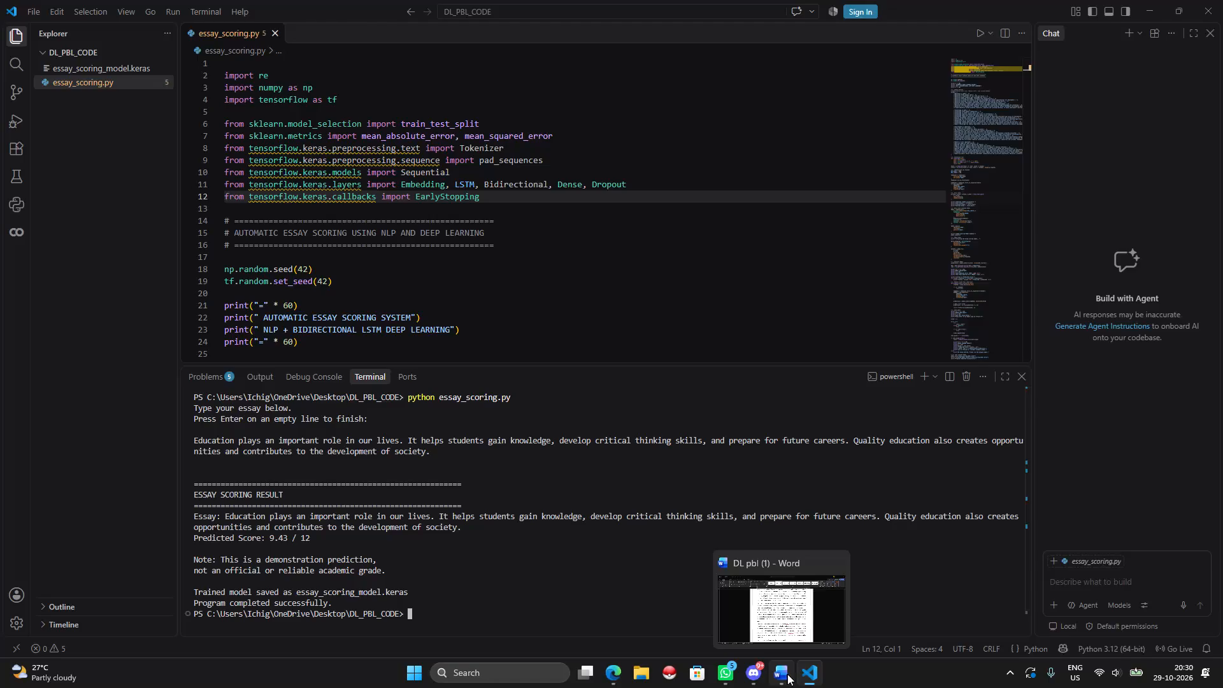
Switch to the DL pbl (1) report in Word and look over its index and abstract pages.
left_click(787, 674)
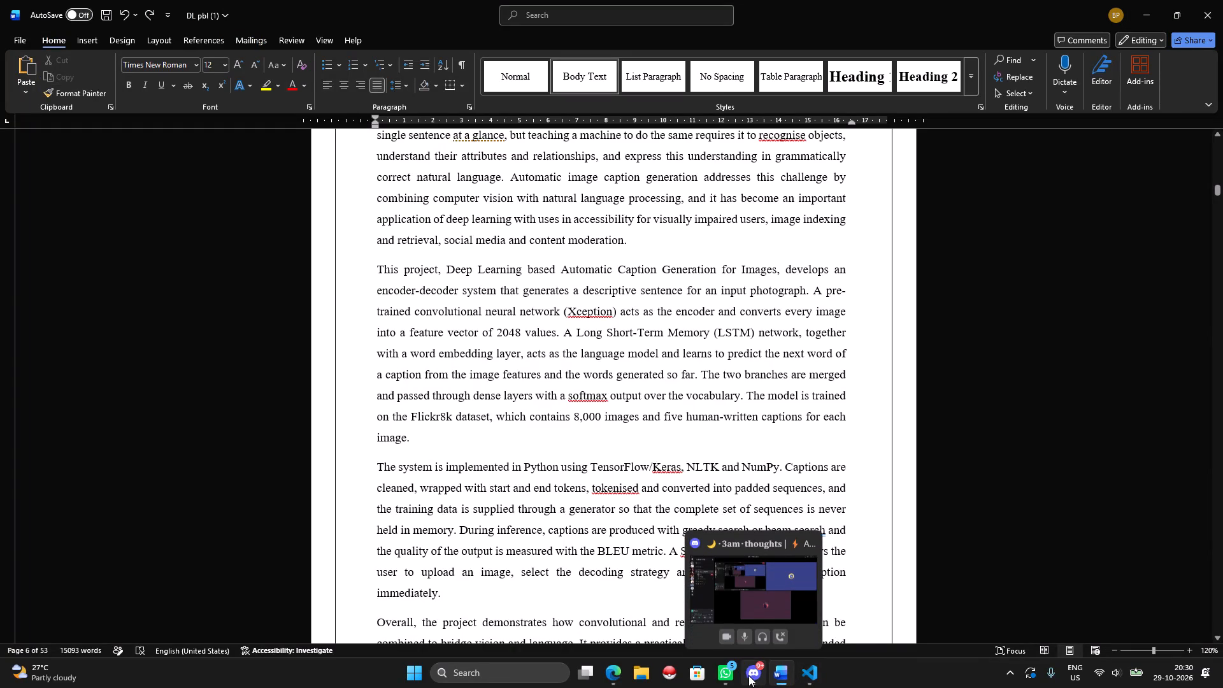
scroll(613, 530, "up", 10)
scroll(649, 512, "up", 16)
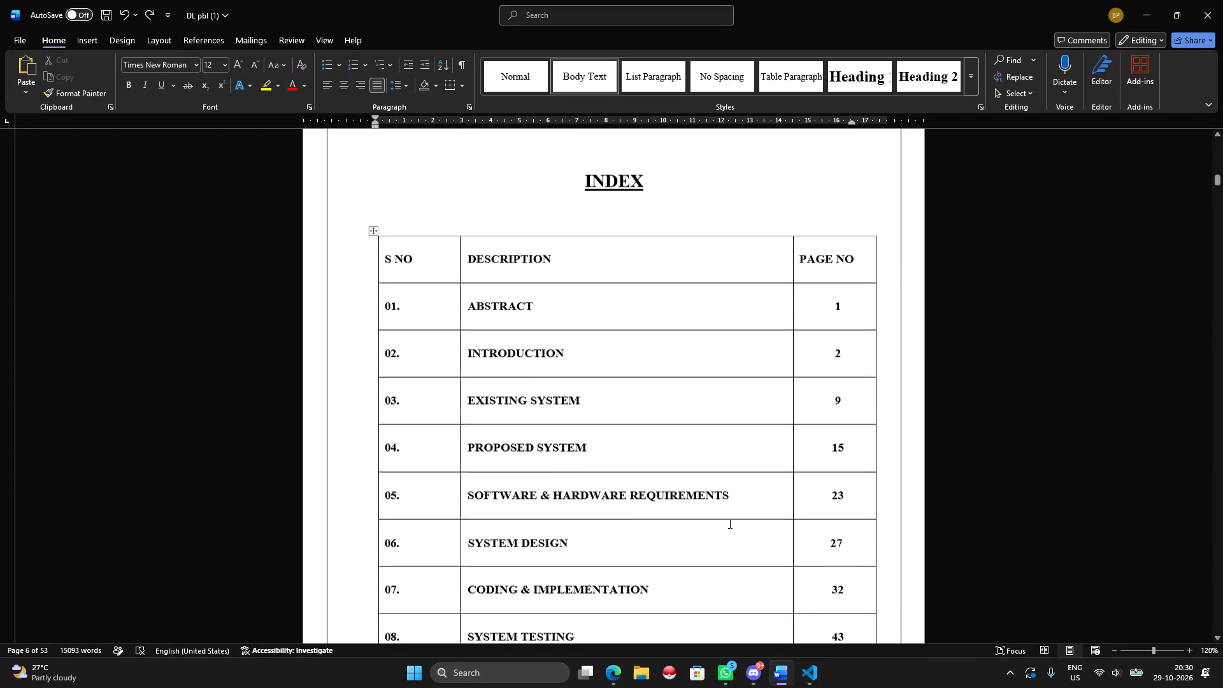
scroll(728, 527, "down", 19)
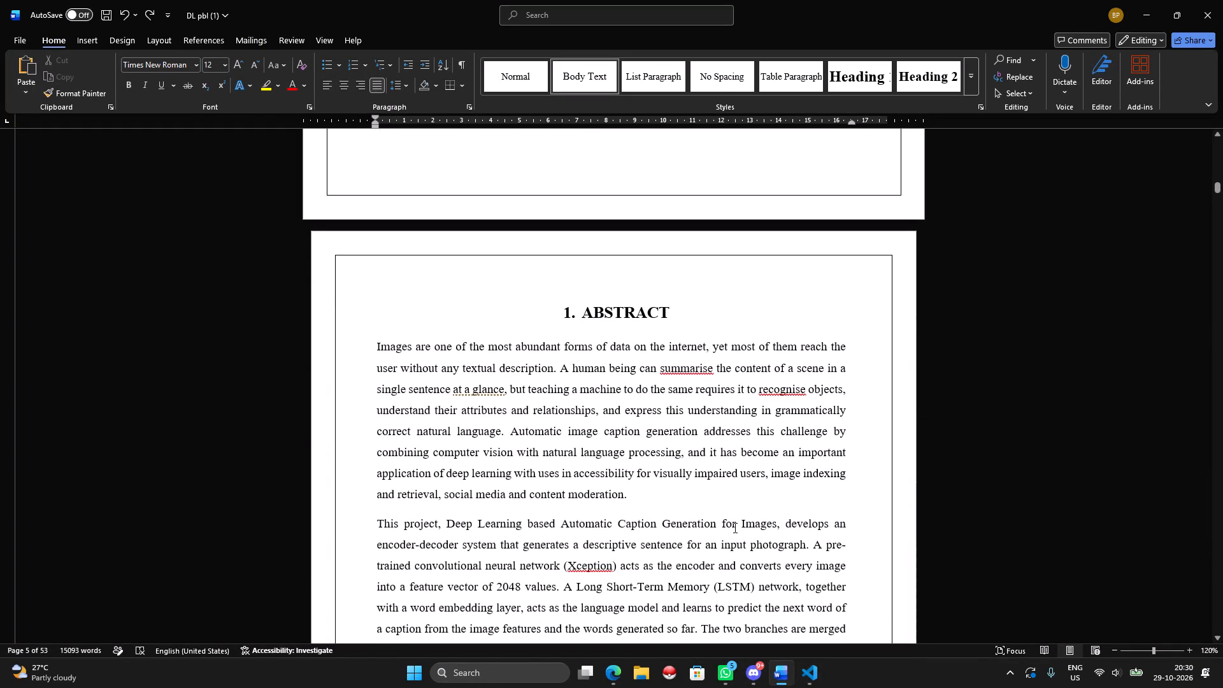
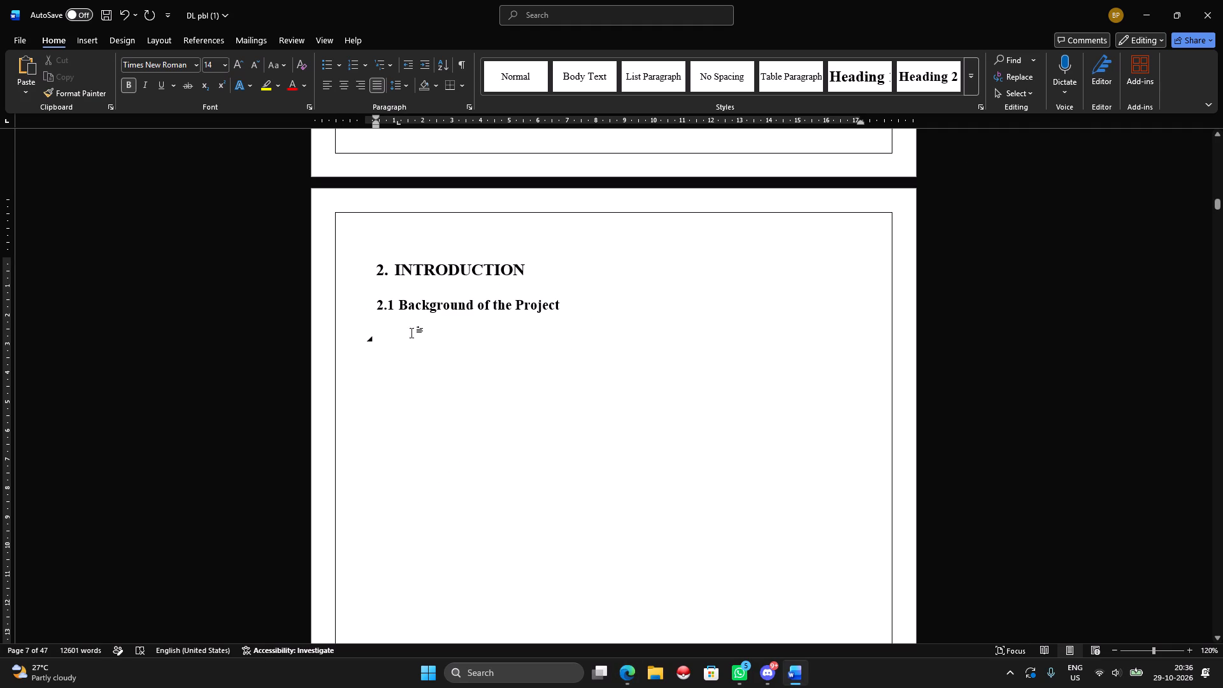
right_click(386, 337)
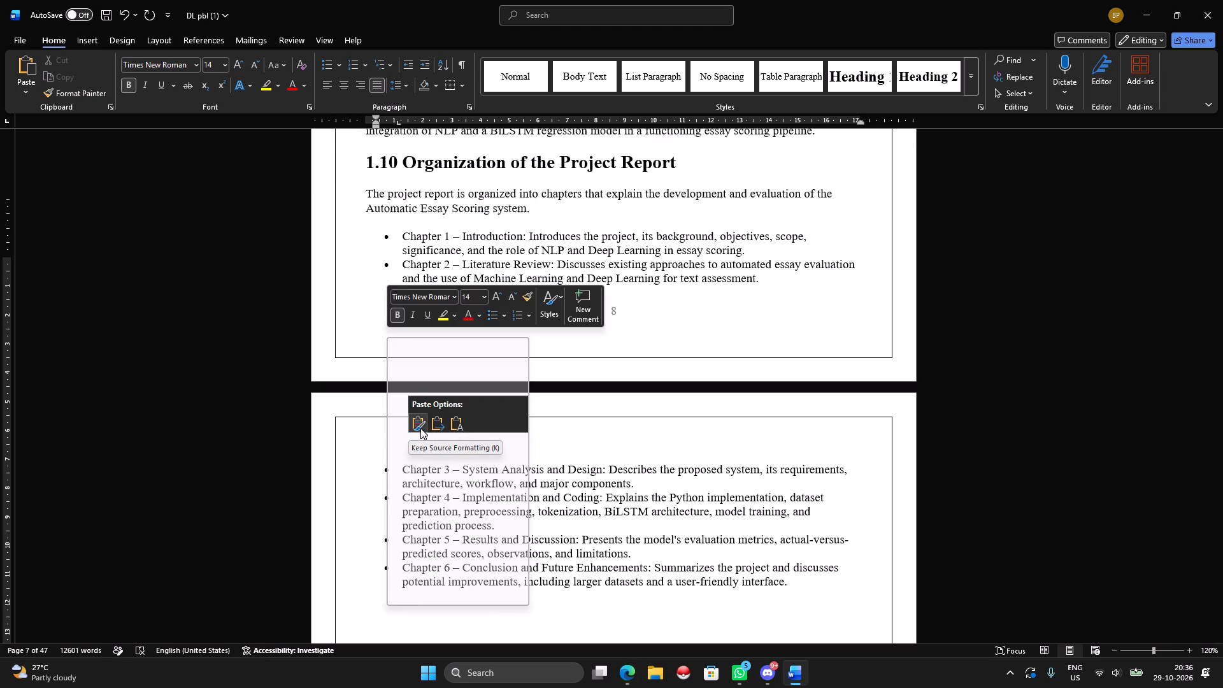
left_click(419, 428)
Review the pasted introduction content from section 1.10 back up to the start of the INTRODUCTION chapter.
scroll(477, 382, "up", 4)
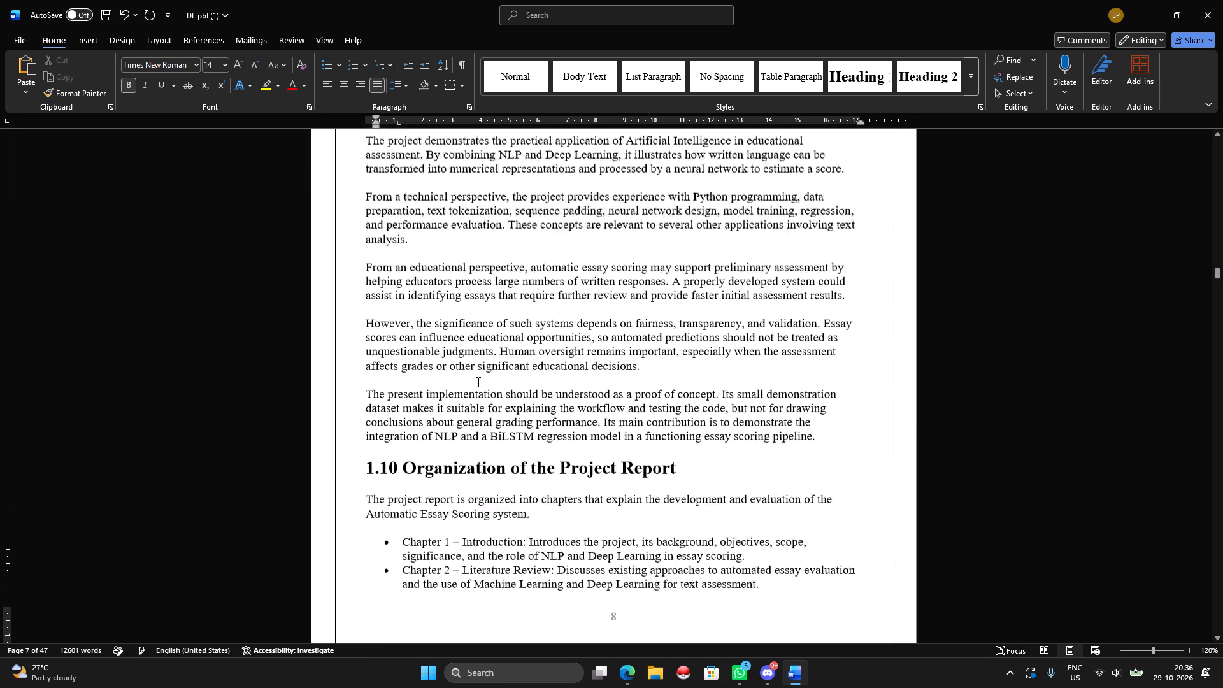
scroll(477, 382, "up", 20)
scroll(477, 382, "up", 17)
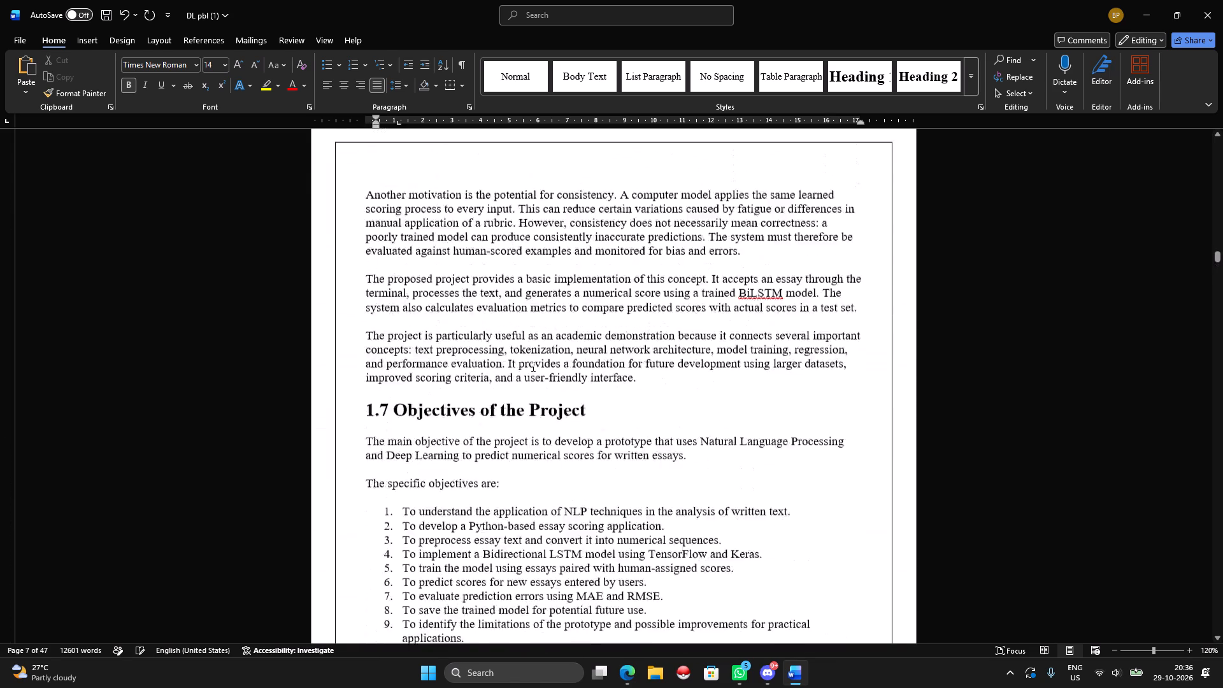
scroll(532, 366, "up", 20)
scroll(532, 366, "up", 20)
scroll(532, 366, "up", 3)
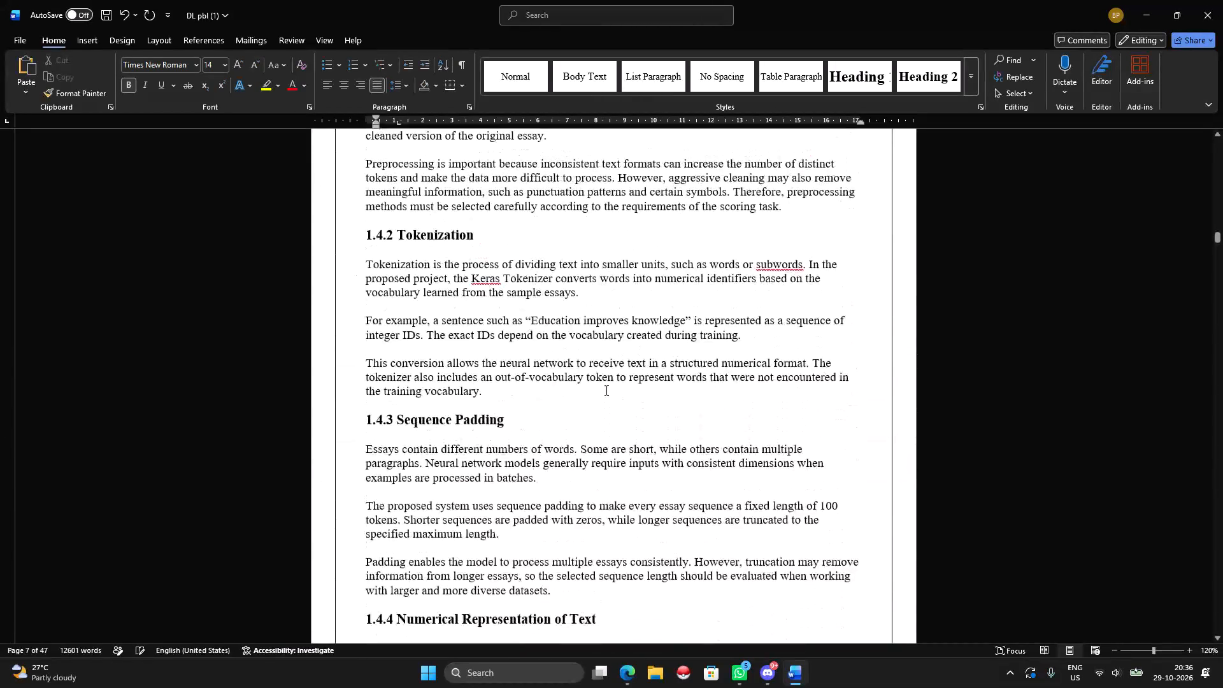
scroll(605, 390, "up", 20)
scroll(605, 390, "up", 20)
scroll(605, 390, "up", 3)
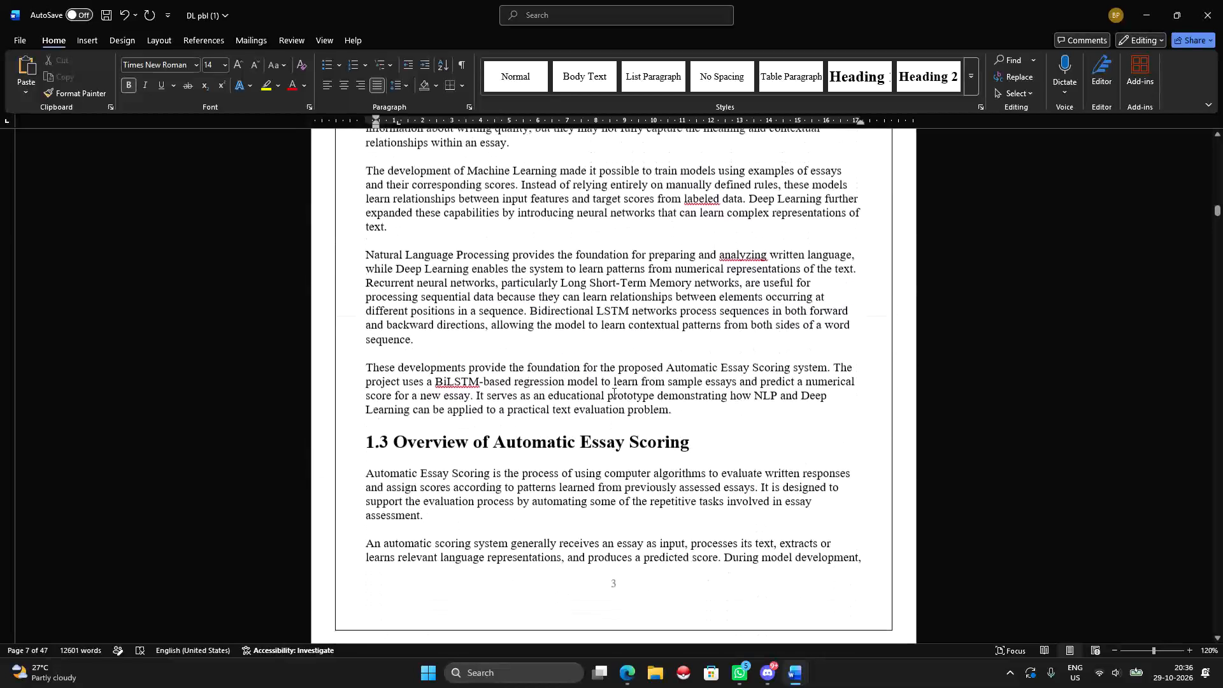
scroll(613, 392, "up", 20)
scroll(613, 392, "up", 17)
scroll(632, 361, "down", 2)
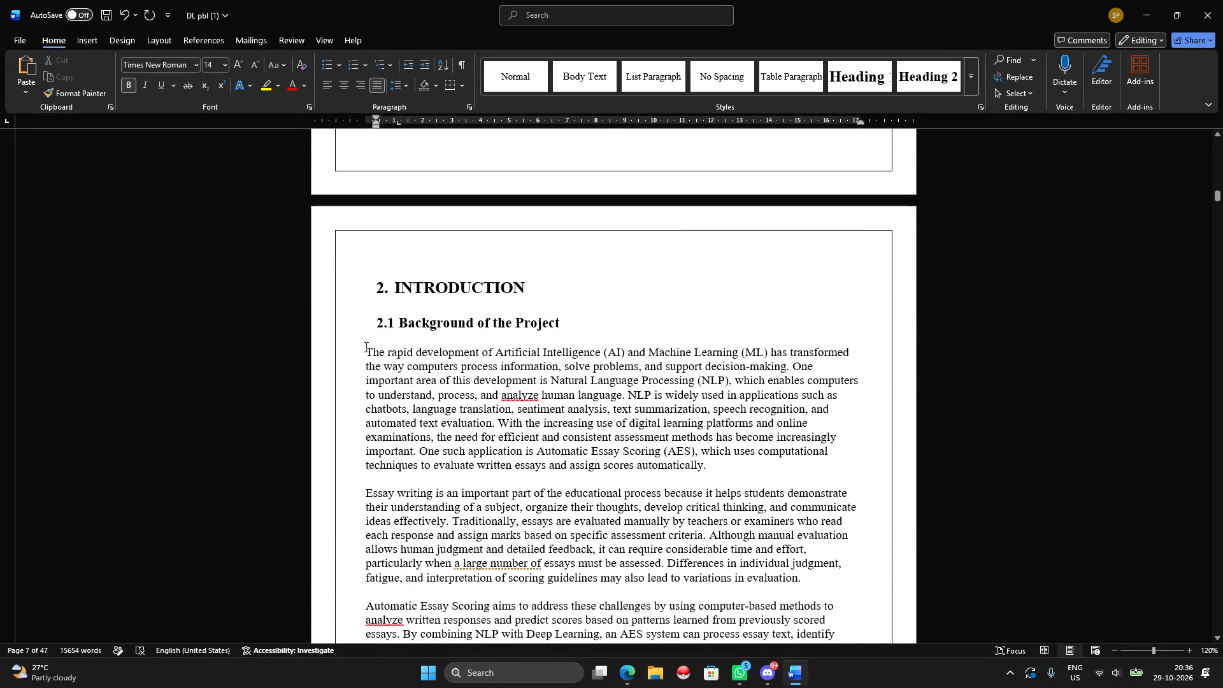
scroll(376, 292, "up", 7)
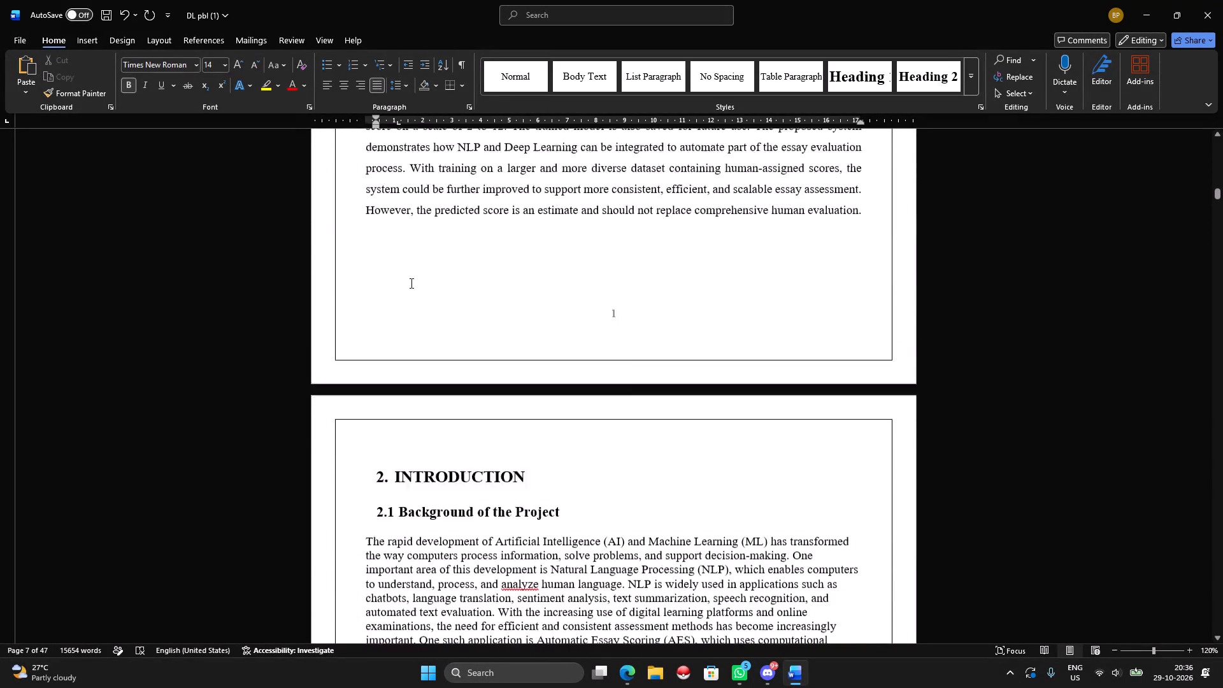
scroll(410, 283, "up", 1)
scroll(410, 283, "down", 6)
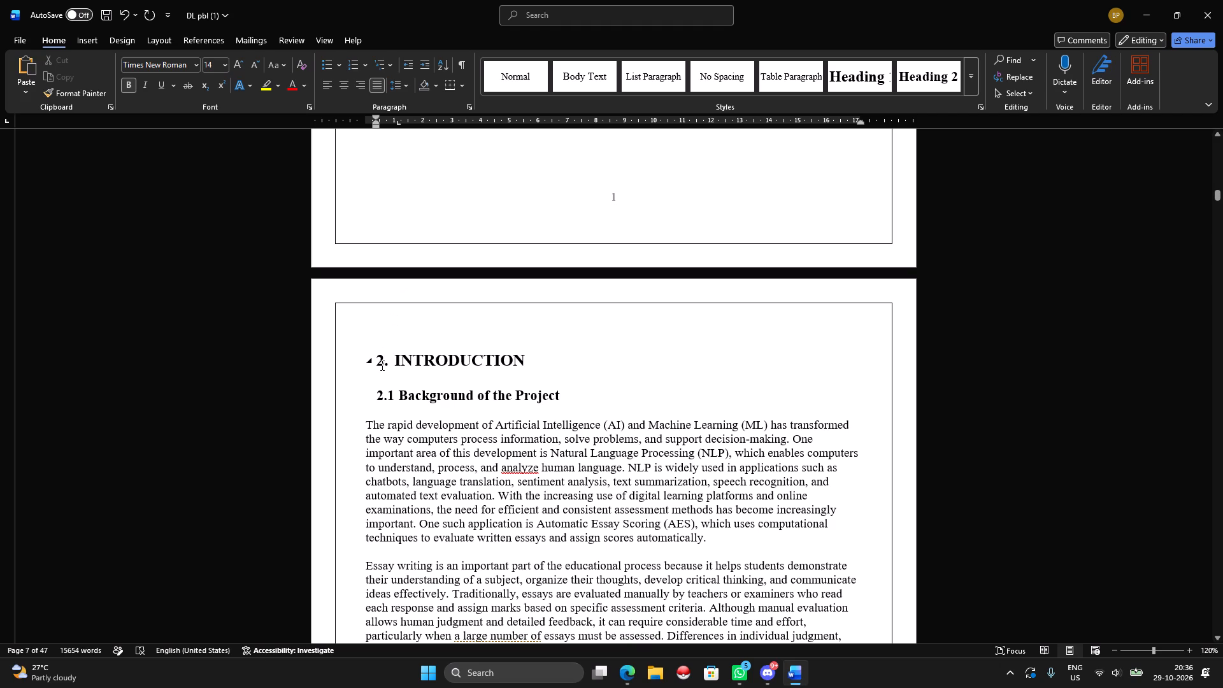
Align the number of the "2. INTRODUCTION" heading with the body text margin and reduce its hanging indent to close the gap after the number.
left_click(397, 361)
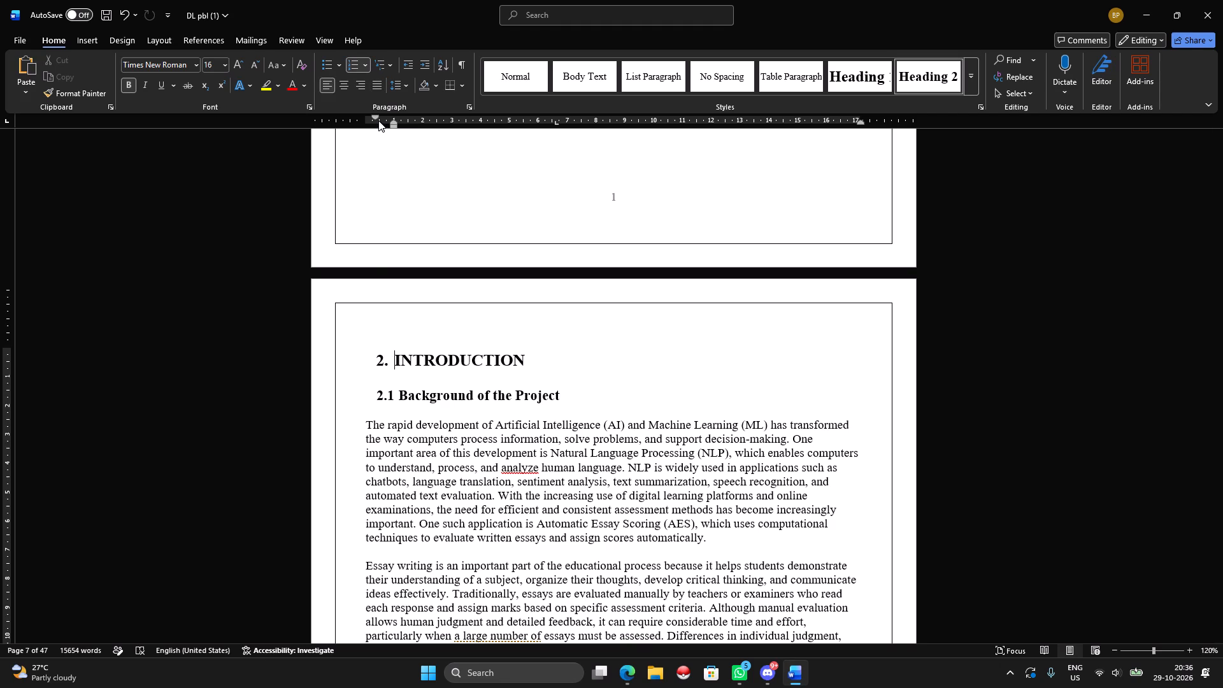
left_click_drag(375, 117, 359, 116)
left_click_drag(359, 116, 362, 116)
left_click_drag(362, 116, 362, 116)
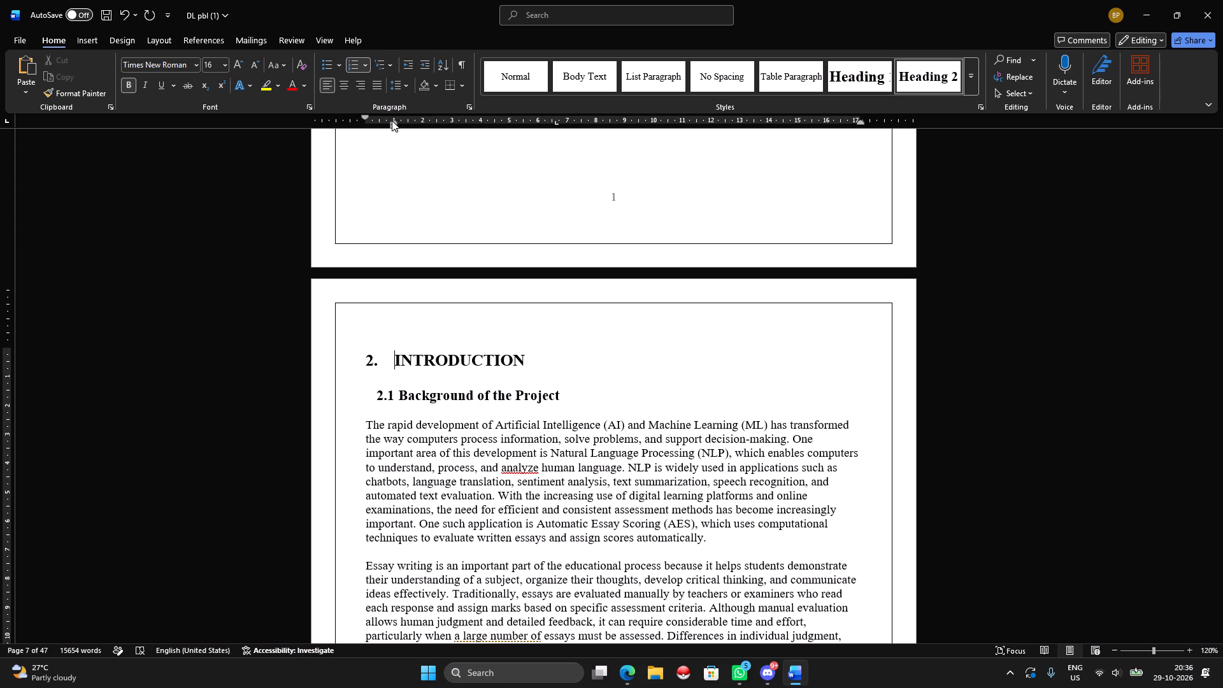
left_click(395, 127)
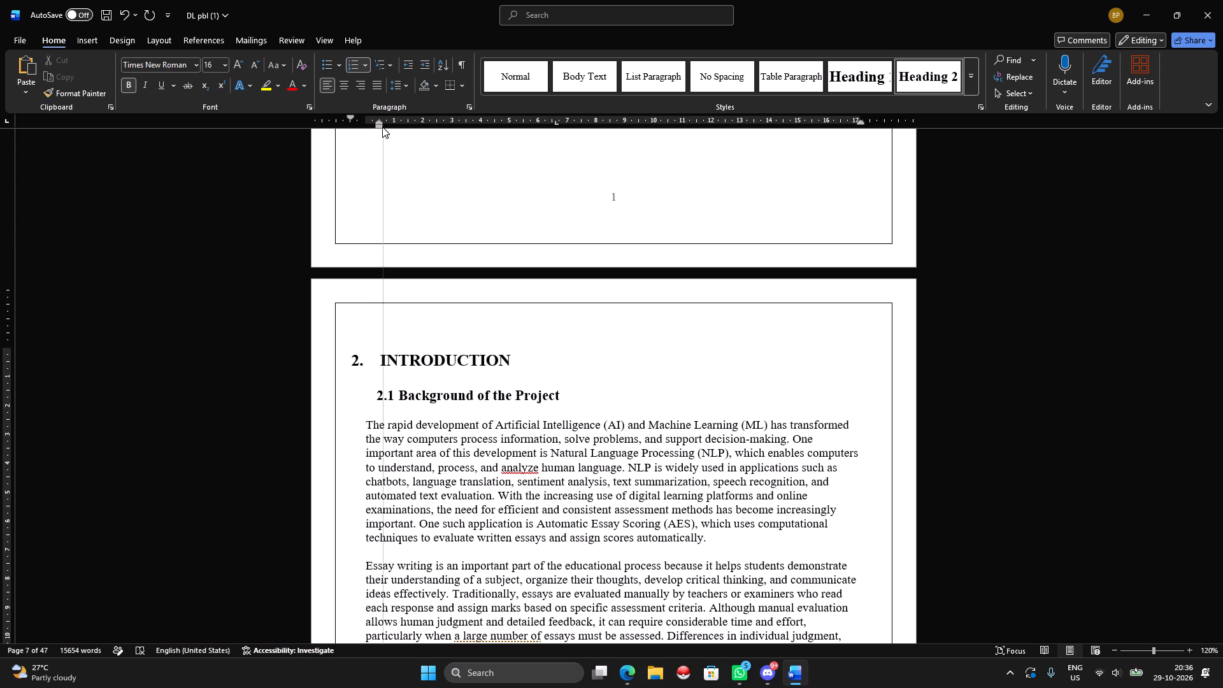
left_click_drag(395, 120, 394, 120)
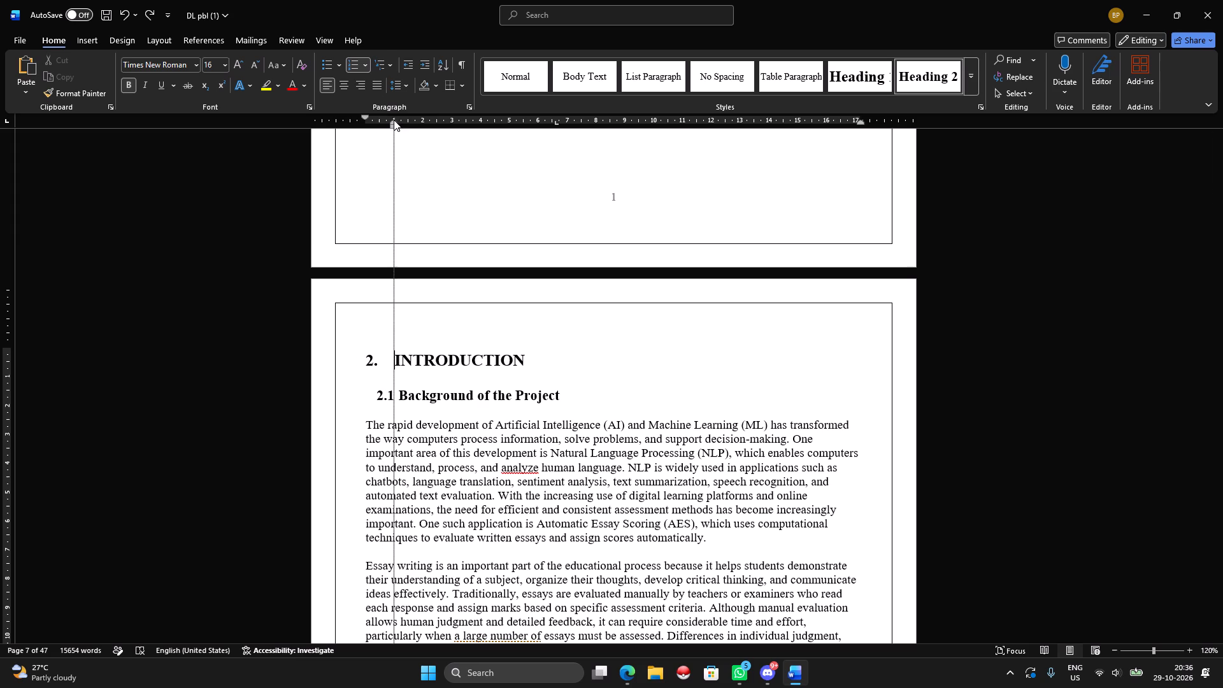
left_click_drag(394, 120, 378, 120)
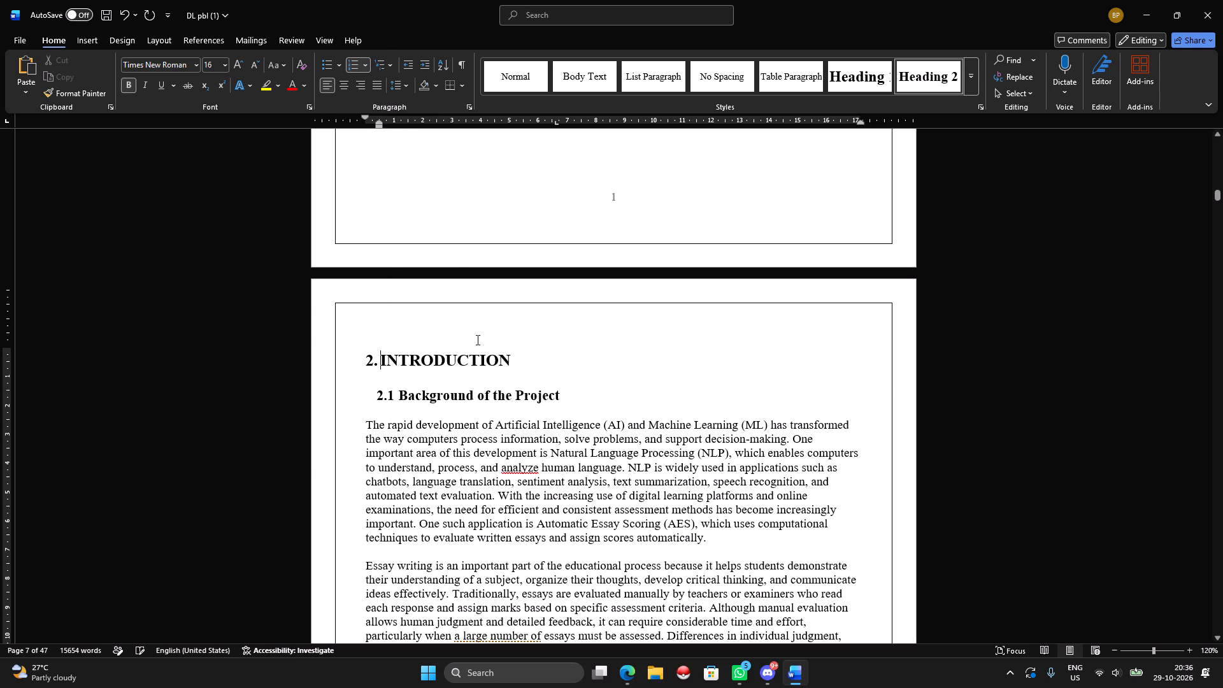
Centre the "2. INTRODUCTION" heading like the ABSTRACT heading on the preceding page.
scroll(476, 347, "up", 20)
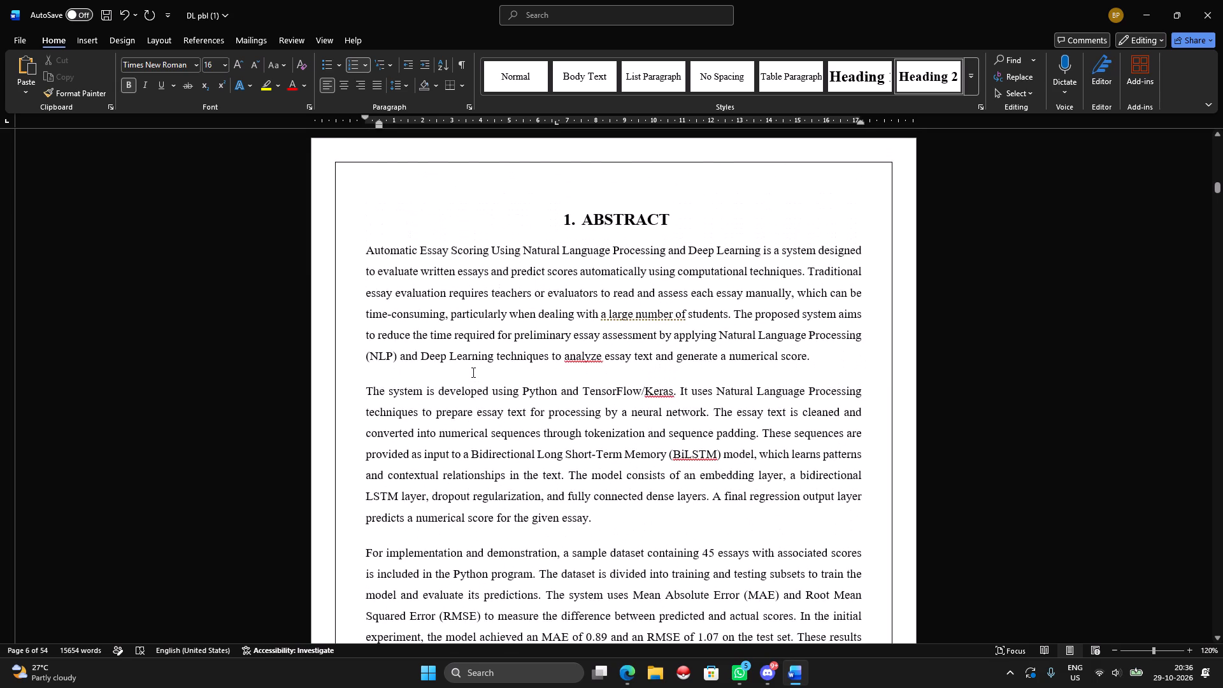
scroll(472, 372, "down", 17)
scroll(475, 373, "down", 4)
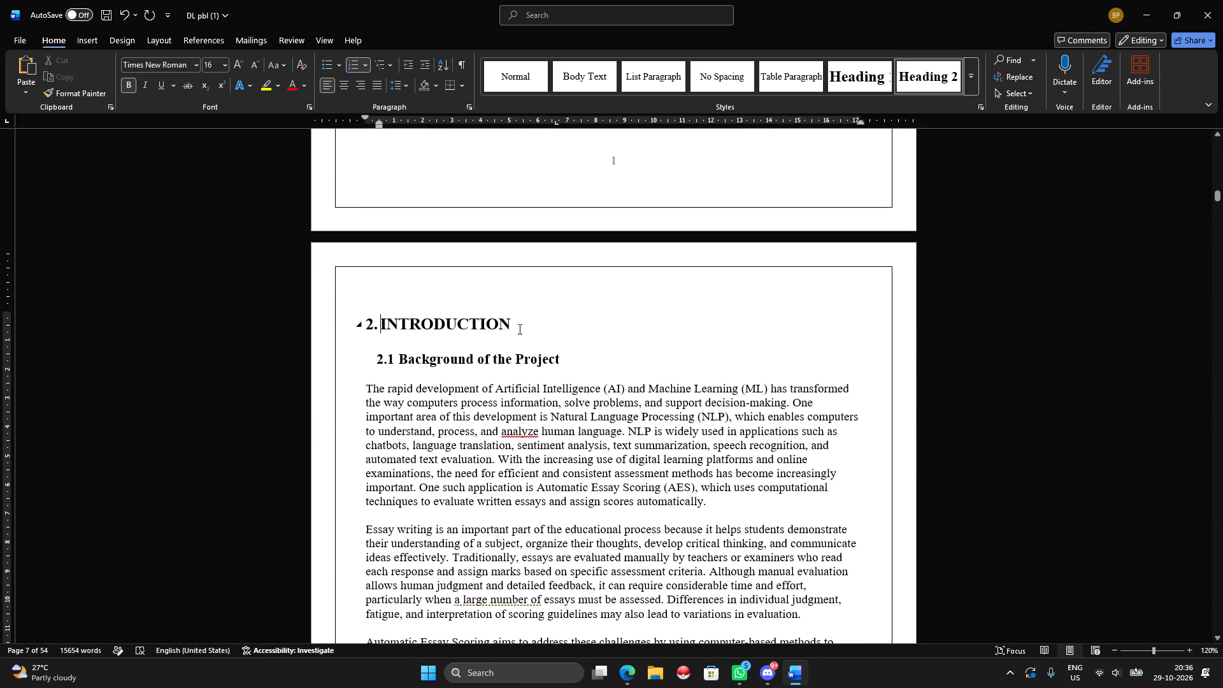
left_click_drag(517, 329, 350, 319)
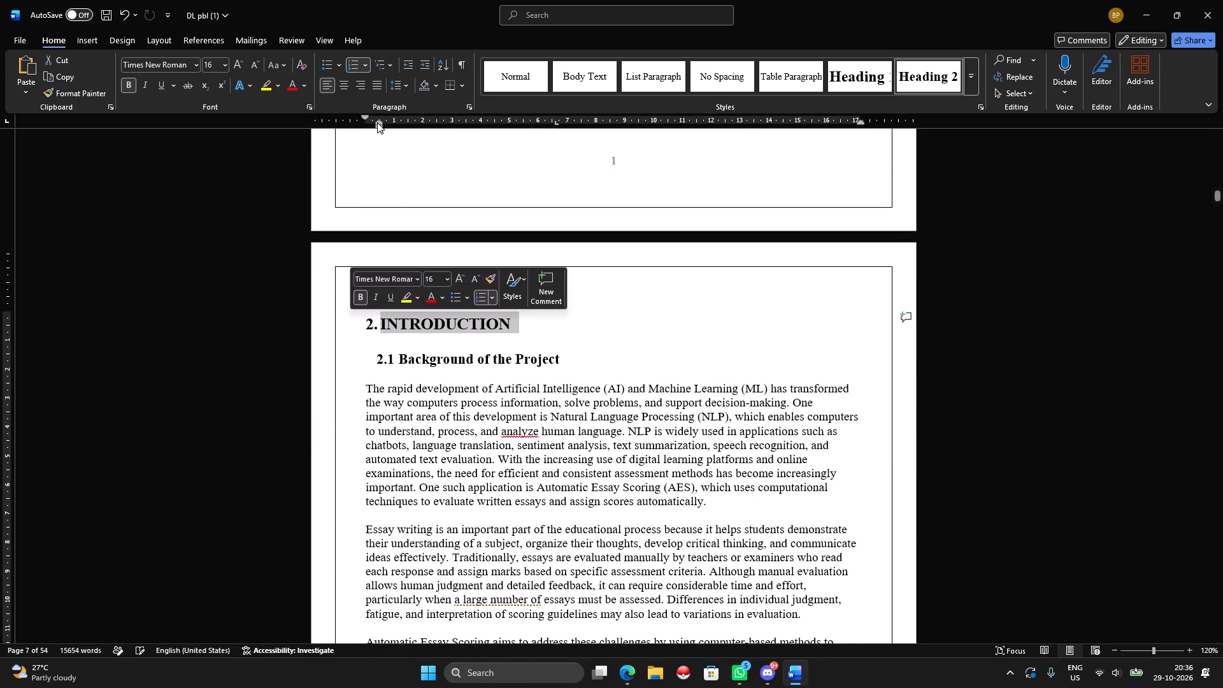
left_click(346, 82)
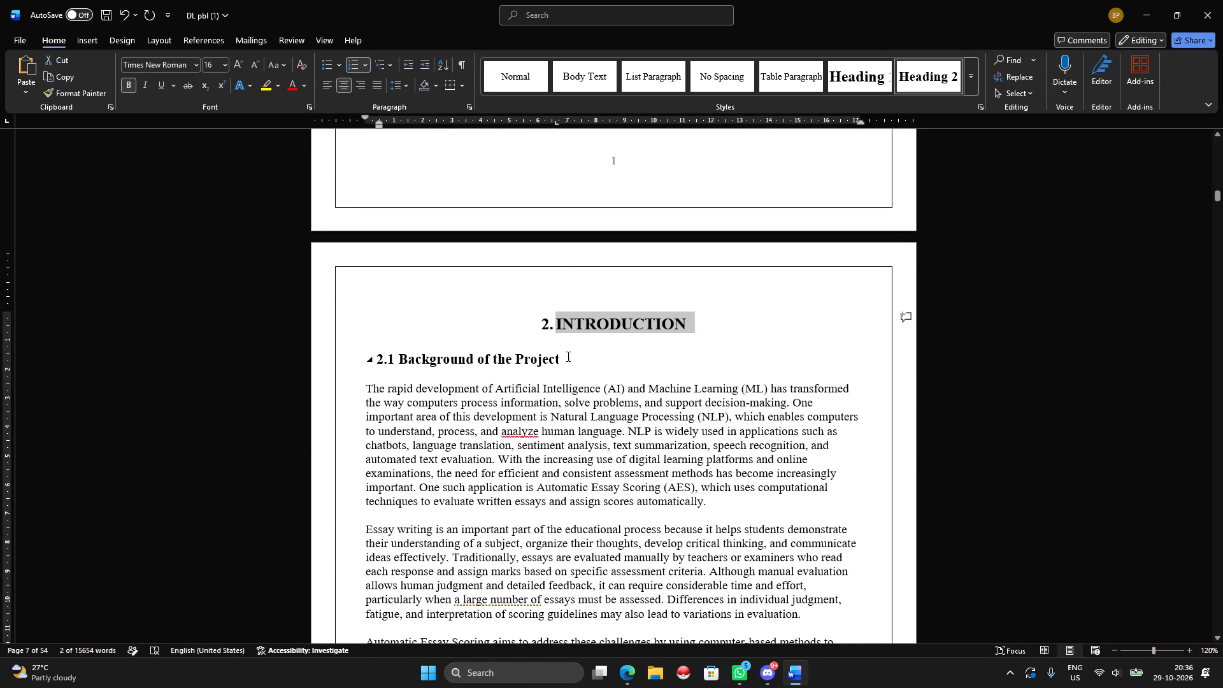
Align the 2.1 Background of the Project heading with the body text margin and narrow the gap after its number.
left_click(567, 356)
left_click(376, 359)
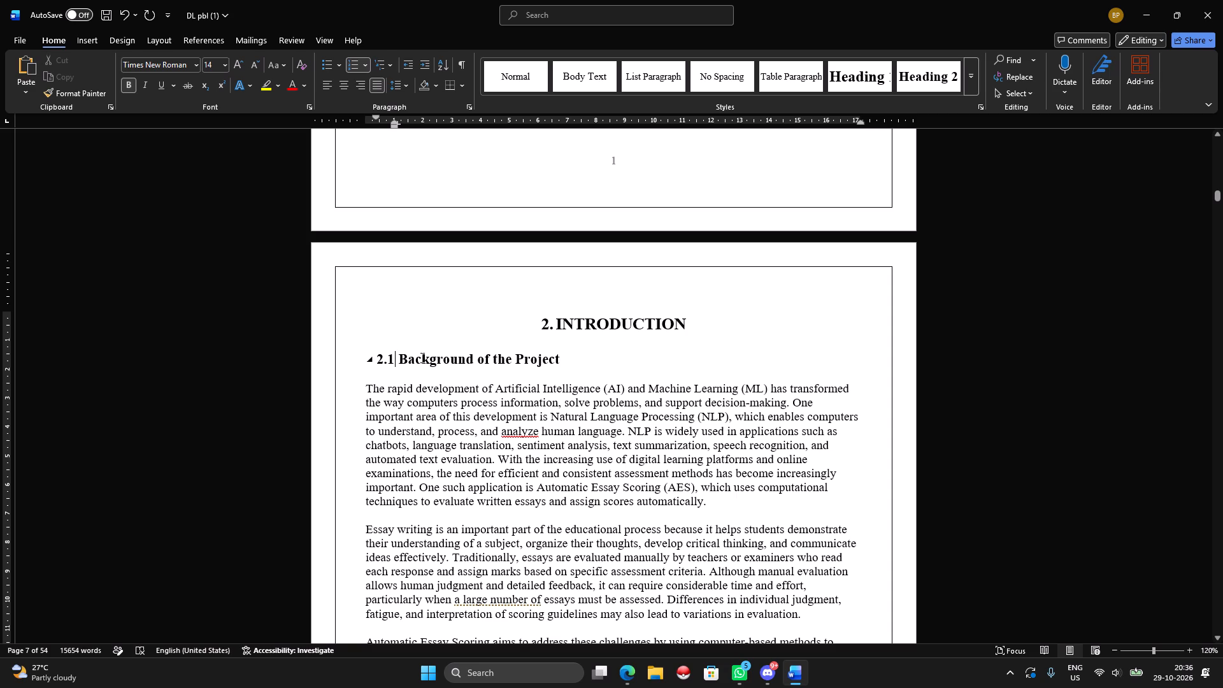
left_click(395, 127)
left_click_drag(376, 117, 364, 117)
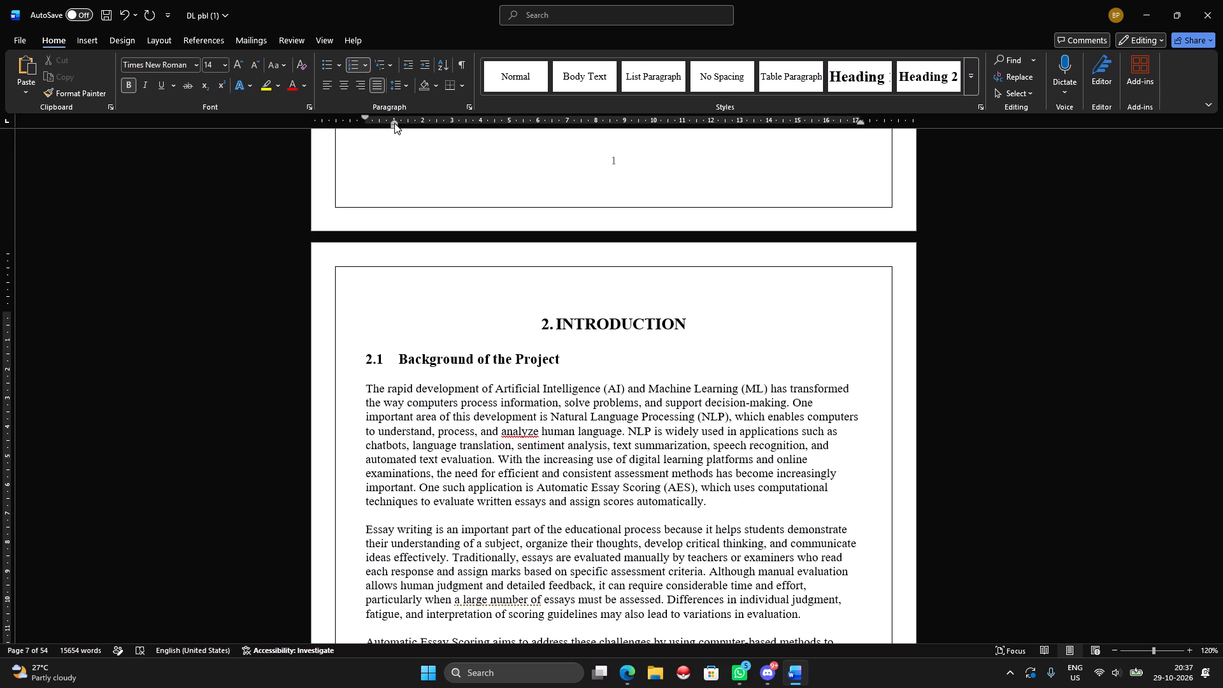
left_click(394, 122)
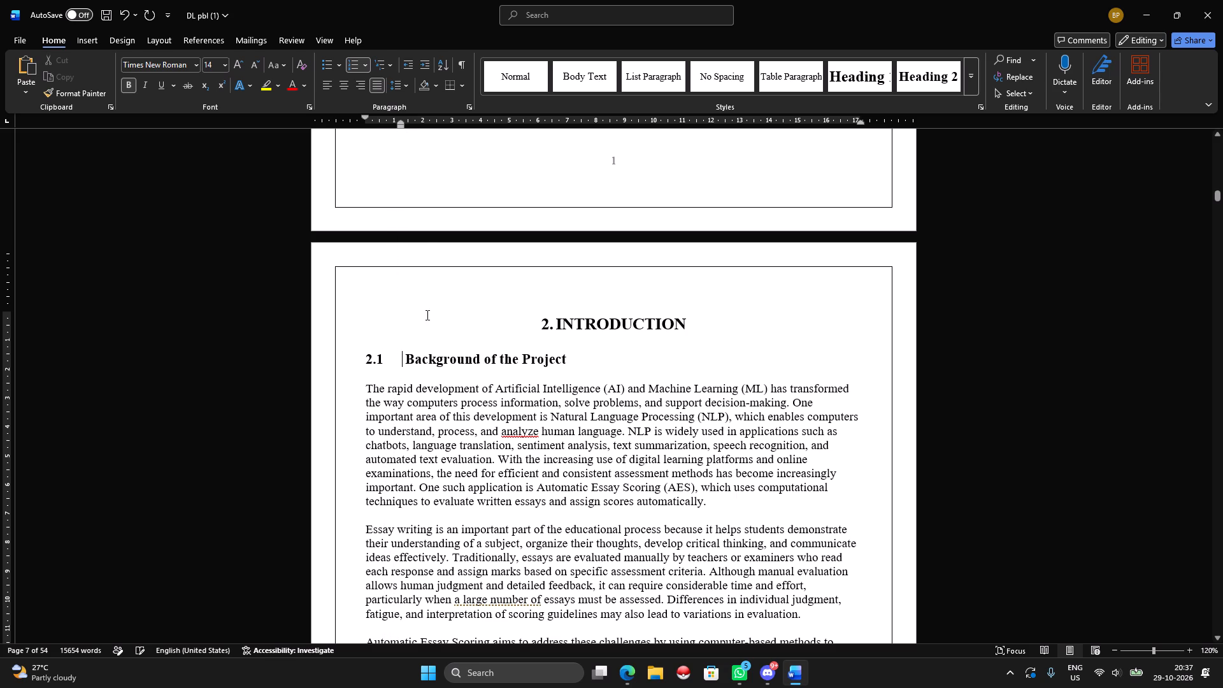
left_click(408, 354)
left_click_drag(401, 121, 385, 124)
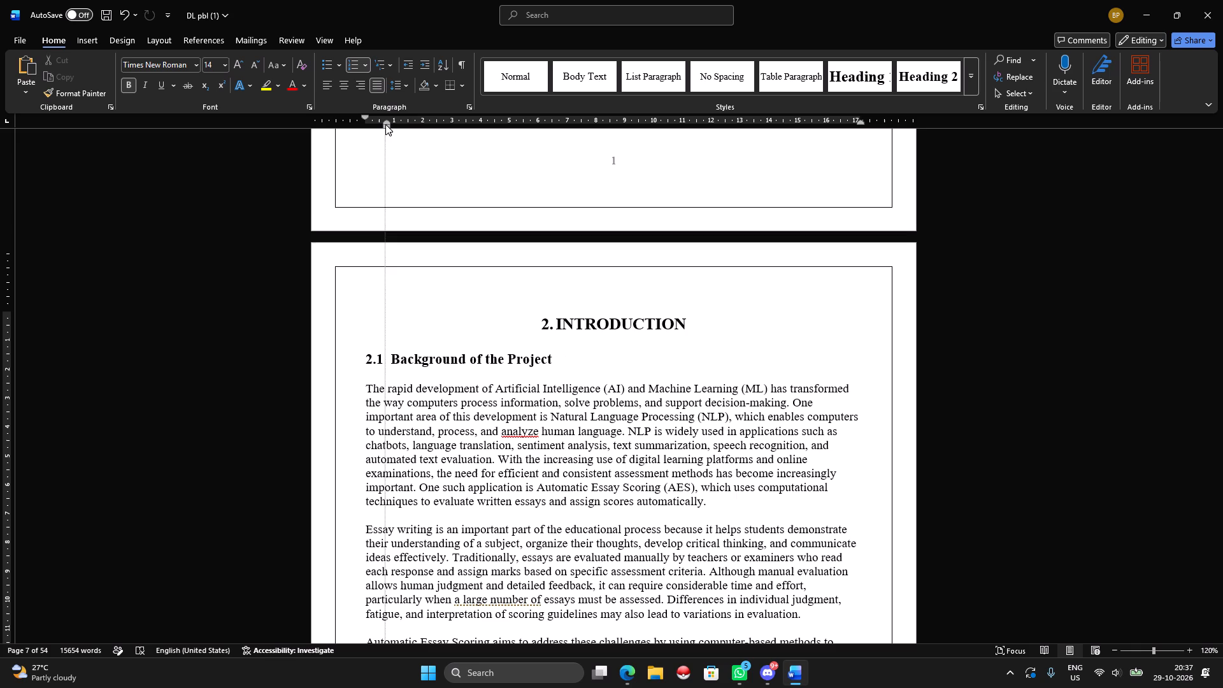
left_click_drag(385, 124, 389, 125)
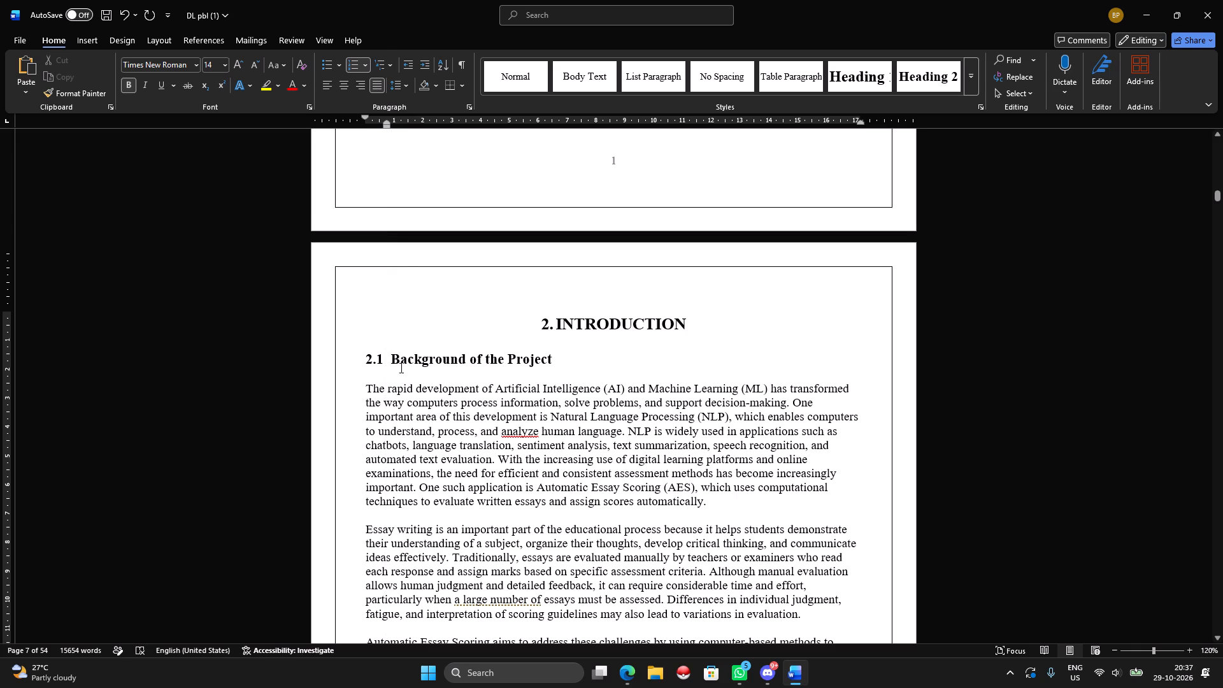
Delete the extra space before "Background of the Project" in heading 2.1, keeping the heading's numbering.
key("BackSpace")
key("BackSpace")
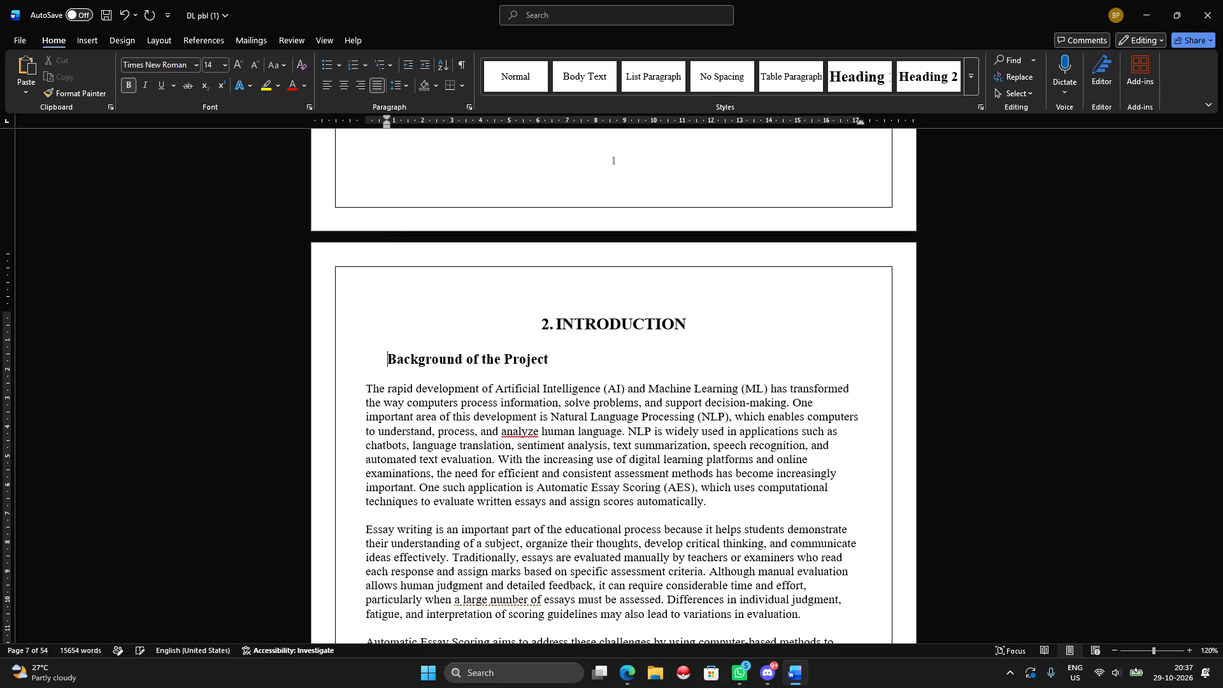
key("ctrl+z")
left_click(591, 360)
Compare the font formatting of the 2.1 heading, its body text and the pasted "1.2 Background of the Study" heading.
scroll(531, 347, "down", 5)
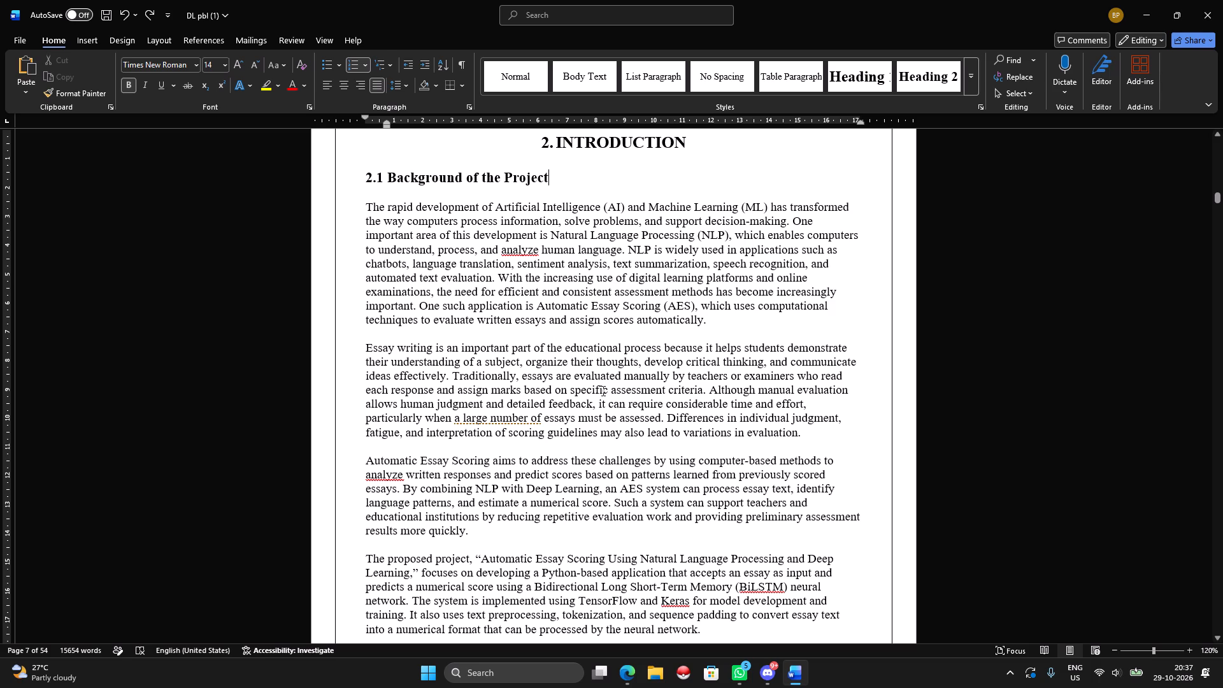
scroll(557, 391, "up", 4)
scroll(489, 426, "up", 1)
scroll(441, 429, "down", 2)
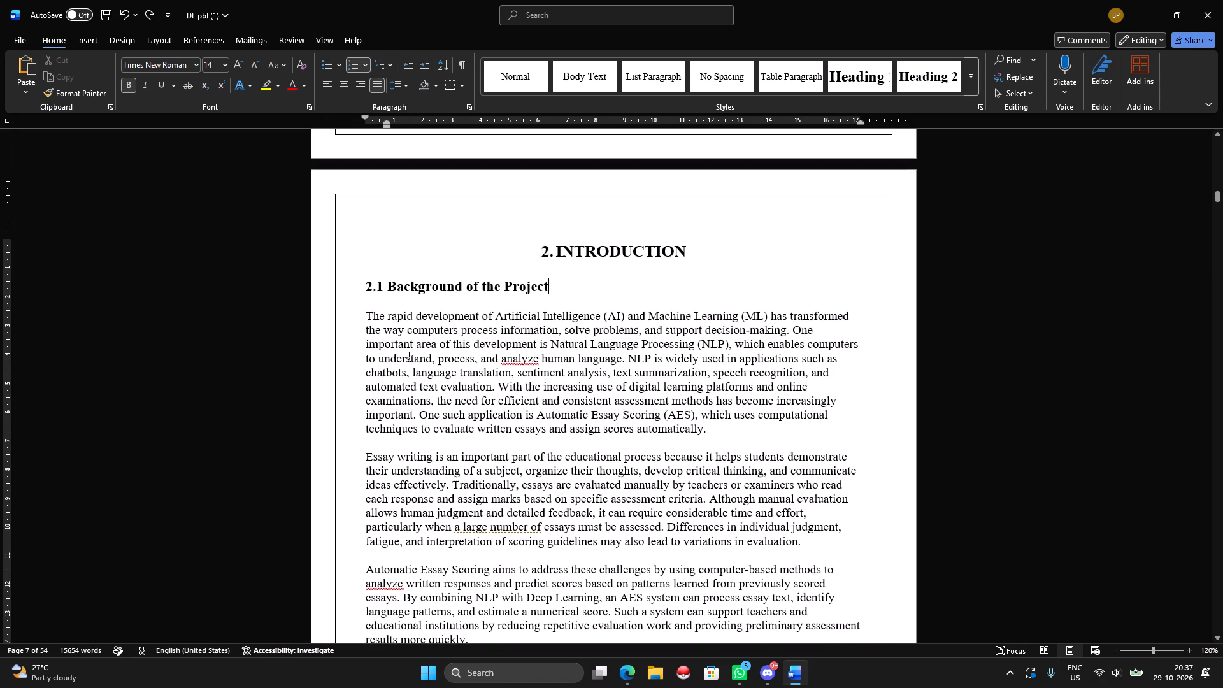
left_click(433, 336)
scroll(486, 405, "down", 2)
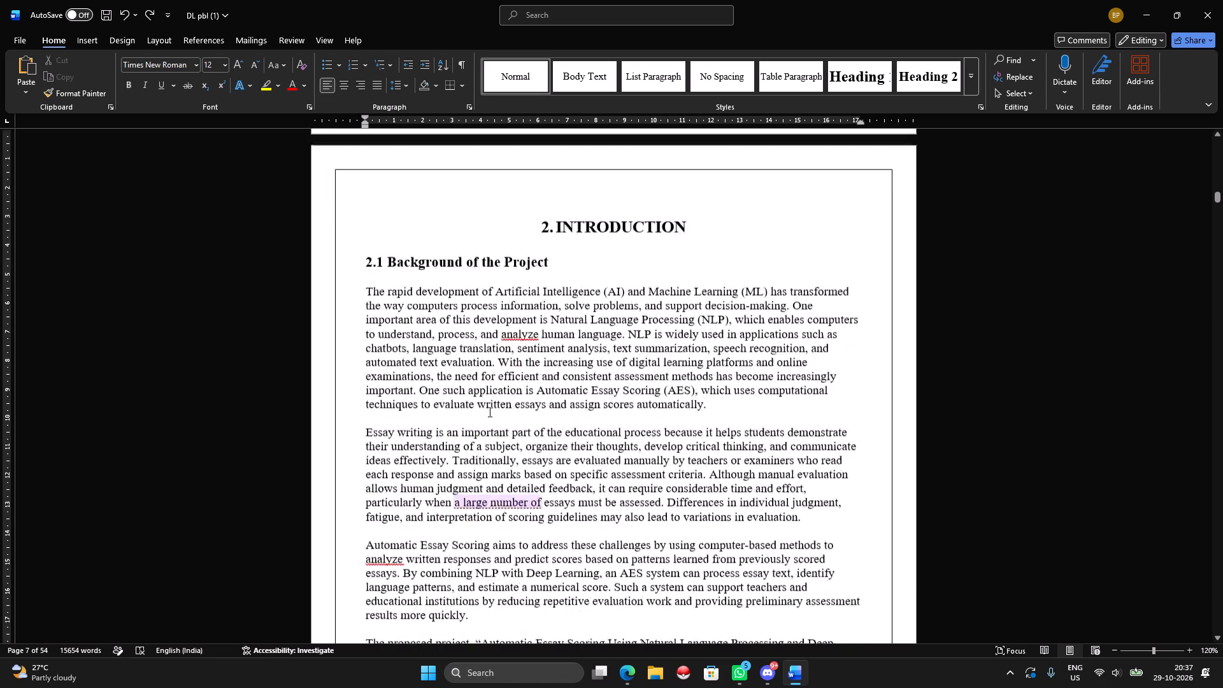
scroll(489, 412, "down", 13)
left_click(516, 334)
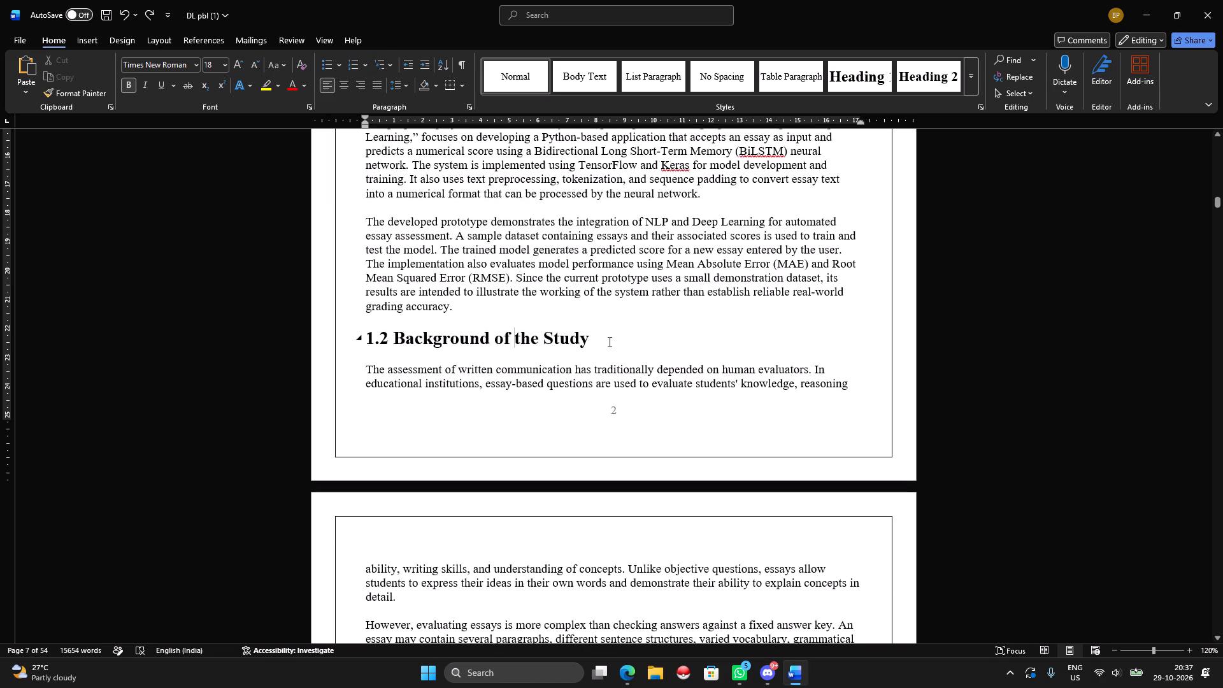
scroll(597, 340, "up", 12)
scroll(540, 319, "up", 4)
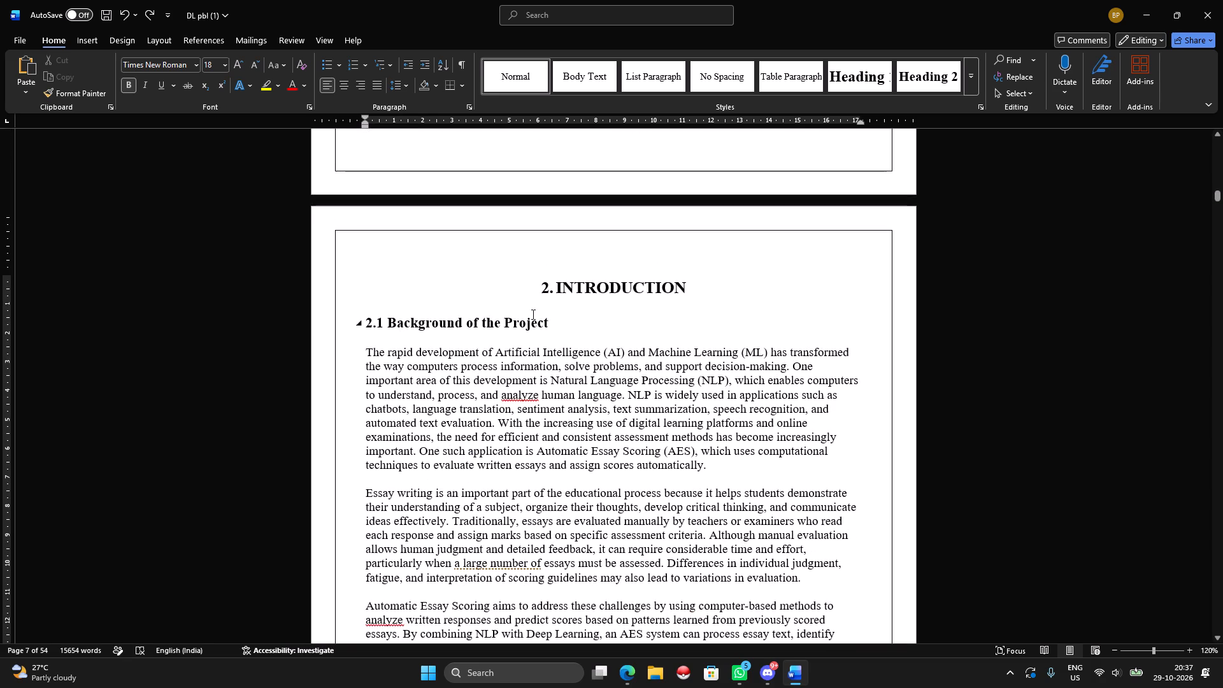
left_click(534, 324)
scroll(552, 364, "down", 11)
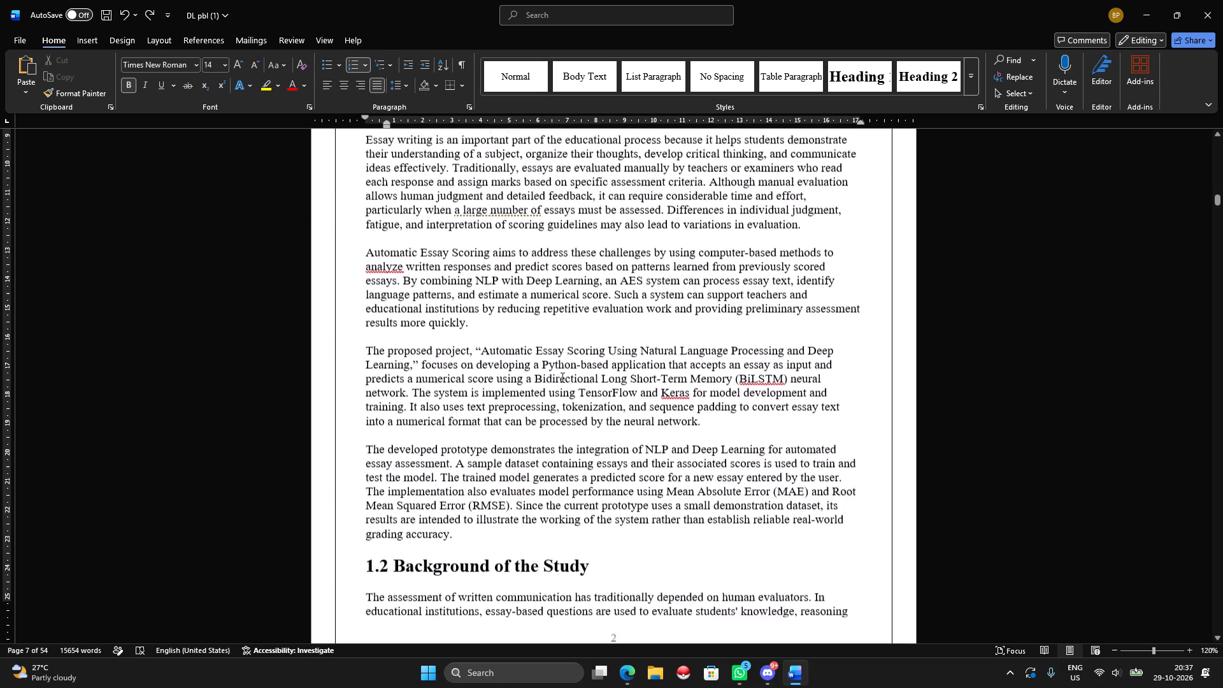
Reduce the pasted "1.2 Background of the Study" heading to 14 pt, matching the 2.1 Background of the Project heading.
scroll(561, 377, "up", 11)
left_click(611, 294)
scroll(595, 307, "down", 2)
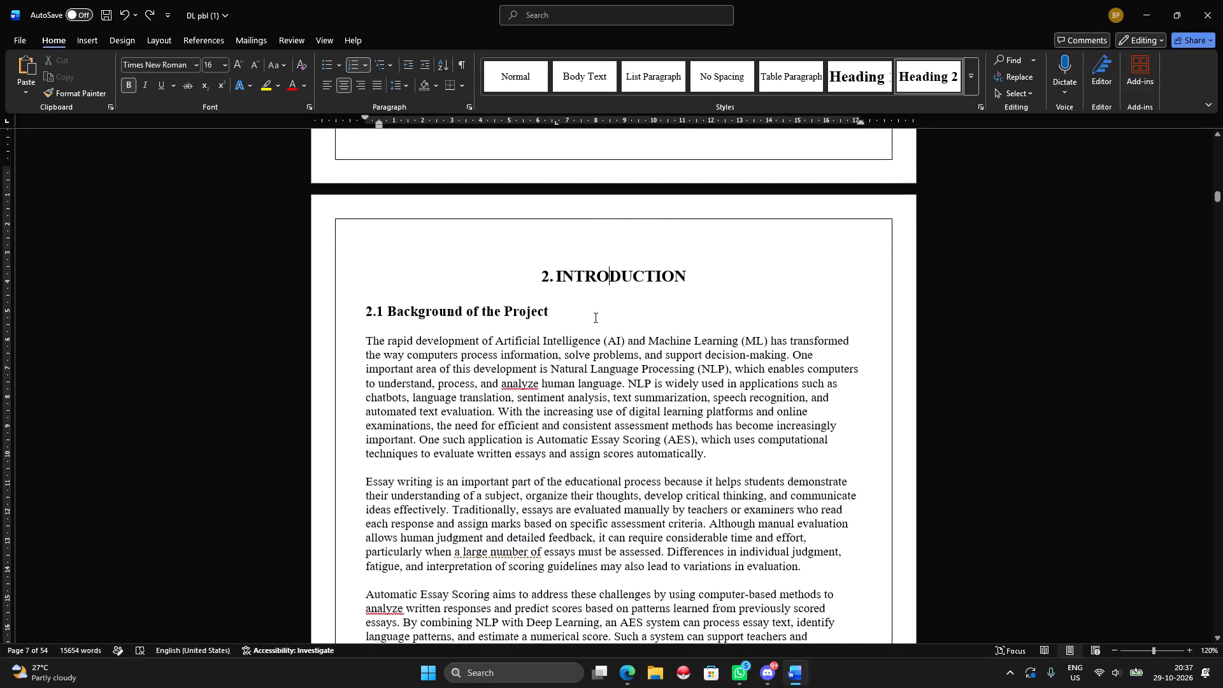
scroll(594, 317, "down", 9)
left_click_drag(592, 521, 372, 540)
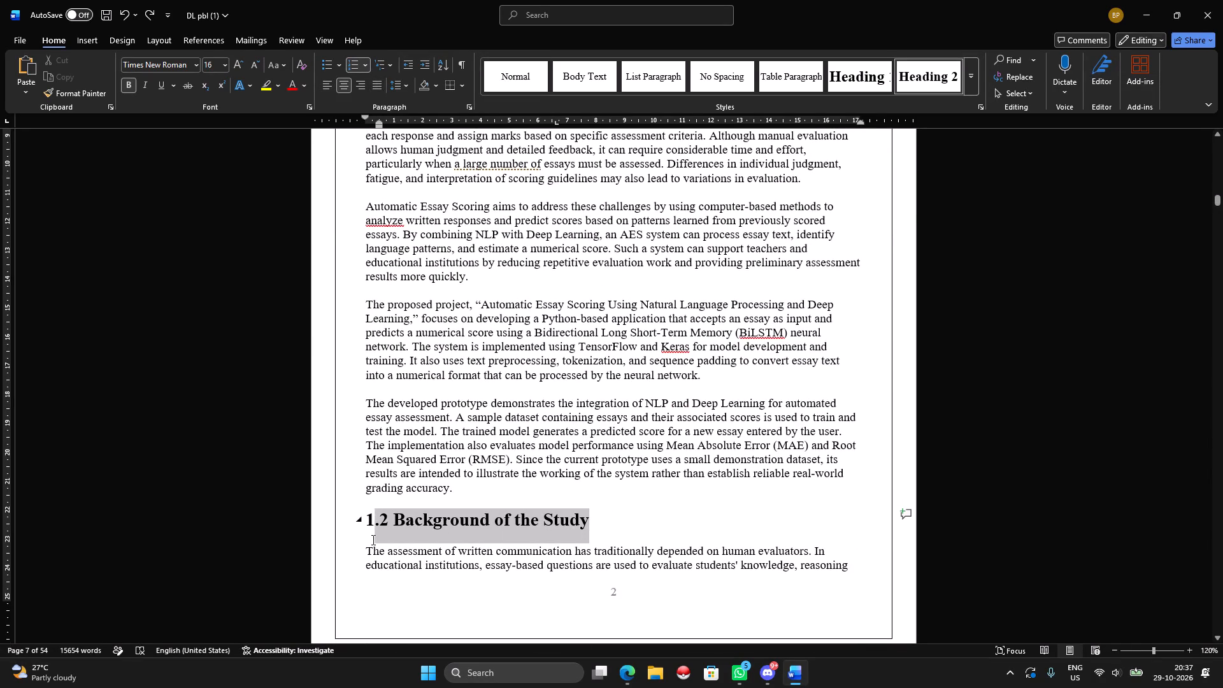
left_click_drag(372, 540, 350, 537)
left_click(473, 495)
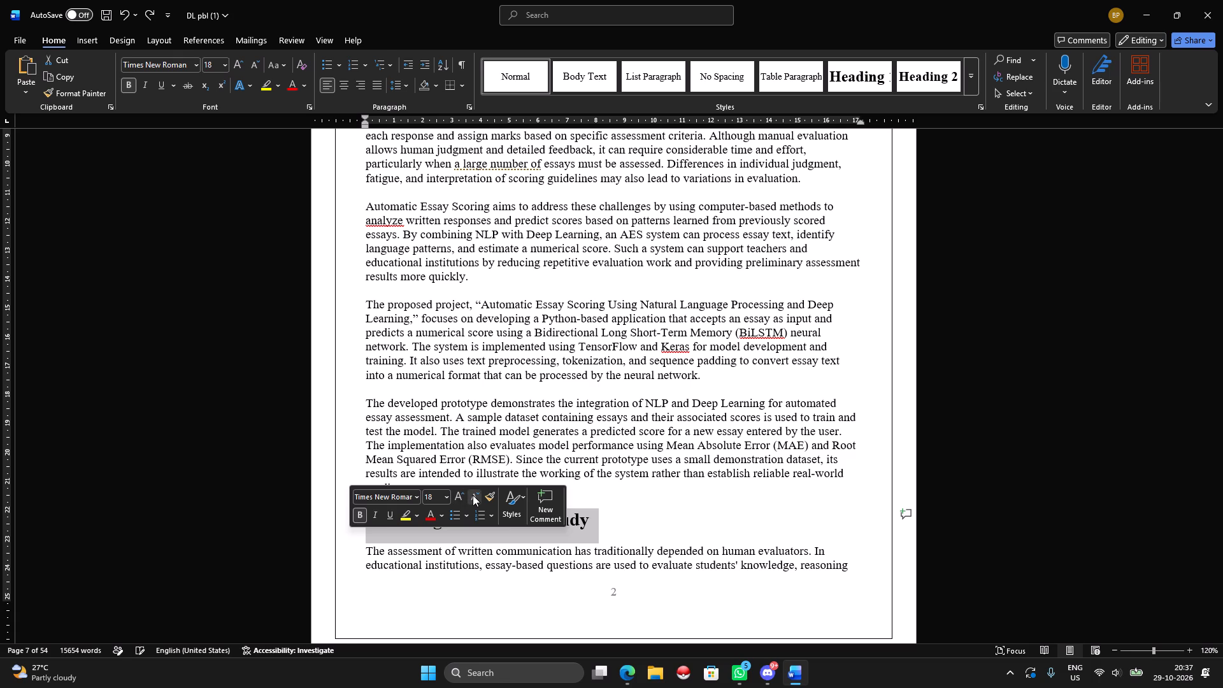
left_click(473, 495)
scroll(582, 491, "up", 10)
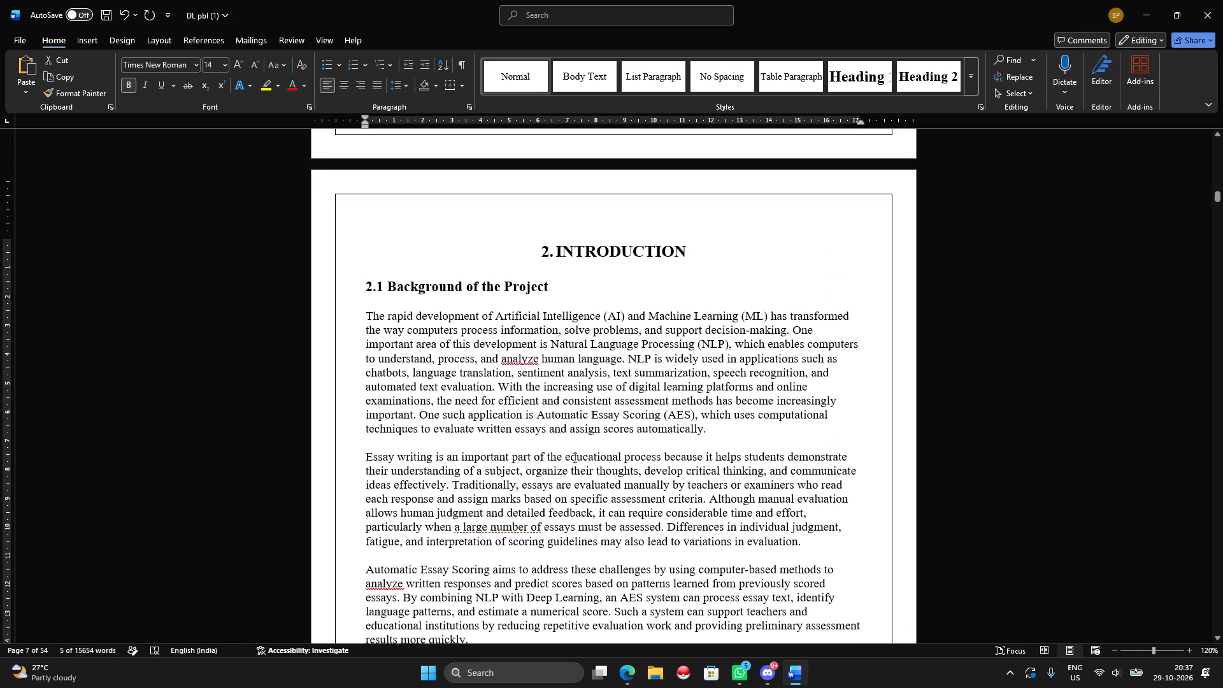
left_click(551, 283)
scroll(561, 399, "down", 9)
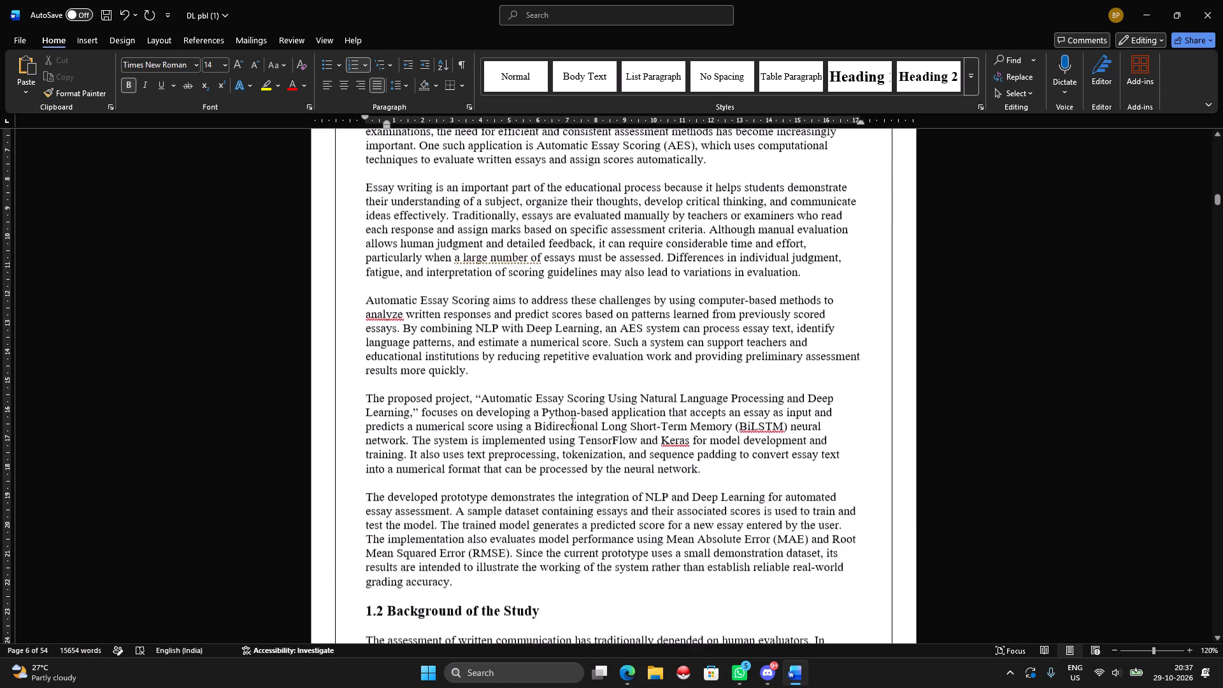
Match the pasted "1.3 Overview of Automatic Essay Scoring" heading to the size of the 1.2 heading.
scroll(571, 422, "down", 7)
scroll(572, 422, "down", 16)
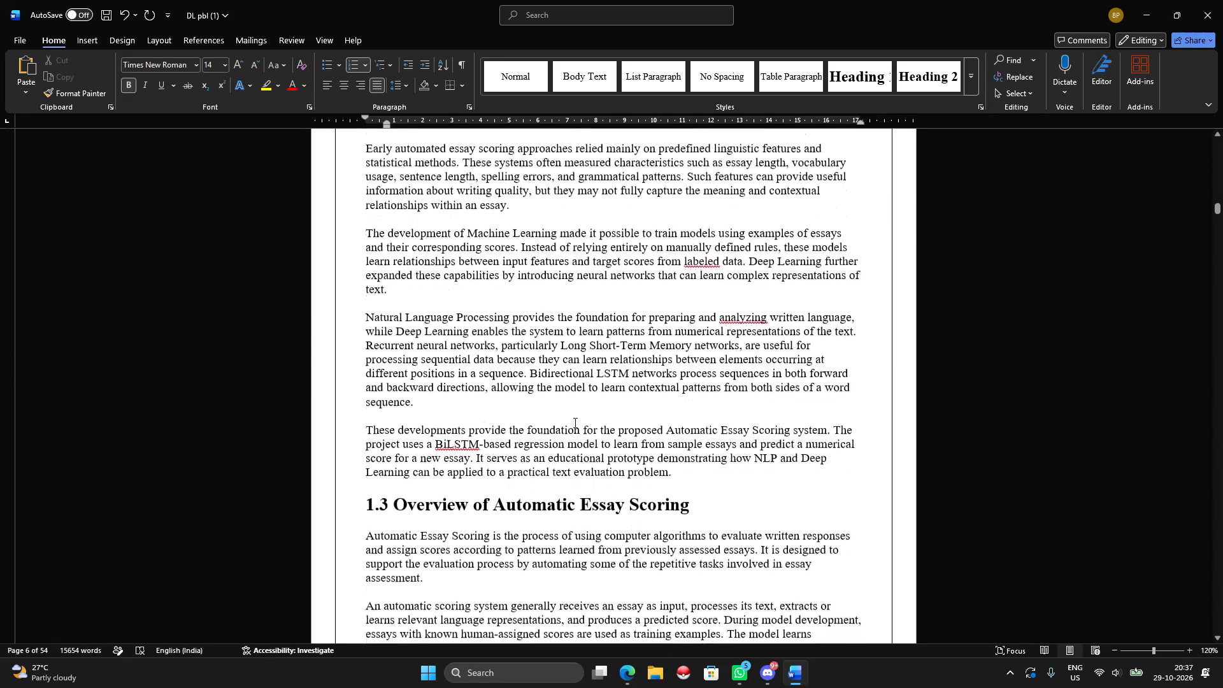
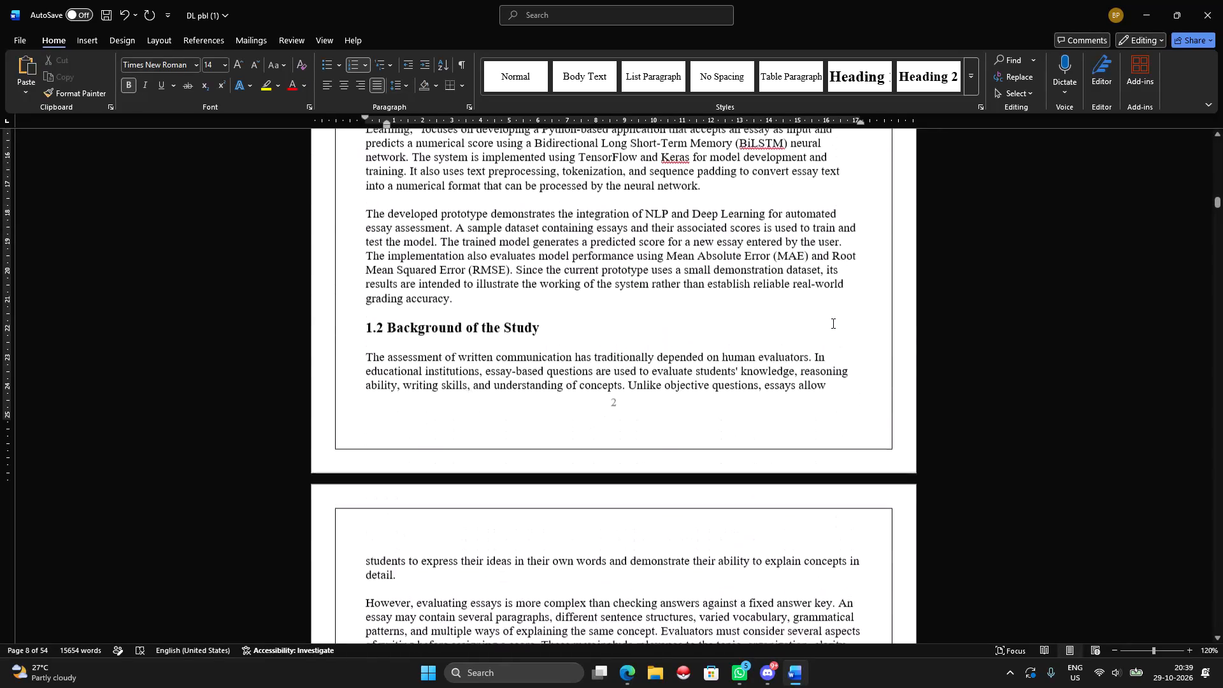
Compare the font size and numbering of the "1.2 Background of the Study" and "1.3 Overview of Automatic Essay Scoring" headings.
scroll(832, 323, "up", 4)
scroll(748, 380, "down", 17)
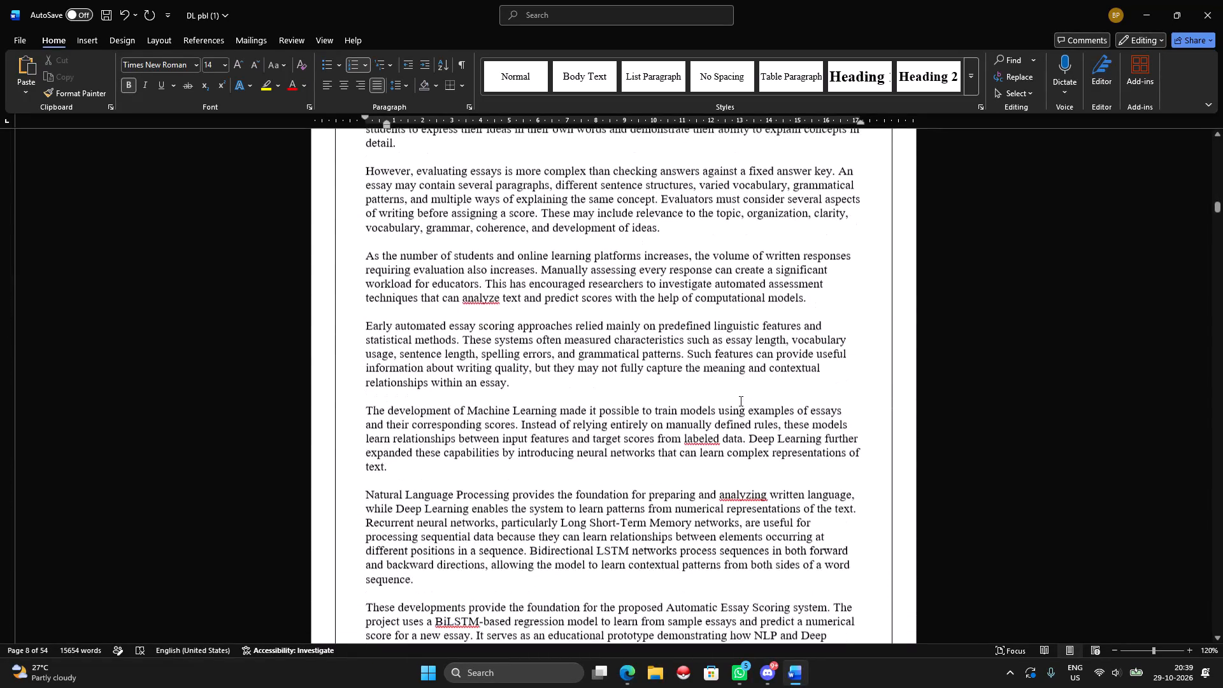
scroll(740, 401, "down", 6)
left_click_drag(688, 440, 378, 422)
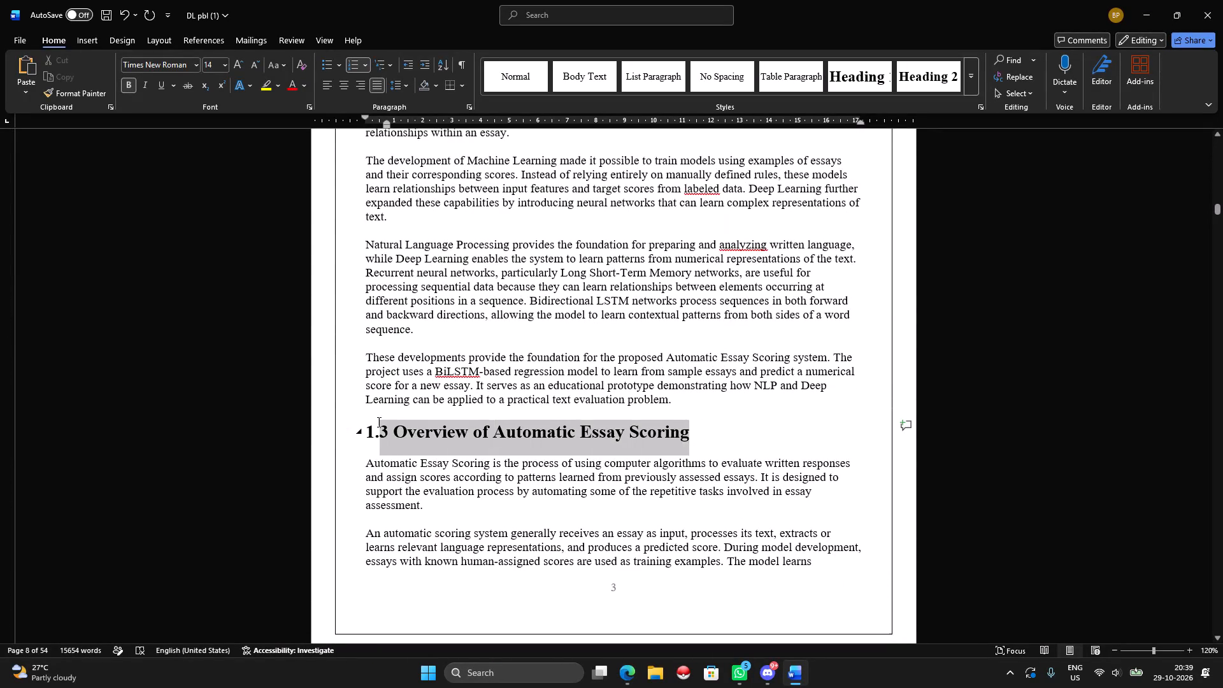
left_click_drag(378, 422, 471, 434)
scroll(815, 427, "up", 20)
scroll(815, 427, "up", 2)
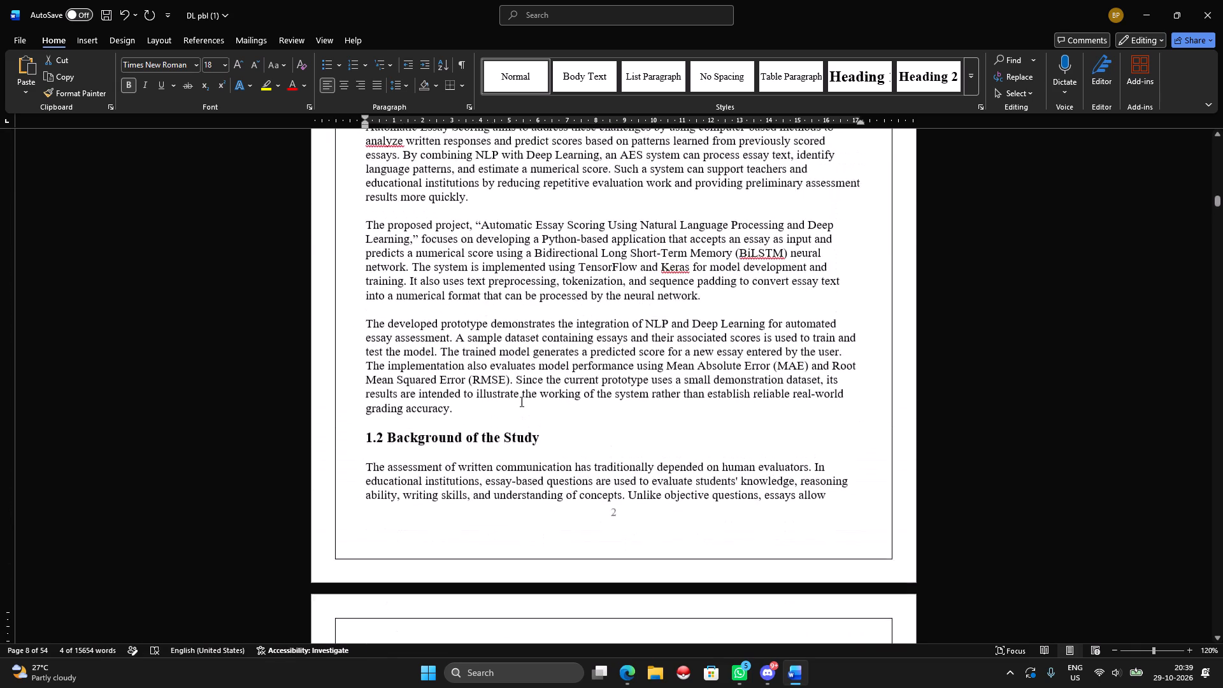
scroll(517, 400, "up", 10)
scroll(520, 395, "down", 13)
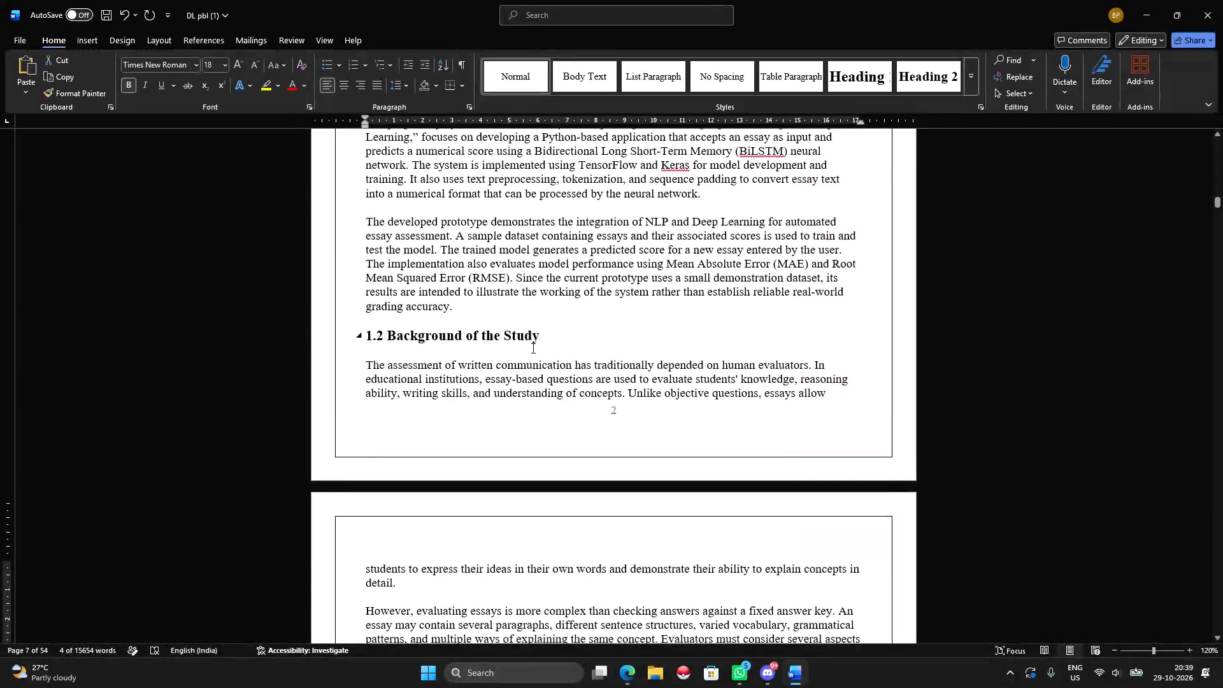
left_click_drag(540, 336, 354, 337)
scroll(599, 315, "up", 10)
scroll(730, 349, "up", 5)
scroll(589, 358, "down", 15)
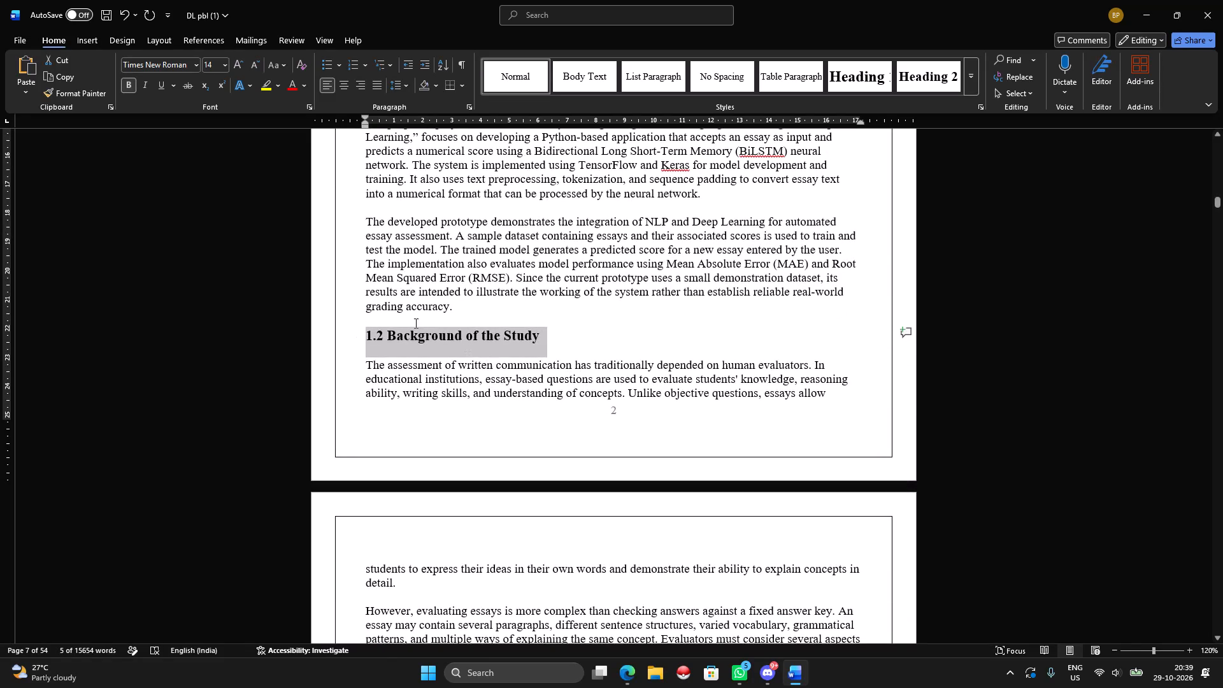
Renumber the "Background of the Study" heading as 2.2.
left_click(372, 334)
key("BackSpace")
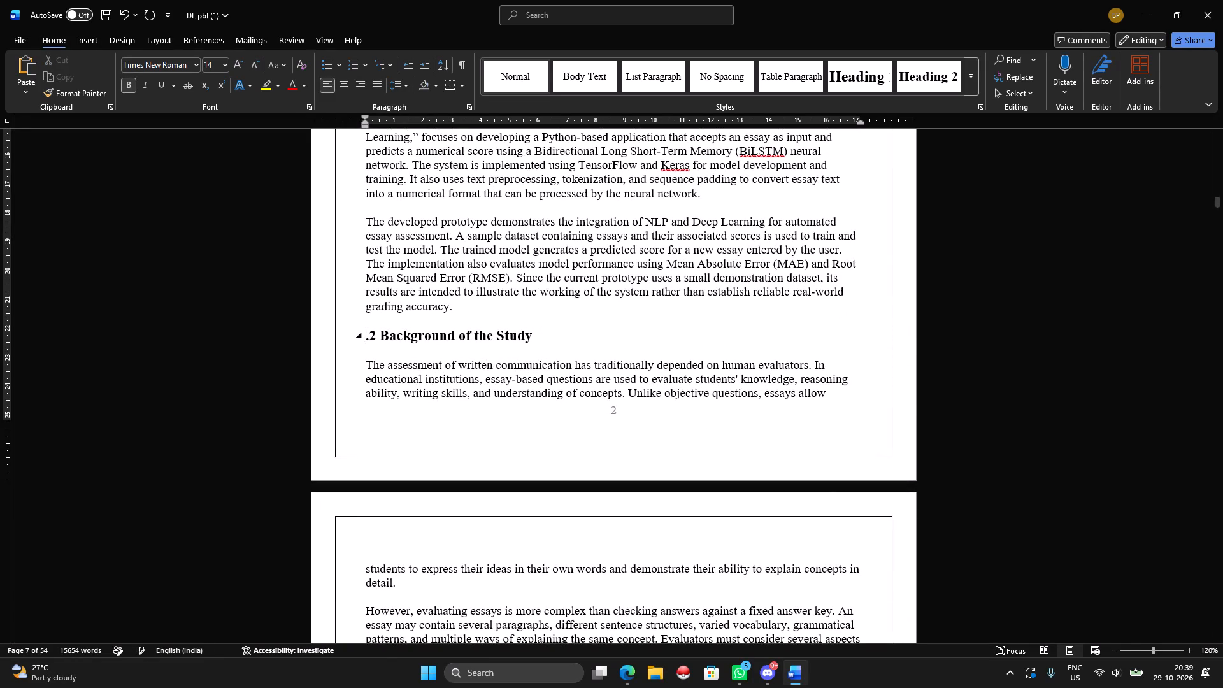
key("2")
scroll(552, 322, "down", 5)
scroll(479, 403, "up", 1)
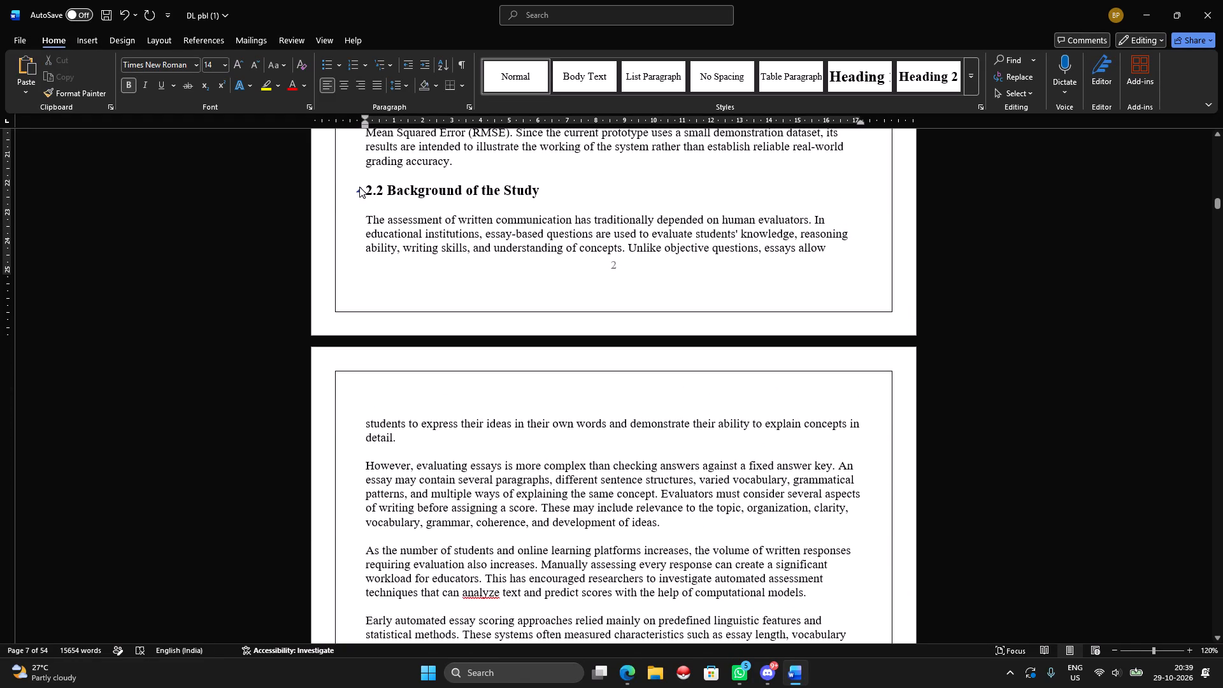
left_click(362, 189)
left_click(358, 190)
Reduce the whole "1.3 Overview of Automatic Essay Scoring" heading to 14 pt.
scroll(472, 348, "up", 1)
scroll(476, 362, "down", 4)
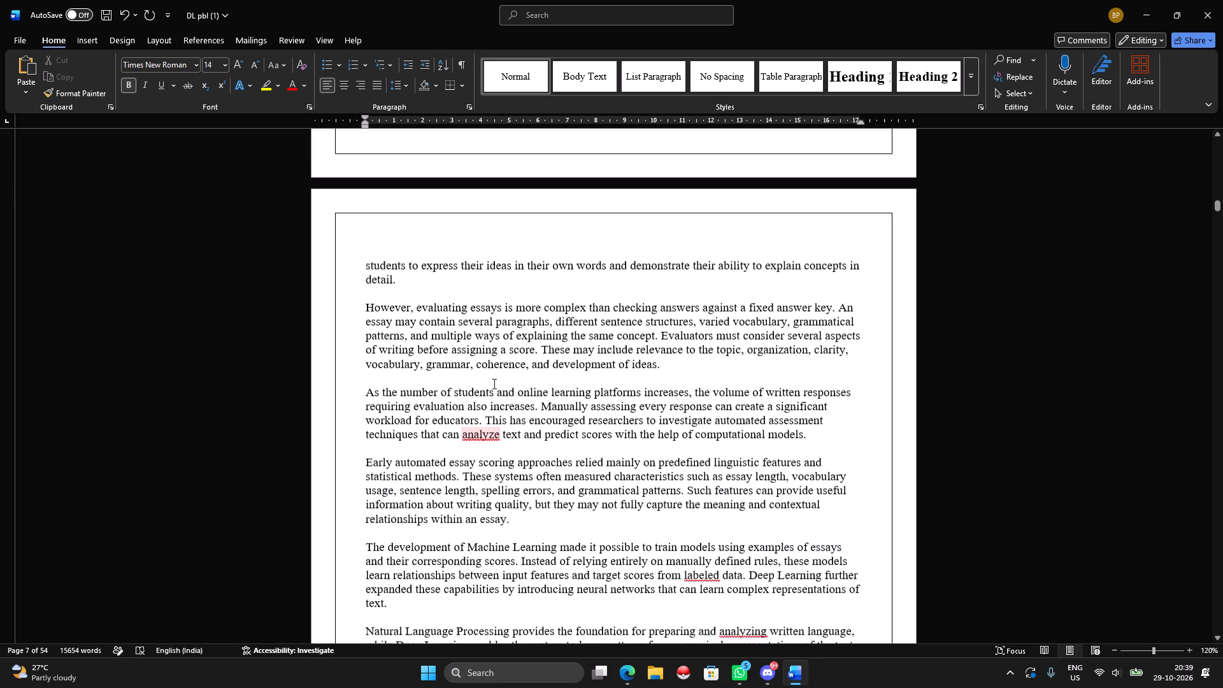
scroll(493, 383, "down", 13)
left_click_drag(692, 394, 454, 398)
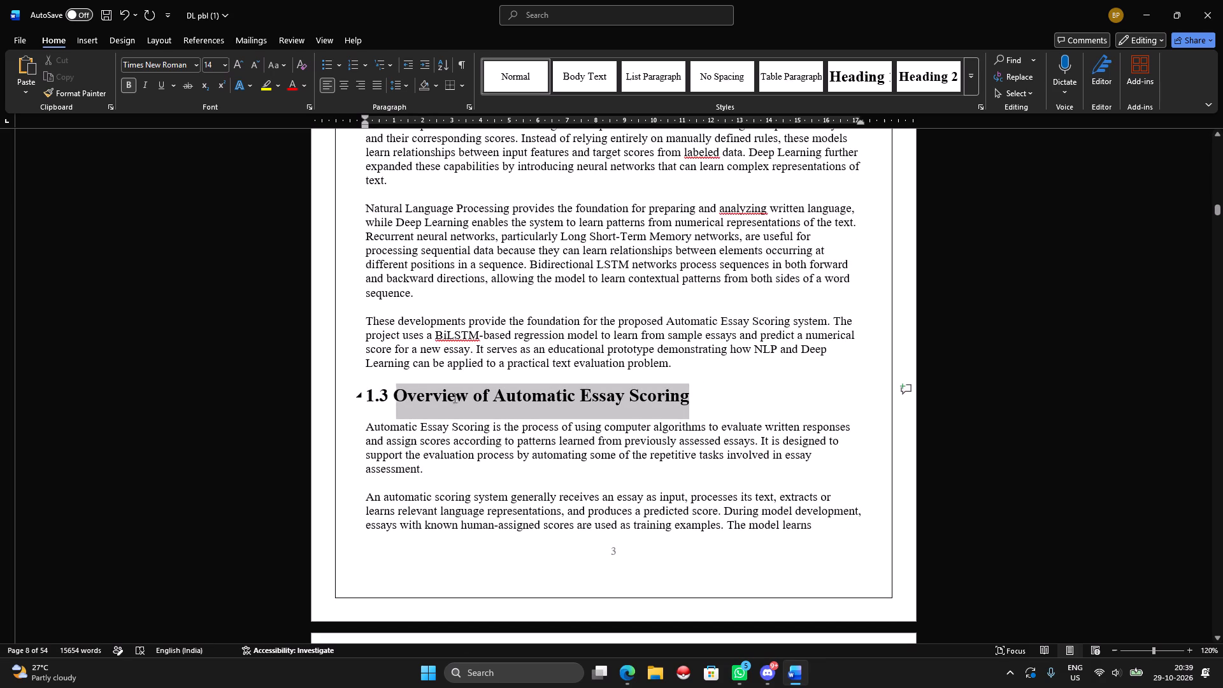
left_click_drag(454, 398, 367, 398)
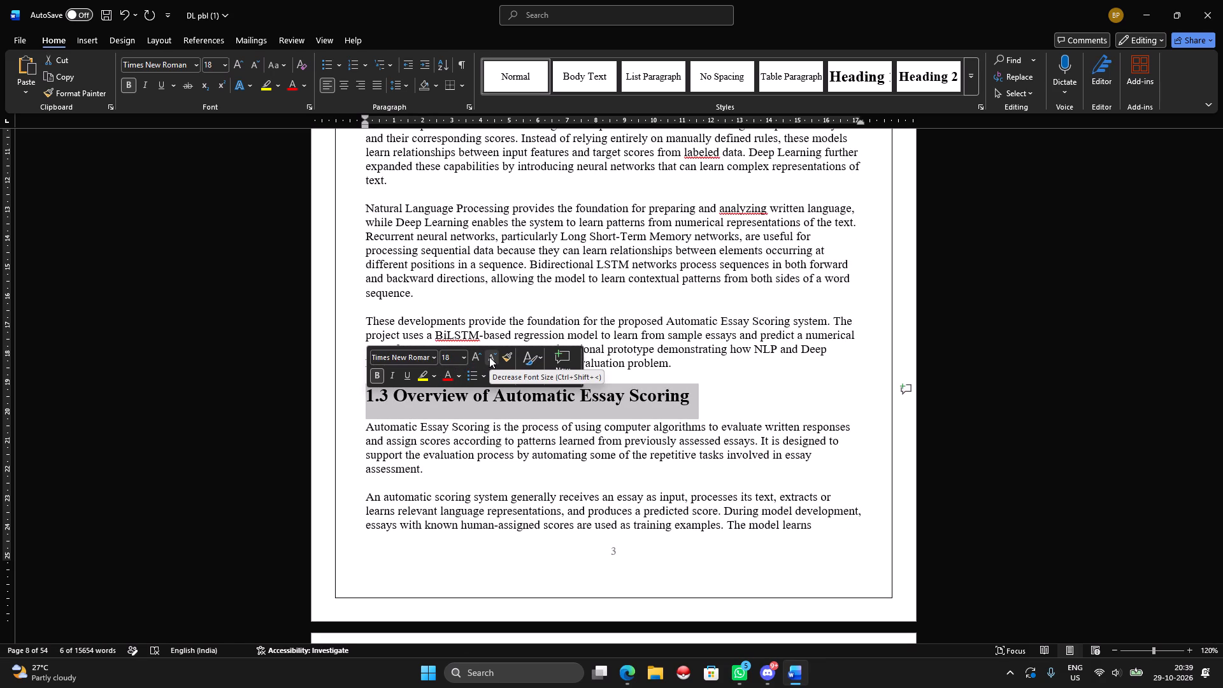
double_click(490, 357)
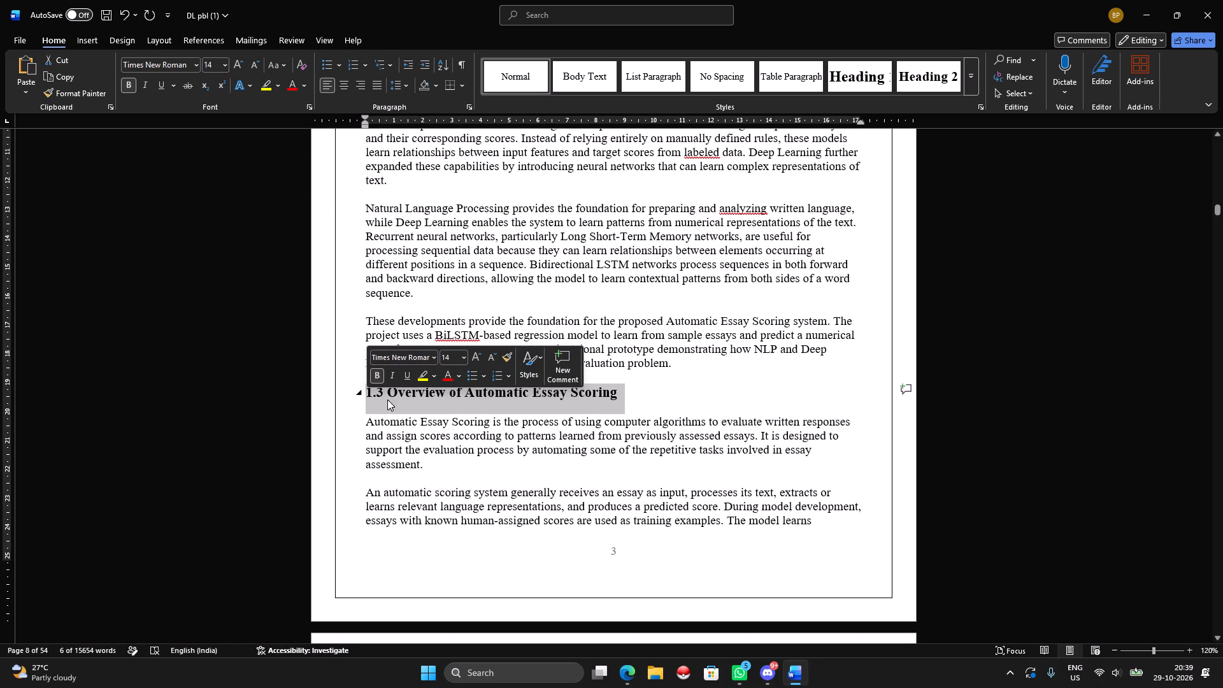
Renumber the "Overview of Automatic Essay Scoring" heading as 2.3.
left_click(382, 394)
left_click(369, 393)
left_click(374, 393)
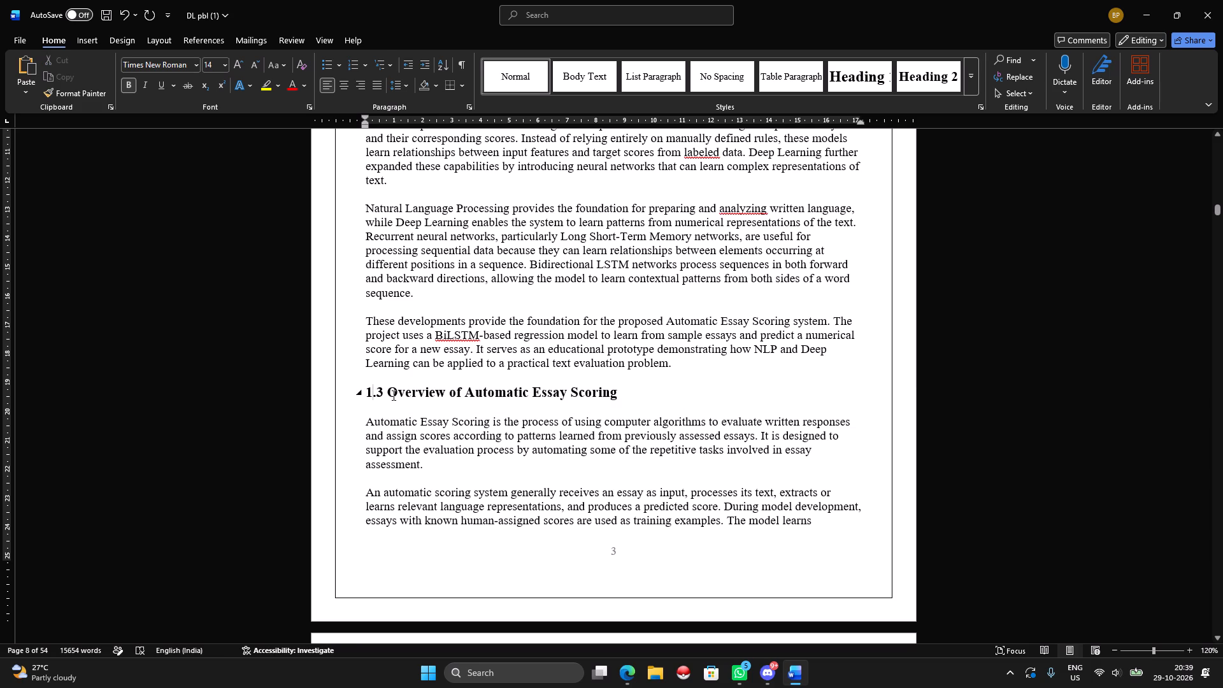
key("BackSpace")
key("2")
Reduce the whole "1.4 Role of Natural Language Processing" heading to 14 pt.
scroll(392, 395, "down", 6)
scroll(439, 447, "down", 8)
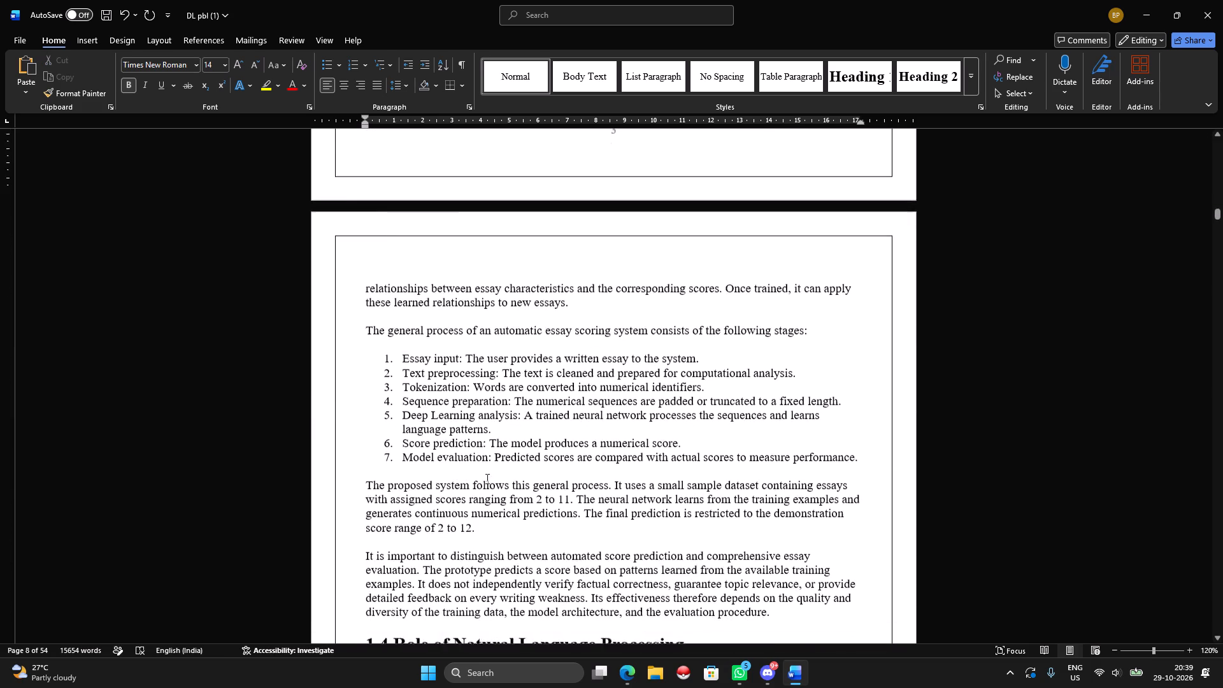
scroll(486, 478, "down", 6)
left_click_drag(689, 340, 324, 373)
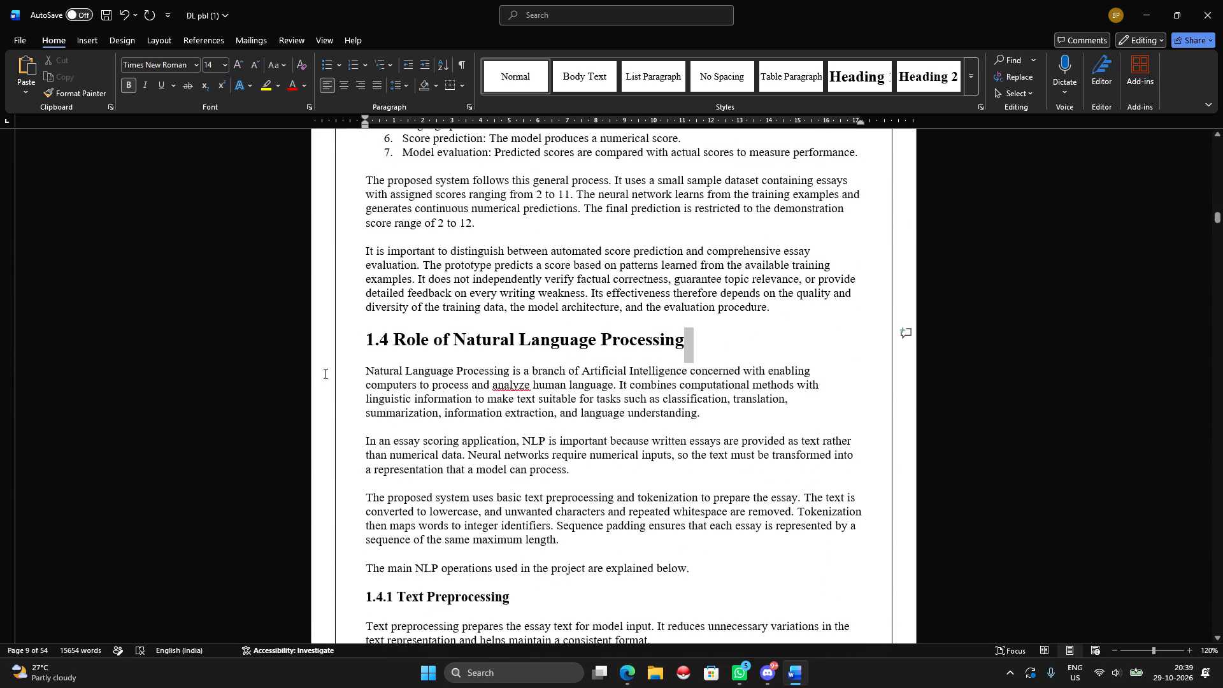
left_click_drag(324, 373, 313, 345)
double_click(436, 307)
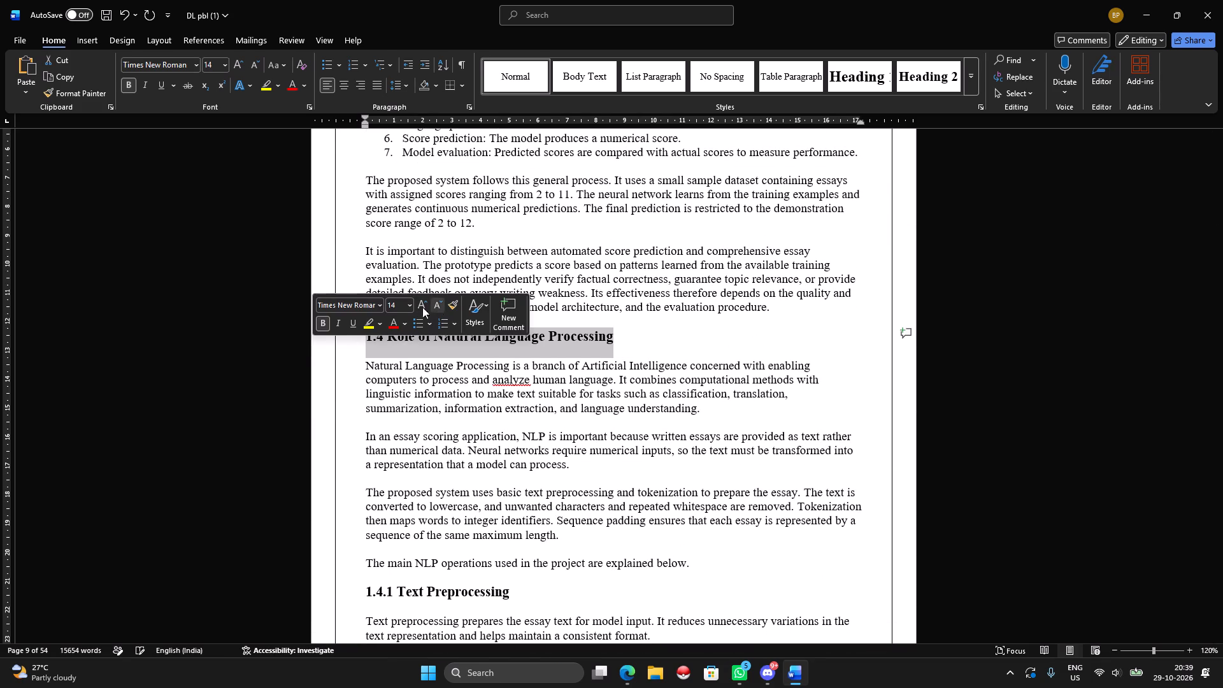
Renumber the "Role of Natural Language Processing" heading as 2.4.
left_click(376, 351)
left_click(368, 337)
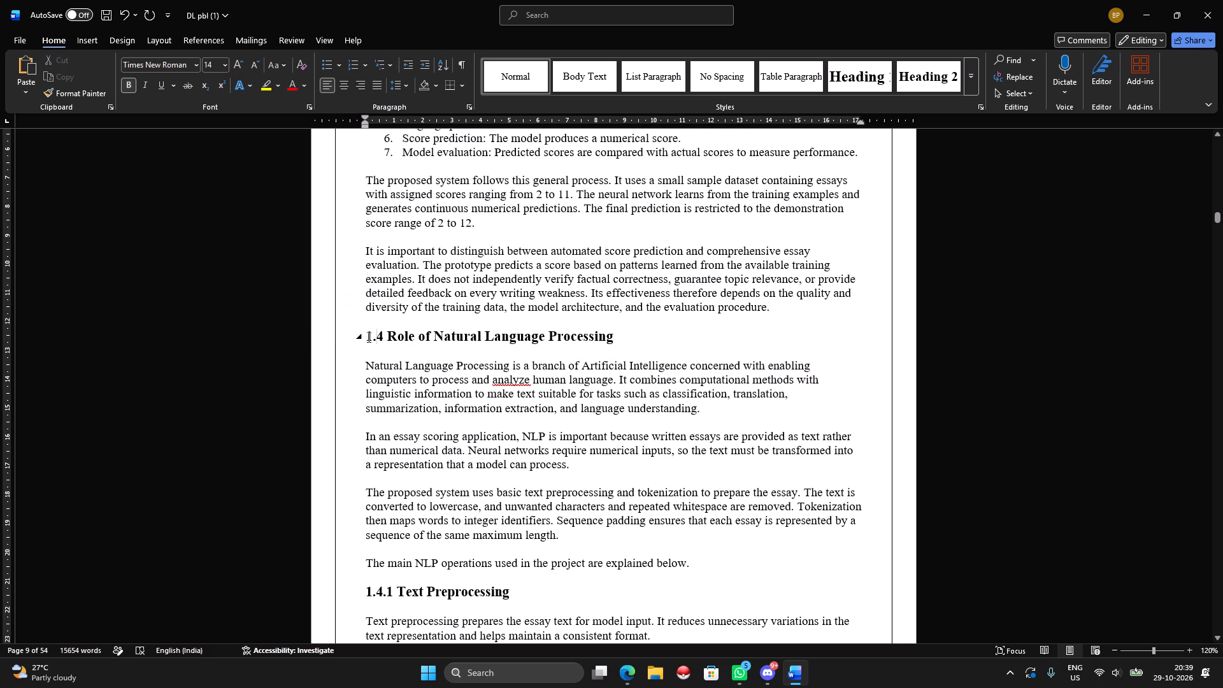
left_click(375, 336)
left_click(371, 334)
key("BackSpace")
key("2")
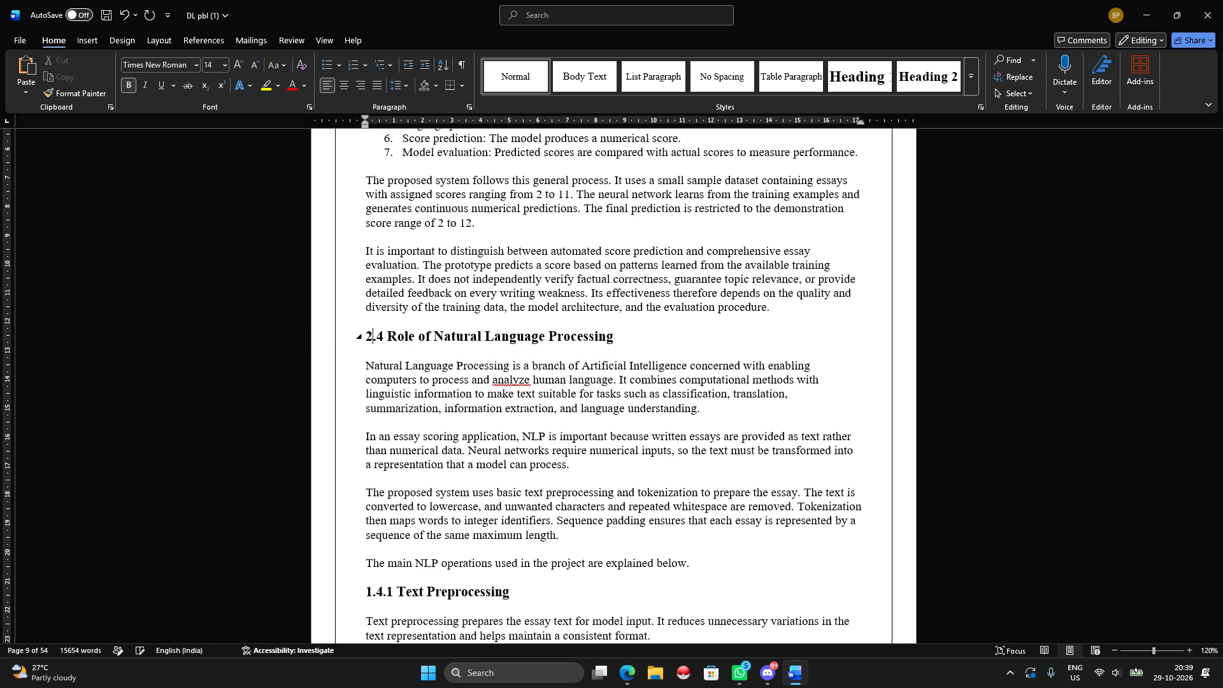
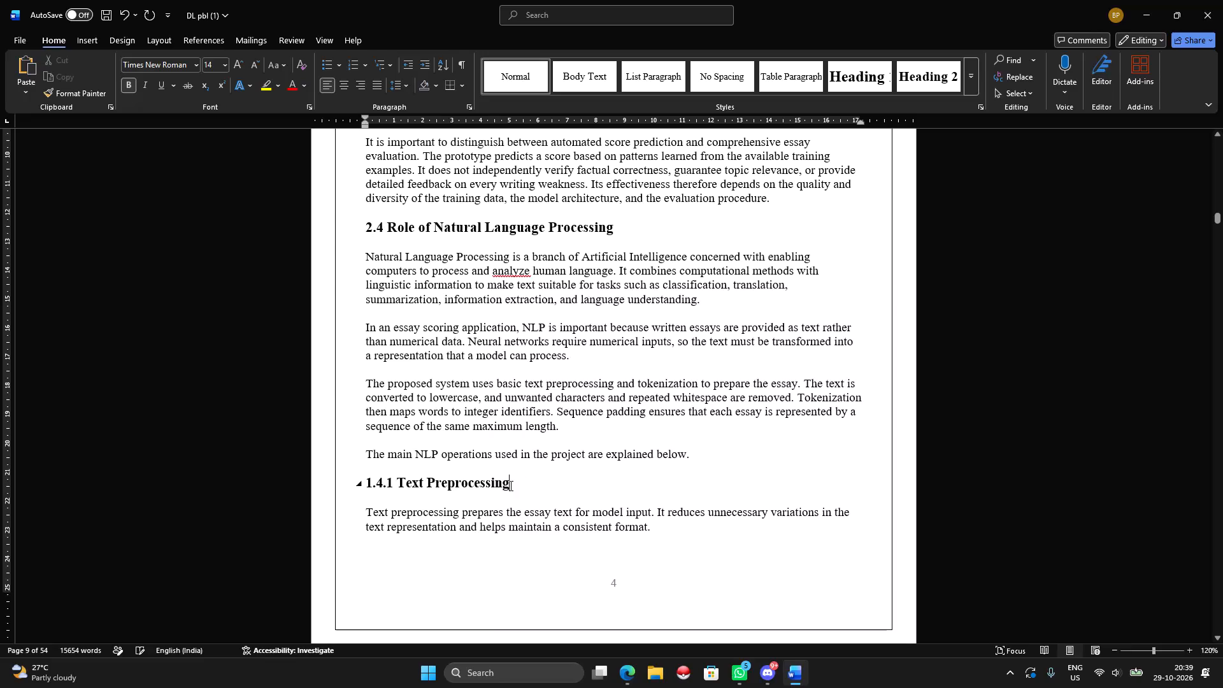
Renumber the "Text Preprocessing" subheading as 2.4.1.
left_click_drag(510, 485, 357, 477)
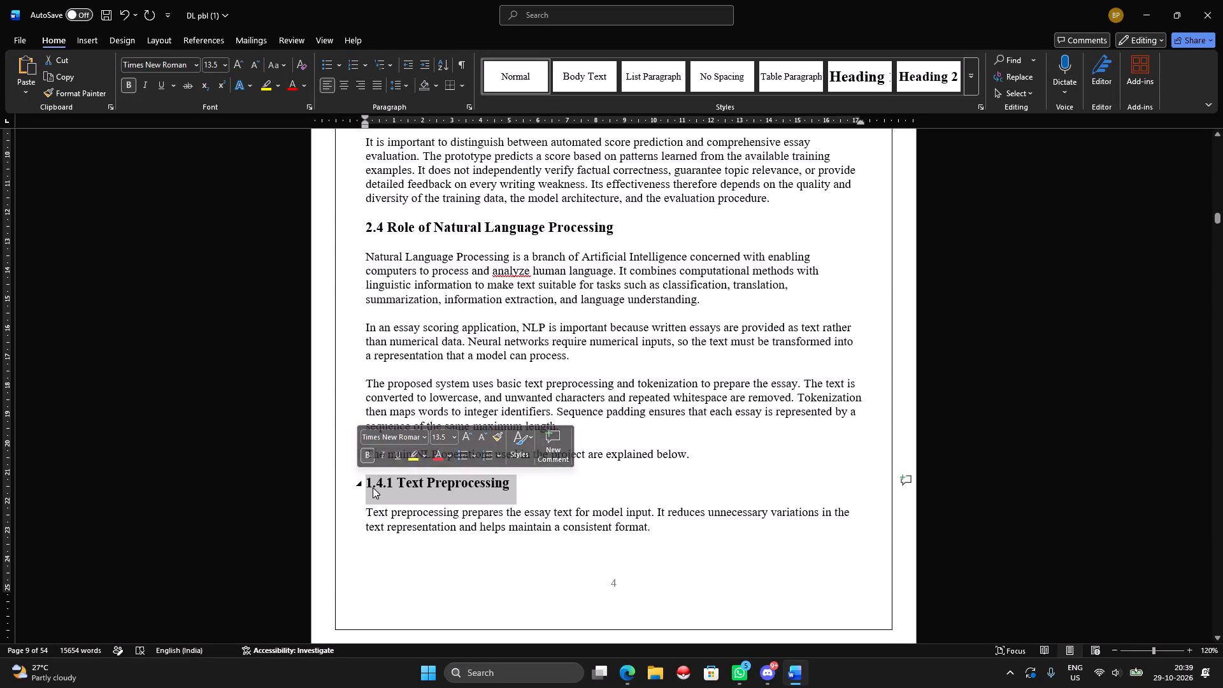
left_click(370, 483)
key("BackSpace")
key("2")
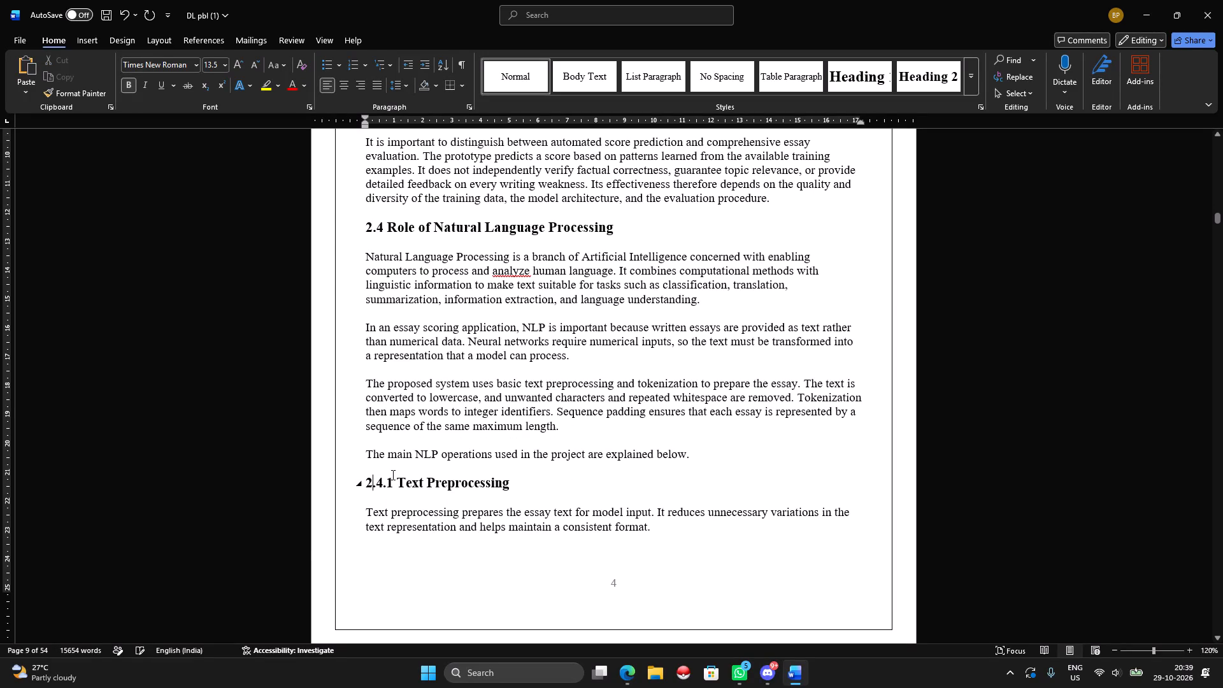
Renumber the "Tokenization" subheading as 2.4.2.
scroll(422, 496, "down", 12)
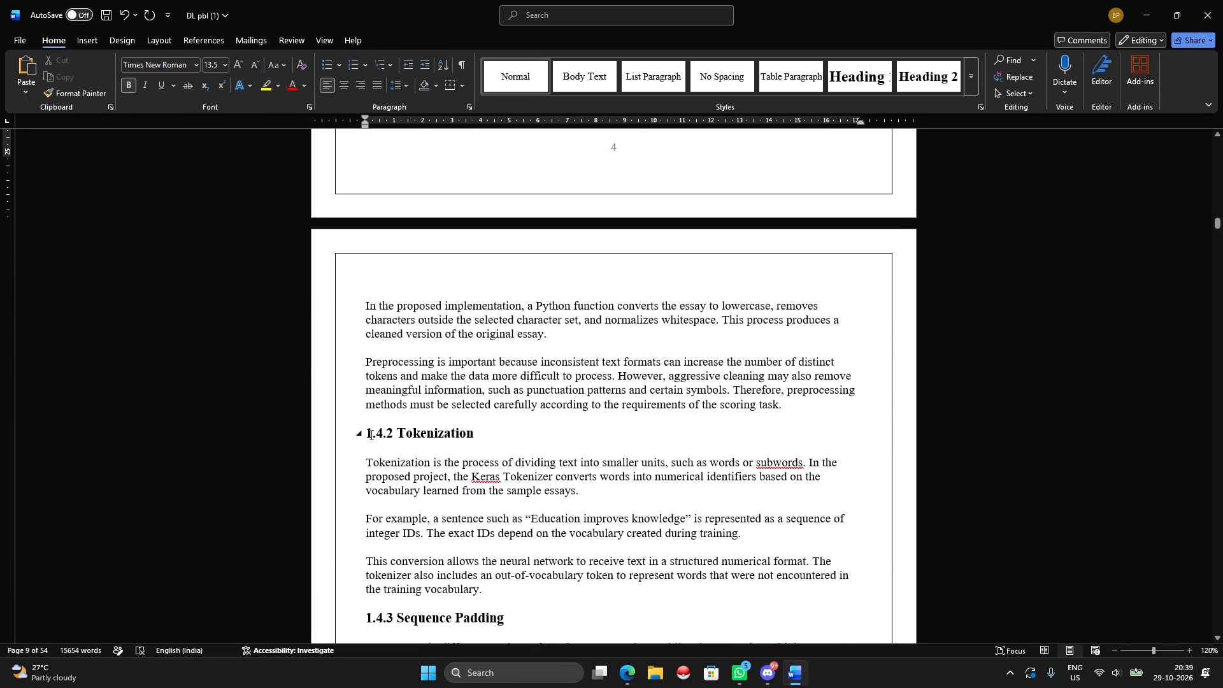
left_click(369, 433)
key("BackSpace")
key("2")
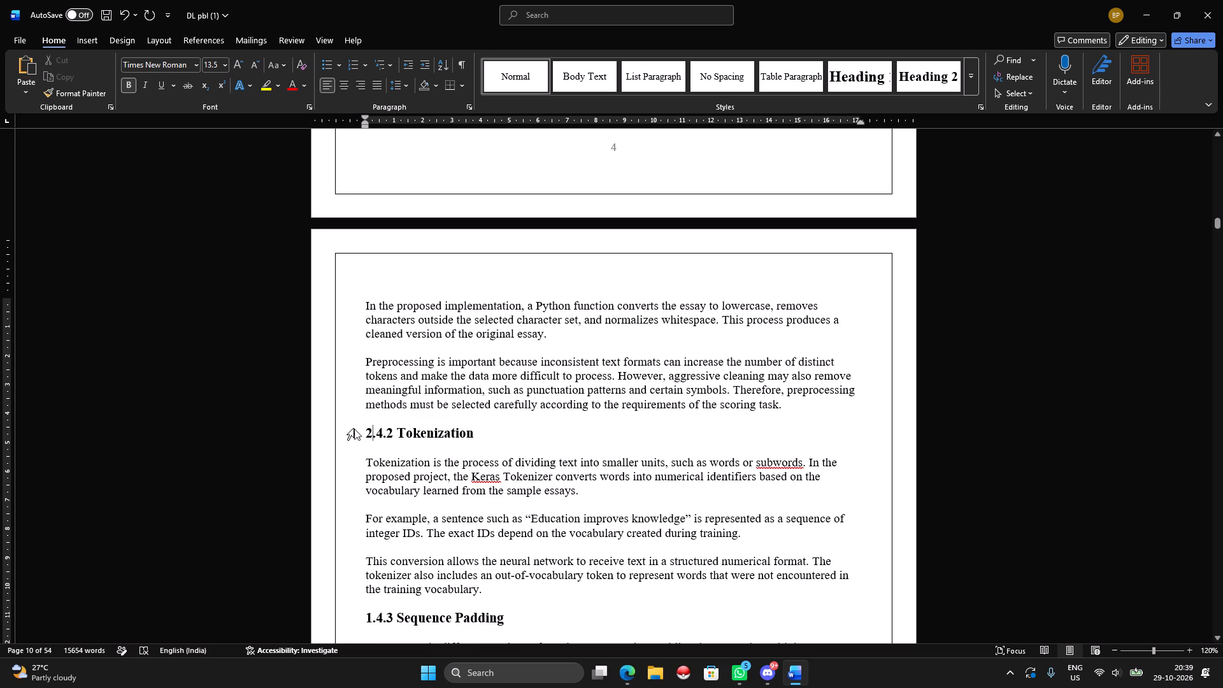
Renumber the "Sequence Padding" subheading as 2.4.3.
scroll(426, 475, "down", 4)
left_click(371, 467)
key("BackSpace")
key("2")
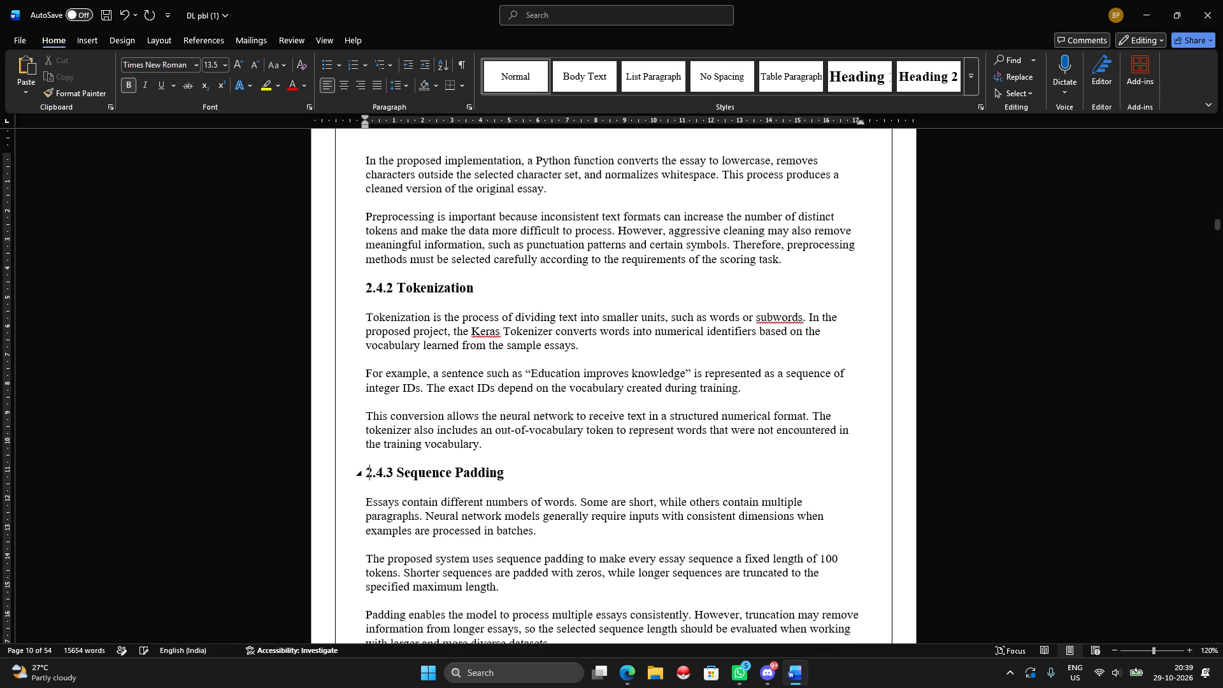
Renumber the "Numerical Representation of Text" subheading as 2.4.4.
scroll(469, 488, "down", 6)
left_click(375, 453)
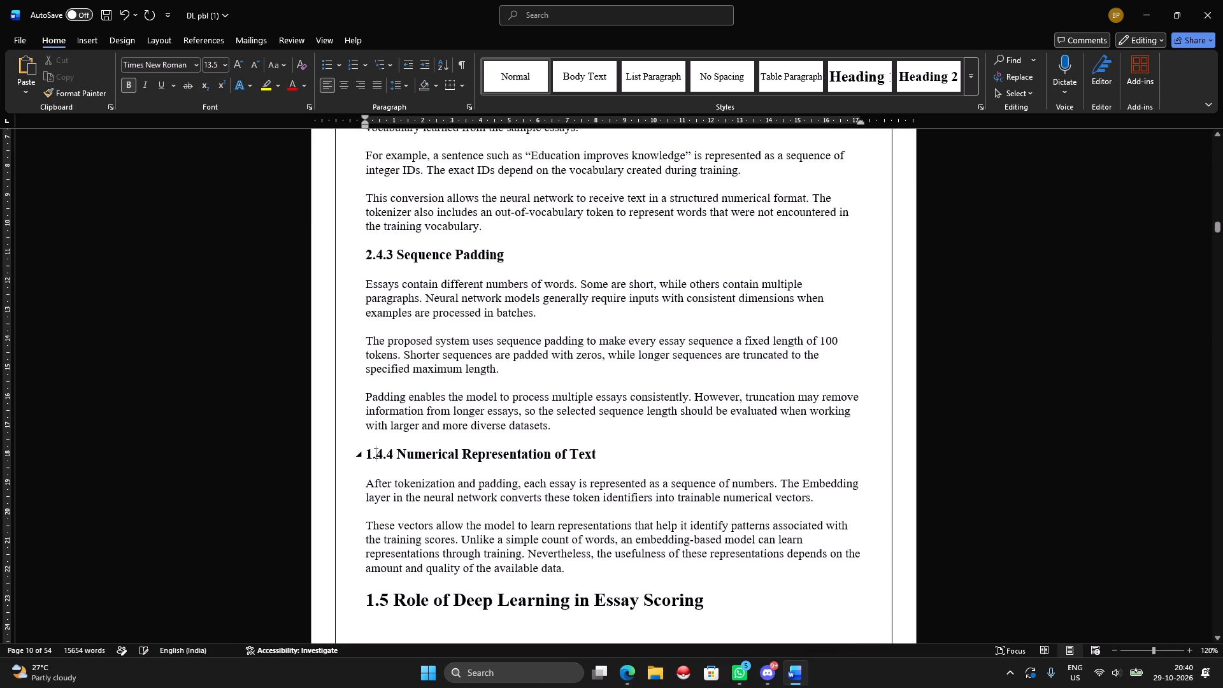
key("Left")
key("BackSpace")
key("2")
Reduce the "Role of Deep Learning in Essay Scoring" heading to 14 pt and renumber it as 2.5.
scroll(408, 459, "down", 5)
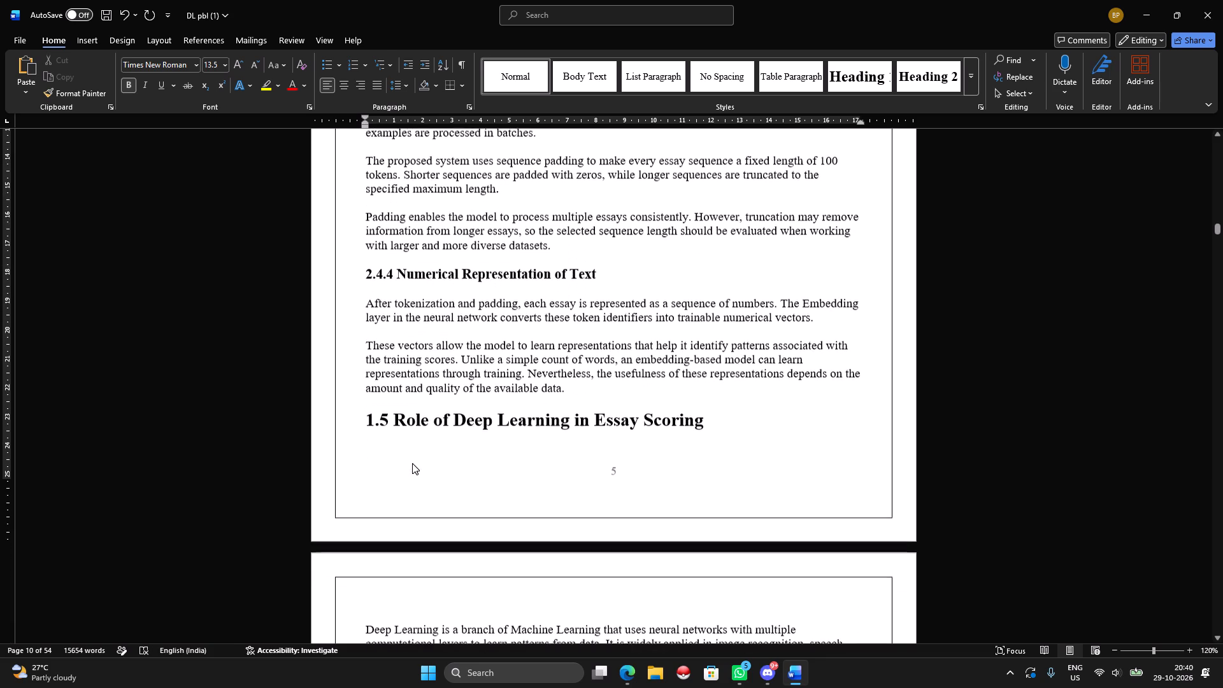
left_click_drag(706, 415, 362, 433)
double_click(485, 392)
left_click(443, 432)
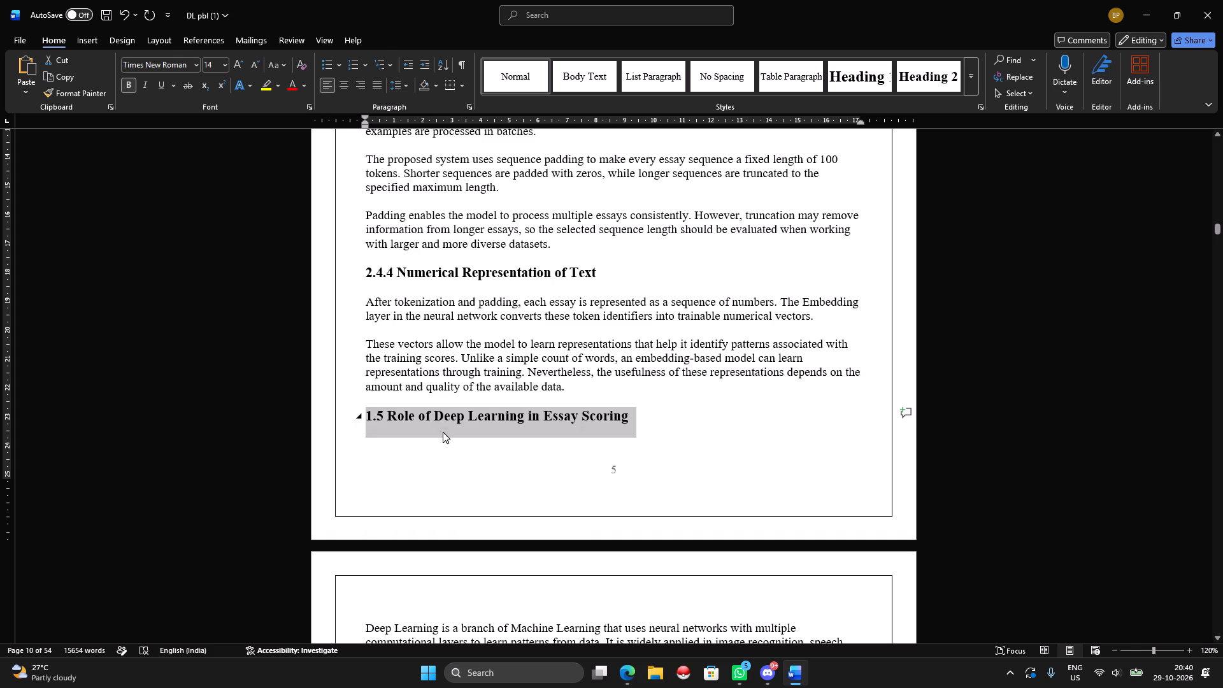
left_click(373, 414)
key("BackSpace")
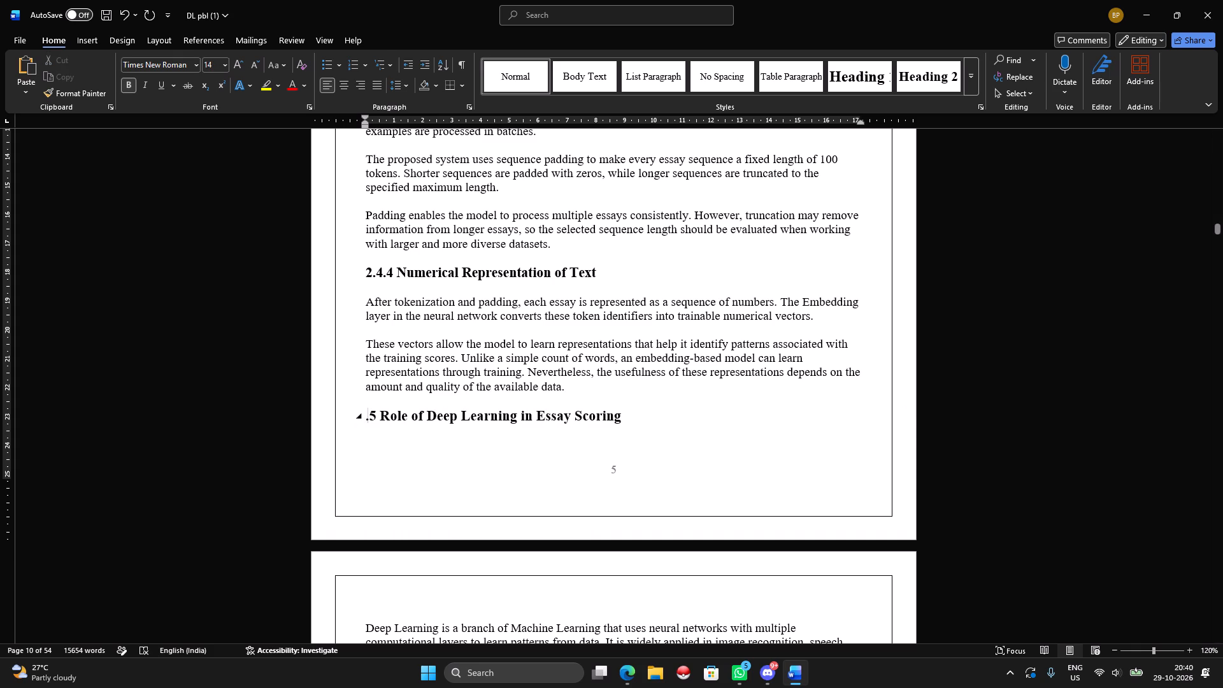
key("2")
Reduce the "Need for the Proposed System" heading to 14 pt and renumber it as 2.6.
scroll(431, 411, "down", 12)
scroll(480, 396, "down", 1)
scroll(572, 427, "down", 4)
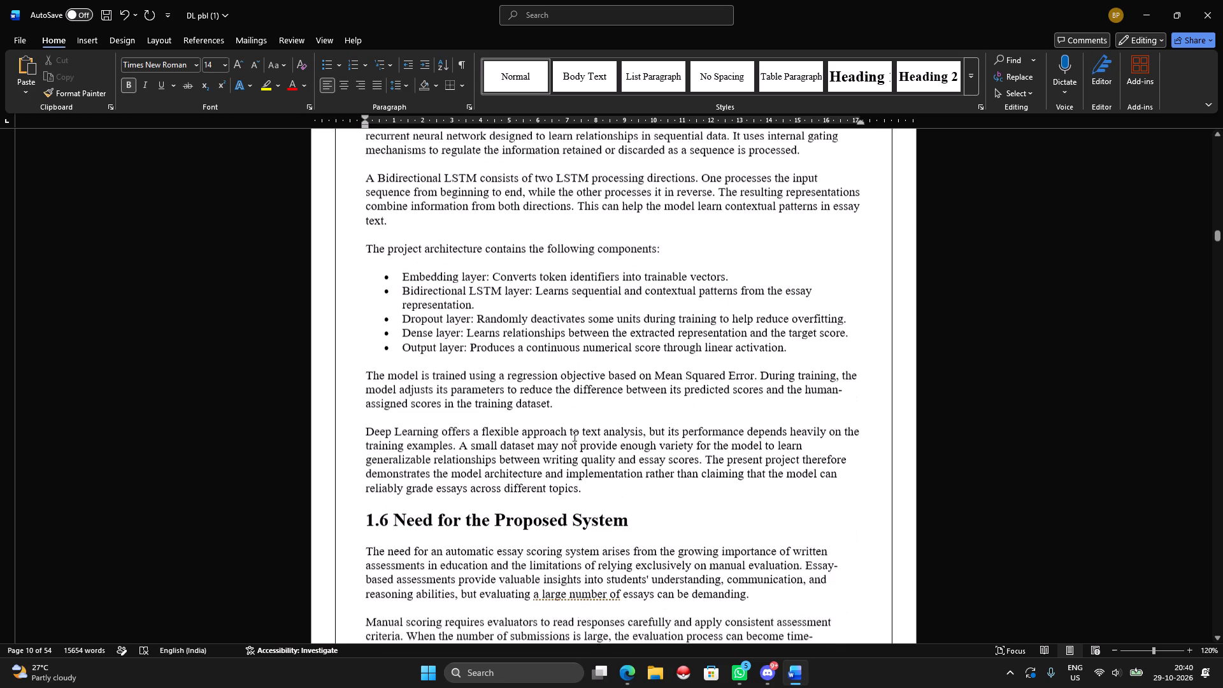
scroll(573, 436, "down", 5)
left_click_drag(632, 342, 355, 349)
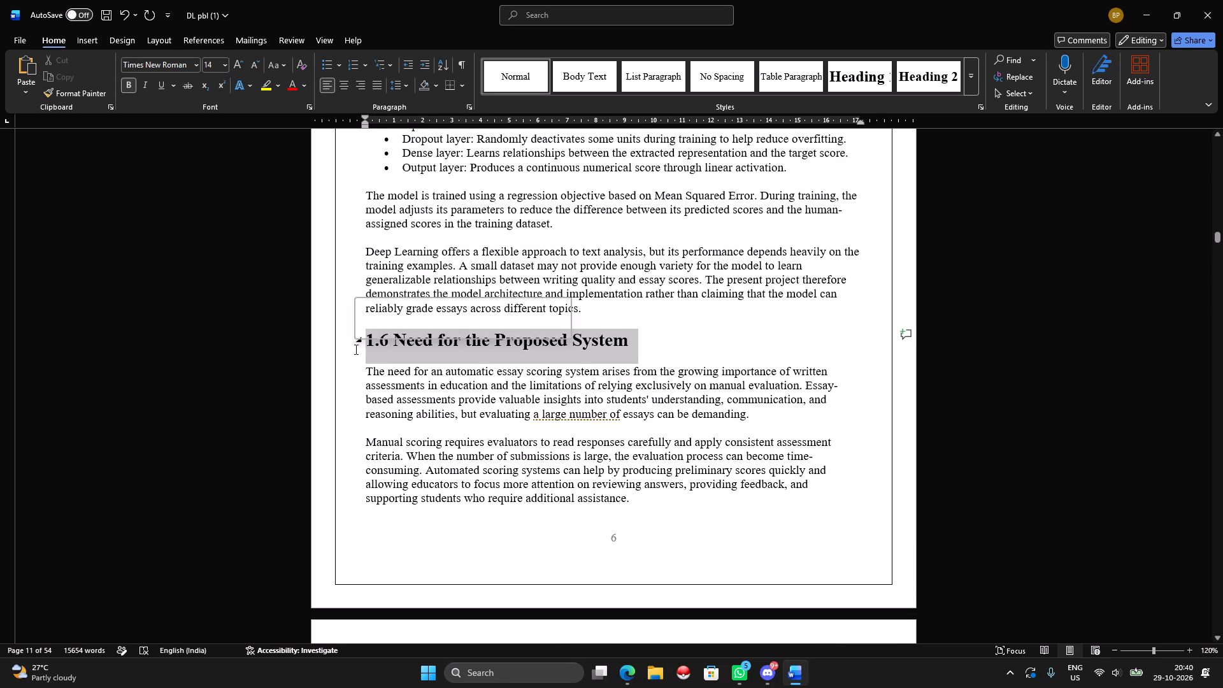
double_click(480, 310)
left_click(410, 341)
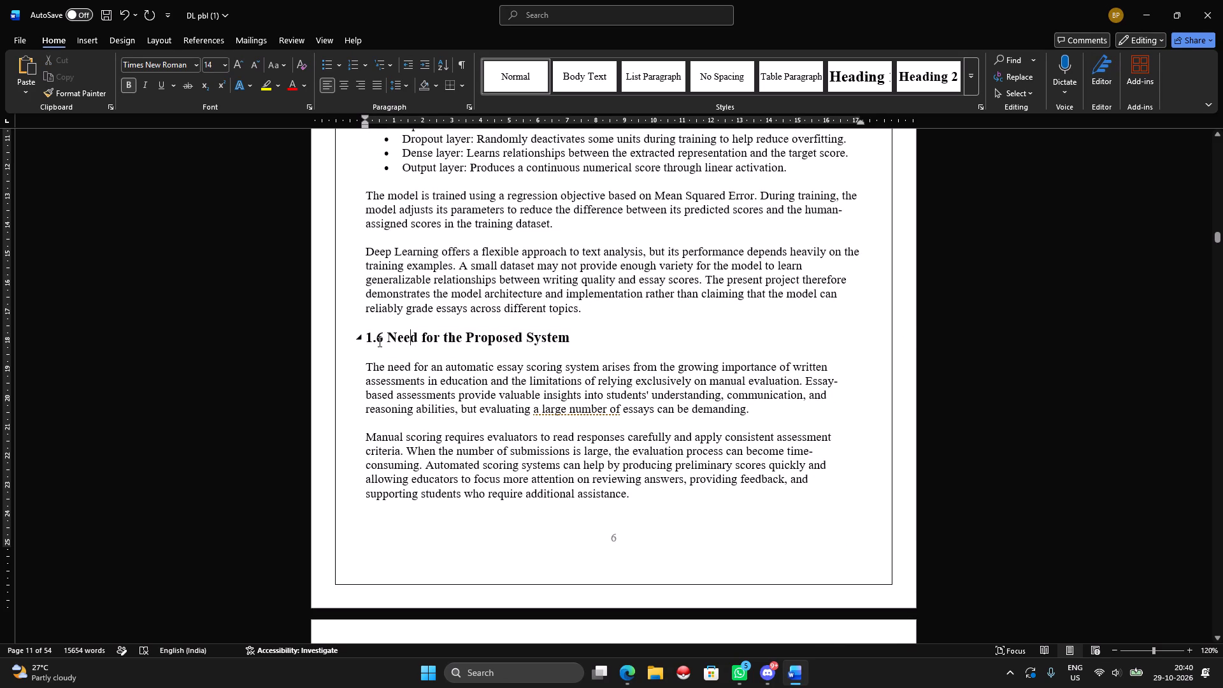
left_click(375, 341)
key("Left")
key("BackSpace")
key("2")
Reduce the "Objectives of the Project" heading to 14 pt and renumber it as 2.7, keeping its section expanded.
scroll(423, 334, "down", 14)
left_click_drag(585, 405, 322, 408)
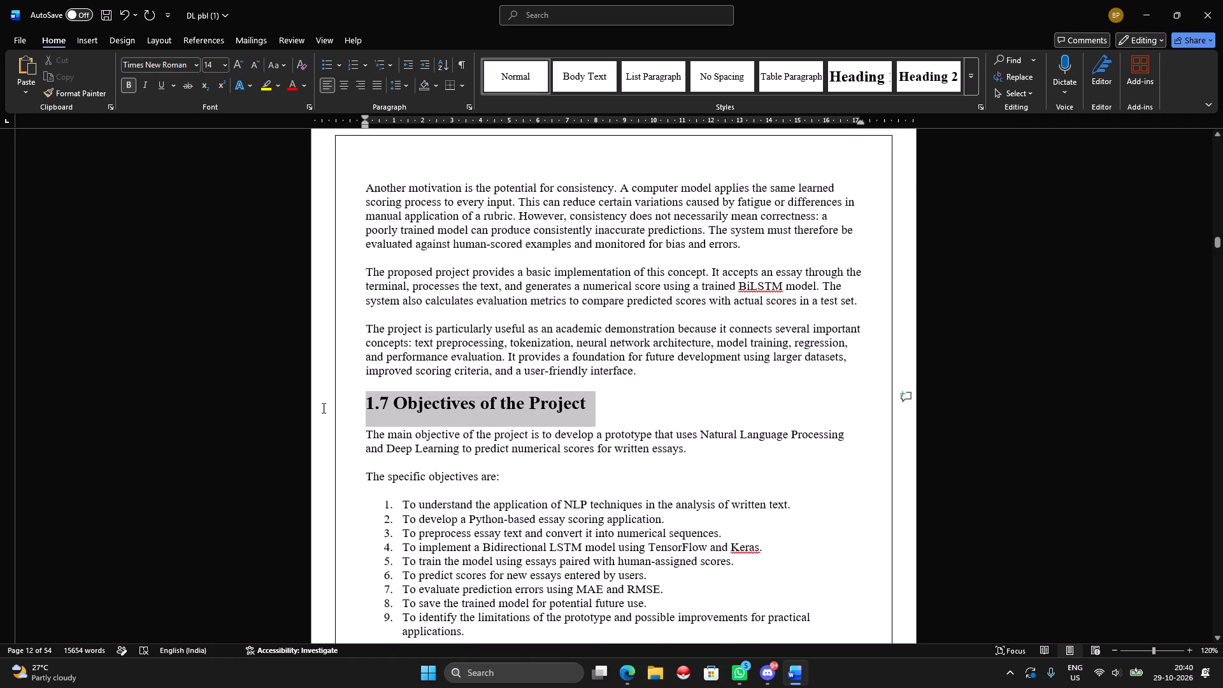
left_click_drag(322, 408, 322, 408)
double_click(446, 368)
left_click(361, 402)
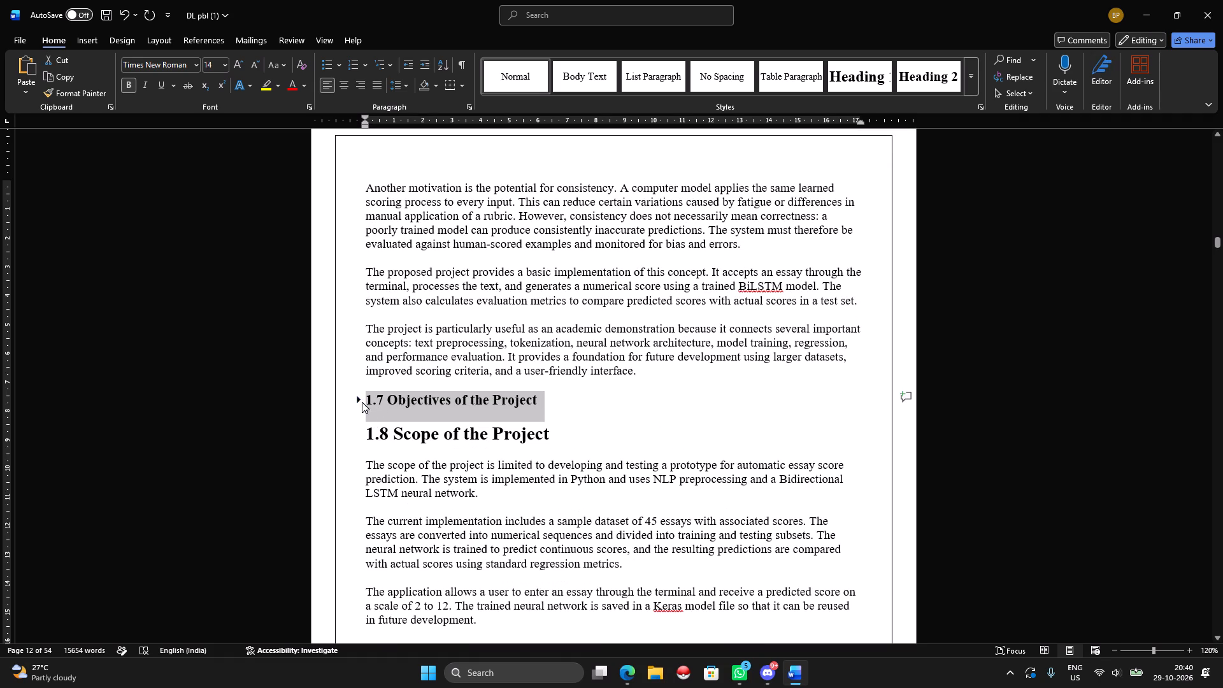
left_click(357, 397)
left_click(371, 398)
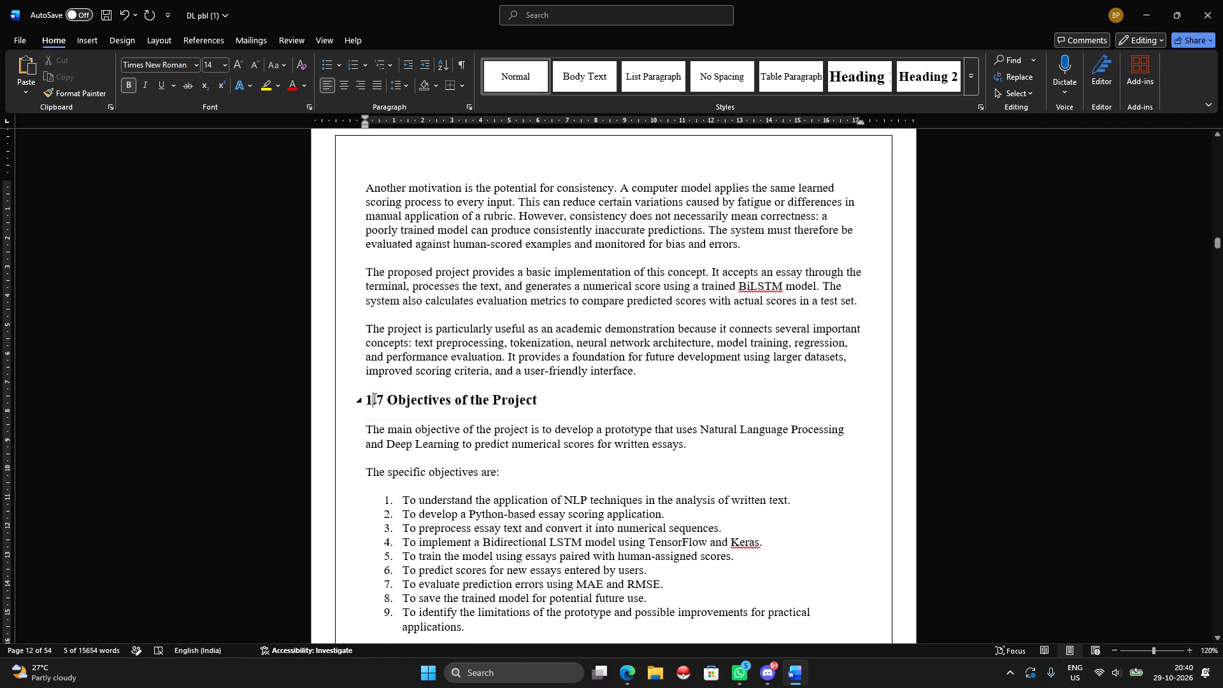
key("BackSpace")
key("2")
Reduce the "Scope of the Project" heading to 14 pt and renumber it as 2.8.
scroll(411, 403, "down", 10)
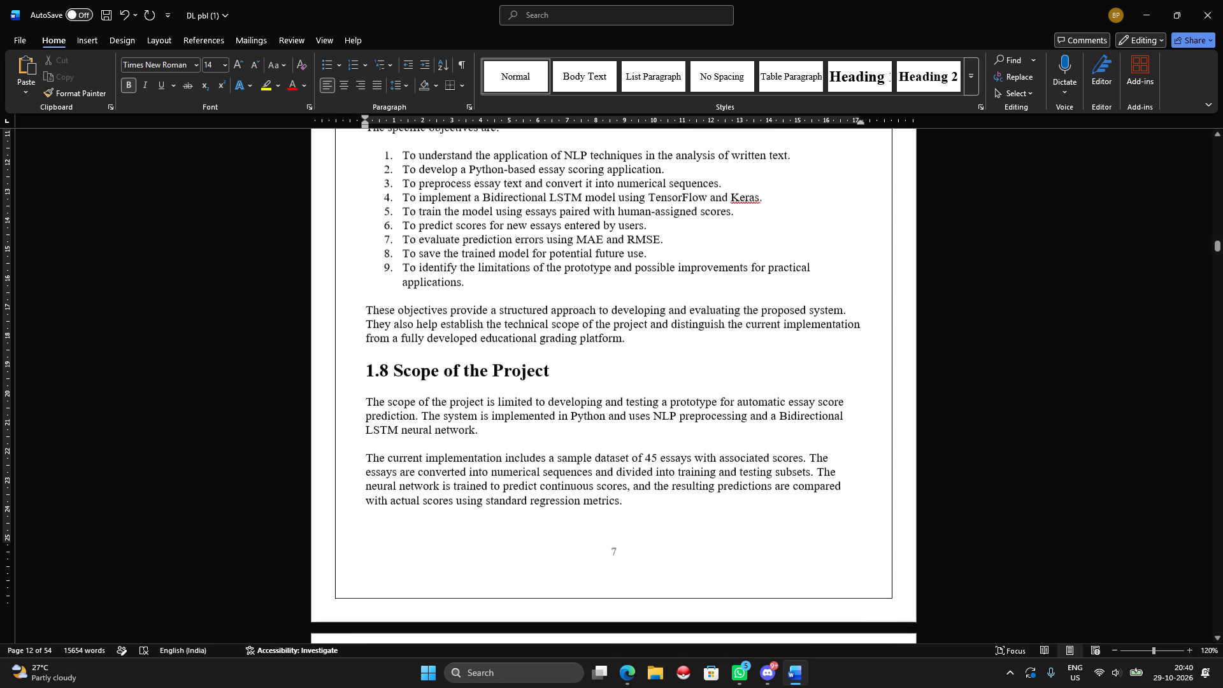
left_click_drag(556, 355, 362, 348)
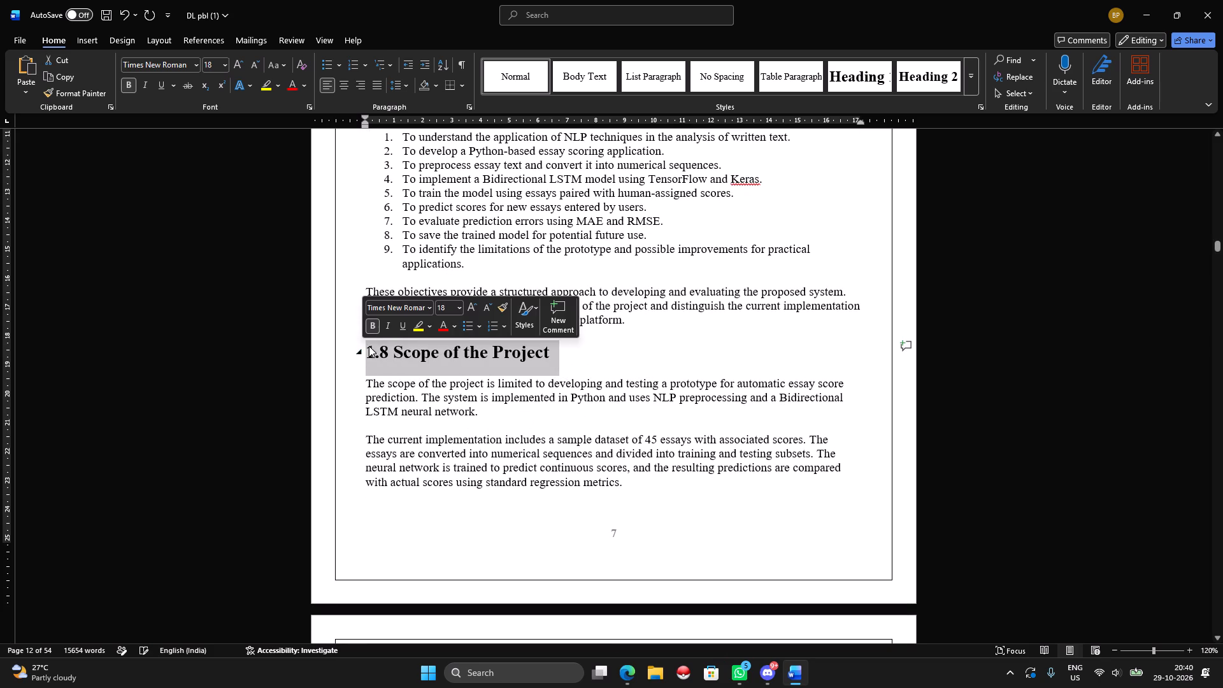
left_click(494, 306)
double_click(489, 305)
scroll(489, 305, "down", 1)
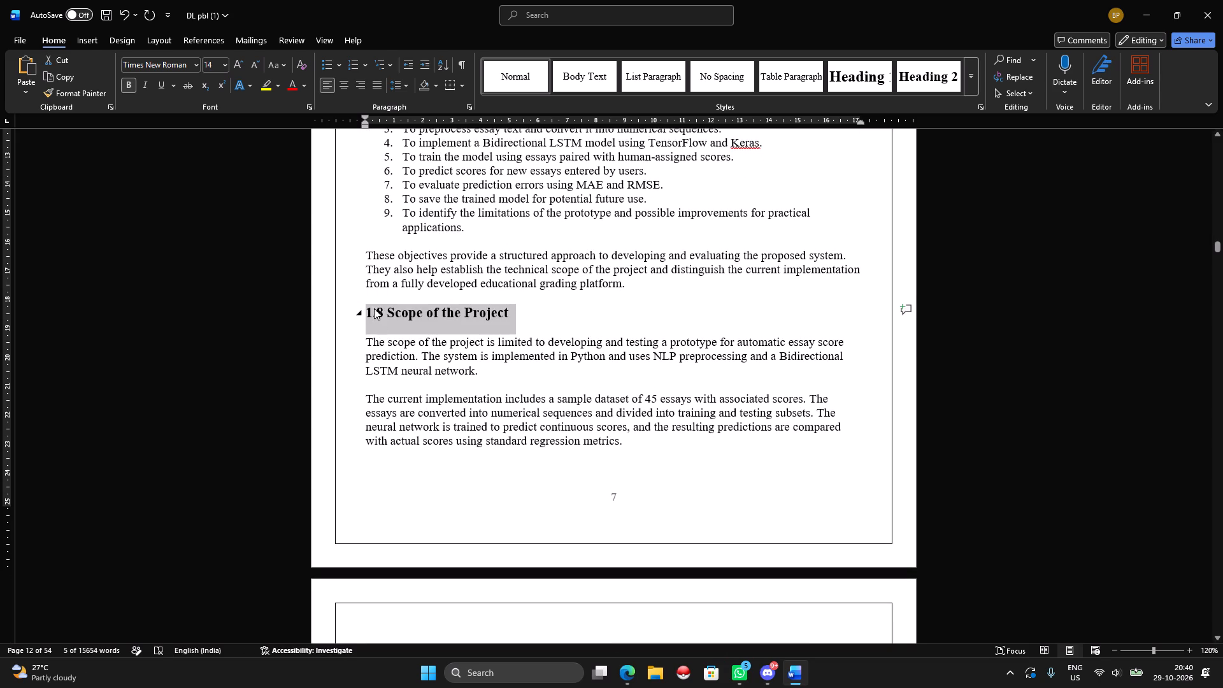
left_click(373, 313)
key("BackSpace")
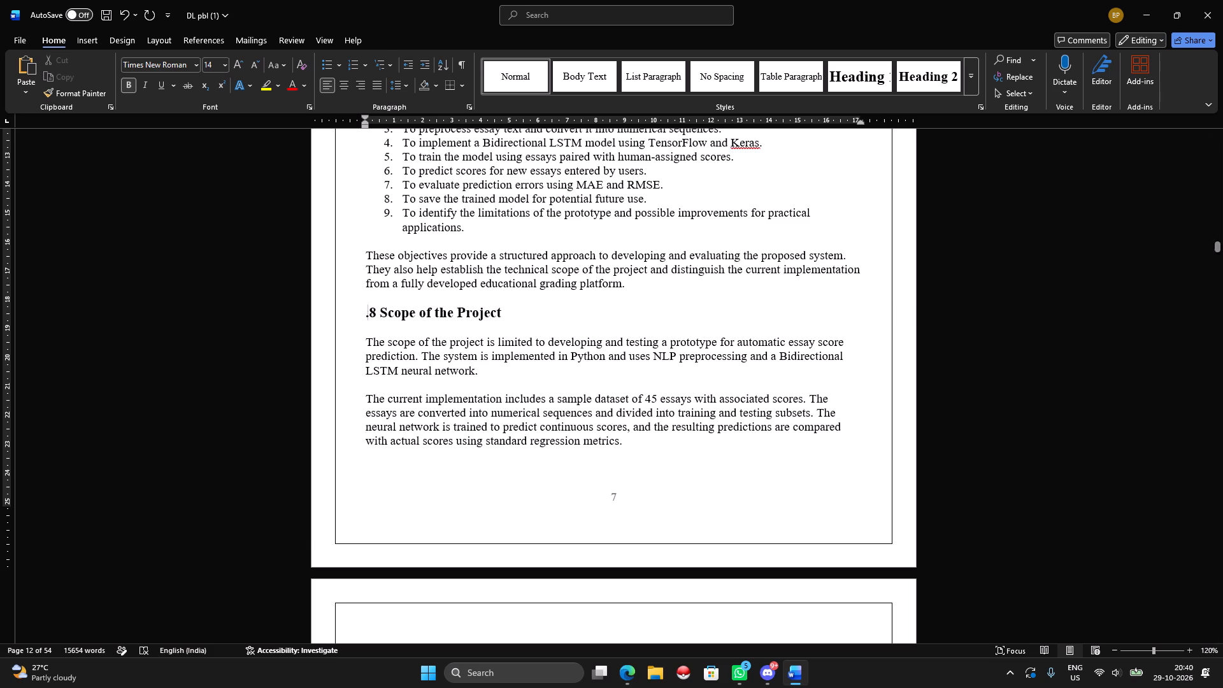
key("2")
Reduce the "Significance of the Project" heading to 14 pt and renumber it as 2.9.
scroll(663, 364, "down", 11)
scroll(727, 412, "up", 1)
scroll(624, 415, "down", 3)
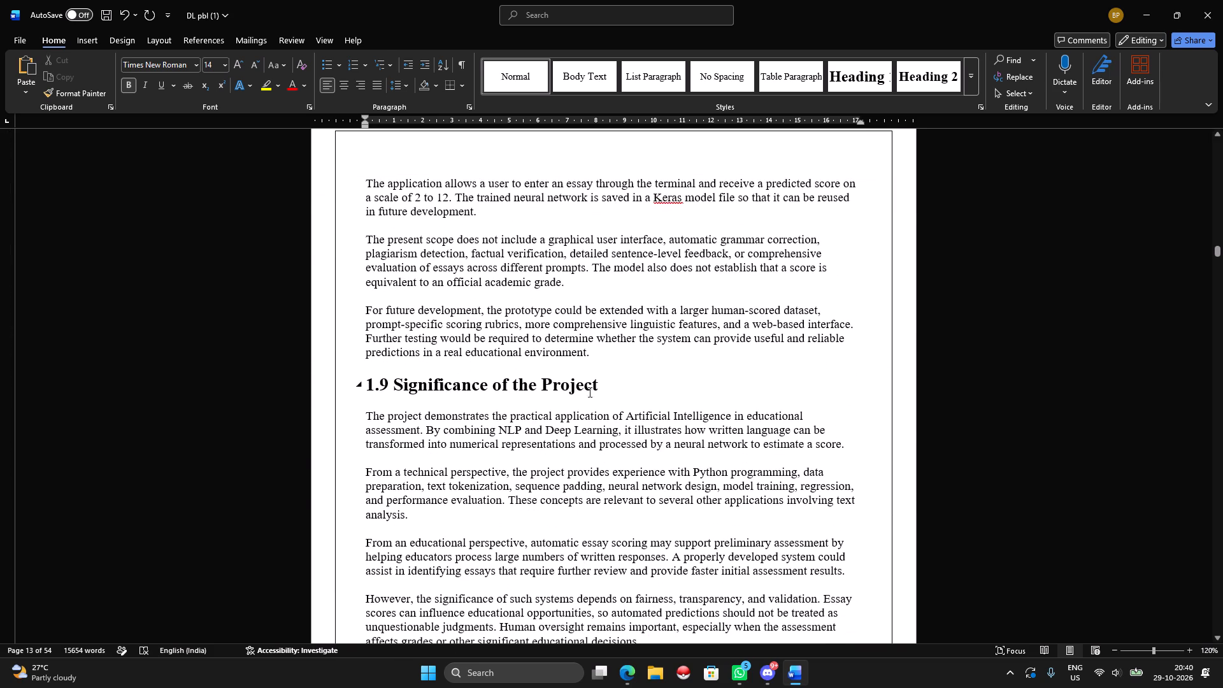
left_click_drag(598, 385, 333, 384)
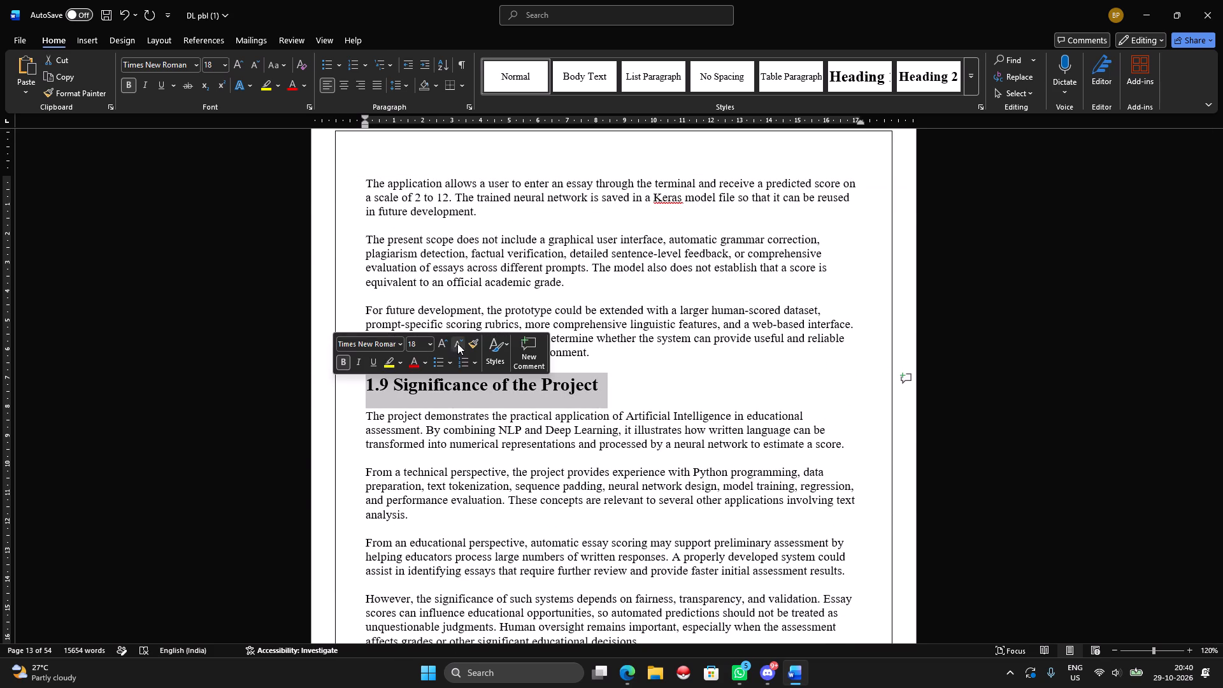
double_click(457, 343)
left_click(374, 382)
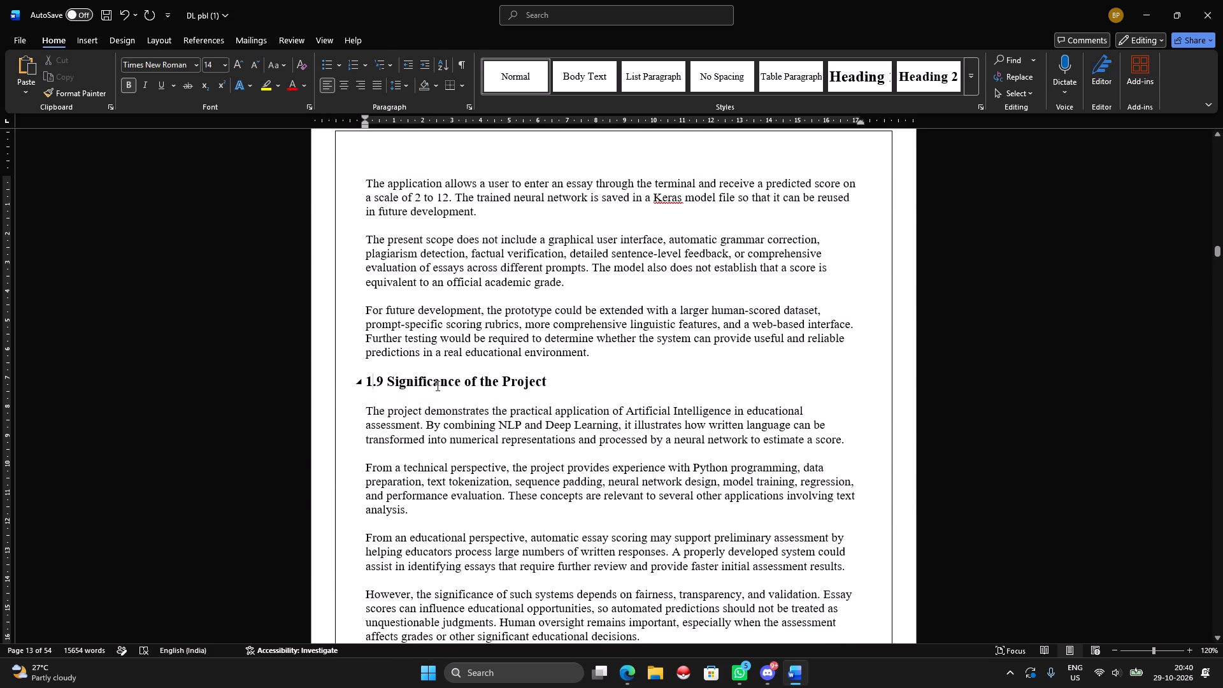
key("BackSpace")
key("2")
Reduce the "Organization of the Project Report" heading to 14 pt and renumber it as 2.10.
scroll(497, 360, "down", 12)
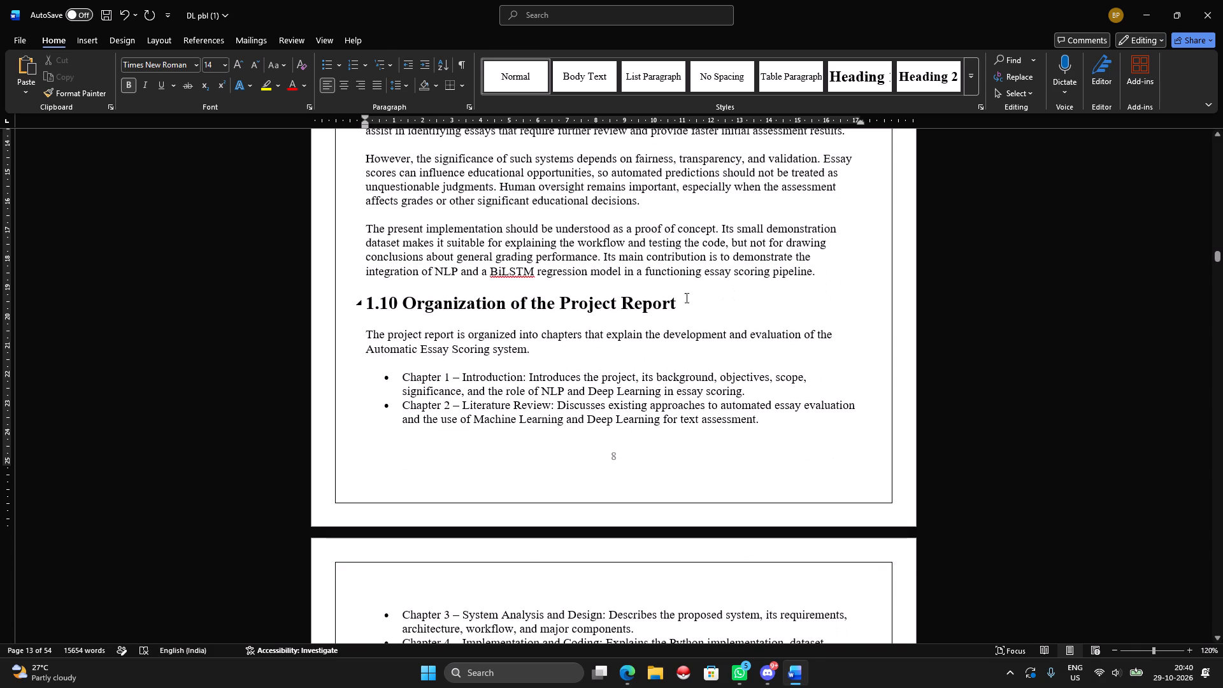
left_click_drag(673, 298, 357, 311)
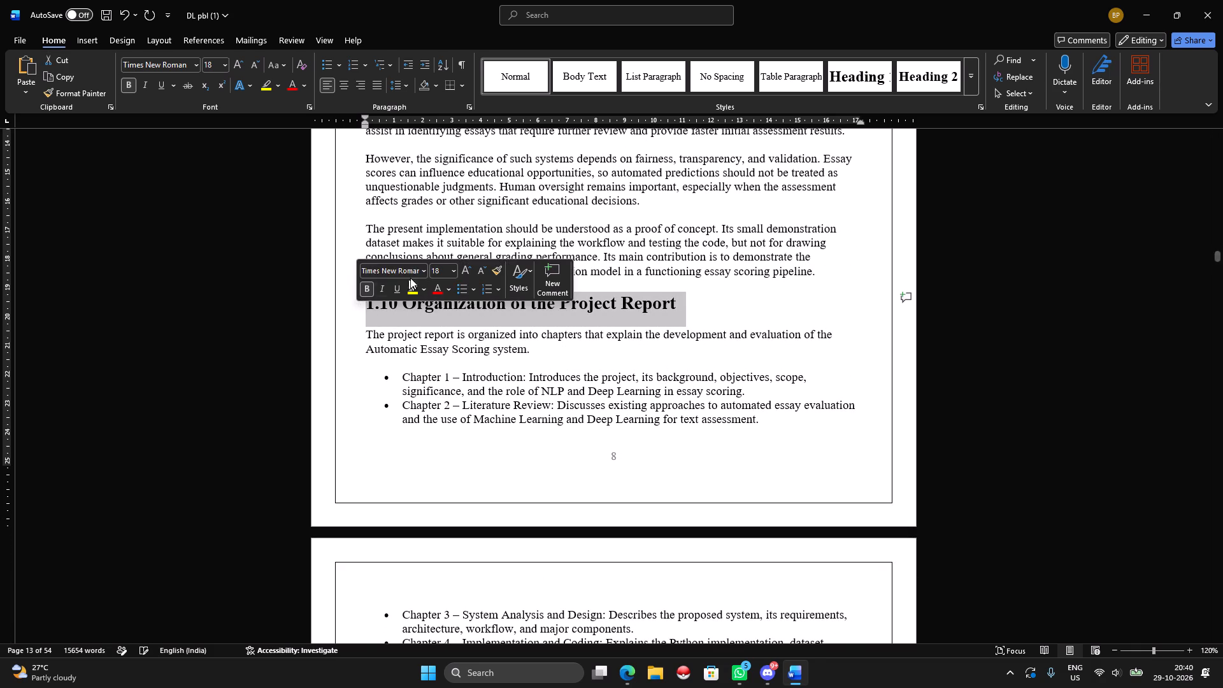
double_click(485, 269)
left_click(379, 308)
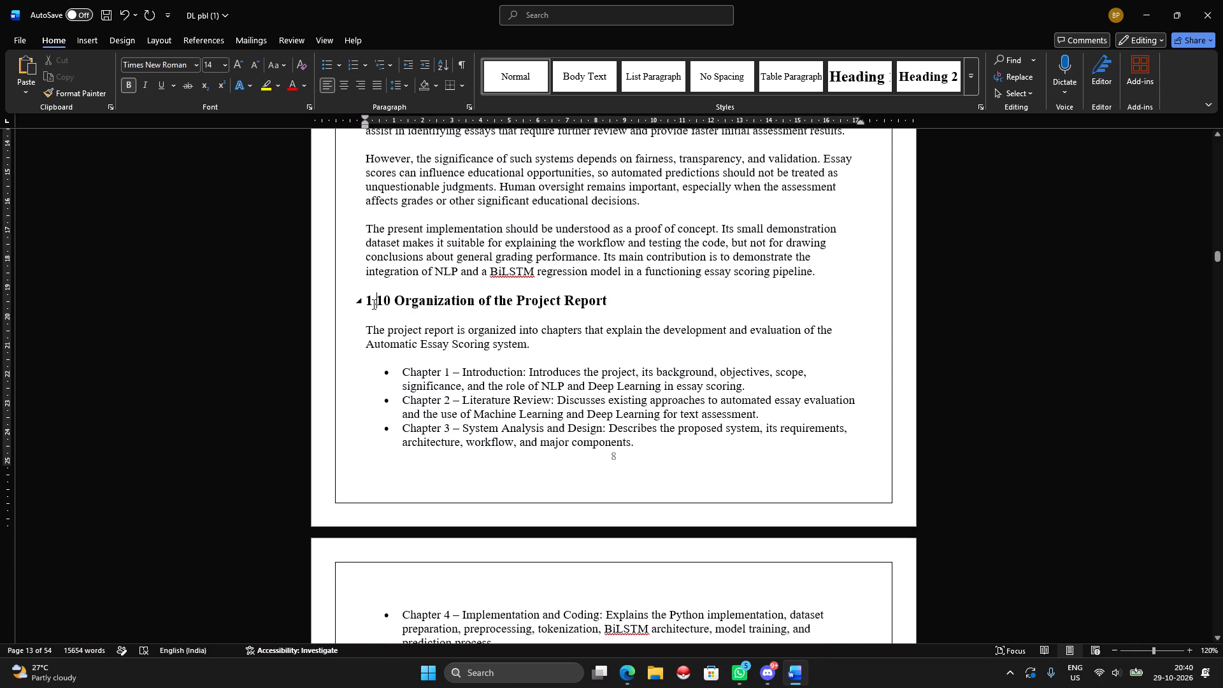
left_click(373, 304)
key("BackSpace")
key("2")
Justify all chapter 2 text from the first paragraph of section 2.1 to the end of the chapter list in section 2.10.
scroll(513, 273, "down", 13)
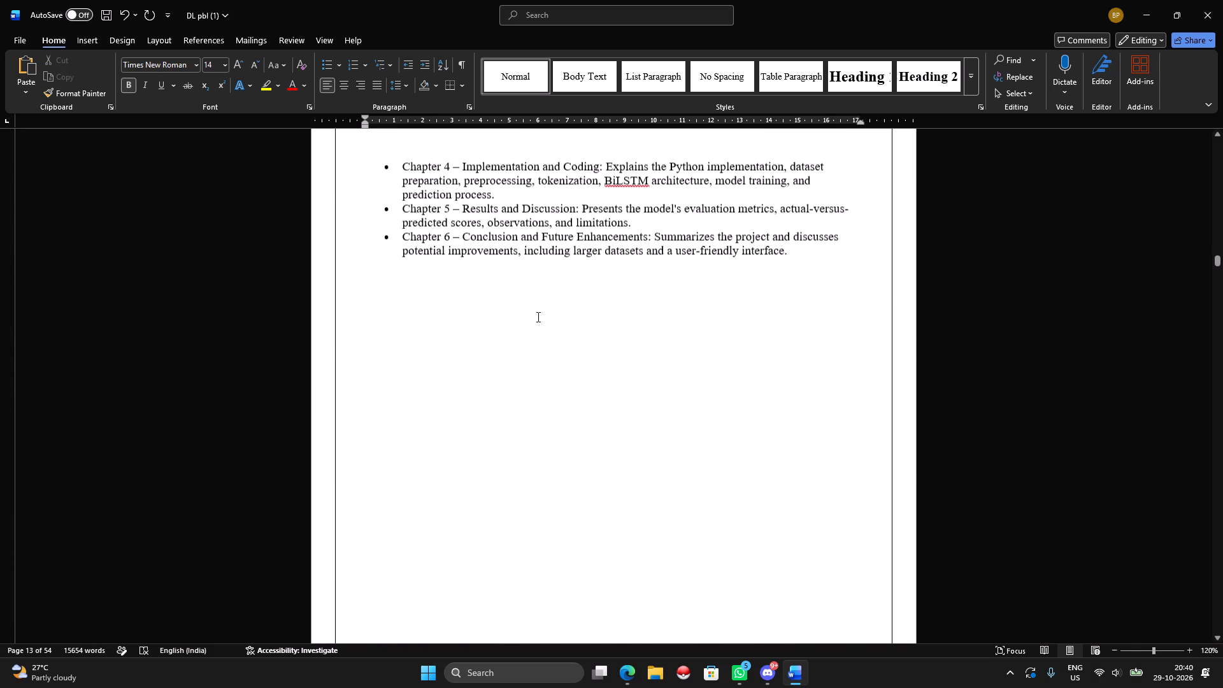
scroll(618, 344, "up", 20)
scroll(618, 344, "up", 18)
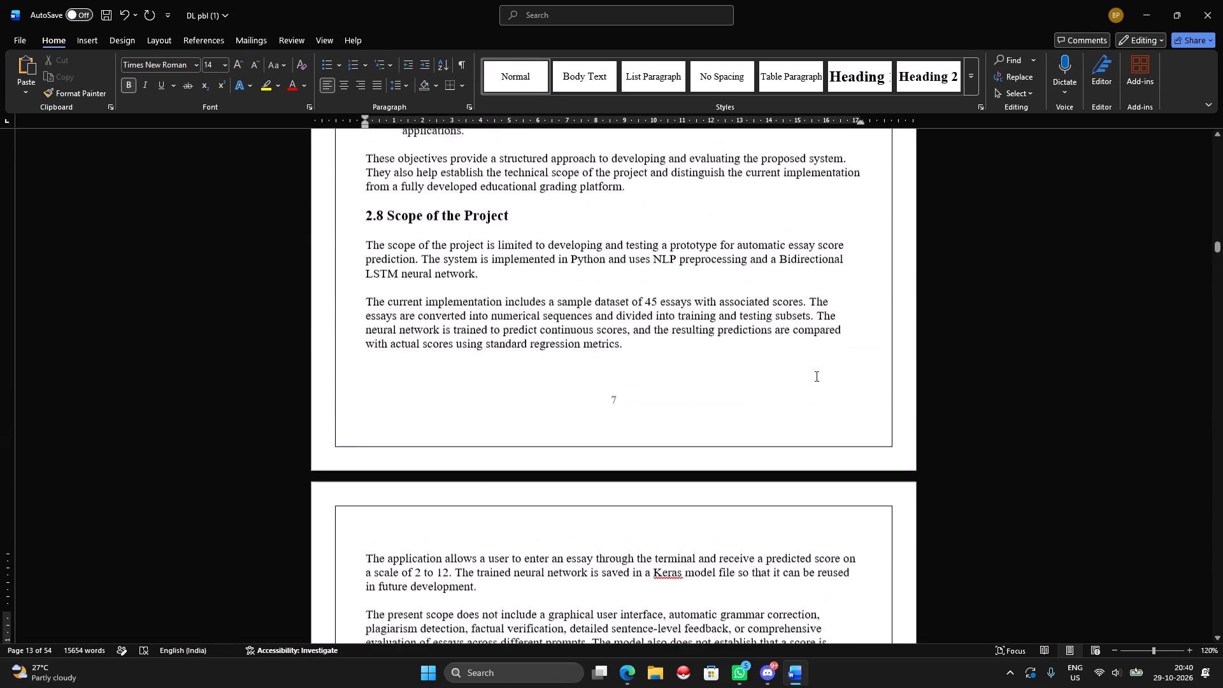
scroll(815, 376, "up", 20)
scroll(815, 376, "up", 20)
scroll(815, 376, "up", 4)
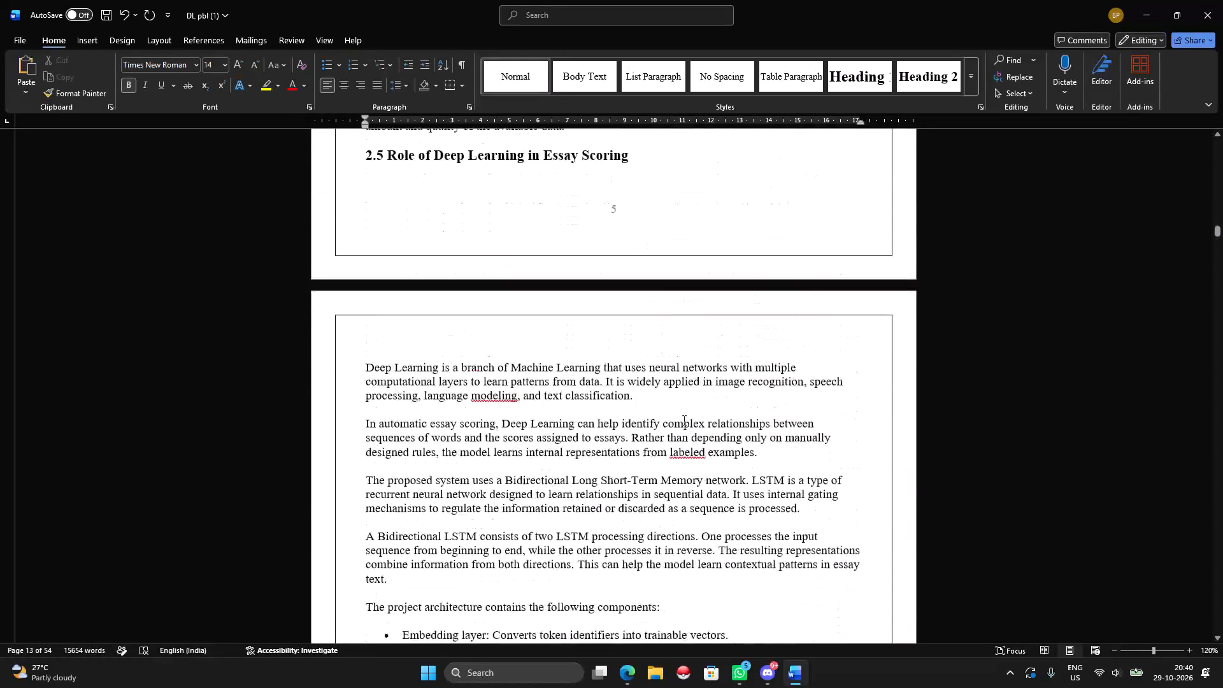
scroll(683, 420, "up", 20)
scroll(683, 420, "up", 20)
scroll(683, 420, "up", 4)
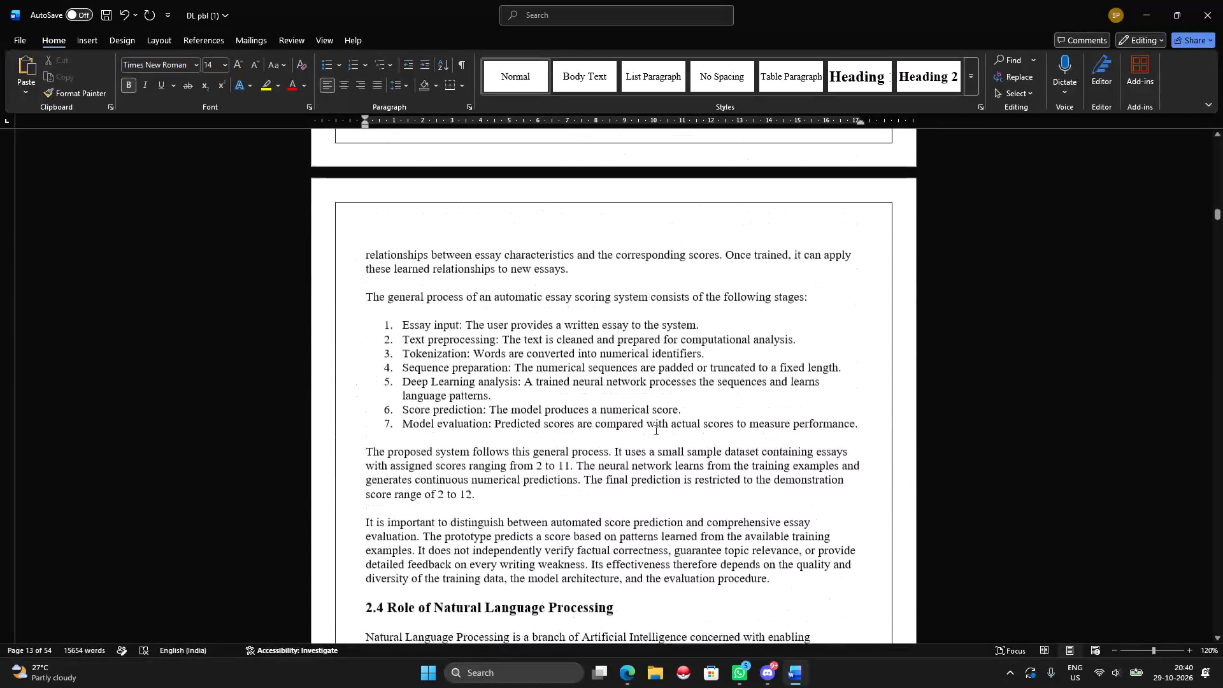
scroll(655, 429, "up", 20)
scroll(655, 429, "up", 20)
scroll(655, 429, "up", 4)
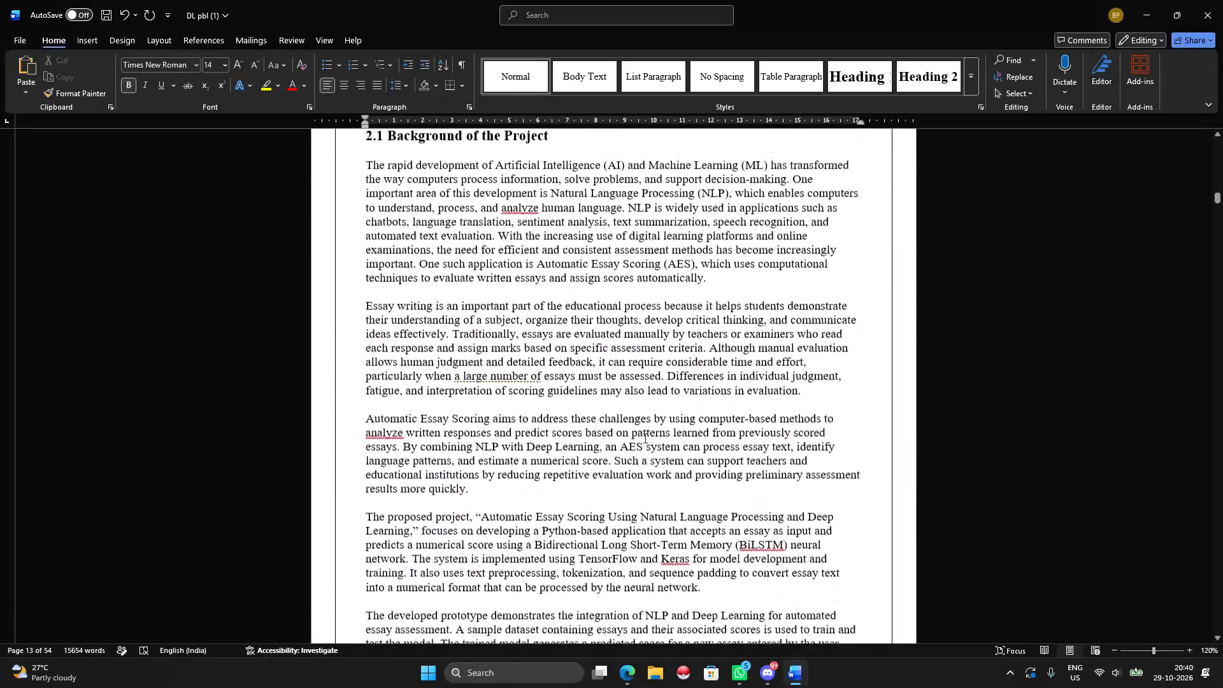
scroll(644, 438, "up", 3)
scroll(469, 456, "down", 3)
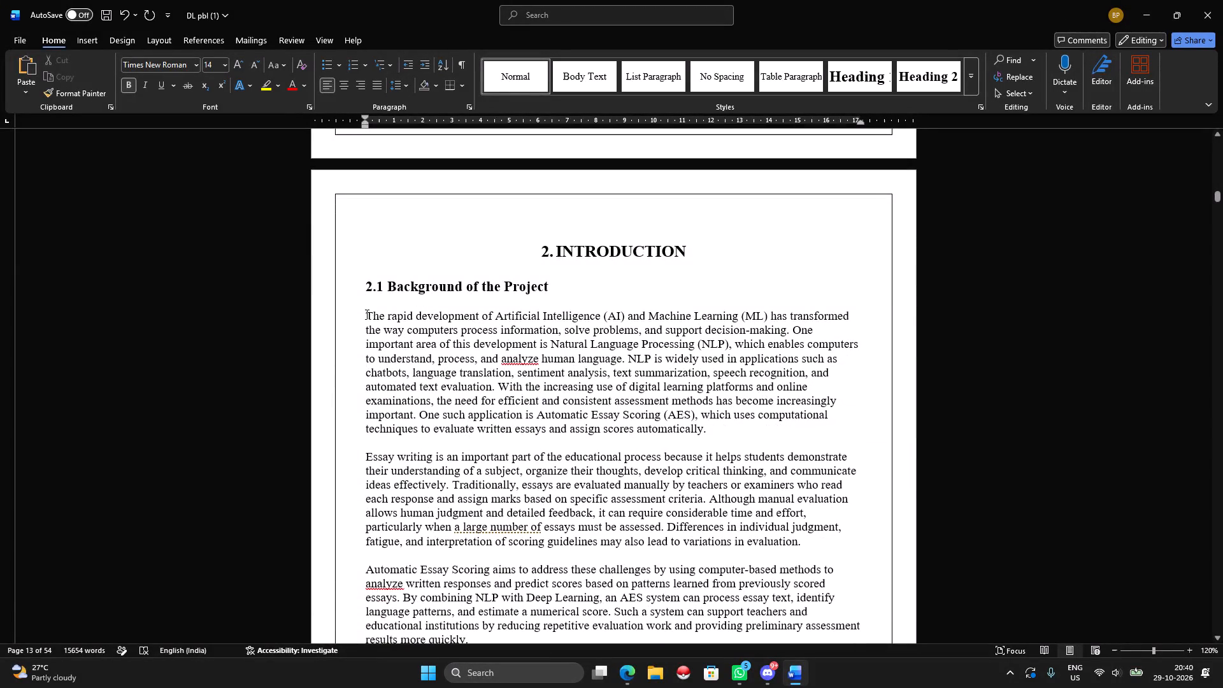
left_click_drag(365, 313, 747, 687)
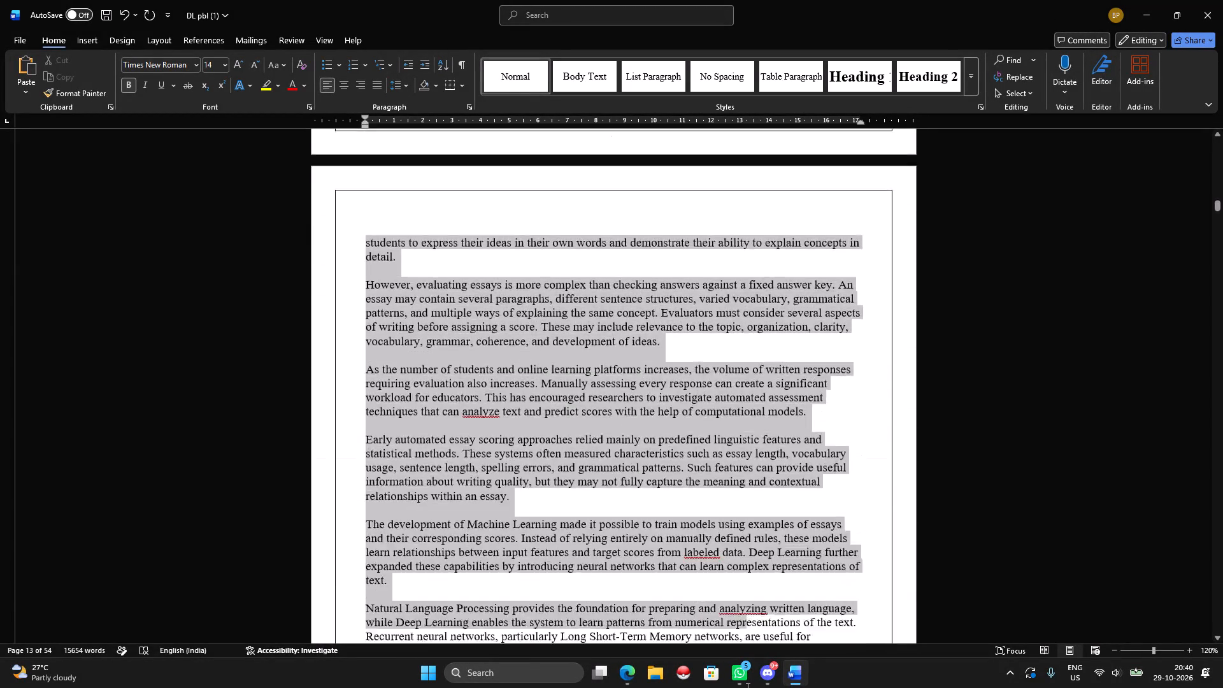
left_click_drag(747, 687, 746, 687)
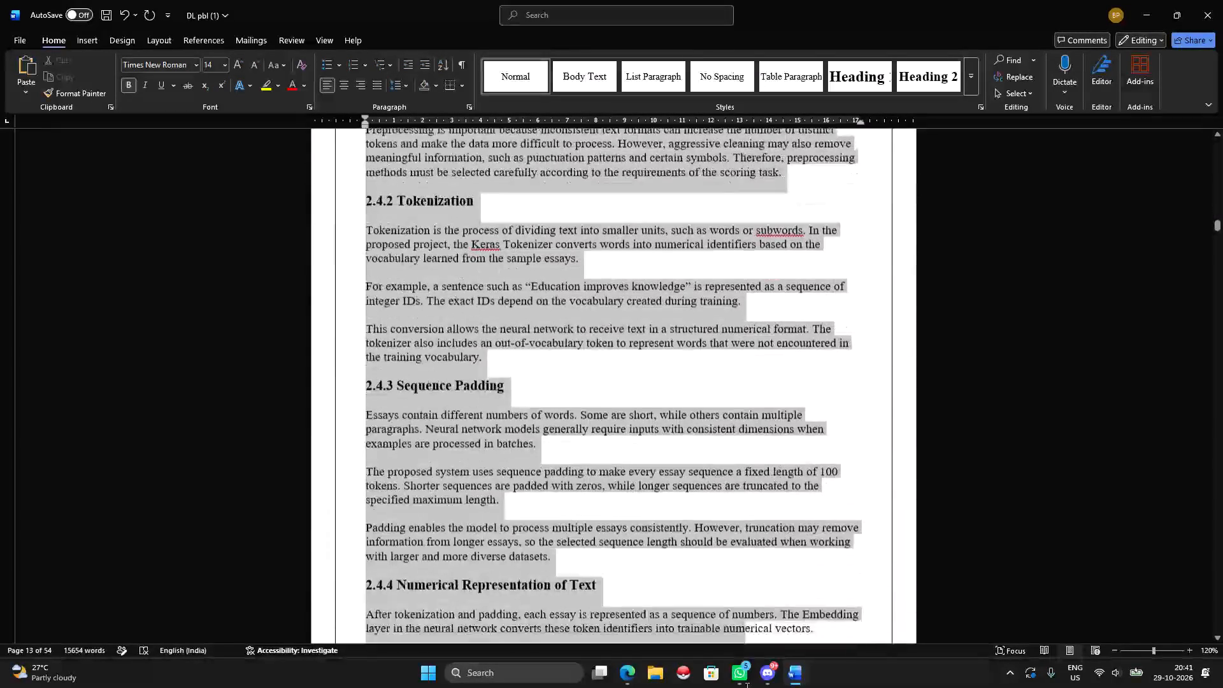
left_click_drag(746, 687, 749, 682)
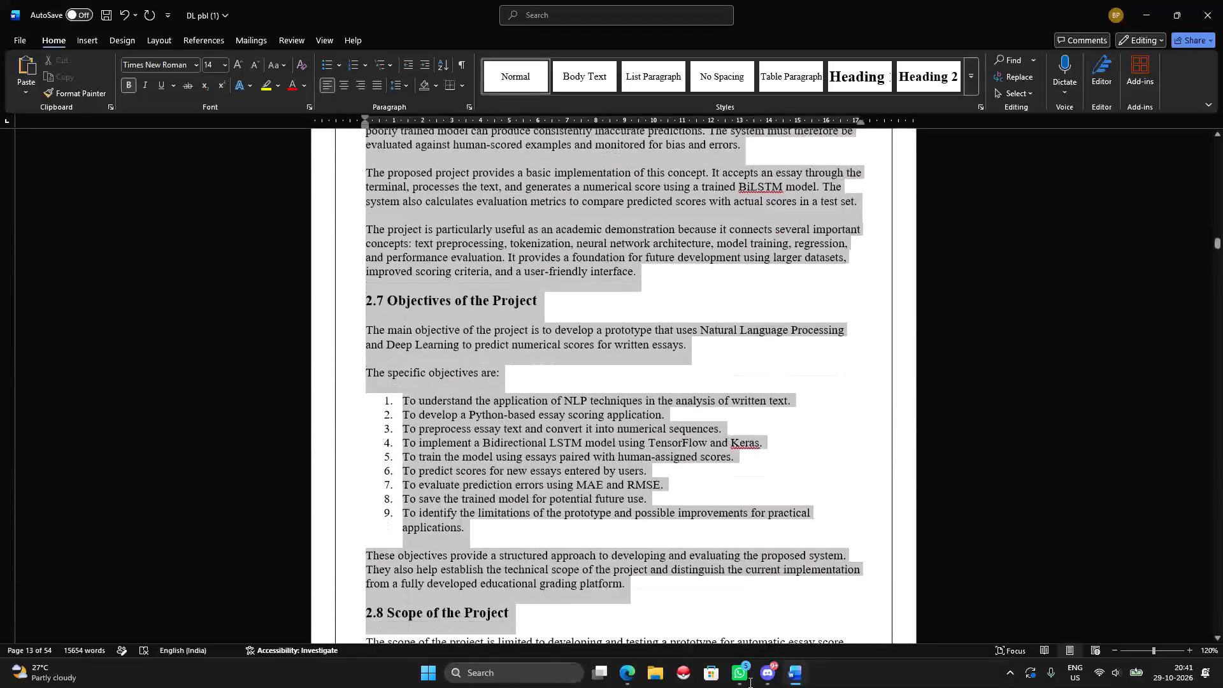
left_click_drag(749, 682, 753, 676)
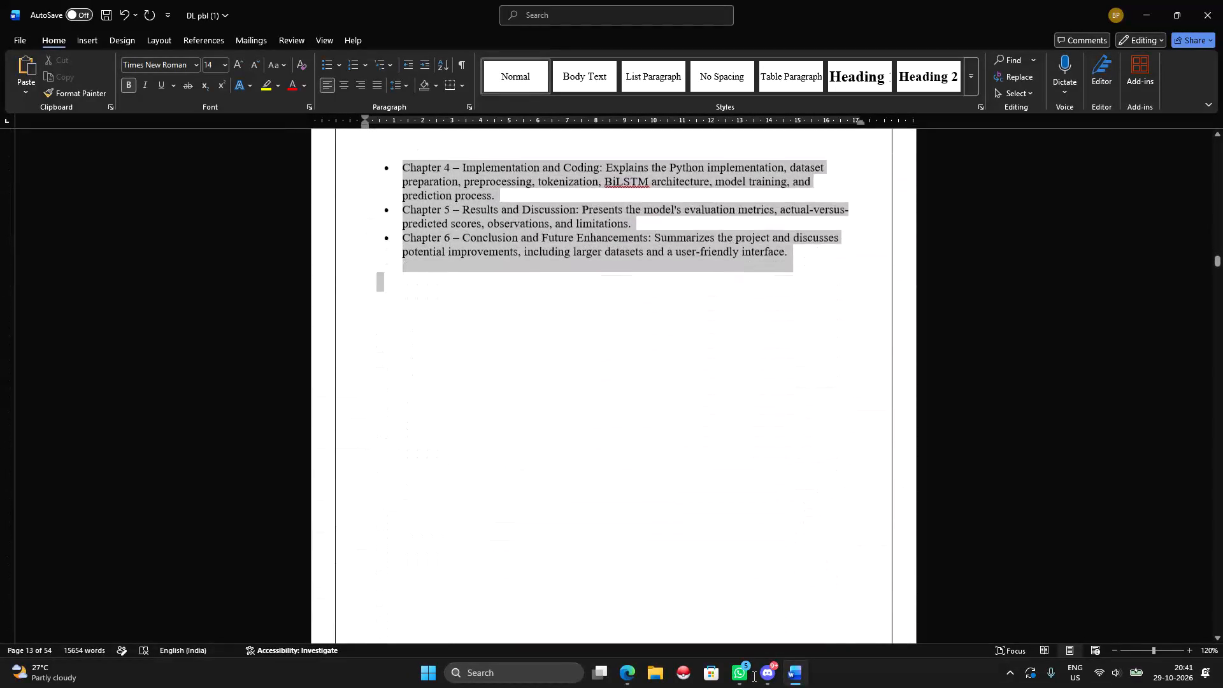
left_click_drag(753, 676, 794, 166)
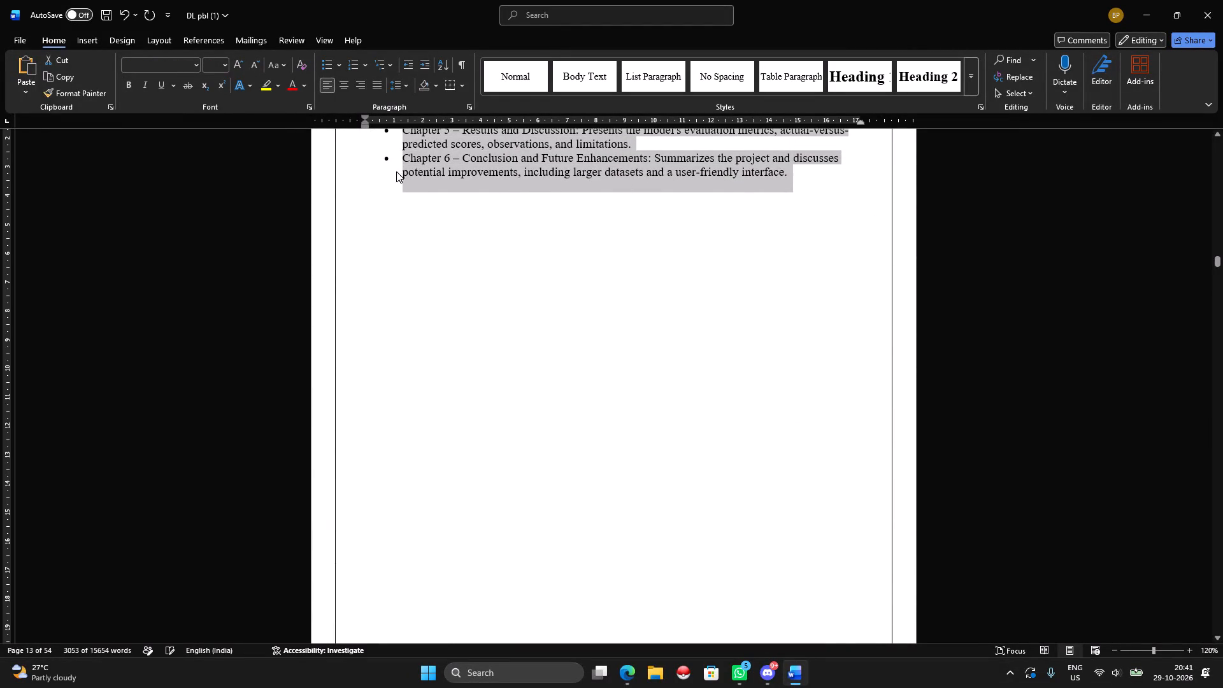
left_click(376, 84)
Review the justified text of chapter 2 from section 2.10 back to the INTRODUCTION heading, keeping it selected.
scroll(488, 331, "up", 5)
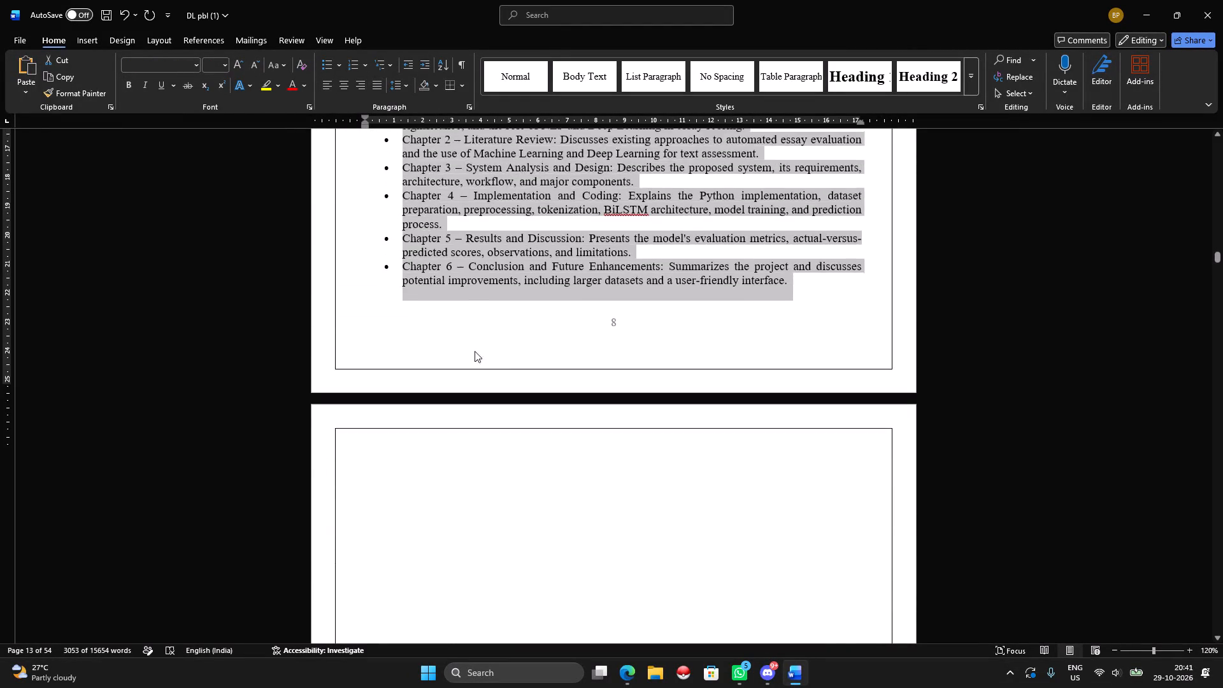
scroll(473, 353, "up", 14)
scroll(525, 373, "down", 8)
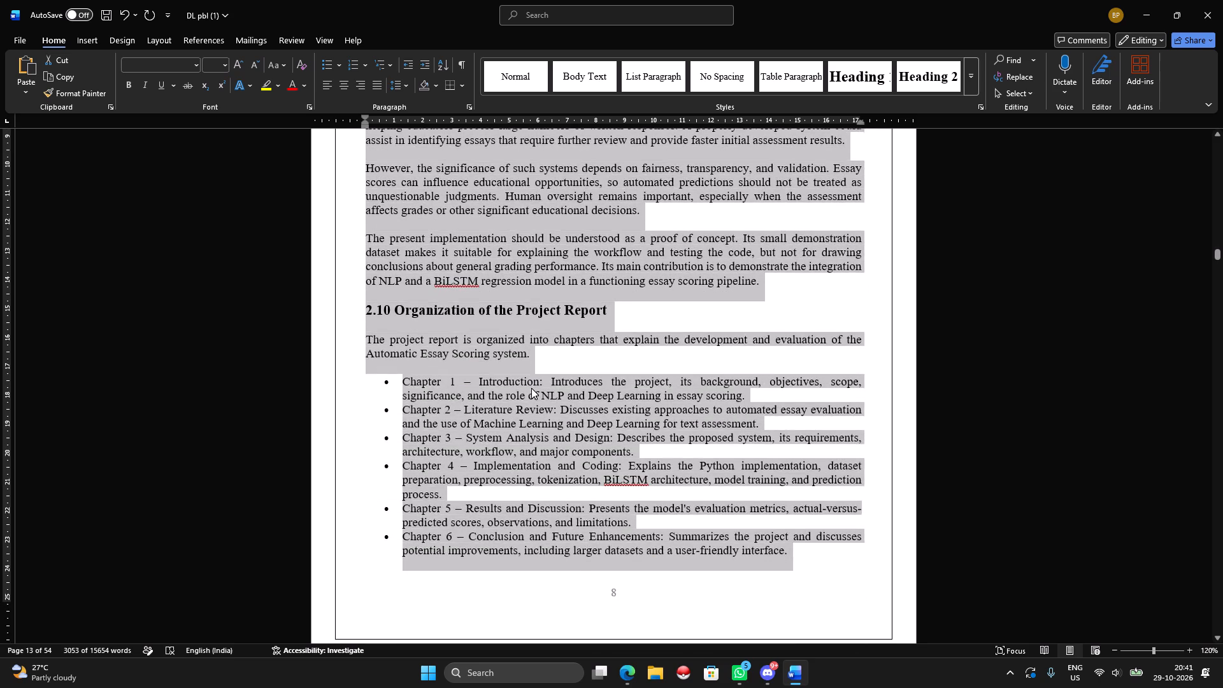
scroll(527, 391, "up", 11)
scroll(520, 393, "up", 11)
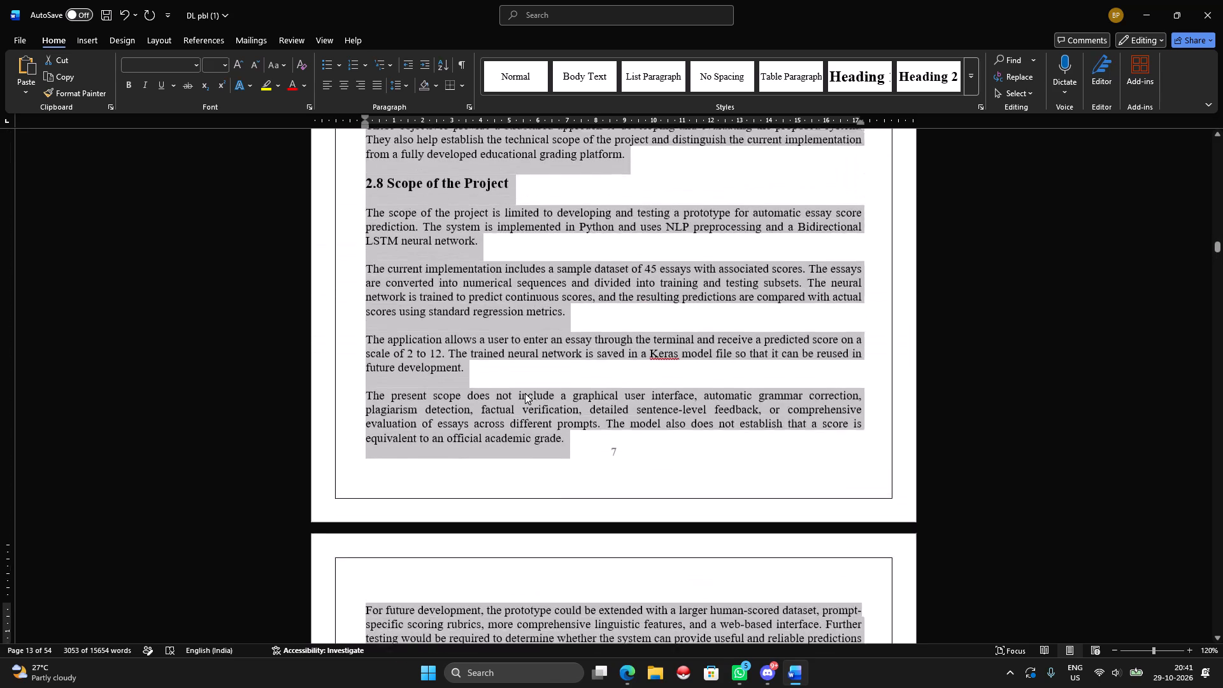
scroll(525, 393, "up", 12)
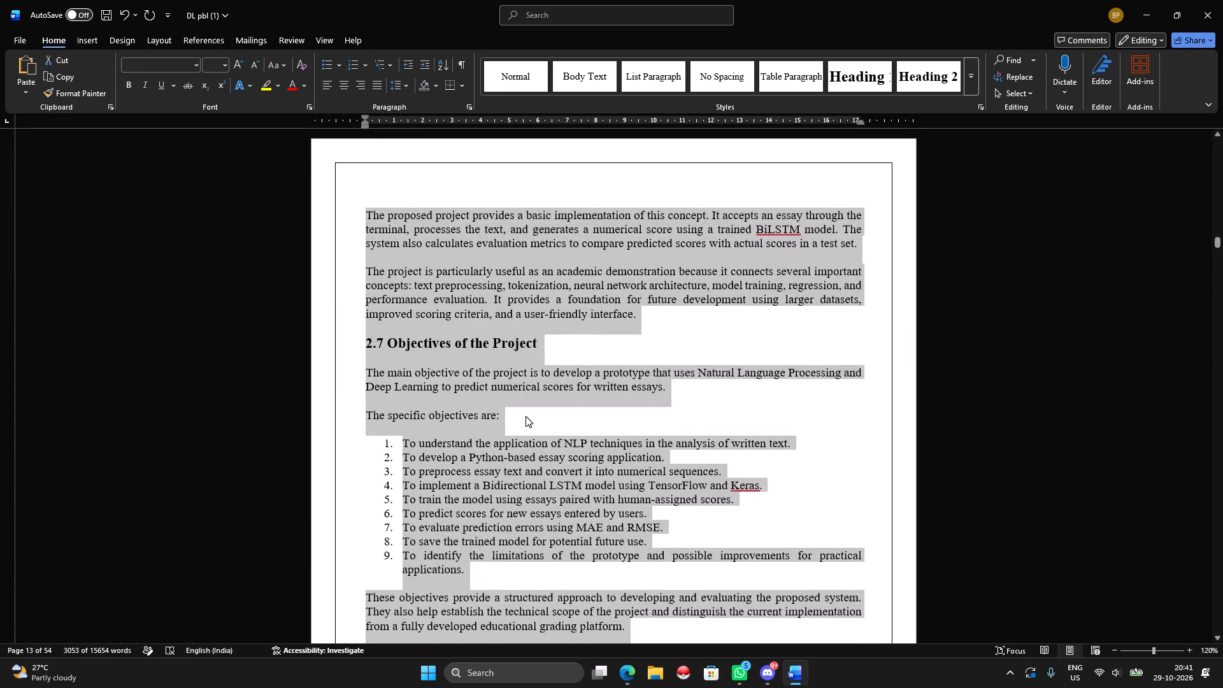
scroll(526, 416, "up", 2)
scroll(522, 417, "up", 19)
scroll(522, 412, "up", 2)
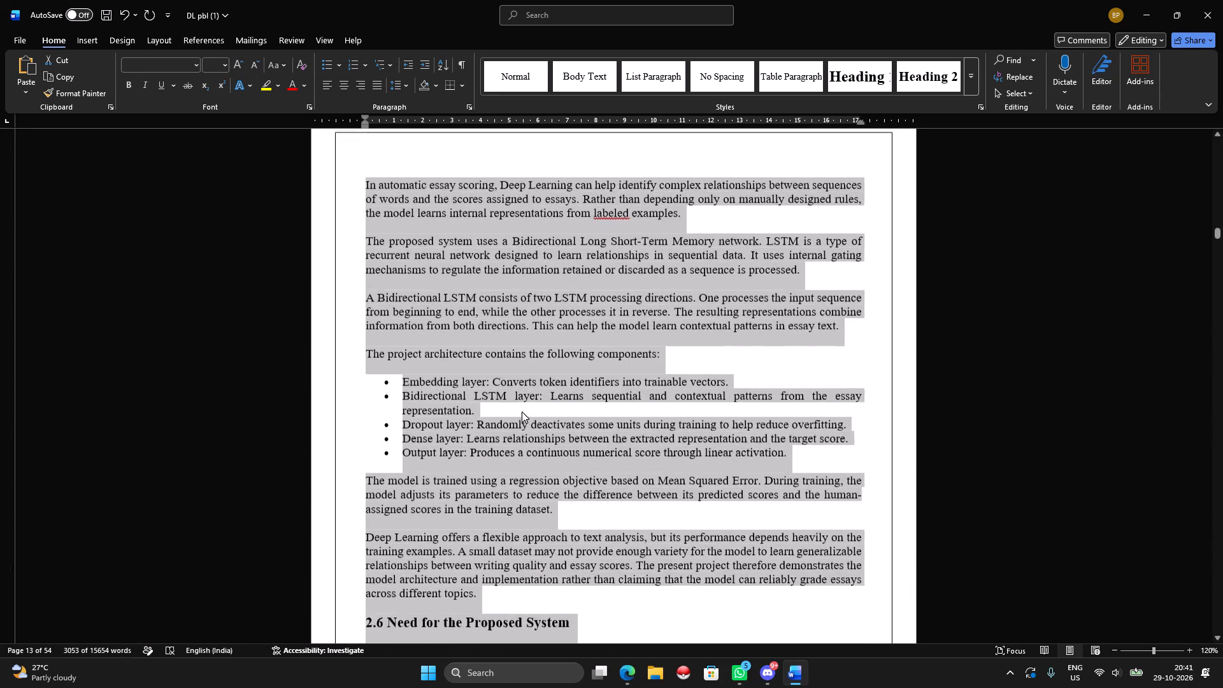
scroll(522, 412, "up", 20)
scroll(522, 412, "up", 7)
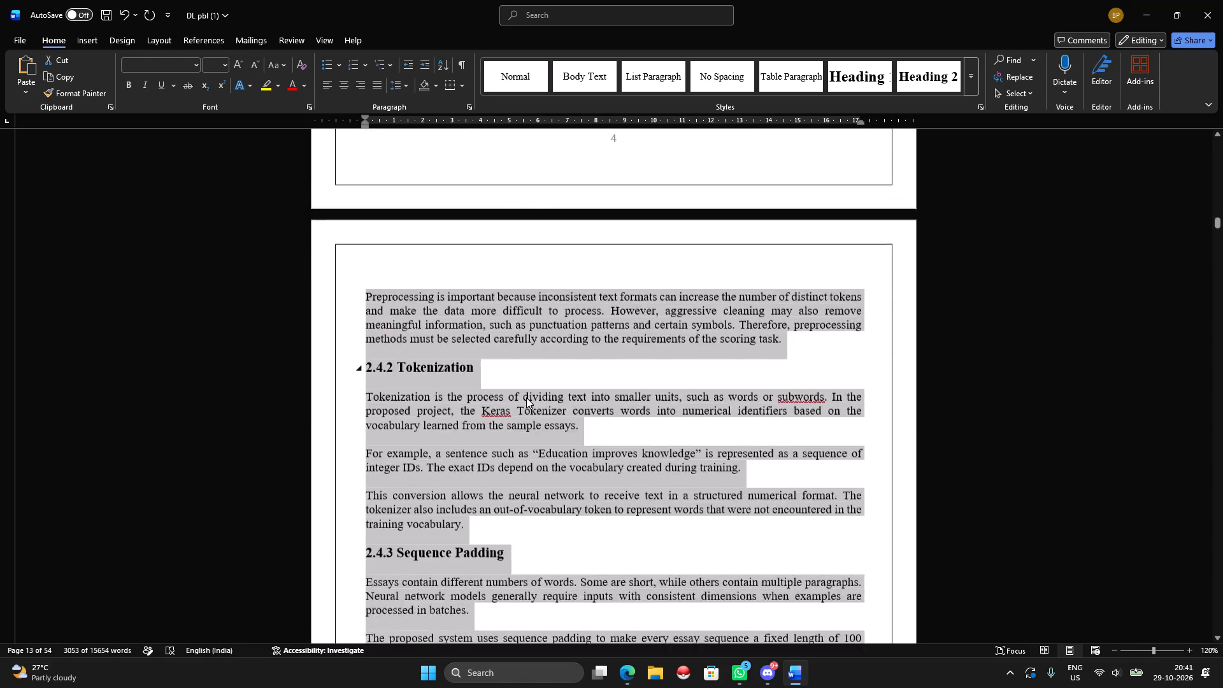
scroll(526, 398, "up", 15)
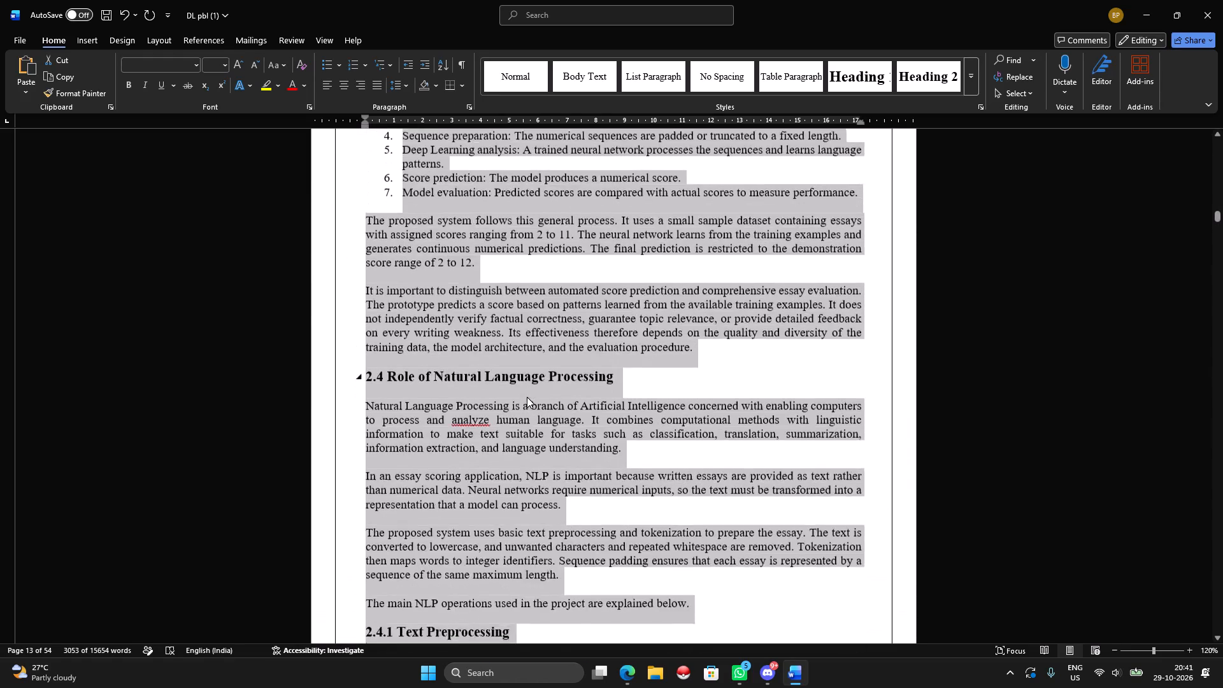
scroll(527, 397, "up", 16)
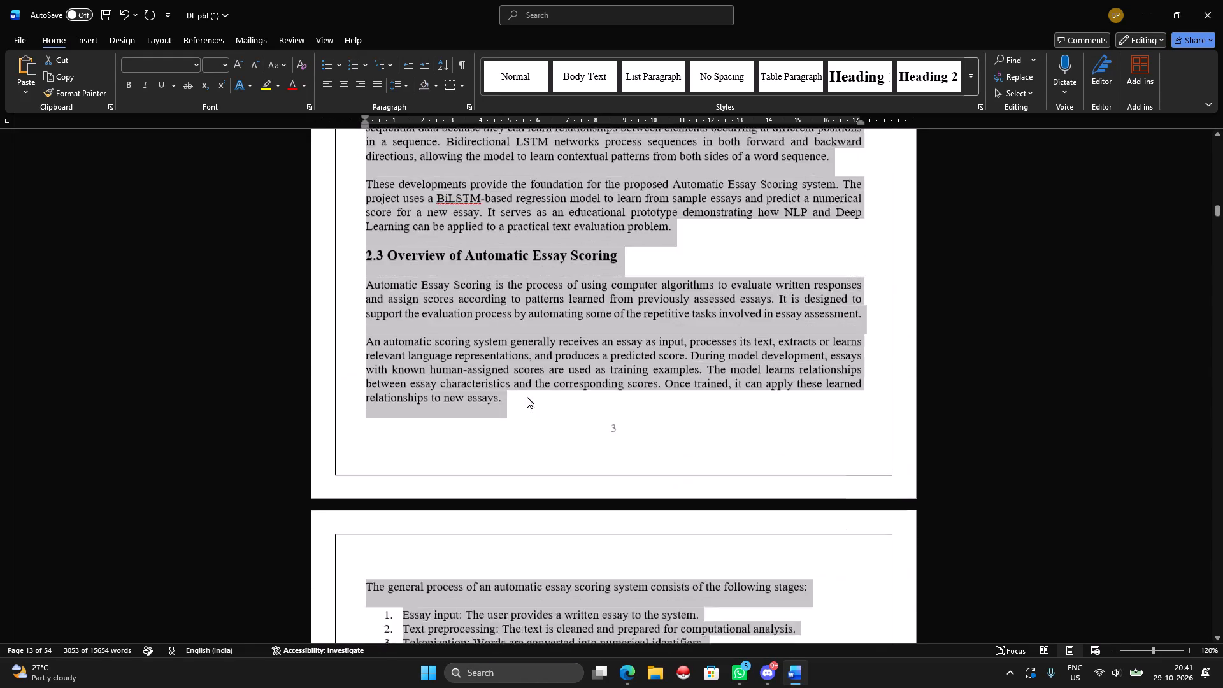
scroll(527, 397, "up", 20)
scroll(527, 397, "up", 10)
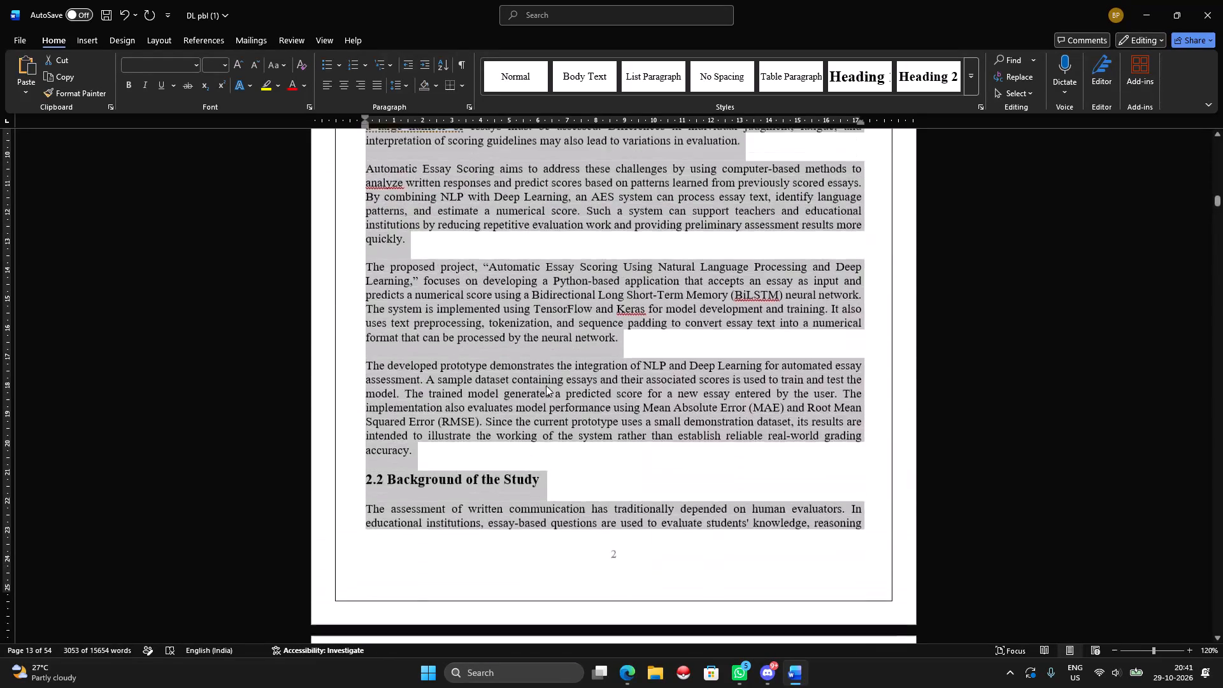
scroll(546, 385, "up", 11)
scroll(604, 362, "down", 6)
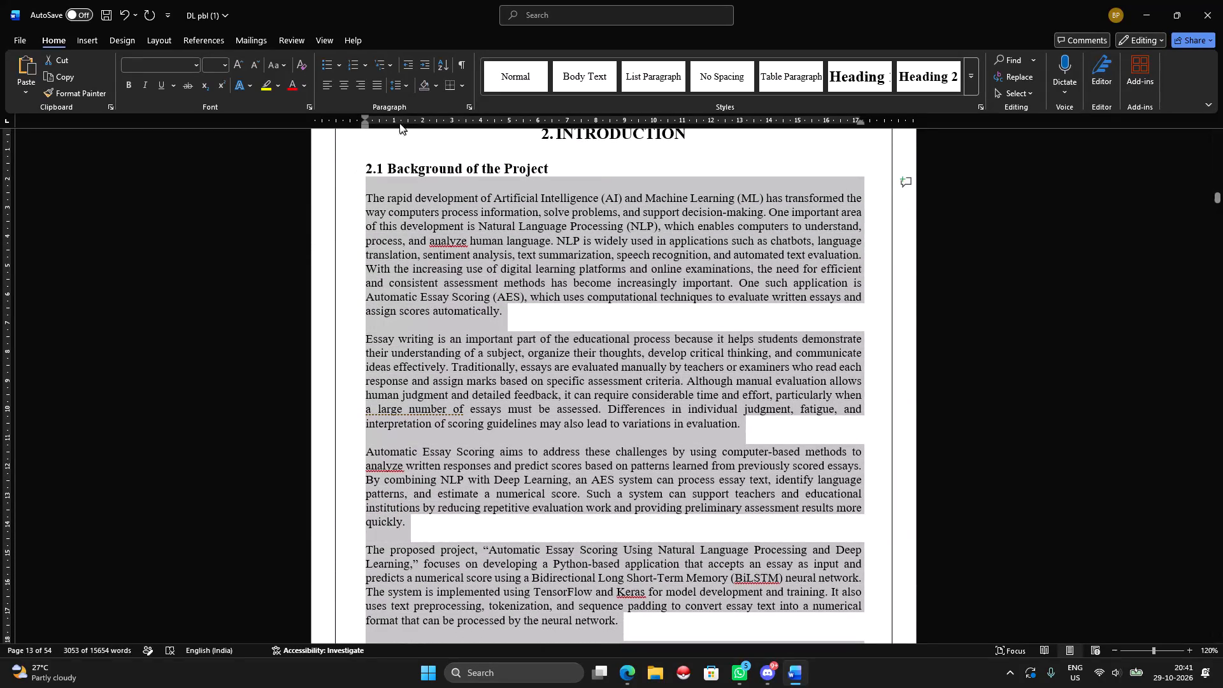
Set the line spacing of the selected chapter 2 text to 1.5.
left_click(405, 85)
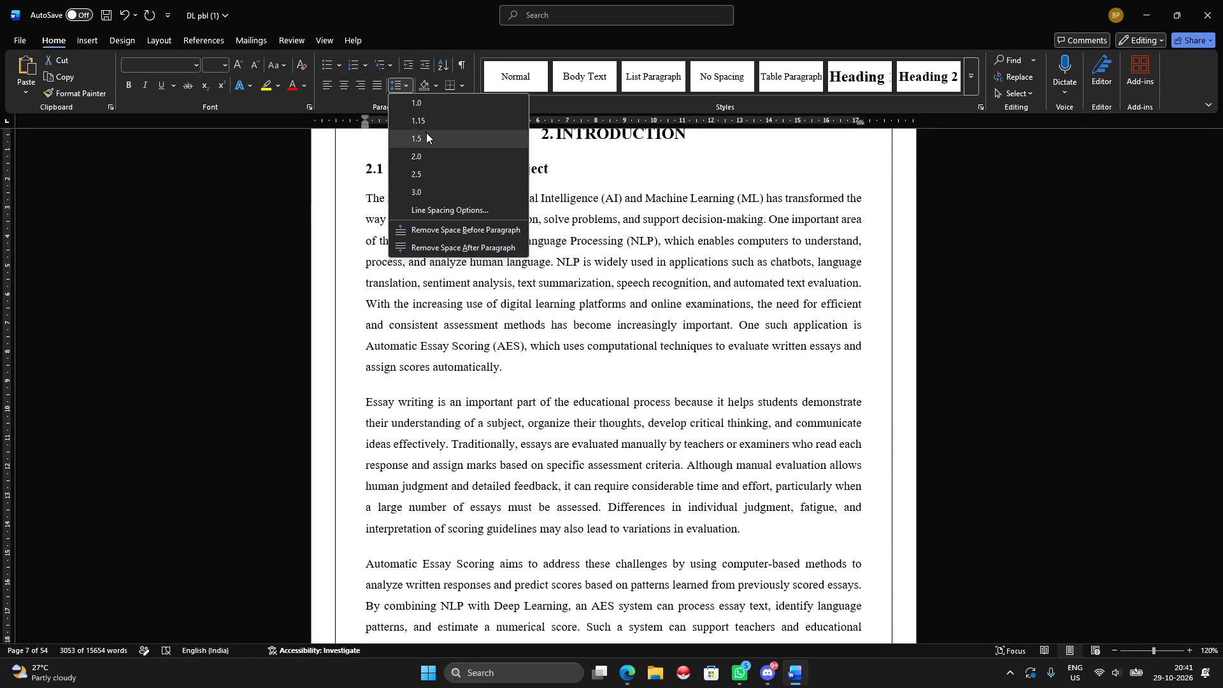
left_click(426, 133)
Convert the numbered list of automatic essay scoring stages in section 2.3, from Essay input to Model evaluation, into a bulleted list.
scroll(497, 296, "down", 17)
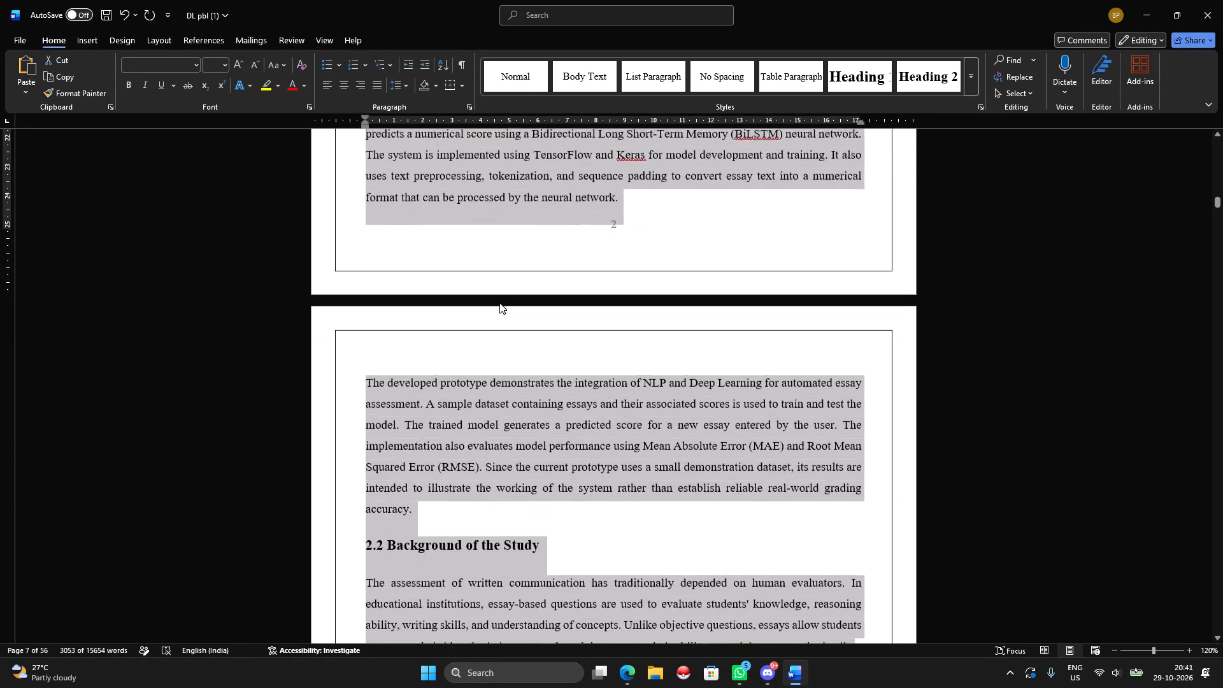
scroll(499, 303, "down", 2)
scroll(499, 303, "up", 2)
scroll(499, 301, "down", 12)
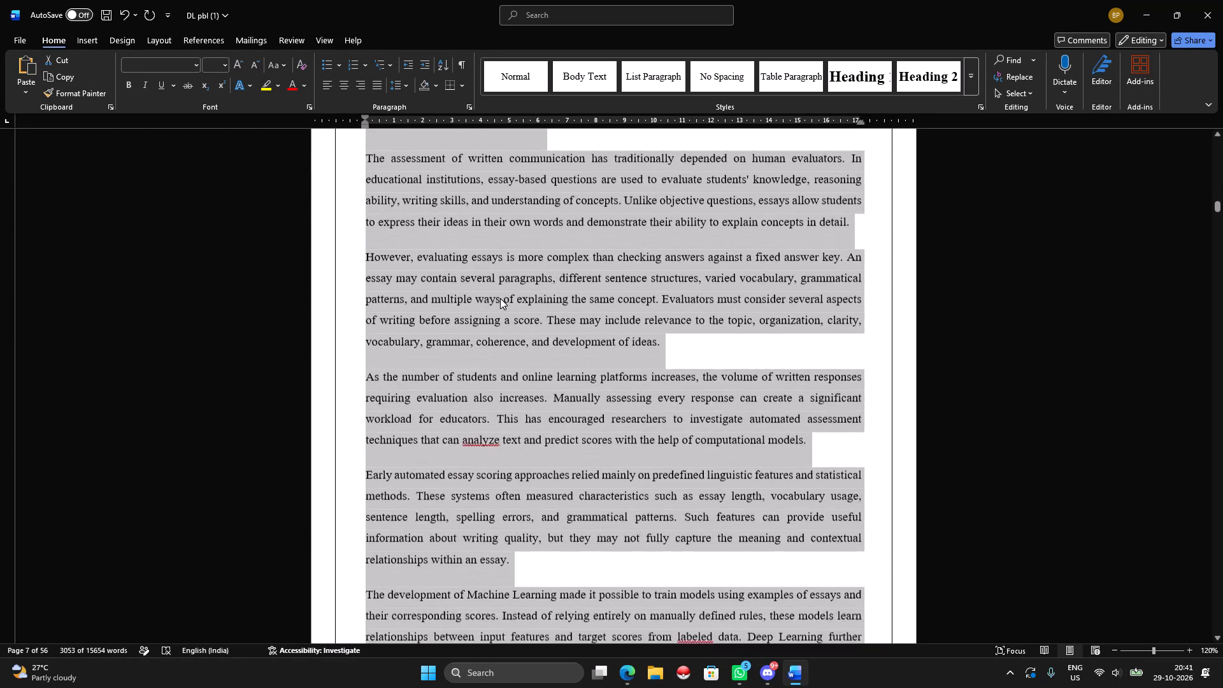
scroll(500, 298, "down", 20)
scroll(500, 298, "down", 13)
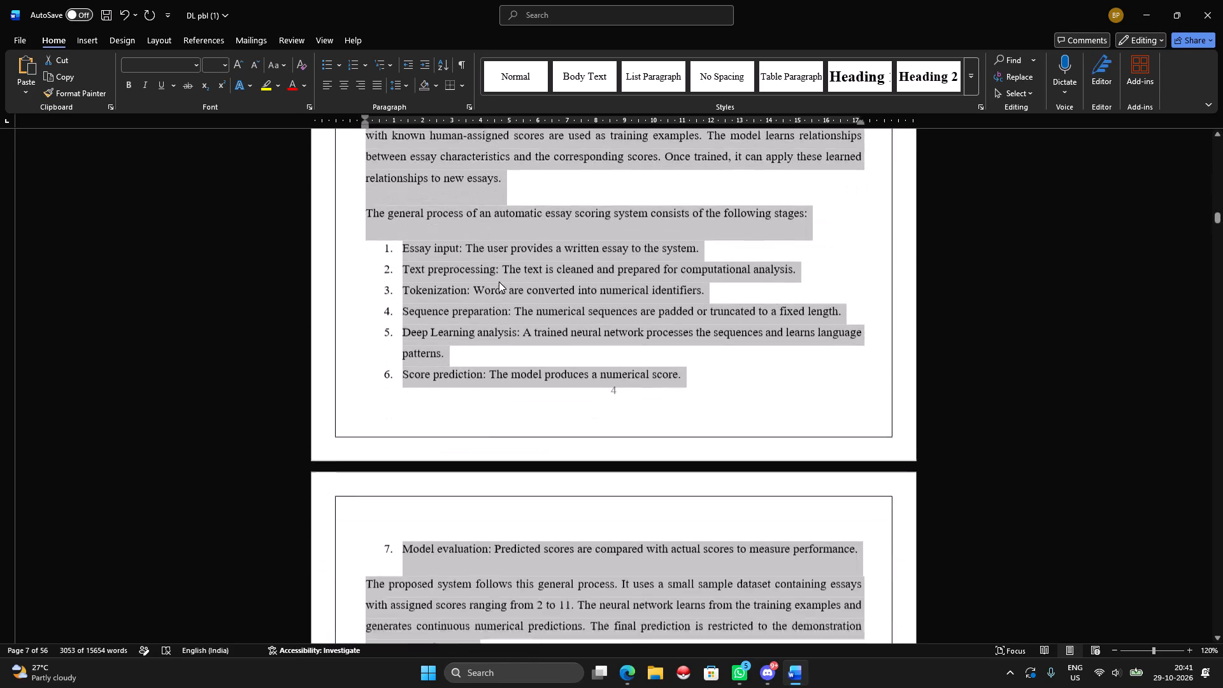
left_click(692, 303)
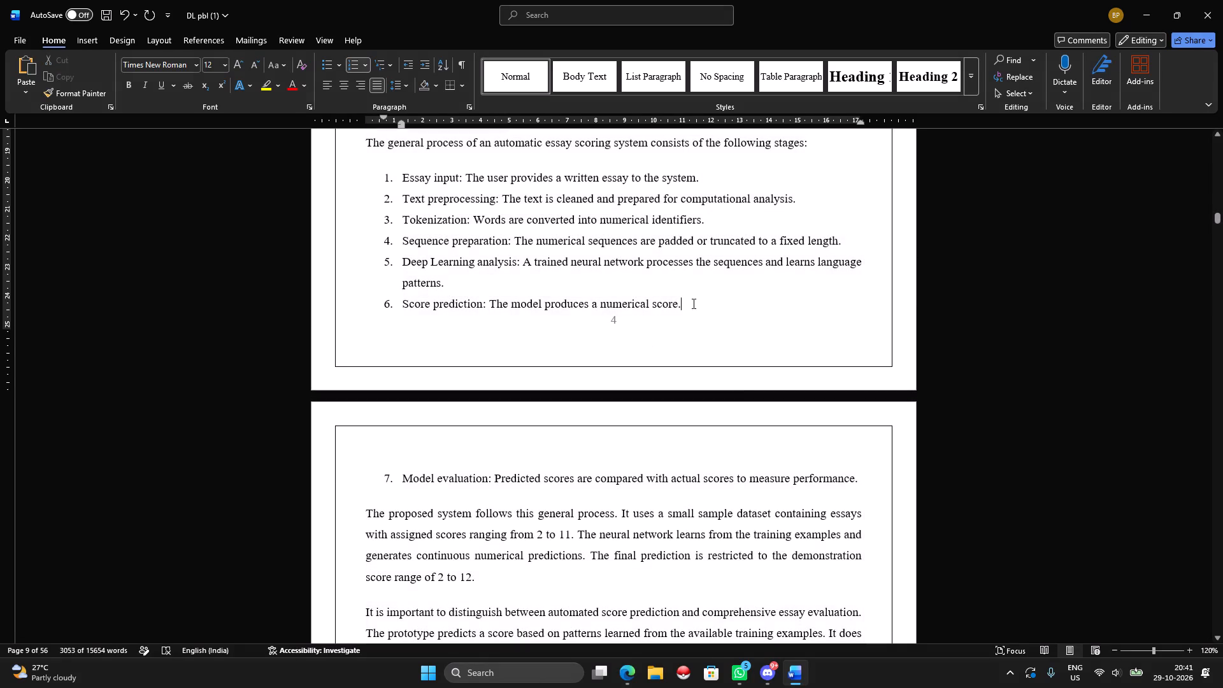
left_click_drag(864, 480, 485, 241)
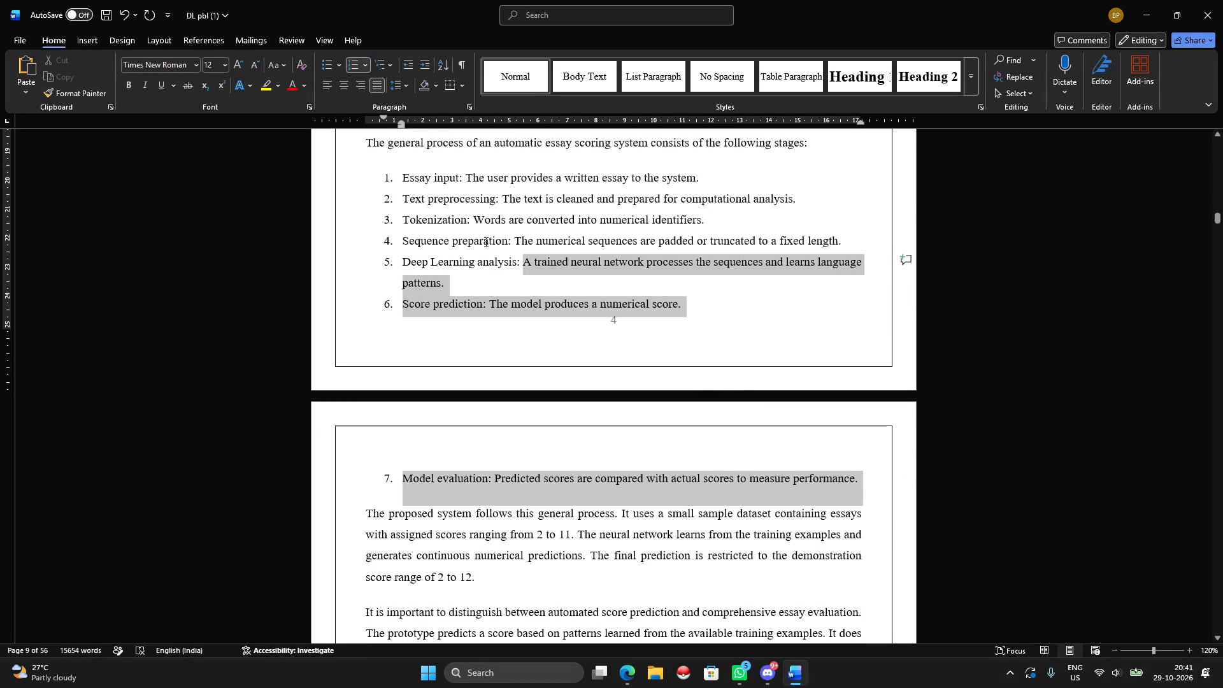
left_click_drag(485, 241, 392, 173)
left_click(327, 64)
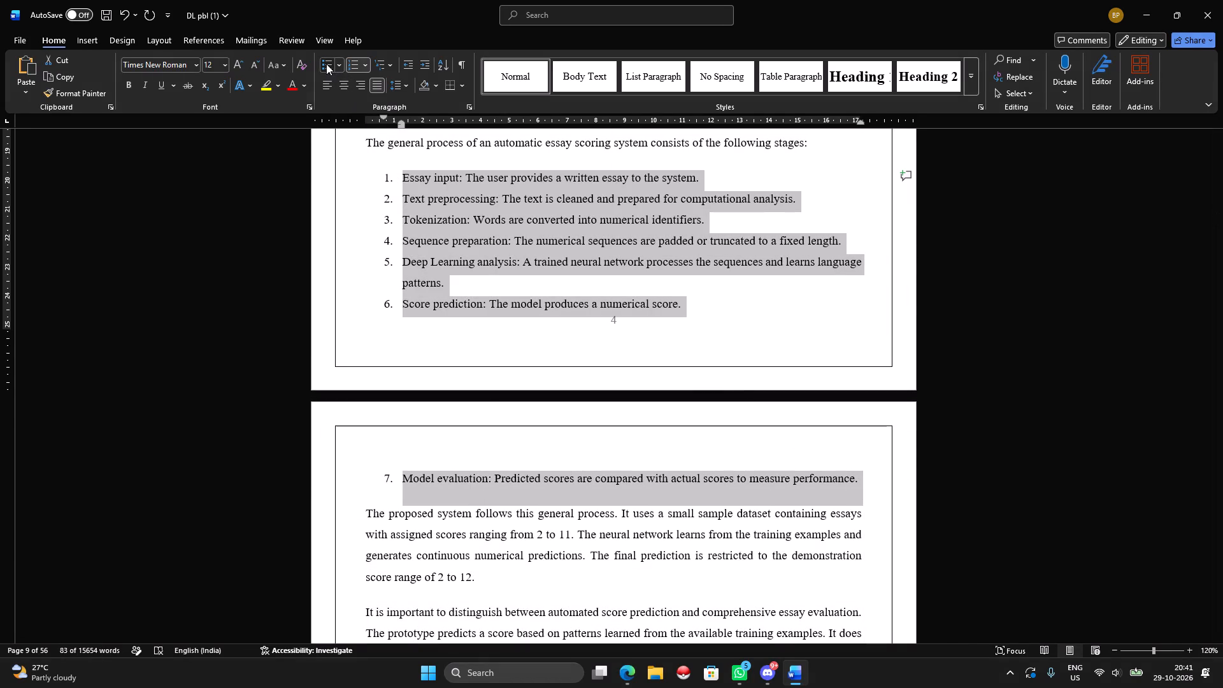
left_click(450, 289)
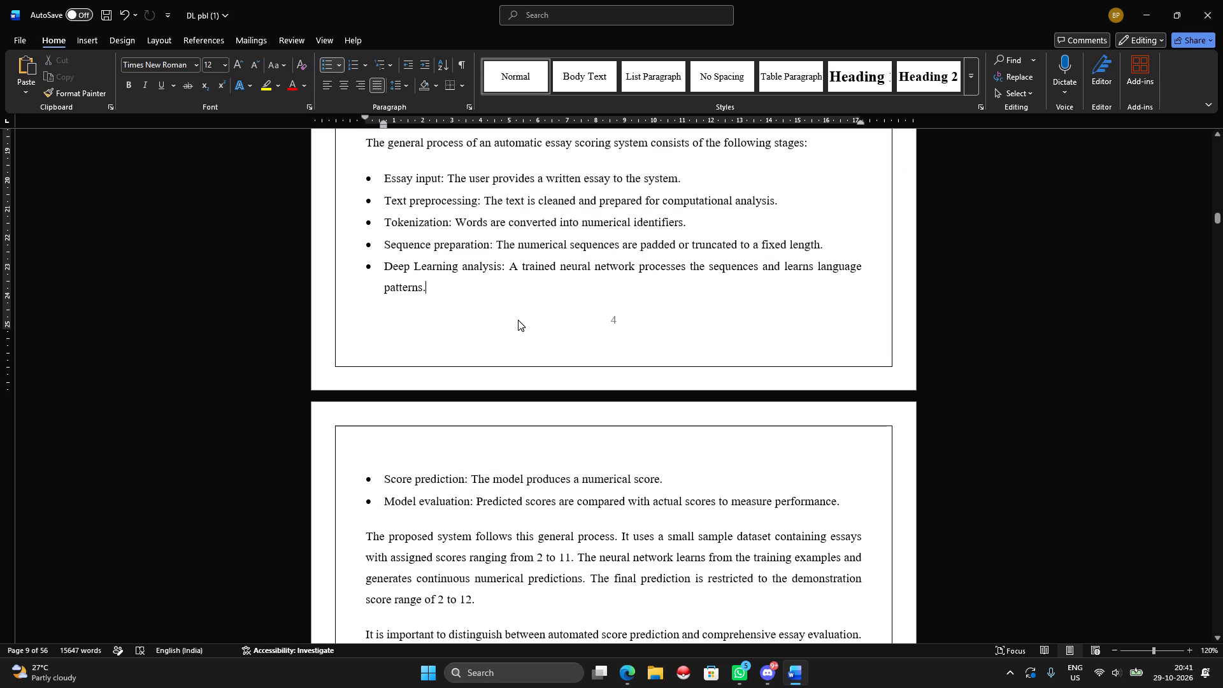
Convert the numbered list of specific objectives in section 2.7 into a bulleted list.
scroll(520, 337, "down", 13)
scroll(520, 346, "down", 10)
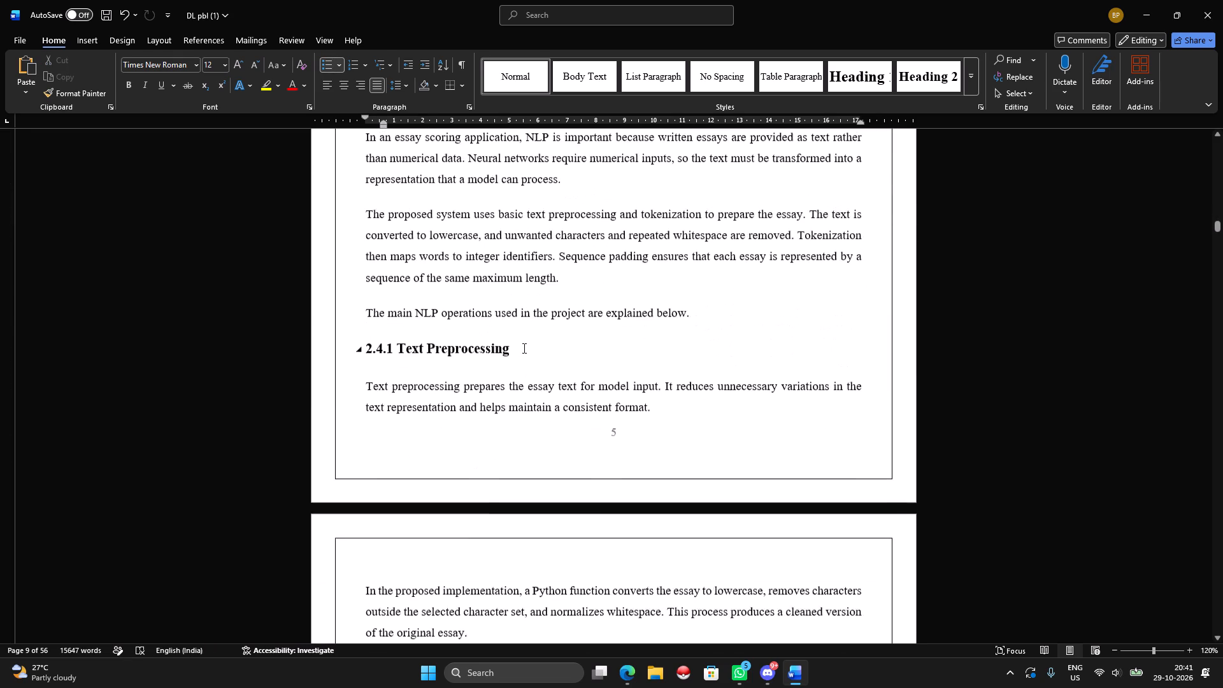
scroll(523, 348, "down", 20)
scroll(550, 413, "down", 8)
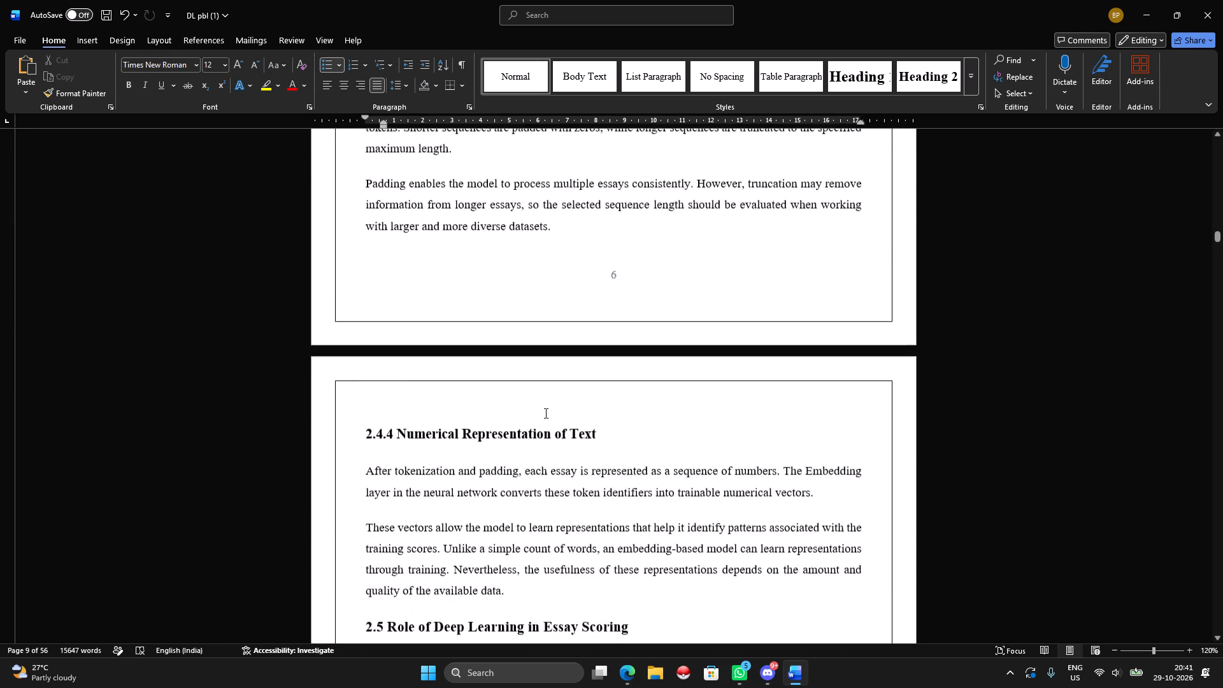
scroll(545, 413, "down", 20)
scroll(543, 397, "down", 12)
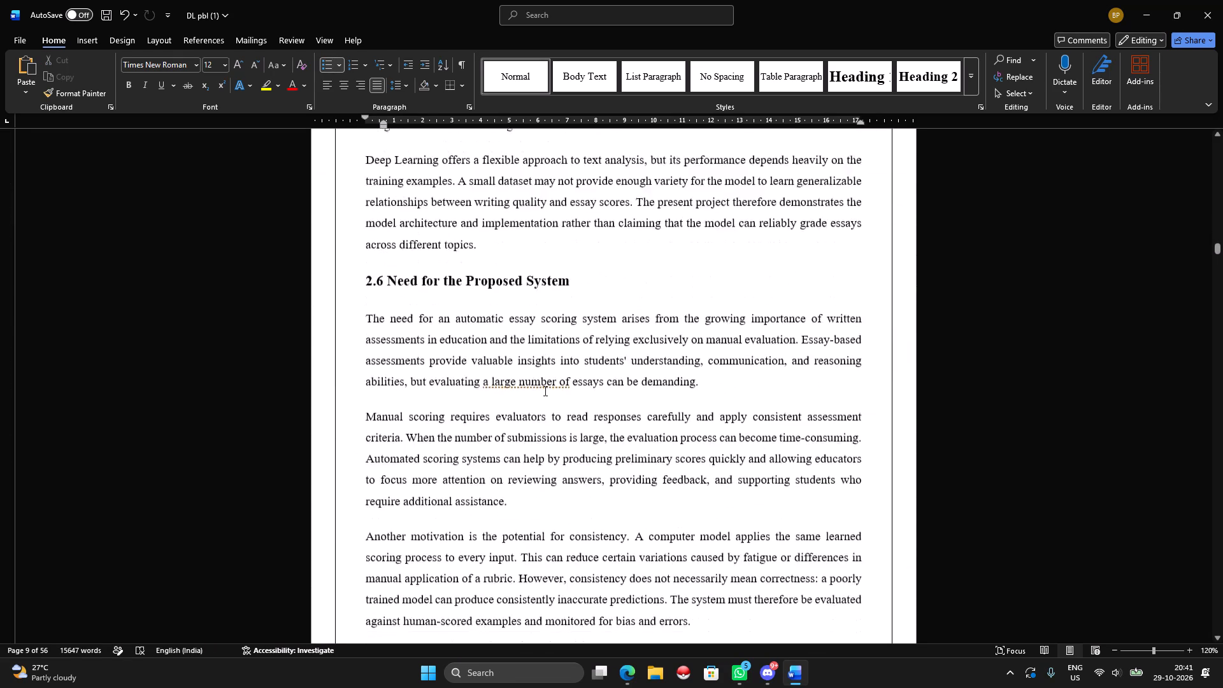
scroll(544, 391, "down", 20)
scroll(544, 391, "down", 3)
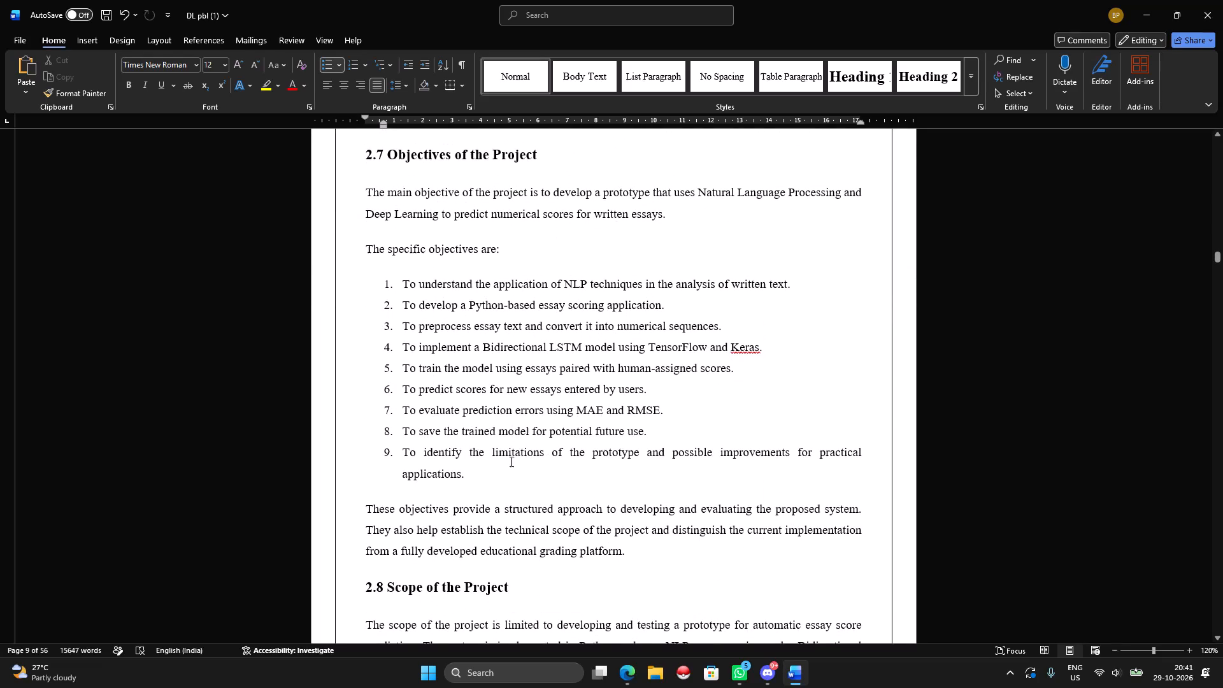
left_click_drag(476, 473, 392, 285)
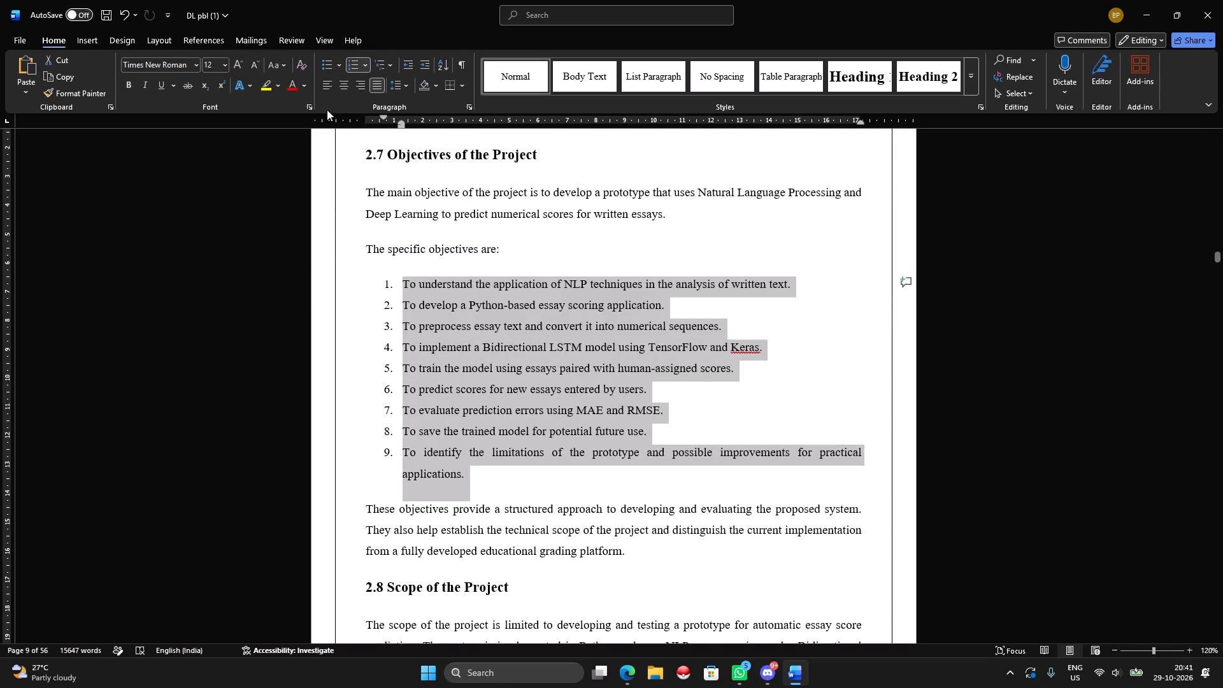
left_click(324, 66)
left_click(667, 436)
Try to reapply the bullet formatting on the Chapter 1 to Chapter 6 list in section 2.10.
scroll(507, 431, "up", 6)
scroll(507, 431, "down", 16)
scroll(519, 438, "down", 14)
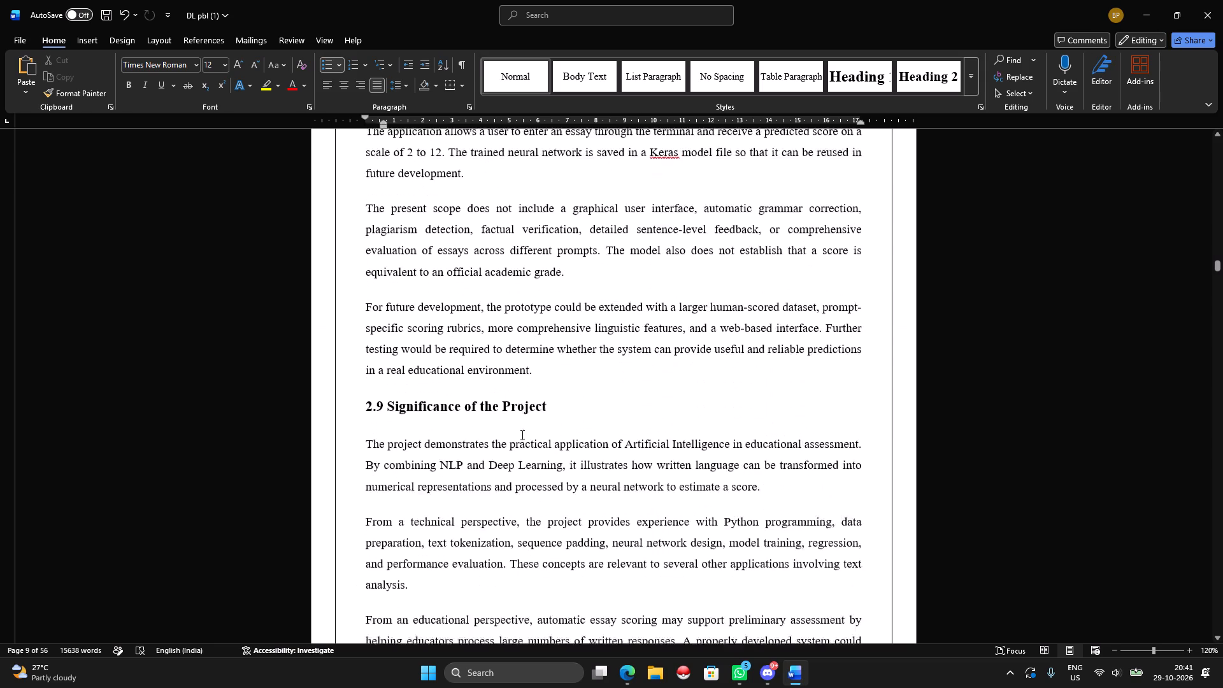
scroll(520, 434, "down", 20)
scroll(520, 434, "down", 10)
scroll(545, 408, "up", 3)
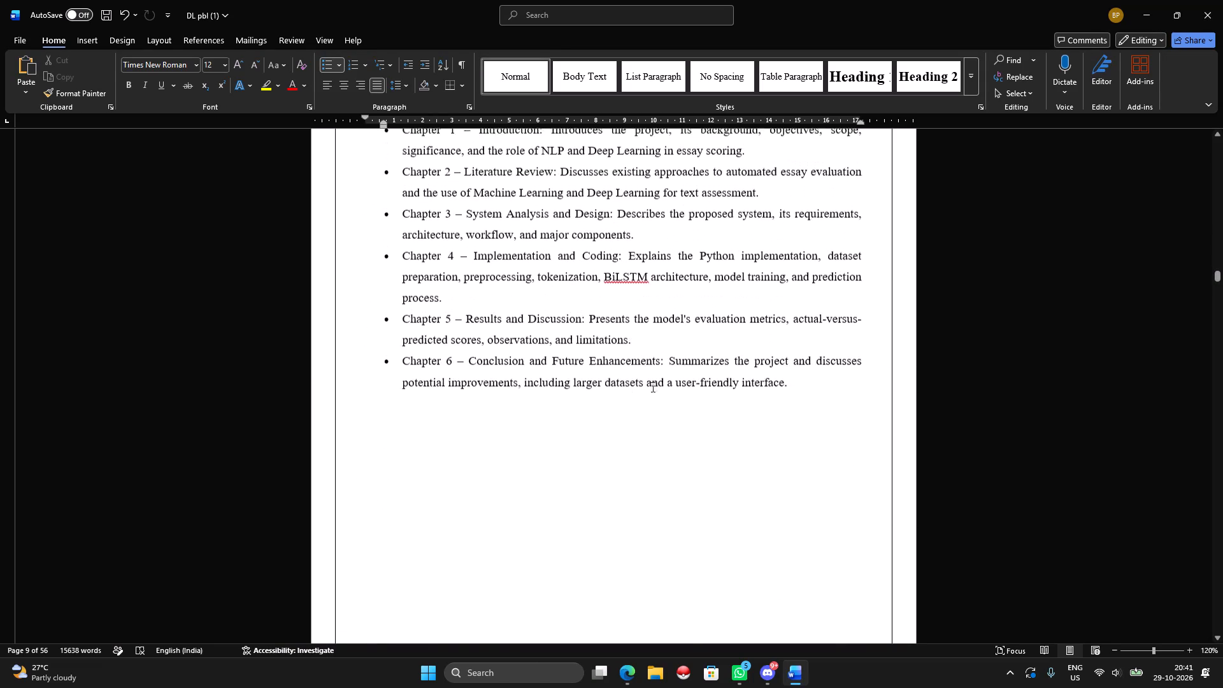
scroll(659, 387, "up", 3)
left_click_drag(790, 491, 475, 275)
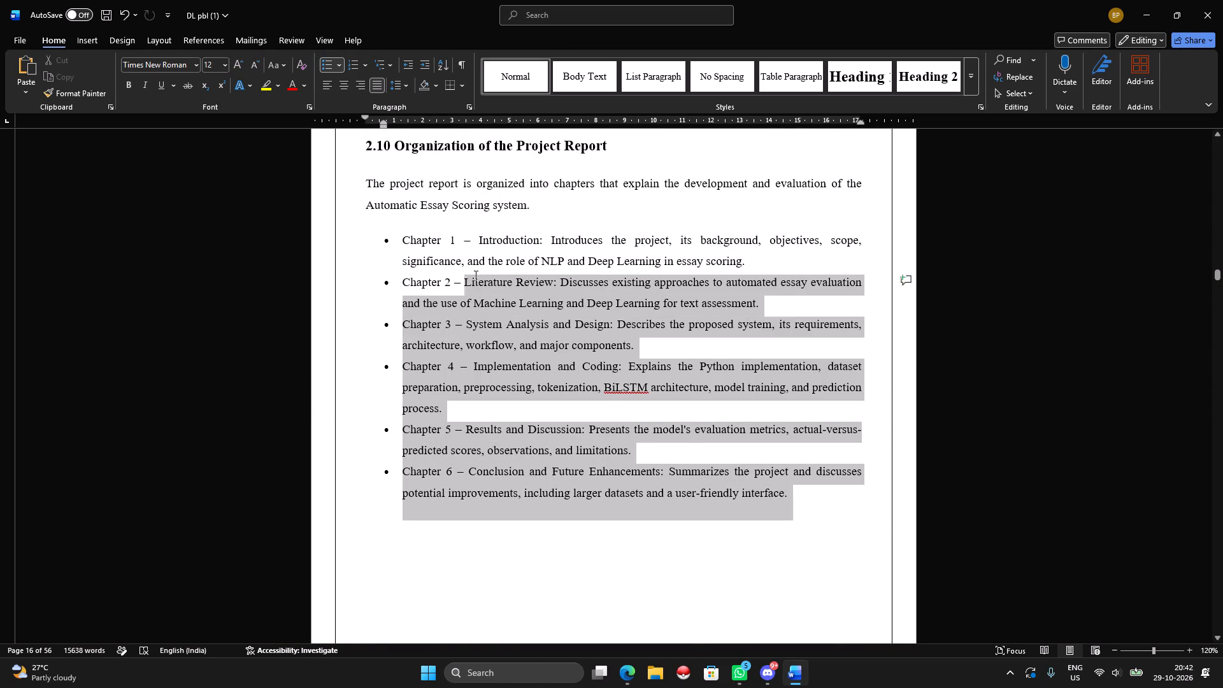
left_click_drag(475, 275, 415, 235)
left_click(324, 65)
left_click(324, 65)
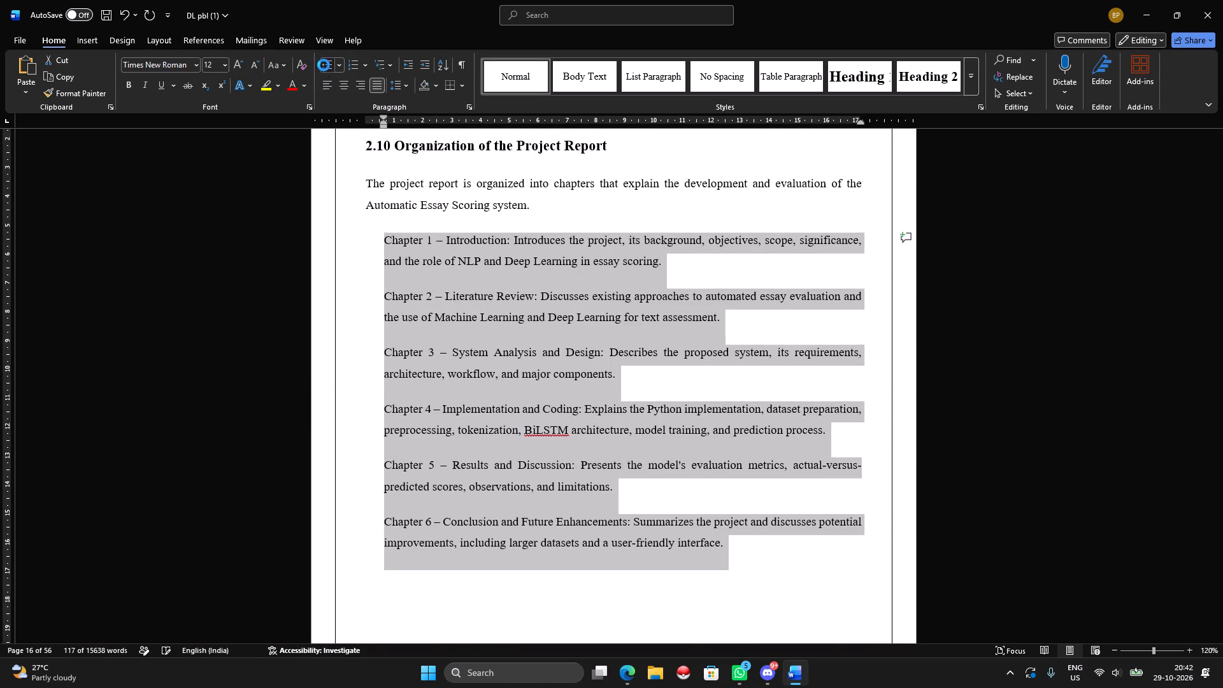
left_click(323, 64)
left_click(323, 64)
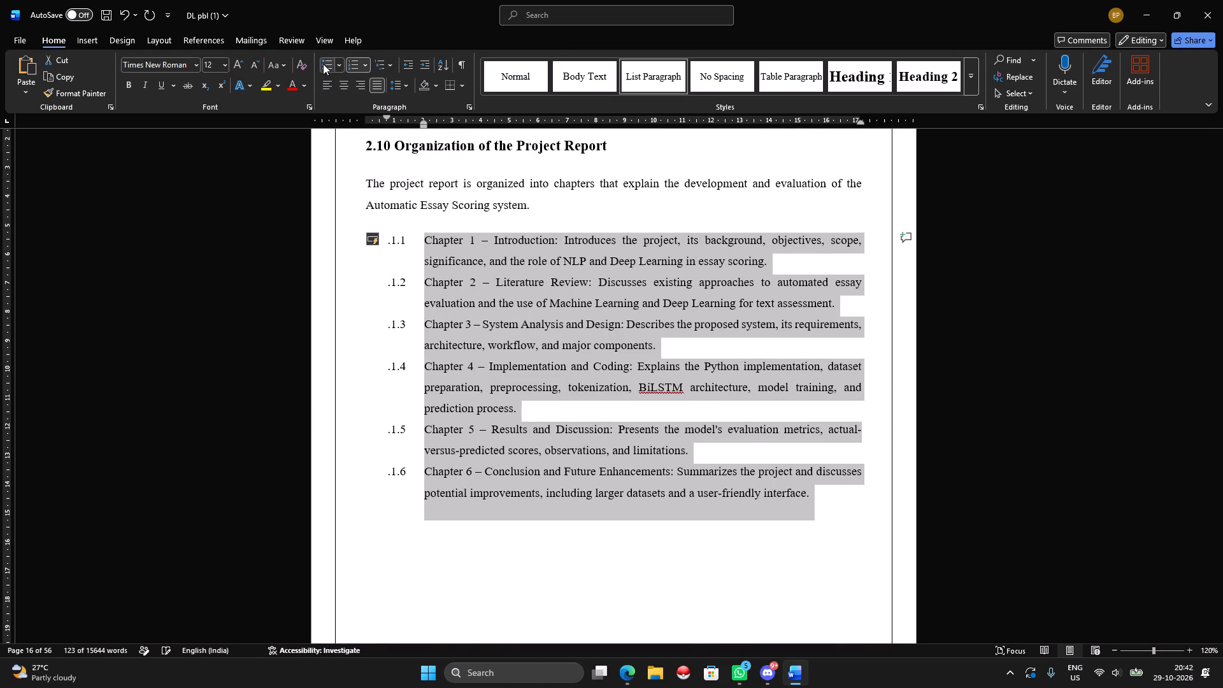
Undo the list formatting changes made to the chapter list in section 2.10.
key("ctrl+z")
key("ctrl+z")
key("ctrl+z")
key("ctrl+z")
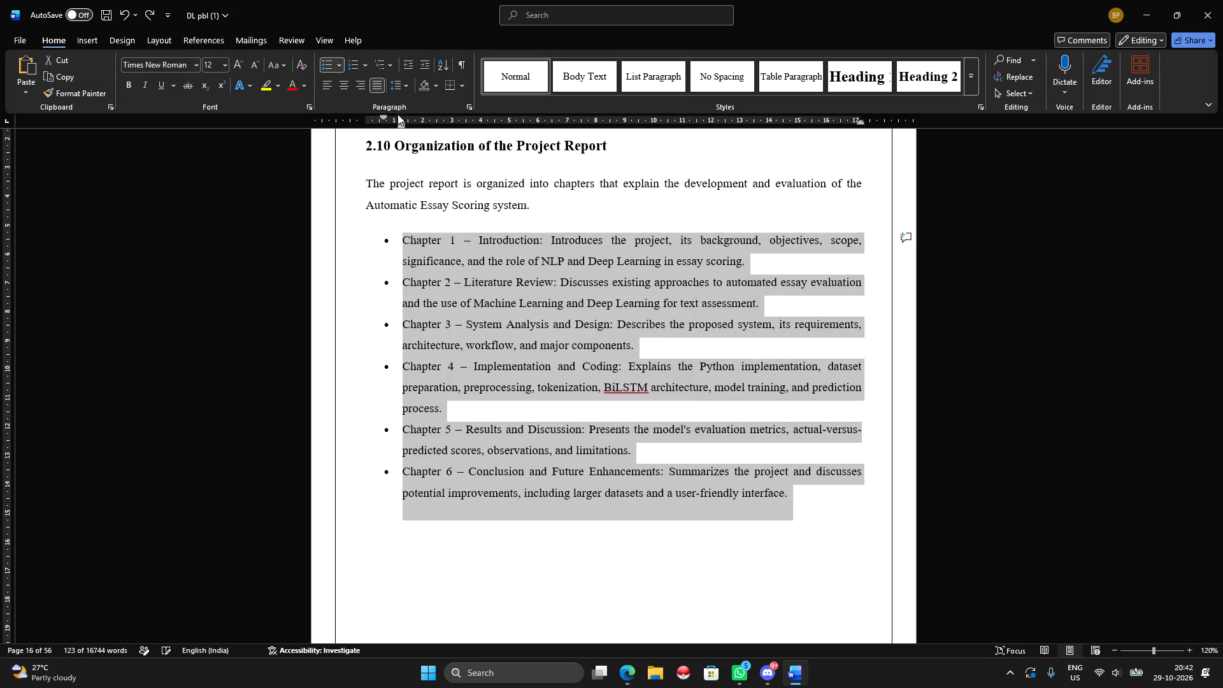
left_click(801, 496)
Review the end of chapter 2 and the opening of chapter 3, EXISTING SYSTEM, including its image captioning classification figure.
scroll(547, 509, "up", 5)
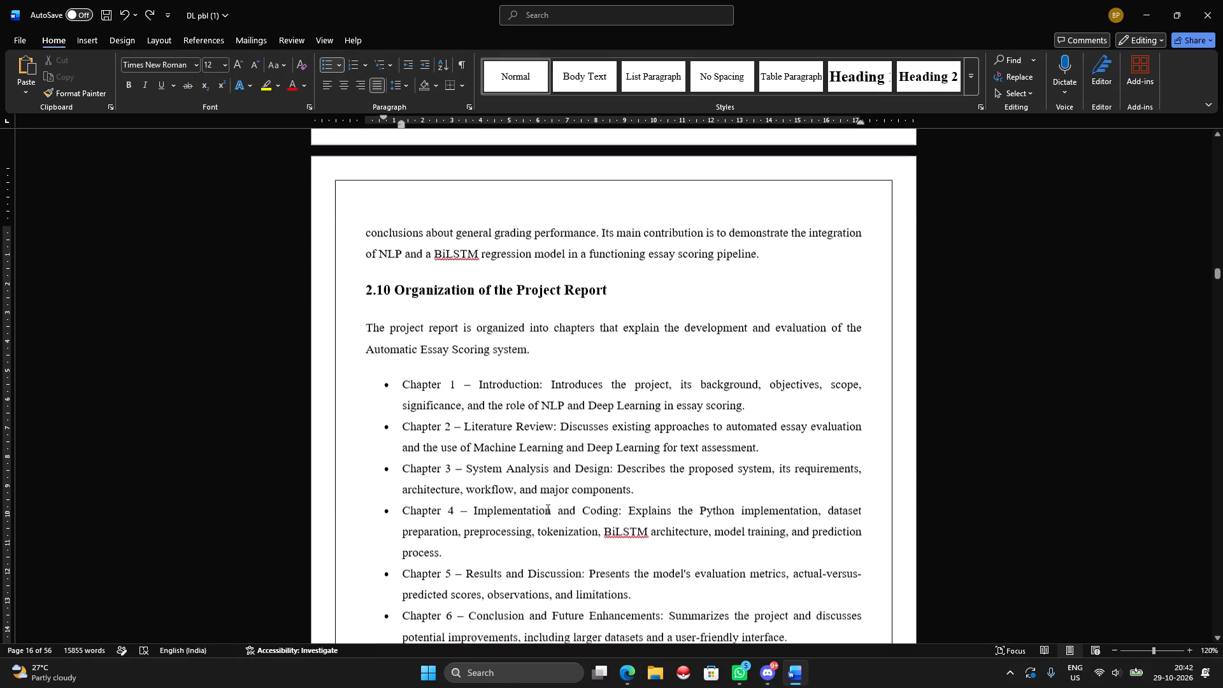
scroll(547, 509, "up", 3)
scroll(547, 509, "down", 20)
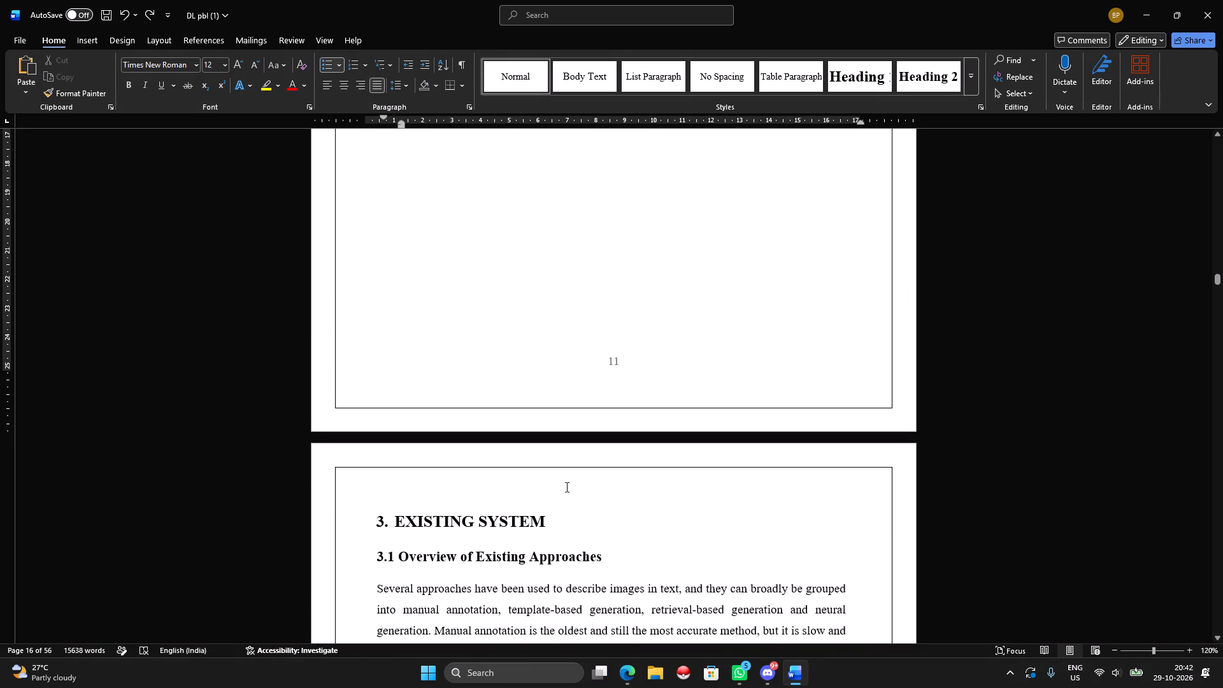
scroll(565, 486, "down", 6)
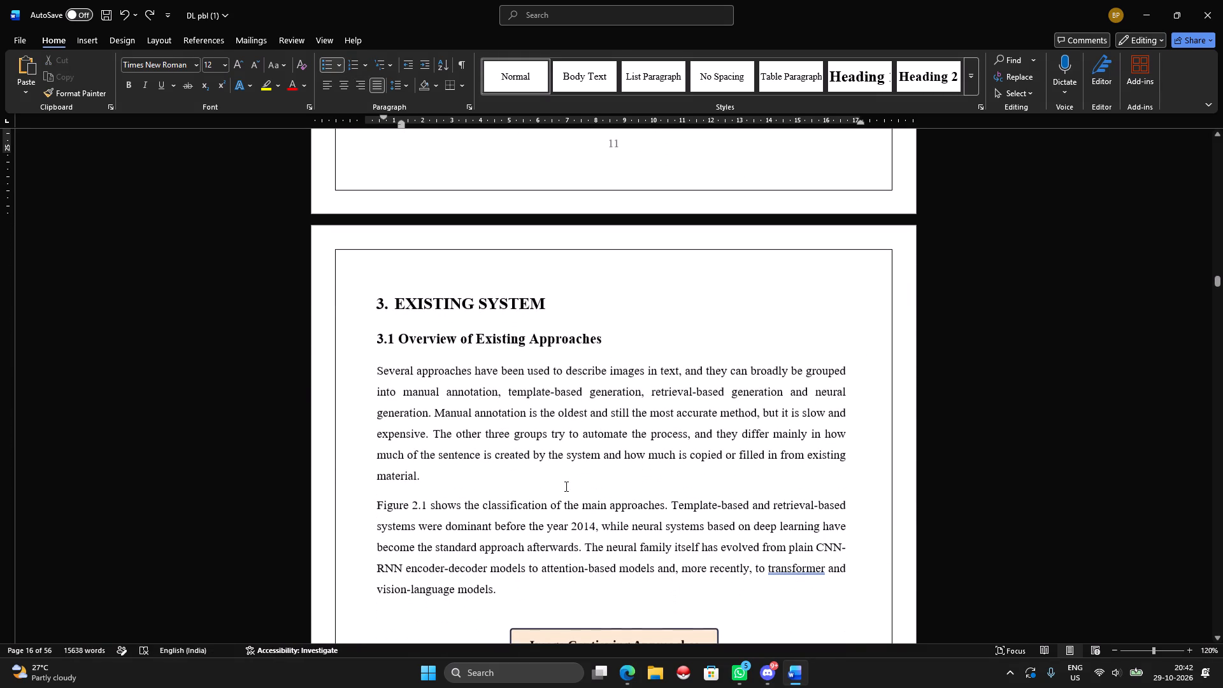
scroll(572, 426, "down", 2)
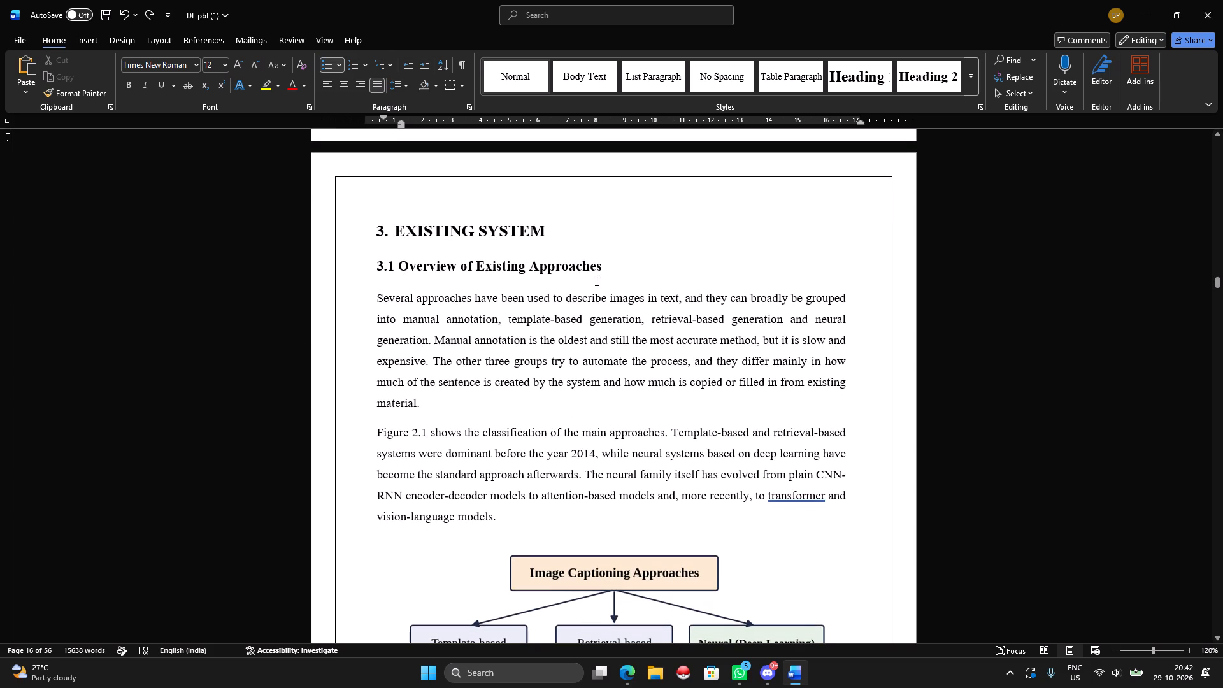
scroll(397, 305, "down", 8)
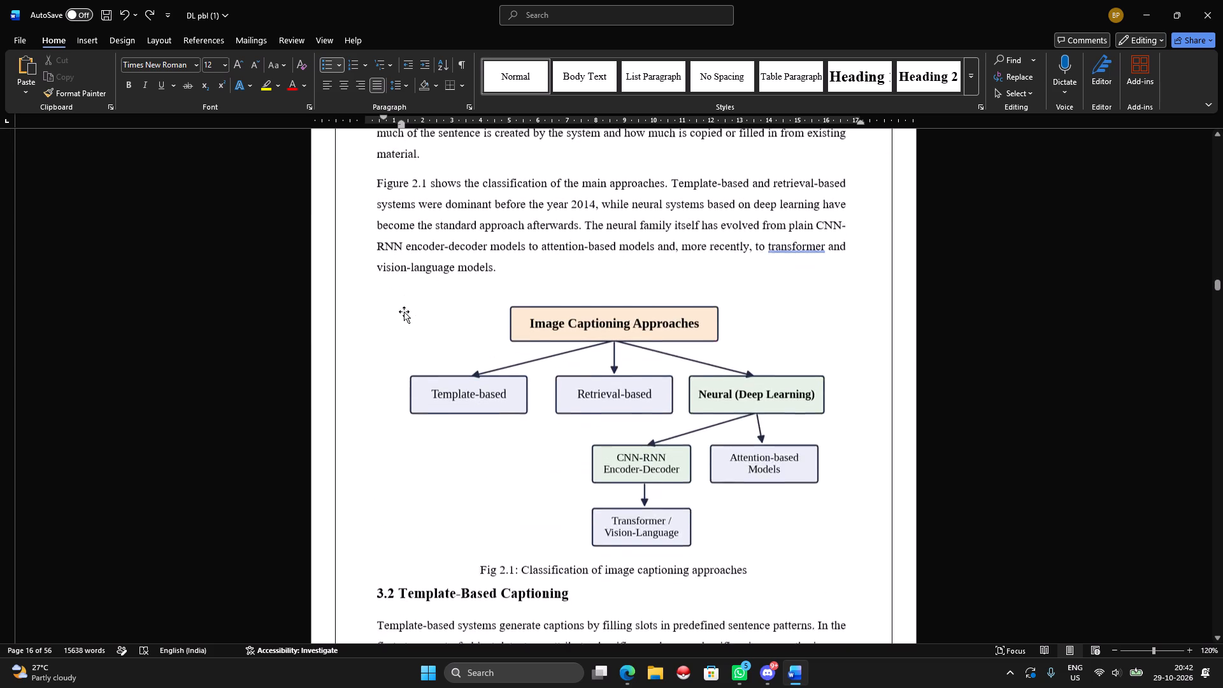
scroll(558, 450, "up", 8)
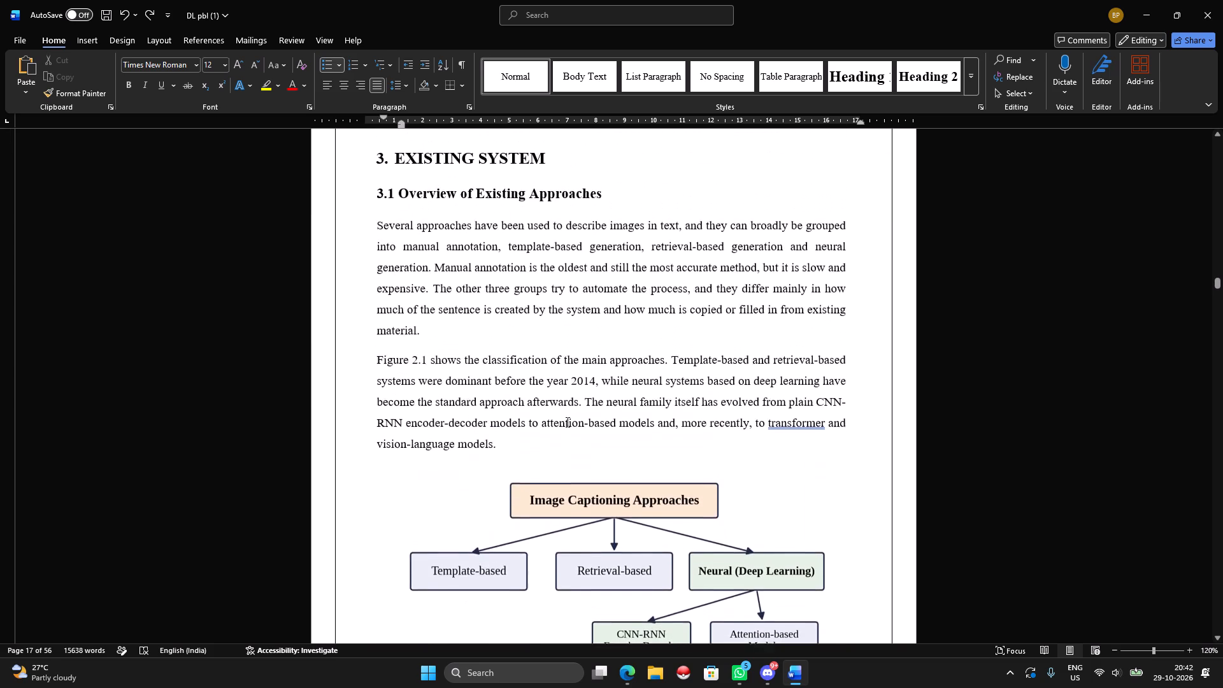
Select the chapter 3 image captioning content from the first paragraph of section 3.1 through section 3.8, Limitations of the Existing System.
scroll(566, 422, "up", 2)
left_click_drag(375, 368, 380, 369)
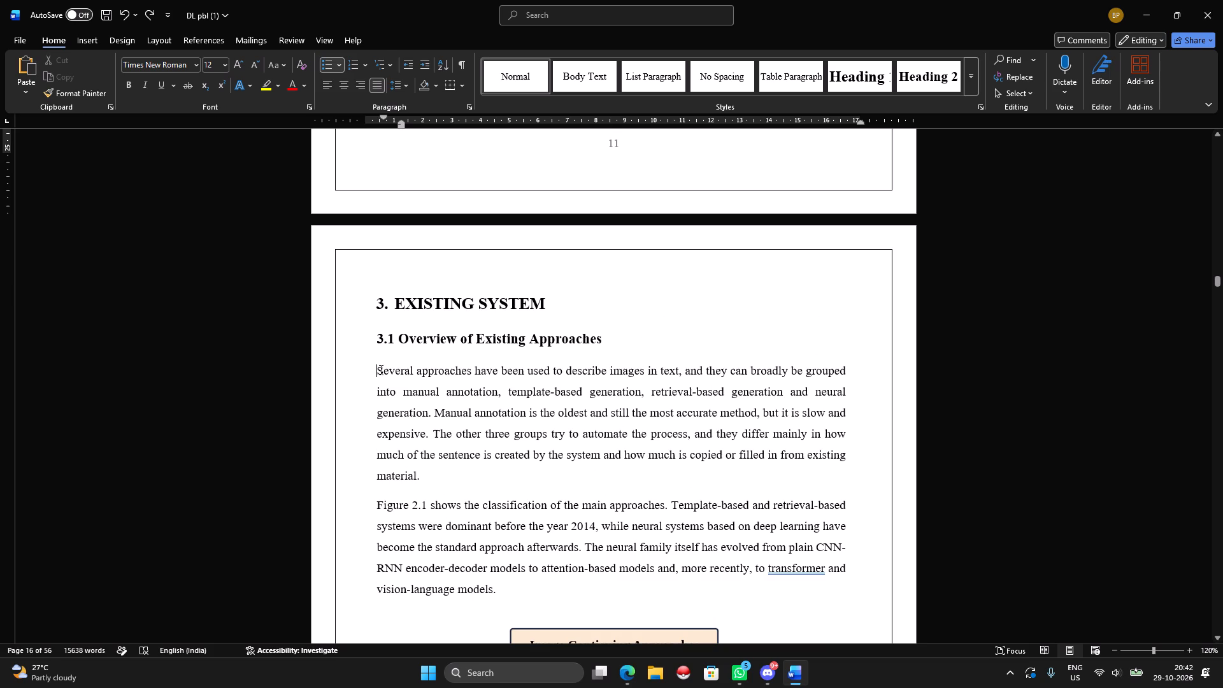
left_click_drag(380, 369, 659, 687)
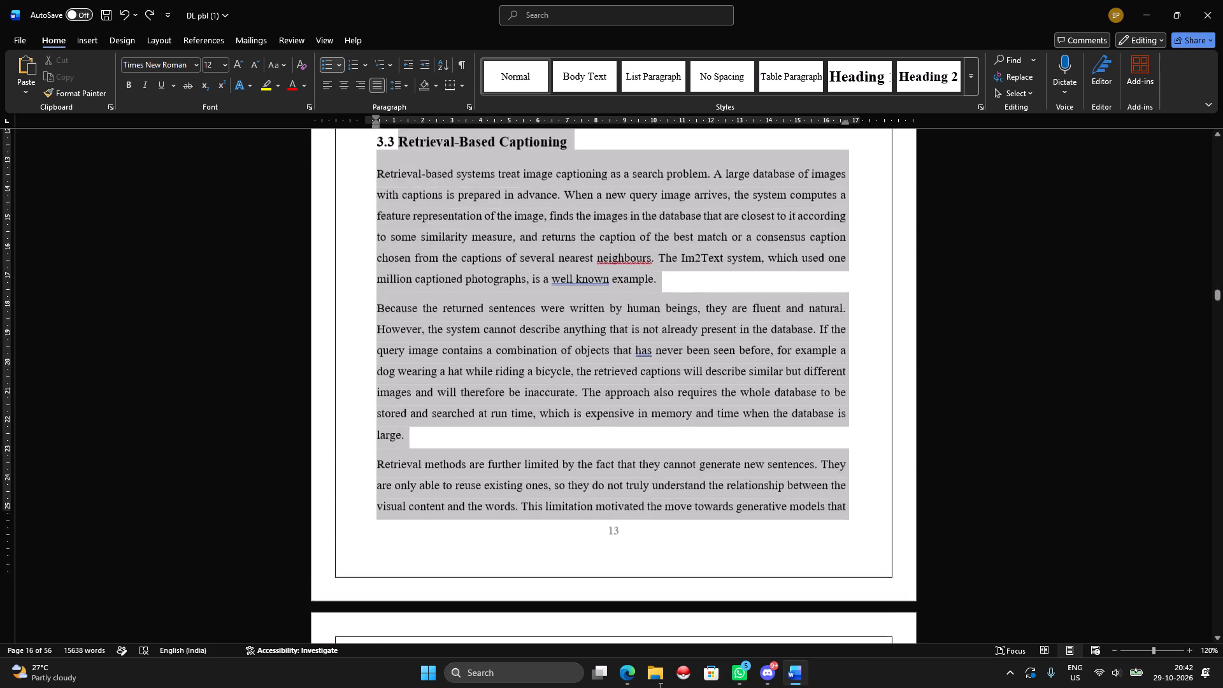
left_click_drag(659, 687, 662, 687)
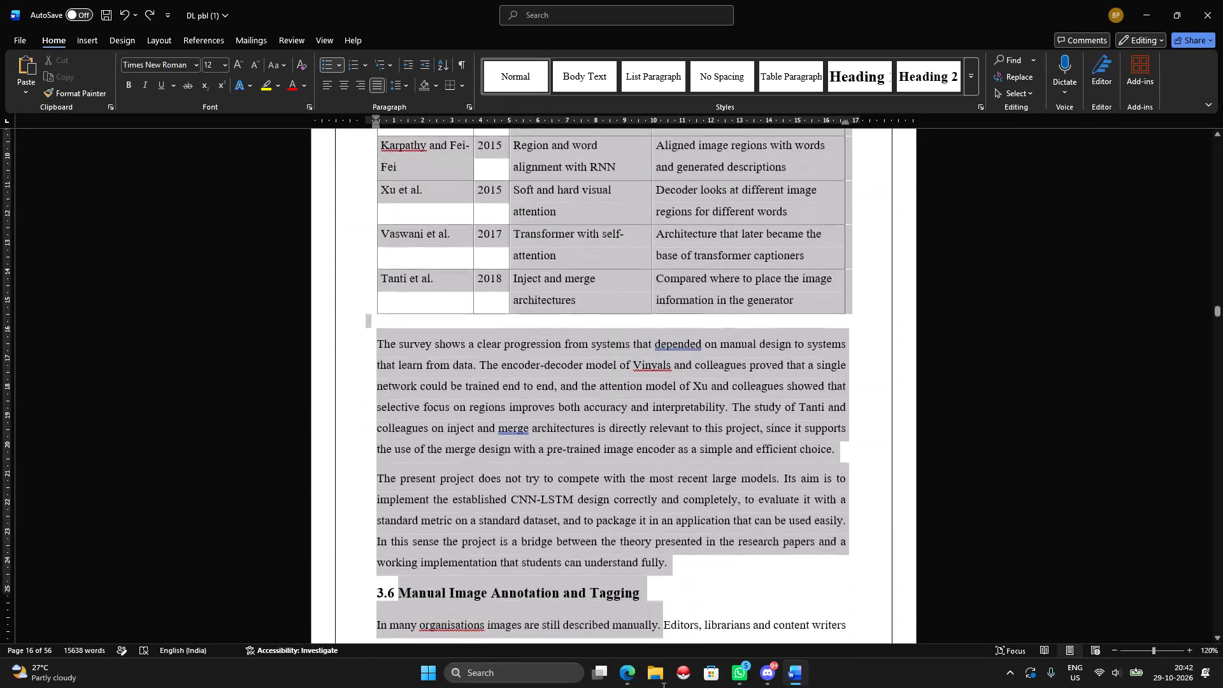
left_click_drag(662, 687, 676, 659)
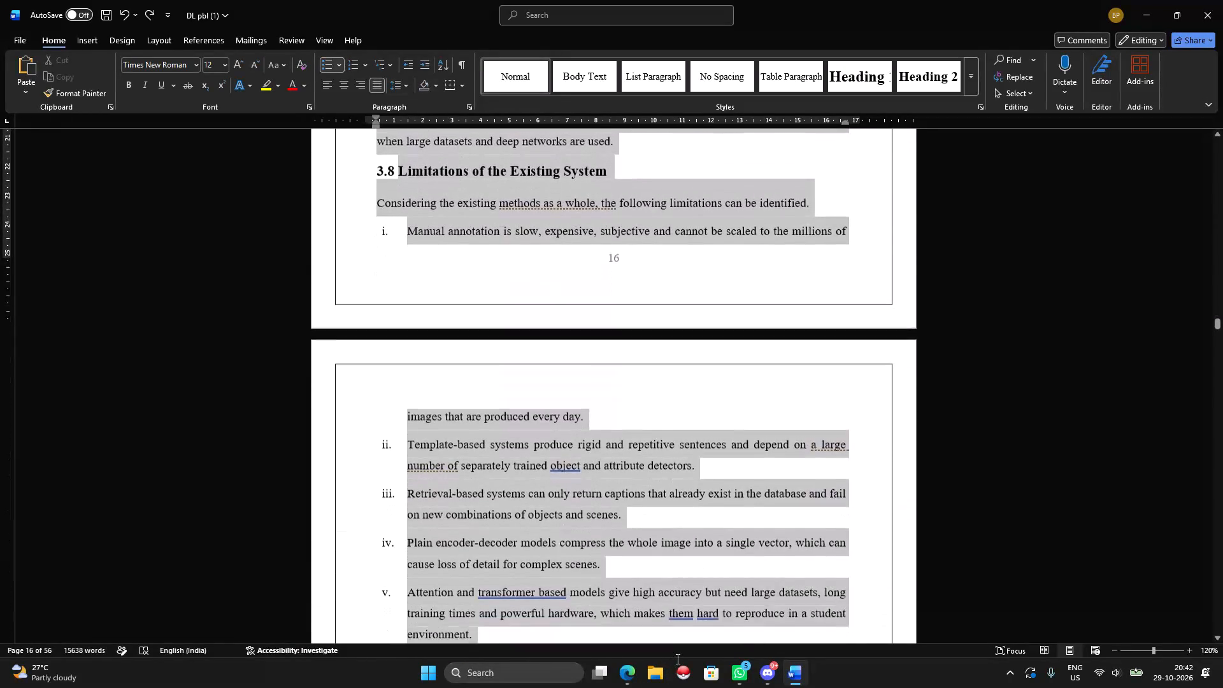
left_click_drag(676, 659, 683, 280)
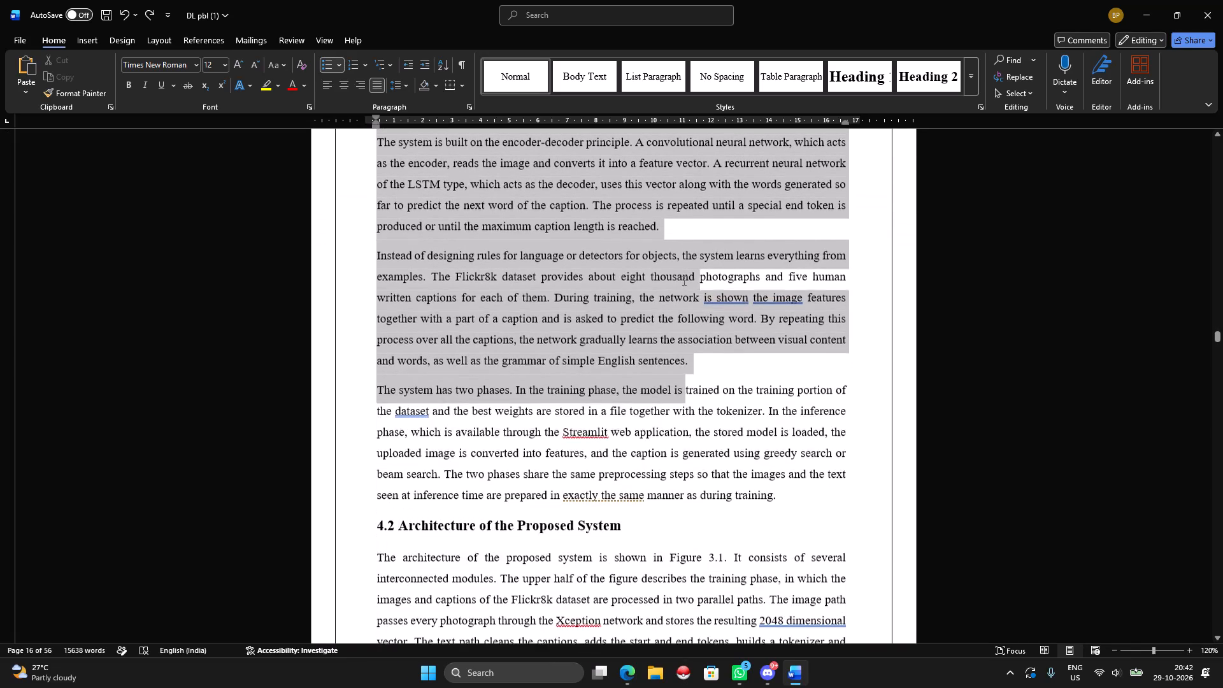
Delete the chapter 3 content from the first paragraph of section 3.1 through the end of section 3.9, keeping the 3.1 heading.
left_click_drag(683, 280, 694, 103)
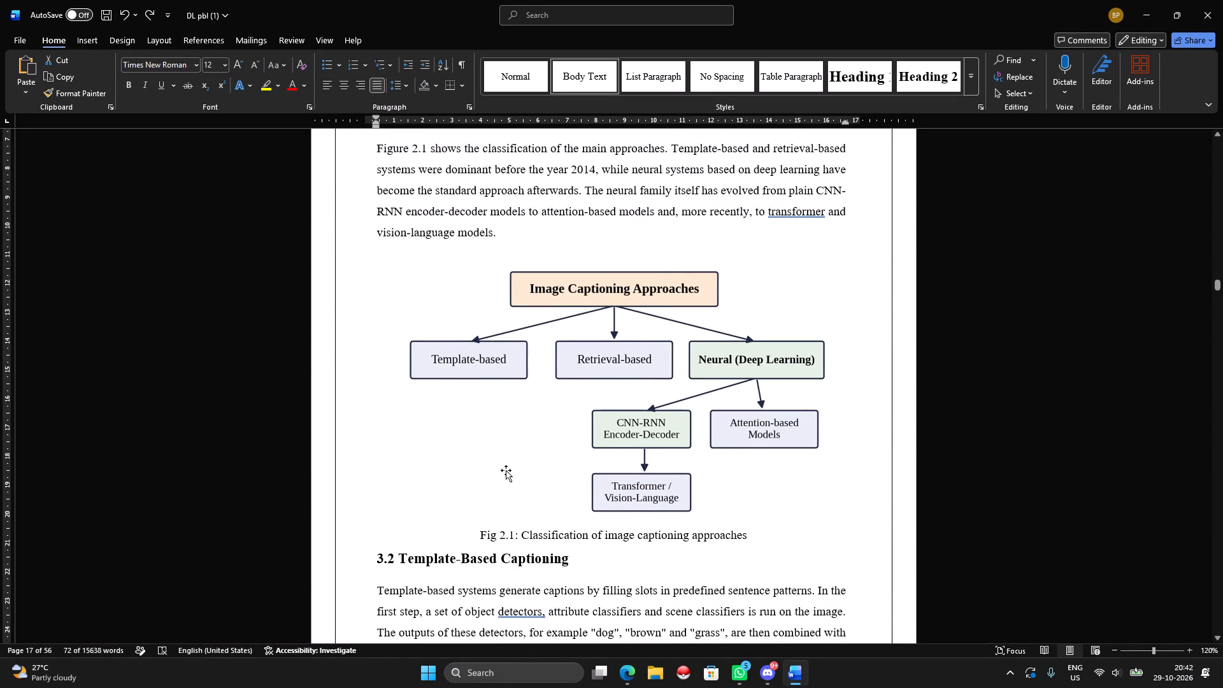
scroll(506, 469, "up", 10)
scroll(489, 454, "down", 1)
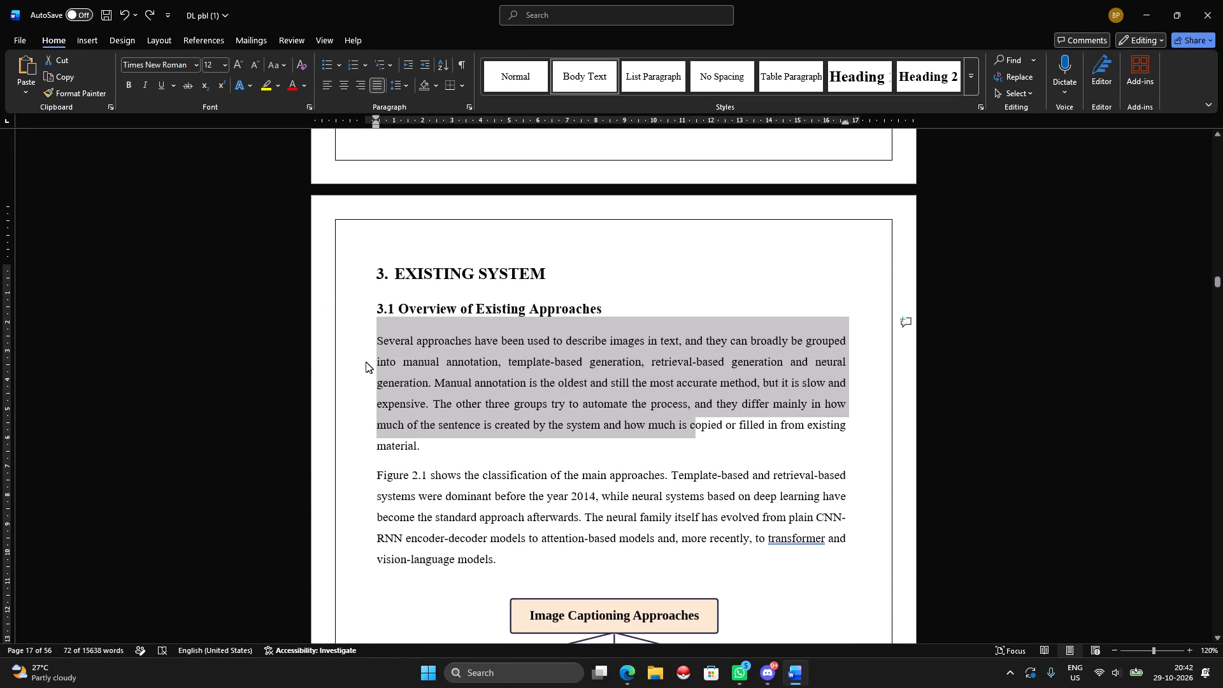
left_click(365, 362)
left_click_drag(375, 340, 804, 687)
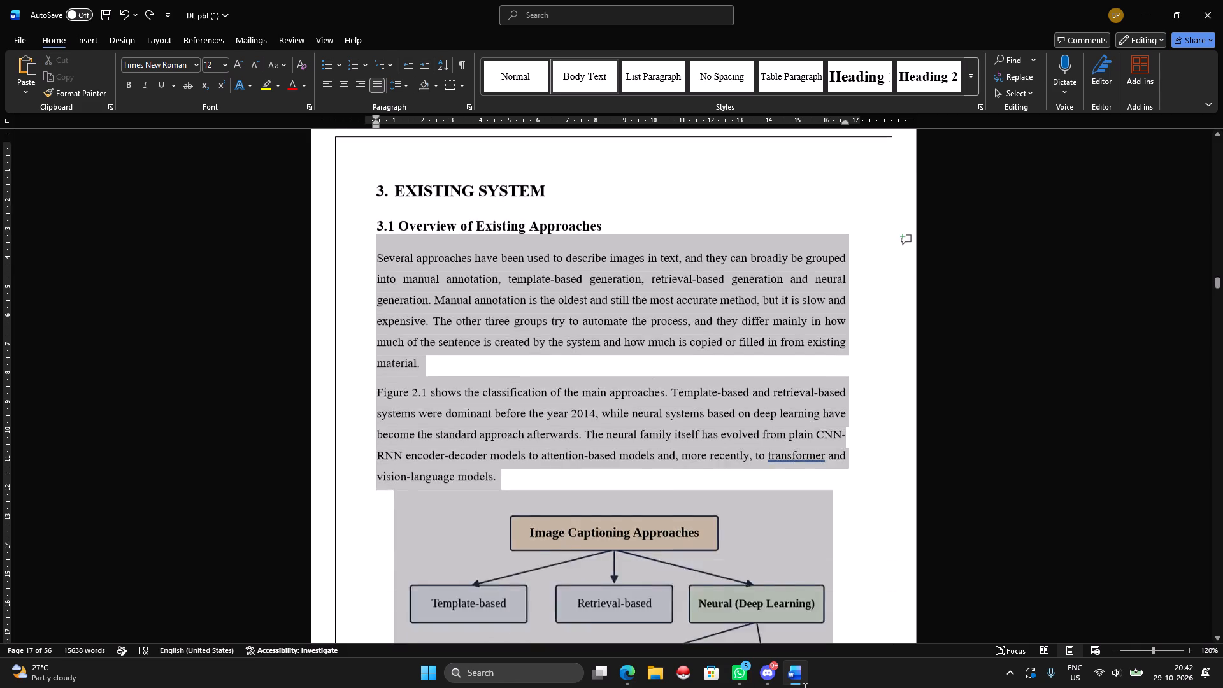
left_click_drag(804, 687, 840, 687)
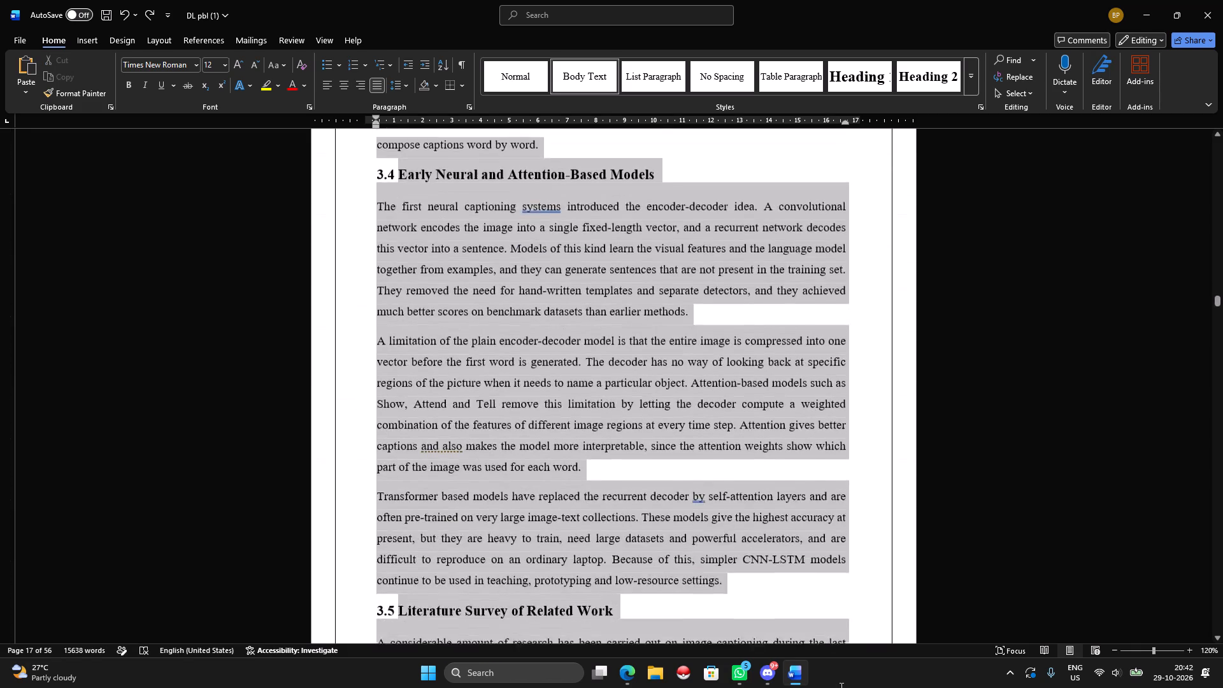
left_click_drag(840, 687, 853, 669)
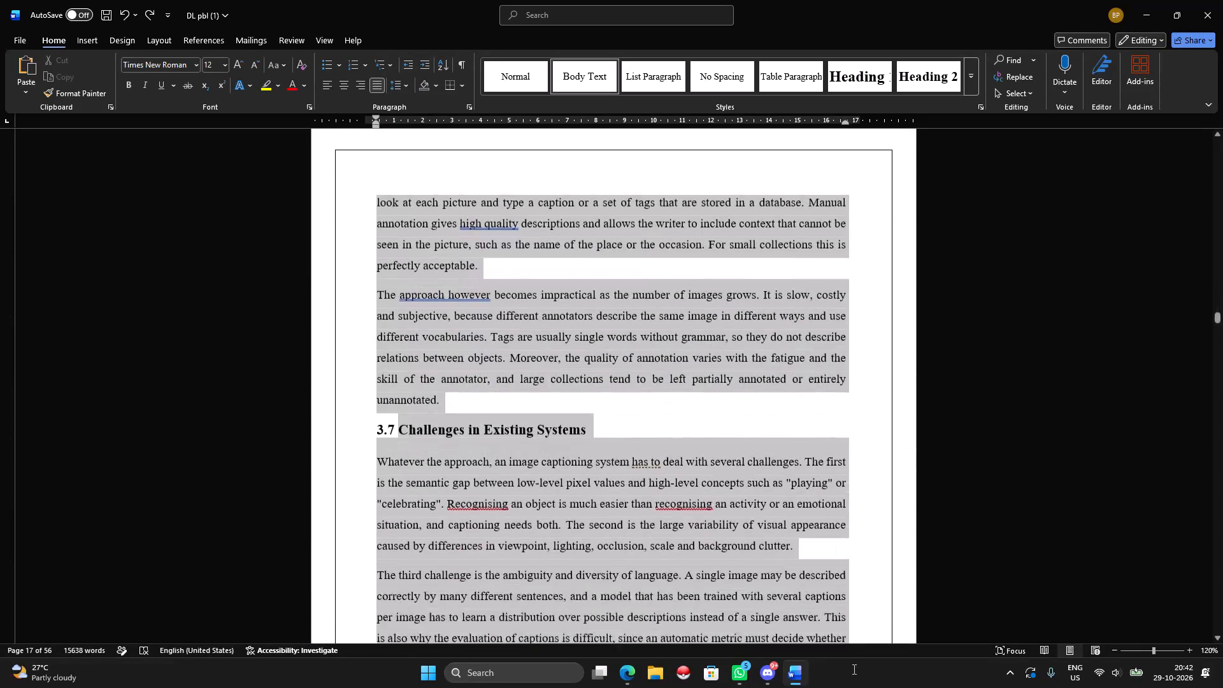
left_click_drag(853, 669, 866, 670)
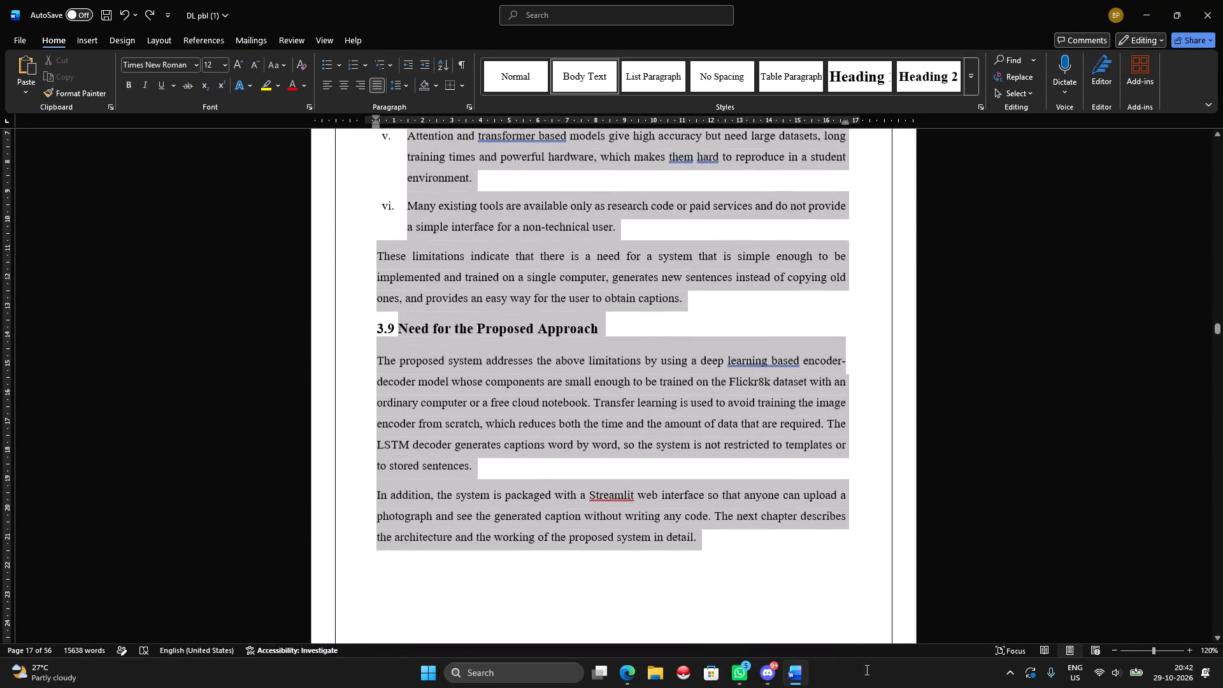
left_click_drag(866, 670, 747, 496)
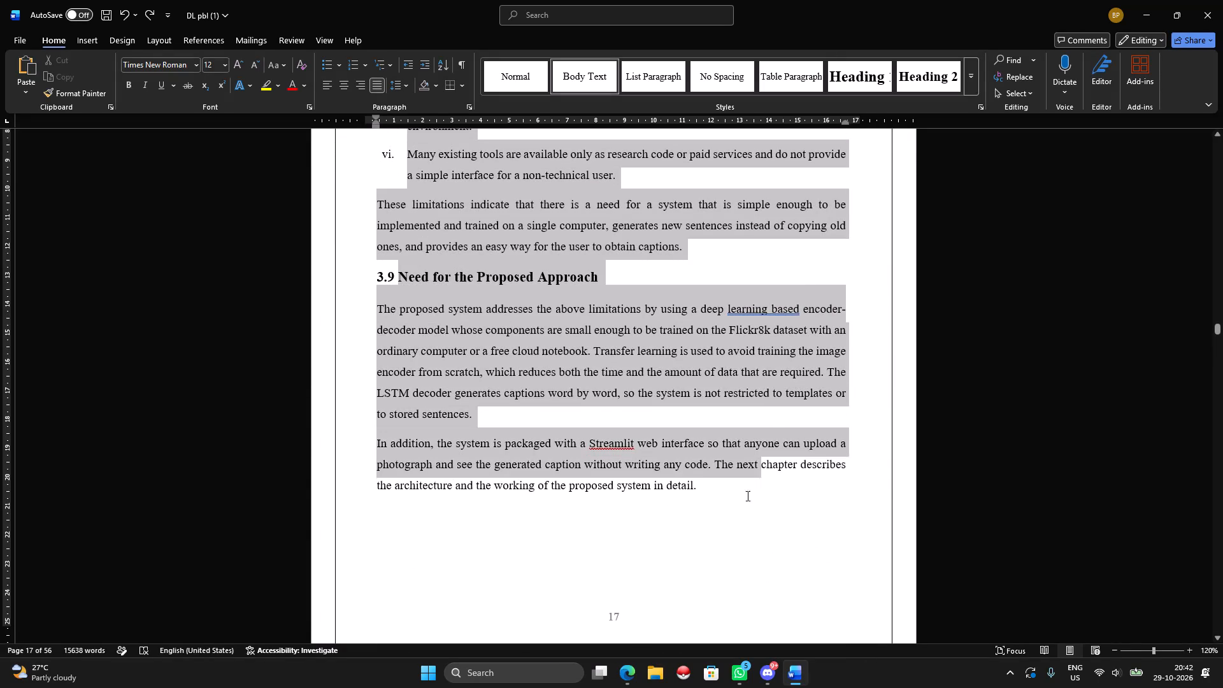
left_click_drag(747, 496, 743, 506)
key("BackSpace")
Start a new paragraph directly below the heading 3.1 Overview of Existing Approaches.
scroll(757, 448, "up", 3)
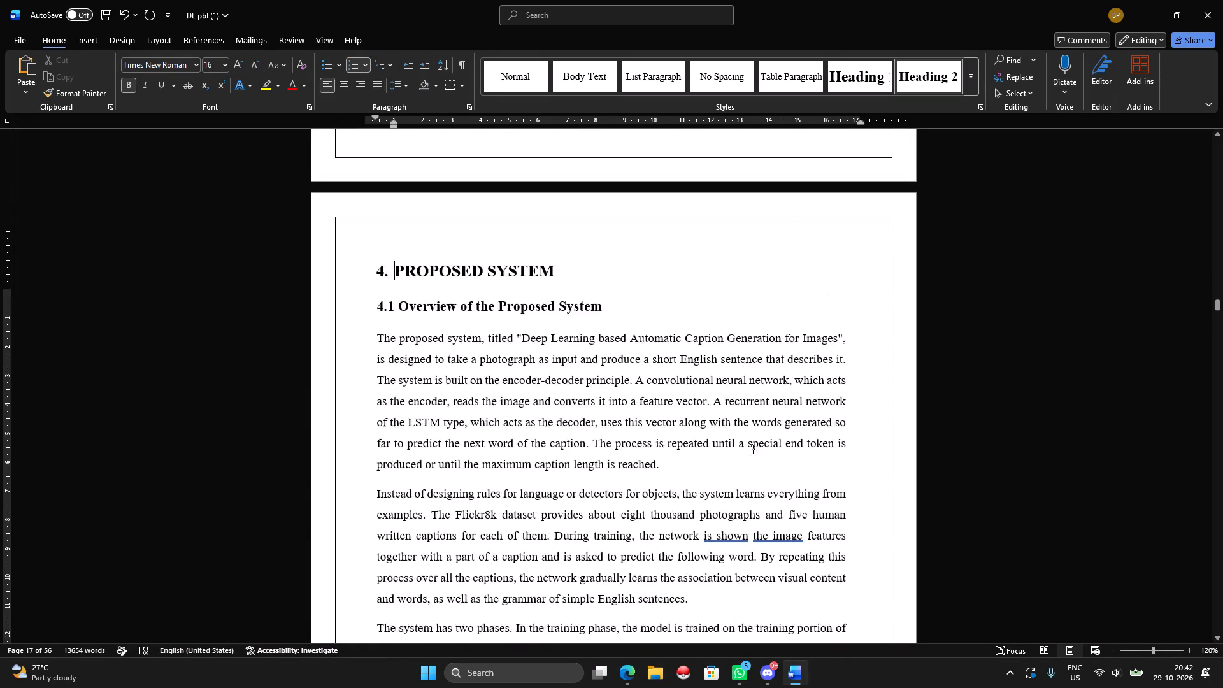
scroll(752, 448, "up", 10)
scroll(575, 418, "up", 14)
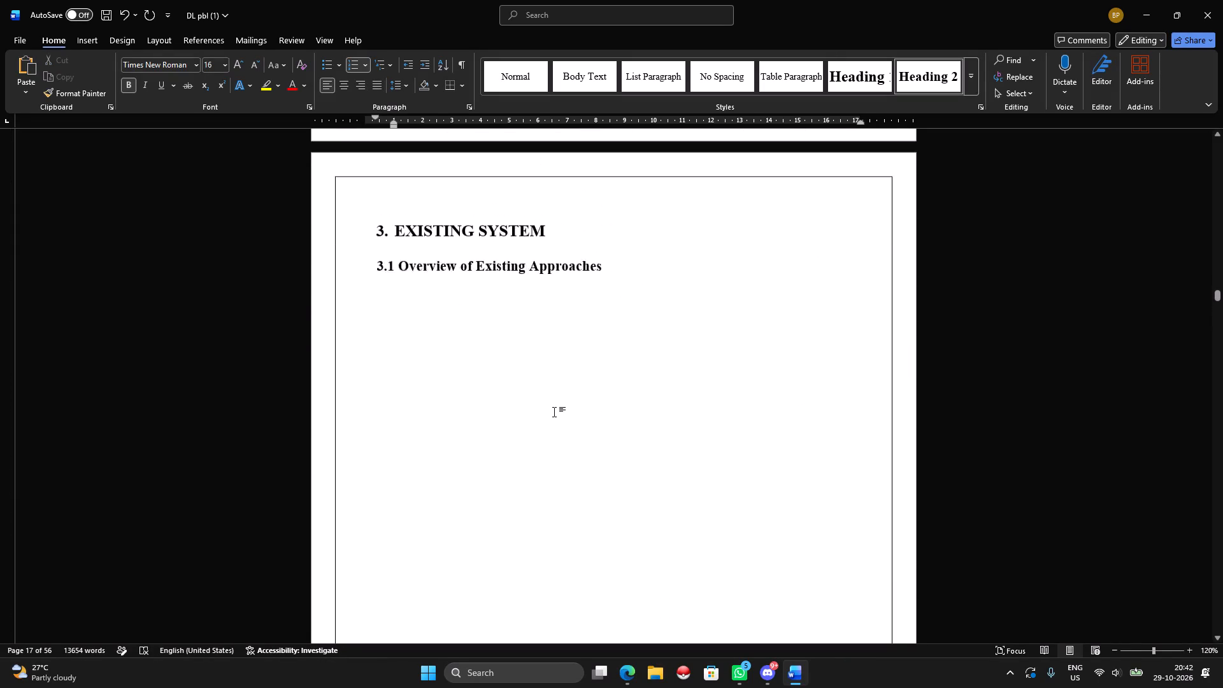
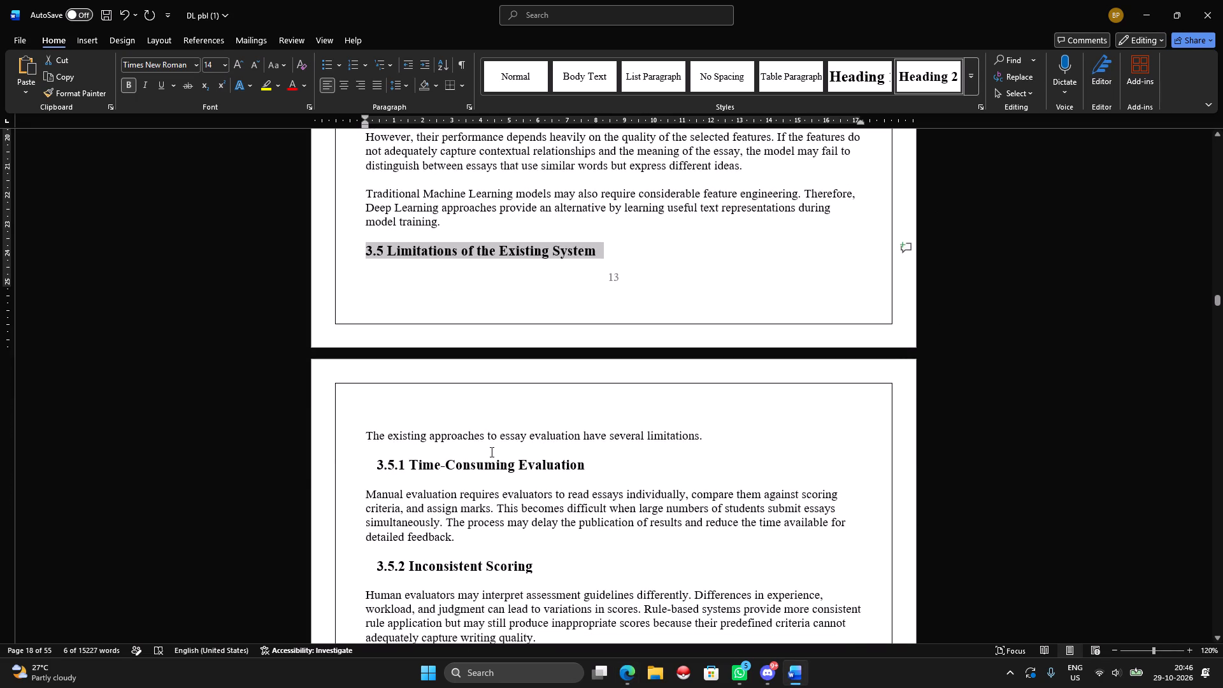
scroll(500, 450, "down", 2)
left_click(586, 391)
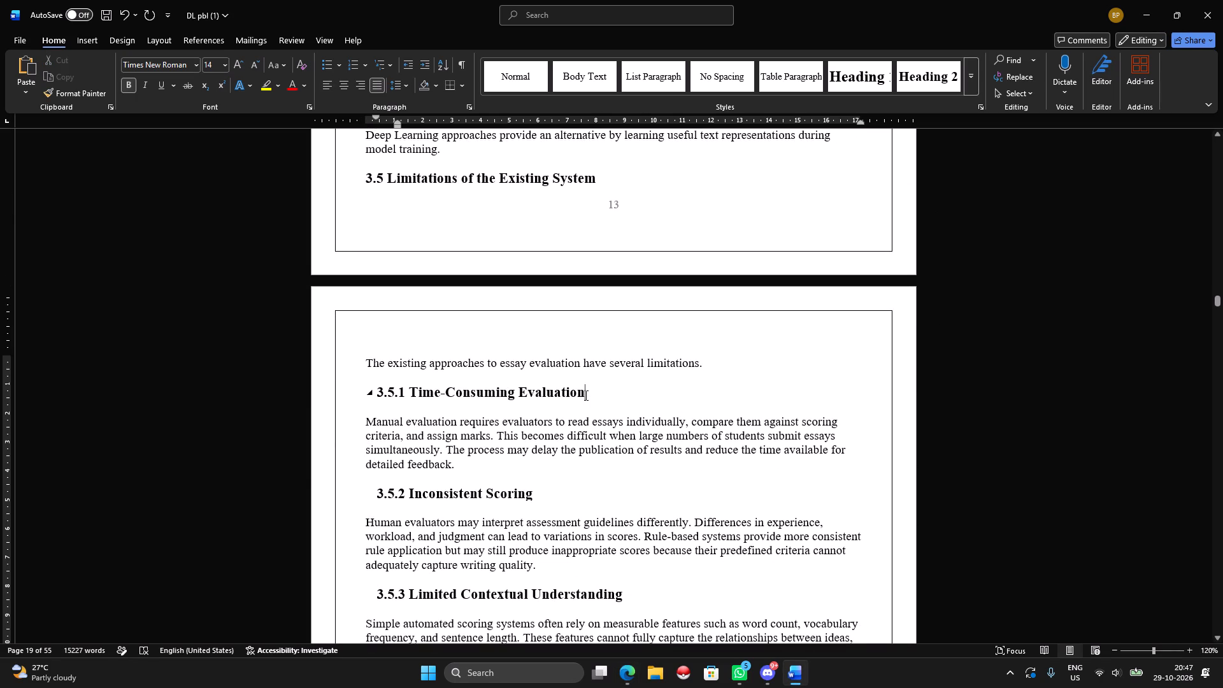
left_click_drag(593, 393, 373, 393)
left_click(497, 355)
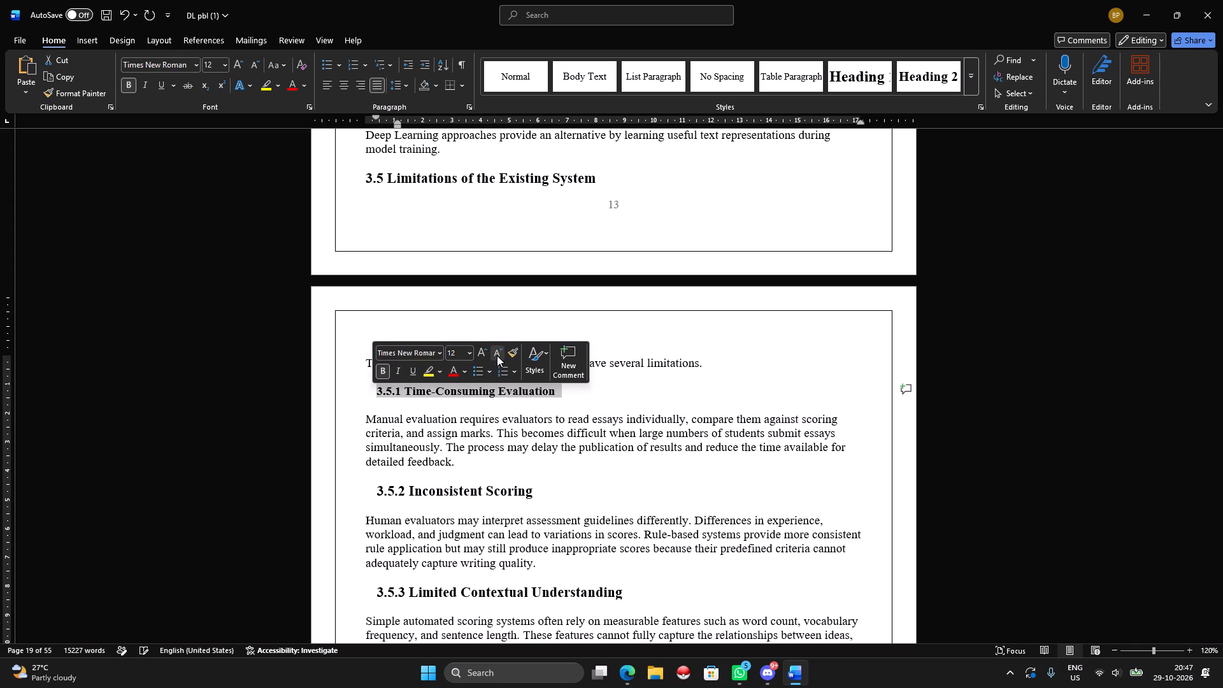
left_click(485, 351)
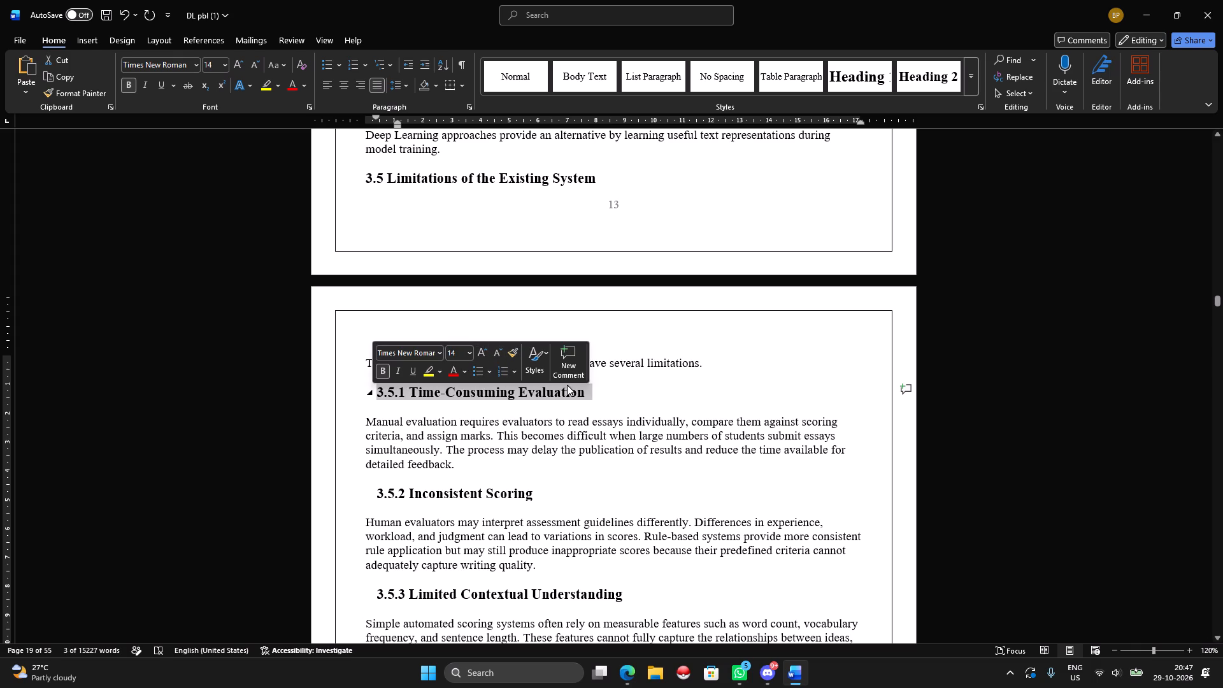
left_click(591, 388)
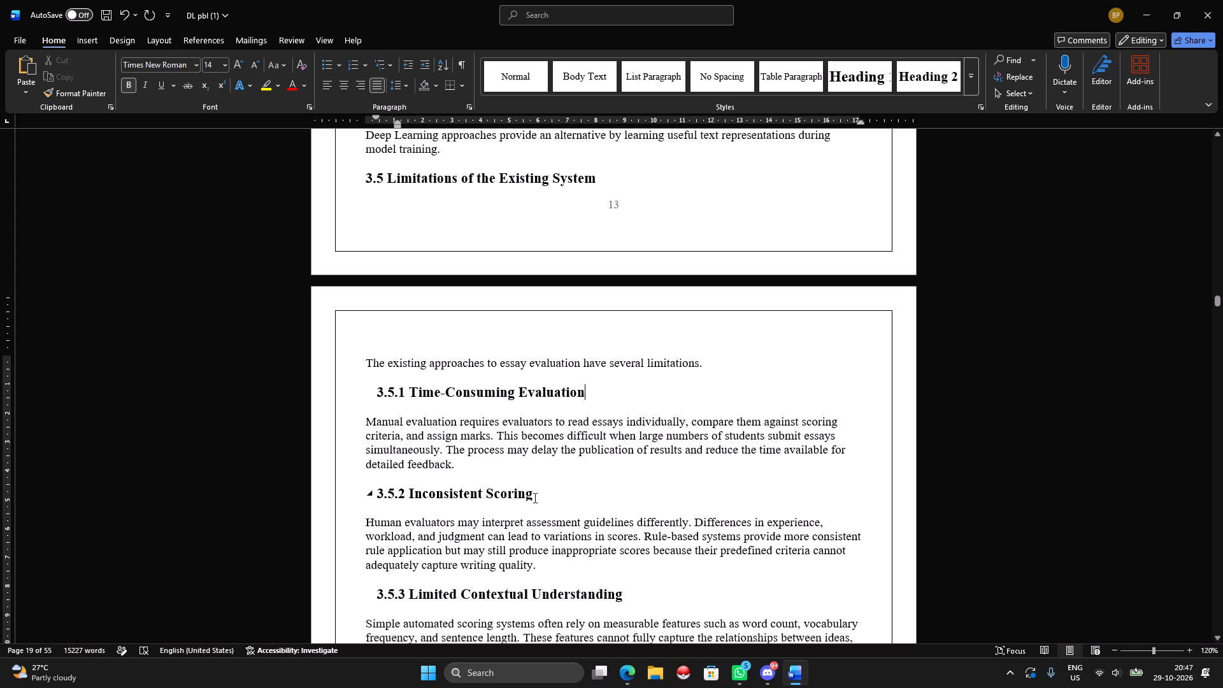
Move the first-line indent of headings 3.5.1, 3.5.2 and 3.5.3 to the body text's left edge.
left_click(532, 496)
scroll(513, 520, "up", 2)
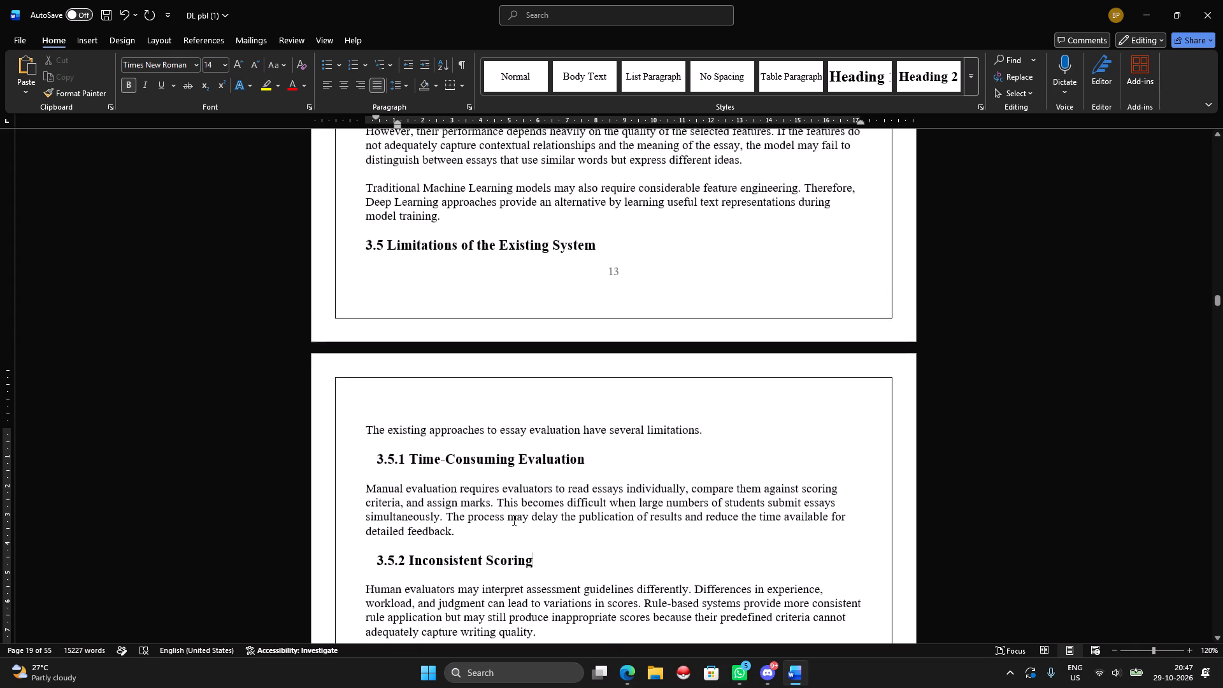
scroll(513, 520, "down", 3)
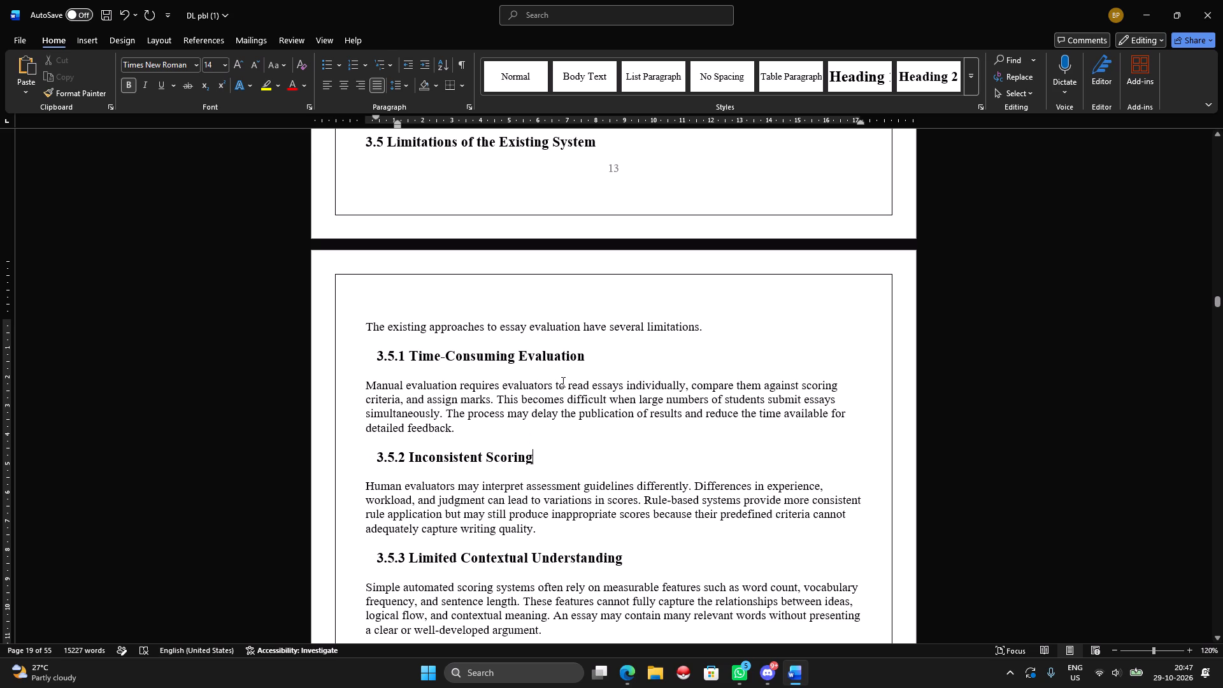
scroll(406, 389, "up", 2)
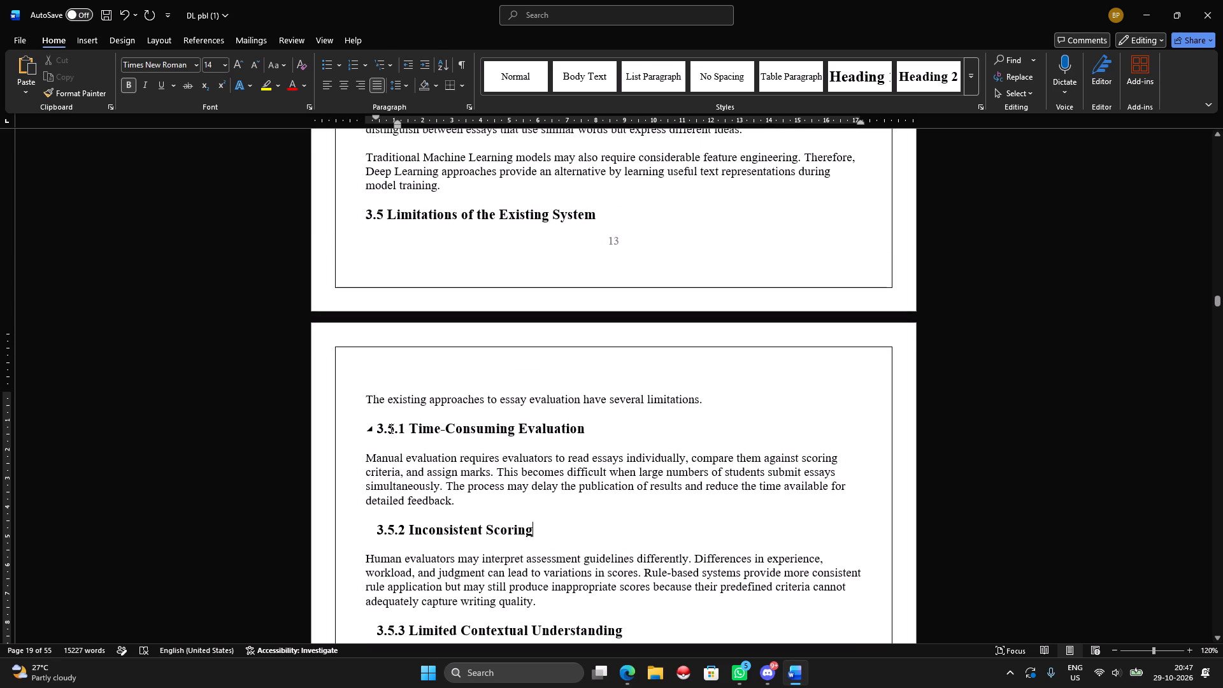
left_click(411, 431)
left_click_drag(375, 115, 363, 114)
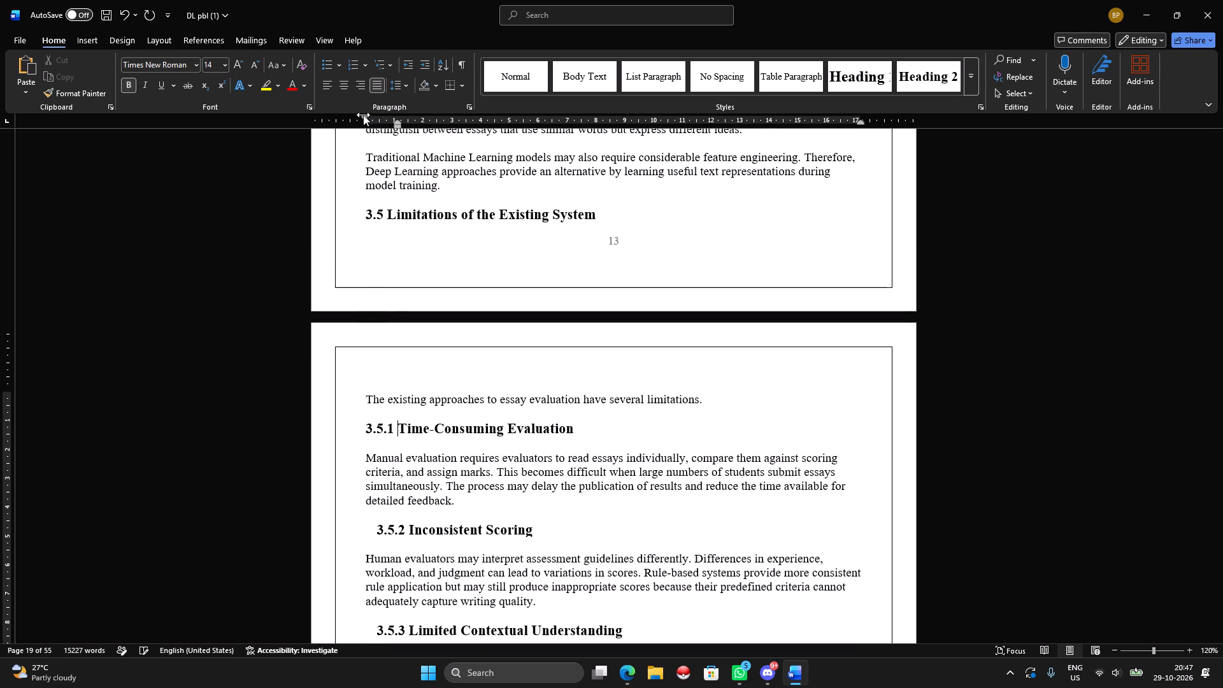
left_click(406, 529)
left_click_drag(376, 115, 366, 115)
scroll(431, 303, "down", 4)
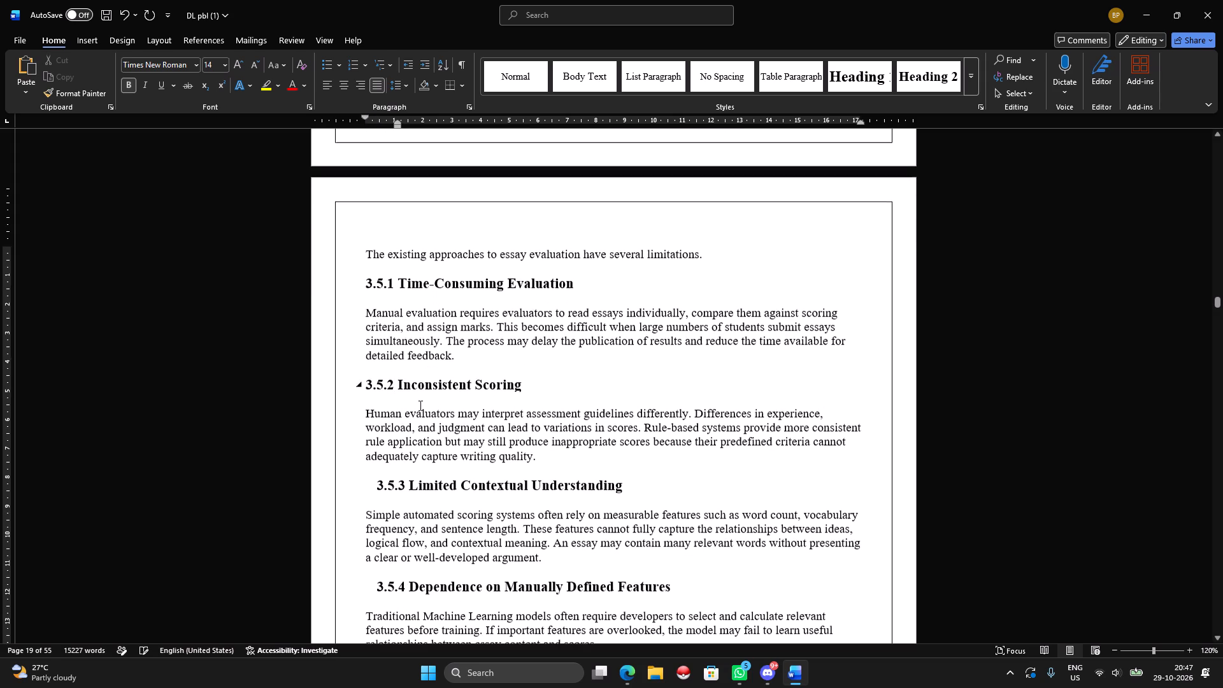
left_click(408, 484)
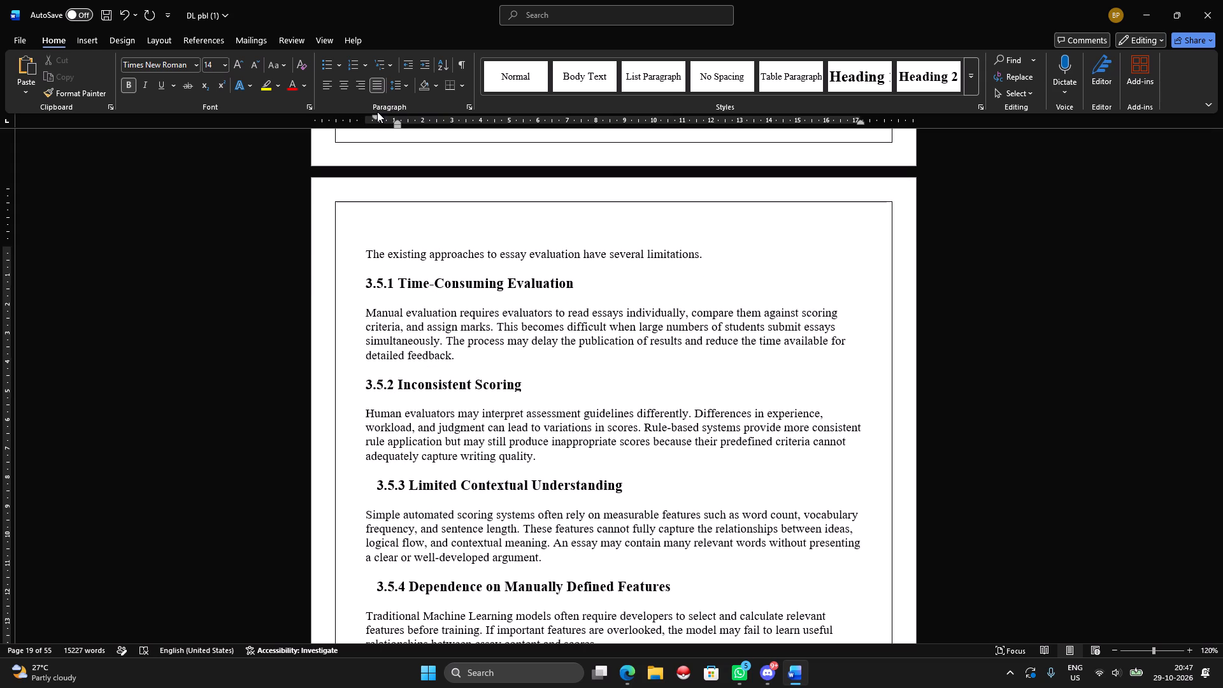
left_click_drag(373, 117, 365, 117)
Move the first-line indent of headings 3.5.4 through 3.5.7 to the body text's left edge.
scroll(478, 313, "down", 3)
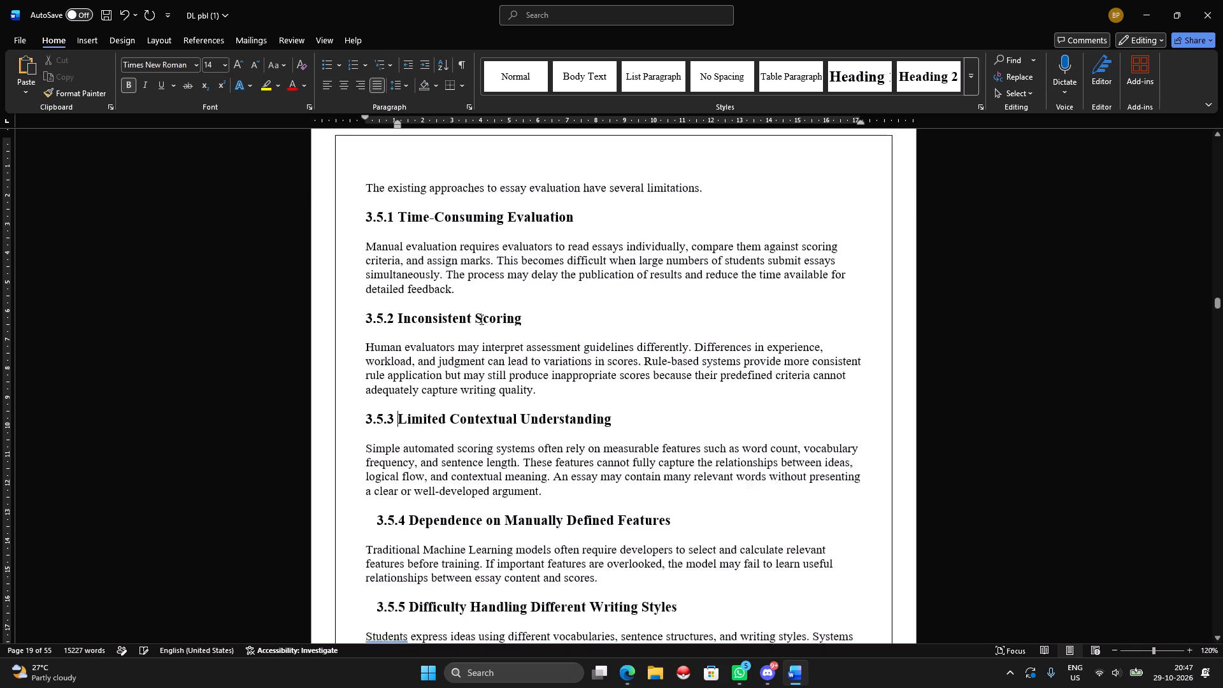
left_click(408, 476)
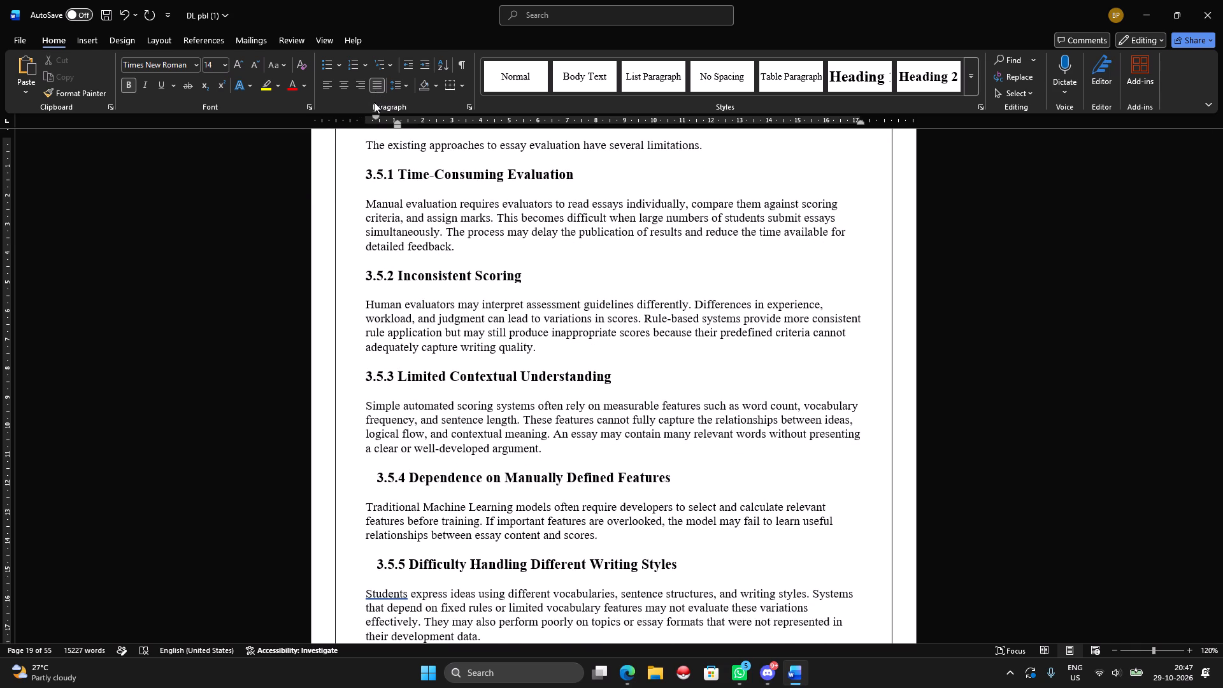
left_click_drag(374, 117, 362, 117)
scroll(454, 278, "down", 3)
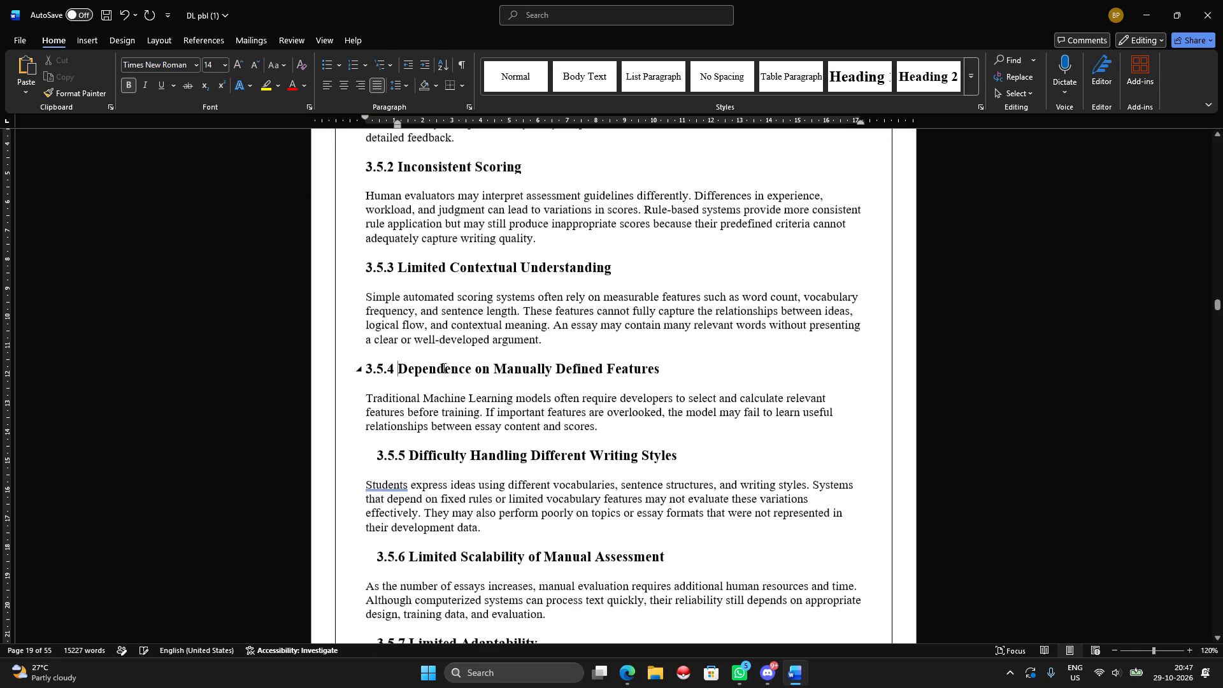
left_click(404, 450)
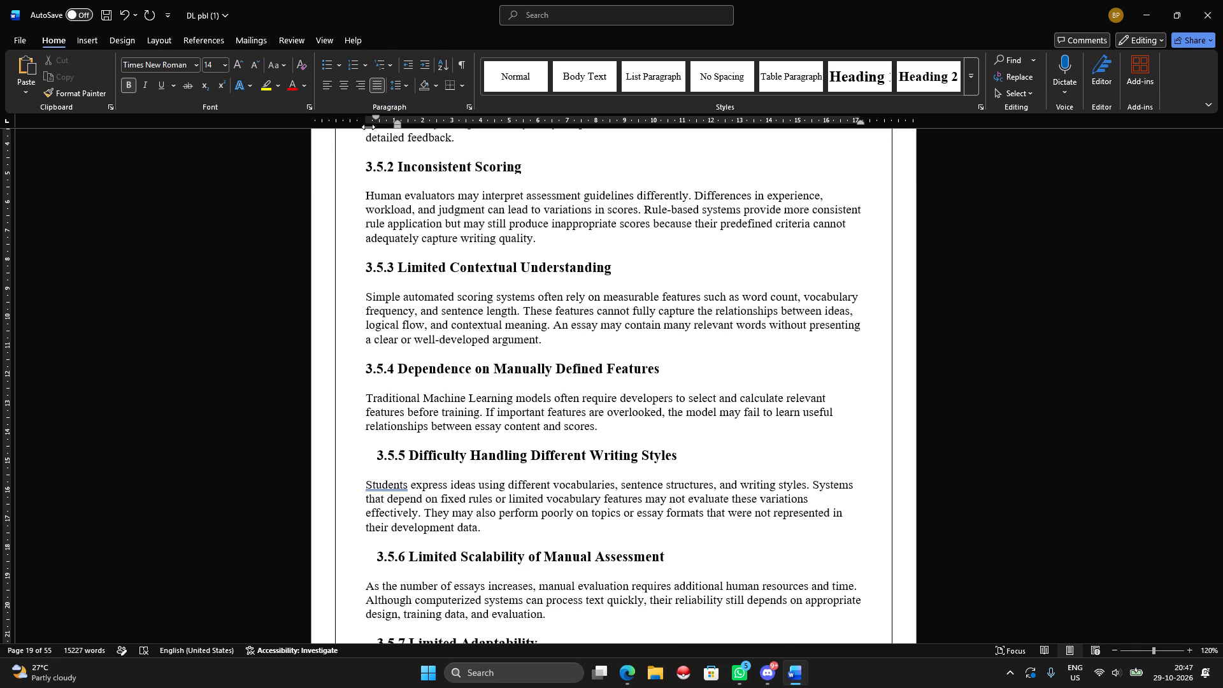
left_click_drag(375, 117, 363, 117)
scroll(431, 223, "down", 5)
left_click(404, 379)
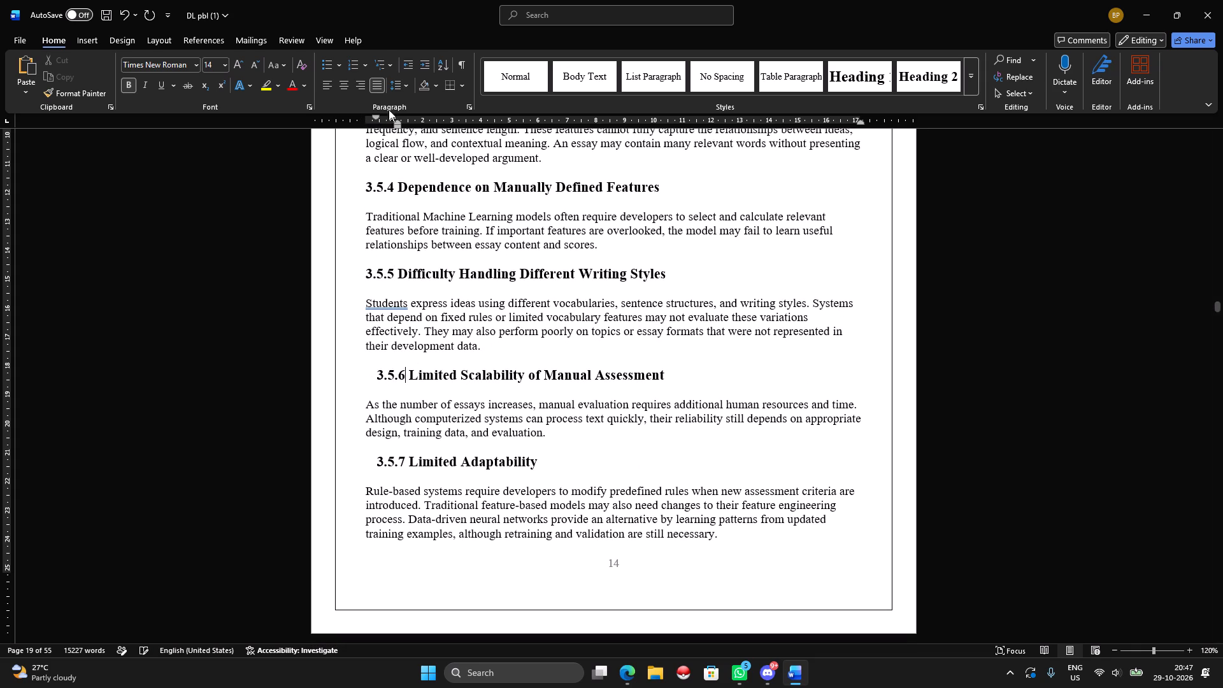
left_click(373, 115)
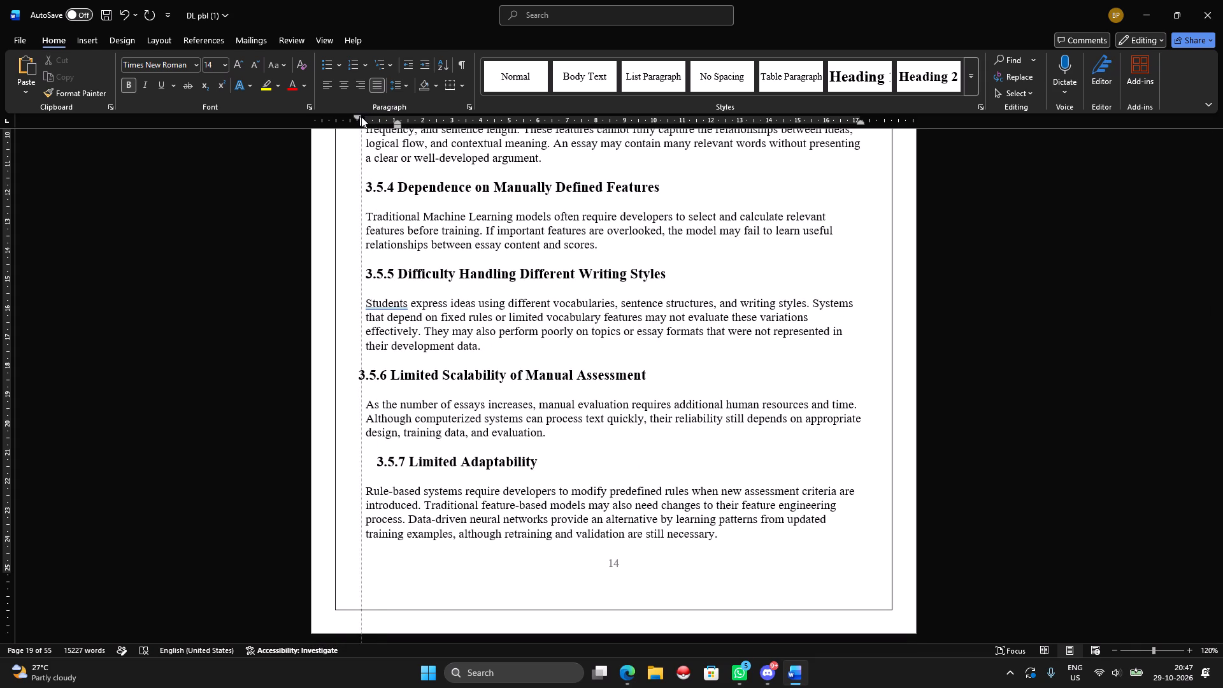
left_click(405, 459)
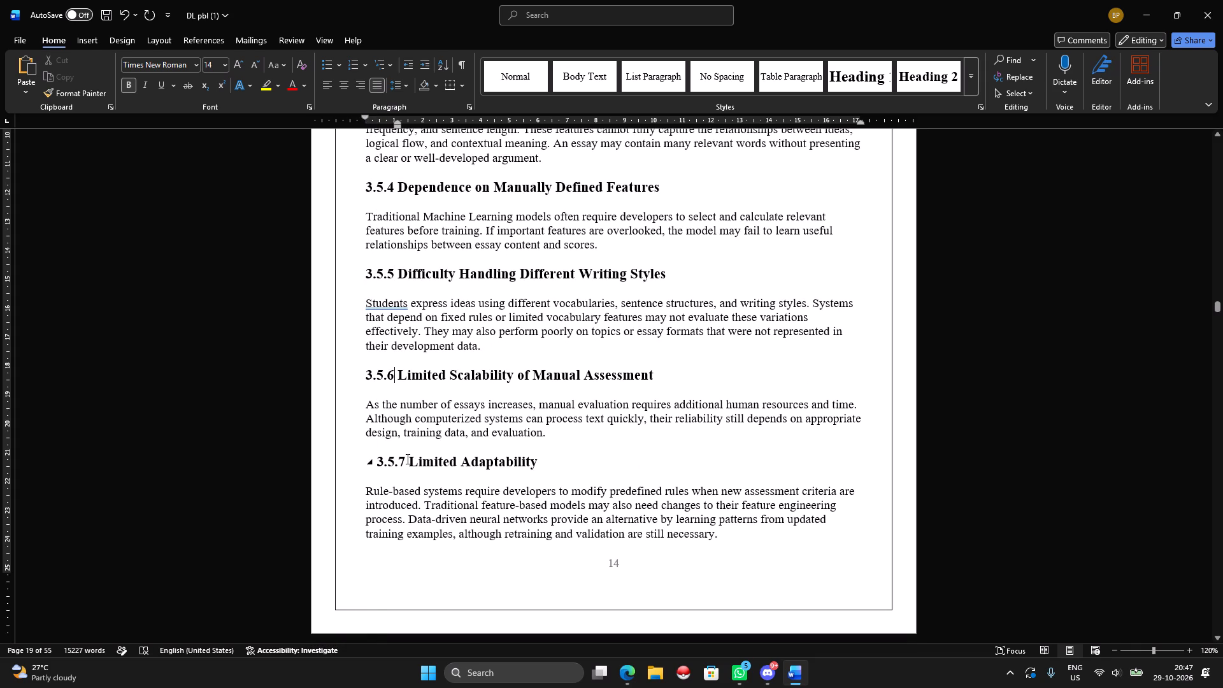
left_click_drag(375, 117, 364, 117)
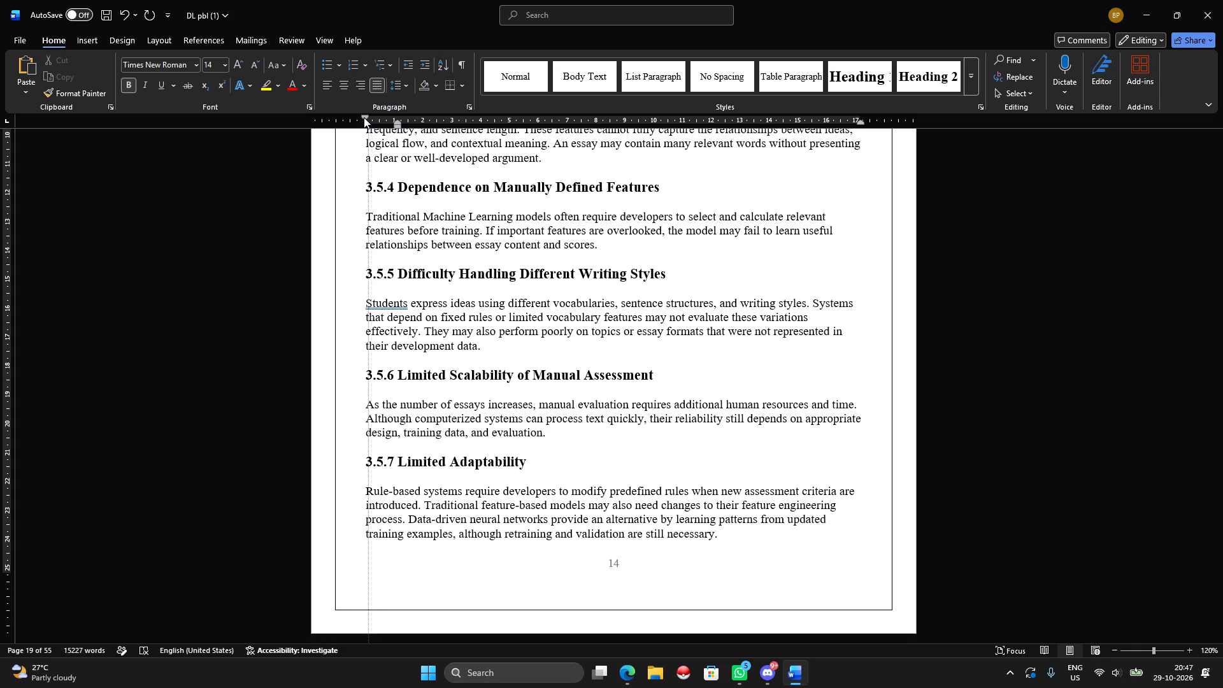
left_click_drag(364, 117, 363, 117)
Reduce the headings "3.7 Need for an Improved System" and "3.8 Conclusion" to 14 pt.
scroll(528, 297, "down", 20)
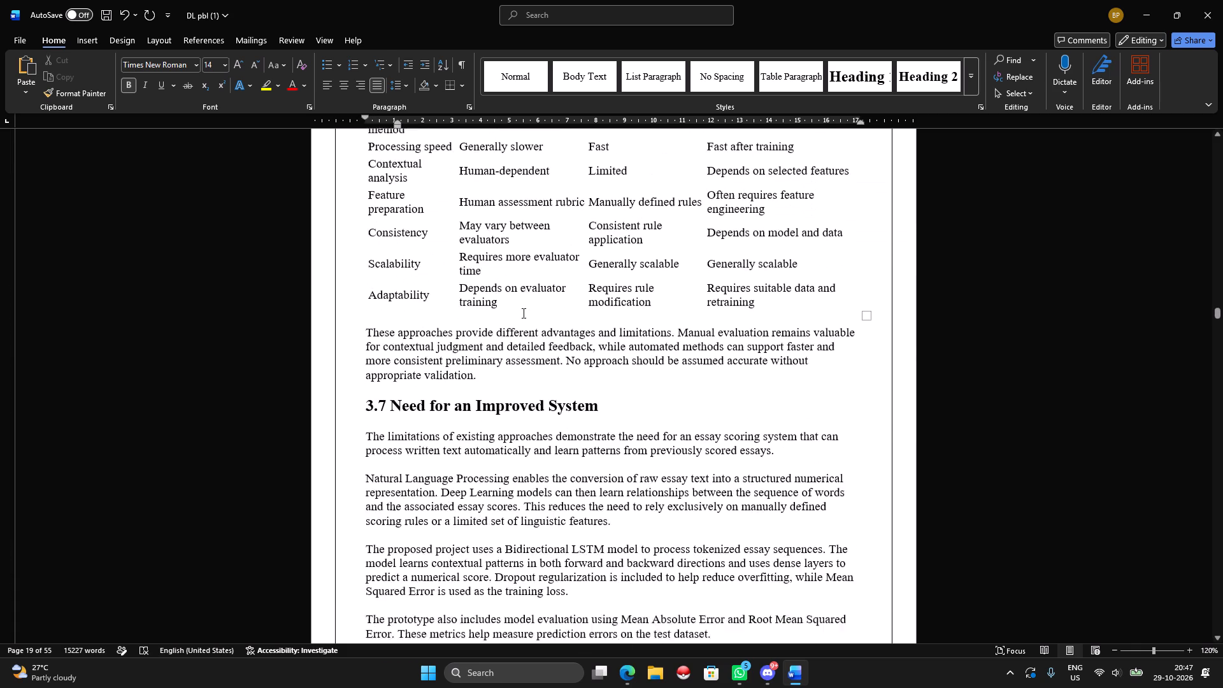
scroll(522, 313, "down", 3)
scroll(523, 299, "up", 3)
left_click(599, 328)
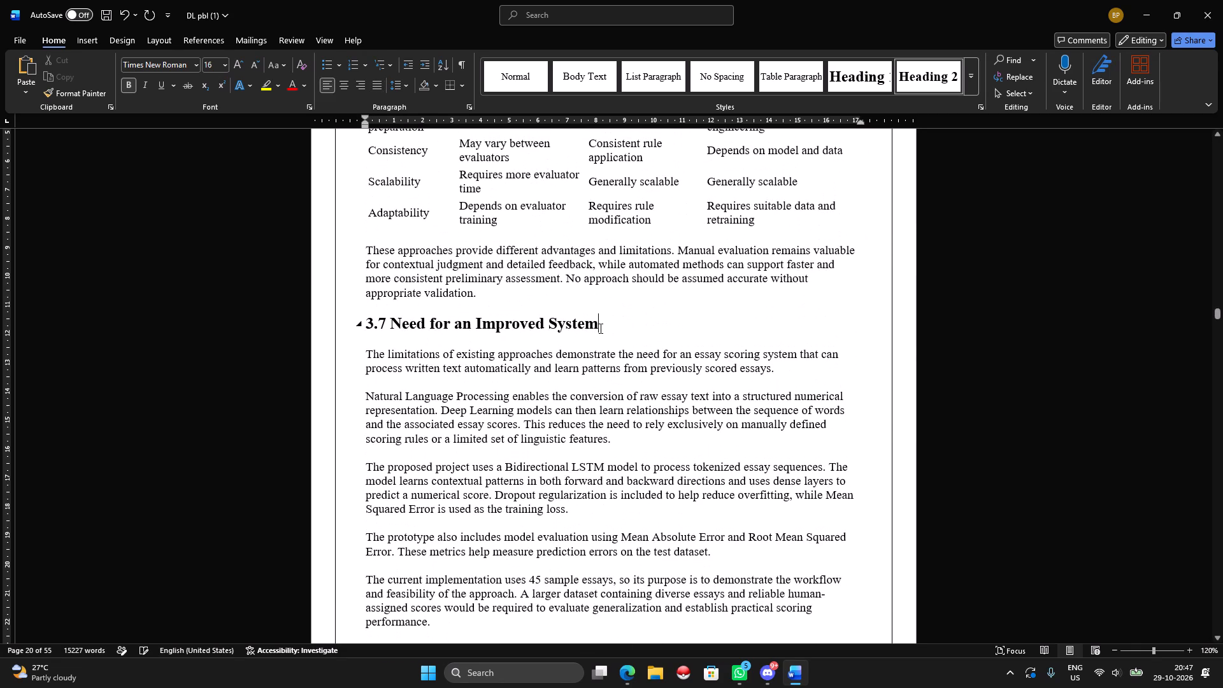
left_click_drag(599, 328, 362, 315)
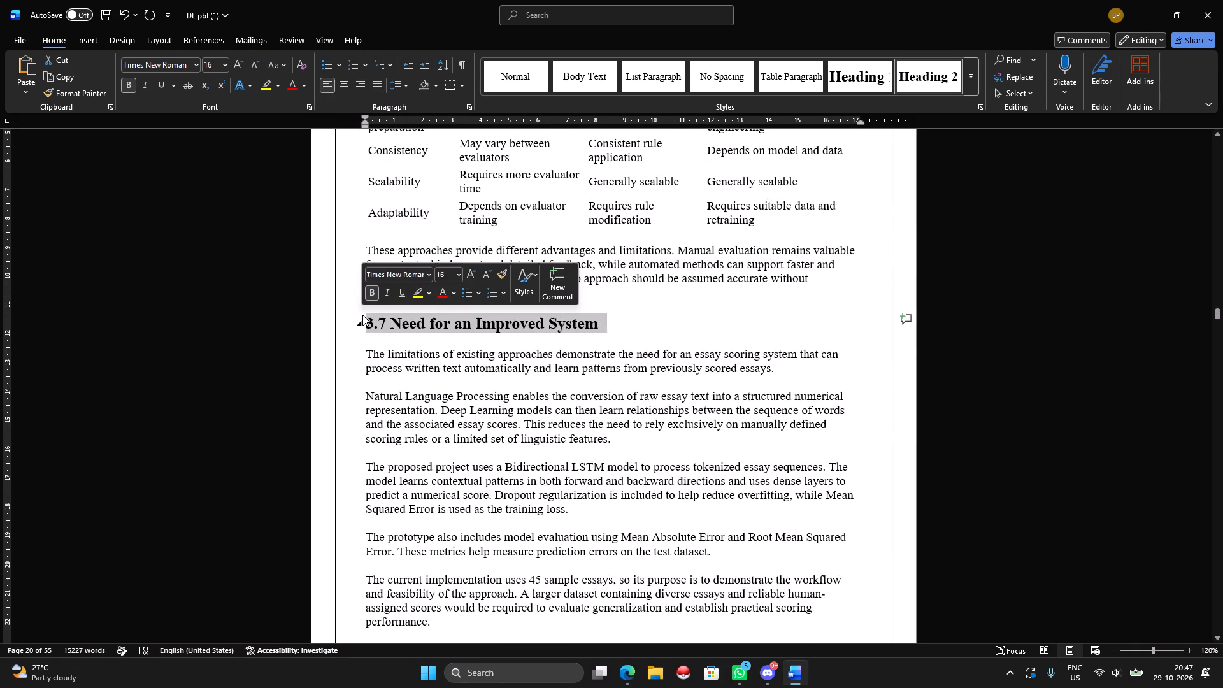
left_click(485, 274)
scroll(514, 368, "down", 5)
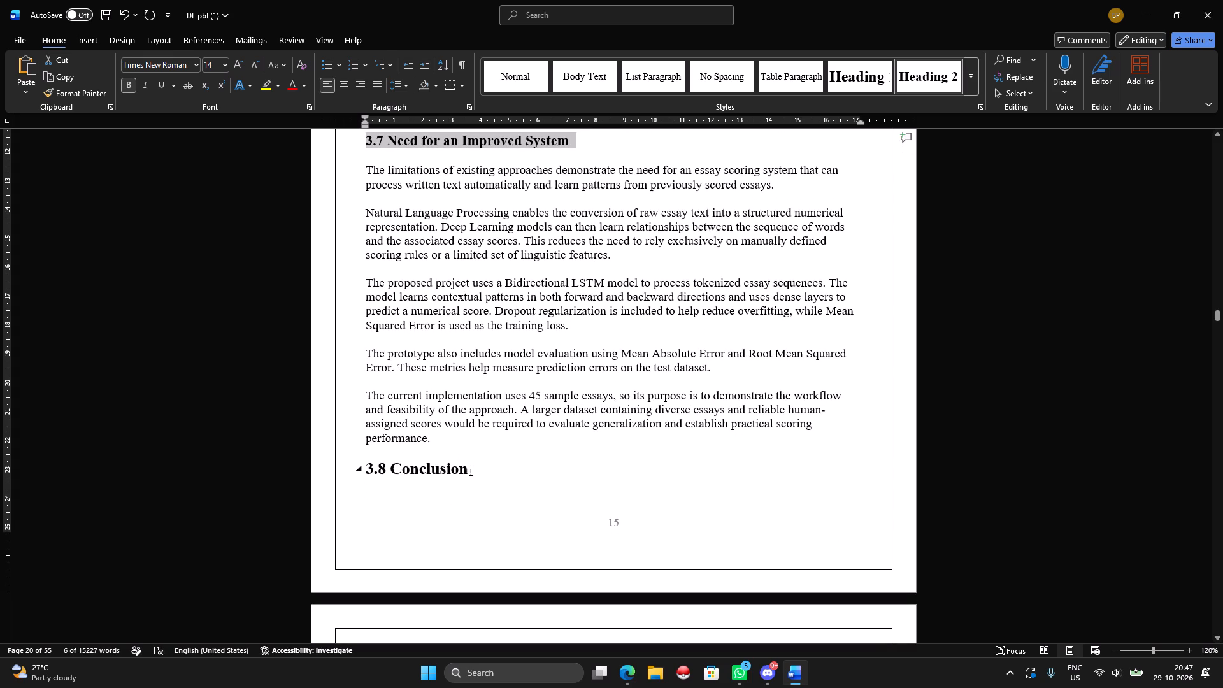
left_click_drag(471, 470, 355, 470)
left_click(475, 429)
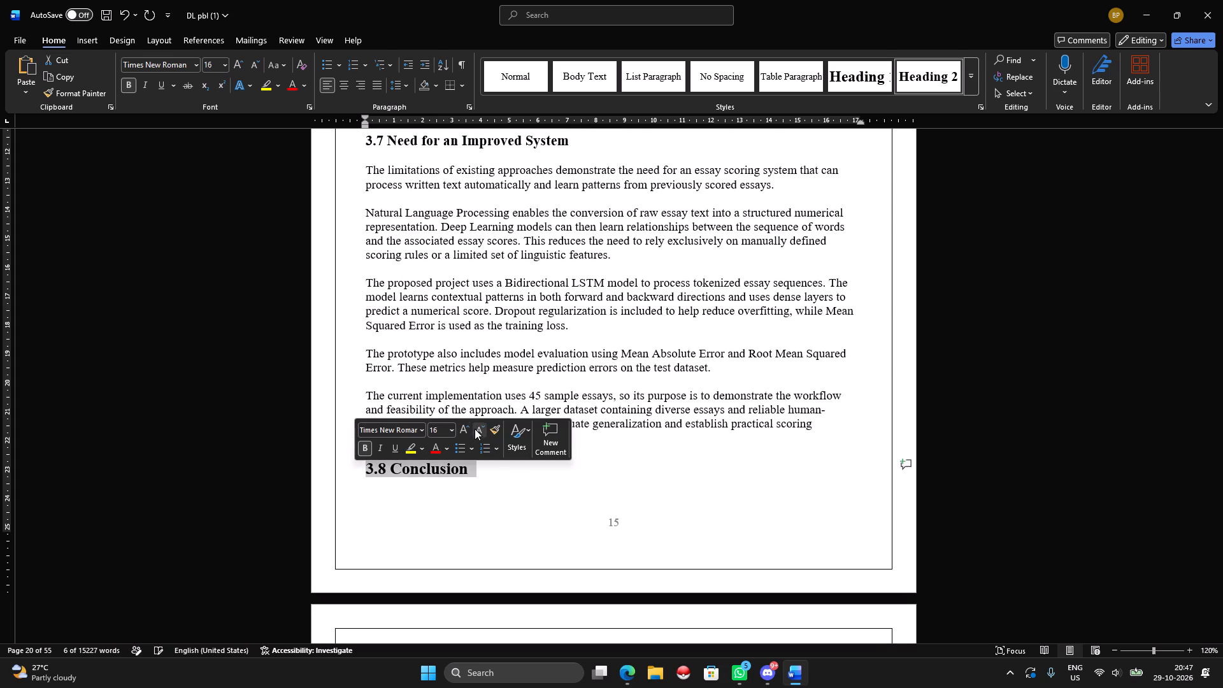
Reduce the heading "3.6 Comparison of Existing Approaches" above the comparison table to 14 pt.
scroll(475, 429, "up", 19)
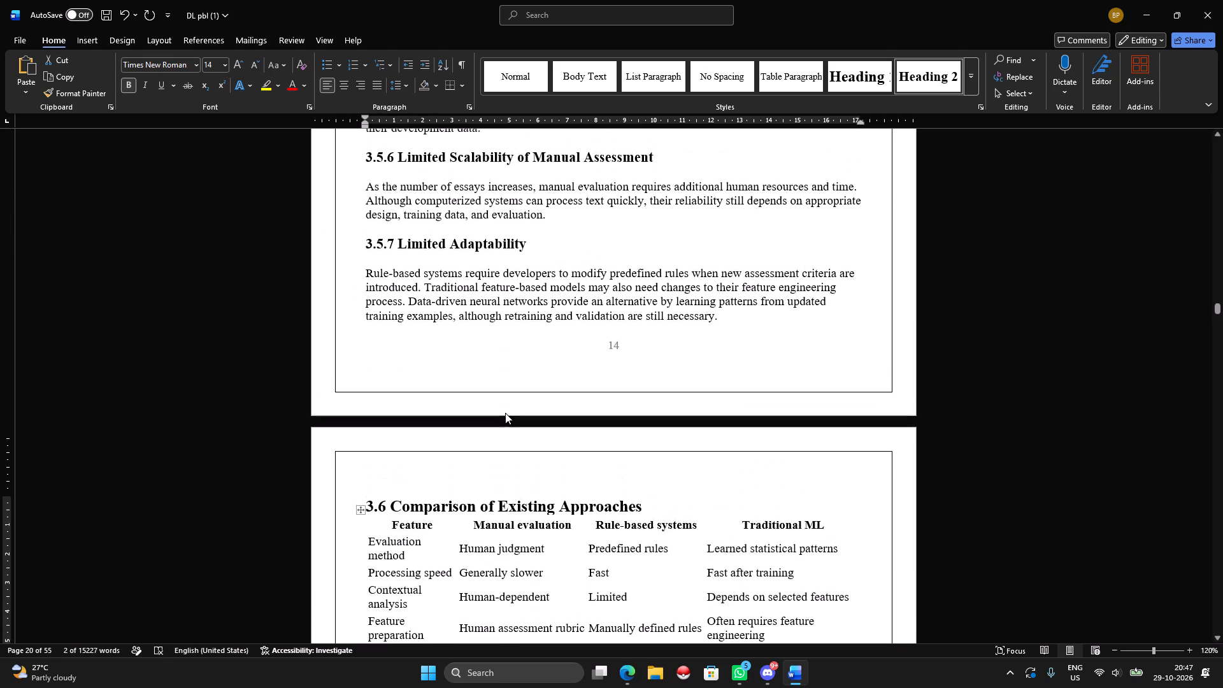
left_click_drag(645, 512, 366, 503)
left_click(494, 457)
left_click(603, 483)
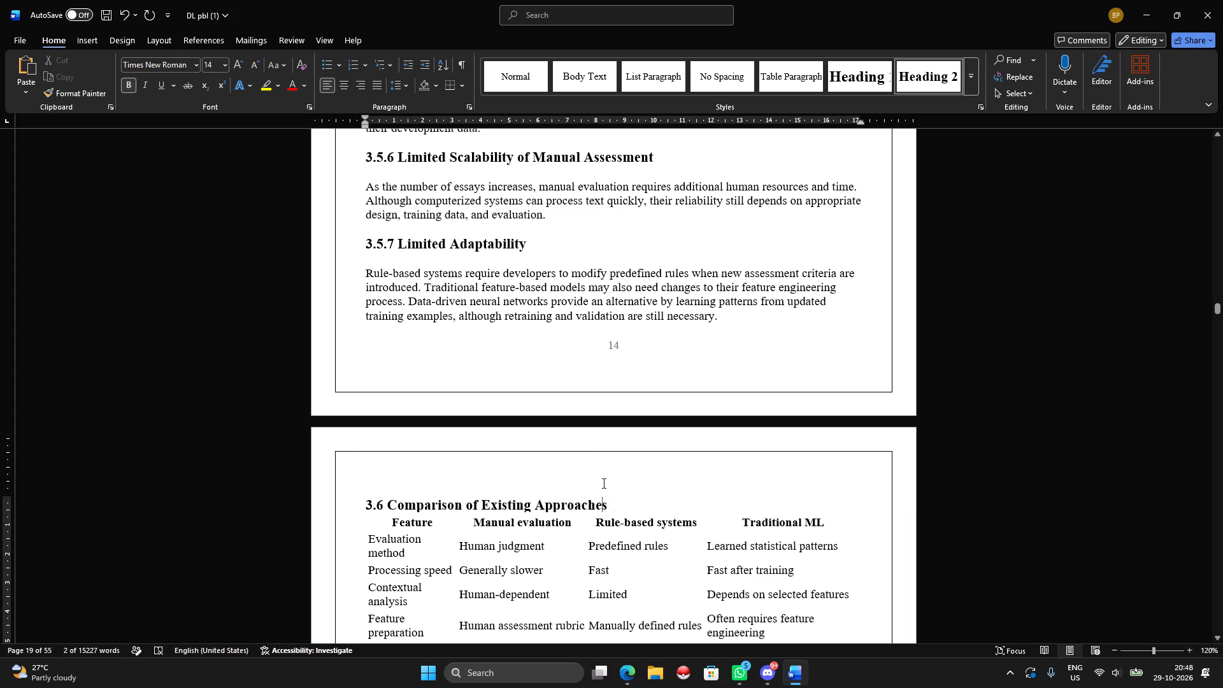
Review chapter 3's layout and headings from the start of chapter 4 back to the 3.3 section.
scroll(483, 444, "down", 12)
scroll(476, 409, "down", 16)
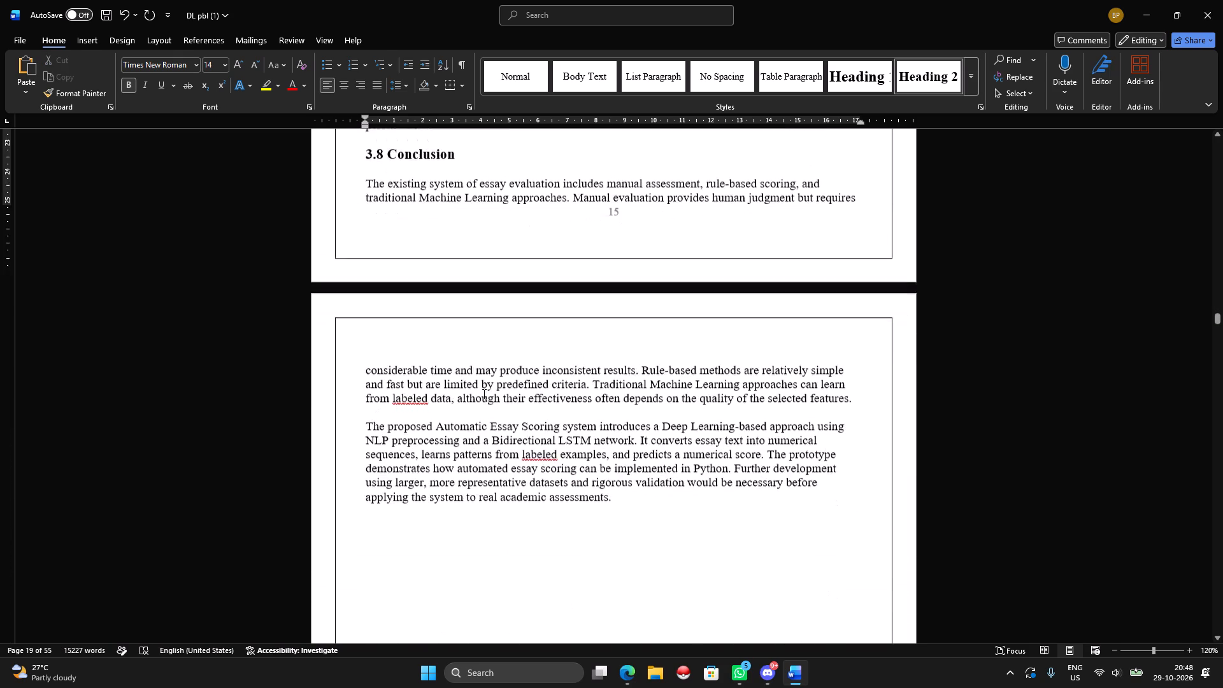
scroll(483, 394, "down", 9)
scroll(486, 392, "up", 1)
scroll(486, 392, "down", 13)
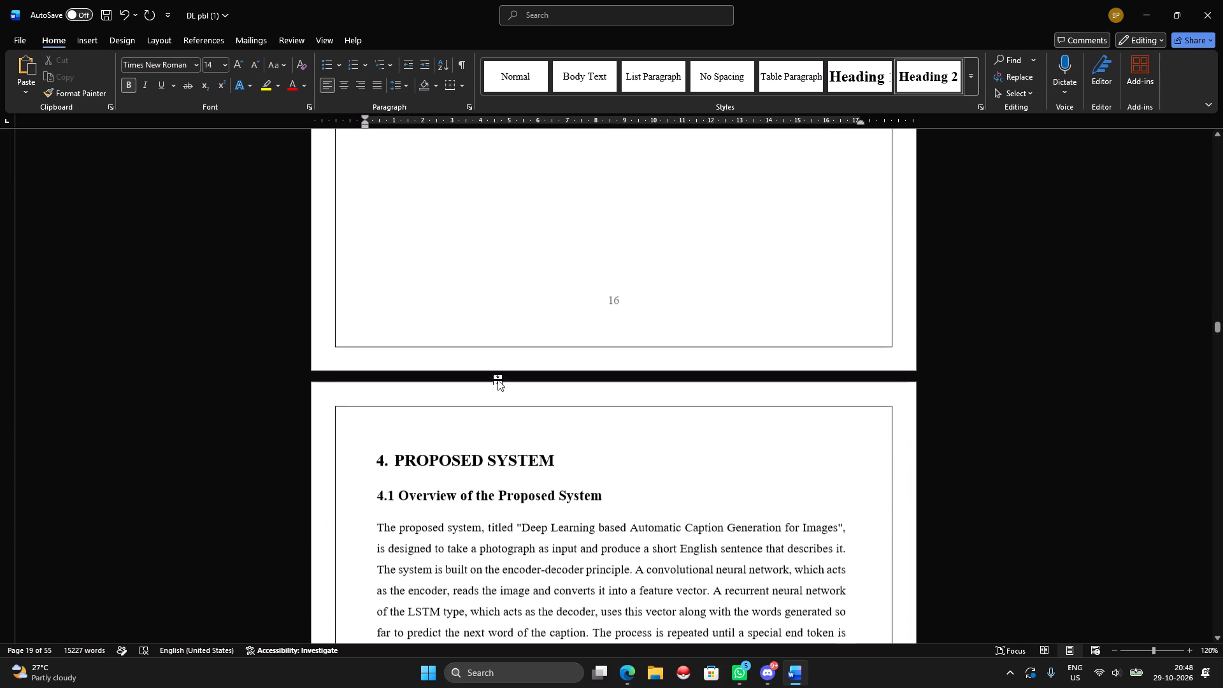
scroll(497, 380, "up", 20)
scroll(497, 380, "up", 20)
scroll(497, 380, "up", 5)
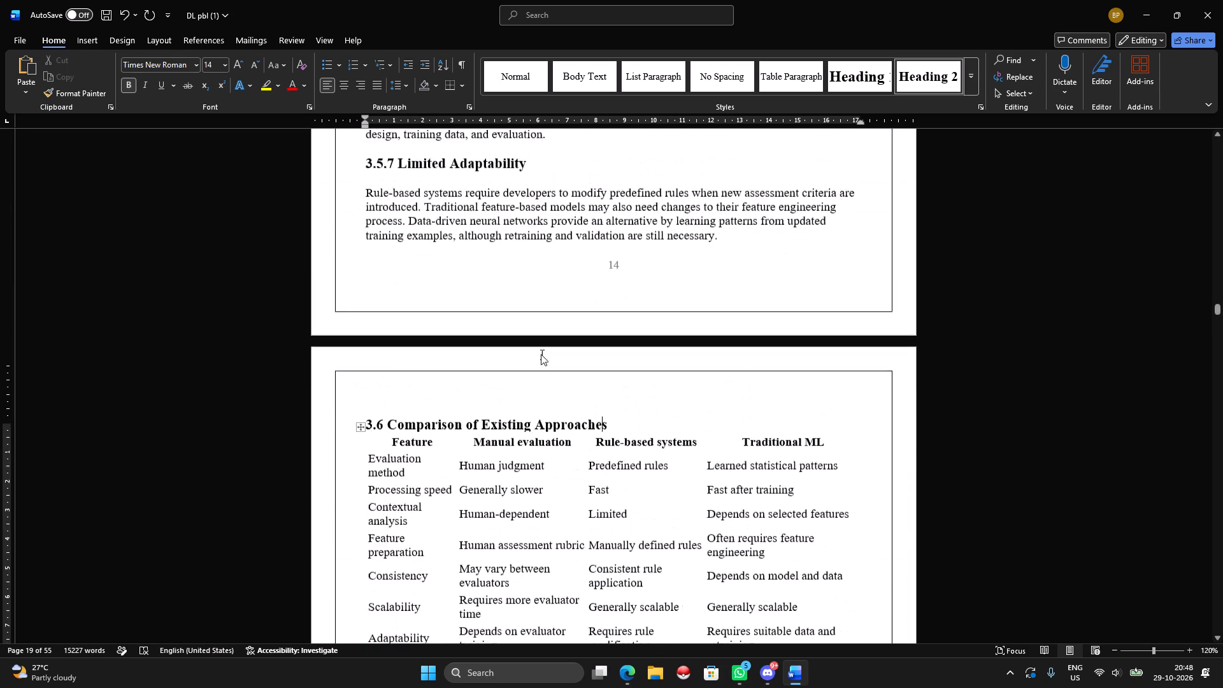
scroll(541, 354, "up", 20)
scroll(541, 354, "up", 19)
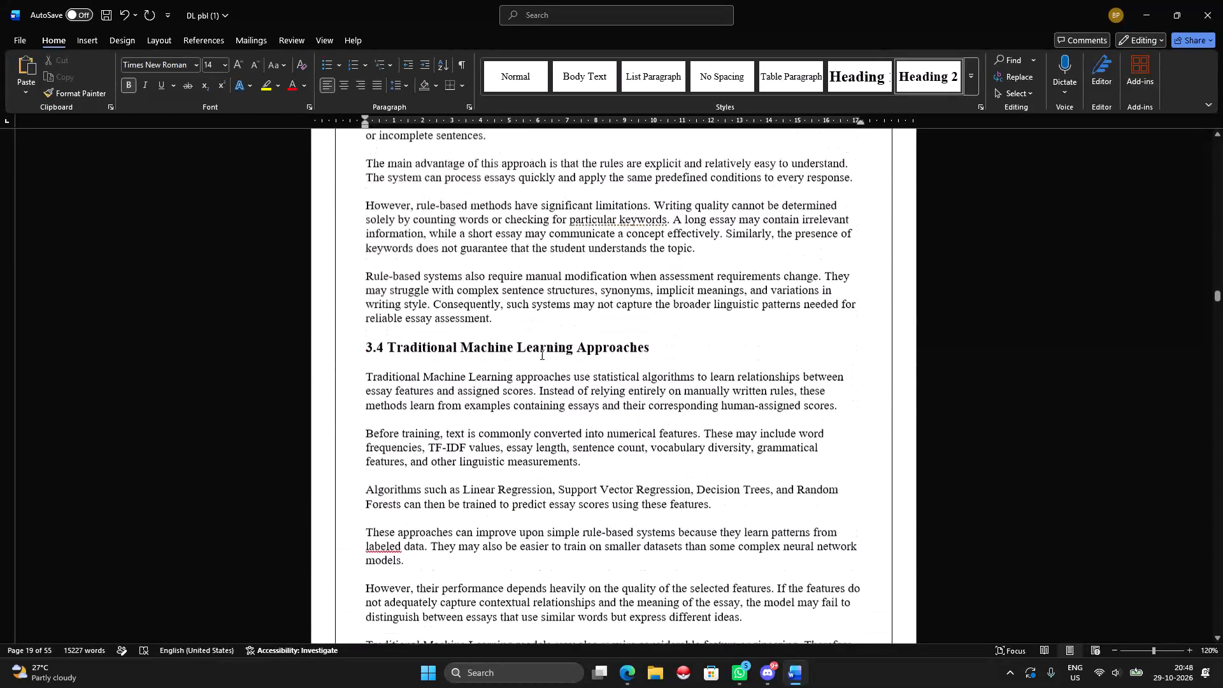
scroll(541, 354, "up", 12)
scroll(541, 354, "down", 1)
scroll(541, 354, "up", 2)
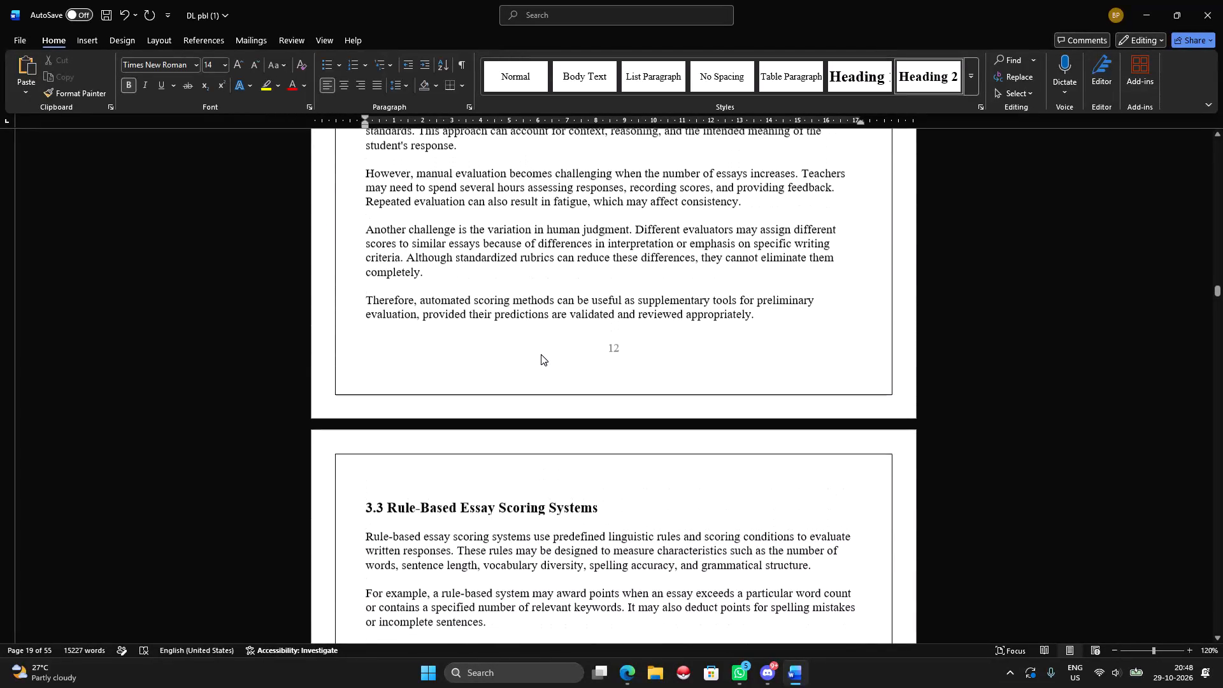
Reduce the heading "3.5.1 Time-Consuming Evaluation" to 13.5 pt.
scroll(541, 354, "down", 3)
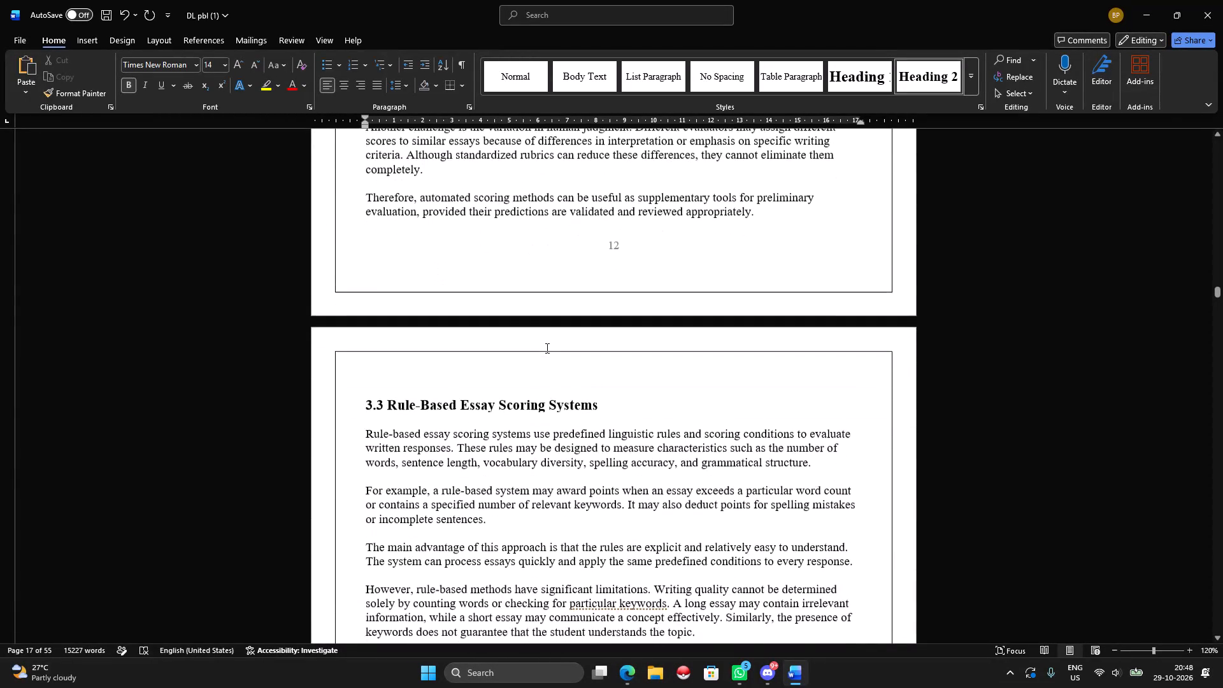
scroll(546, 348, "down", 5)
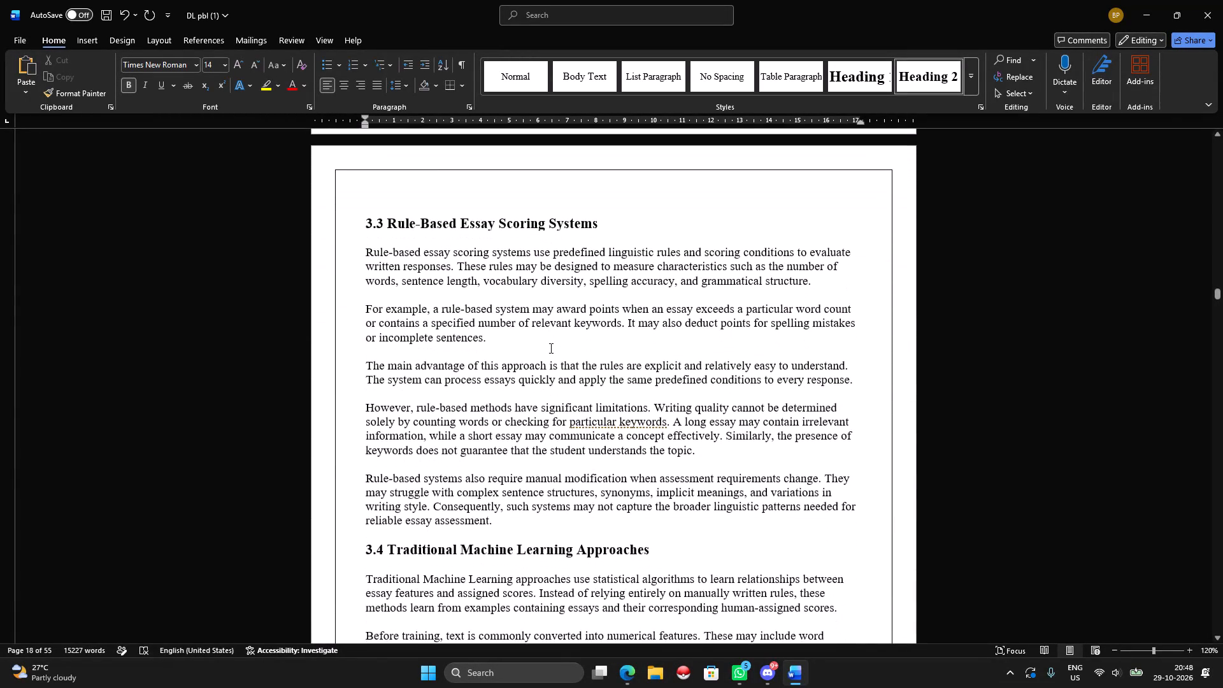
scroll(550, 348, "up", 16)
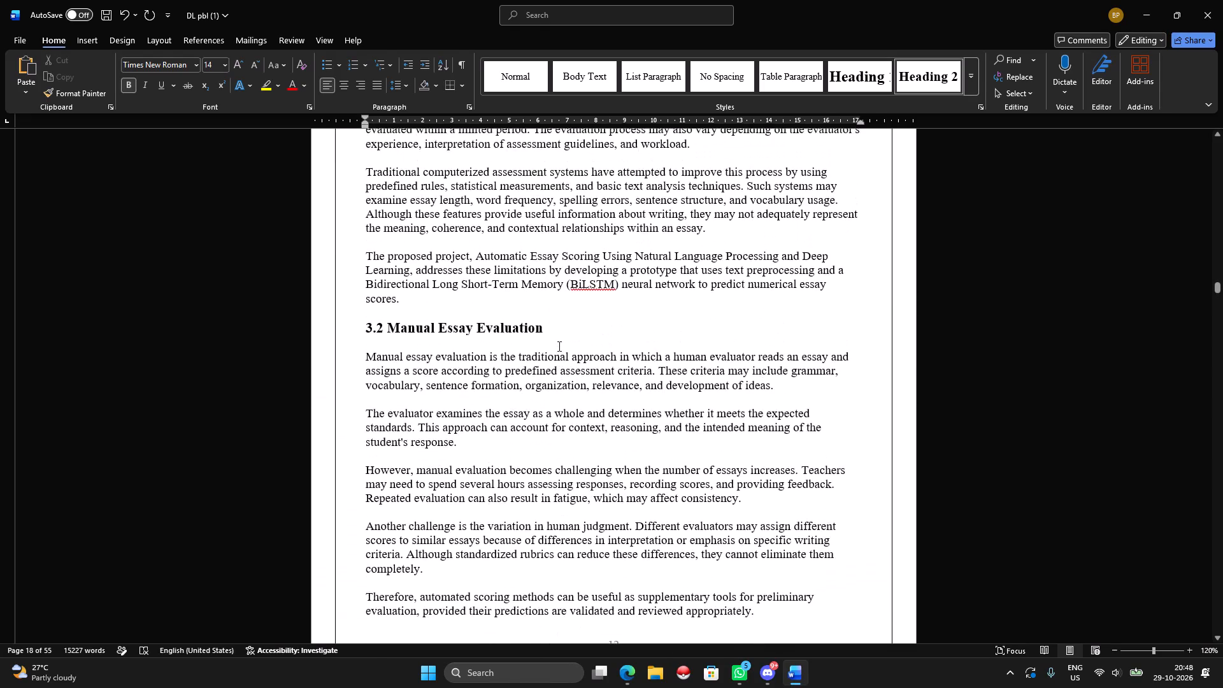
scroll(550, 355, "down", 20)
scroll(550, 355, "down", 12)
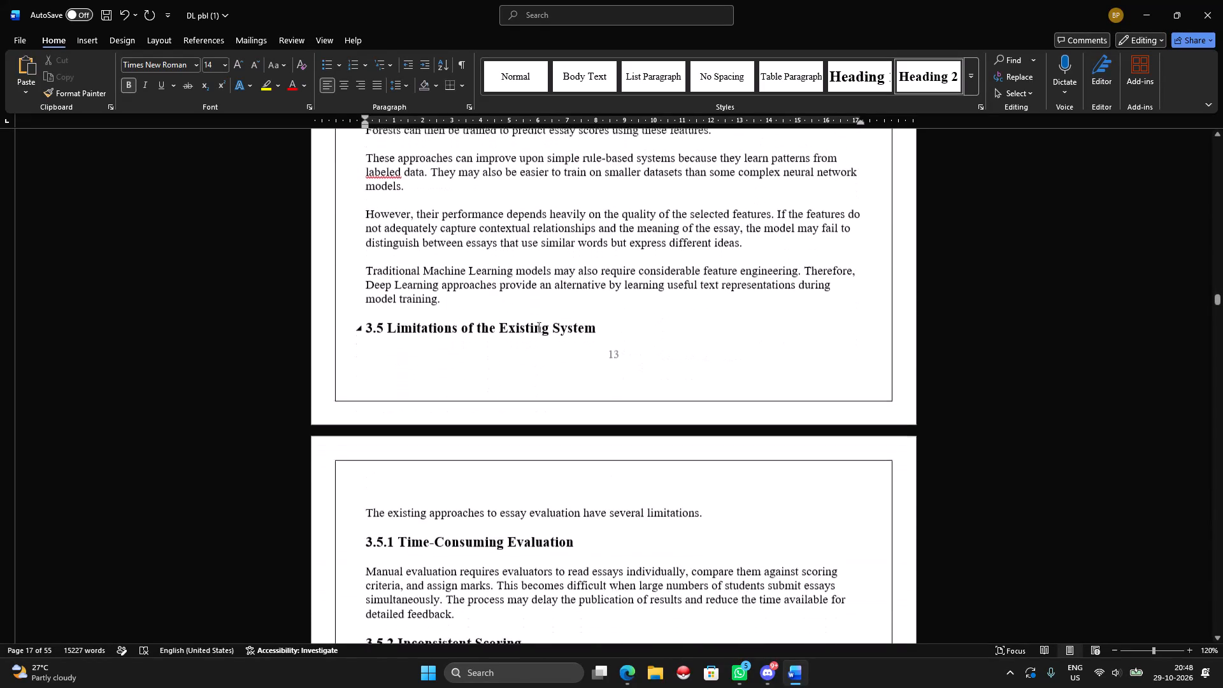
scroll(506, 340, "down", 6)
left_click_drag(581, 324, 364, 323)
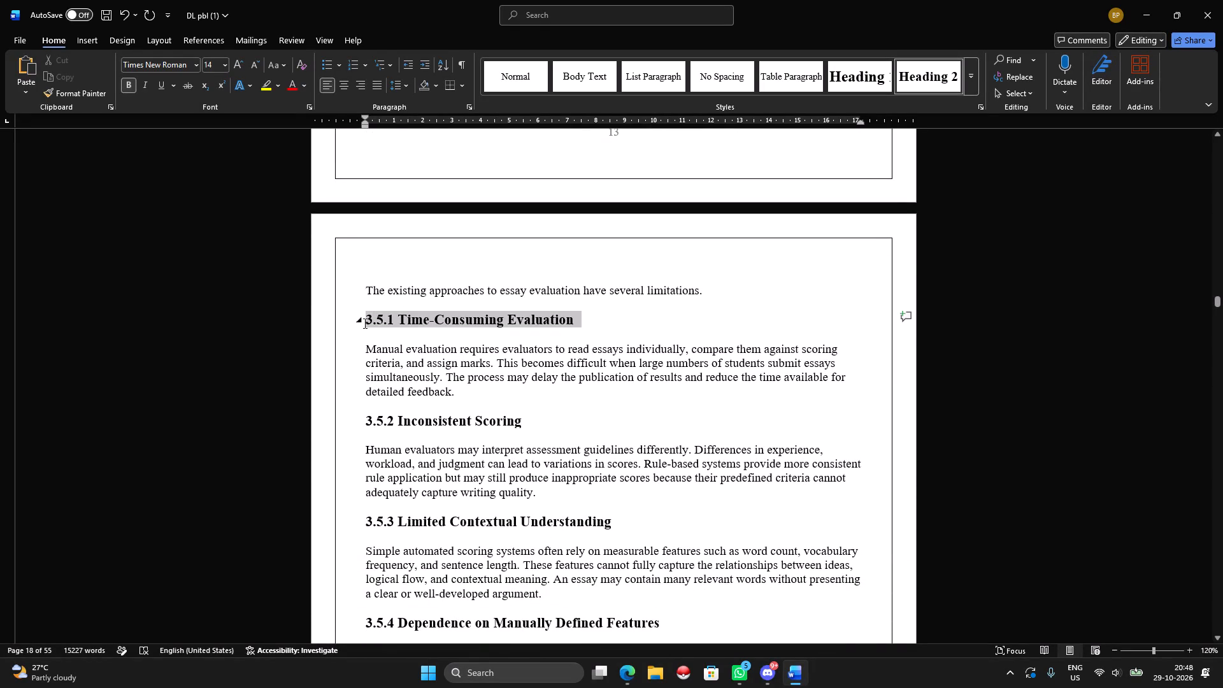
left_click_drag(364, 323, 361, 323)
left_click(445, 285)
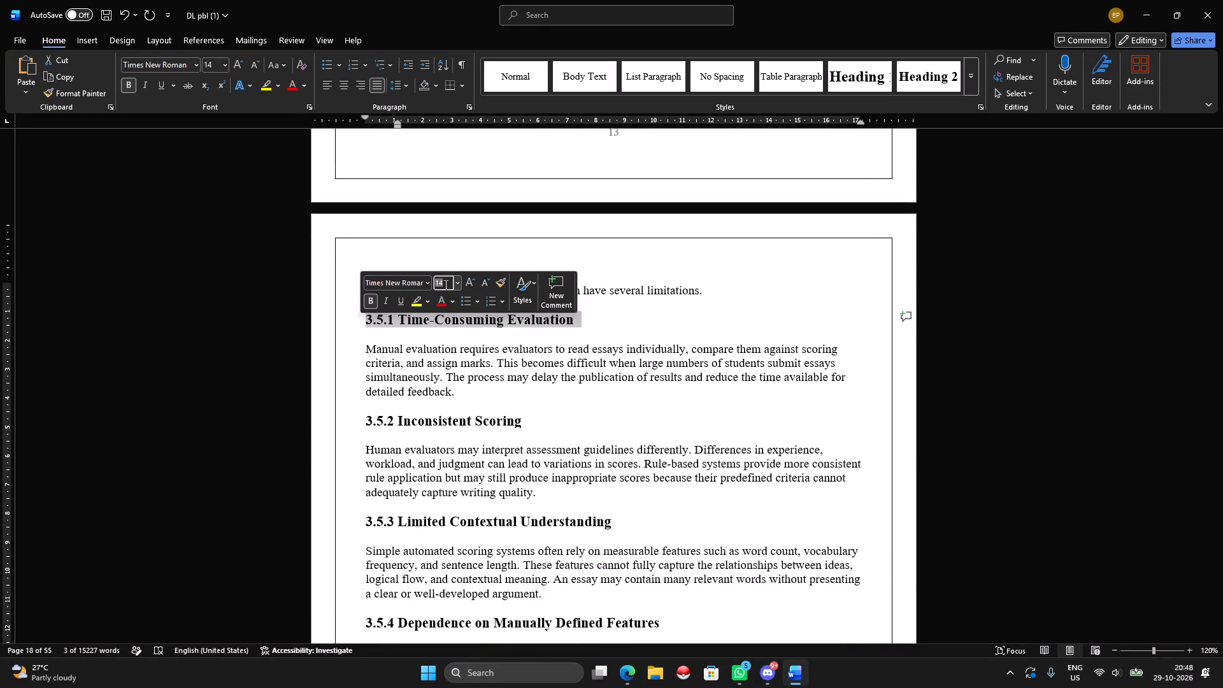
type("13.5")
key("Return")
Reduce the headings "3.5.2 Inconsistent Scoring" and "3.5.3 Limited Contextual Understanding" to 13.5 pt.
left_click(531, 415)
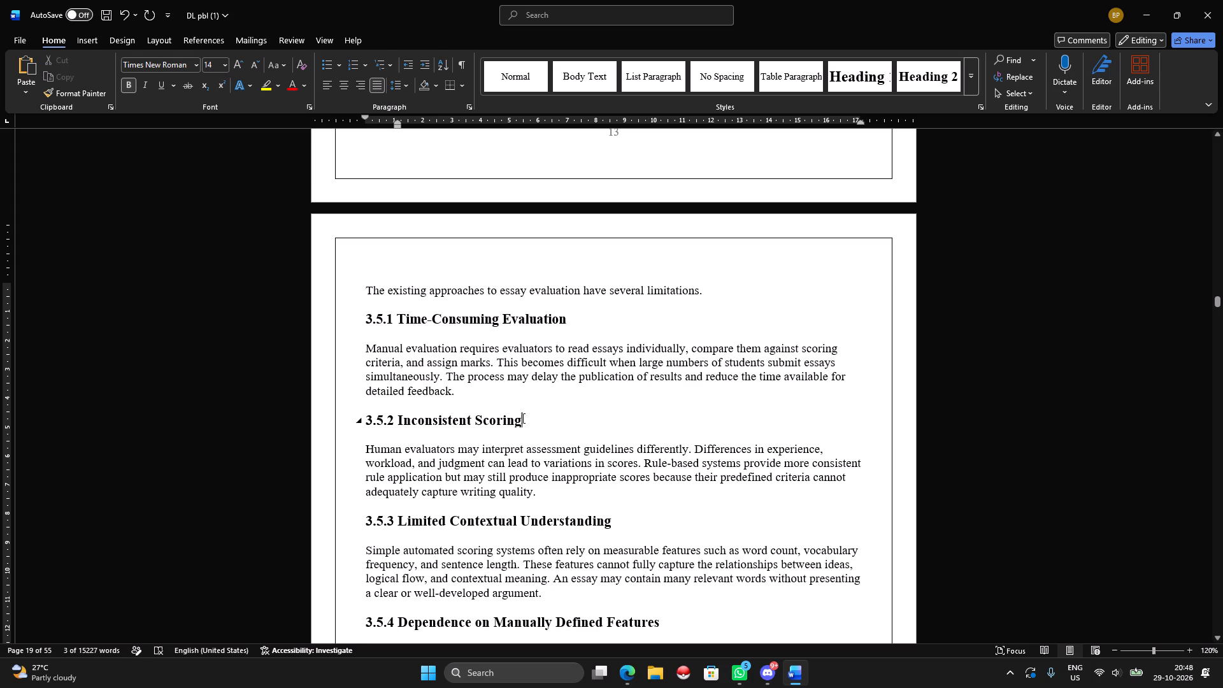
left_click_drag(522, 419, 361, 421)
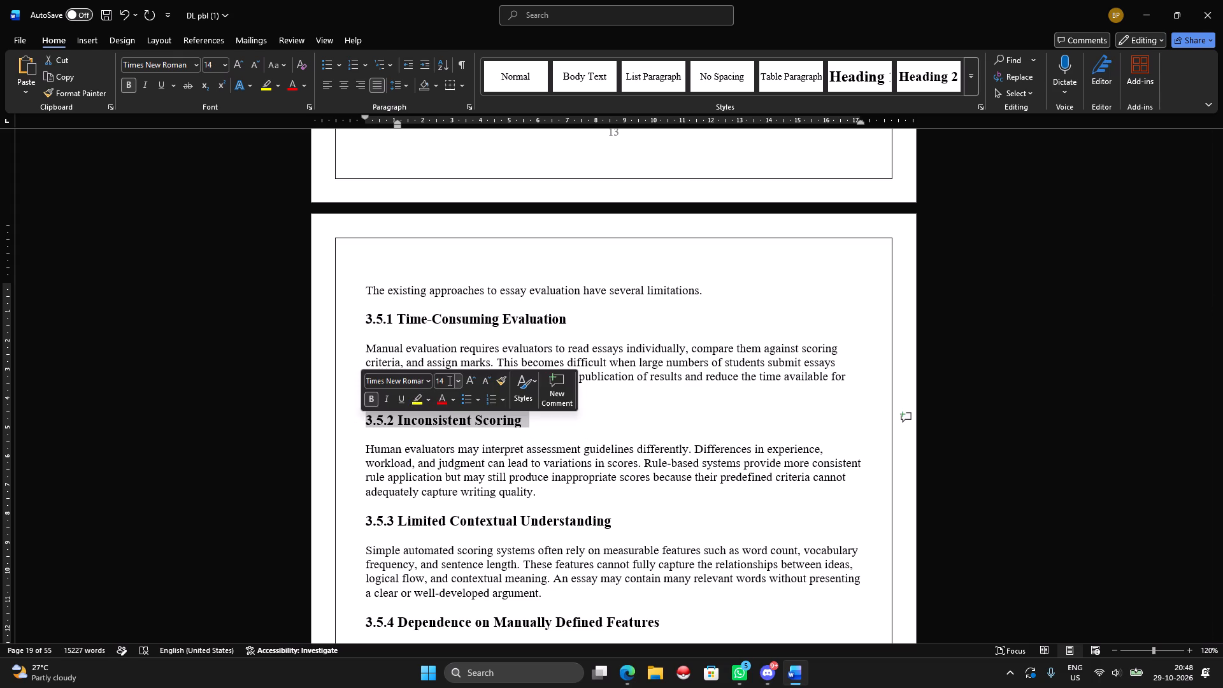
left_click(448, 380)
type("13.5")
key("Return")
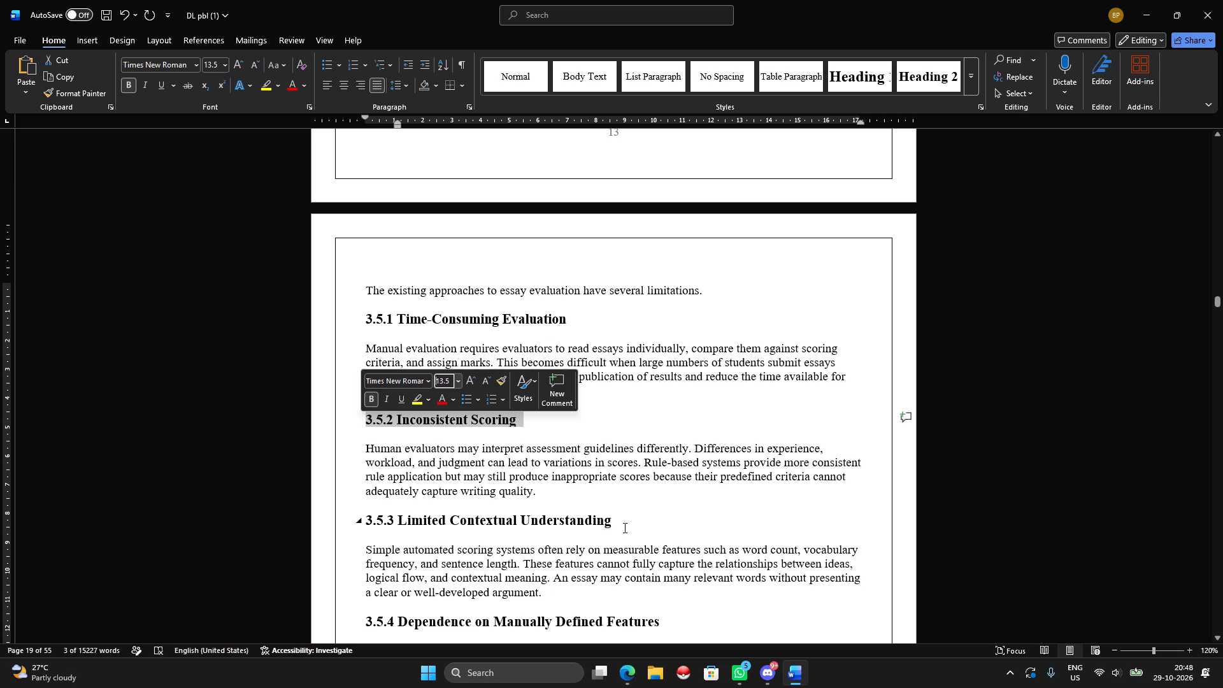
left_click(624, 527)
left_click_drag(621, 526, 363, 512)
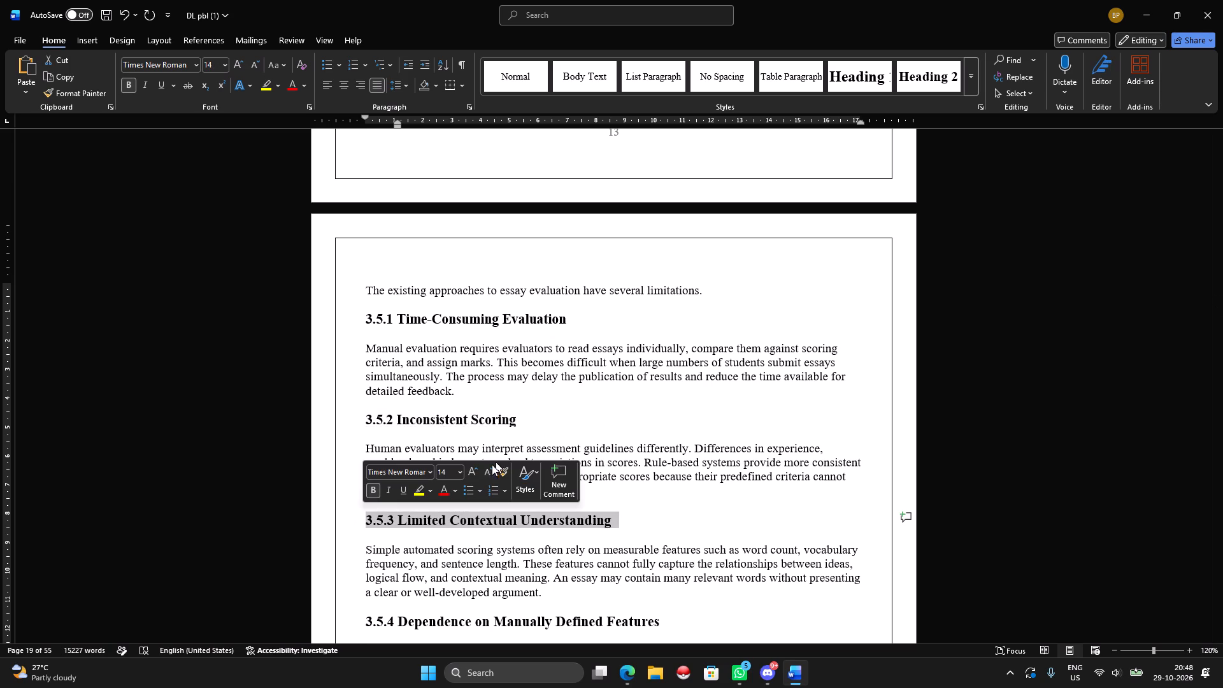
left_click(454, 472)
type("13.5")
key("Return")
Select headings 3.5.4 through 3.5.7 together and set their font size to 13.5 pt.
scroll(597, 505, "down", 3)
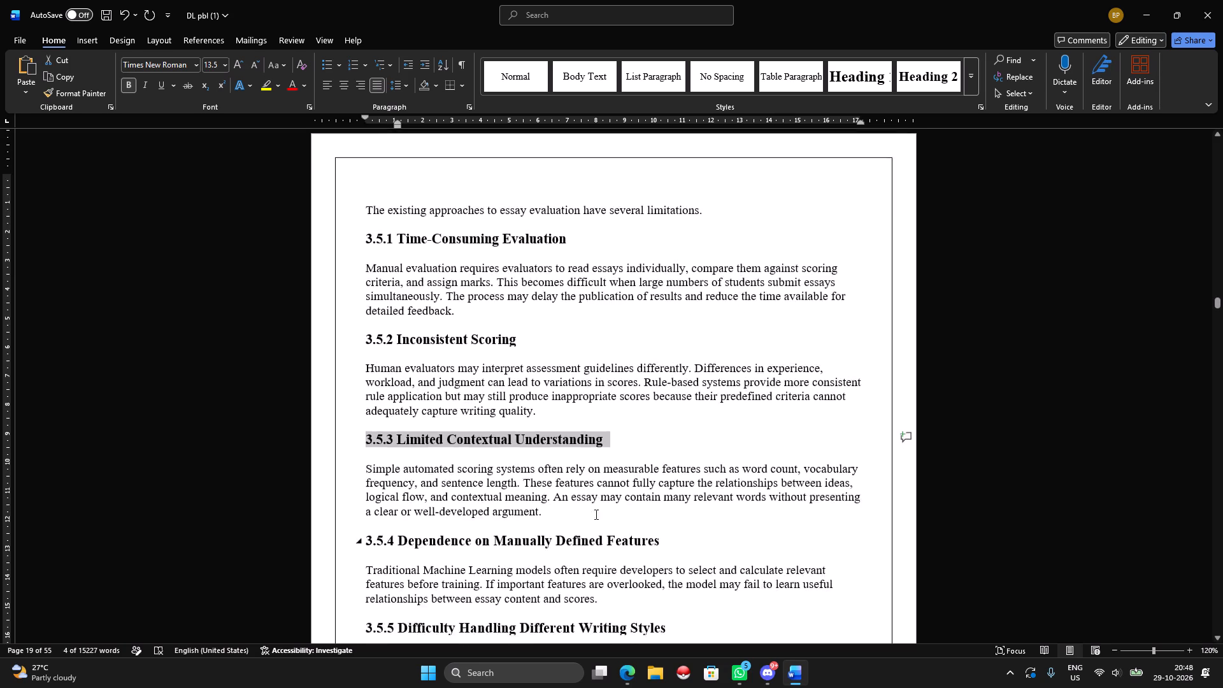
scroll(594, 514, "down", 4)
scroll(654, 397, "down", 7)
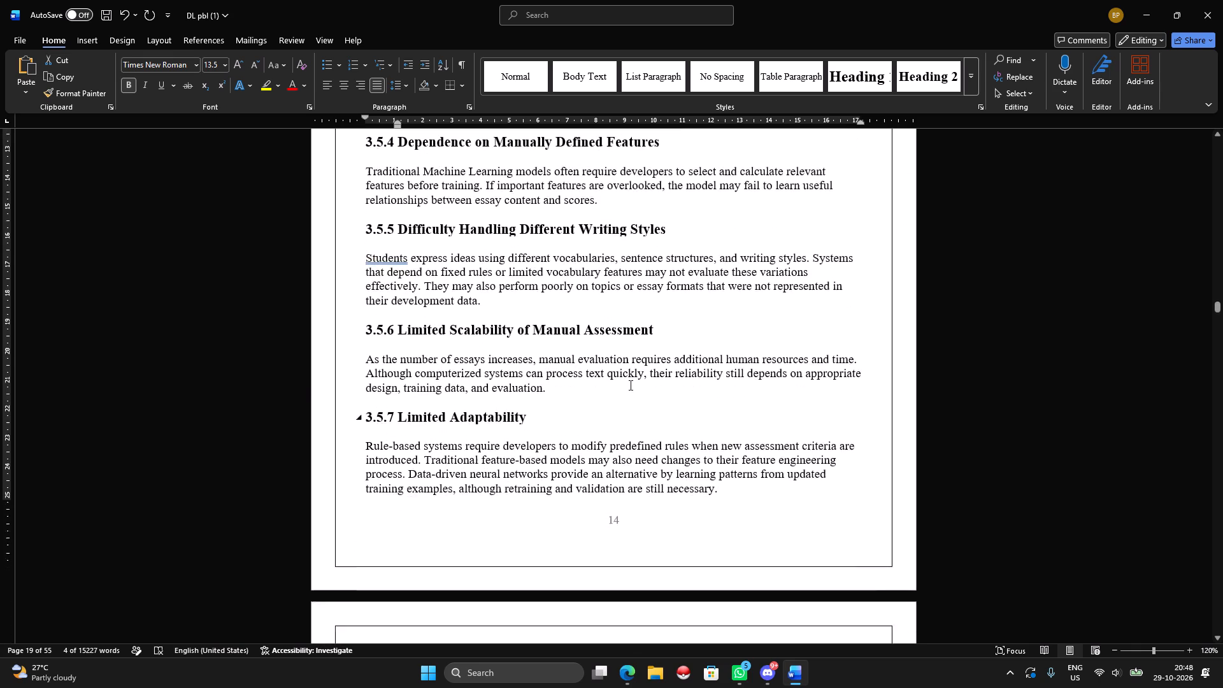
scroll(629, 385, "down", 4)
scroll(629, 385, "up", 7)
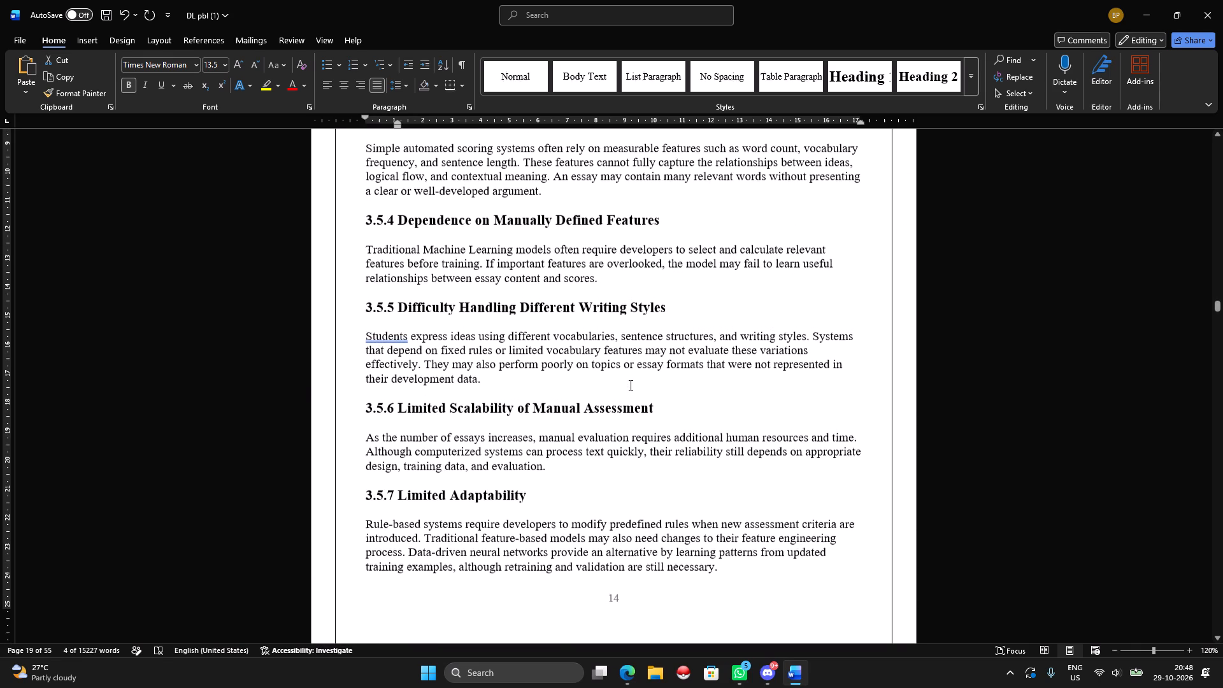
scroll(637, 312, "up", 3)
left_click_drag(665, 337, 490, 331)
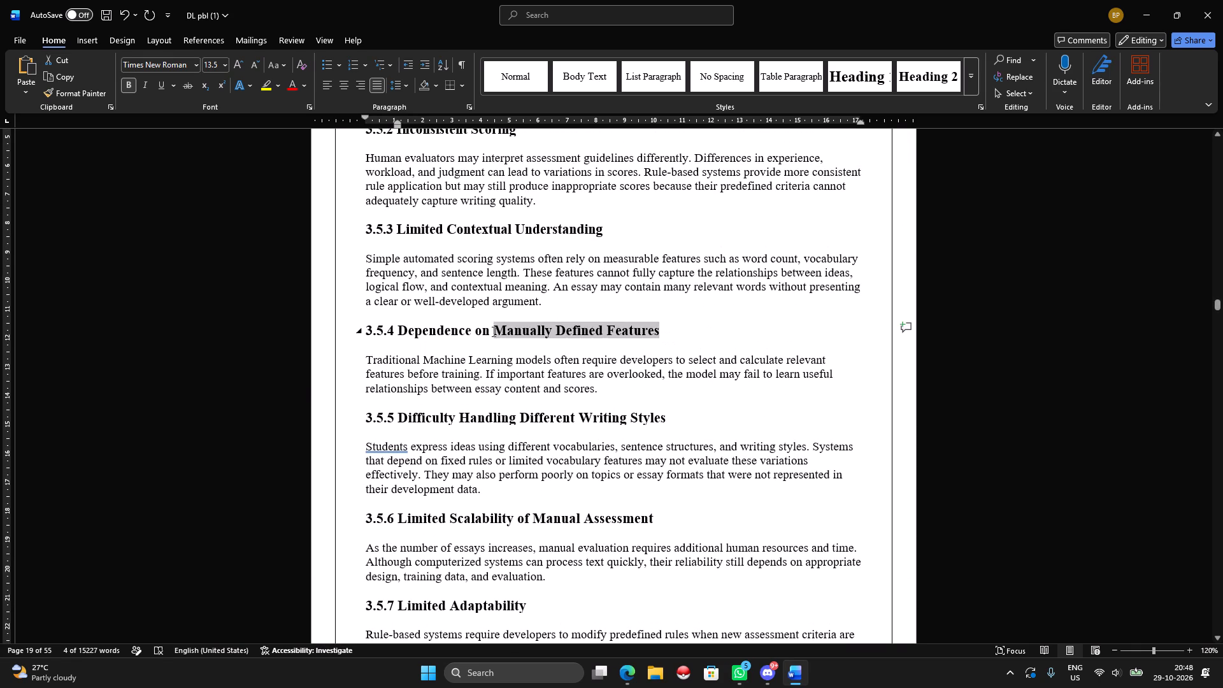
left_click_drag(490, 331, 359, 327)
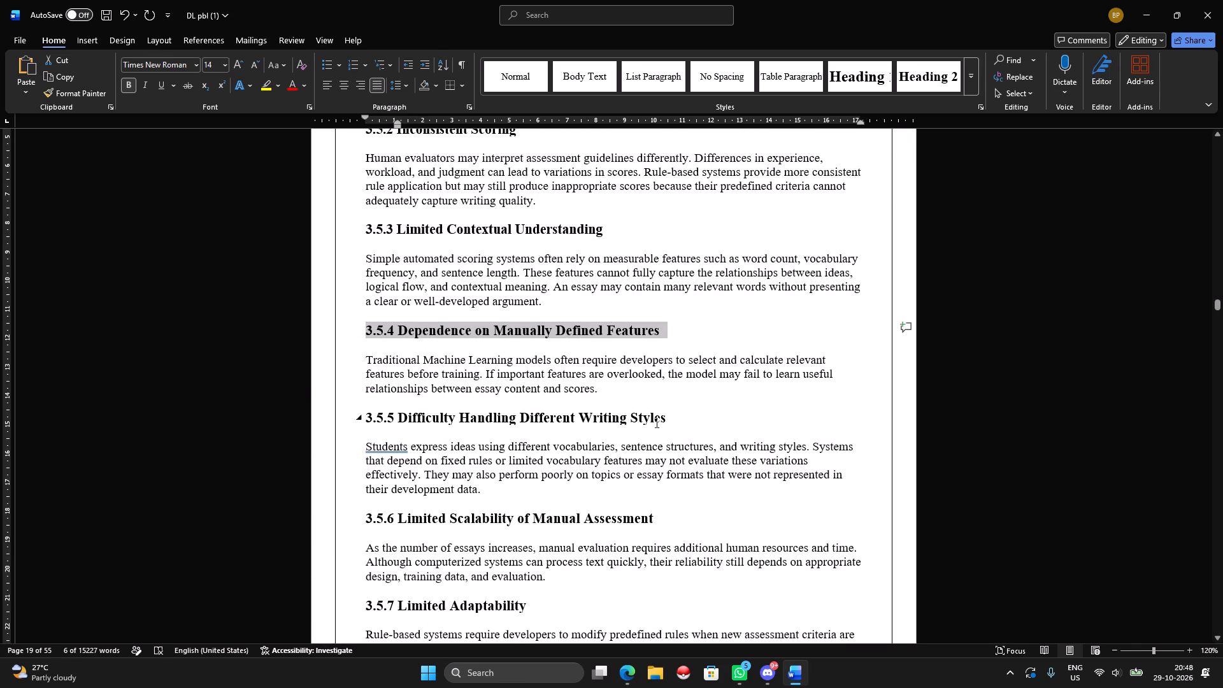
left_click_drag(668, 421, 364, 419, "ctrl")
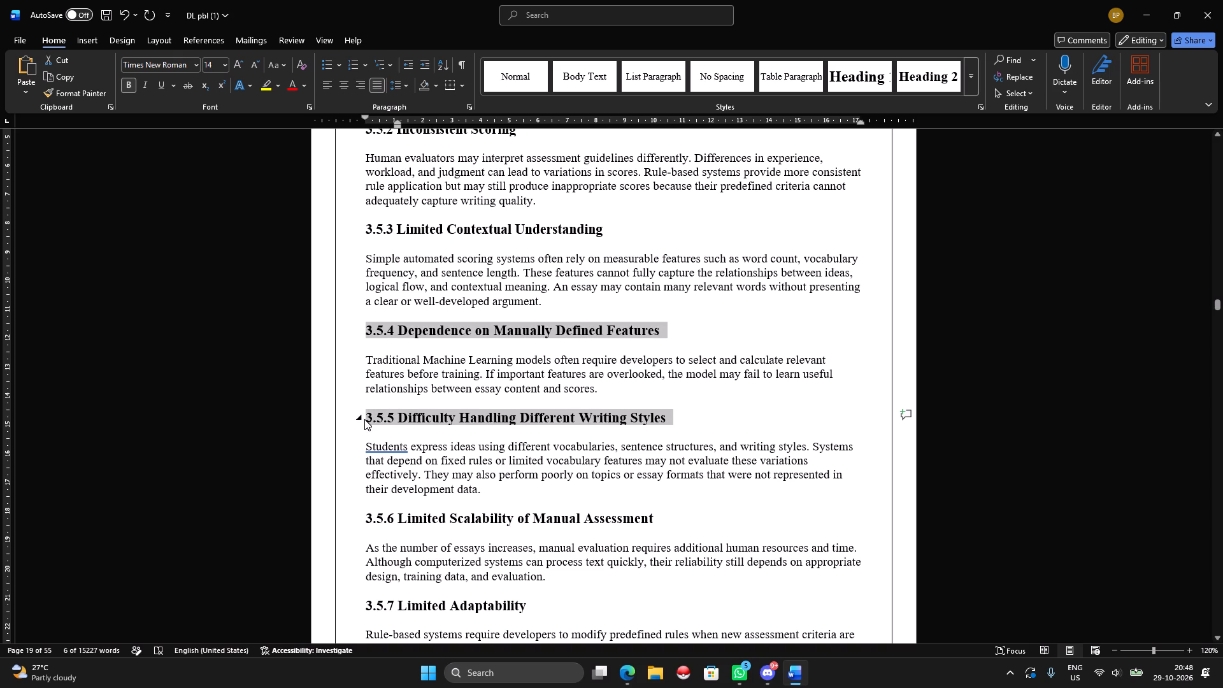
left_click_drag(656, 523, 378, 520, "ctrl")
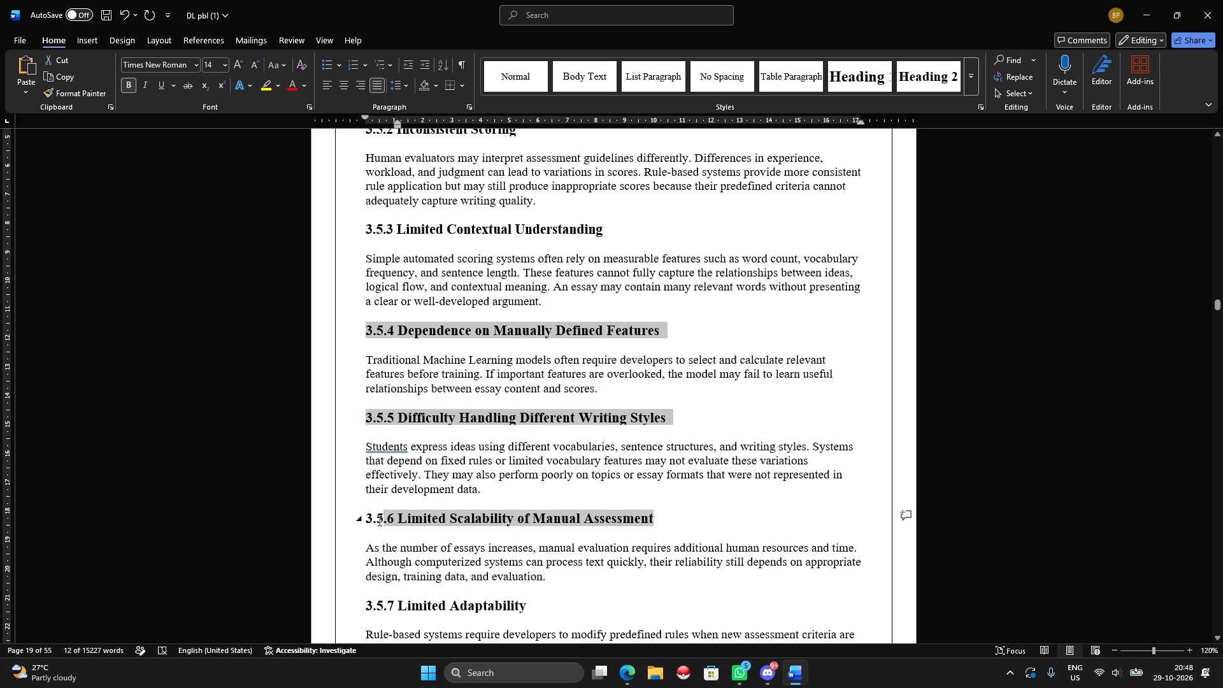
left_click_drag(378, 520, 368, 520, "ctrl")
left_click_drag(533, 608, 416, 605, "ctrl")
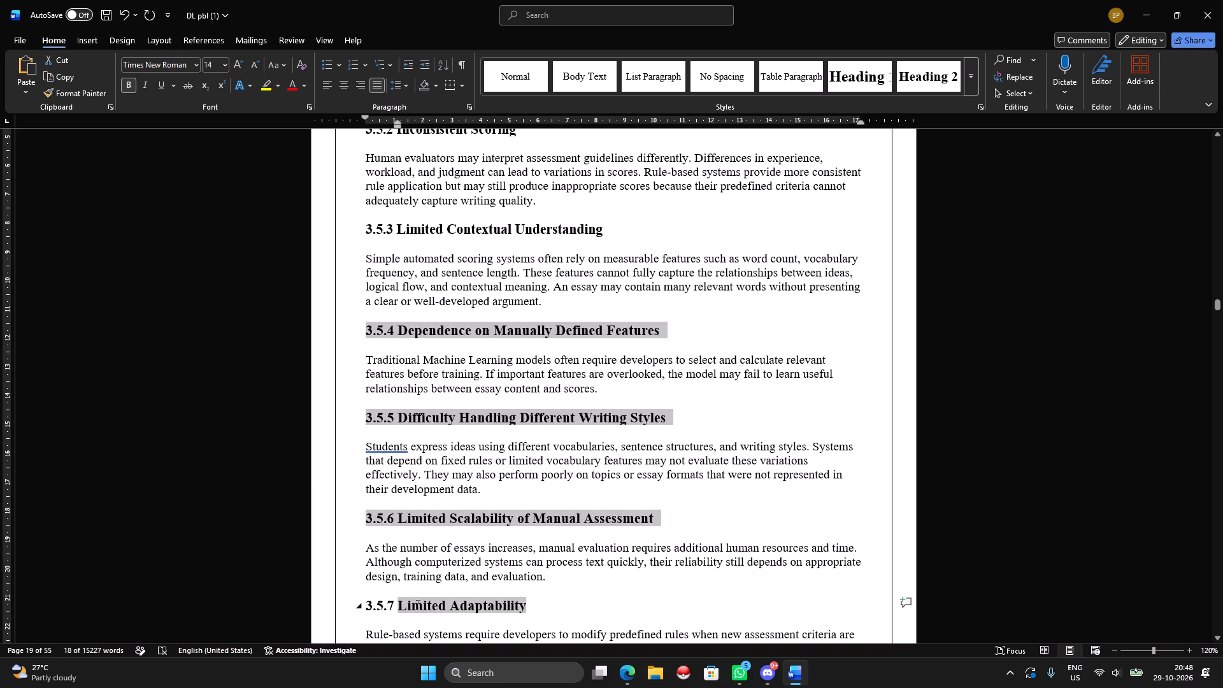
left_click_drag(416, 605, 366, 605, "ctrl")
scroll(605, 563, "down", 5)
scroll(594, 518, "up", 5)
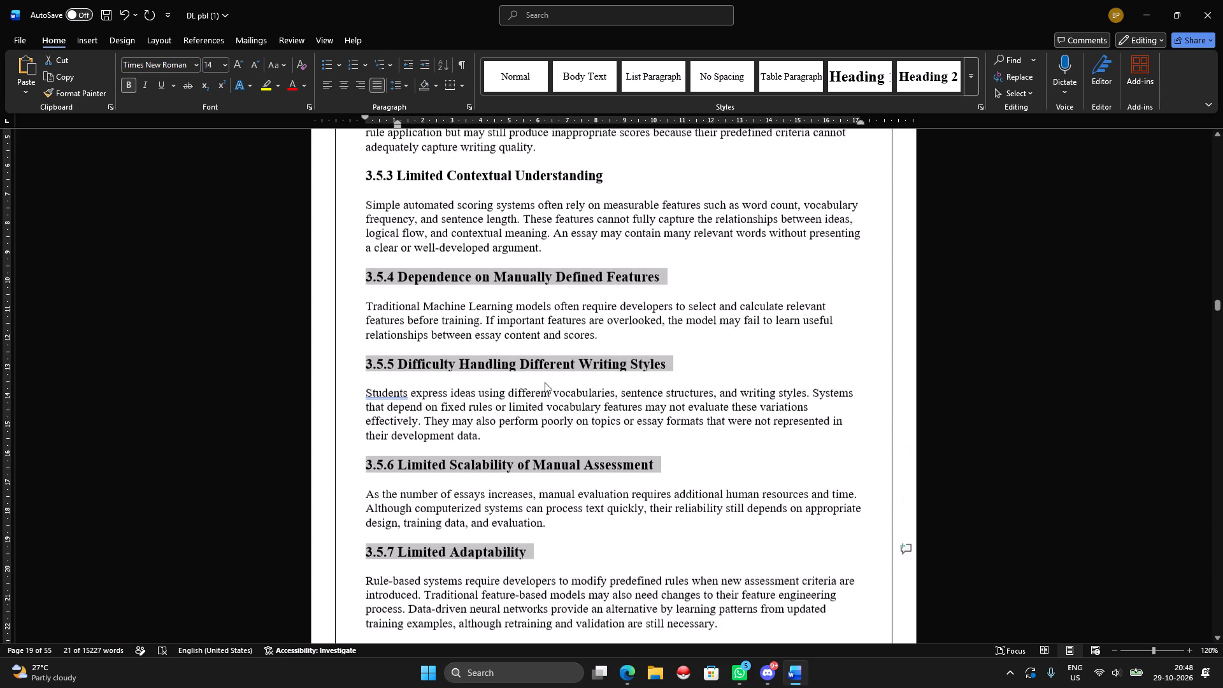
left_click(217, 63)
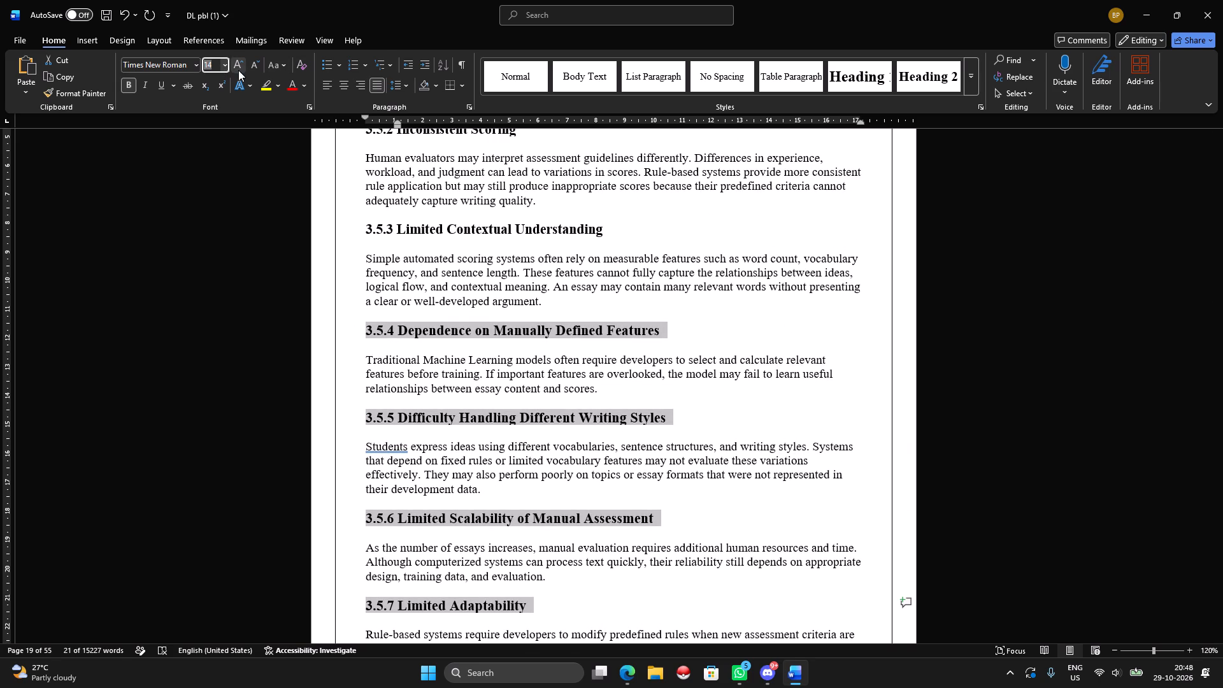
type("13.5")
key("Return")
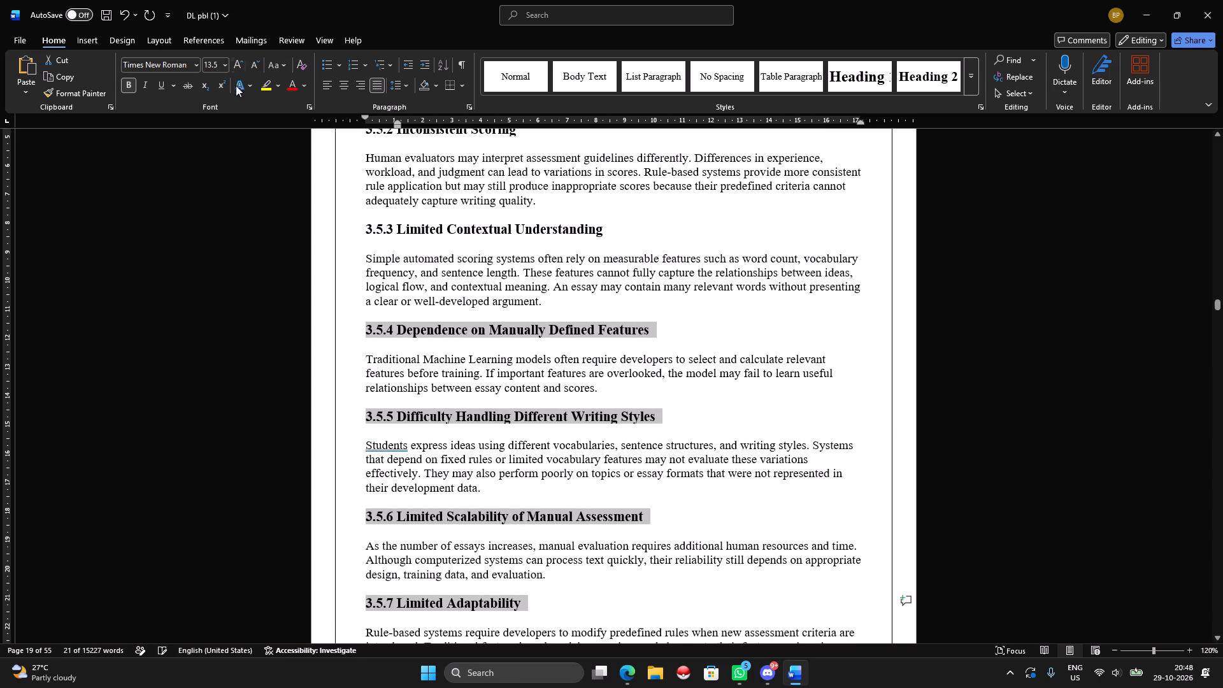
left_click(554, 500)
scroll(554, 508, "down", 5)
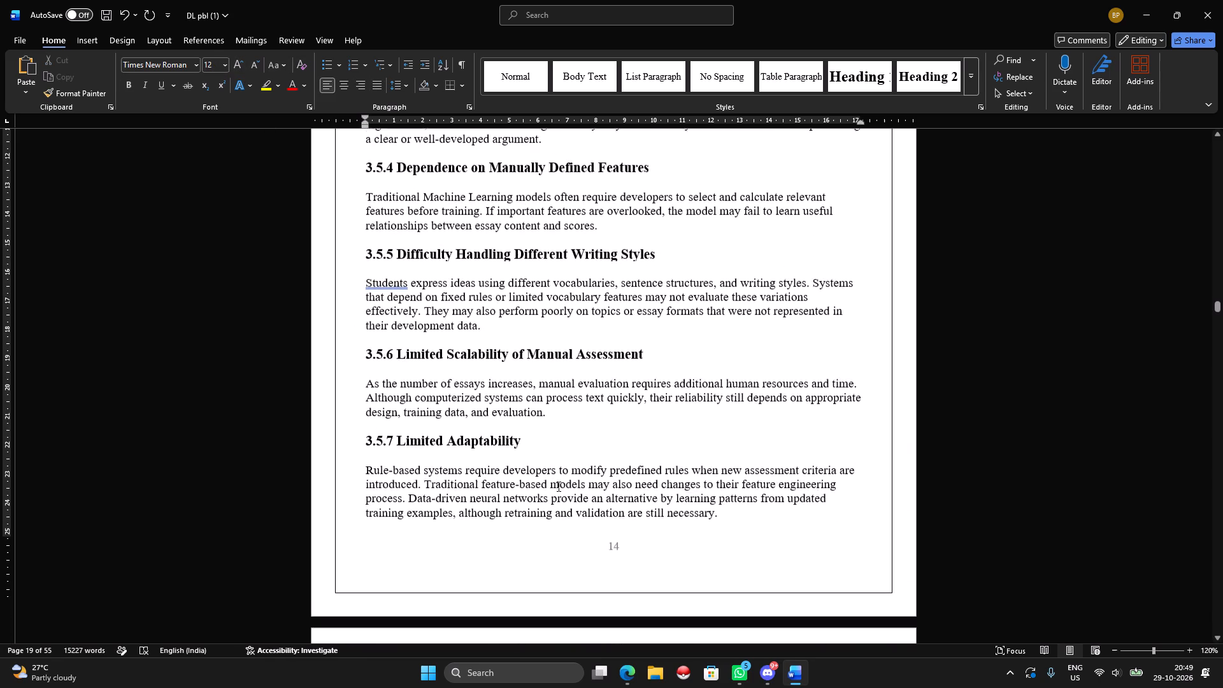
scroll(557, 484, "up", 20)
scroll(557, 484, "up", 20)
scroll(557, 484, "up", 2)
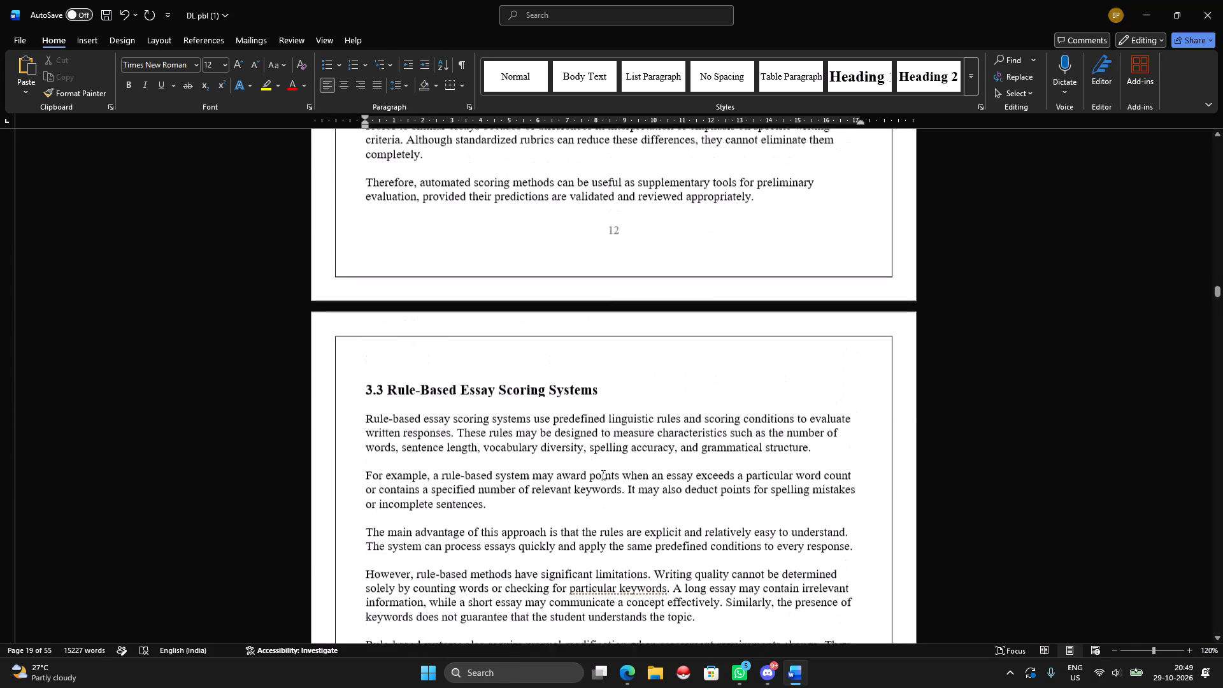
scroll(602, 475, "up", 20)
scroll(602, 475, "up", 1)
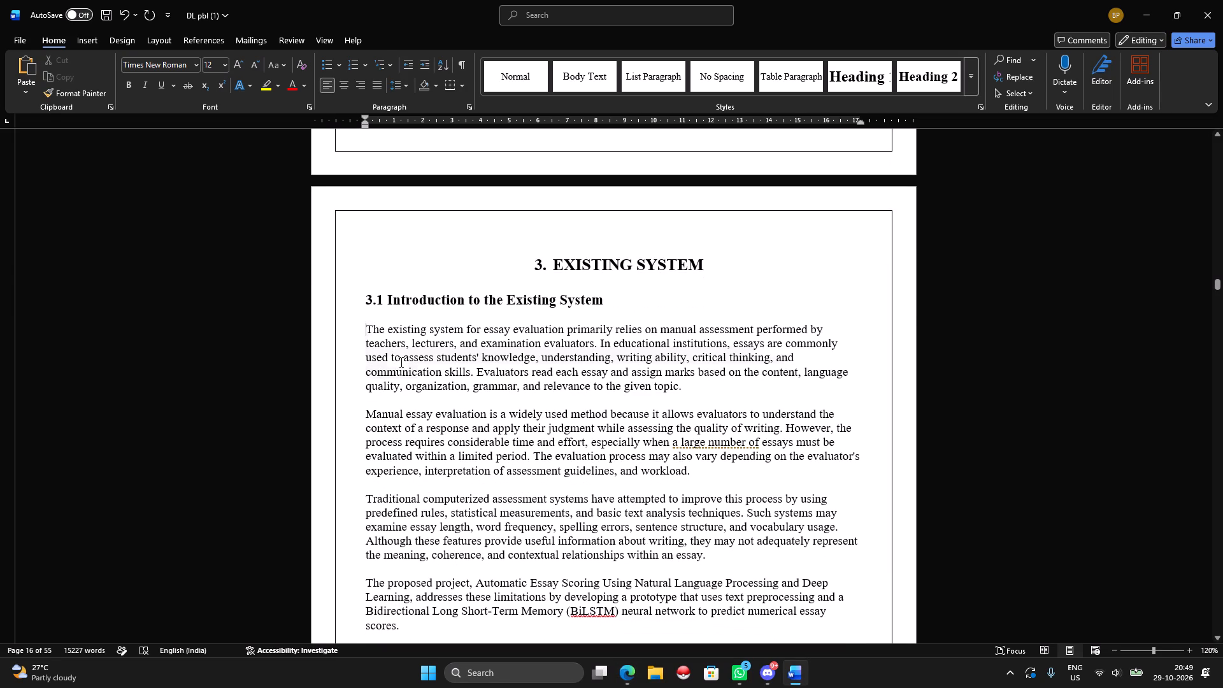
left_click_drag(400, 362, 817, 687)
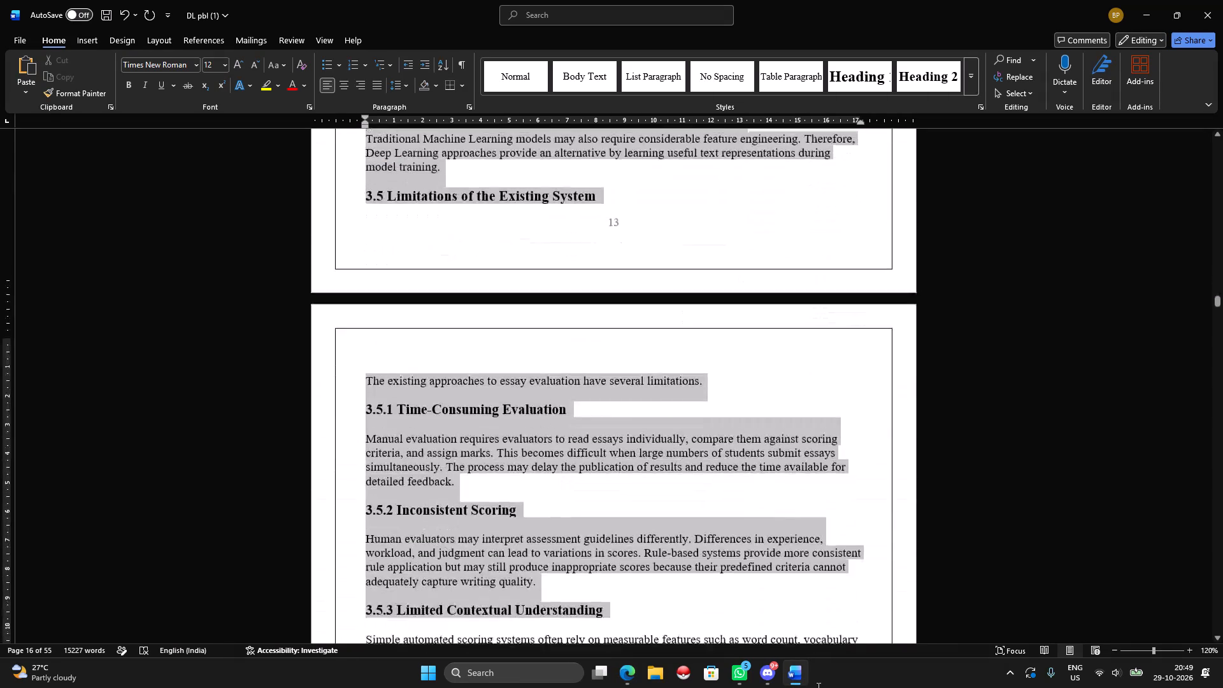
left_click_drag(817, 687, 859, 564)
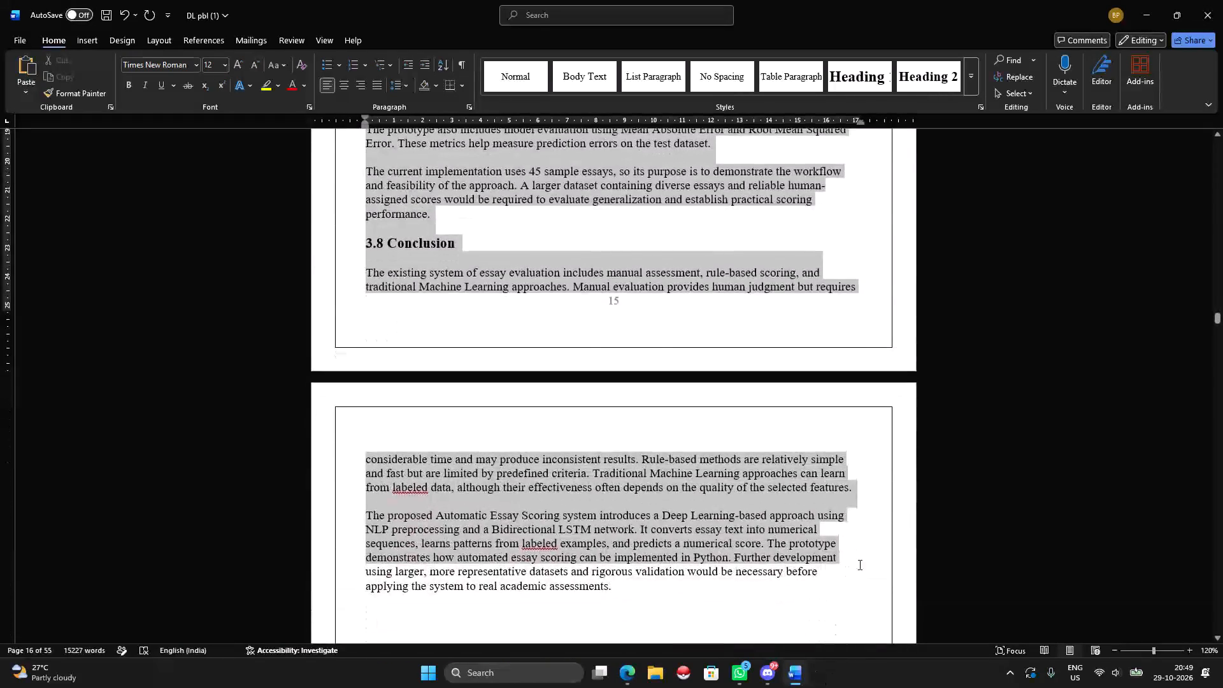
left_click_drag(859, 564, 689, 308)
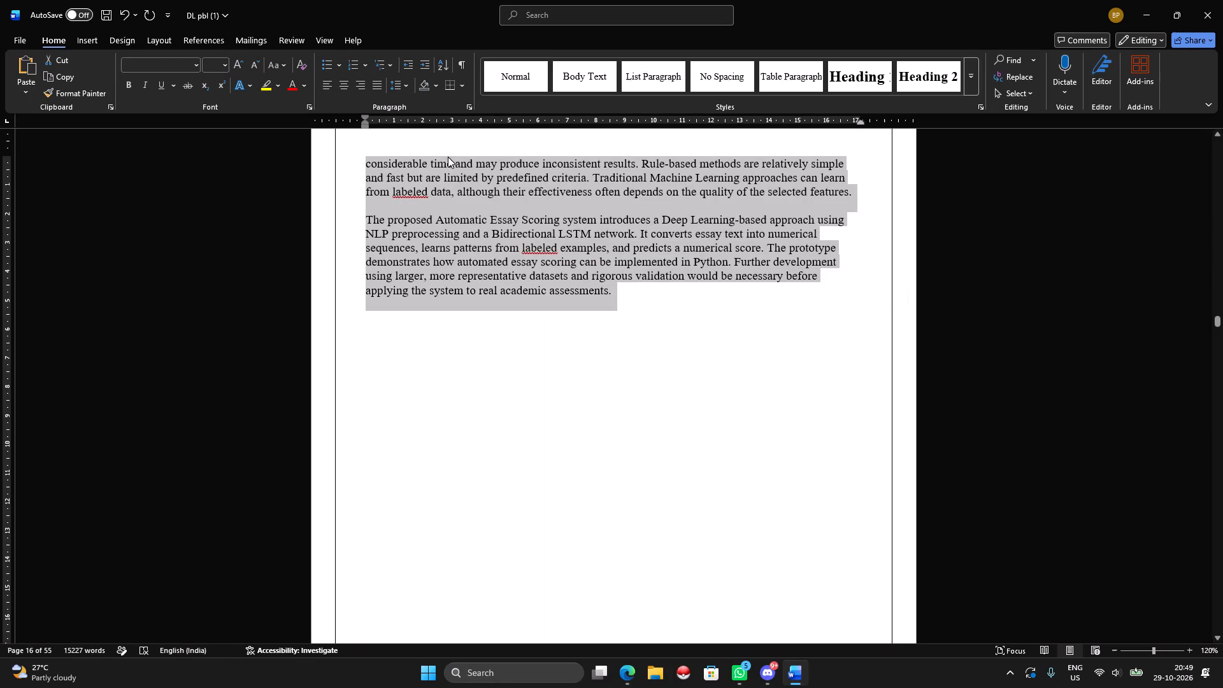
left_click(375, 87)
Set the line spacing of the selected chapter 3 content to 1.5.
scroll(545, 348, "up", 10)
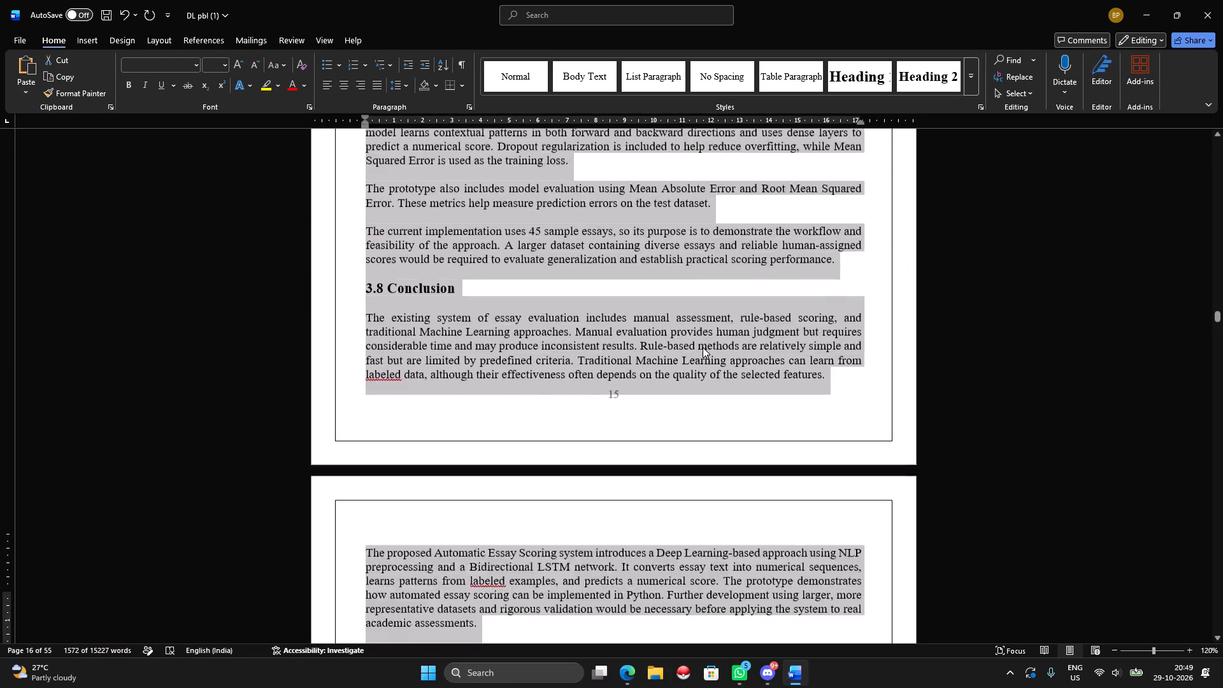
scroll(703, 347, "up", 20)
scroll(703, 347, "up", 20)
scroll(703, 347, "up", 1)
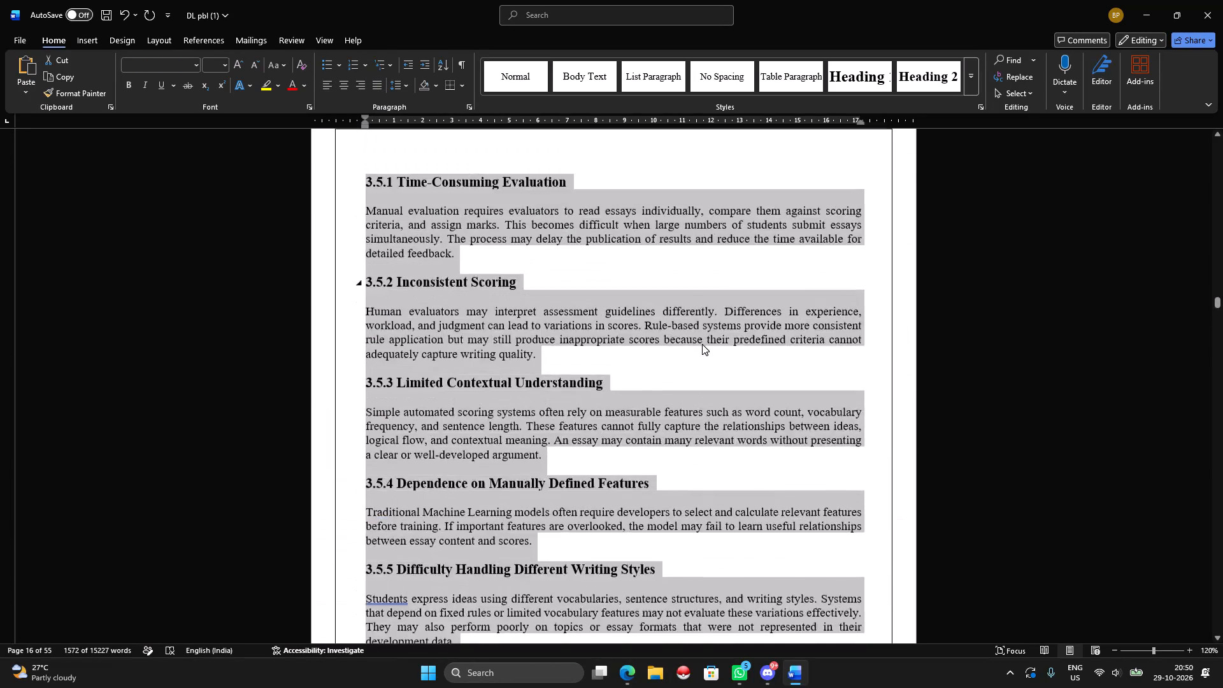
scroll(702, 344, "down", 1)
scroll(702, 344, "up", 4)
scroll(702, 344, "down", 19)
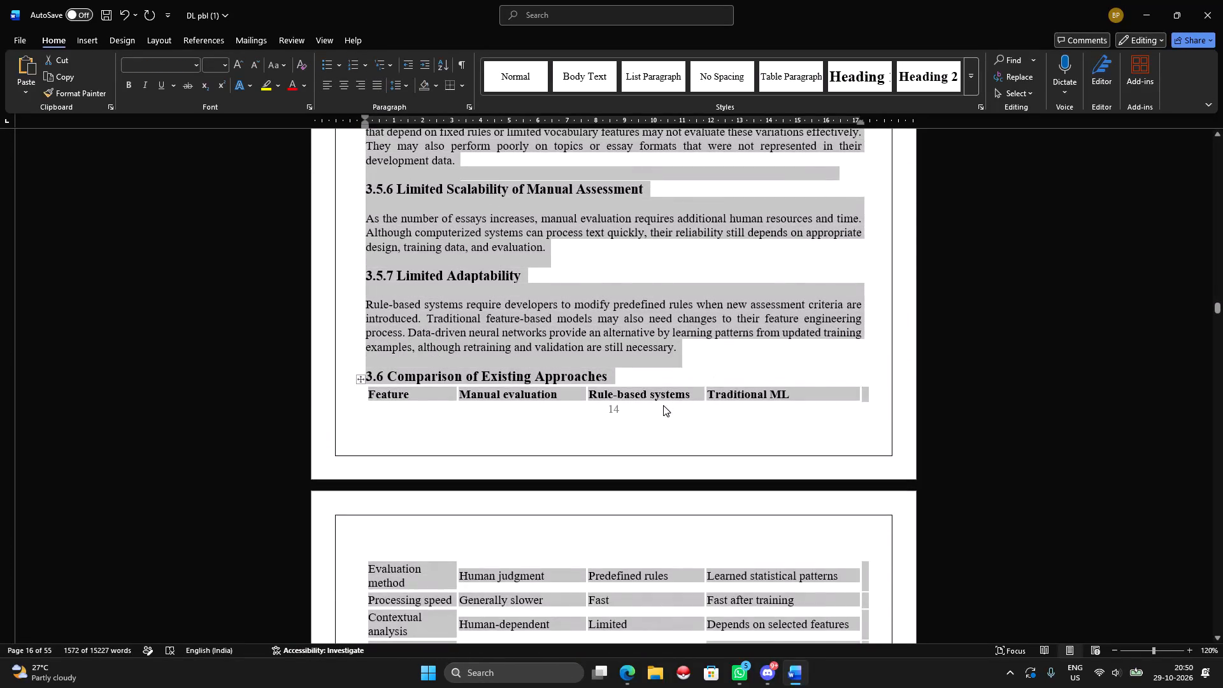
scroll(663, 405, "up", 20)
scroll(663, 405, "up", 18)
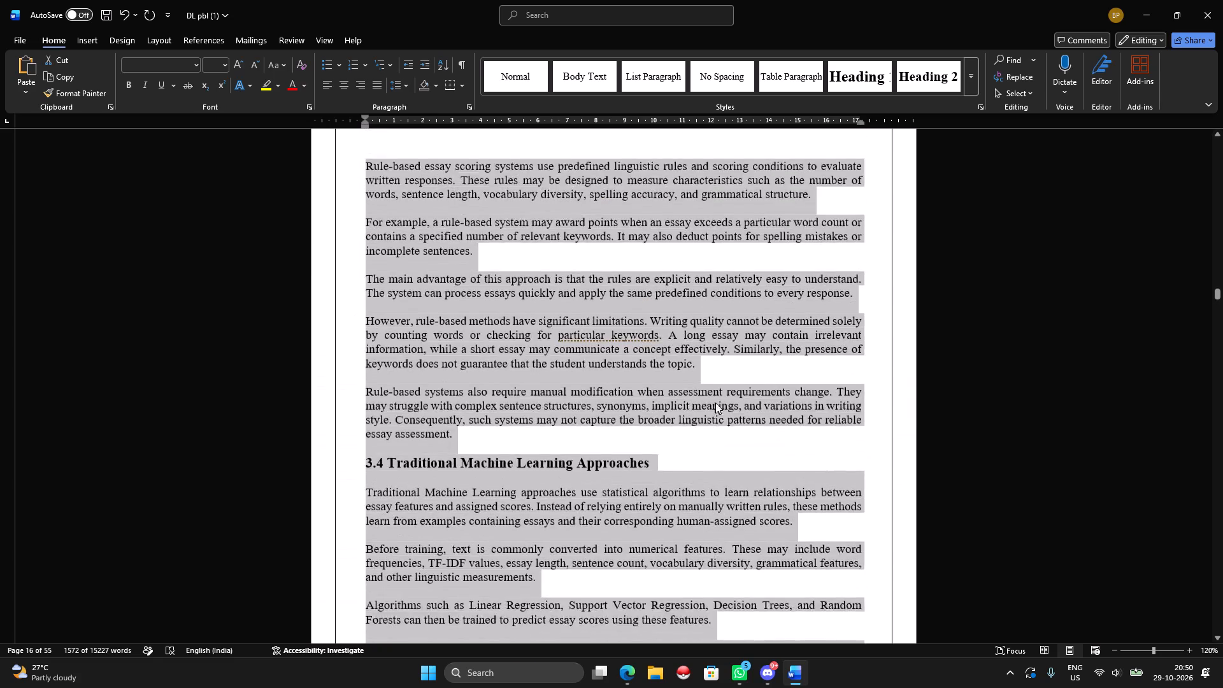
scroll(715, 403, "up", 20)
scroll(715, 403, "up", 11)
scroll(713, 396, "down", 6)
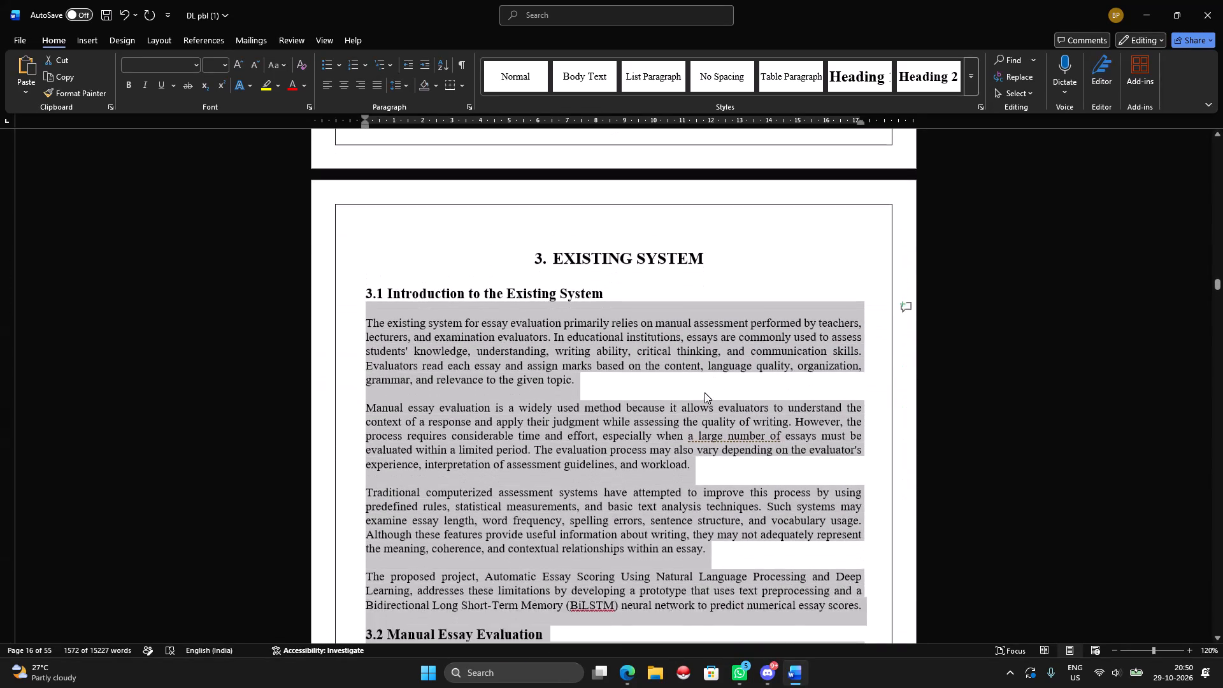
scroll(701, 392, "down", 2)
left_click(406, 90)
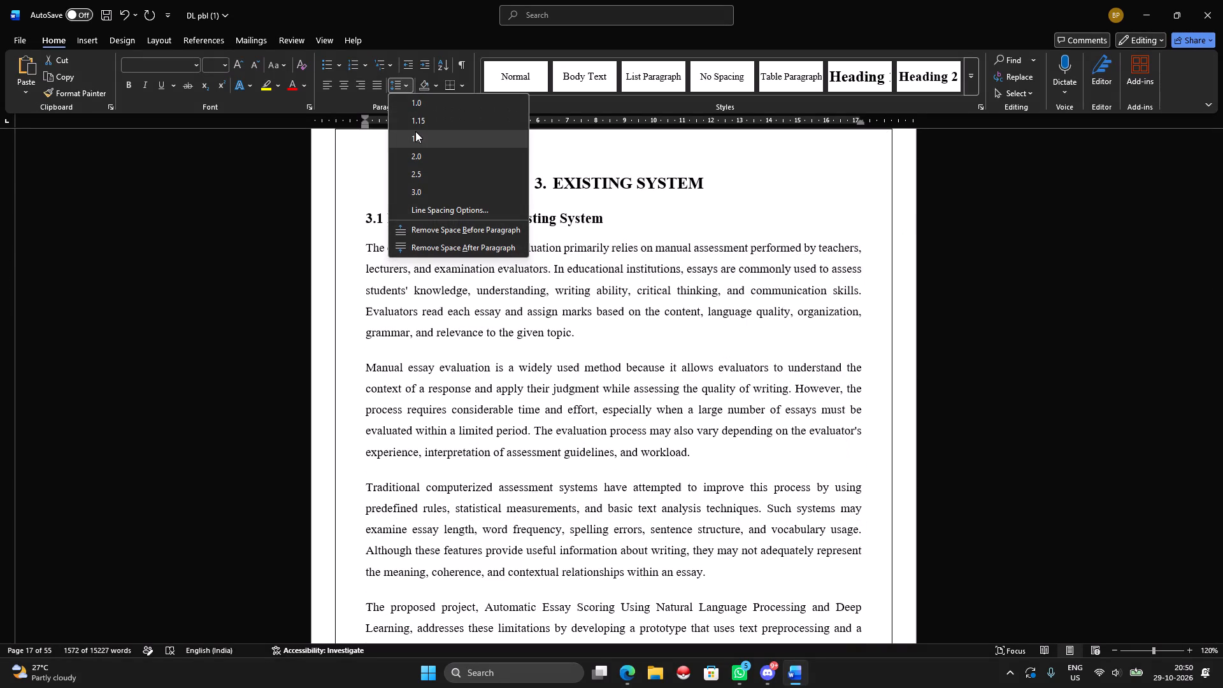
left_click(421, 134)
left_click(615, 224)
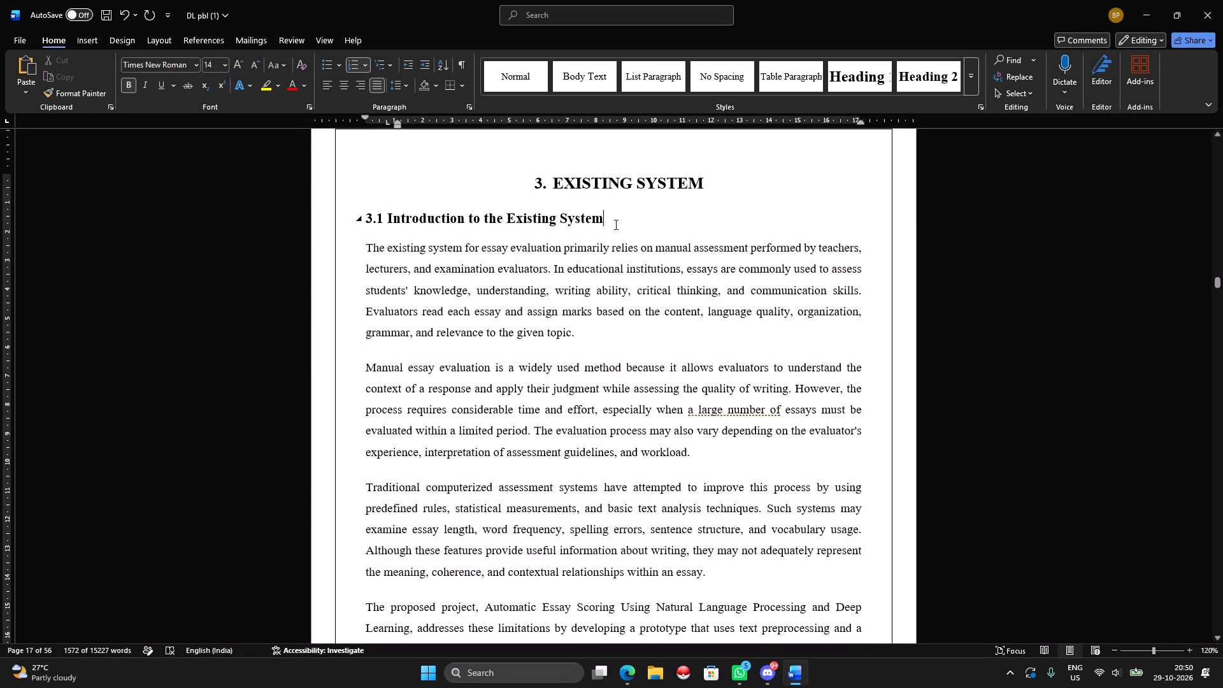
Insert an empty paragraph before the heading "3.4 Traditional Machine Learning Approaches" to push it onto the following page.
scroll(614, 289, "down", 18)
scroll(614, 304, "up", 4)
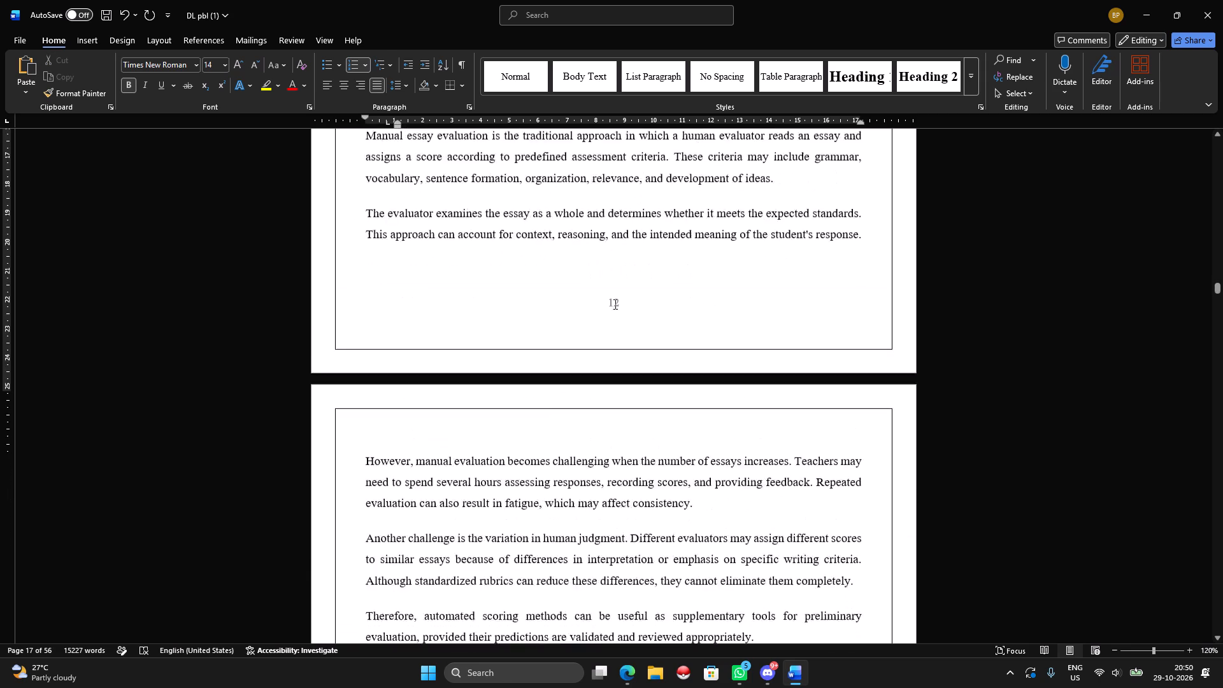
scroll(614, 304, "down", 20)
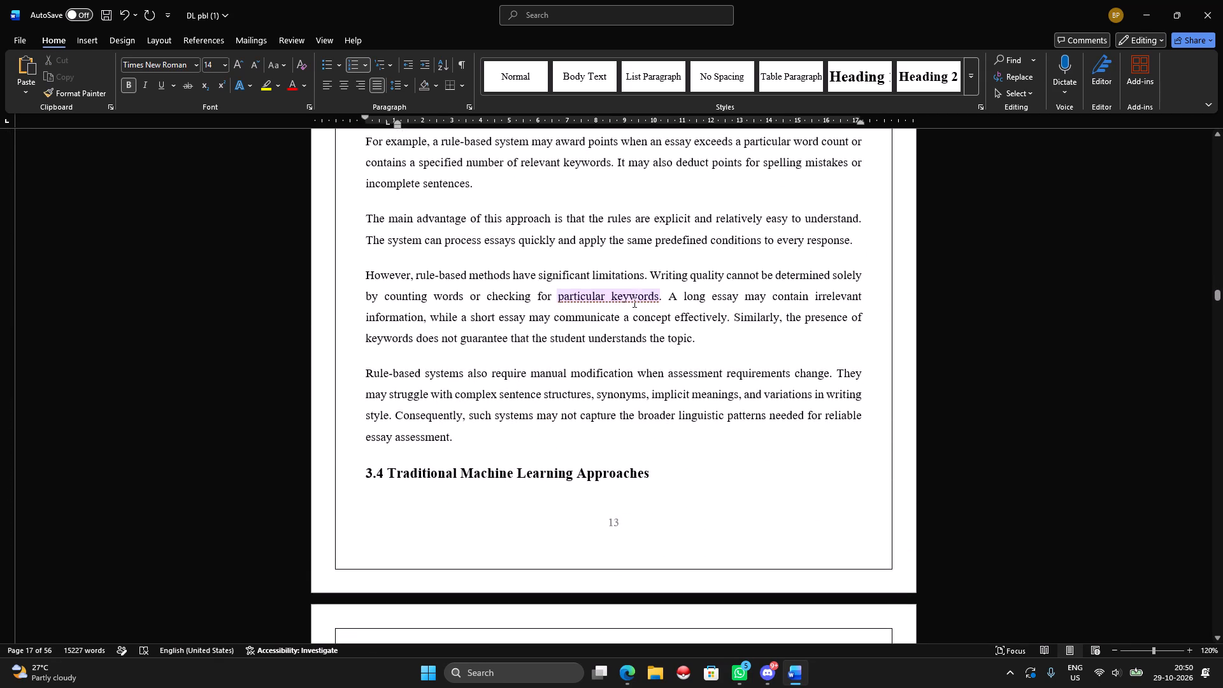
scroll(633, 302, "down", 7)
scroll(578, 276, "down", 1)
scroll(482, 197, "down", 7)
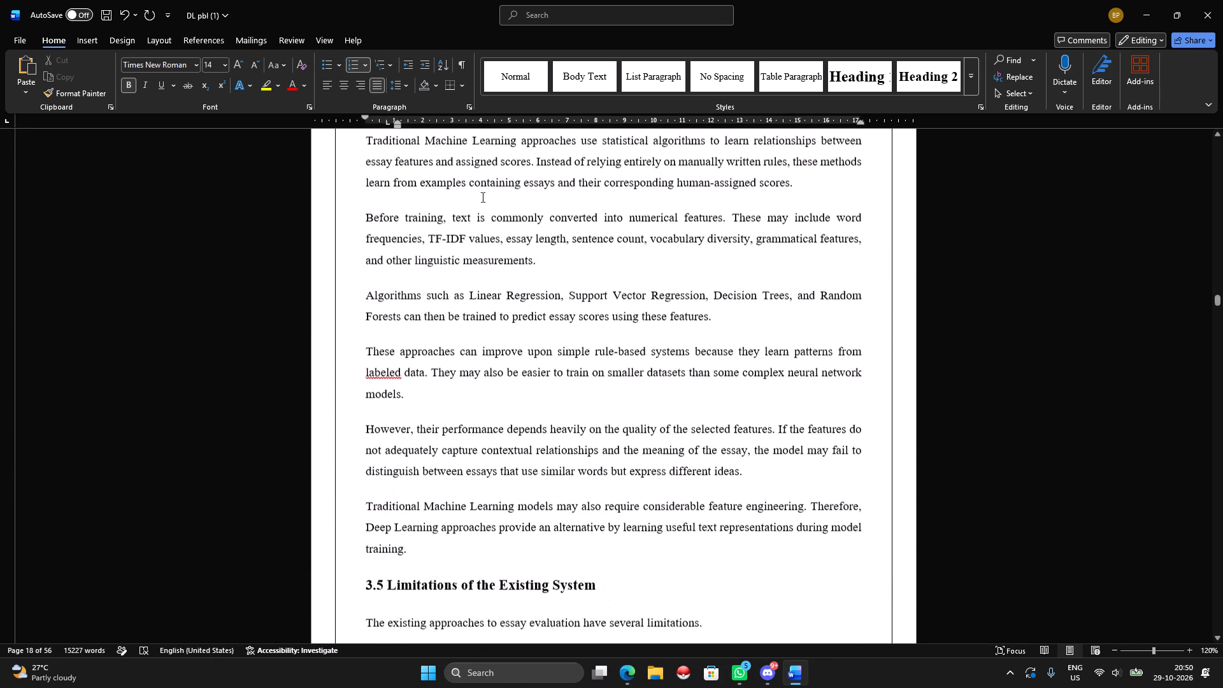
scroll(480, 198, "up", 10)
left_click(471, 263)
key("Return")
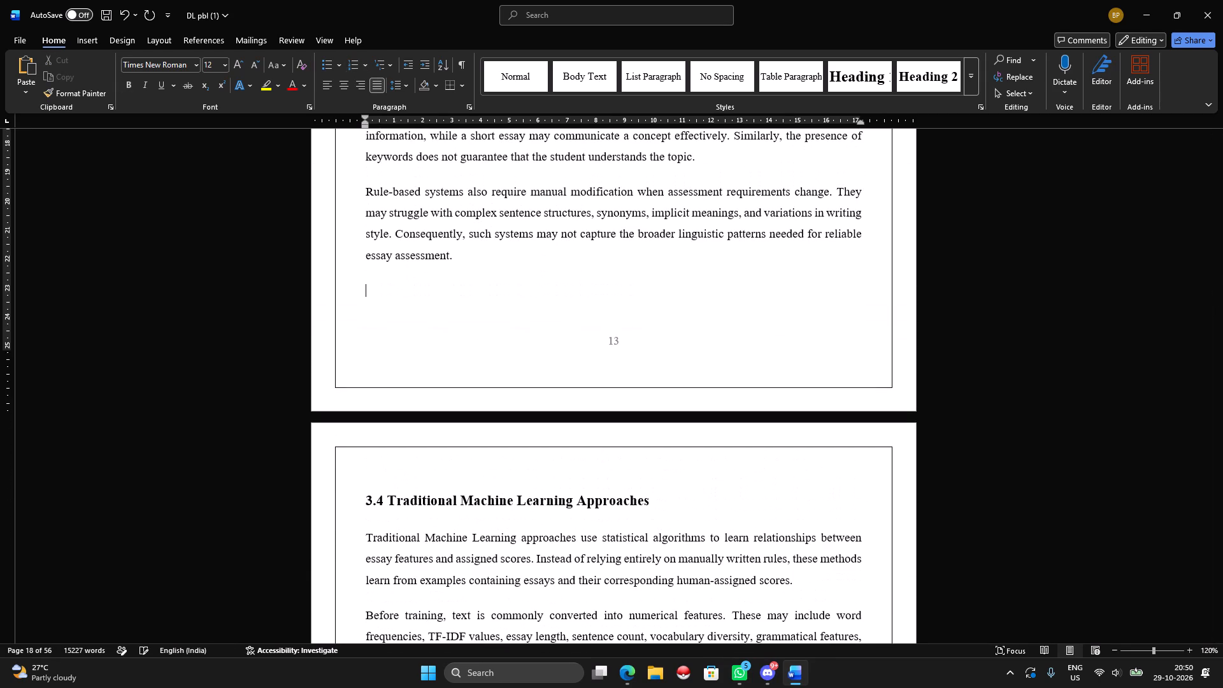
Insert an empty paragraph before the heading "3.5.2 Inconsistent Scoring" to move it onto the page with its text.
scroll(516, 276, "down", 4)
scroll(517, 289, "down", 18)
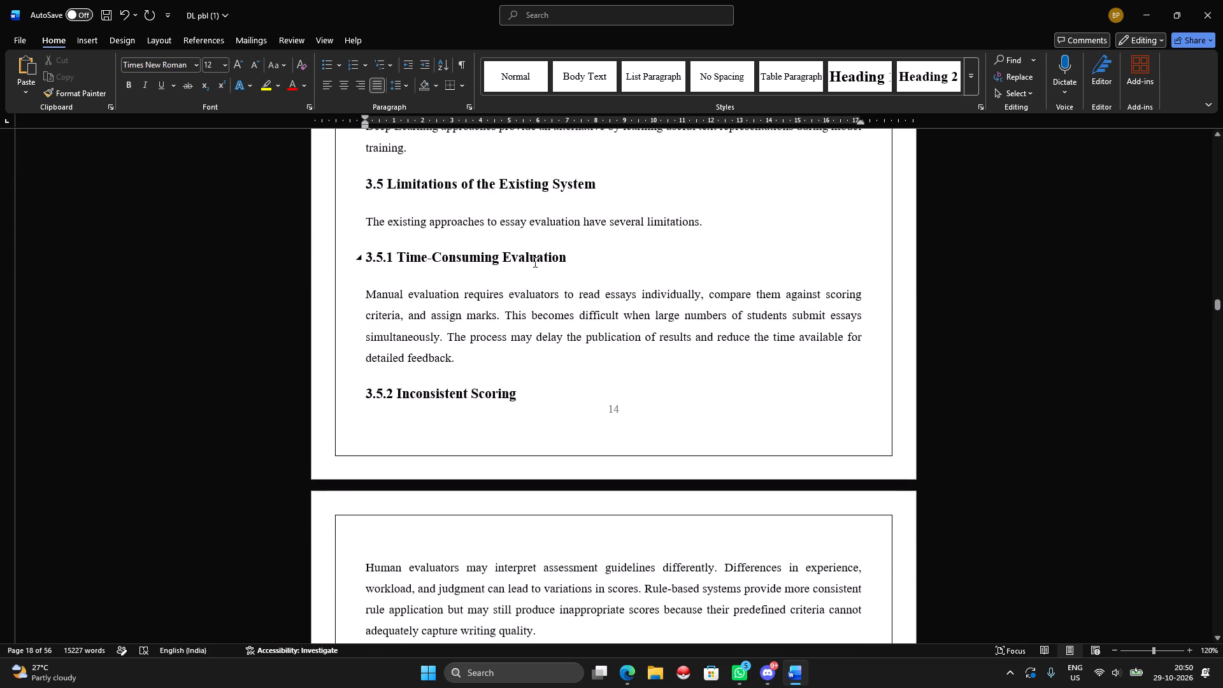
scroll(534, 262, "down", 2)
left_click(491, 282)
key("Return")
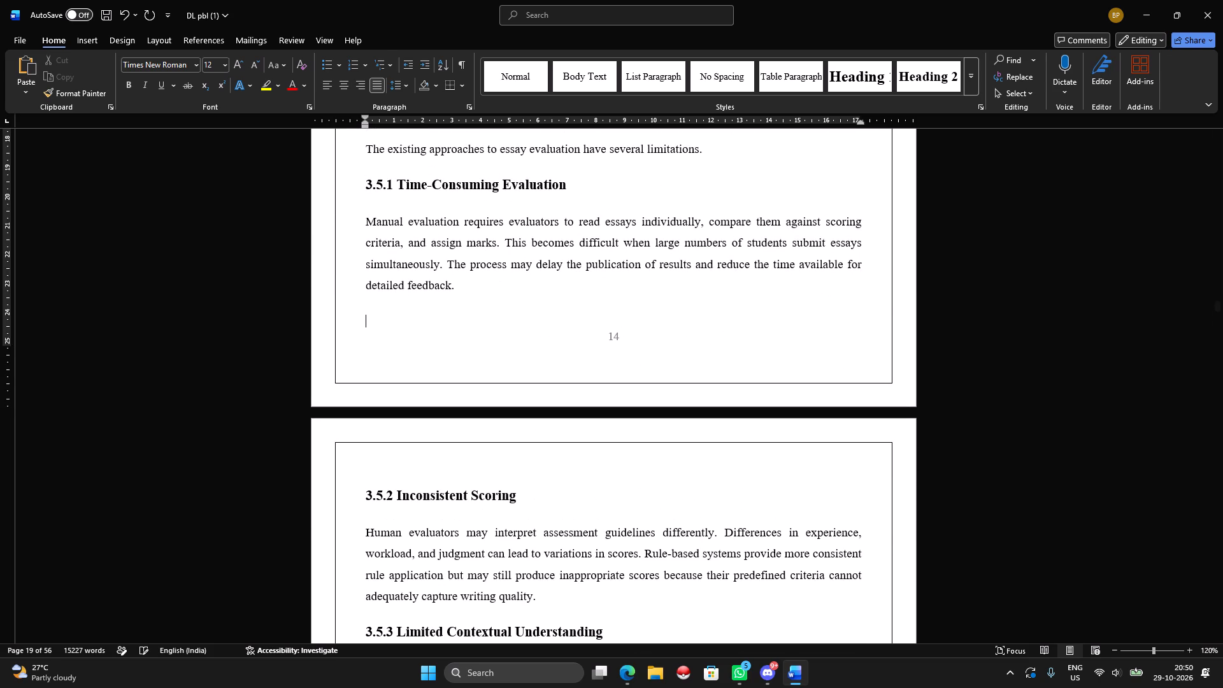
Insert two empty paragraphs before the heading "3.5.7 Limited Adaptability" to move it onto the page with its text.
scroll(491, 282, "down", 20)
scroll(491, 282, "down", 1)
scroll(560, 414, "down", 5)
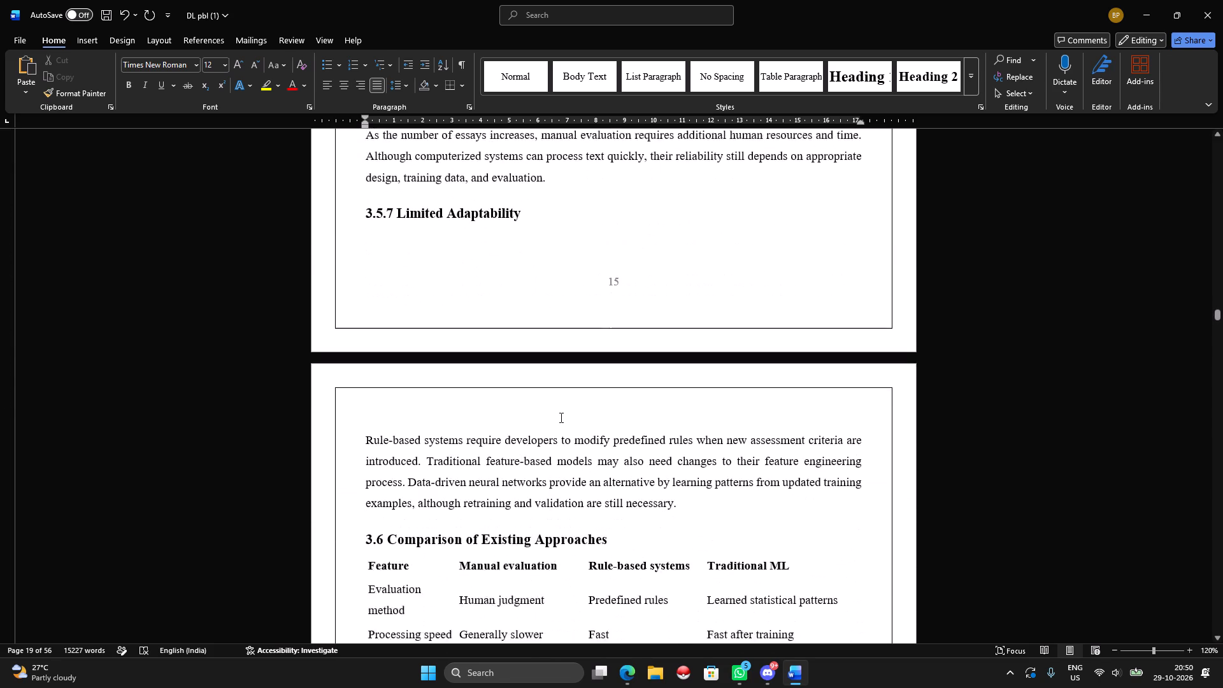
scroll(559, 380, "up", 2)
left_click(573, 243)
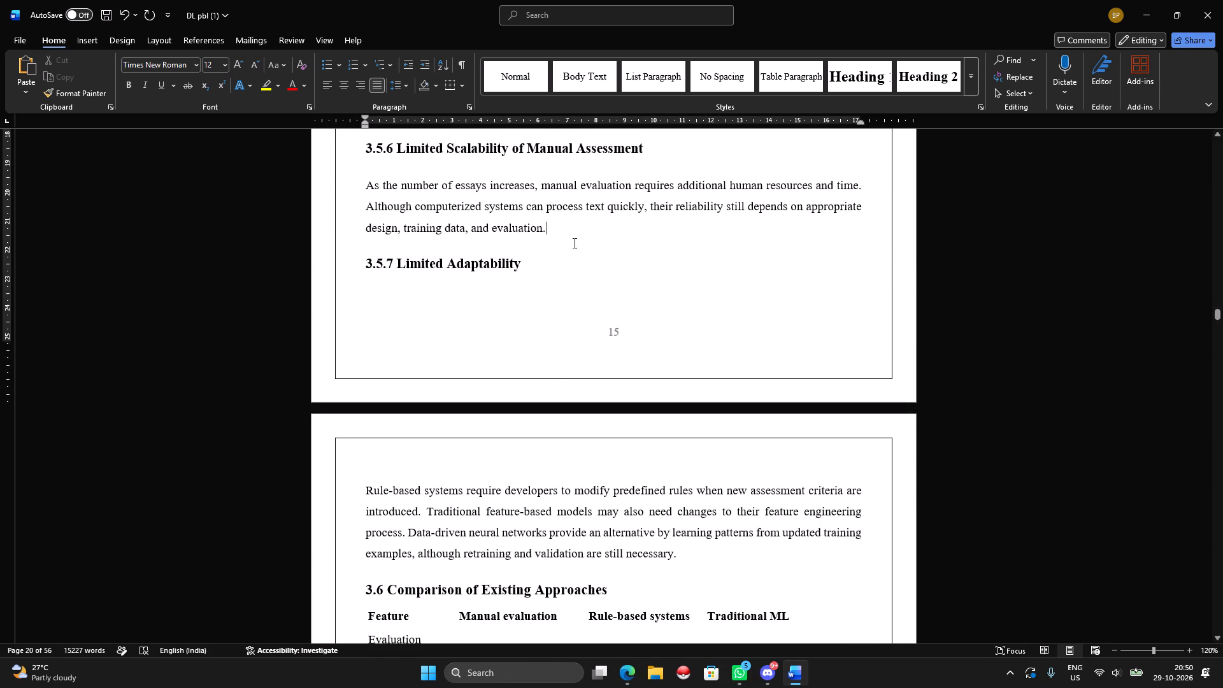
key("Return")
key("Return")
Review the layout of chapter 3 from section 3.5.7 to the start of chapter 4, including the comparison table.
scroll(614, 289, "down", 2)
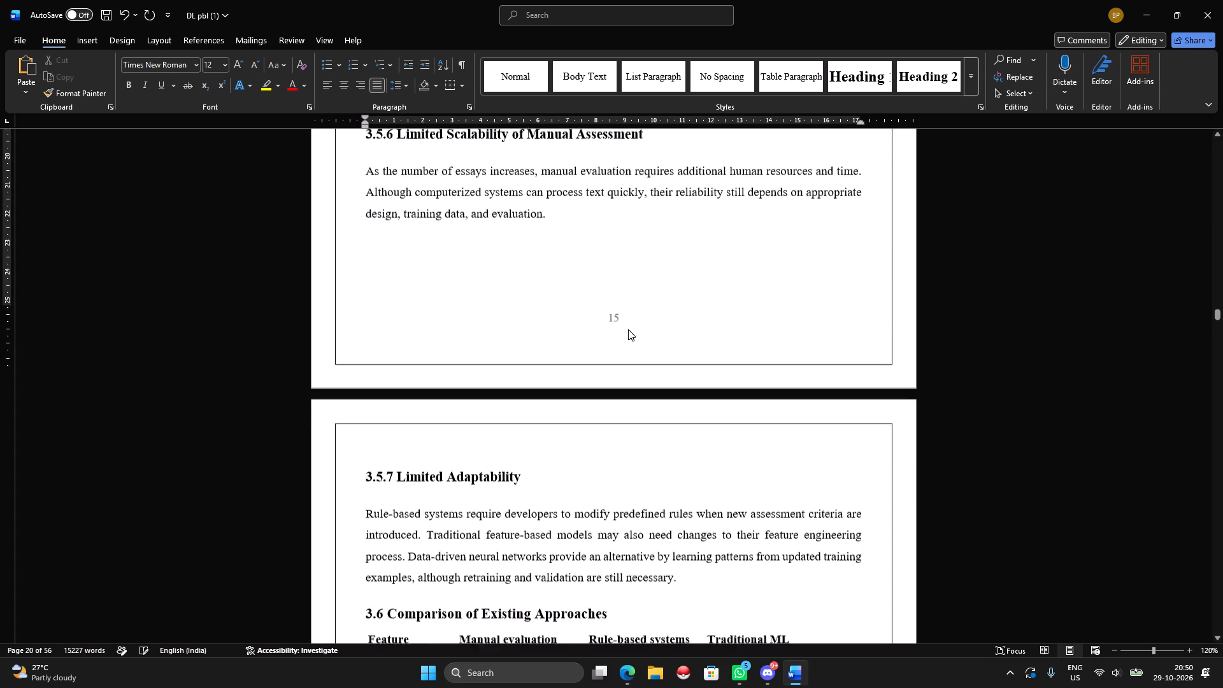
scroll(628, 329, "down", 8)
scroll(604, 397, "down", 3)
scroll(529, 365, "up", 1)
scroll(463, 302, "down", 2)
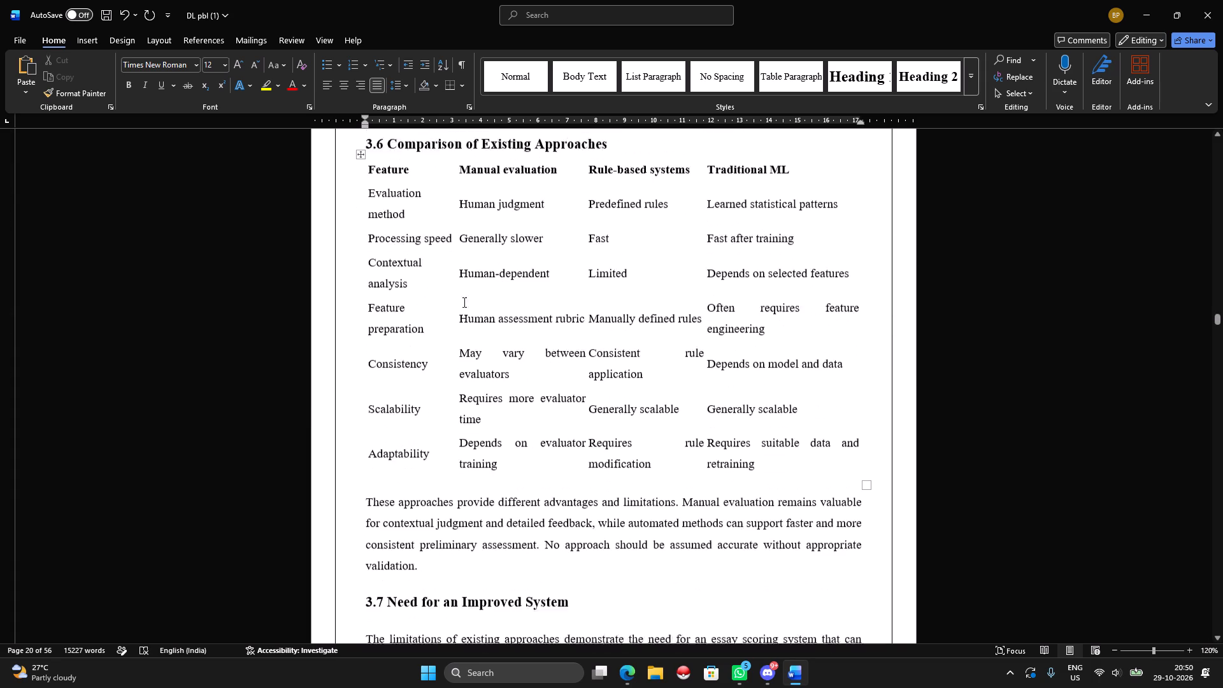
scroll(584, 303, "down", 6)
scroll(638, 320, "down", 20)
scroll(638, 320, "down", 5)
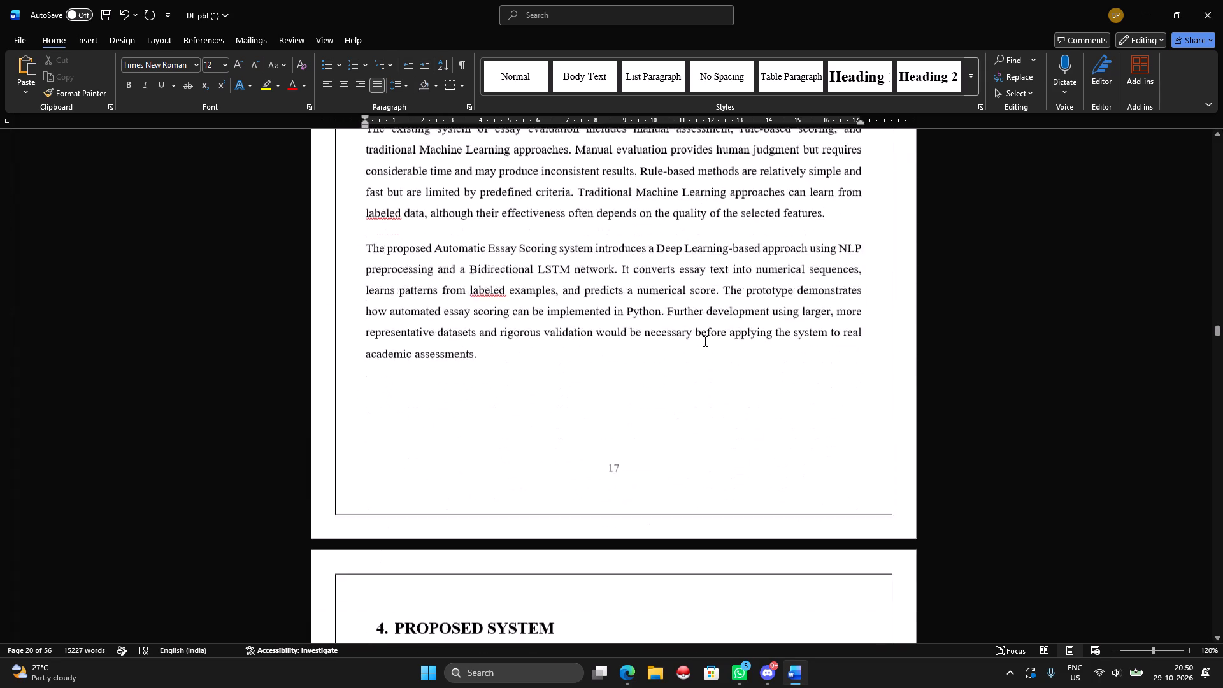
scroll(704, 341, "down", 4)
scroll(689, 376, "up", 16)
scroll(740, 377, "down", 2)
scroll(690, 413, "up", 10)
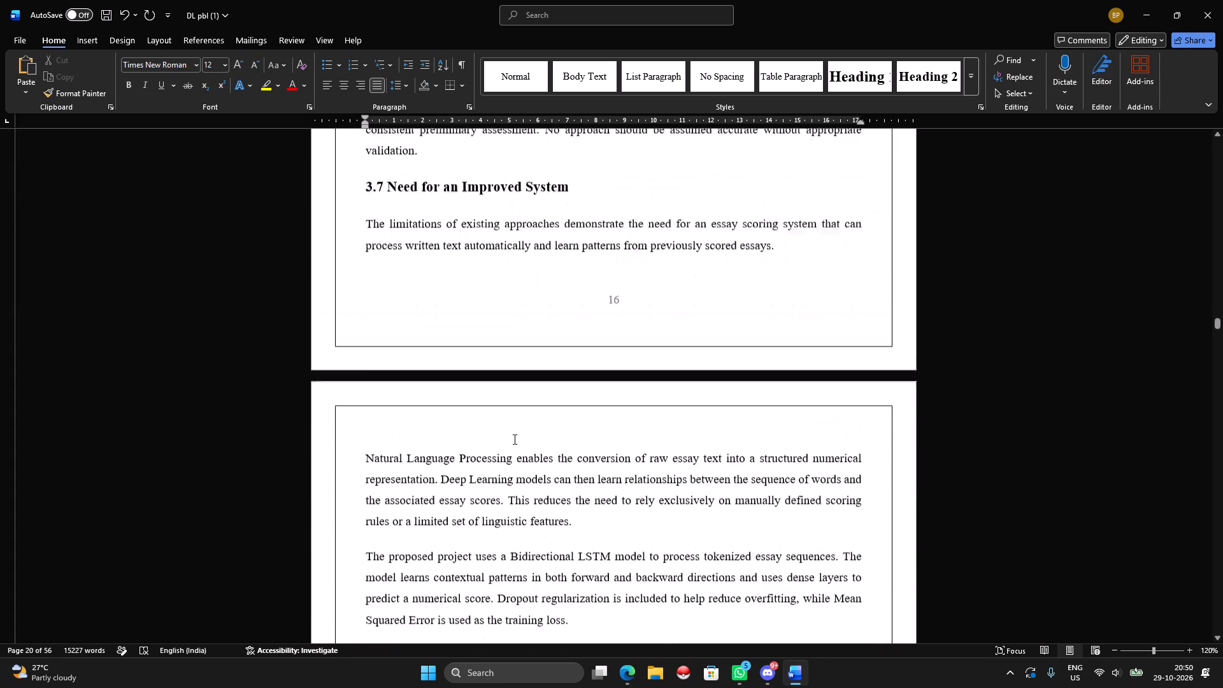
scroll(513, 438, "up", 11)
scroll(554, 375, "down", 1)
scroll(555, 375, "up", 6)
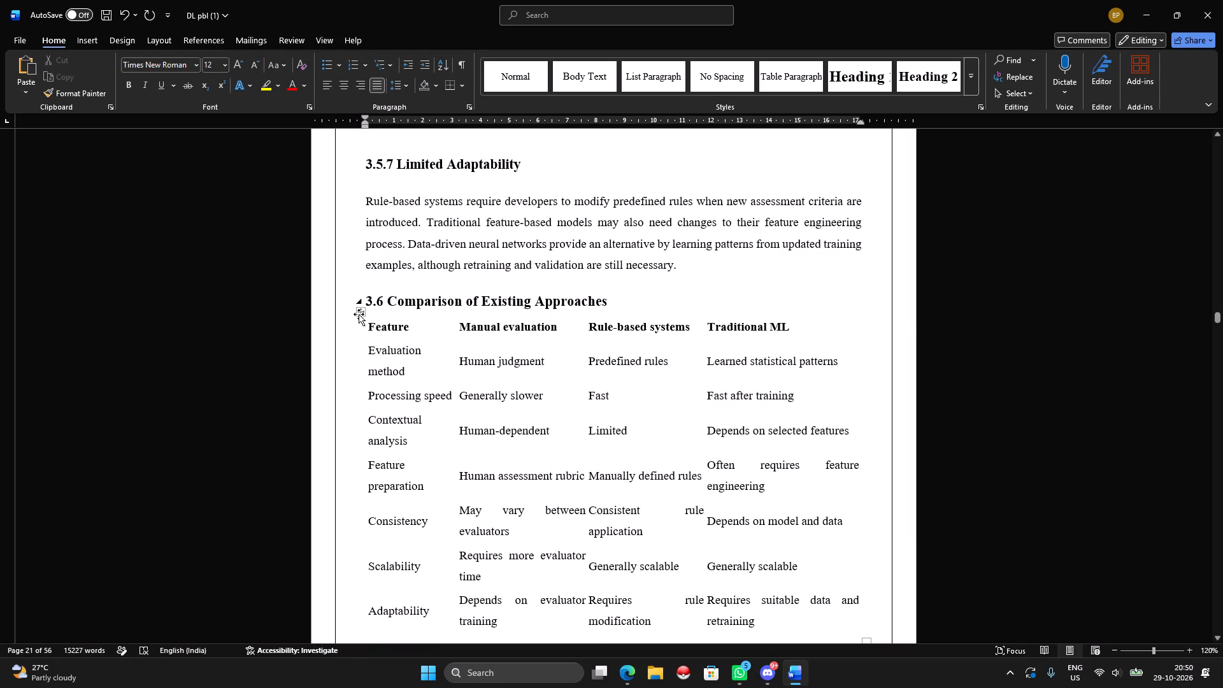
Apply the plain bordered grid style to the whole comparison table in section 3.6.
left_click(359, 314)
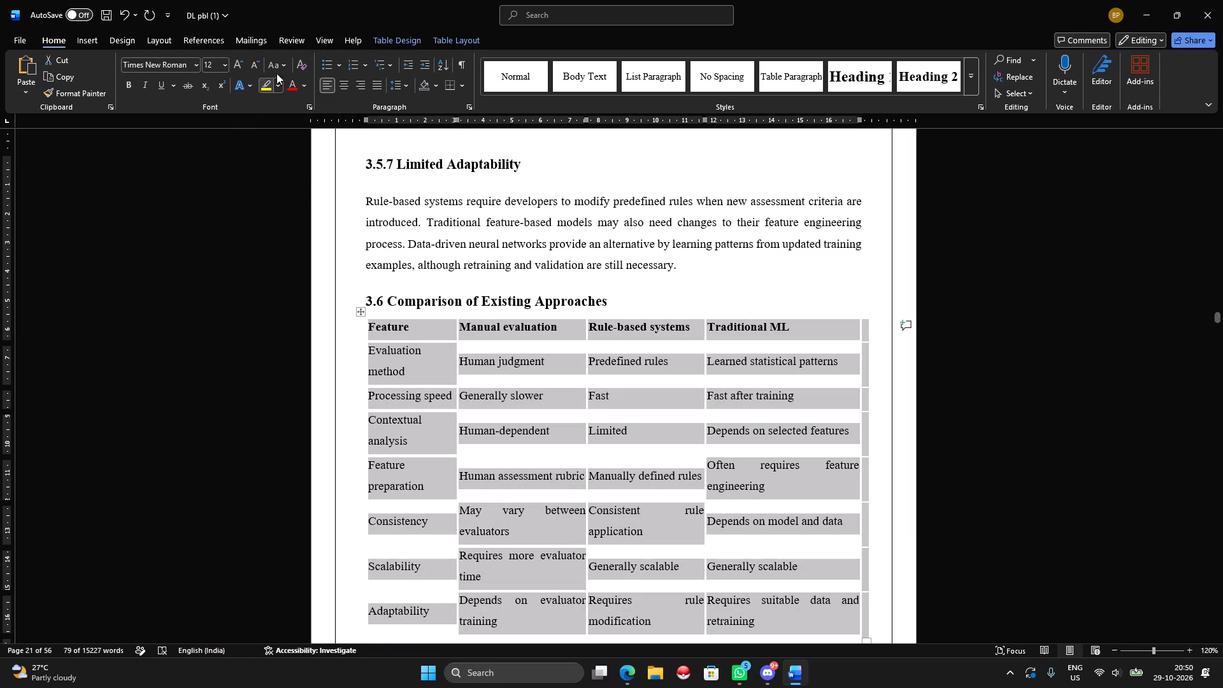
left_click(100, 39)
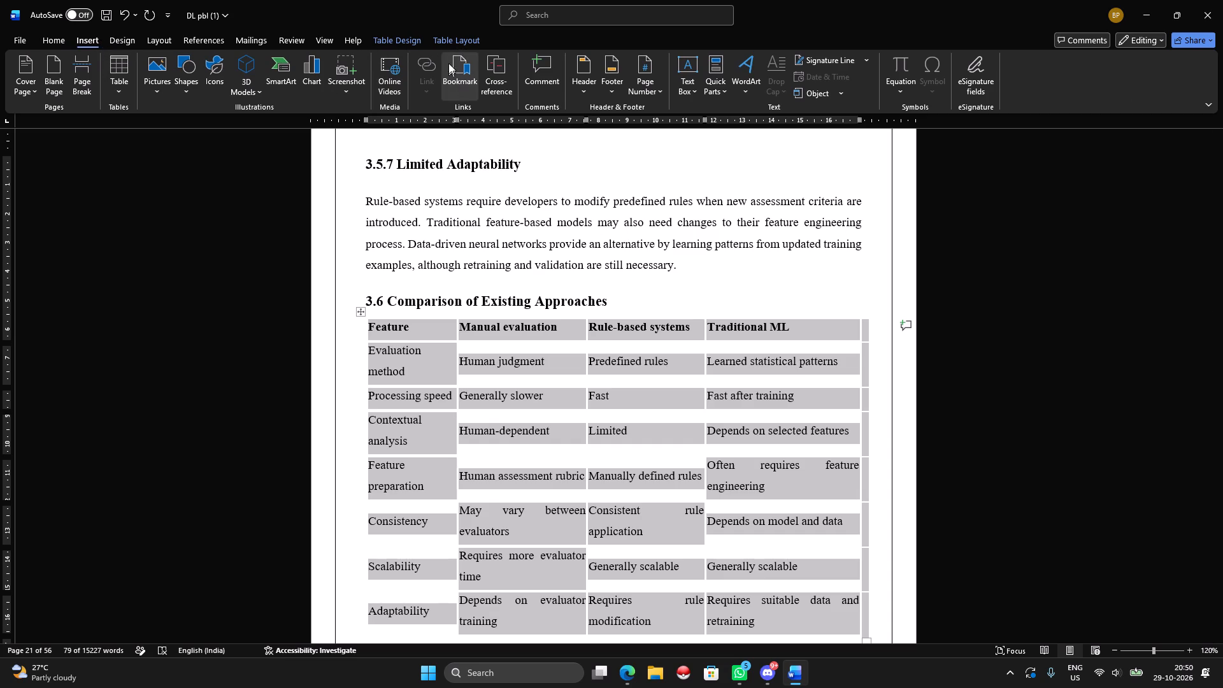
left_click(411, 39)
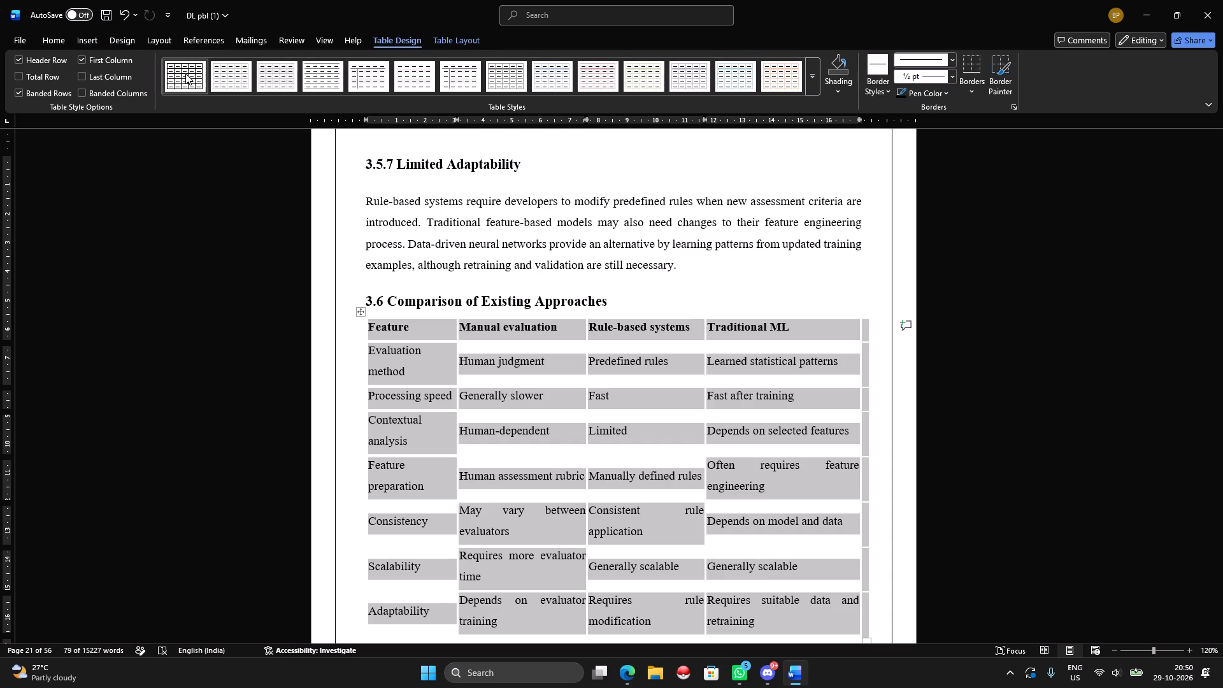
left_click(185, 73)
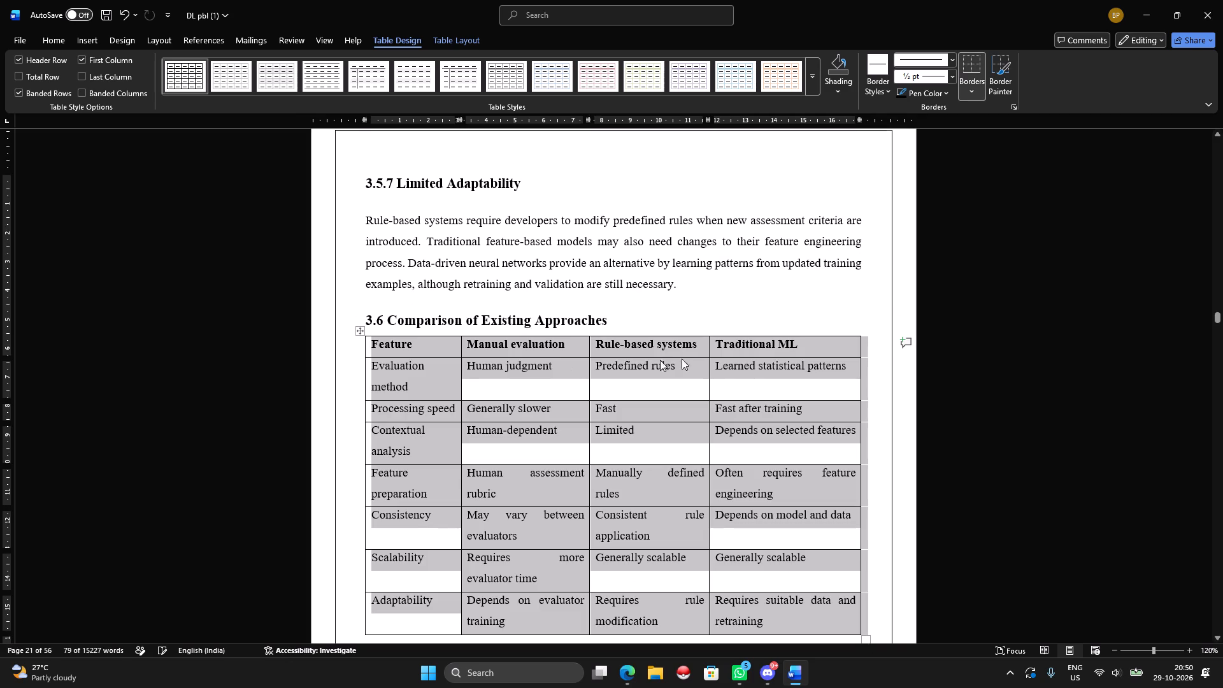
left_click(964, 340)
scroll(619, 426, "down", 4)
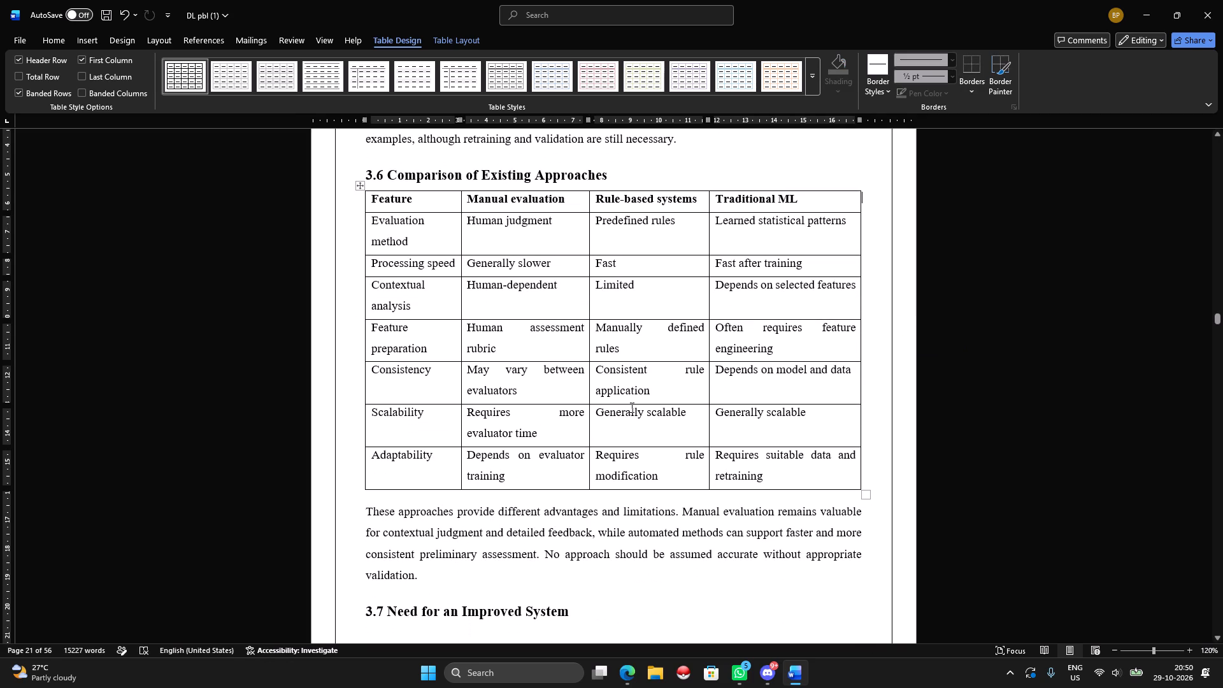
scroll(640, 403, "down", 8)
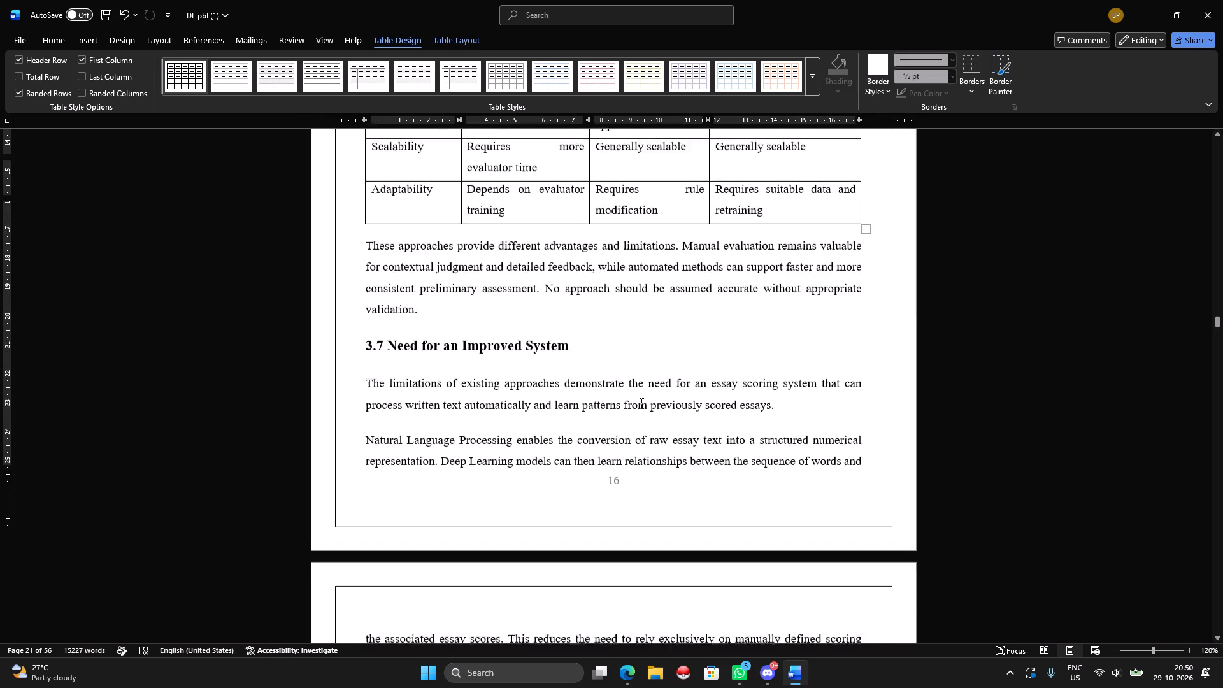
Review the layout of sections 3.7 and 3.8 through to the start of chapter 4, Proposed System.
scroll(642, 403, "down", 1)
scroll(642, 403, "up", 5)
scroll(642, 403, "down", 9)
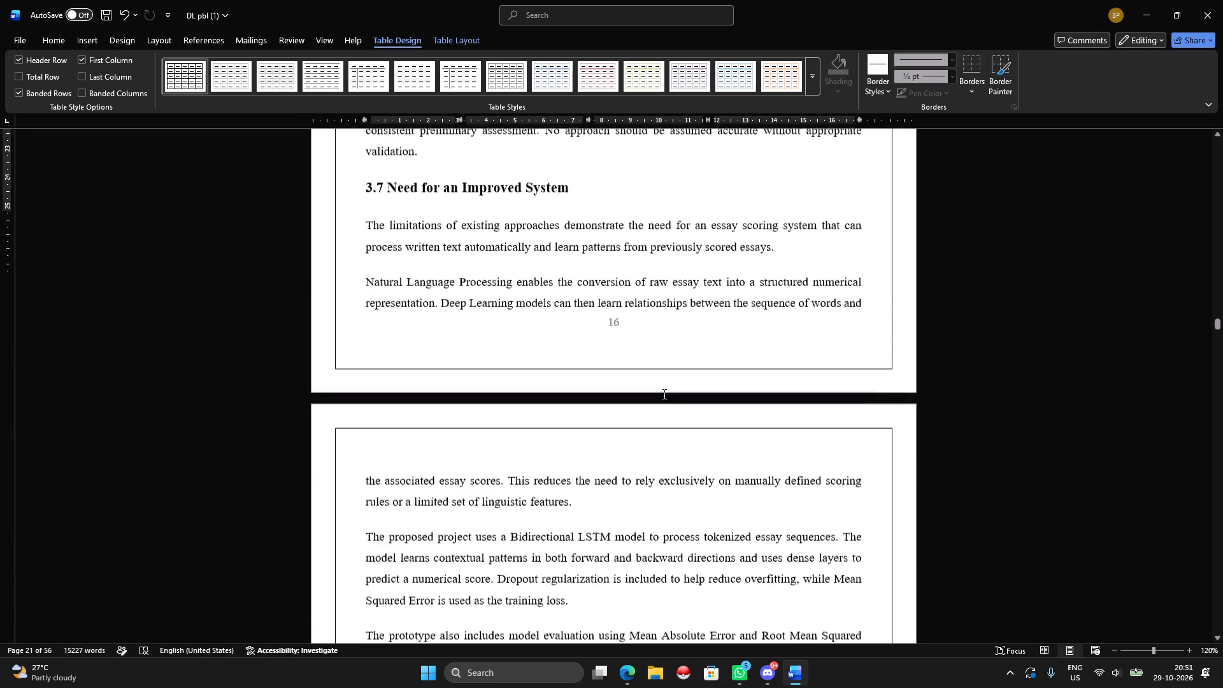
scroll(663, 394, "down", 4)
scroll(536, 391, "down", 11)
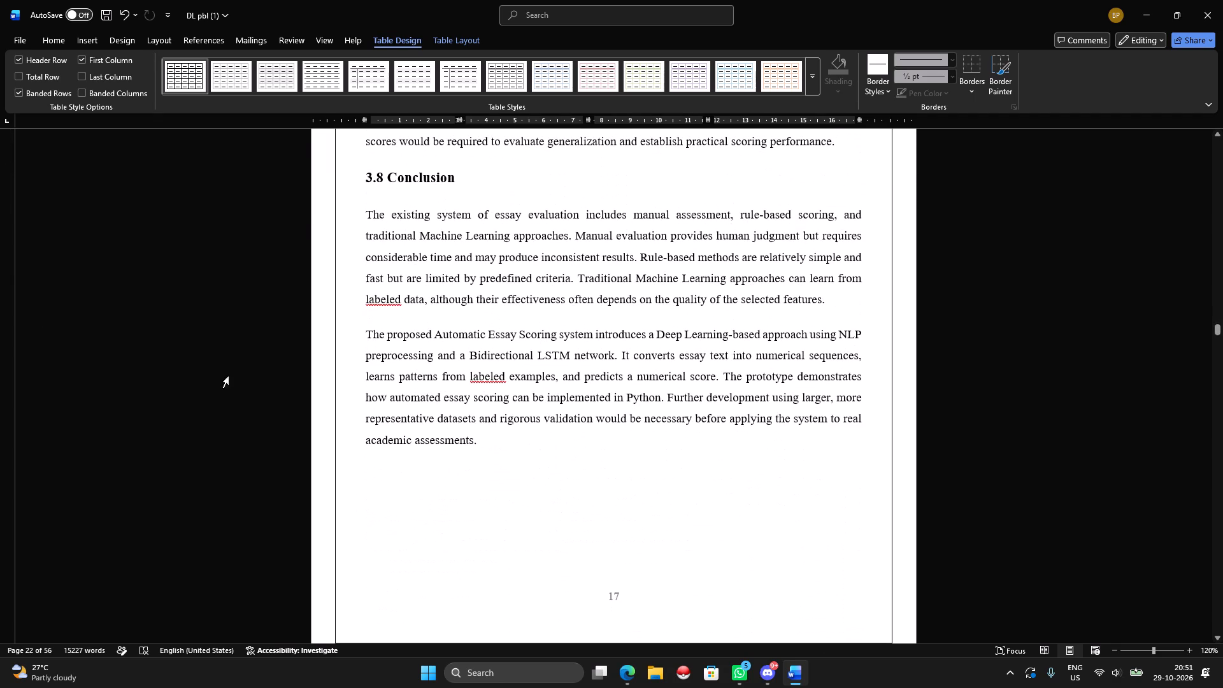
left_click(59, 36)
scroll(461, 399, "down", 4)
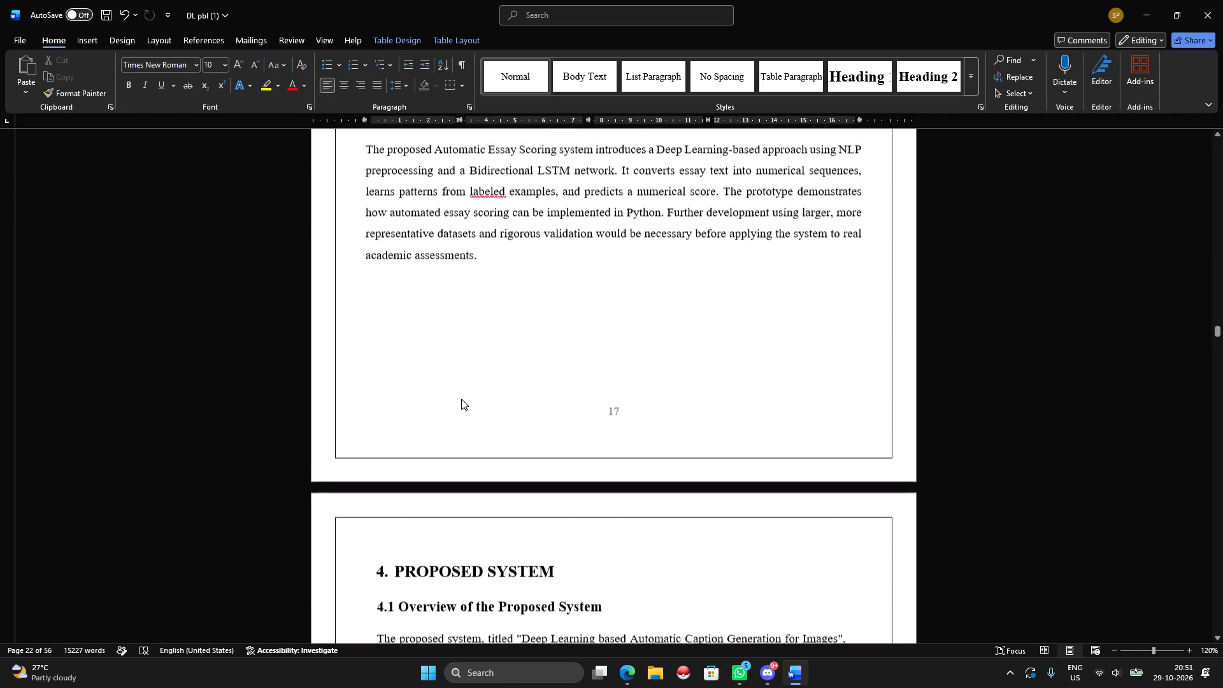
scroll(461, 399, "down", 6)
scroll(528, 412, "down", 2)
key("alt+Tab")
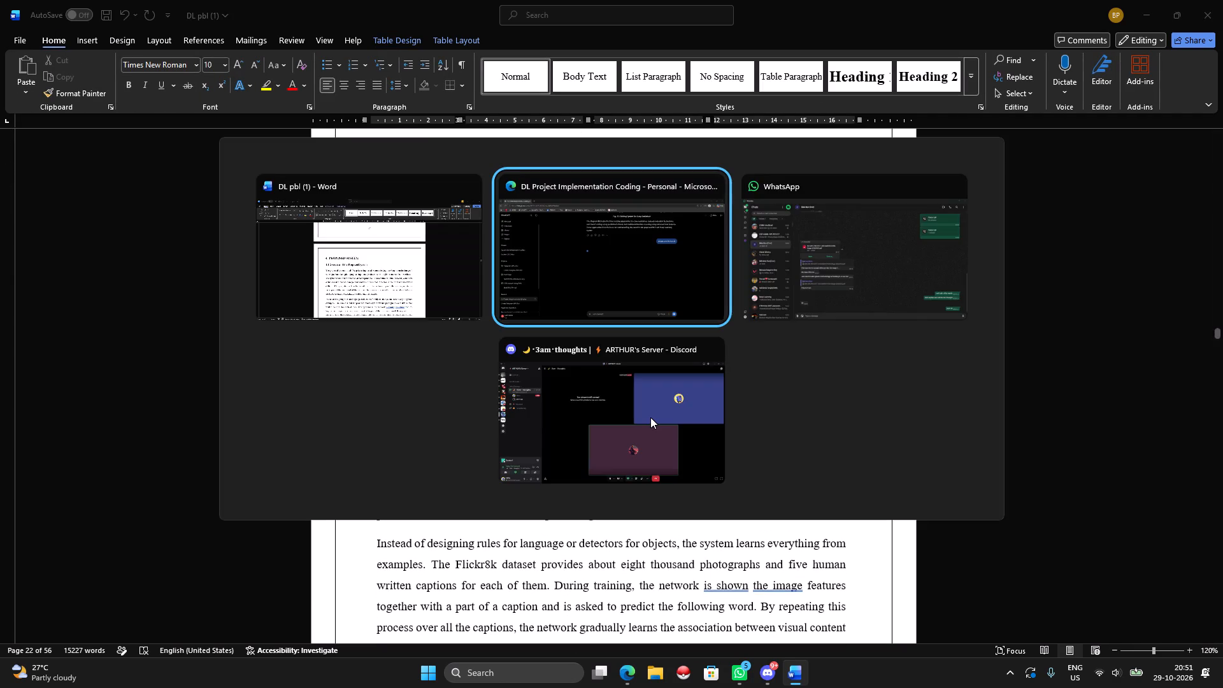
key("alt+Tab")
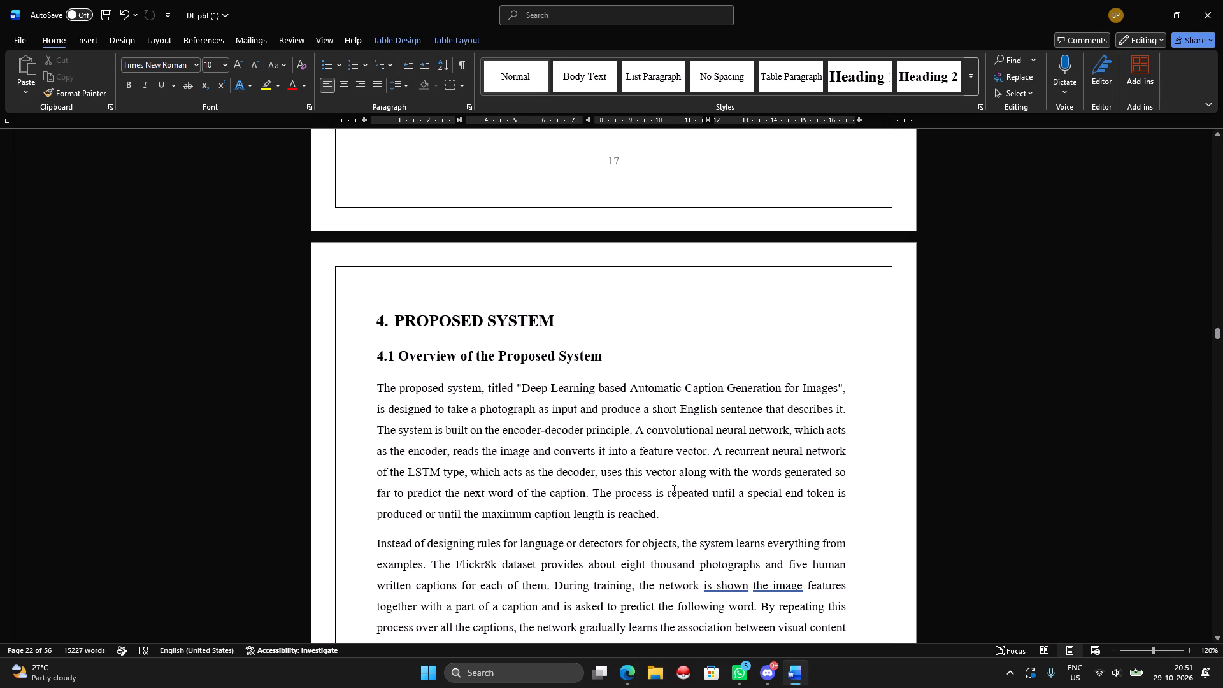
Compare the right edge of the body text in section 4.1 with that of chapter 3 and the end of chapter 2.
left_click(1219, 333)
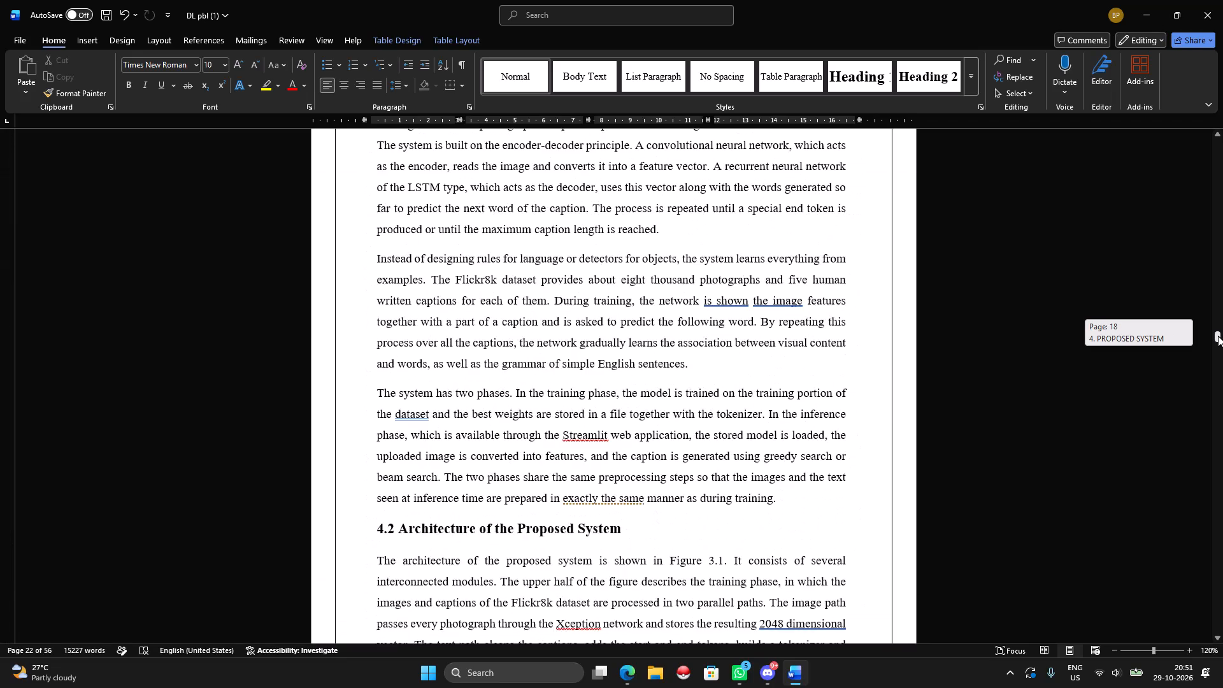
scroll(706, 469, "up", 9)
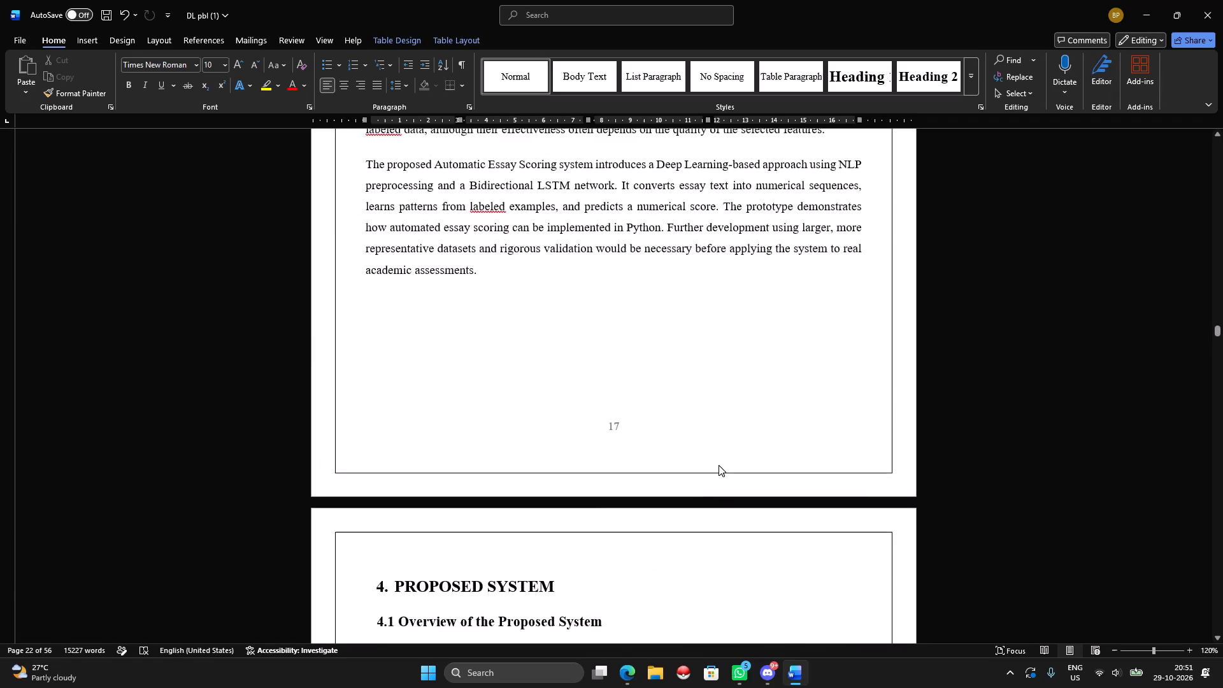
scroll(719, 464, "down", 3)
scroll(782, 445, "down", 3)
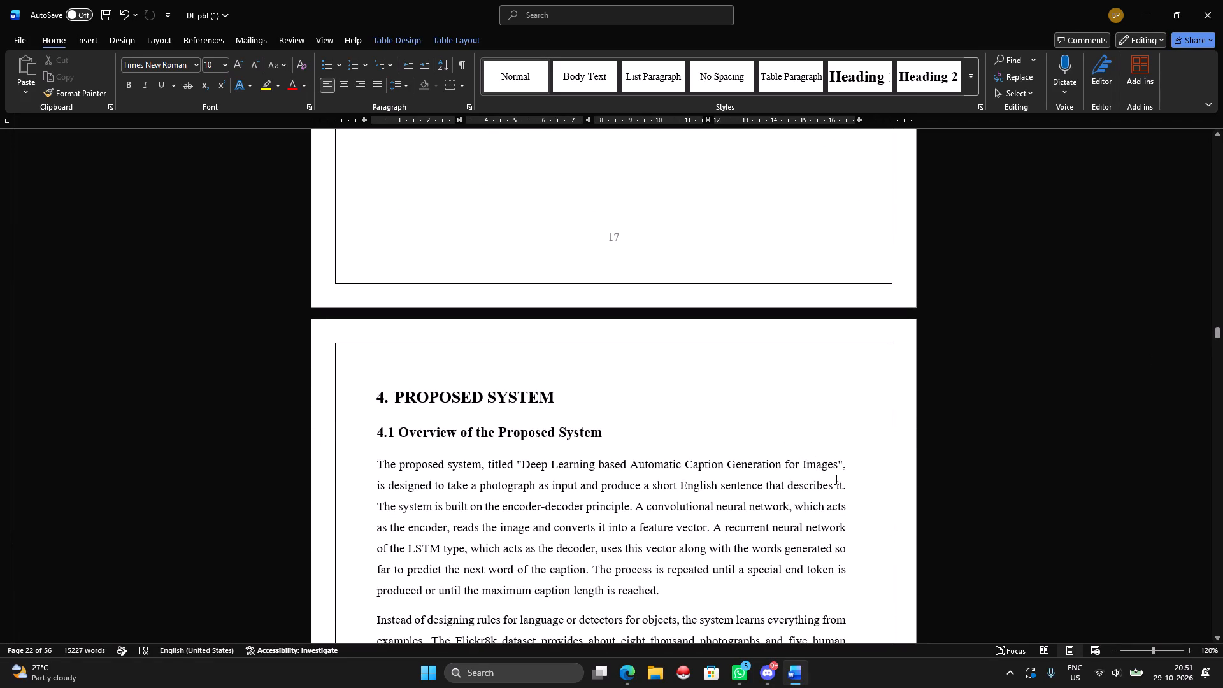
left_click(847, 467)
scroll(847, 467, "up", 4)
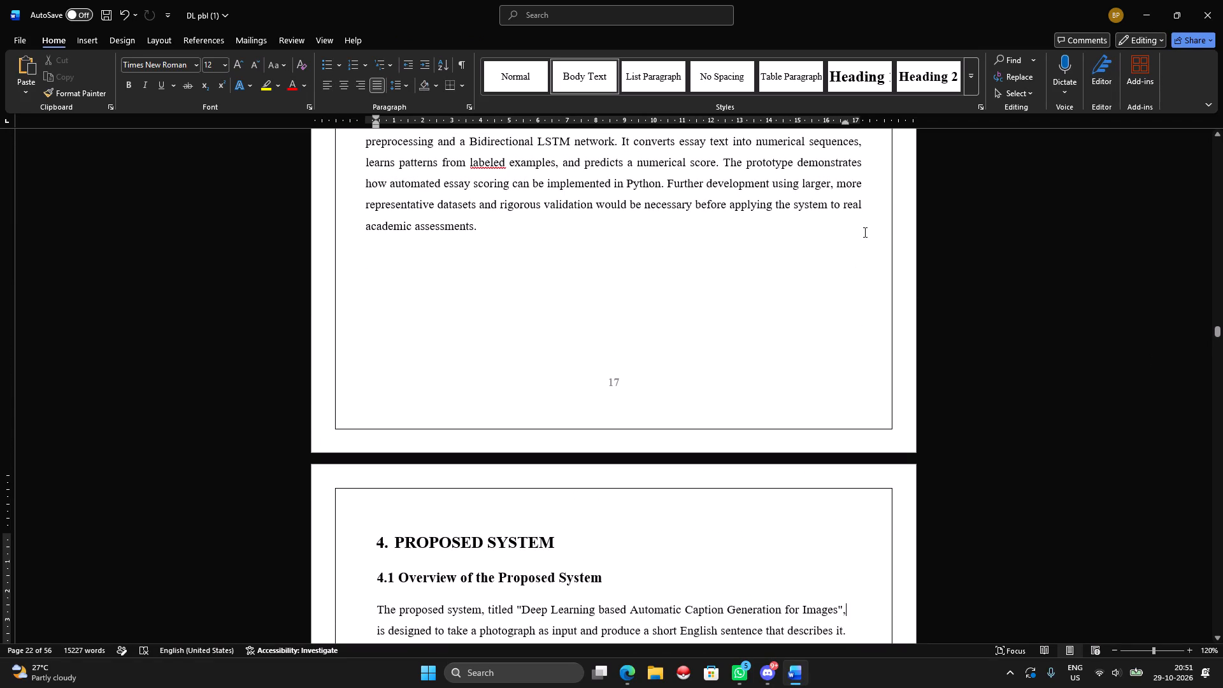
left_click(872, 226)
left_click(862, 210)
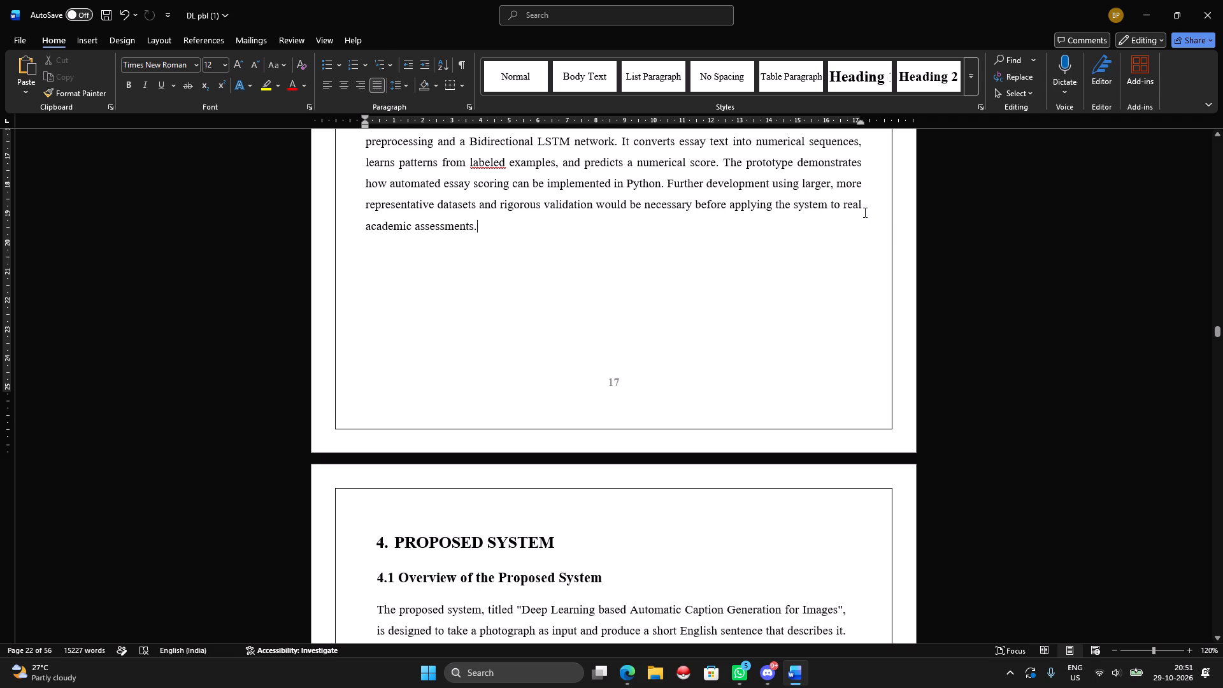
scroll(584, 354, "down", 7)
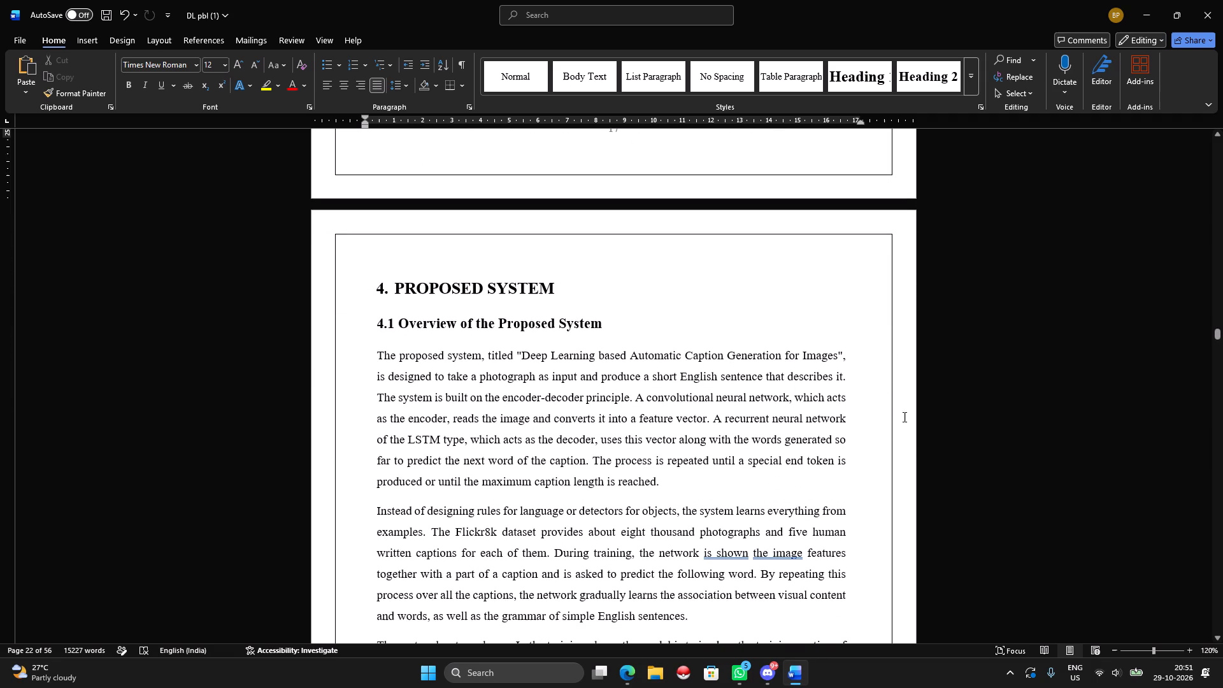
scroll(837, 418, "up", 11)
scroll(860, 447, "up", 12)
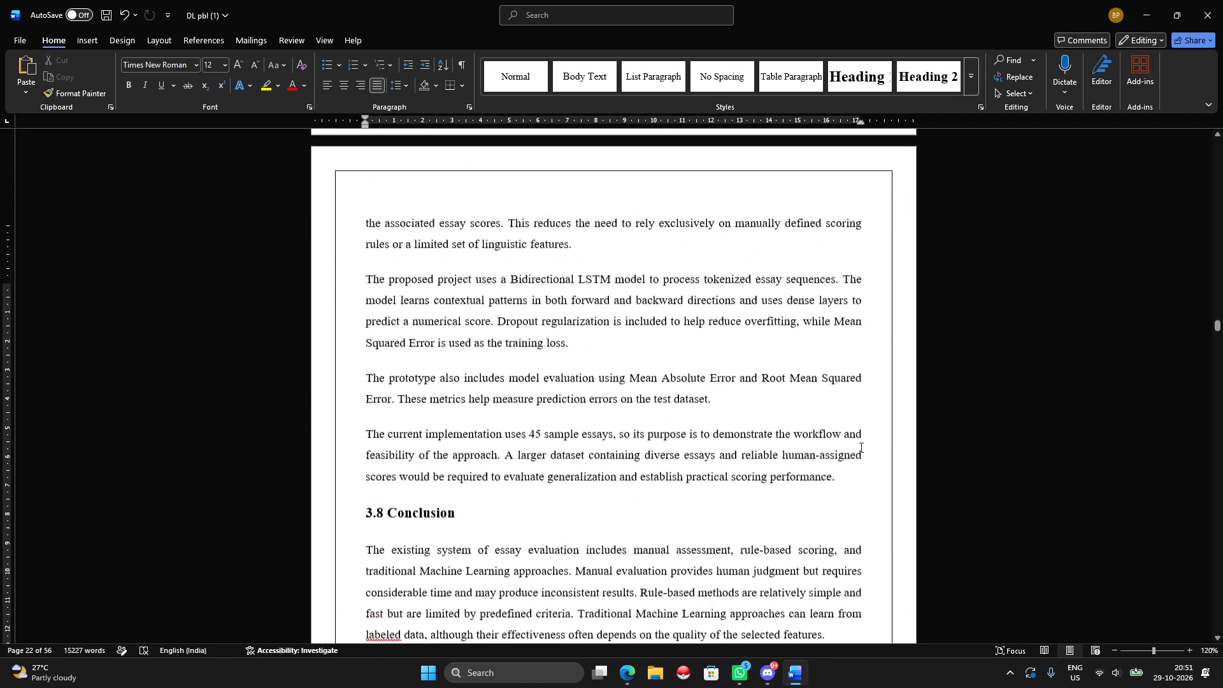
scroll(860, 447, "up", 20)
scroll(861, 447, "down", 2)
scroll(861, 447, "up", 13)
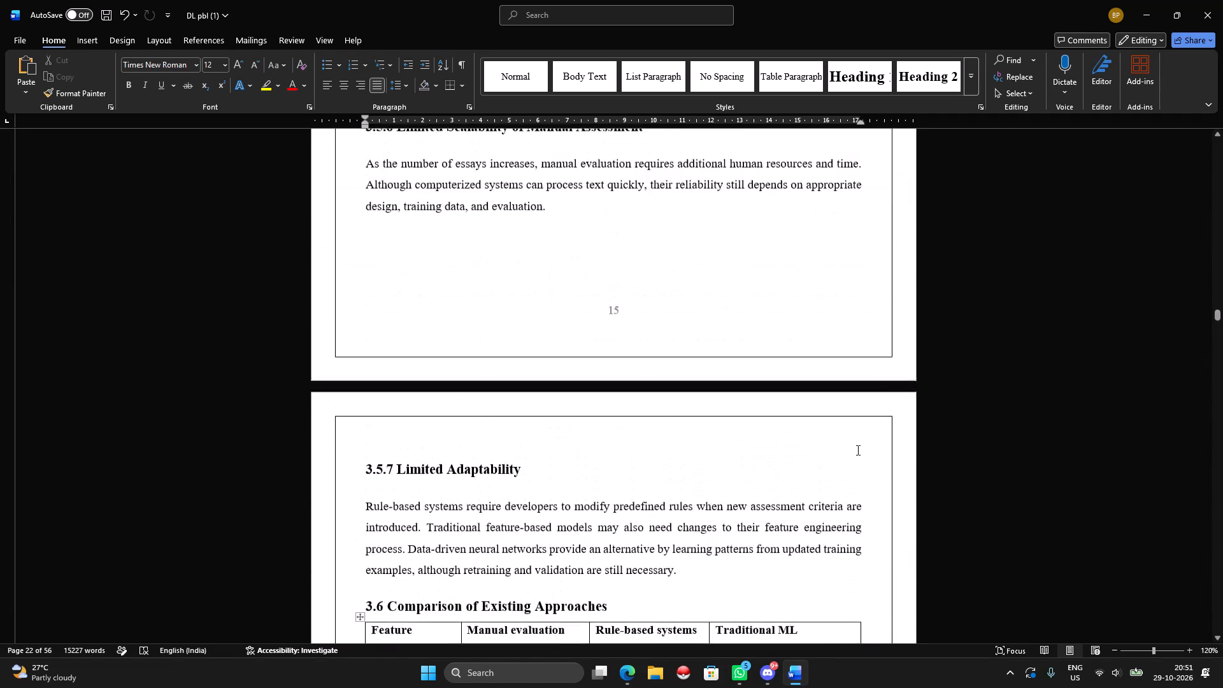
scroll(857, 450, "up", 20)
scroll(857, 450, "up", 20)
scroll(857, 450, "up", 7)
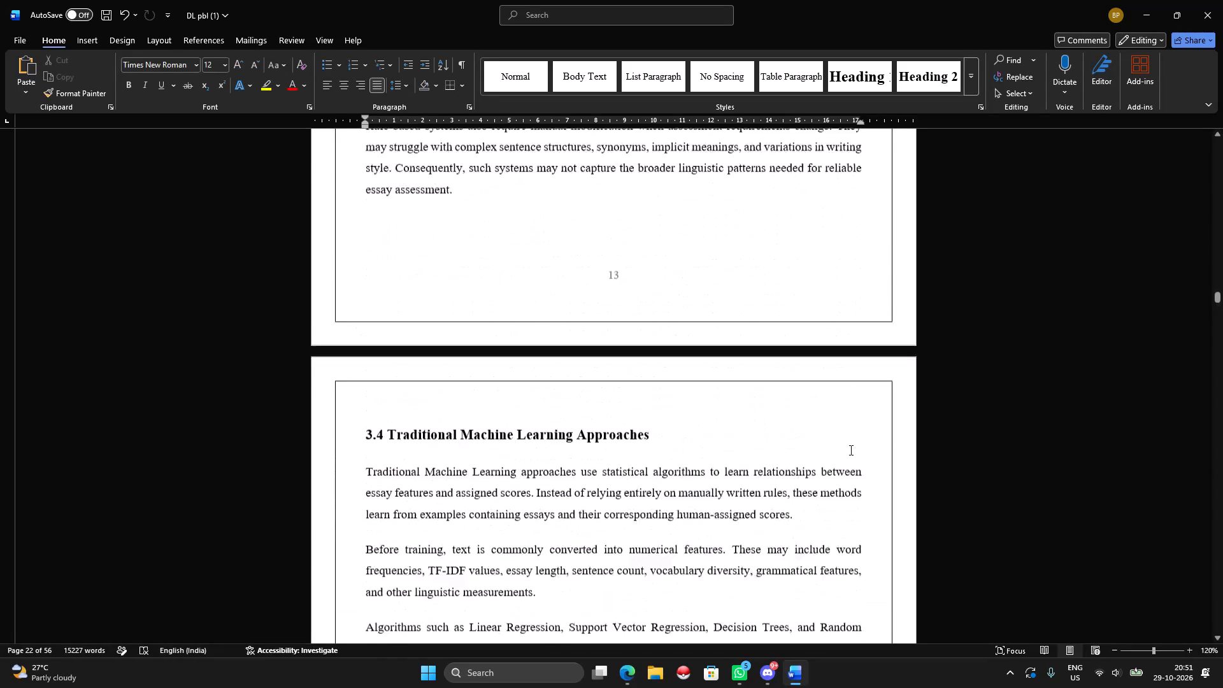
scroll(850, 450, "up", 13)
left_click(858, 371)
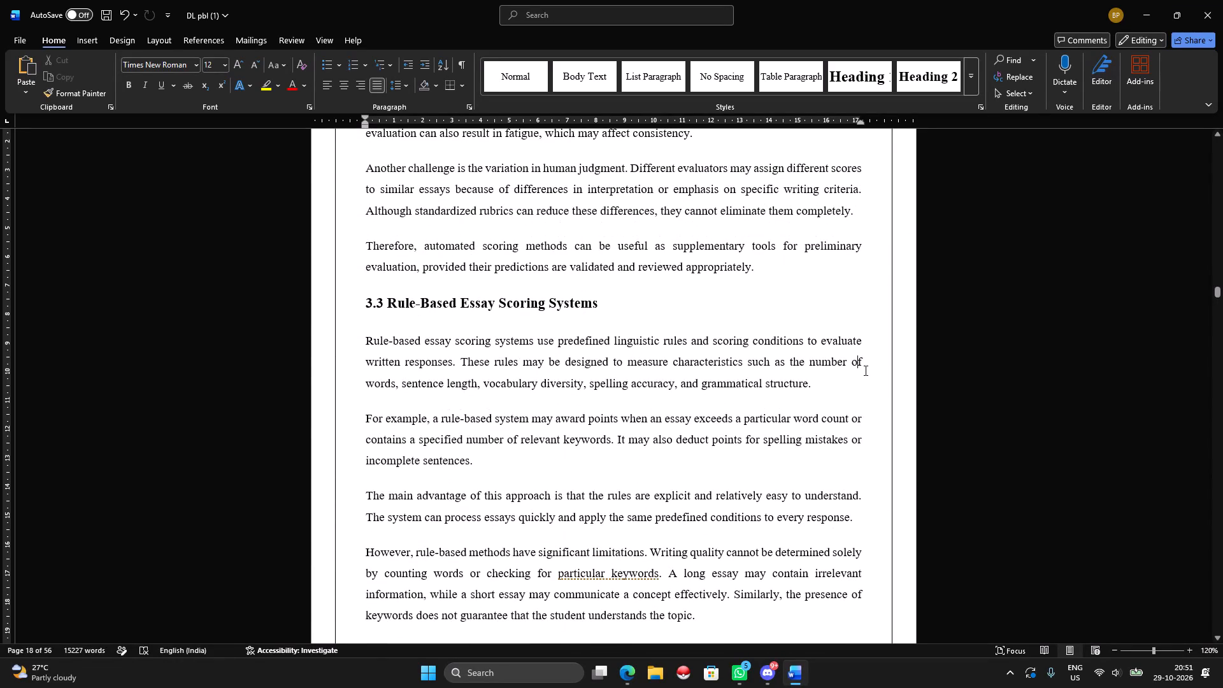
left_click(864, 370)
scroll(875, 462, "up", 20)
scroll(875, 462, "up", 4)
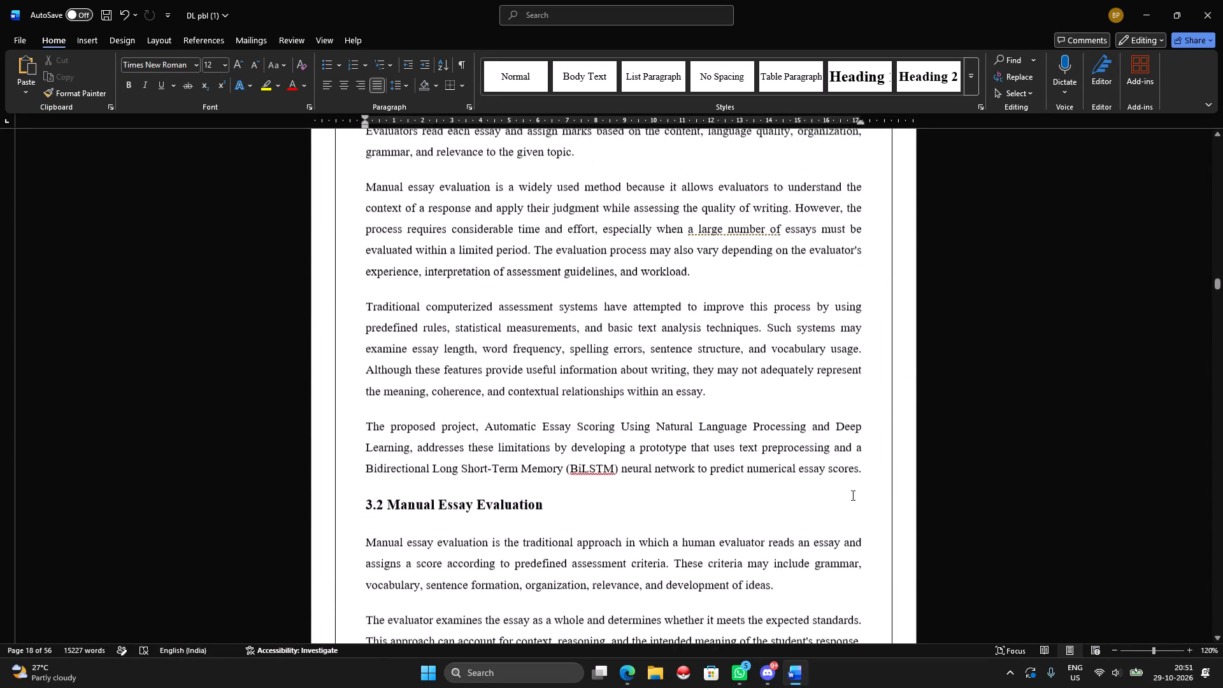
scroll(852, 495, "up", 20)
scroll(852, 495, "up", 3)
left_click(869, 448)
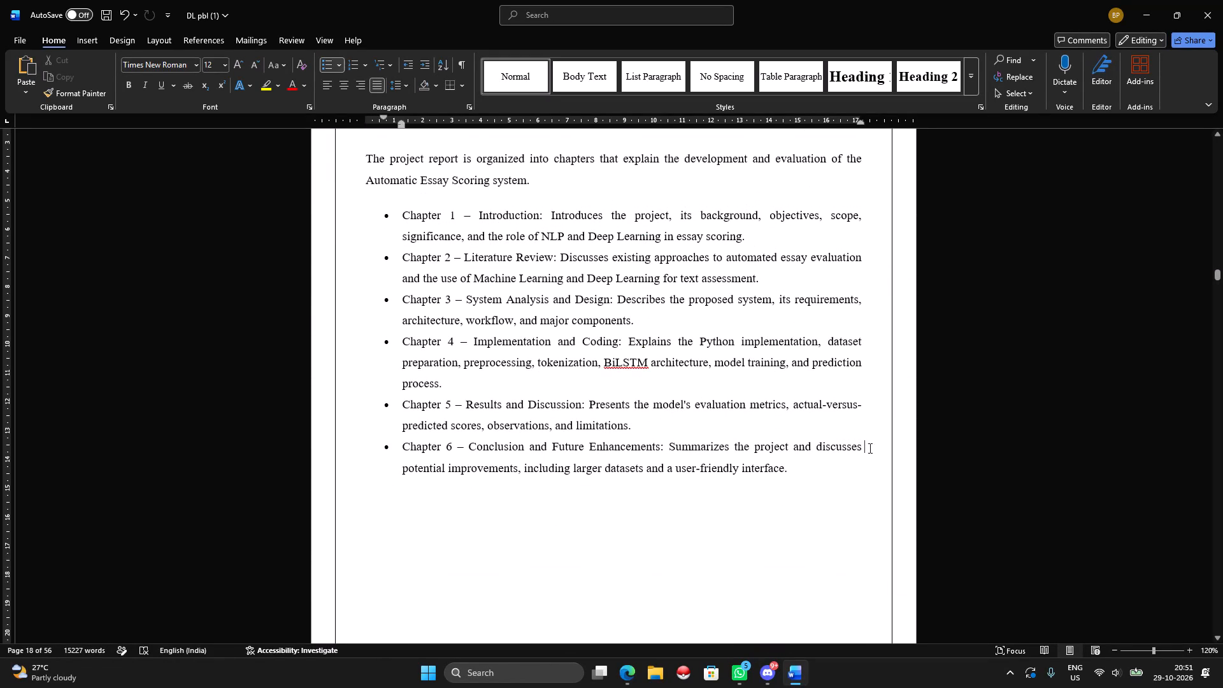
Look back through chapter 2 as far as the tokenization section, and return to the start of chapter 4.
scroll(864, 422, "up", 20)
scroll(864, 422, "up", 5)
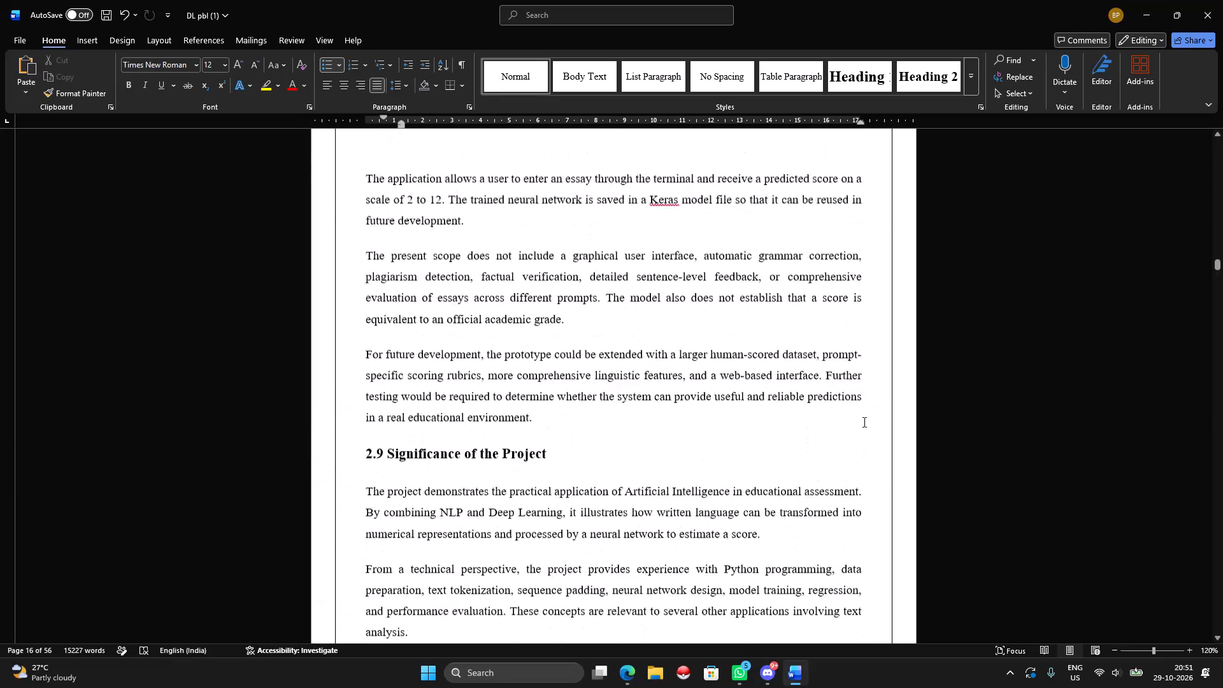
scroll(863, 422, "up", 20)
scroll(863, 422, "up", 12)
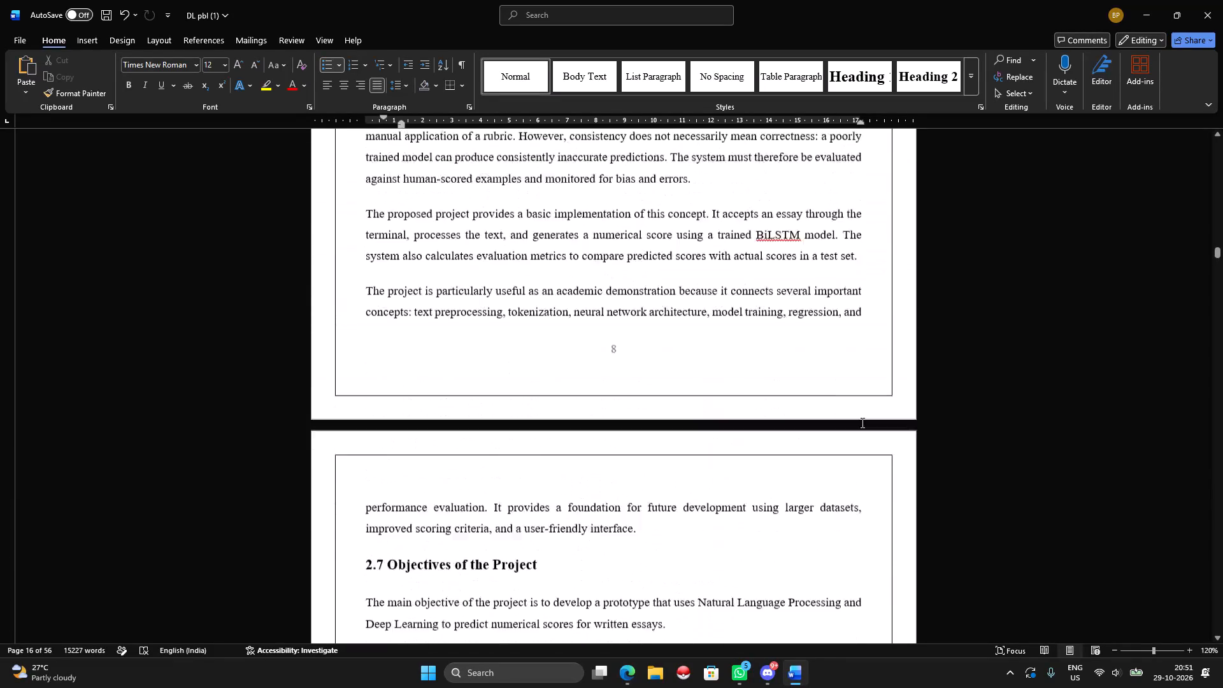
scroll(861, 422, "up", 20)
scroll(861, 422, "up", 12)
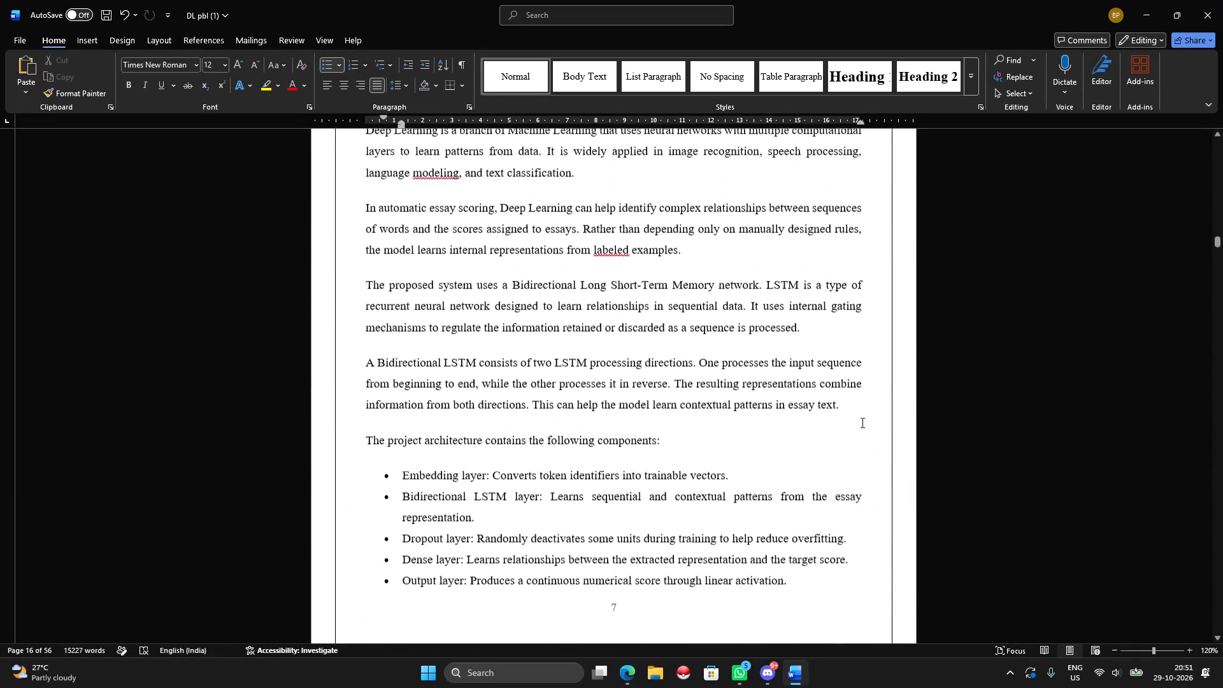
scroll(861, 422, "up", 20)
scroll(861, 422, "up", 9)
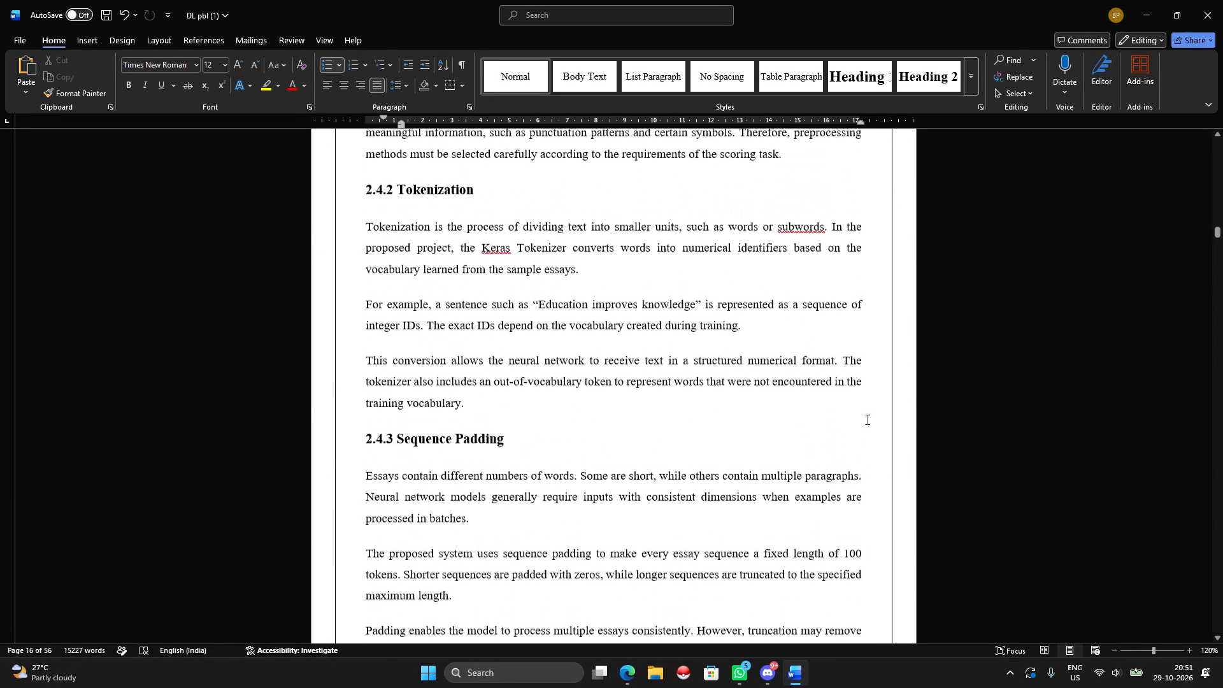
scroll(866, 419, "up", 11)
scroll(865, 419, "down", 15)
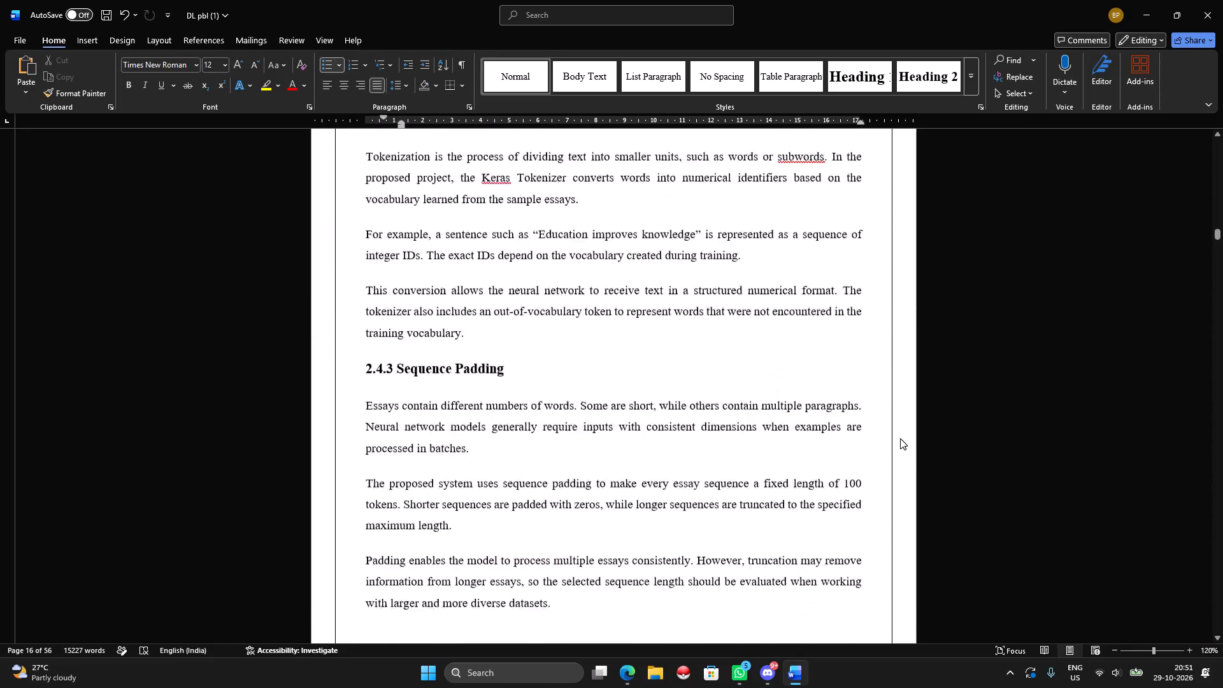
scroll(900, 438, "down", 20)
scroll(900, 438, "down", 20)
scroll(900, 438, "down", 13)
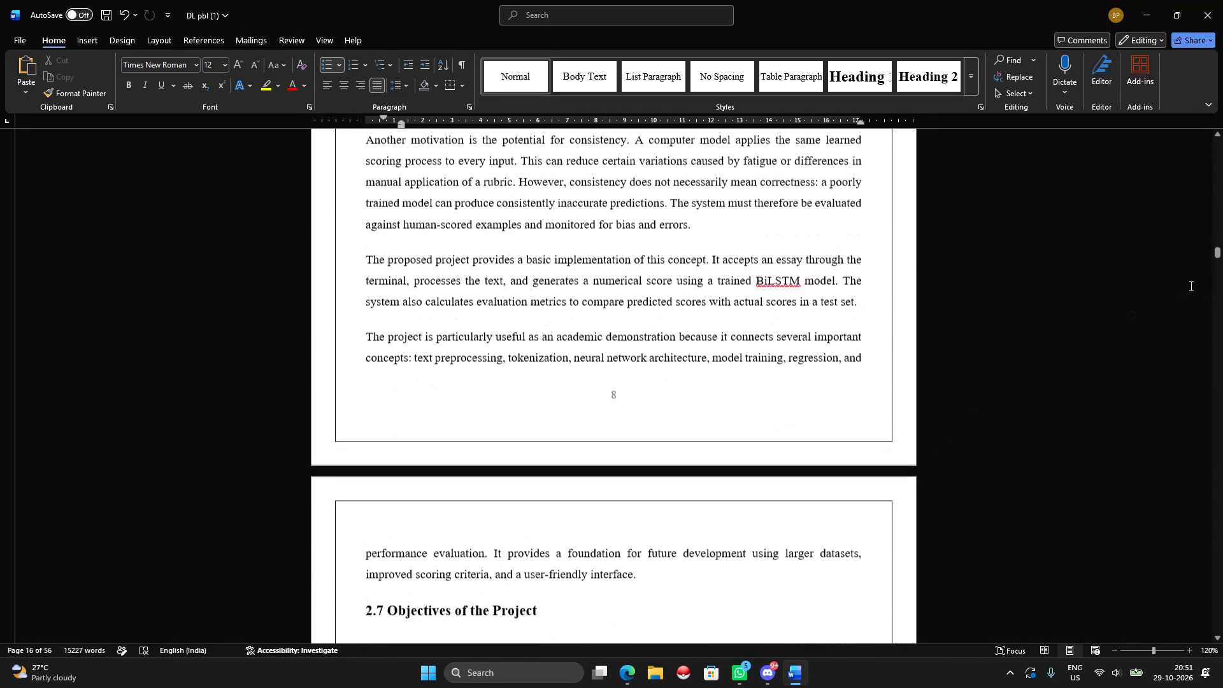
left_click_drag(1217, 252, 1222, 310)
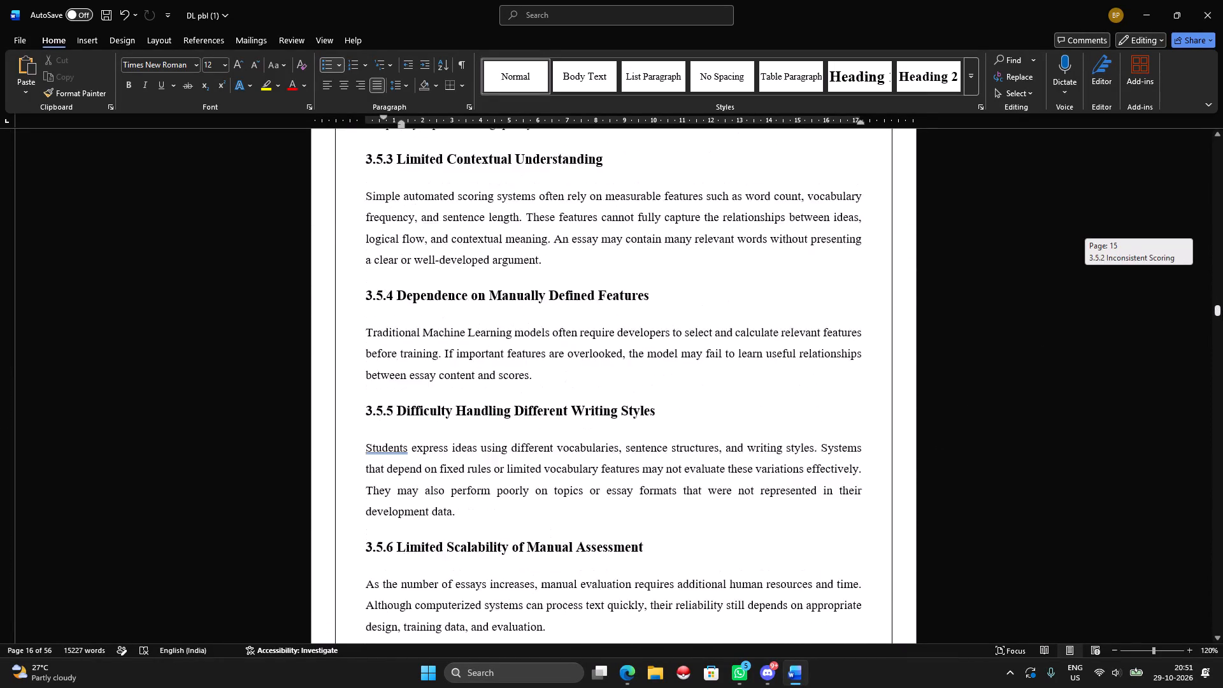
left_click_drag(1222, 310, 1222, 334)
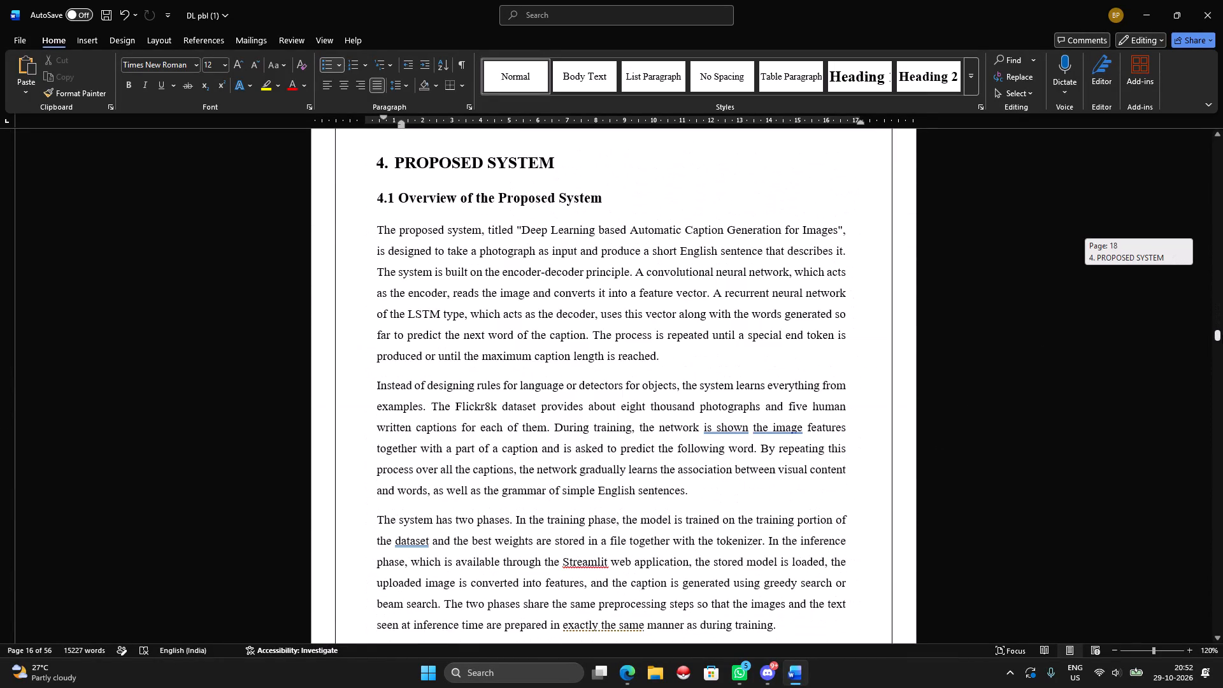
left_click_drag(1222, 334, 1222, 334)
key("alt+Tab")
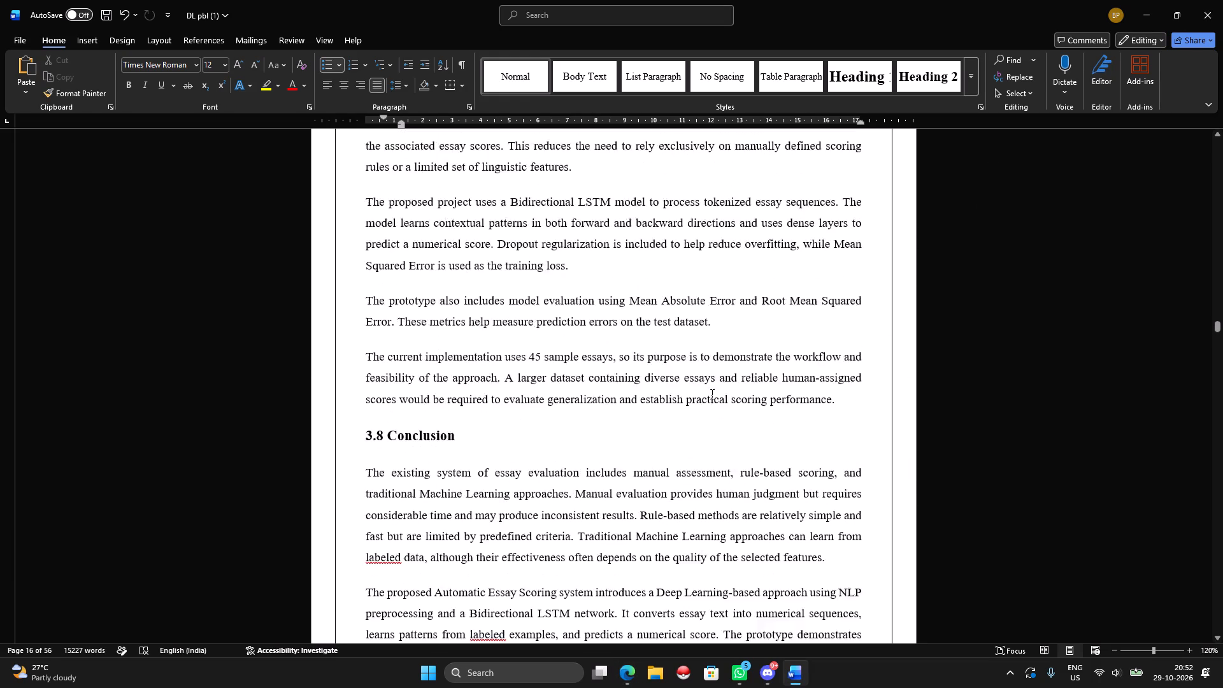
scroll(711, 394, "up", 20)
scroll(711, 394, "up", 20)
scroll(711, 394, "up", 1)
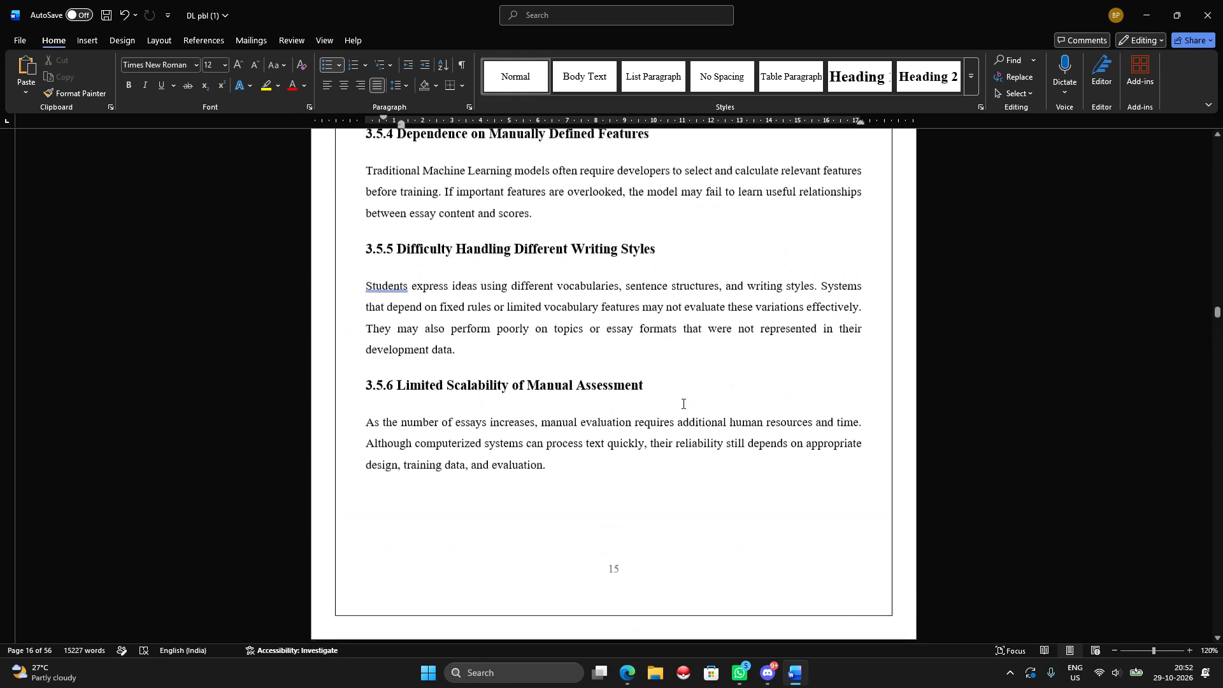
scroll(673, 406, "up", 20)
scroll(673, 406, "up", 20)
scroll(673, 406, "up", 1)
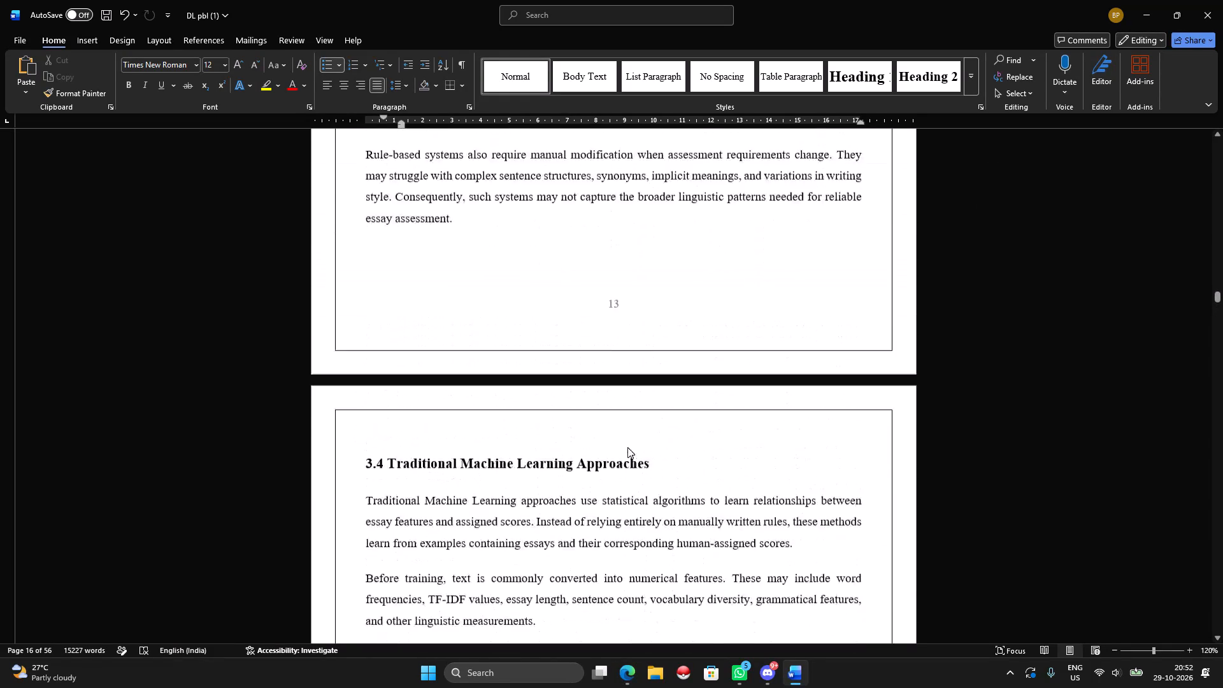
scroll(627, 447, "up", 20)
scroll(627, 447, "up", 20)
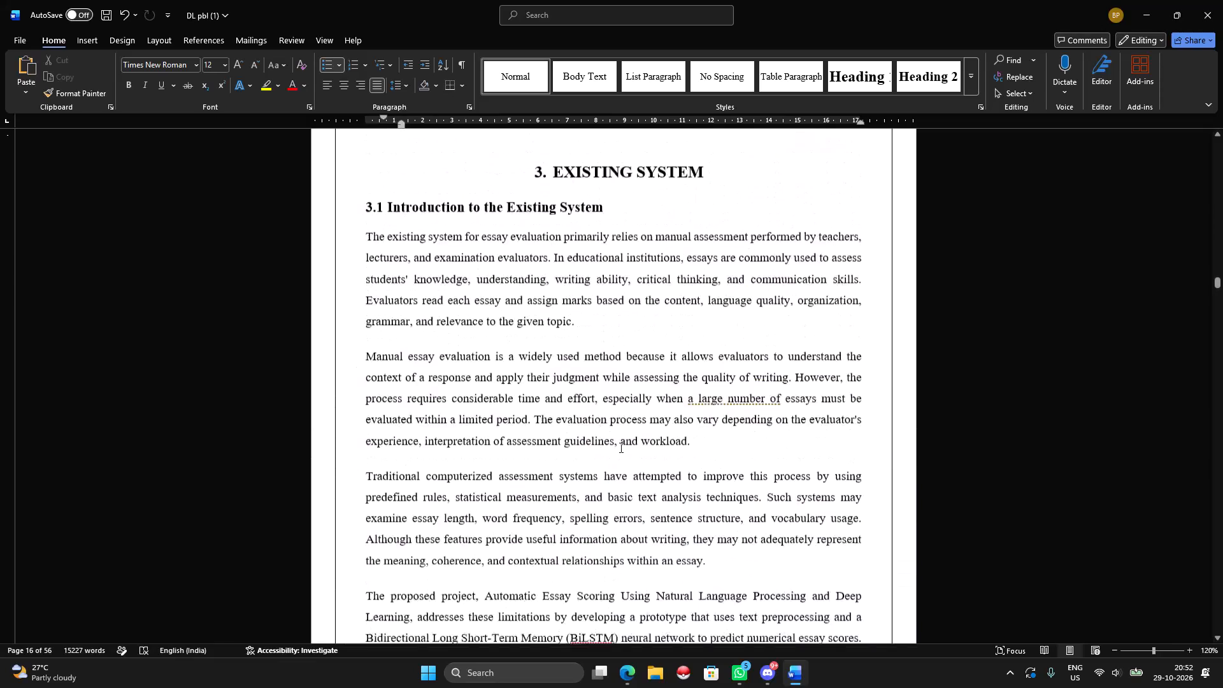
scroll(620, 447, "up", 6)
Look through sections 3.1 to 3.8 of chapter 3 for a suitable place for the Existing System diagram.
scroll(617, 449, "down", 13)
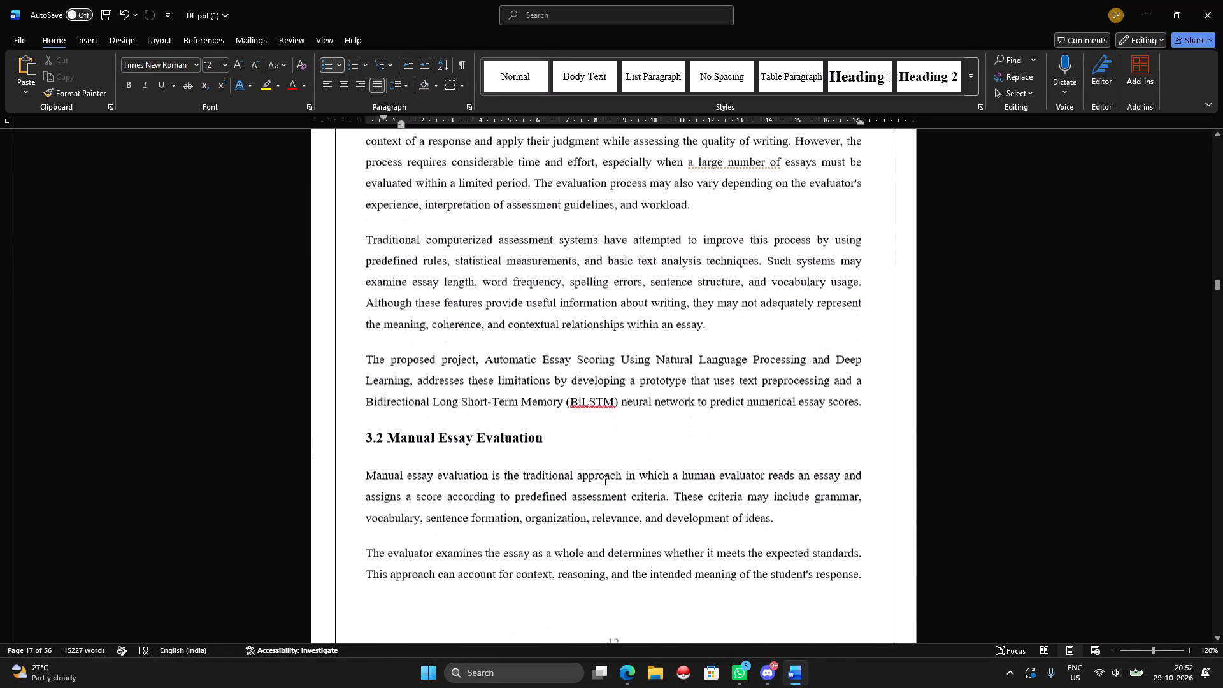
scroll(604, 480, "down", 15)
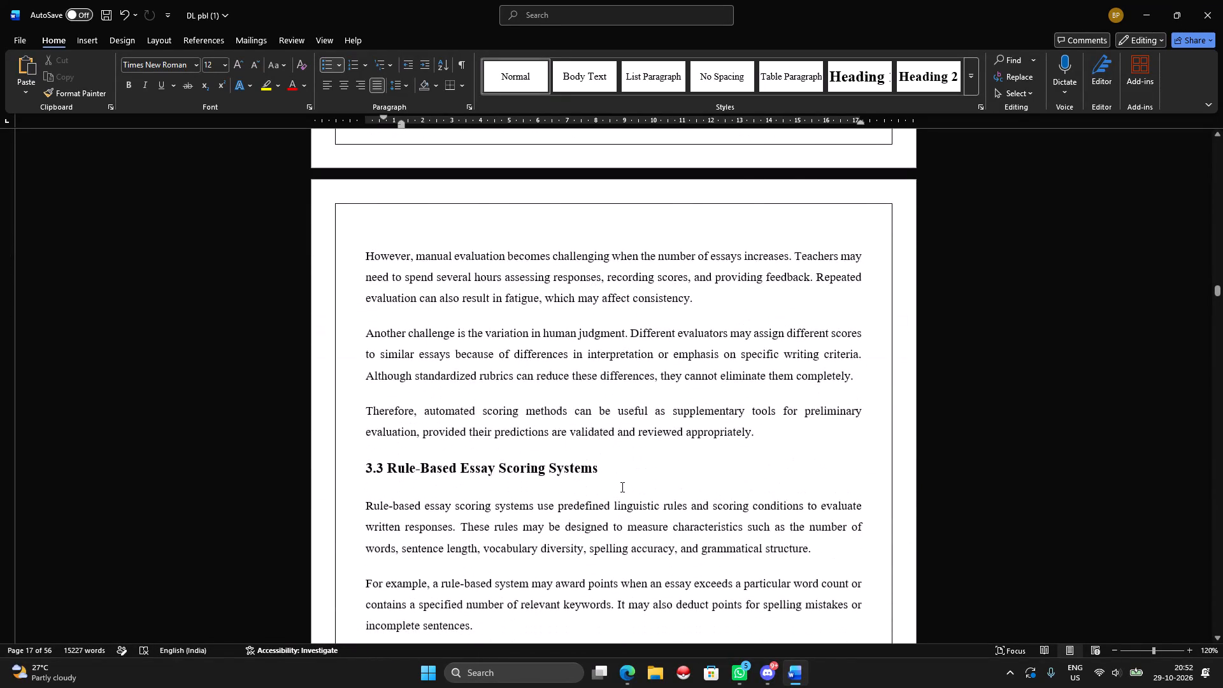
scroll(621, 487, "down", 15)
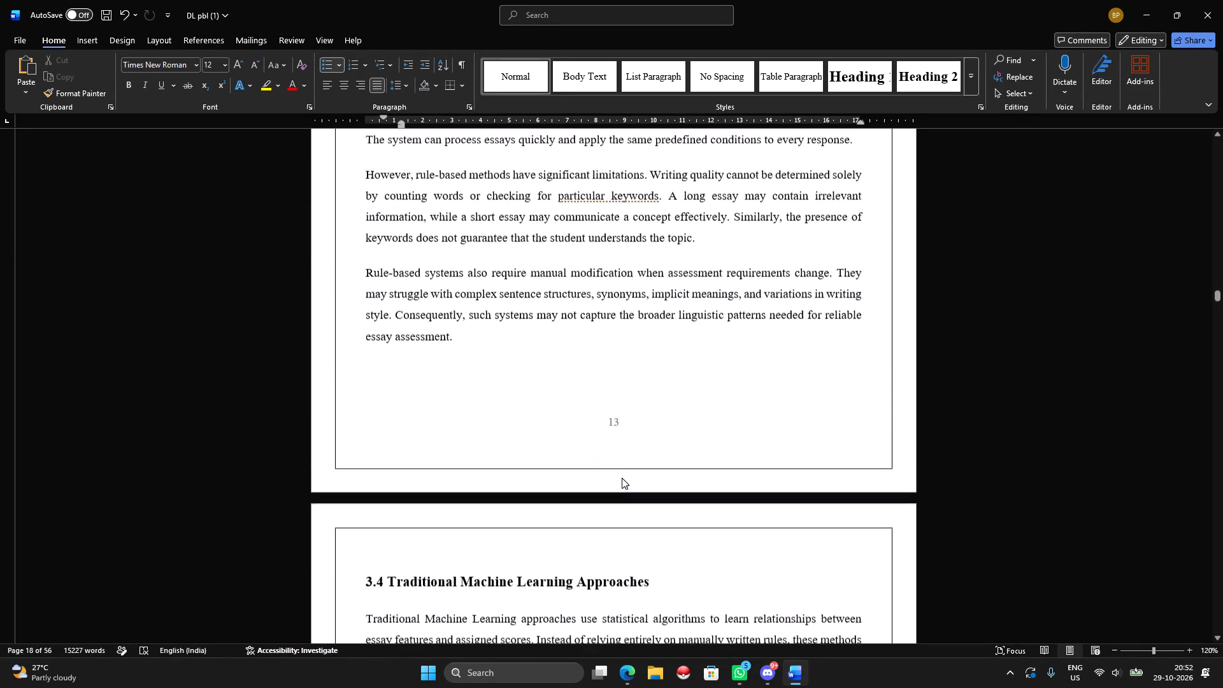
scroll(622, 478, "down", 4)
scroll(622, 491, "down", 20)
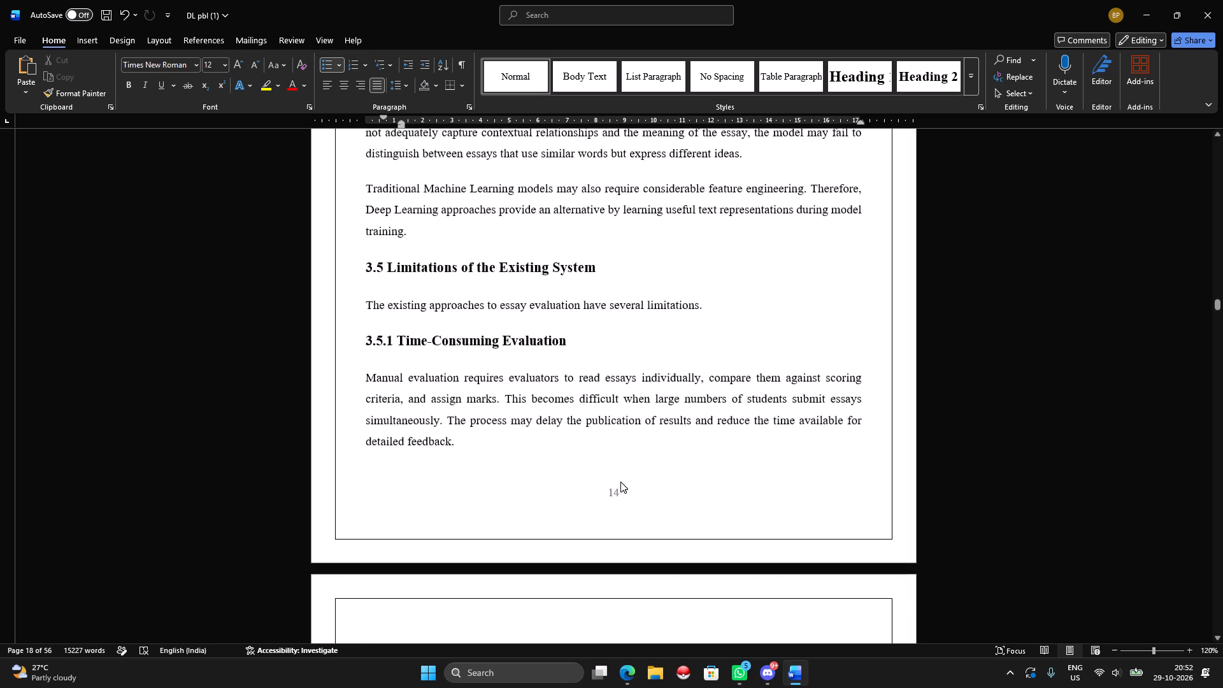
scroll(620, 480, "down", 7)
scroll(631, 464, "up", 10)
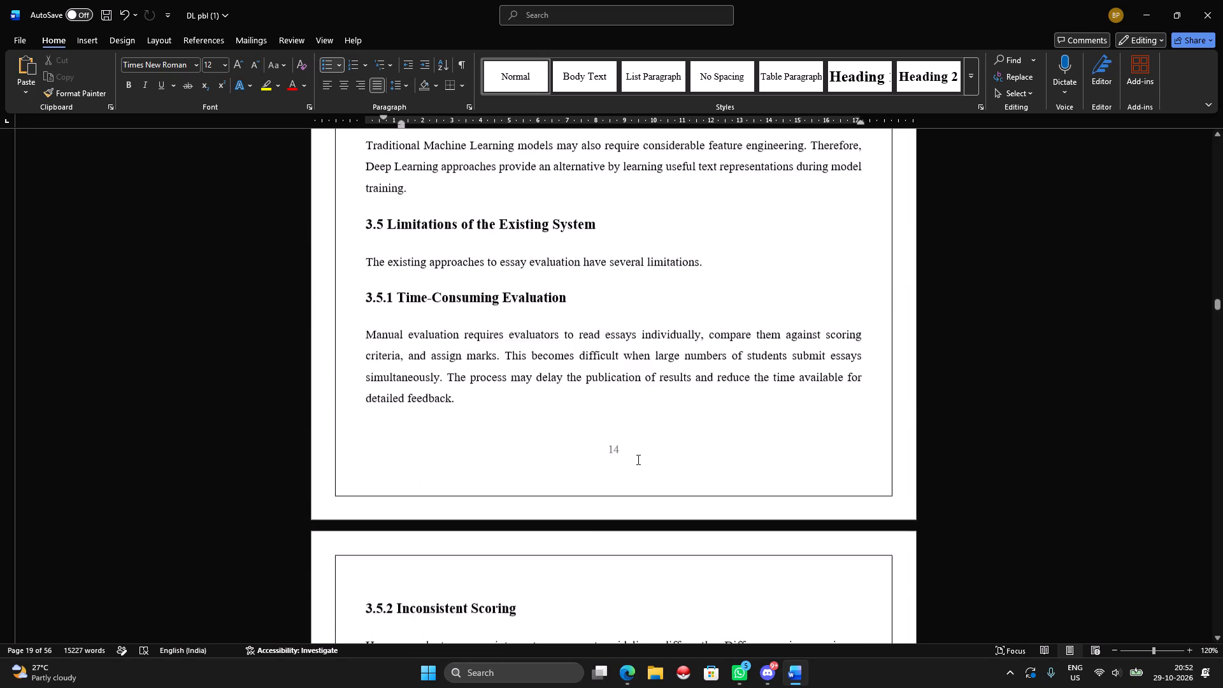
scroll(578, 391, "down", 12)
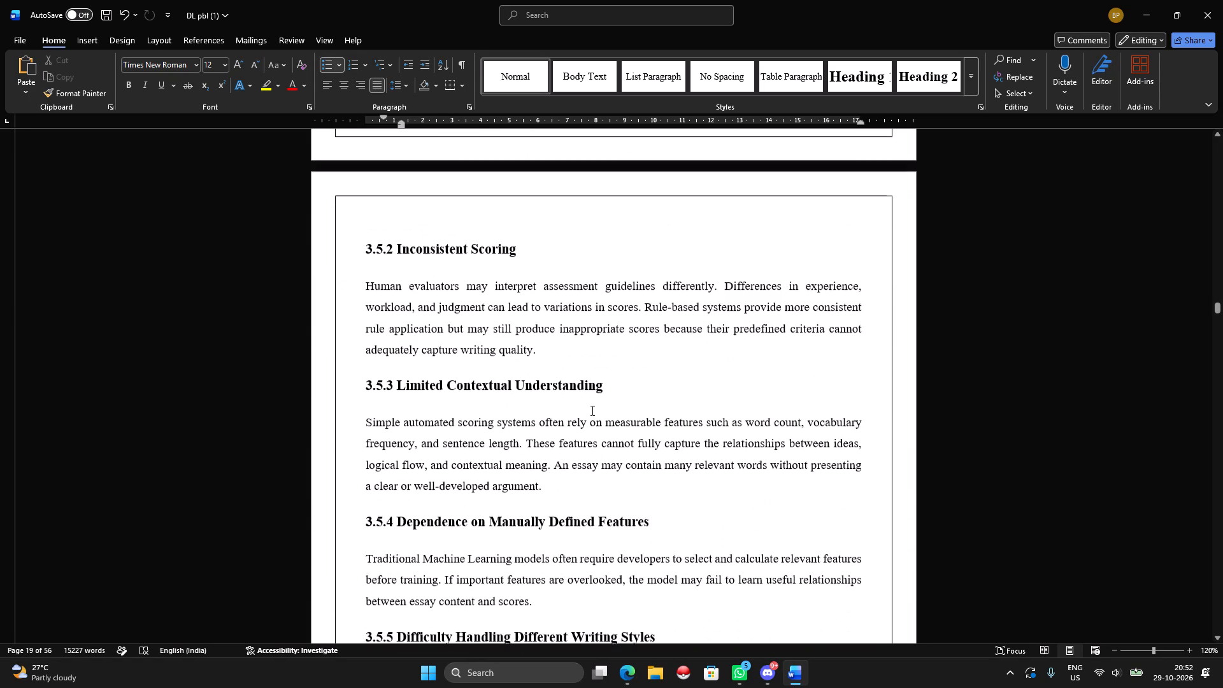
scroll(591, 411, "down", 18)
scroll(591, 411, "down", 4)
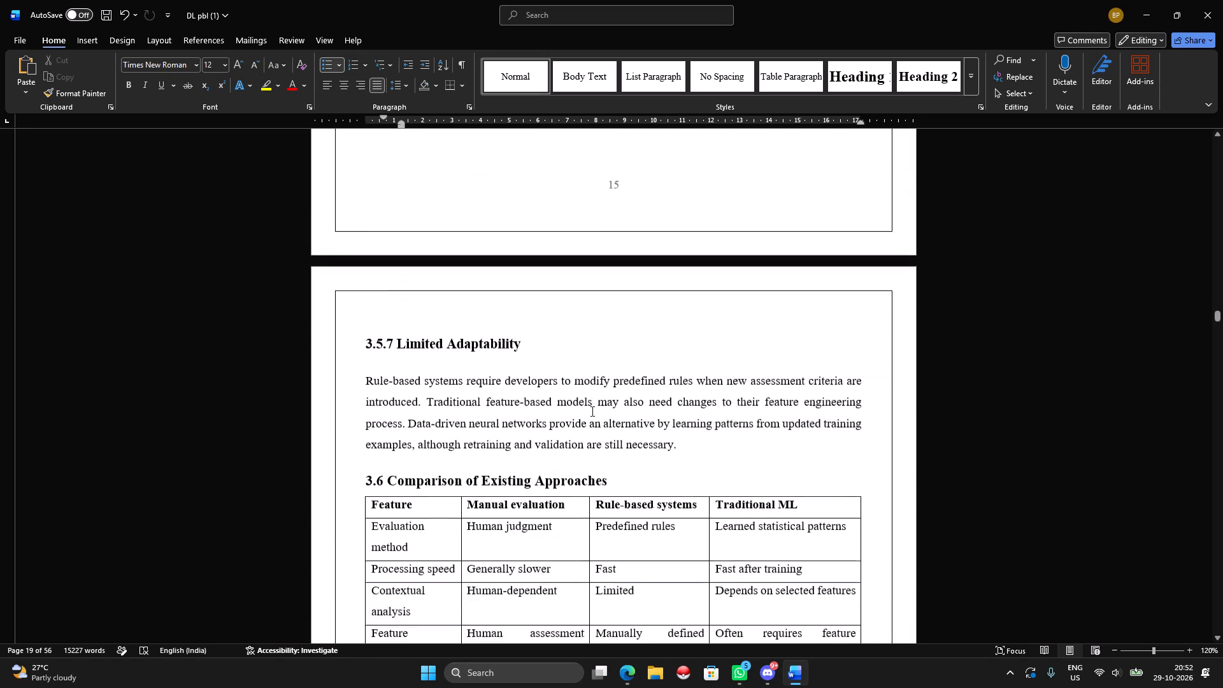
scroll(591, 411, "down", 12)
scroll(591, 411, "down", 16)
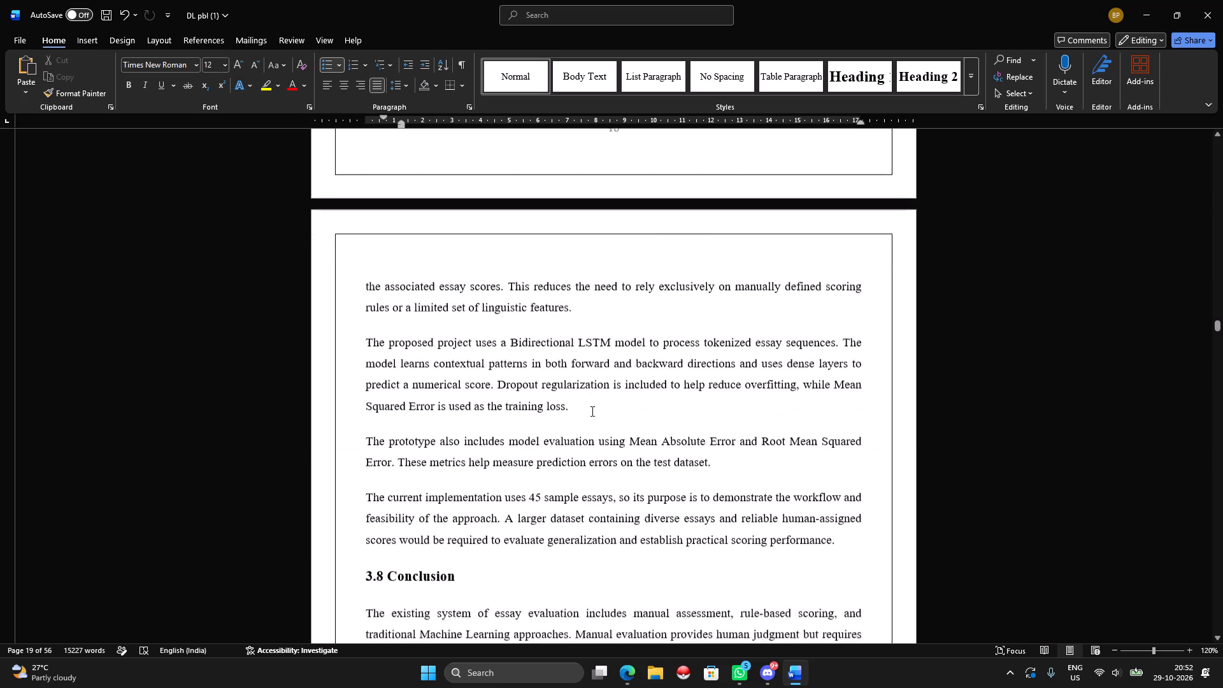
scroll(591, 411, "down", 7)
scroll(604, 503, "up", 15)
scroll(602, 505, "down", 13)
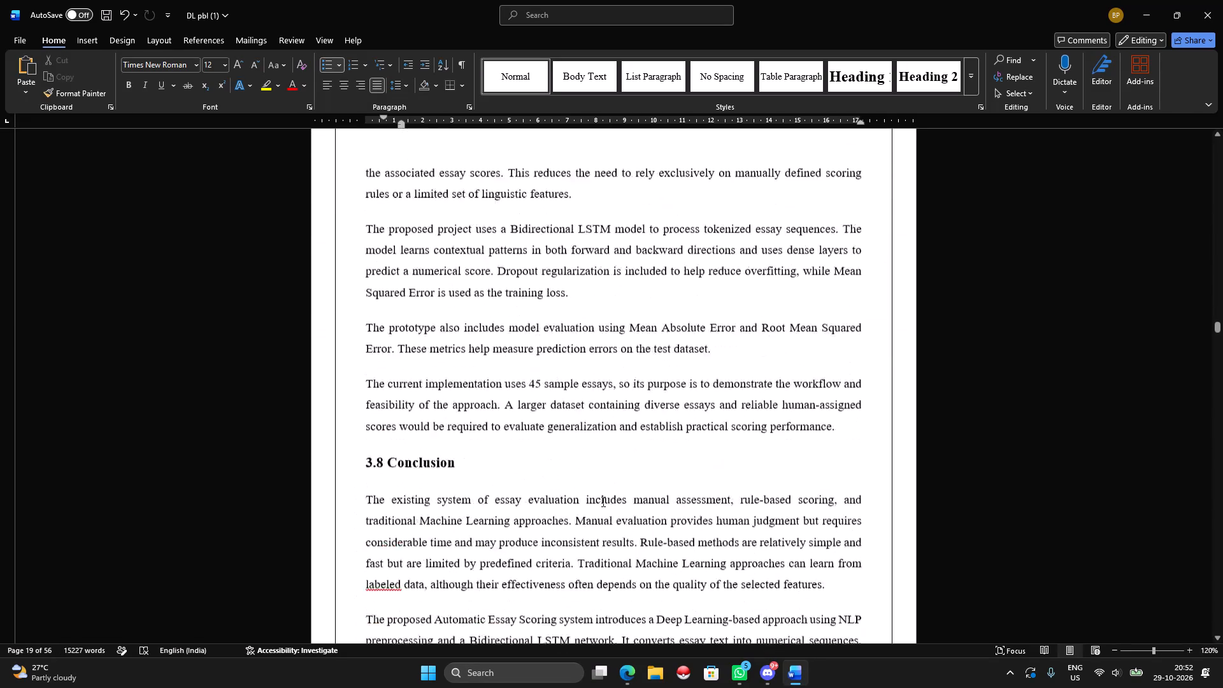
scroll(602, 501, "down", 8)
scroll(604, 496, "up", 11)
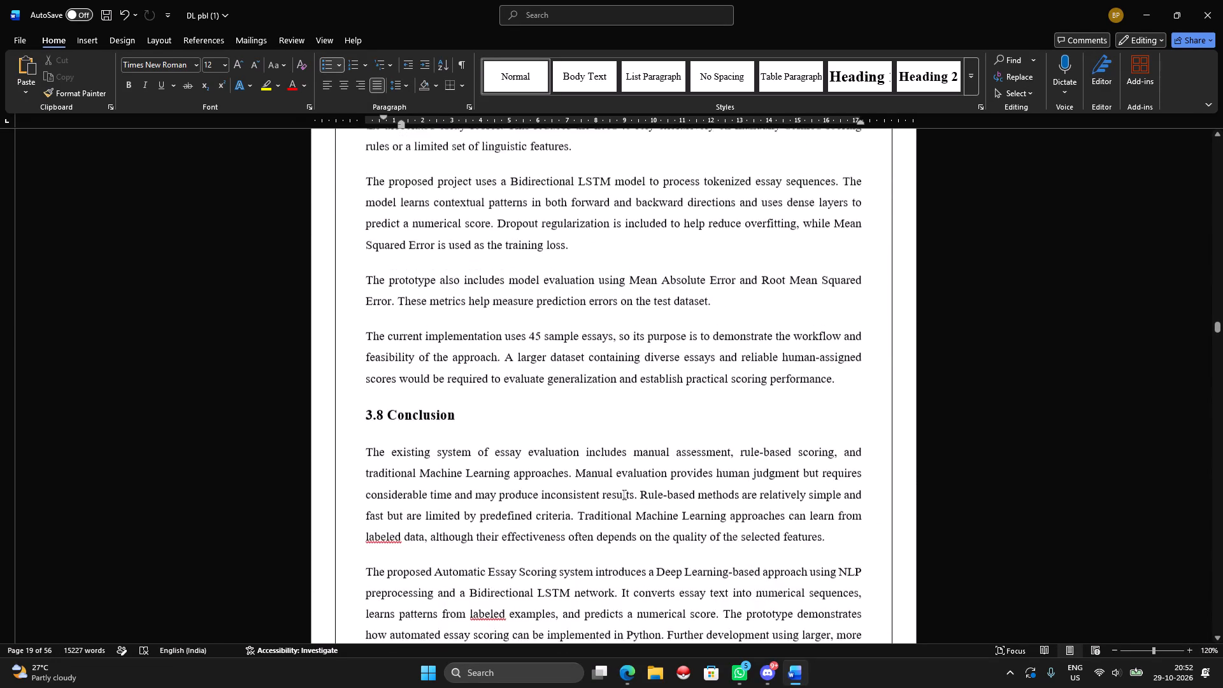
scroll(623, 494, "up", 18)
scroll(625, 491, "down", 12)
scroll(490, 465, "down", 2)
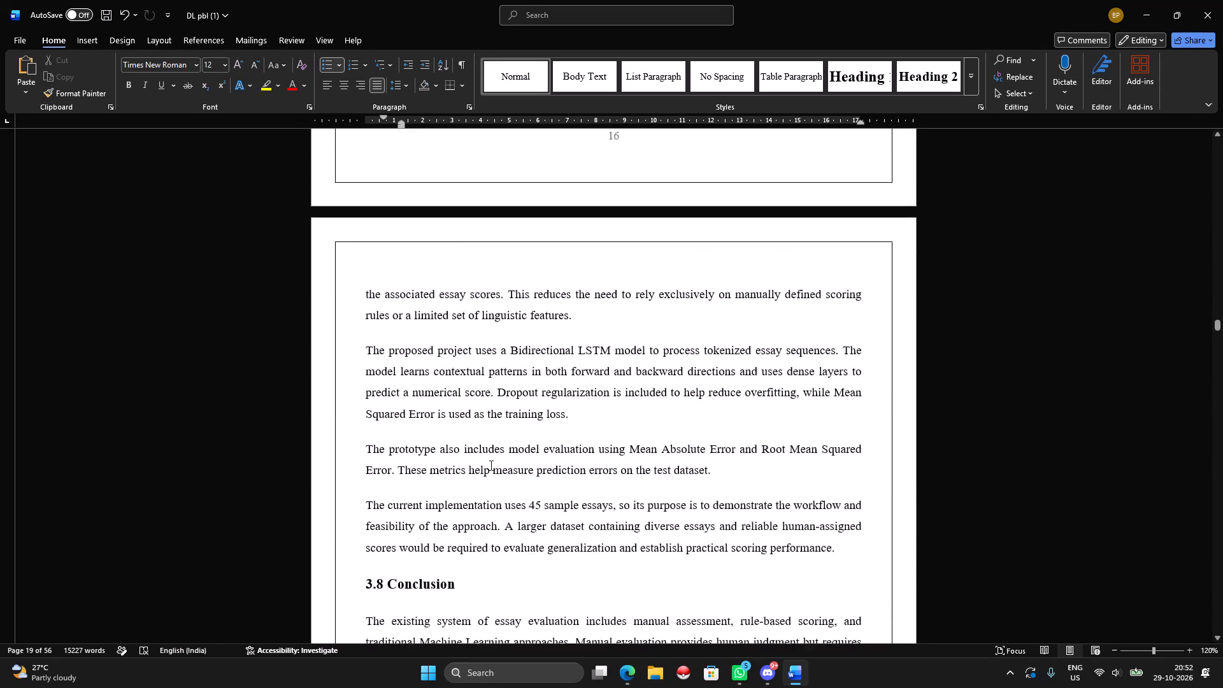
Add an empty paragraph at the end of section 3.7, before 3.8 Conclusion, and paste the copied diagram there as a picture.
scroll(490, 465, "down", 5)
left_click(840, 317)
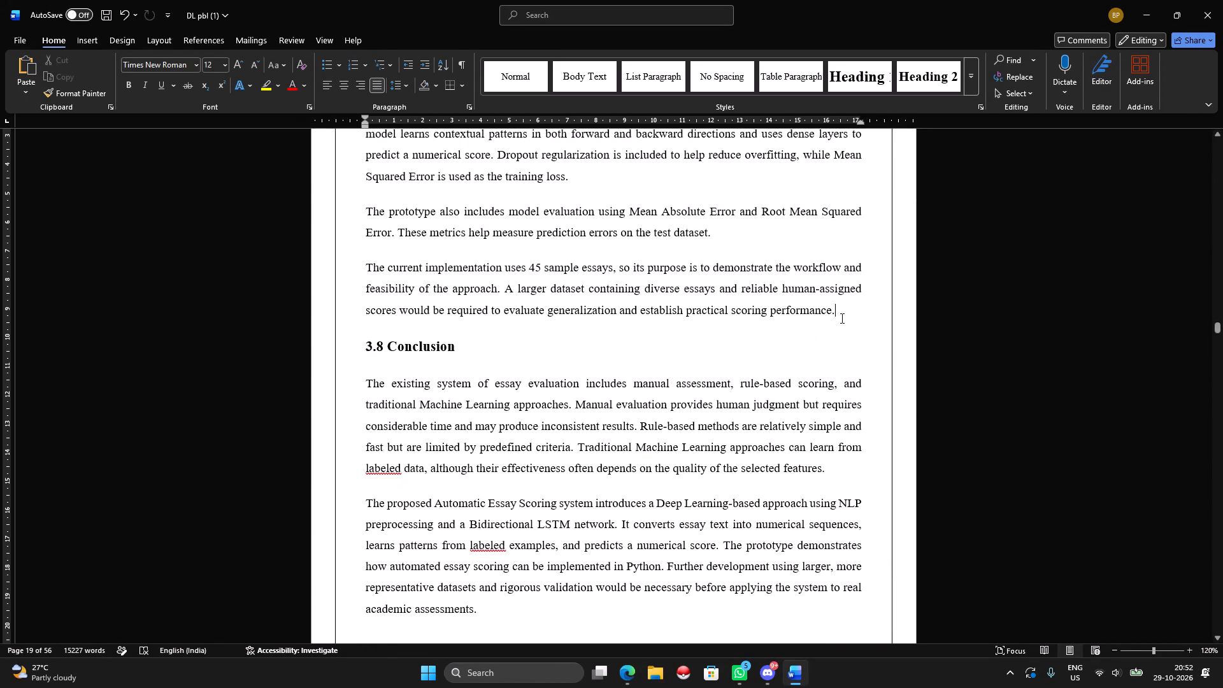
key("Return")
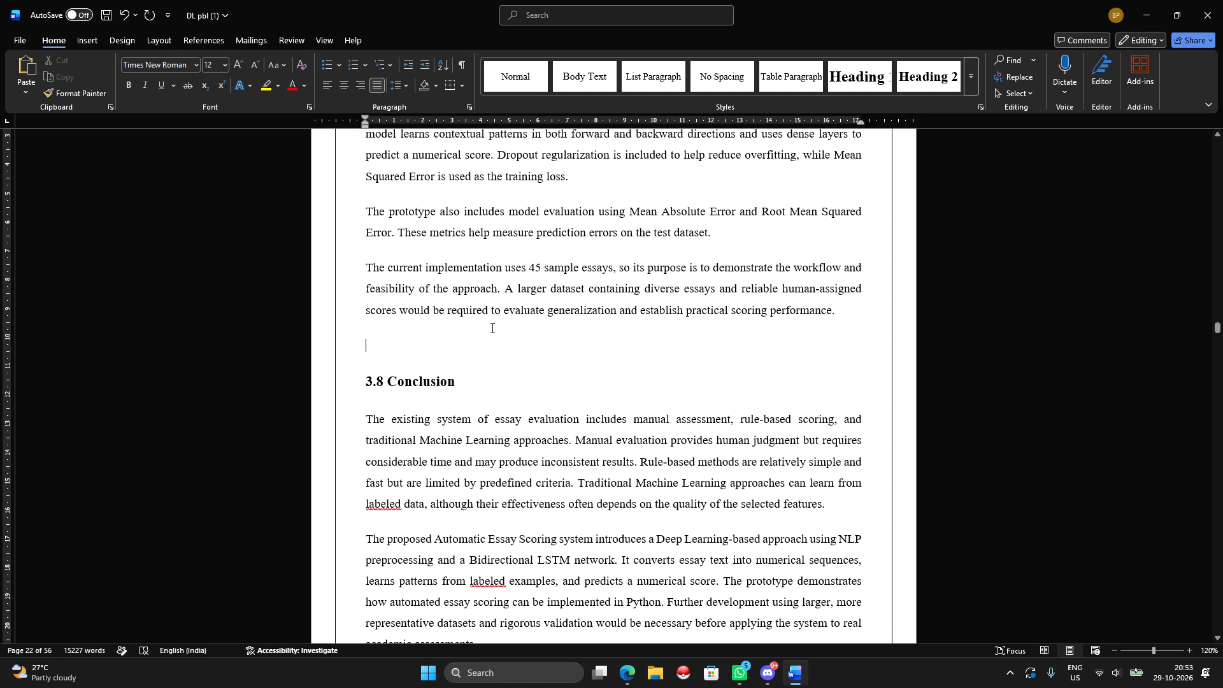
right_click(465, 349)
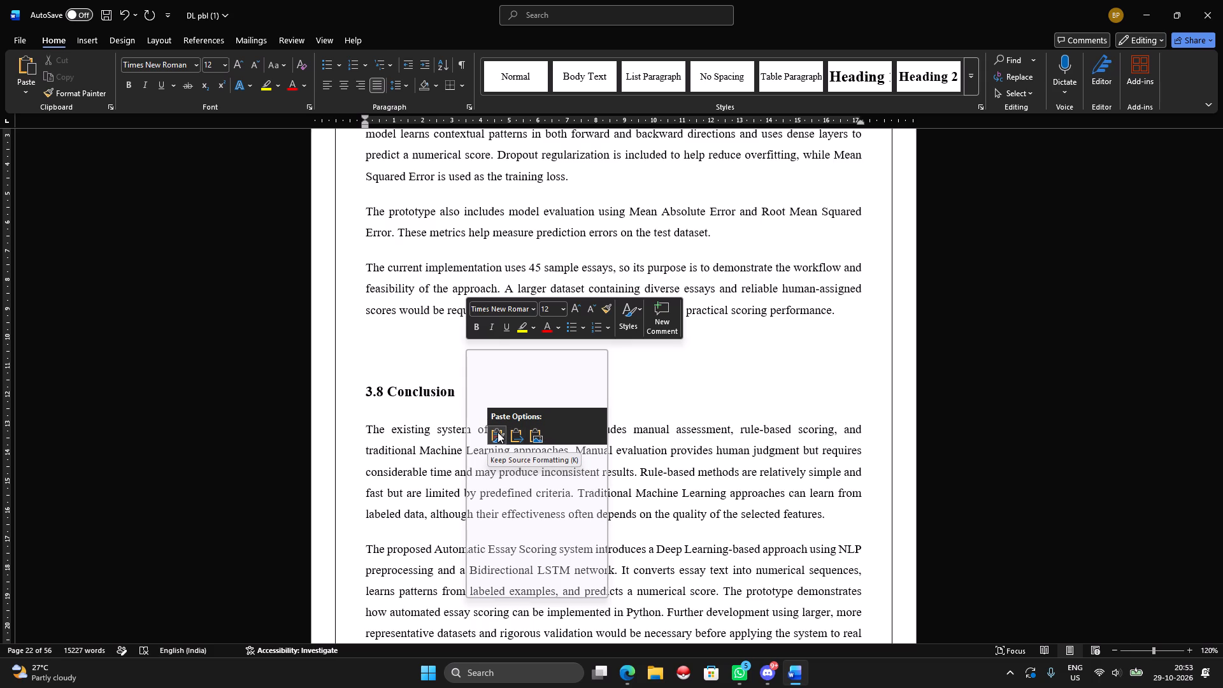
left_click(538, 436)
Shrink the pasted Existing System diagram proportionally to about 15 cm wide so that it fits within the text margins.
scroll(624, 380, "down", 20)
scroll(624, 380, "down", 3)
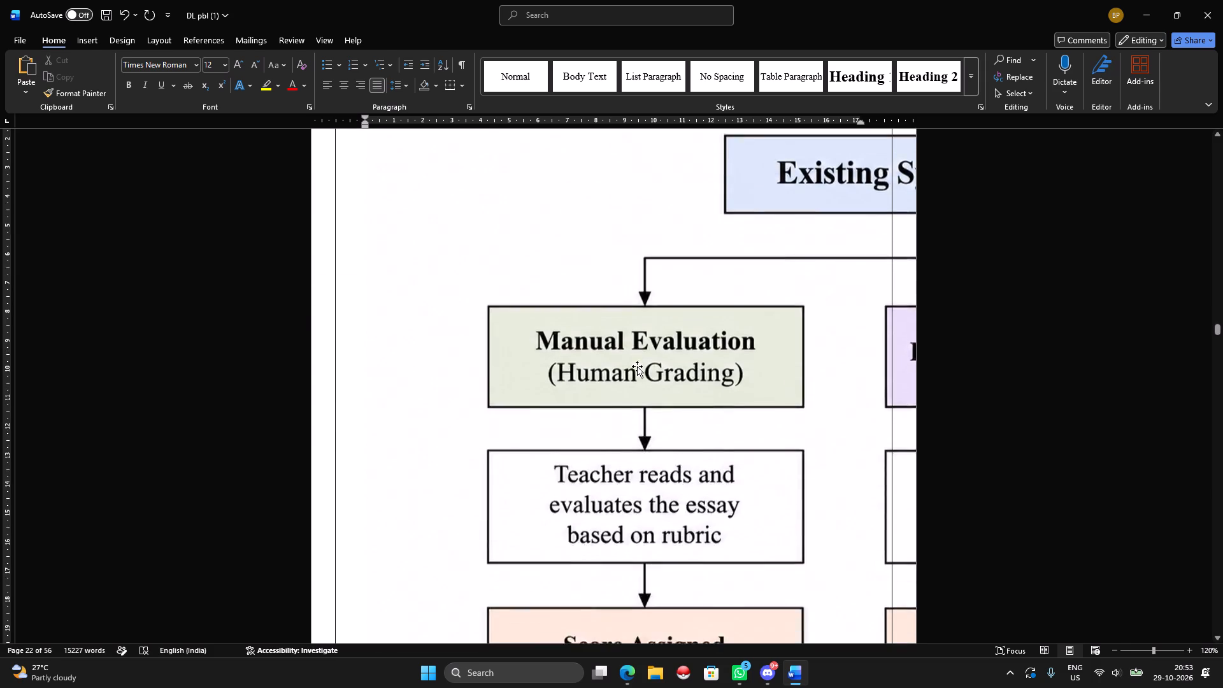
scroll(642, 361, "down", 7)
scroll(631, 361, "up", 7)
scroll(616, 371, "down", 18)
scroll(533, 392, "up", 2)
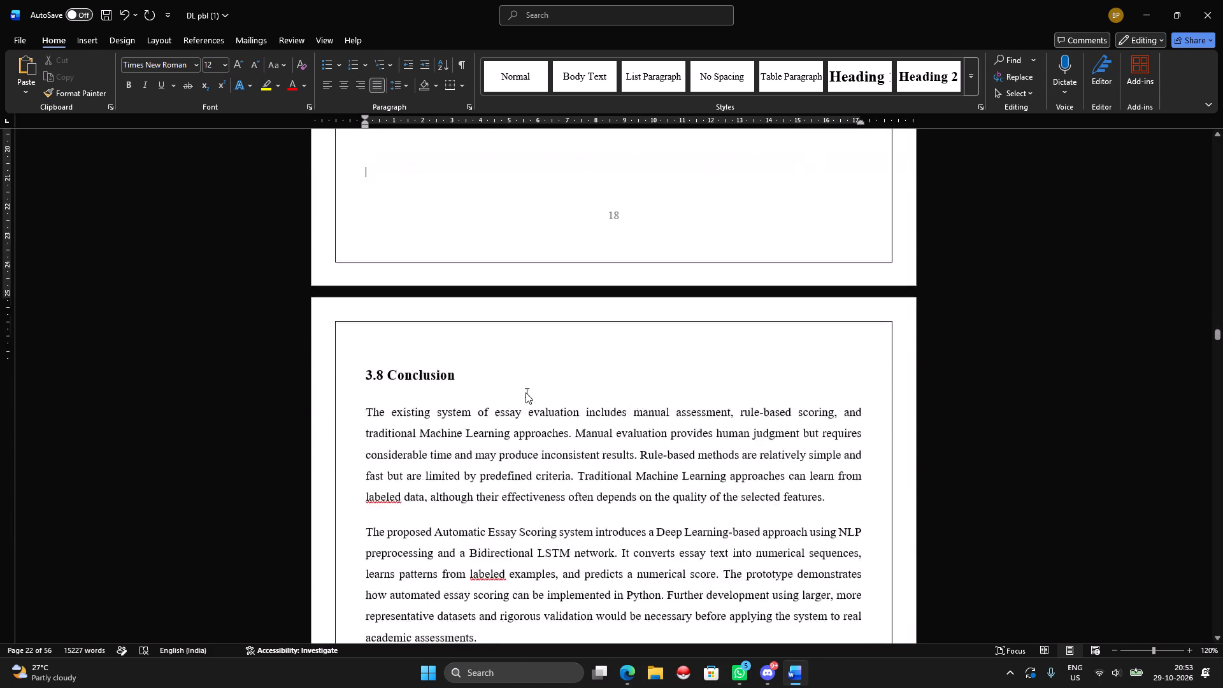
scroll(526, 392, "up", 7)
left_click(621, 305)
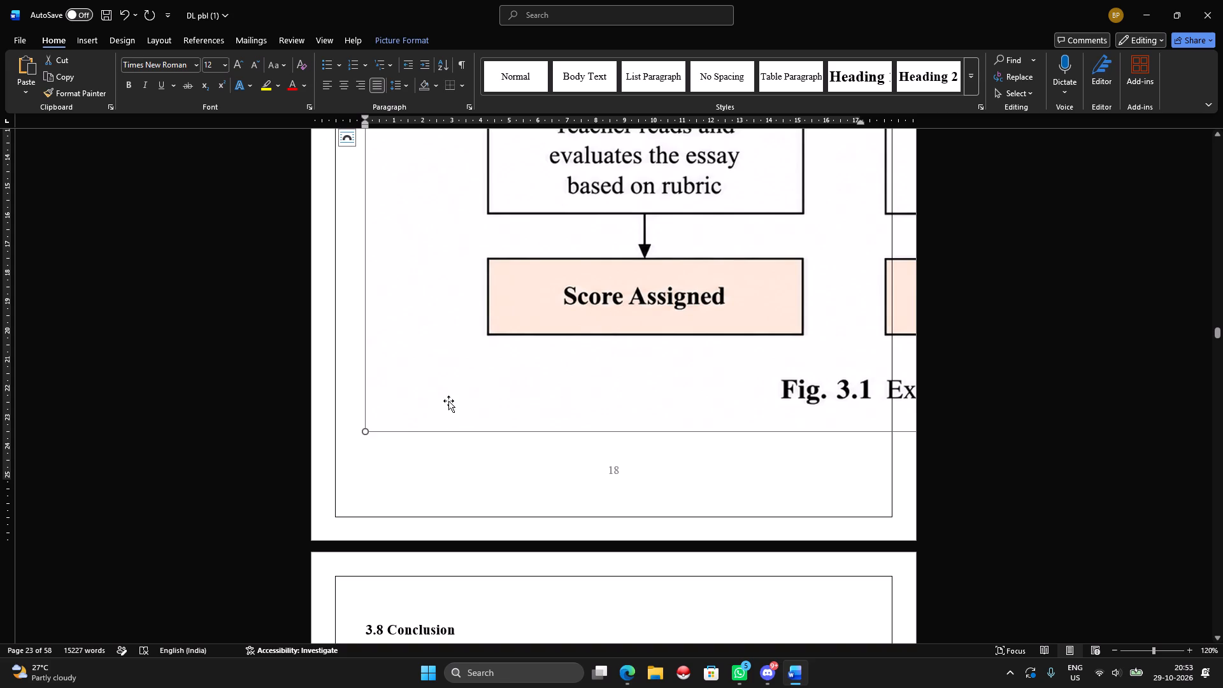
left_click_drag(366, 429, 618, 102)
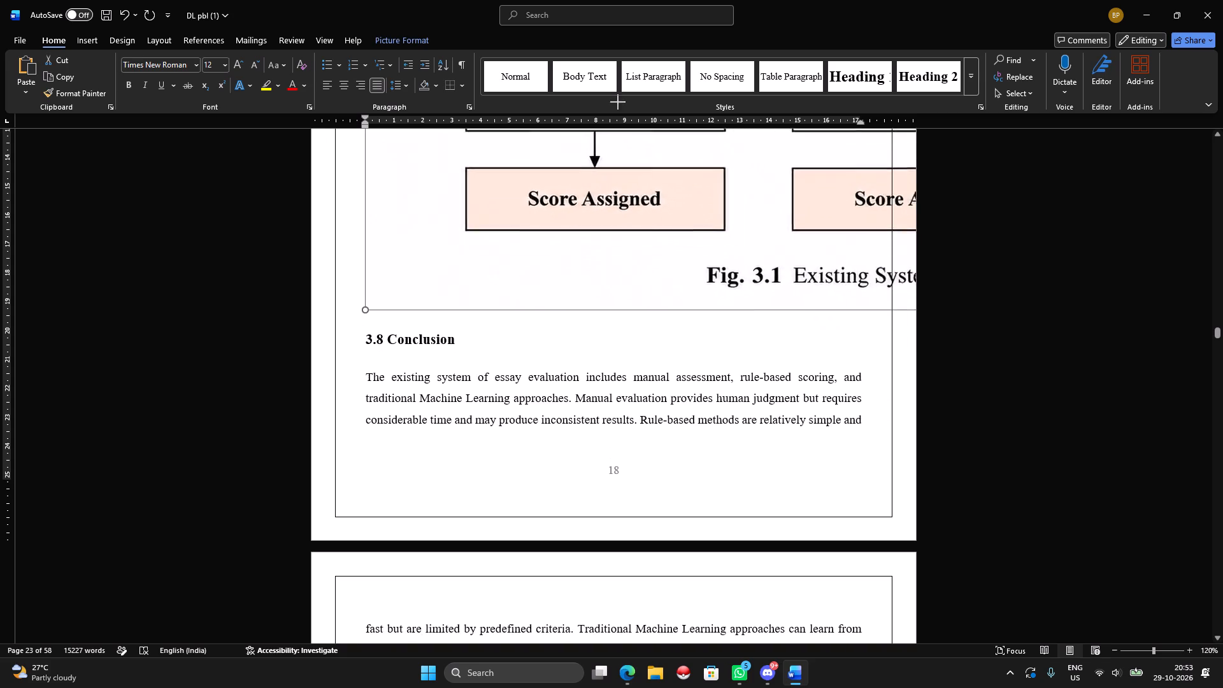
left_click_drag(618, 102, 1117, 0)
scroll(573, 433, "up", 5)
scroll(554, 475, "down", 2)
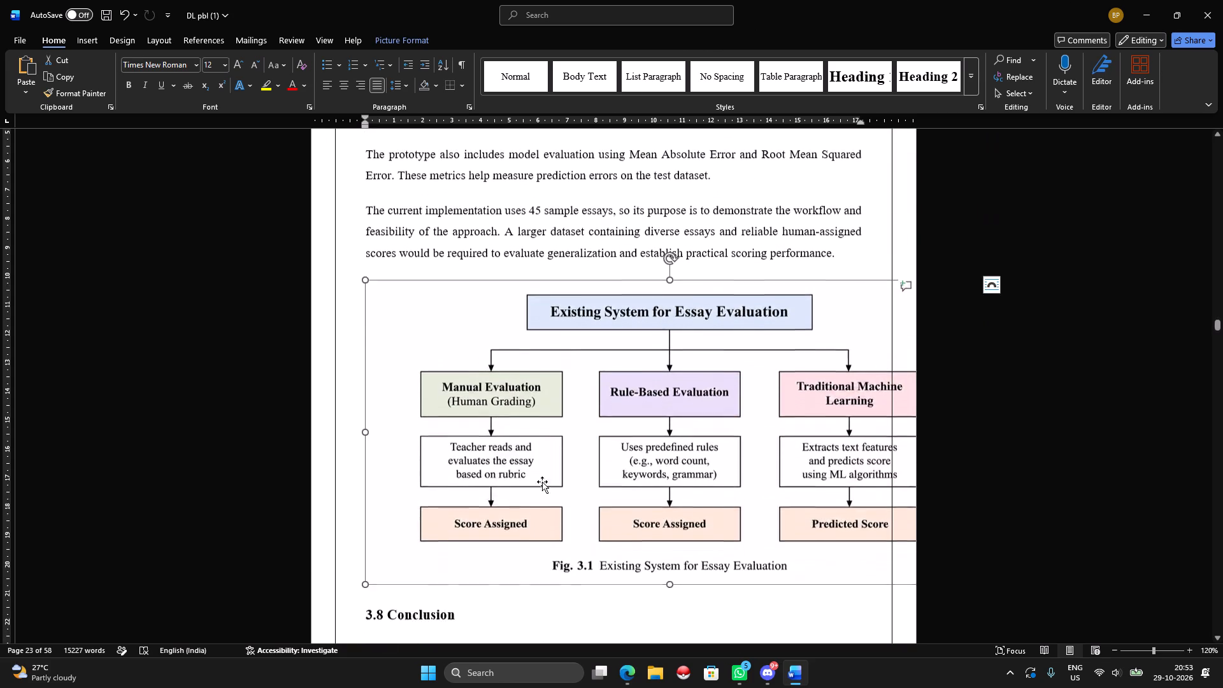
scroll(542, 482, "down", 2)
left_click_drag(364, 473, 489, 396)
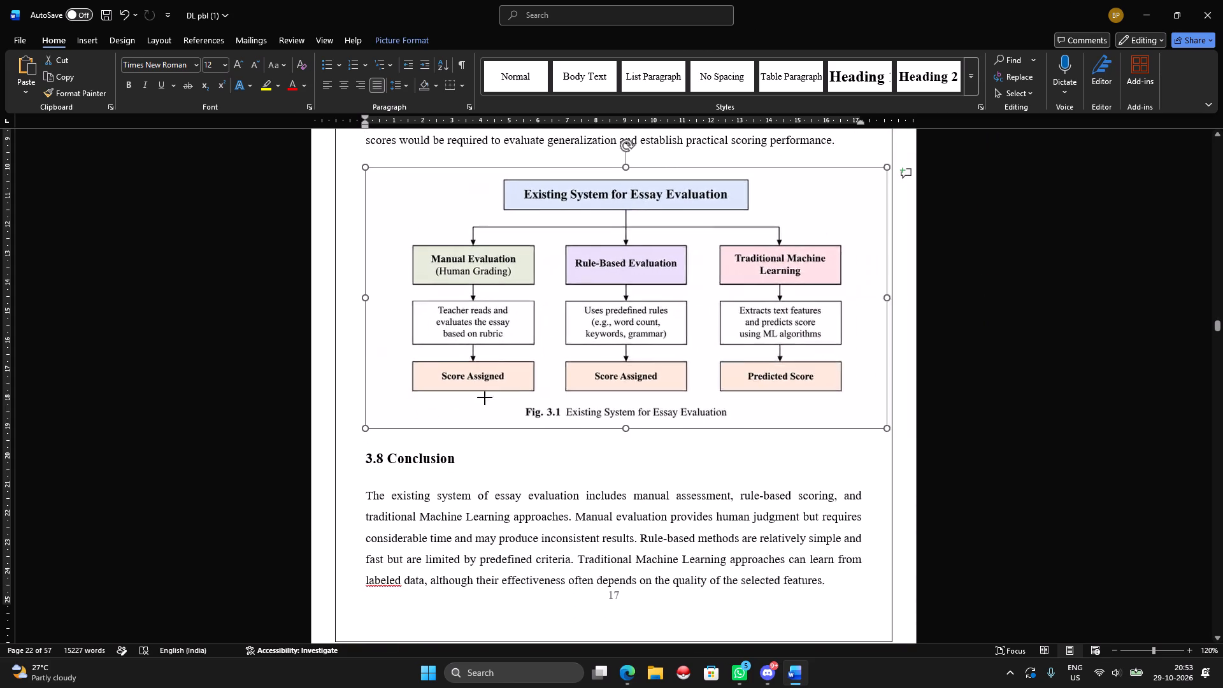
left_click_drag(489, 396, 539, 371)
Centre the Existing System diagram between the text margins by inserting ten spaces in front of it.
scroll(563, 490, "down", 15)
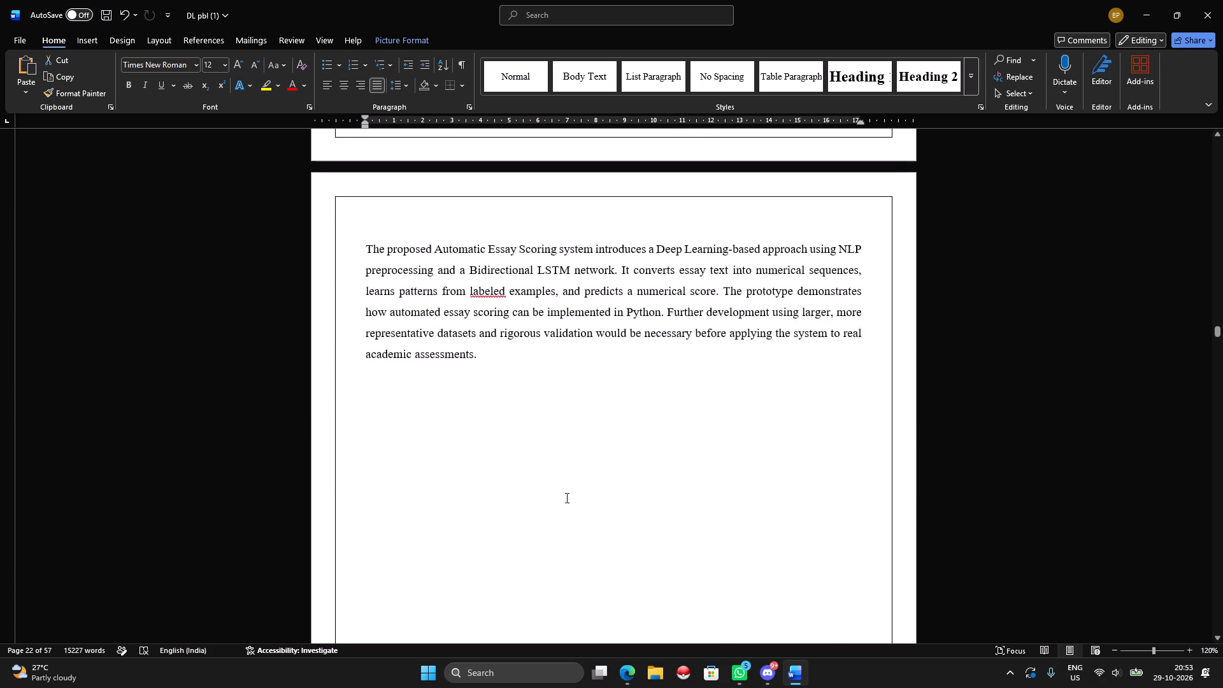
scroll(566, 498, "up", 16)
scroll(671, 511, "down", 2)
scroll(671, 511, "up", 3)
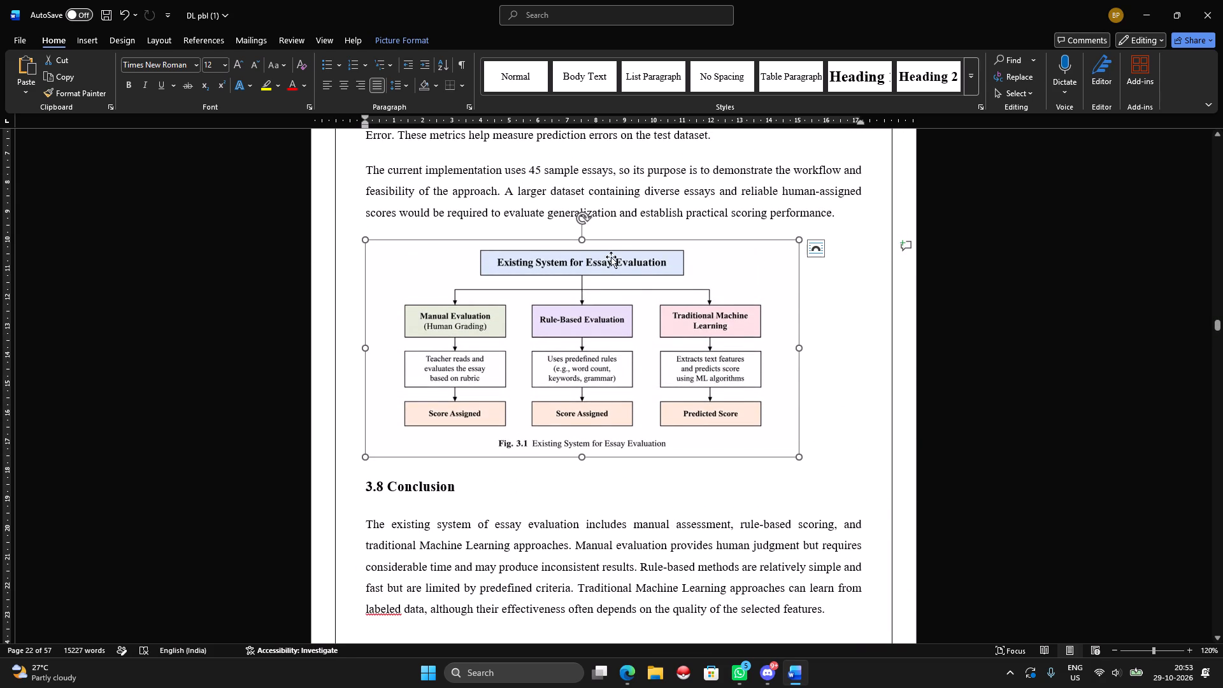
left_click_drag(611, 242, 638, 241)
left_click(362, 246)
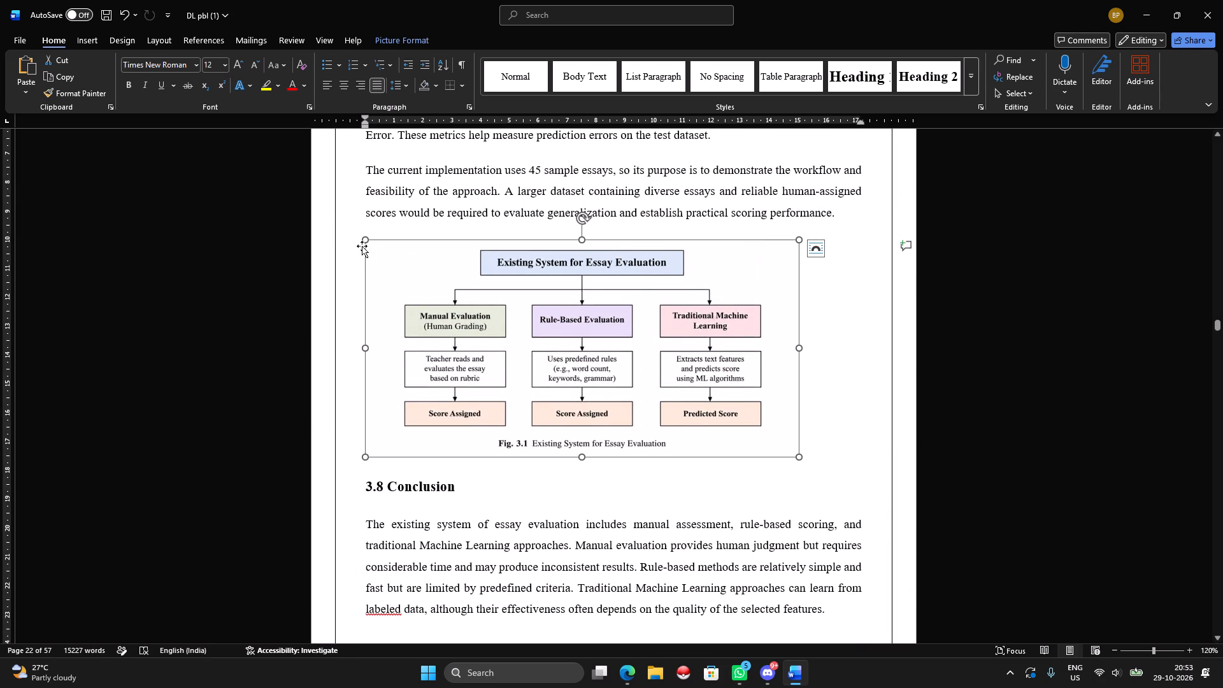
left_click(360, 240)
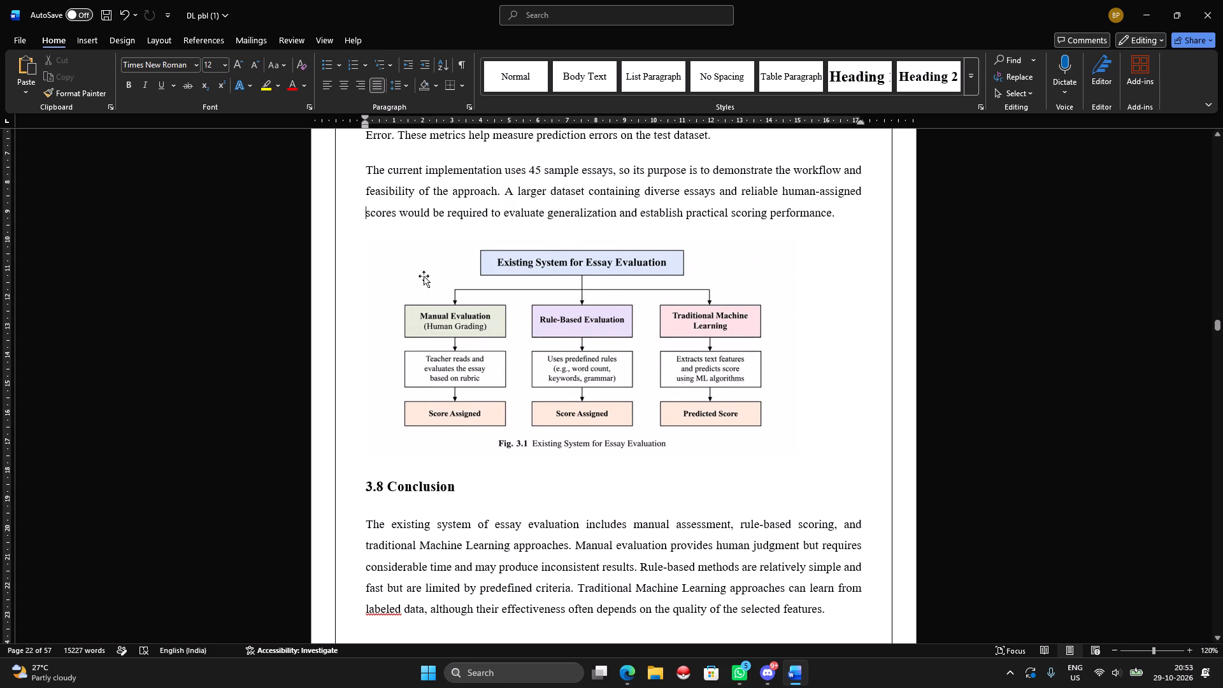
left_click(840, 217)
left_click(505, 306)
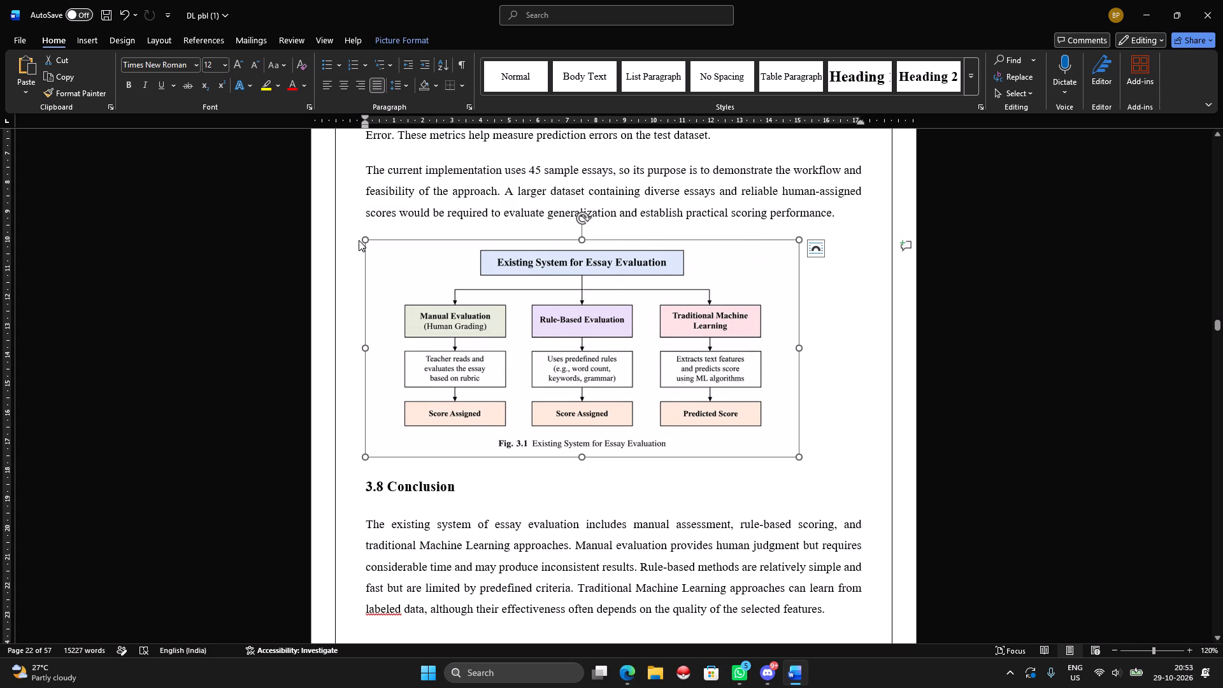
left_click(359, 240)
left_click(363, 243)
key("space")
key("space")
key("space")
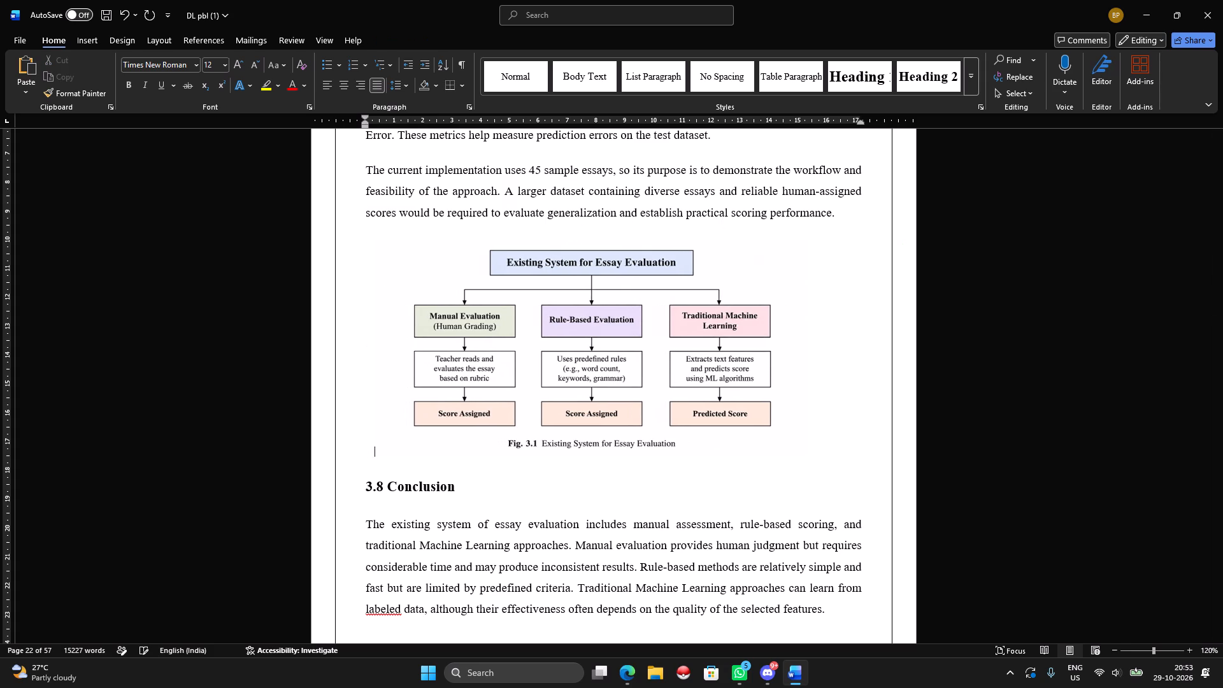
key("space")
key("space")
key("space")
key("space")
key("space")
key("space")
key("space")
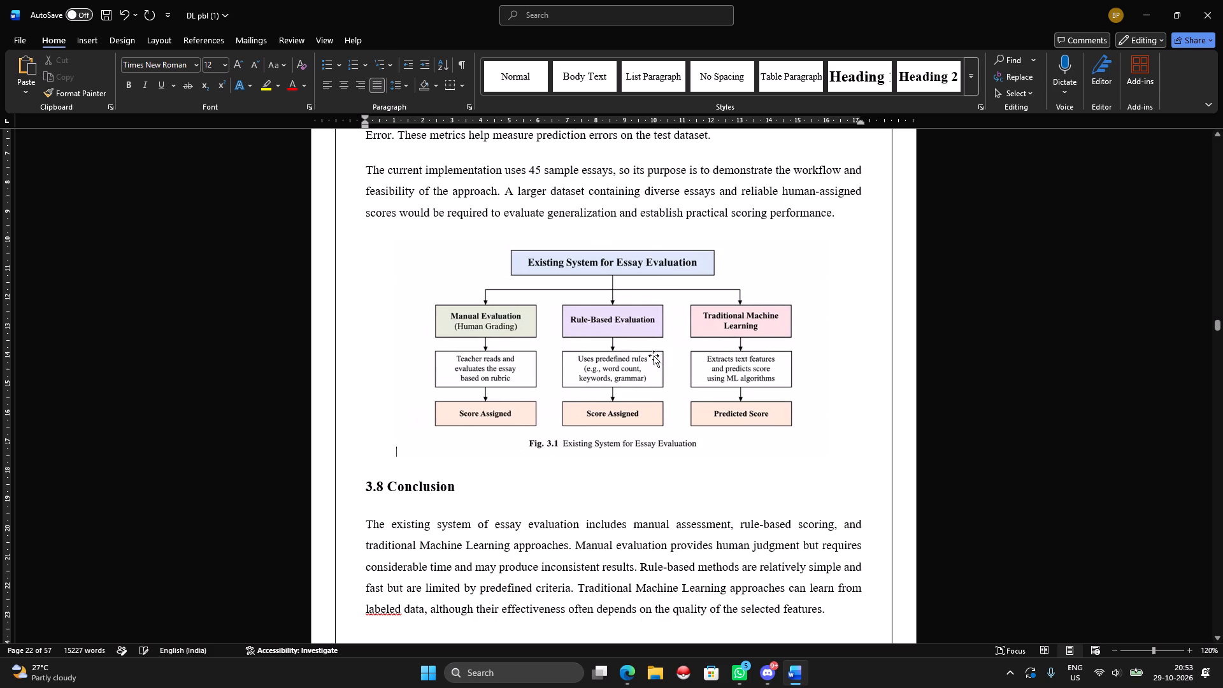
Look over the pages from section 3.6 to the start of chapter 4 to check the layout around the Existing System diagram.
scroll(715, 390, "up", 20)
scroll(715, 390, "up", 4)
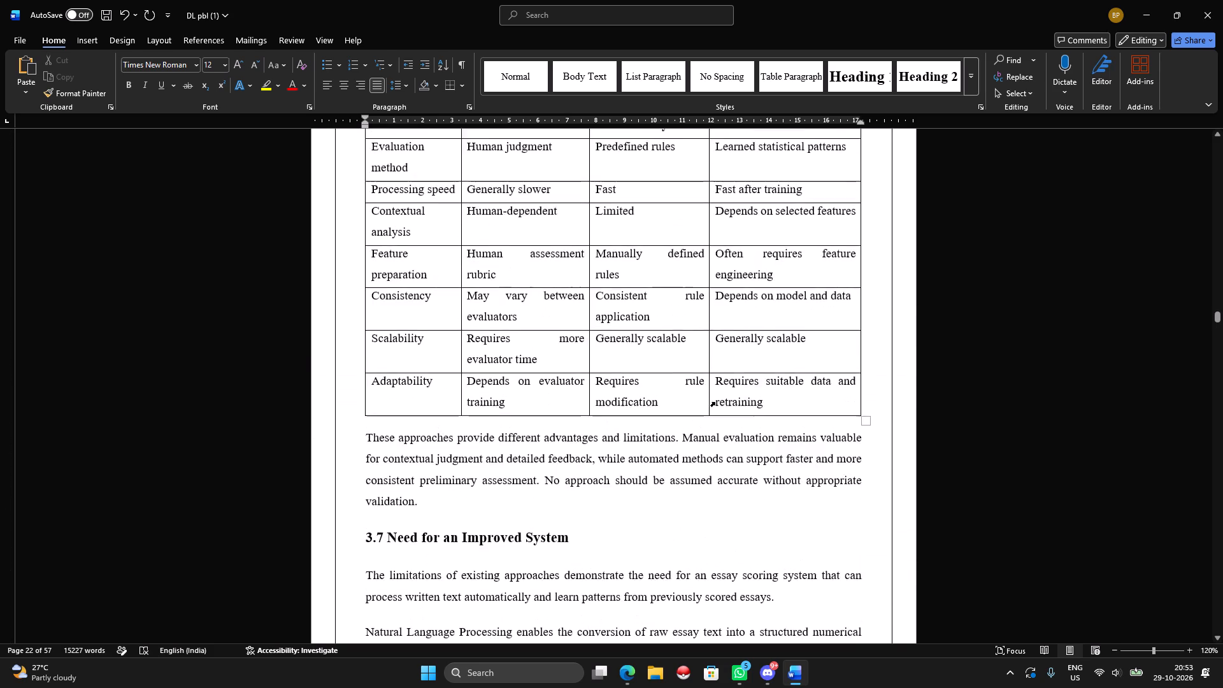
scroll(715, 402, "up", 19)
scroll(719, 402, "down", 19)
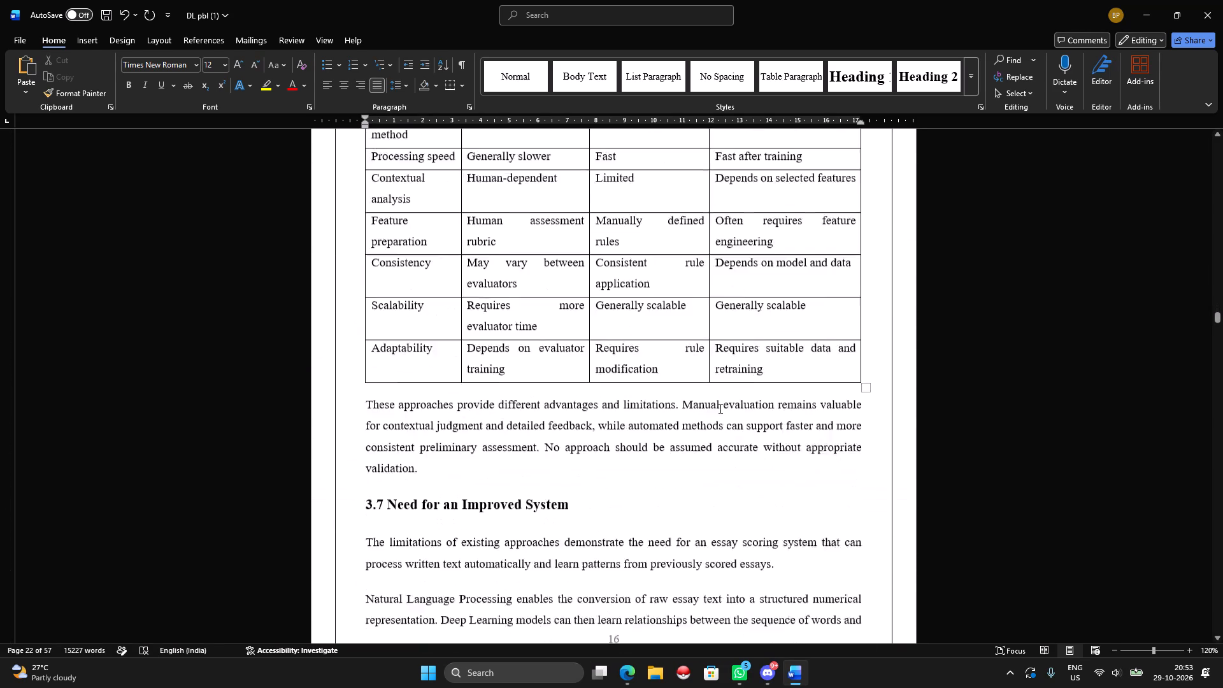
scroll(719, 408, "down", 20)
scroll(719, 408, "down", 20)
scroll(719, 408, "down", 6)
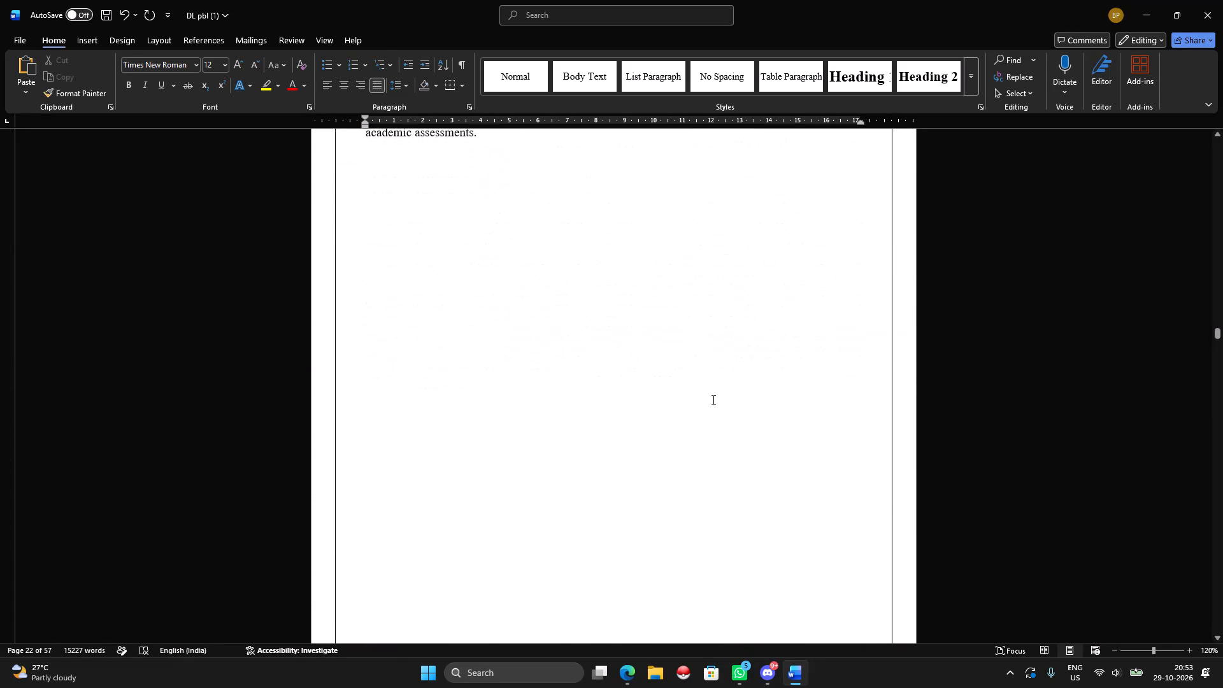
scroll(713, 399, "down", 19)
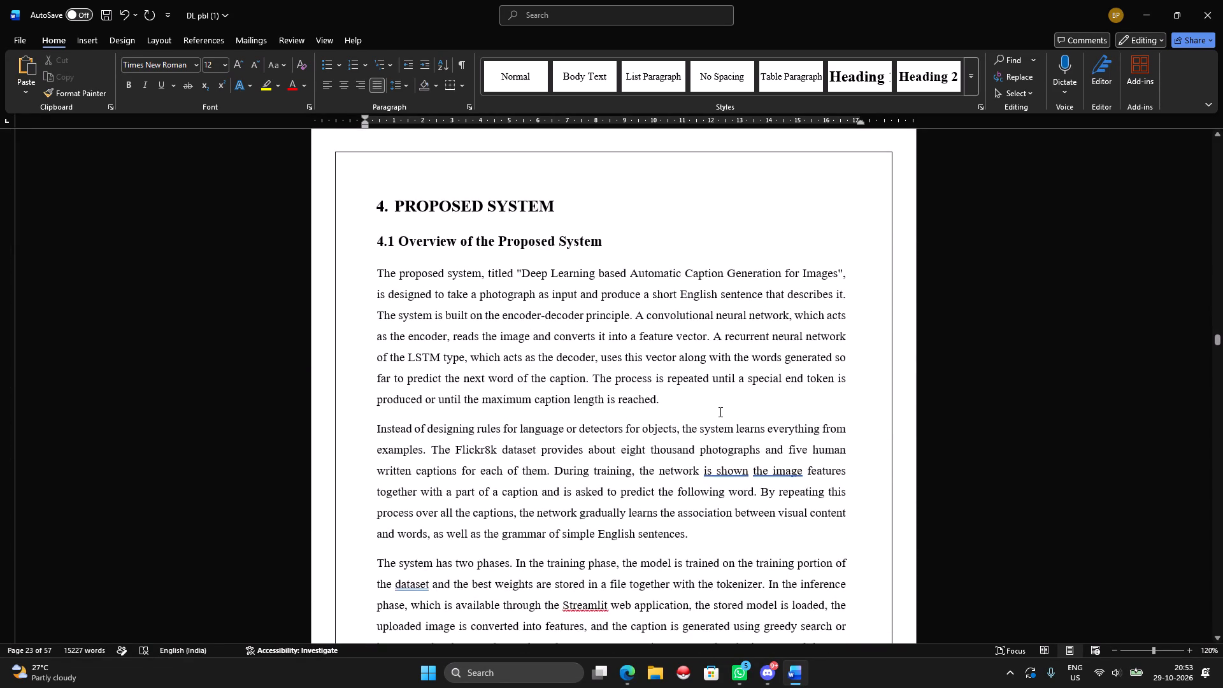
scroll(648, 489, "up", 20)
scroll(648, 489, "up", 20)
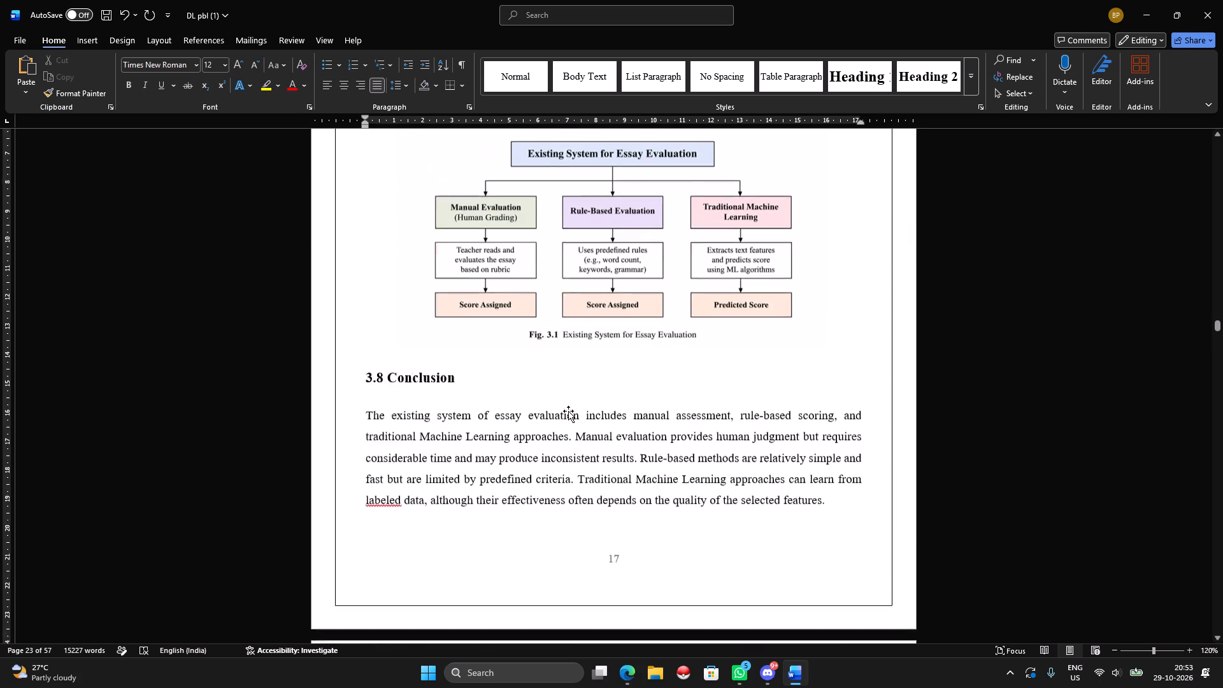
scroll(568, 411, "up", 2)
scroll(561, 401, "down", 13)
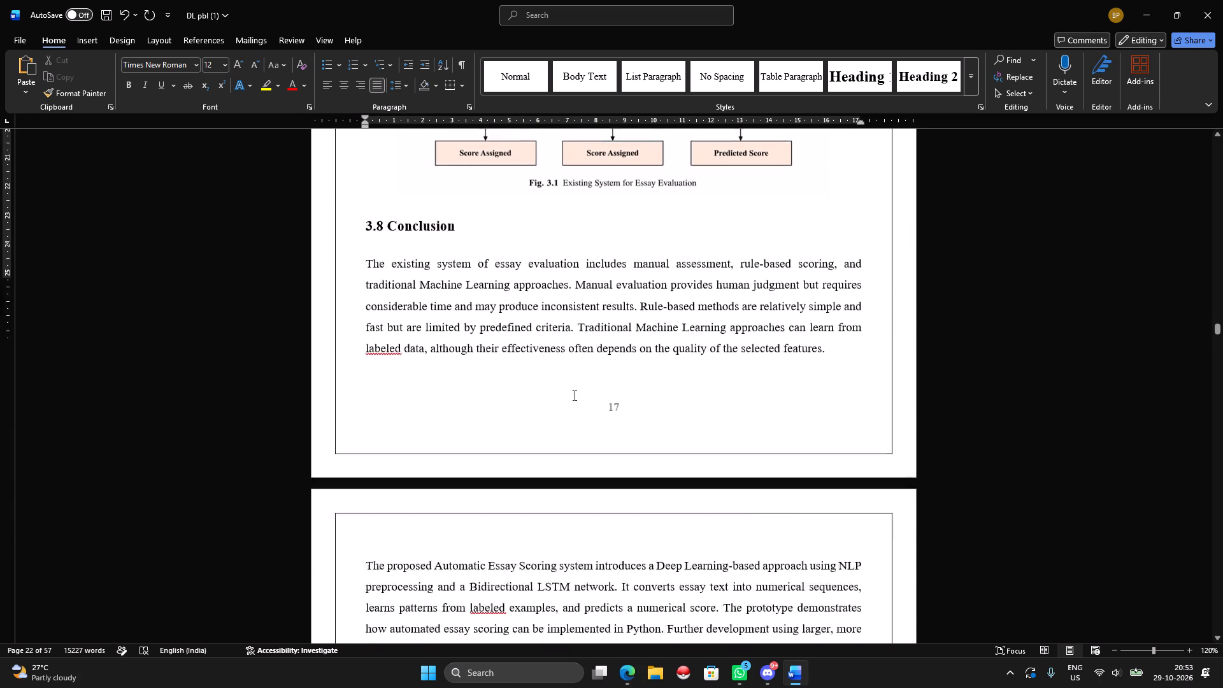
scroll(573, 395, "down", 8)
scroll(575, 396, "up", 12)
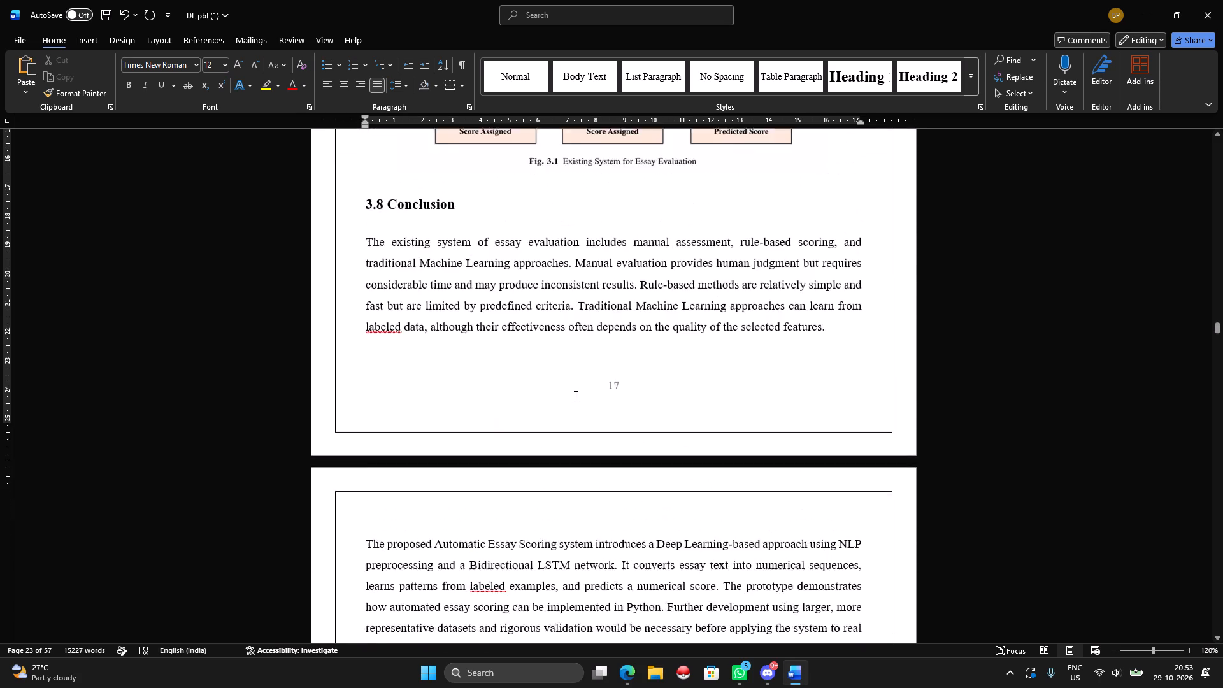
scroll(575, 396, "up", 4)
scroll(648, 313, "up", 4)
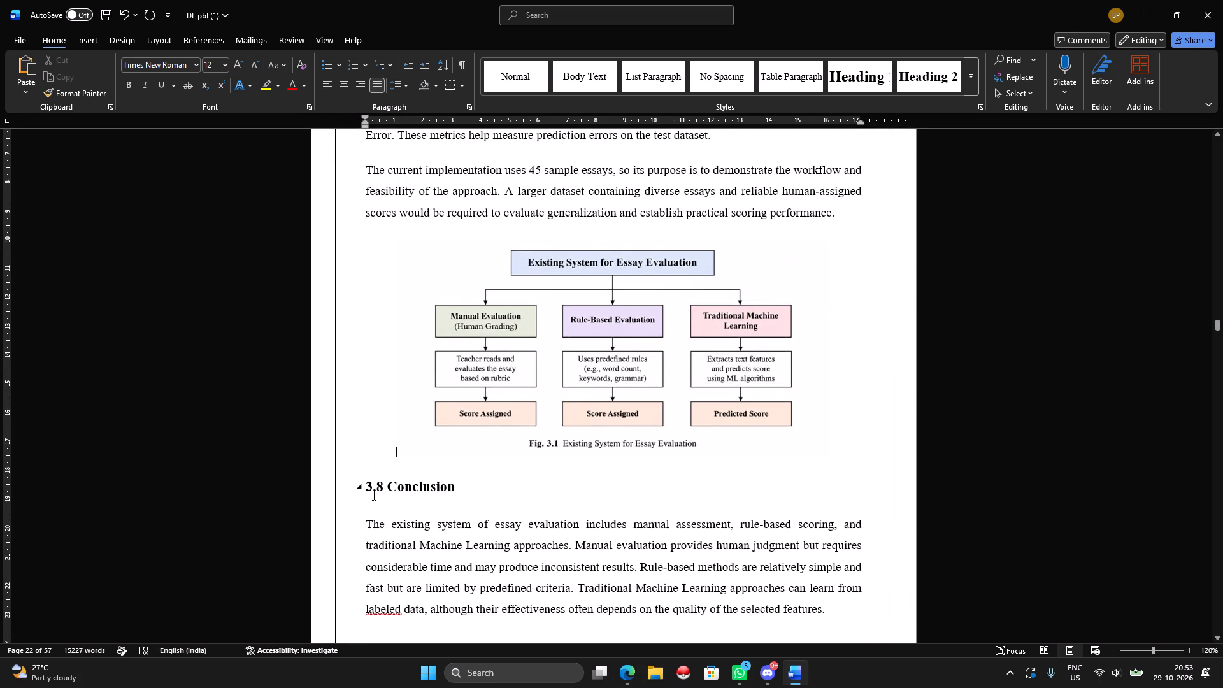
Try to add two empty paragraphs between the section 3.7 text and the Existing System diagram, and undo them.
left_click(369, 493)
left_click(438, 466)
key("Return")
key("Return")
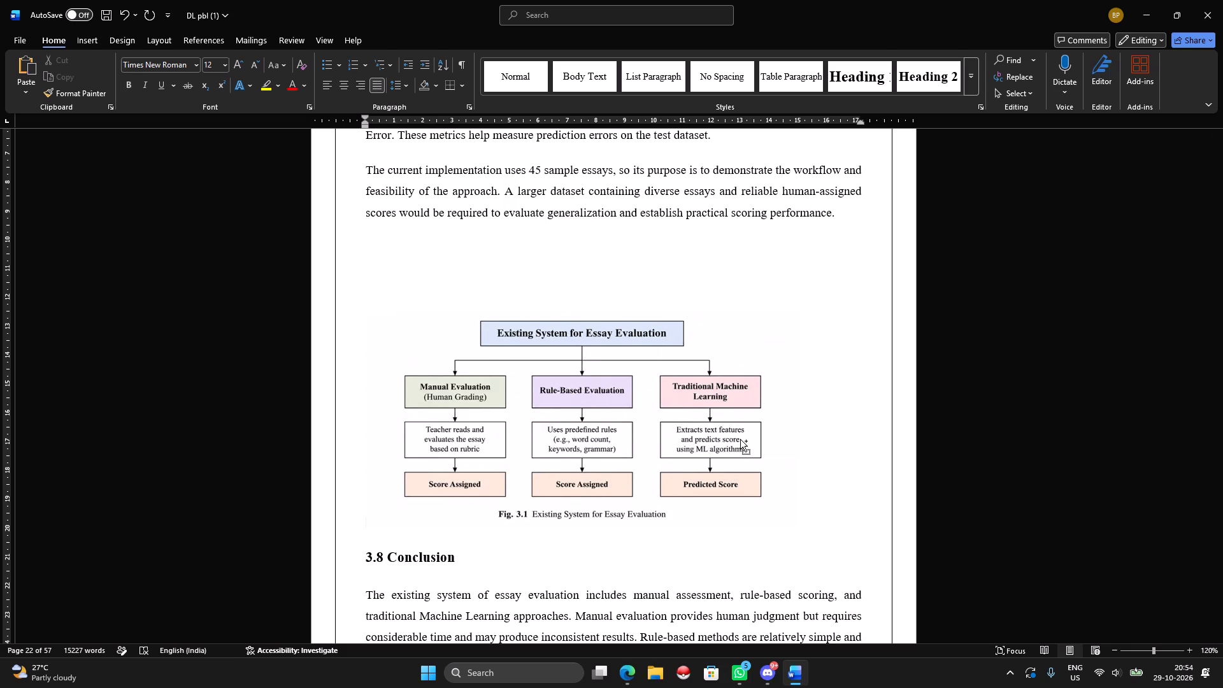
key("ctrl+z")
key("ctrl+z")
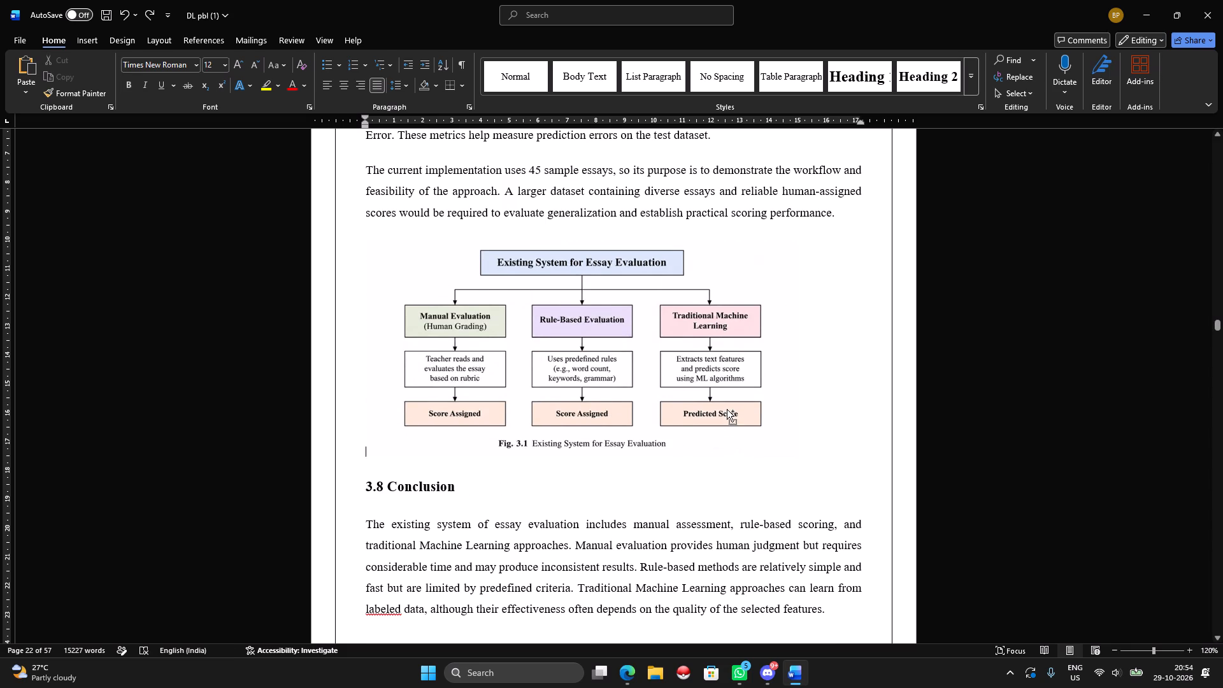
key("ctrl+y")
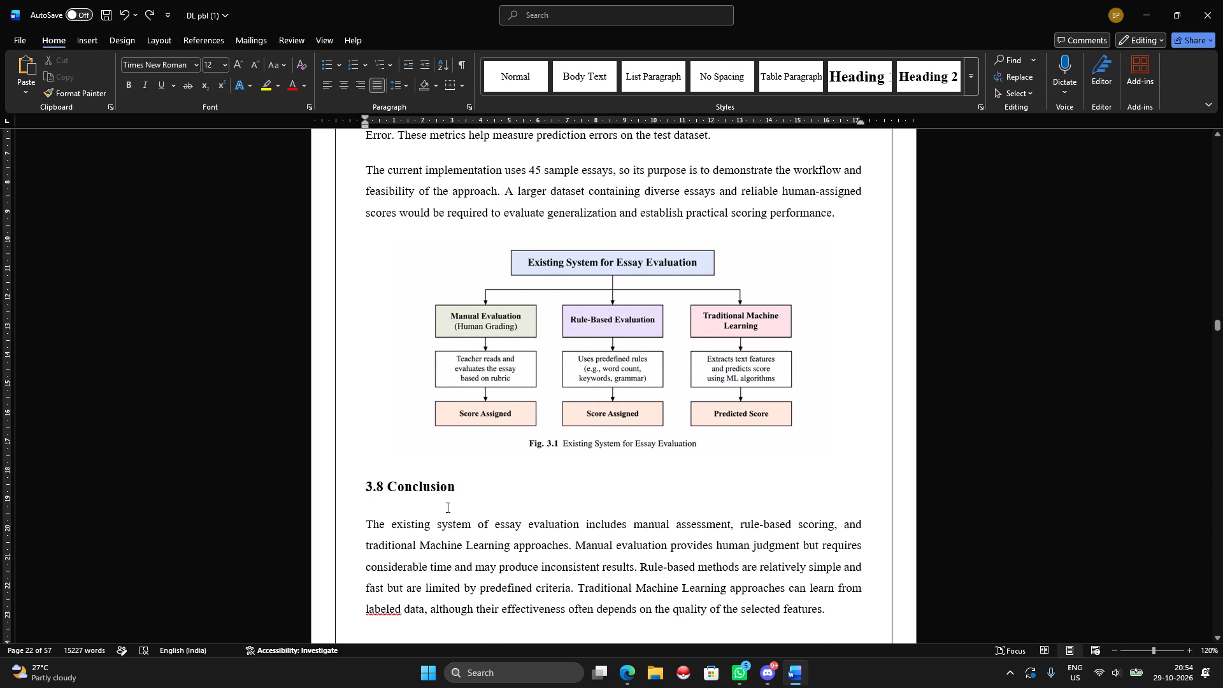
Insert six empty paragraphs after the Existing System diagram to push 3.8 Conclusion onto the next page.
left_click(368, 522)
left_click(812, 435)
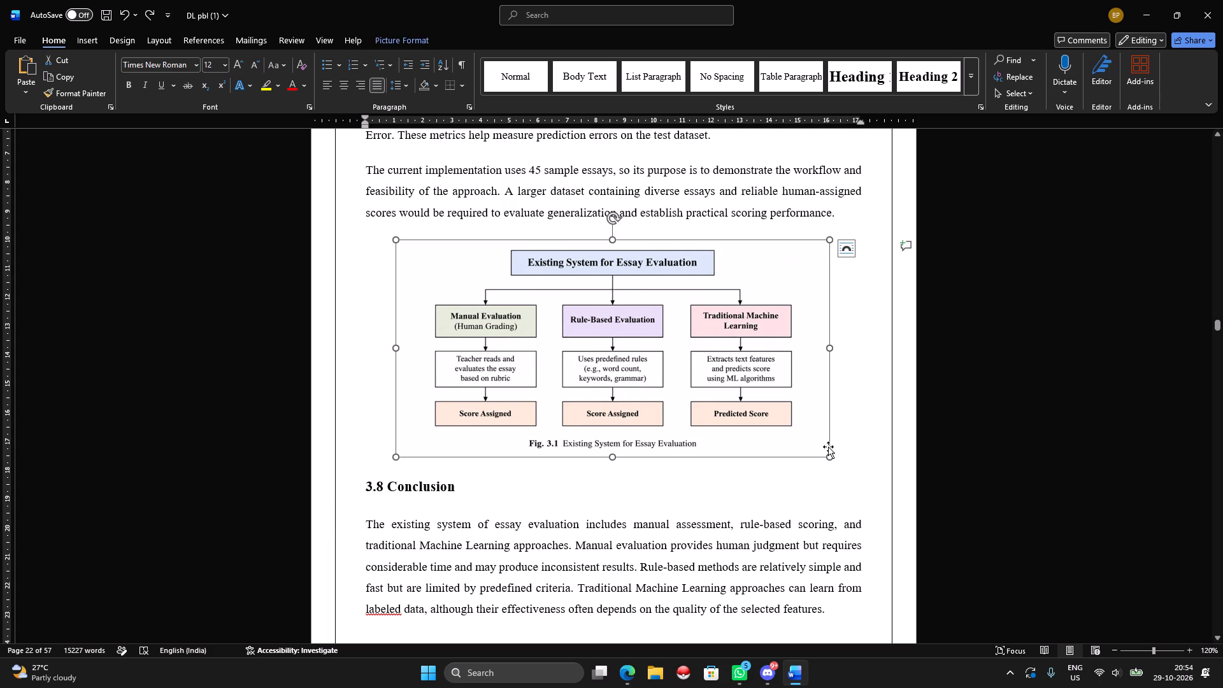
left_click(845, 444)
key("Return")
key("Return")
key("Return")
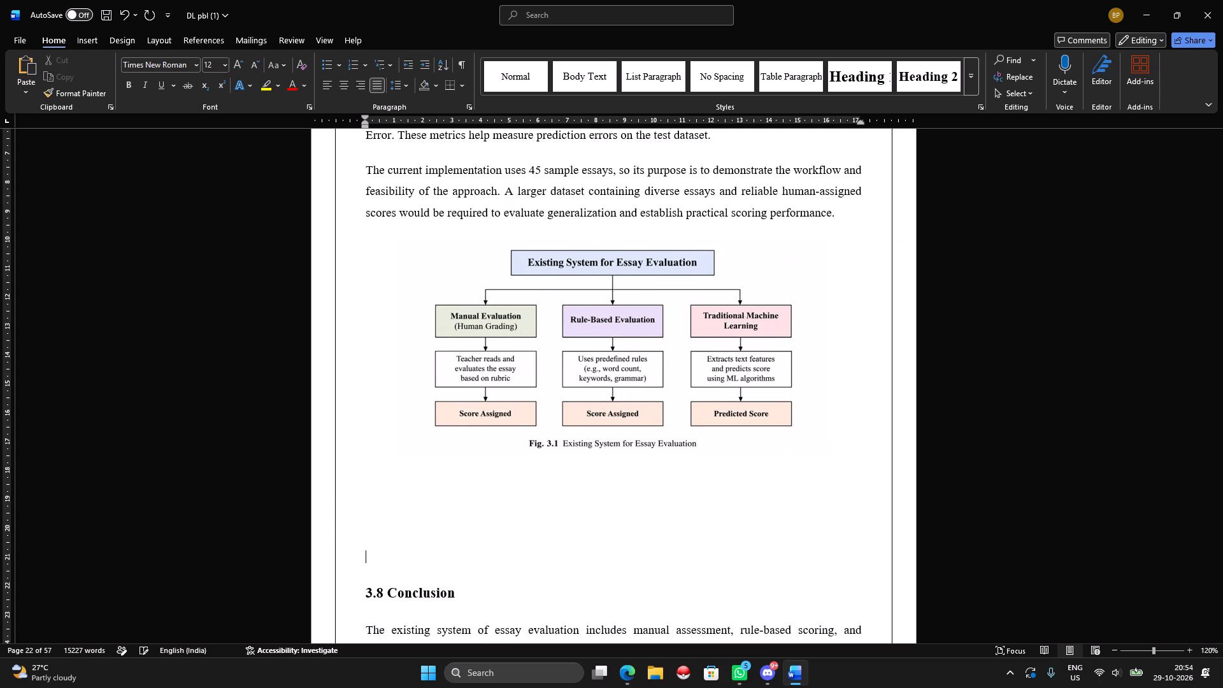
key("Return")
key("Return")
key("Return")
scroll(788, 454, "up", 1)
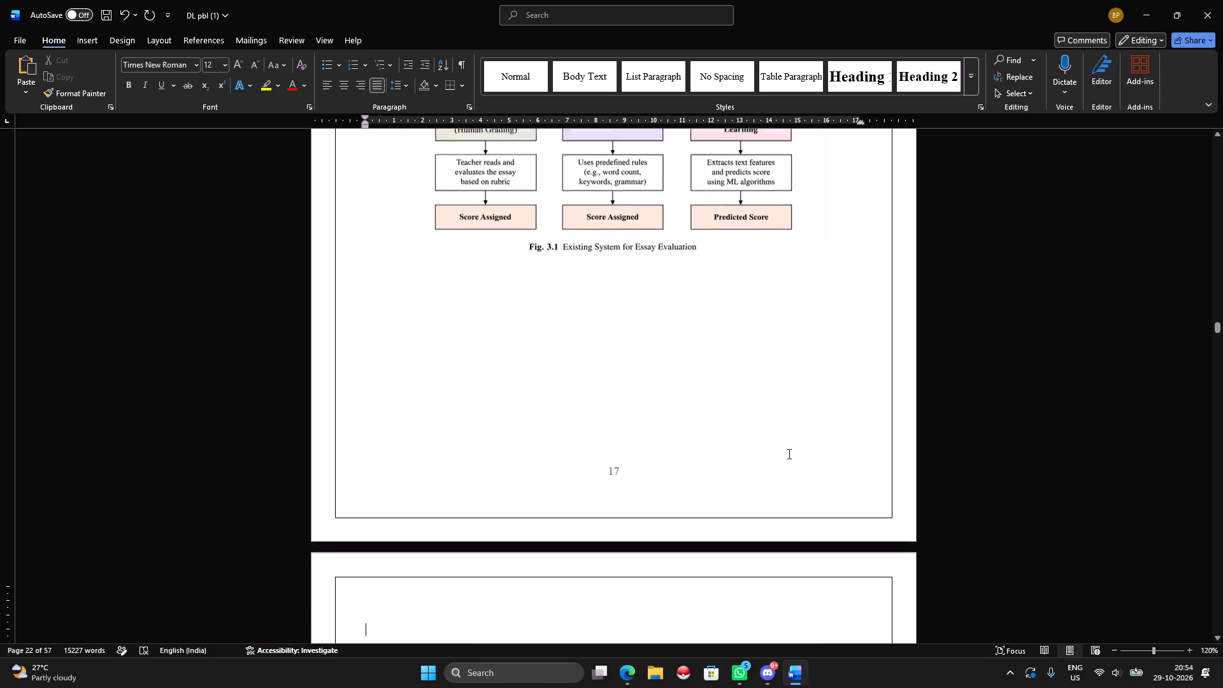
scroll(788, 454, "up", 1)
Enlarge the Existing System diagram slightly in proportion, to about 16 cm wide, keeping it within the text margins.
left_click(699, 243)
scroll(746, 364, "up", 2)
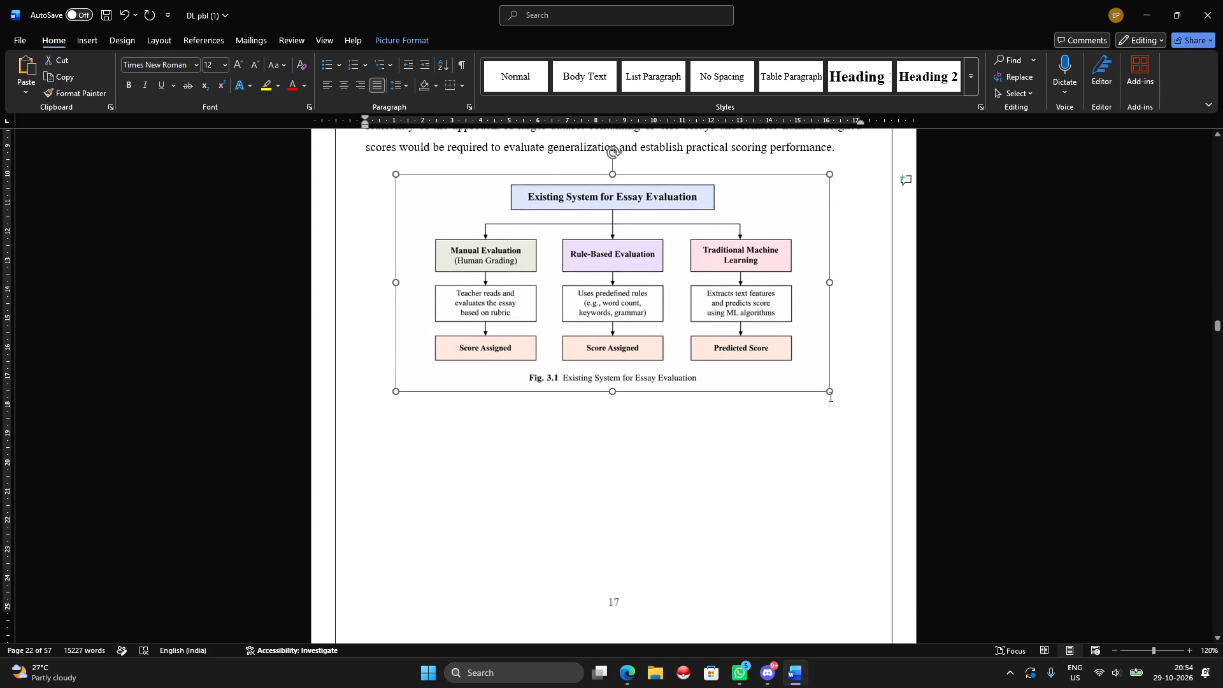
left_click_drag(829, 391, 846, 403)
left_click_drag(675, 340, 658, 338)
left_click(690, 448)
scroll(661, 545, "up", 4)
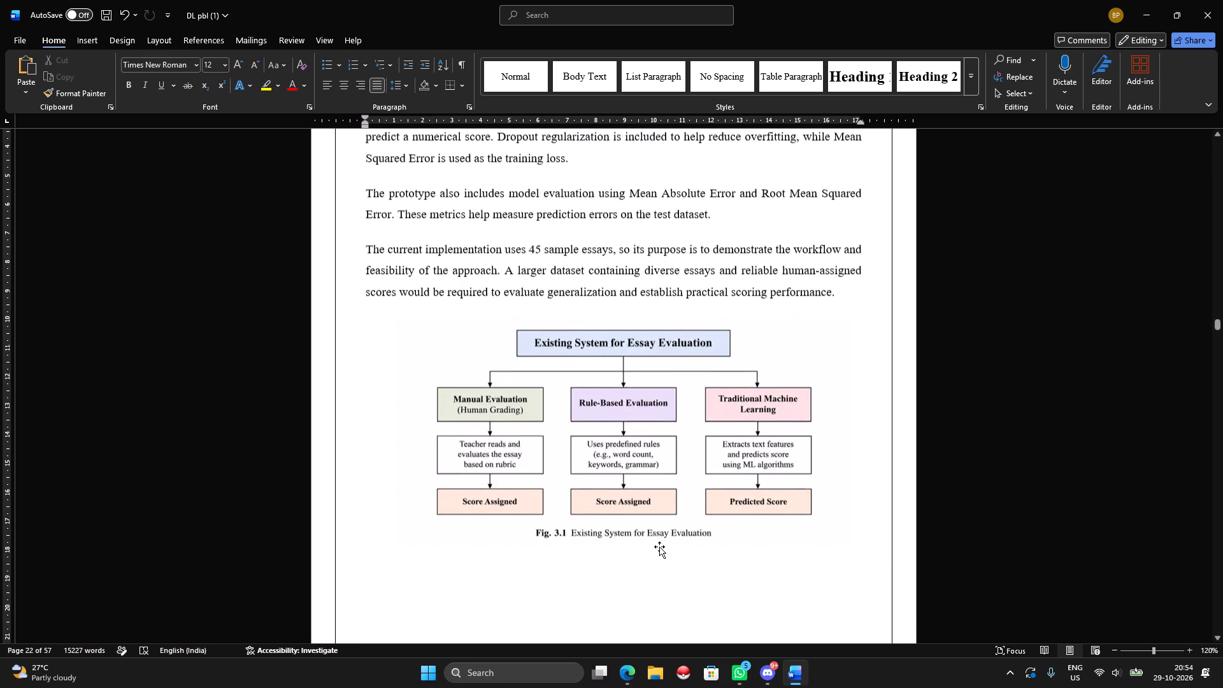
Remove the surplus empty paragraph above 3.8 Conclusion so that the heading starts at the top of its page.
scroll(659, 550, "down", 7)
scroll(673, 641, "down", 8)
scroll(652, 618, "up", 3)
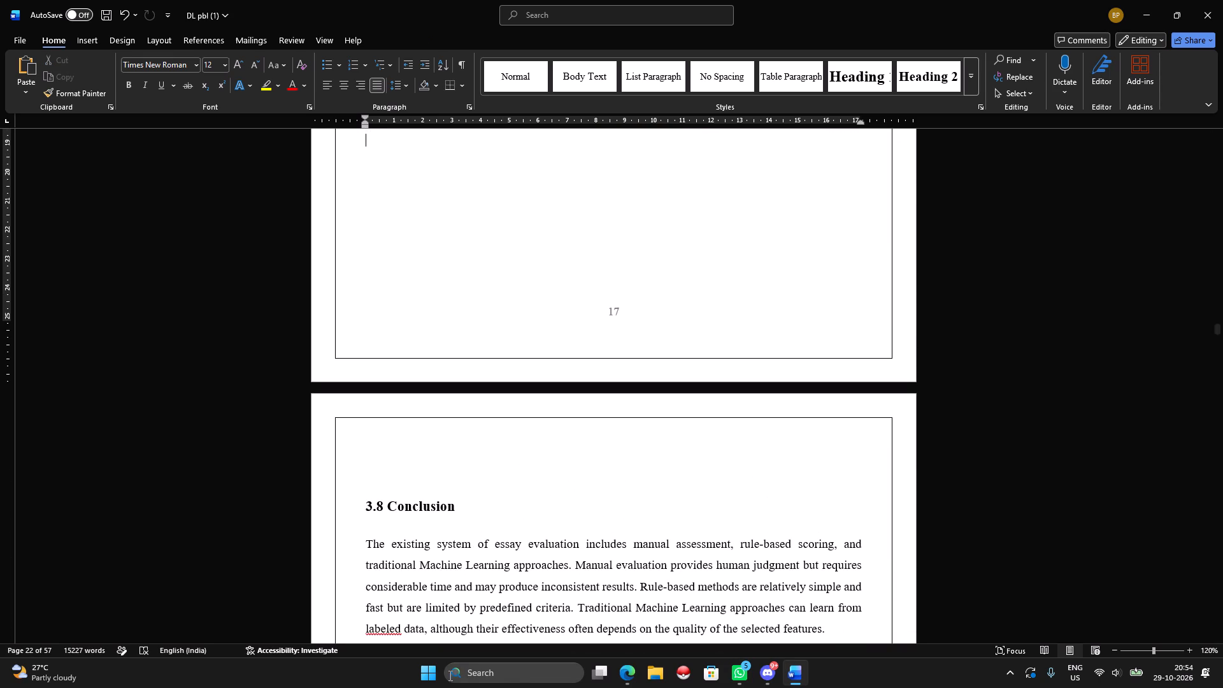
left_click(396, 480)
key("BackSpace")
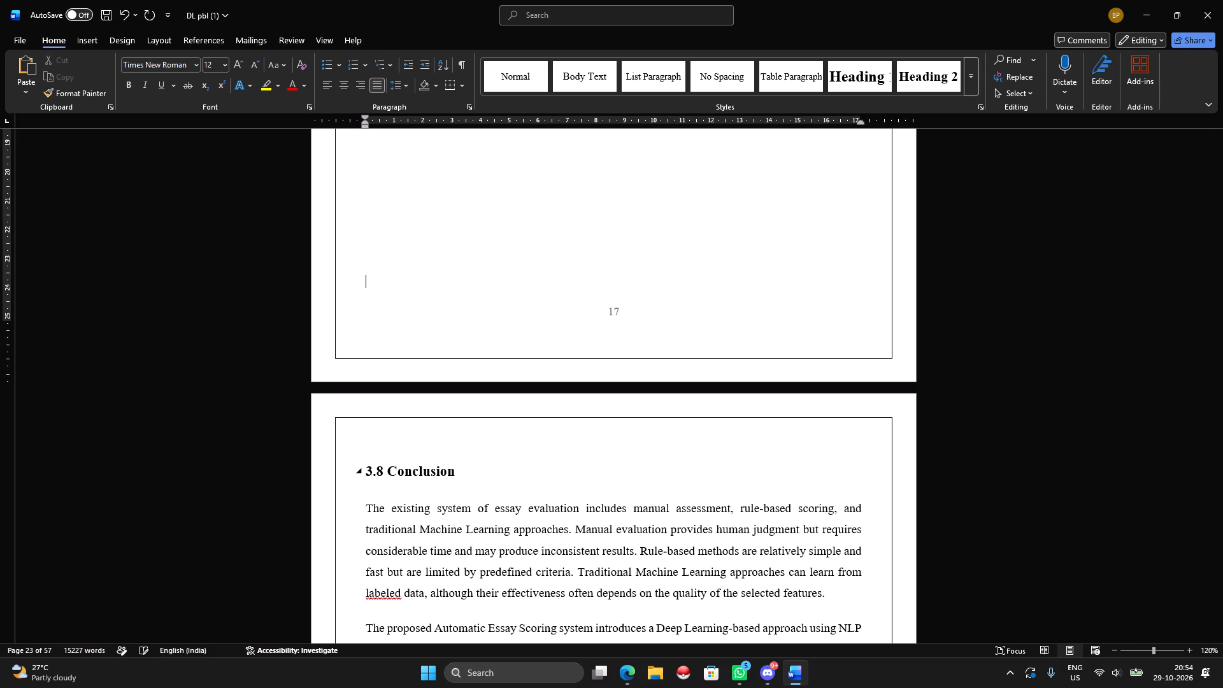
key("BackSpace")
key("Return")
scroll(432, 587, "down", 6)
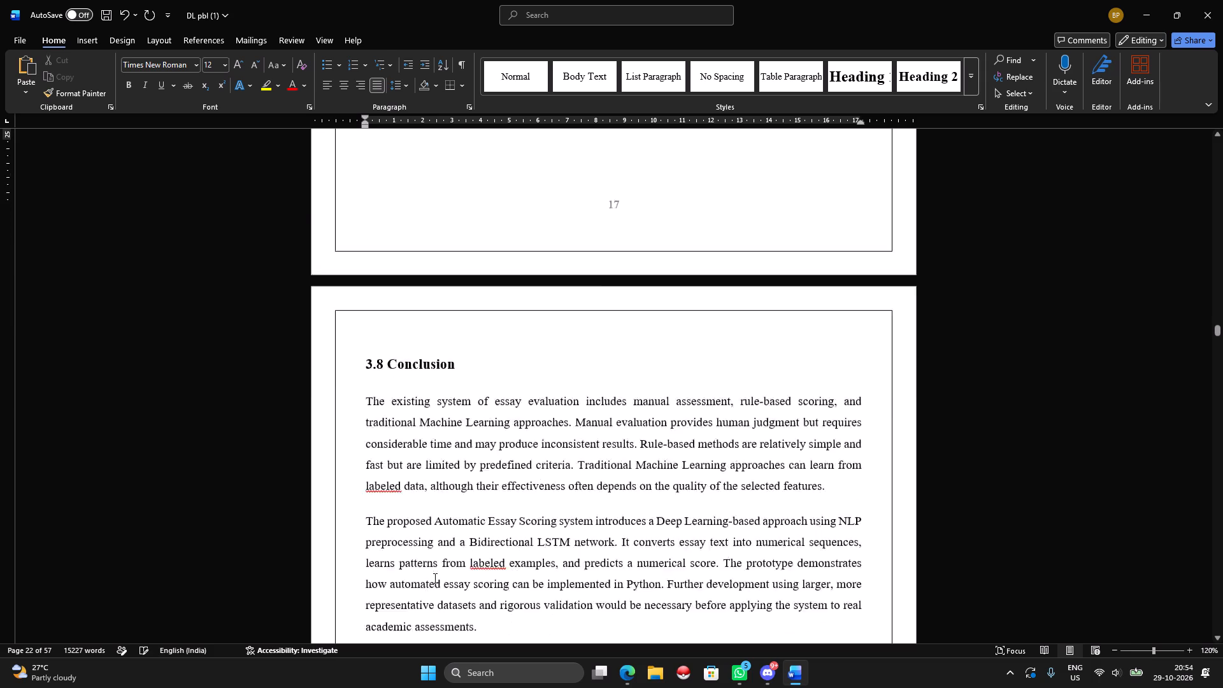
scroll(434, 577, "up", 1)
scroll(440, 541, "down", 20)
scroll(460, 519, "down", 4)
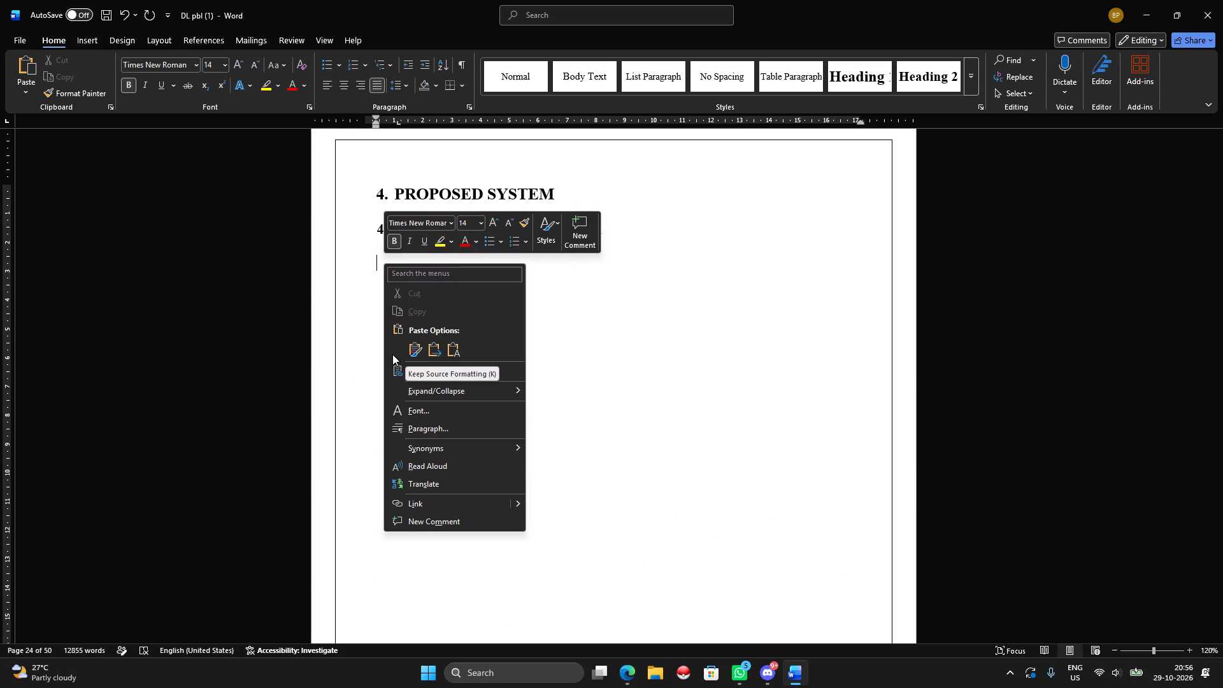
left_click(417, 350)
Look back through the pasted Proposed System text up to the start of chapter 4.
scroll(538, 289, "up", 5)
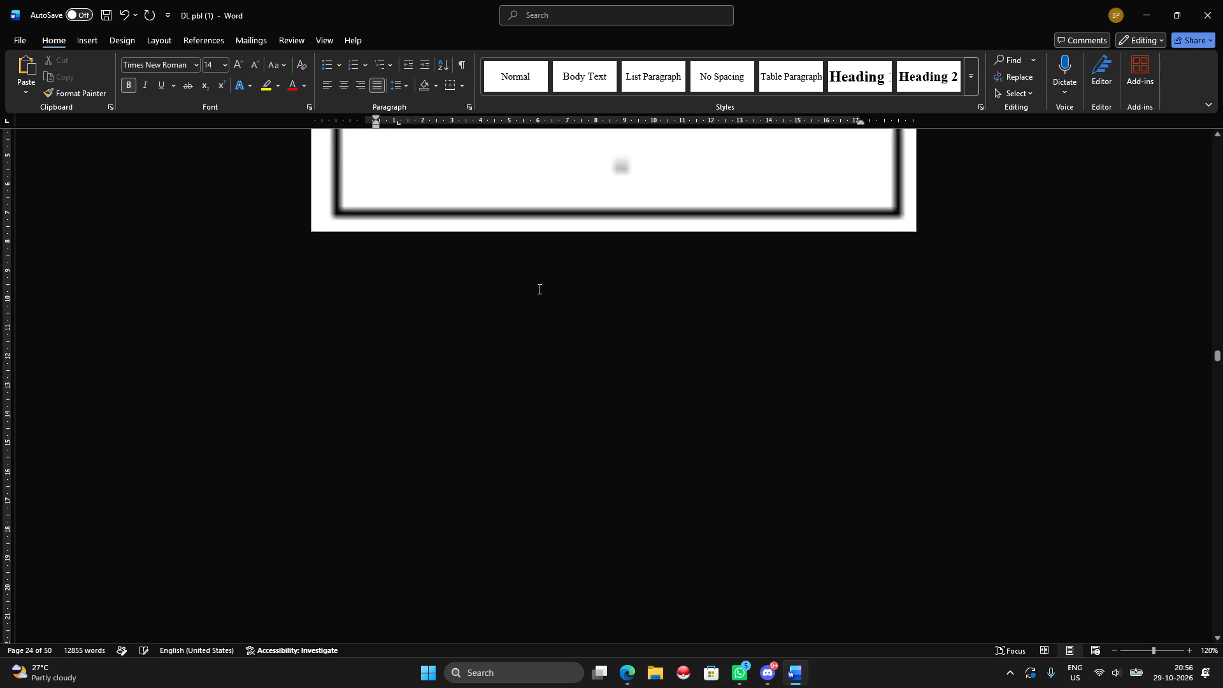
scroll(538, 289, "up", 20)
scroll(538, 289, "up", 15)
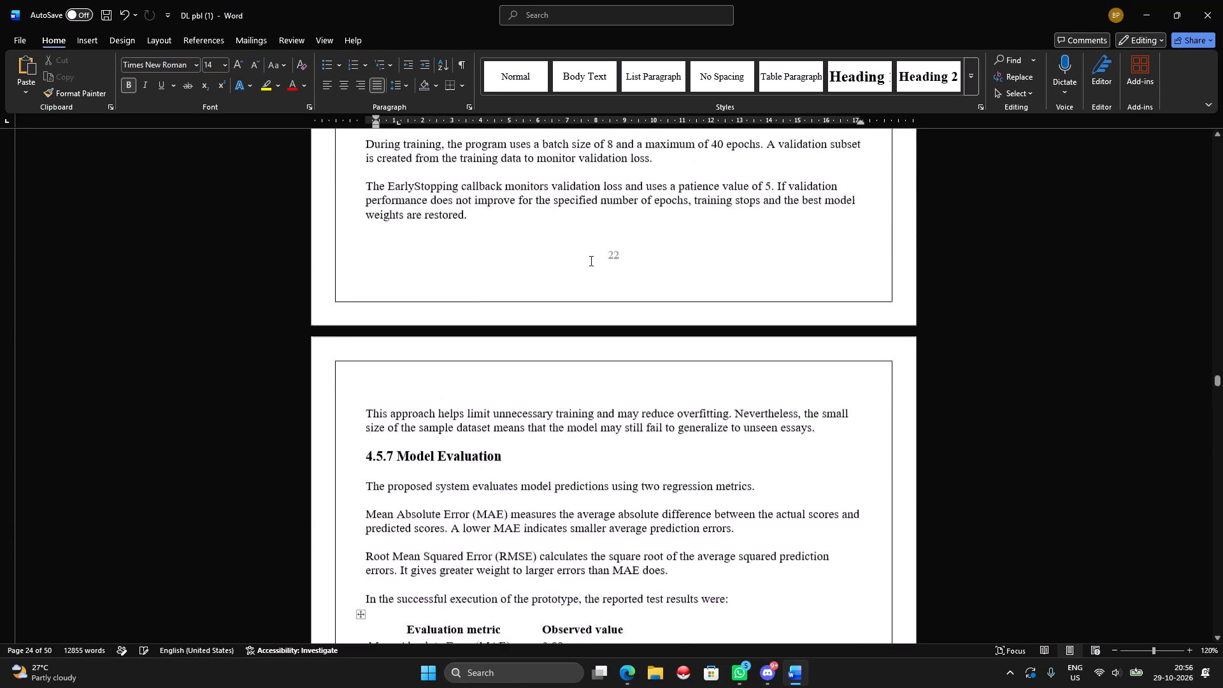
scroll(590, 261, "up", 20)
scroll(590, 261, "up", 20)
scroll(590, 261, "up", 1)
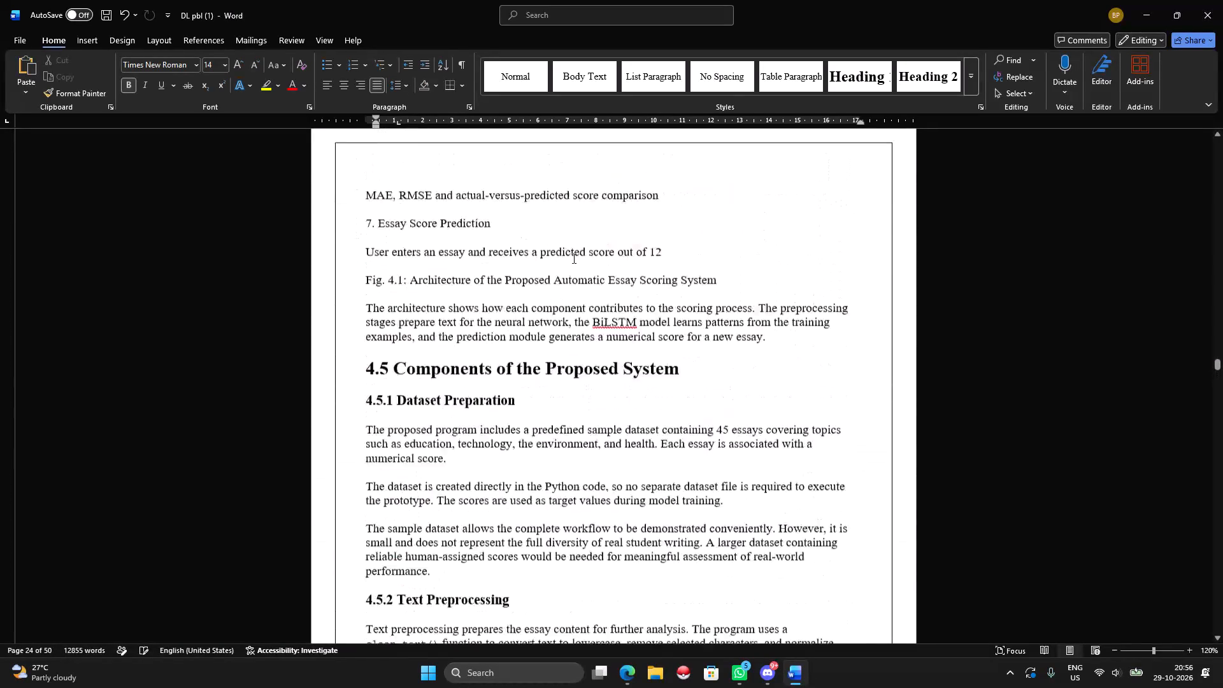
scroll(573, 258, "up", 20)
scroll(573, 258, "up", 16)
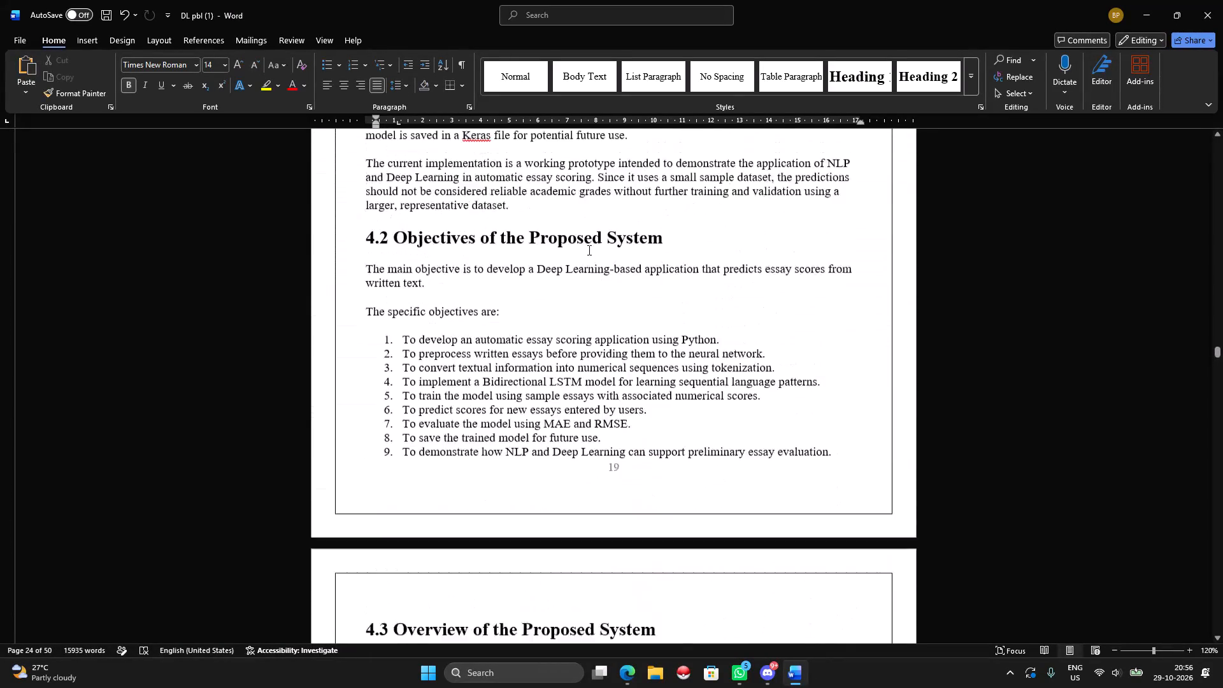
scroll(588, 250, "up", 16)
scroll(599, 241, "down", 2)
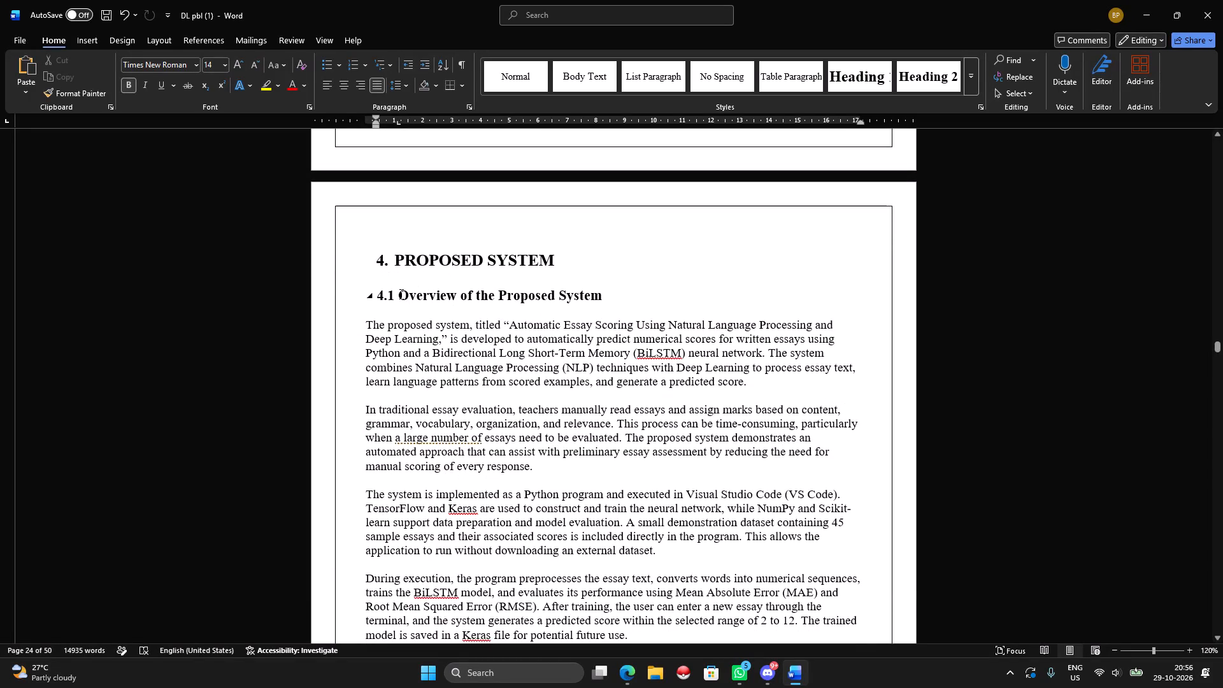
Align the number of heading 4.1 Overview of the Proposed System with the body text's left edge and tighten the gap before its title.
left_click(400, 294)
left_click_drag(376, 117, 371, 117)
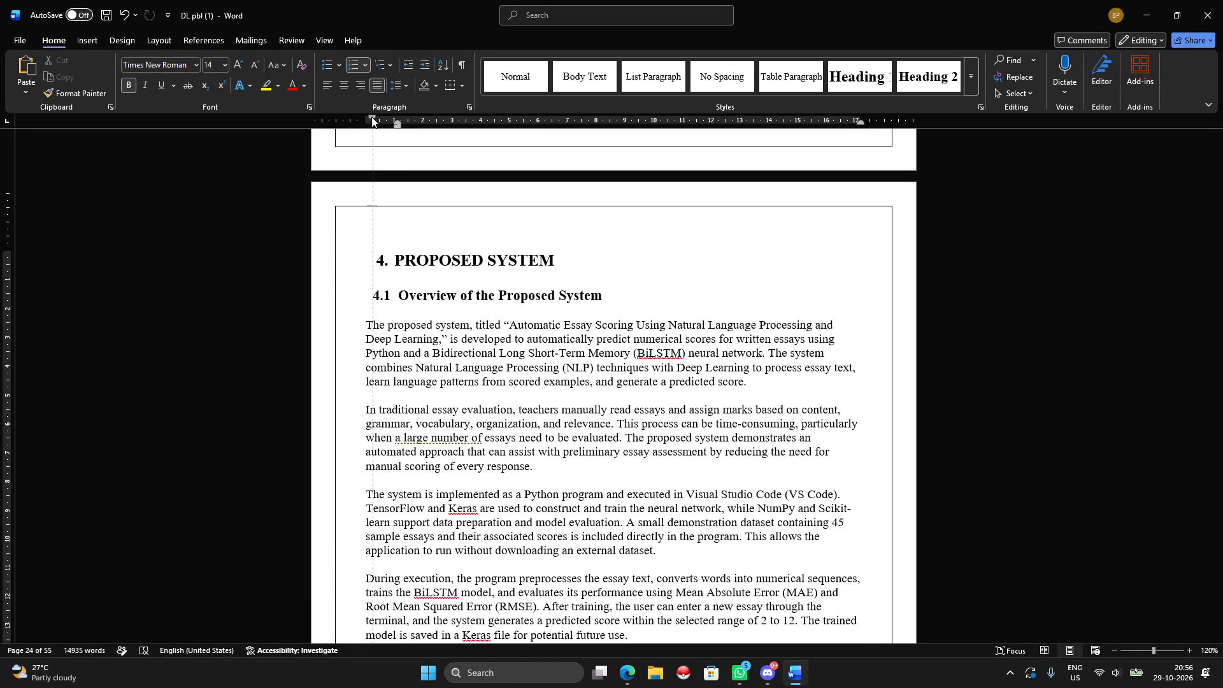
left_click_drag(371, 117, 366, 117)
left_click_drag(396, 122, 389, 122)
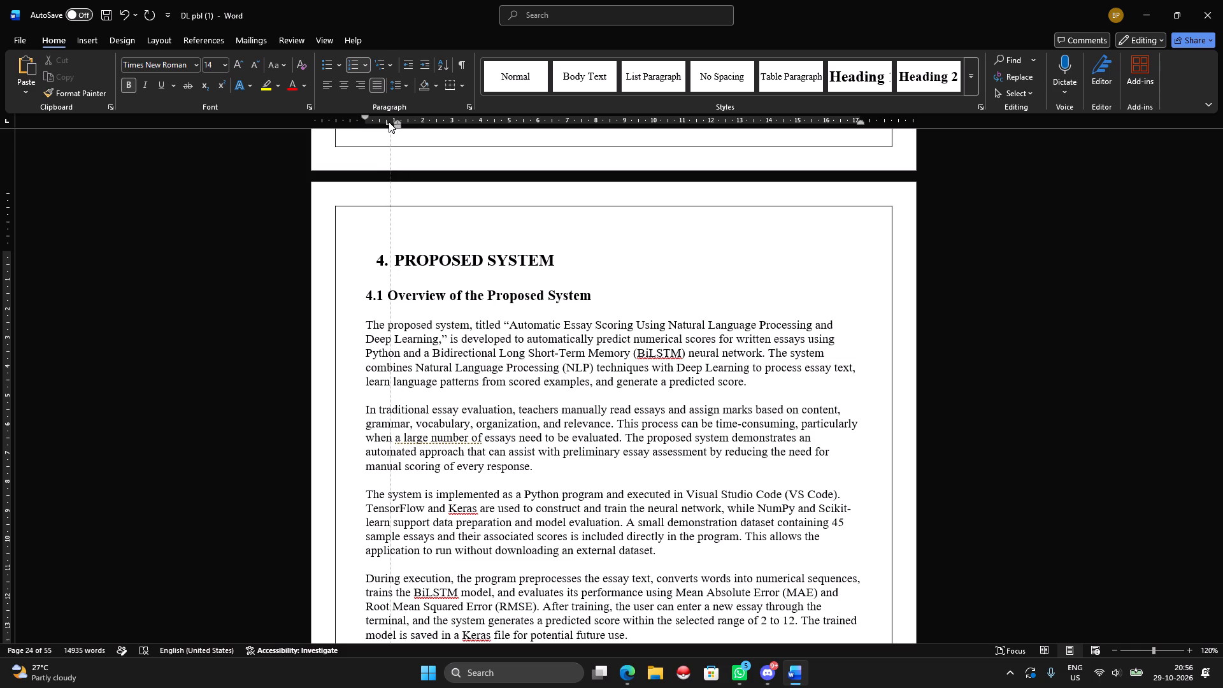
left_click_drag(389, 122, 387, 122)
Align the chapter heading 4. PROPOSED SYSTEM with the body text's left edge and tighten the gap after its number.
left_click(394, 257)
left_click_drag(374, 116, 368, 117)
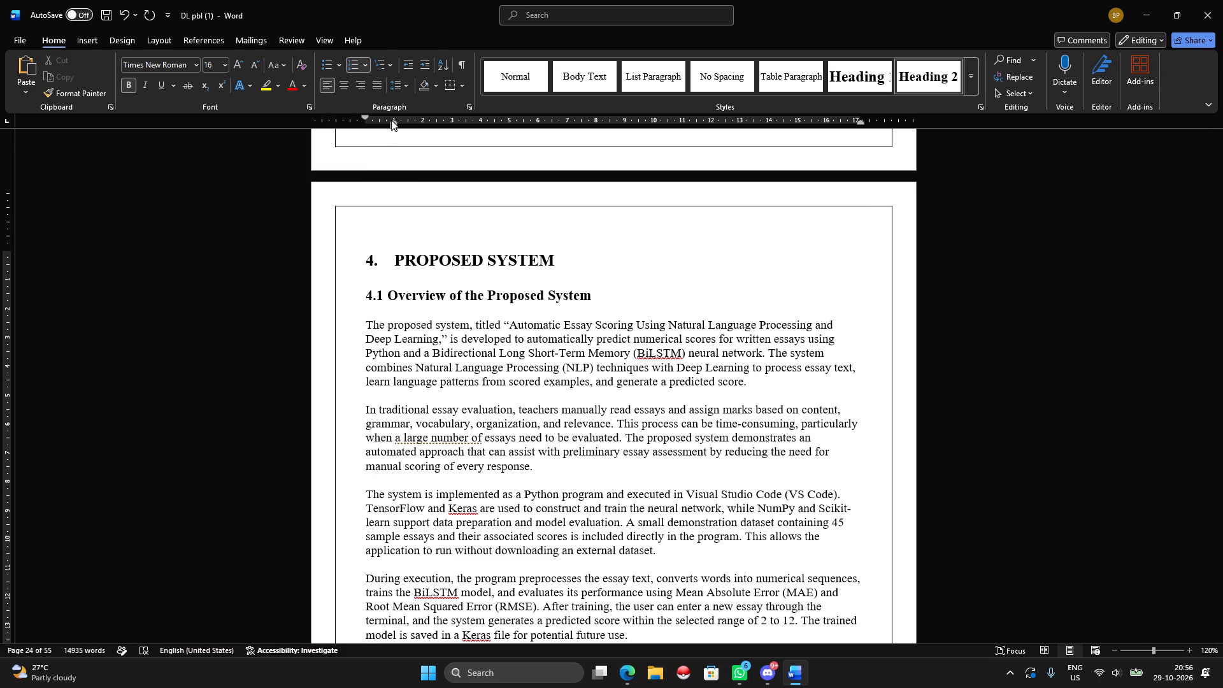
left_click_drag(392, 121, 382, 121)
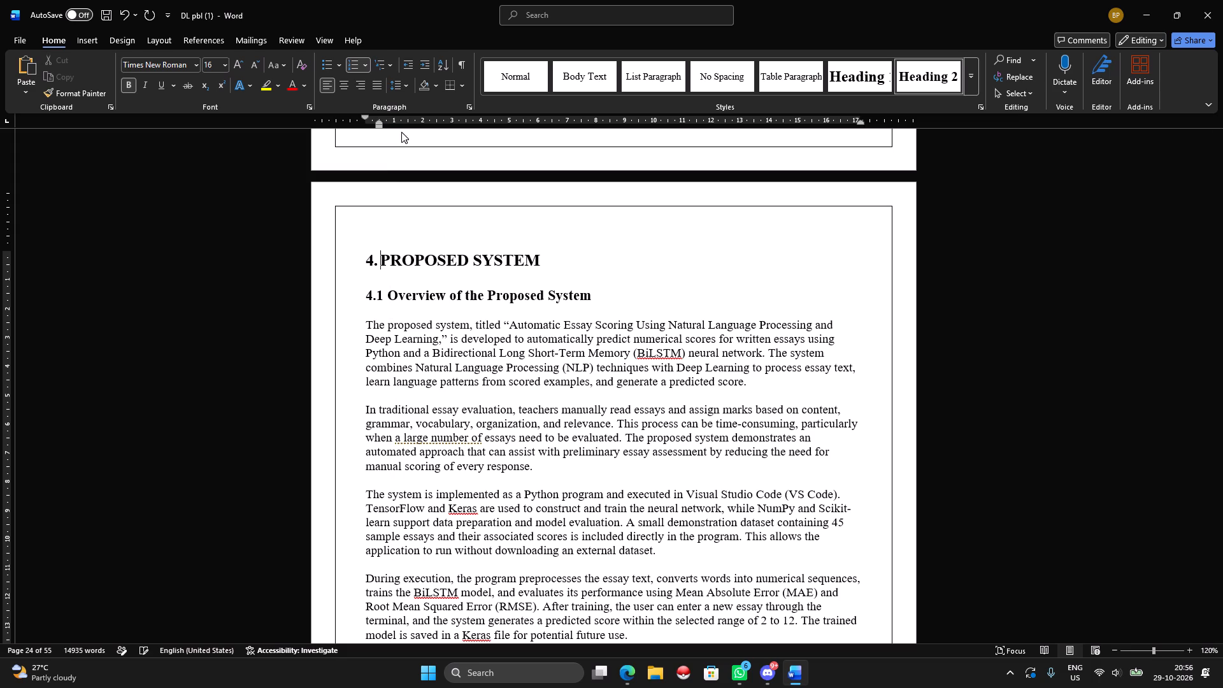
left_click(551, 252)
Check heading 4.1's font size and reduce heading 4.2 Objectives of the Proposed System to 14 pt to match.
scroll(647, 256, "down", 3)
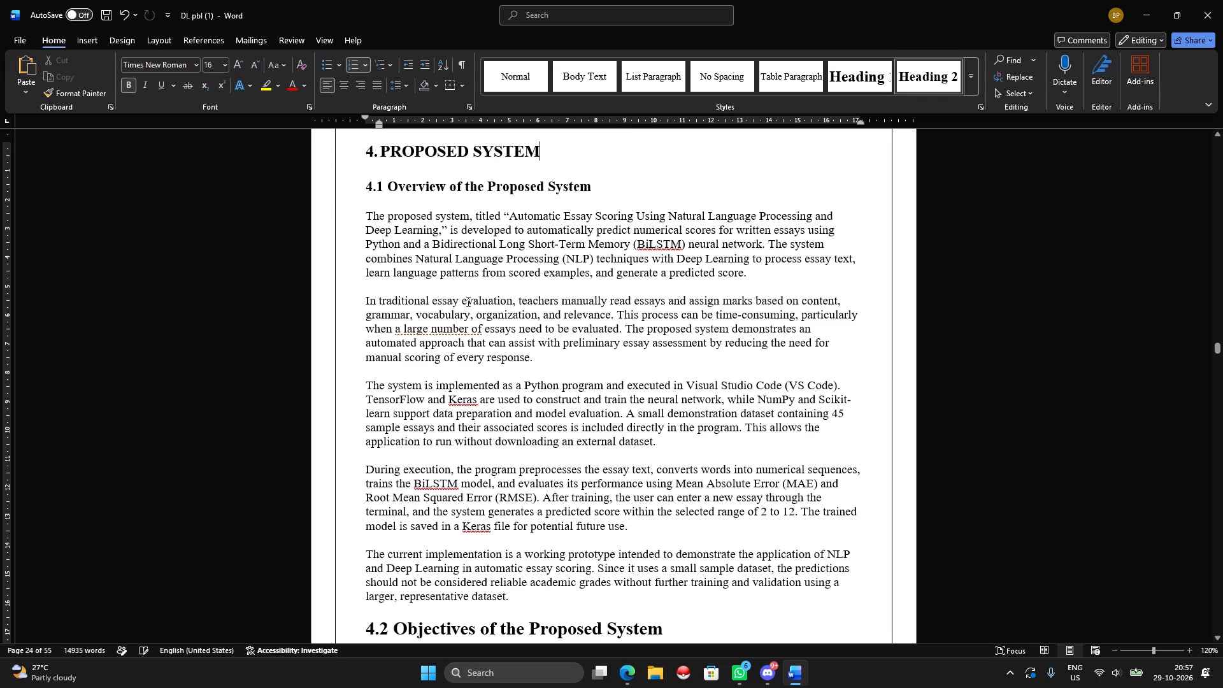
scroll(464, 302, "up", 3)
scroll(462, 301, "down", 3)
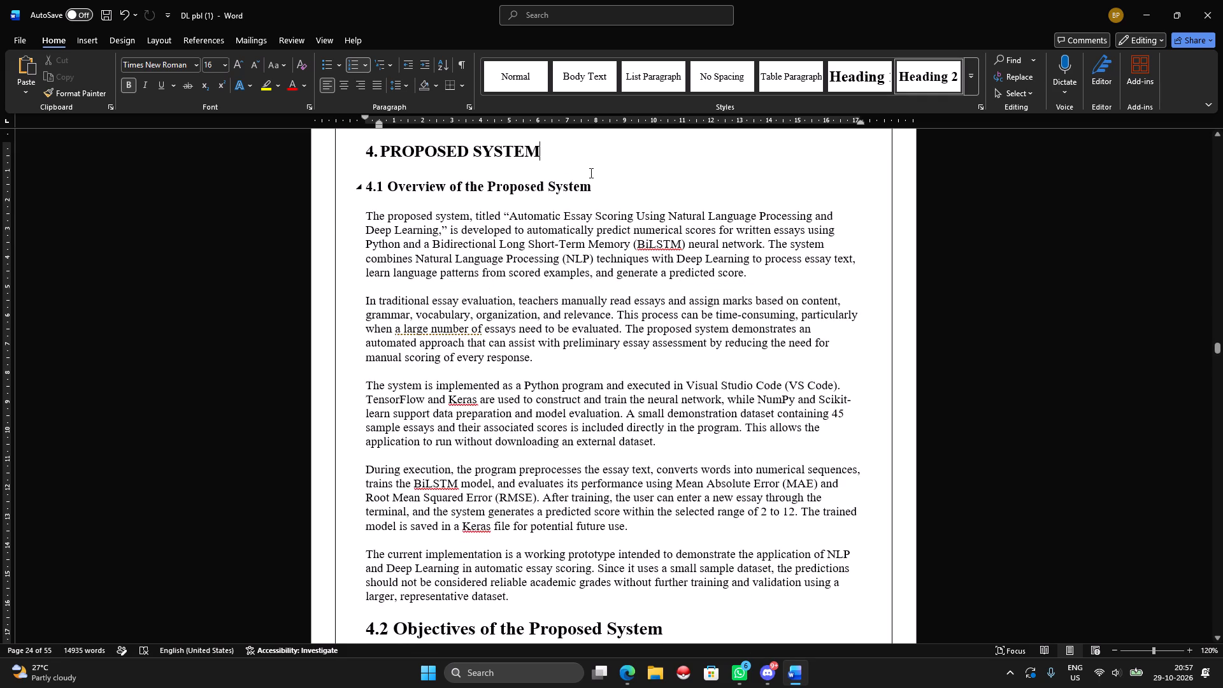
left_click(589, 187)
scroll(591, 187, "down", 6)
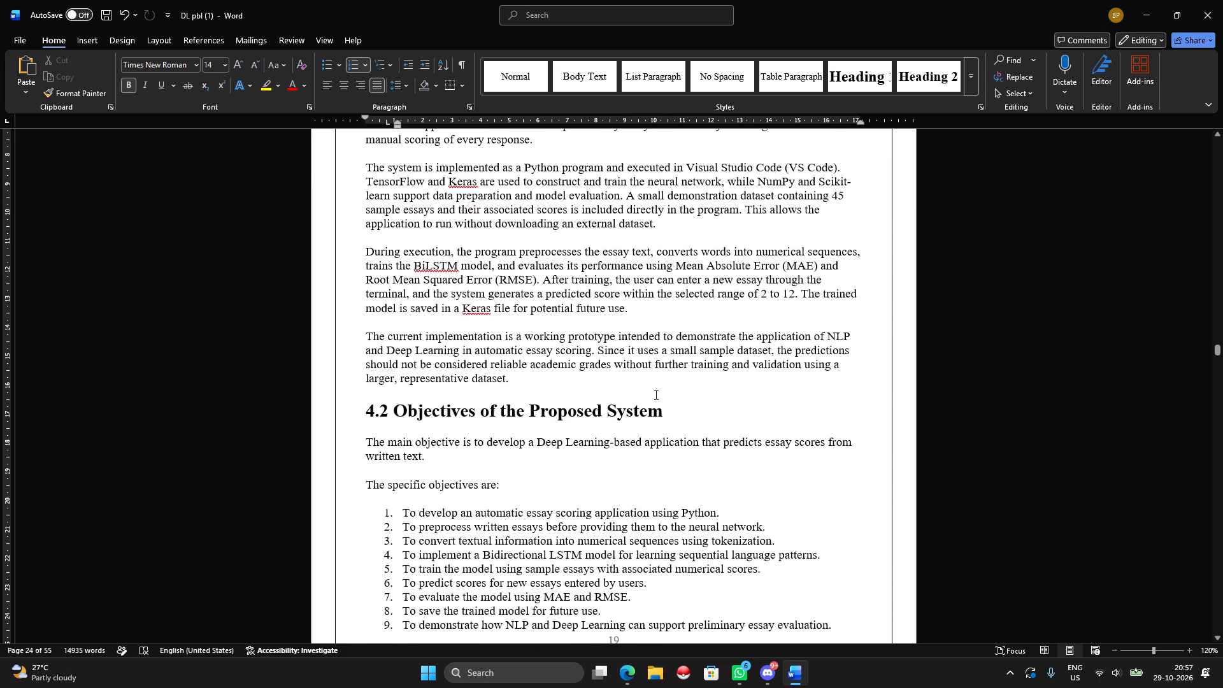
left_click(662, 415)
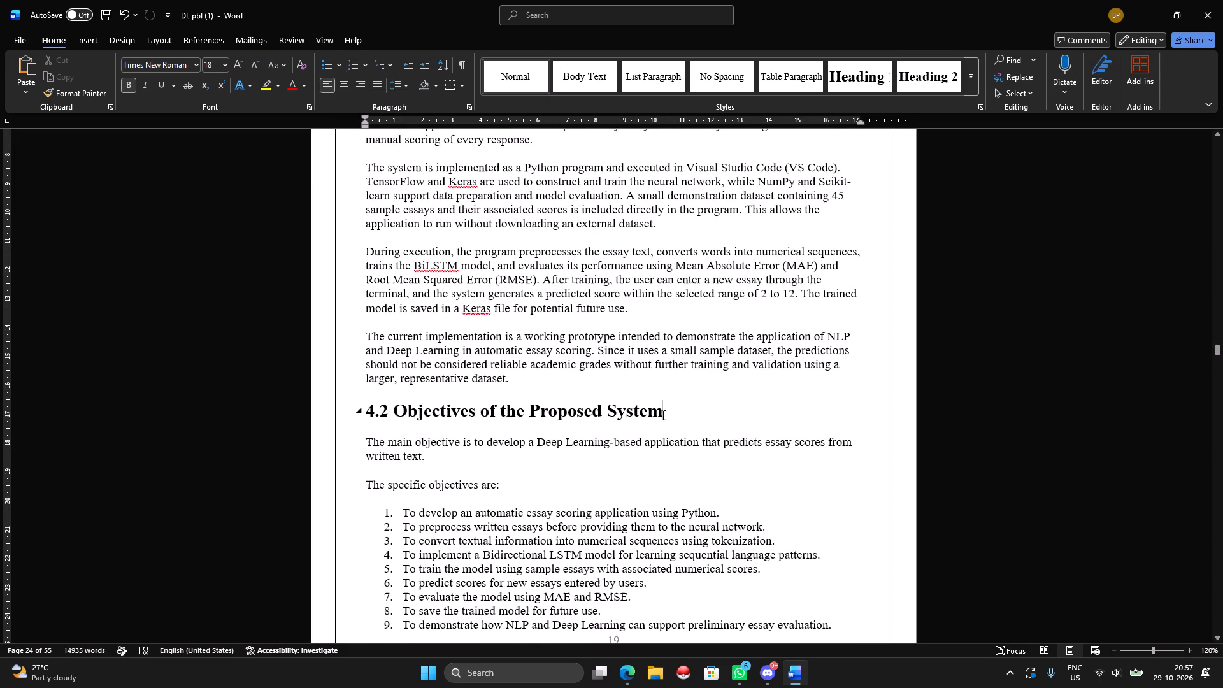
left_click_drag(663, 415, 371, 406)
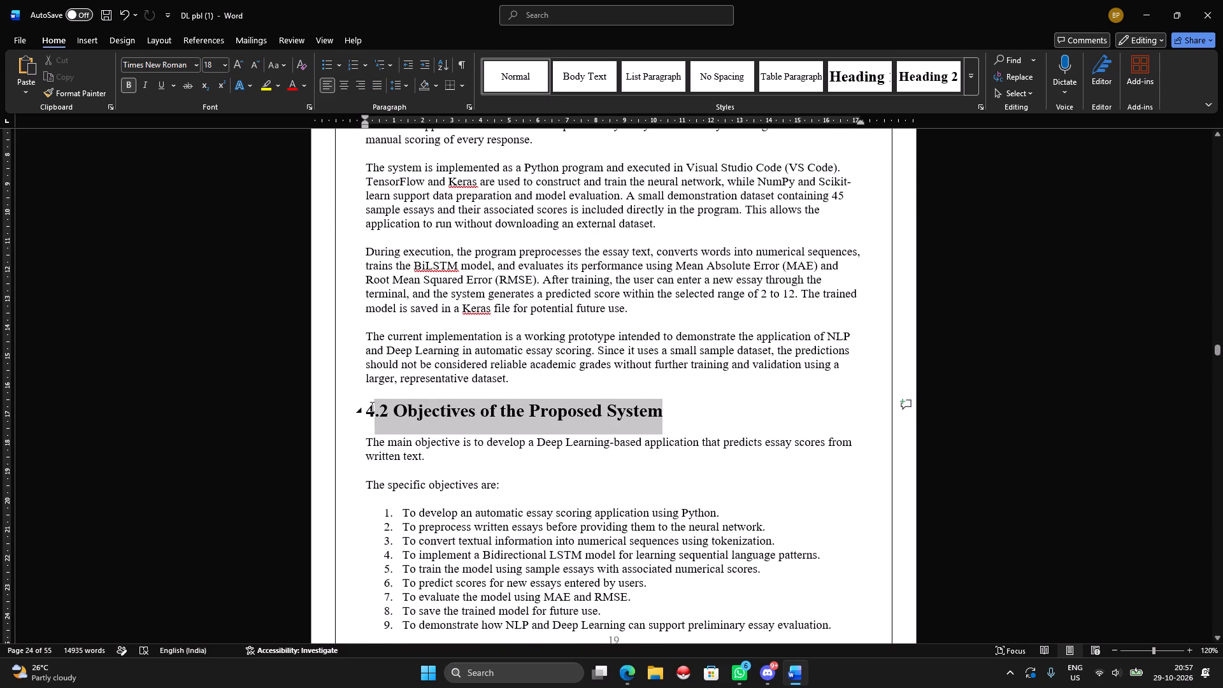
left_click_drag(371, 406, 367, 406)
double_click(492, 366)
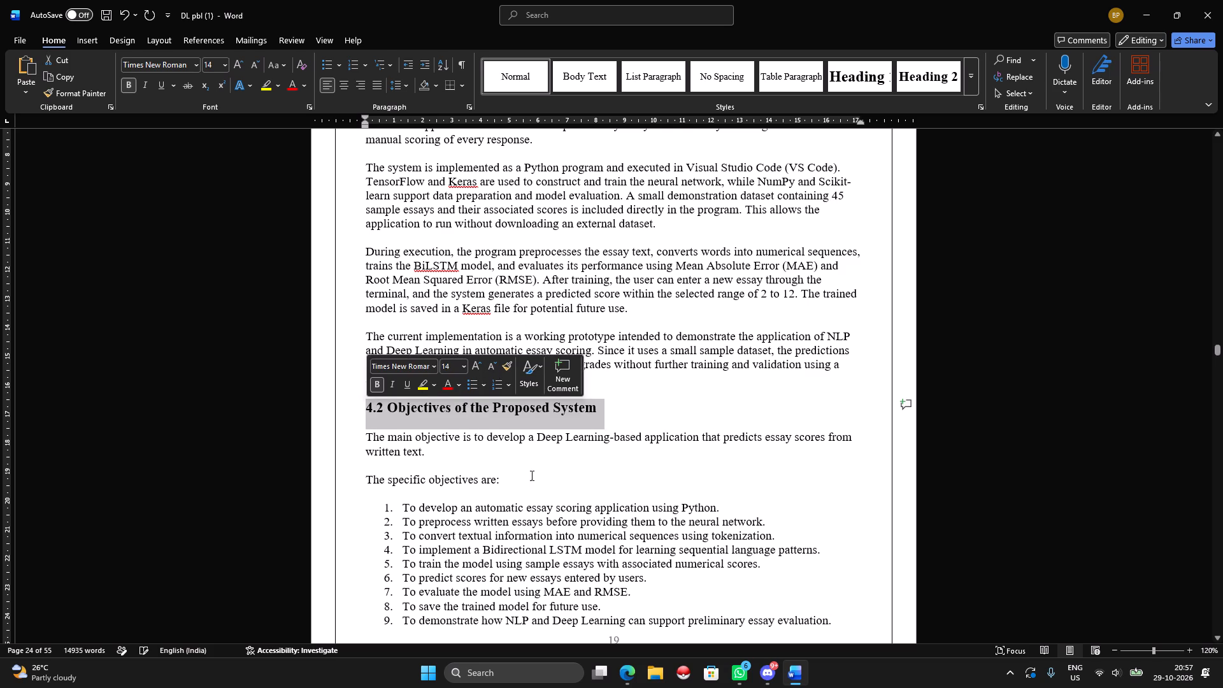
Reduce heading 4.3 Overview of the Proposed System to 14 pt.
scroll(566, 487, "down", 8)
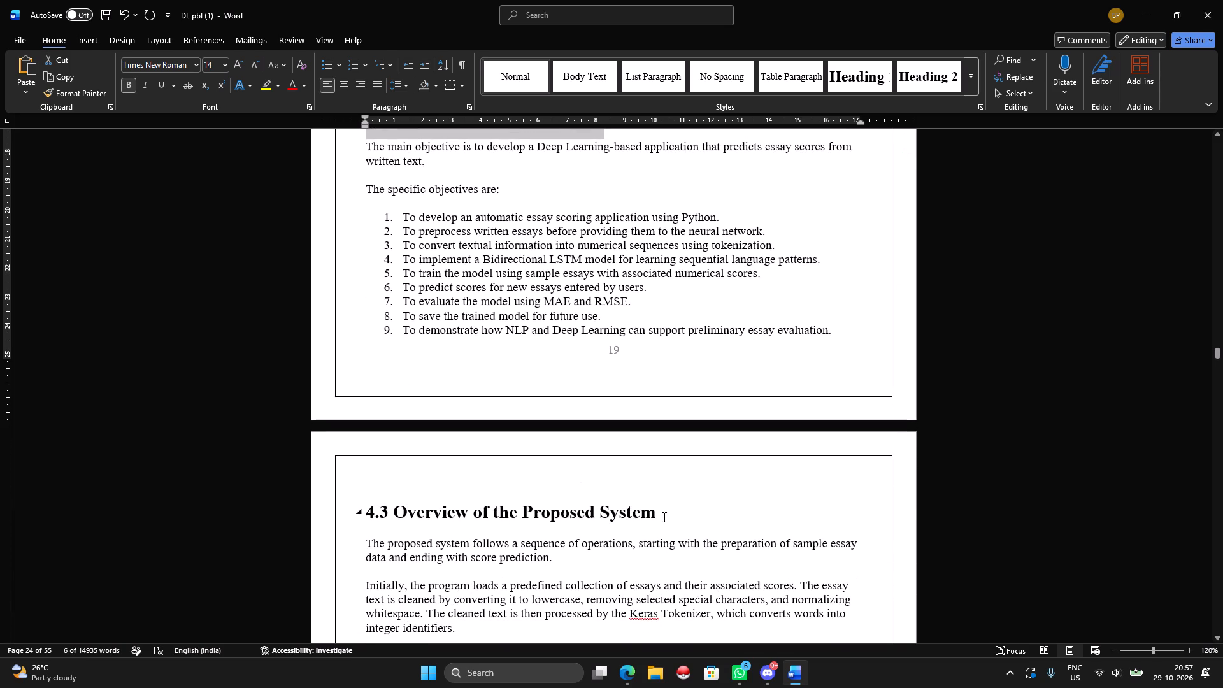
left_click_drag(658, 514, 342, 519)
double_click(465, 477)
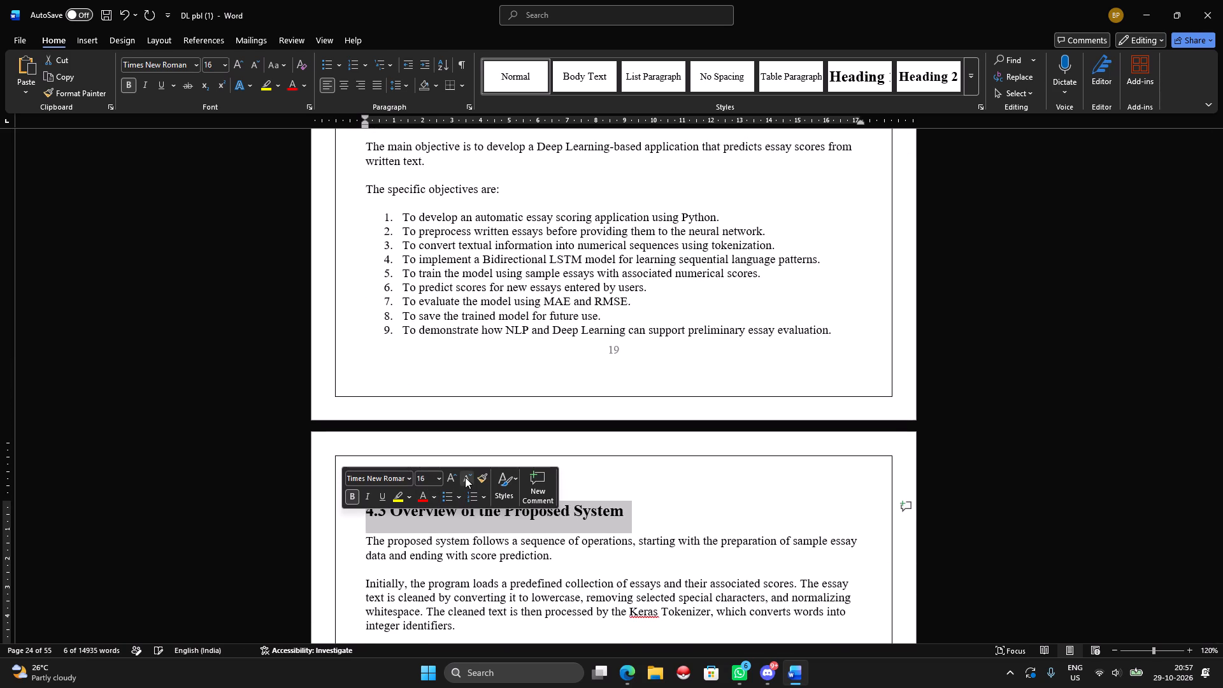
left_click(592, 503)
Reduce heading 4.4 Architecture of the Proposed System to 14 pt.
scroll(599, 527, "down", 12)
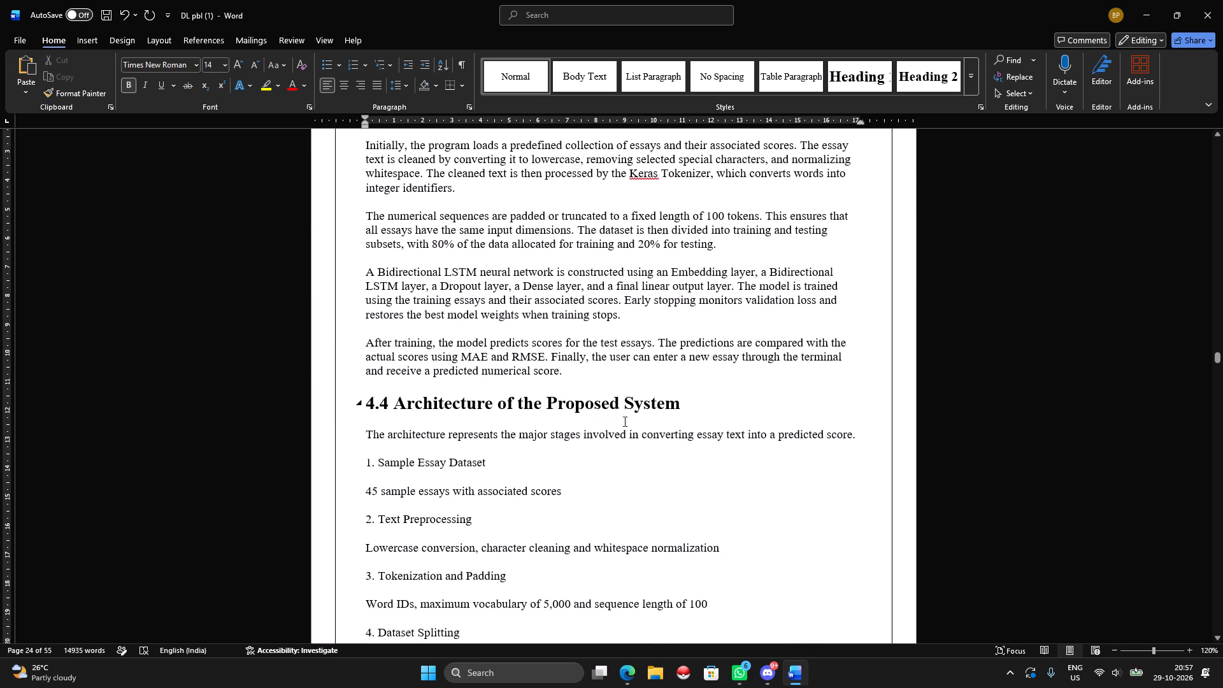
left_click_drag(684, 403, 367, 397)
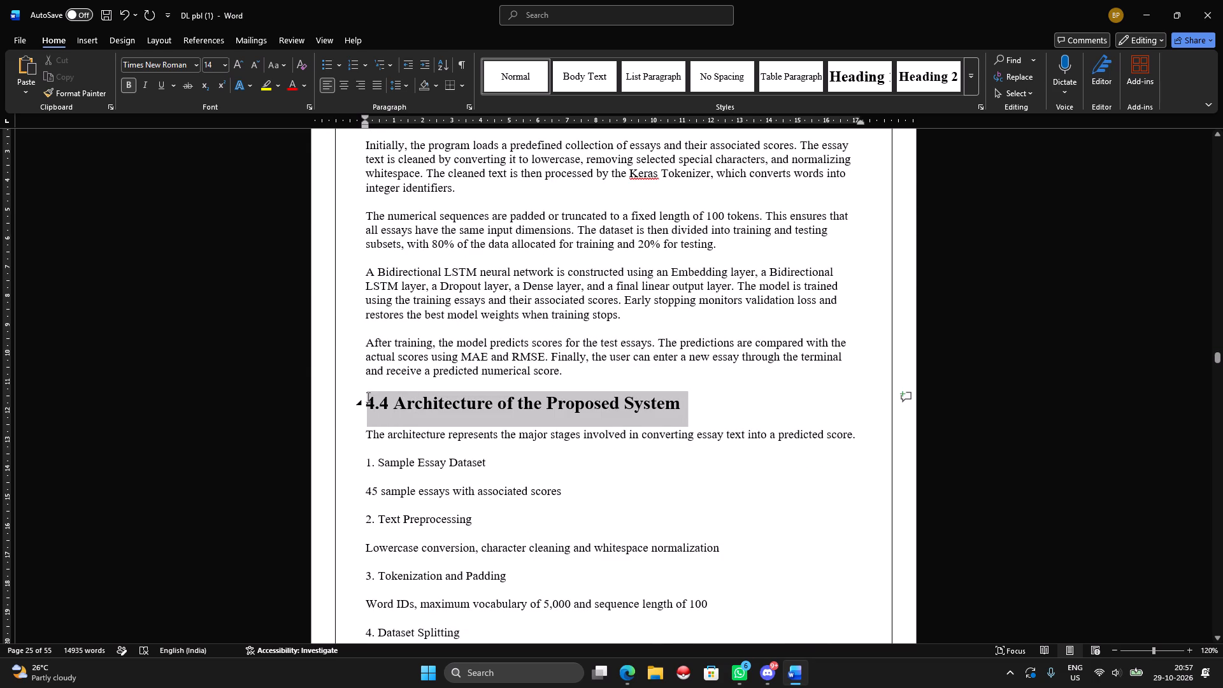
left_click_drag(367, 397, 366, 397)
double_click(492, 353)
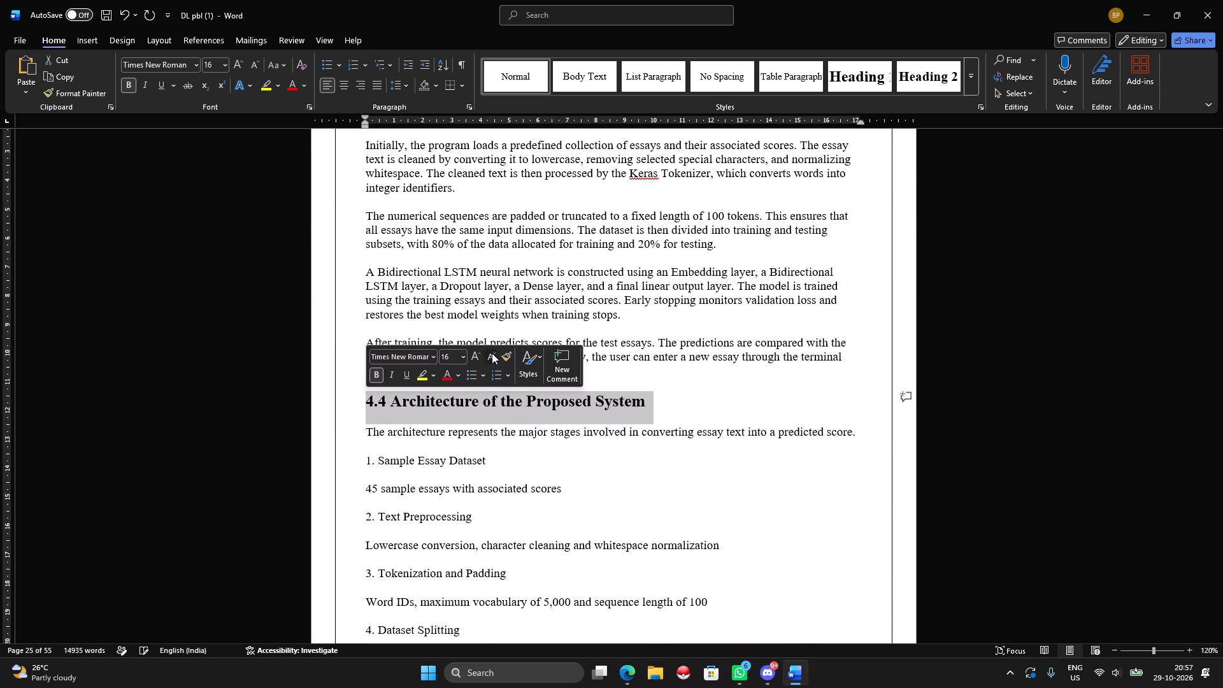
left_click(612, 405)
Reduce heading 4.5 Components of the Proposed System to 14 pt.
scroll(514, 497, "down", 8)
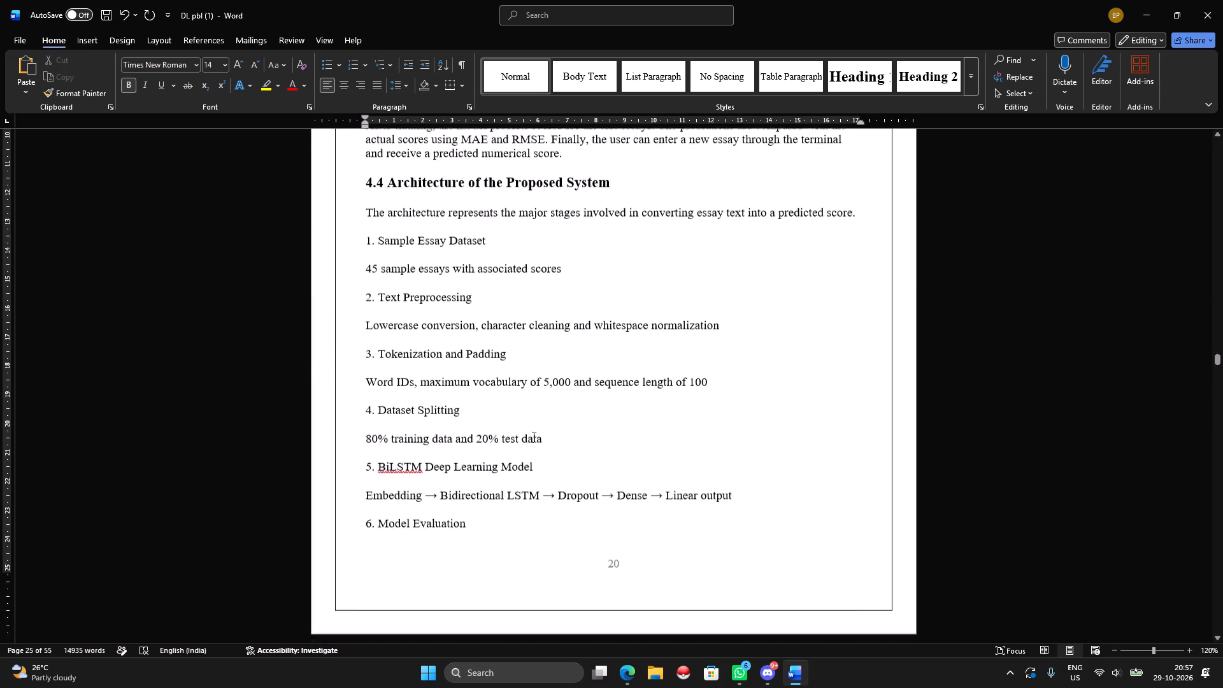
scroll(533, 437, "down", 10)
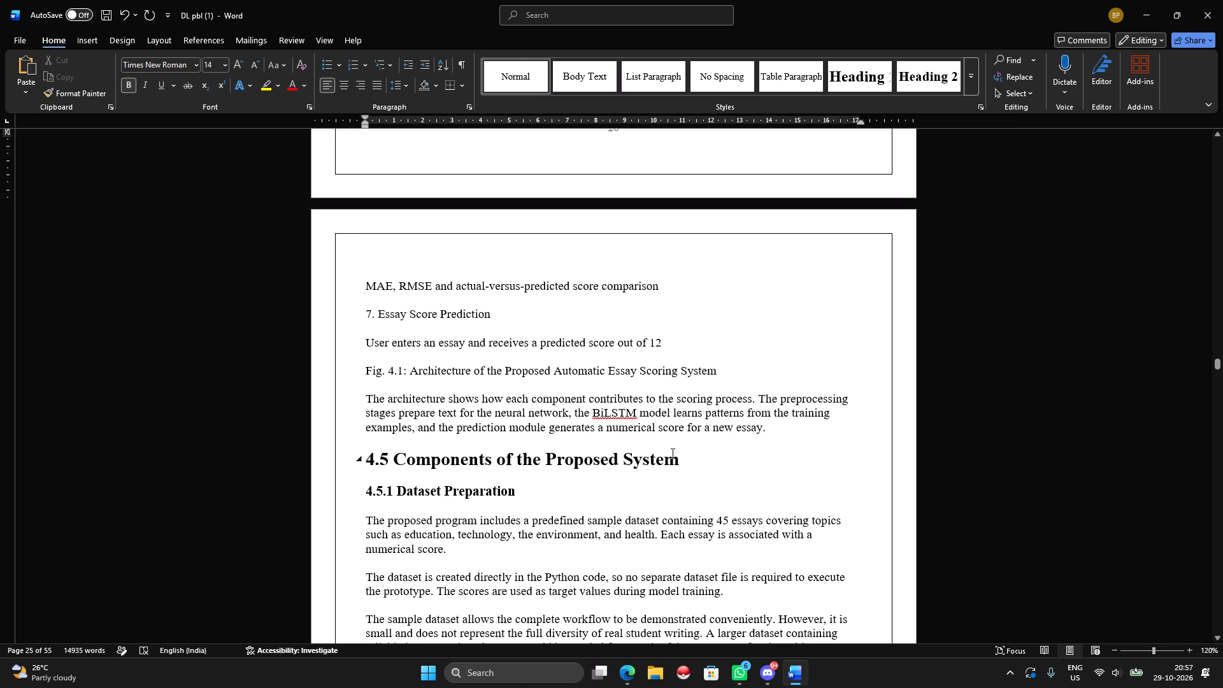
left_click_drag(679, 461, 366, 455)
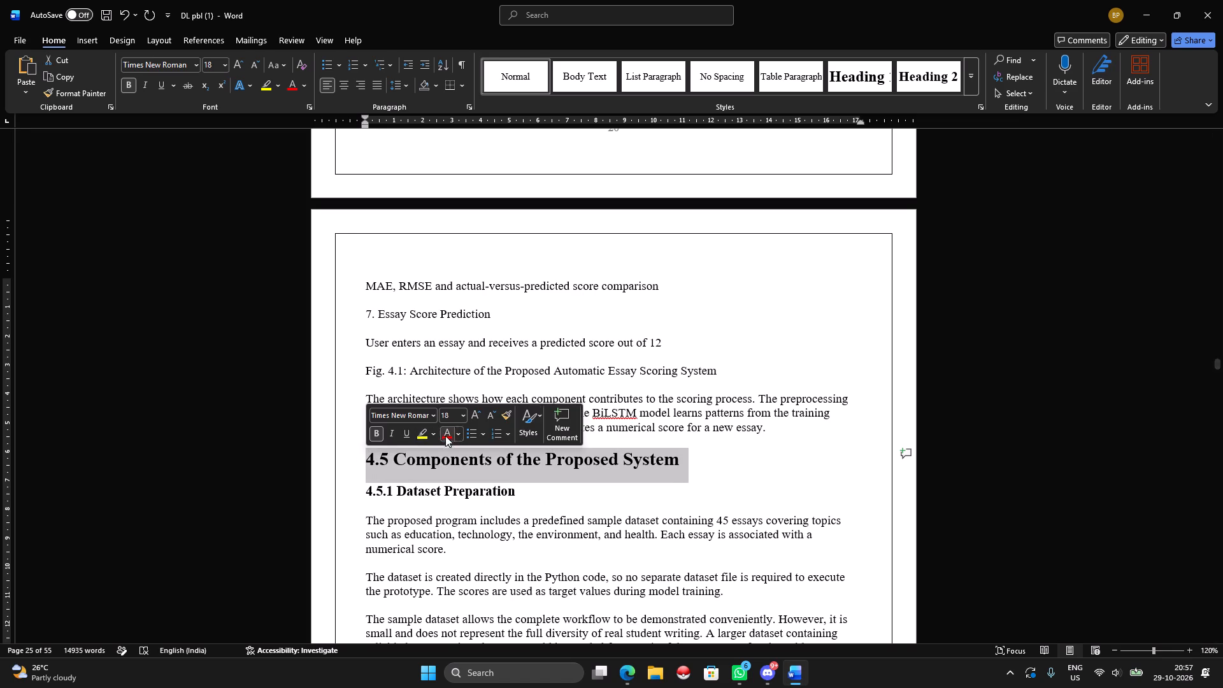
double_click(489, 418)
Check the font sizes of subheadings 4.5.1 and 4.5.2, and reduce heading 4.6 Advantages of the Proposed System to 14 pt.
left_click(530, 491)
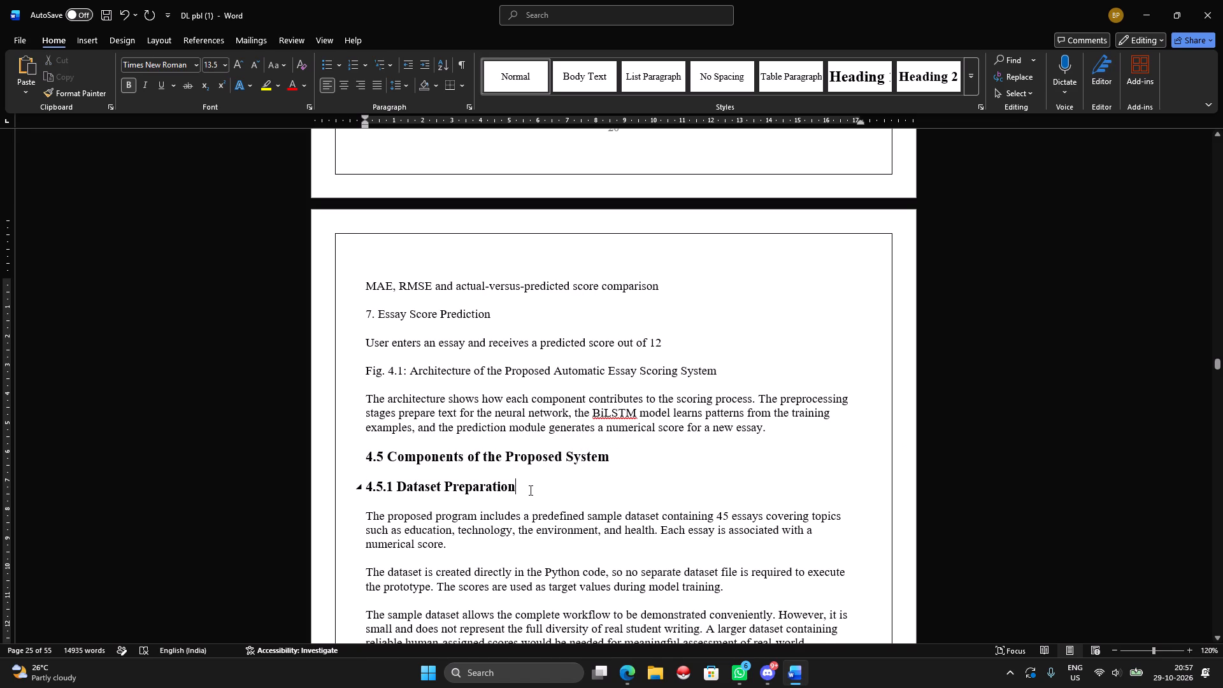
scroll(525, 489, "down", 6)
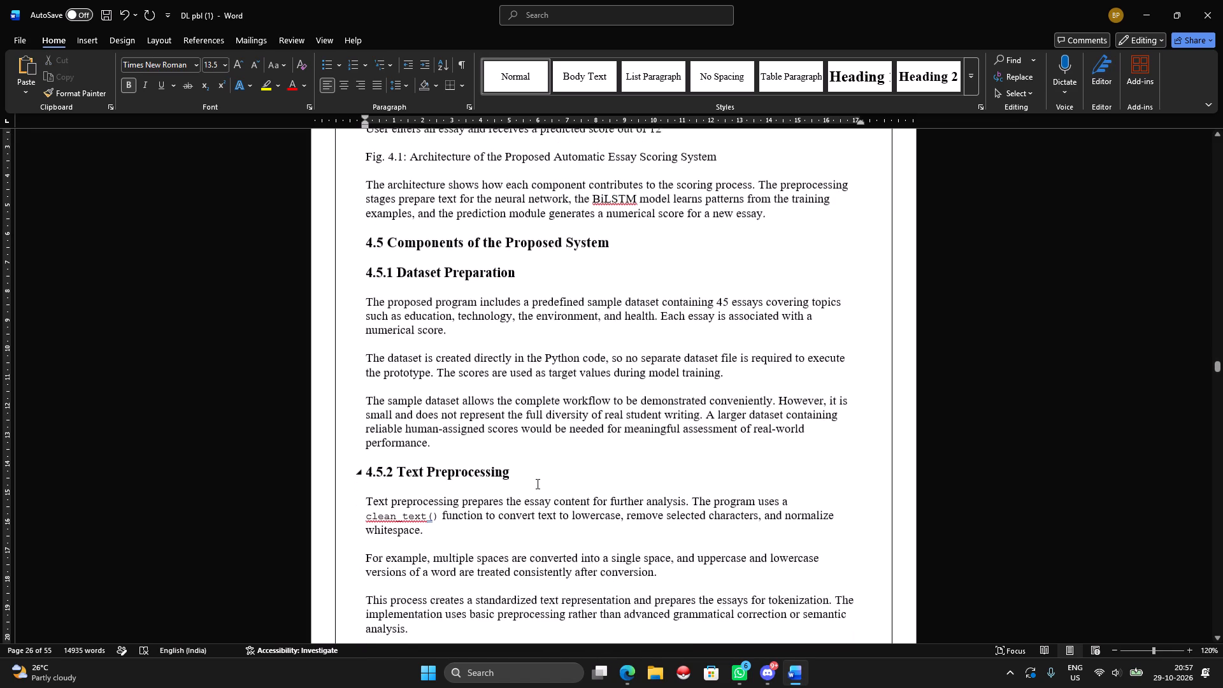
left_click(508, 469)
scroll(533, 469, "down", 10)
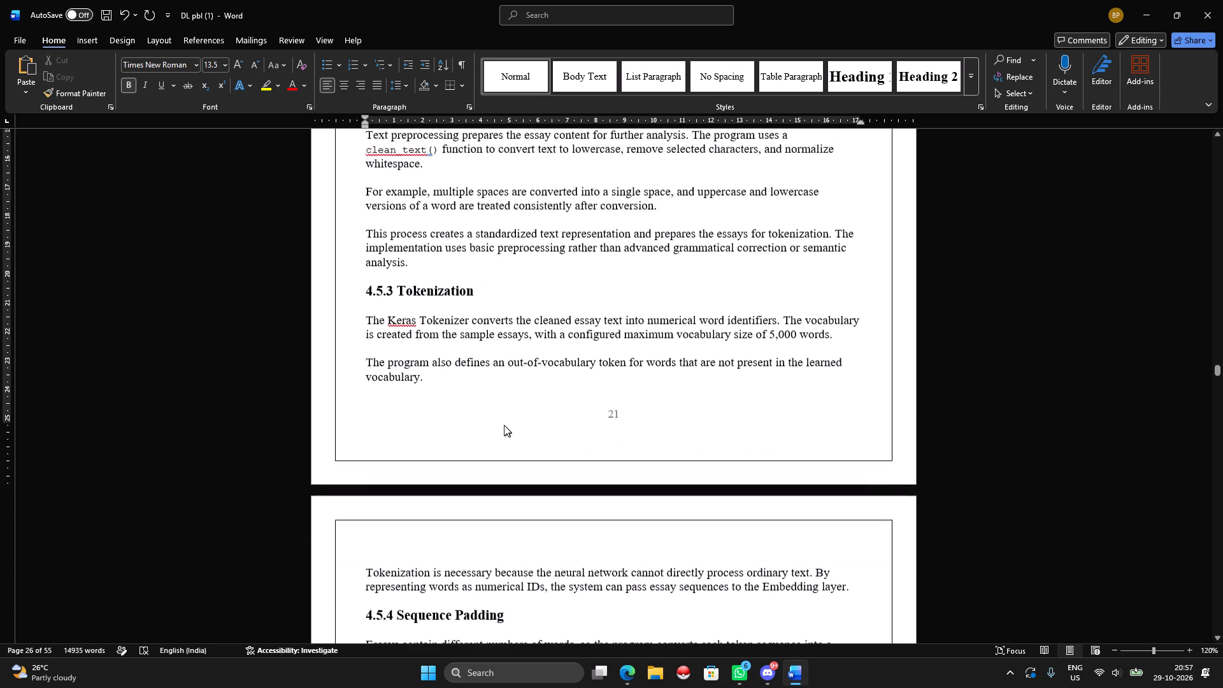
scroll(501, 421, "down", 18)
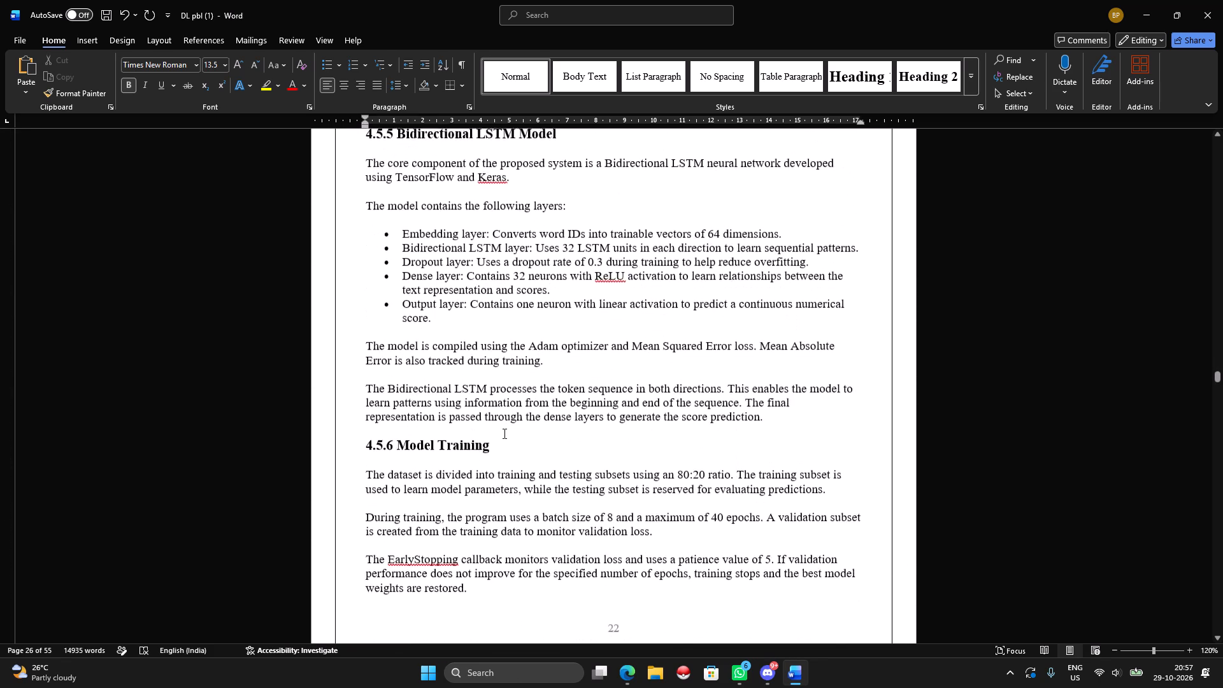
scroll(501, 439, "down", 11)
scroll(501, 436, "down", 12)
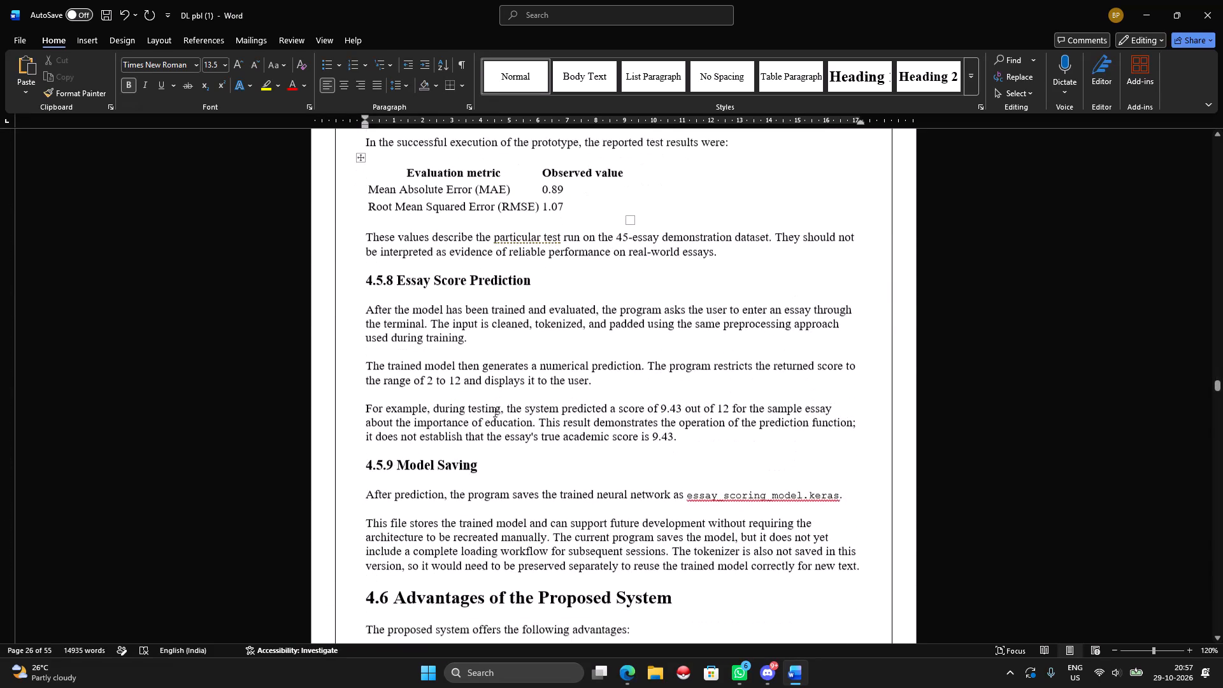
scroll(493, 412, "down", 10)
scroll(492, 412, "up", 5)
left_click_drag(680, 414, 667, 413)
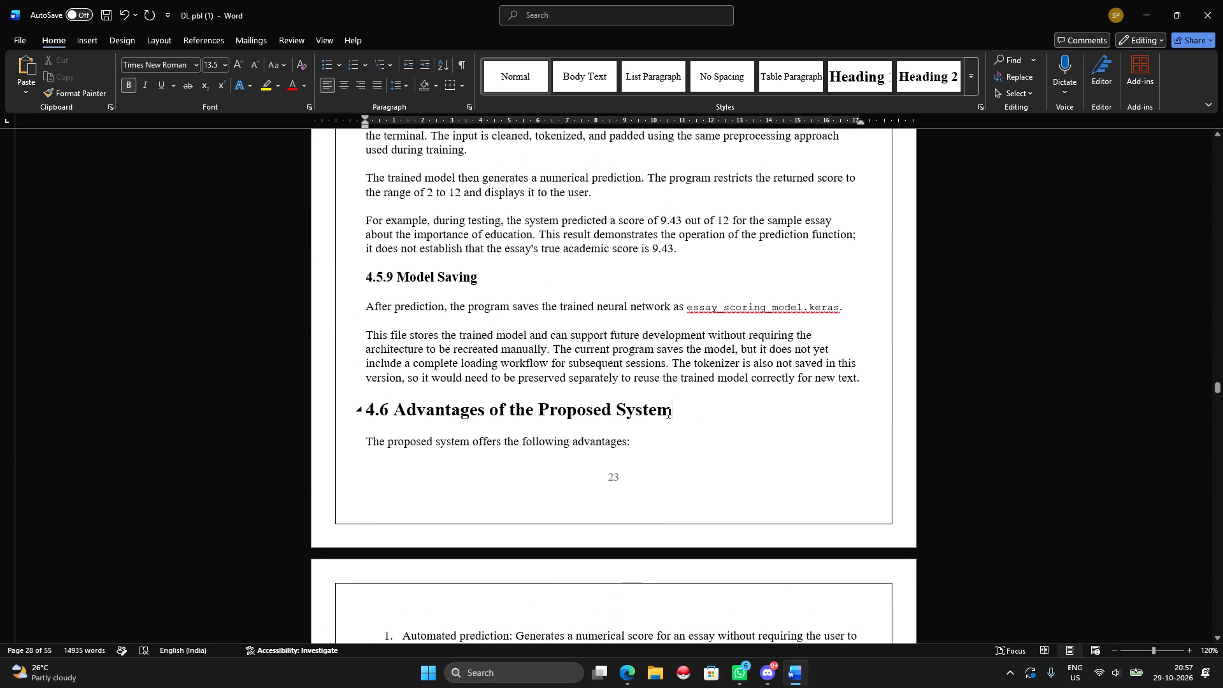
left_click_drag(667, 413, 362, 413)
double_click(480, 373)
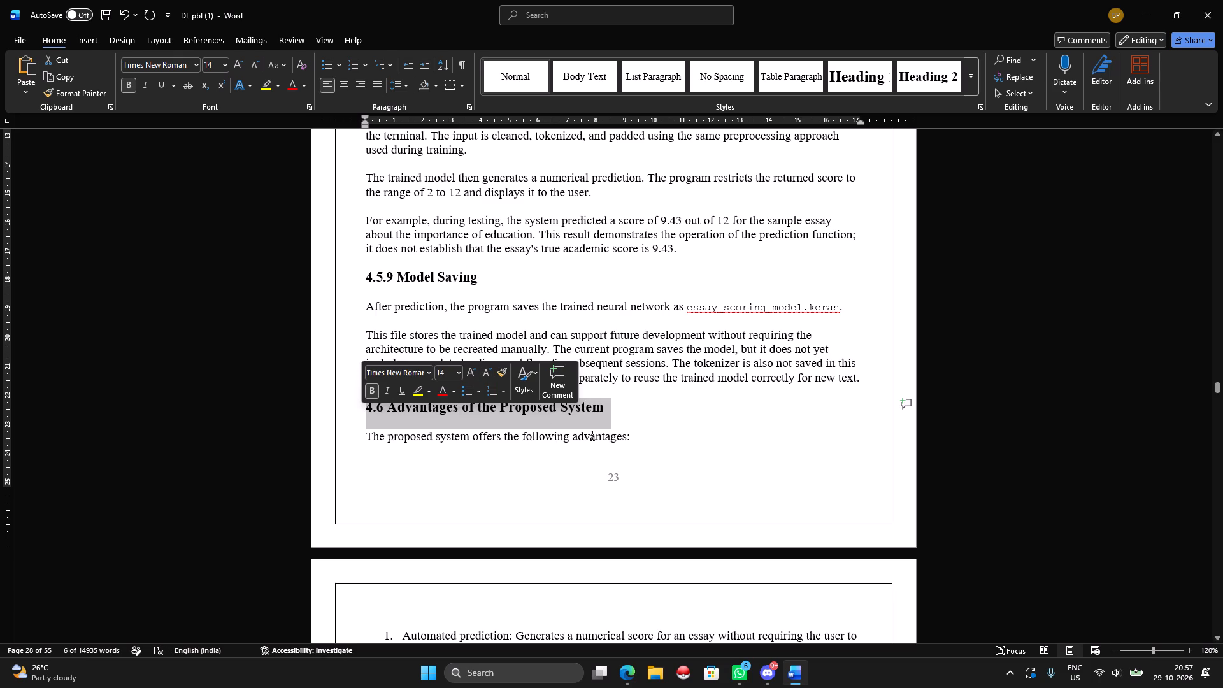
Reduce heading 4.7 Limitations of the Proposed System to 14 pt.
scroll(592, 435, "down", 11)
left_click_drag(687, 396, 374, 399)
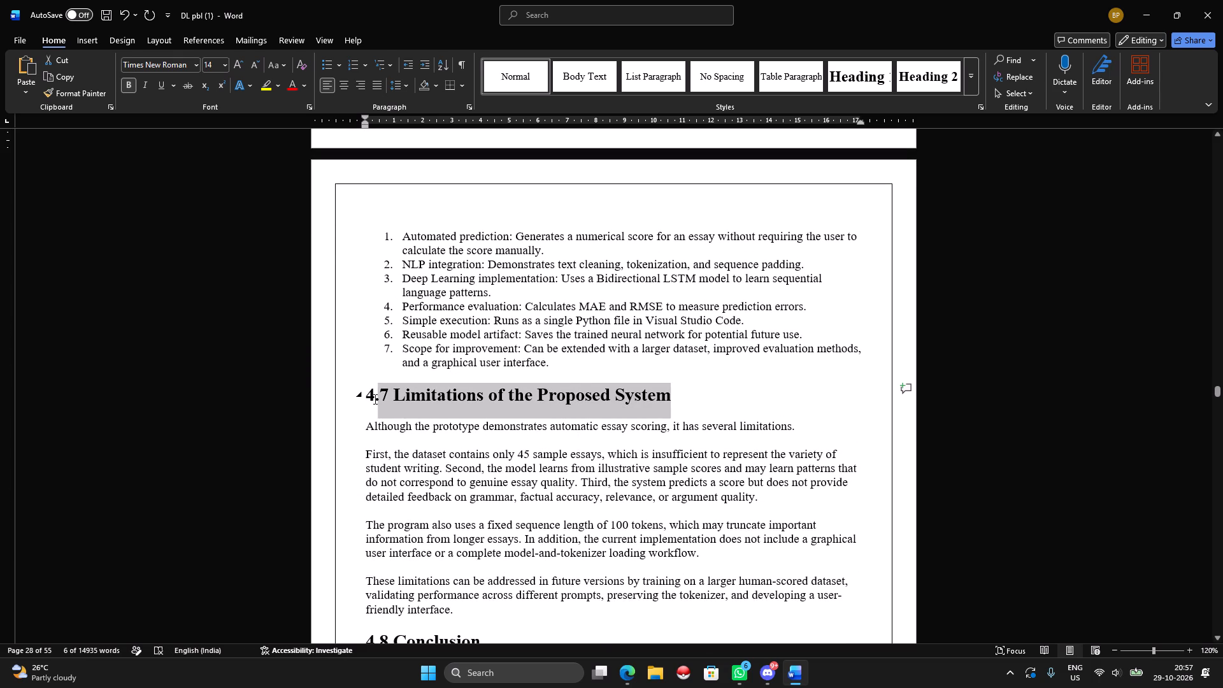
left_click_drag(374, 399, 363, 399)
double_click(491, 352)
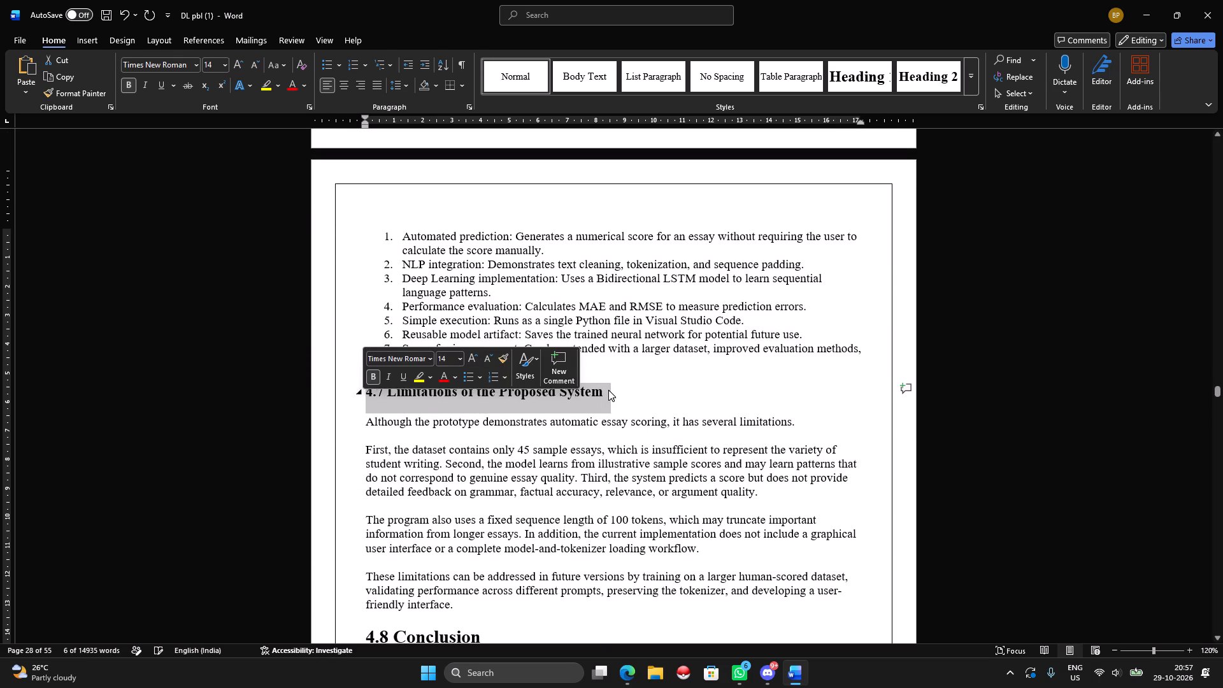
left_click(613, 391)
Reduce heading 4.8 Conclusion to 14 pt.
scroll(569, 410, "down", 8)
left_click_drag(472, 346, 331, 348)
left_click(455, 310)
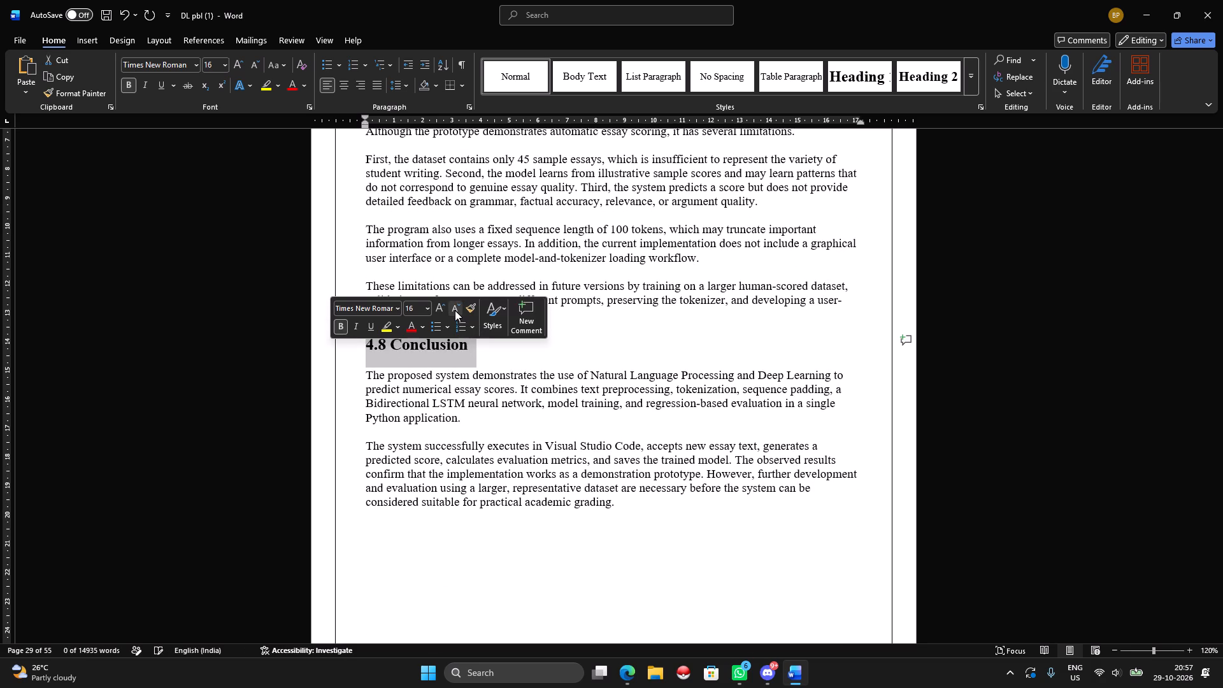
left_click(455, 310)
left_click(469, 340)
Justify all chapter 4 text from the first paragraph under heading 4.1 through the end of section 4.8 Conclusion.
scroll(469, 352, "down", 10)
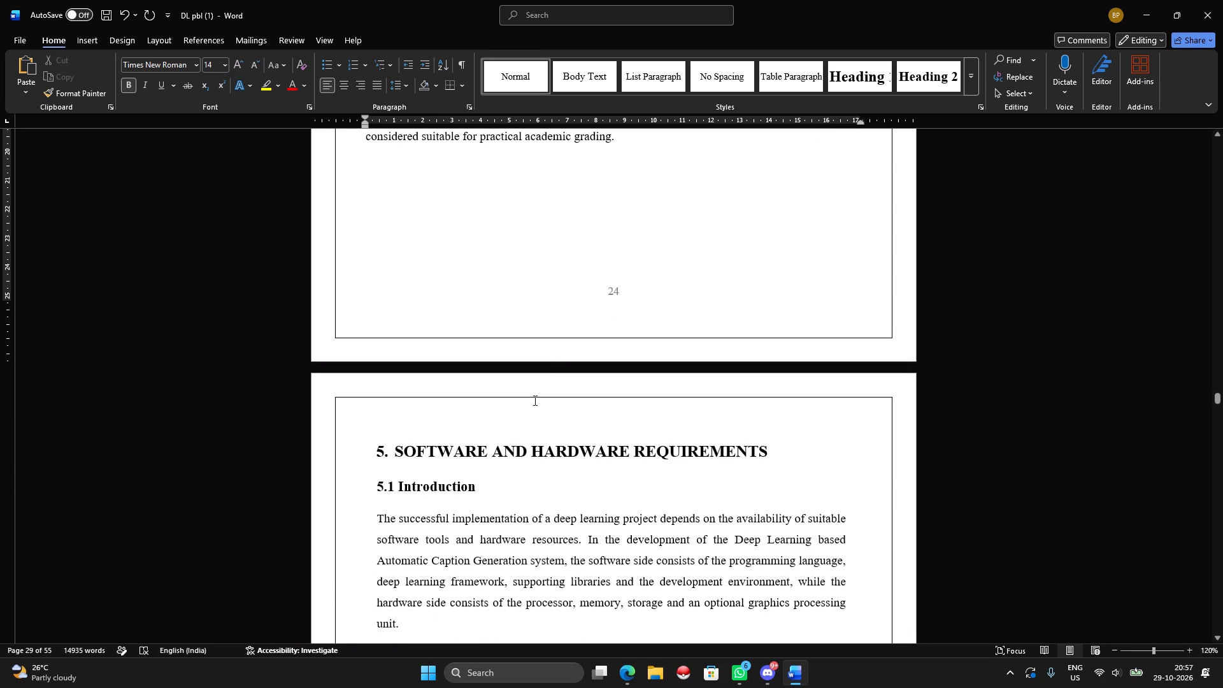
scroll(524, 413, "up", 20)
scroll(524, 413, "up", 20)
scroll(524, 413, "up", 6)
scroll(598, 389, "down", 2)
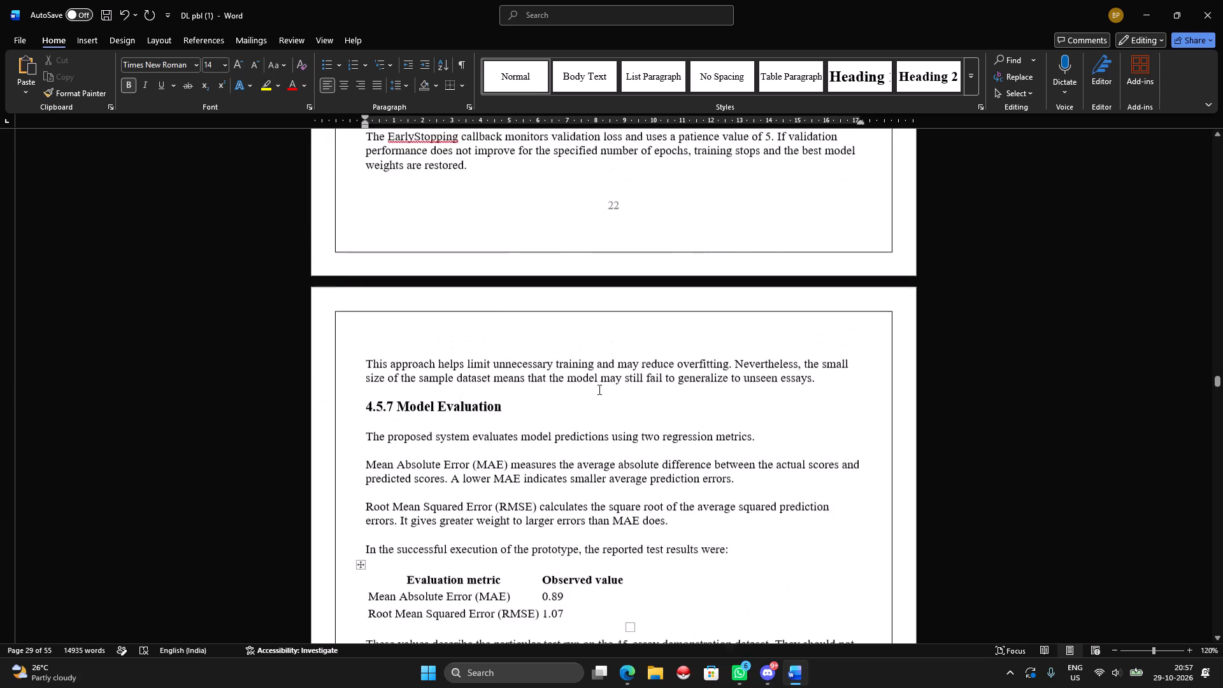
scroll(598, 389, "up", 20)
scroll(598, 389, "up", 20)
scroll(598, 389, "up", 1)
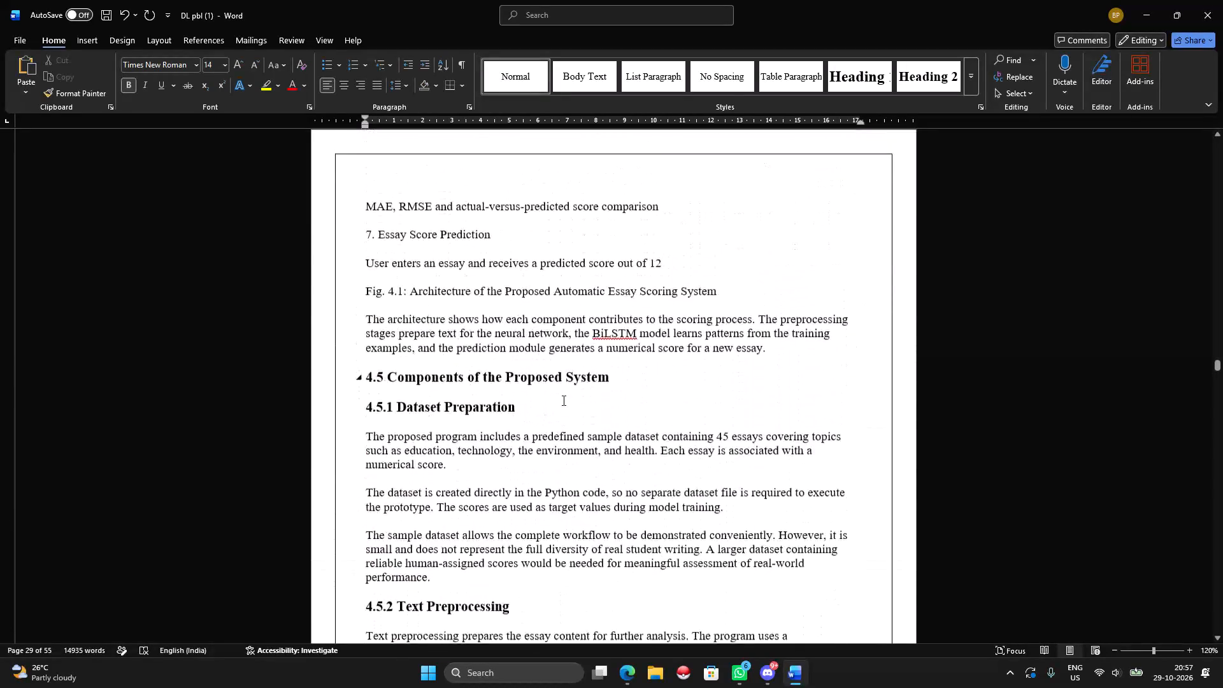
scroll(562, 400, "up", 20)
scroll(562, 400, "up", 20)
scroll(562, 400, "up", 1)
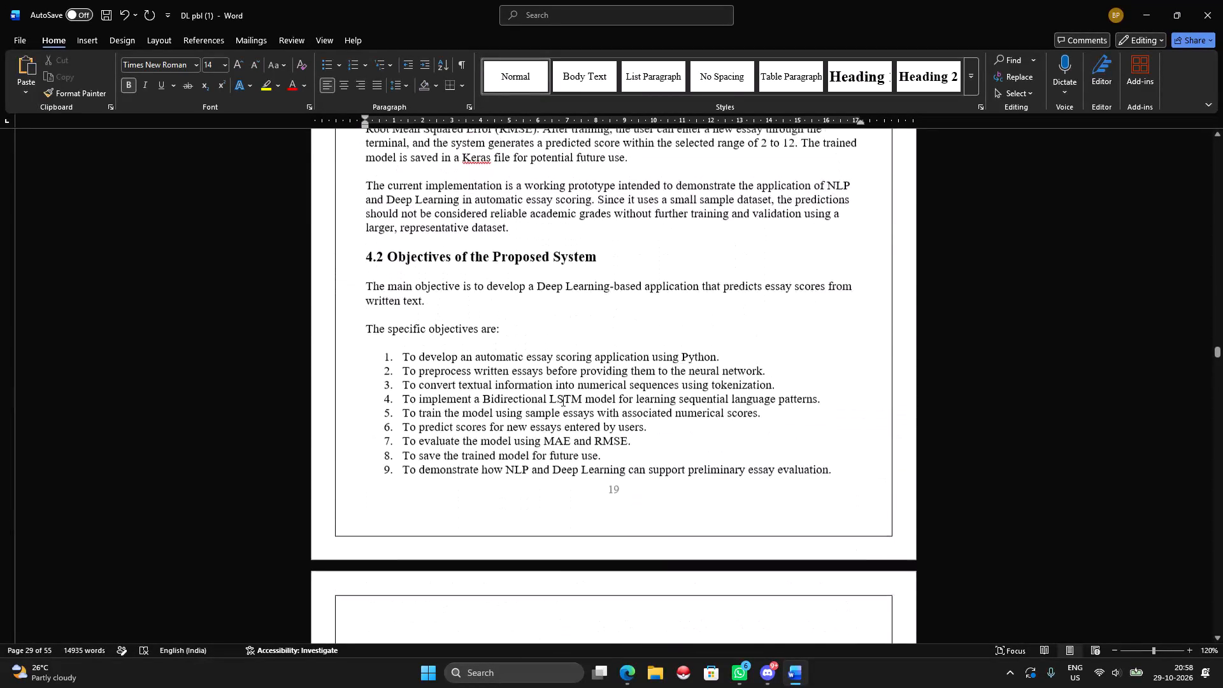
scroll(562, 401, "up", 19)
scroll(545, 414, "down", 8)
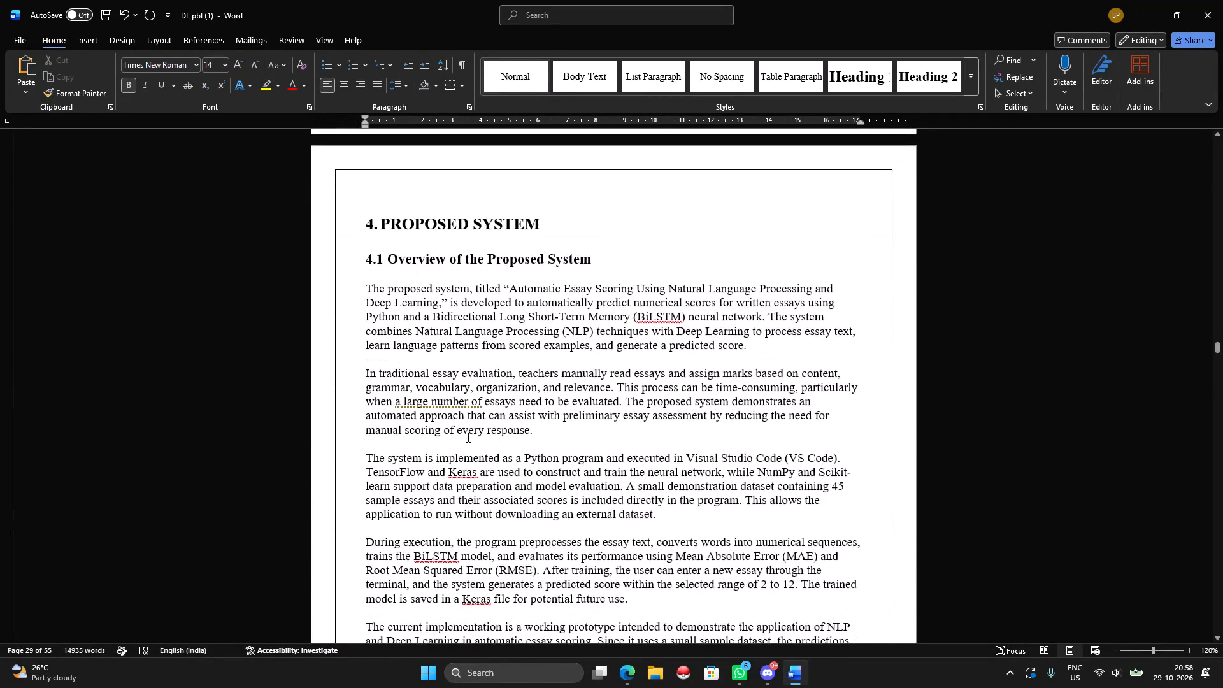
scroll(408, 413, "down", 1)
left_click_drag(367, 253, 700, 687)
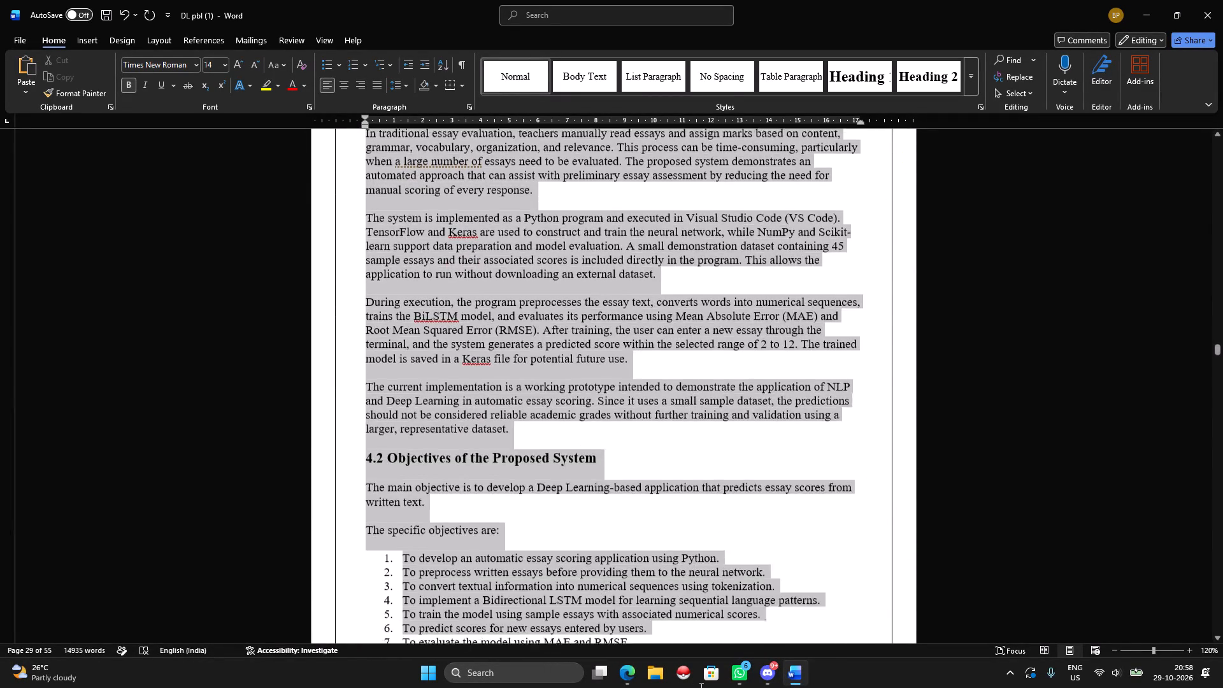
left_click_drag(700, 687, 703, 687)
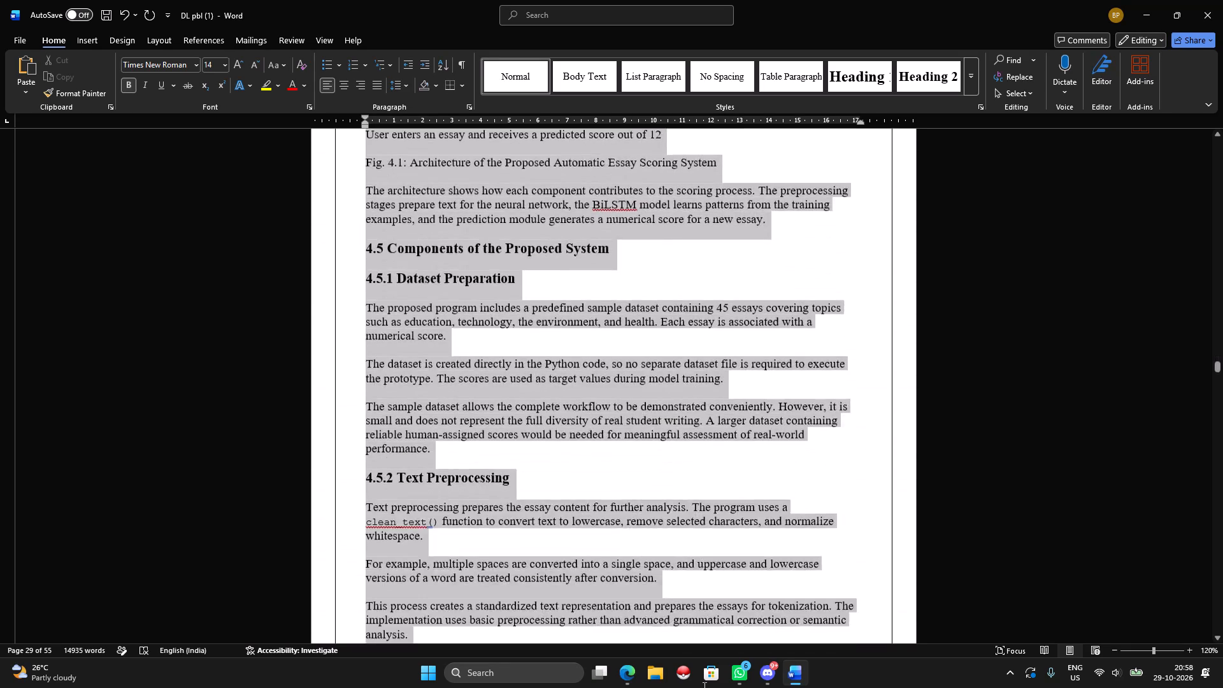
left_click_drag(703, 687, 747, 687)
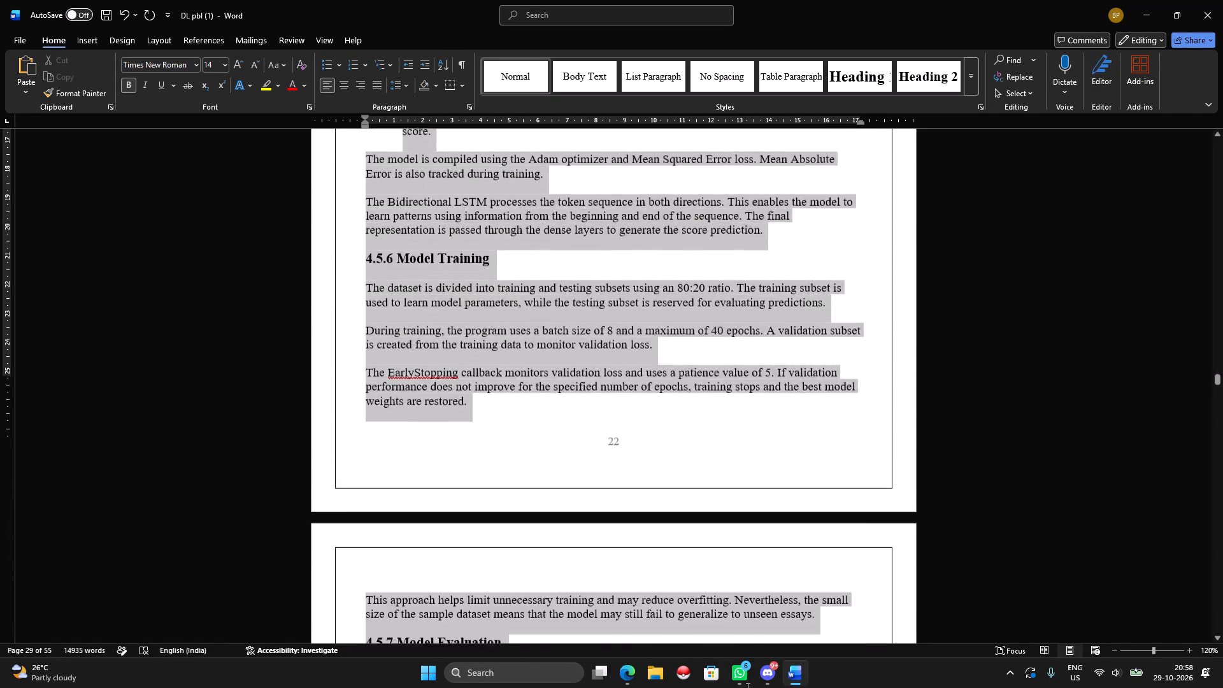
left_click_drag(747, 687, 798, 687)
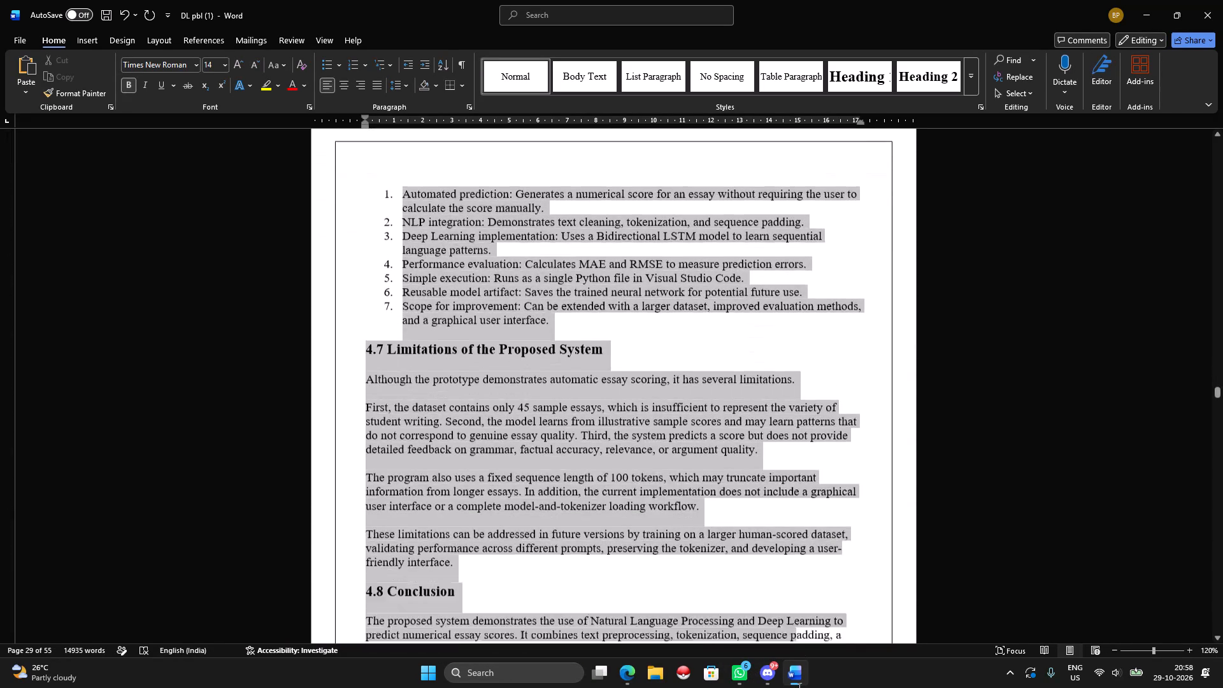
left_click_drag(798, 687, 892, 127)
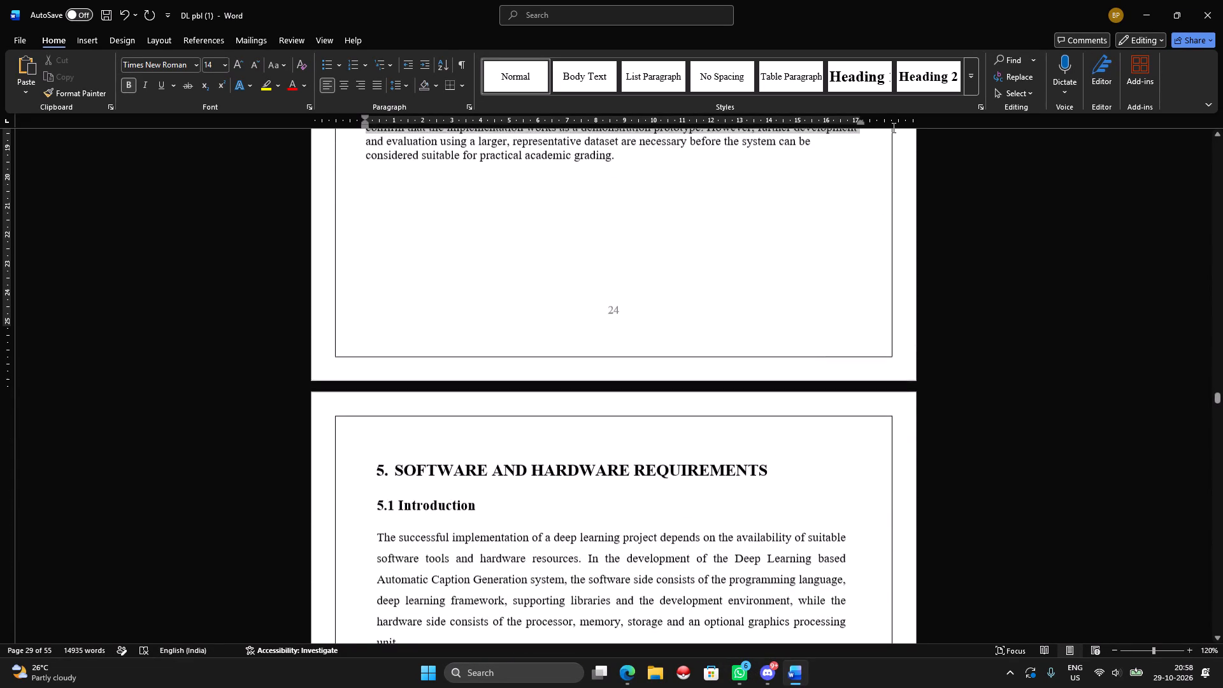
left_click_drag(892, 127, 736, 285)
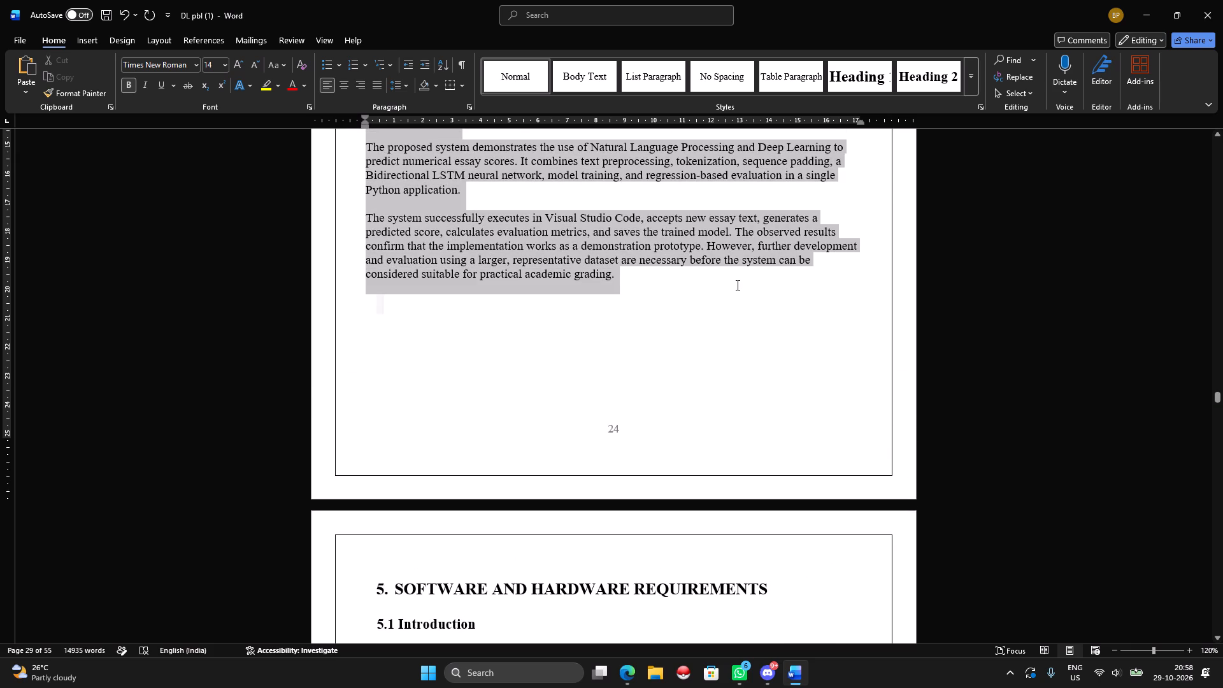
left_click_drag(736, 285, 736, 284)
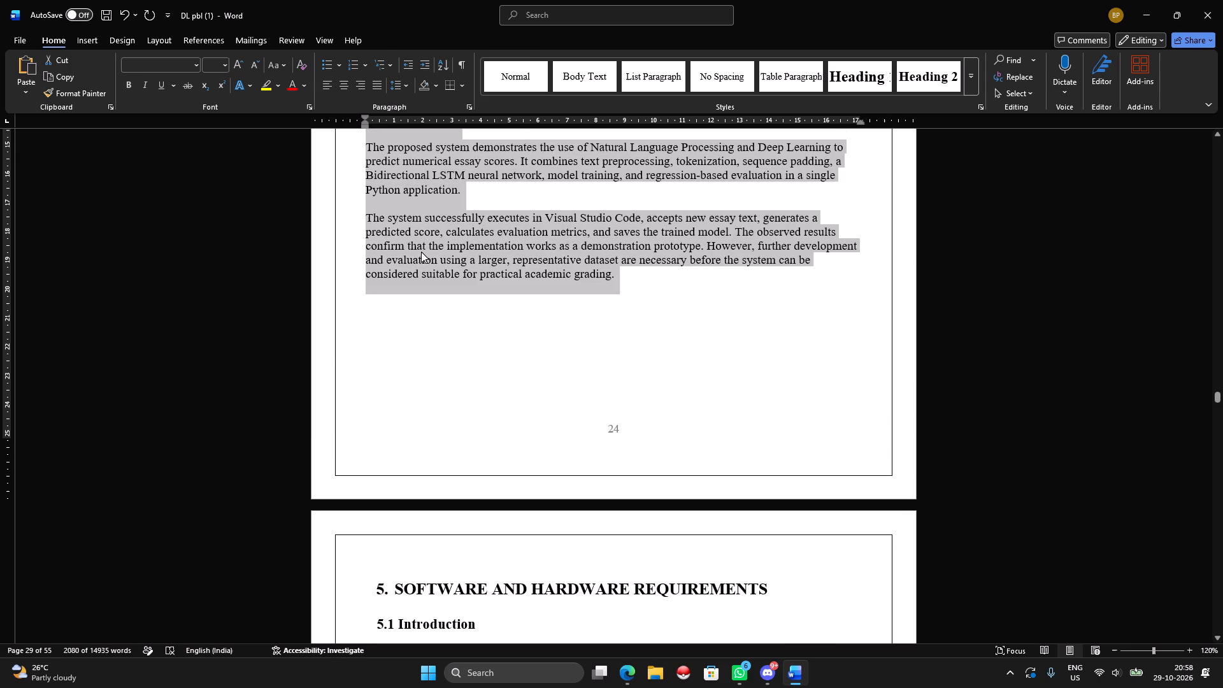
left_click(380, 85)
Set the line spacing of the selected chapter 4 text to 1.5.
scroll(515, 338, "up", 20)
scroll(515, 338, "up", 7)
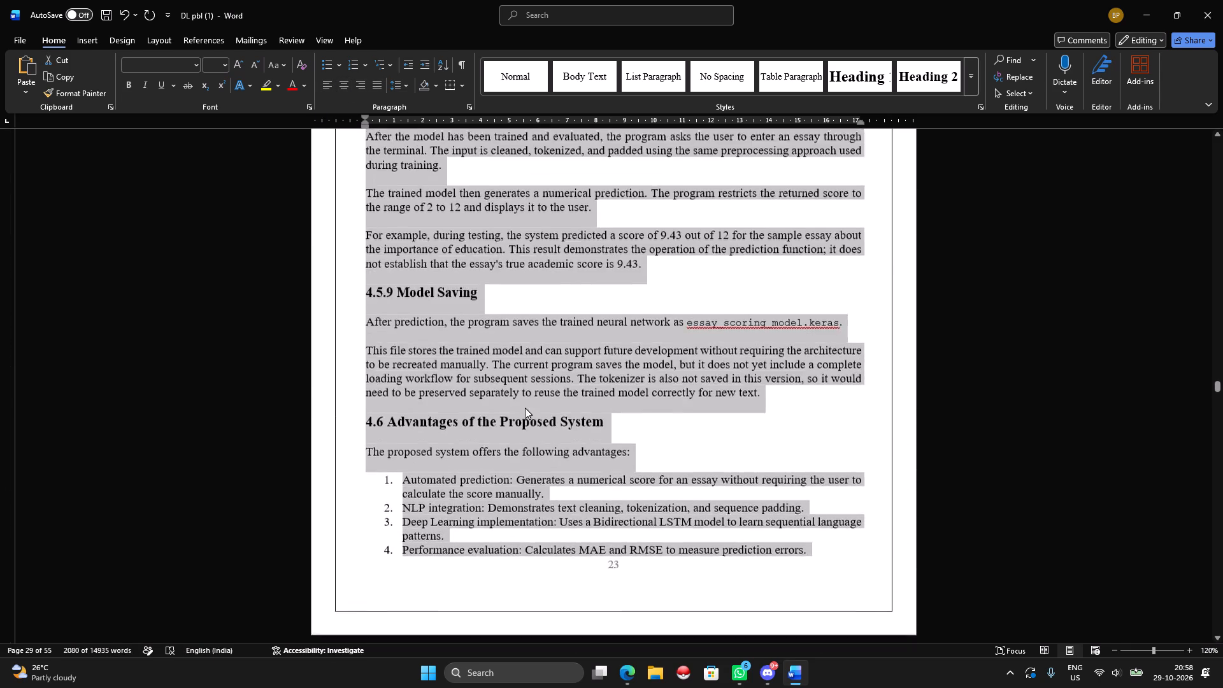
scroll(525, 408, "up", 20)
scroll(525, 408, "up", 3)
scroll(508, 433, "down", 7)
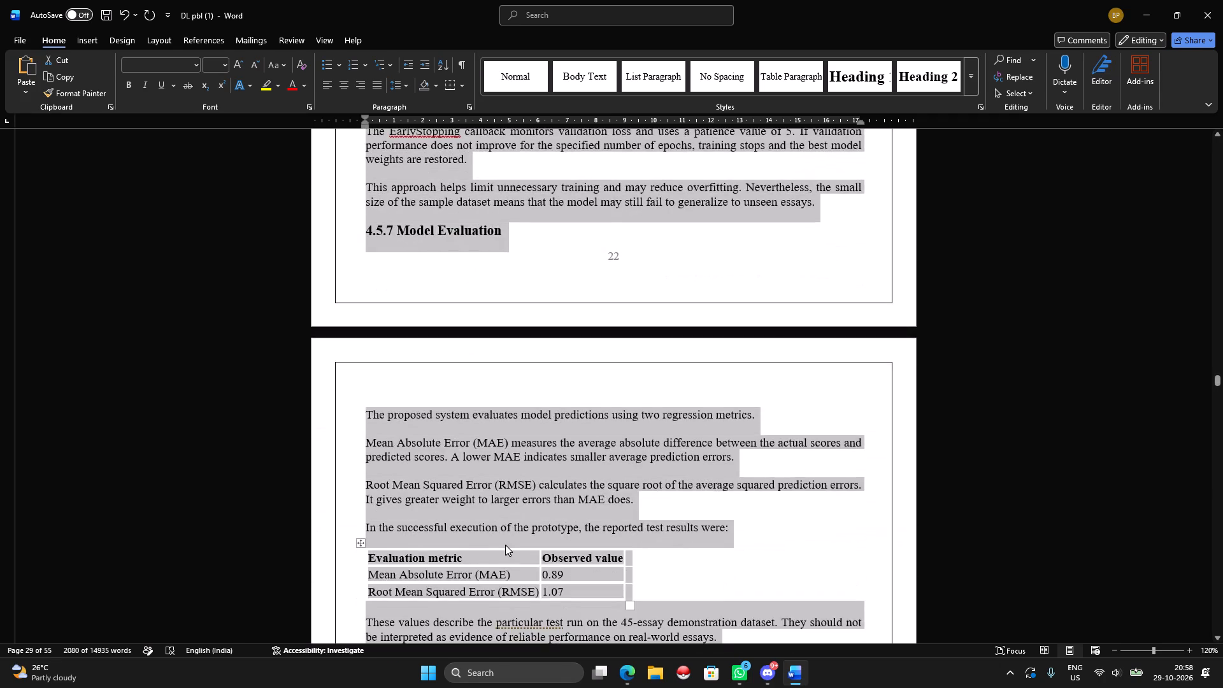
scroll(505, 545, "up", 20)
scroll(505, 545, "up", 20)
scroll(505, 545, "up", 4)
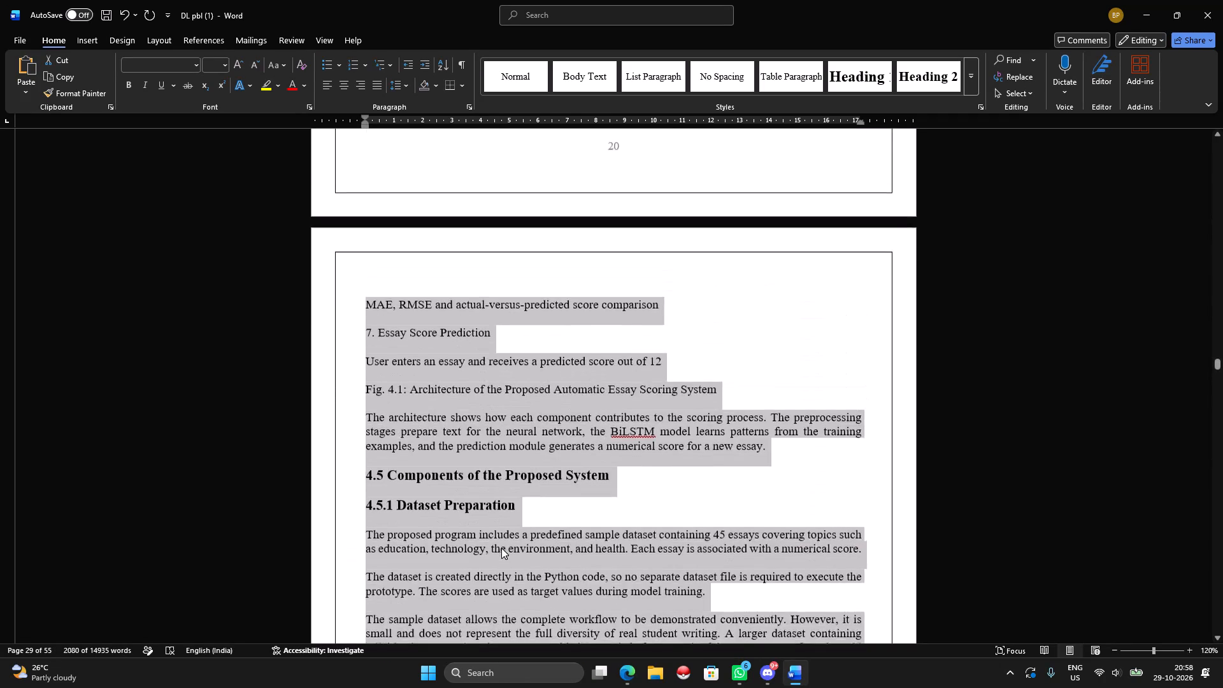
scroll(501, 548, "up", 20)
scroll(501, 548, "up", 20)
scroll(501, 548, "up", 6)
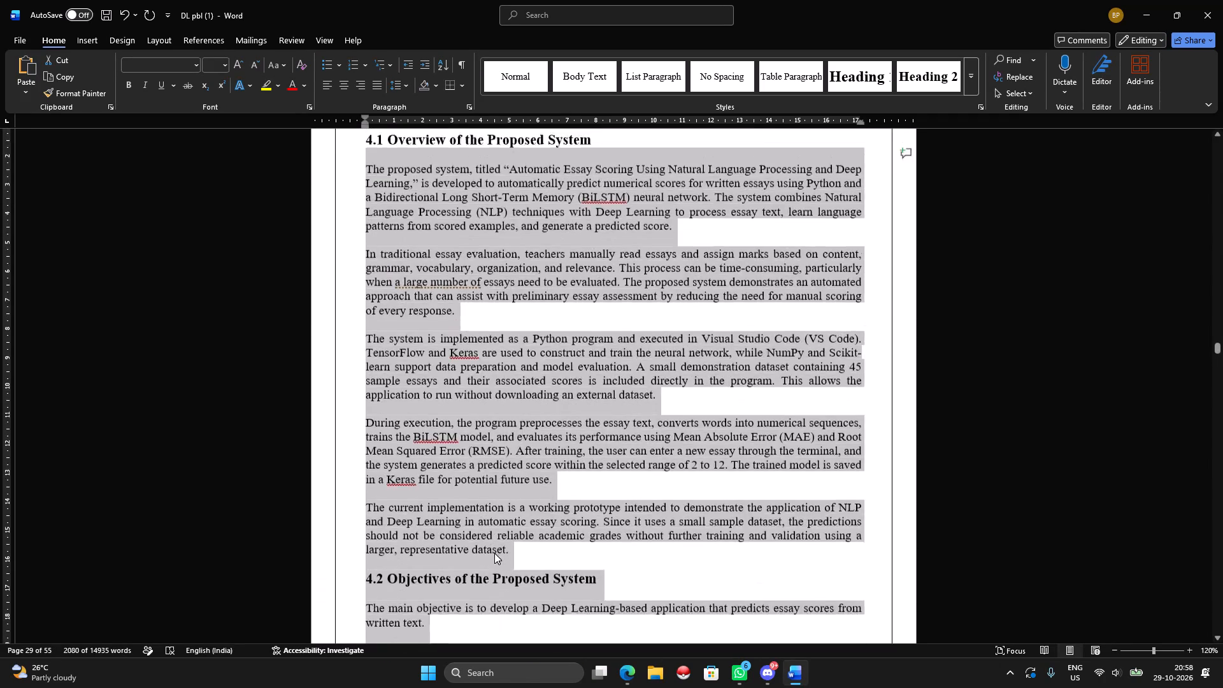
scroll(494, 553, "up", 10)
scroll(492, 555, "down", 9)
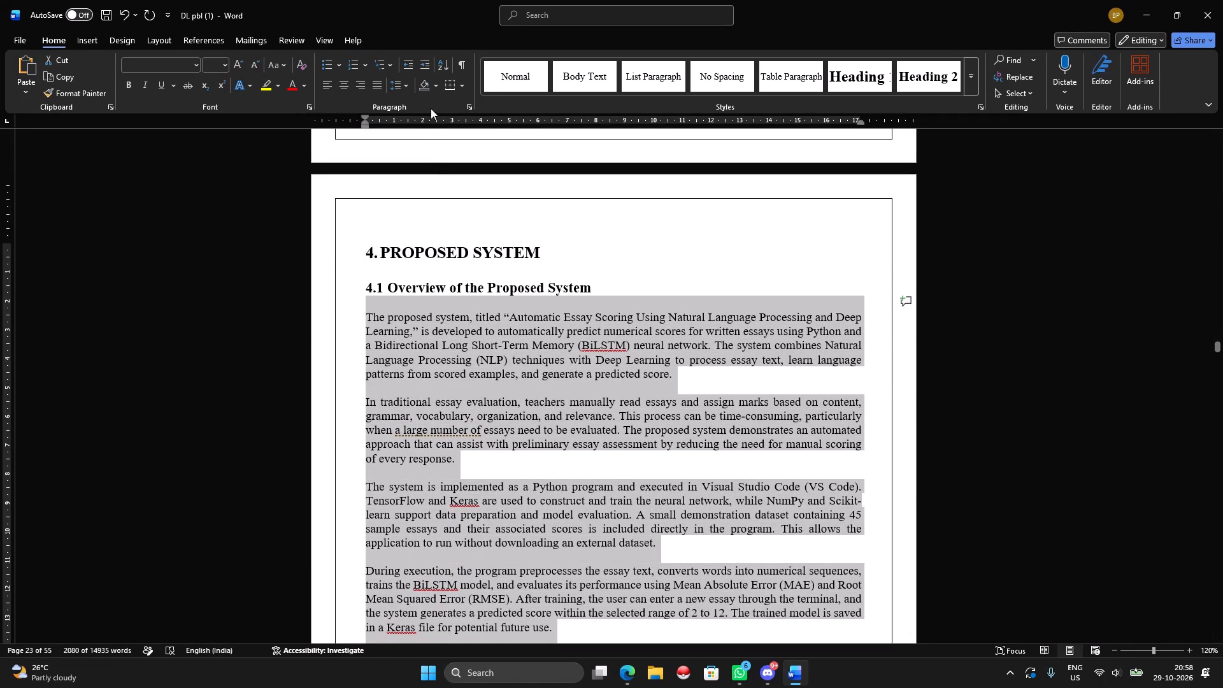
left_click(408, 83)
left_click(431, 134)
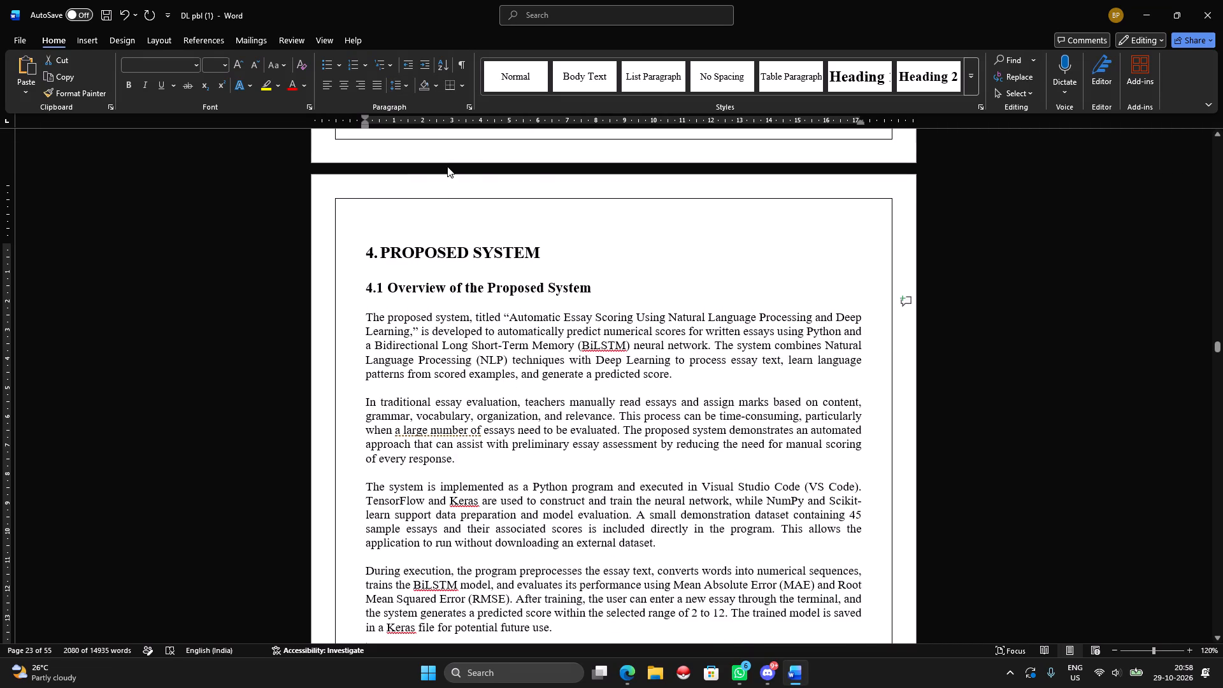
Review the layout and spacing of chapter 4 from section 4.1 through section 4.8 Conclusion.
scroll(497, 328, "down", 17)
scroll(497, 330, "down", 7)
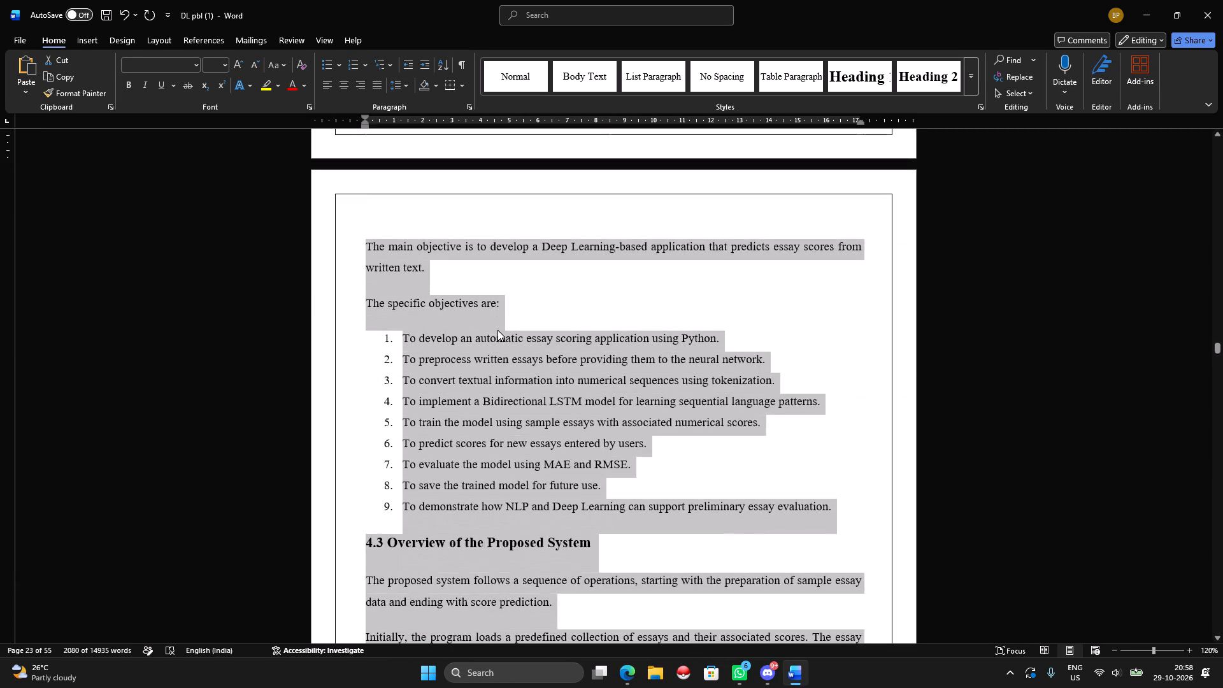
scroll(498, 329, "up", 5)
scroll(498, 329, "down", 17)
scroll(508, 326, "down", 8)
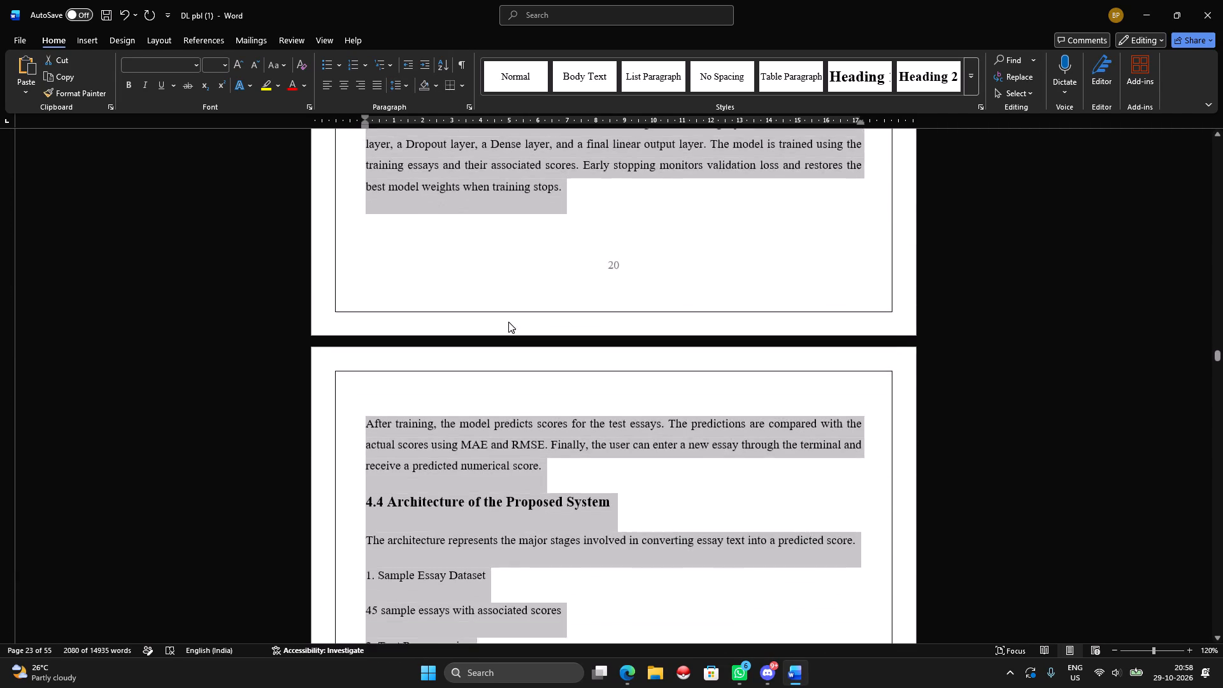
scroll(508, 322, "down", 10)
scroll(508, 321, "up", 4)
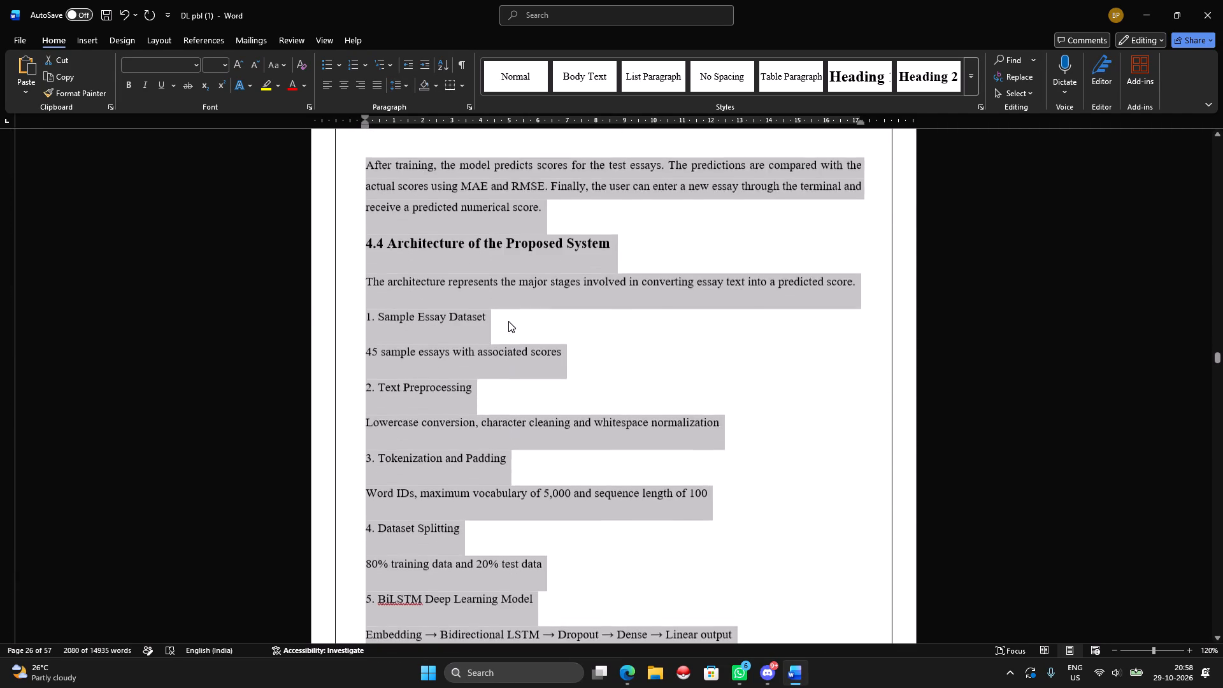
scroll(508, 321, "down", 2)
left_click(534, 325)
scroll(489, 369, "down", 6)
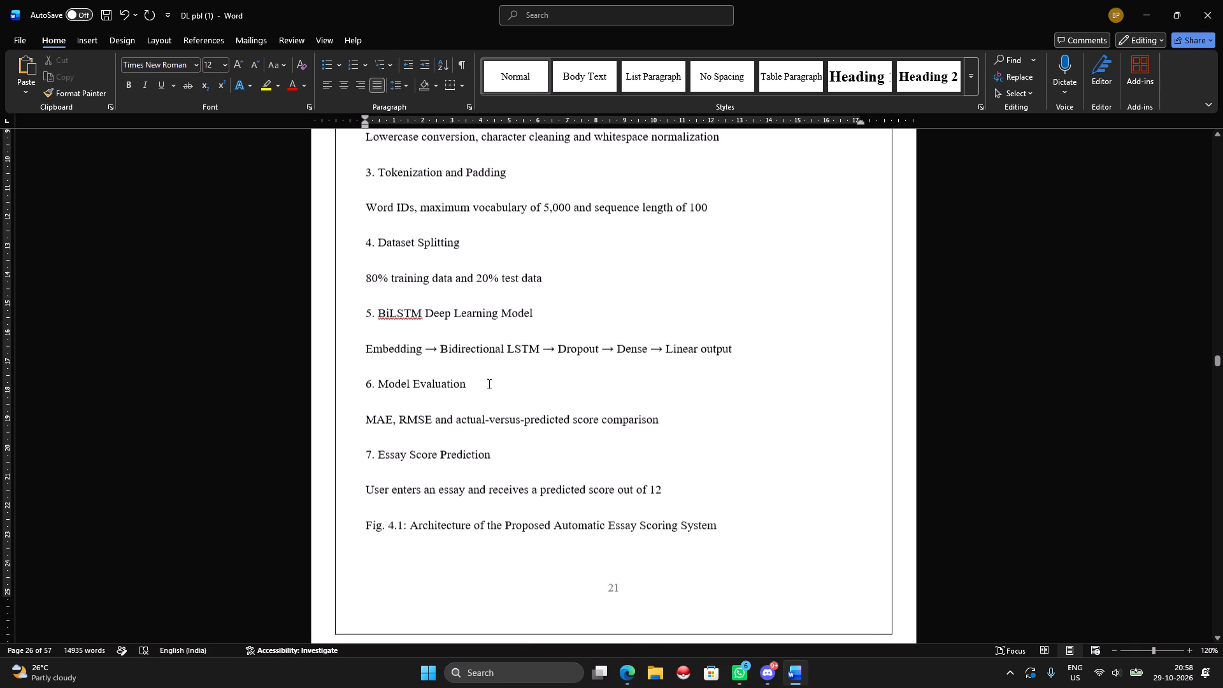
scroll(490, 379, "down", 8)
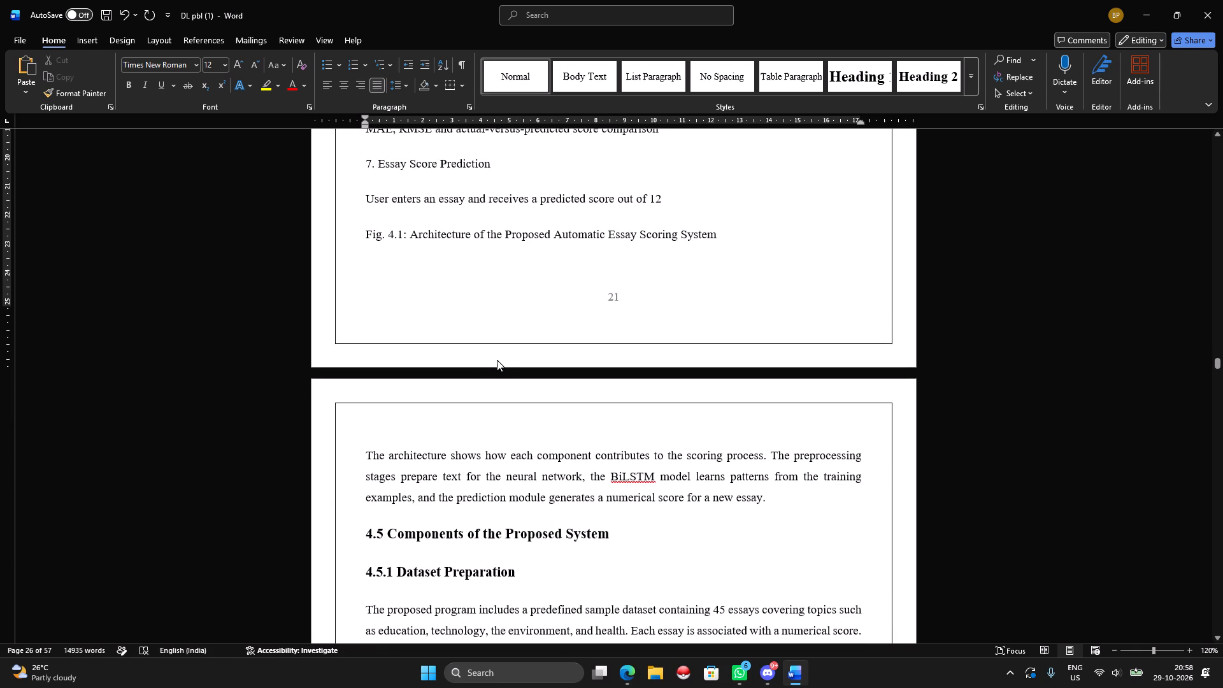
scroll(504, 347, "down", 10)
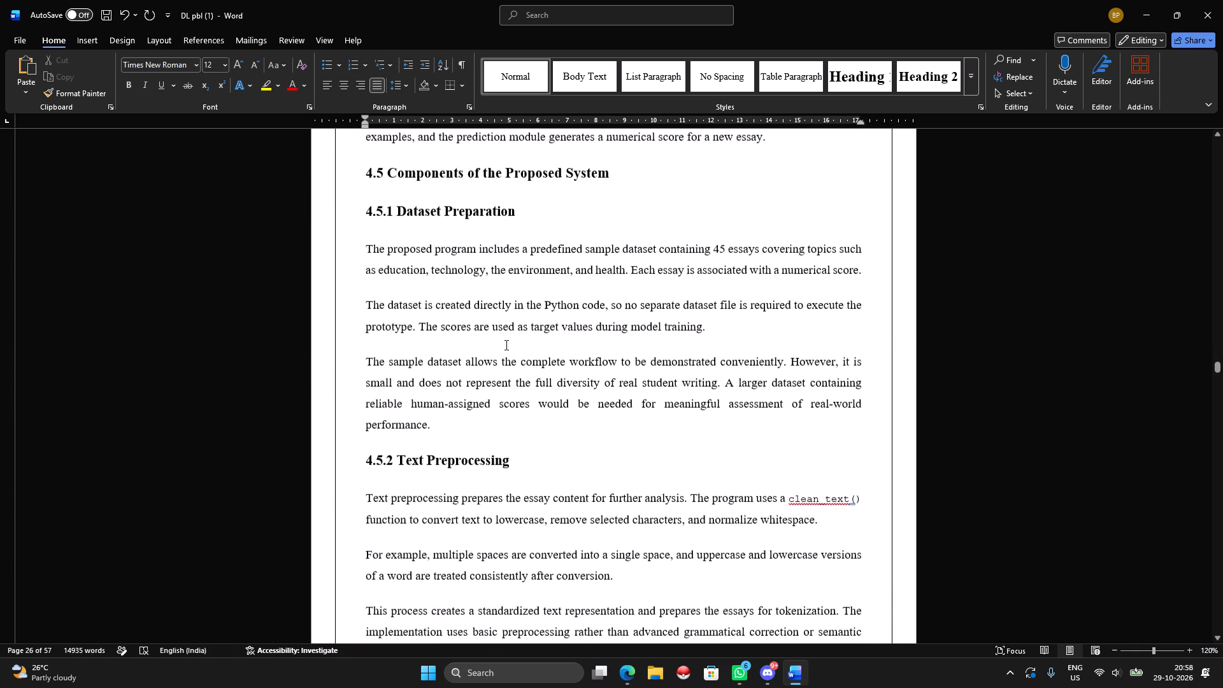
scroll(505, 345, "down", 18)
scroll(506, 350, "down", 7)
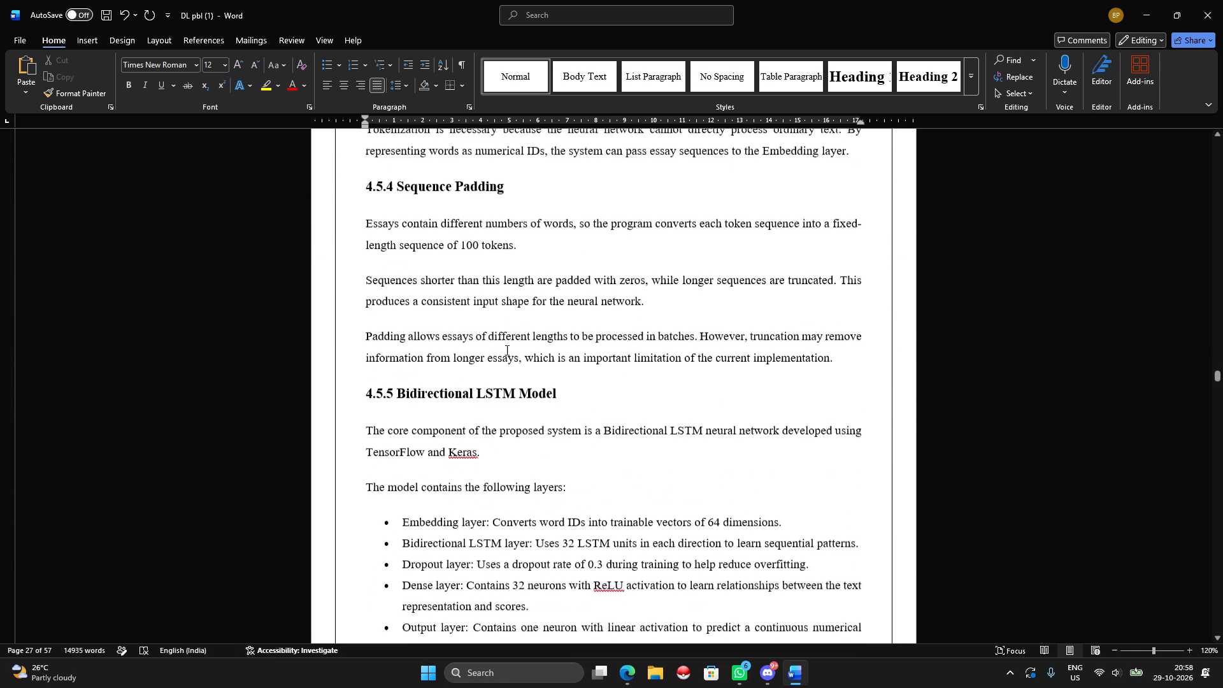
scroll(506, 350, "down", 7)
scroll(506, 350, "down", 19)
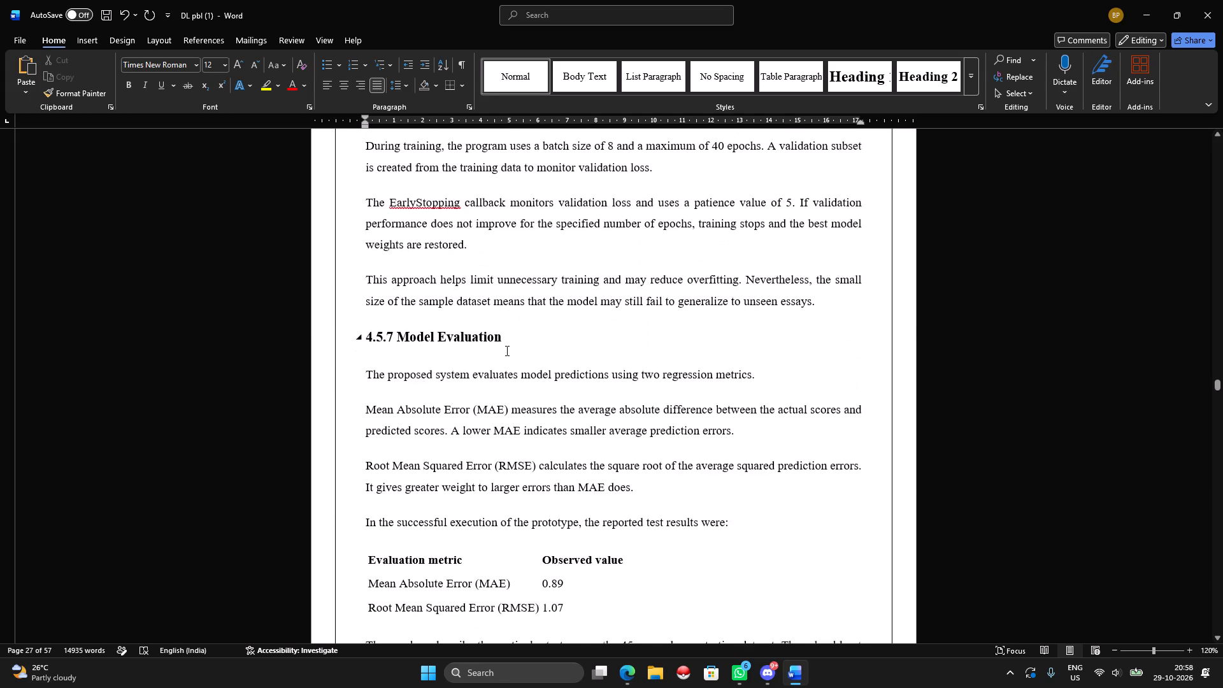
scroll(506, 350, "down", 11)
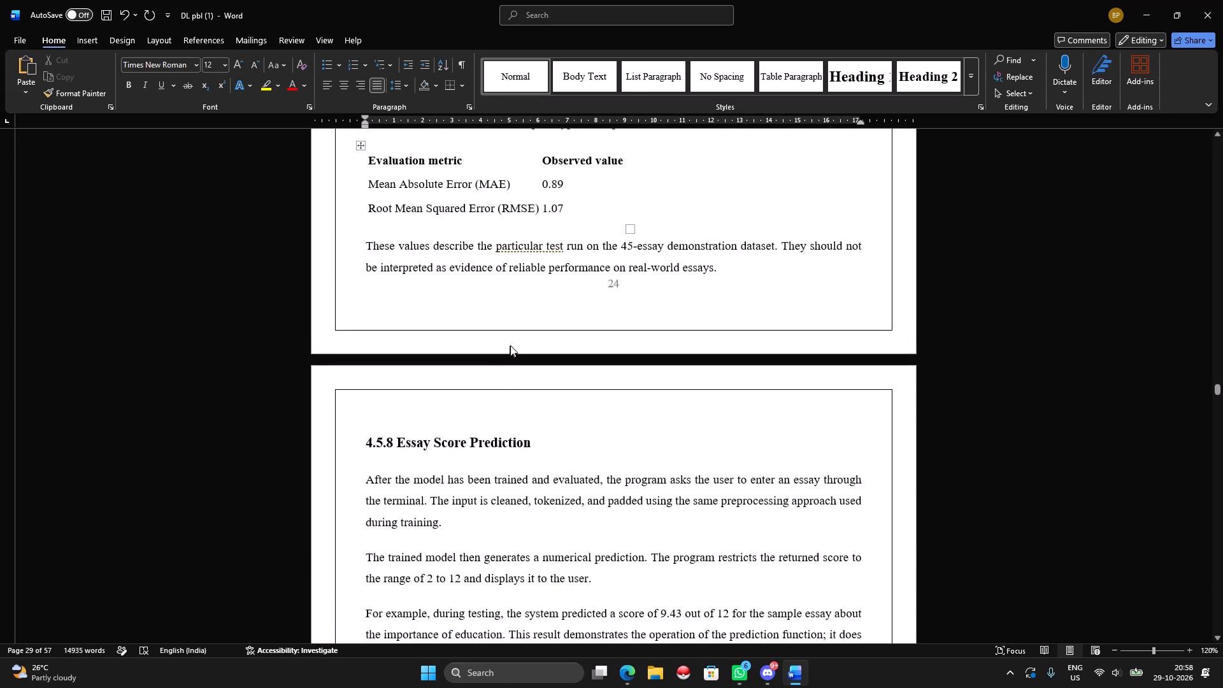
scroll(510, 345, "down", 17)
scroll(513, 340, "down", 15)
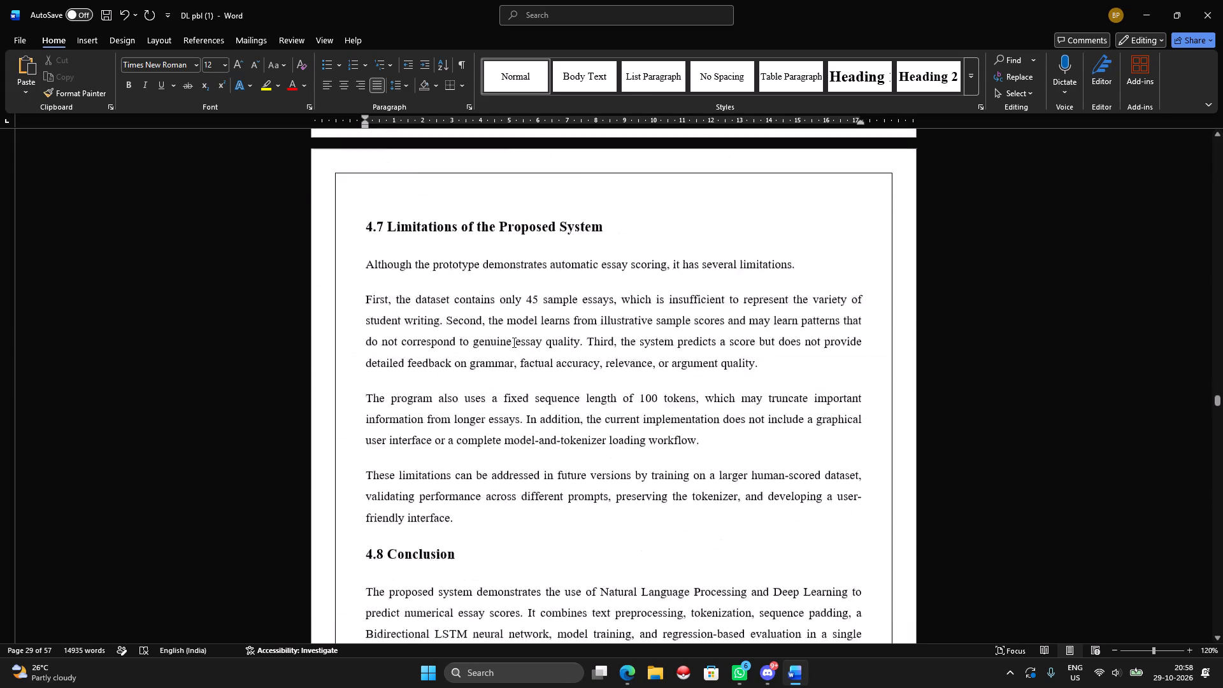
scroll(513, 343, "down", 14)
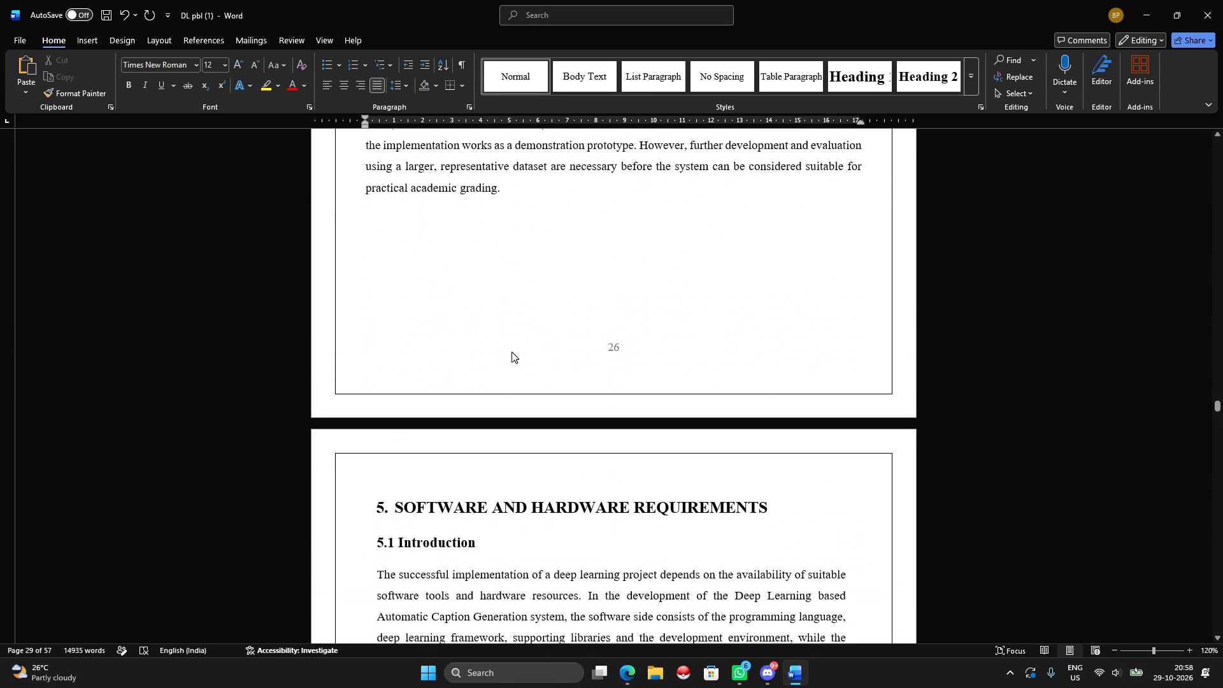
scroll(511, 352, "up", 20)
scroll(511, 352, "up", 1)
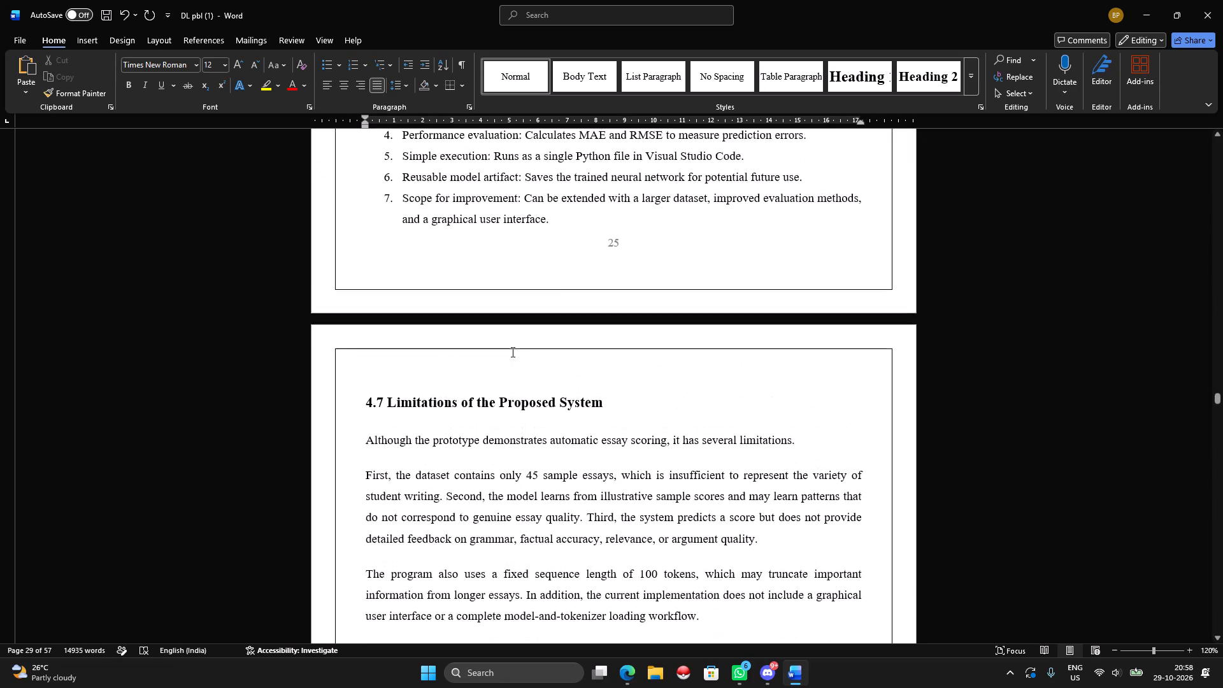
scroll(511, 352, "up", 20)
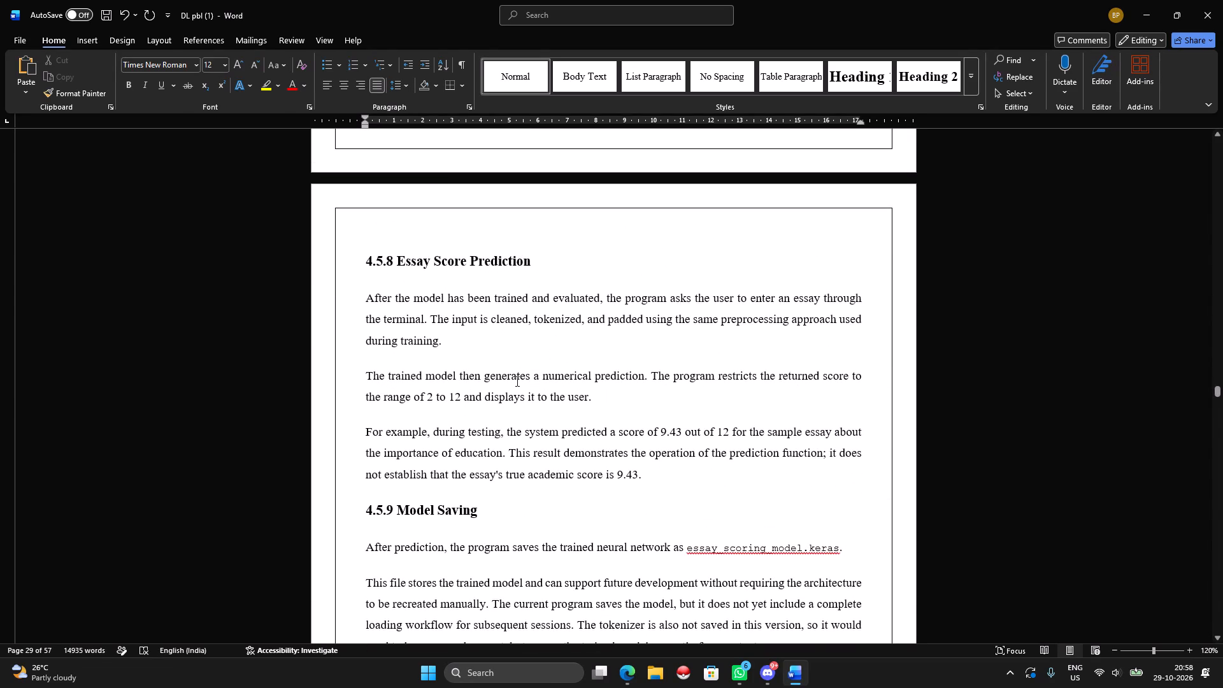
scroll(516, 383, "down", 10)
scroll(510, 369, "down", 19)
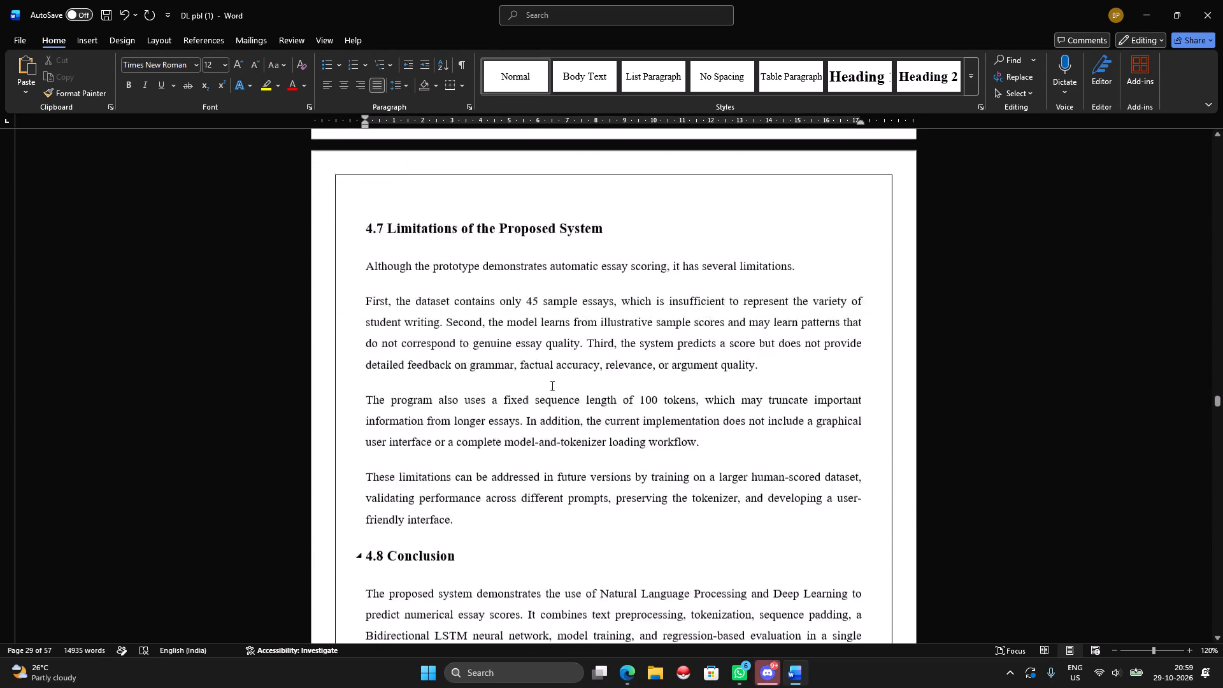
scroll(551, 385, "down", 8)
Convert the numbered list of advantages in section 4.6 Advantages of the Proposed System into a bulleted list.
scroll(554, 383, "up", 13)
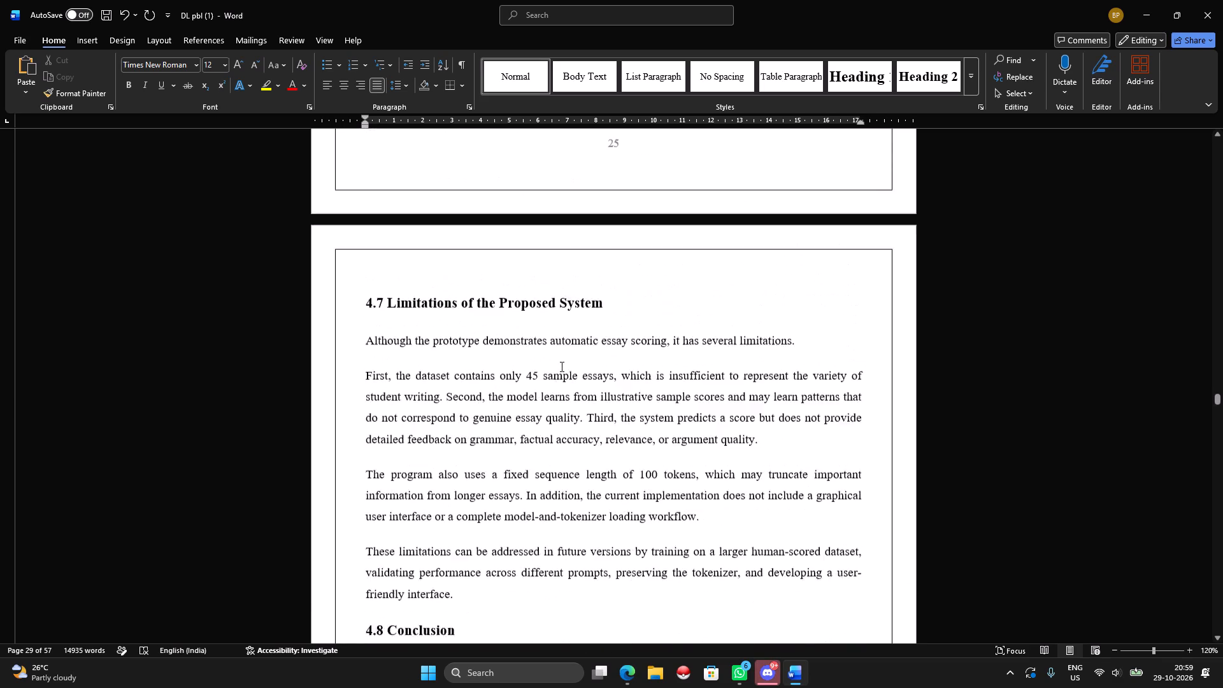
scroll(561, 366, "up", 9)
left_click_drag(552, 397, 394, 220)
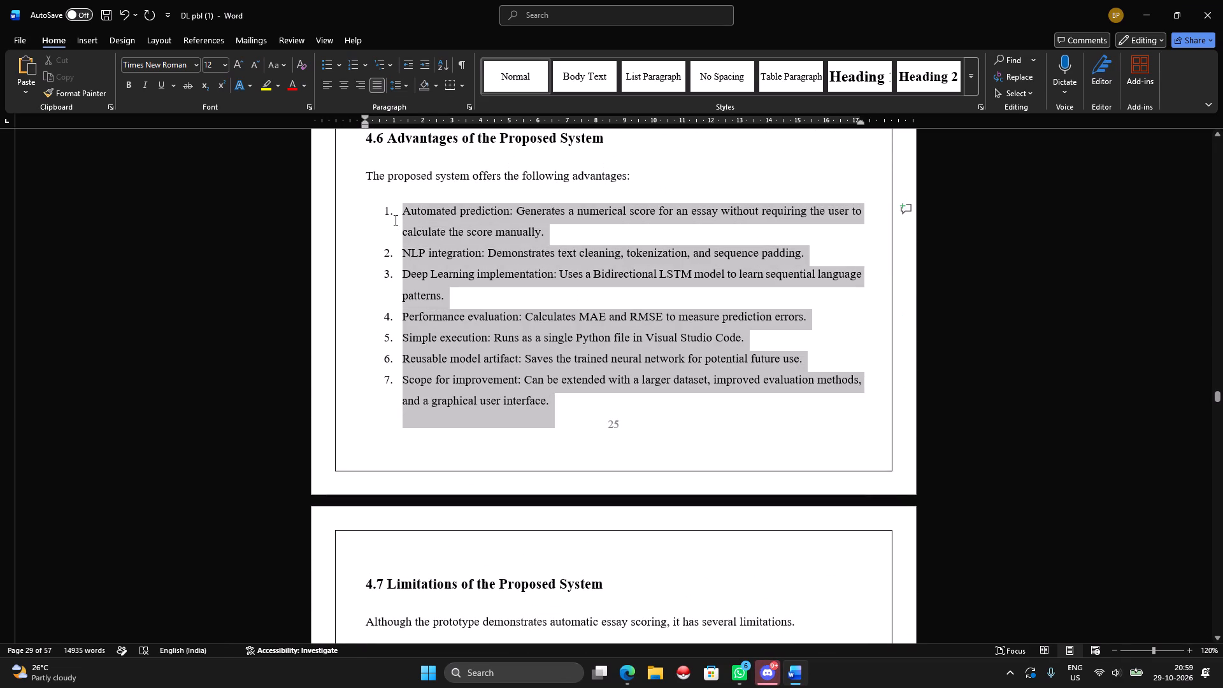
left_click_drag(394, 220, 394, 215)
left_click(327, 63)
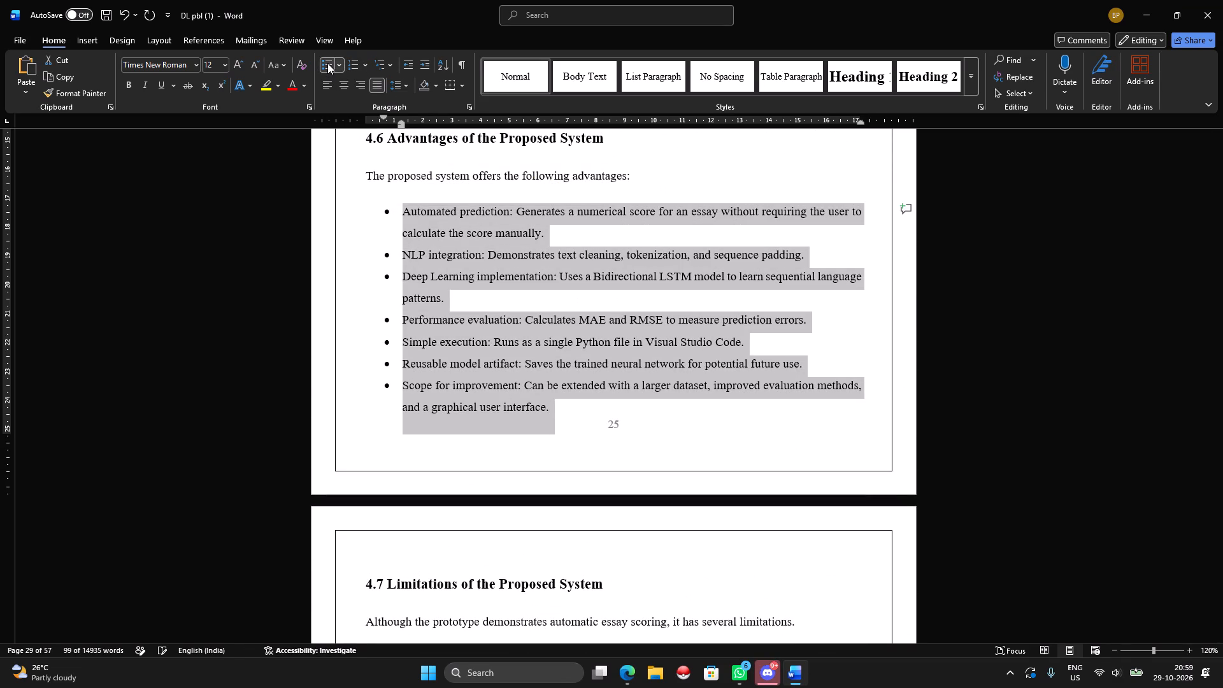
Review chapter 4 from section 4.6 back to the numbered architecture stages and Fig. 4.1 caption in section 4.4.
left_click(562, 413)
scroll(501, 412, "up", 8)
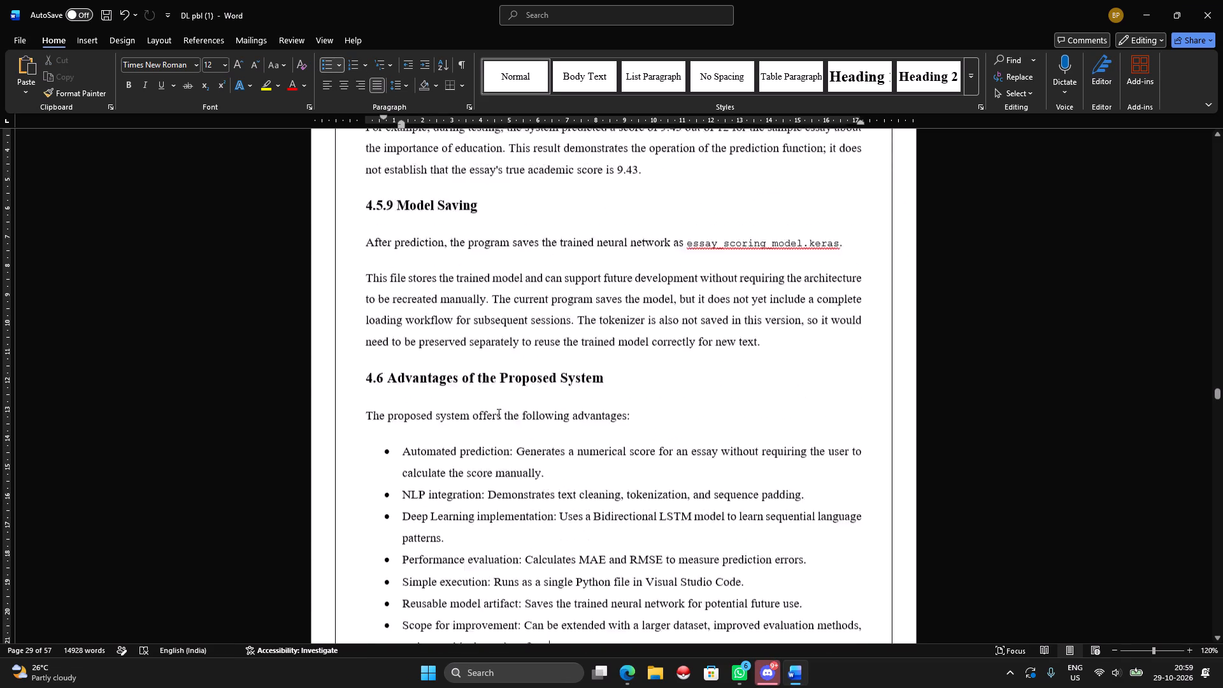
scroll(497, 413, "up", 20)
scroll(497, 413, "up", 18)
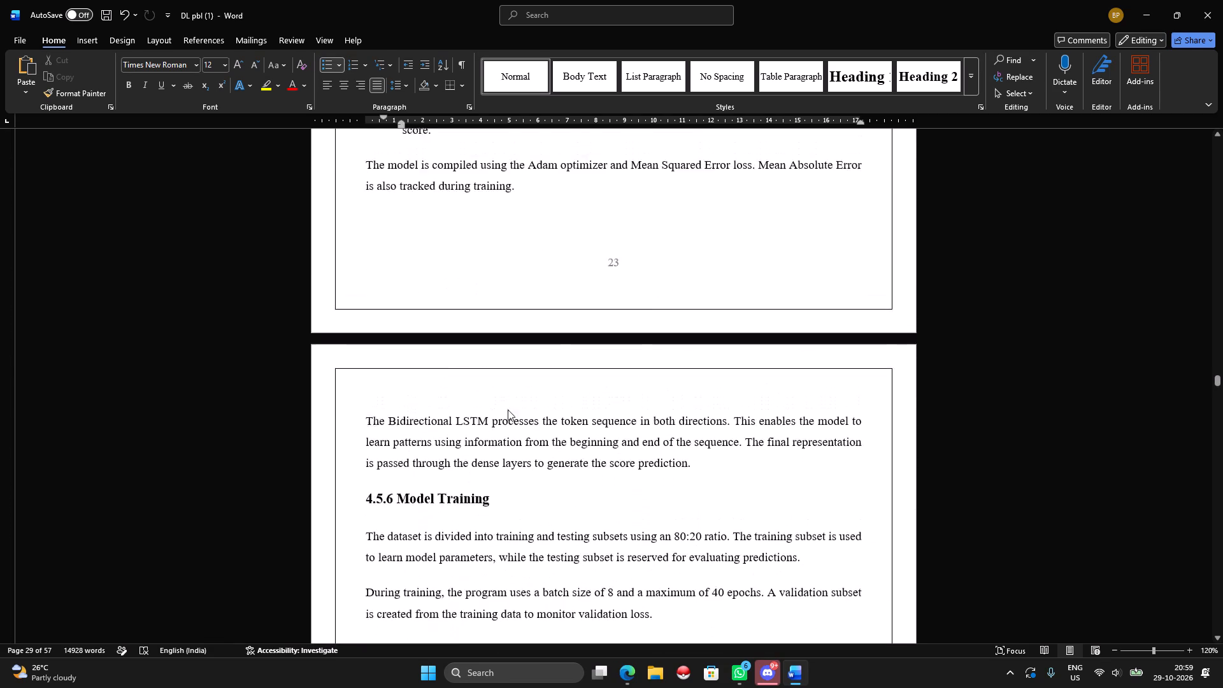
scroll(508, 410, "up", 7)
scroll(541, 405, "up", 20)
scroll(541, 405, "up", 2)
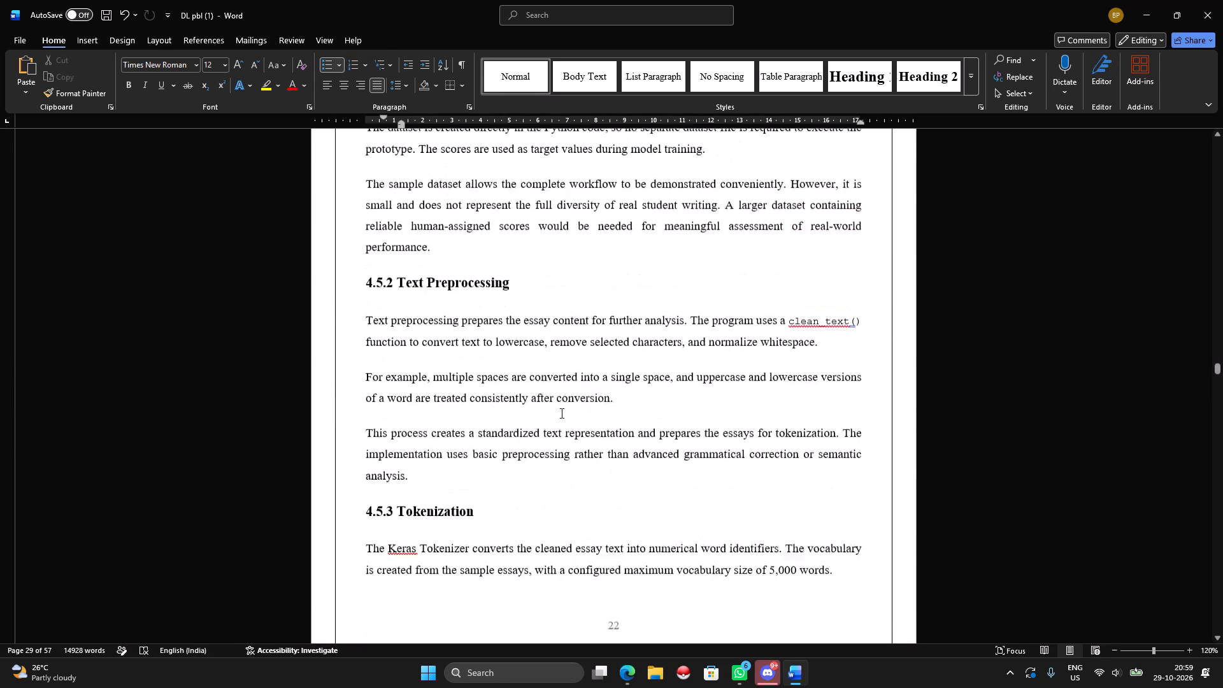
scroll(561, 413, "up", 20)
scroll(561, 413, "up", 12)
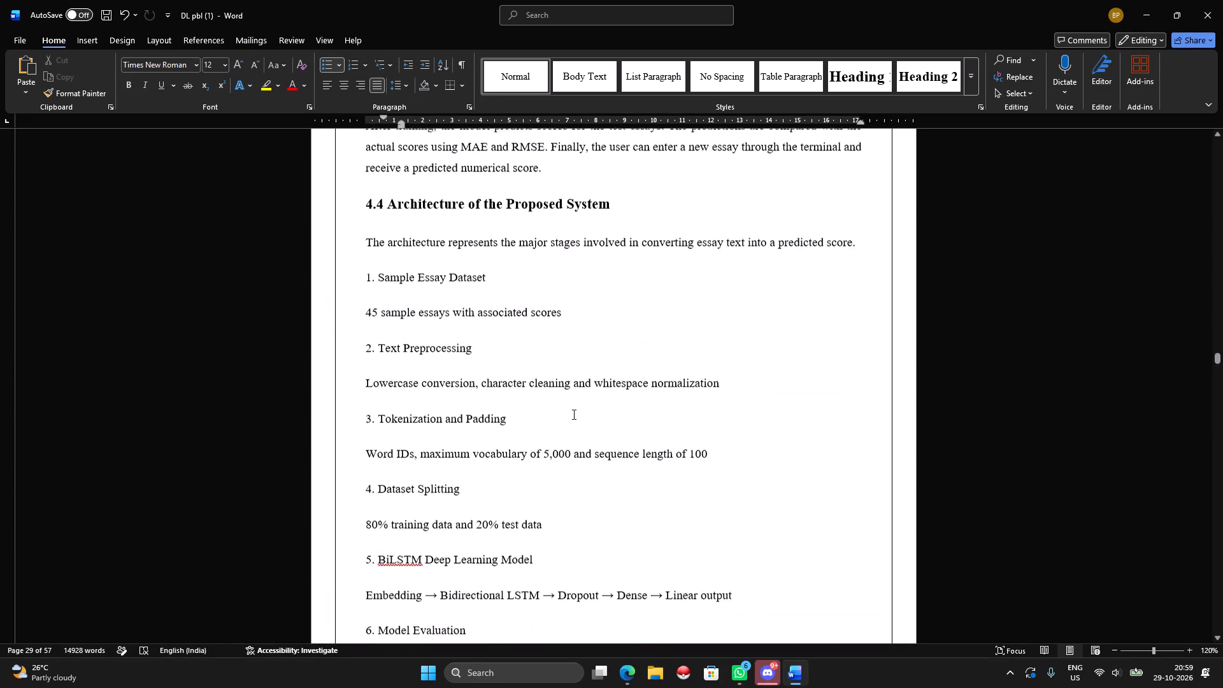
scroll(584, 413, "down", 5)
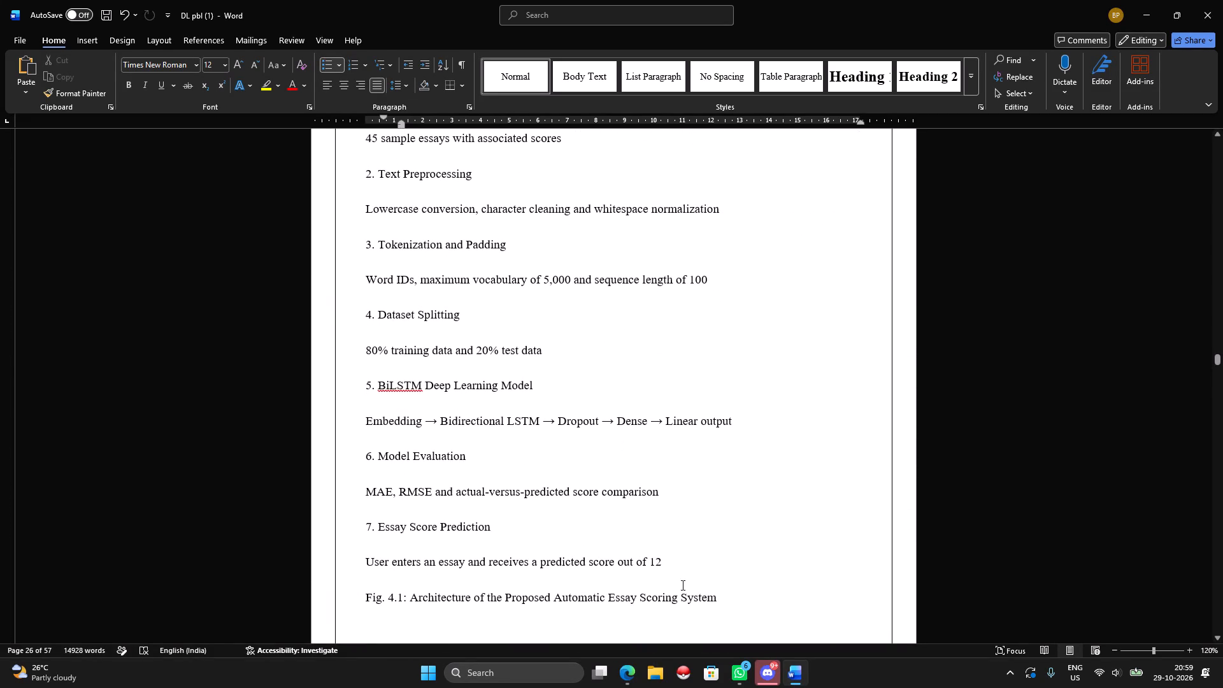
left_click_drag(725, 596, 674, 596)
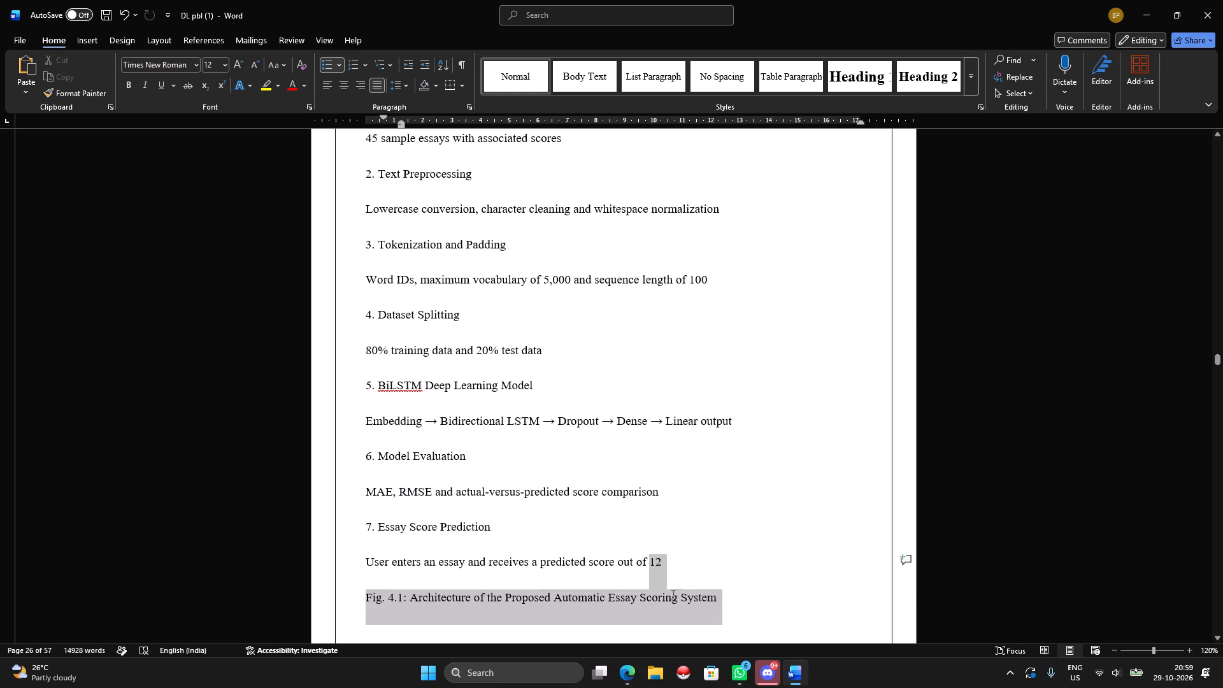
left_click_drag(674, 596, 695, 614)
left_click(513, 520)
left_click_drag(512, 531, 418, 341)
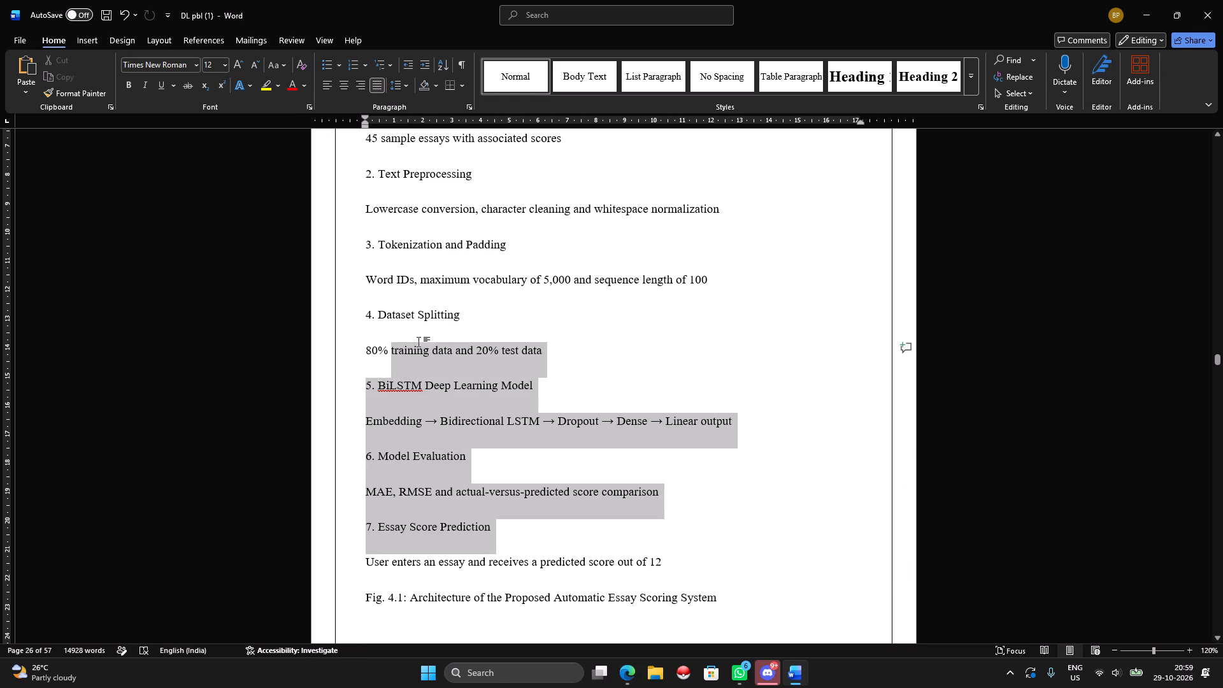
left_click_drag(418, 341, 368, 225)
left_click(539, 251)
Convert the numbered list of specific objectives in section 4.2 Objectives of the Proposed System into a bulleted list.
scroll(513, 339, "up", 13)
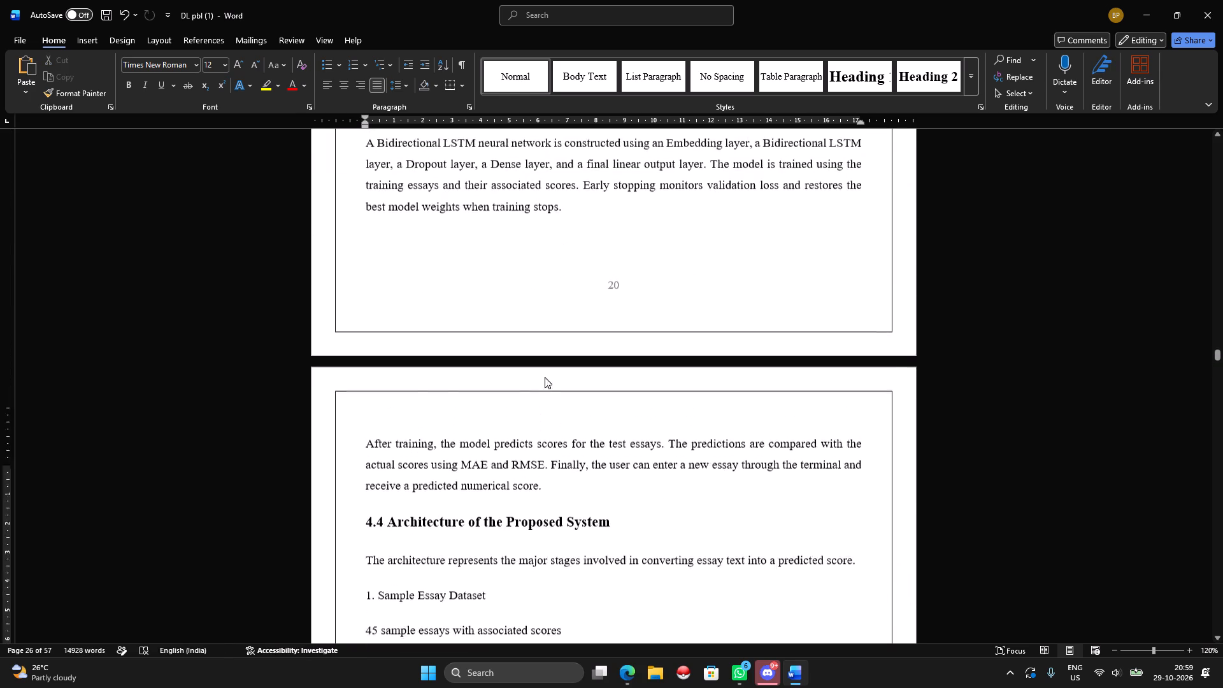
scroll(545, 377, "up", 14)
left_click_drag(838, 447, 585, 396)
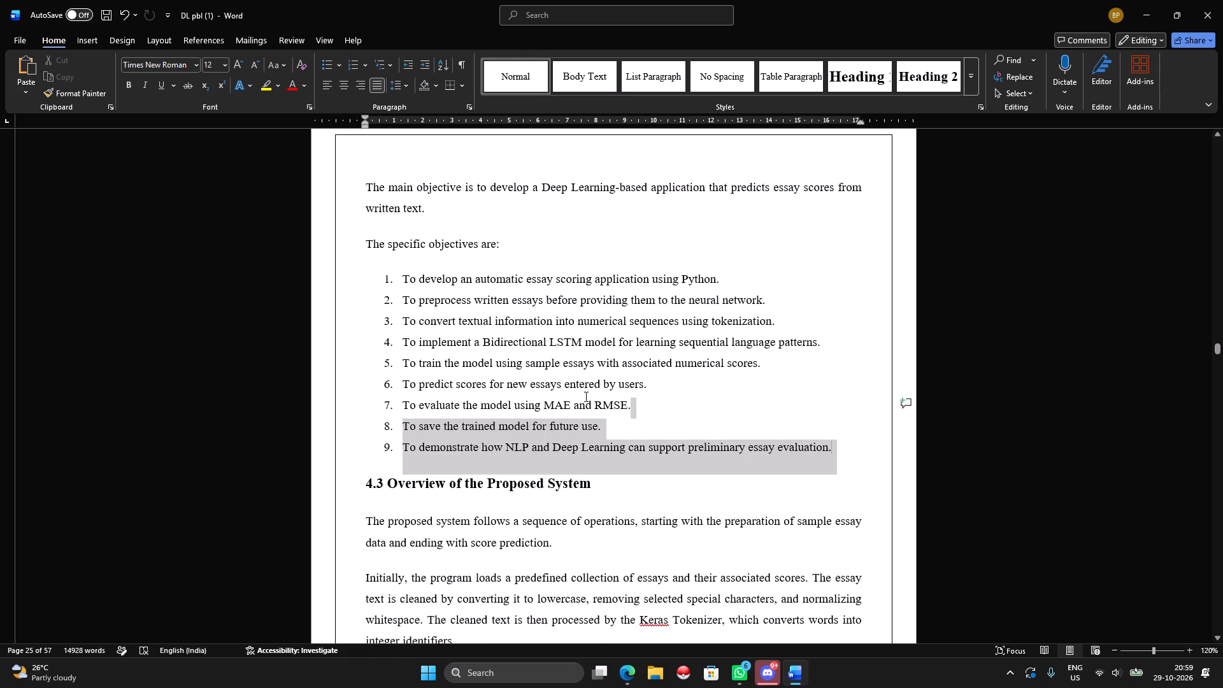
left_click_drag(585, 396, 400, 279)
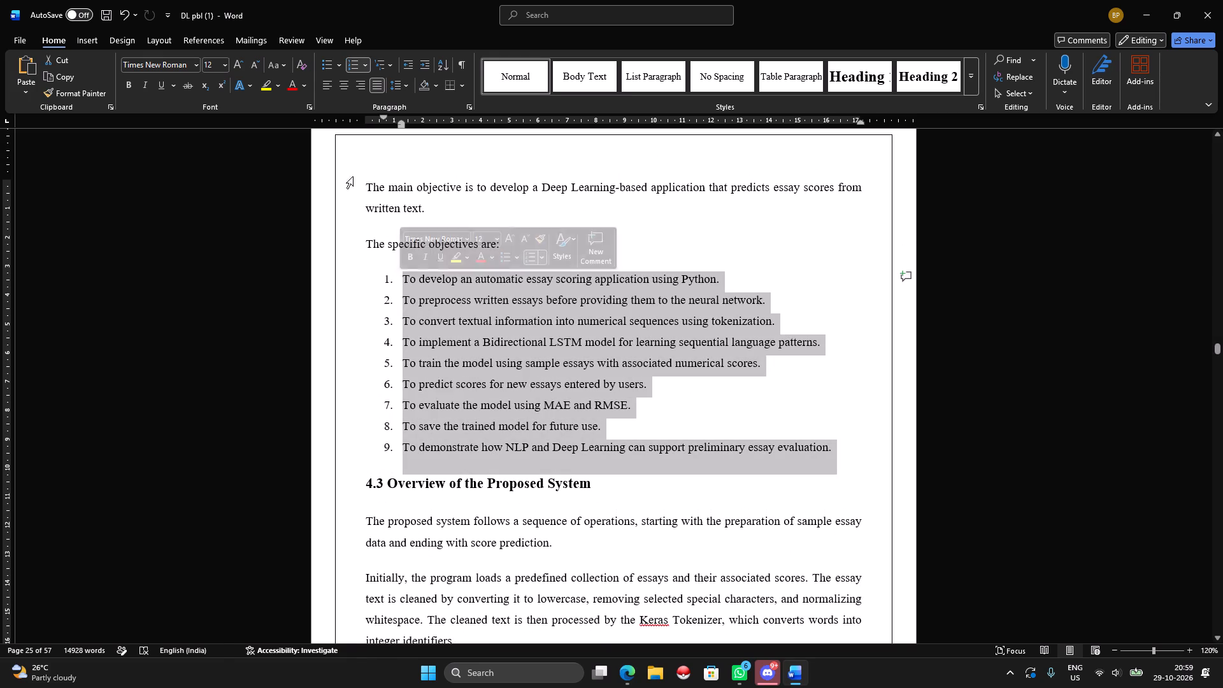
left_click(327, 68)
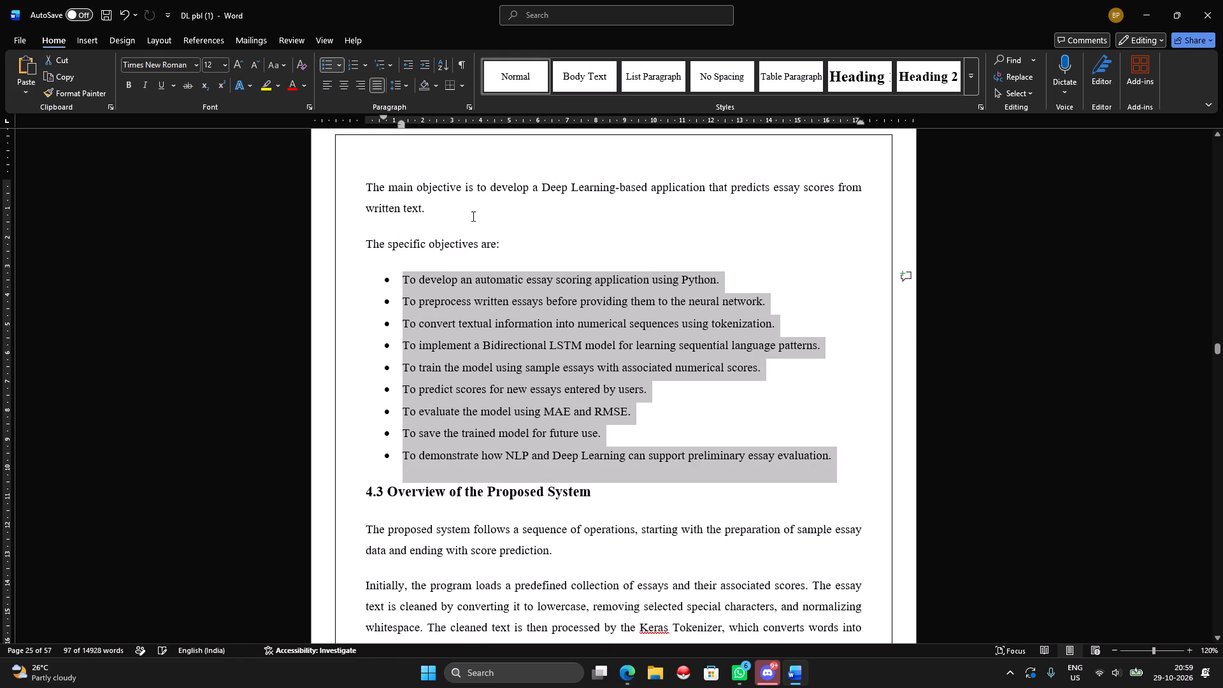
scroll(506, 257, "down", 1)
scroll(515, 273, "up", 14)
left_click(557, 310)
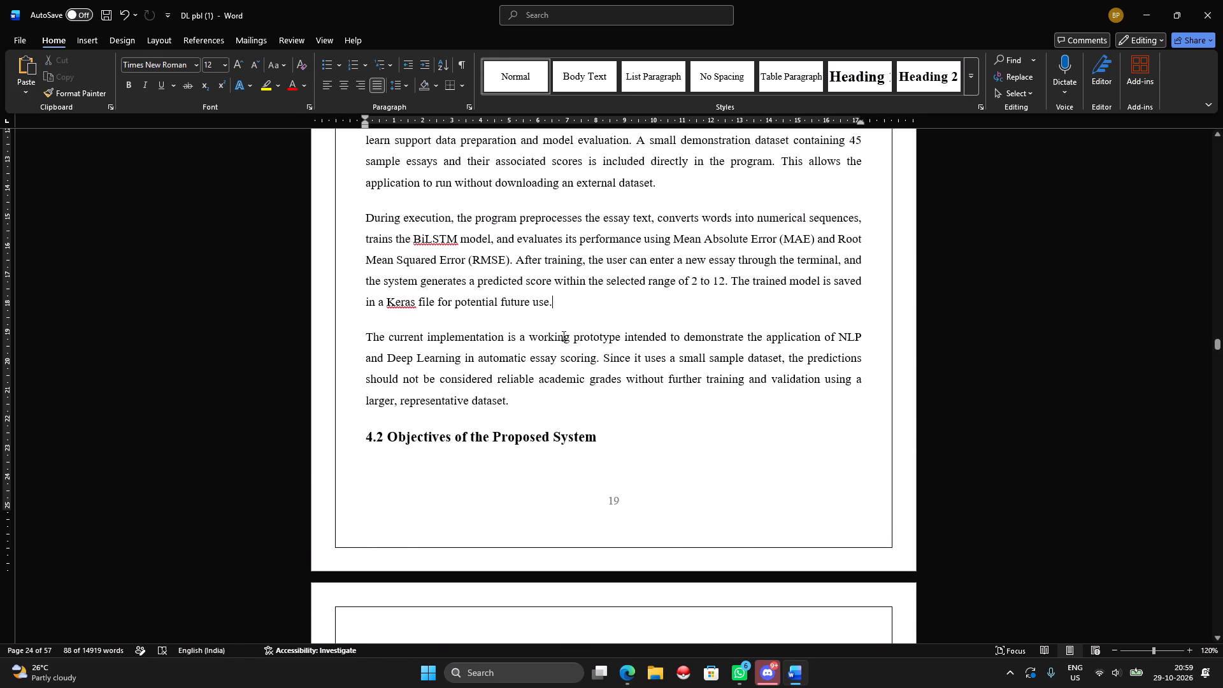
Review the formatting of chapter 4 from section 4.1 Overview through section 4.8 Conclusion.
scroll(566, 343, "up", 13)
scroll(566, 345, "down", 3)
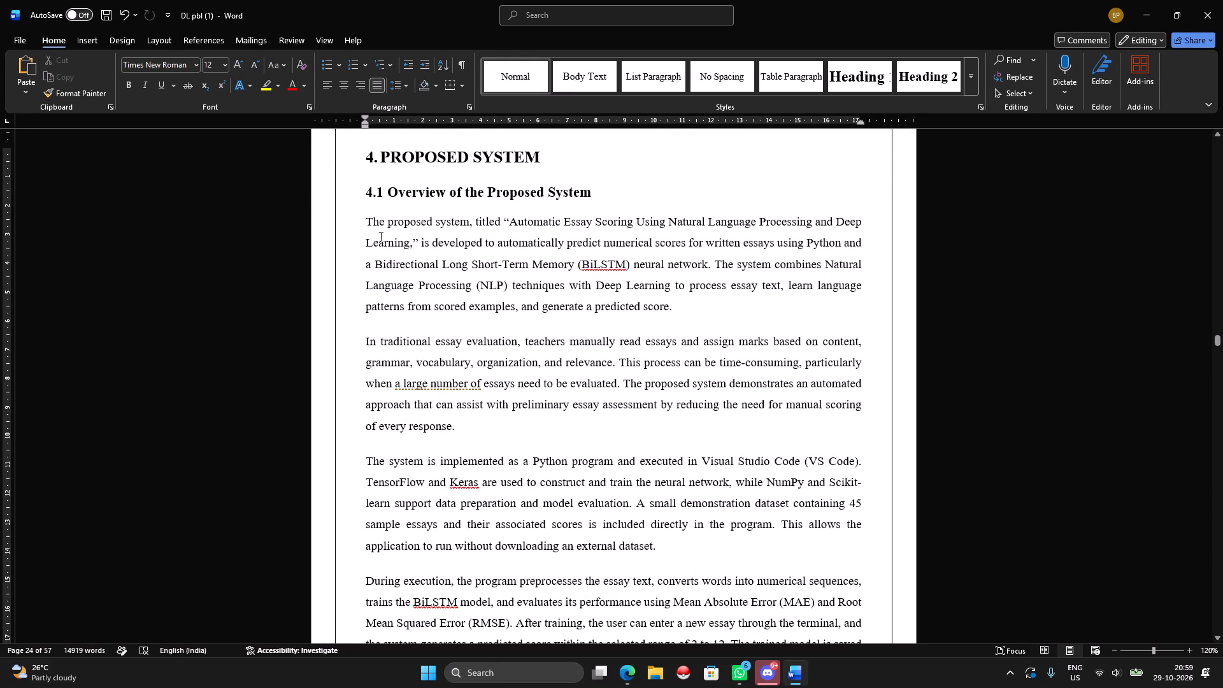
scroll(403, 275, "down", 7)
scroll(432, 320, "down", 13)
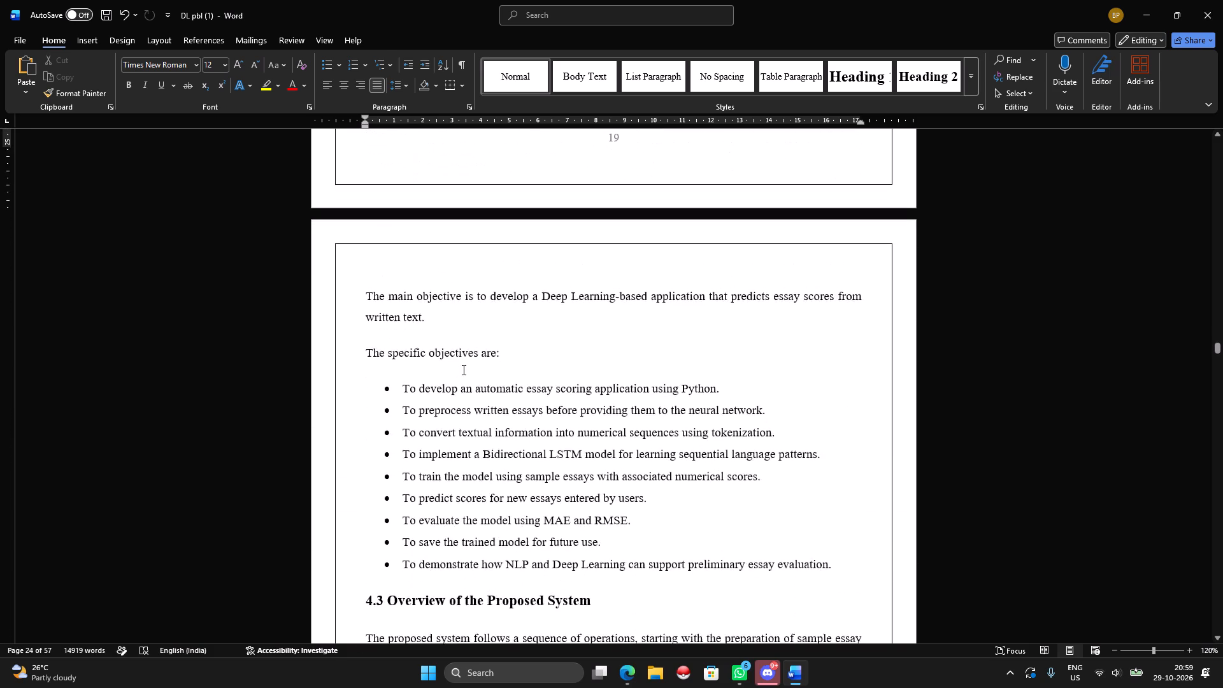
scroll(463, 373, "down", 12)
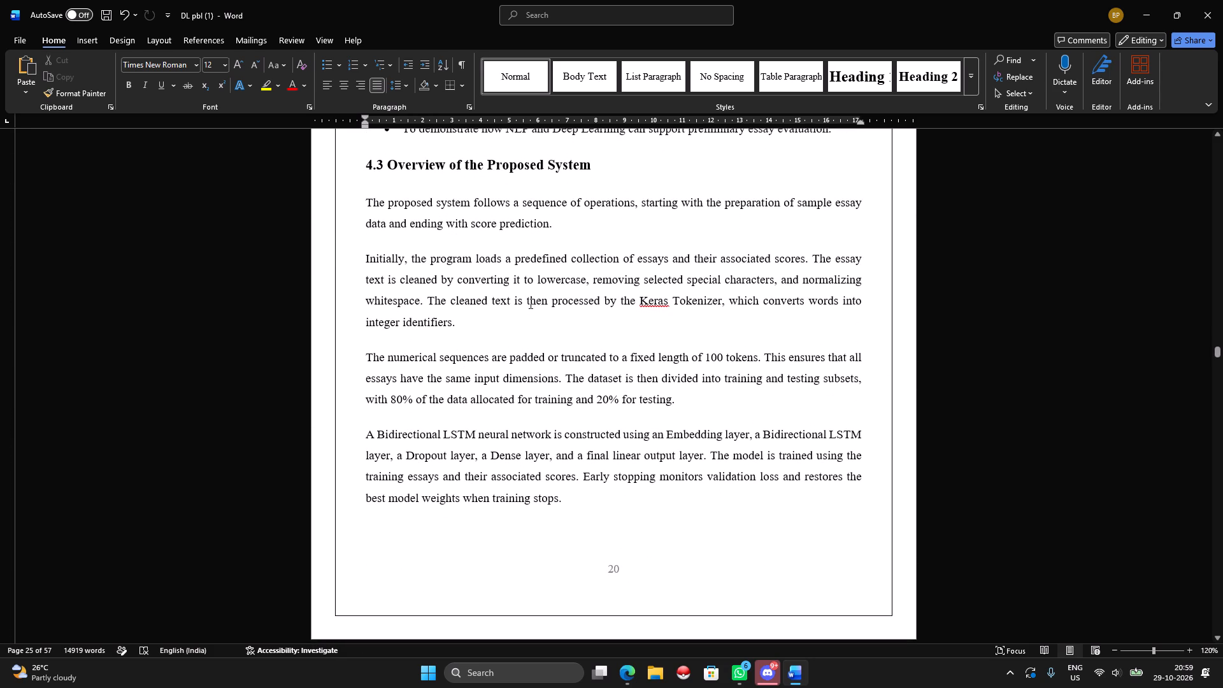
scroll(554, 359, "down", 16)
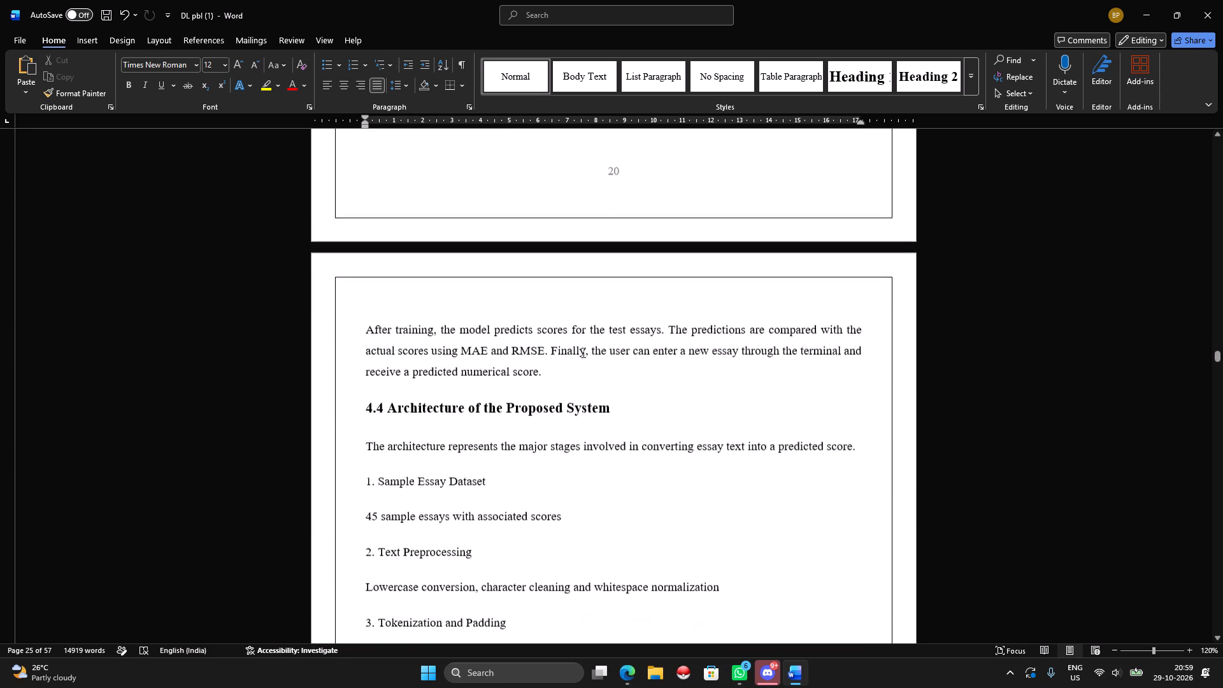
scroll(582, 352, "down", 4)
scroll(582, 331, "down", 20)
scroll(582, 331, "down", 11)
scroll(589, 310, "up", 1)
scroll(589, 306, "down", 9)
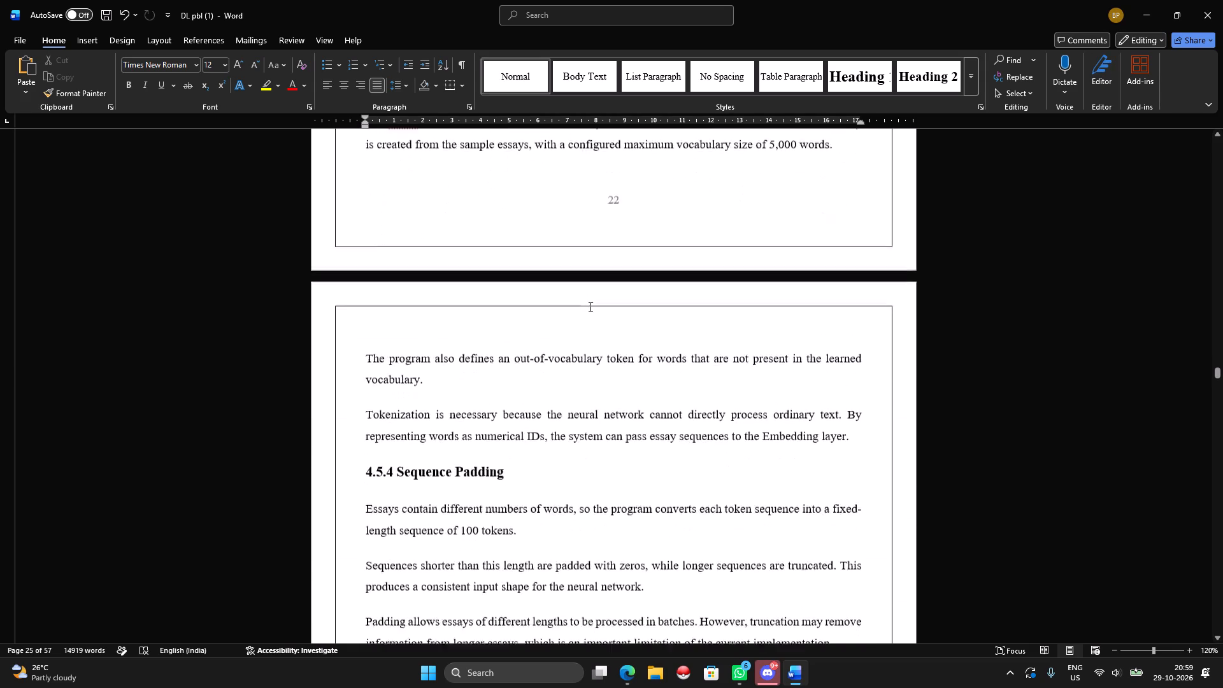
scroll(589, 306, "down", 20)
scroll(589, 306, "down", 20)
scroll(589, 306, "down", 6)
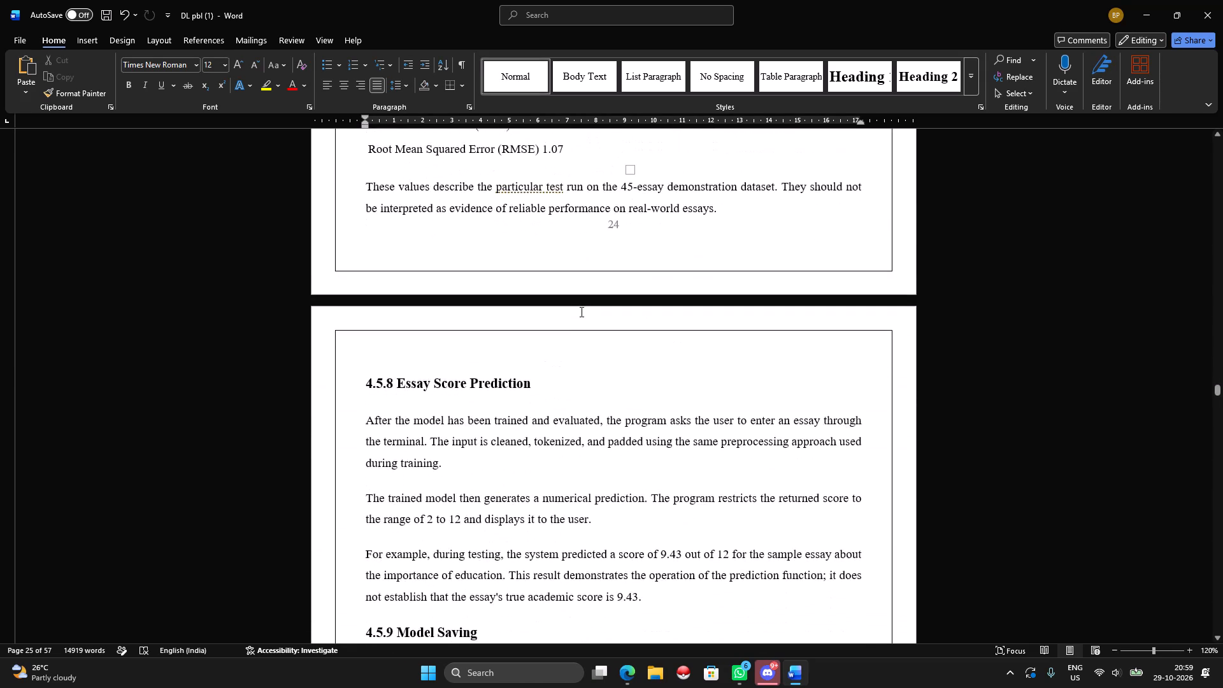
scroll(567, 337, "down", 20)
scroll(567, 337, "down", 10)
scroll(586, 417, "down", 3)
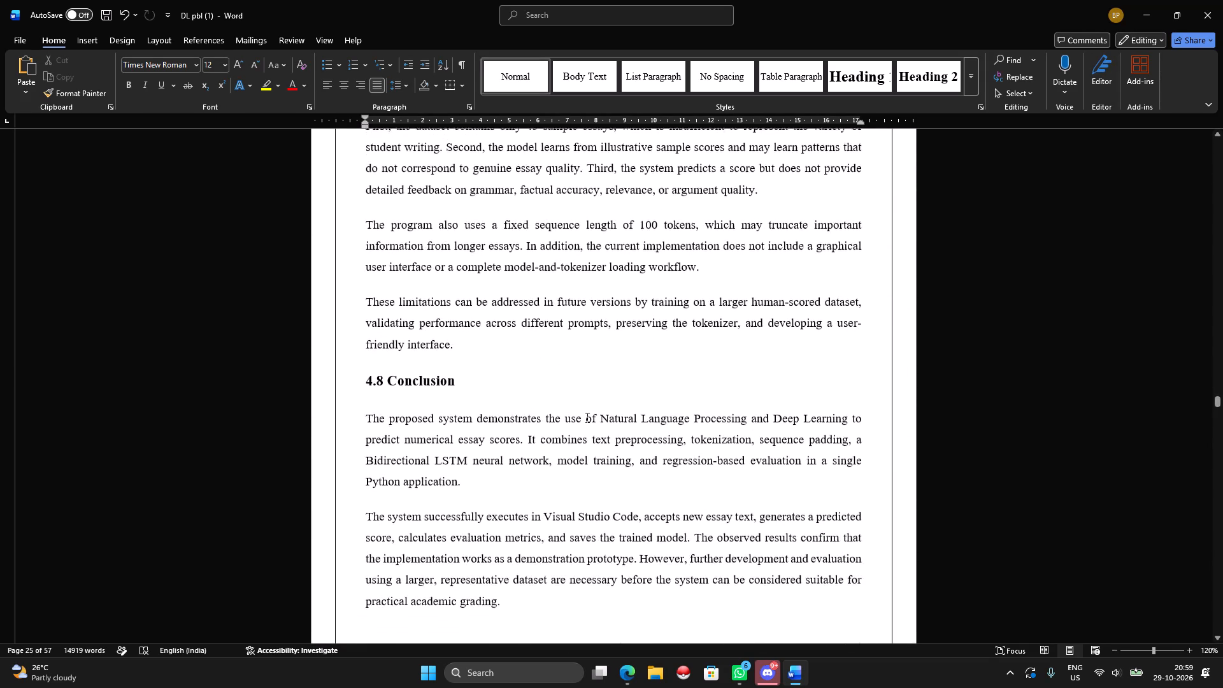
Recheck the chapter 4 sections from 4.8 Conclusion back to the architecture stages in section 4.4, including the 4.5.5 layer list.
scroll(586, 417, "up", 12)
scroll(584, 417, "down", 2)
scroll(584, 417, "up", 17)
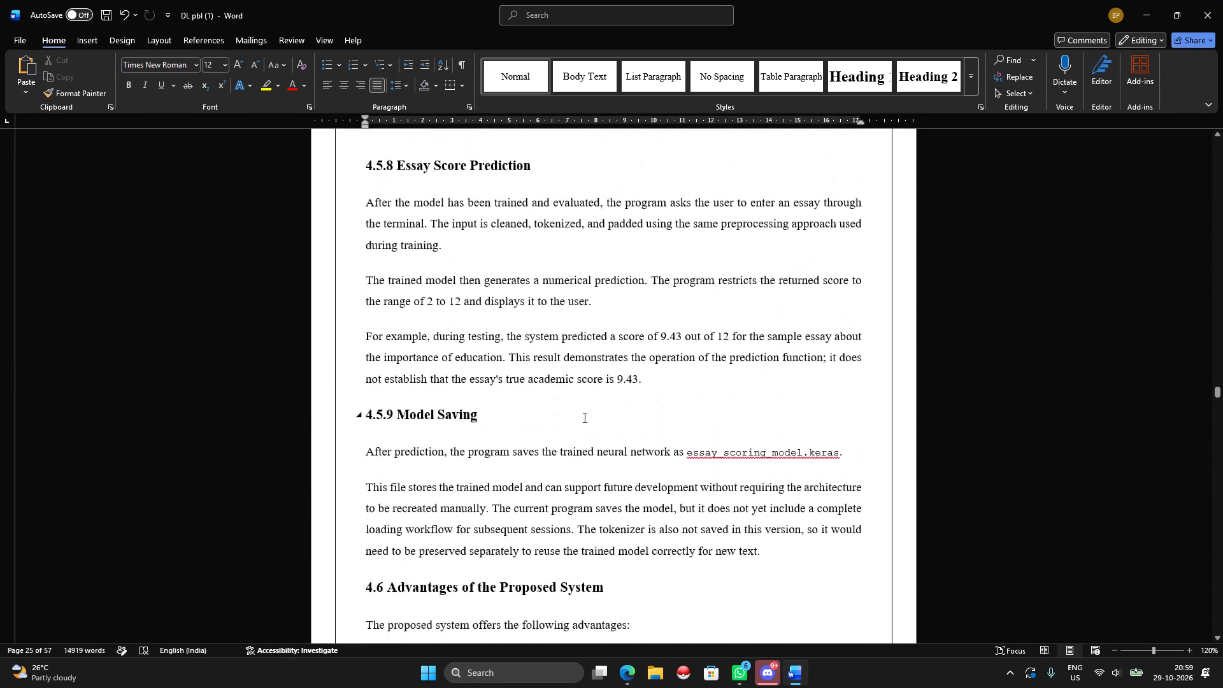
scroll(583, 417, "up", 19)
scroll(579, 417, "up", 8)
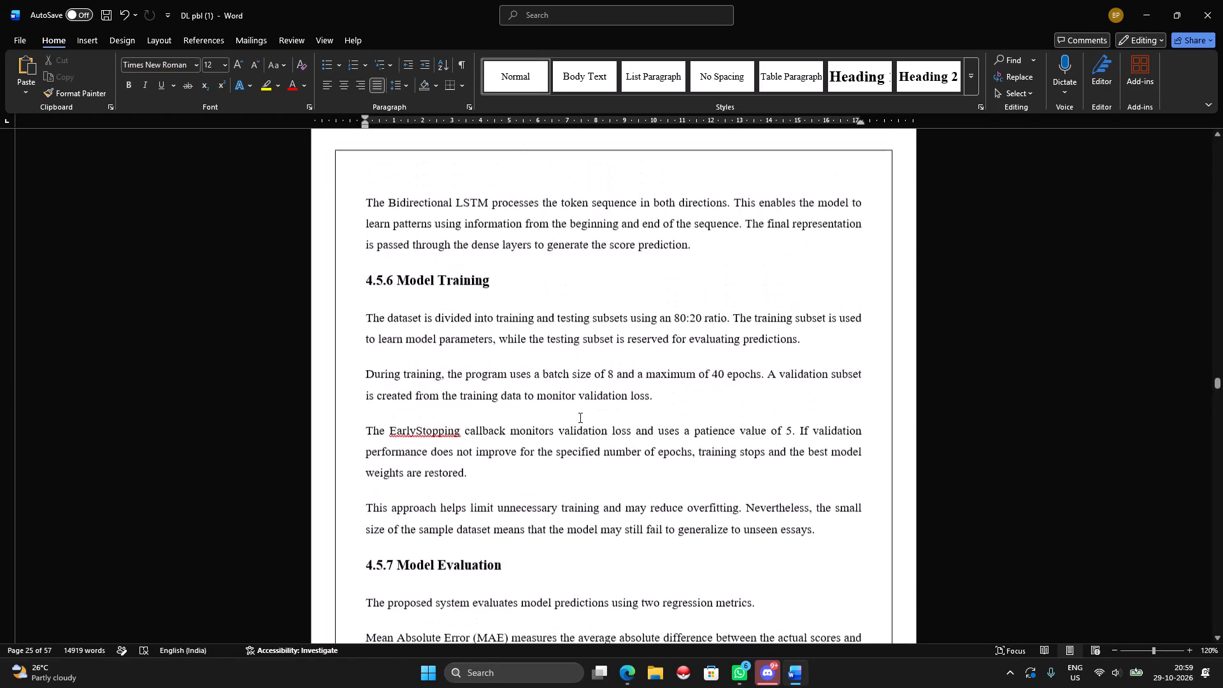
scroll(579, 417, "up", 17)
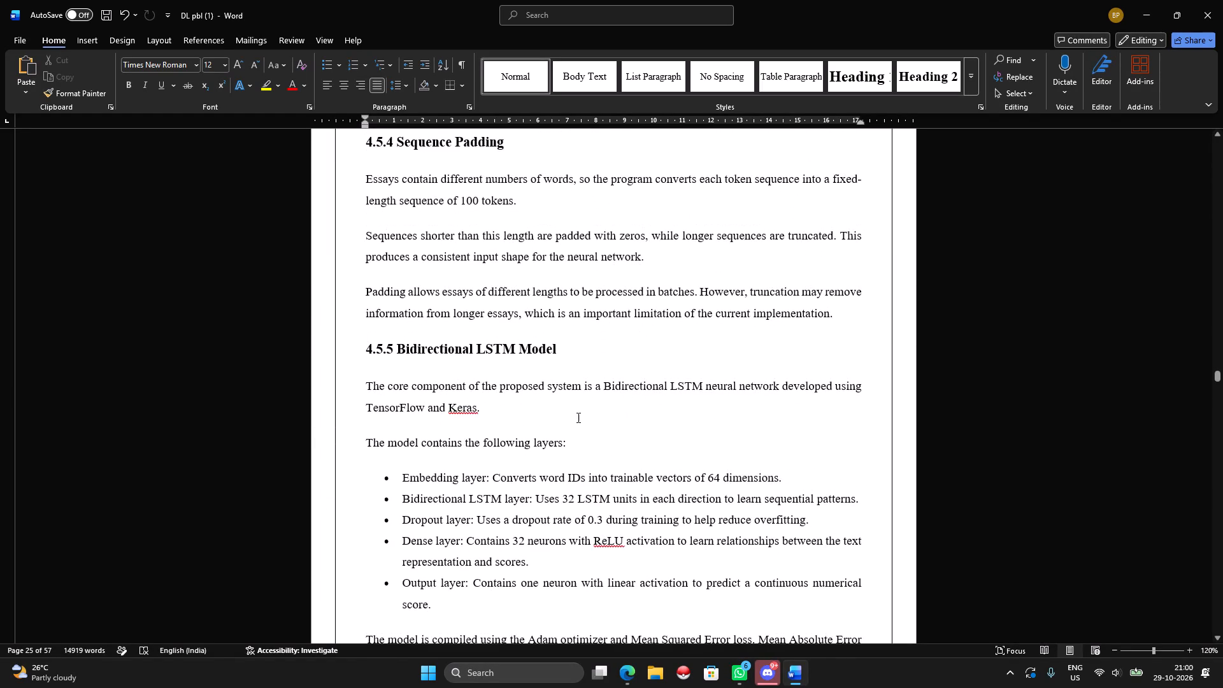
scroll(577, 417, "up", 5)
scroll(576, 417, "down", 1)
scroll(592, 466, "down", 1)
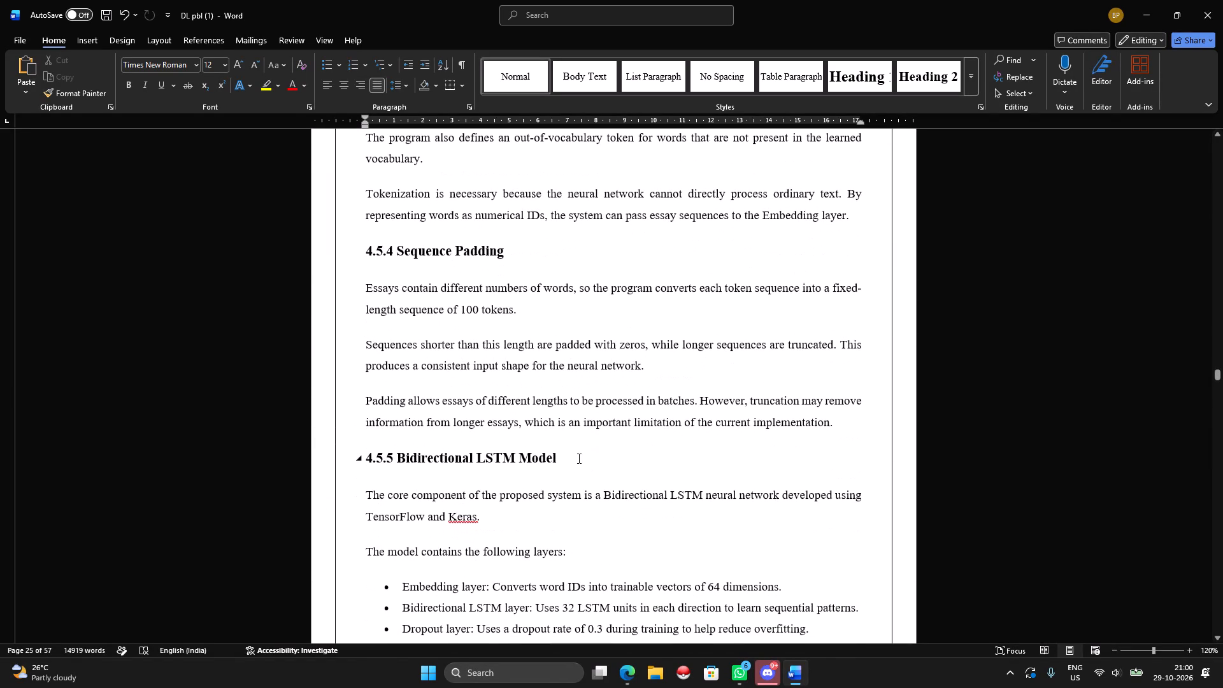
scroll(576, 456, "down", 1)
scroll(569, 448, "up", 2)
scroll(569, 448, "down", 7)
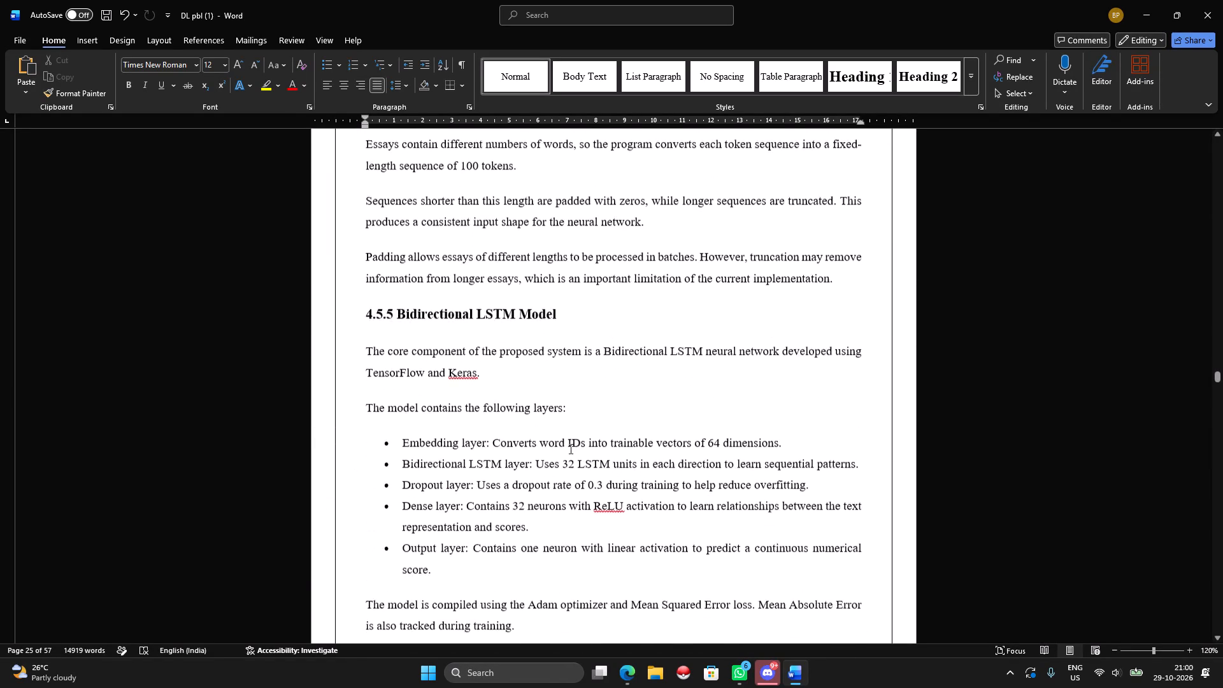
scroll(569, 448, "down", 11)
scroll(559, 437, "up", 8)
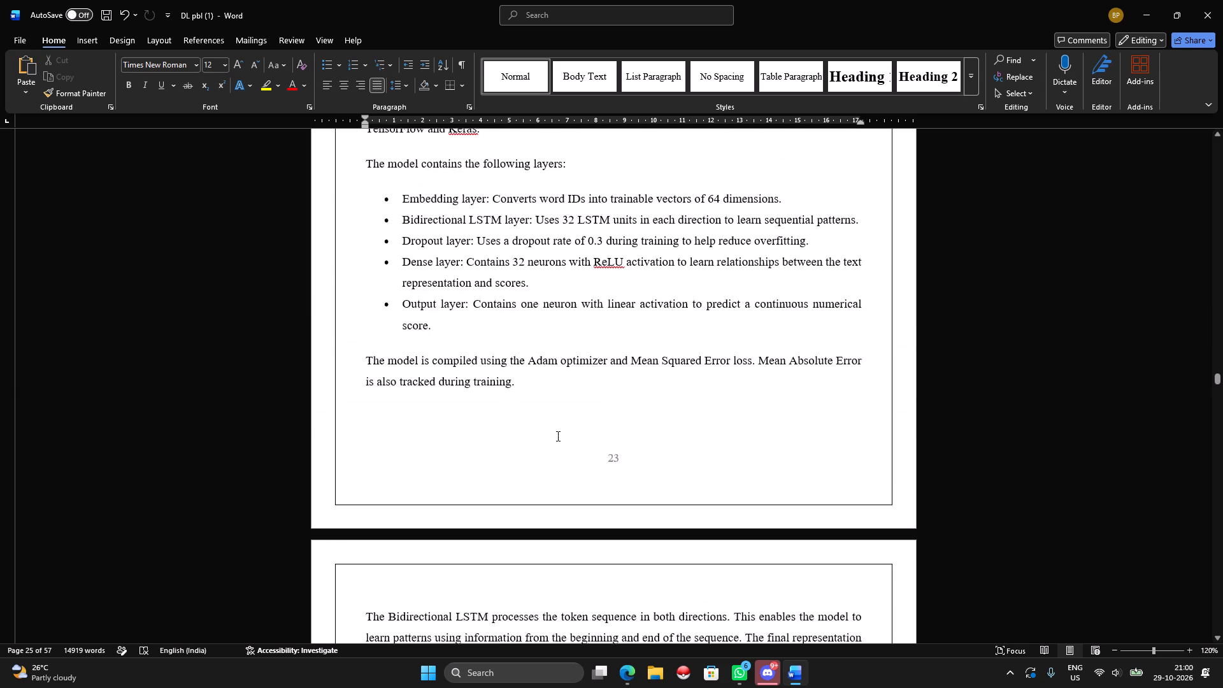
scroll(557, 436, "up", 20)
scroll(557, 436, "up", 12)
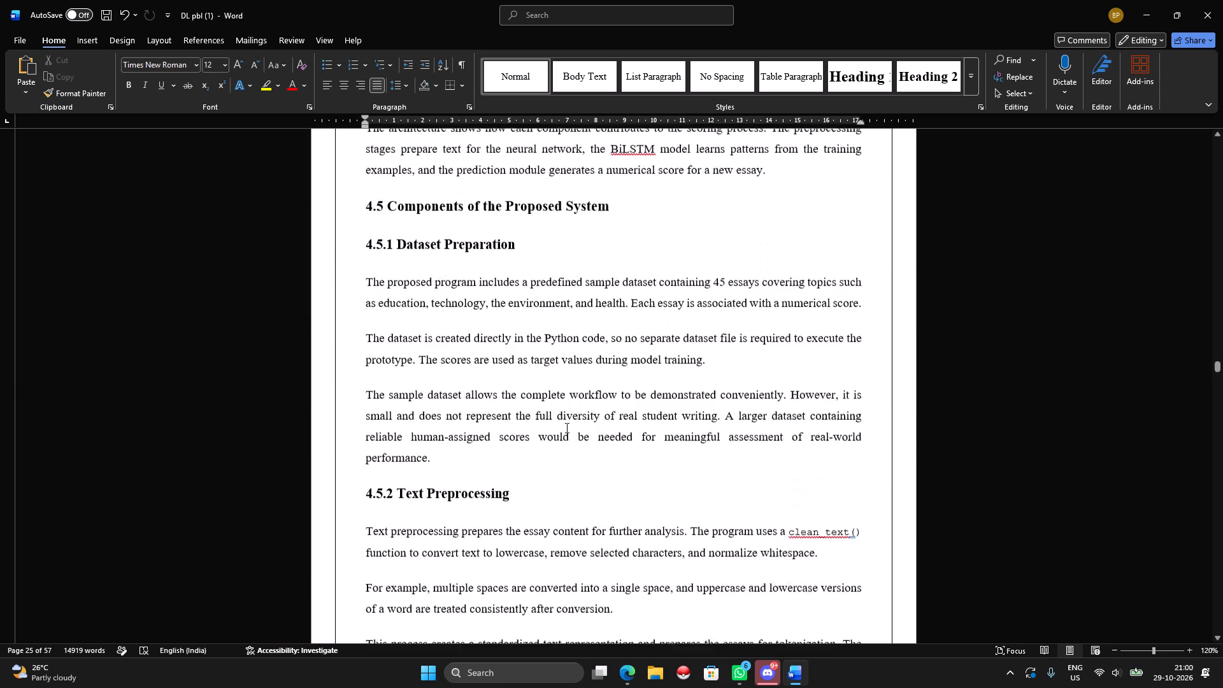
scroll(566, 427, "up", 3)
scroll(566, 415, "up", 20)
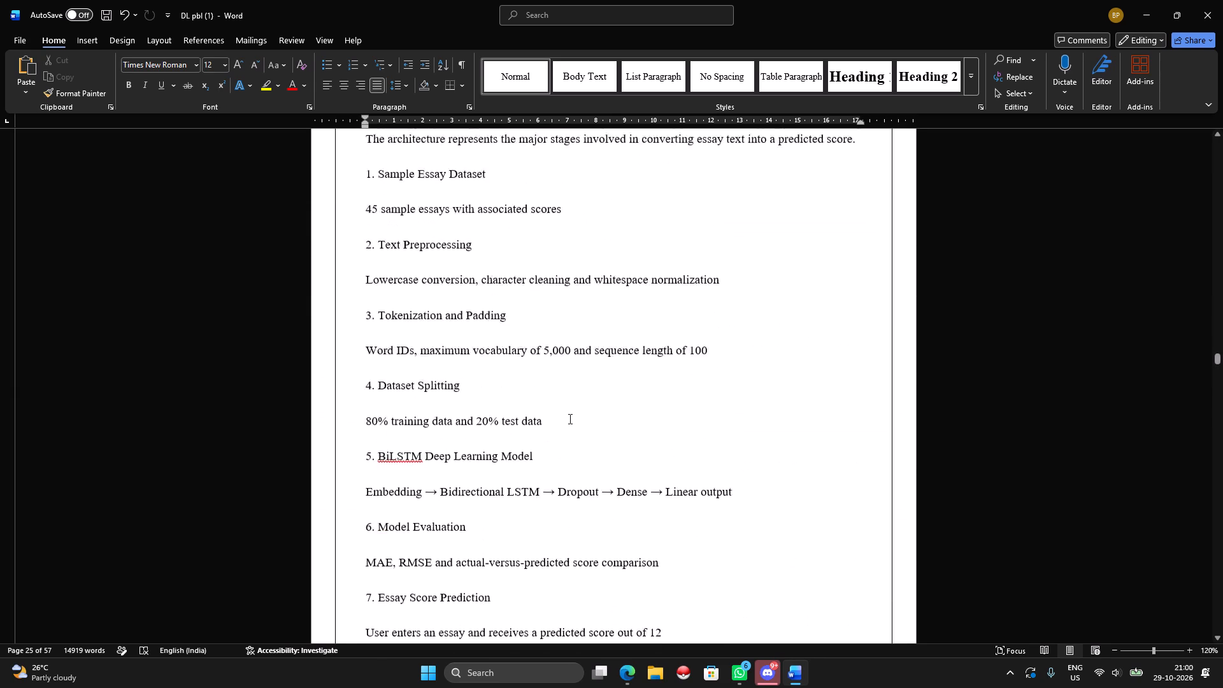
scroll(569, 419, "up", 6)
scroll(571, 420, "down", 18)
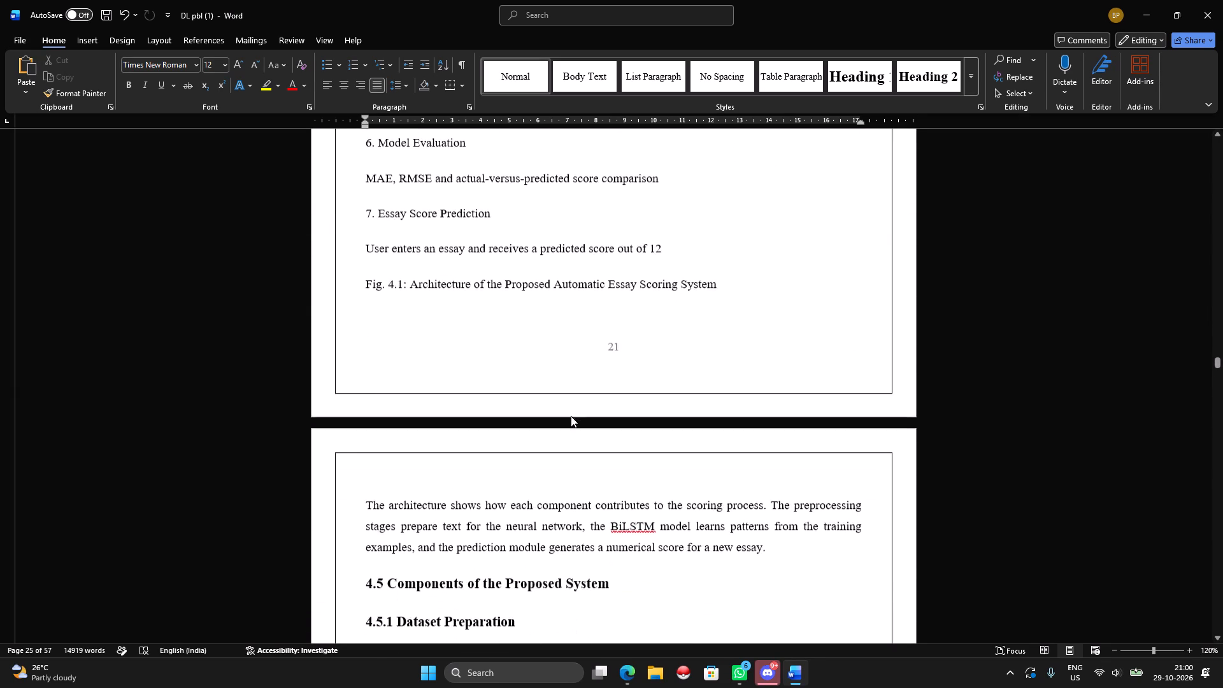
scroll(571, 416, "down", 4)
left_click(773, 402)
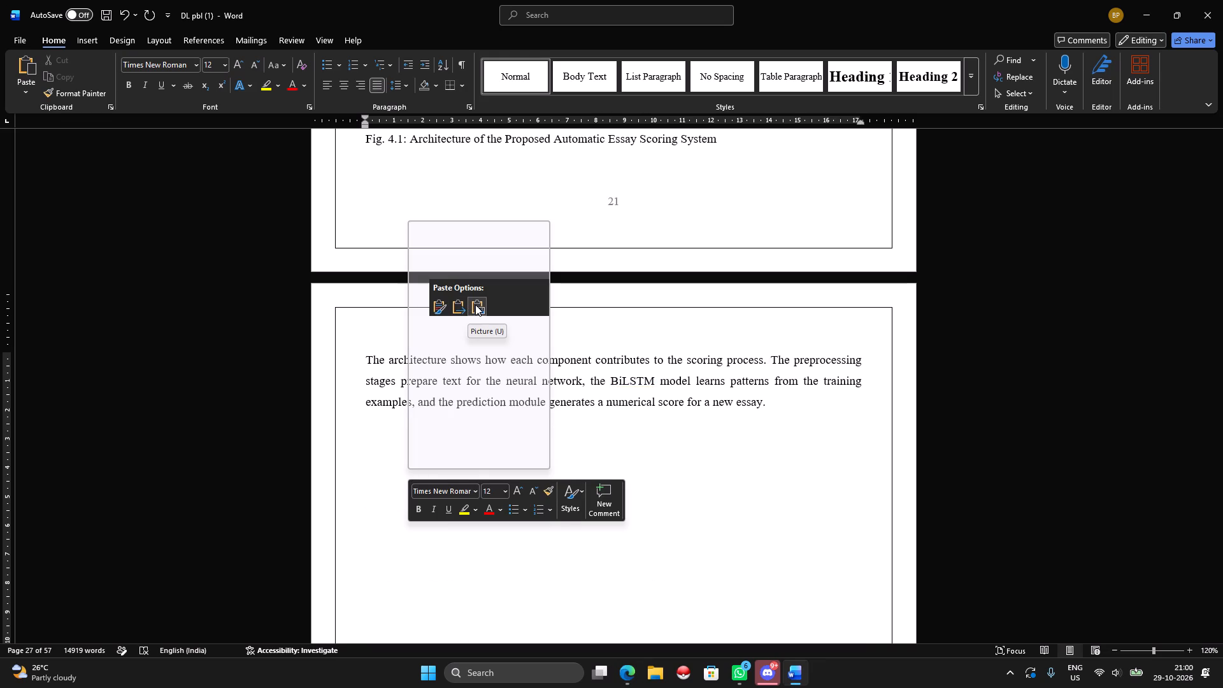
left_click(475, 301)
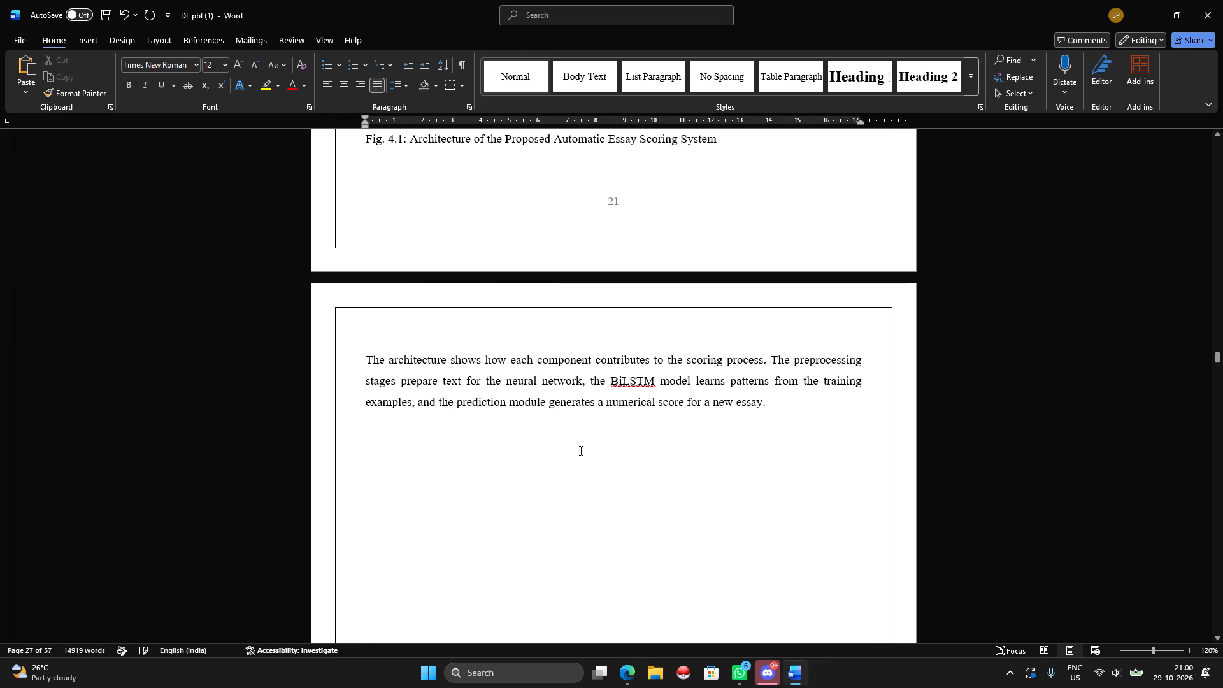
Scale the pasted architecture diagram down proportionally to about 15 cm wide so it fits within the page's text margins.
scroll(579, 452, "down", 20)
scroll(579, 452, "down", 15)
scroll(569, 445, "down", 12)
scroll(559, 437, "up", 15)
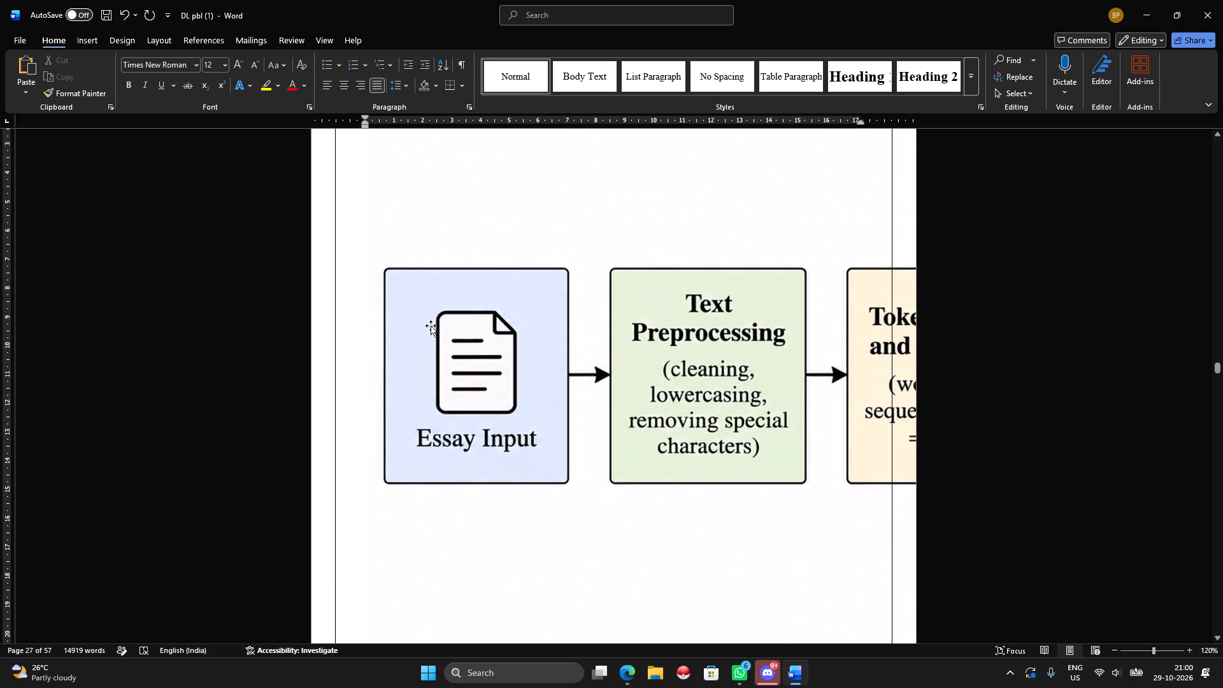
left_click(431, 324)
scroll(450, 349, "up", 7)
scroll(410, 388, "down", 15)
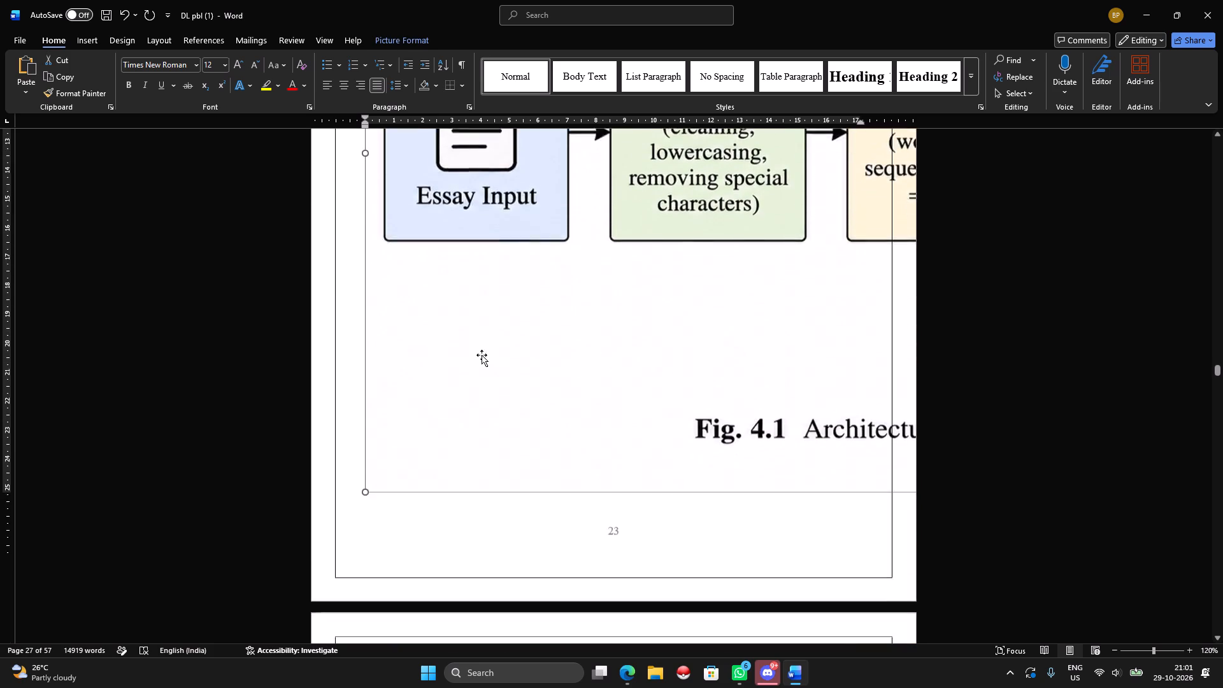
scroll(469, 387, "down", 1)
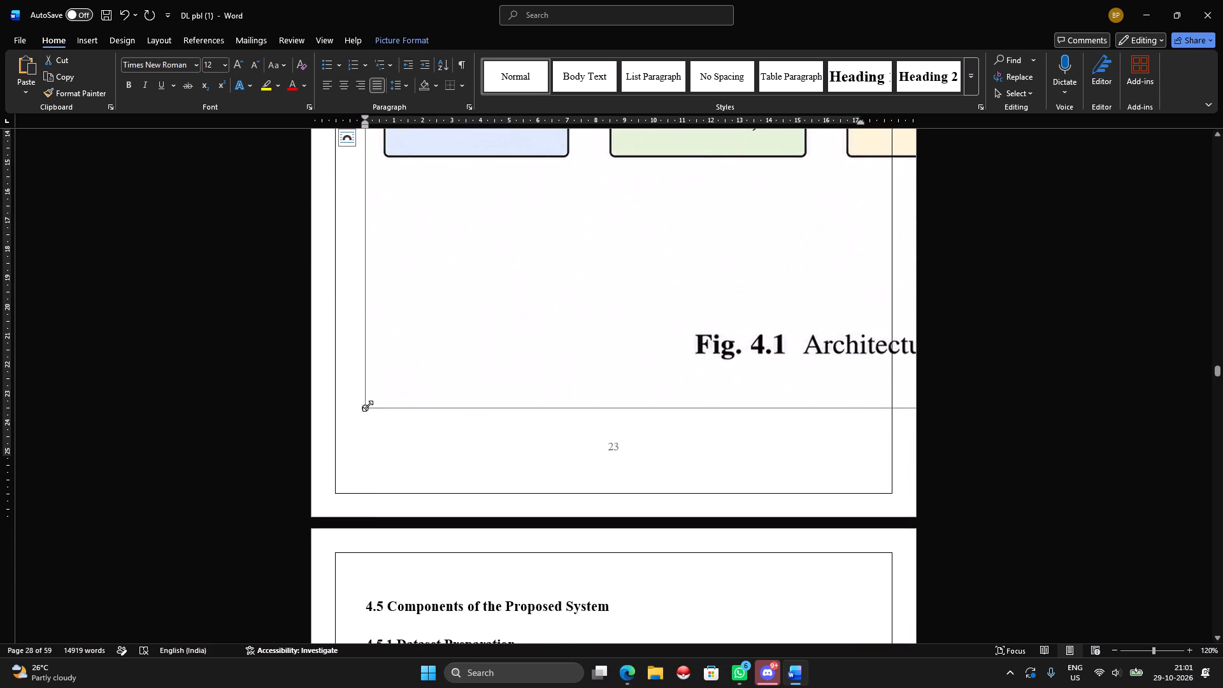
left_click_drag(368, 406, 942, 0)
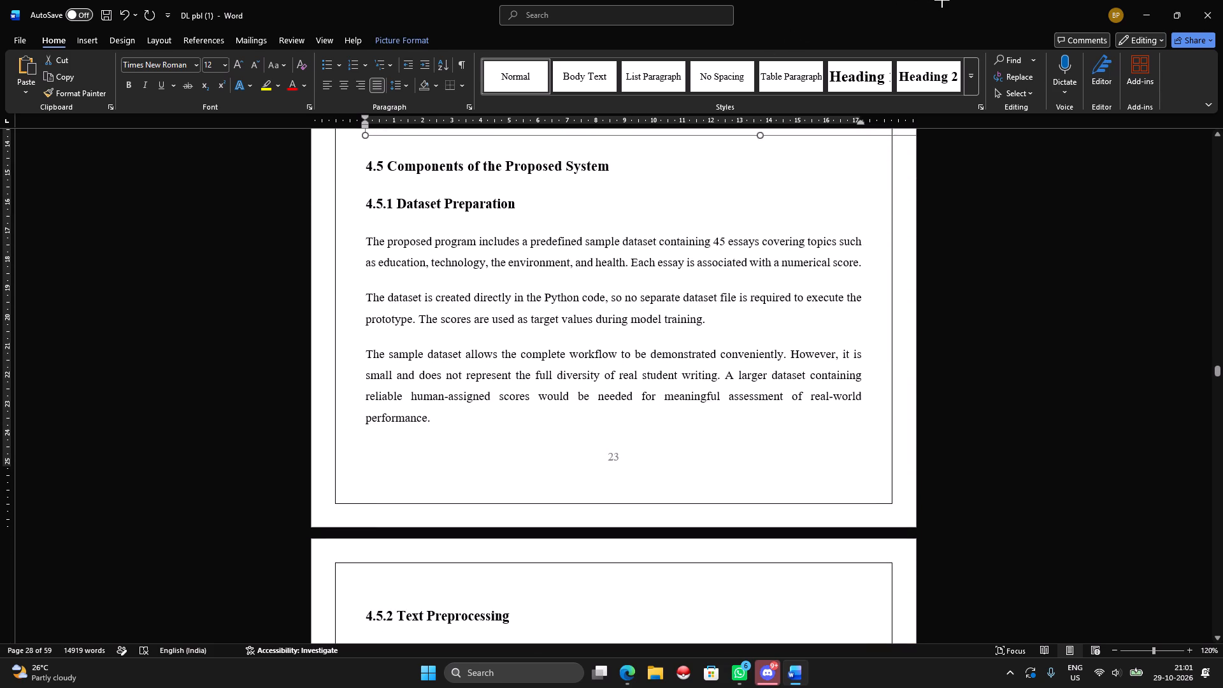
left_click_drag(942, 0, 947, 0)
scroll(465, 573, "up", 1)
scroll(354, 641, "down", 1)
scroll(200, 687, "up", 2)
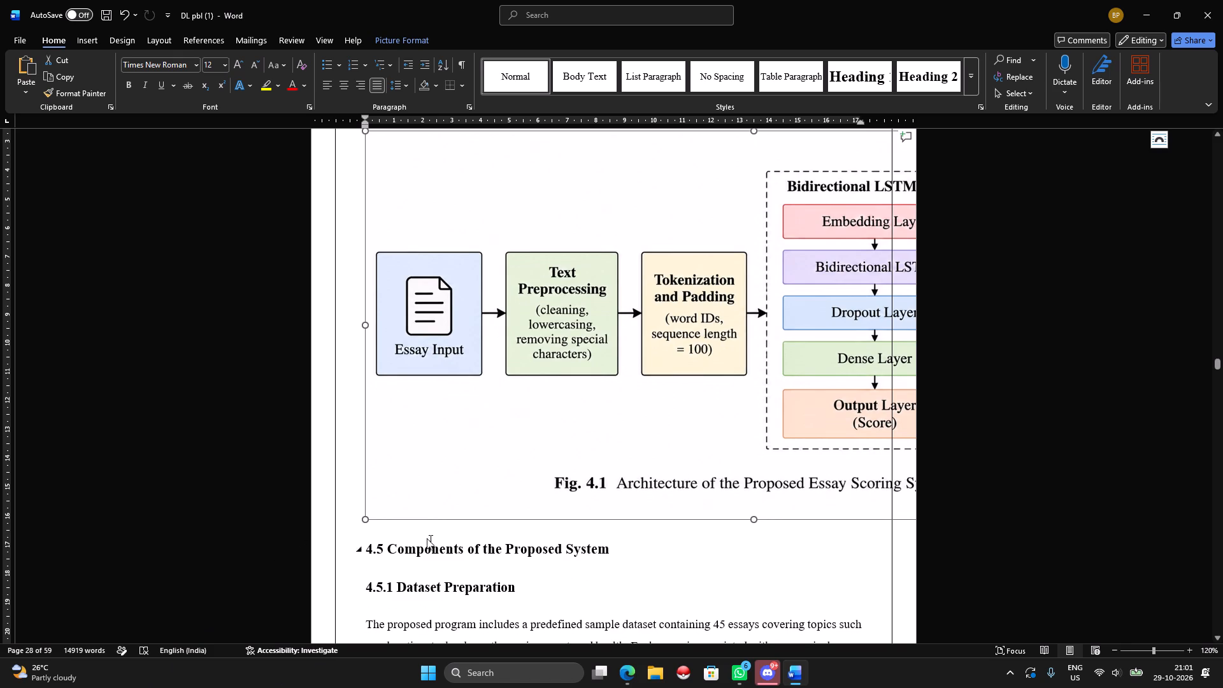
left_click_drag(368, 519, 647, 249)
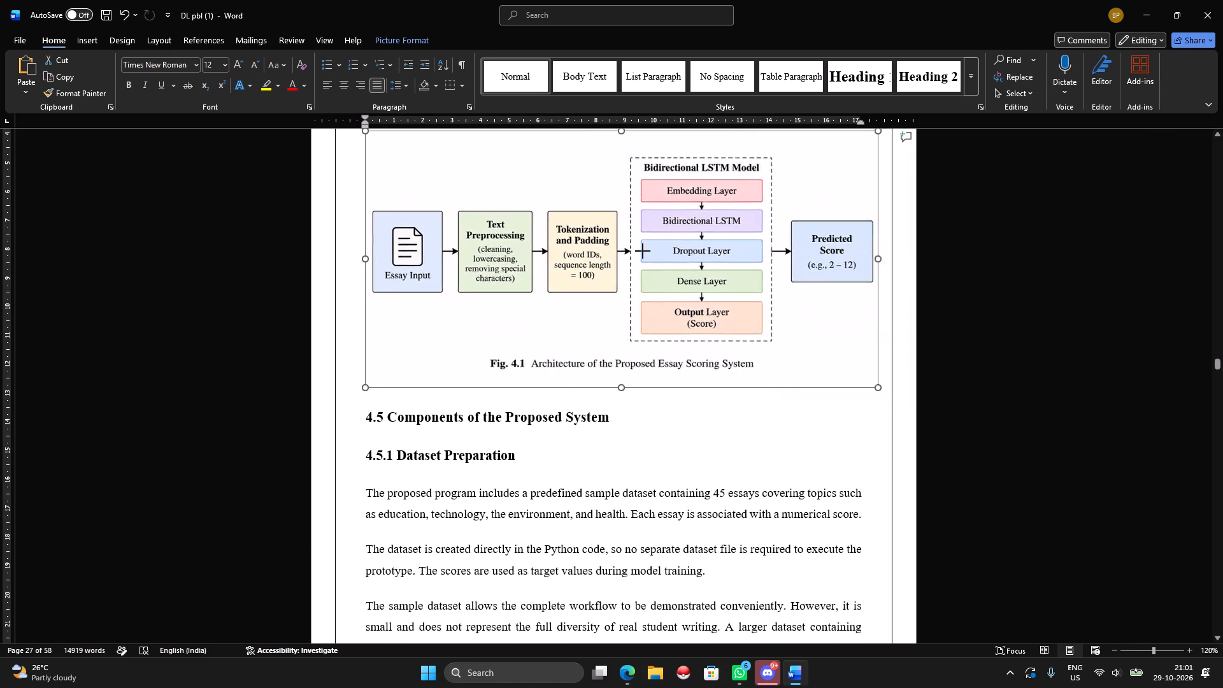
left_click_drag(647, 249, 706, 224)
scroll(587, 428, "up", 5)
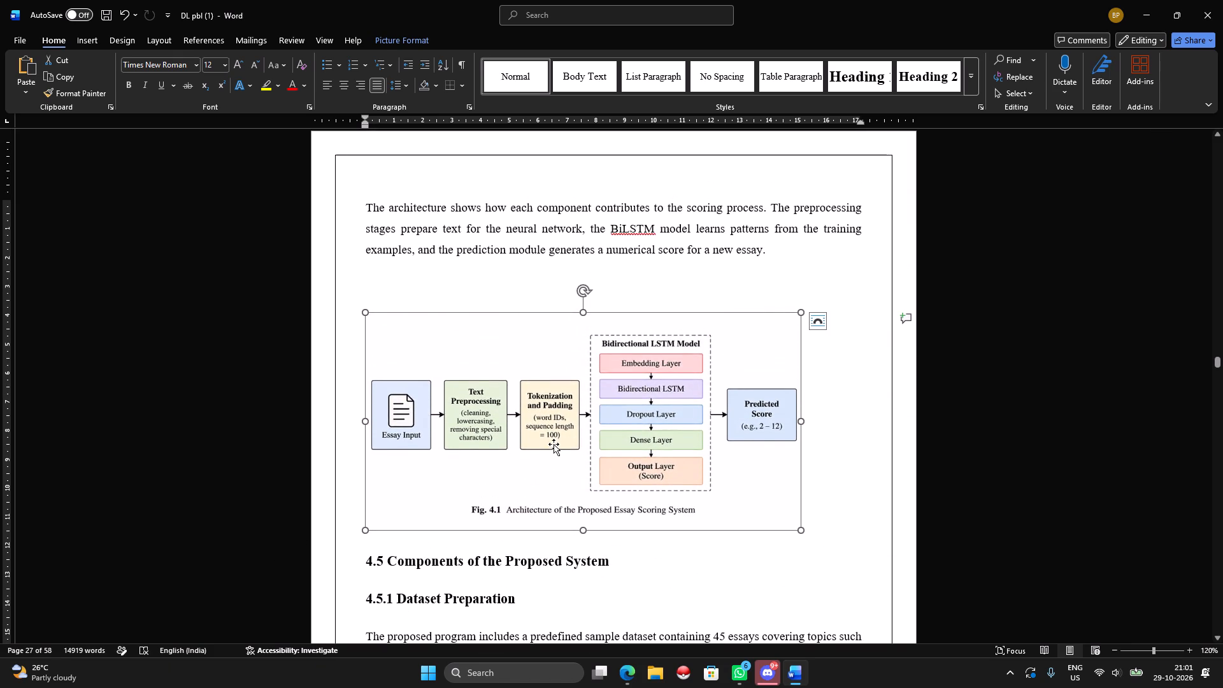
Delete the blank line between the closing paragraph of section 4.4 and the architecture diagram.
left_click(420, 286)
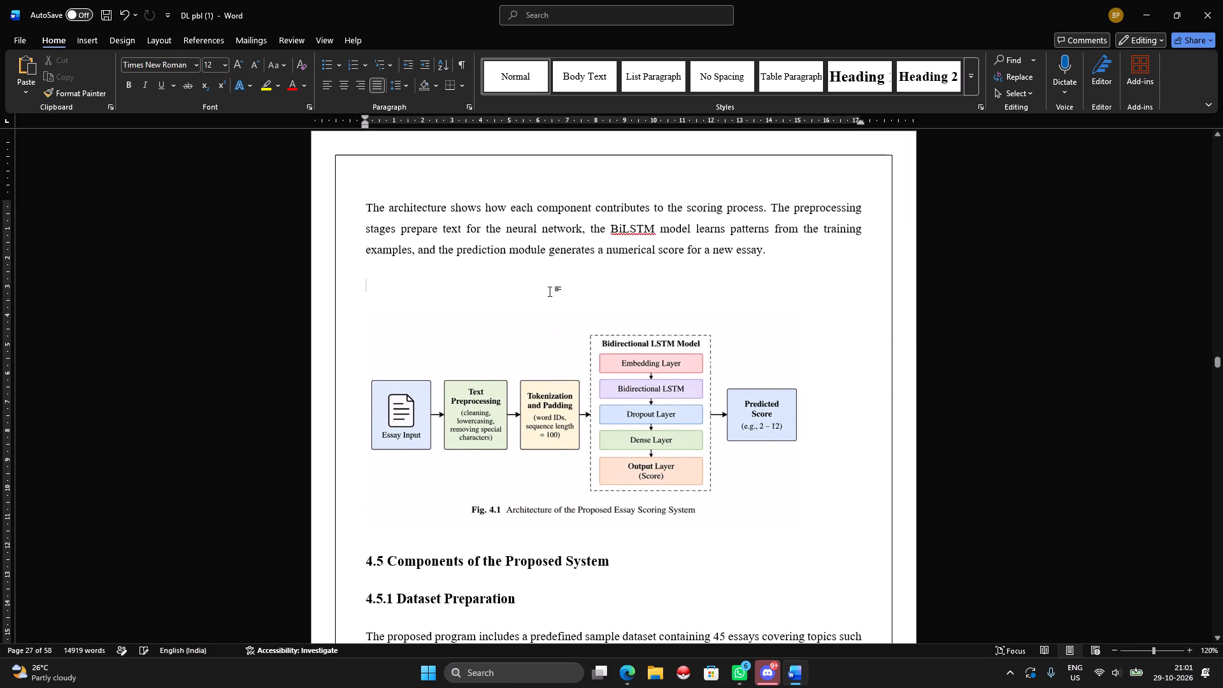
key("BackSpace")
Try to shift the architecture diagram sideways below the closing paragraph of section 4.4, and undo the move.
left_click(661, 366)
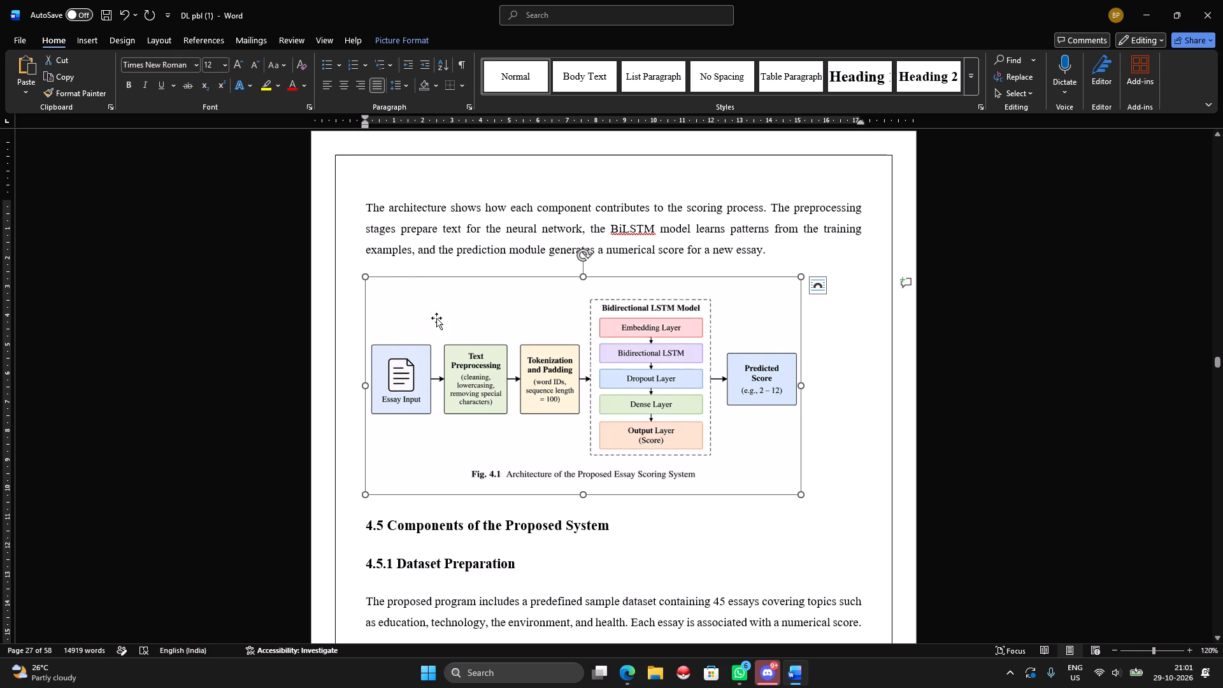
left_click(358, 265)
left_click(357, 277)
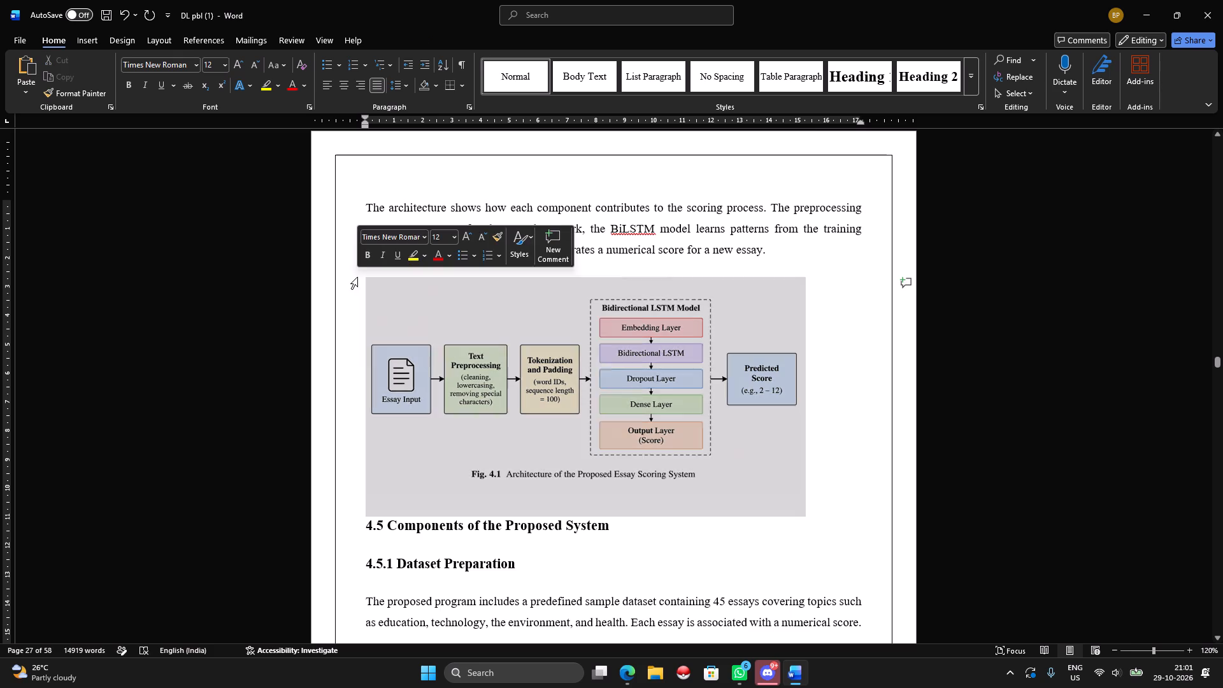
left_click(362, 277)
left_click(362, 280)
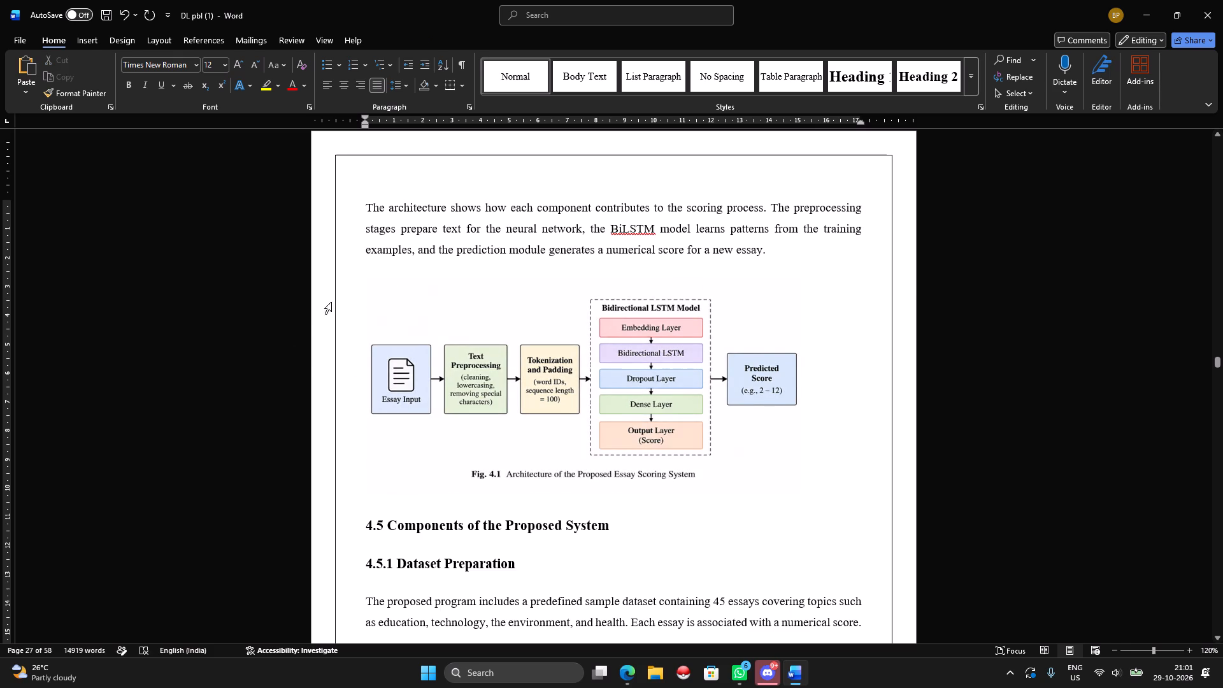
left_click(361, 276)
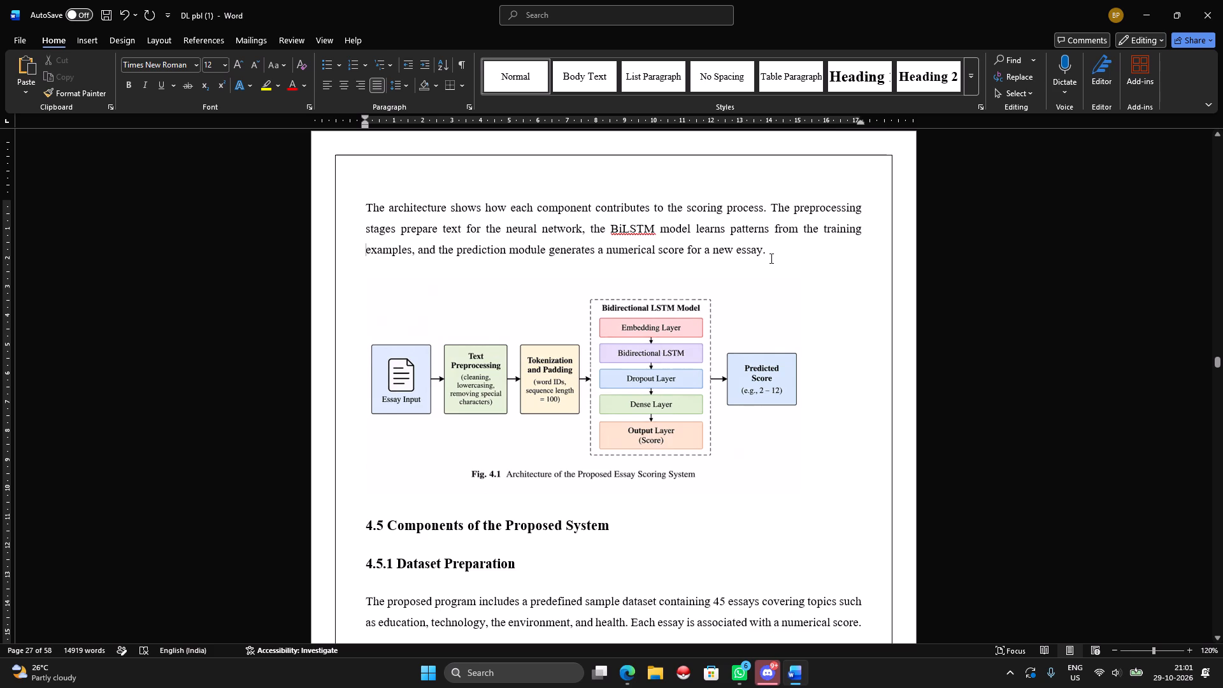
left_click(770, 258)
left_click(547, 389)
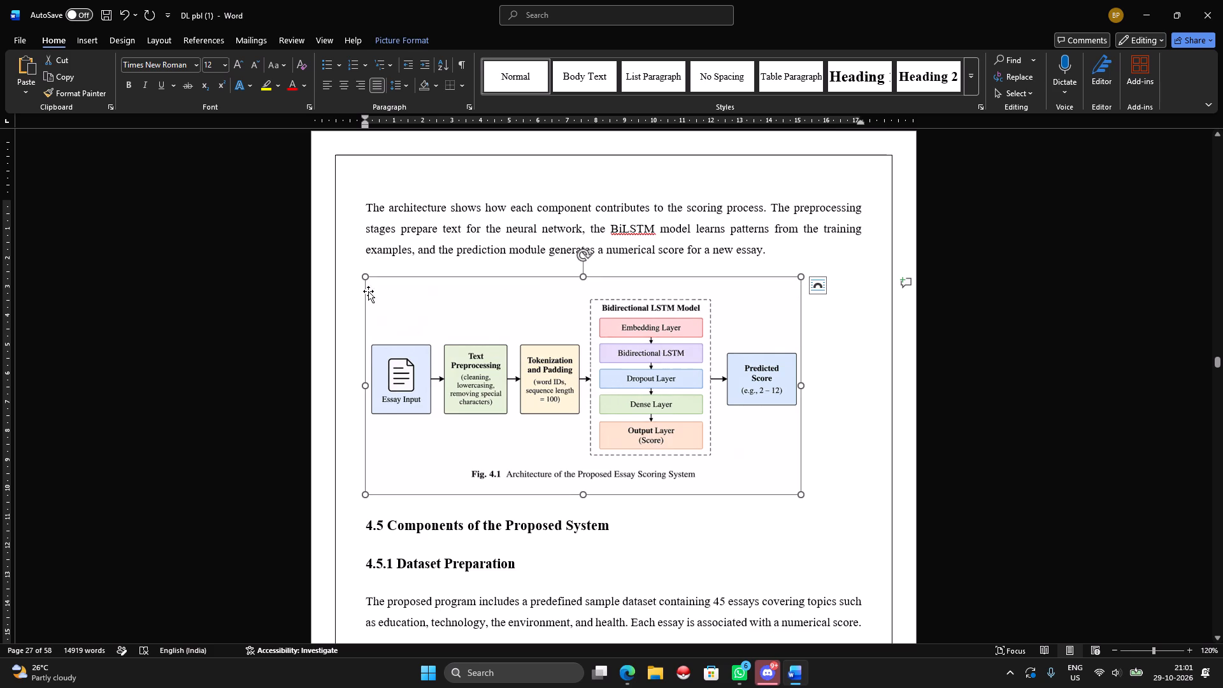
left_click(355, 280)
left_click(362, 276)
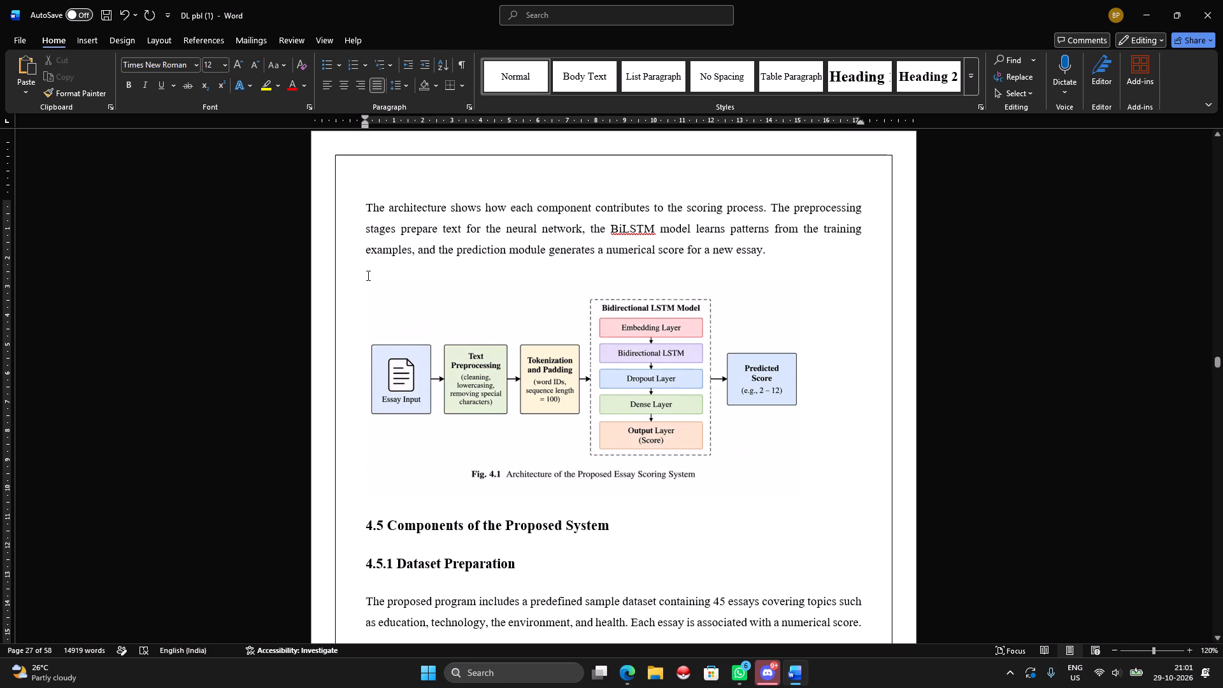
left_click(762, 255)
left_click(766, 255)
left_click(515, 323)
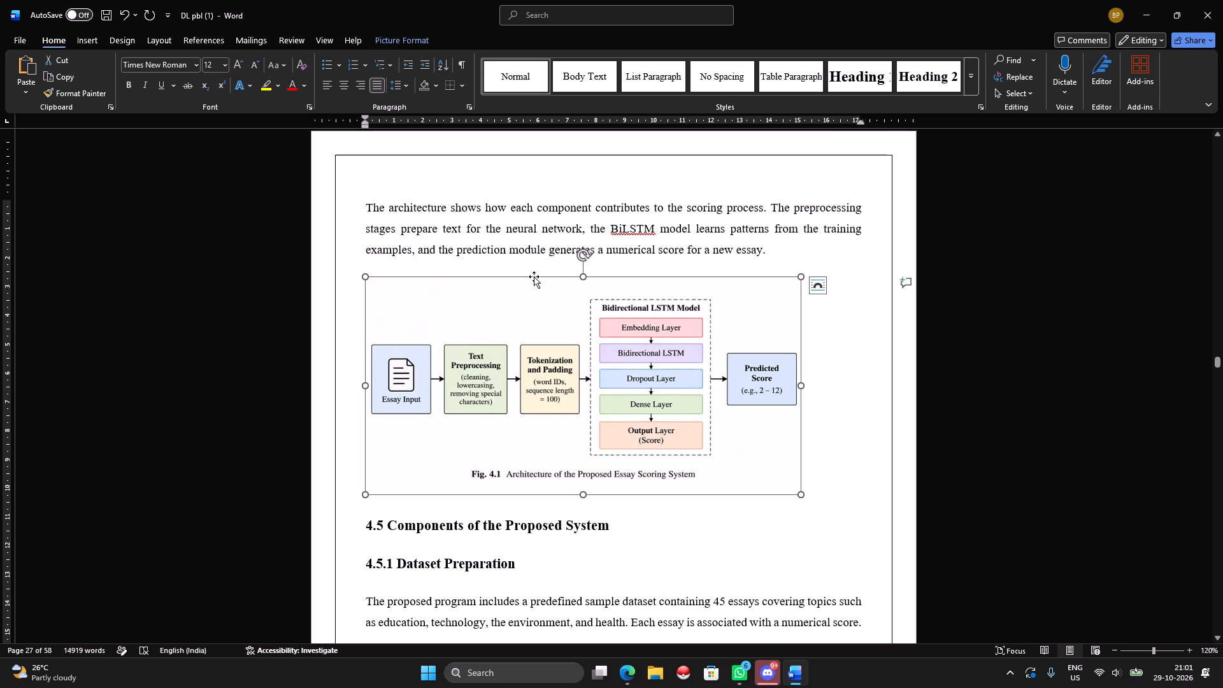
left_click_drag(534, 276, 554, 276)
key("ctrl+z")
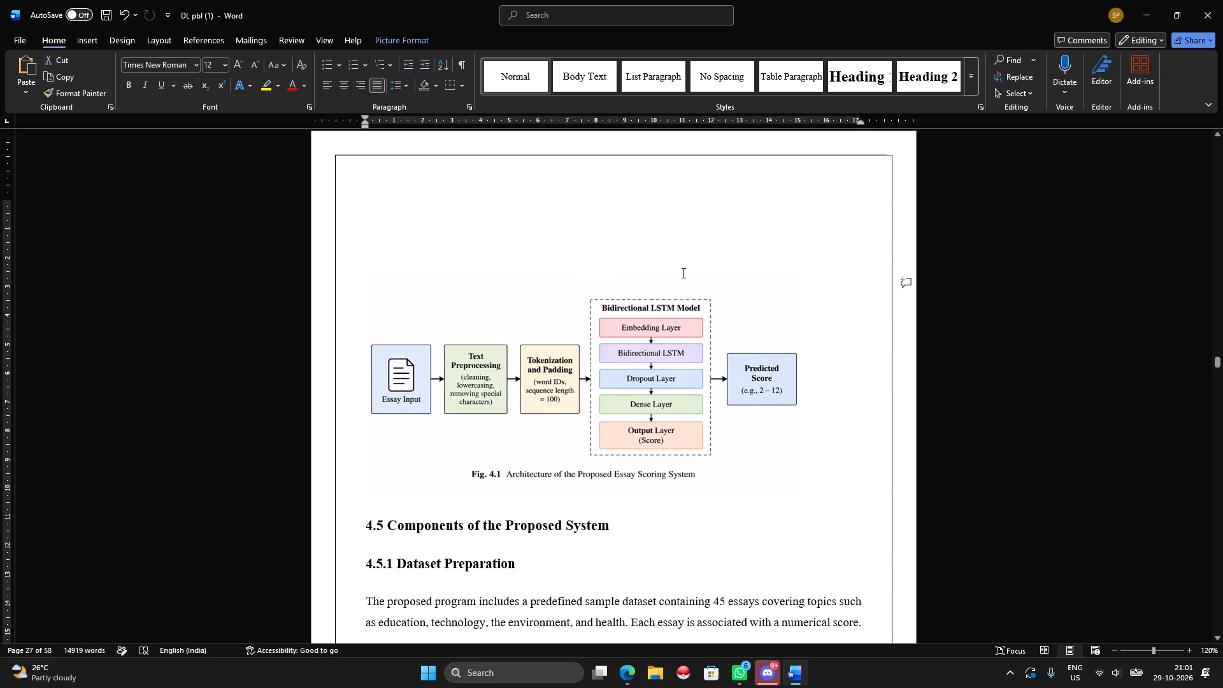
Center the architecture diagram horizontally between the closing paragraph of section 4.4 and heading 4.5.
left_click(765, 254)
left_click(479, 385)
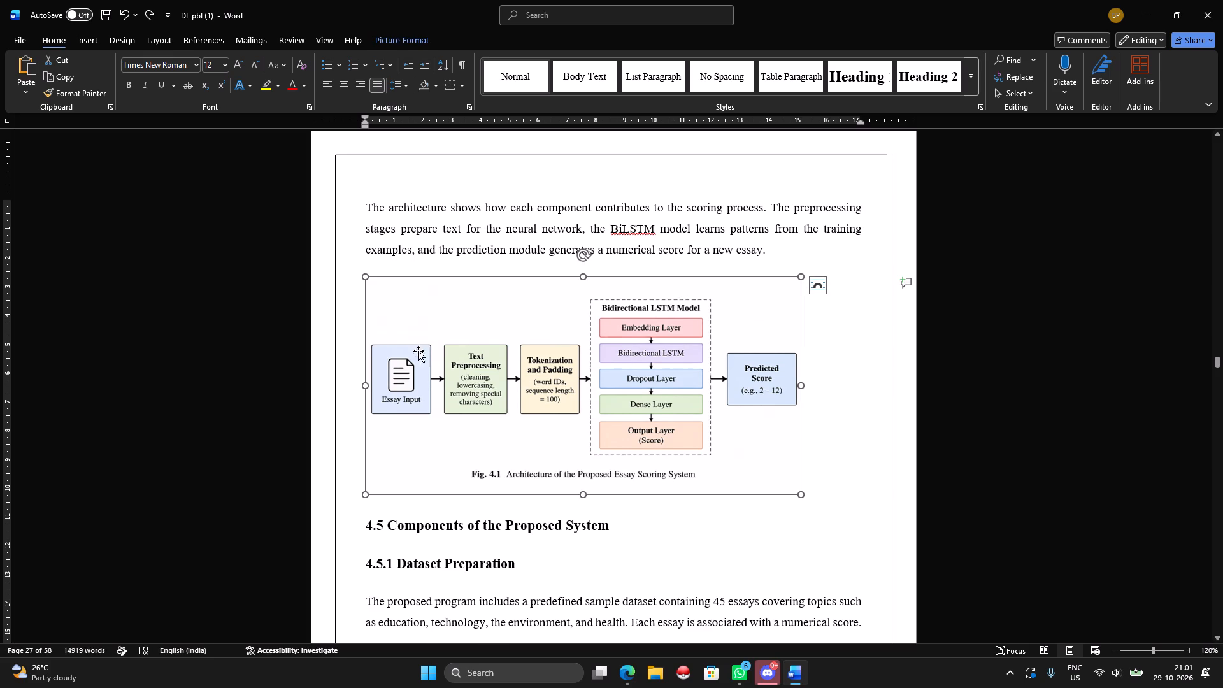
left_click(365, 386)
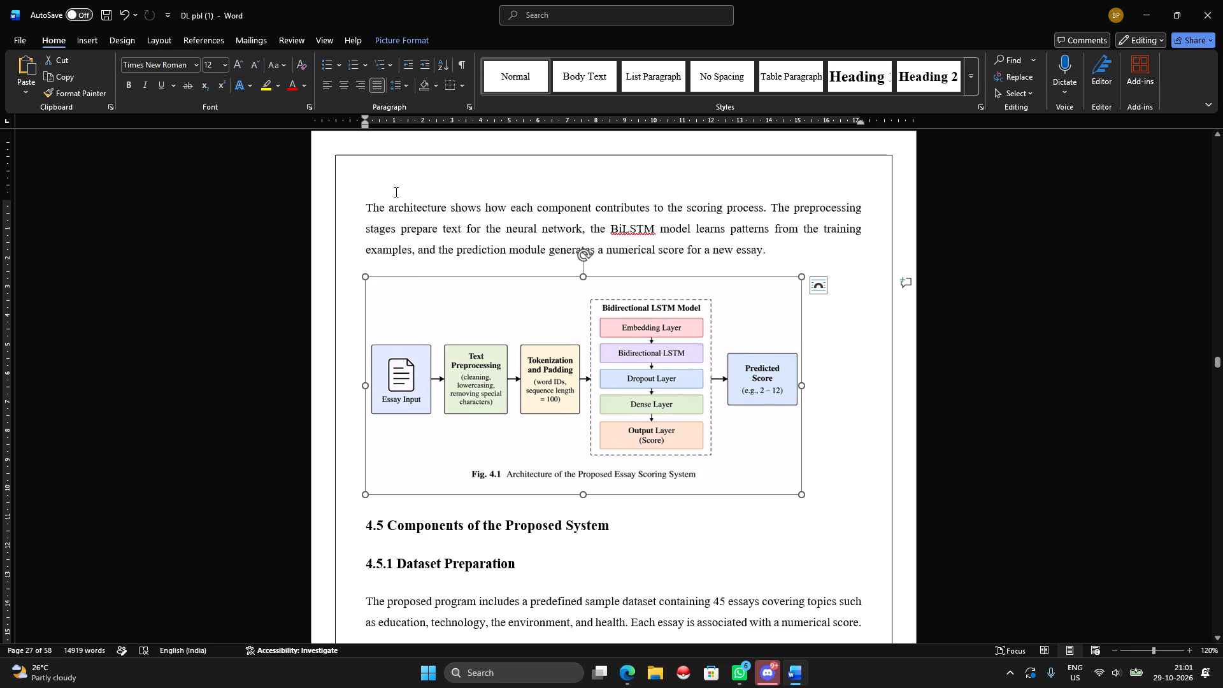
left_click(348, 87)
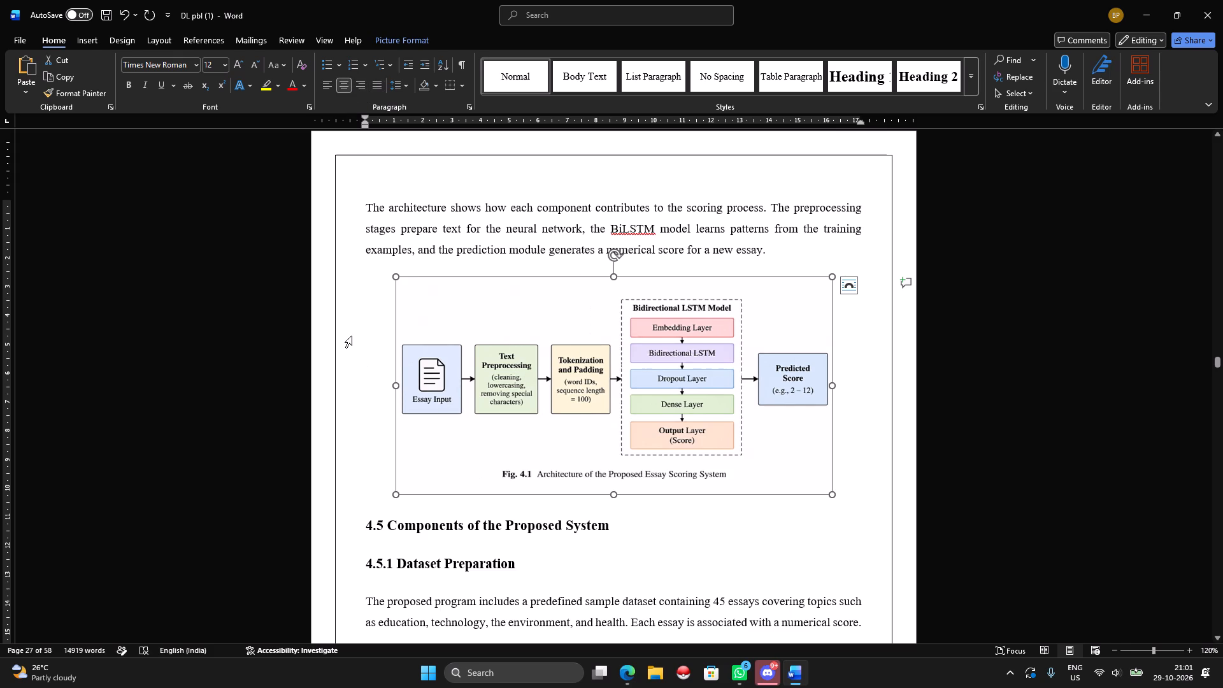
left_click(350, 334)
left_click(673, 473)
left_click(773, 564)
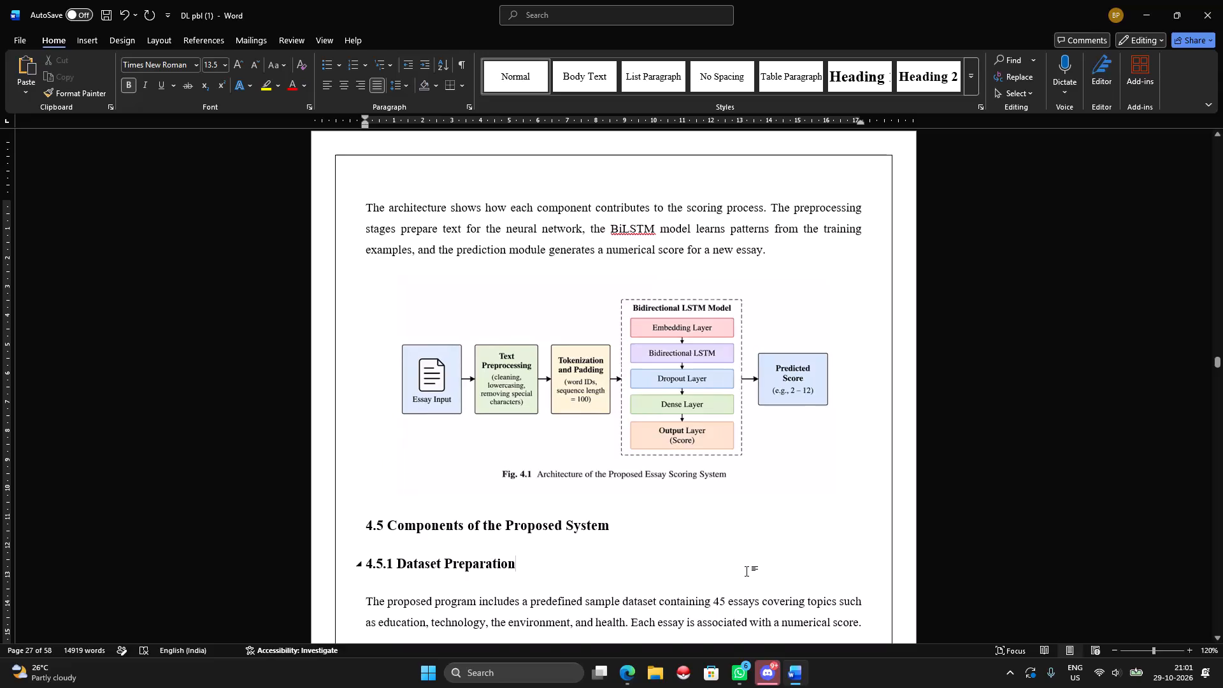
Review the chapter 4 layout around the inserted diagram, from the end of section 4.3 through section 4.7 Limitations.
scroll(745, 570, "up", 20)
scroll(745, 570, "up", 13)
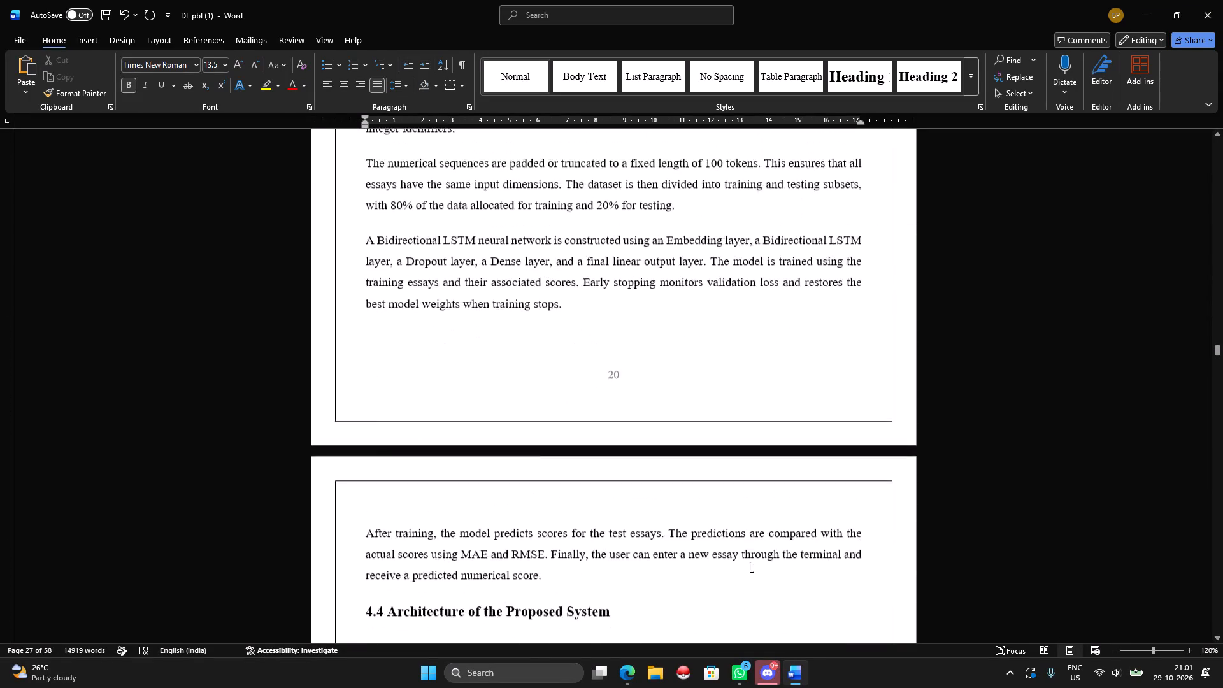
scroll(750, 567, "up", 6)
scroll(750, 567, "down", 20)
scroll(750, 567, "down", 20)
scroll(750, 567, "down", 4)
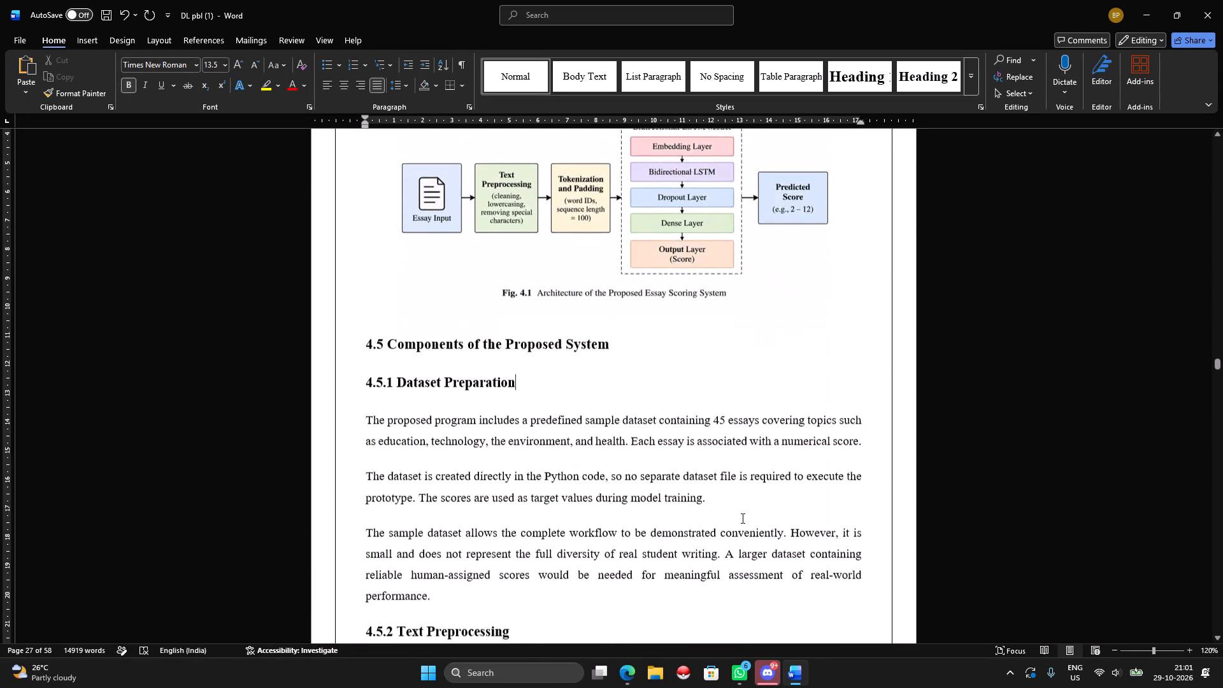
scroll(736, 522, "down", 20)
scroll(736, 522, "down", 20)
scroll(736, 522, "down", 5)
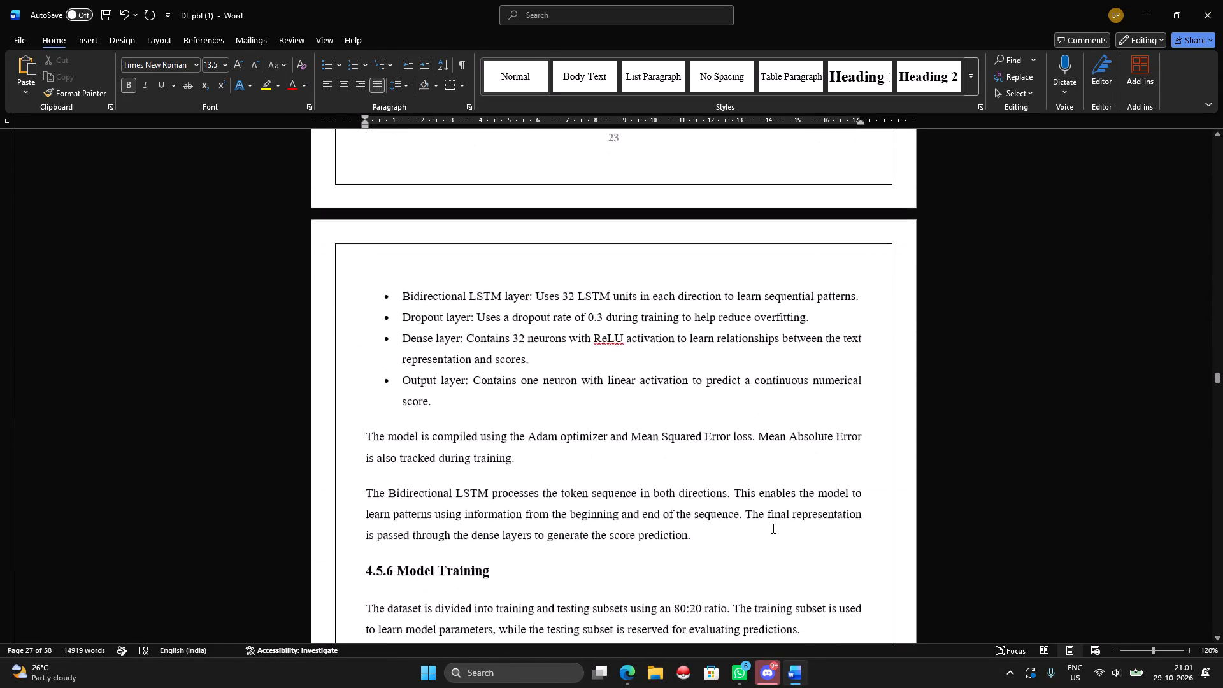
scroll(774, 530, "down", 20)
scroll(774, 530, "down", 20)
scroll(774, 530, "down", 8)
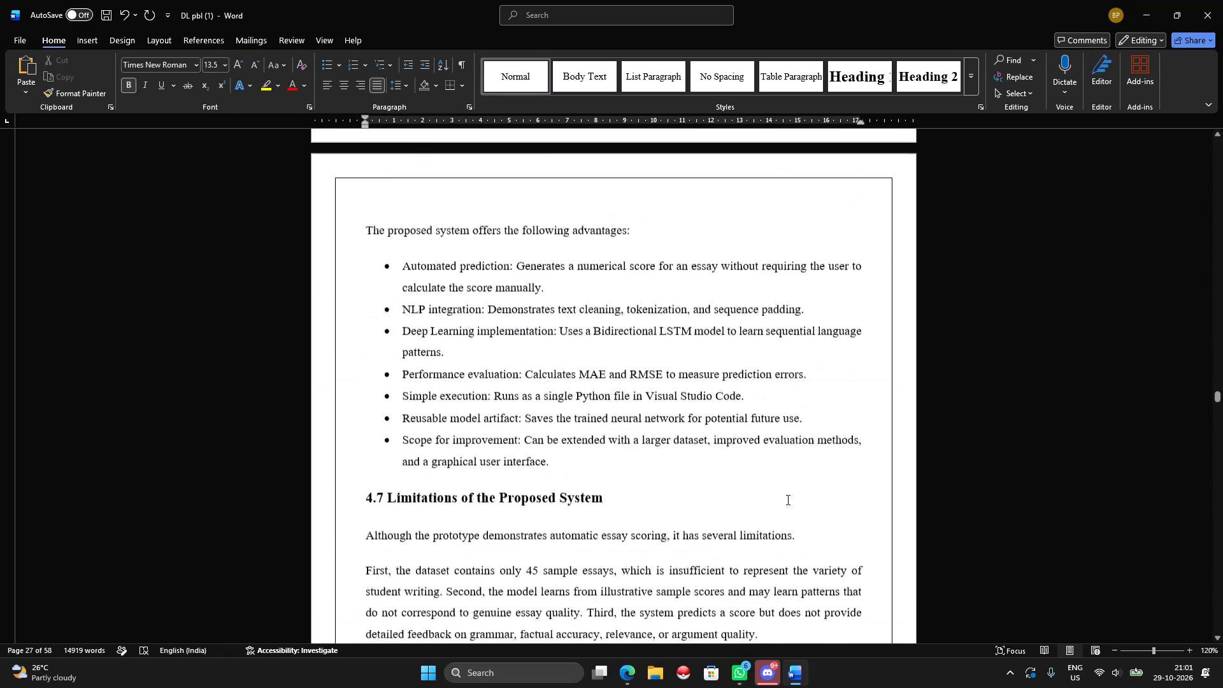
scroll(787, 499, "down", 2)
scroll(787, 498, "up", 20)
scroll(787, 498, "up", 10)
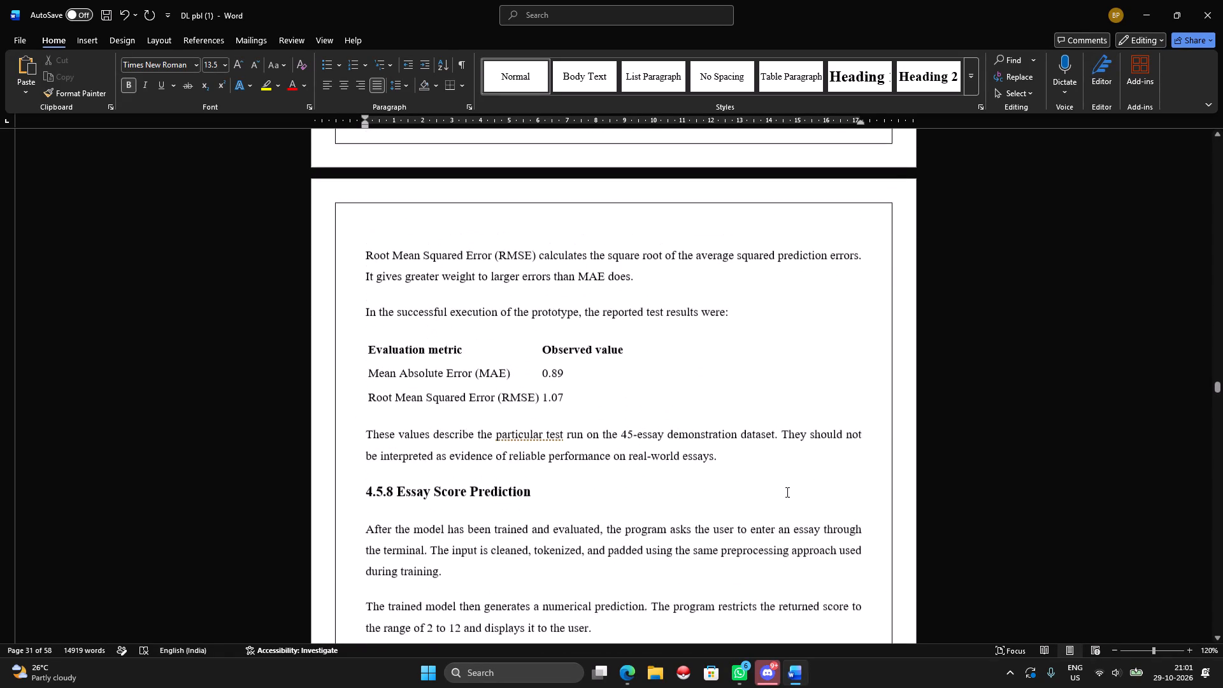
scroll(786, 492, "up", 17)
scroll(749, 510, "up", 15)
scroll(724, 563, "up", 5)
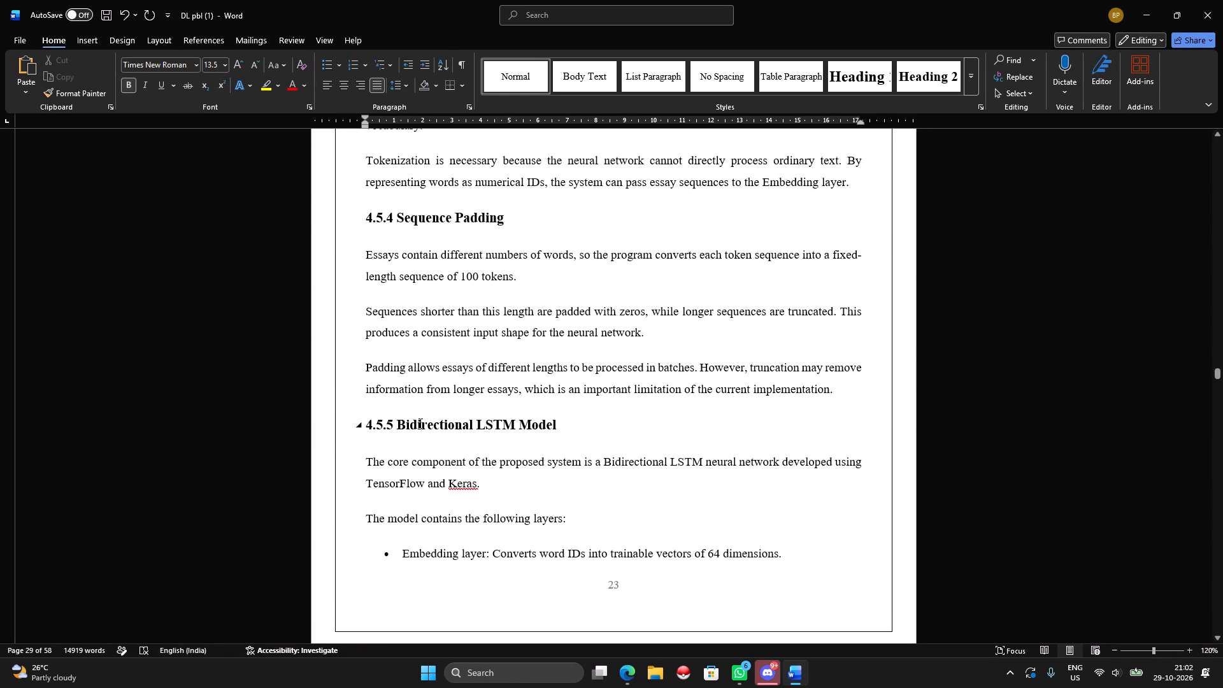
left_click_drag(401, 424, 550, 429)
key("ctrl+c")
key("alt+Tab")
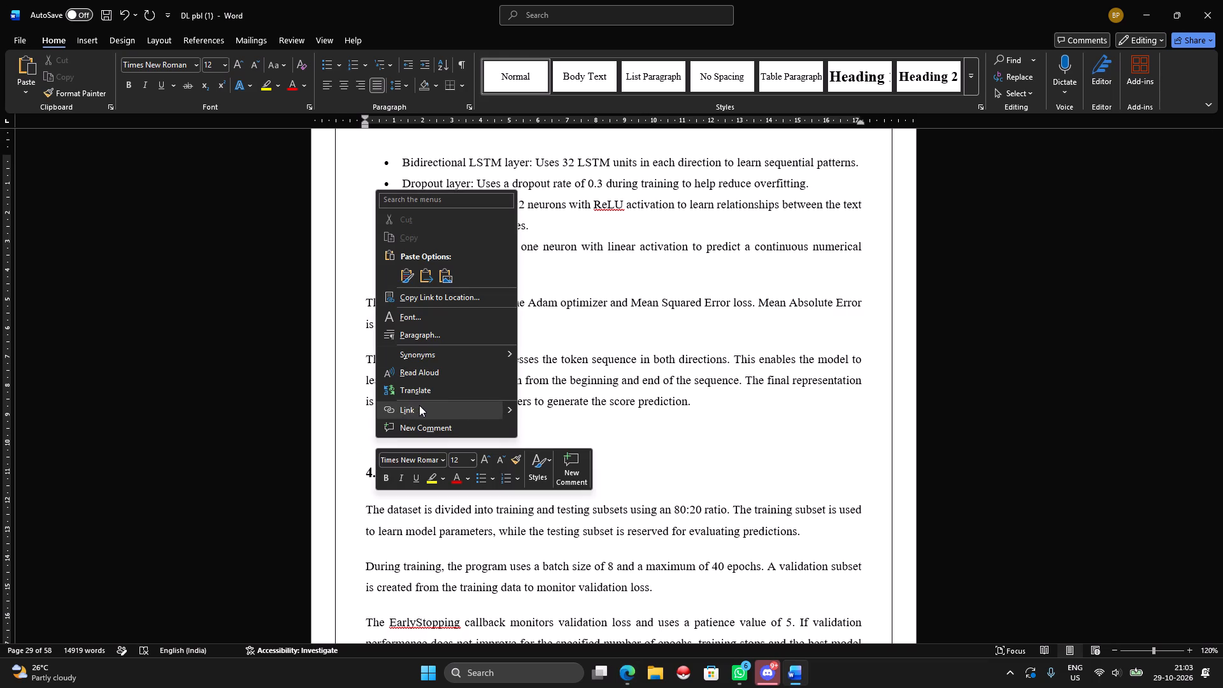
left_click(442, 277)
Shrink the pasted Bidirectional LSTM Model diagram proportionally until it fits the text column width between section 4.5.5's closing paragraph and heading 4.5.6.
scroll(538, 500, "down", 20)
scroll(538, 500, "down", 1)
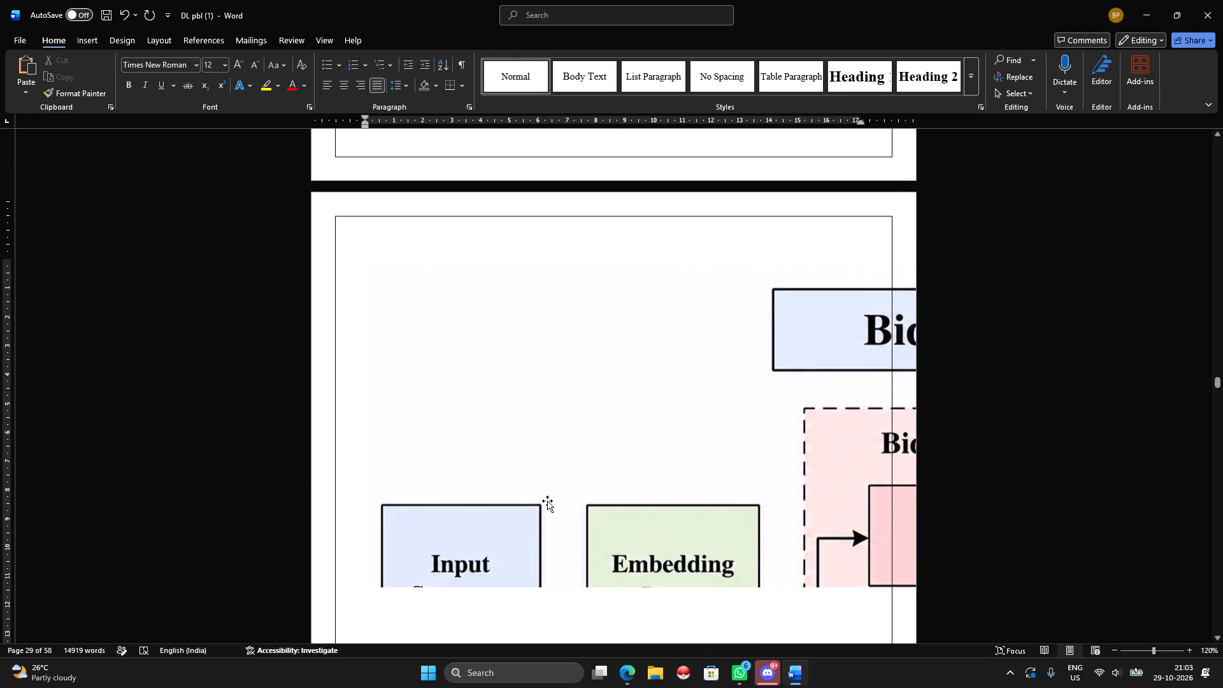
scroll(536, 515, "down", 15)
scroll(526, 516, "up", 5)
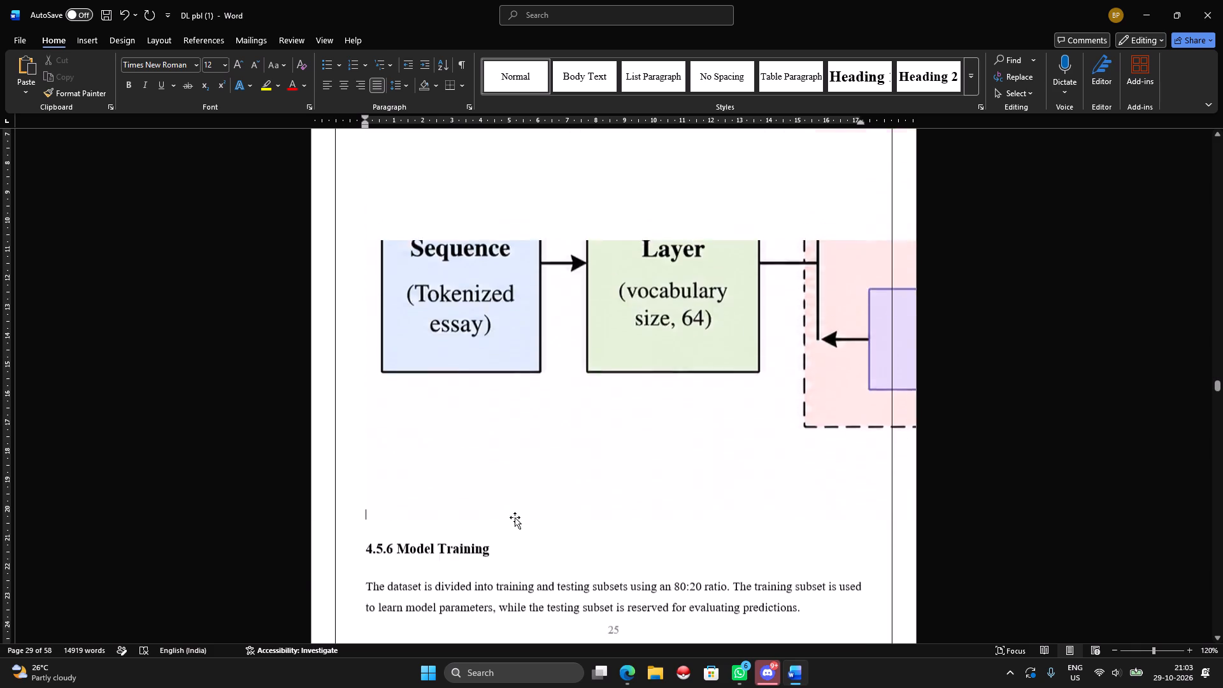
scroll(515, 517, "up", 14)
scroll(474, 492, "down", 7)
scroll(483, 487, "up", 3)
left_click(533, 412)
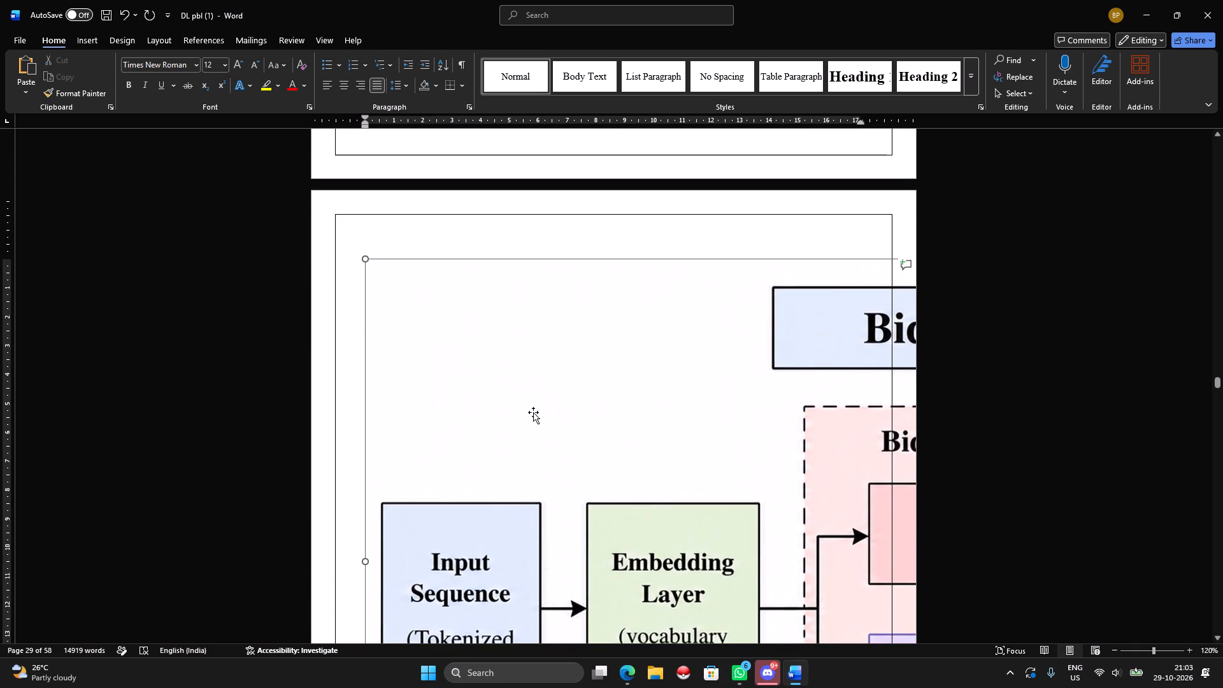
left_click_drag(366, 257, 624, 491)
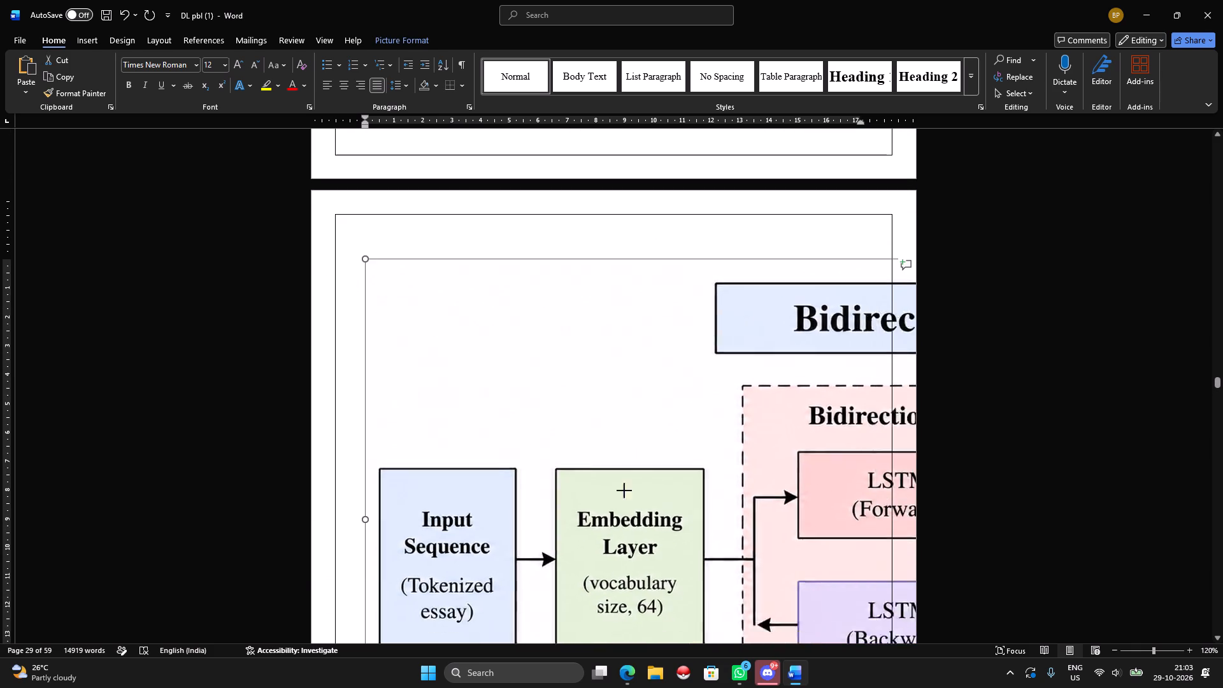
left_click_drag(624, 491, 1213, 687)
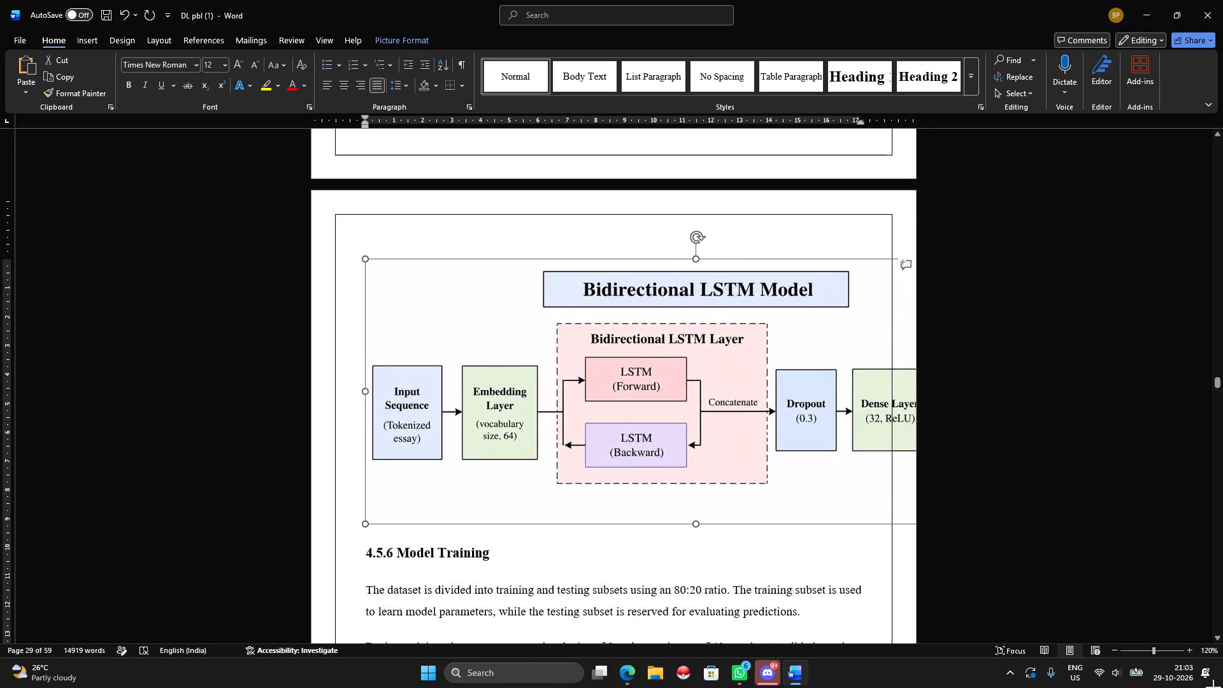
left_click_drag(1213, 687, 1216, 547)
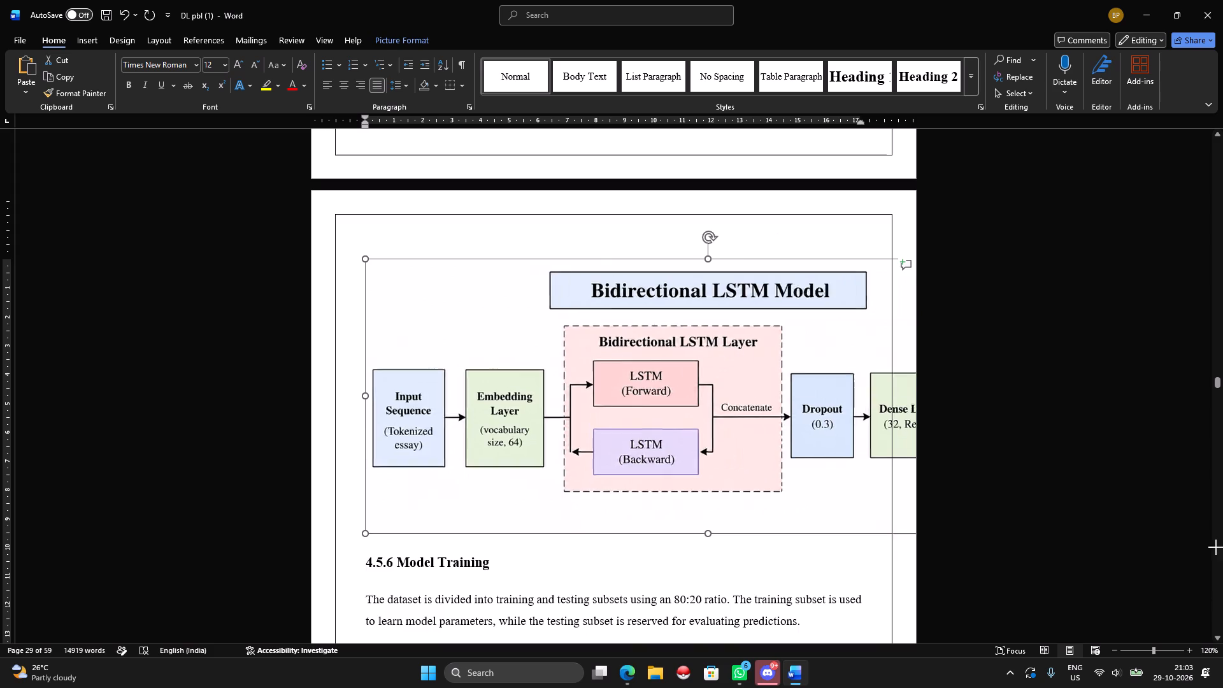
left_click_drag(1216, 547, 1208, 649)
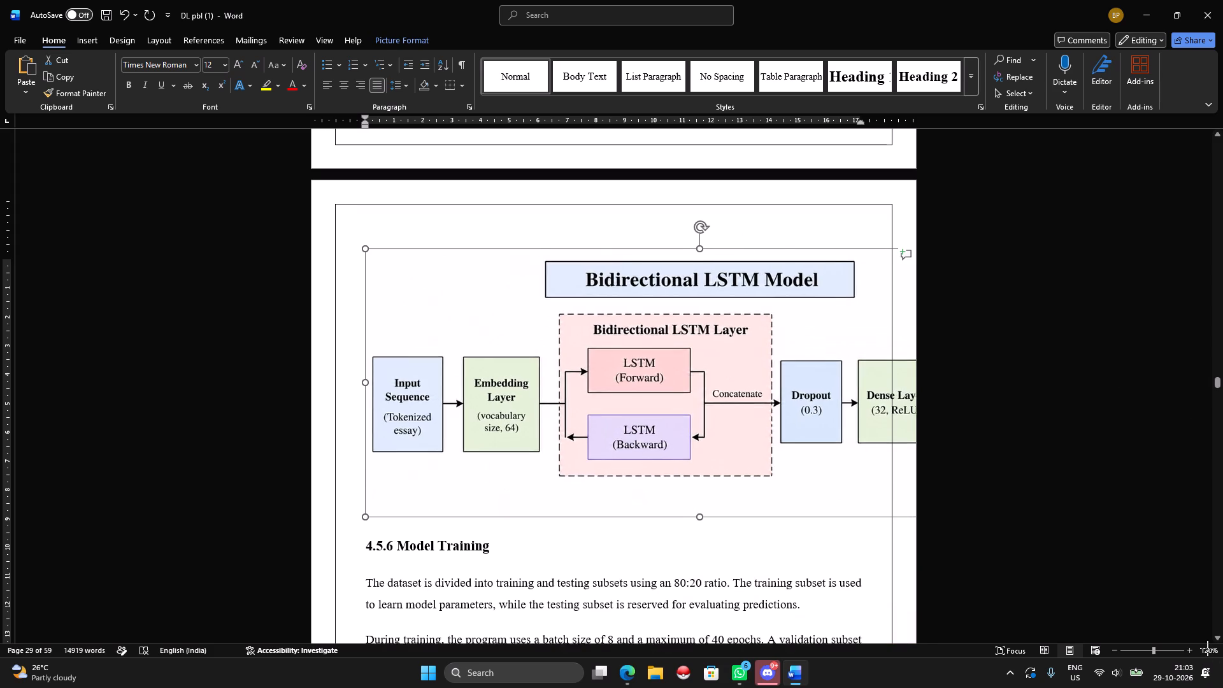
left_click_drag(1208, 649, 1222, 687)
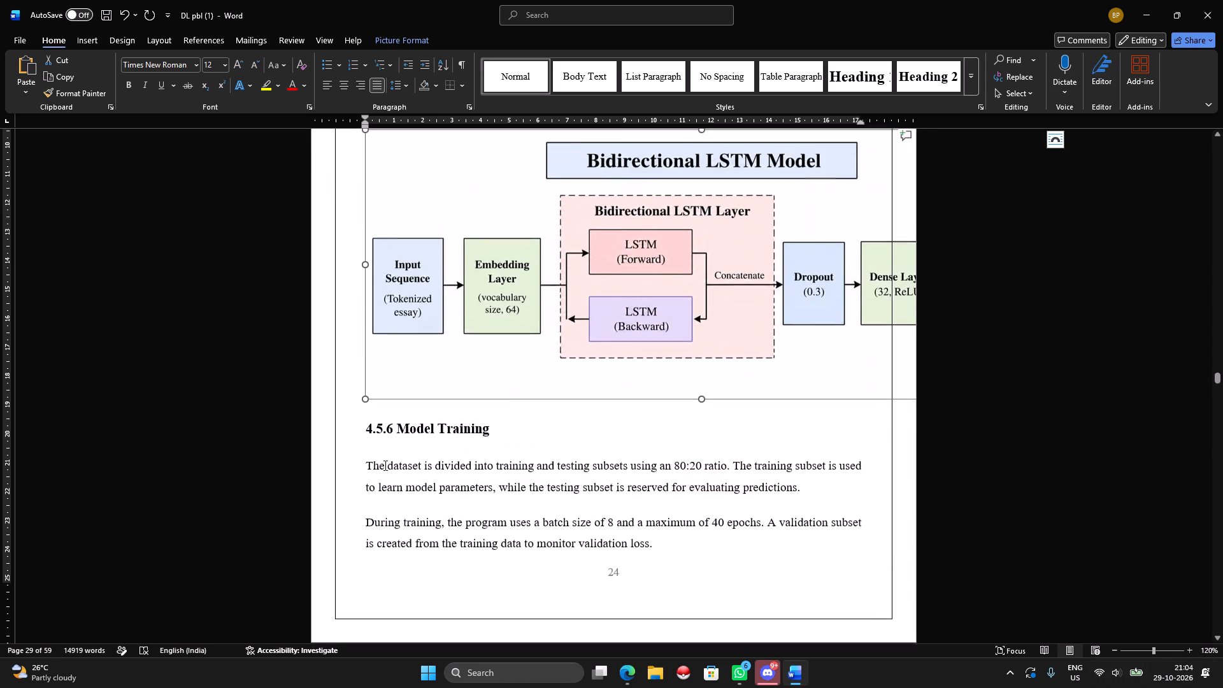
scroll(377, 337, "up", 3)
scroll(413, 413, "up", 2)
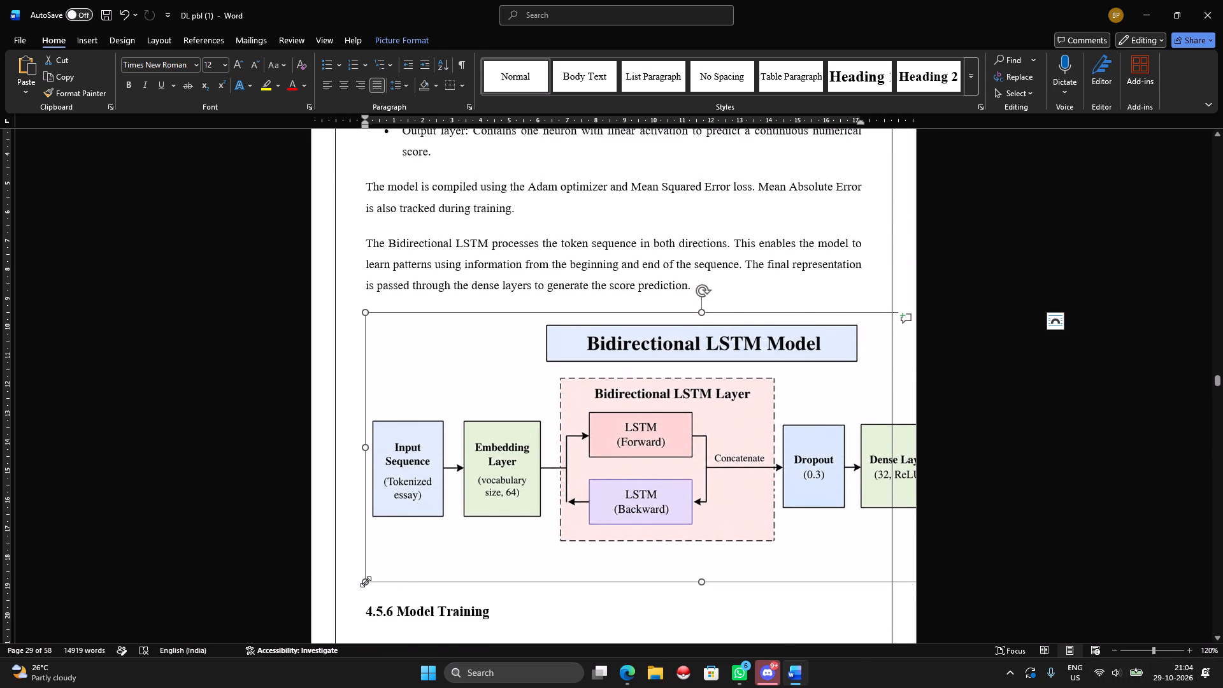
left_click_drag(366, 582, 611, 514)
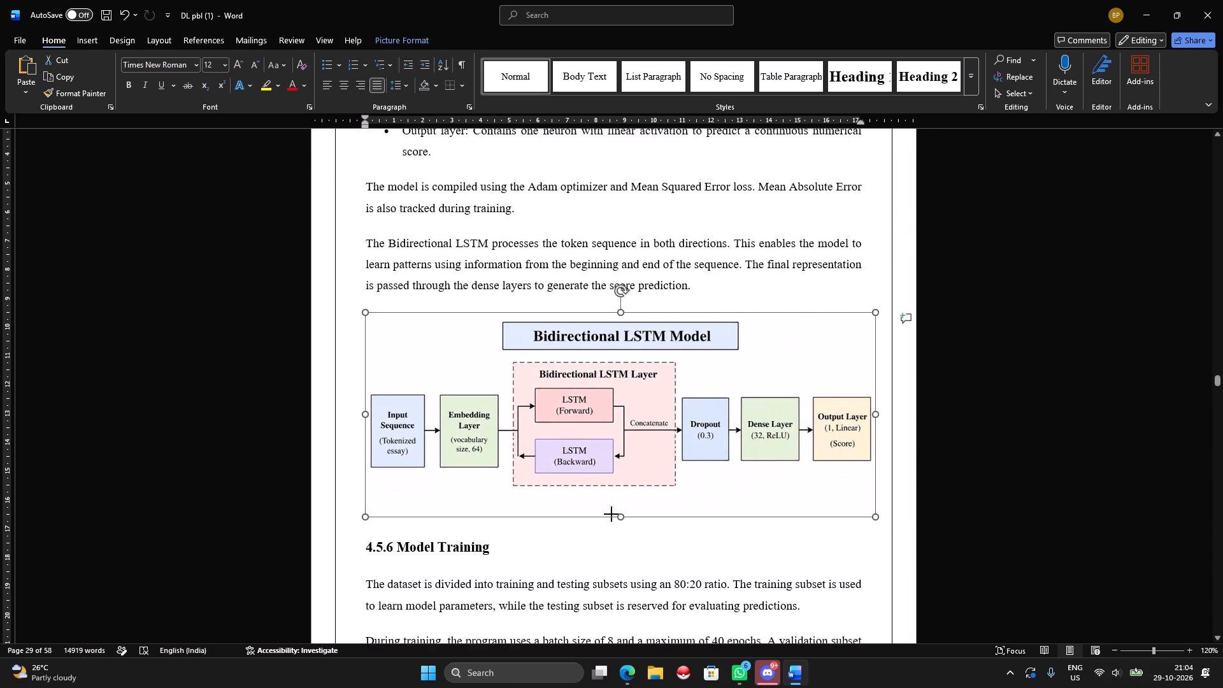
left_click_drag(611, 514, 611, 514)
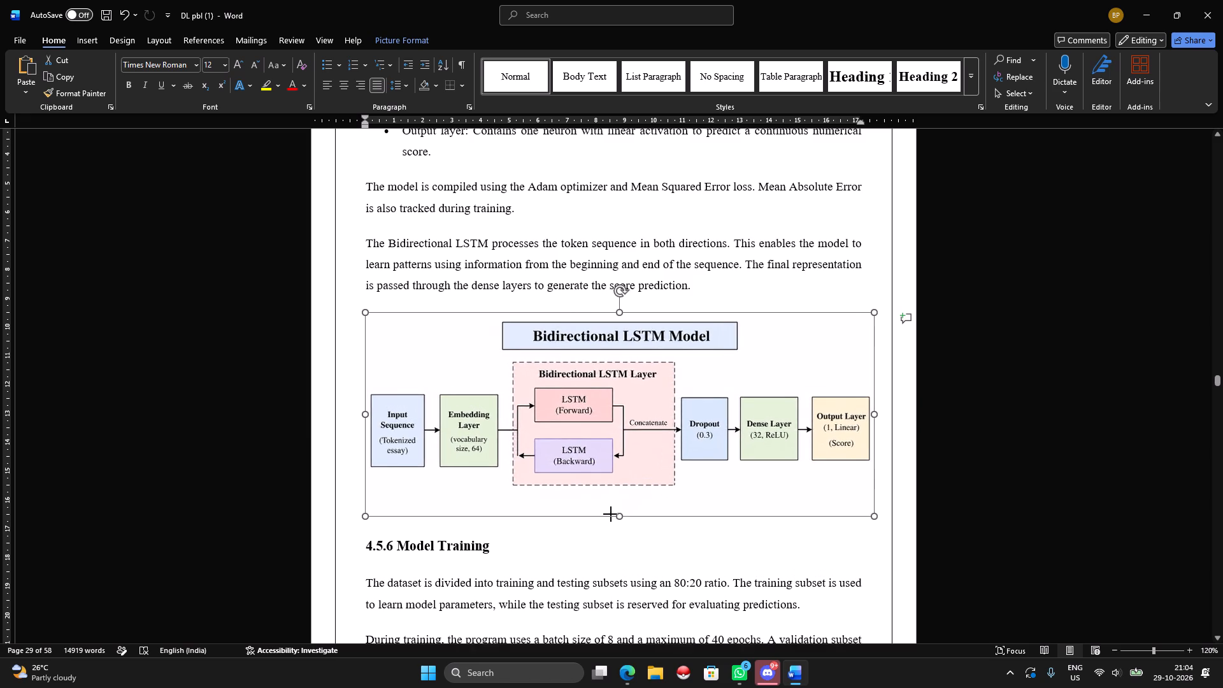
left_click_drag(611, 514, 617, 511)
left_click(964, 418)
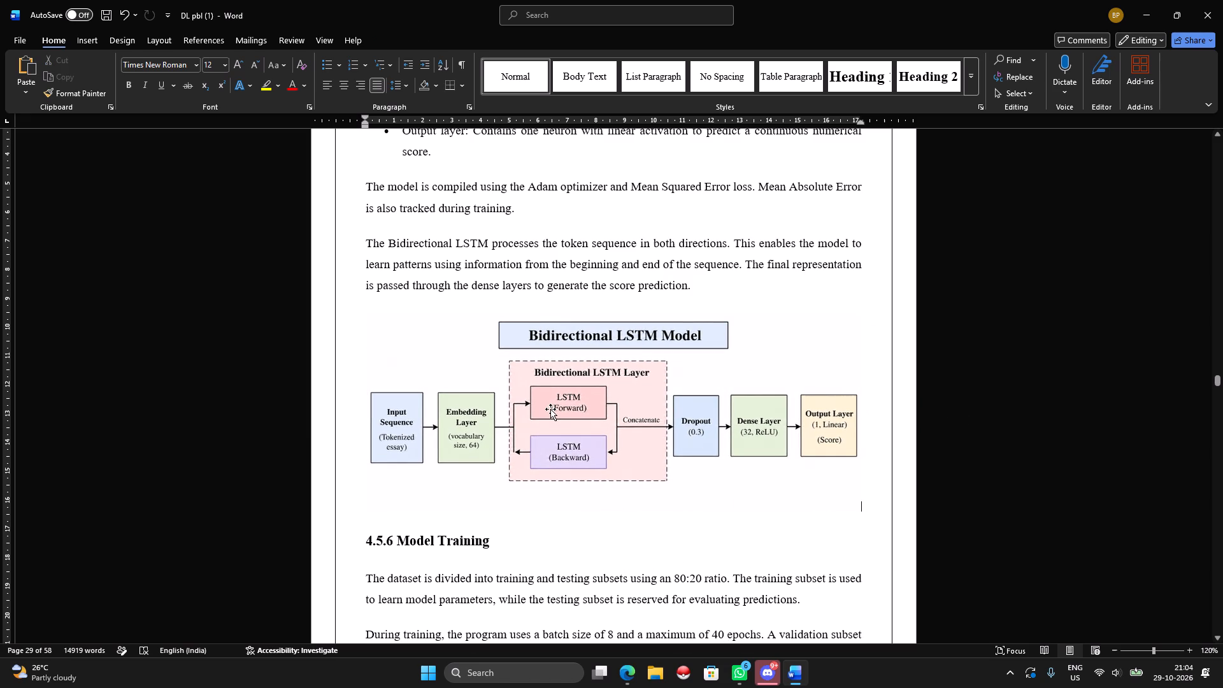
Review the chapter 4 page layout from the Bidirectional LSTM diagram up to section 4.3 and back down to the diagram.
scroll(550, 461, "up", 1)
scroll(550, 461, "down", 4)
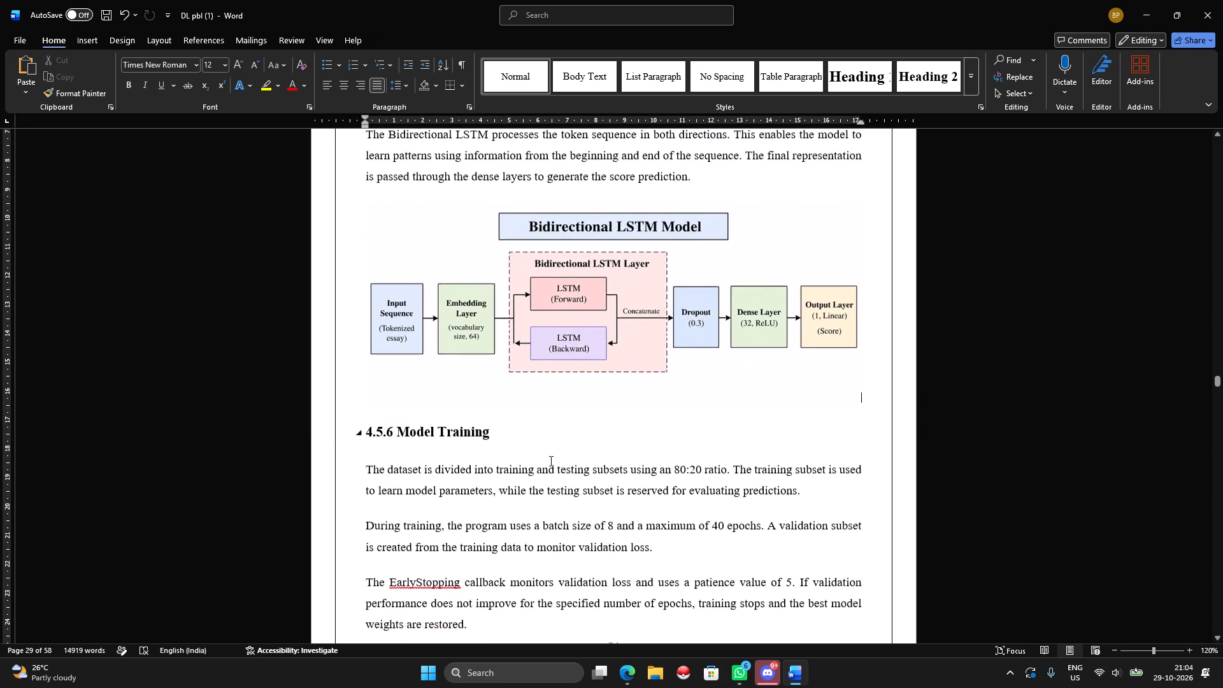
scroll(550, 461, "down", 1)
scroll(550, 461, "up", 13)
scroll(553, 461, "up", 14)
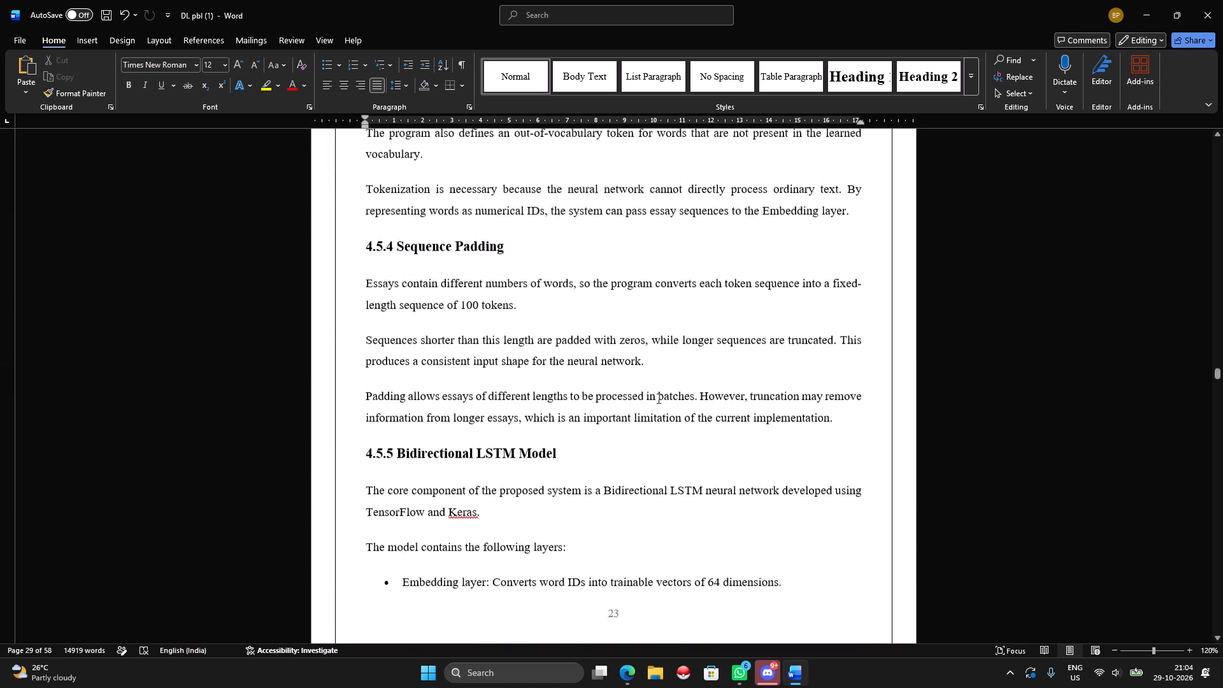
scroll(657, 398, "up", 20)
scroll(657, 398, "up", 20)
scroll(657, 398, "up", 1)
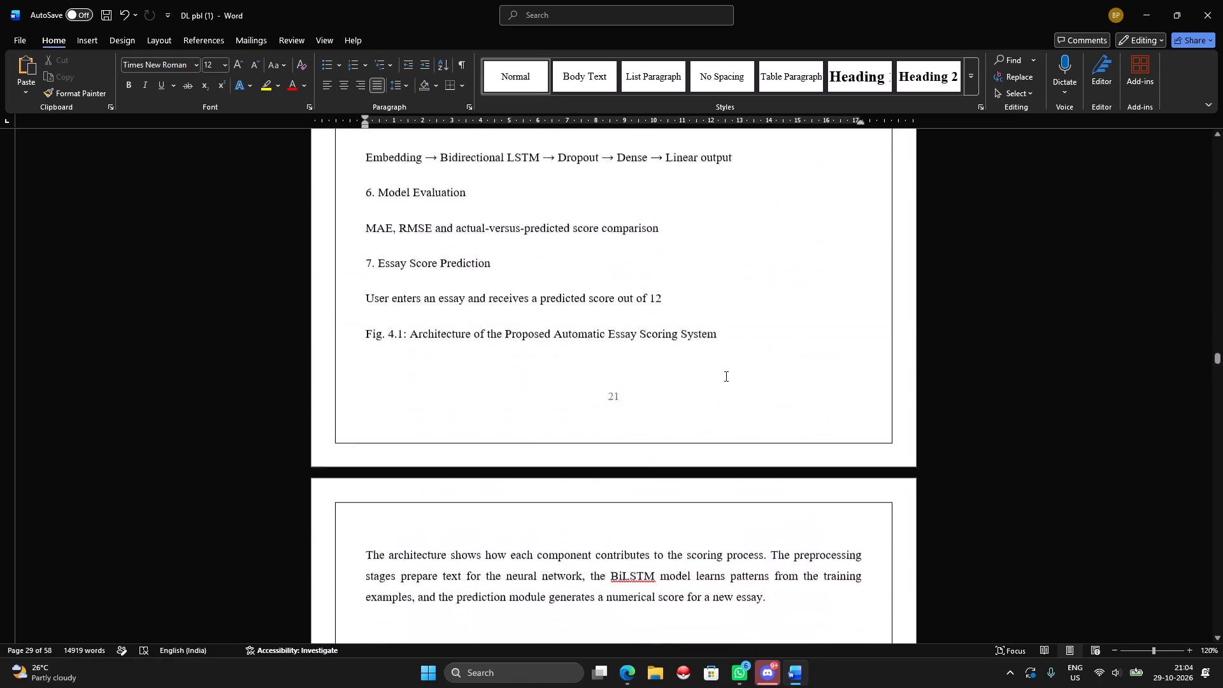
scroll(725, 376, "up", 19)
scroll(583, 376, "up", 9)
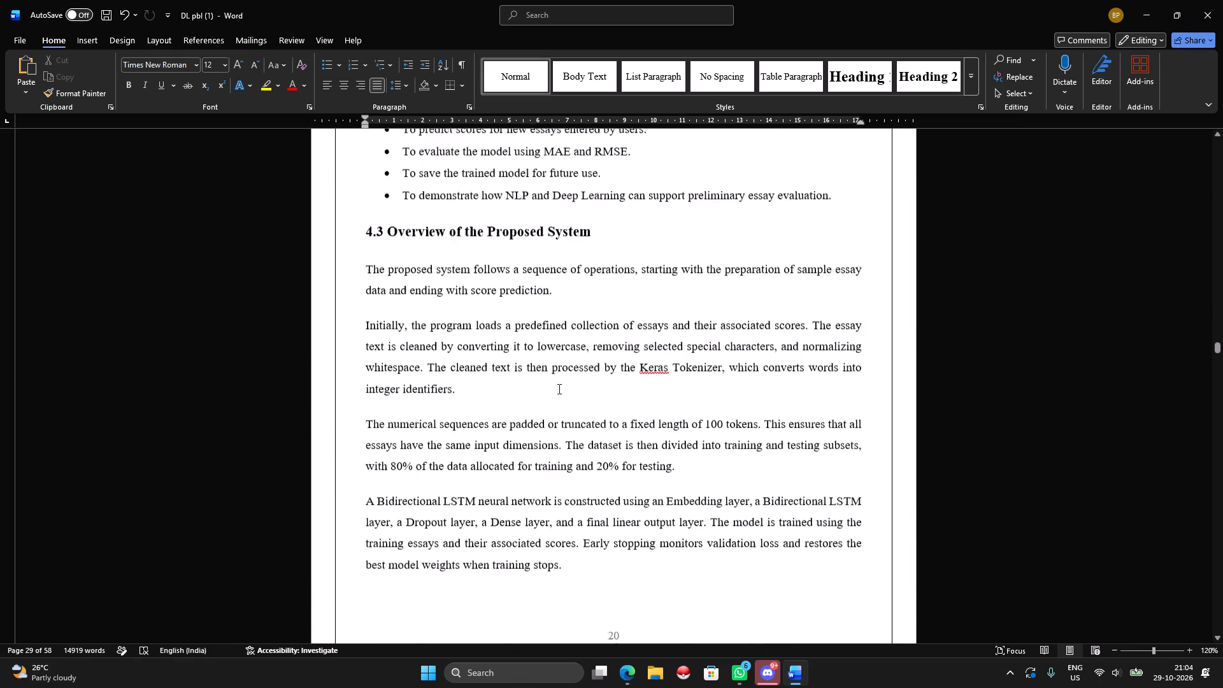
scroll(558, 389, "up", 11)
scroll(542, 402, "down", 20)
scroll(542, 402, "down", 20)
scroll(542, 402, "down", 1)
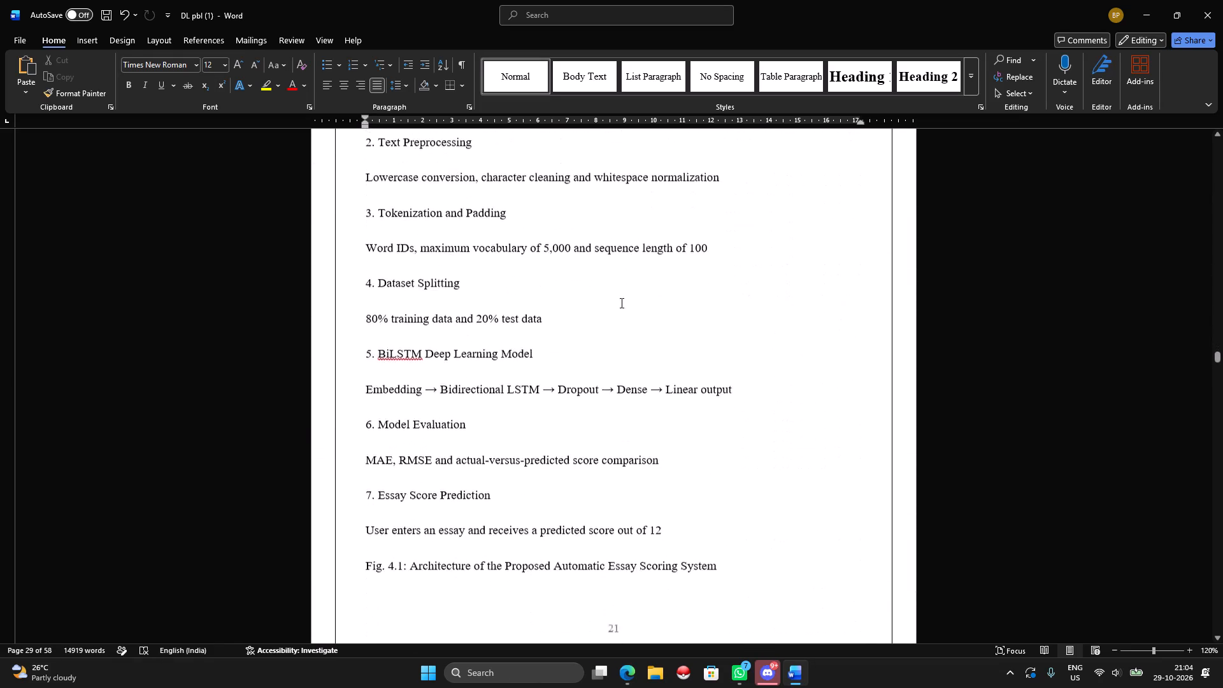
scroll(620, 303, "down", 14)
scroll(629, 313, "down", 20)
scroll(629, 313, "down", 4)
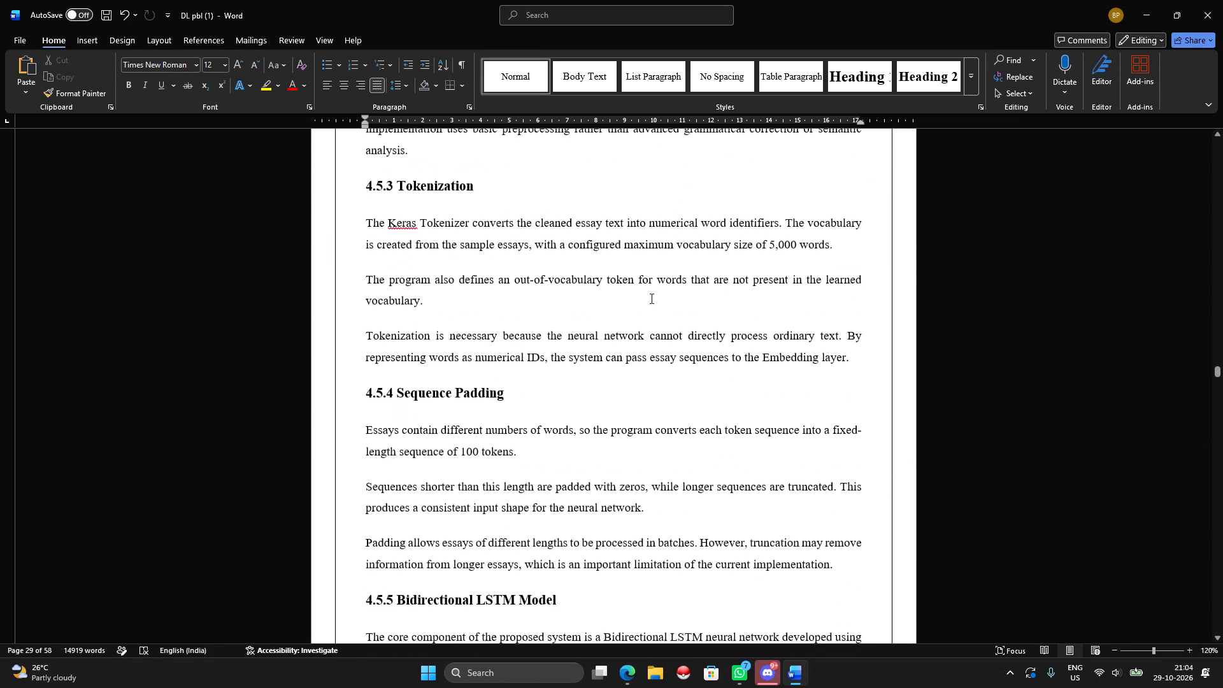
scroll(648, 292, "down", 12)
scroll(654, 296, "down", 15)
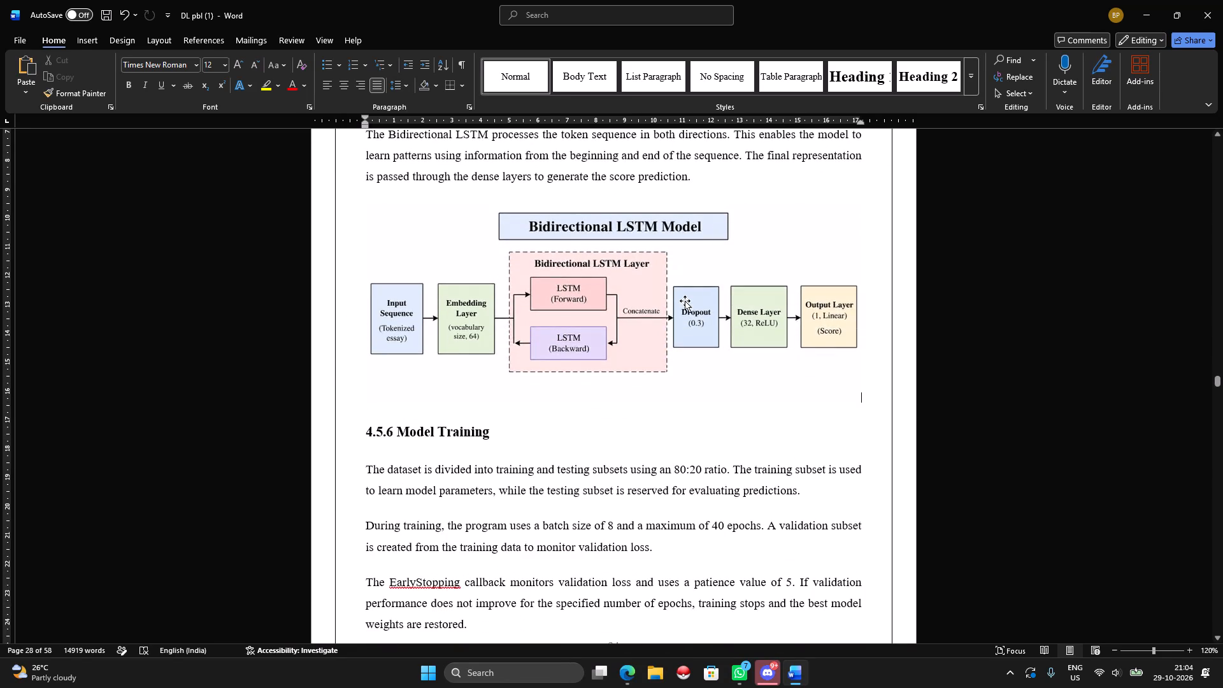
Delete the two blank lines between the end of section 4.5.9 Model Saving and heading 4.6 Advantages of the Proposed System.
scroll(689, 304, "down", 6)
scroll(689, 306, "down", 20)
scroll(689, 306, "down", 3)
scroll(433, 309, "up", 1)
scroll(436, 312, "down", 7)
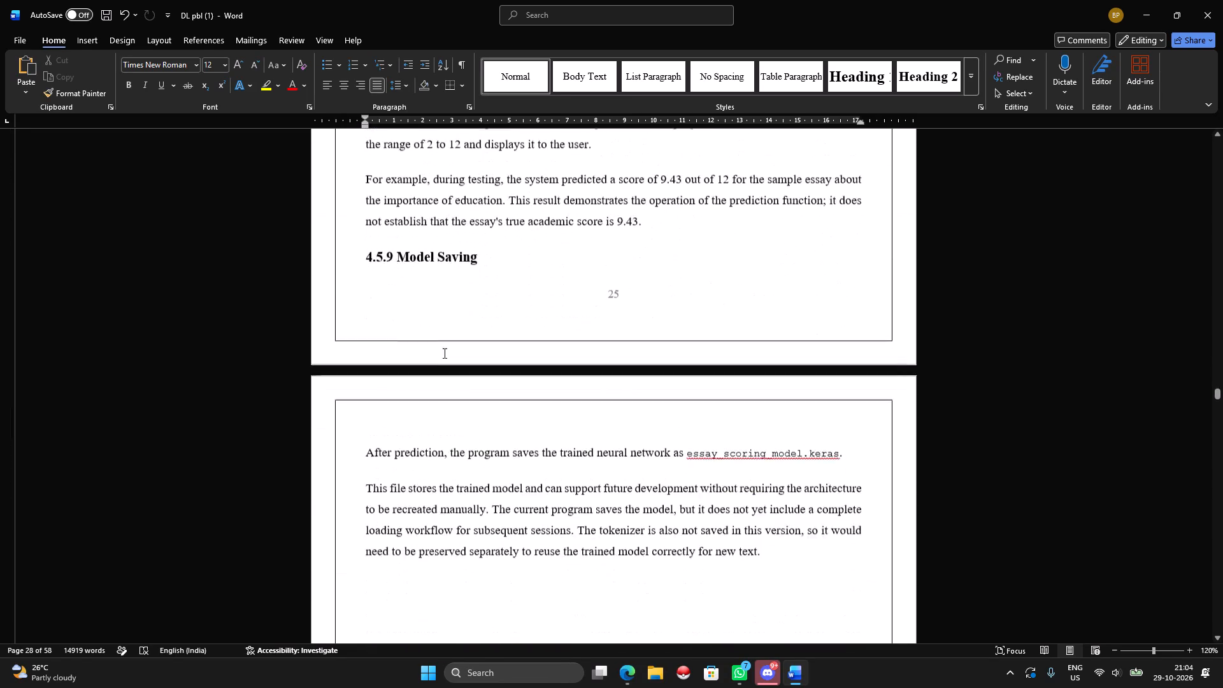
scroll(443, 353, "down", 8)
scroll(459, 368, "up", 6)
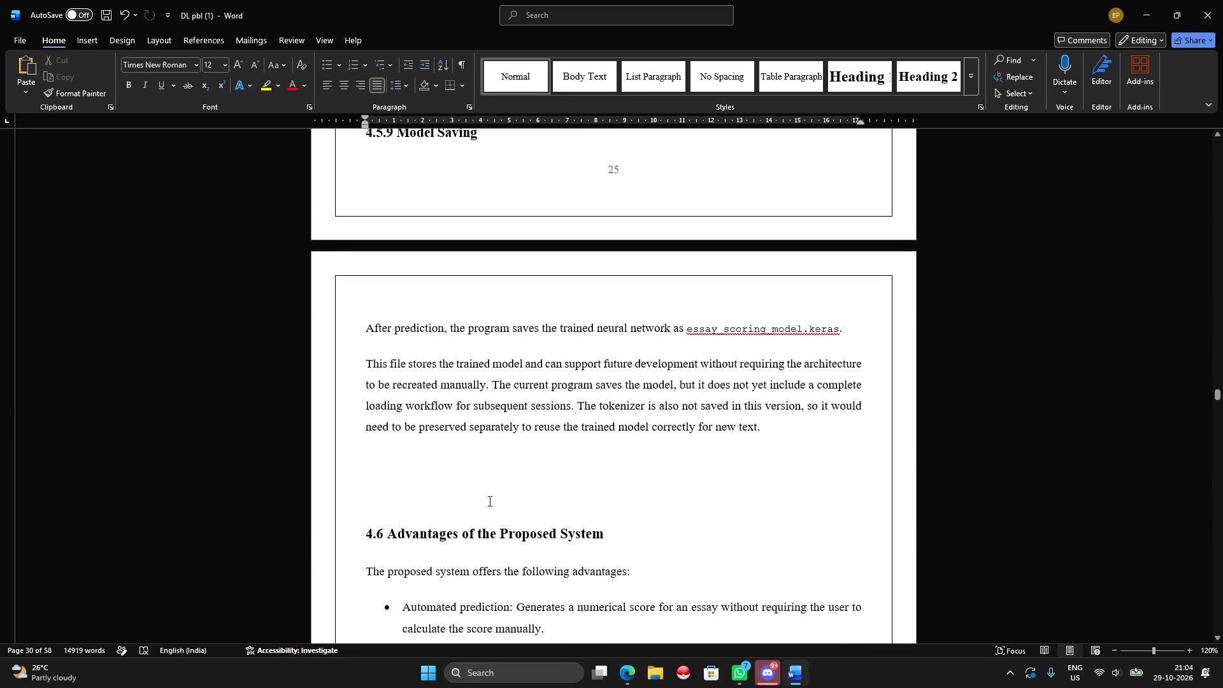
left_click(487, 501)
key("BackSpace")
key("BackSpace")
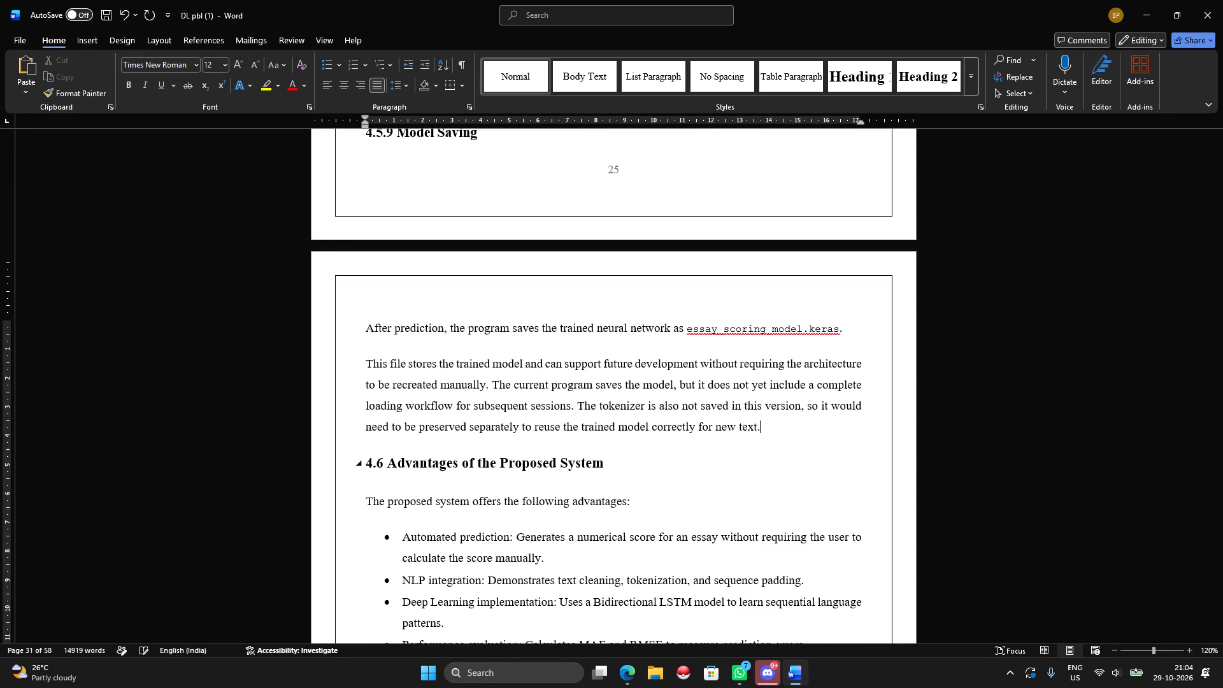
Add a blank line after section 4.5.8's closing paragraph to move heading 4.5.9 Model Saving onto the page with its text.
scroll(444, 536, "up", 6)
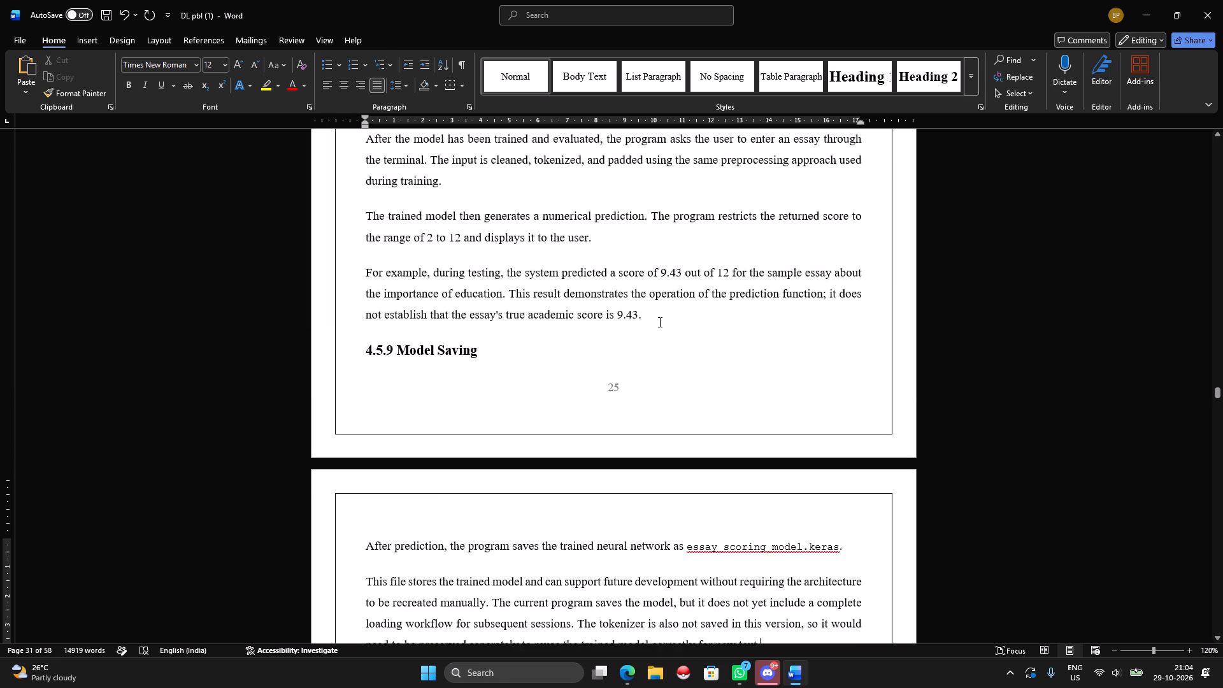
left_click(659, 322)
key("Return")
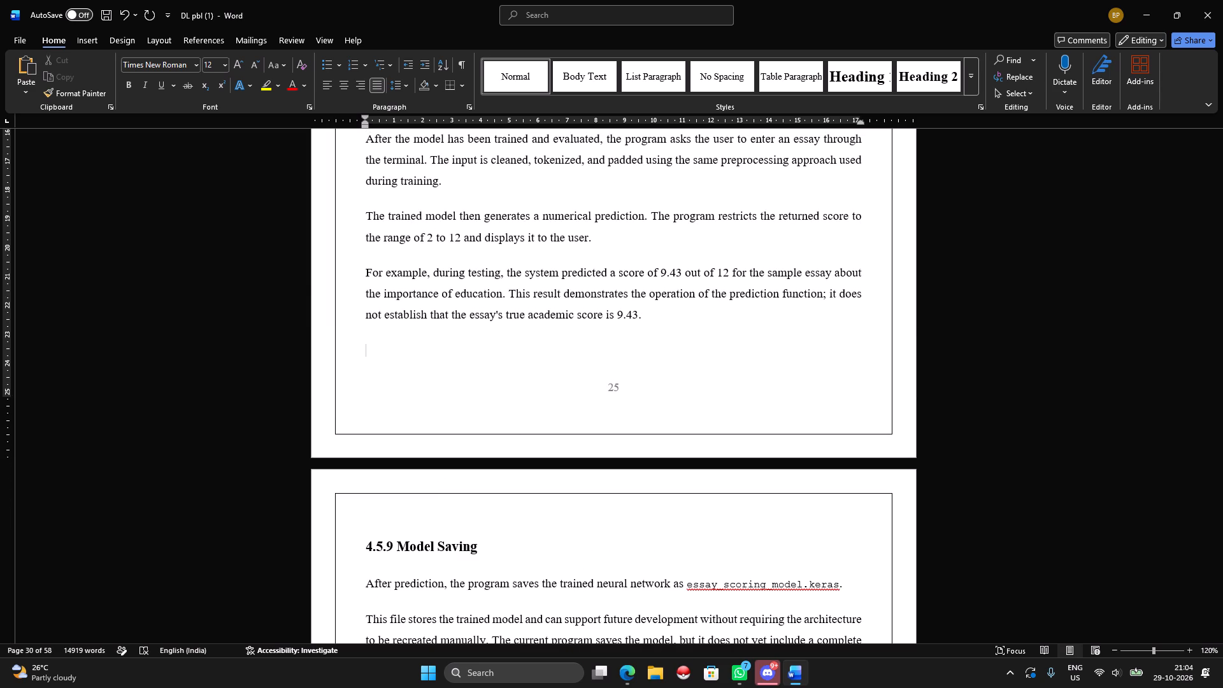
Switch from the report to the DL Project Implementation Coding chat in Microsoft Edge.
key("alt+Tab")
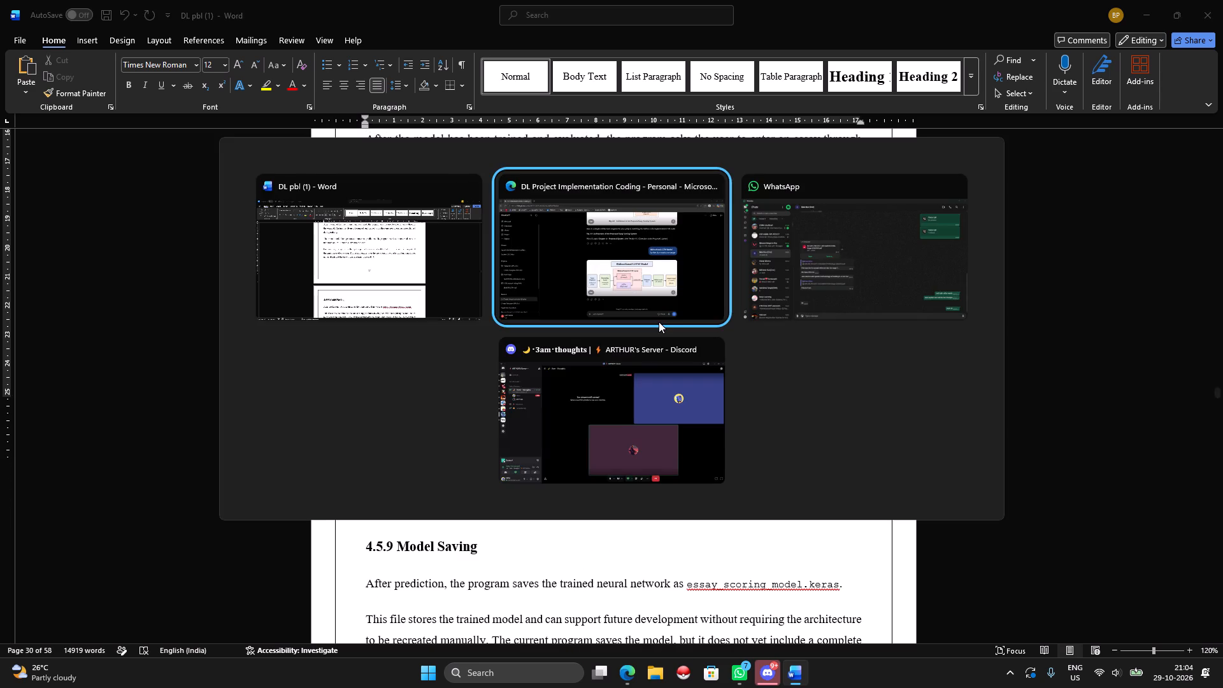
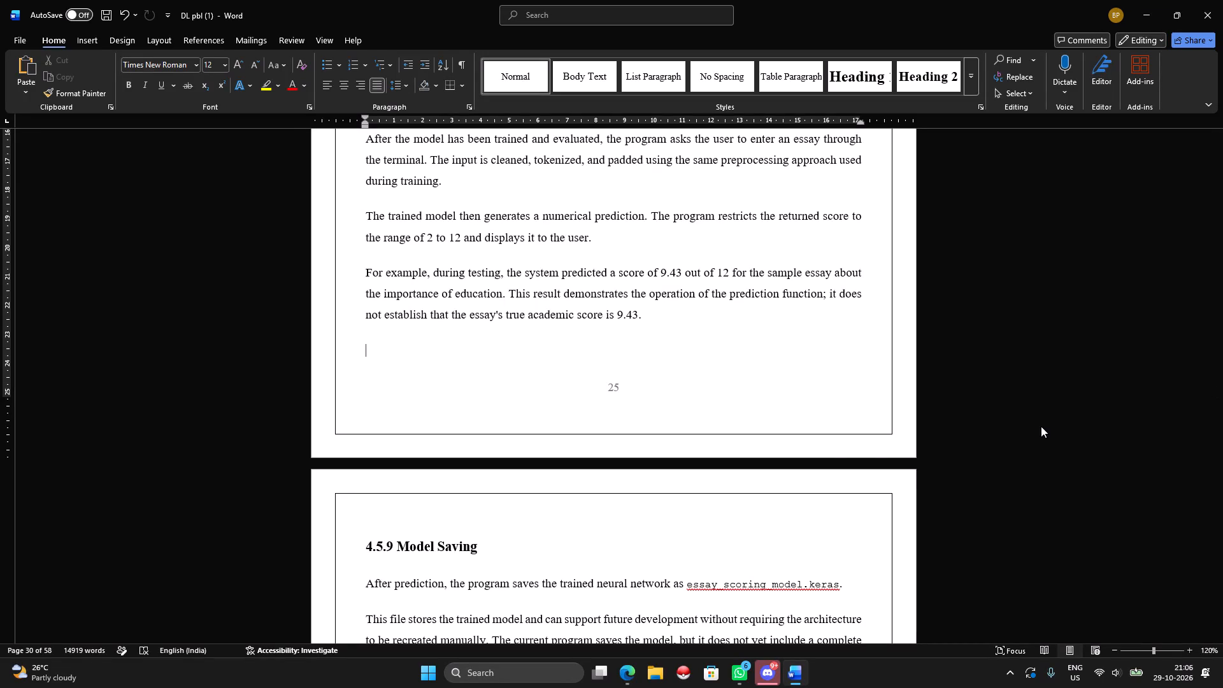
Review the report from section 4.5.9 Model Saving through the end of chapter 4 to the opening of chapter 5.
scroll(702, 498, "down", 20)
scroll(702, 498, "down", 8)
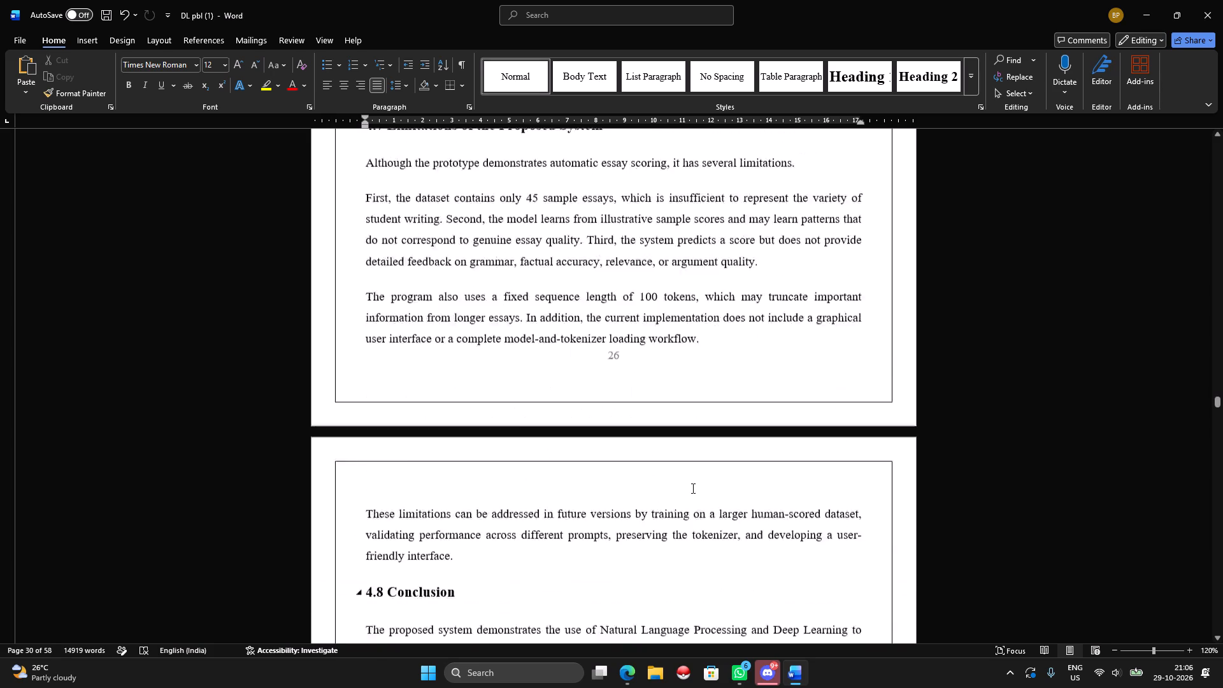
scroll(692, 488, "down", 20)
scroll(692, 488, "down", 4)
scroll(708, 489, "up", 5)
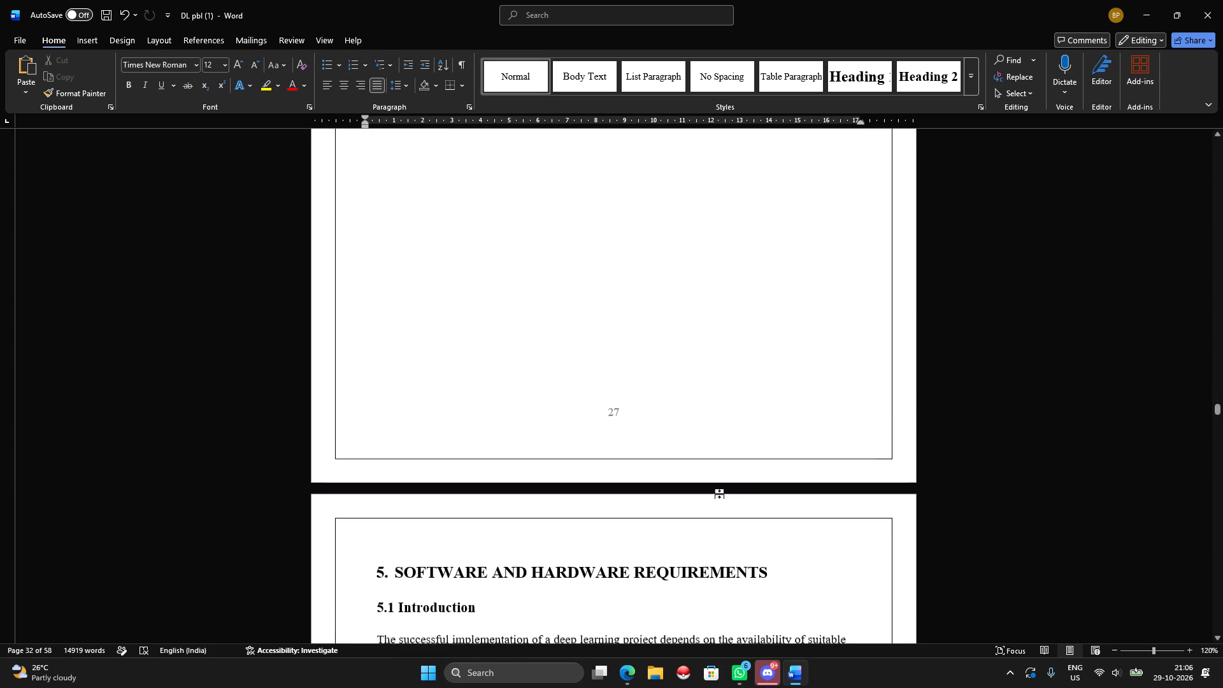
scroll(731, 499, "down", 2)
scroll(731, 499, "up", 3)
scroll(736, 496, "down", 4)
scroll(774, 459, "down", 4)
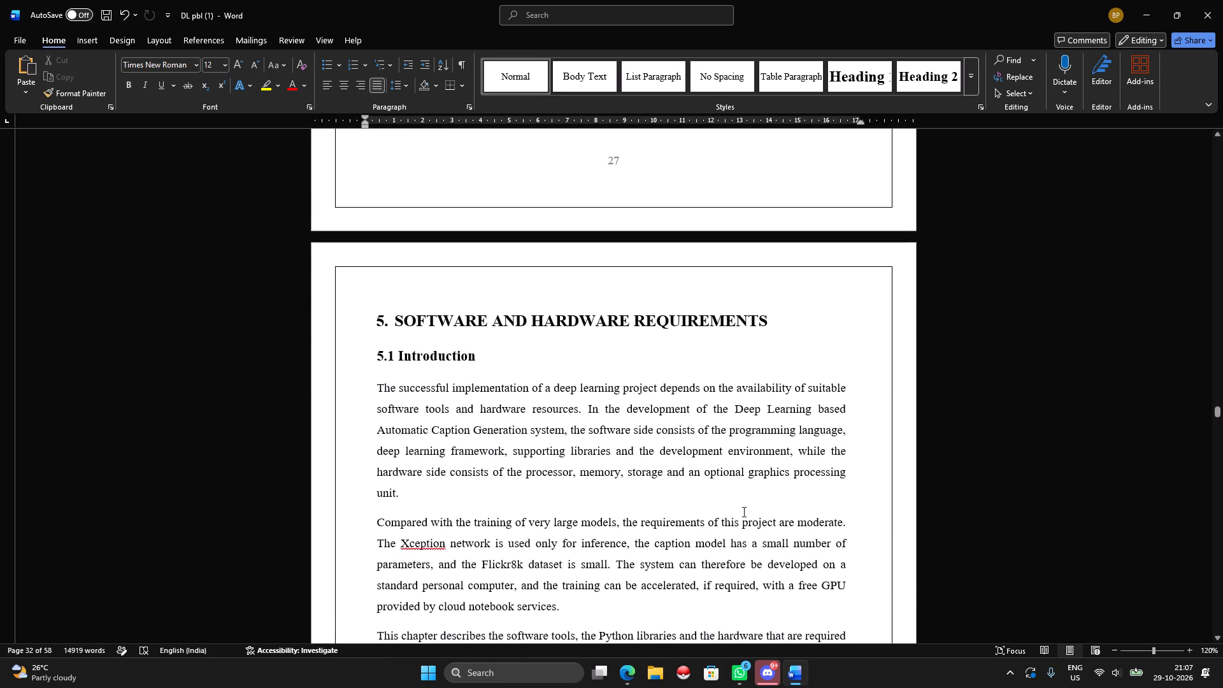
scroll(741, 512, "down", 2)
Switch to the DL Project Implementation Coding chat in Edge and go to its message box below the Bidirectional LSTM diagram.
key("alt+Tab")
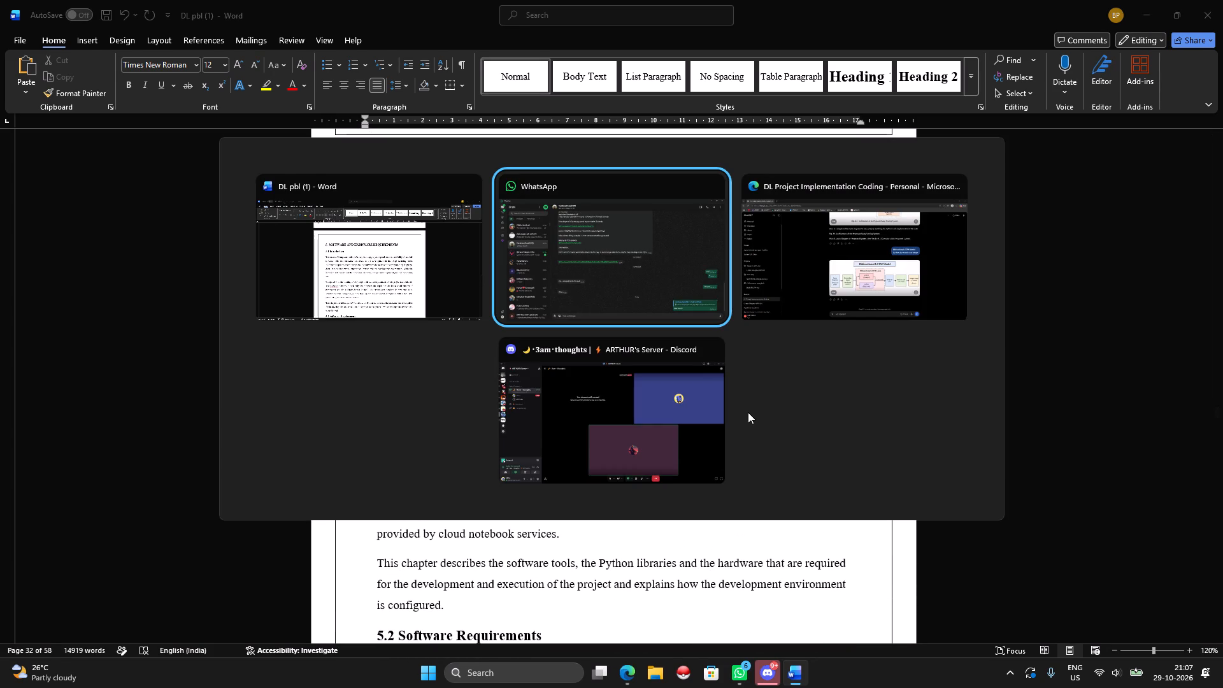
key("alt+Tab")
scroll(722, 501, "down", 5)
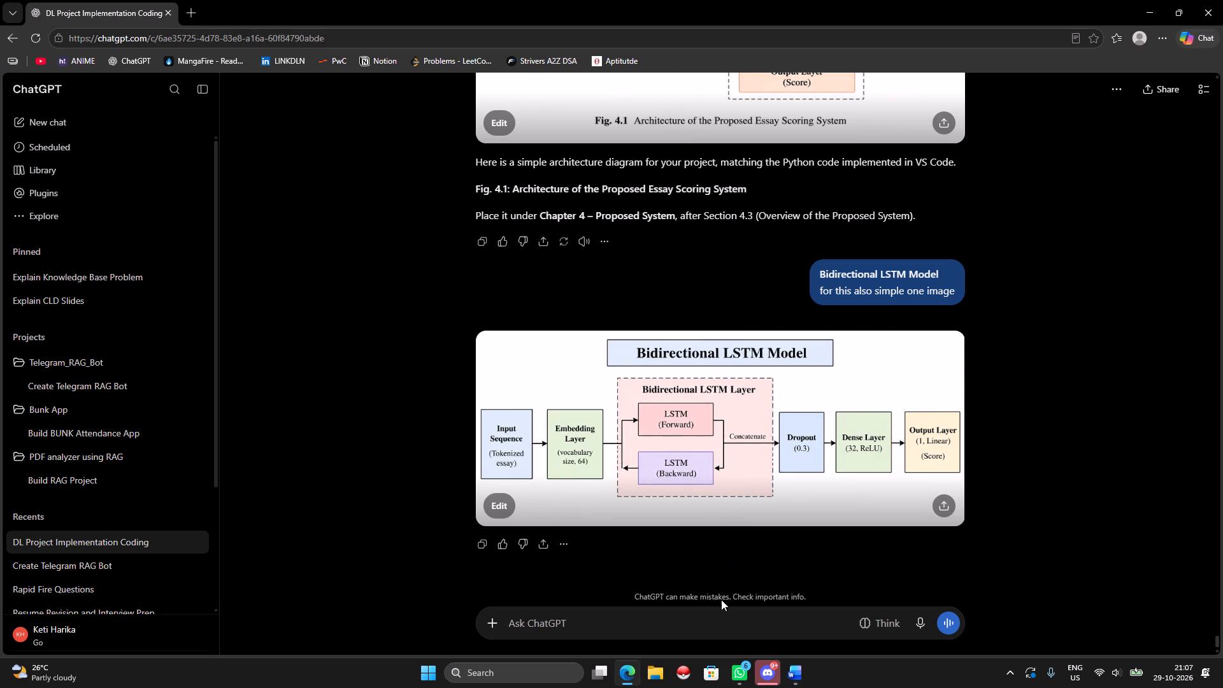
left_click(733, 624)
Return to the Word report and examine the start of chapter 5, Software and Hardware Requirements, and the page before it.
key("alt+Tab")
scroll(455, 368, "up", 4)
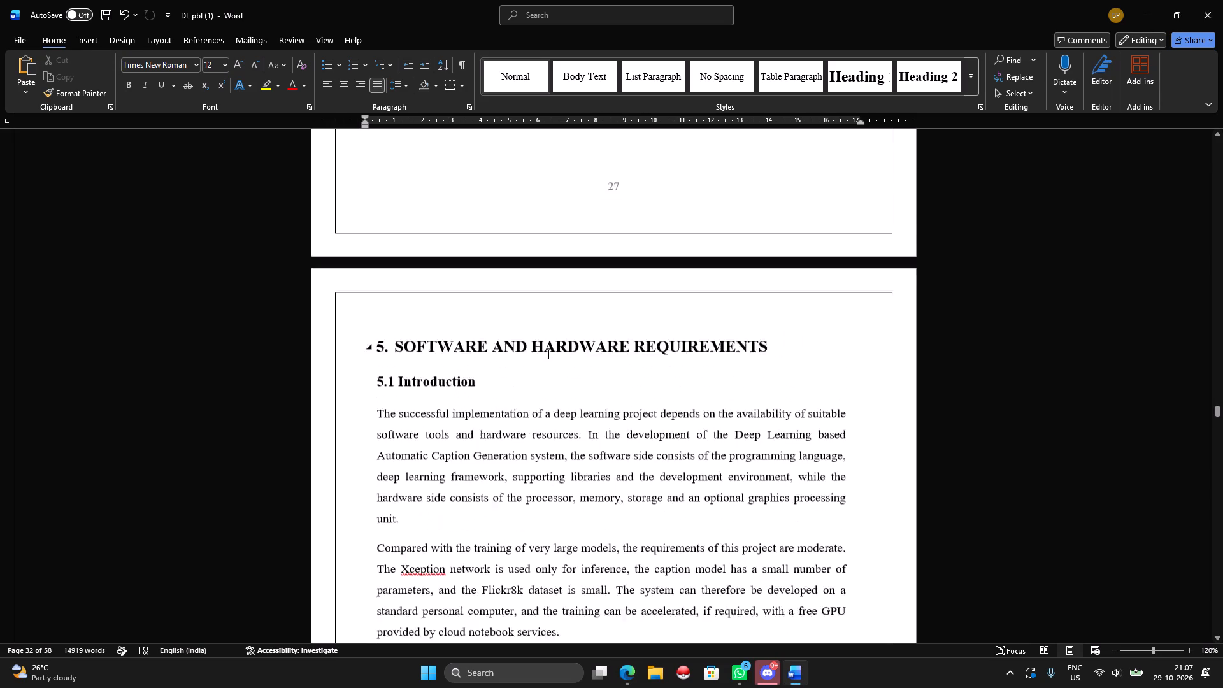
scroll(547, 354, "up", 4)
scroll(717, 376, "up", 1)
scroll(718, 376, "down", 8)
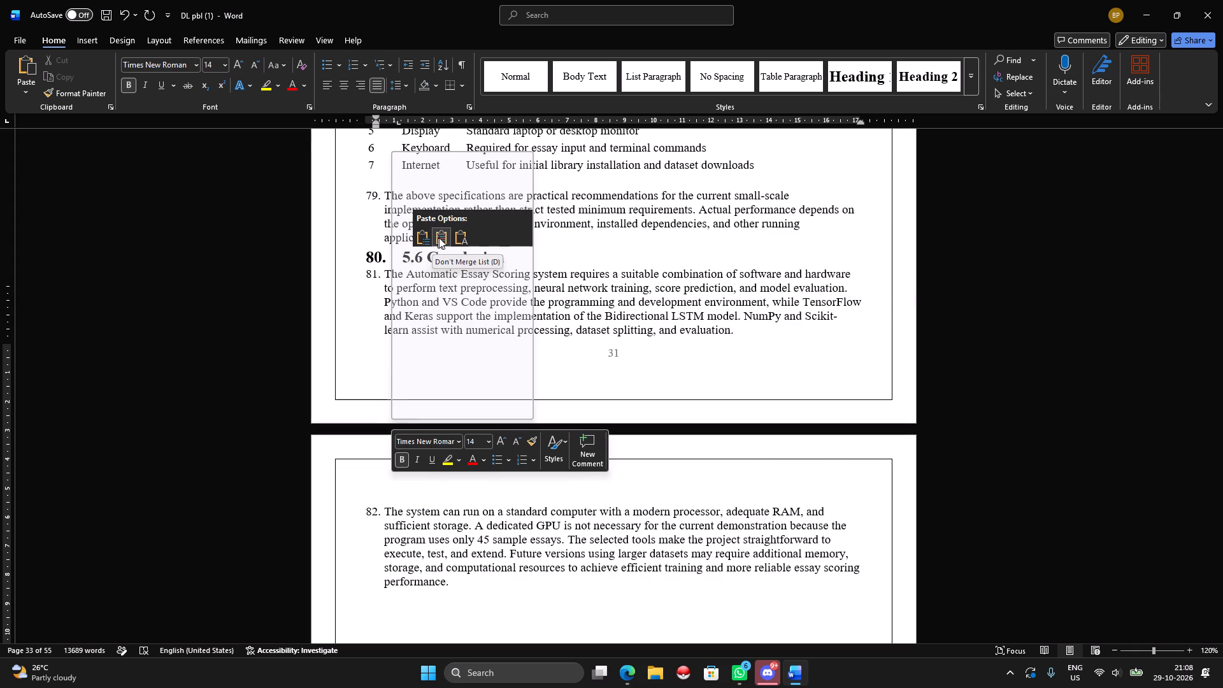
left_click(439, 238)
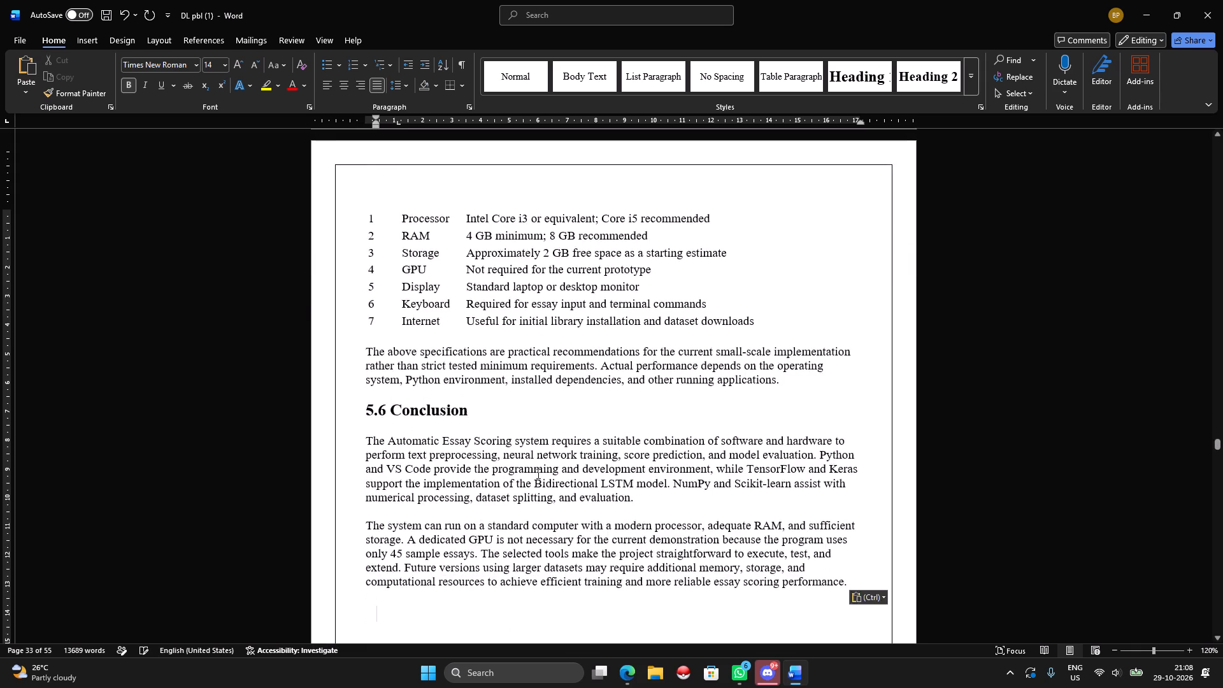
Review the layout of the pasted chapter 5 text, its headings and its tables back to the chapter start.
scroll(537, 473, "up", 20)
scroll(537, 473, "up", 19)
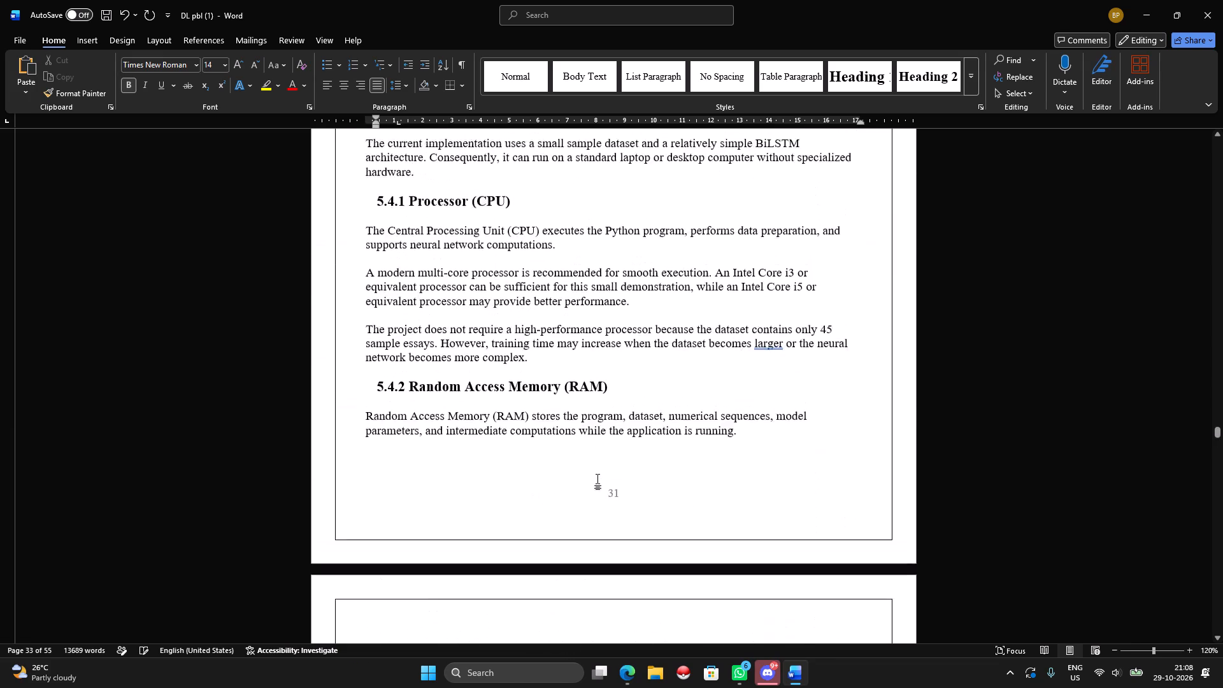
scroll(597, 479, "up", 19)
scroll(631, 475, "down", 3)
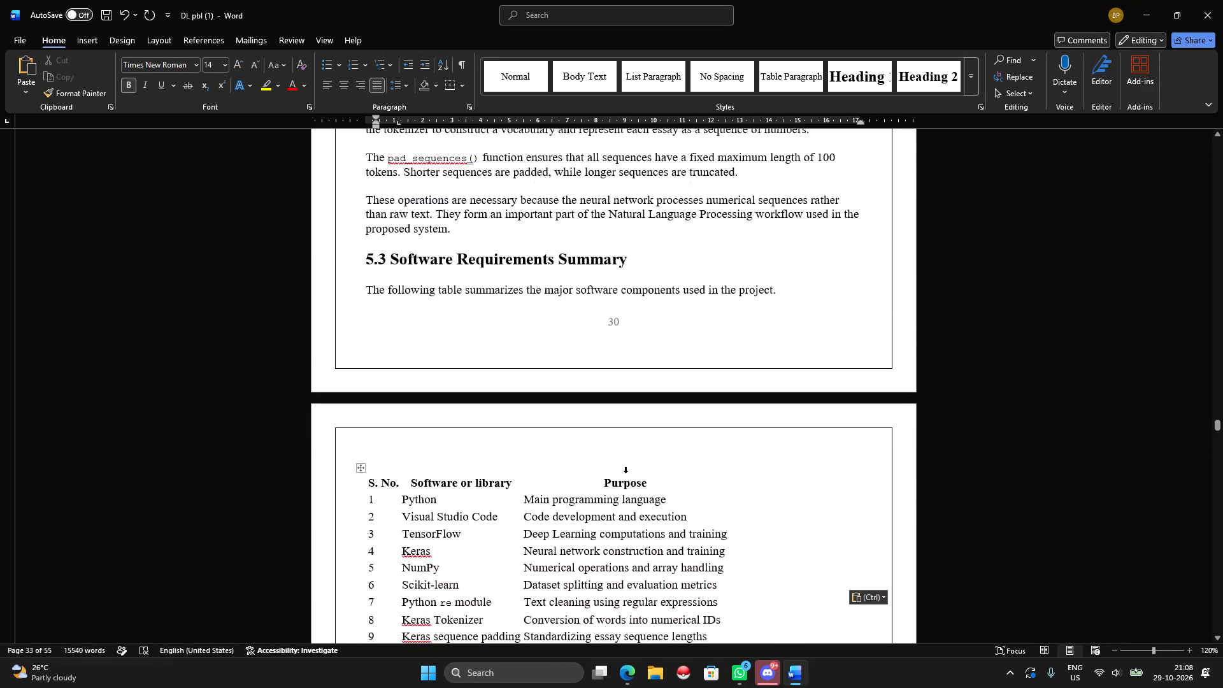
scroll(626, 473, "down", 2)
scroll(527, 452, "up", 20)
scroll(527, 452, "up", 2)
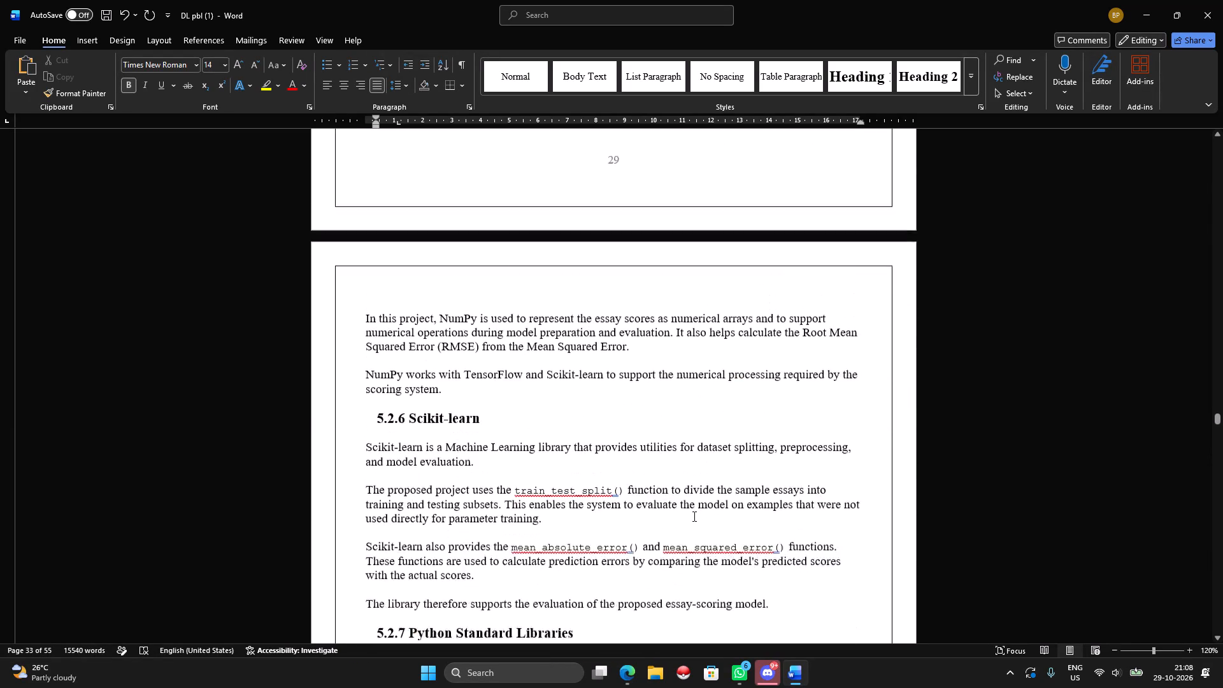
scroll(683, 516, "up", 20)
scroll(683, 516, "up", 10)
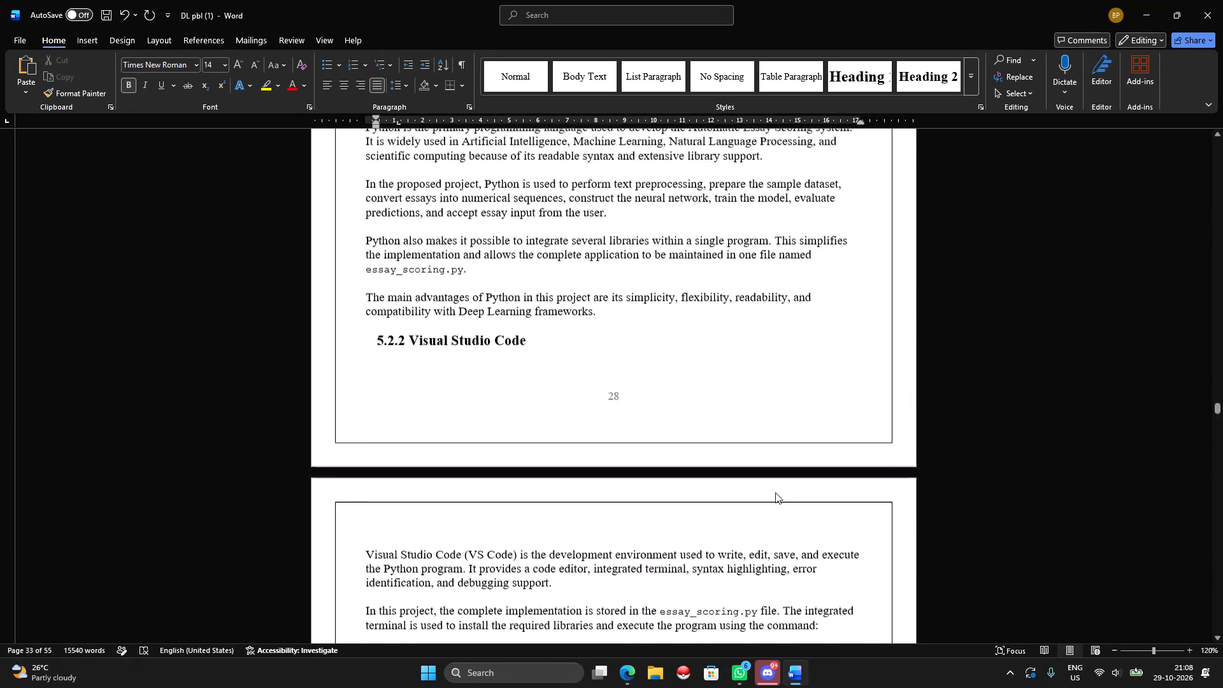
scroll(775, 493, "up", 20)
scroll(805, 504, "down", 8)
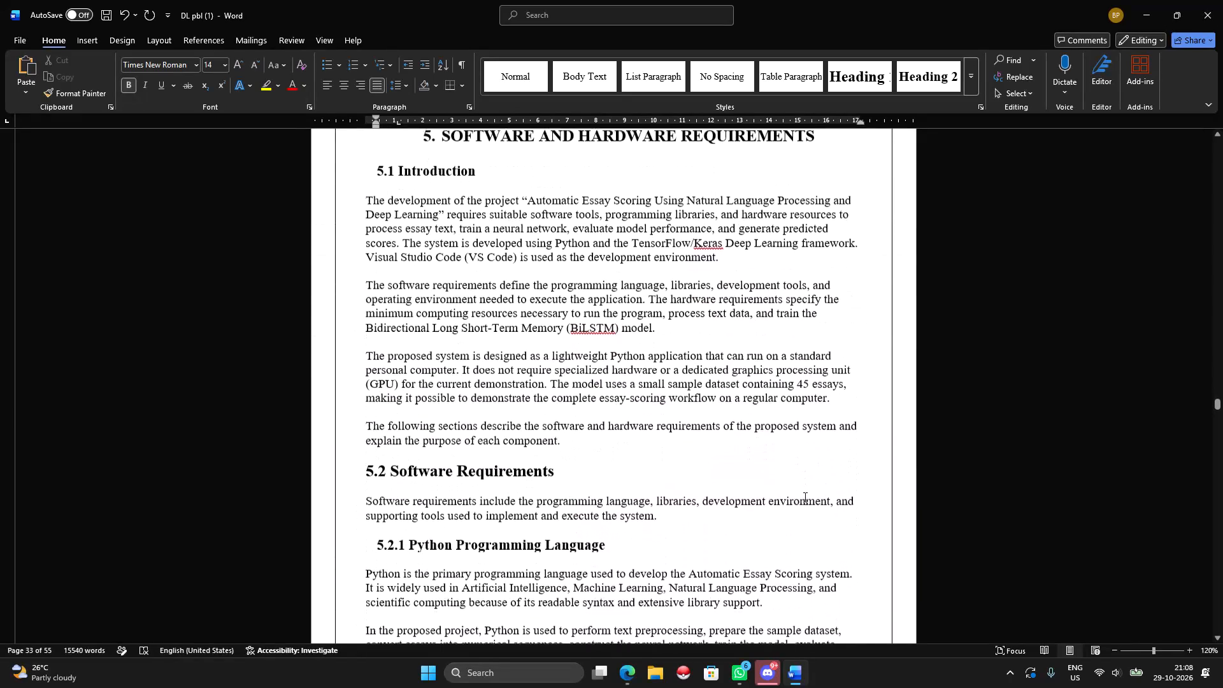
scroll(722, 485, "up", 1)
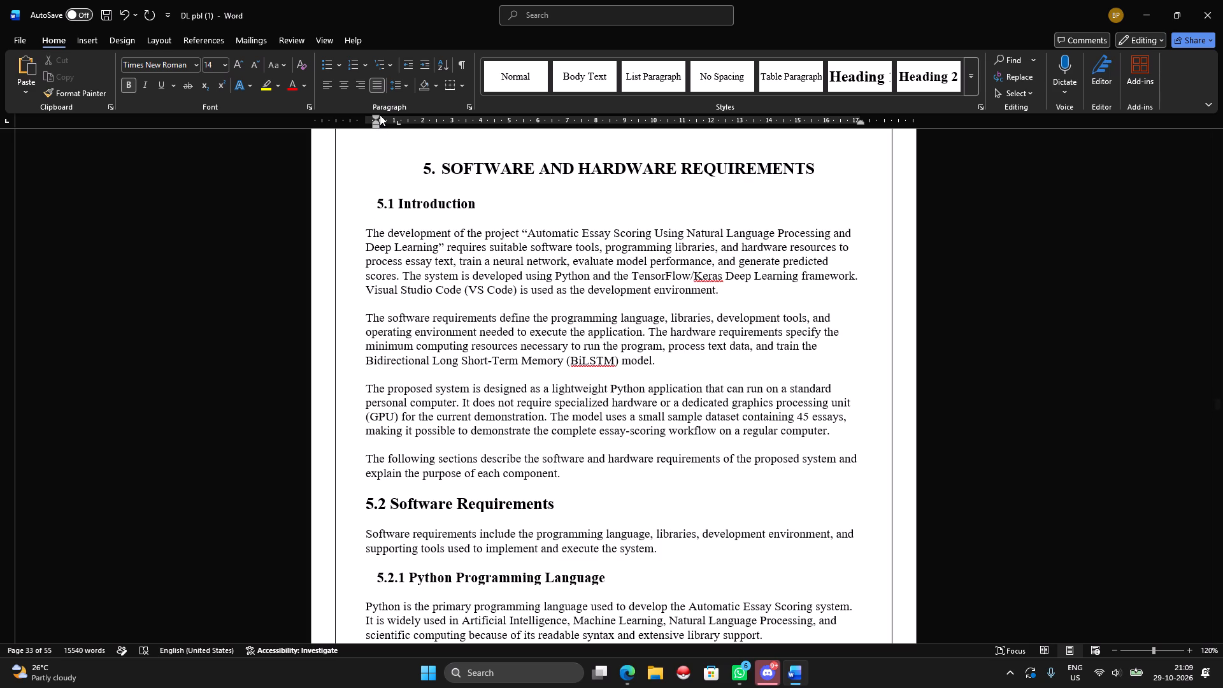
Move heading 5.1 Introduction flush with the body text and reduce its hanging indent to close the gap after the number.
left_click_drag(375, 117, 359, 117)
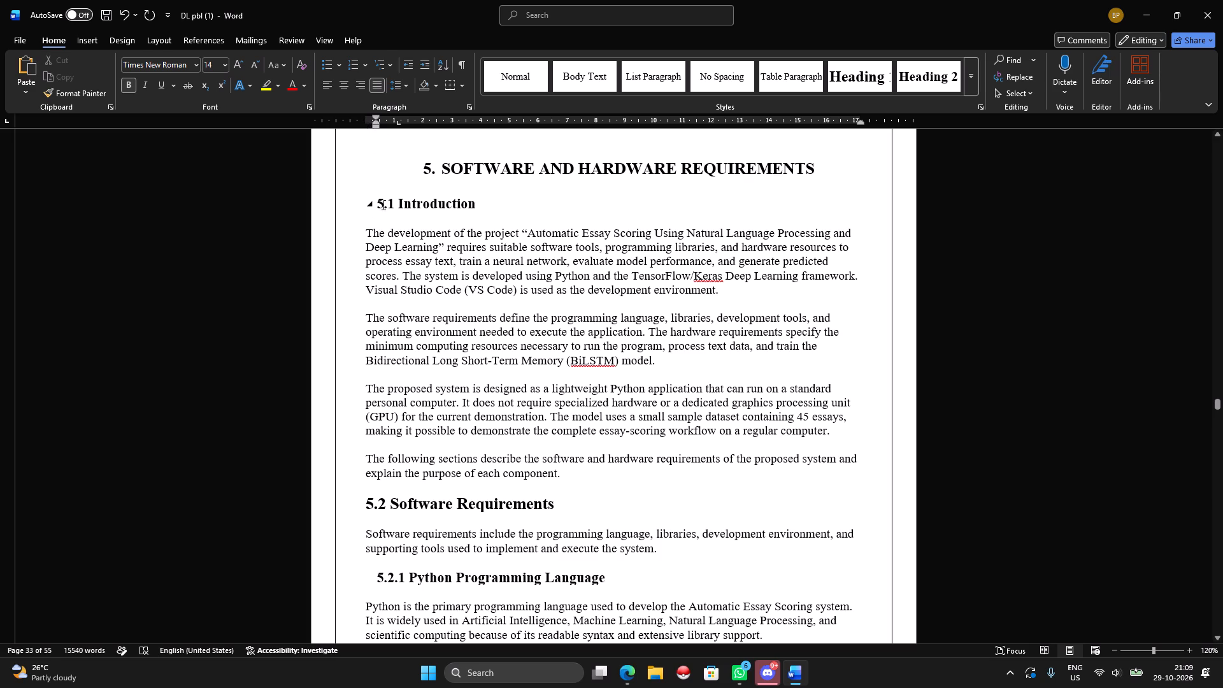
left_click(382, 204)
left_click(403, 200)
left_click(398, 204)
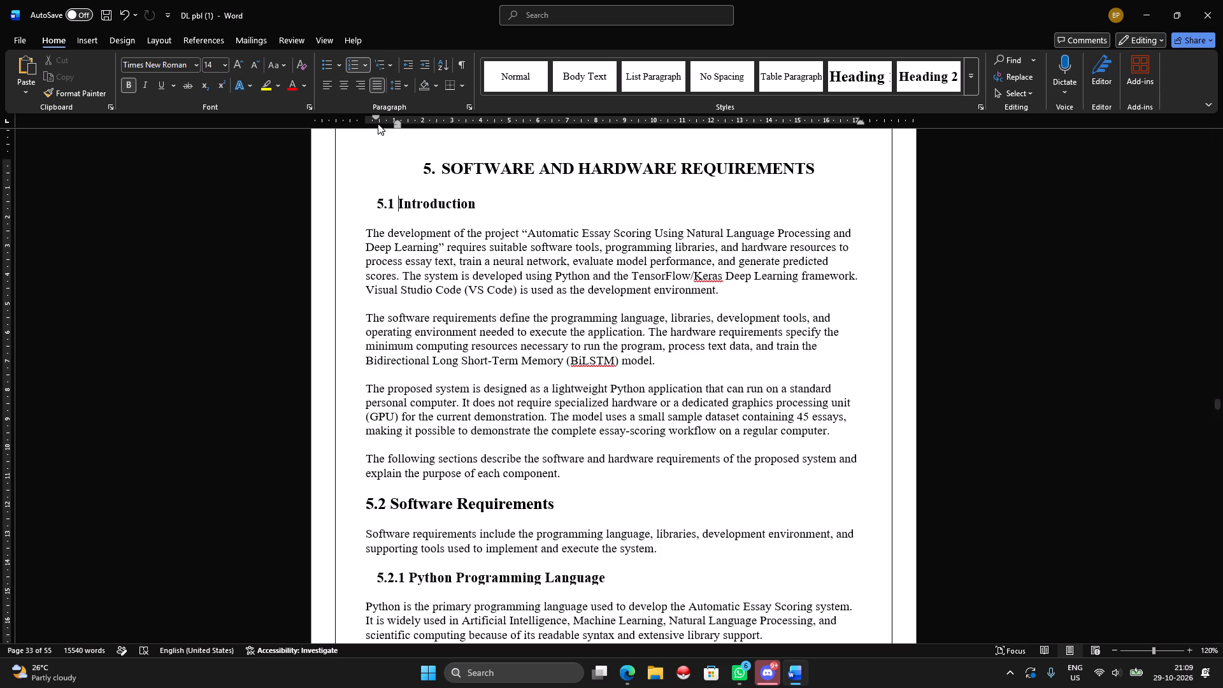
left_click_drag(376, 115, 364, 115)
left_click_drag(398, 126, 387, 125)
left_click(469, 206)
Set the font size of heading 5.2 Software Requirements to 14.
scroll(411, 299, "down", 1)
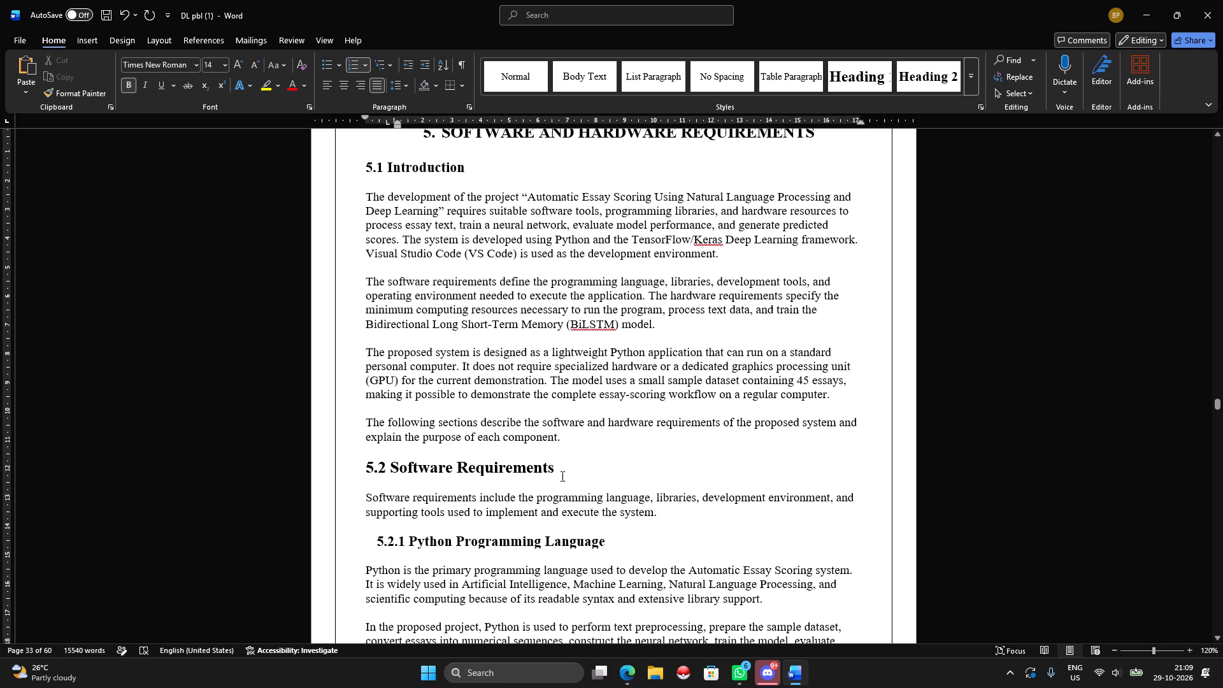
left_click(561, 467)
left_click_drag(561, 467, 525, 473)
left_click(582, 471)
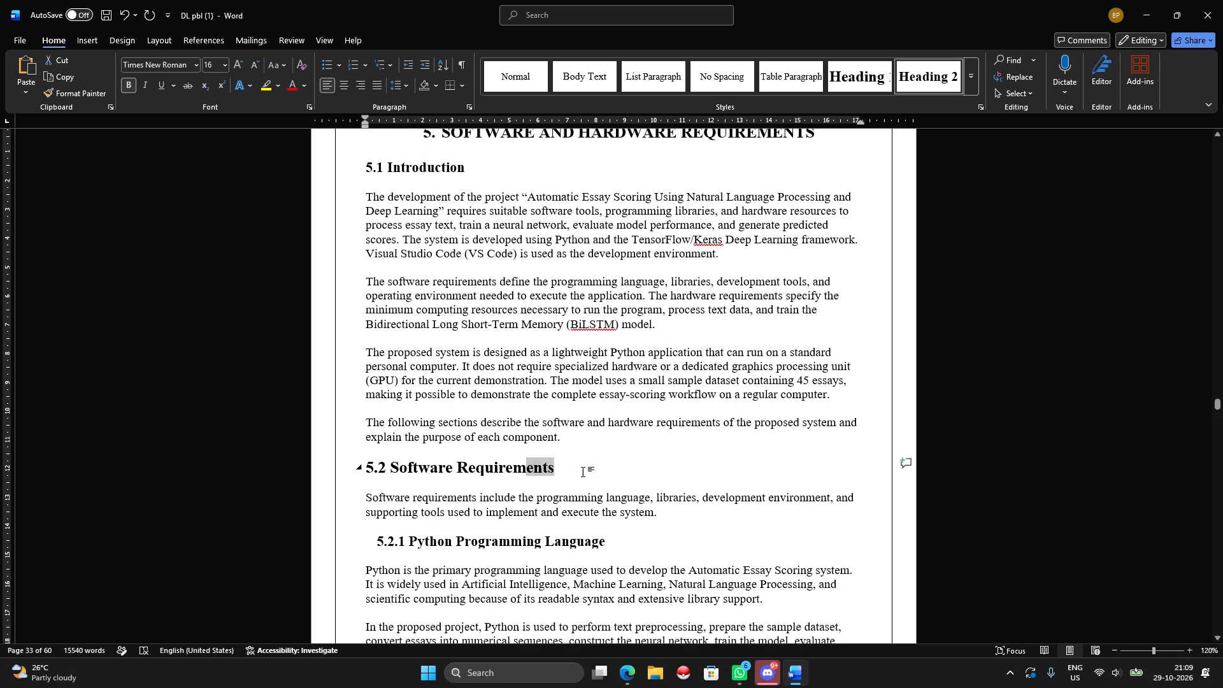
left_click_drag(568, 469, 369, 467)
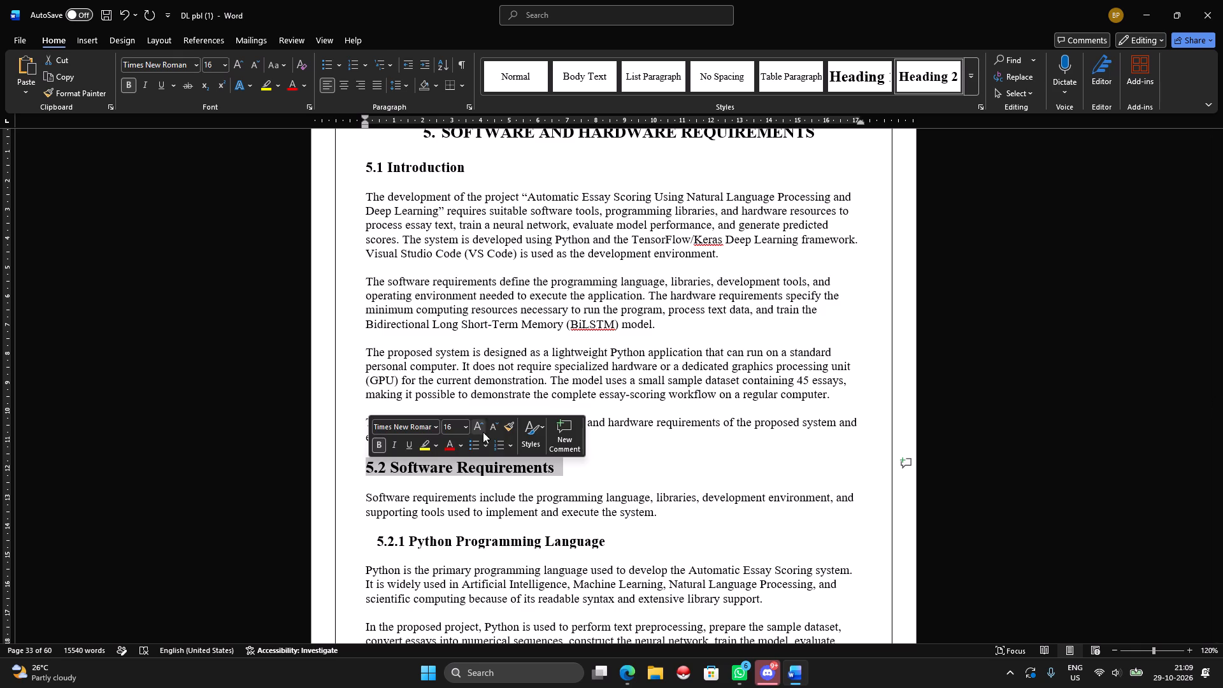
left_click(490, 427)
left_click(490, 427)
left_click(480, 424)
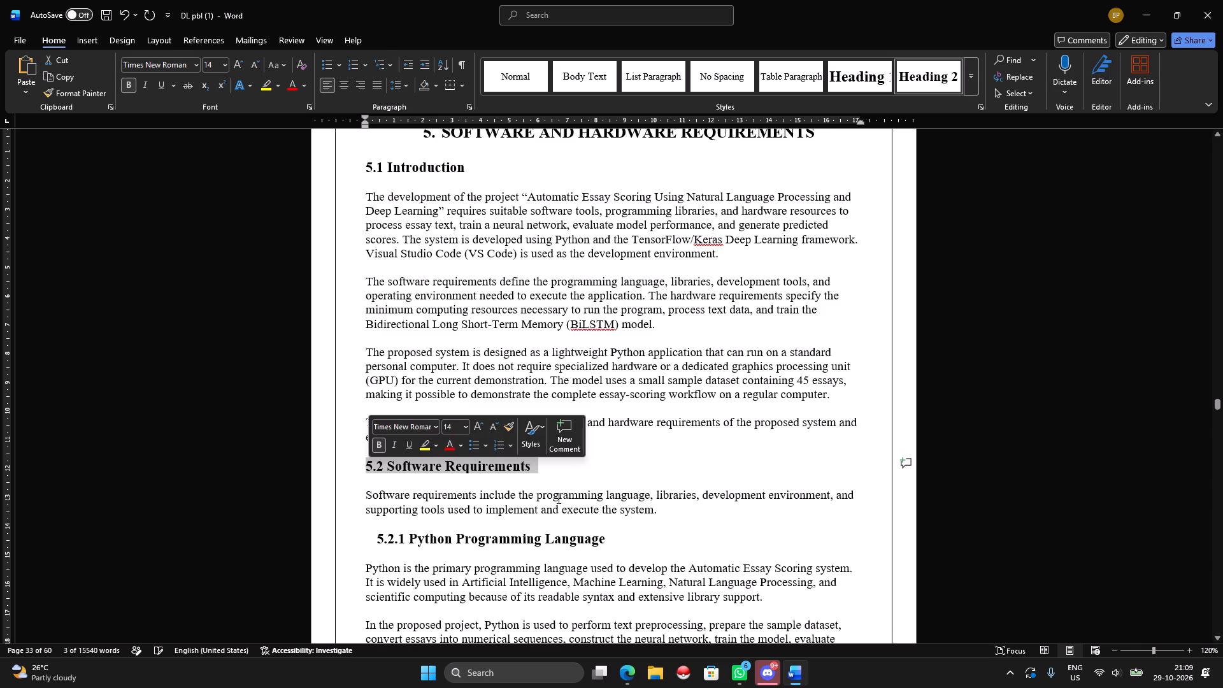
Shift the first-line indent of heading 5.2.1 Python Programming Language so it lines up with the body text.
left_click(576, 549)
left_click_drag(614, 536, 375, 534)
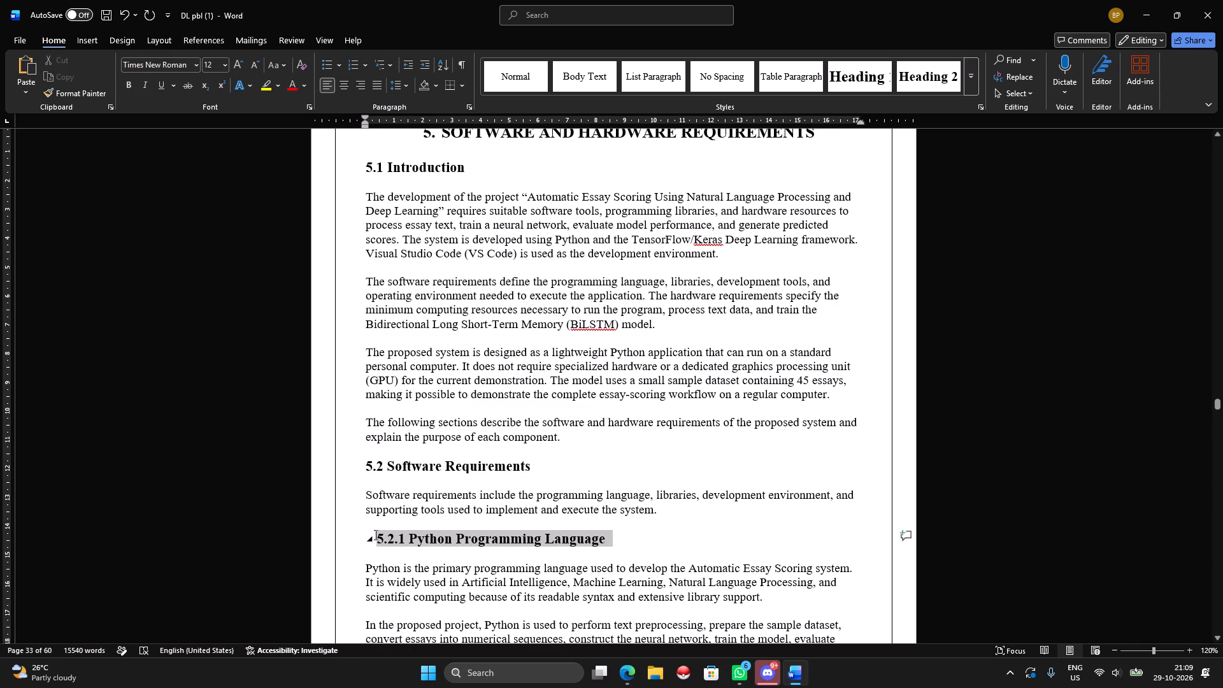
left_click_drag(375, 534, 374, 534)
left_click(503, 545)
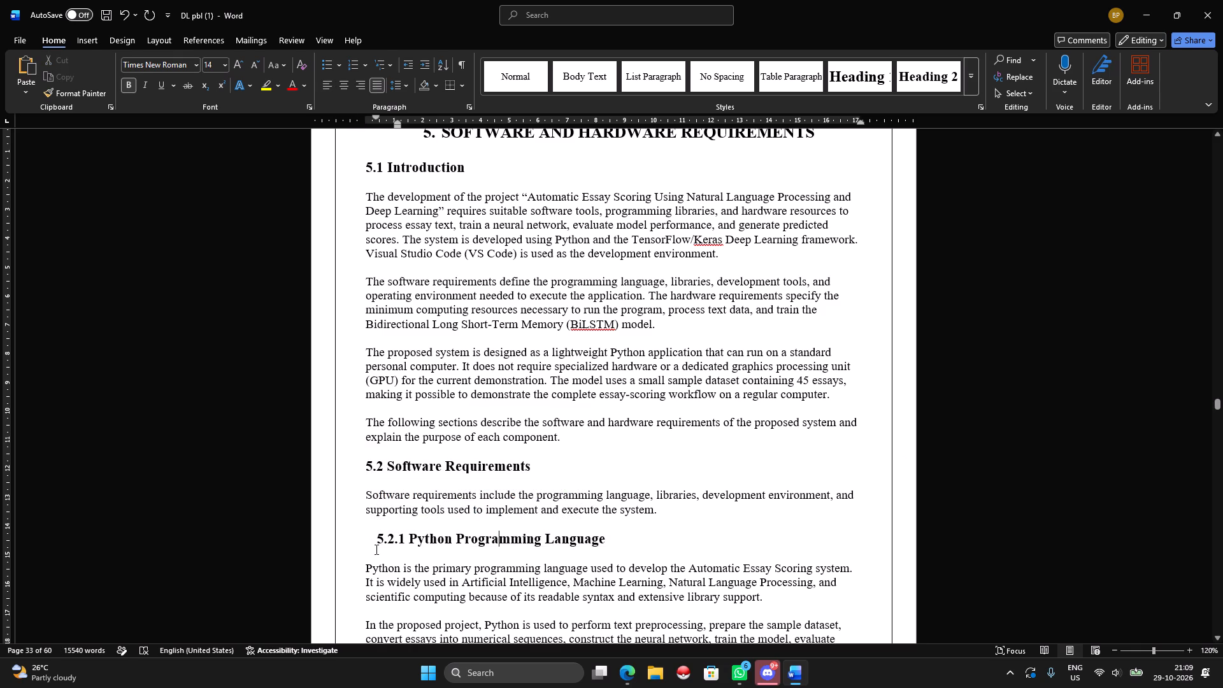
left_click(375, 544)
left_click_drag(376, 114, 364, 111)
left_click(606, 535)
Shift the first-line indent of heading 5.2.2 Visual Studio Code so it lines up with the body text.
scroll(606, 535, "down", 5)
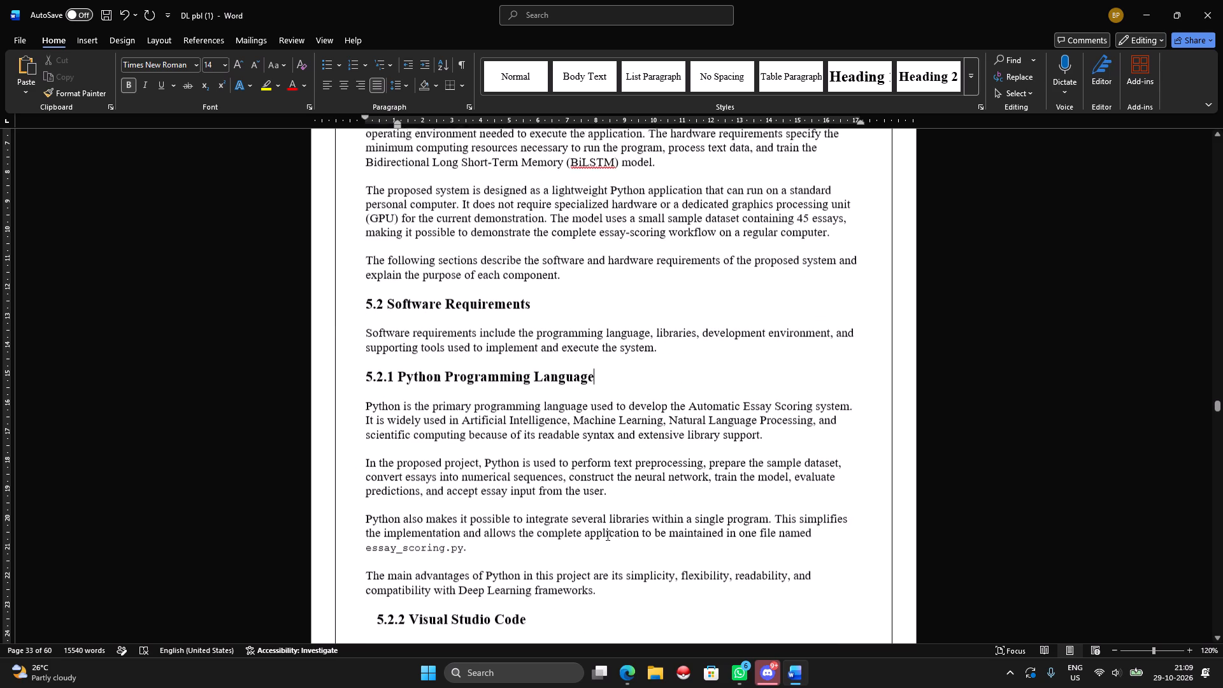
scroll(606, 535, "down", 2)
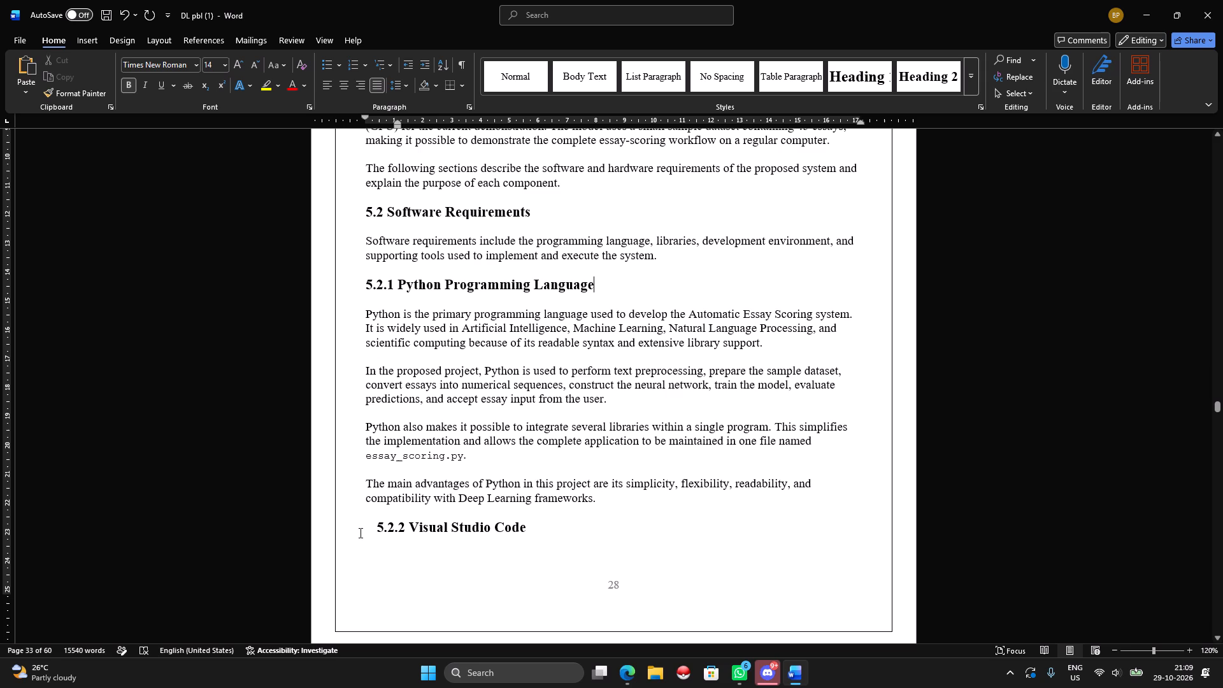
left_click(408, 528)
left_click_drag(377, 117, 367, 117)
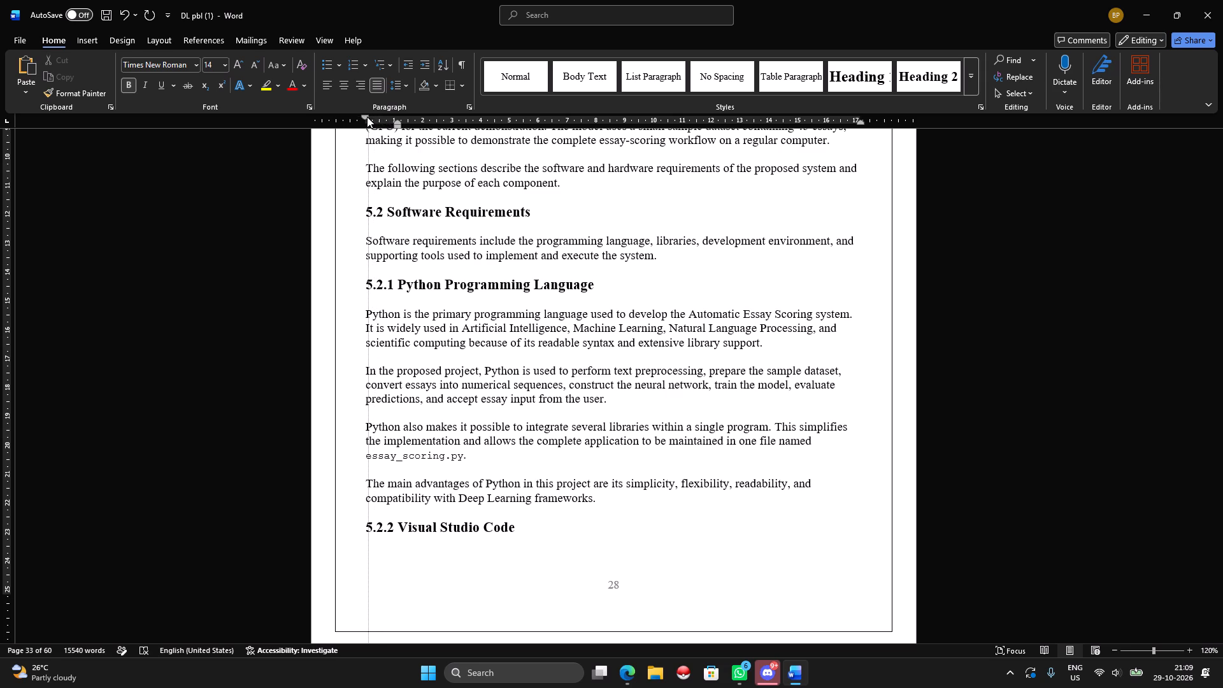
left_click_drag(367, 117, 366, 117)
Align the first-line indents of headings 5.2.3 TensorFlow and 5.2.4 Keras with the body text.
scroll(473, 372, "down", 19)
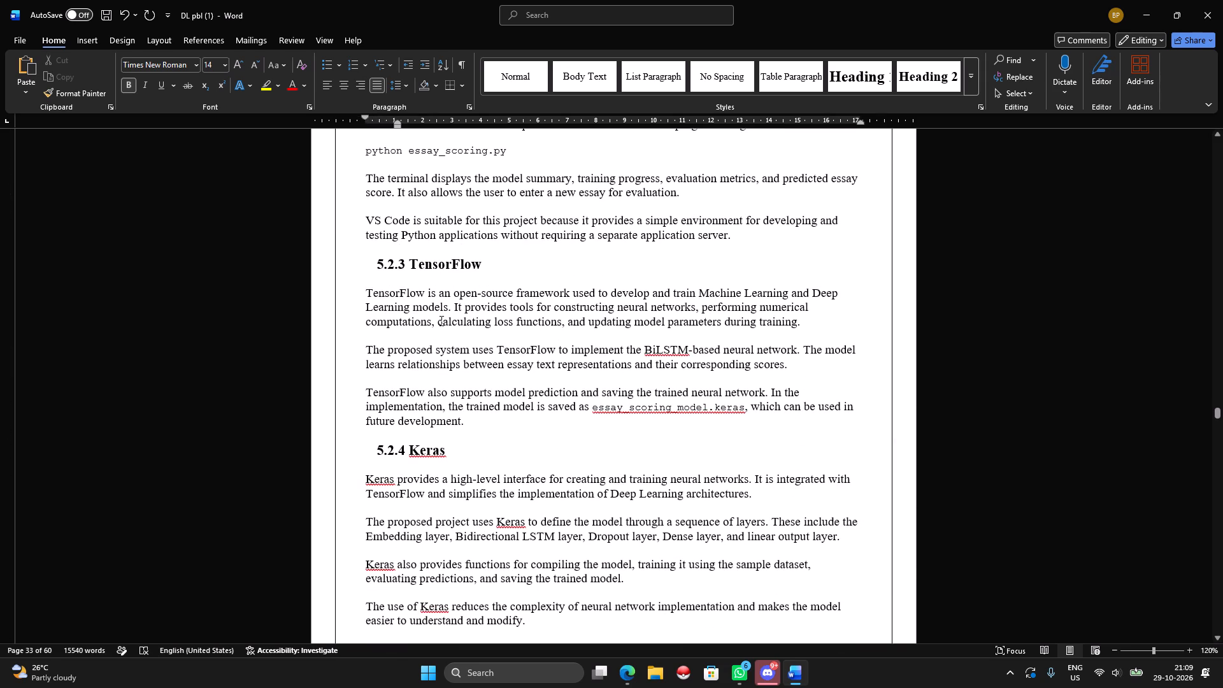
left_click(411, 268)
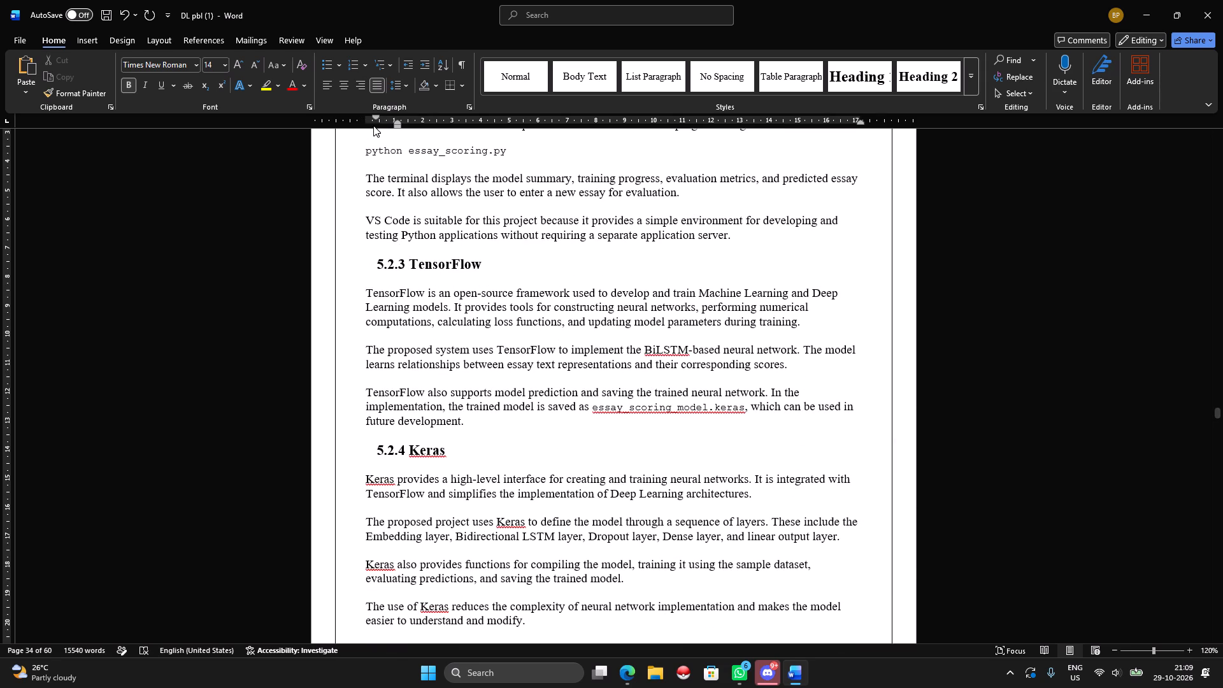
left_click_drag(375, 116, 365, 115)
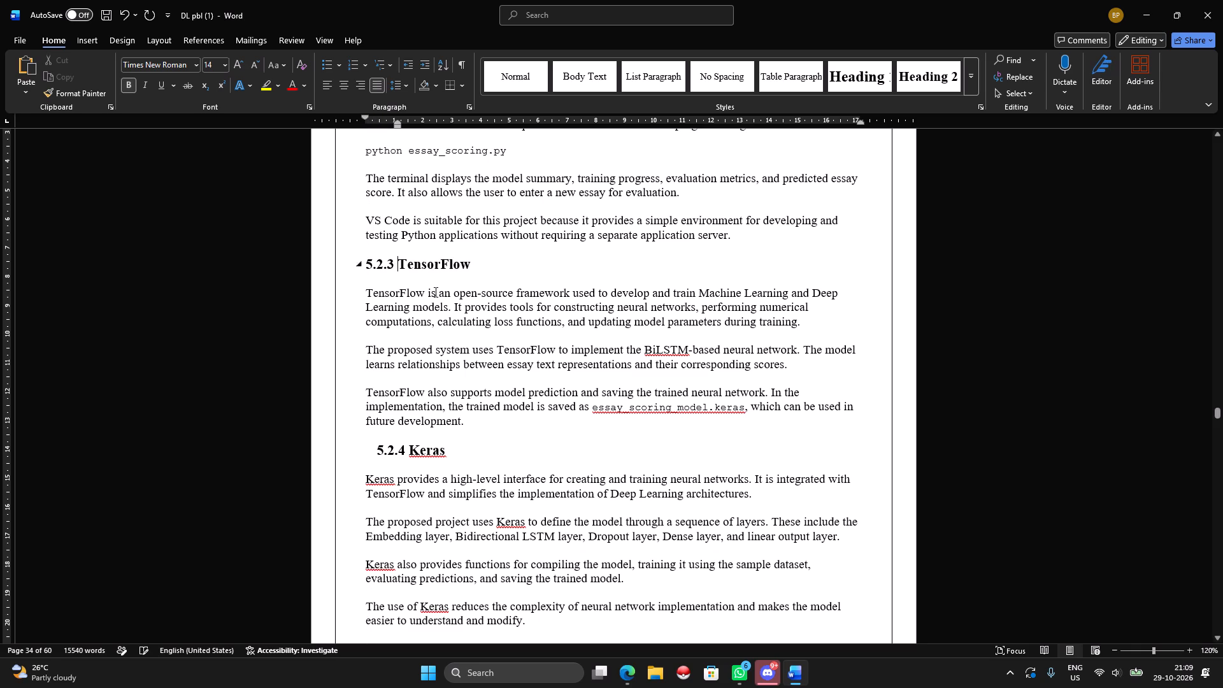
left_click(407, 447)
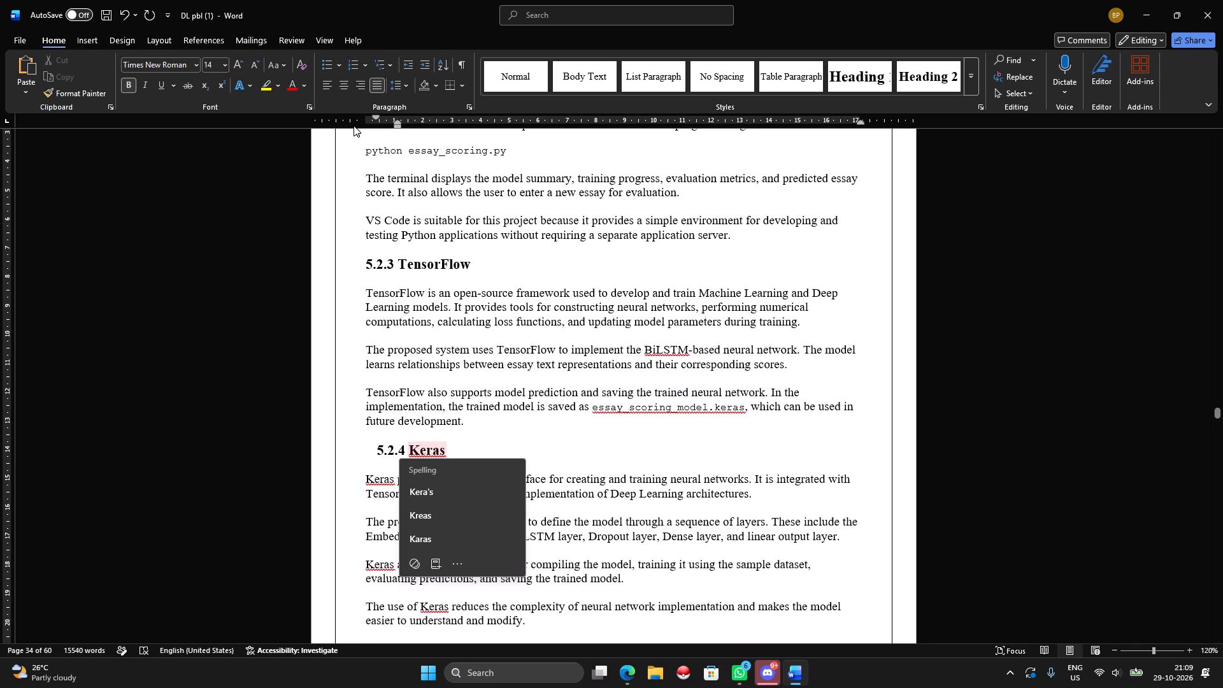
left_click_drag(375, 117, 367, 117)
Align the first-line indents of headings 5.2.5 NumPy and 5.2.6 Scikit-learn with the body text.
scroll(490, 373, "down", 9)
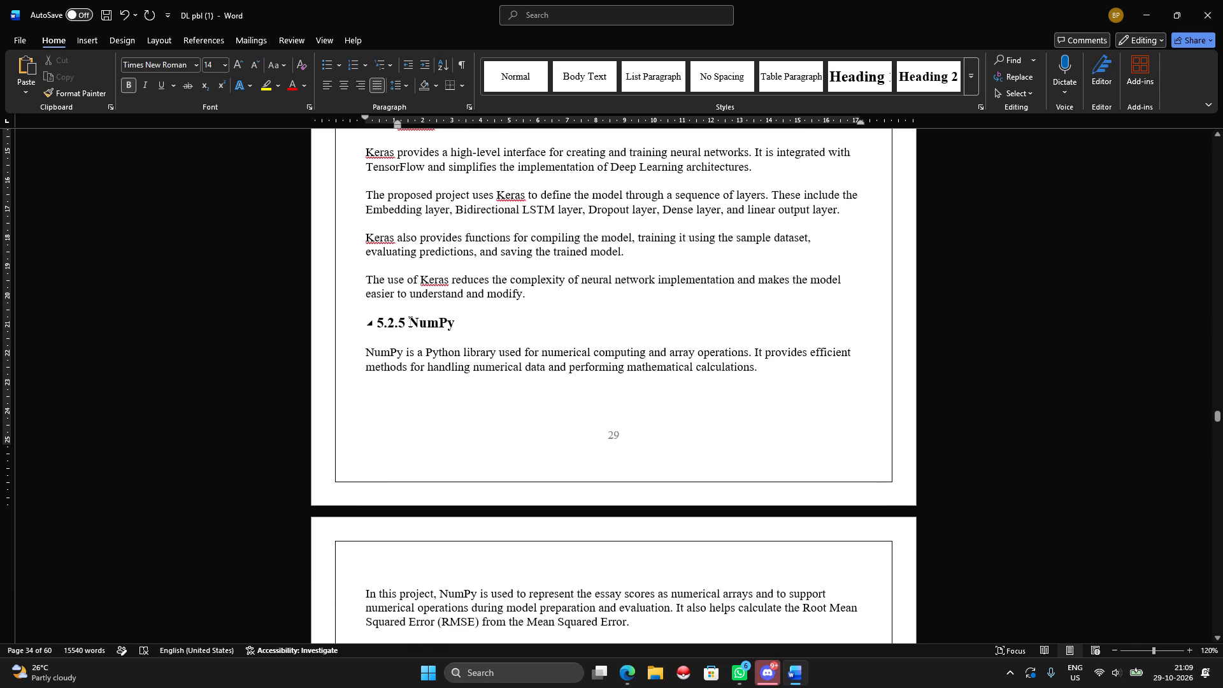
left_click(408, 321)
left_click_drag(374, 113, 364, 113)
scroll(445, 360, "down", 9)
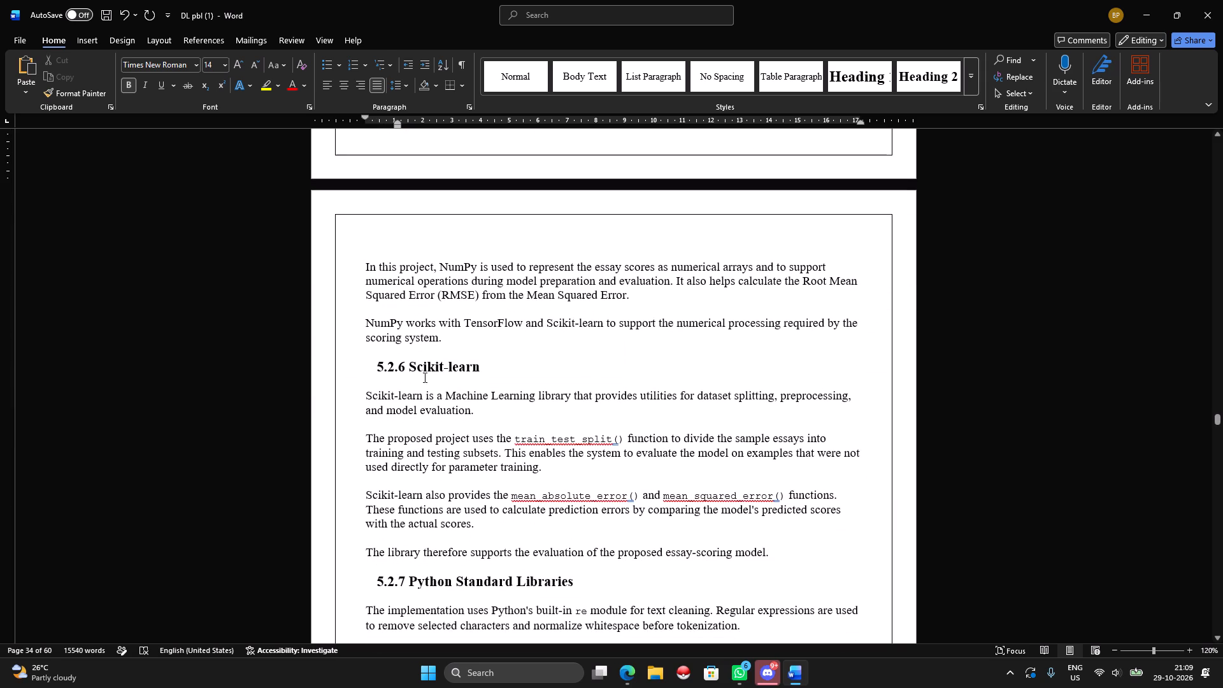
left_click(402, 365)
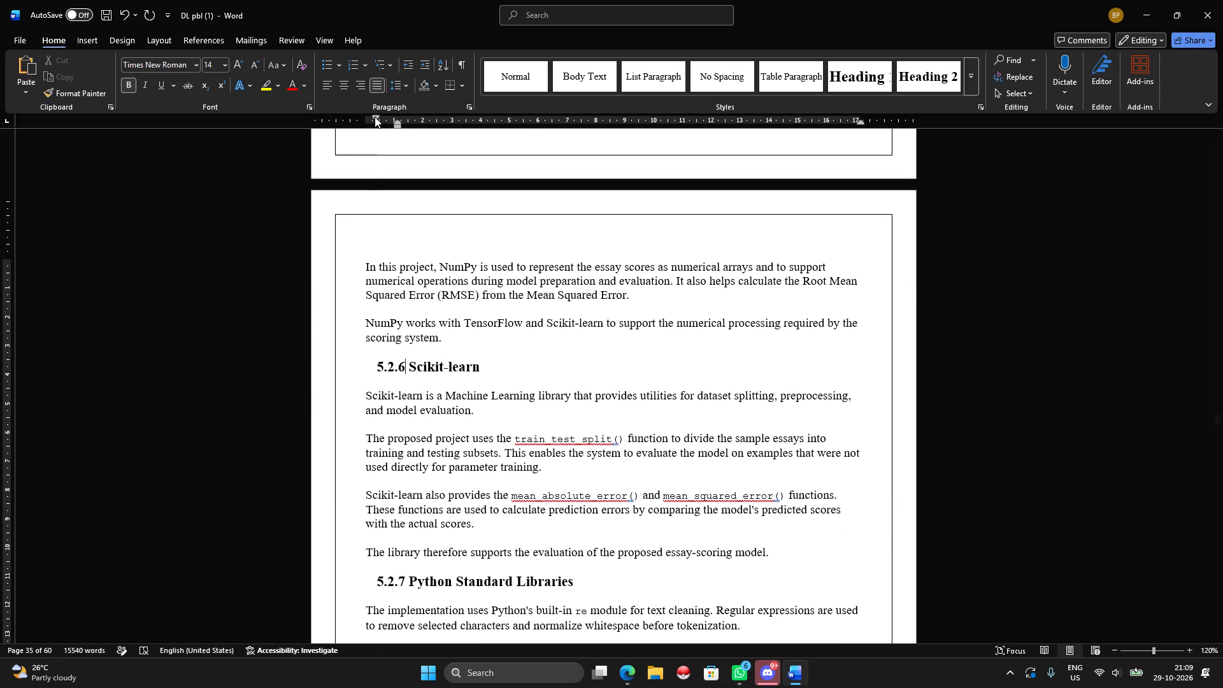
left_click_drag(375, 117, 362, 115)
scroll(442, 419, "down", 1)
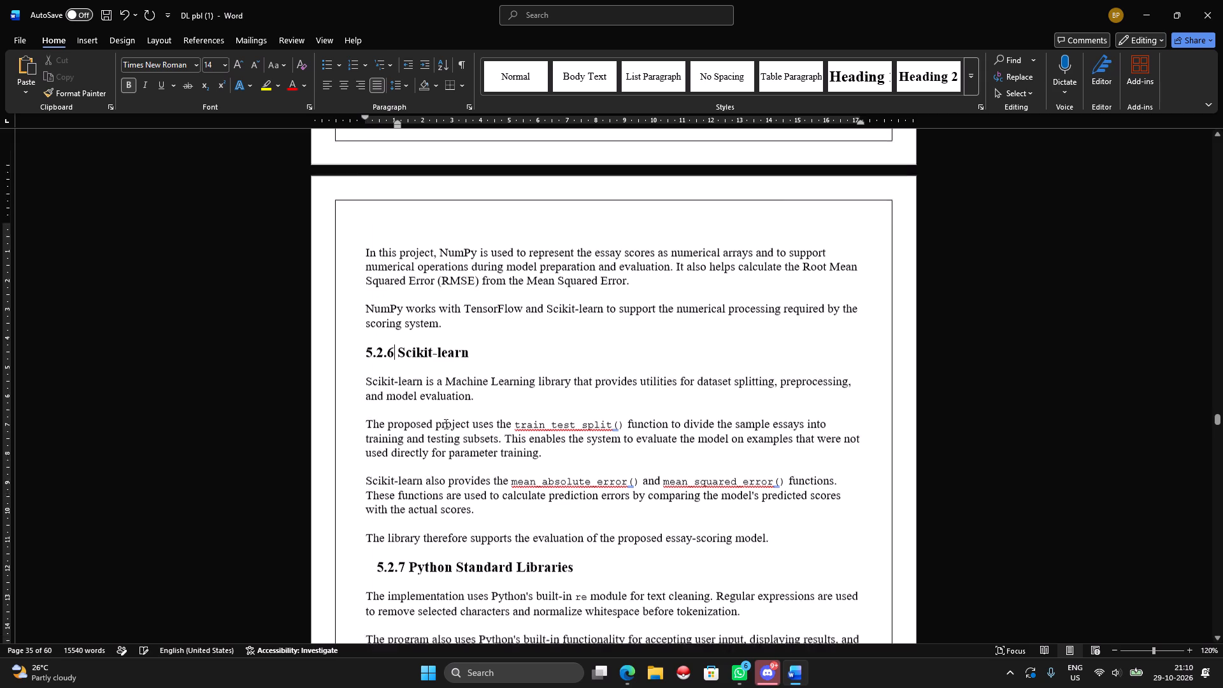
Align the first-line indents of headings 5.2.7 Python Standard Libraries and 5.2.8 Keras Tokenizer and Sequence Padding with the body text.
scroll(445, 424, "down", 3)
left_click(408, 434)
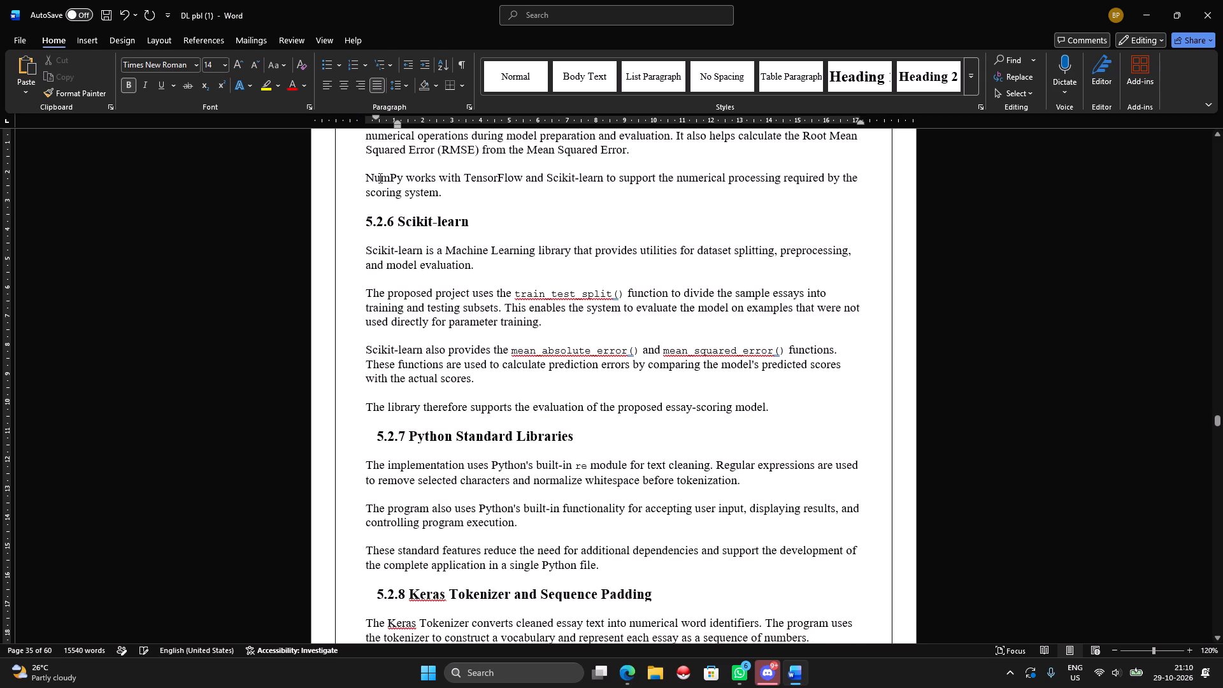
left_click_drag(374, 117, 367, 115)
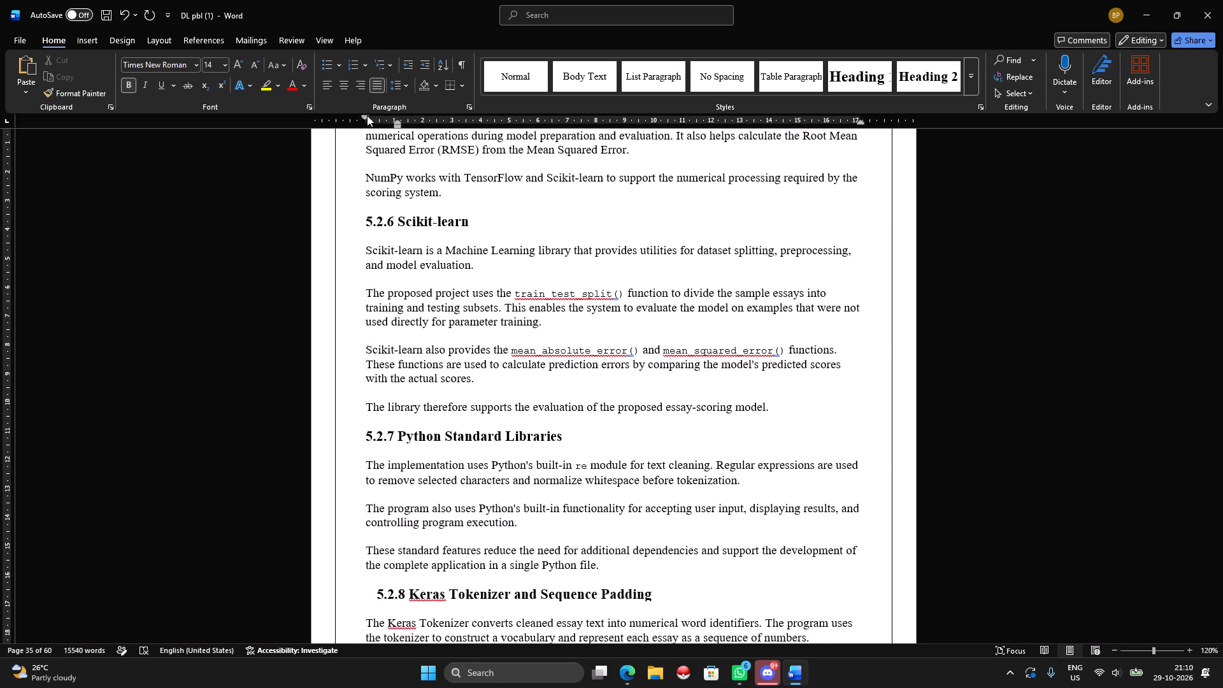
scroll(474, 360, "down", 5)
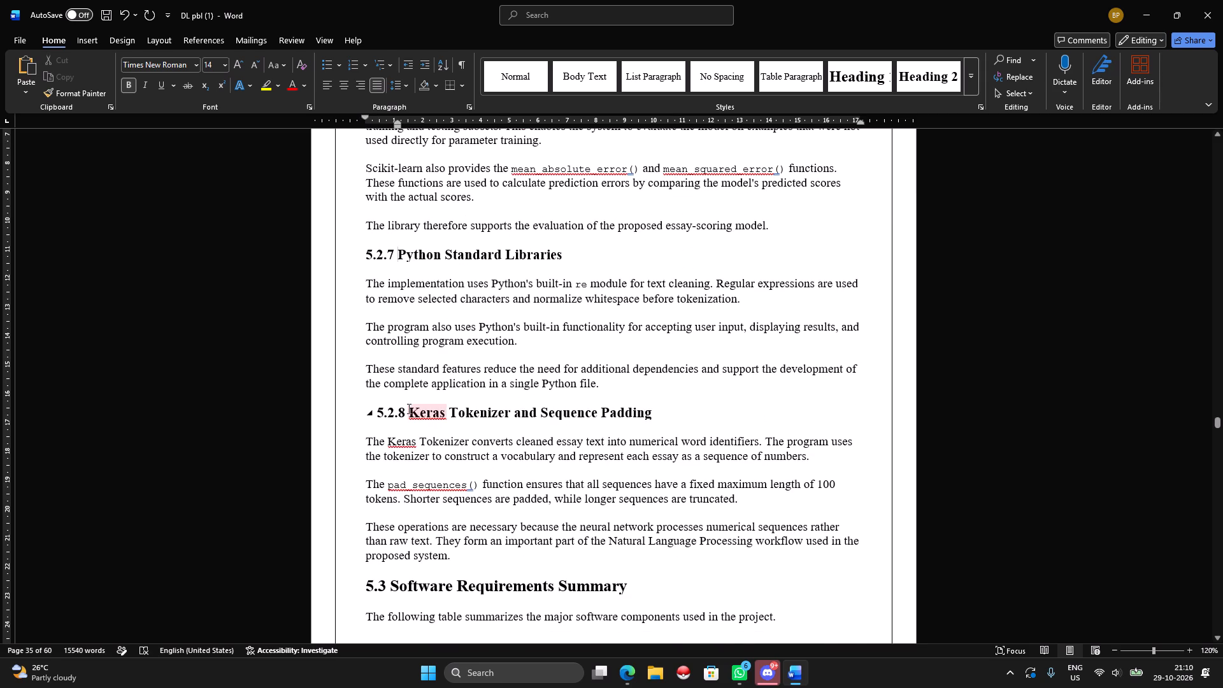
left_click(407, 408)
left_click(405, 409)
left_click_drag(376, 116, 365, 116)
Align the first-line indents of headings 5.4.1 Processor (CPU) and 5.4.2 Random Access Memory (RAM) with the body text.
scroll(422, 312, "down", 2)
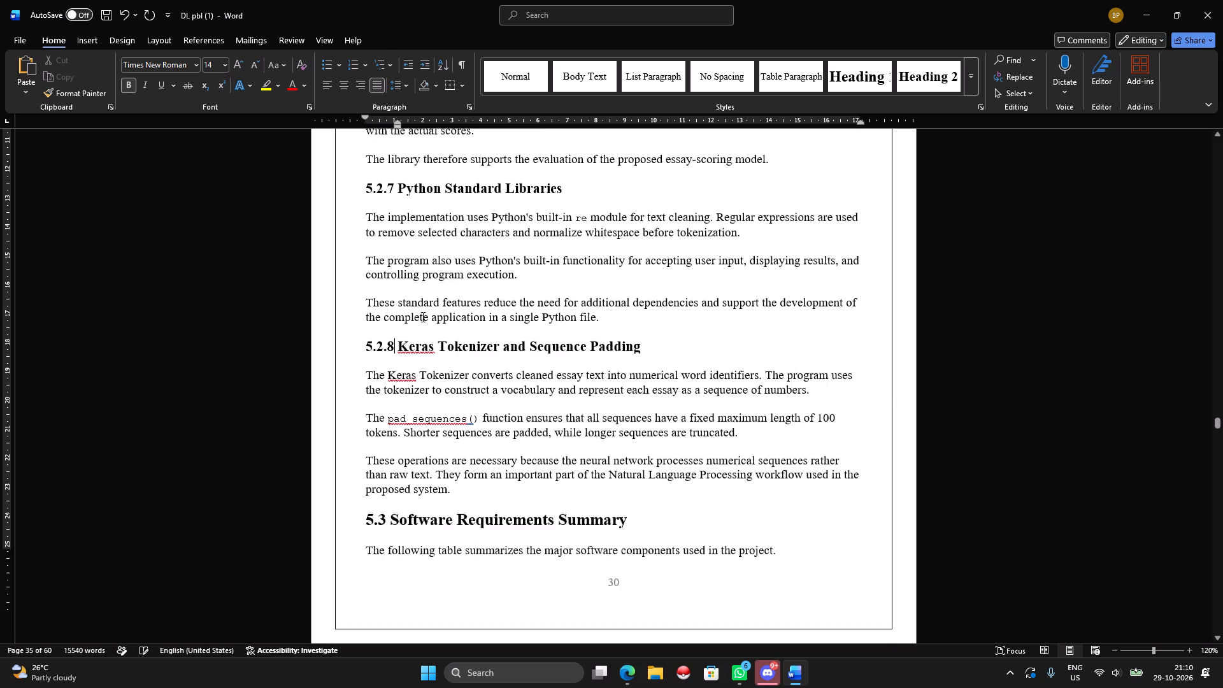
scroll(422, 317, "down", 3)
scroll(413, 386, "down", 9)
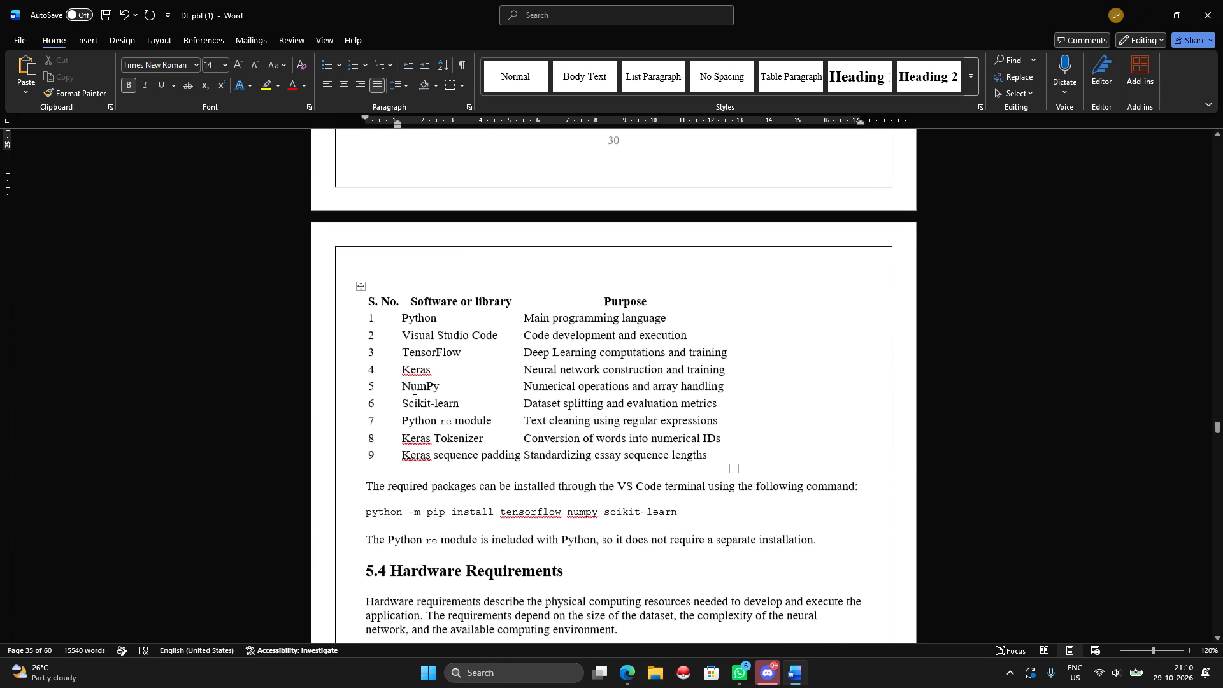
scroll(468, 451, "down", 6)
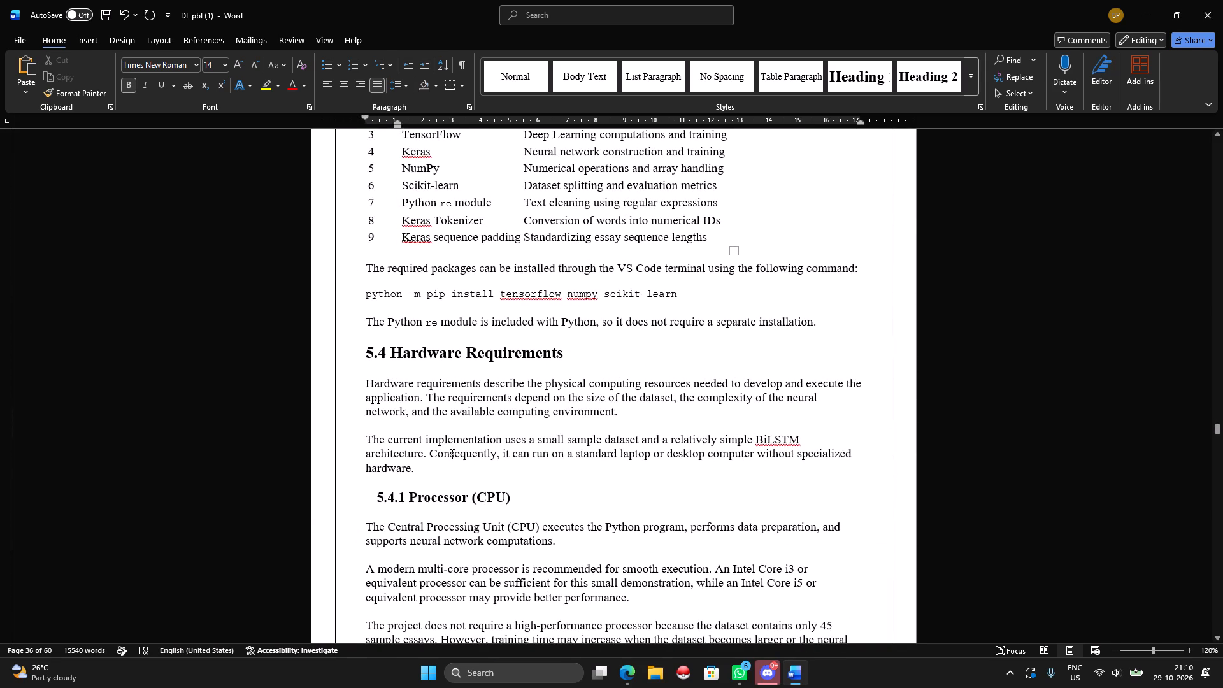
left_click(405, 502)
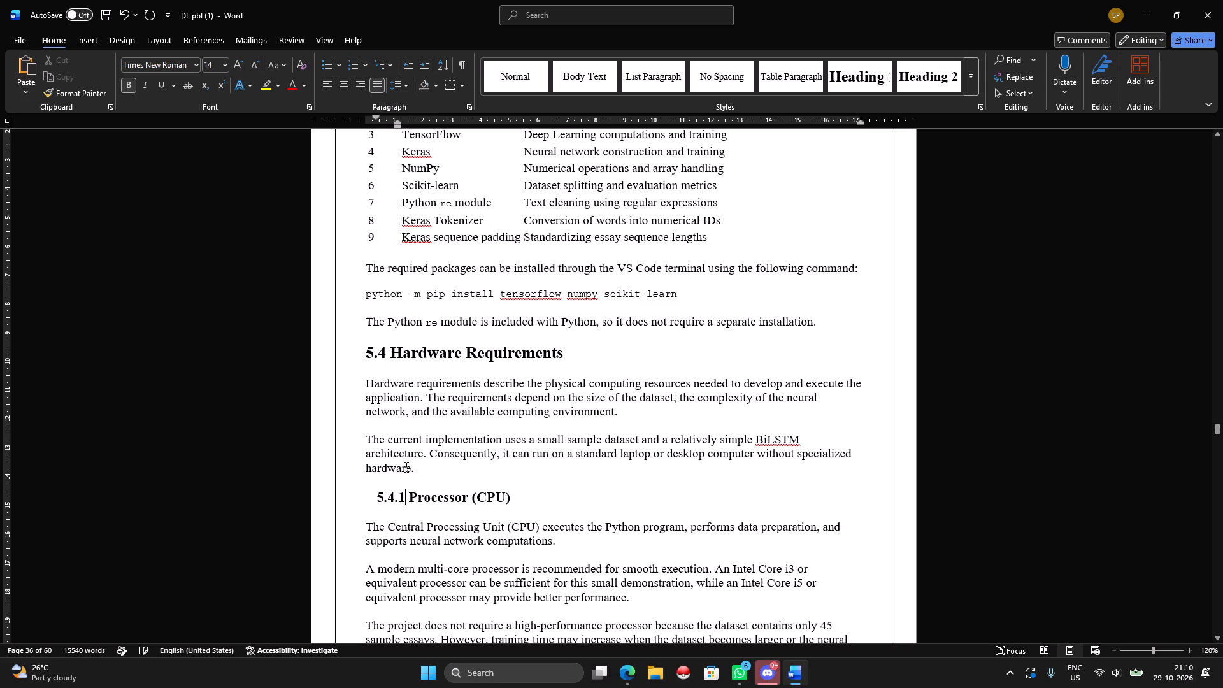
left_click_drag(375, 115, 364, 115)
scroll(440, 420, "down", 7)
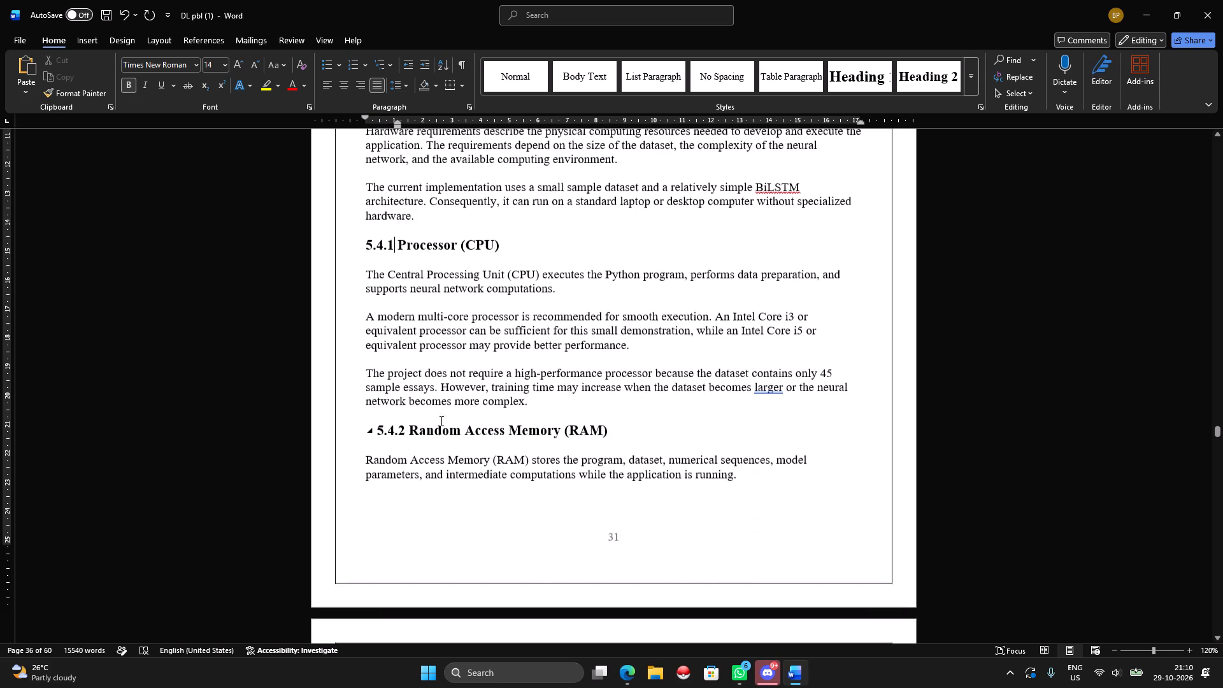
left_click(406, 426)
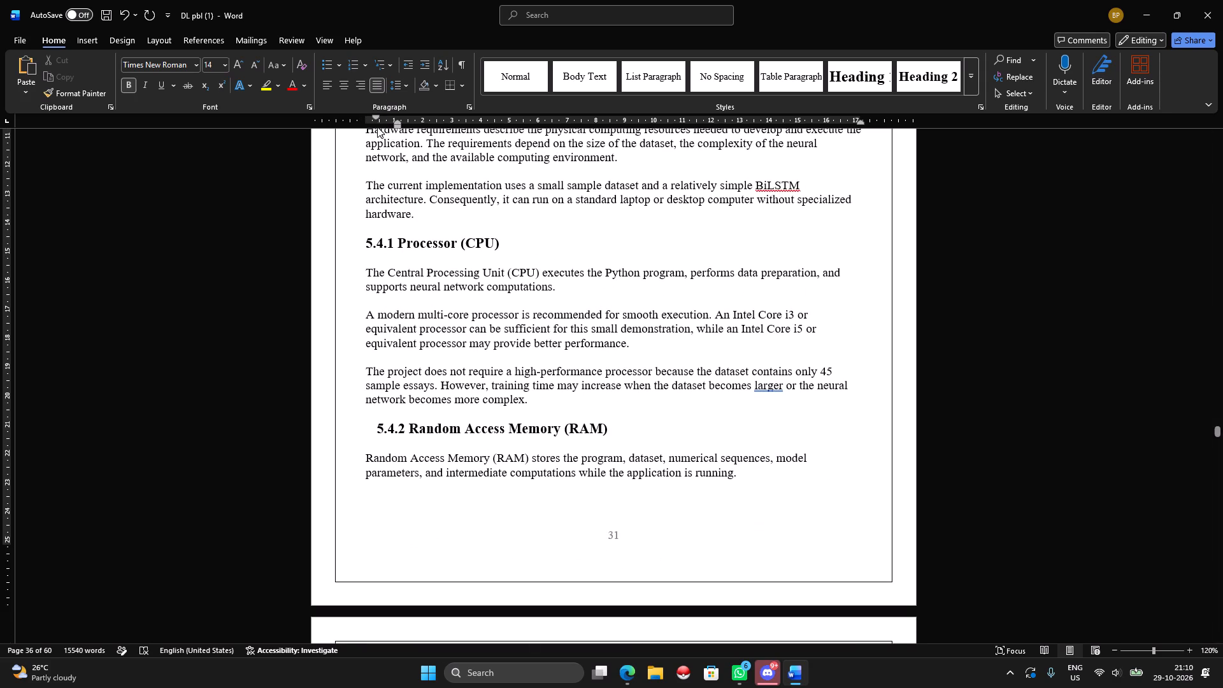
left_click_drag(378, 115, 363, 115)
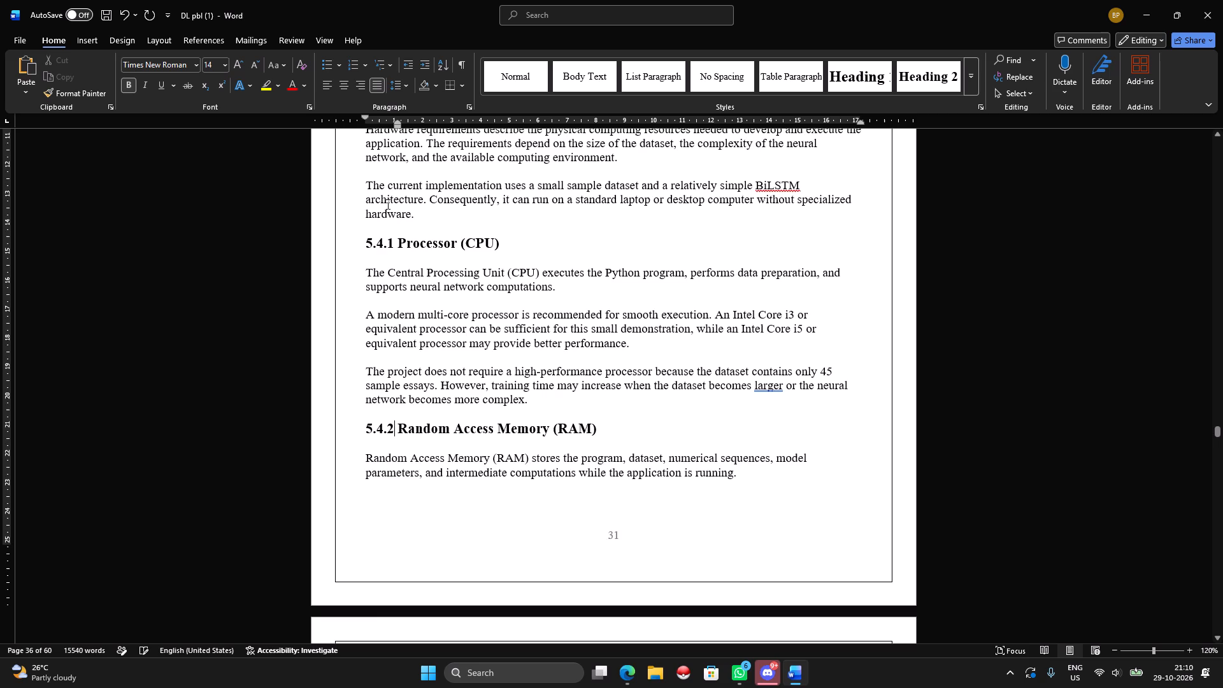
Align the first-line indents of headings 5.4.3 Storage and 5.4.4 Graphics Processing Unit (GPU) with the body text.
scroll(489, 366, "down", 11)
left_click(402, 398)
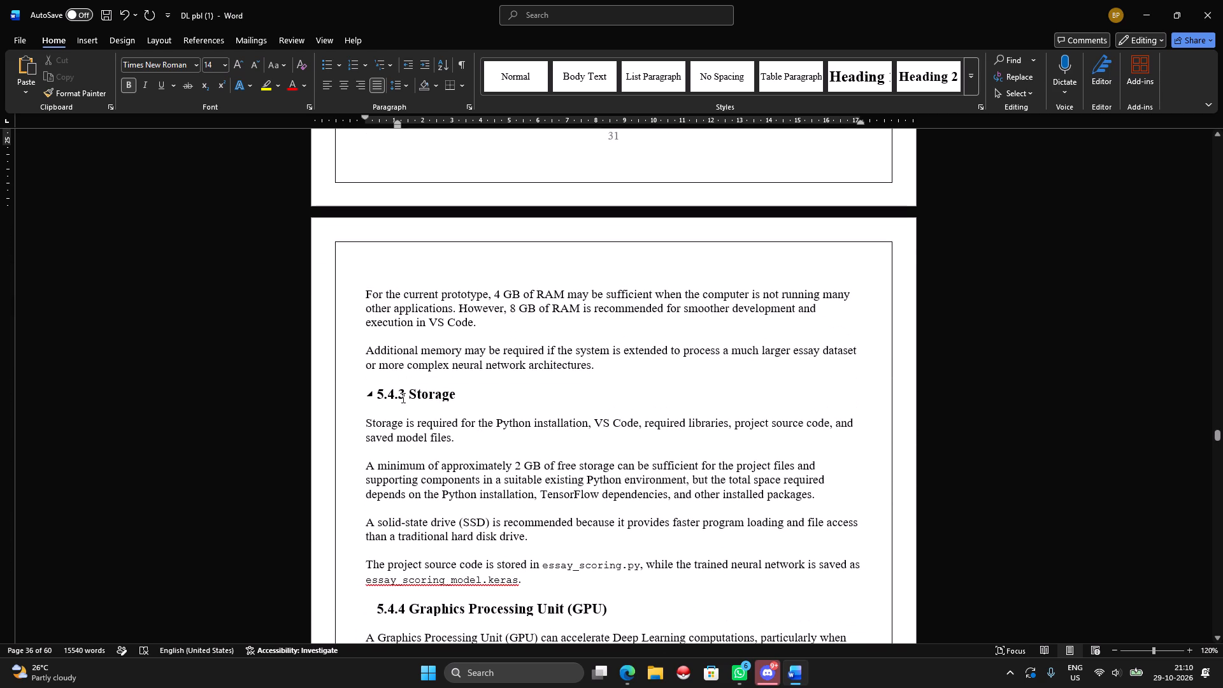
left_click_drag(375, 117, 368, 116)
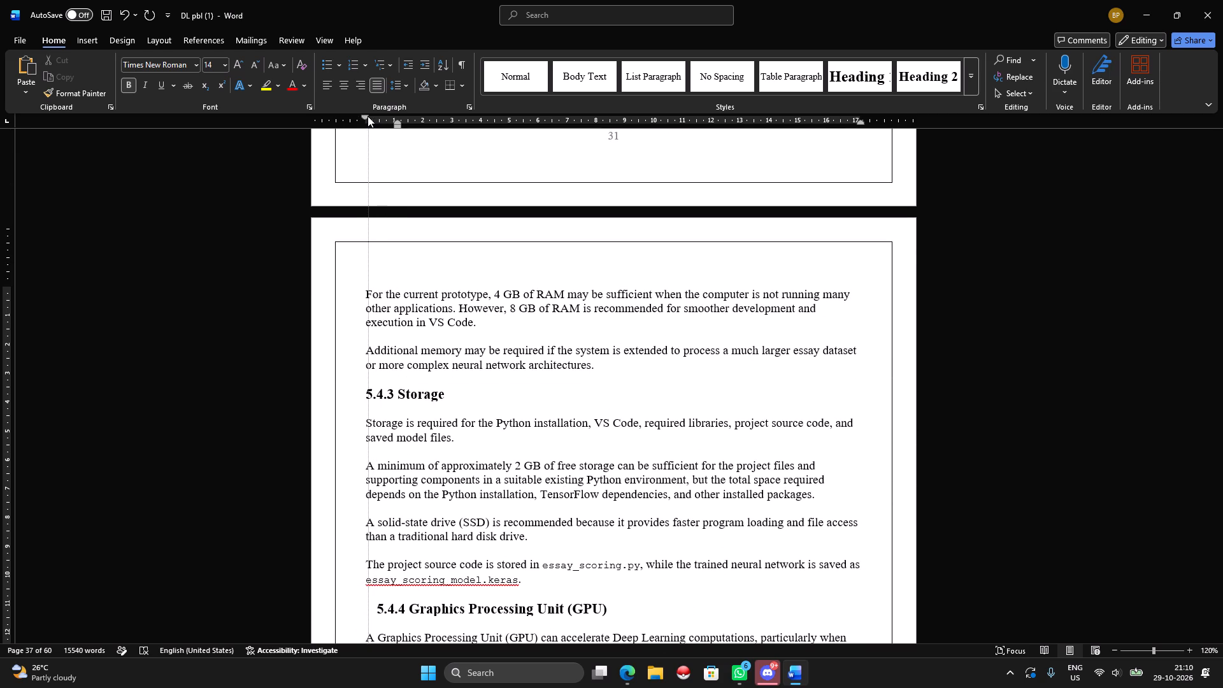
left_click_drag(368, 116, 364, 115)
scroll(476, 385, "down", 6)
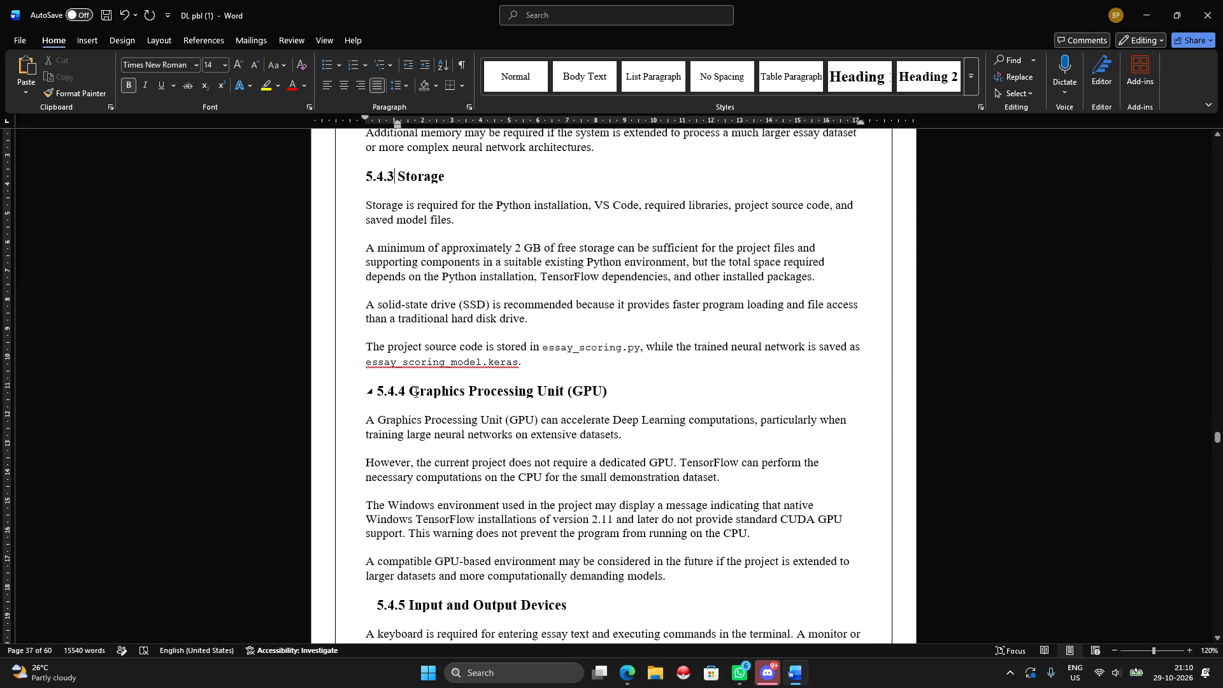
left_click(405, 389)
left_click_drag(375, 117, 366, 117)
Shift the first-line indent of heading 5.4.5 Input and Output Devices so it lines up with the body text.
scroll(468, 415, "down", 4)
scroll(490, 476, "down", 2)
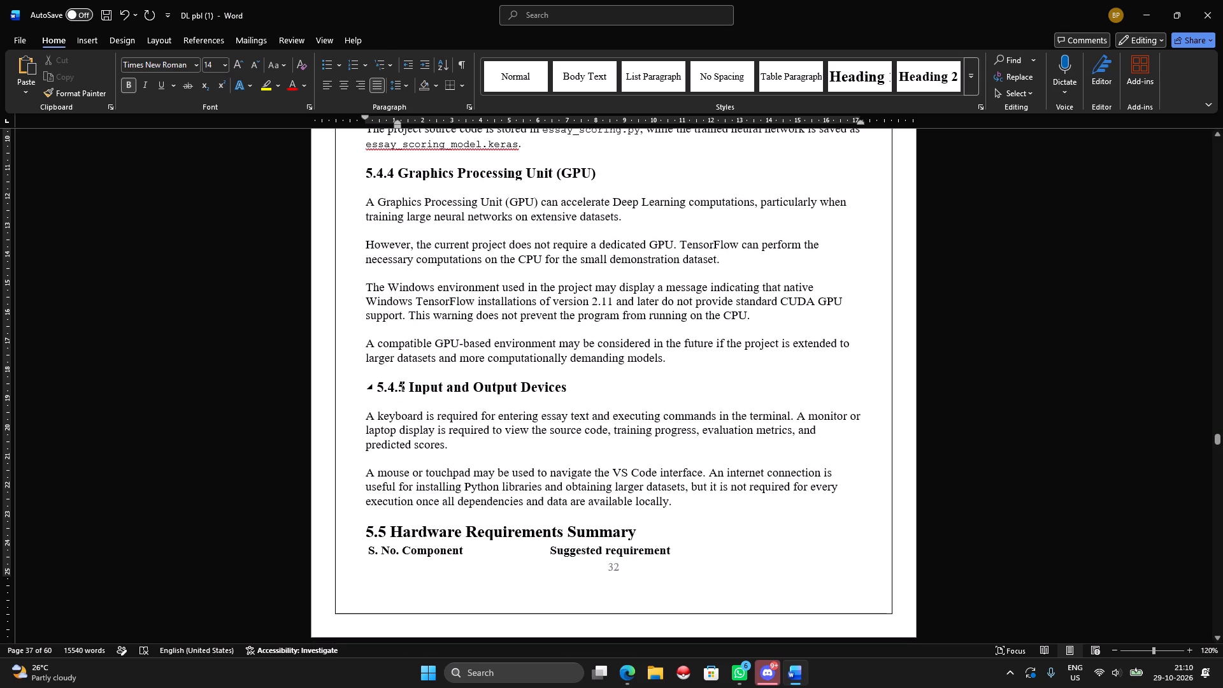
left_click_drag(404, 385, 406, 391)
left_click_drag(376, 117, 366, 116)
Insert an empty paragraph before heading 5.5 Hardware Requirements Summary to push the heading and its table onto the following page.
scroll(422, 391, "down", 7)
scroll(455, 435, "down", 3)
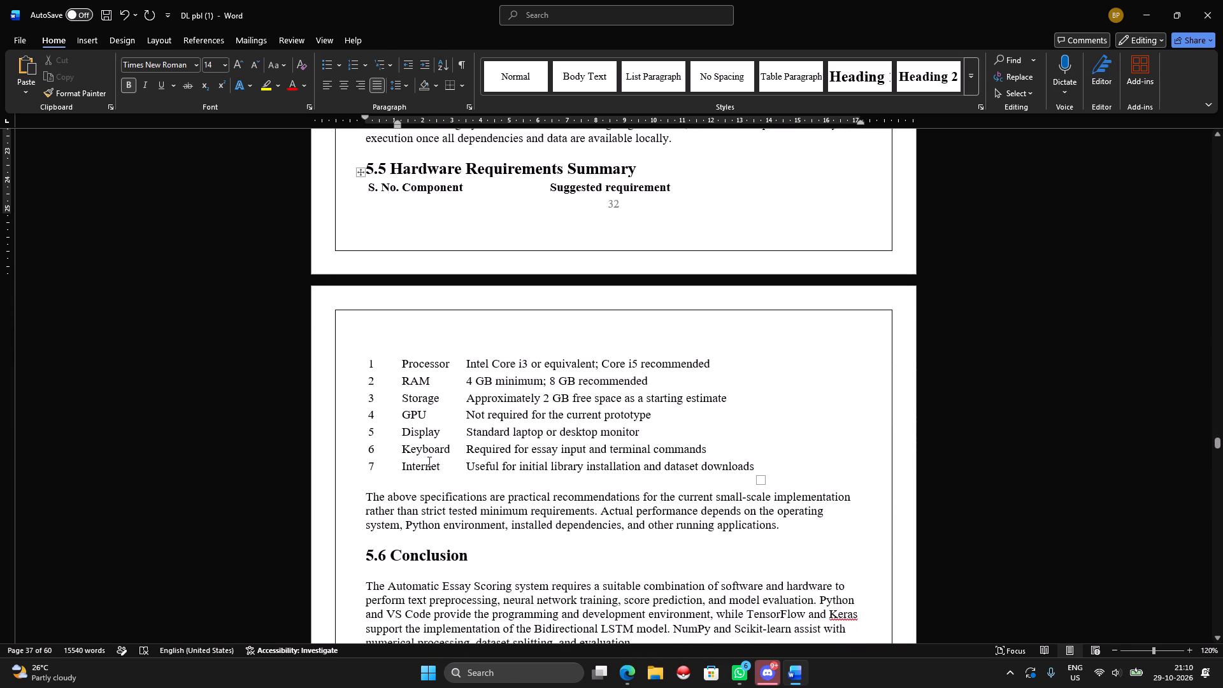
scroll(417, 506, "up", 2)
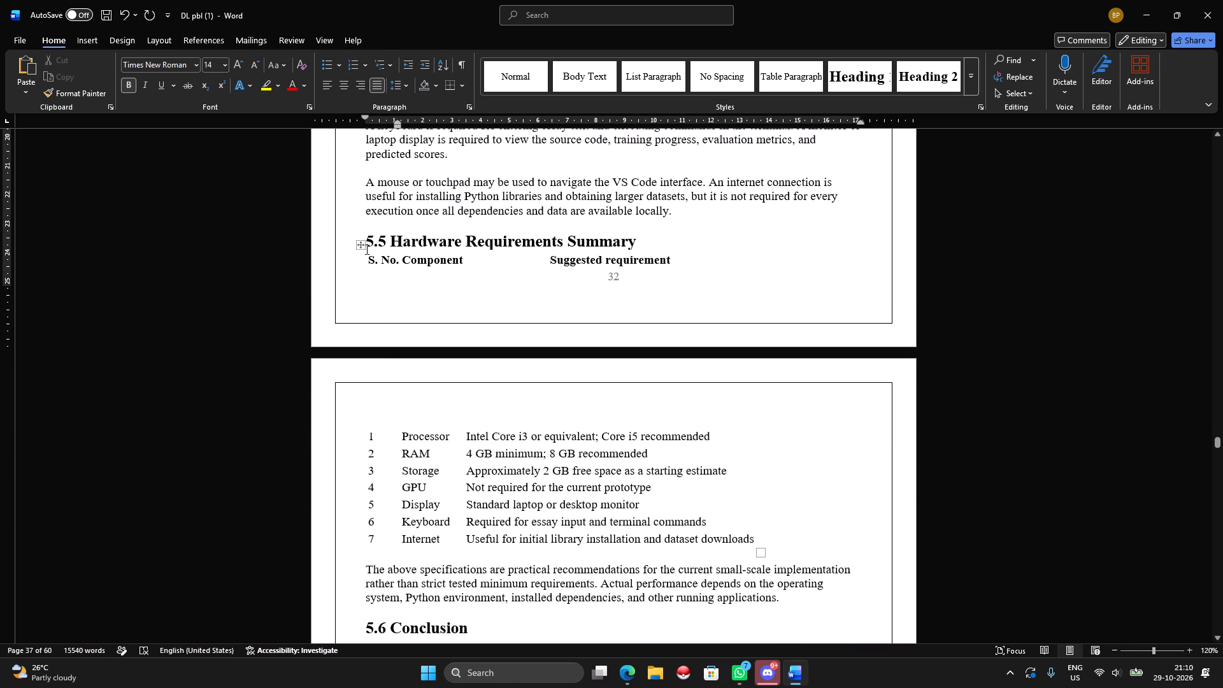
left_click(676, 213)
key("Return")
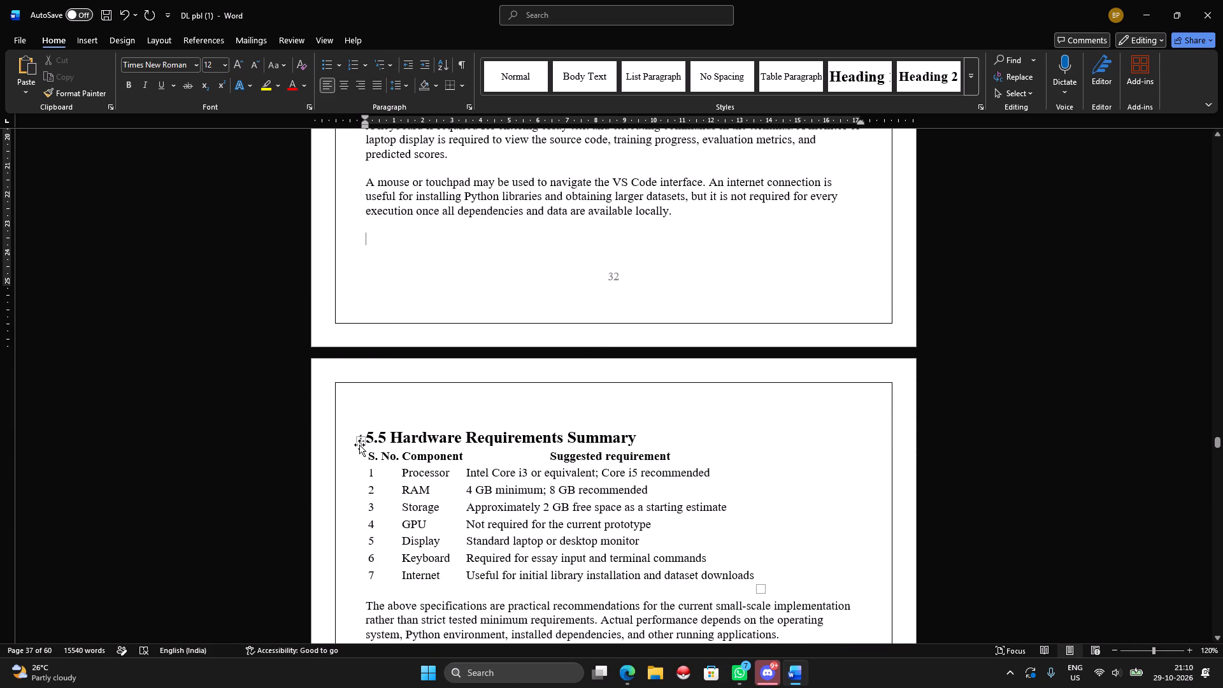
Apply the plain bordered grid style to the whole hardware requirements table under heading 5.5.
left_click(361, 440)
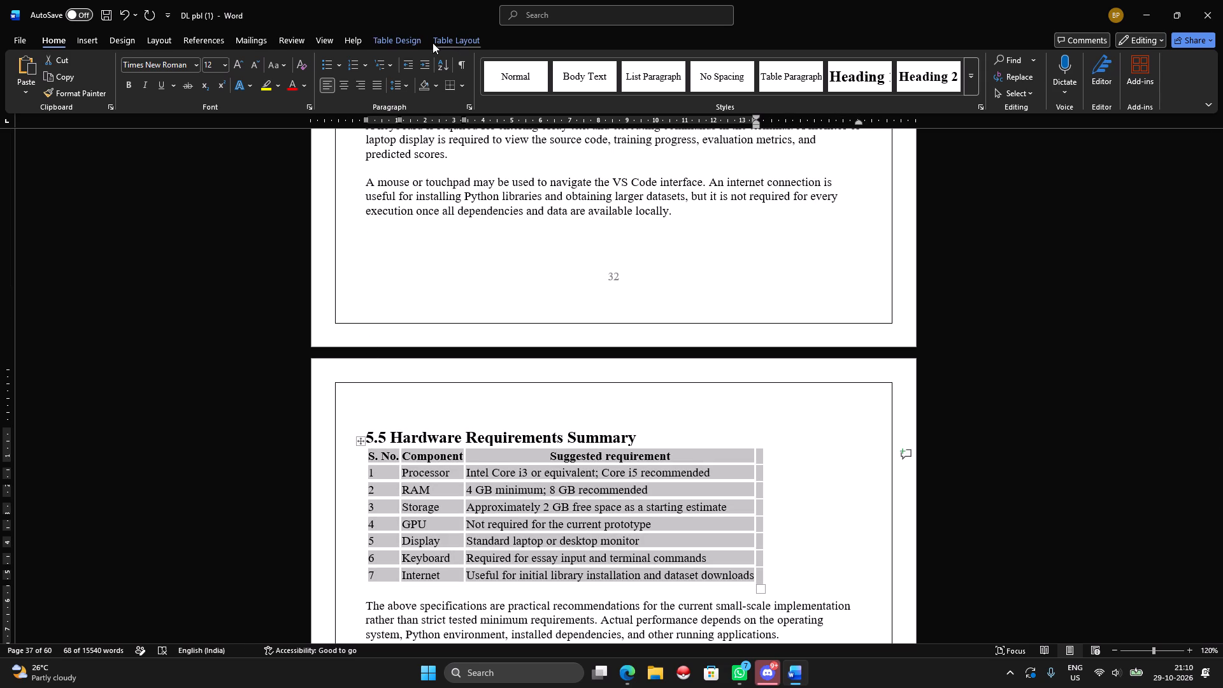
left_click(411, 39)
left_click(196, 75)
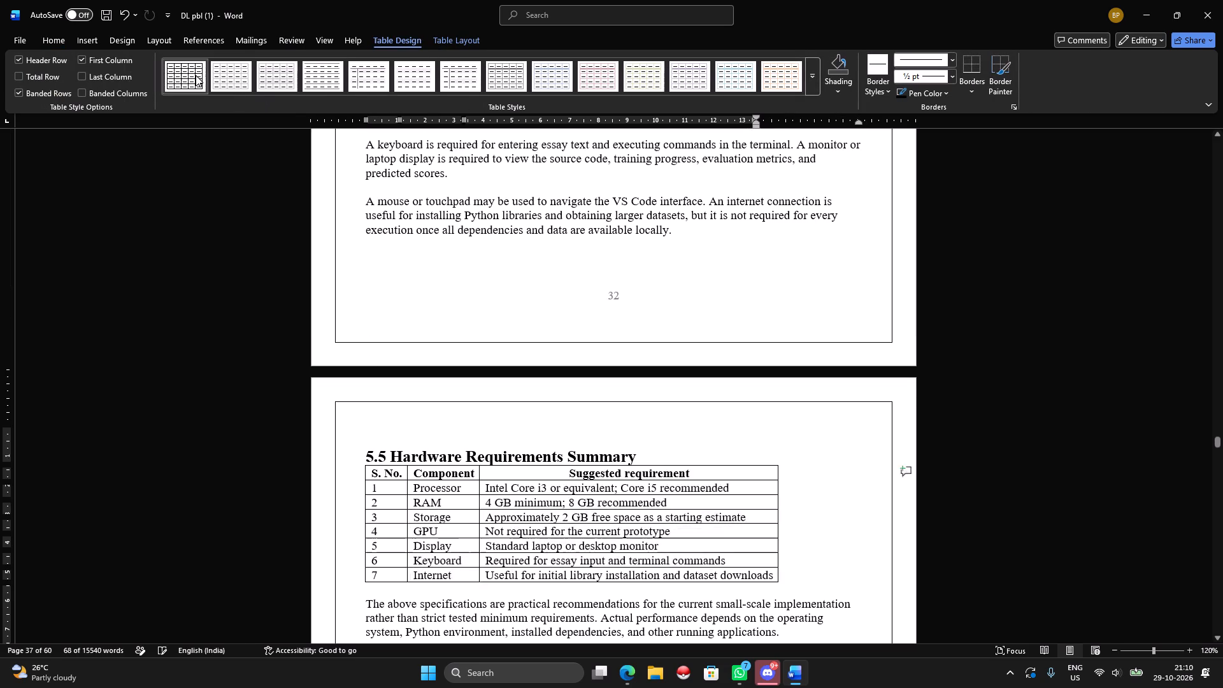
left_click(425, 436)
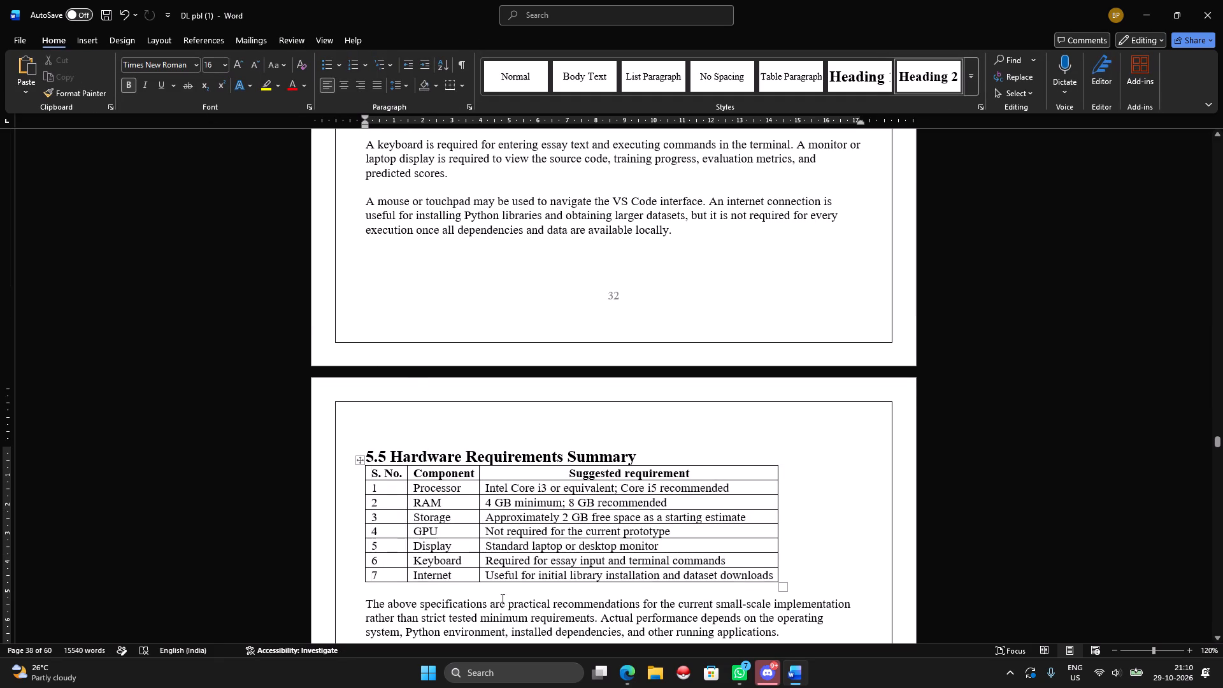
Apply the same bordered grid style to the whole software requirements table in section 5.3.
scroll(510, 593, "down", 2)
scroll(413, 448, "down", 6)
scroll(466, 465, "down", 3)
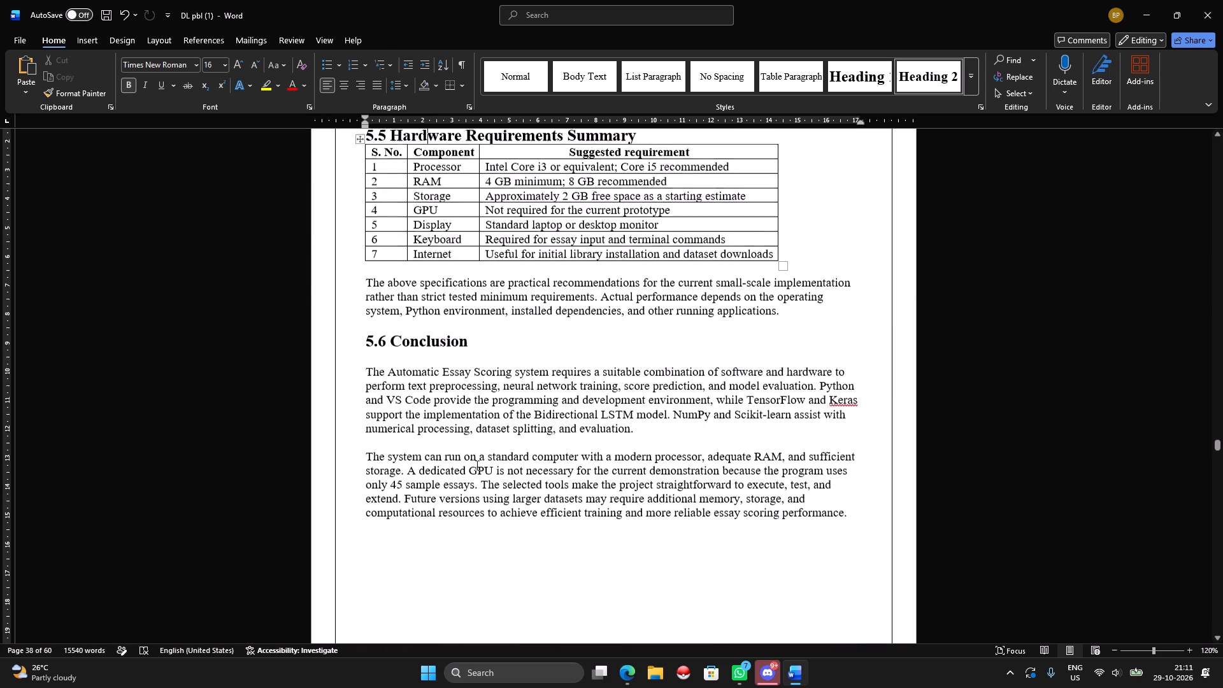
scroll(478, 466, "down", 1)
scroll(562, 450, "up", 20)
scroll(562, 450, "up", 3)
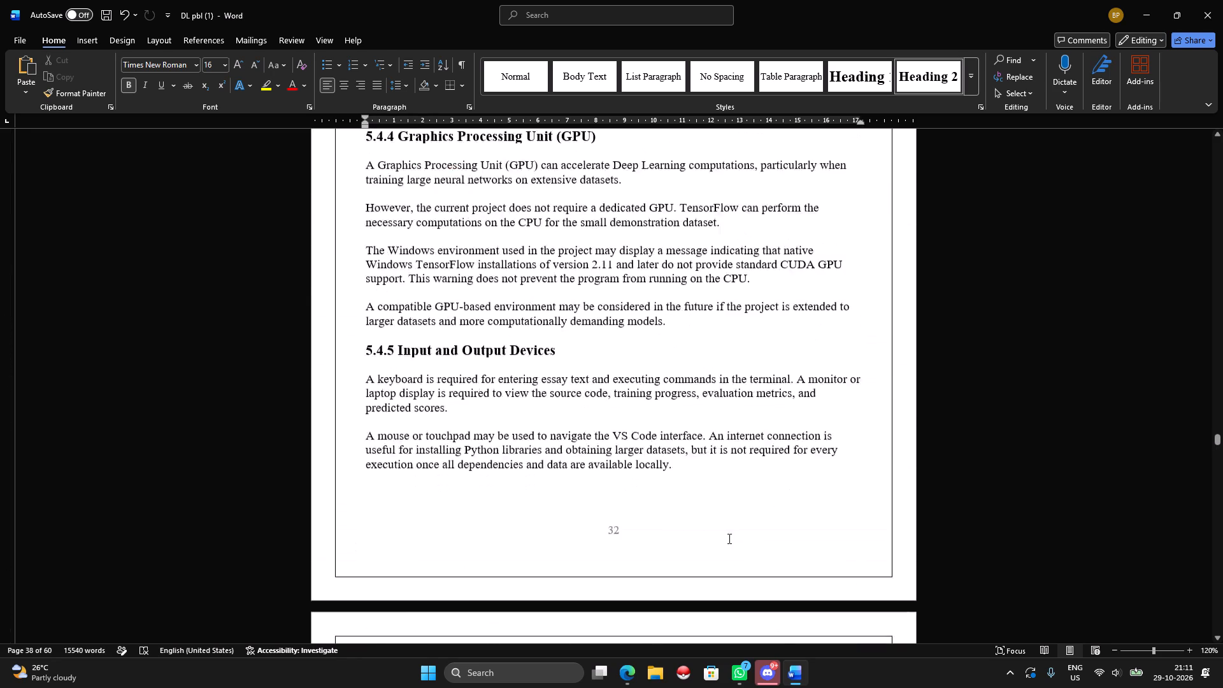
scroll(727, 539, "up", 20)
scroll(727, 539, "up", 16)
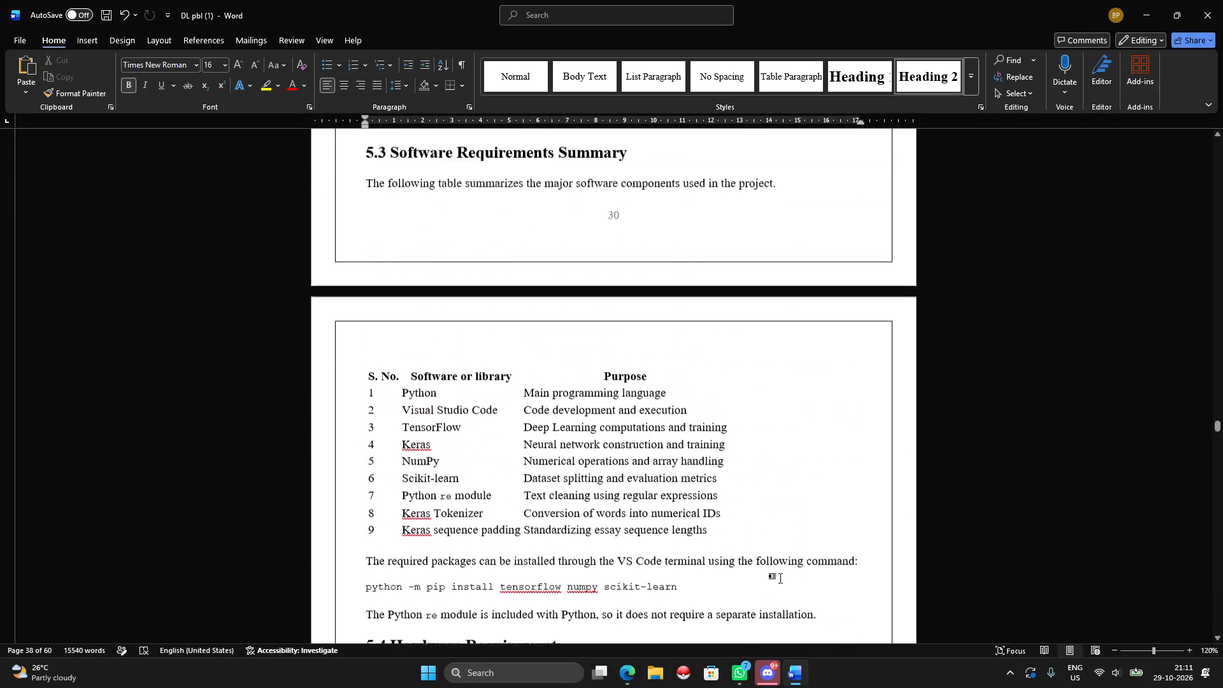
left_click(359, 415)
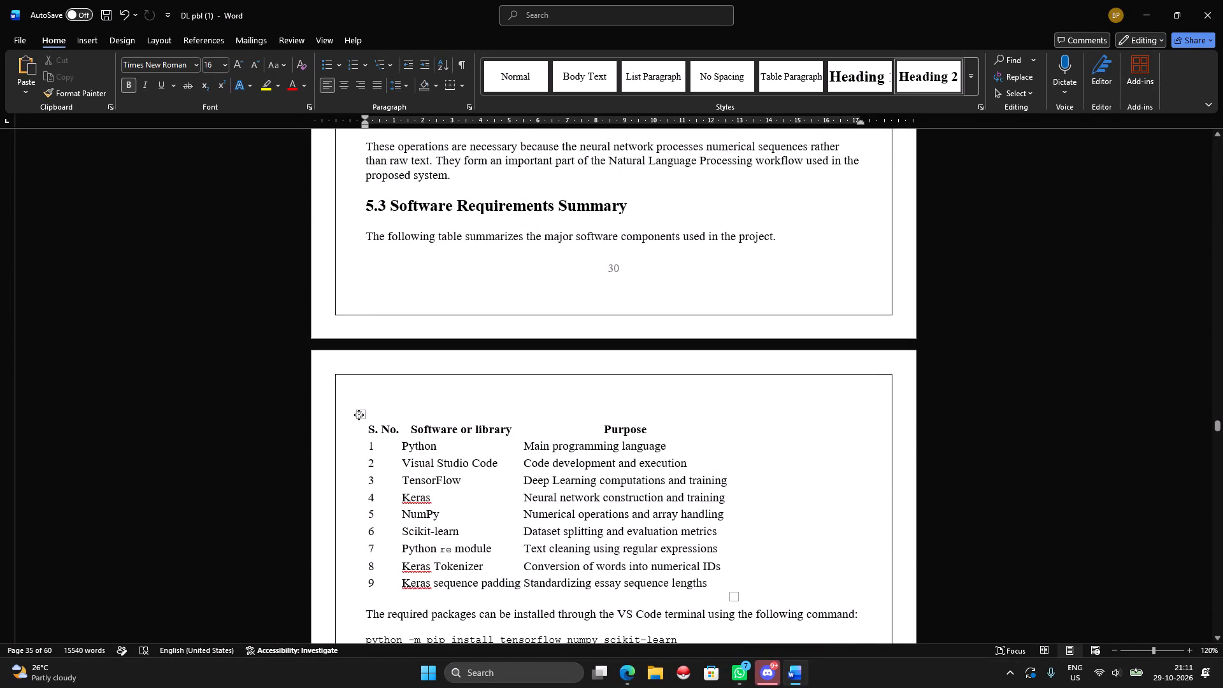
left_click(399, 39)
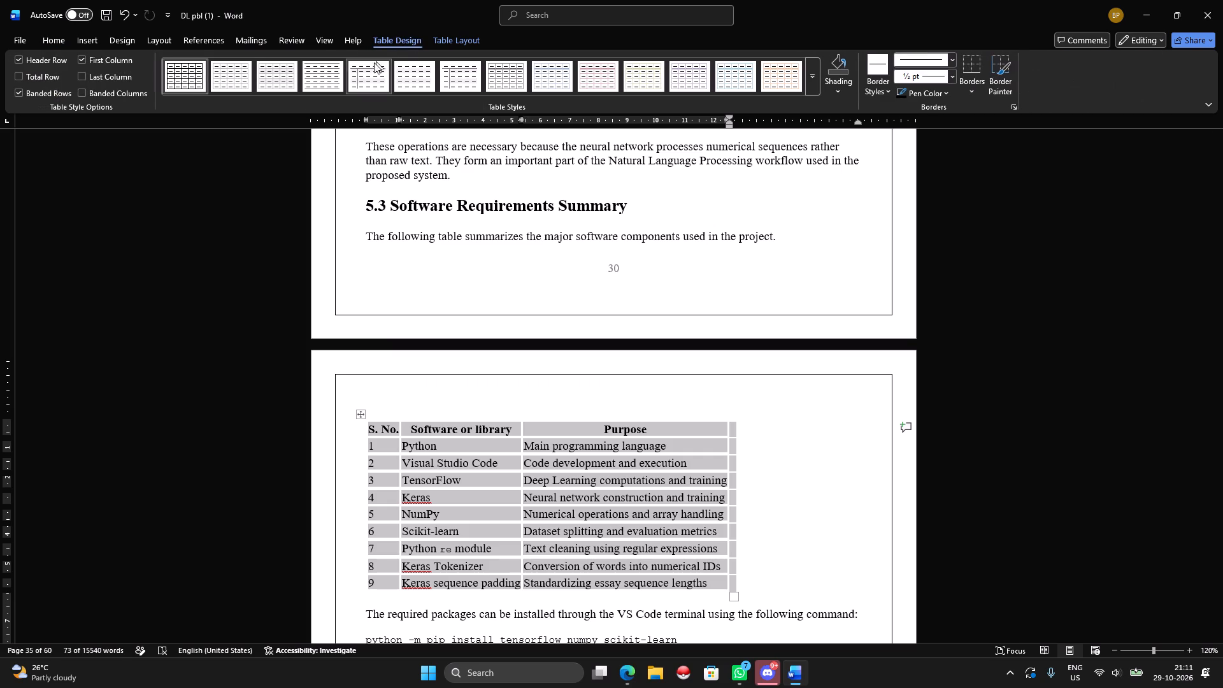
left_click(172, 71)
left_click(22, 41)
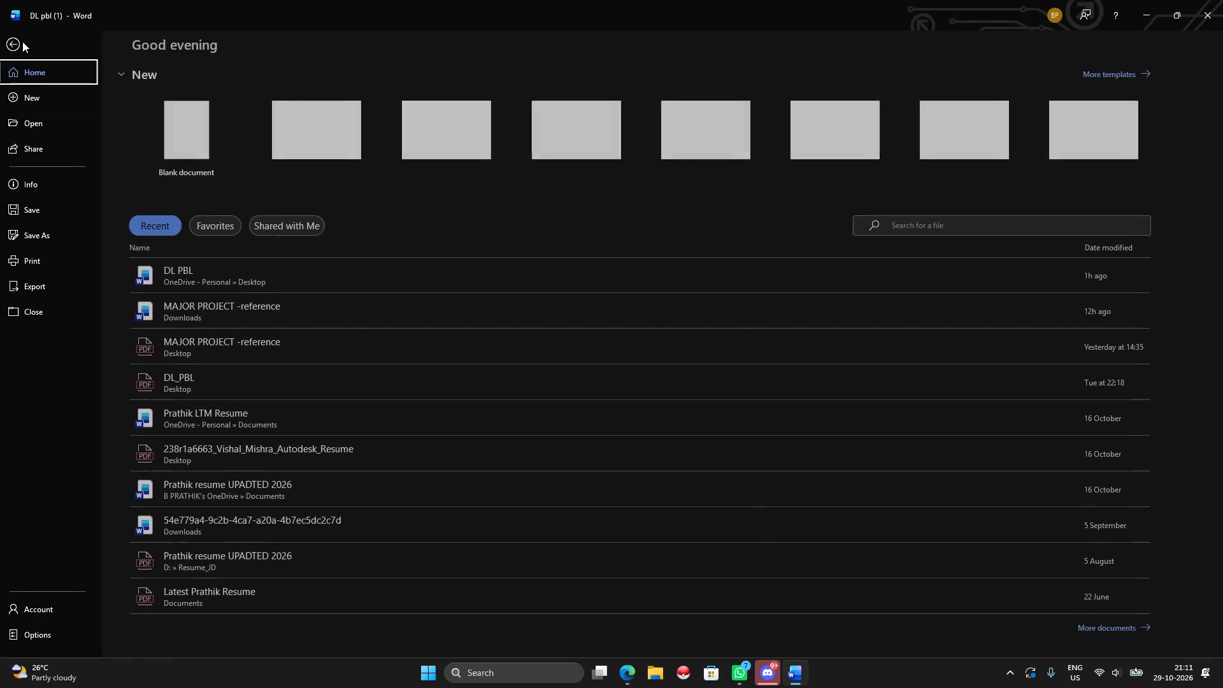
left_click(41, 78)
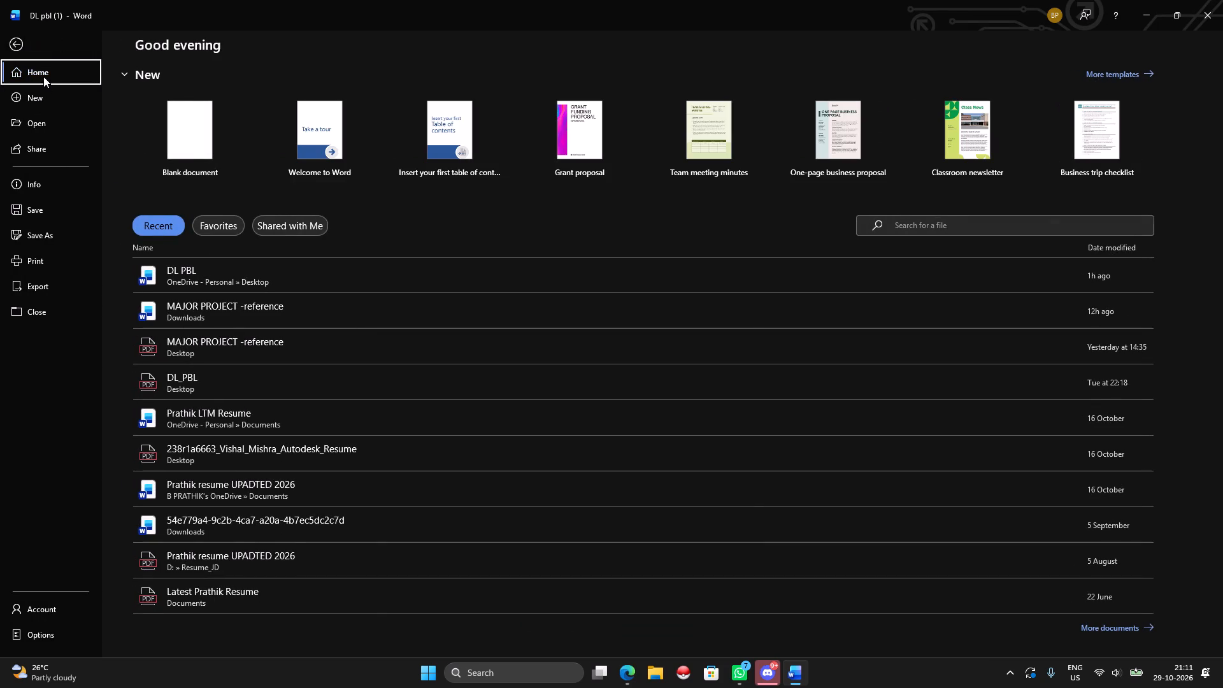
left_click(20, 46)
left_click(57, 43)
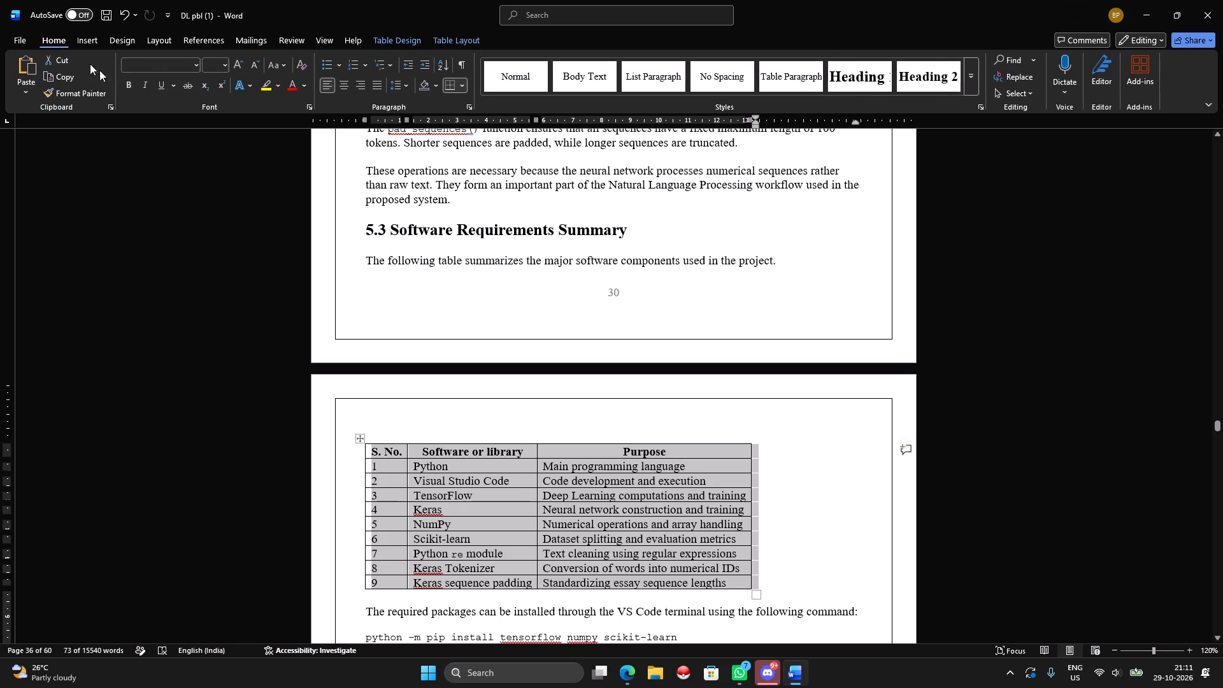
Justify all of chapter 5 from the first paragraph under 5.1 Introduction through the end of 5.6 Conclusion.
scroll(485, 445, "down", 4)
scroll(487, 447, "up", 5)
left_click(496, 359)
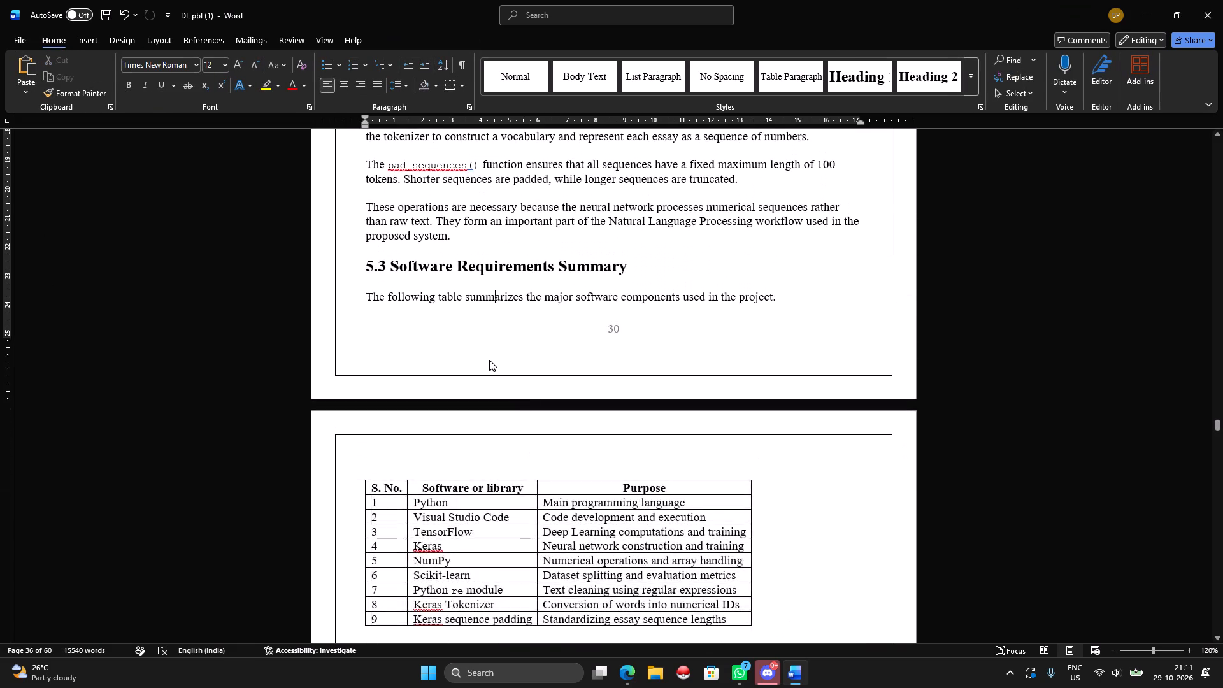
scroll(487, 361, "up", 20)
scroll(487, 361, "up", 16)
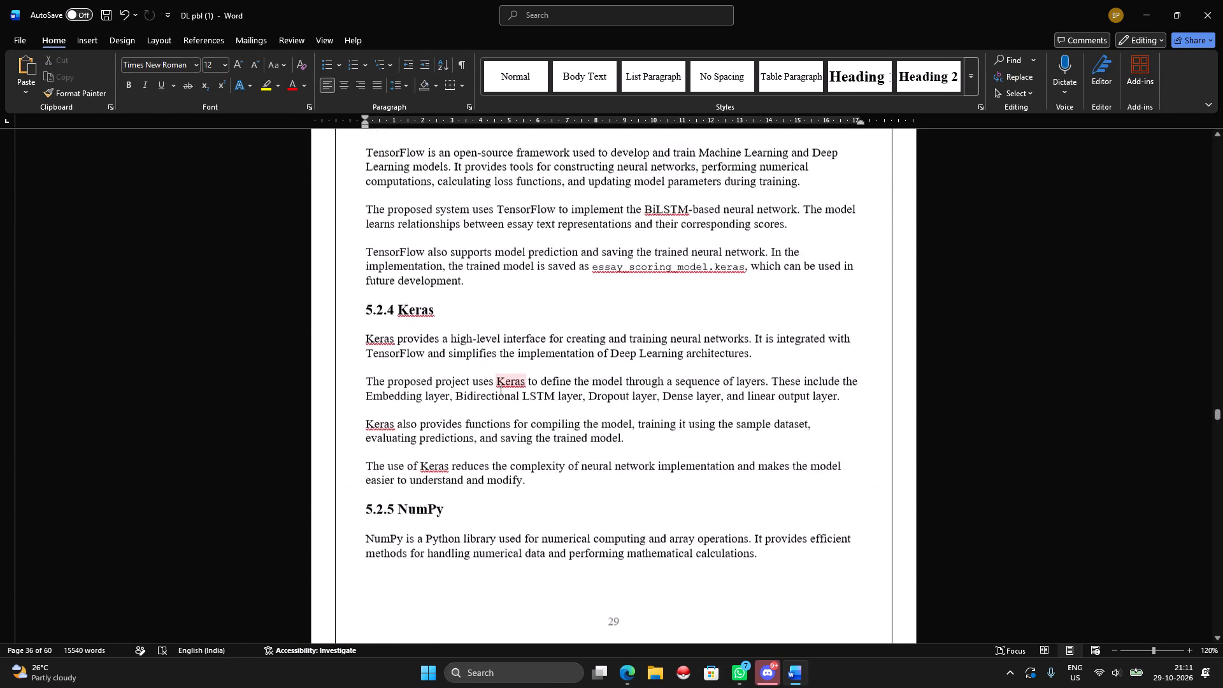
scroll(499, 391, "up", 20)
scroll(499, 391, "up", 12)
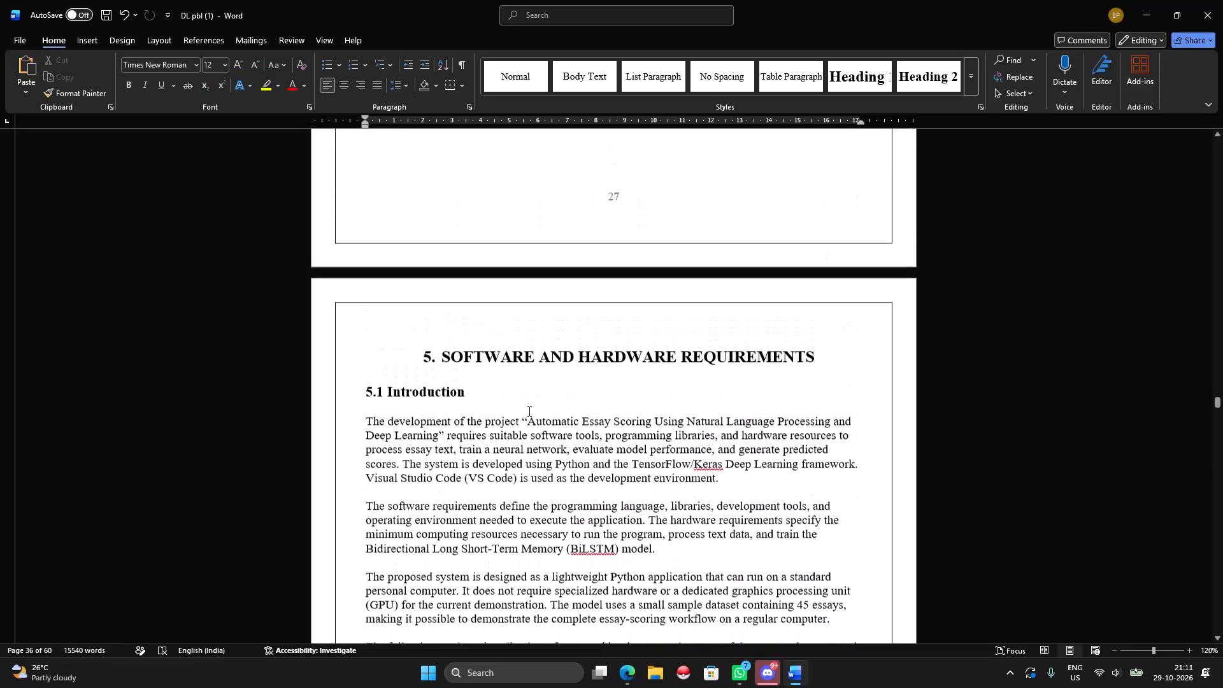
scroll(528, 411, "down", 1)
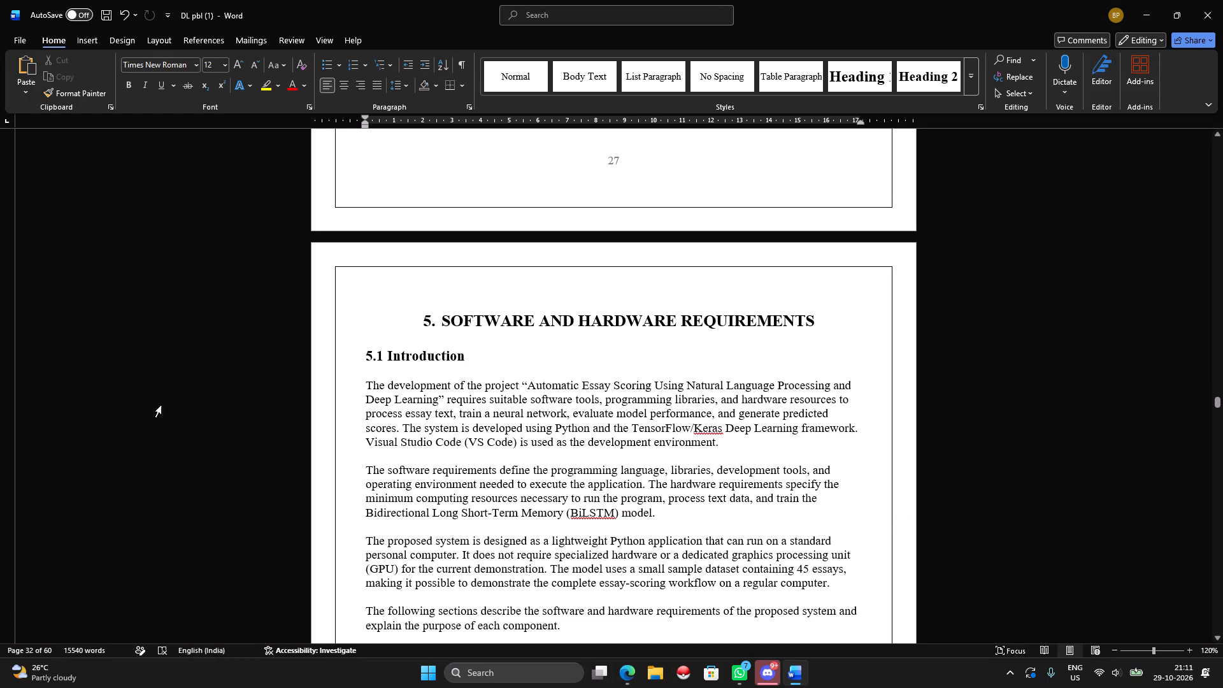
left_click_drag(363, 378, 841, 687)
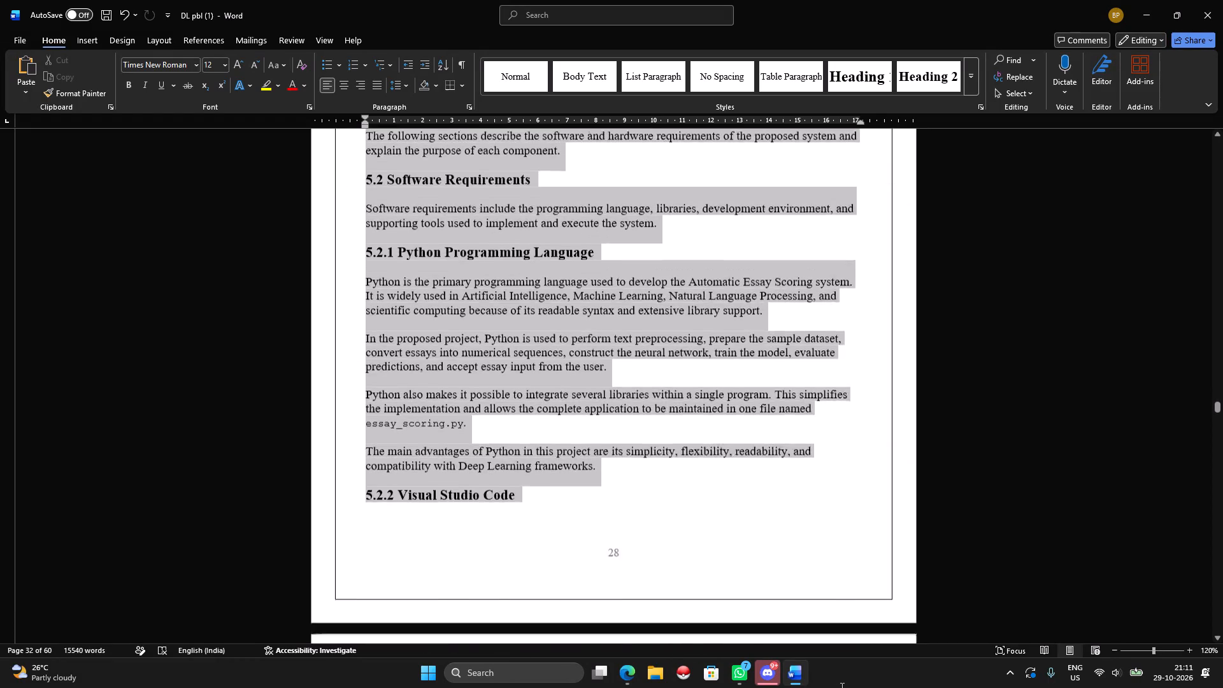
left_click_drag(841, 687, 872, 685)
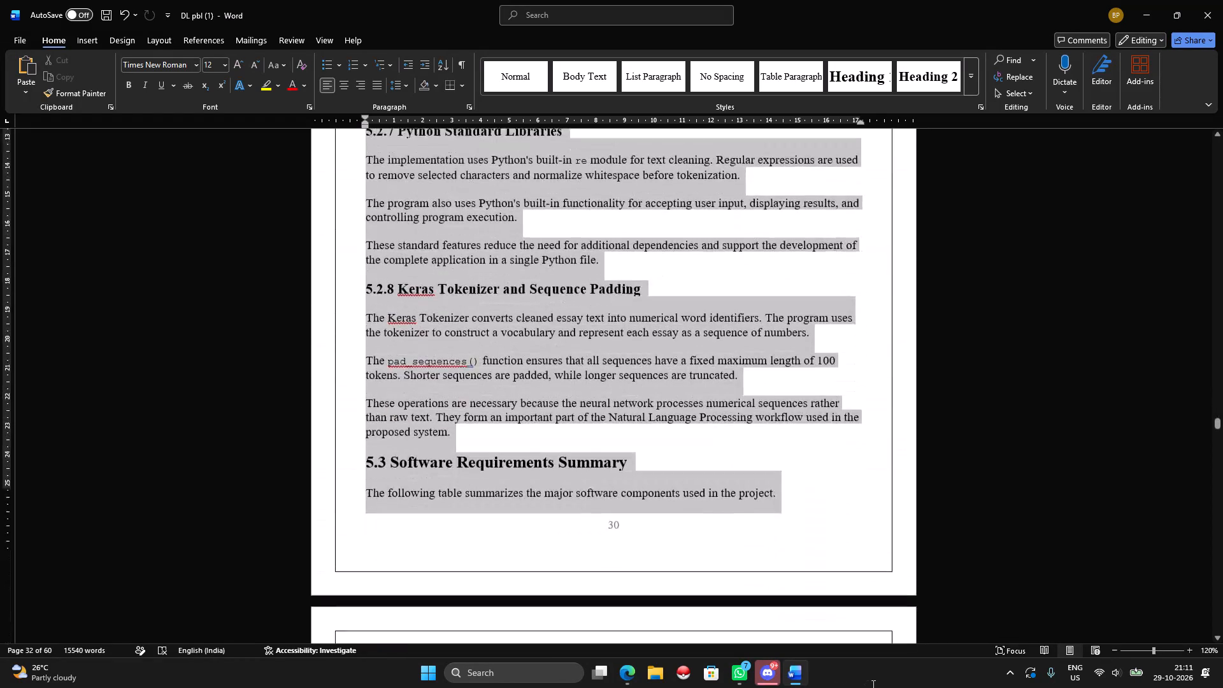
left_click_drag(872, 685, 917, 594)
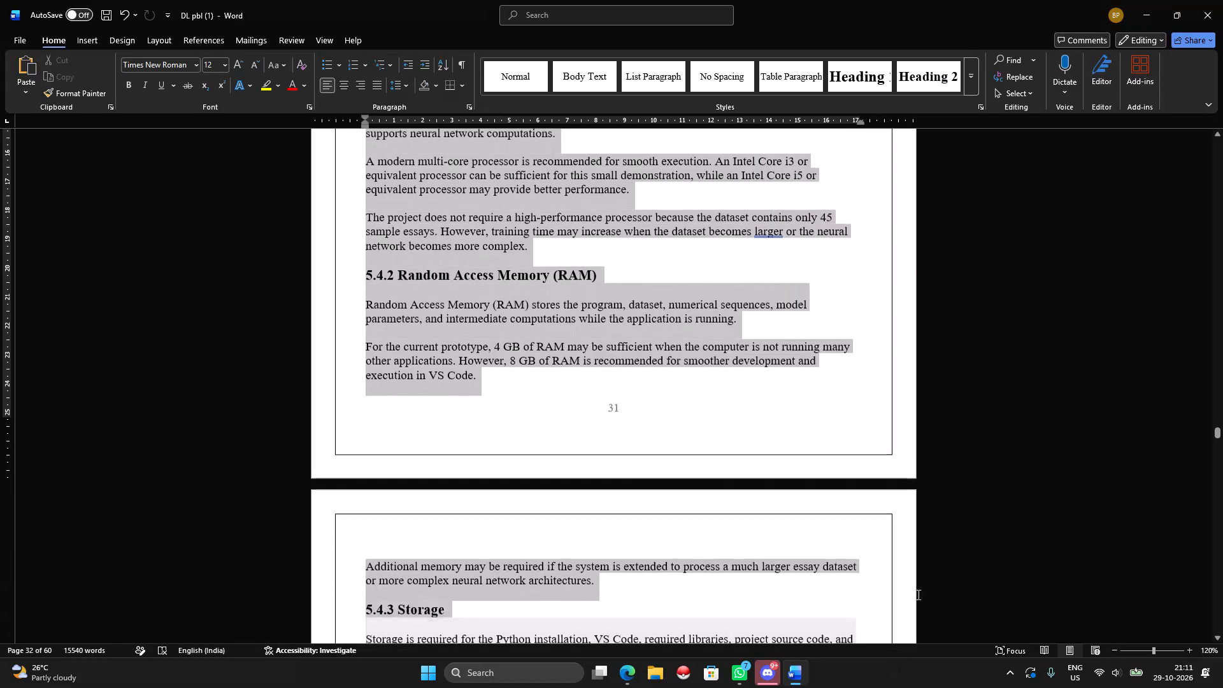
left_click_drag(917, 594, 880, 668)
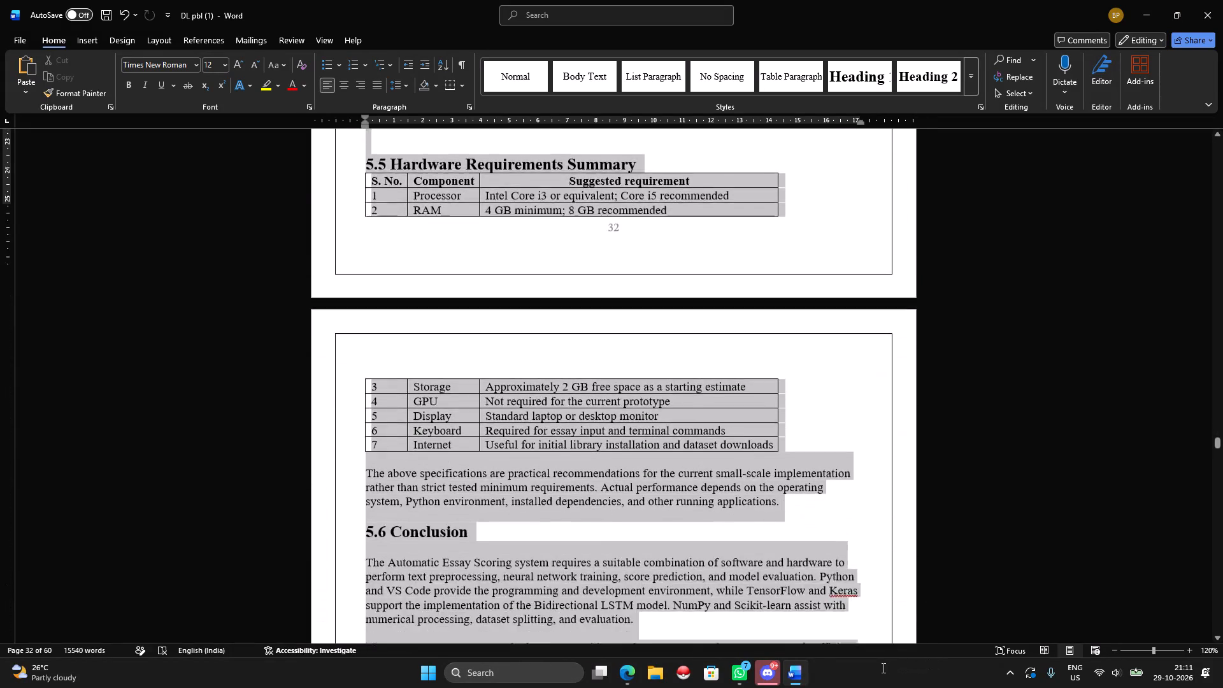
left_click_drag(880, 668, 850, 329)
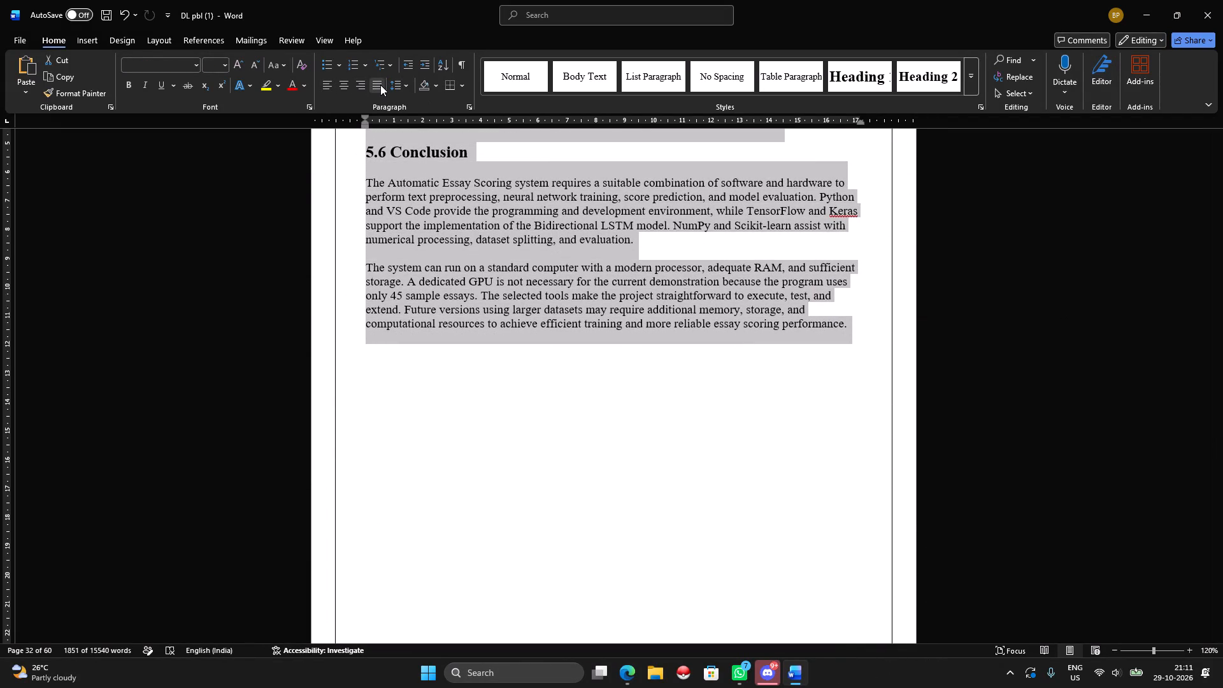
left_click(381, 85)
Review the chapter 5 pages to check the justified text, tables and where the page breaks fall.
scroll(558, 370, "up", 10)
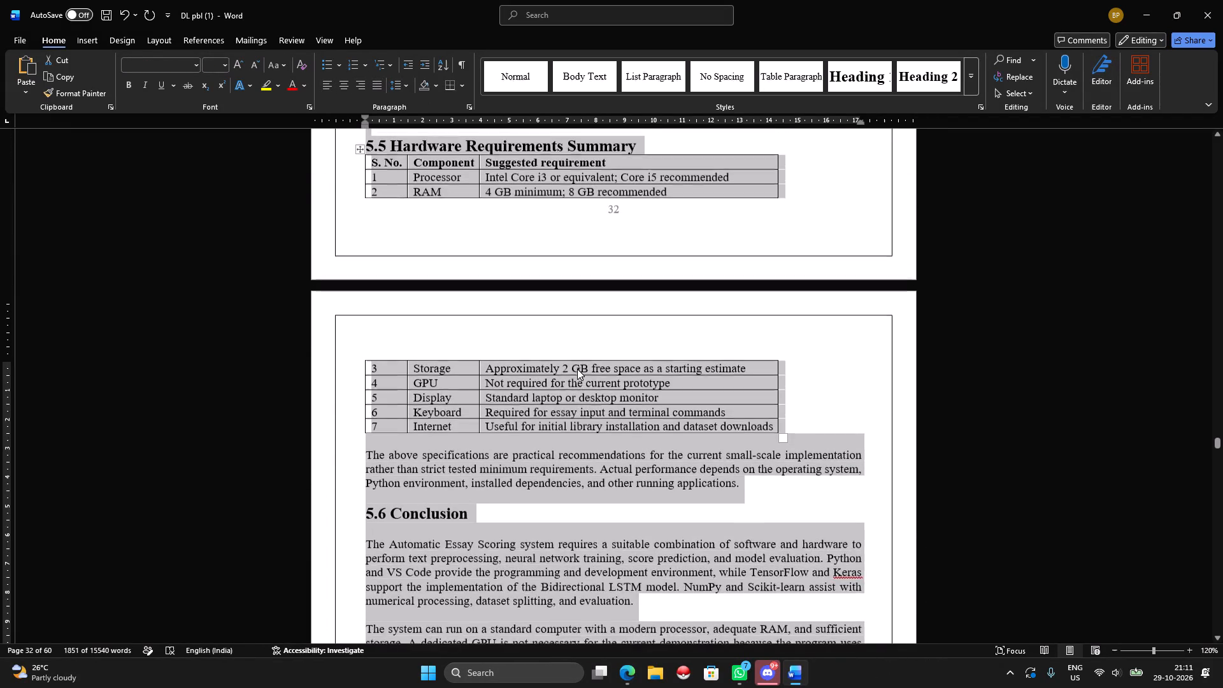
scroll(577, 369, "up", 3)
scroll(577, 369, "up", 20)
scroll(577, 369, "up", 1)
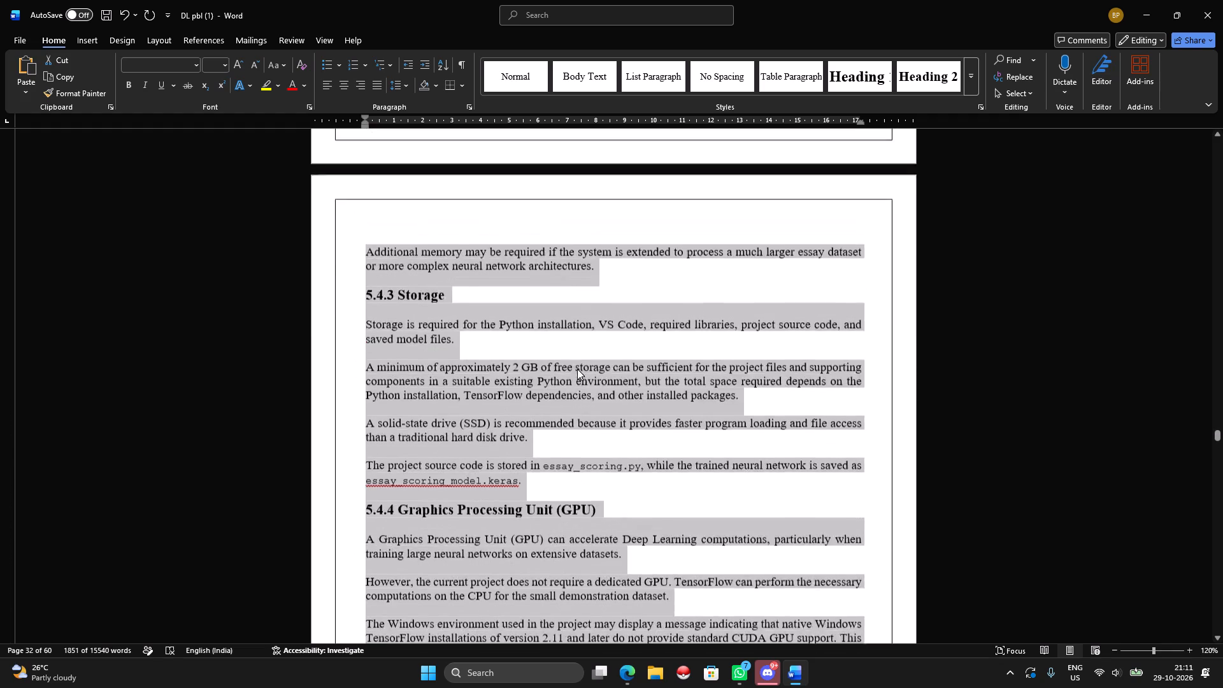
scroll(577, 369, "up", 20)
scroll(577, 369, "up", 11)
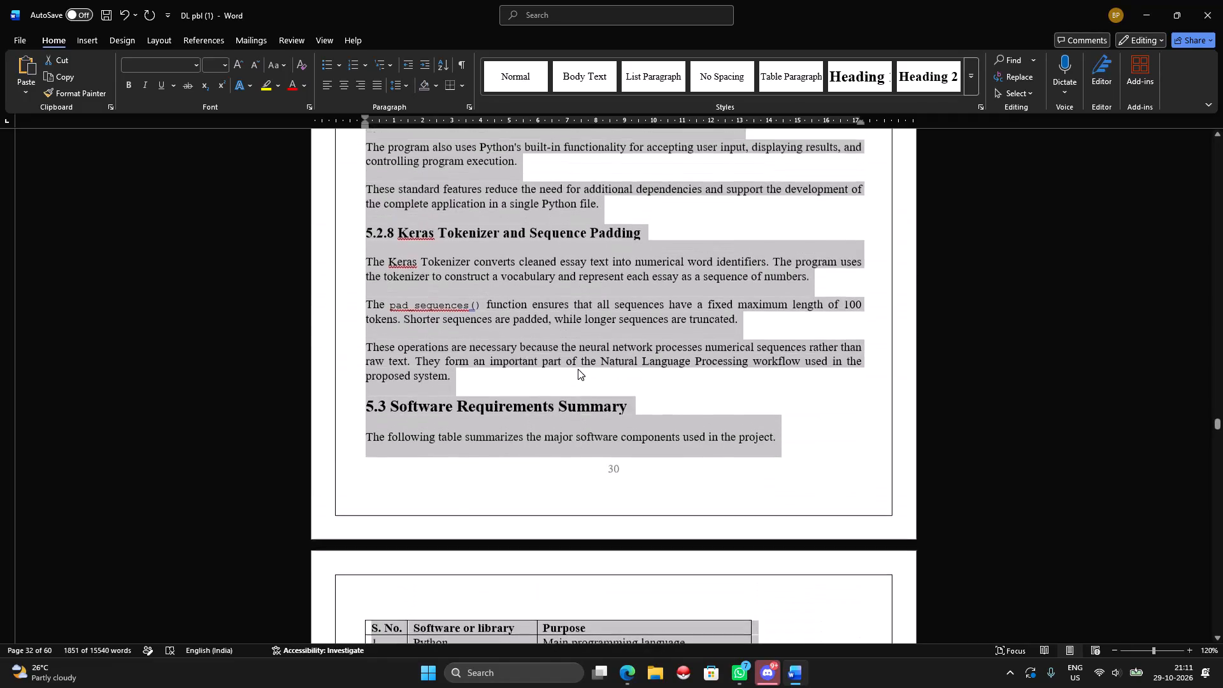
scroll(578, 369, "up", 20)
scroll(578, 369, "up", 20)
scroll(578, 369, "up", 2)
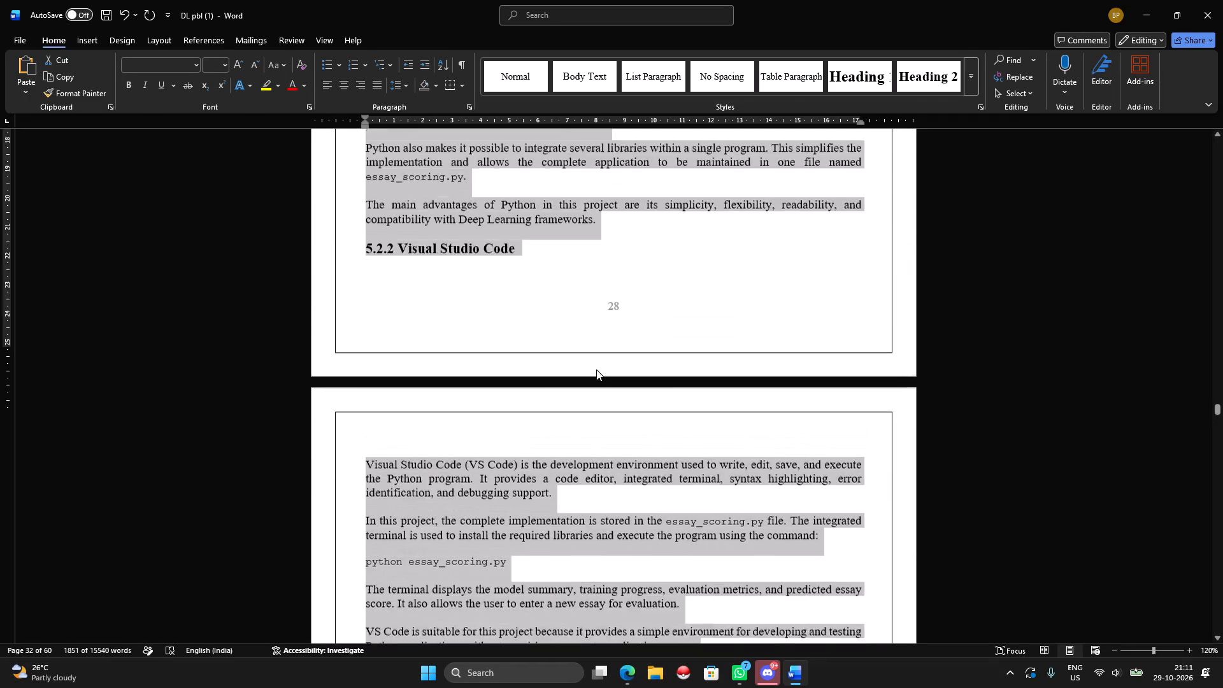
scroll(596, 369, "up", 20)
scroll(596, 369, "up", 6)
scroll(593, 372, "down", 9)
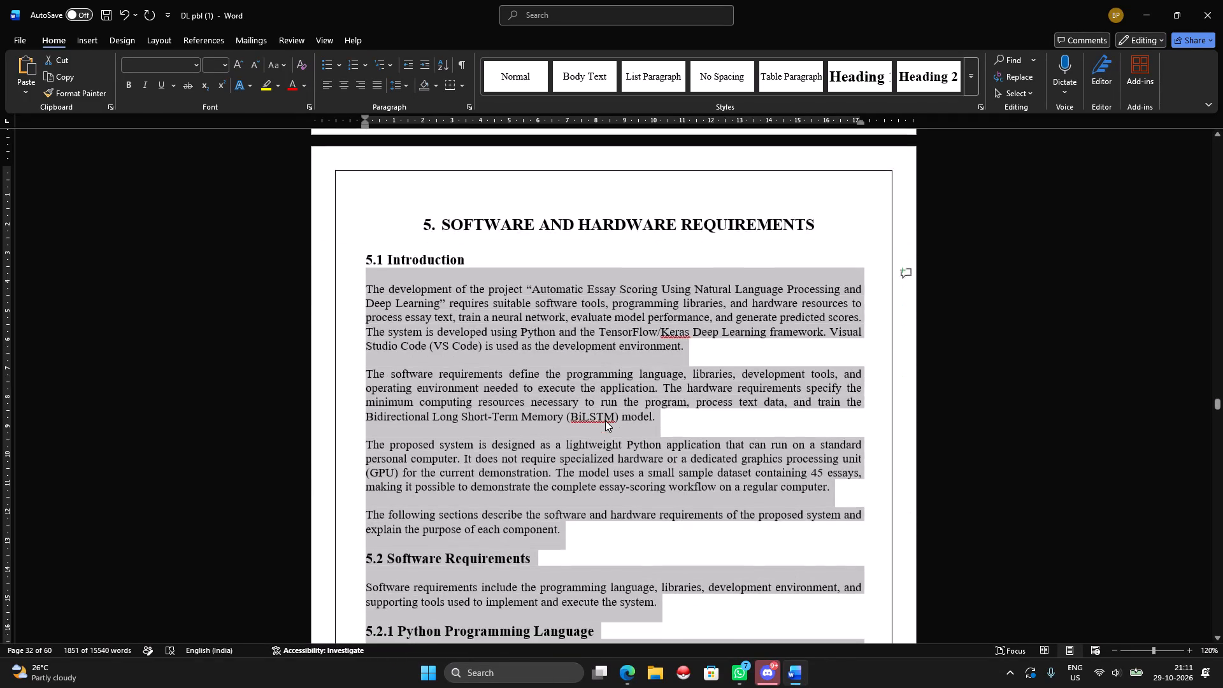
scroll(605, 420, "down", 9)
scroll(620, 412, "up", 6)
scroll(631, 402, "down", 2)
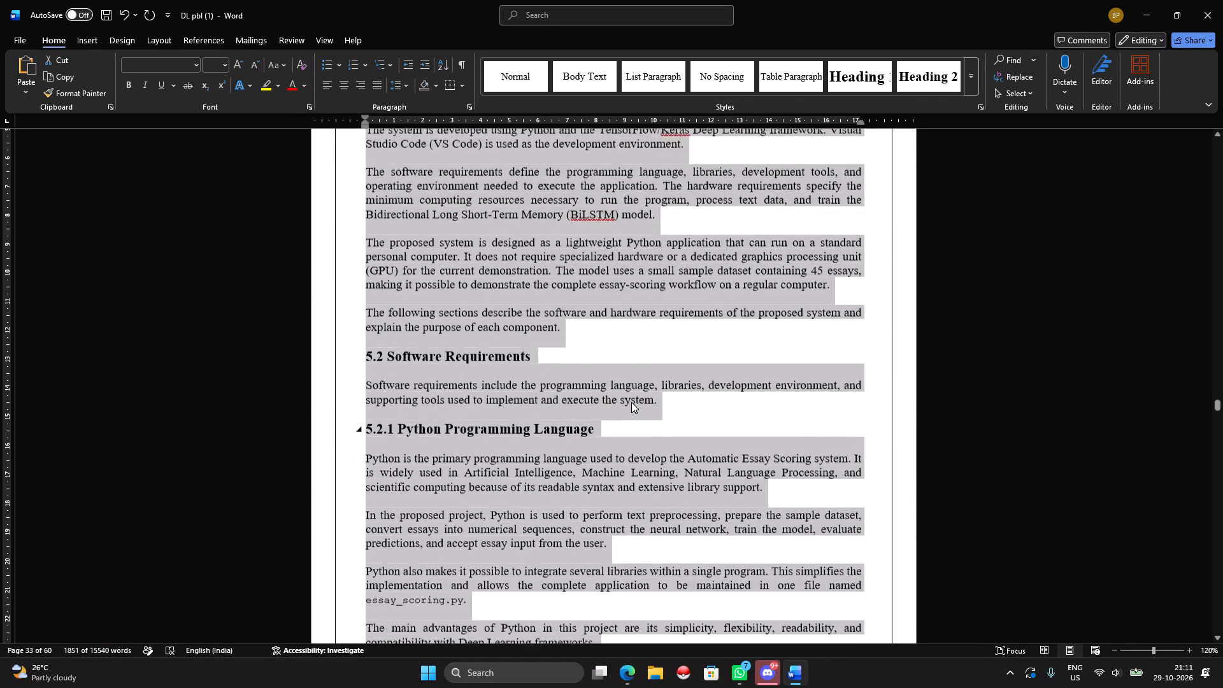
scroll(631, 402, "up", 1)
scroll(631, 402, "down", 17)
scroll(652, 388, "up", 6)
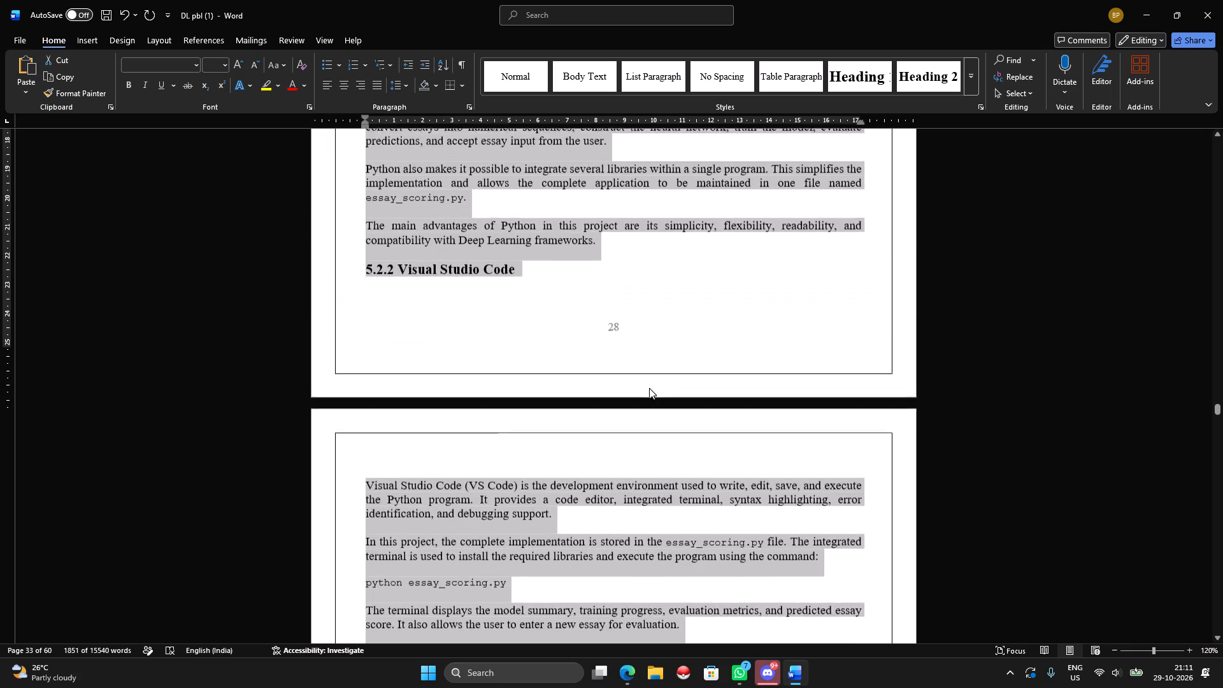
scroll(649, 388, "down", 15)
scroll(663, 369, "up", 13)
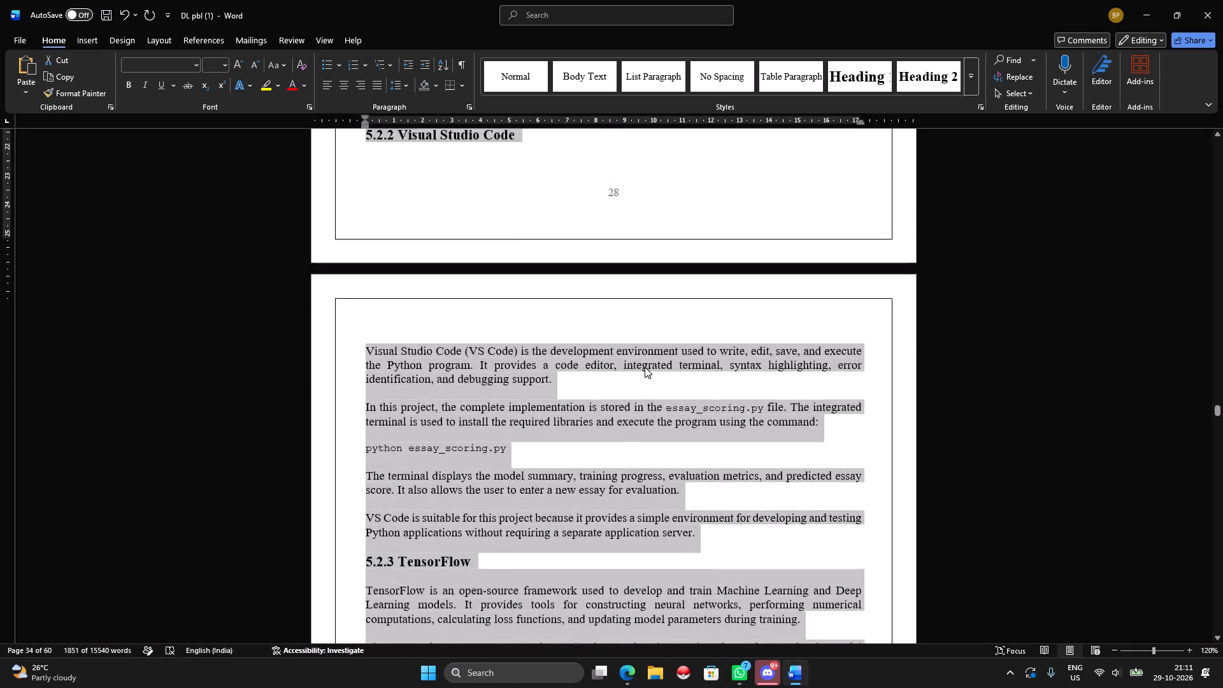
Insert two empty paragraphs before heading 5.2.2 Visual Studio Code to push it onto the page with its text.
scroll(645, 367, "up", 2)
left_click(604, 255)
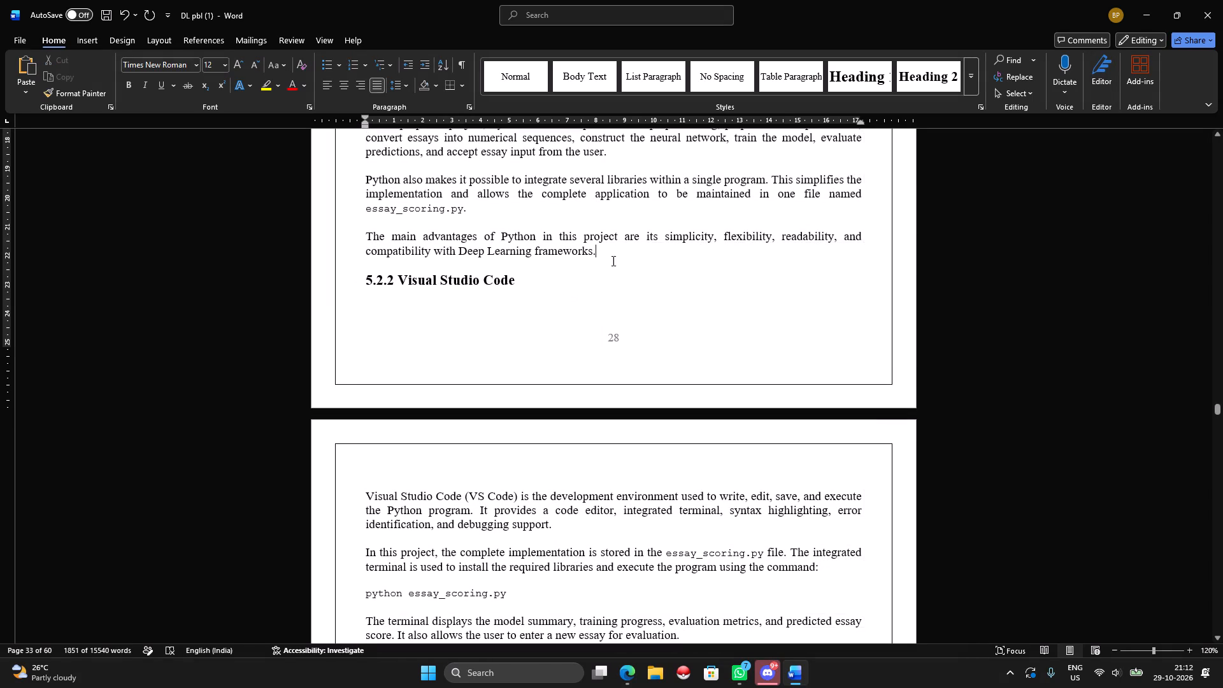
key("Return")
key("Return")
Insert two empty paragraphs after the last paragraph of section 5.4.5 to move heading 5.5 and its whole table to the following page.
scroll(626, 280, "down", 14)
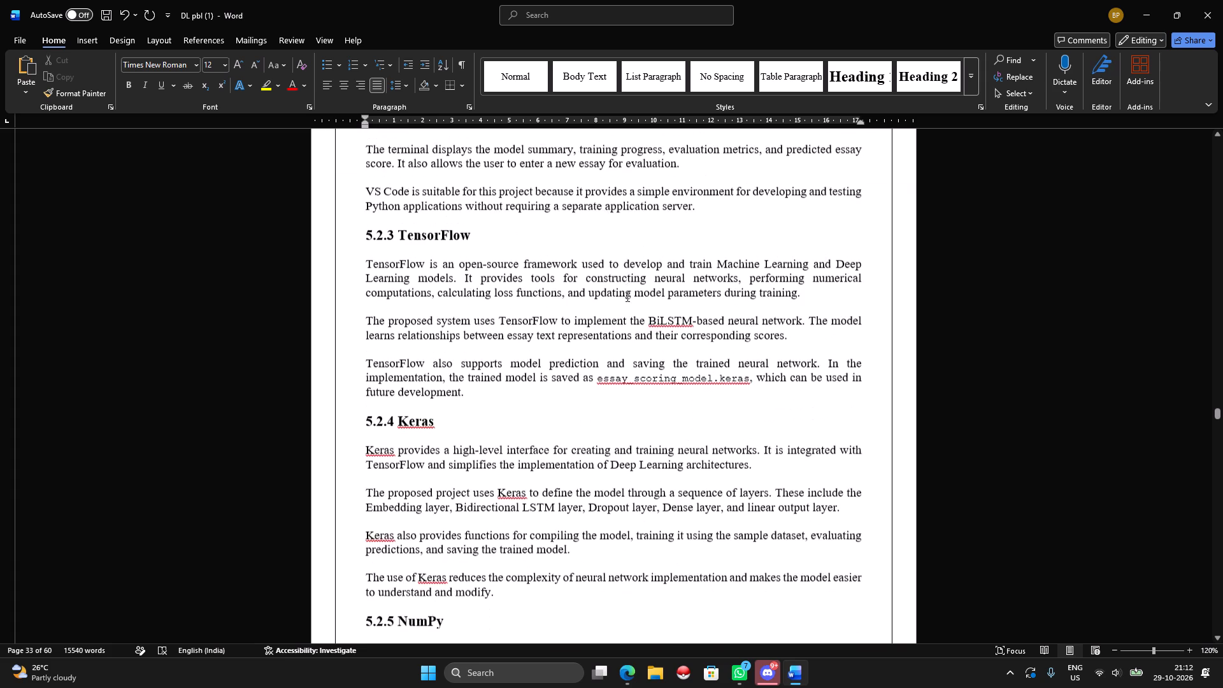
scroll(621, 311, "down", 8)
scroll(627, 312, "down", 16)
scroll(629, 319, "down", 14)
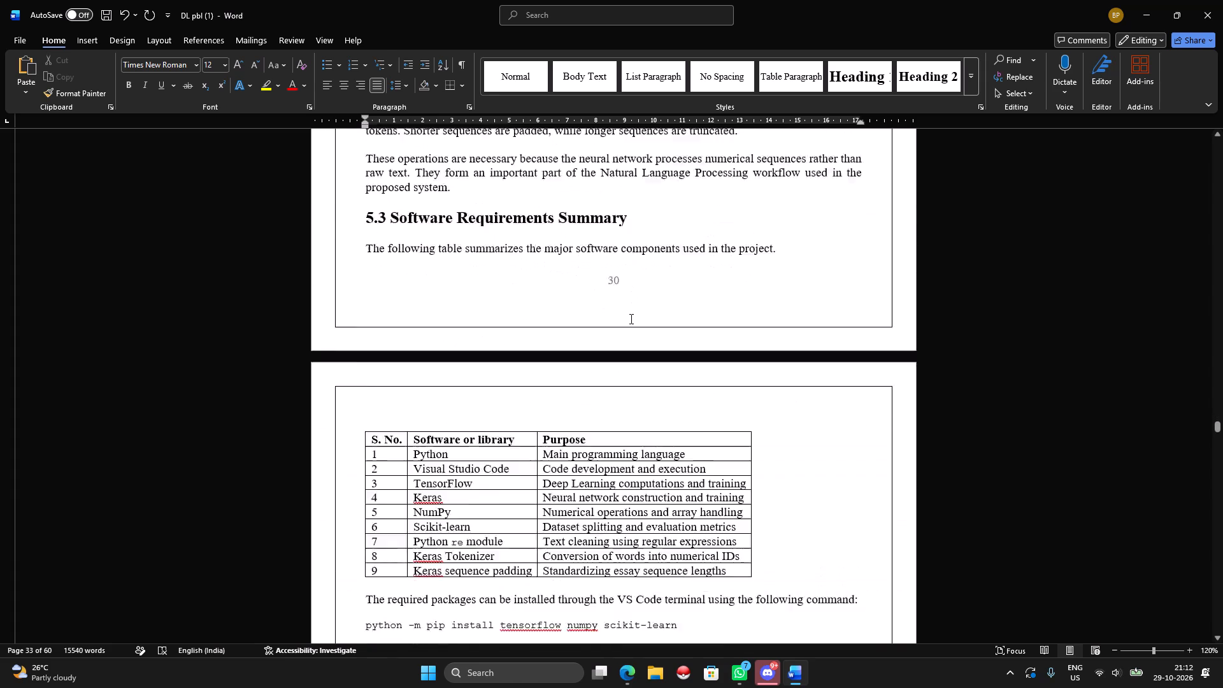
scroll(630, 319, "down", 17)
scroll(635, 319, "down", 7)
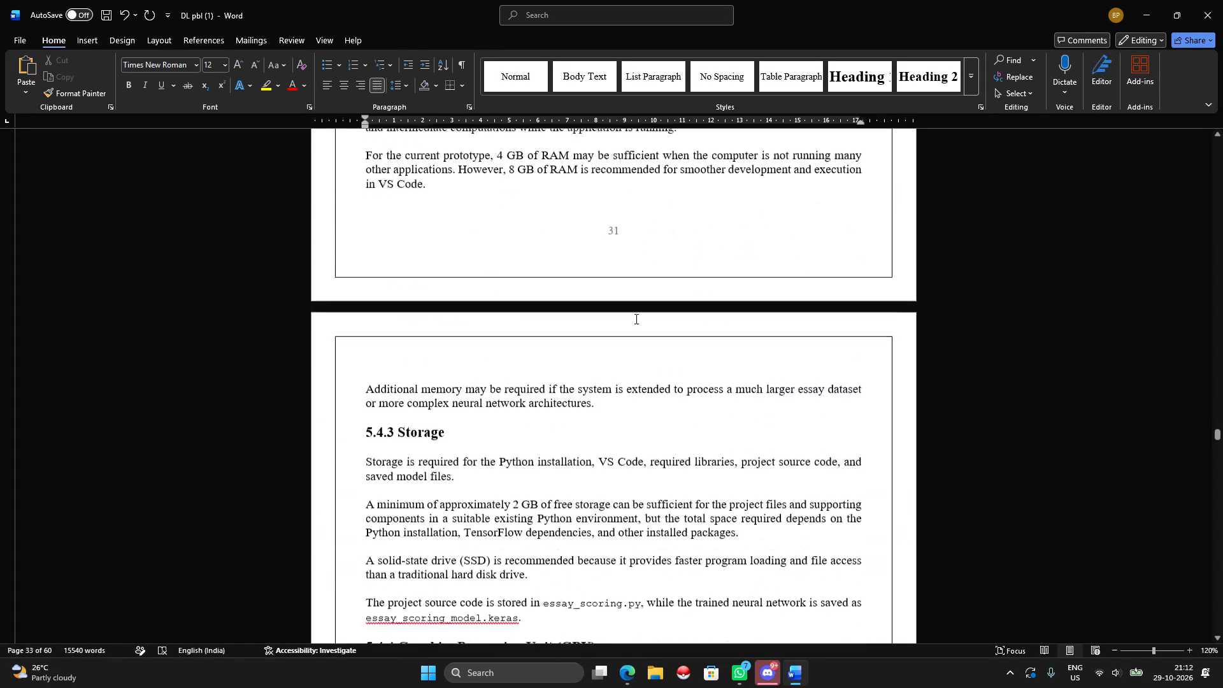
scroll(636, 319, "down", 19)
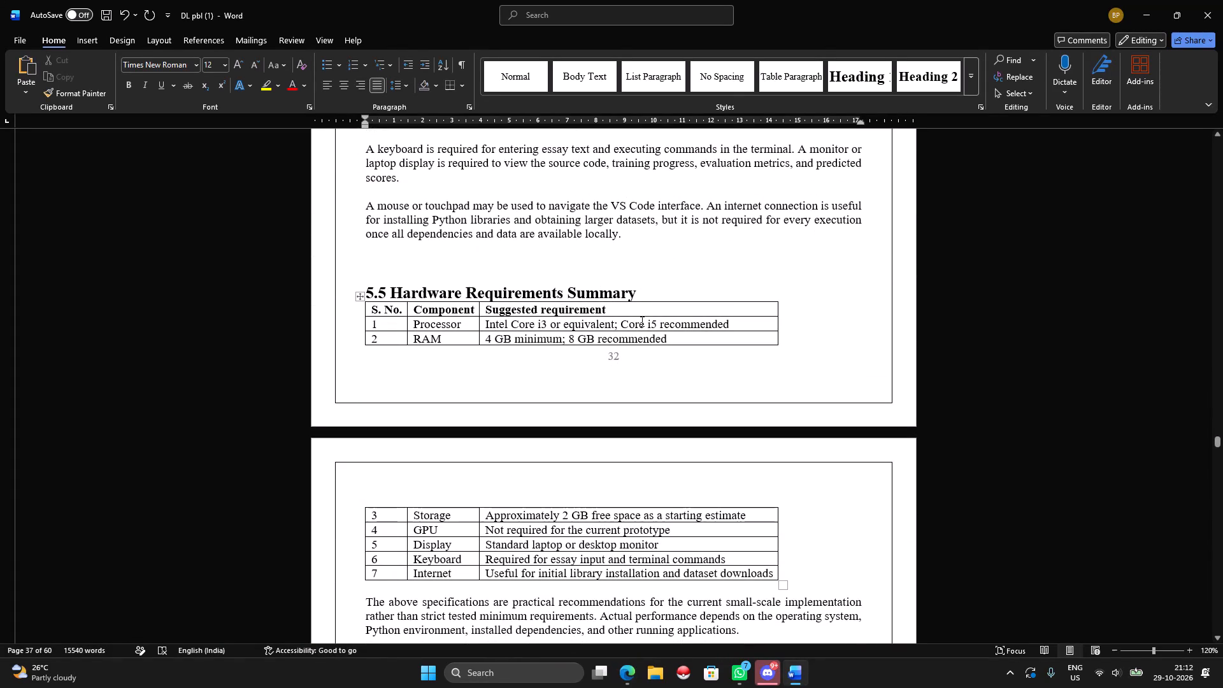
left_click(633, 240)
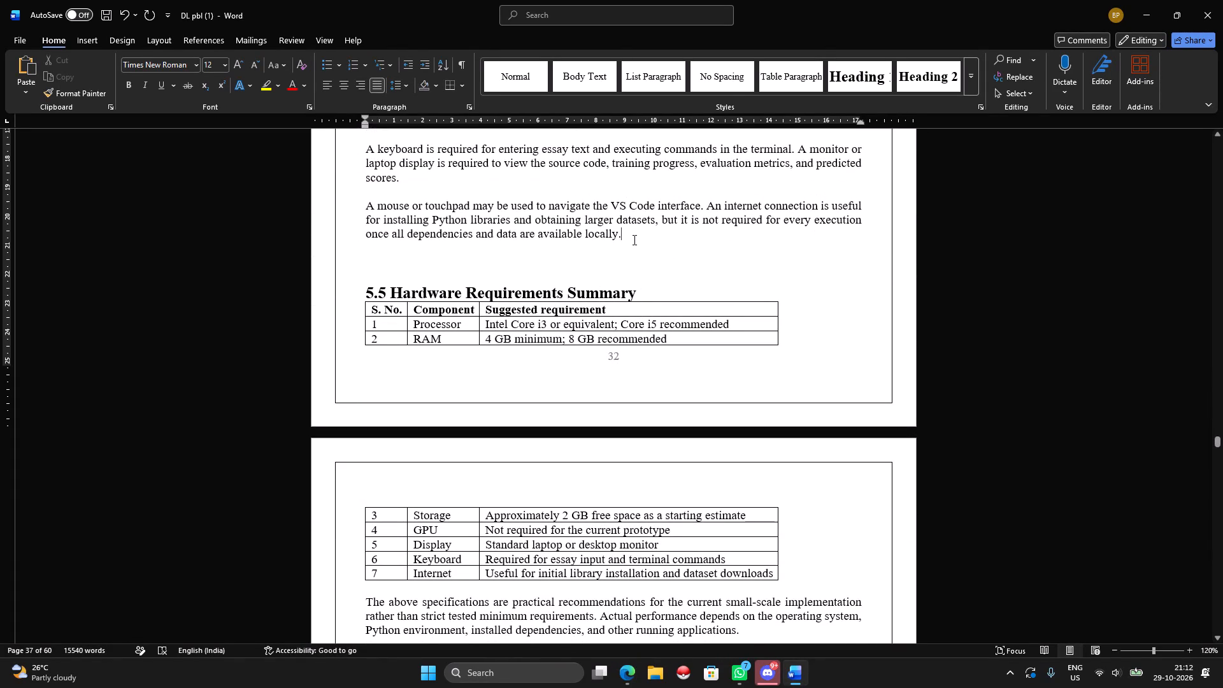
key("Return")
key("Return")
Look over the end of chapter 5 and examine chapter 6 System Design, including its diagrams, through section 6.9 Summary.
scroll(656, 352, "down", 12)
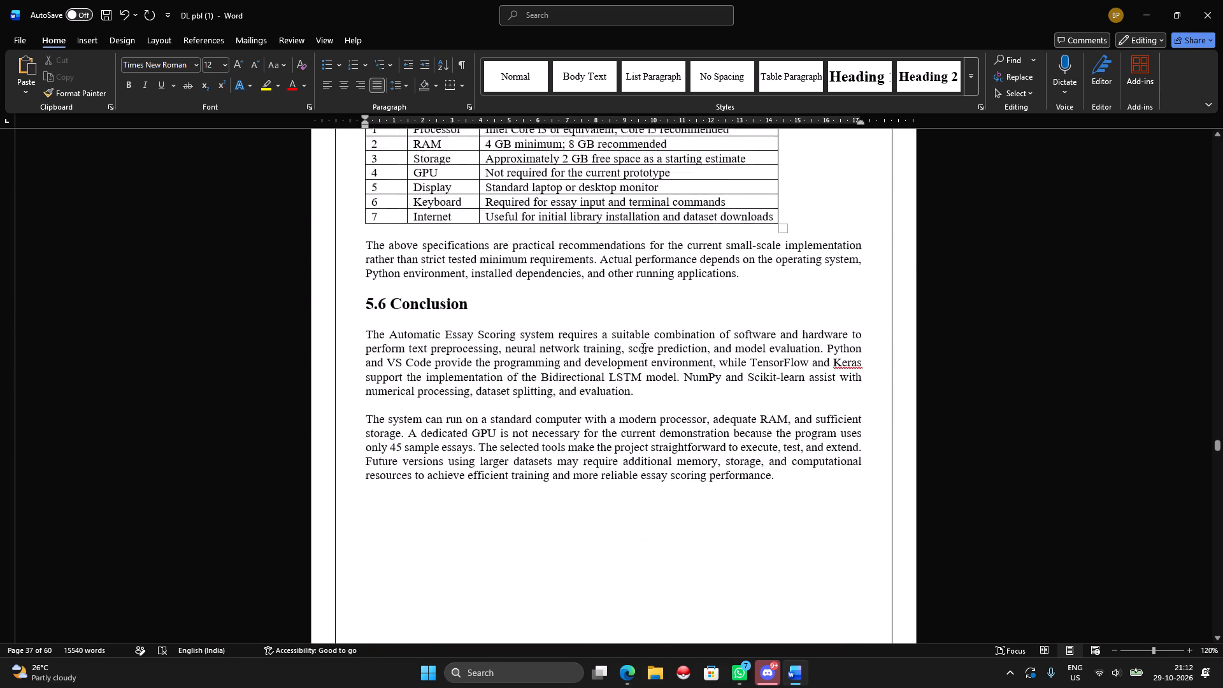
scroll(642, 348, "down", 17)
scroll(651, 350, "down", 5)
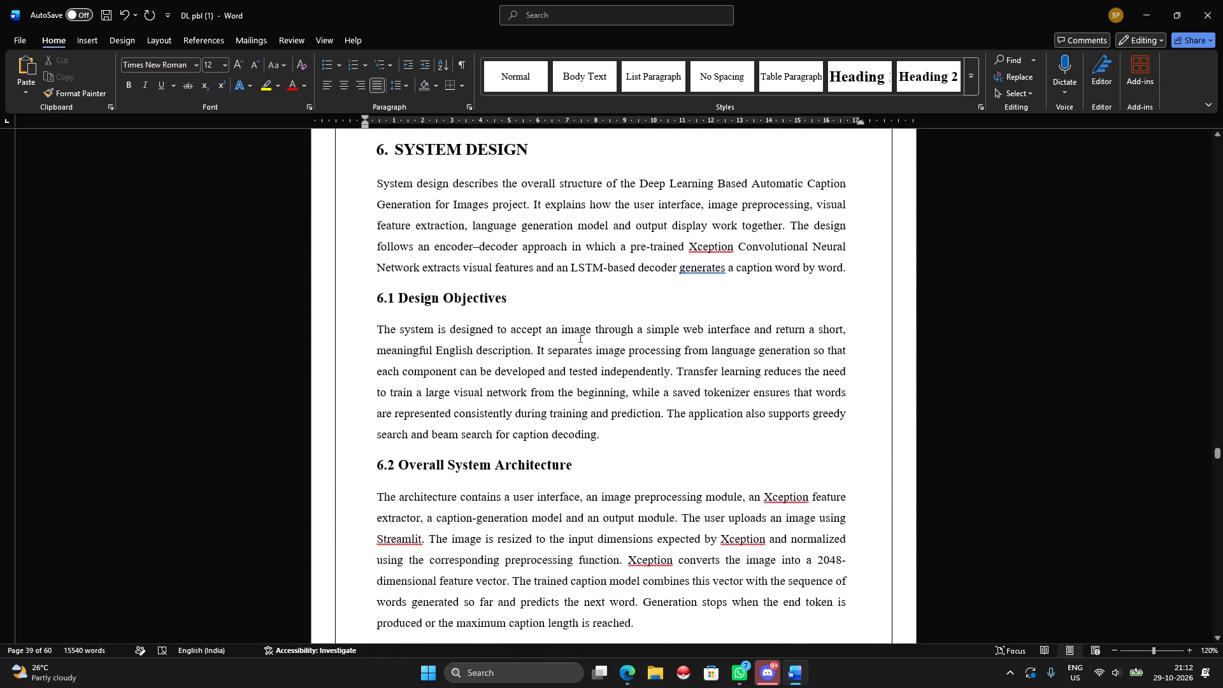
key("alt+Tab")
key("alt+Tab")
left_click_drag(1220, 448, 1222, 477)
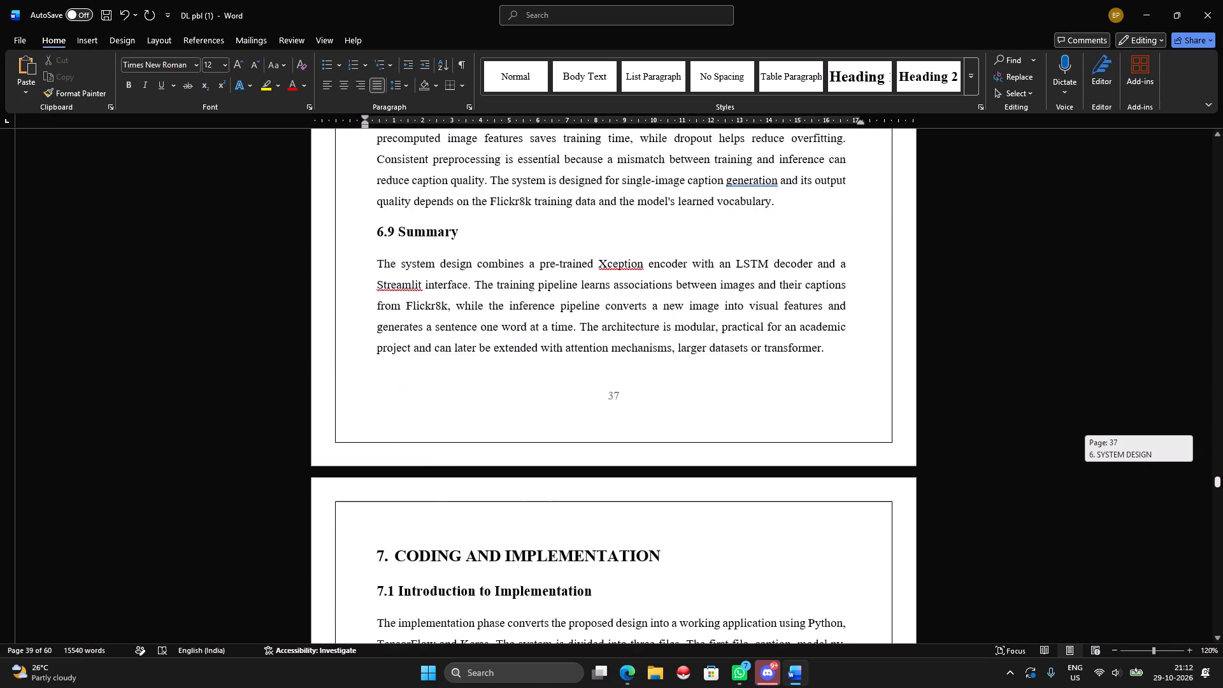
left_click_drag(1222, 477, 1215, 474)
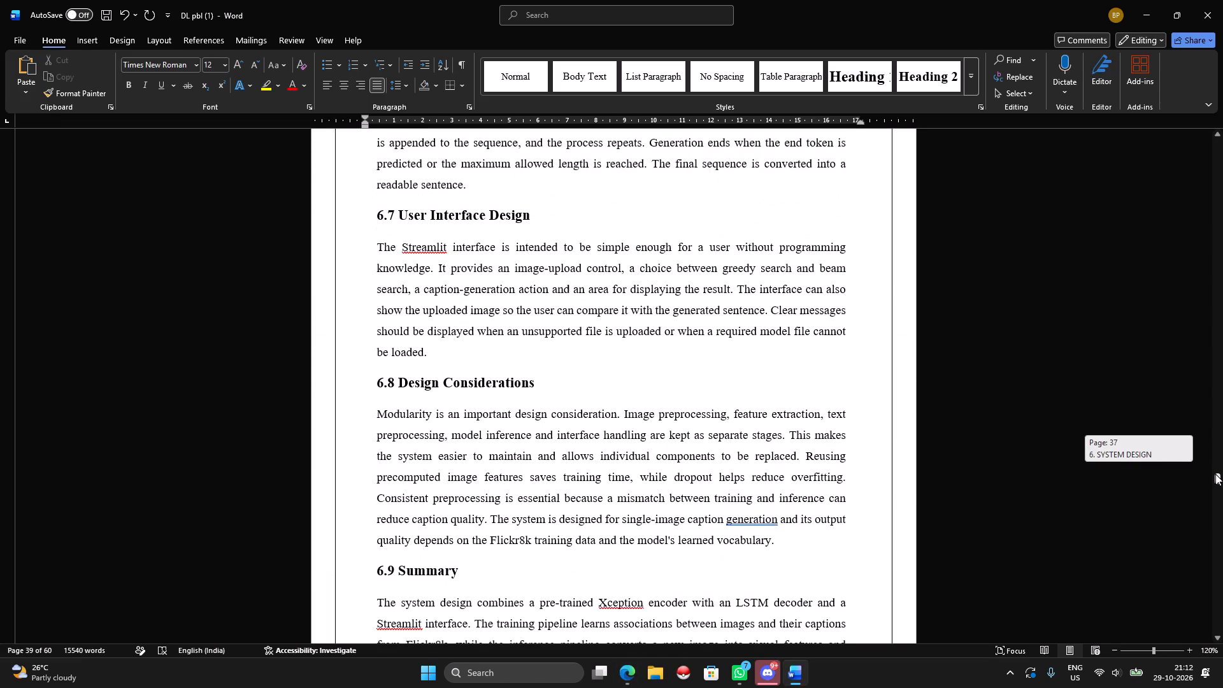
left_click_drag(1215, 474, 1217, 474)
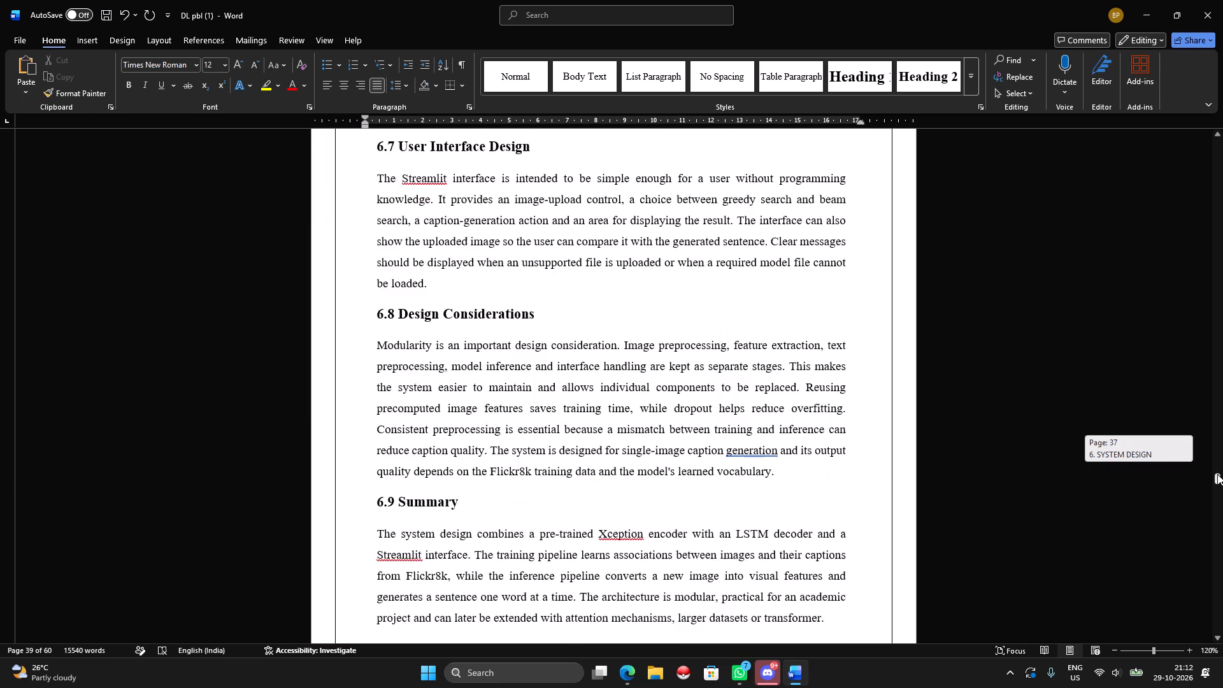
left_click_drag(1217, 474, 1212, 451)
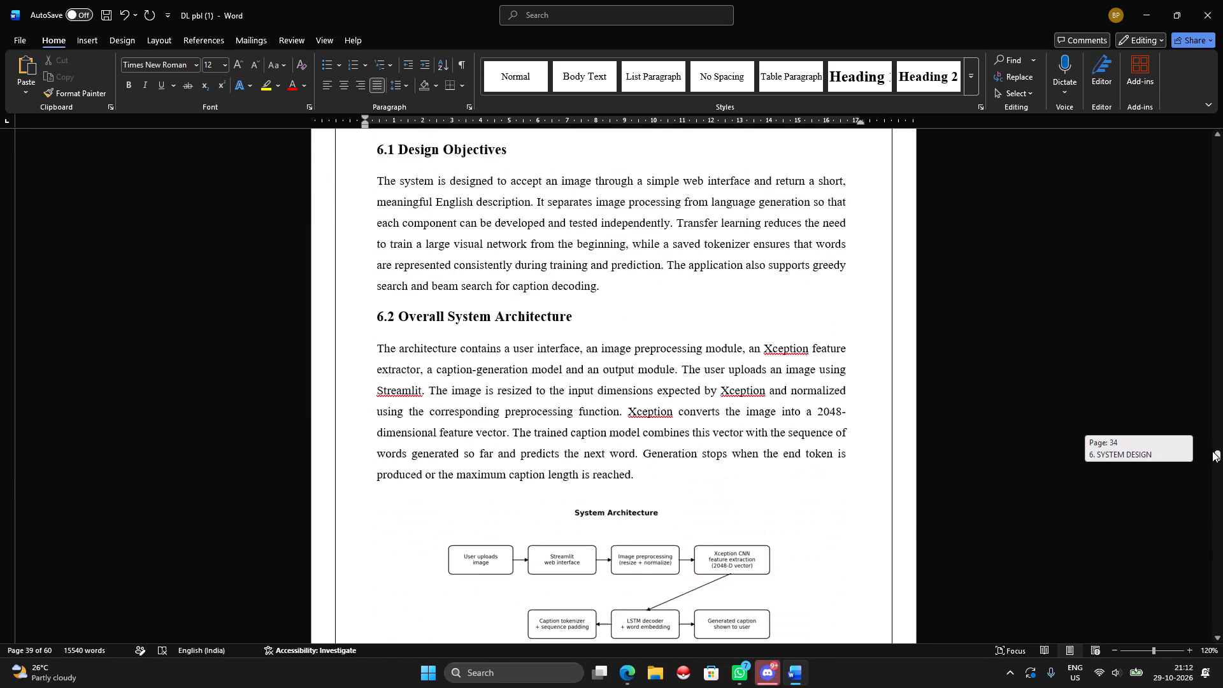
left_click_drag(1212, 451, 1222, 468)
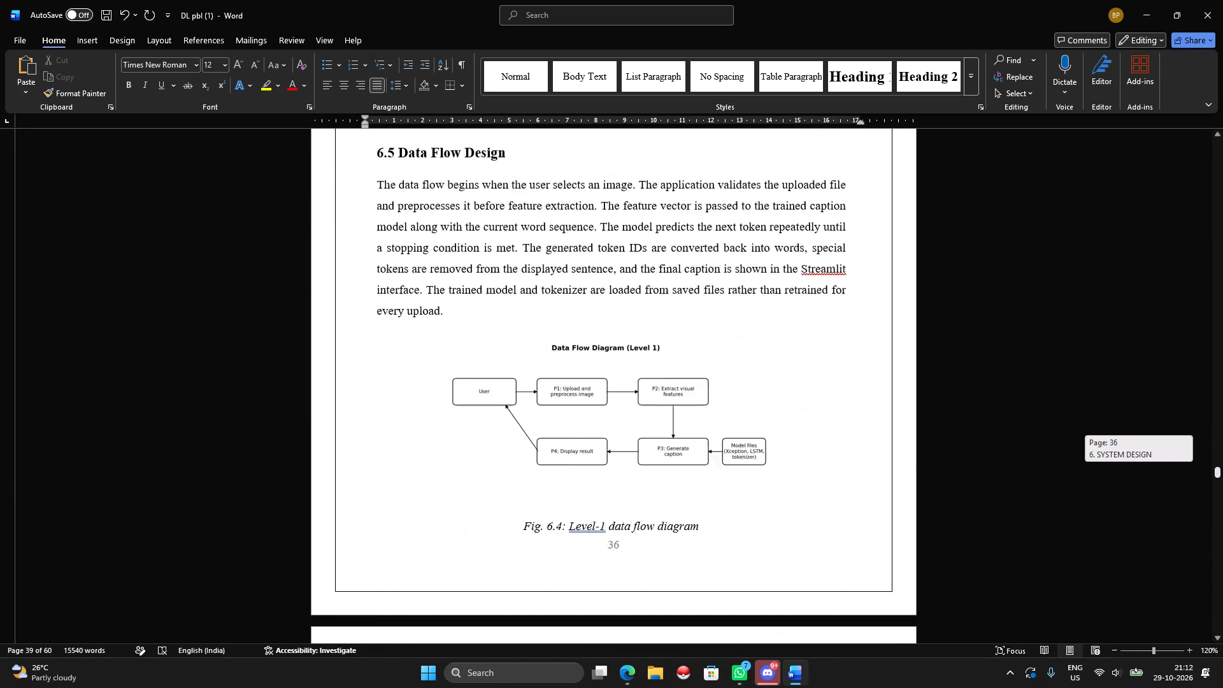
left_click_drag(1222, 468, 1222, 476)
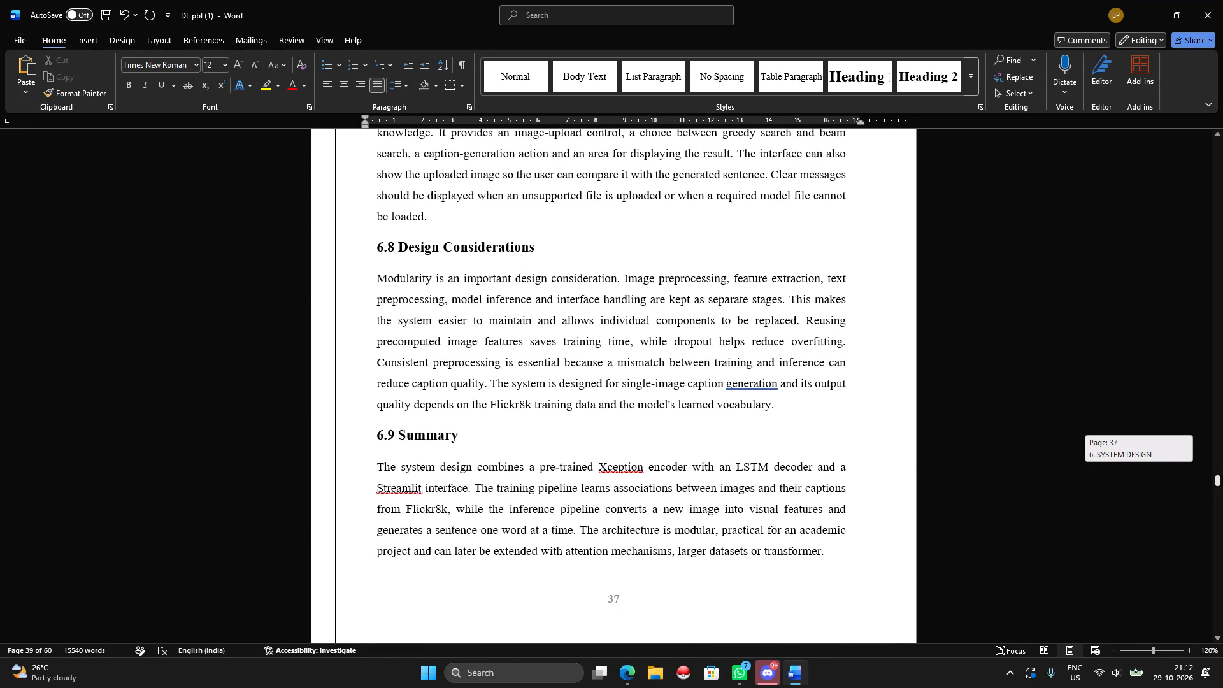
left_click_drag(1222, 476, 1200, 447)
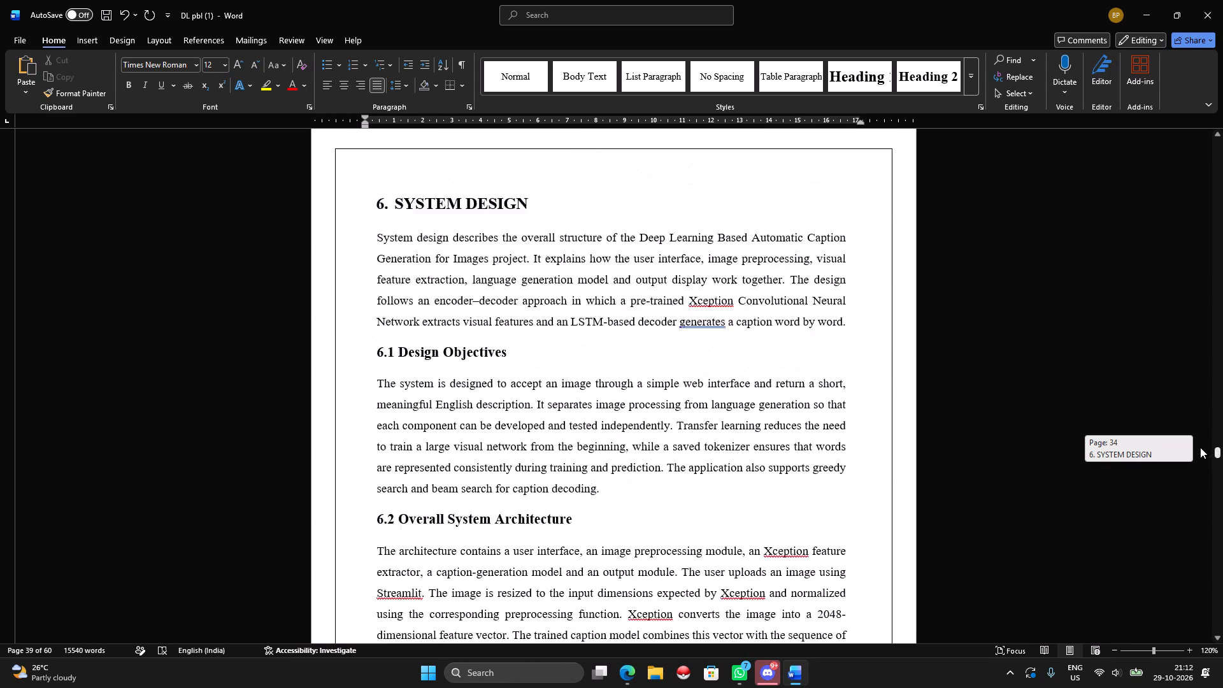
left_click_drag(1200, 447, 1205, 453)
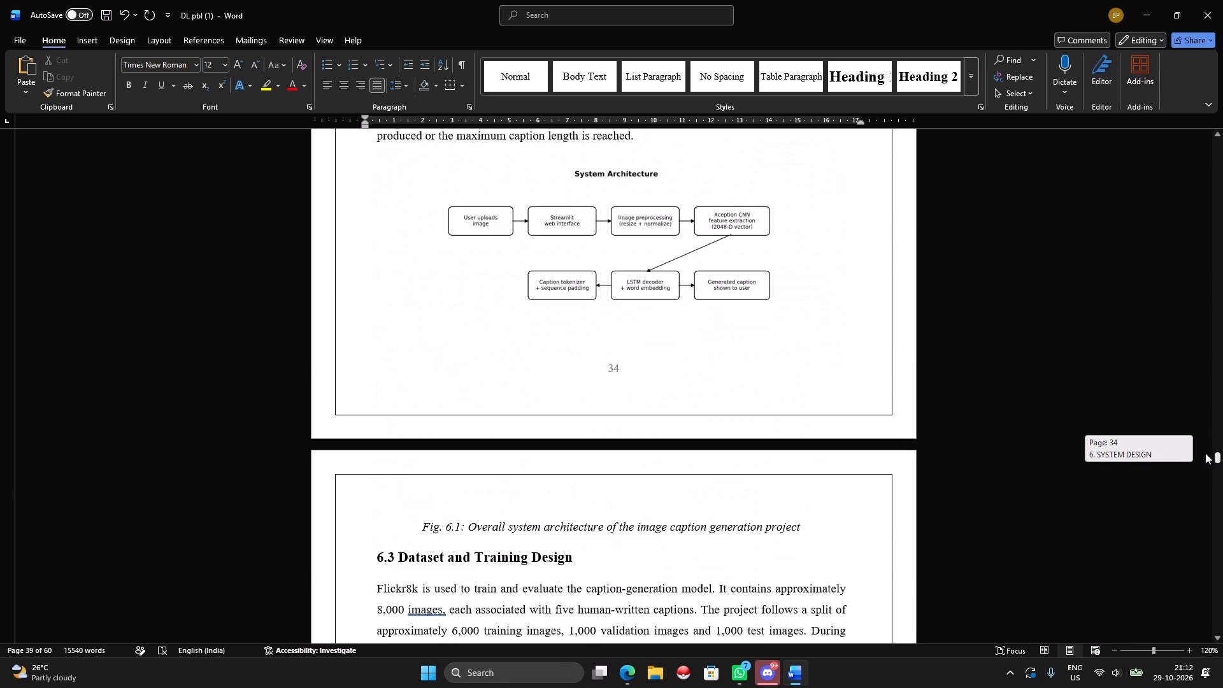
left_click_drag(1205, 453, 1202, 451)
scroll(643, 446, "up", 11)
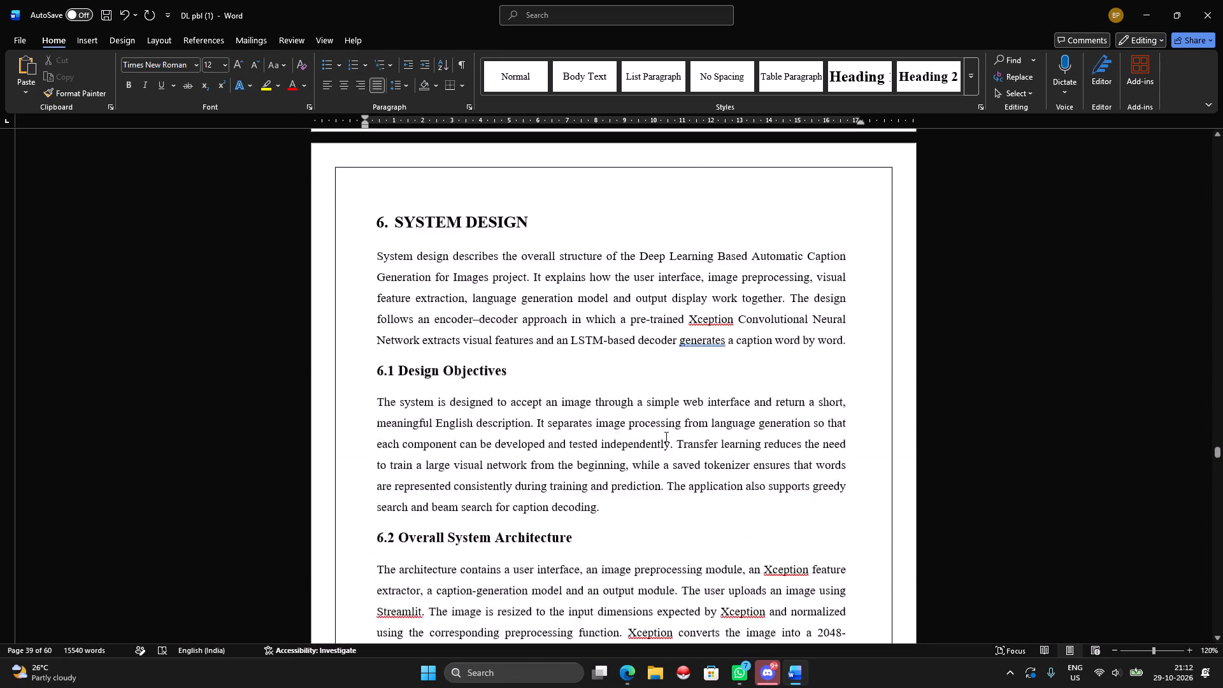
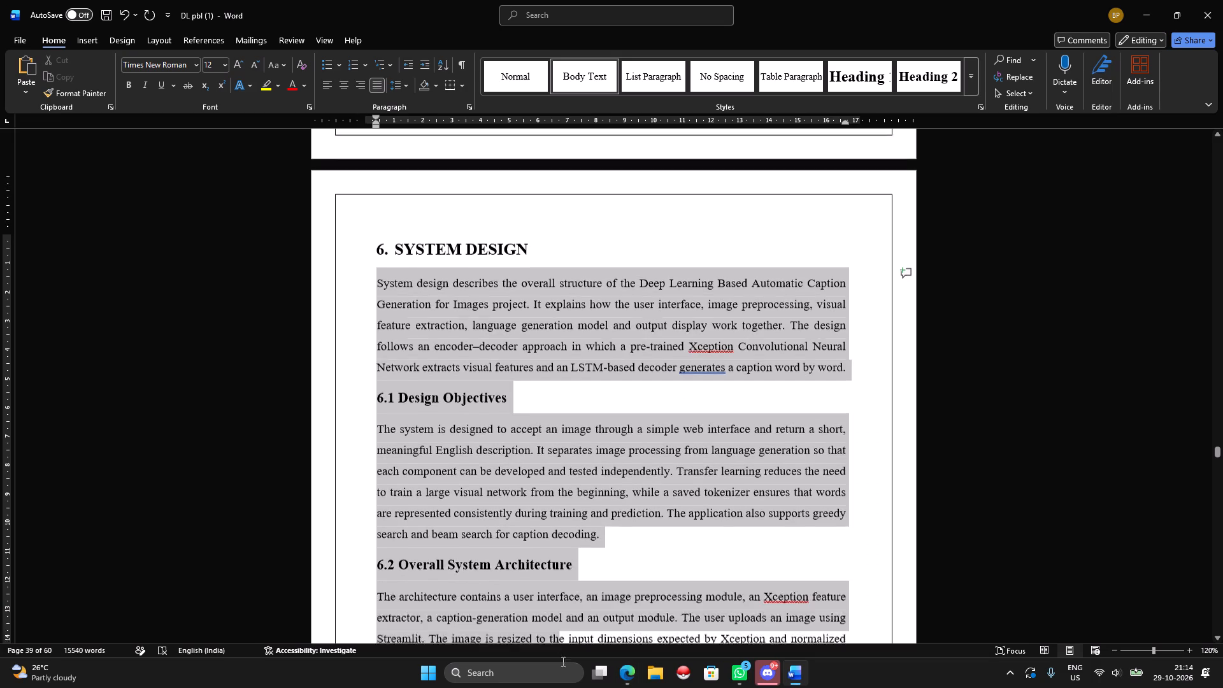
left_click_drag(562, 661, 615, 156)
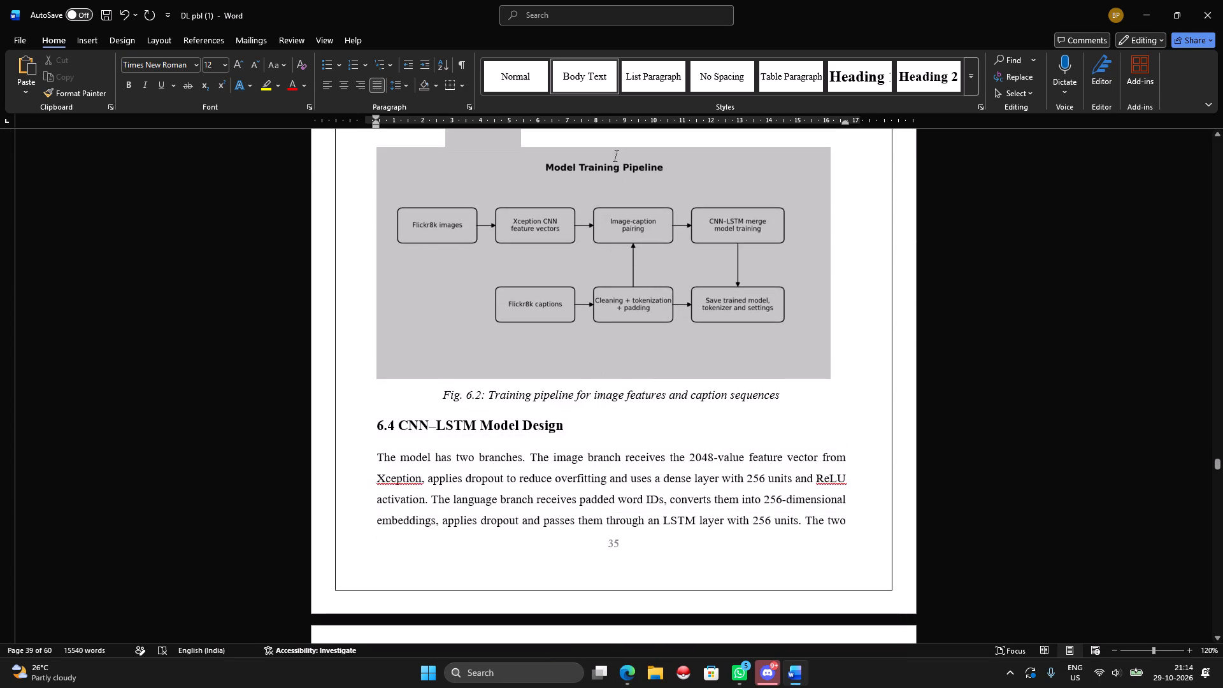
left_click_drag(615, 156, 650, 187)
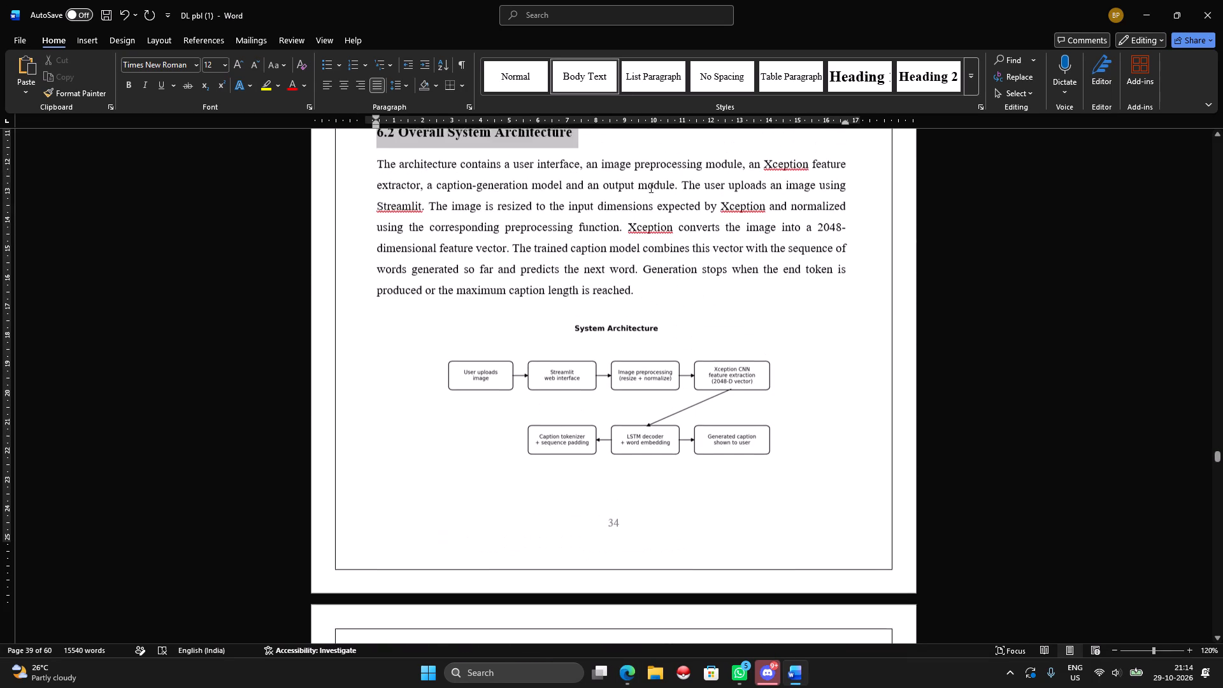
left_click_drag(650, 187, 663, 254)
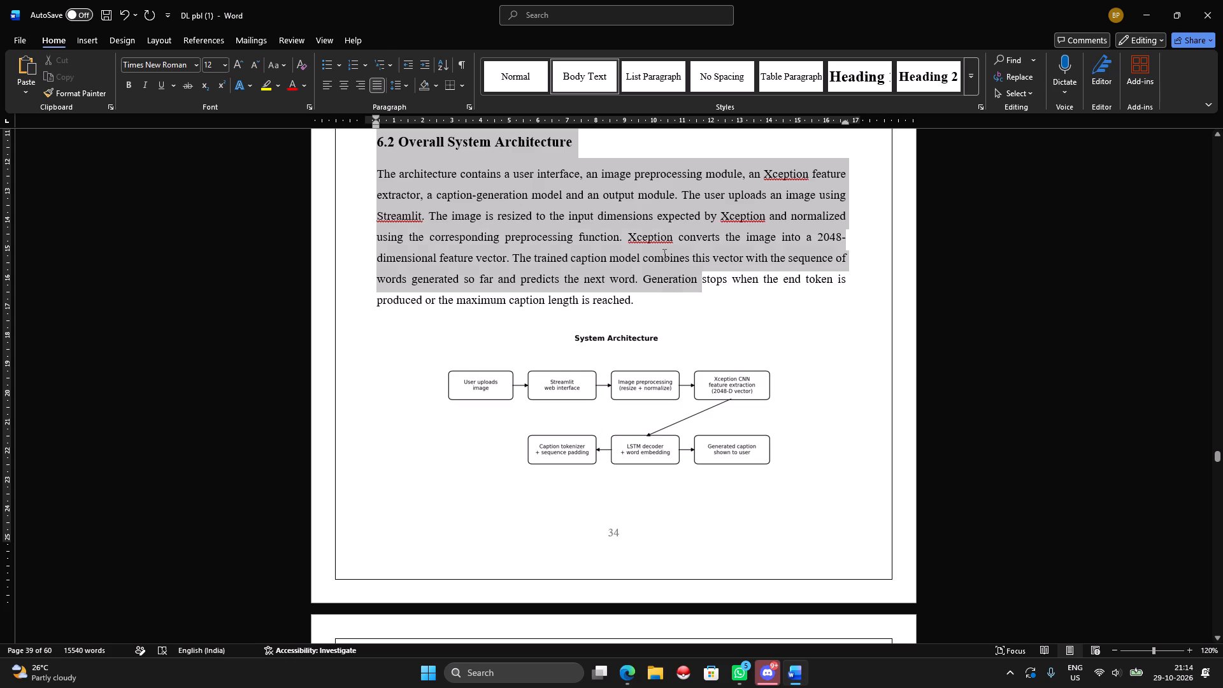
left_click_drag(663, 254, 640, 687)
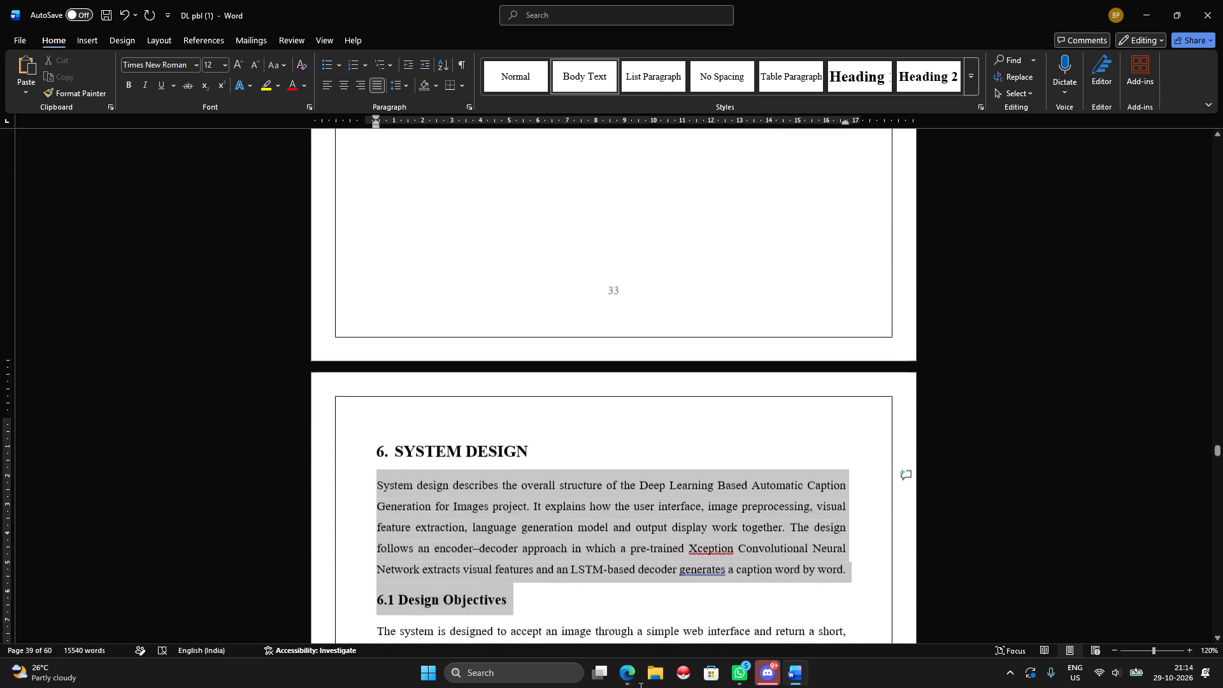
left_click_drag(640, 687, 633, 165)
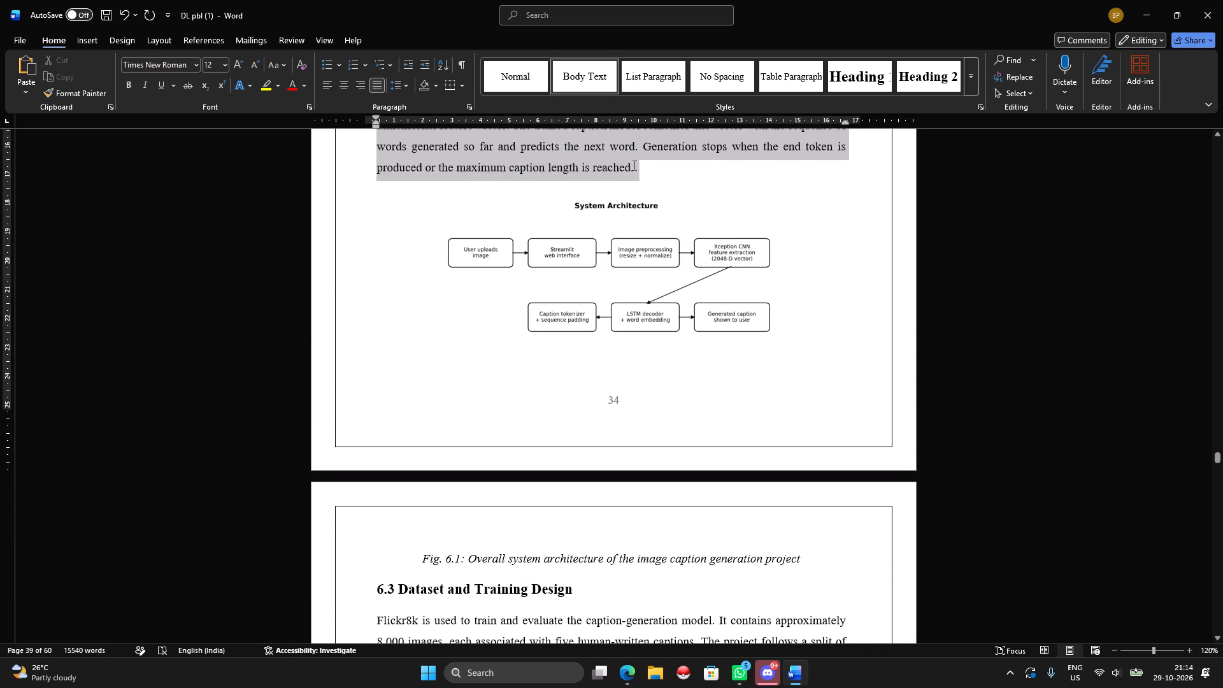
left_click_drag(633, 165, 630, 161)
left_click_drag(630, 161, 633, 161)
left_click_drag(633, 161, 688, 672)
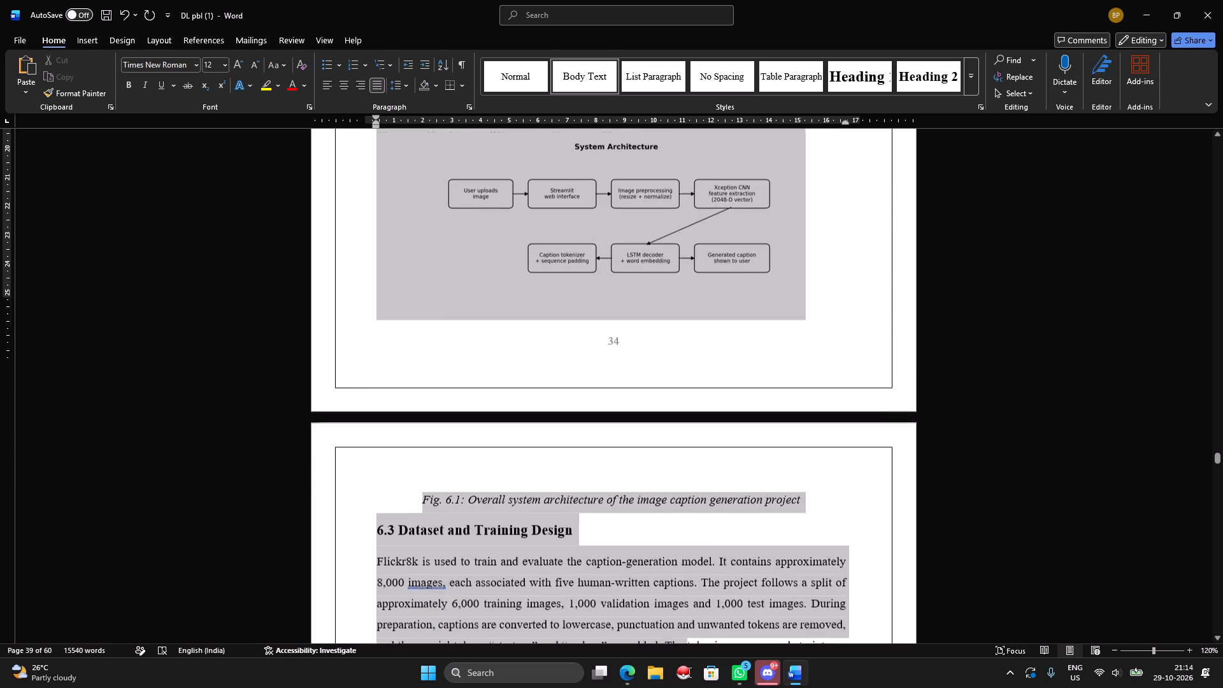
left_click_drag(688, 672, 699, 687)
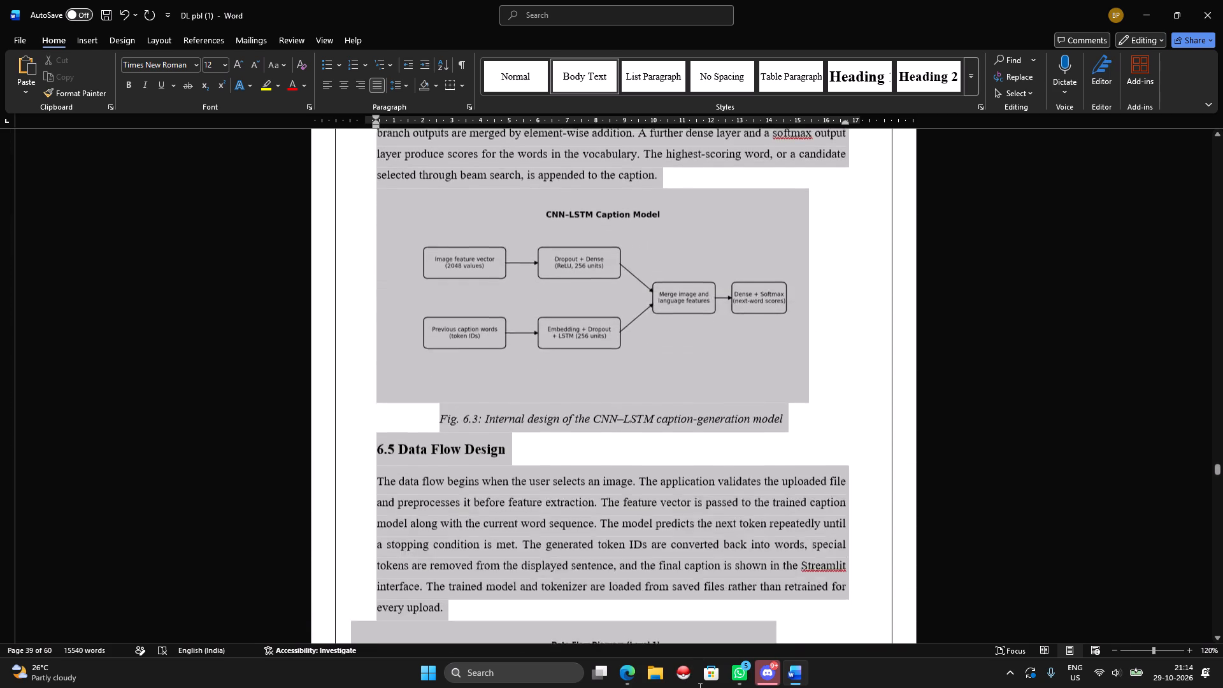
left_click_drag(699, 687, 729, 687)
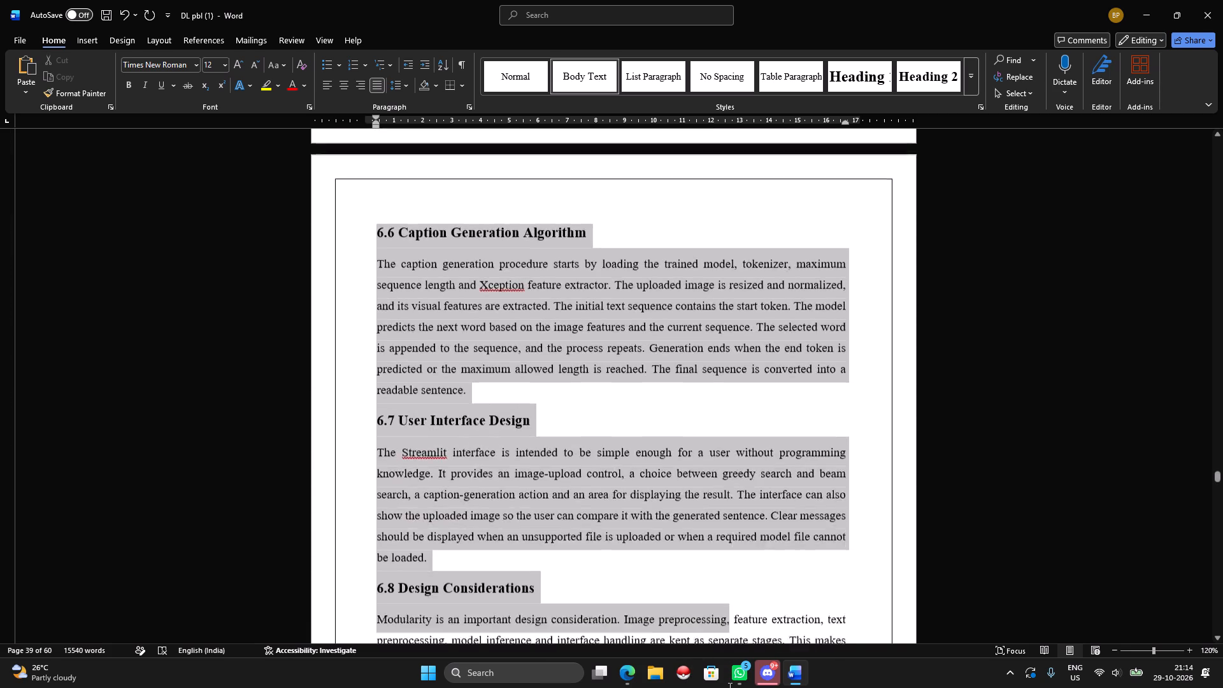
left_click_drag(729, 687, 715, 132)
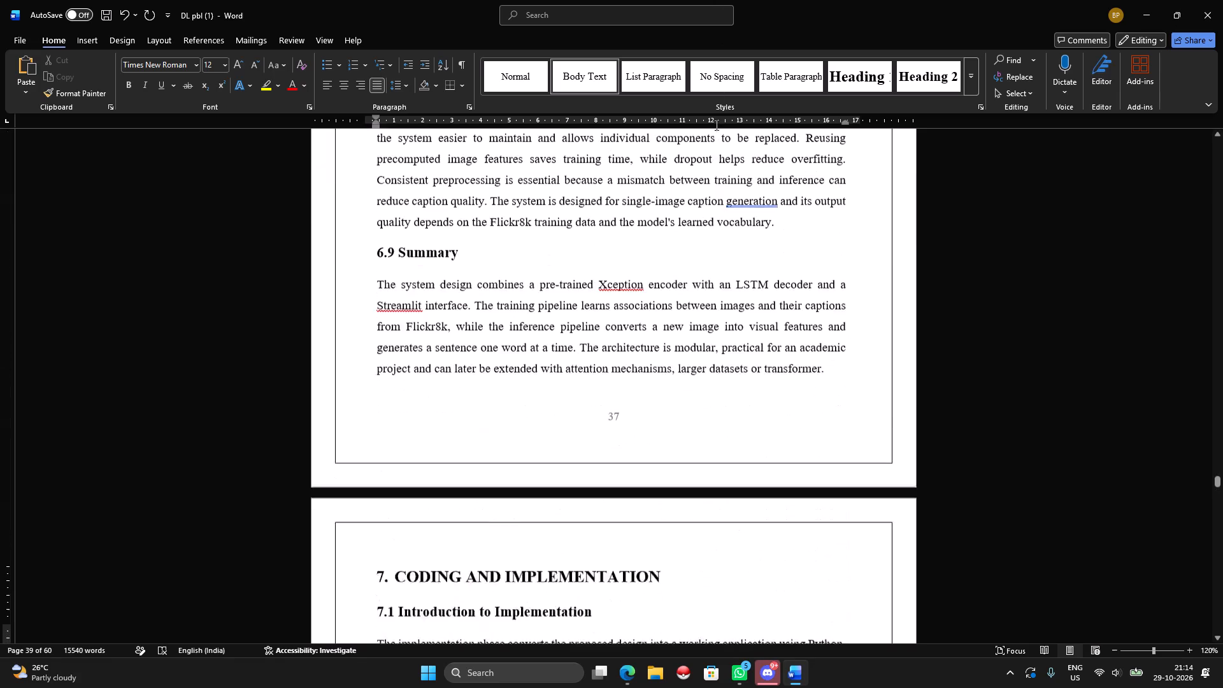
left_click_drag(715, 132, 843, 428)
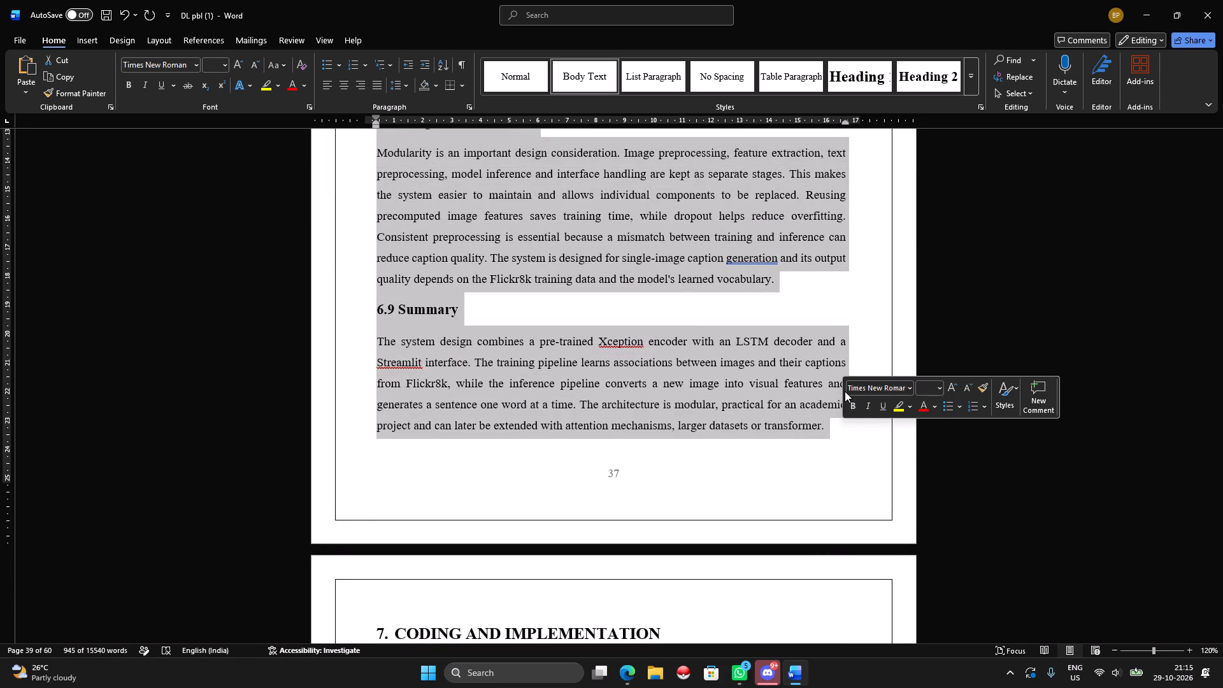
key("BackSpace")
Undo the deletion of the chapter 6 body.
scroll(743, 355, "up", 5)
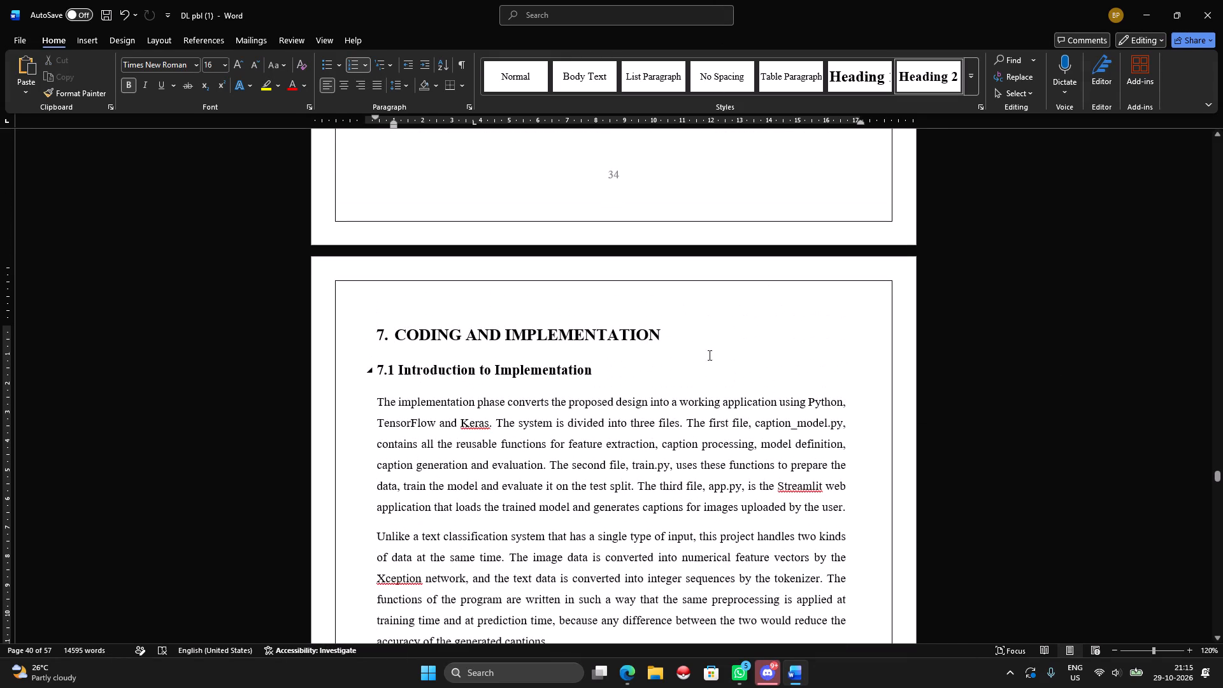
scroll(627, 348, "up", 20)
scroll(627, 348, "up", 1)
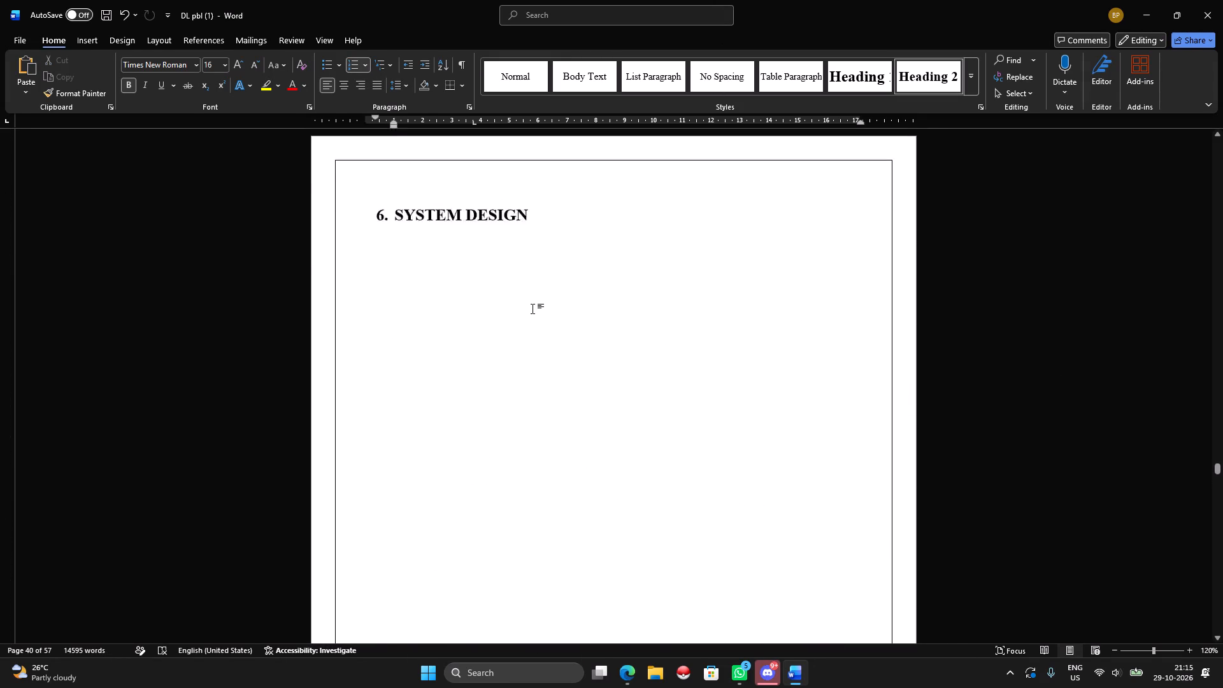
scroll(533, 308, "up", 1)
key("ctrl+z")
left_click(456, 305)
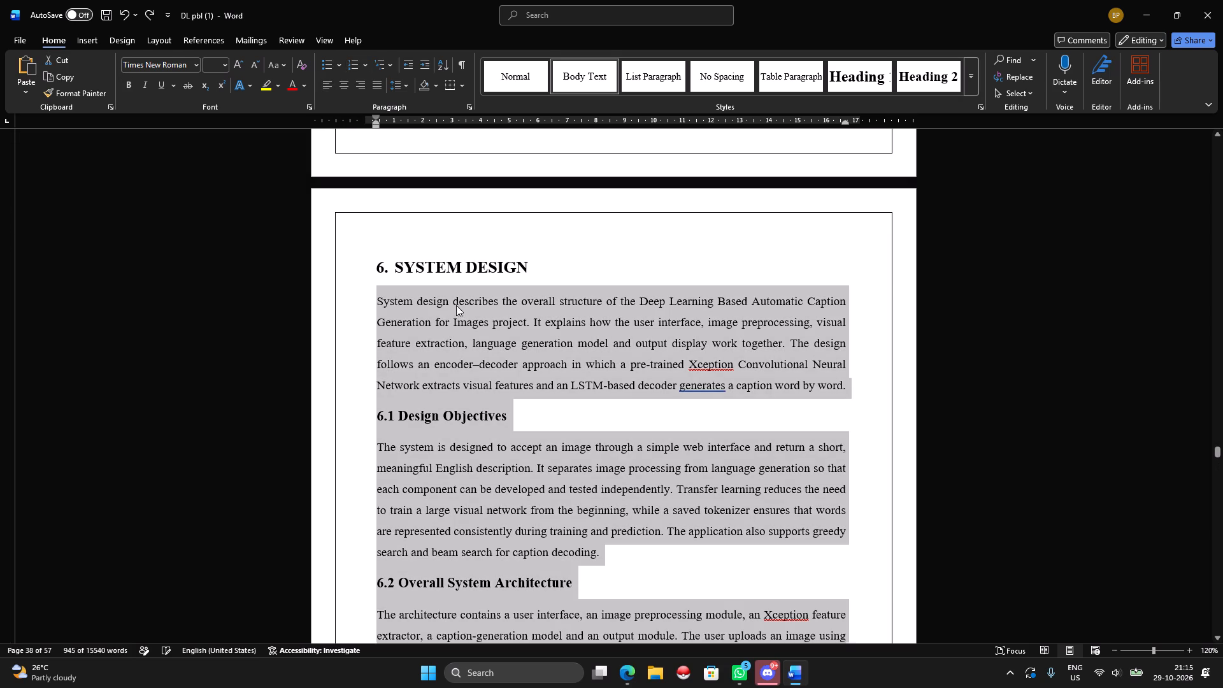
Delete the introductory paragraph between the SYSTEM DESIGN heading and heading 6.1, and remove the indent of the empty line left there.
left_click_drag(373, 417, 411, 433)
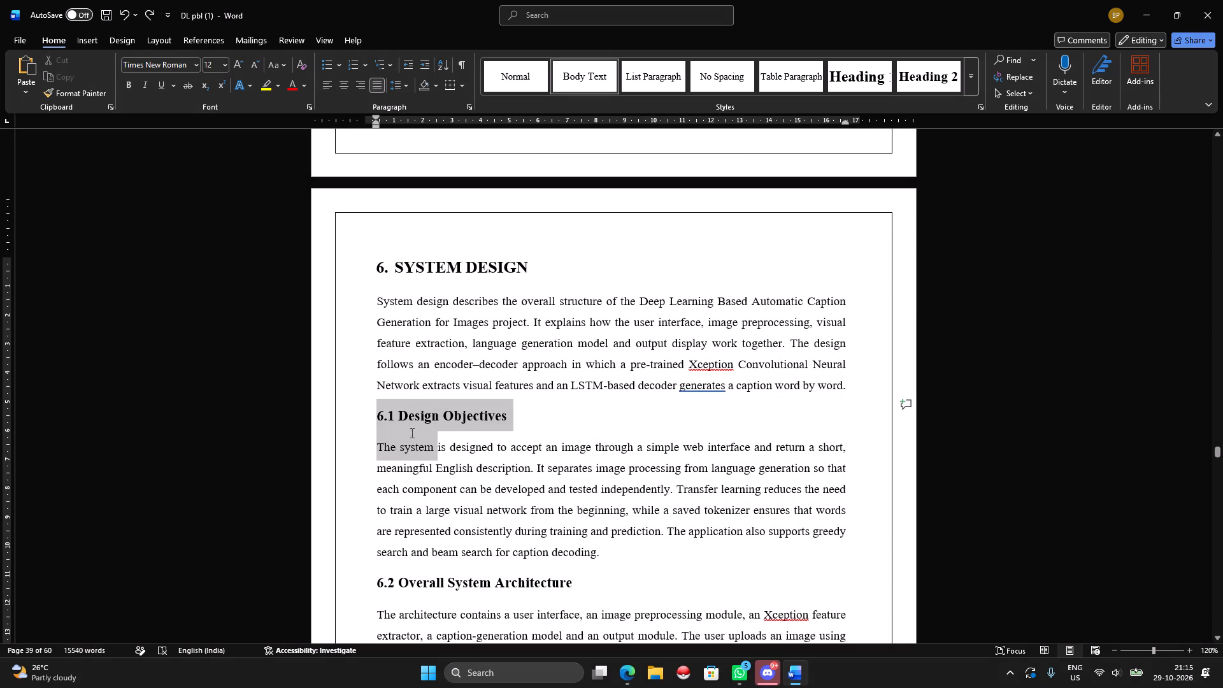
left_click_drag(411, 433, 406, 412)
left_click_drag(372, 301, 728, 375)
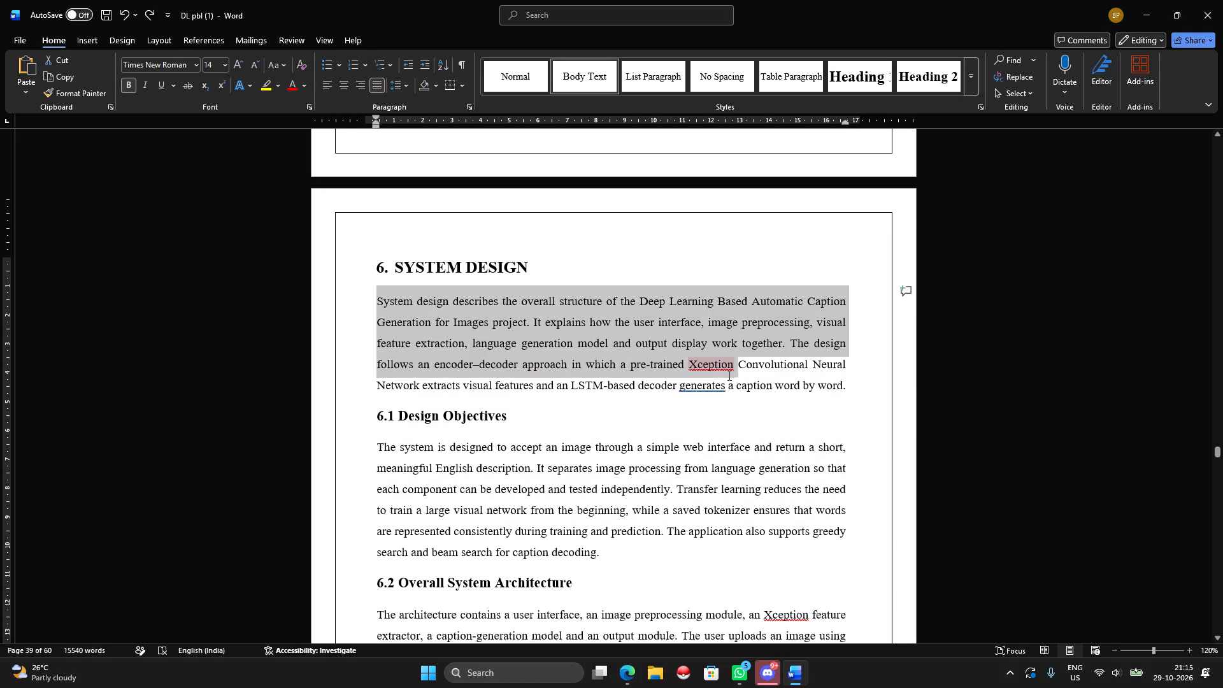
left_click_drag(728, 375, 845, 396)
key("BackSpace")
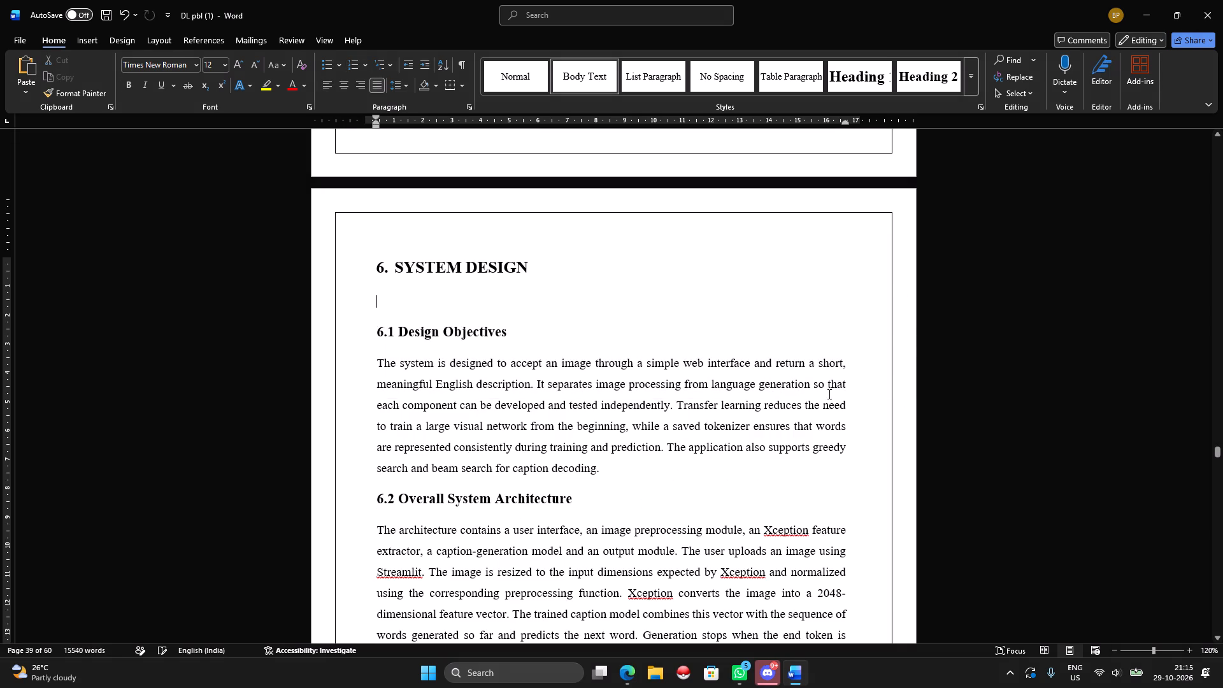
key("BackSpace")
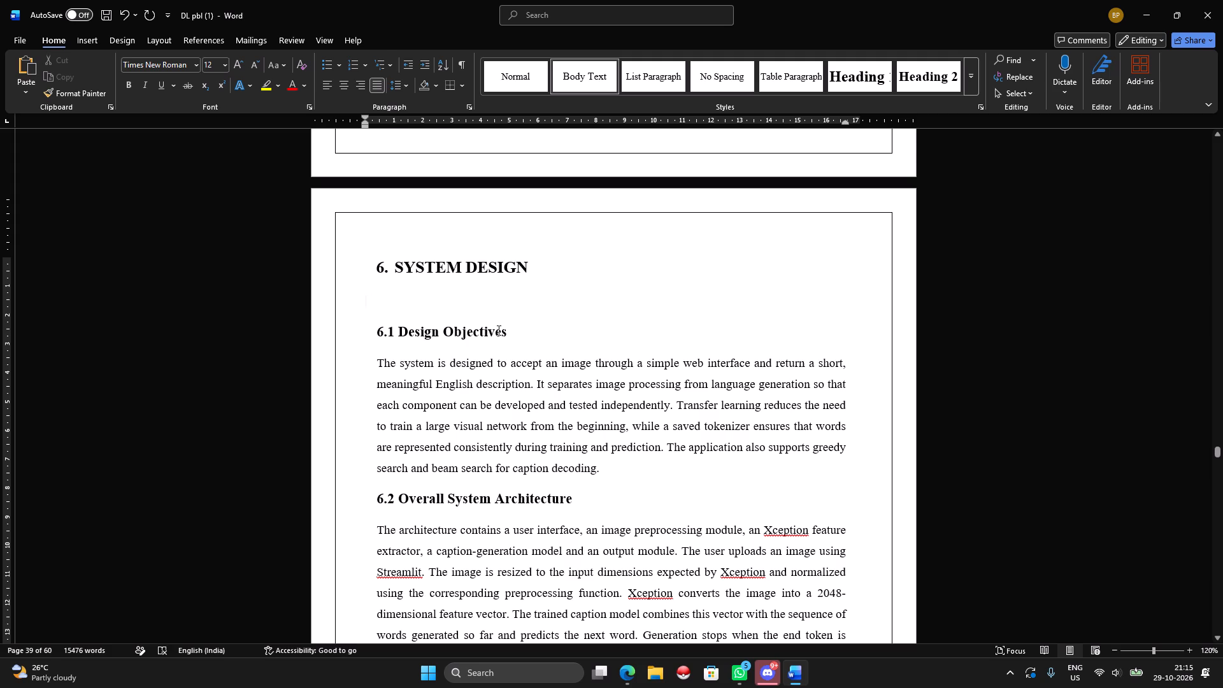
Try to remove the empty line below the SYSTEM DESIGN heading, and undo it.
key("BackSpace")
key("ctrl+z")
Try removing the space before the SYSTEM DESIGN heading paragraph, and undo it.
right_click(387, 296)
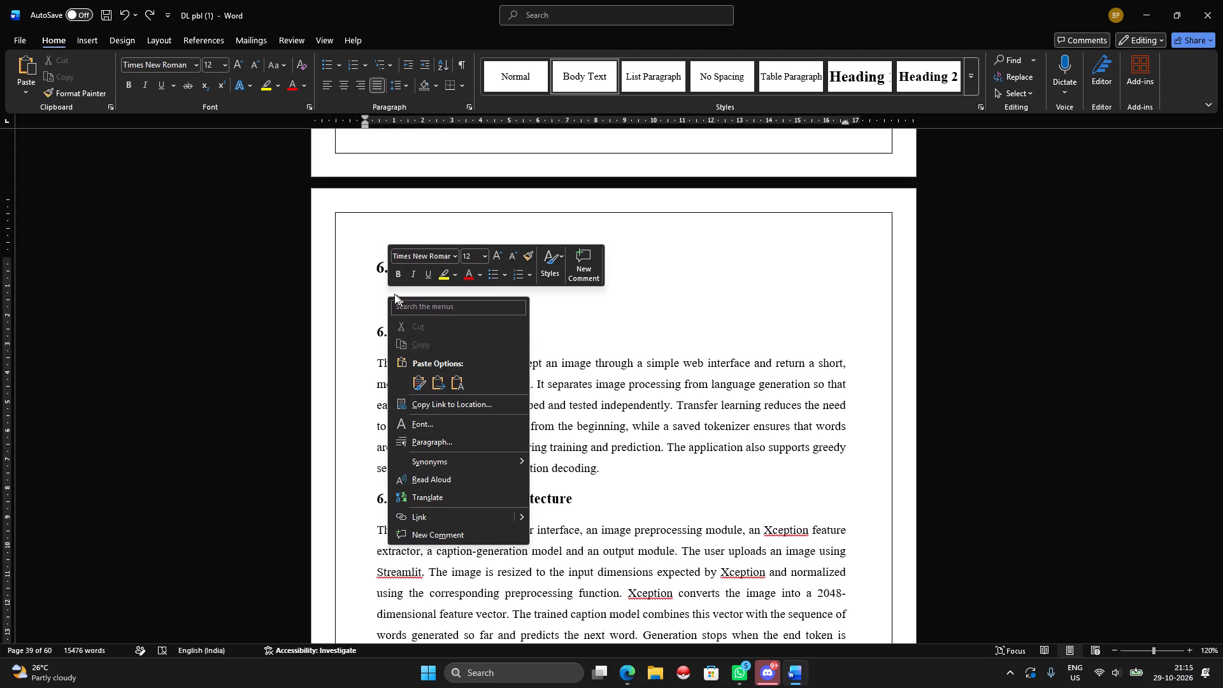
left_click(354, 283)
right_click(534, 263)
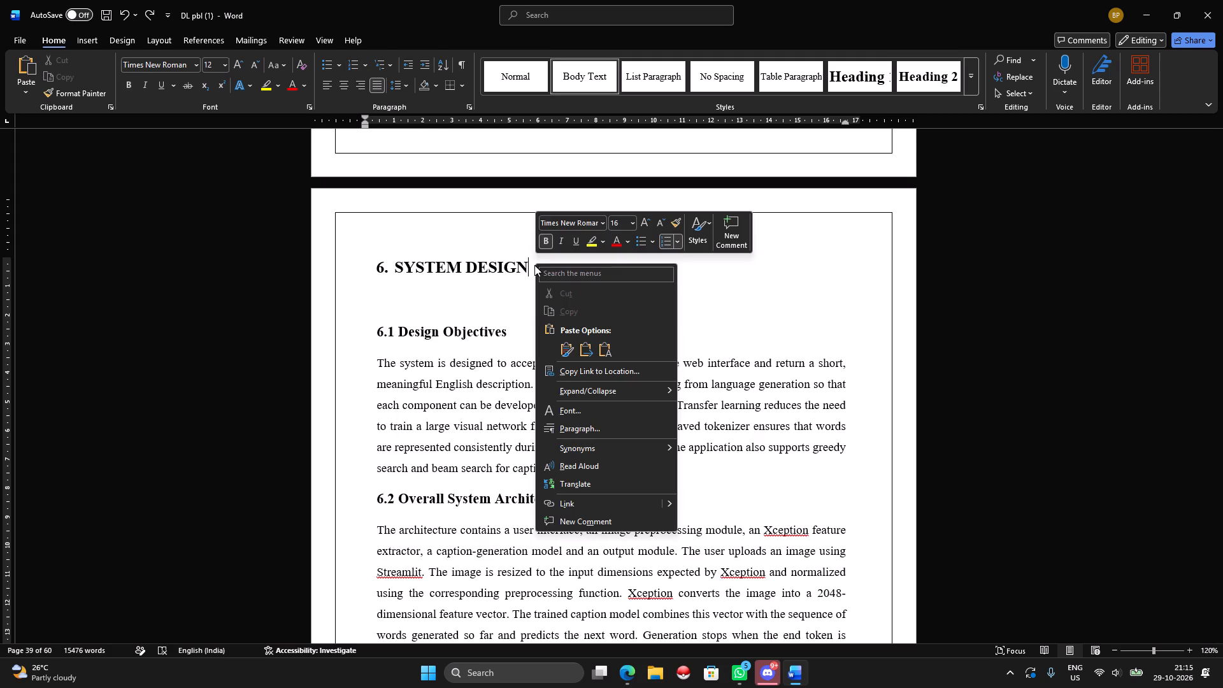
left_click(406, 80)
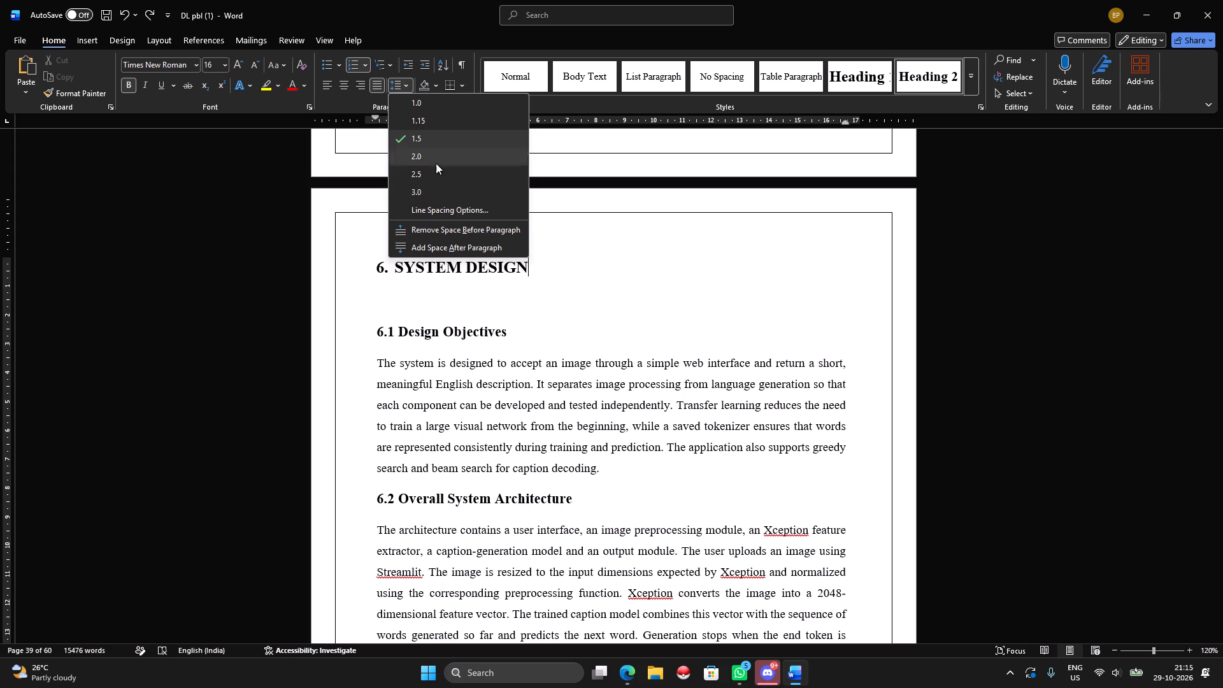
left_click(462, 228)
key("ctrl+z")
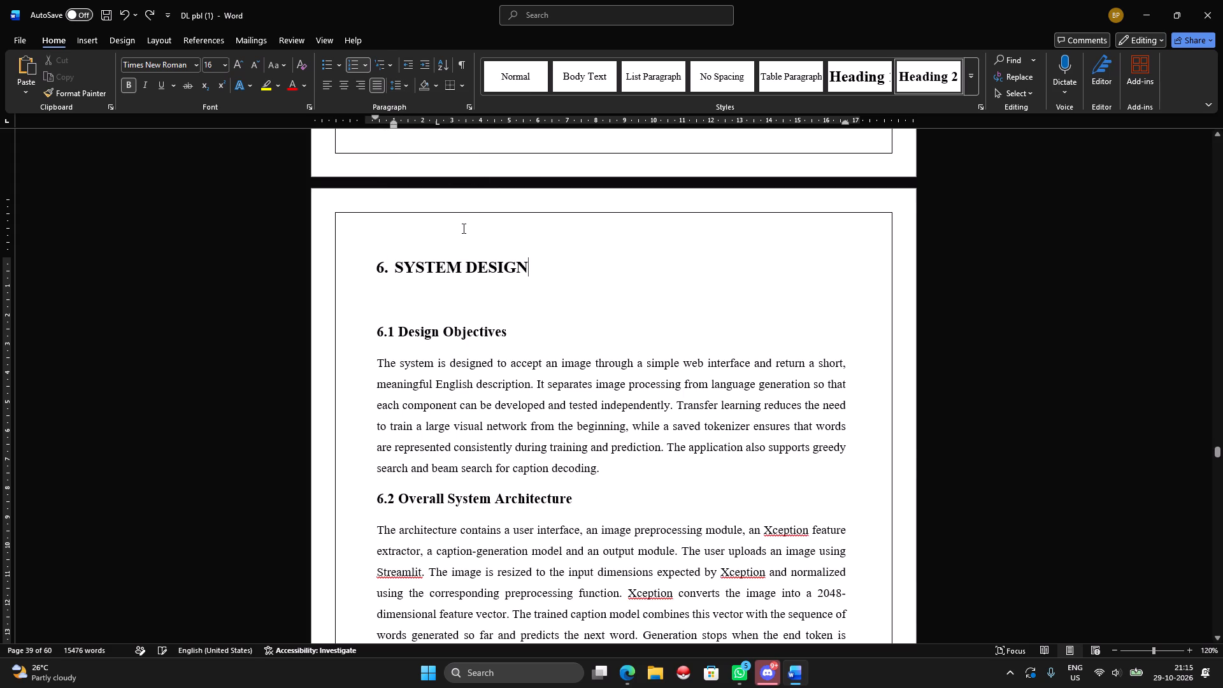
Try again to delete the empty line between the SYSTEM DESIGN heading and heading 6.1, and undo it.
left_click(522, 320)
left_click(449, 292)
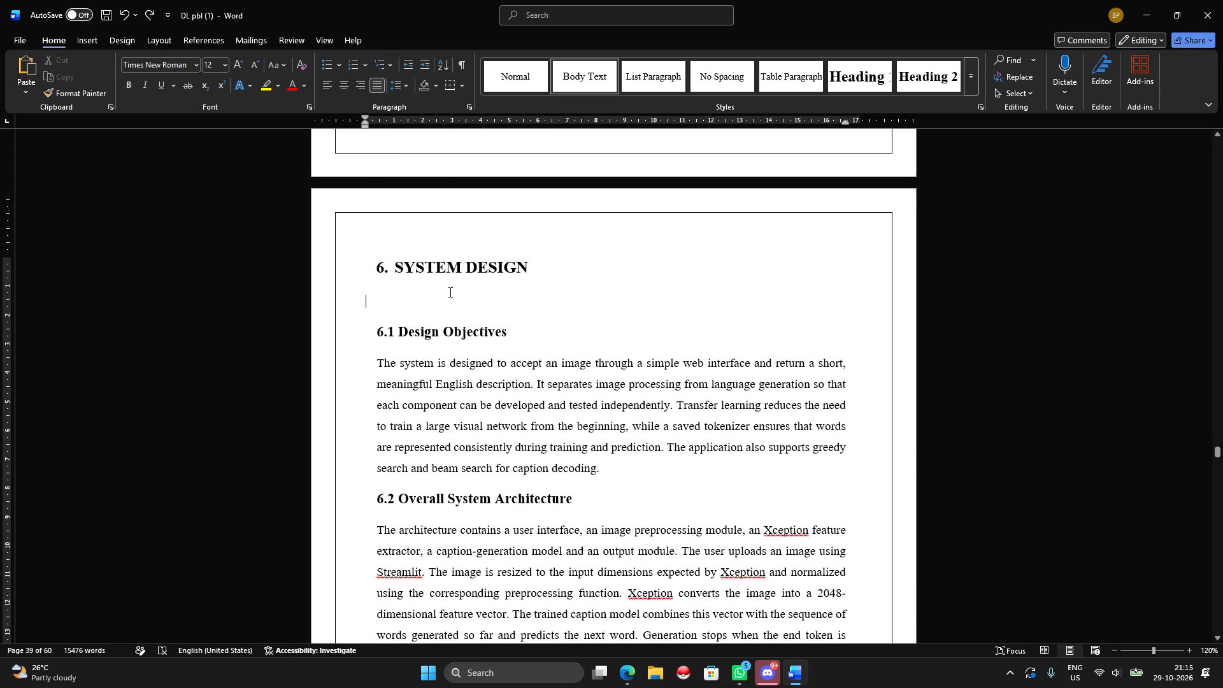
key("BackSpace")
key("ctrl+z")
Delete all chapter 6 content below heading 6.1 Design Objectives through the end of 6.9 Summary, including the diagrams.
left_click(485, 350)
left_click_drag(377, 362, 843, 687)
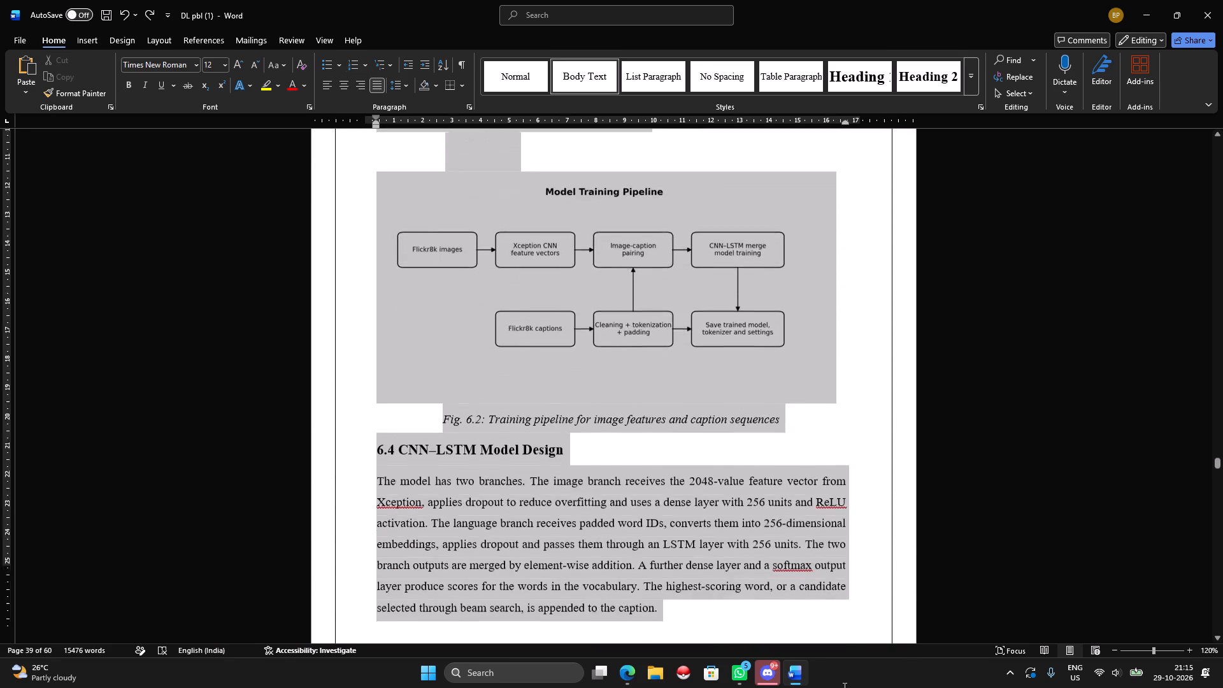
left_click_drag(843, 687, 844, 665)
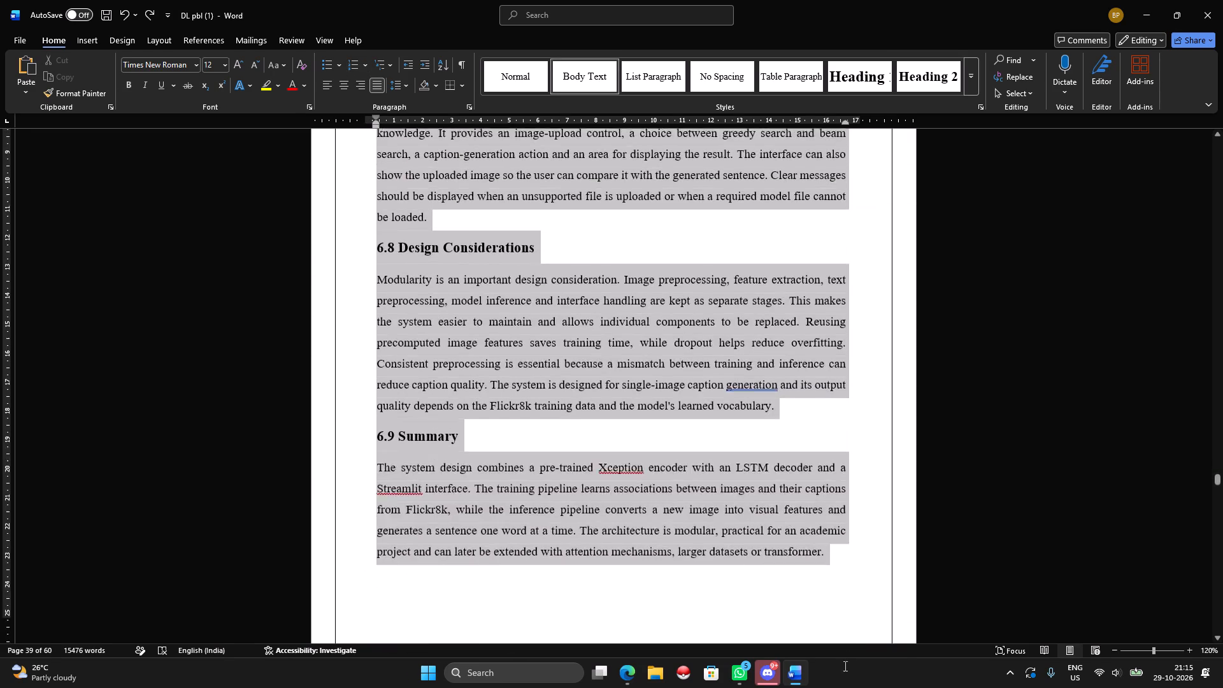
left_click_drag(844, 665, 843, 431)
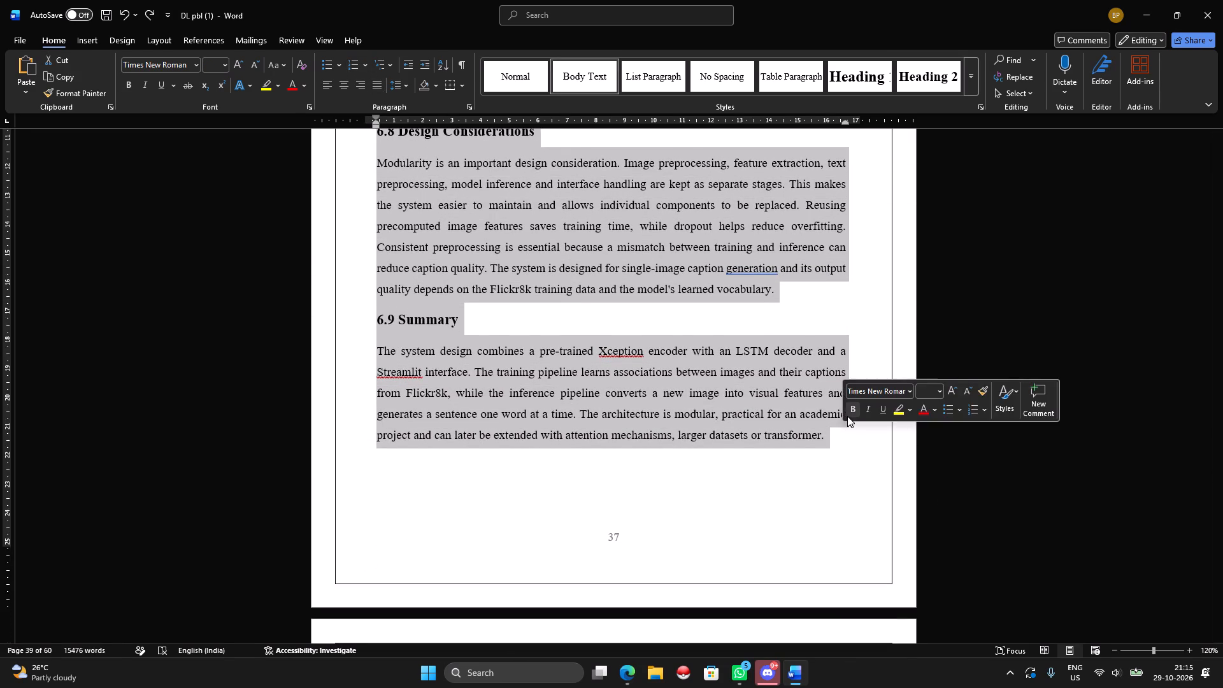
key("BackSpace")
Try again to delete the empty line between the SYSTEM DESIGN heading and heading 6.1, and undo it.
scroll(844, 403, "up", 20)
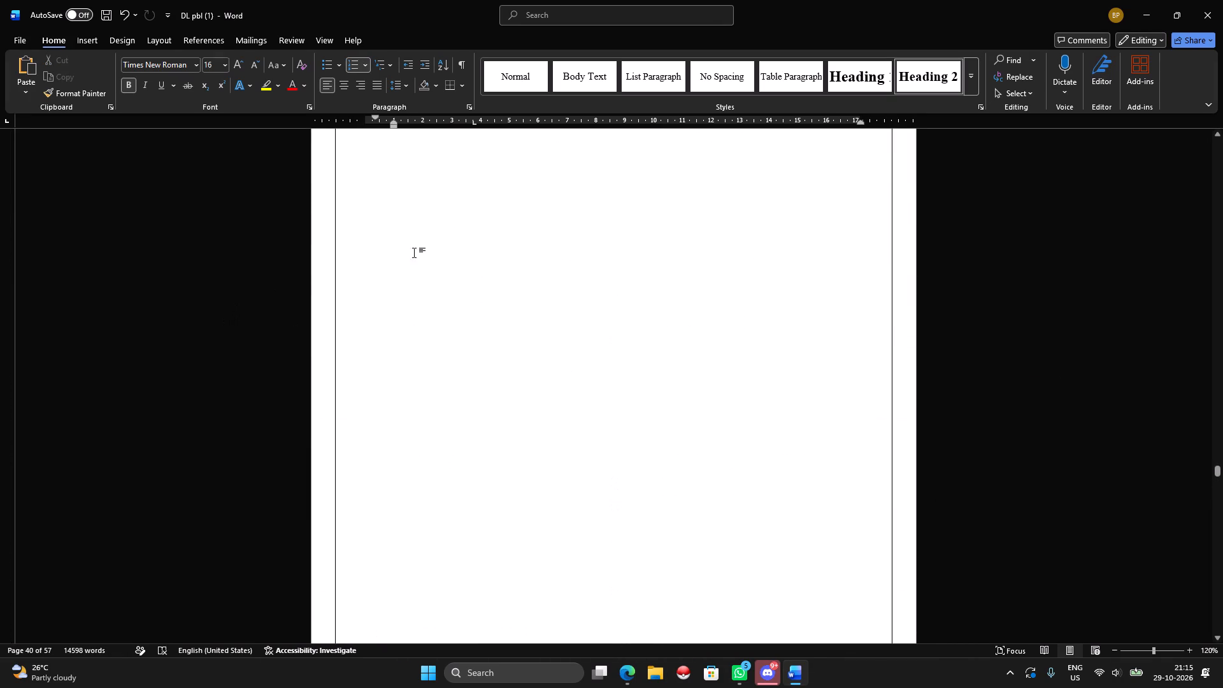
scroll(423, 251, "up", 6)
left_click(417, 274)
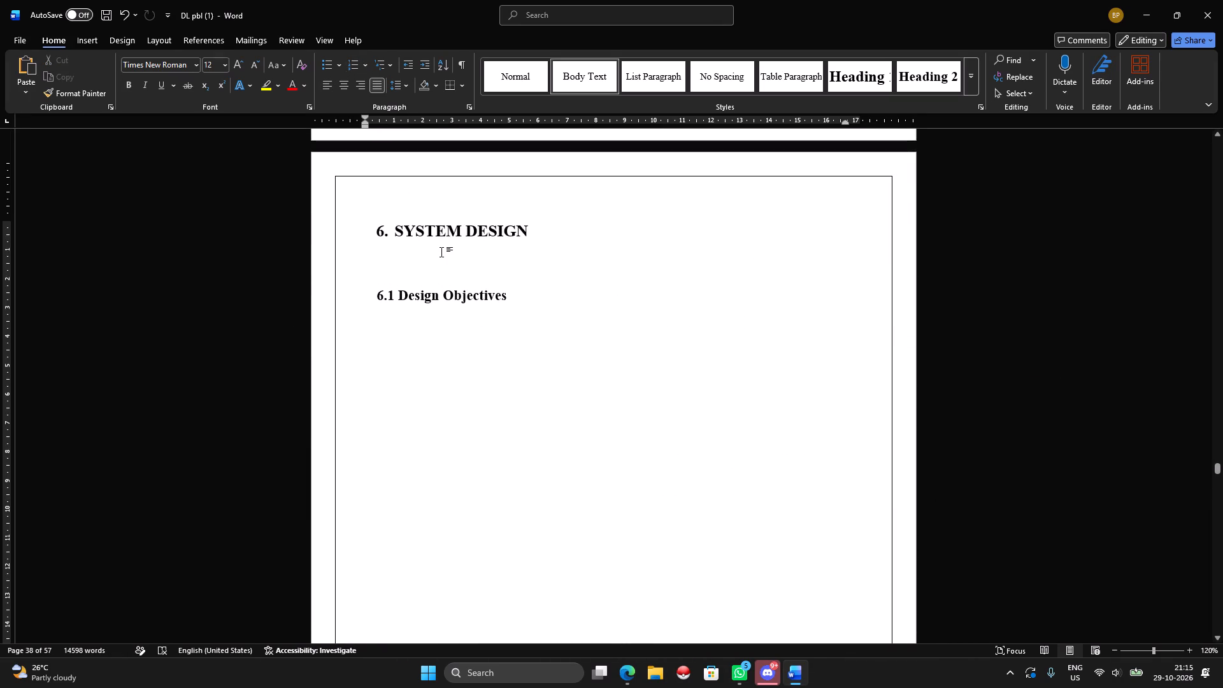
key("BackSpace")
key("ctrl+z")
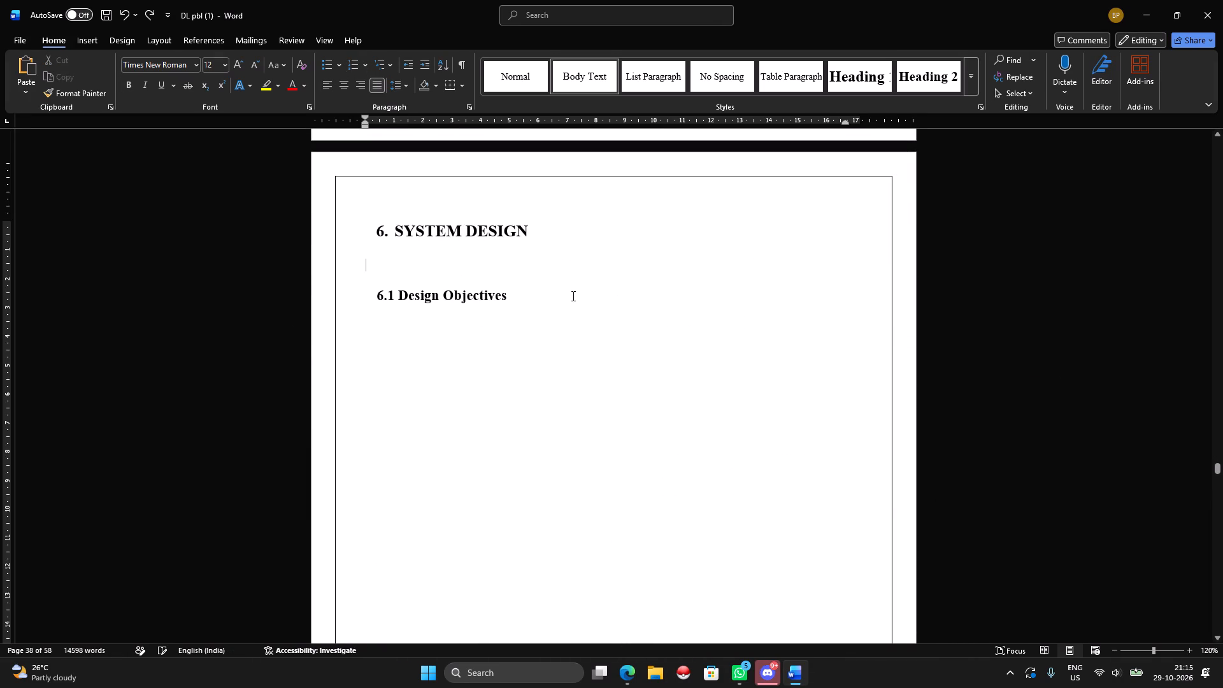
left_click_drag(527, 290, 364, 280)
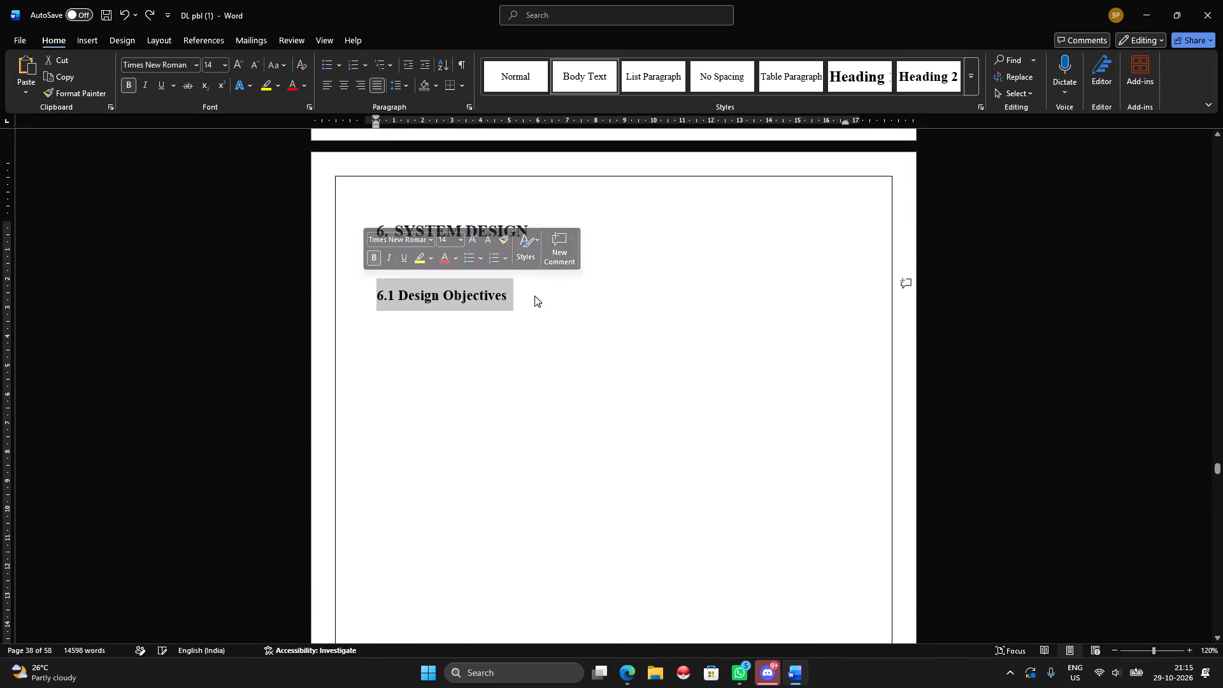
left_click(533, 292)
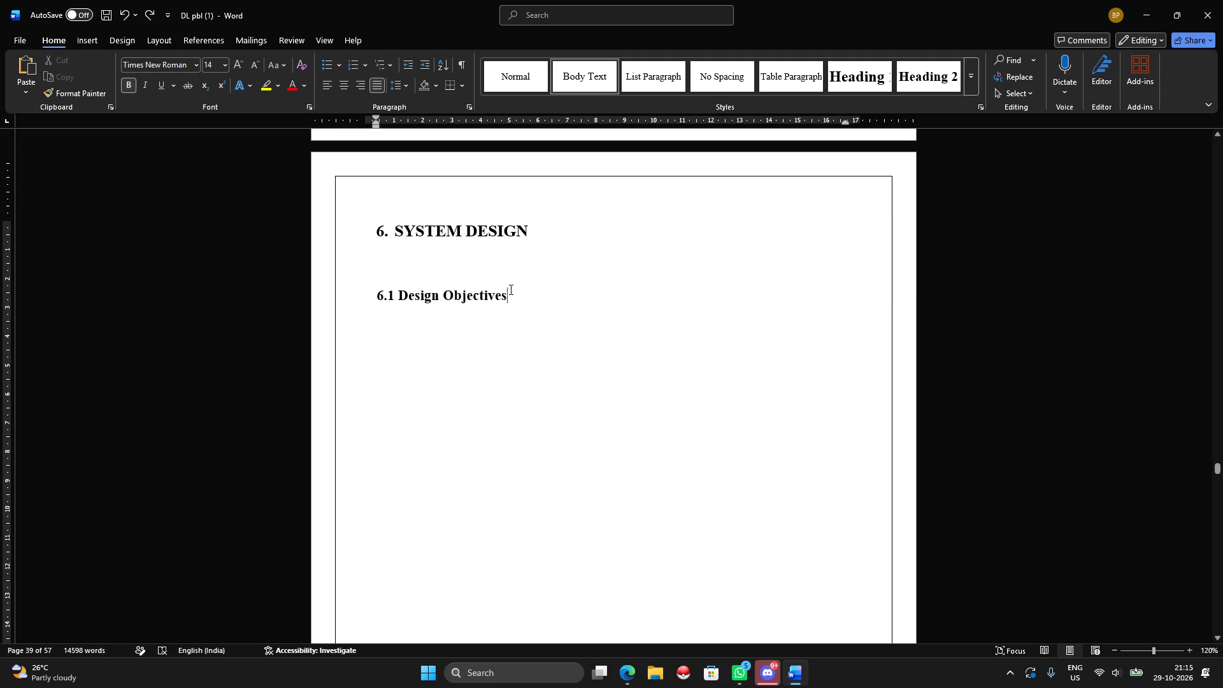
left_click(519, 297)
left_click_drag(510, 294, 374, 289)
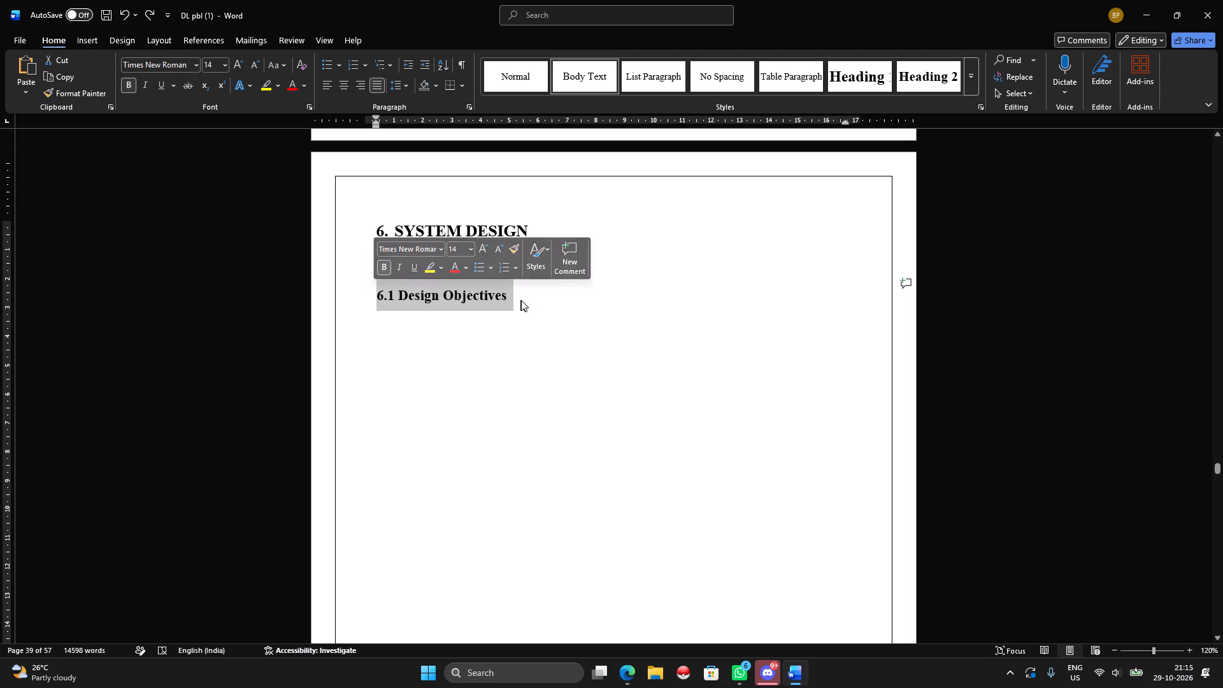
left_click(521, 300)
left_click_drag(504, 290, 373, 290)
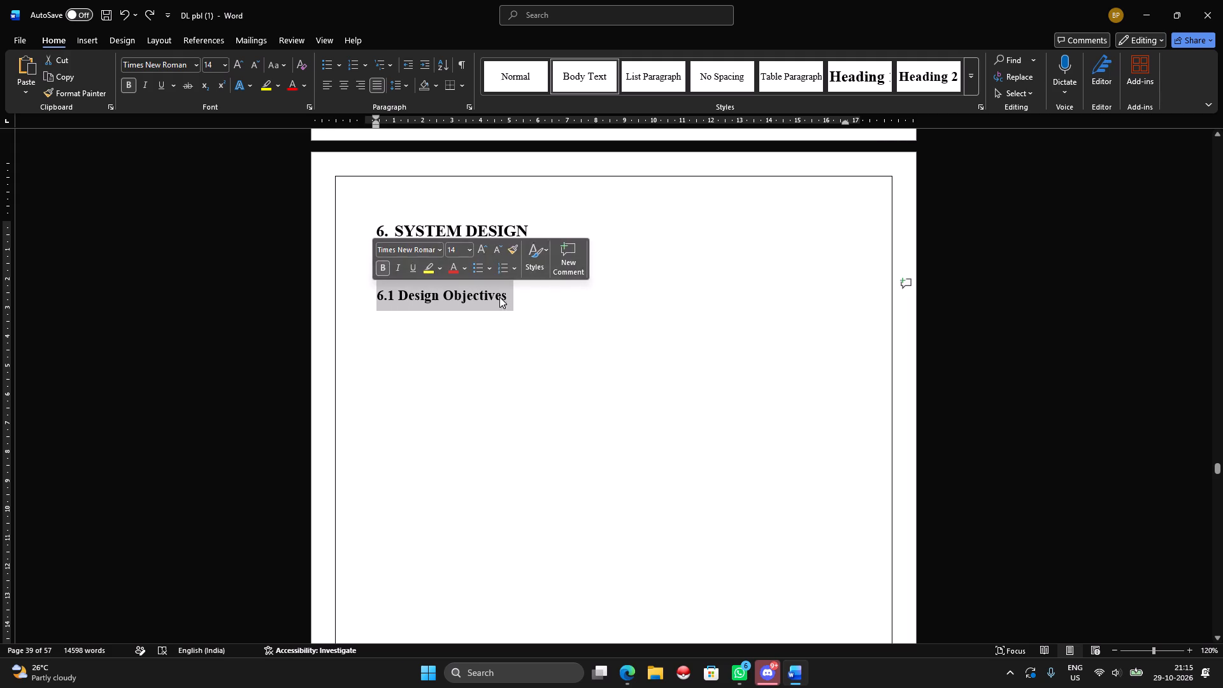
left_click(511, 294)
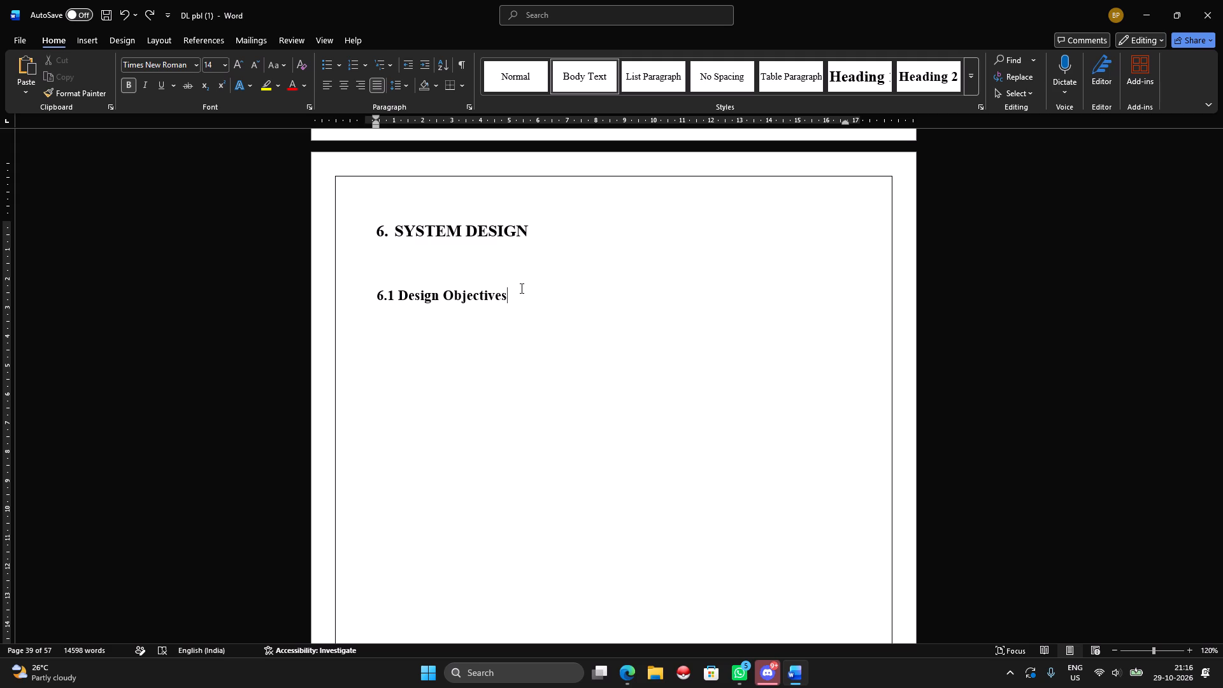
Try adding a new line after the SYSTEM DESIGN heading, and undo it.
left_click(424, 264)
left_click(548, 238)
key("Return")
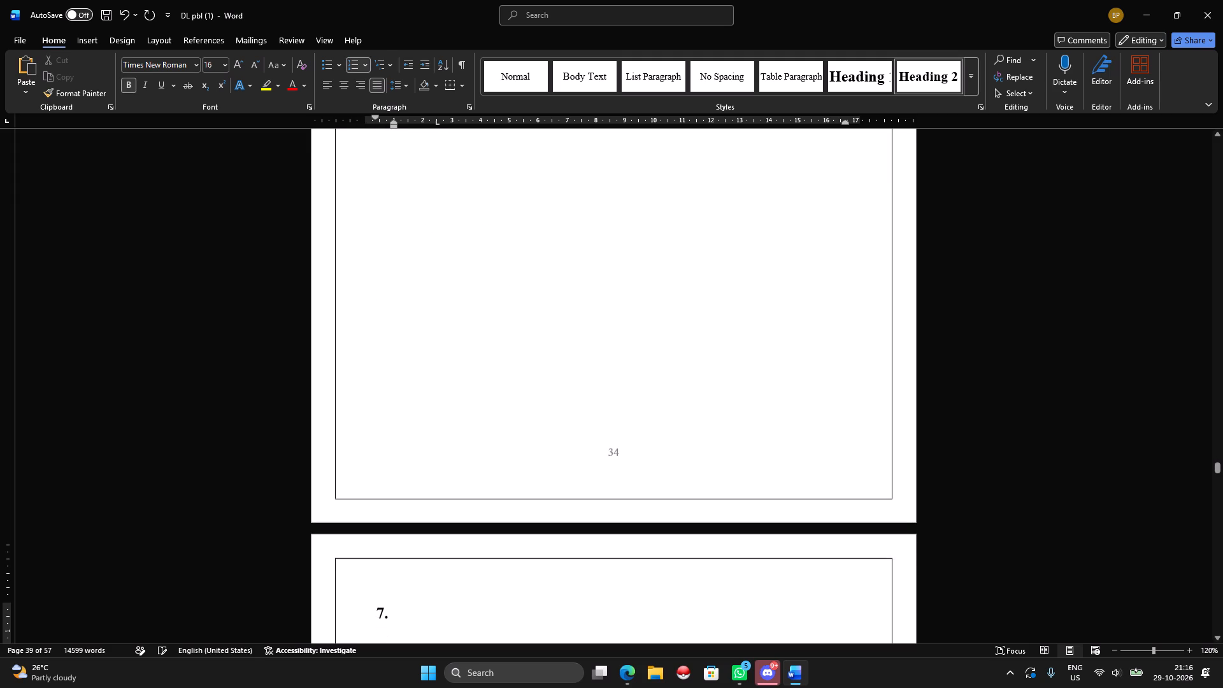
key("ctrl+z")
Add a new line directly below the heading 6.1 Design Objectives.
scroll(456, 258, "up", 5)
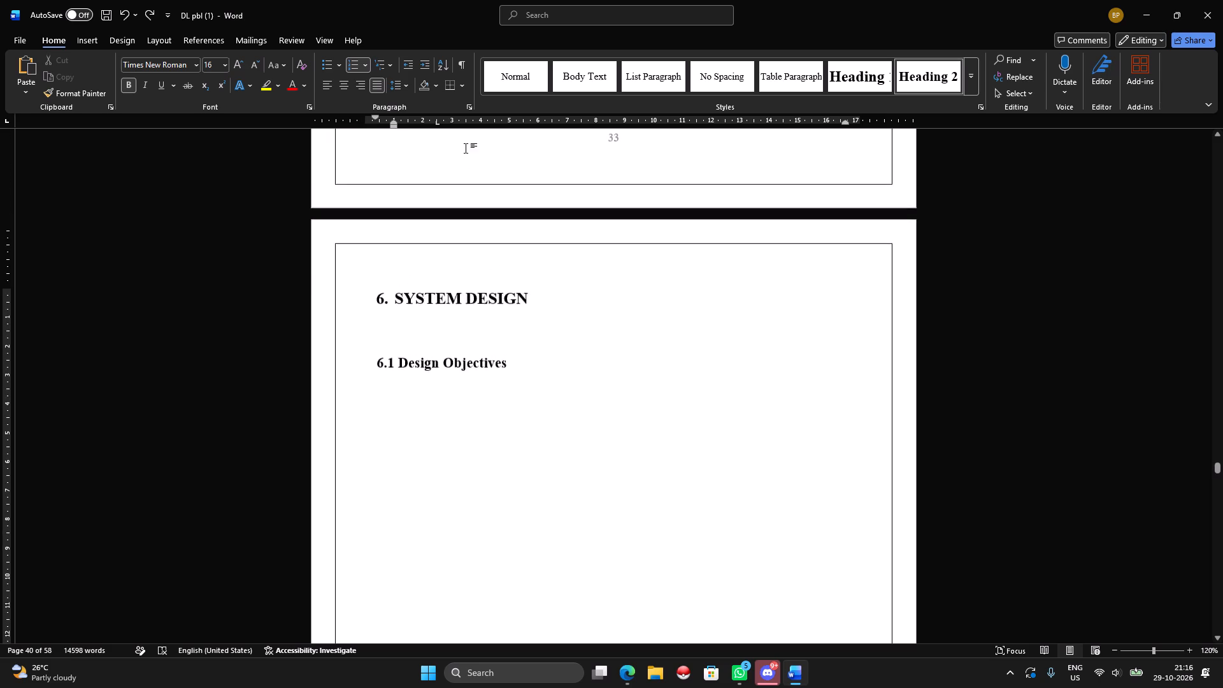
scroll(466, 148, "up", 1)
left_click(522, 441)
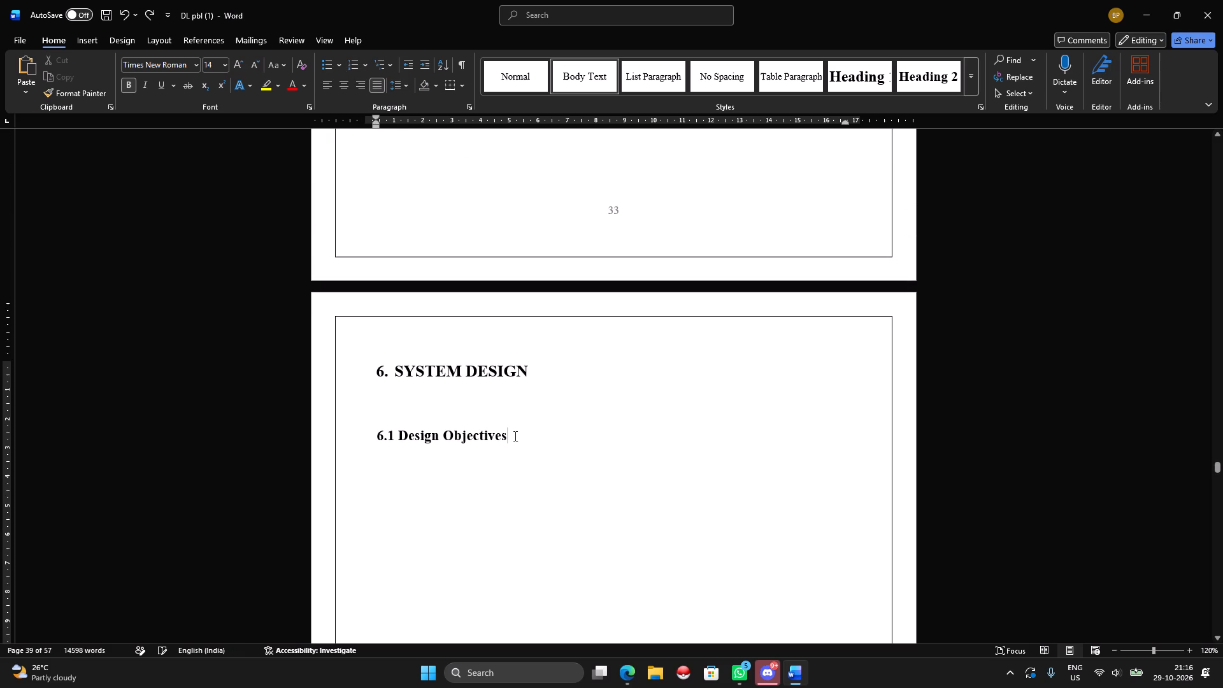
key("Return")
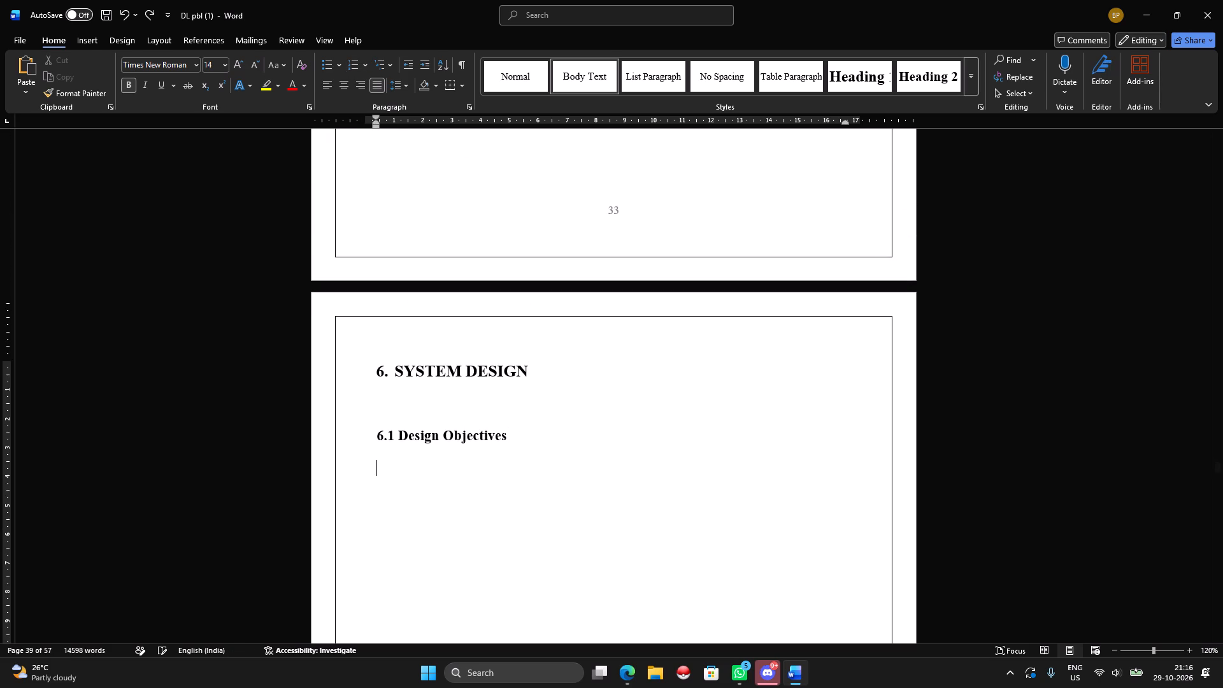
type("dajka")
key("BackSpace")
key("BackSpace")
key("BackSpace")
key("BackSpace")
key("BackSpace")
Paste the copied System Design content on the new line below heading 6.1 Design Objectives, keeping source formatting.
right_click(390, 471)
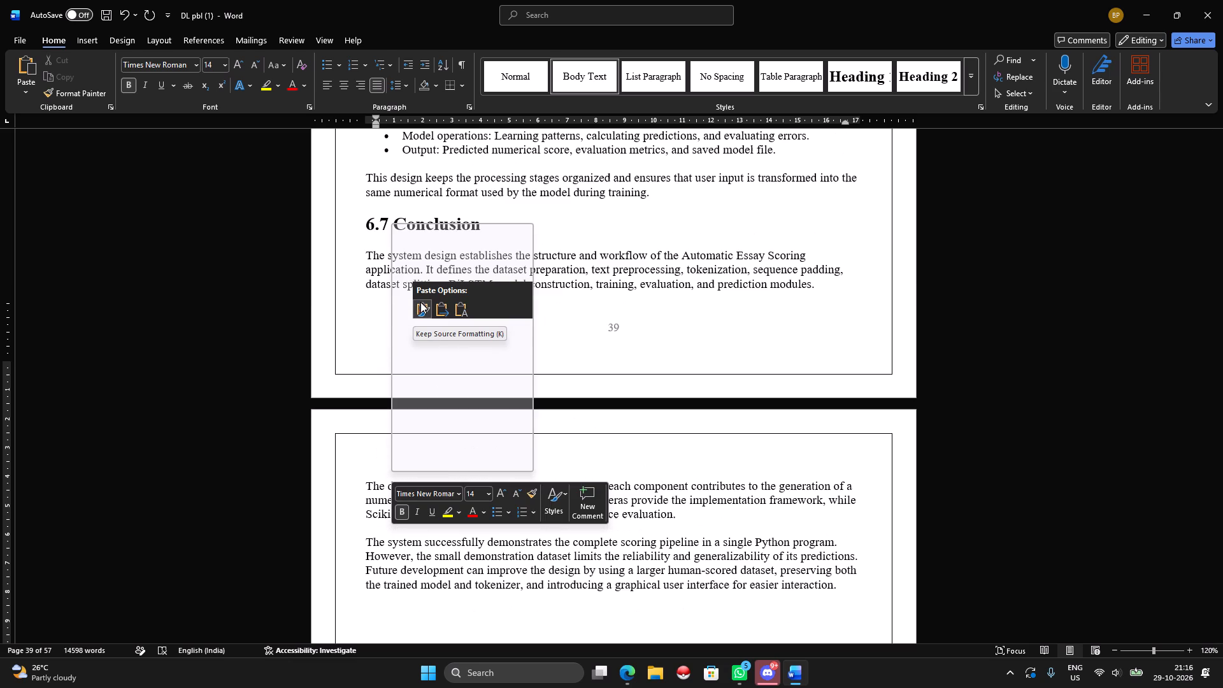
left_click(420, 302)
Delete the old heading 6.1 Design Objectives and its line above the pasted heading 6.1 Introduction.
scroll(462, 474, "up", 4)
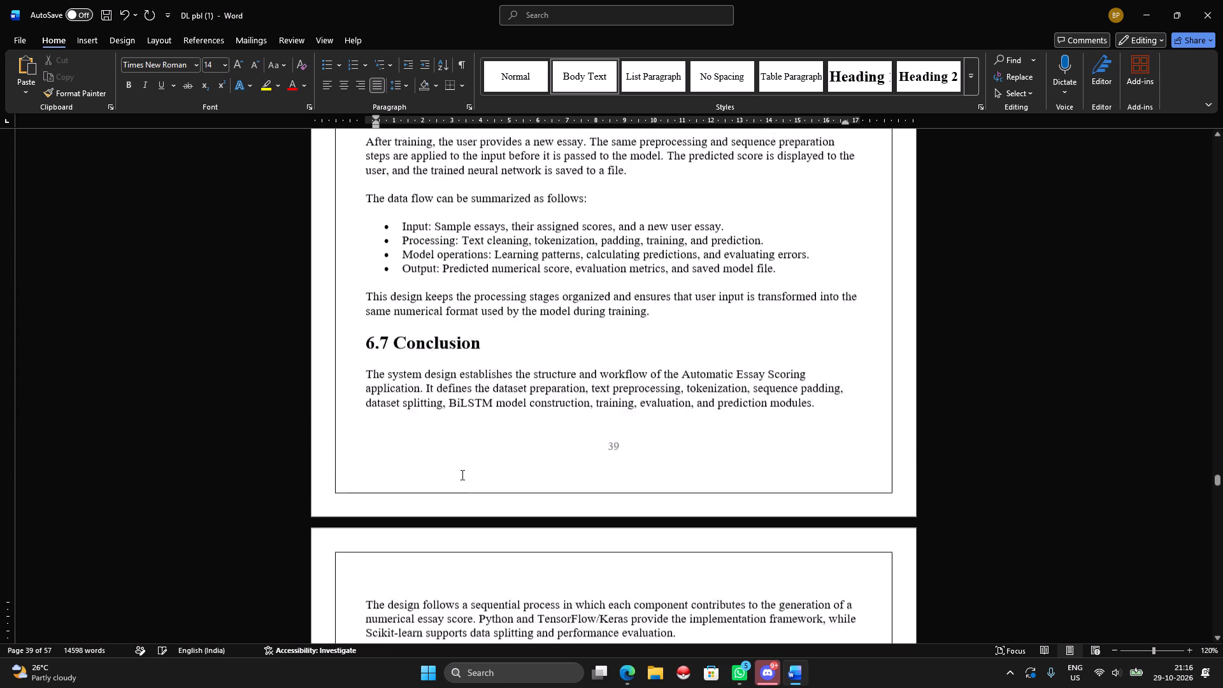
scroll(461, 475, "up", 20)
scroll(461, 475, "up", 15)
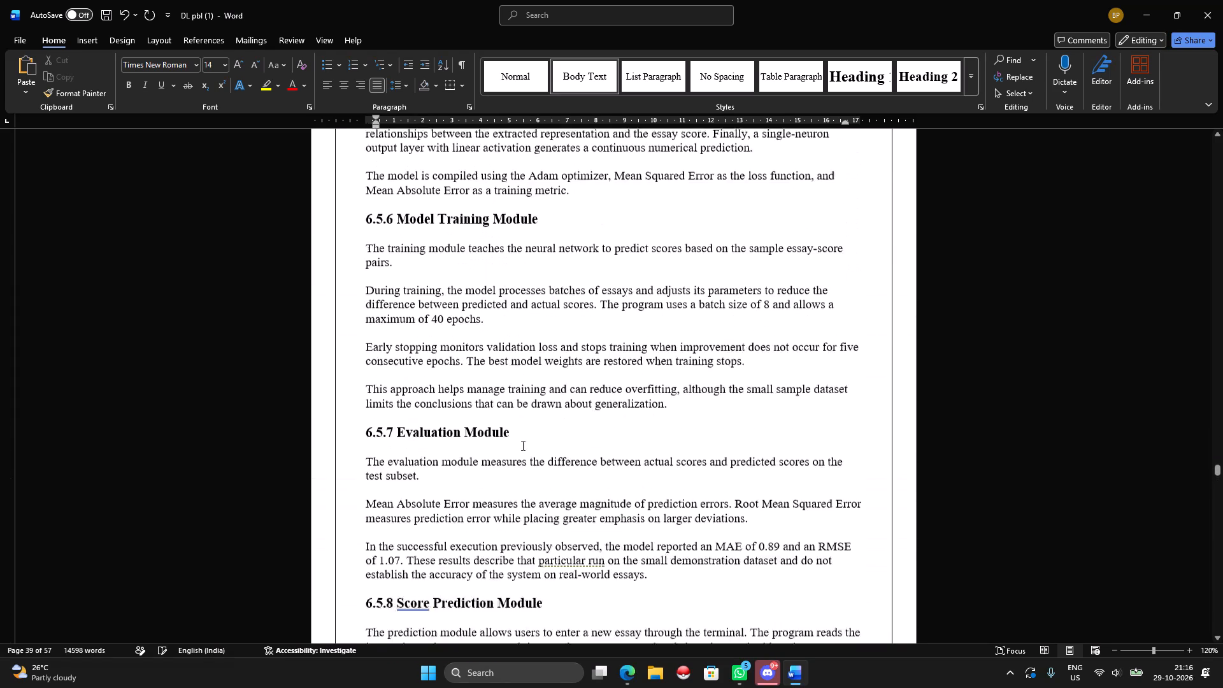
scroll(522, 445, "up", 20)
scroll(522, 445, "up", 15)
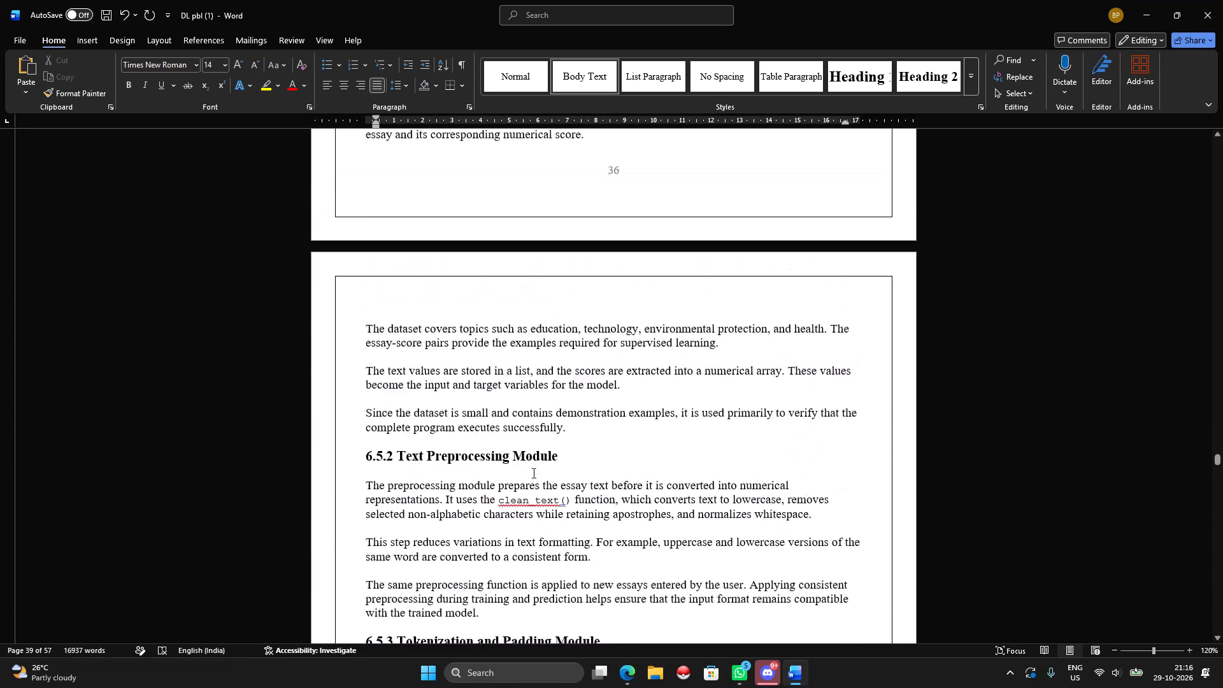
scroll(533, 473, "up", 20)
scroll(533, 473, "up", 15)
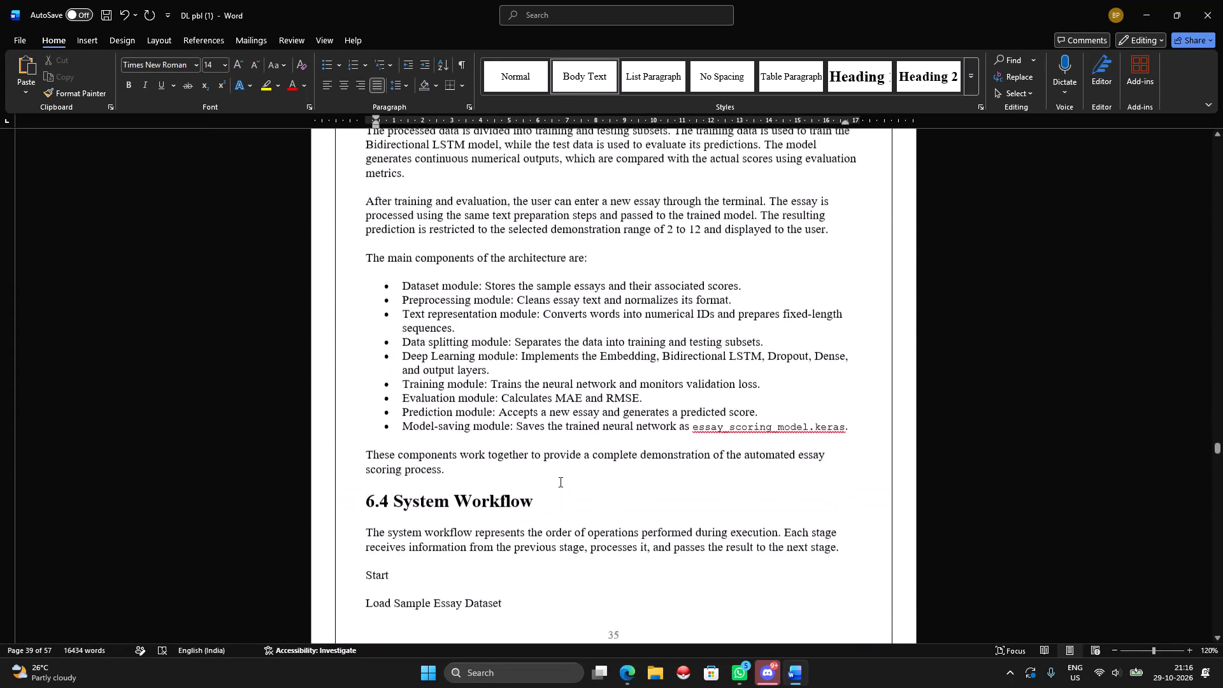
scroll(559, 482, "up", 20)
scroll(559, 482, "up", 11)
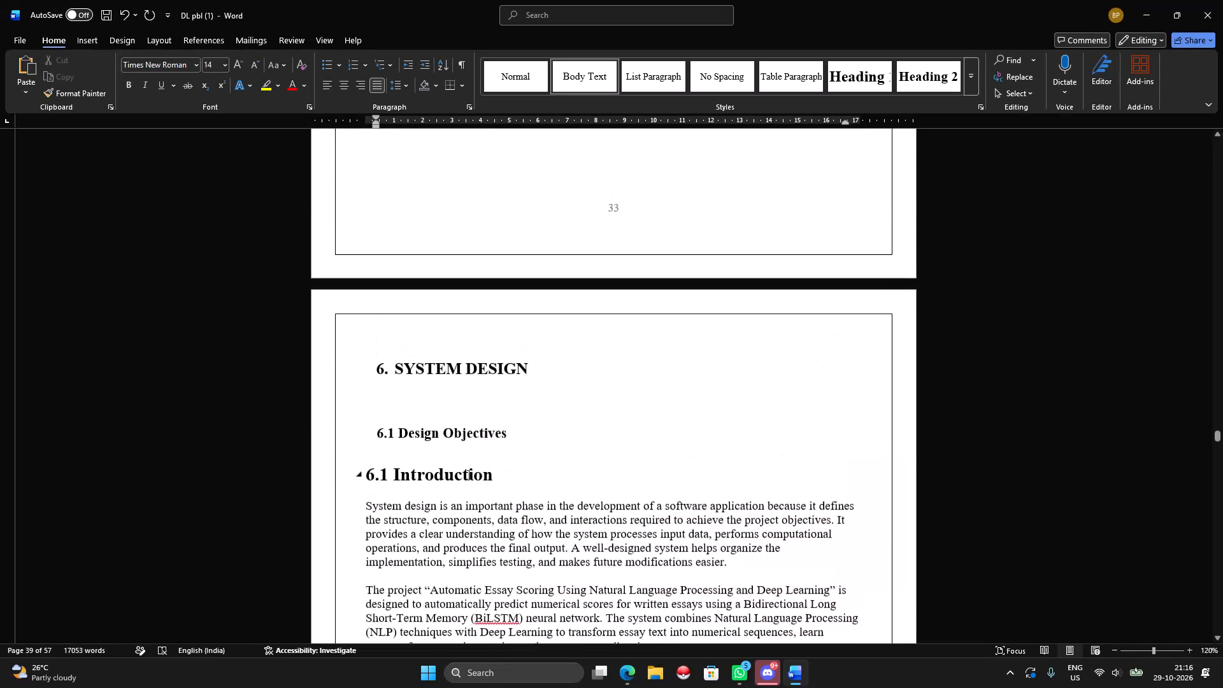
left_click(521, 435)
key("BackSpace")
key("BackSpace")
key("BackSpace")
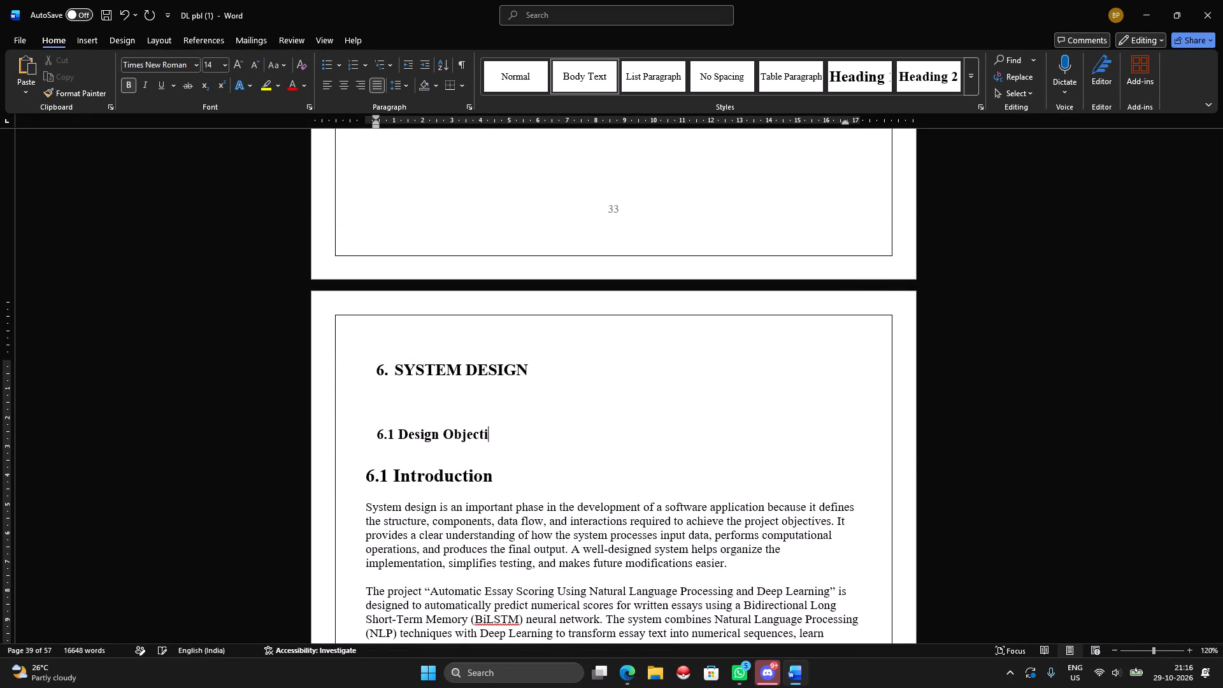
key("BackSpace")
key("BackSpace")
key("BackSpace")
key("BackSpace")
key("BackSpace")
key("BackSpace")
key("BackSpace")
key("BackSpace")
key("BackSpace")
key("BackSpace")
key("BackSpace")
key("BackSpace")
key("BackSpace")
key("BackSpace")
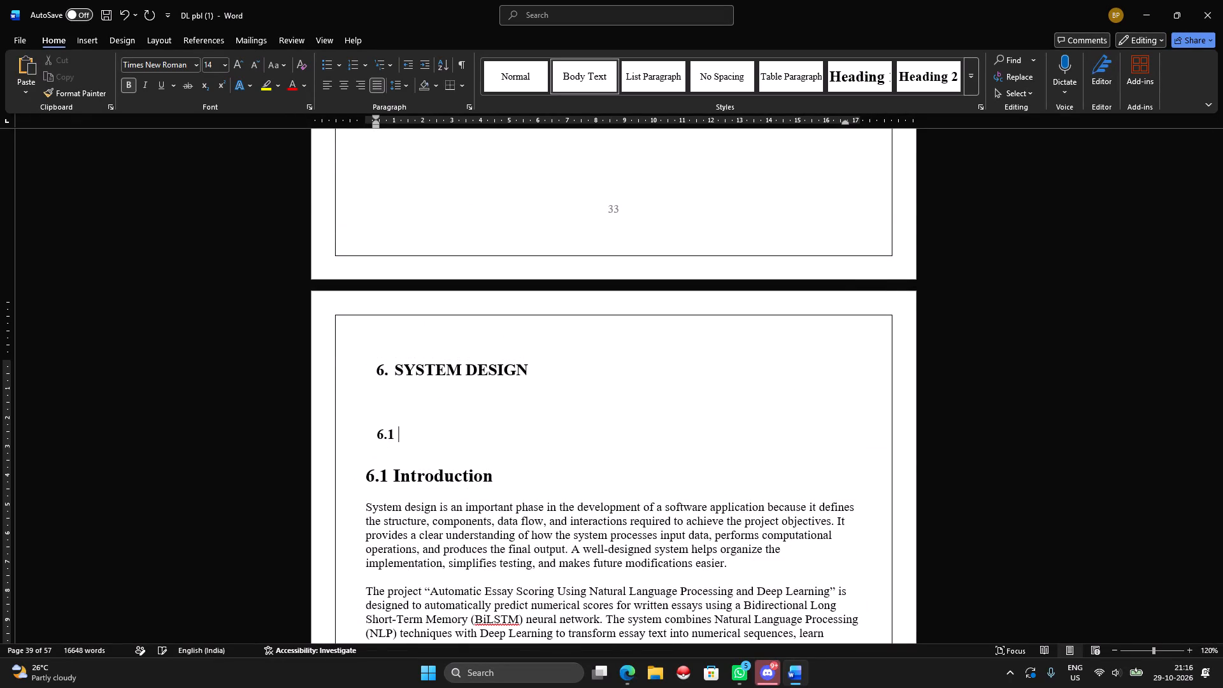
key("BackSpace")
key("BackSpace")
key("BackSpace")
key("BackSpace")
key("BackSpace")
key("BackSpace")
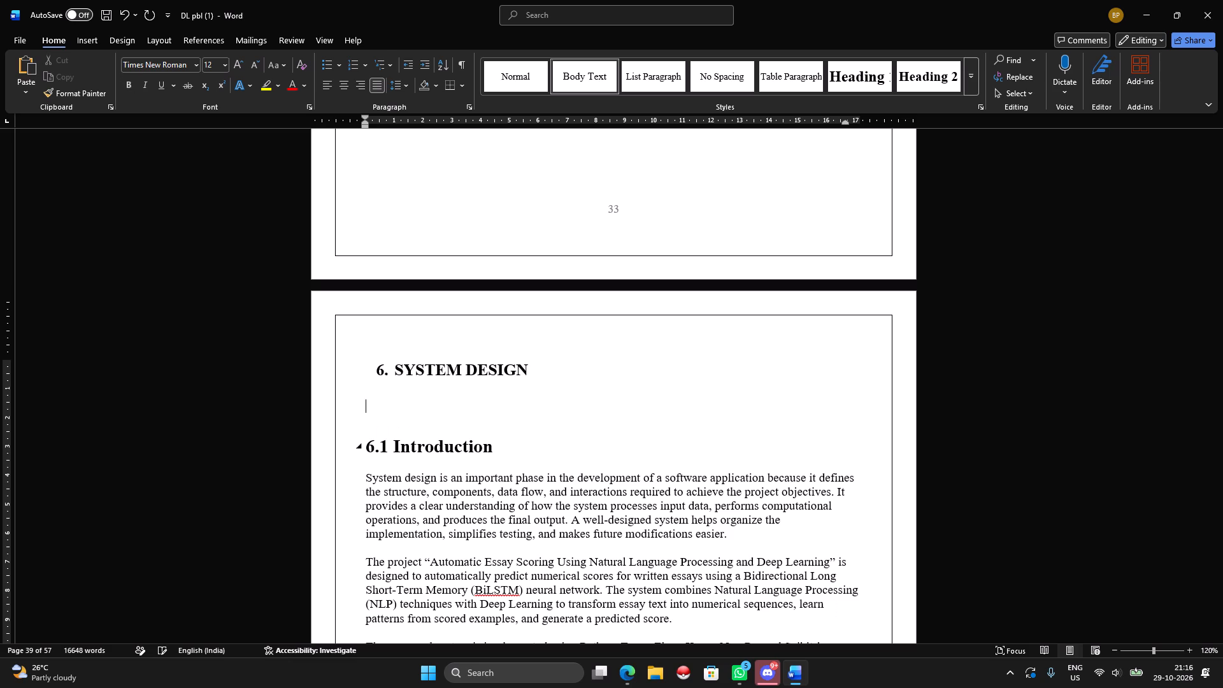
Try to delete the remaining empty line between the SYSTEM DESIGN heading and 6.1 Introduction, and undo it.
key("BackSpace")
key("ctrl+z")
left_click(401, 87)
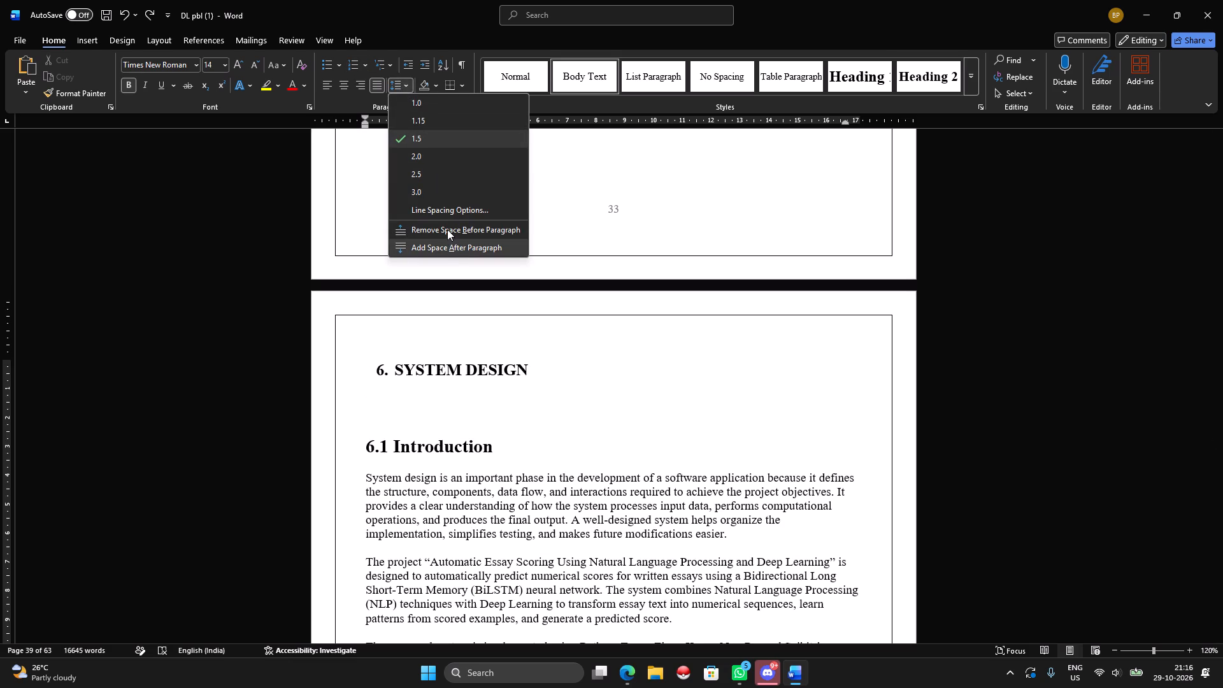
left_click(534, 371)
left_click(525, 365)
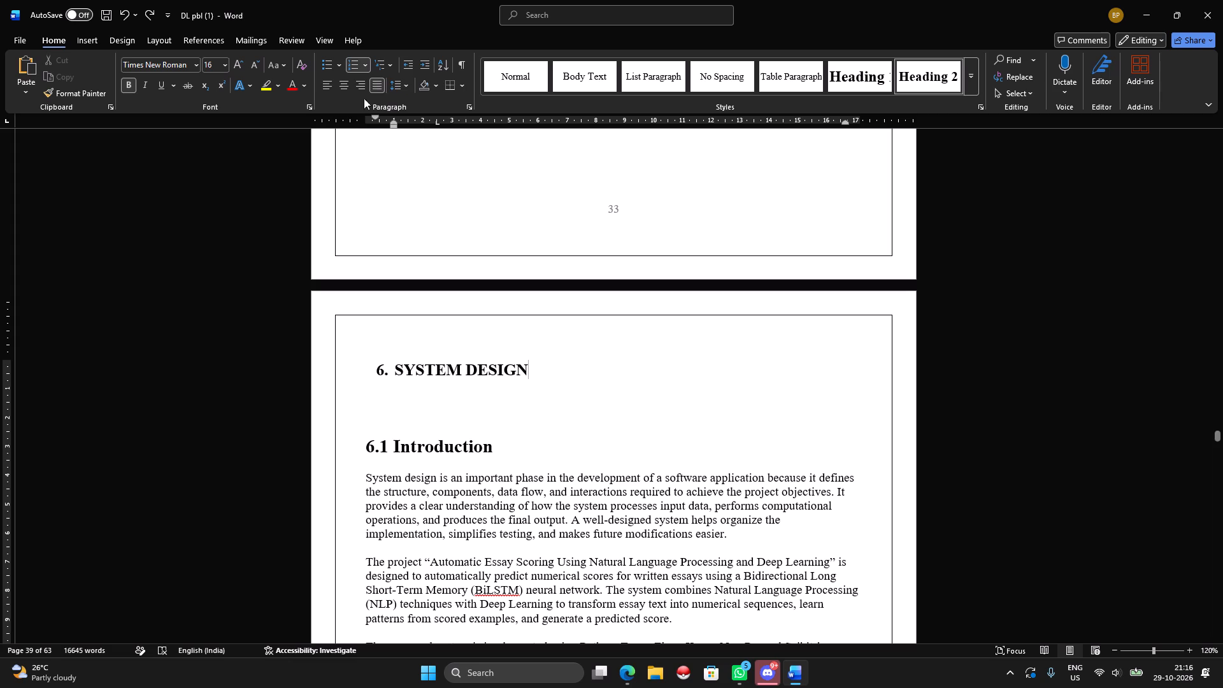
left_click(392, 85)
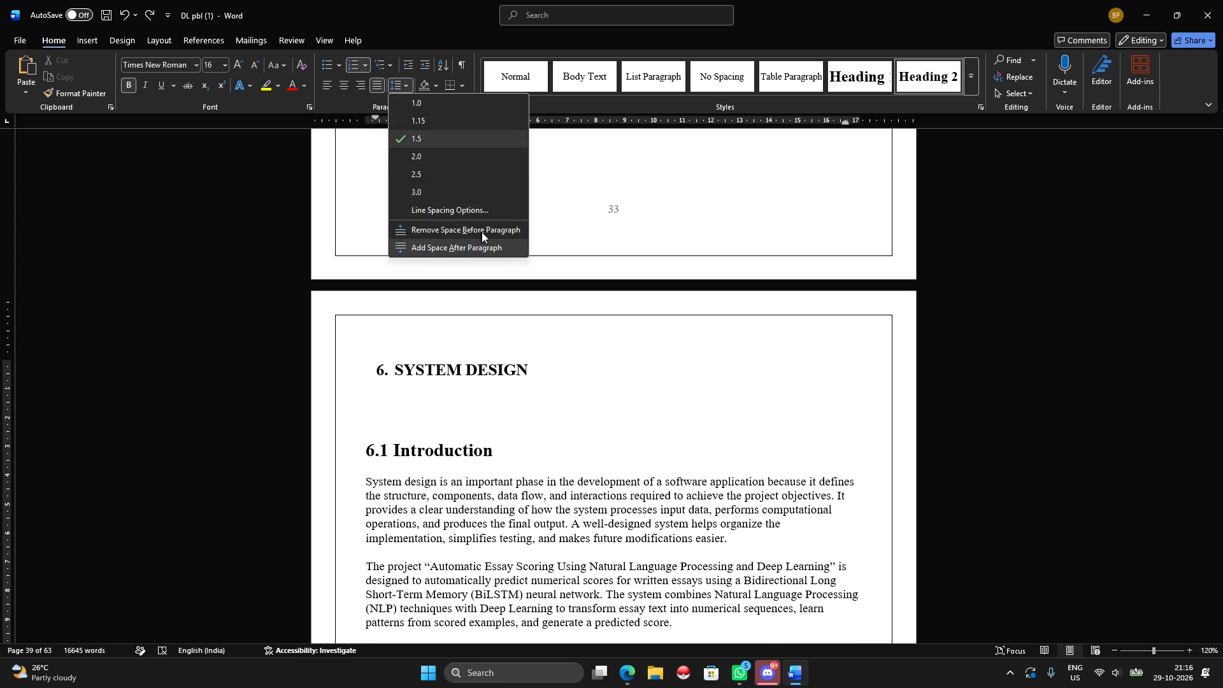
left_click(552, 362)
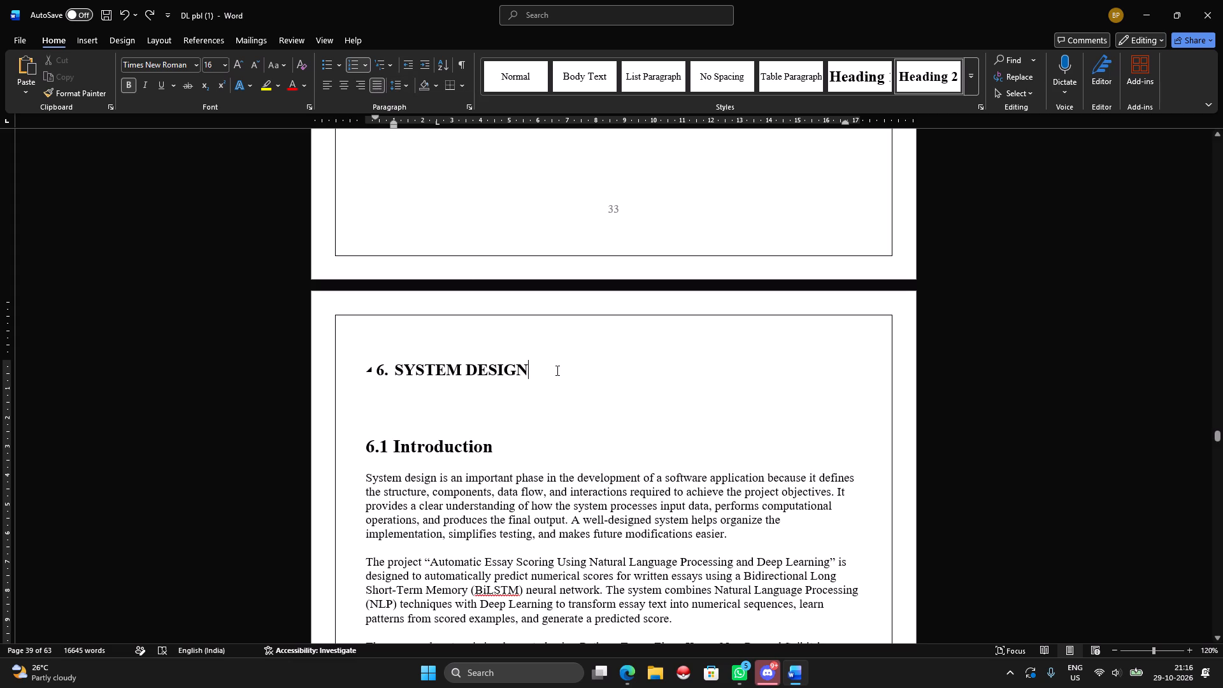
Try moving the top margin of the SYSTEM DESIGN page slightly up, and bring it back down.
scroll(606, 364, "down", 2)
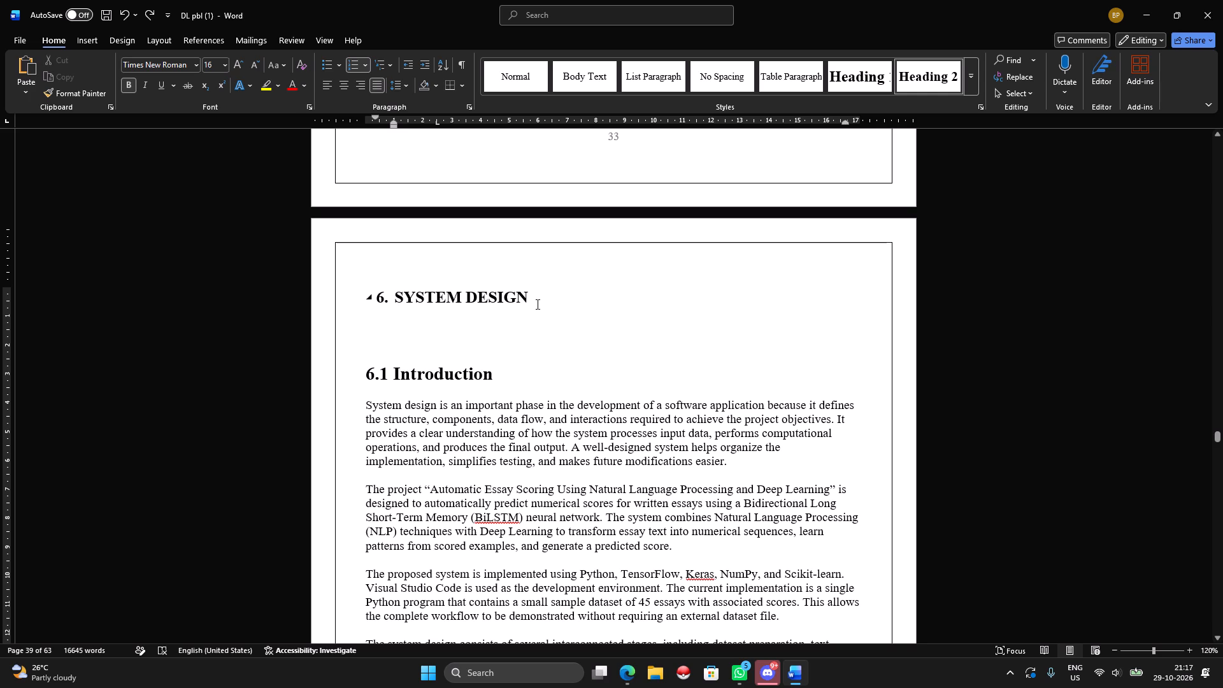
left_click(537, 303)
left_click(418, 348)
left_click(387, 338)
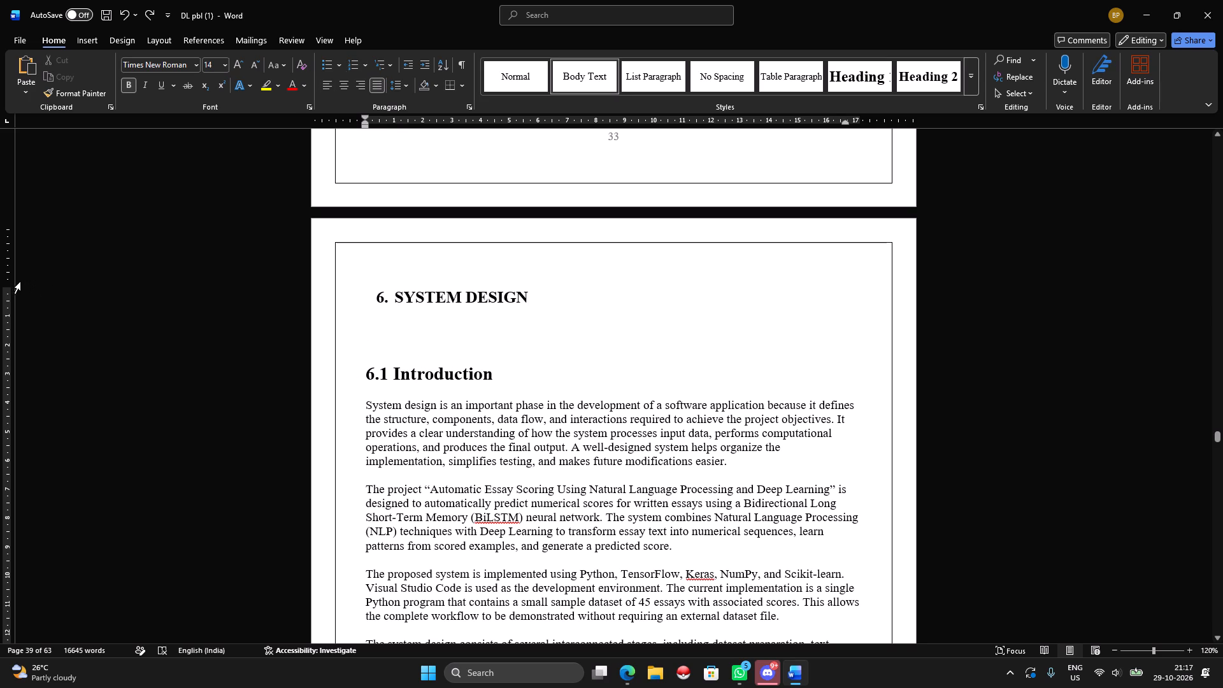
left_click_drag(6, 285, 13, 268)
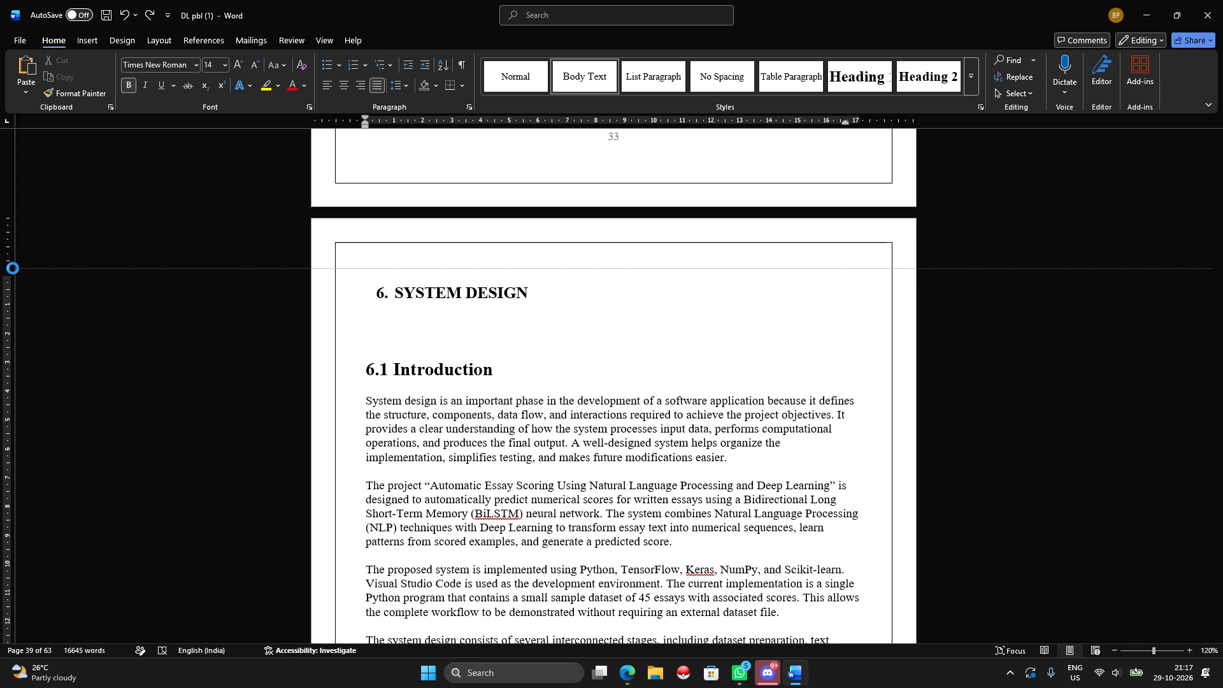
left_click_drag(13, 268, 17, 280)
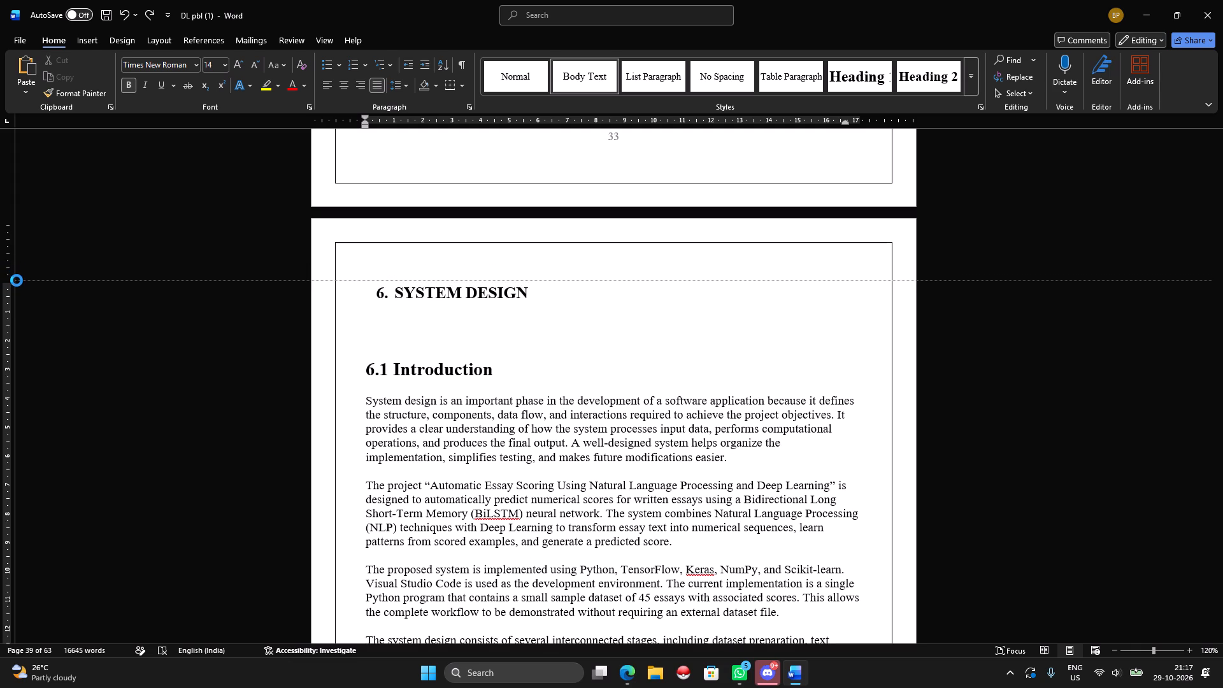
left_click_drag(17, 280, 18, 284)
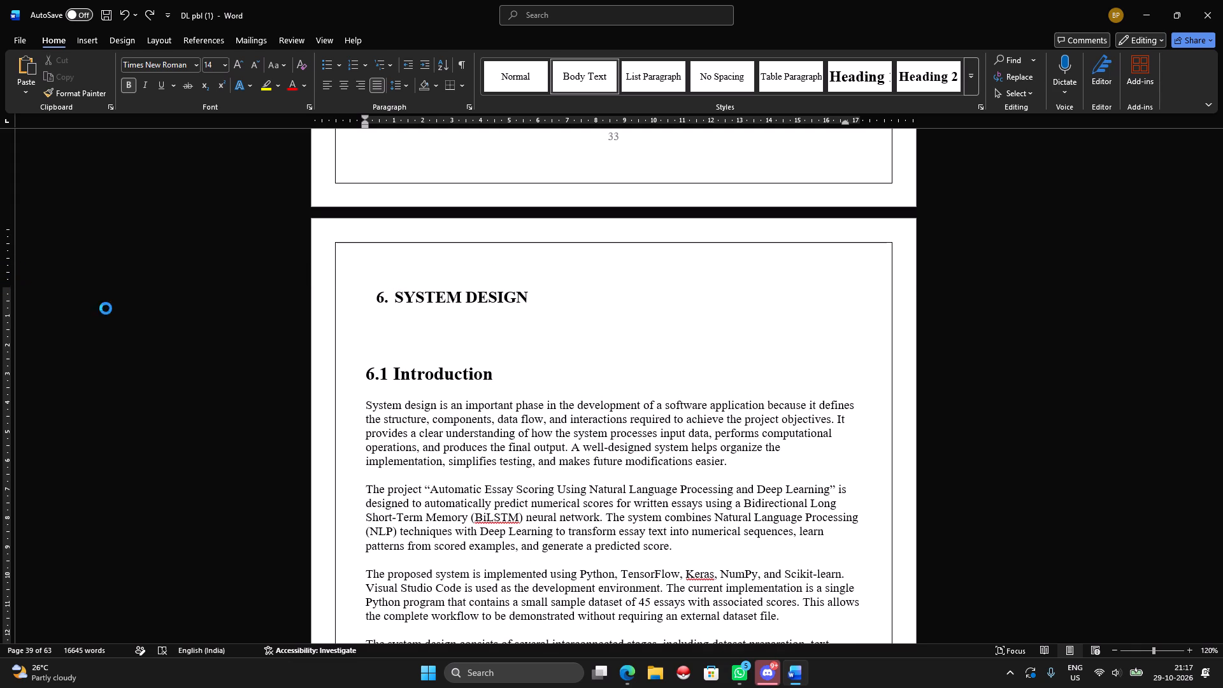
Convert the nine numbered objectives under 6.2 Objectives of System Design into a bulleted list.
scroll(453, 362, "down", 10)
scroll(473, 317, "down", 15)
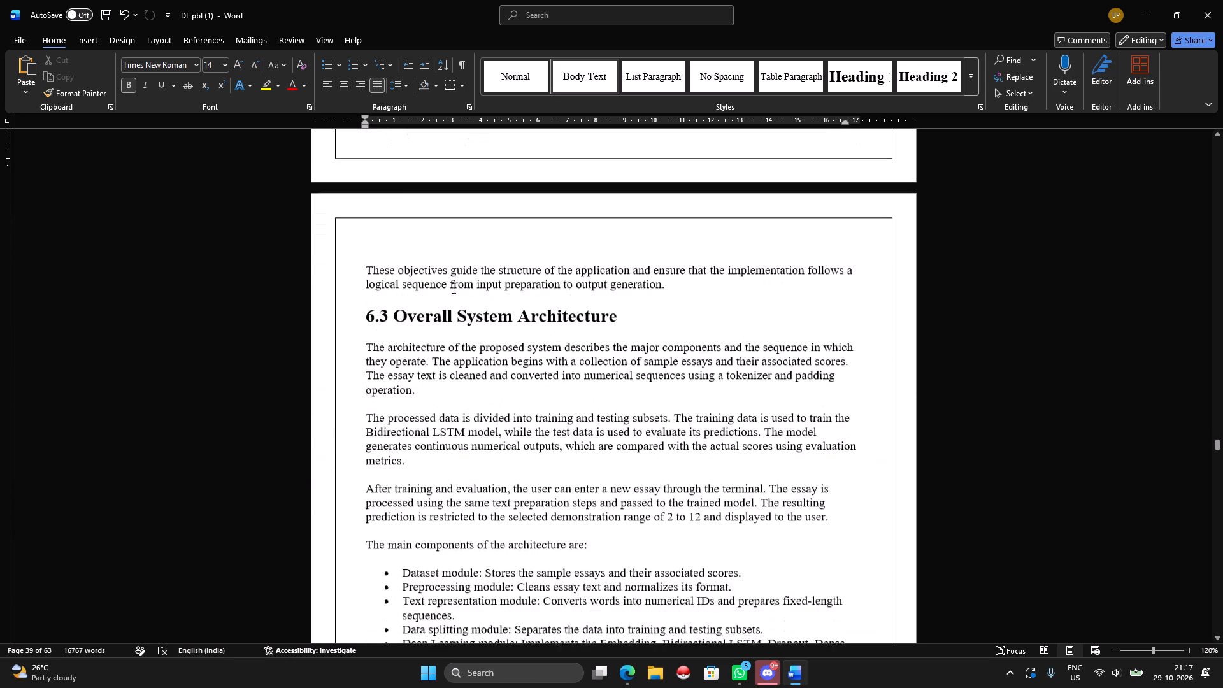
scroll(439, 284, "down", 5)
scroll(439, 284, "up", 18)
scroll(593, 343, "down", 5)
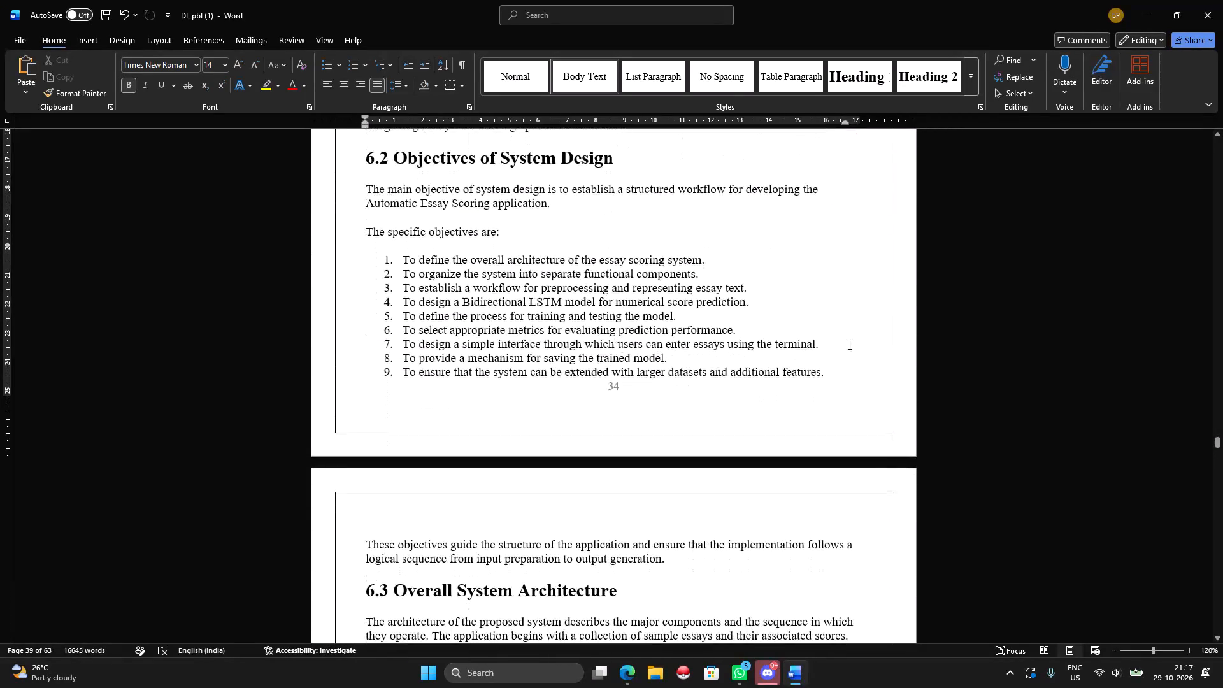
left_click_drag(831, 372, 401, 263)
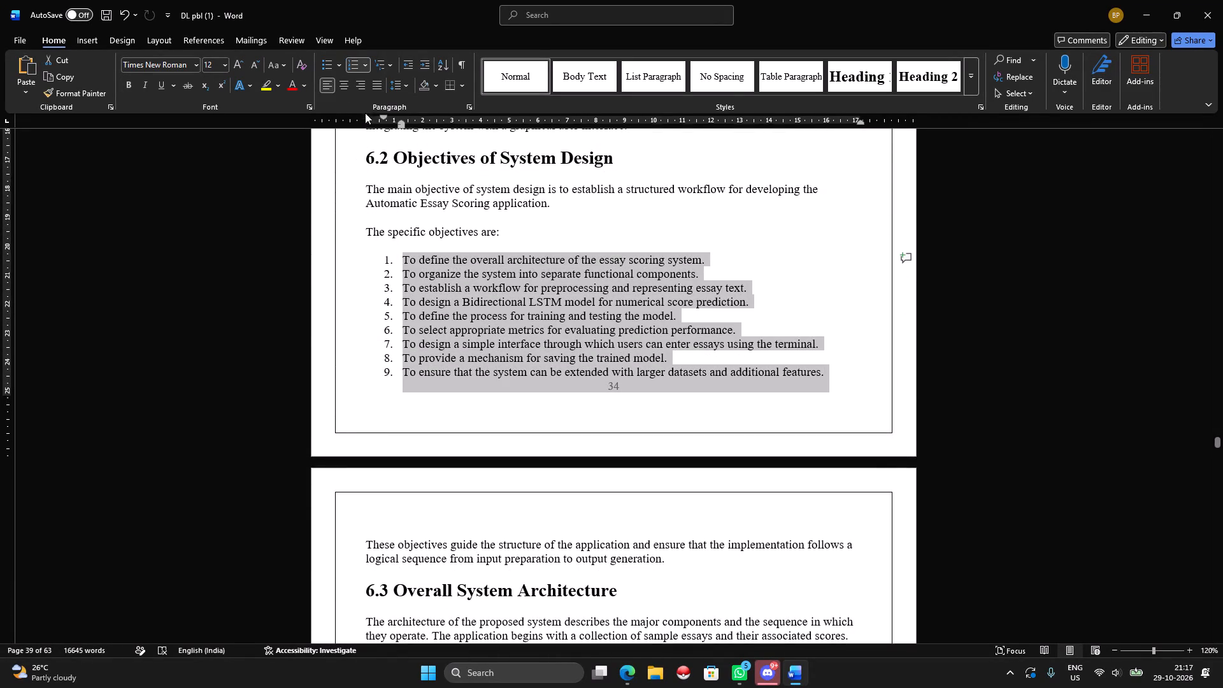
left_click(324, 64)
Look through the remaining pasted System Design pages, from 6.3 to 6.7 Conclusion, checking the layout and headings.
scroll(631, 305, "down", 5)
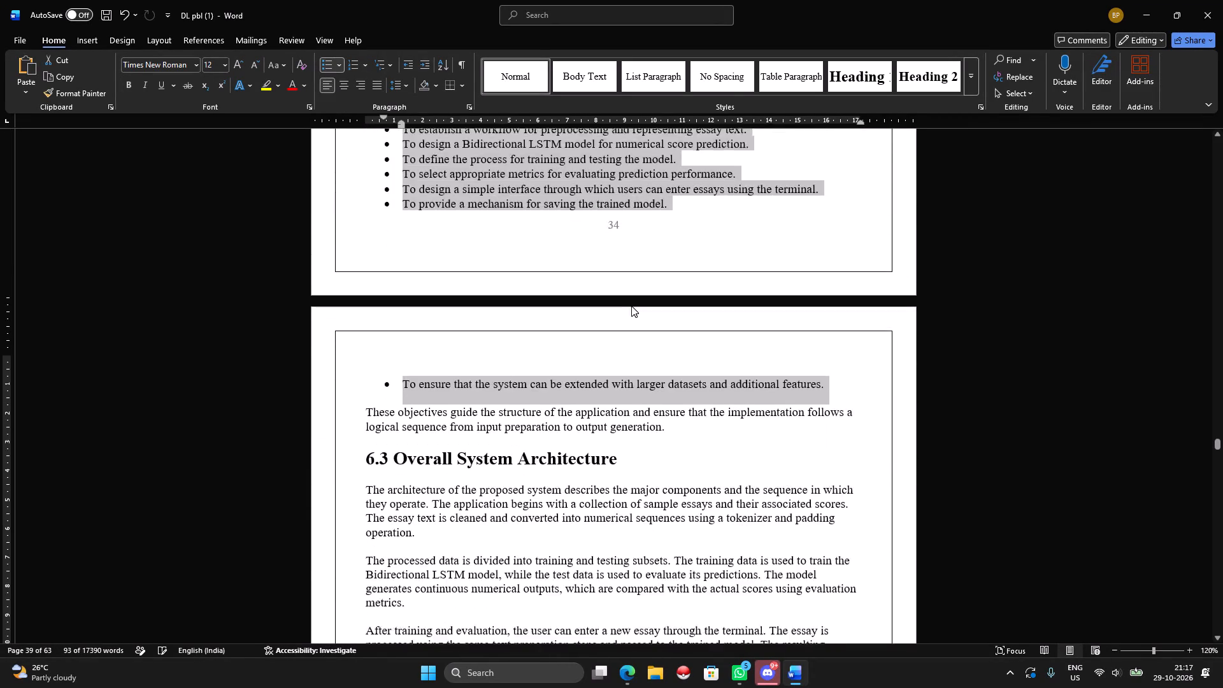
scroll(597, 308, "down", 8)
scroll(582, 316, "down", 20)
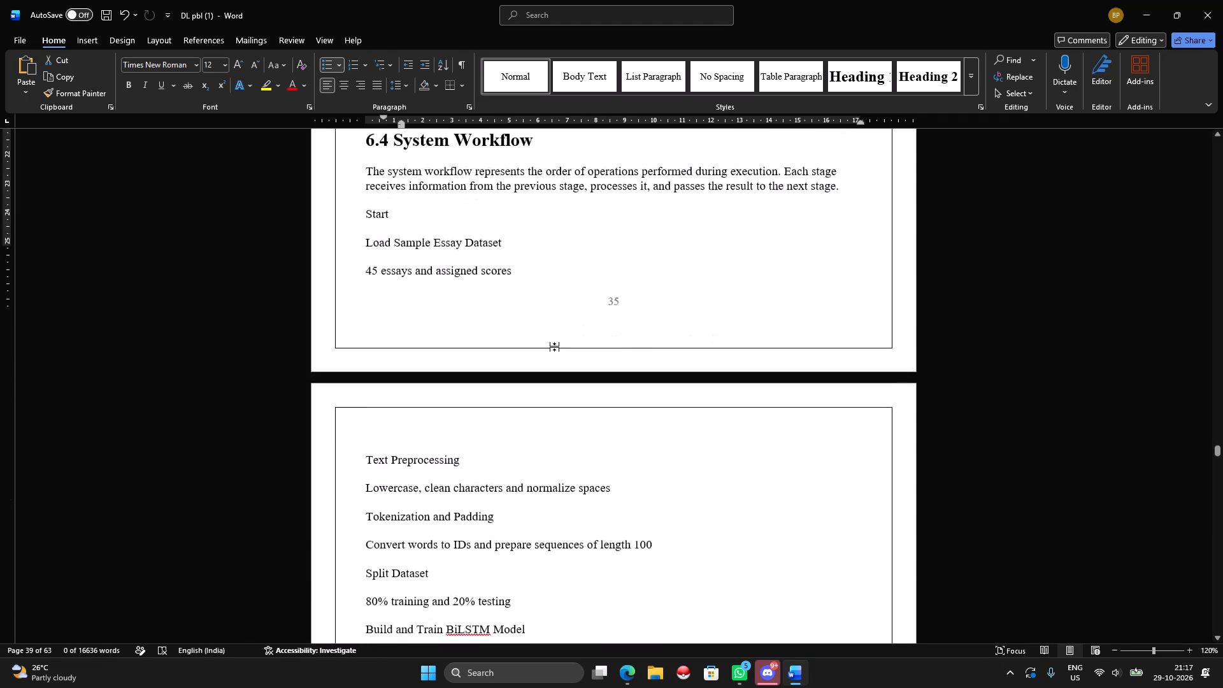
scroll(554, 347, "down", 20)
scroll(554, 347, "down", 19)
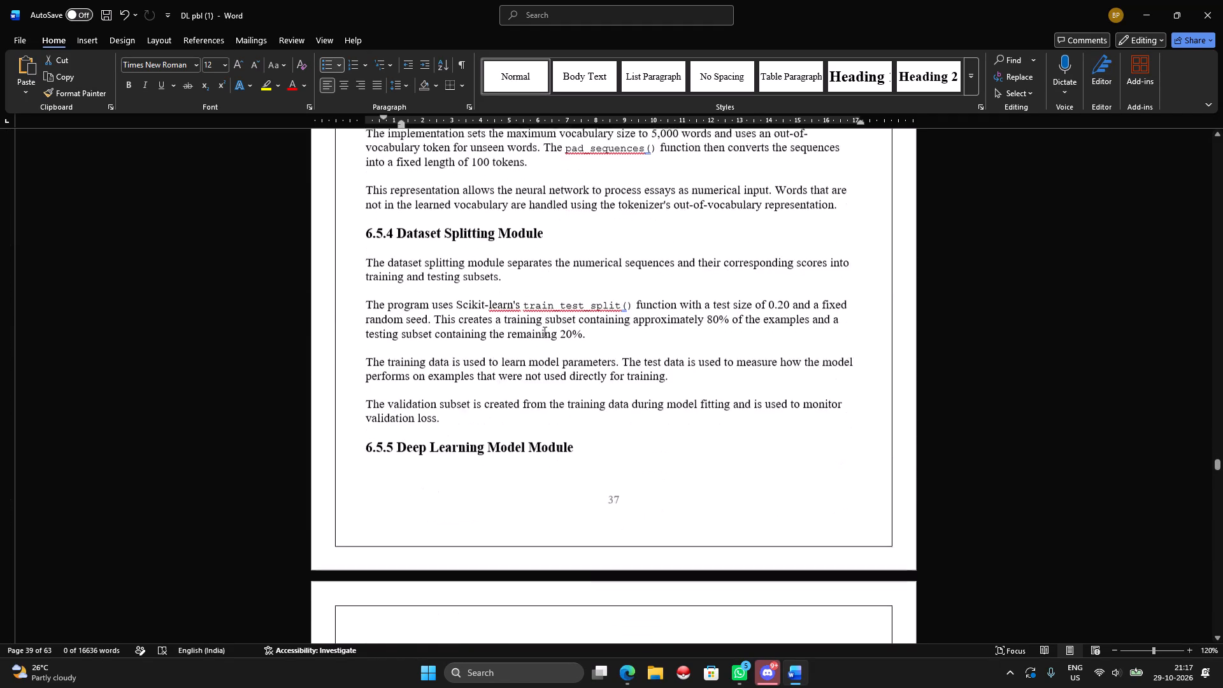
scroll(543, 331, "down", 12)
scroll(542, 330, "down", 20)
scroll(542, 330, "down", 9)
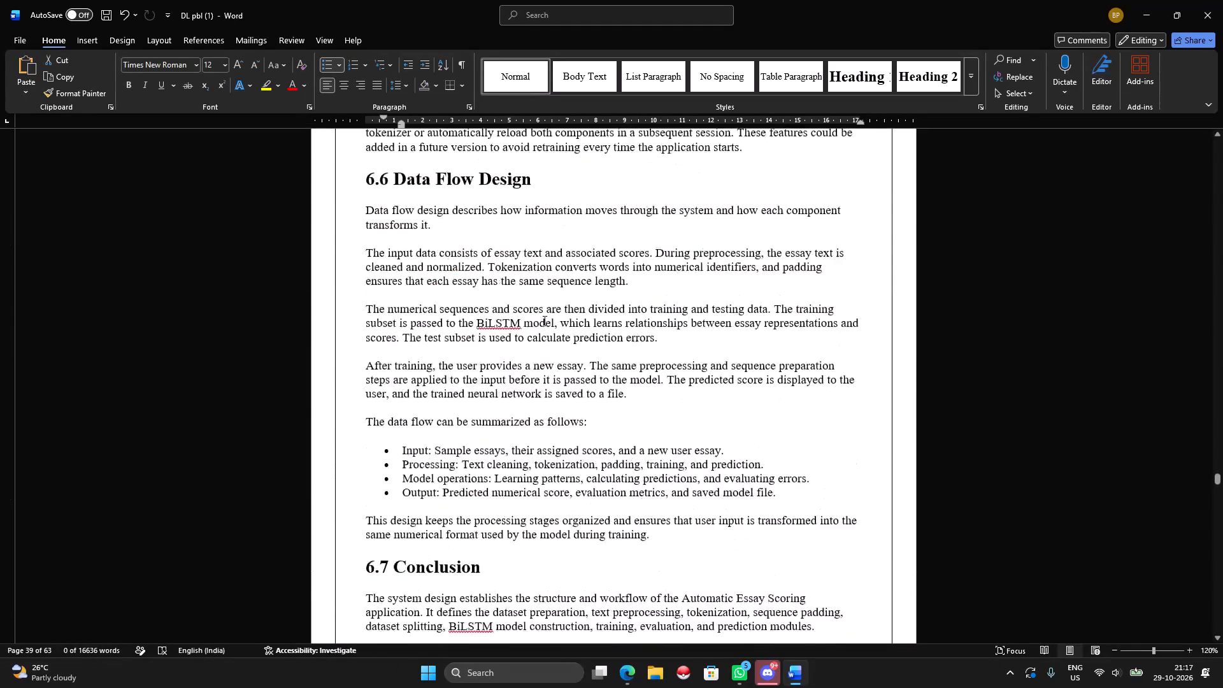
scroll(543, 320, "down", 16)
scroll(528, 318, "up", 16)
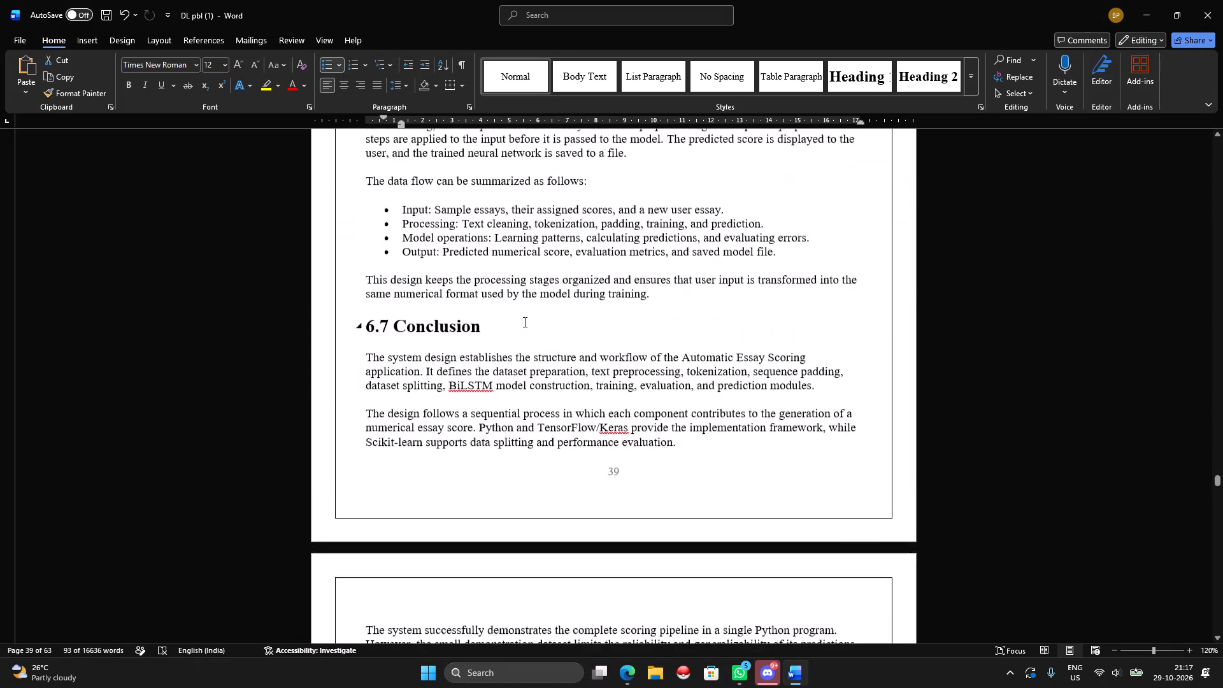
scroll(524, 322, "up", 20)
scroll(524, 322, "up", 20)
scroll(524, 322, "up", 7)
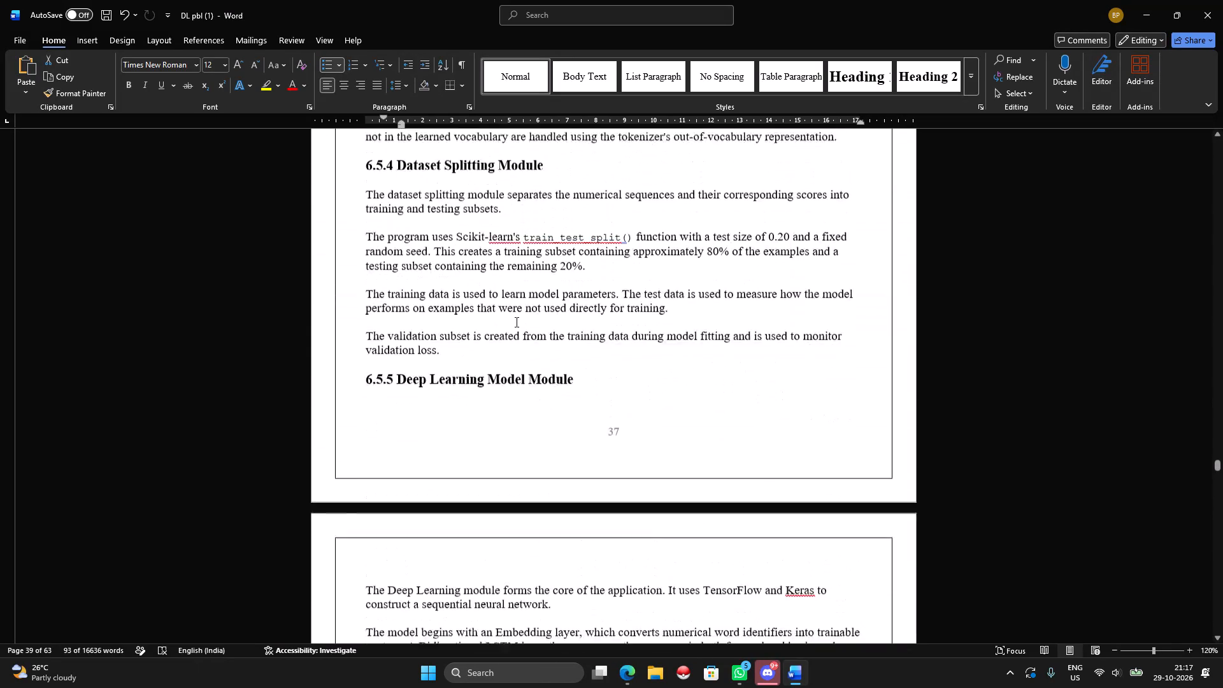
scroll(515, 322, "up", 20)
scroll(515, 322, "up", 19)
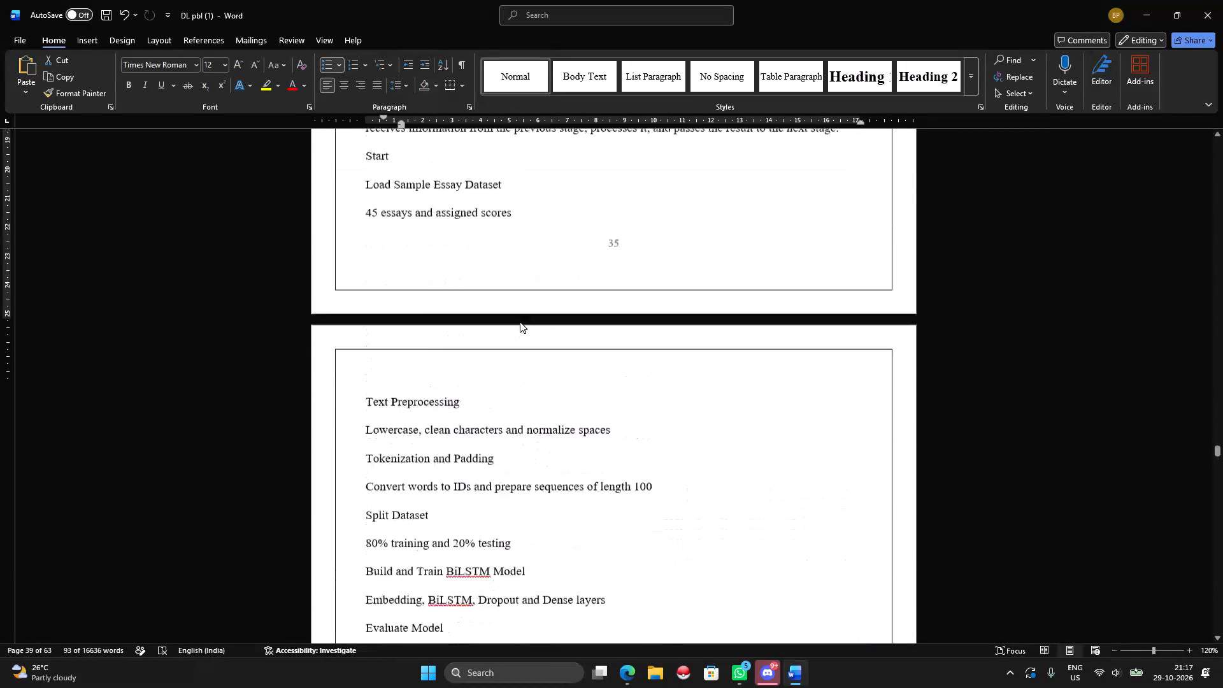
scroll(520, 322, "up", 18)
scroll(536, 311, "up", 5)
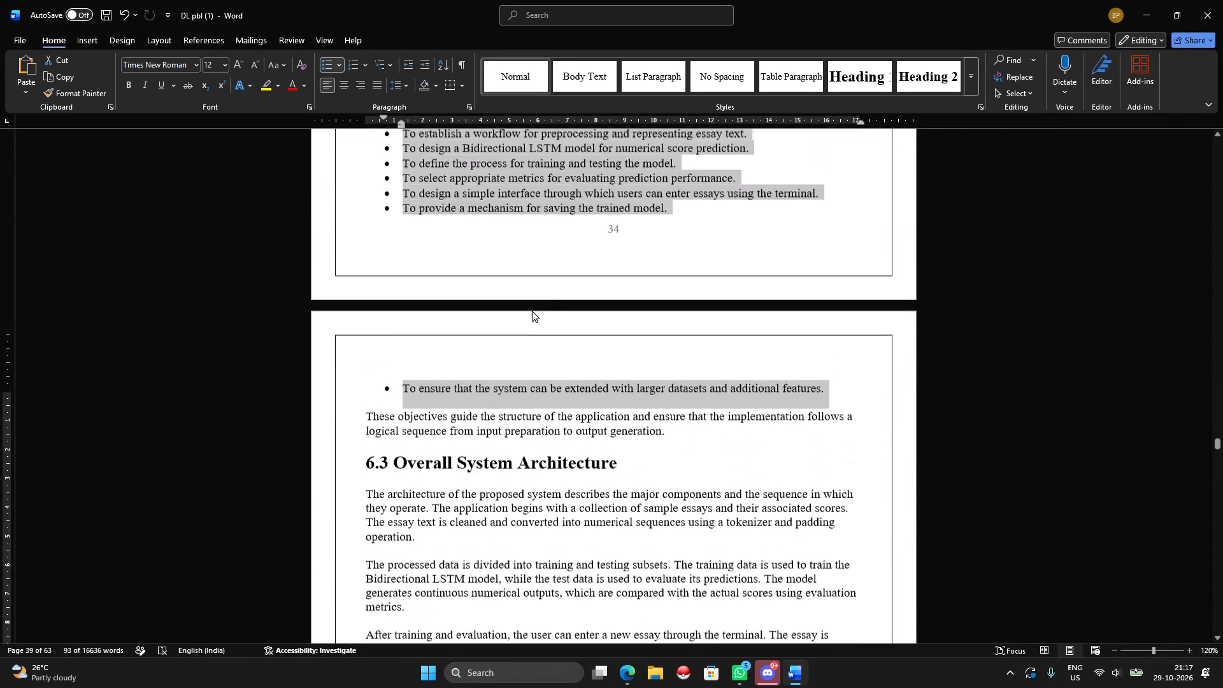
Reduce the heading 6.1 Introduction to font size 14.
scroll(532, 311, "up", 20)
left_click_drag(497, 333, 355, 337)
double_click(482, 299)
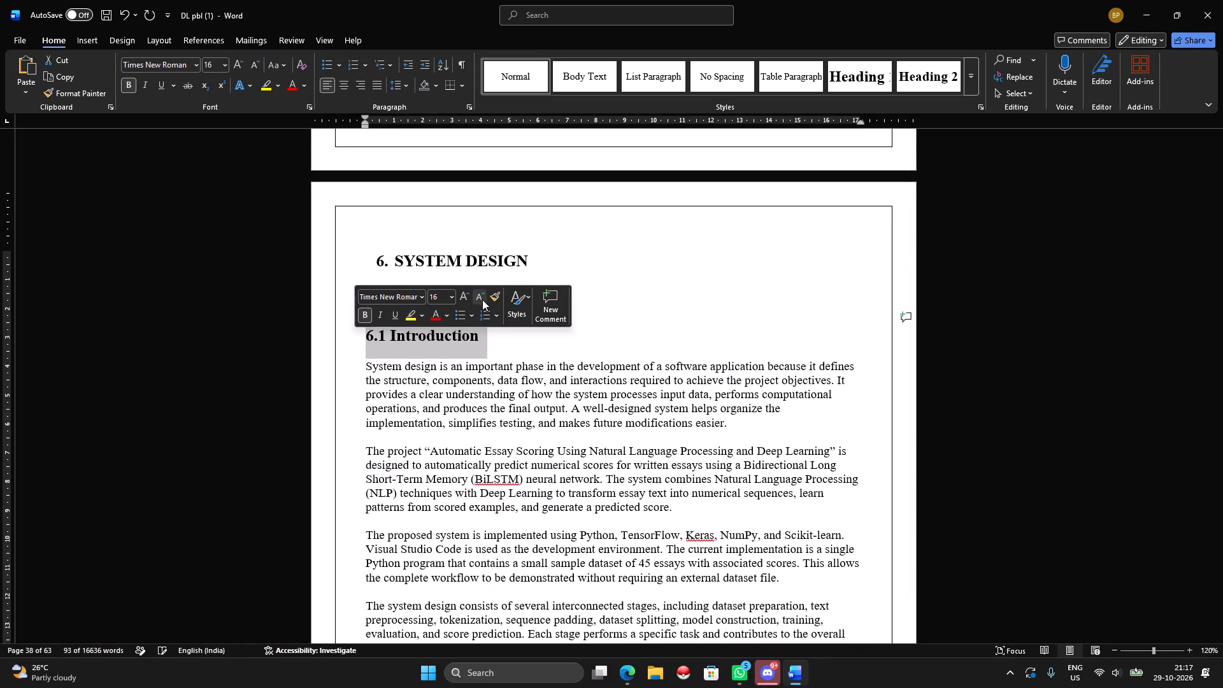
left_click(492, 331)
scroll(489, 340, "down", 3)
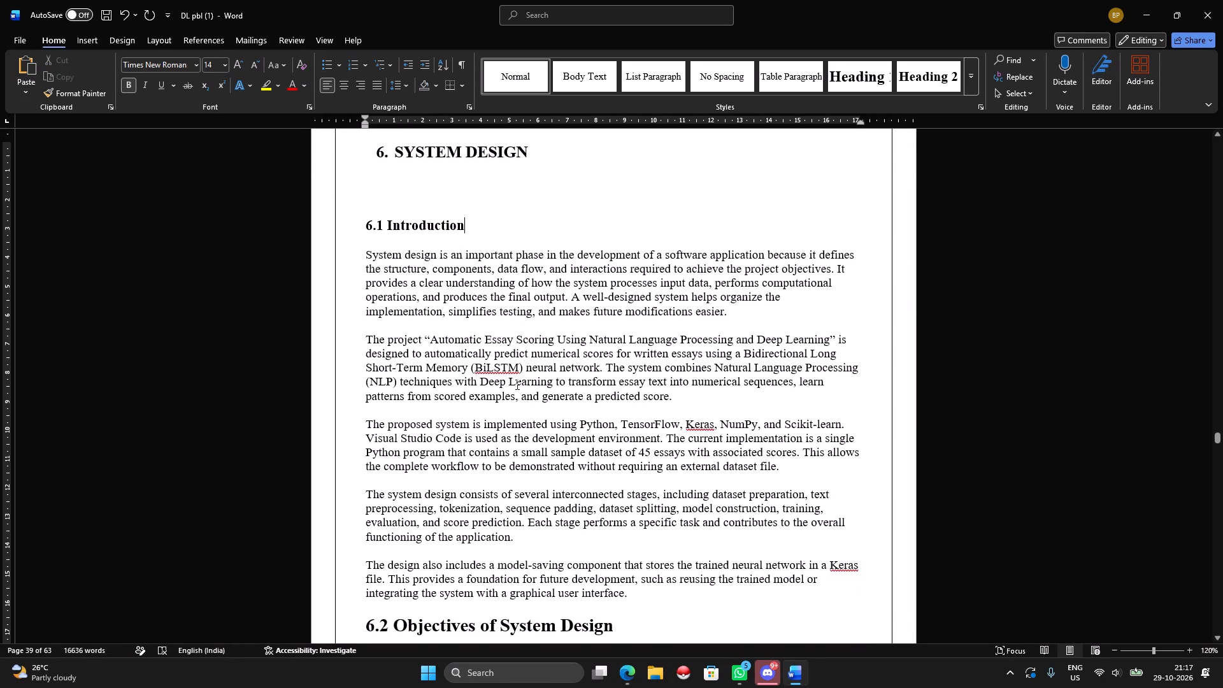
Align the number of the heading 6. SYSTEM DESIGN with the left text margin and reduce its hanging indent to about 0.5 cm.
scroll(516, 385, "up", 2)
left_click(376, 228)
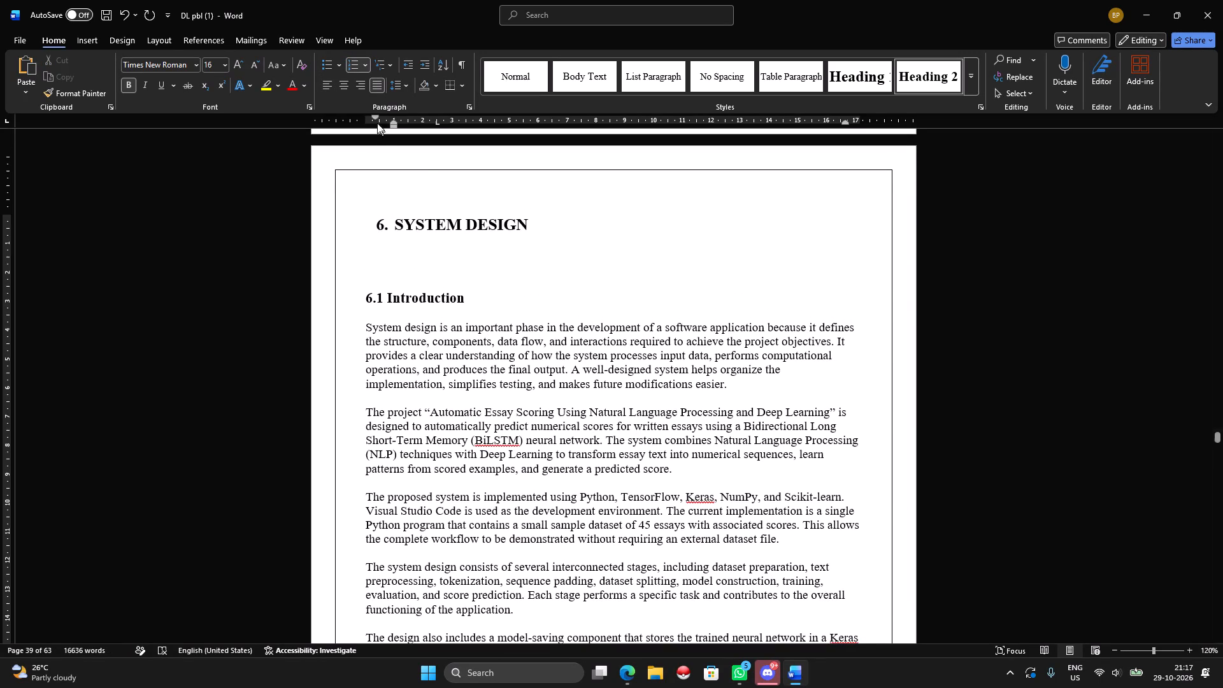
left_click_drag(375, 118, 365, 117)
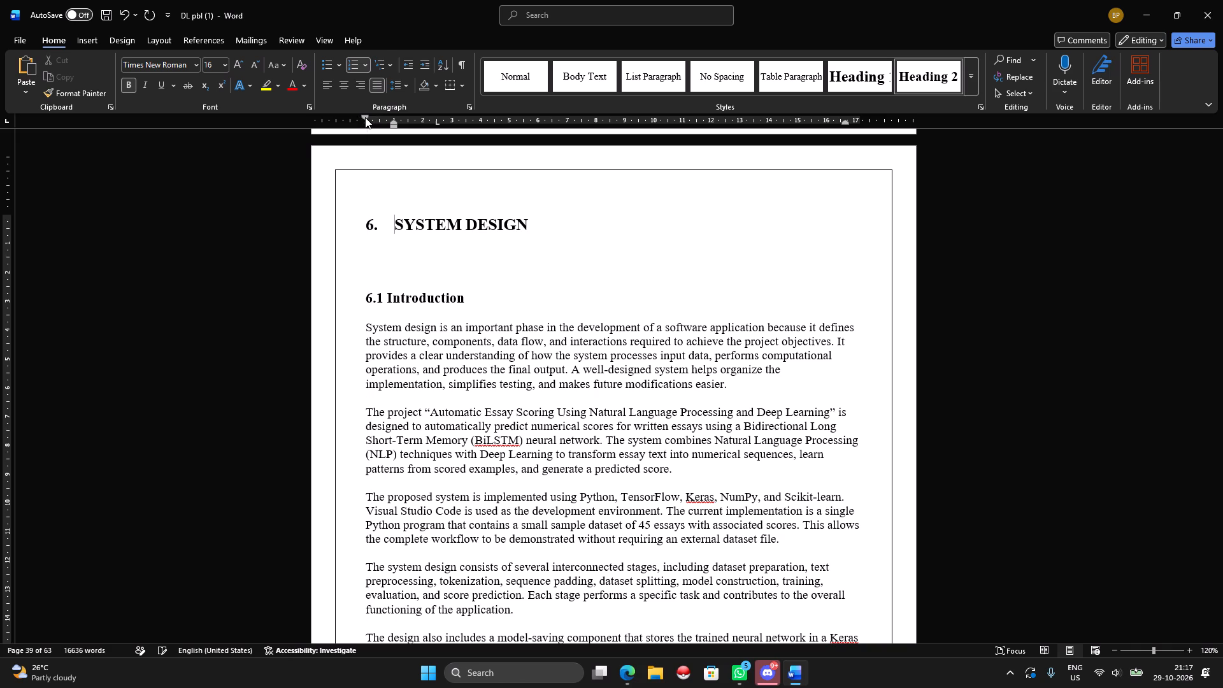
left_click_drag(392, 121, 380, 121)
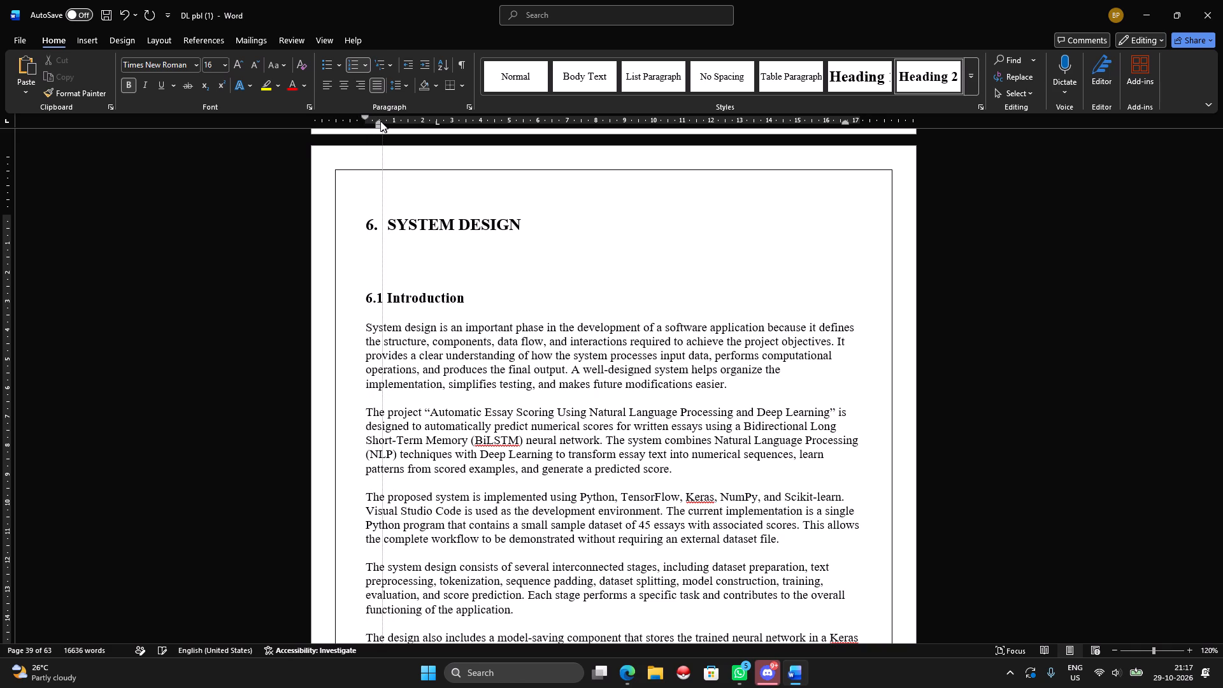
left_click_drag(380, 121, 379, 121)
Reduce the headings 6.2 Objectives of System Design and 6.3 Overall System Architecture to font size 14.
scroll(490, 339, "down", 9)
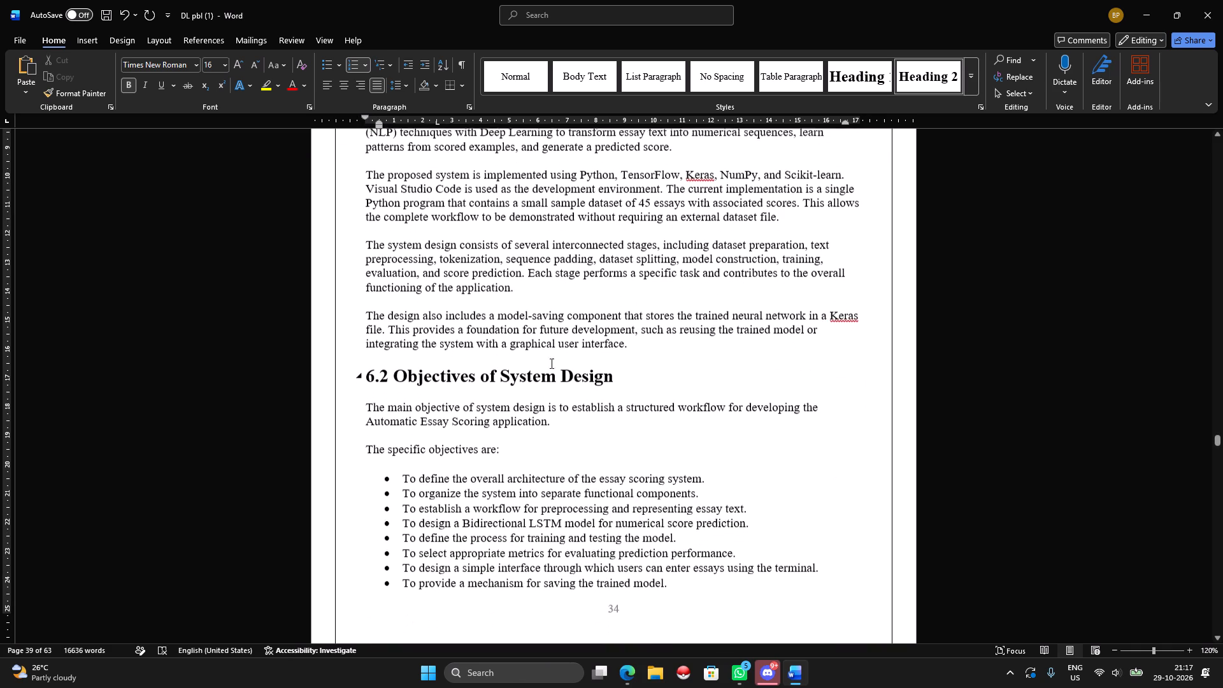
left_click_drag(623, 372, 366, 374)
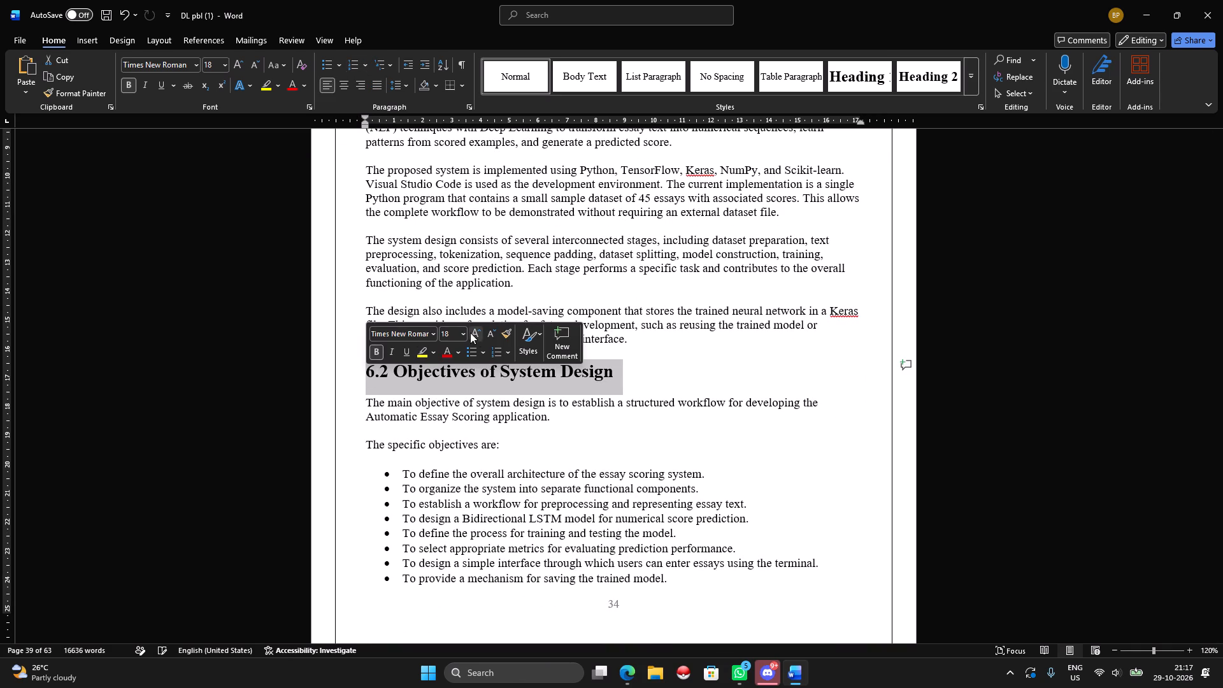
double_click(487, 335)
scroll(499, 394, "down", 12)
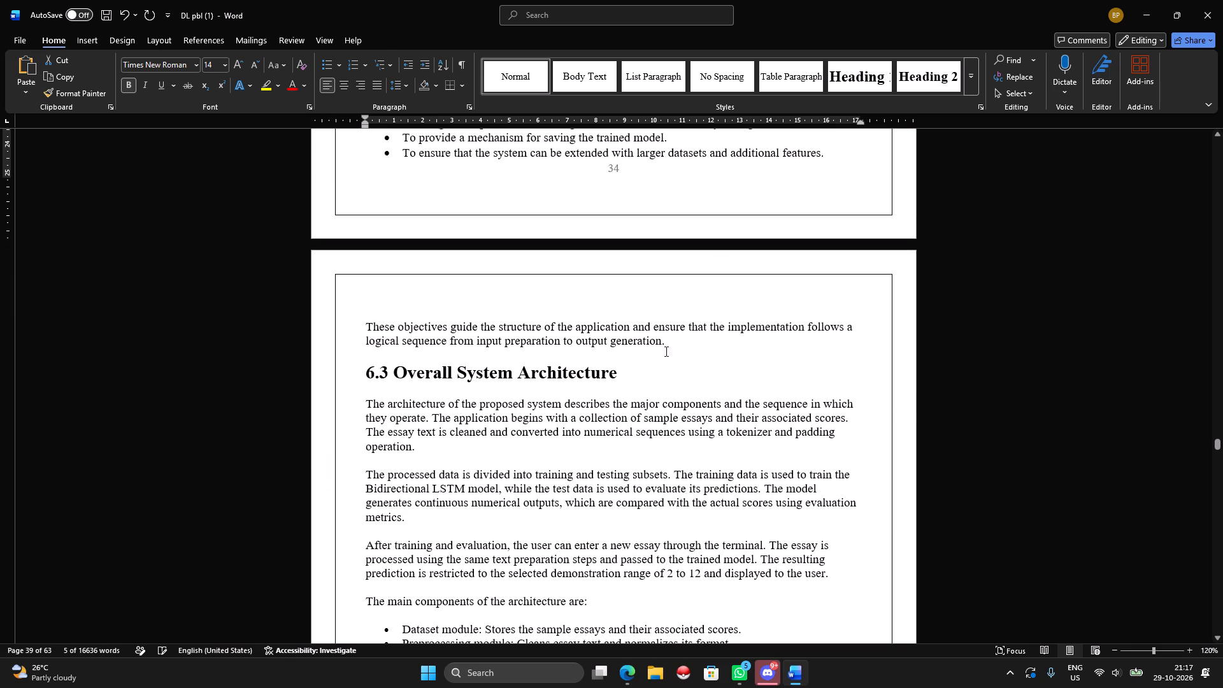
left_click_drag(617, 373, 336, 384)
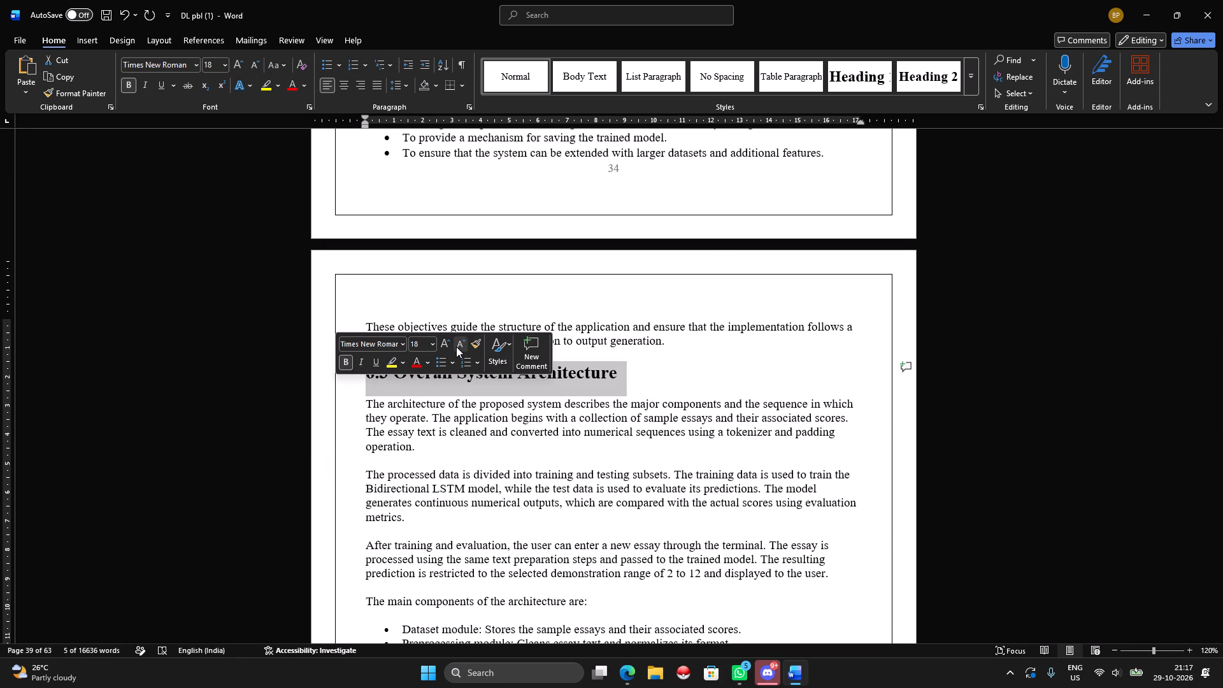
double_click(456, 347)
Reduce the headings 6.4 System Workflow and 6.5 Module Design to font size 14.
scroll(504, 394, "down", 12)
left_click_drag(537, 404, 459, 406)
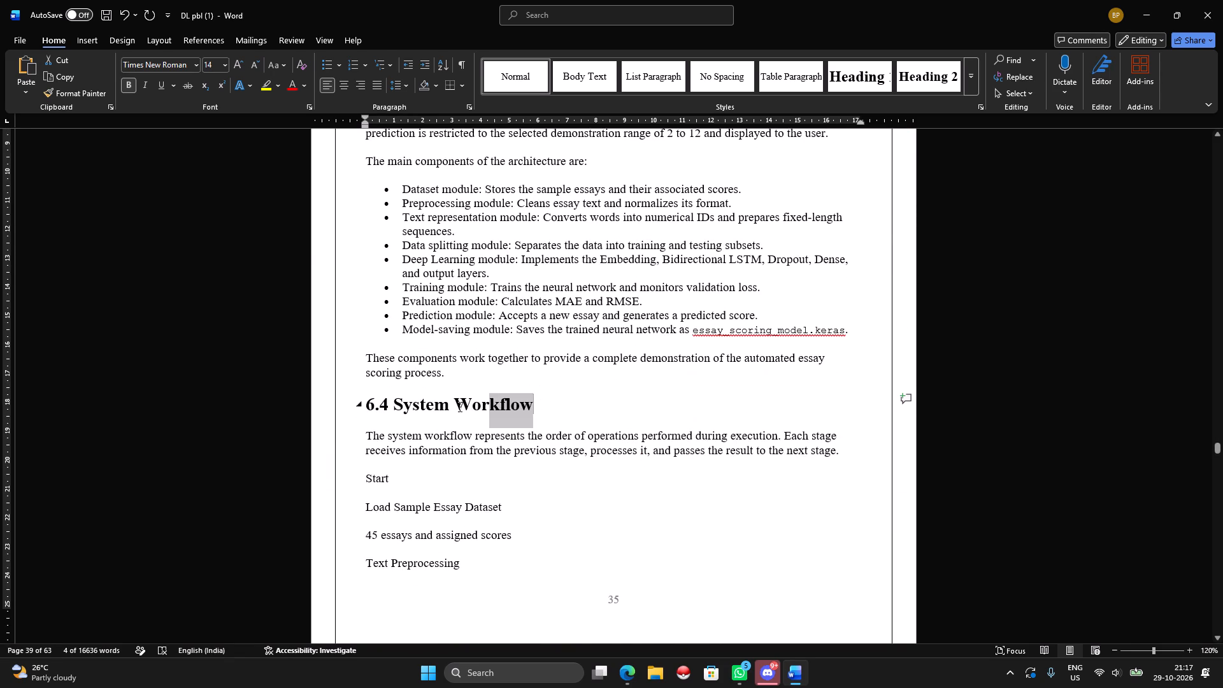
left_click_drag(459, 406, 367, 406)
double_click(492, 362)
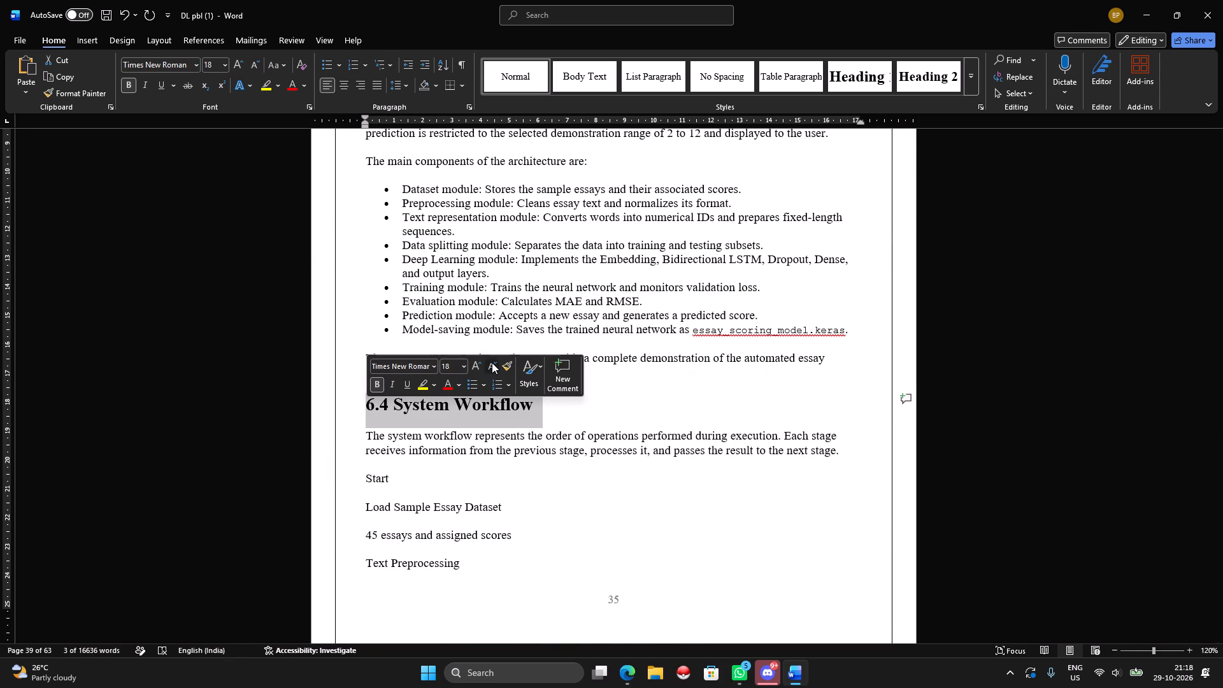
scroll(499, 369, "down", 20)
scroll(499, 369, "down", 4)
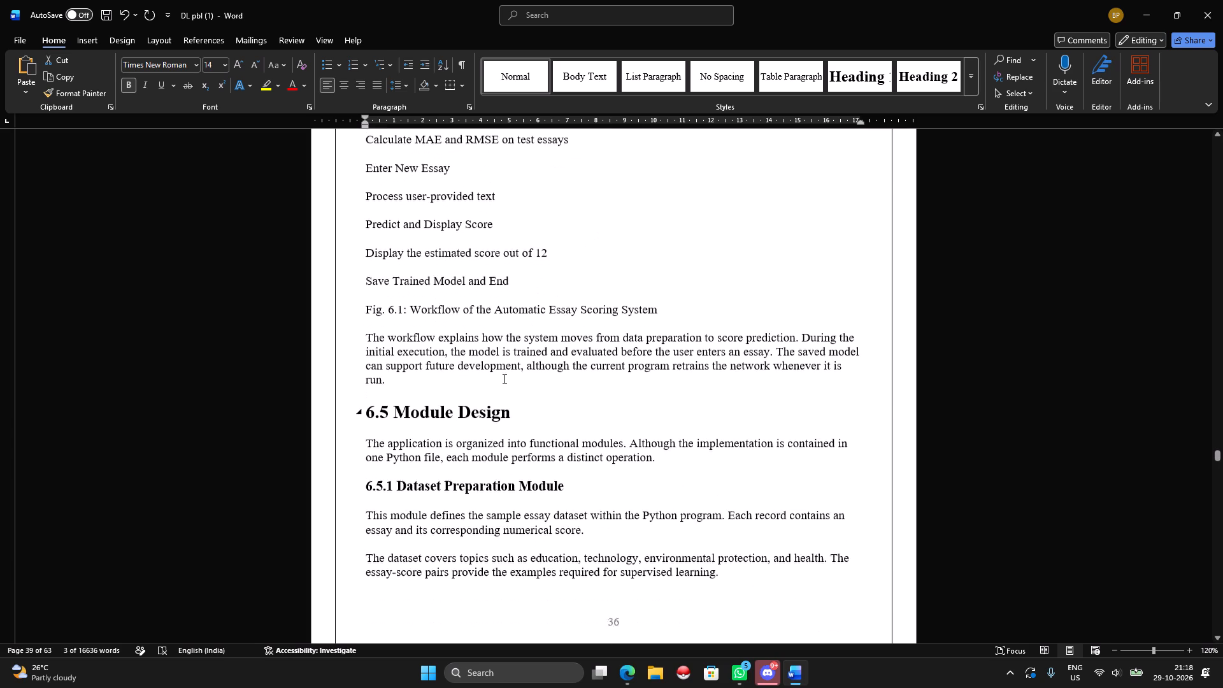
left_click_drag(514, 384, 361, 398)
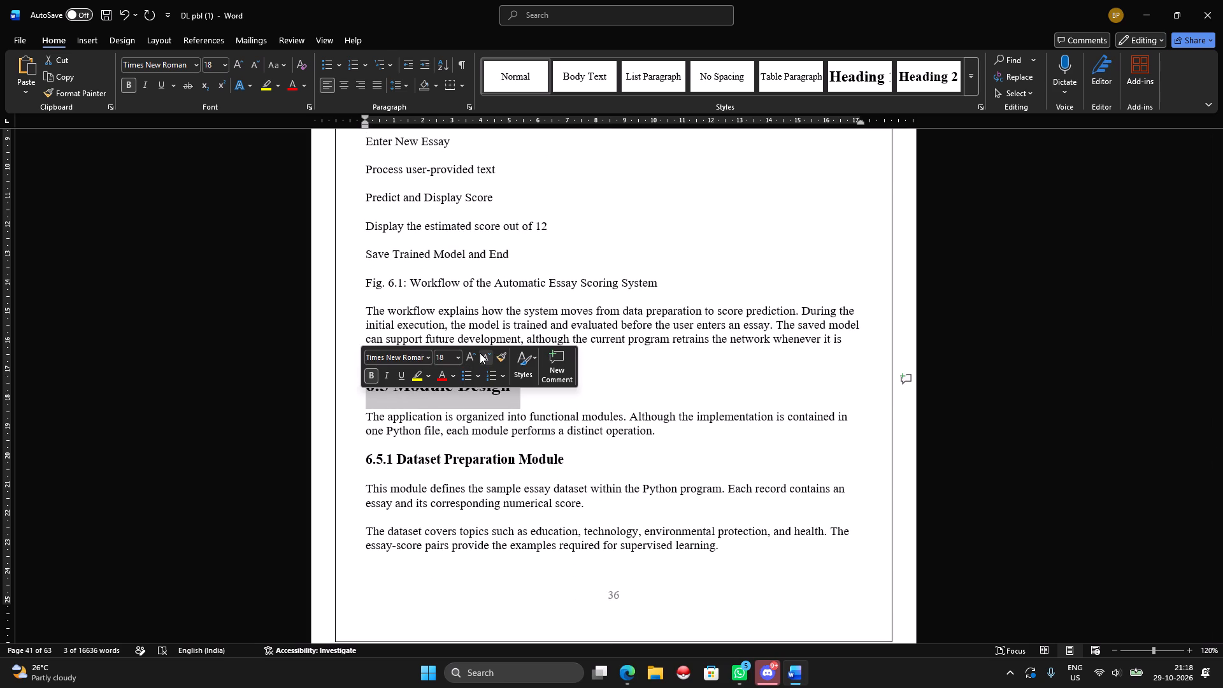
double_click(480, 353)
left_click(490, 394)
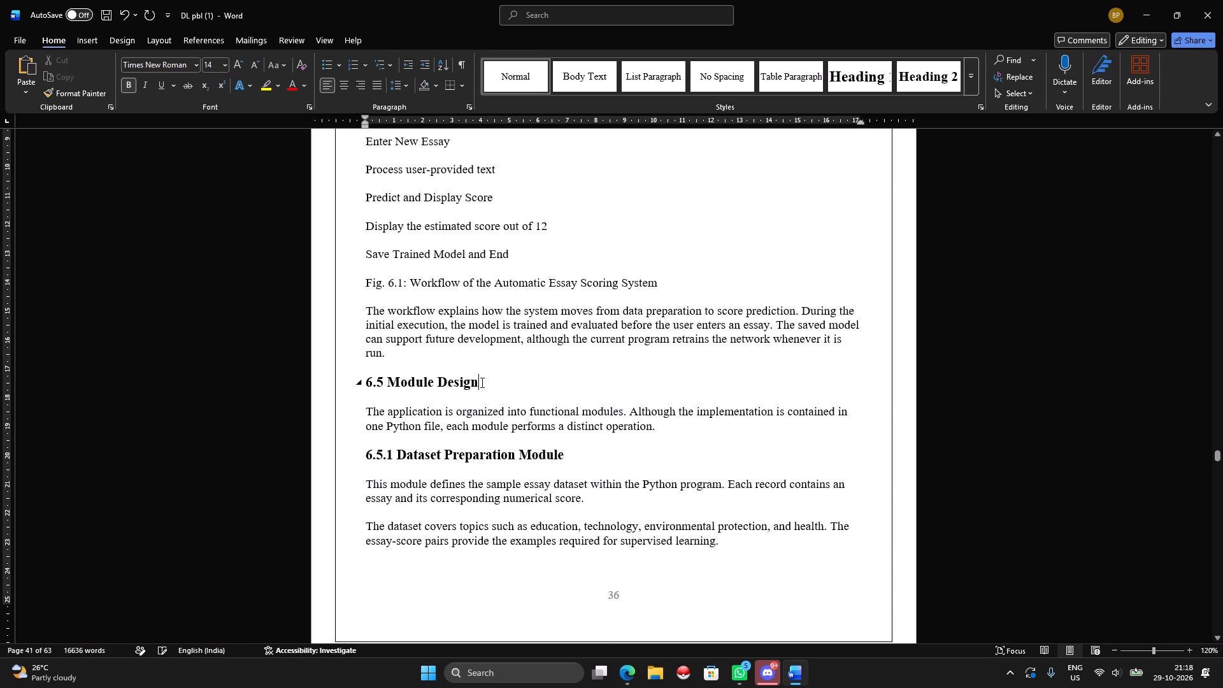
left_click(480, 382)
Check the font size of subheading 6.5.1 Dataset Preparation Module and look through the module subheadings up to 6.5.9.
scroll(480, 382, "down", 2)
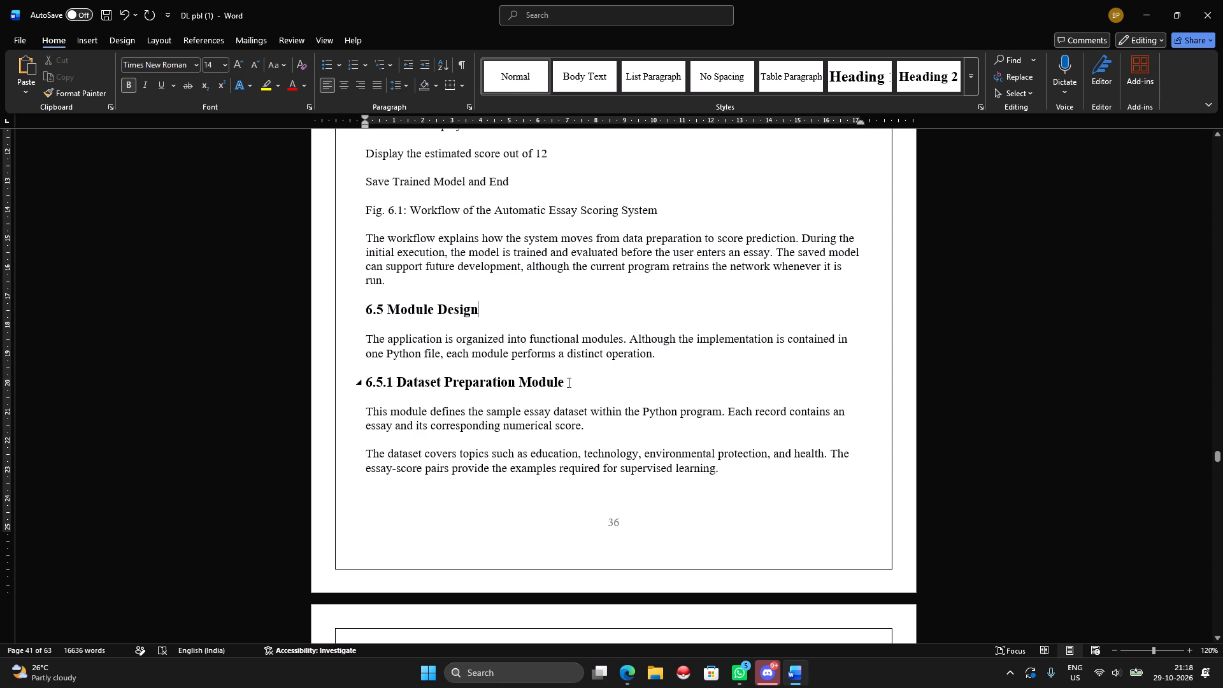
left_click_drag(568, 382, 517, 382)
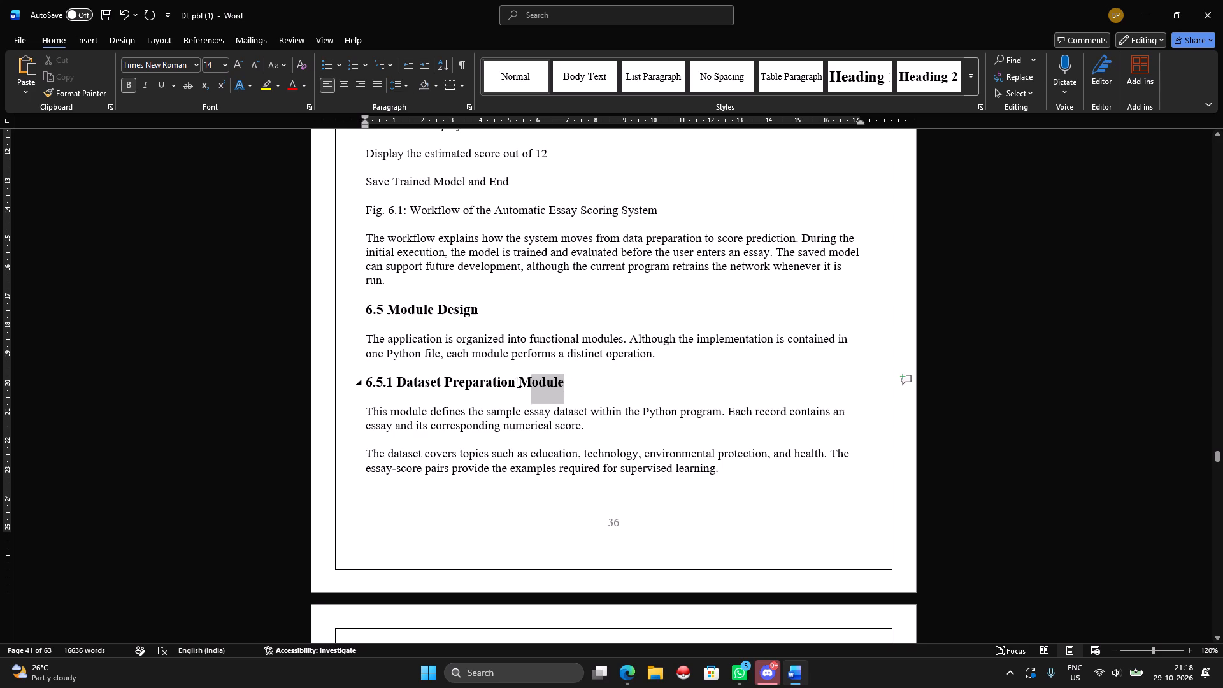
left_click_drag(517, 382, 362, 378)
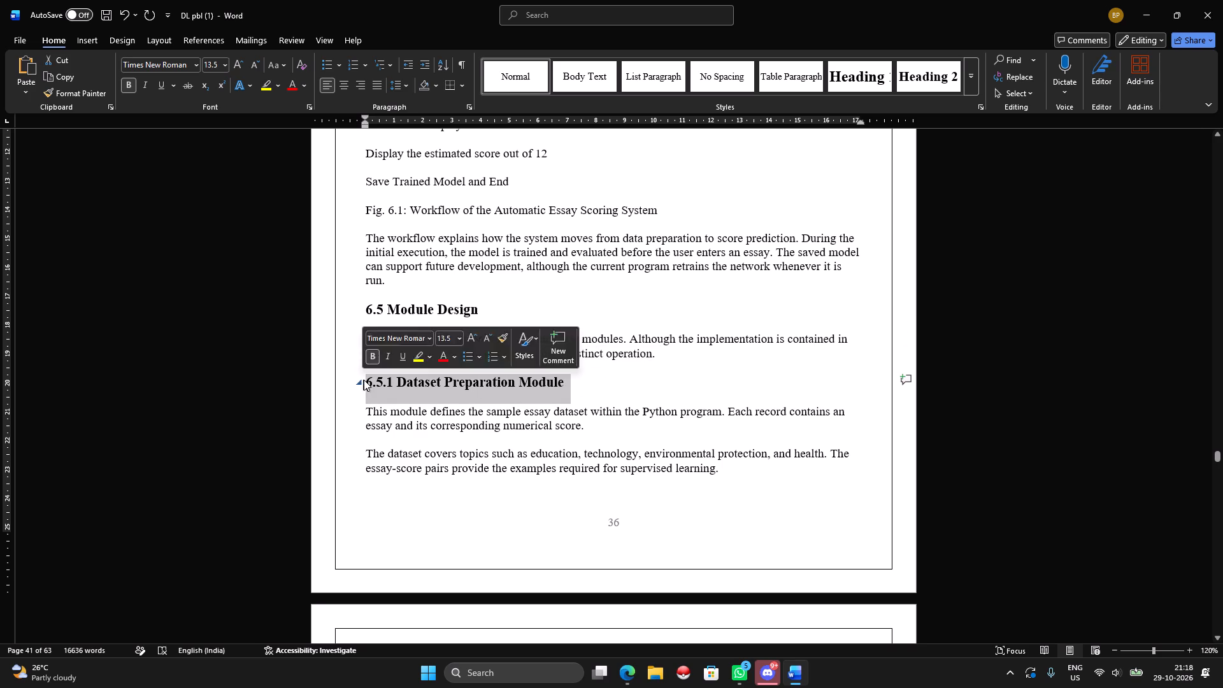
left_click(564, 379)
scroll(541, 414, "down", 2)
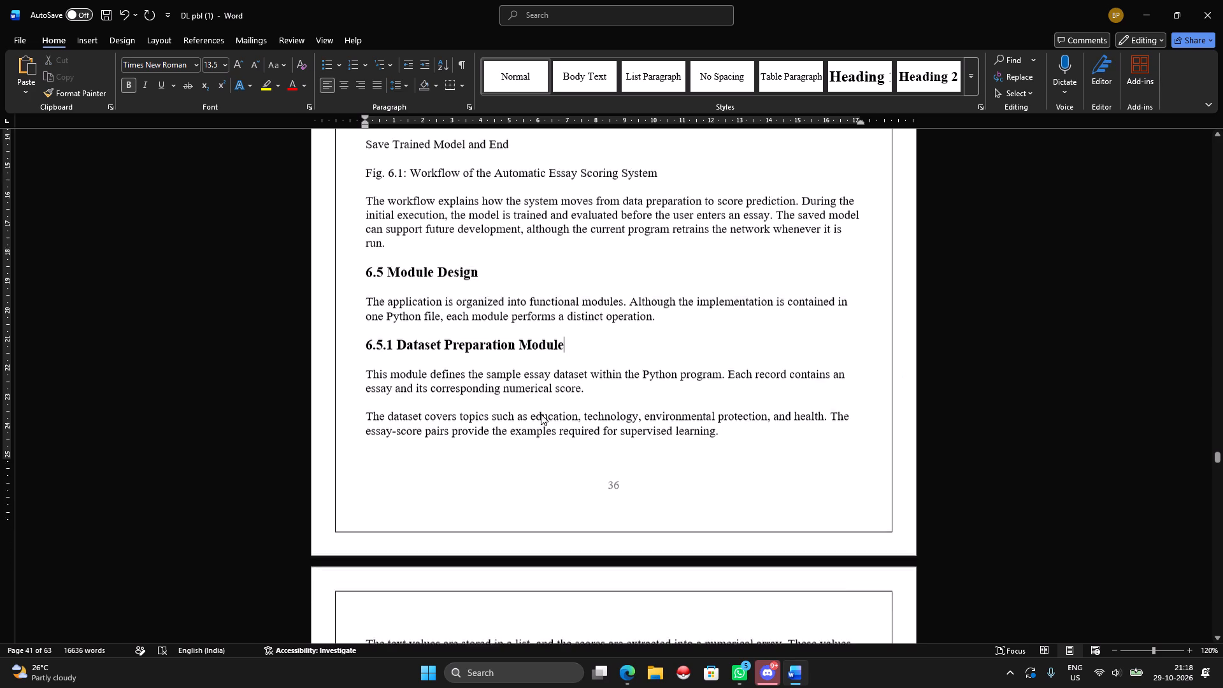
scroll(541, 414, "down", 18)
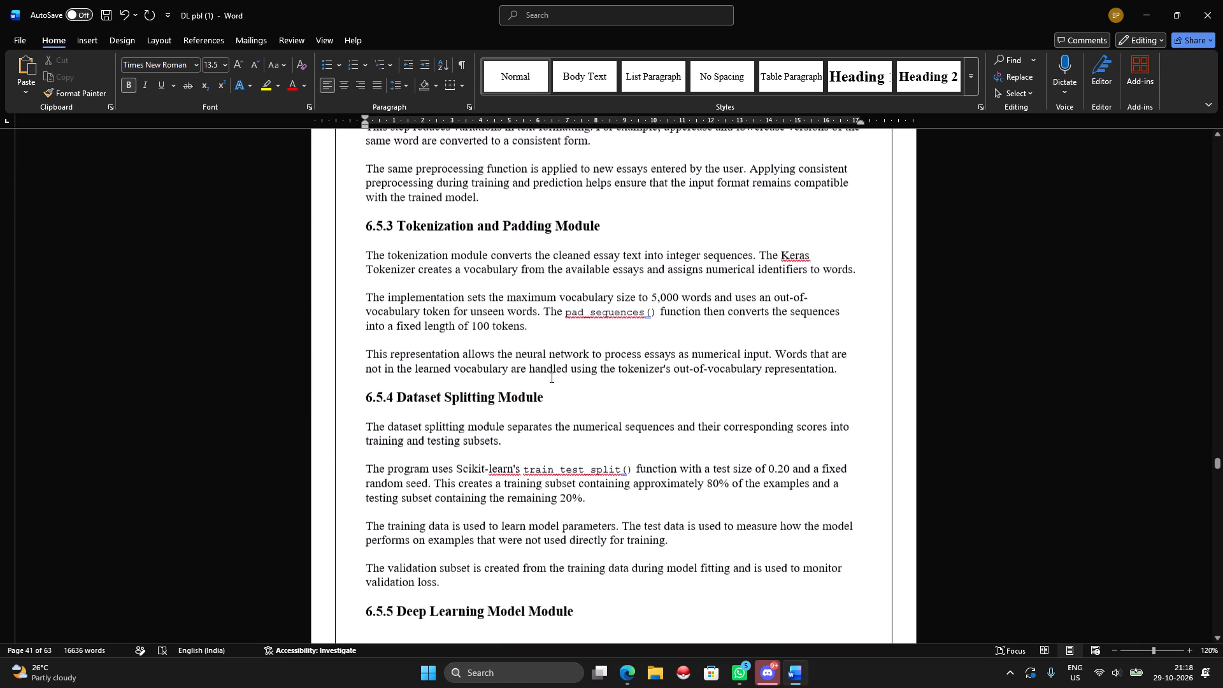
scroll(549, 378, "down", 17)
scroll(548, 378, "down", 5)
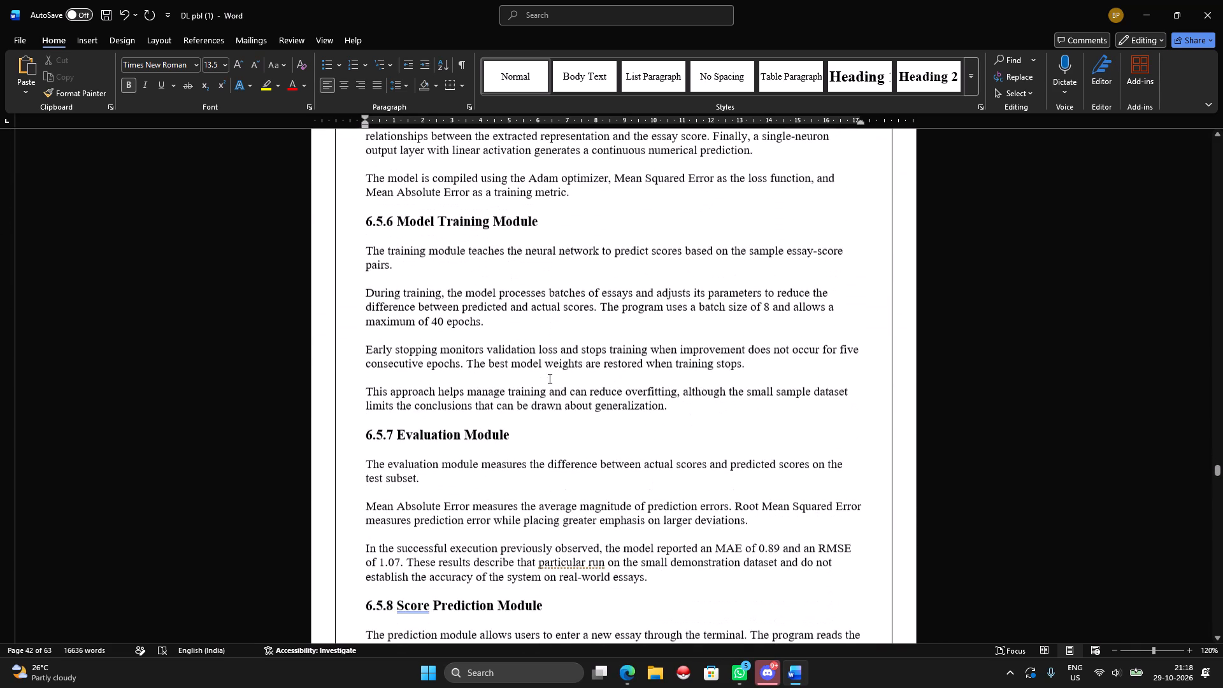
scroll(548, 378, "down", 17)
scroll(548, 387, "down", 10)
scroll(545, 382, "up", 6)
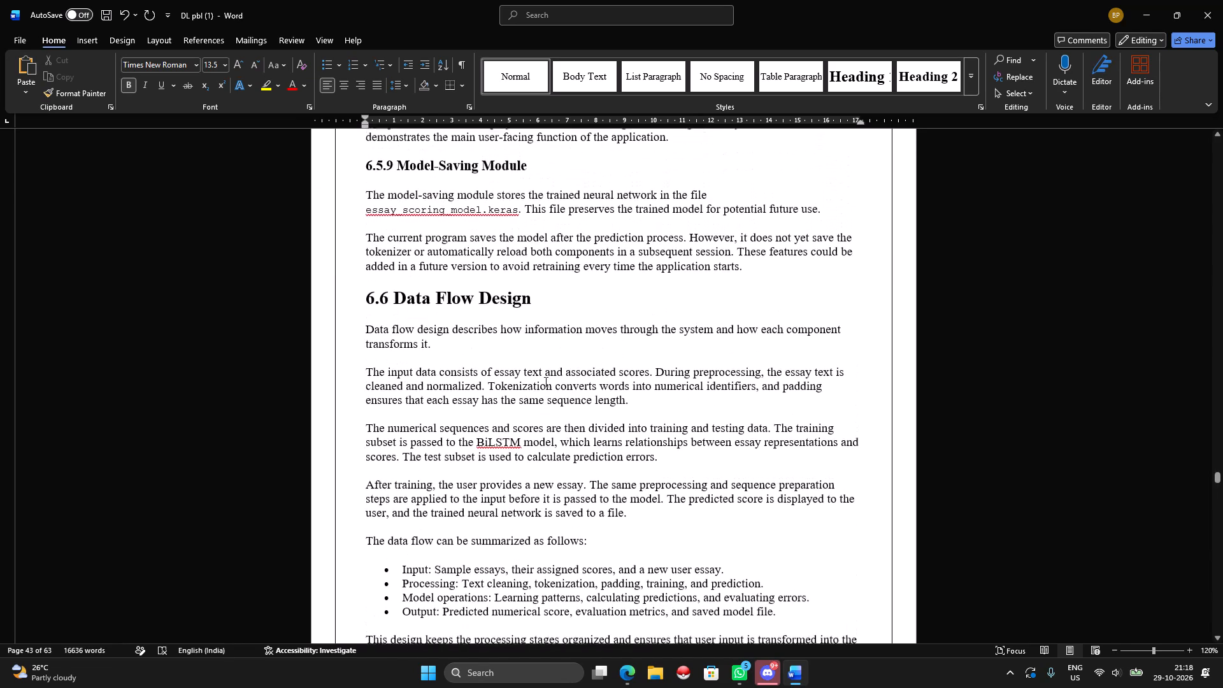
Reduce the headings 6.6 Data Flow Design and 6.7 Conclusion to font size 14.
left_click_drag(528, 306, 366, 299)
left_click(486, 264)
left_click(486, 264)
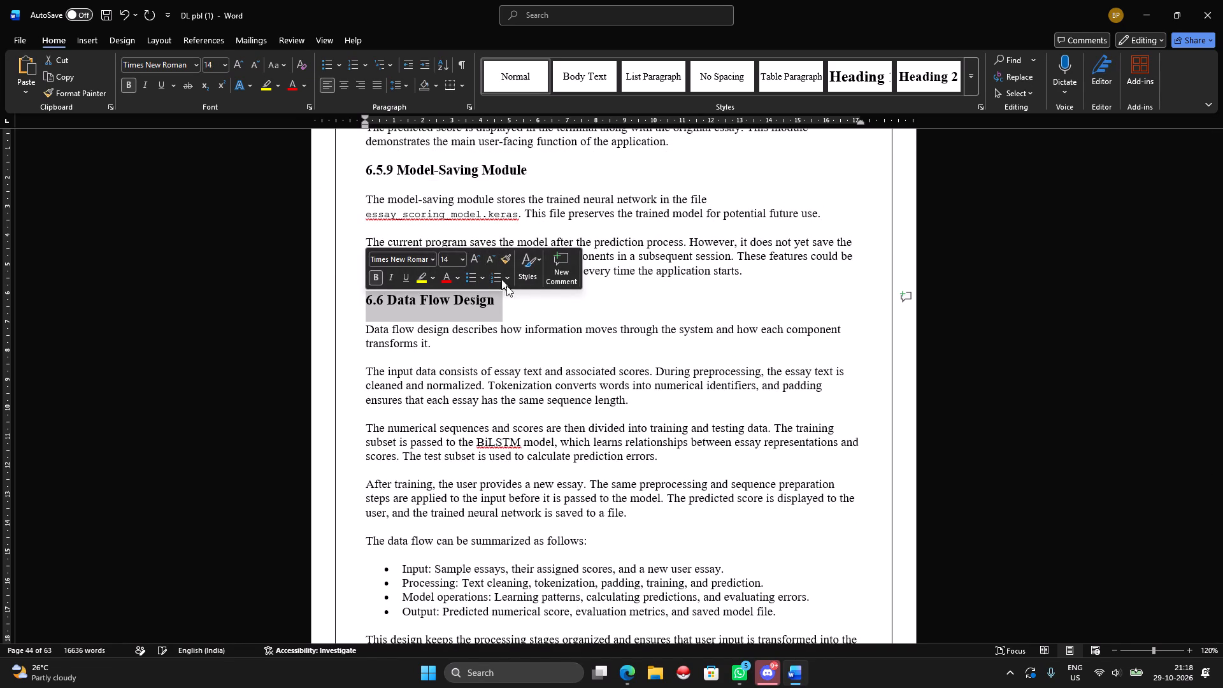
left_click(522, 307)
scroll(520, 313, "up", 1)
scroll(519, 322, "down", 11)
left_click_drag(492, 324, 345, 327)
left_click(476, 287)
left_click(471, 286)
left_click(479, 319)
scroll(480, 329, "down", 6)
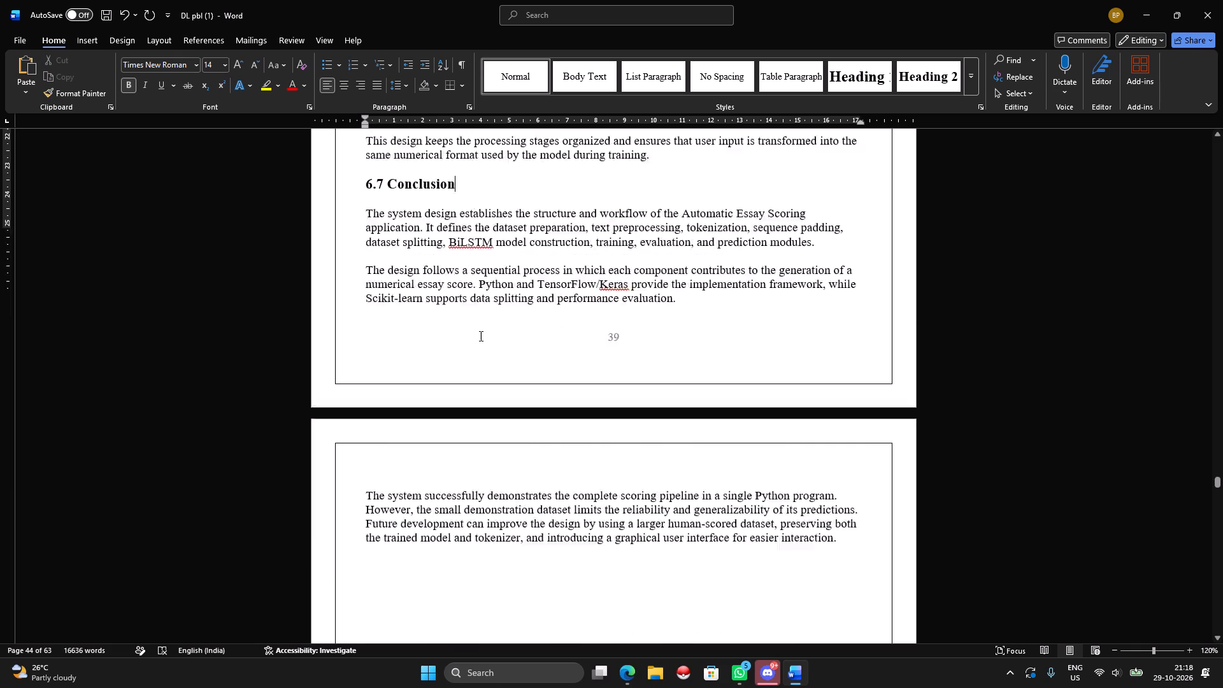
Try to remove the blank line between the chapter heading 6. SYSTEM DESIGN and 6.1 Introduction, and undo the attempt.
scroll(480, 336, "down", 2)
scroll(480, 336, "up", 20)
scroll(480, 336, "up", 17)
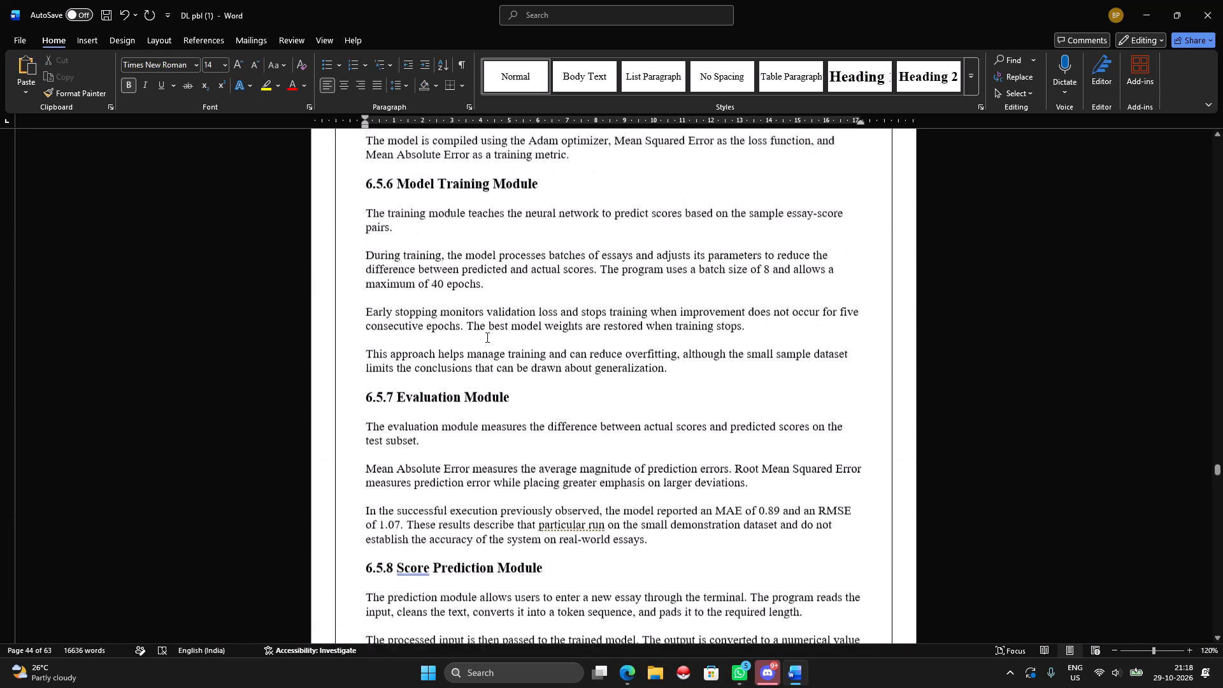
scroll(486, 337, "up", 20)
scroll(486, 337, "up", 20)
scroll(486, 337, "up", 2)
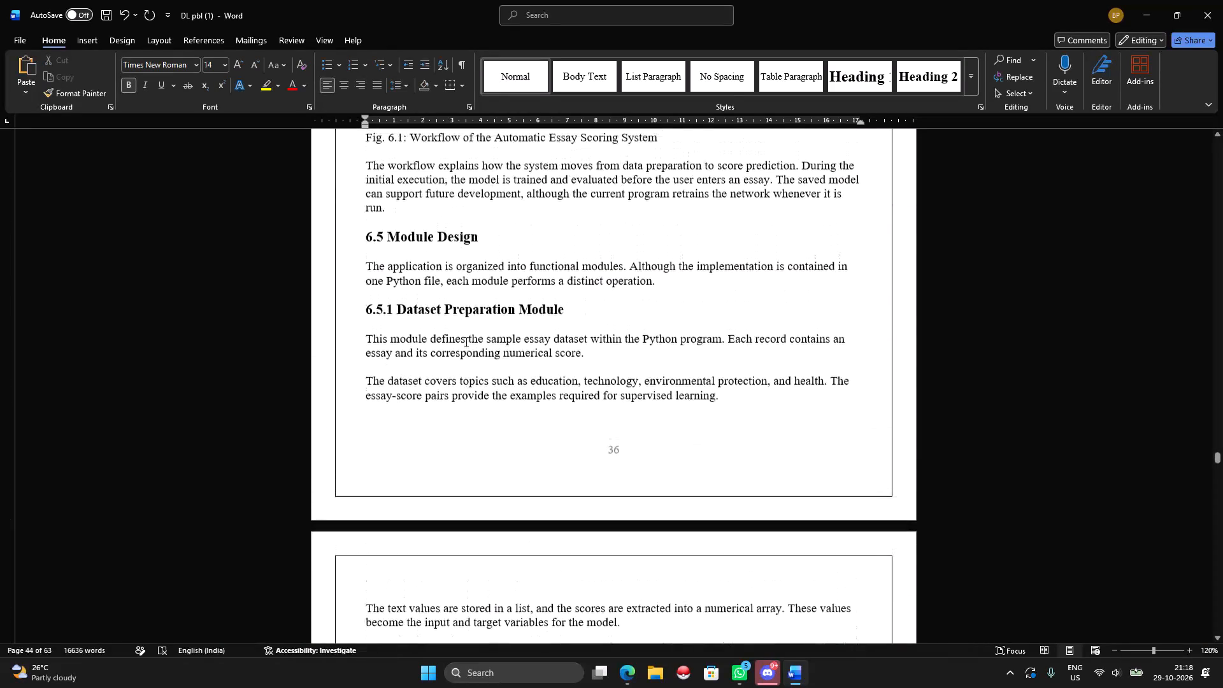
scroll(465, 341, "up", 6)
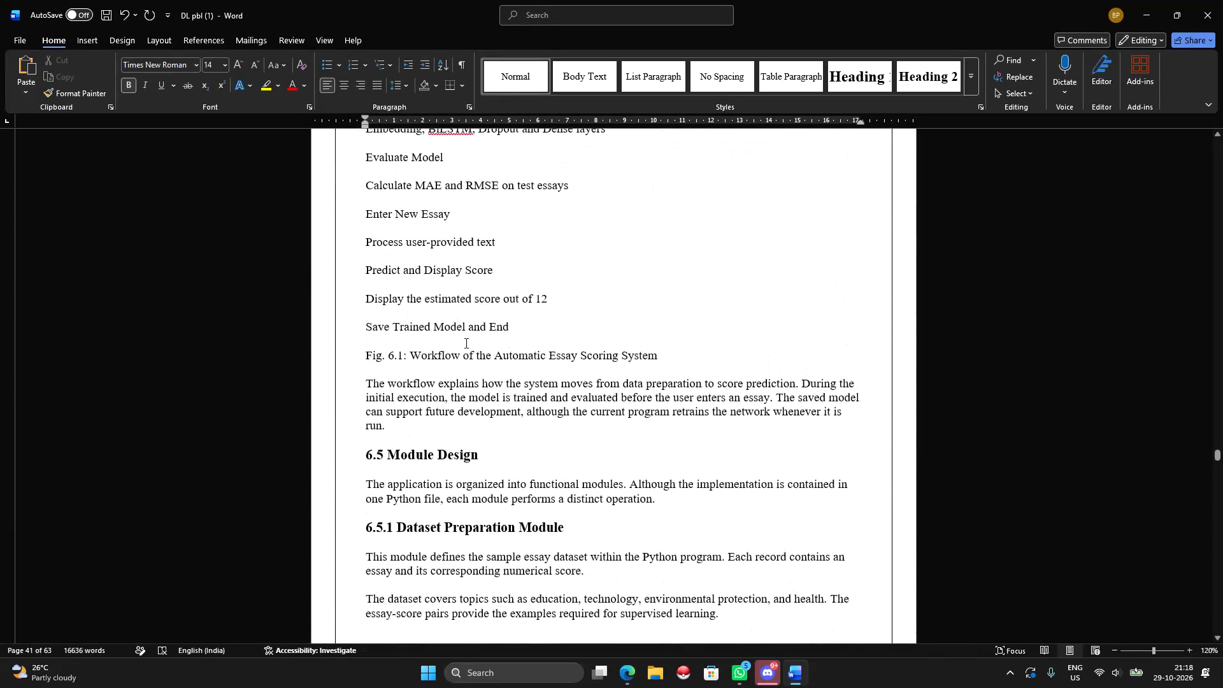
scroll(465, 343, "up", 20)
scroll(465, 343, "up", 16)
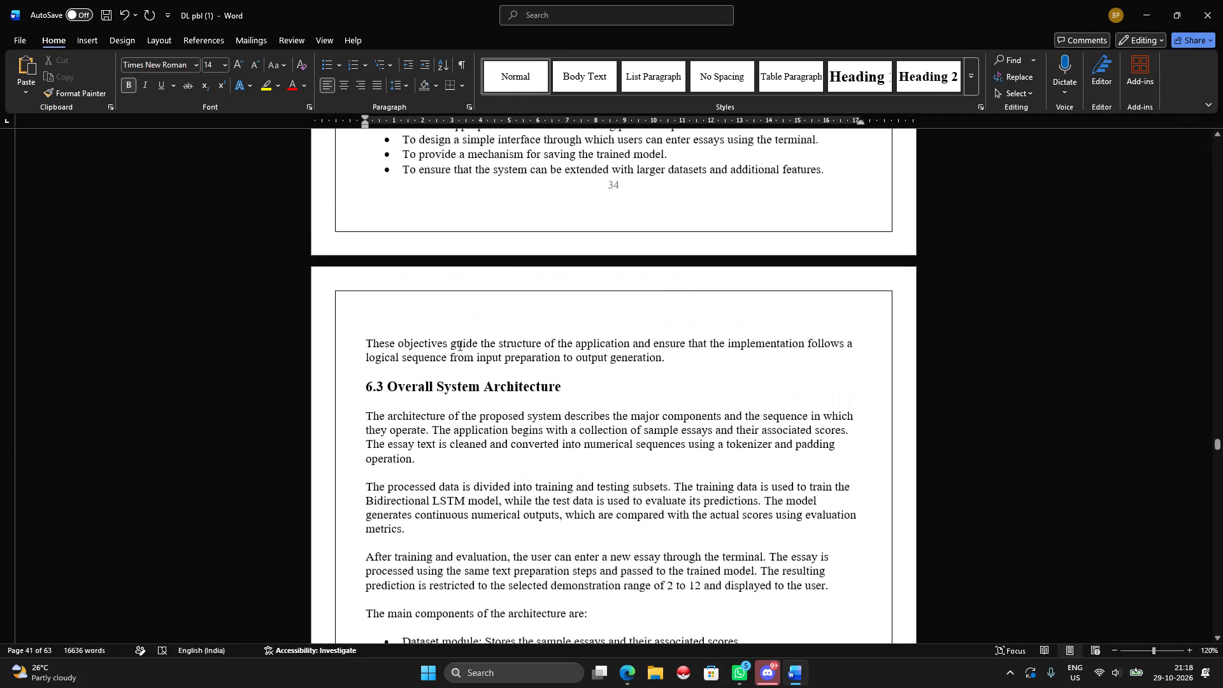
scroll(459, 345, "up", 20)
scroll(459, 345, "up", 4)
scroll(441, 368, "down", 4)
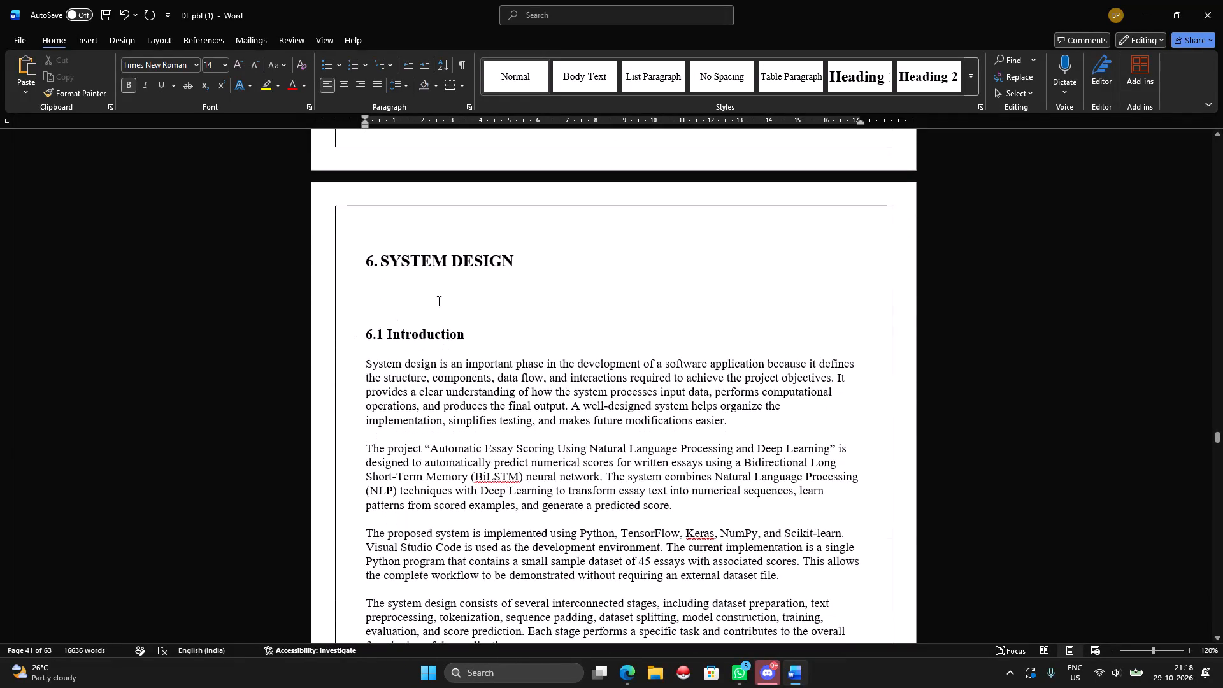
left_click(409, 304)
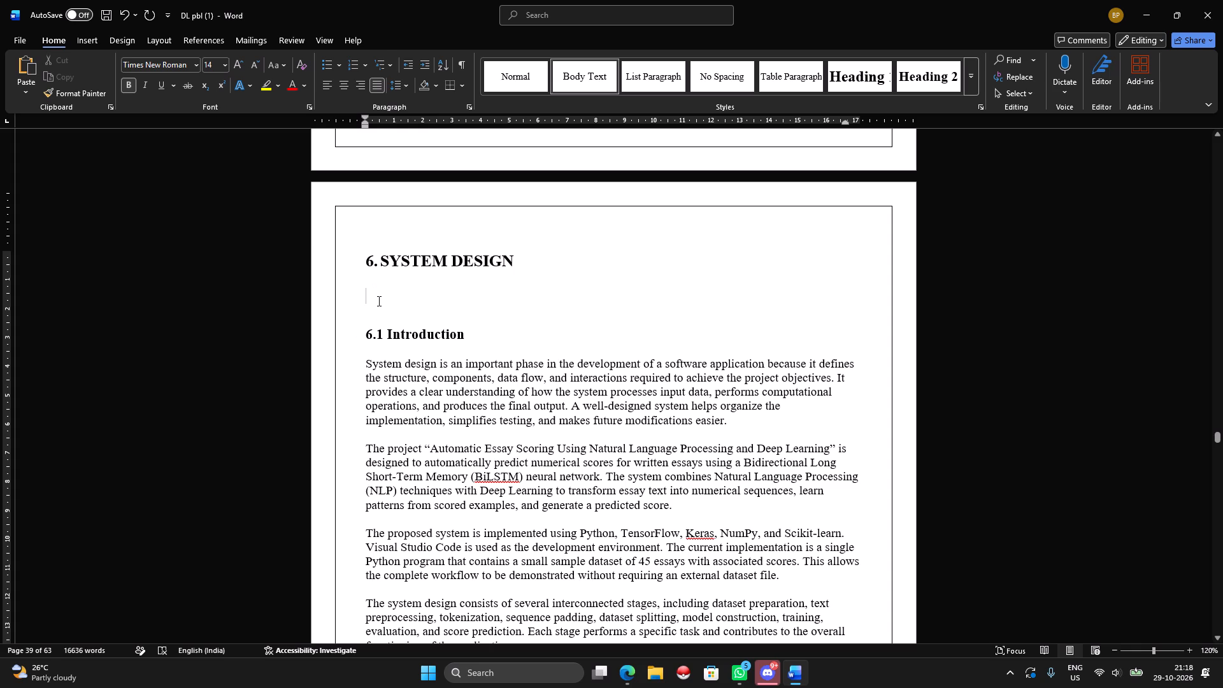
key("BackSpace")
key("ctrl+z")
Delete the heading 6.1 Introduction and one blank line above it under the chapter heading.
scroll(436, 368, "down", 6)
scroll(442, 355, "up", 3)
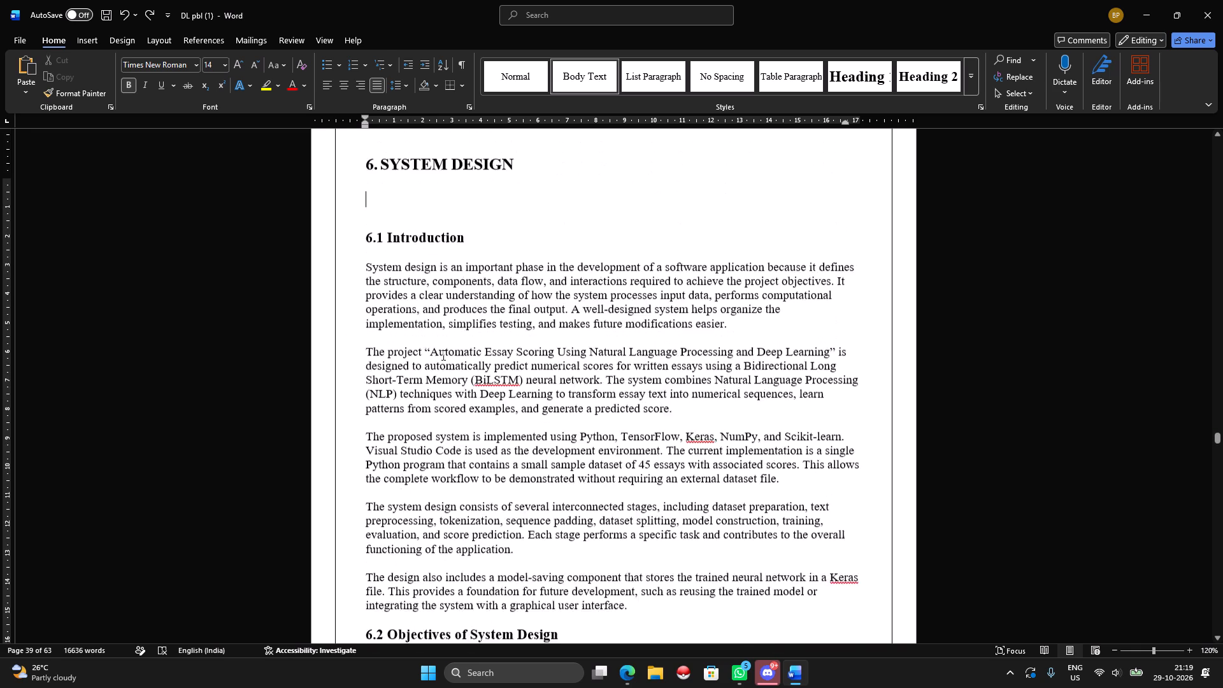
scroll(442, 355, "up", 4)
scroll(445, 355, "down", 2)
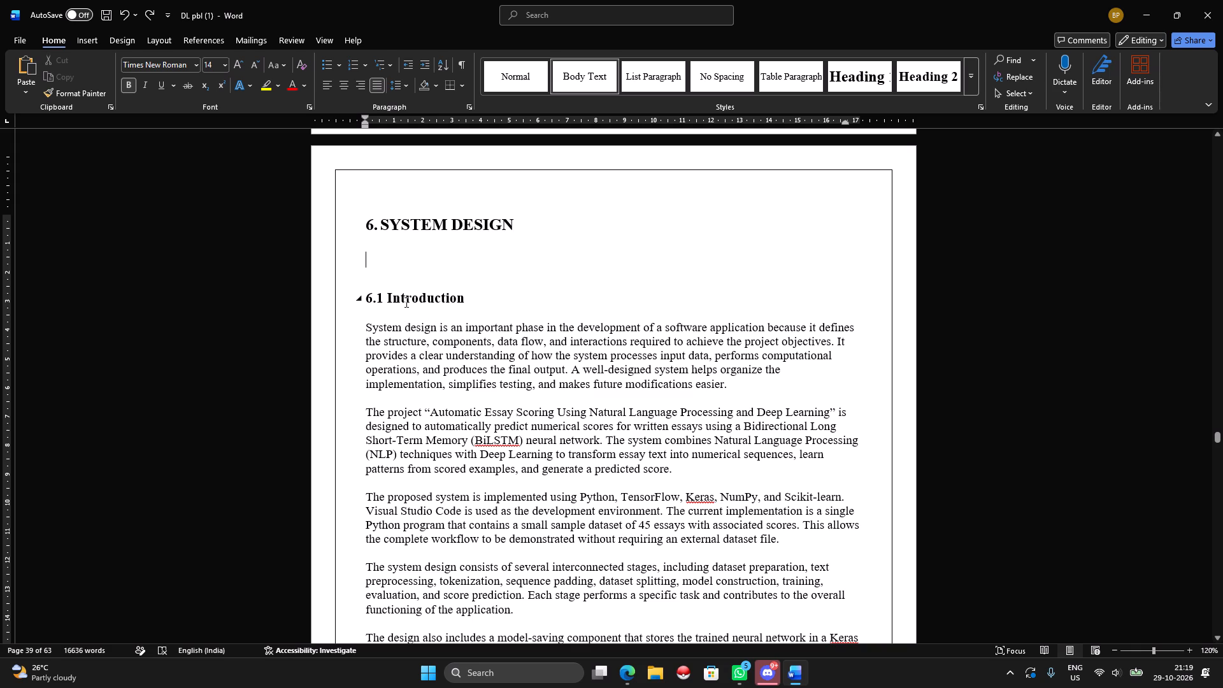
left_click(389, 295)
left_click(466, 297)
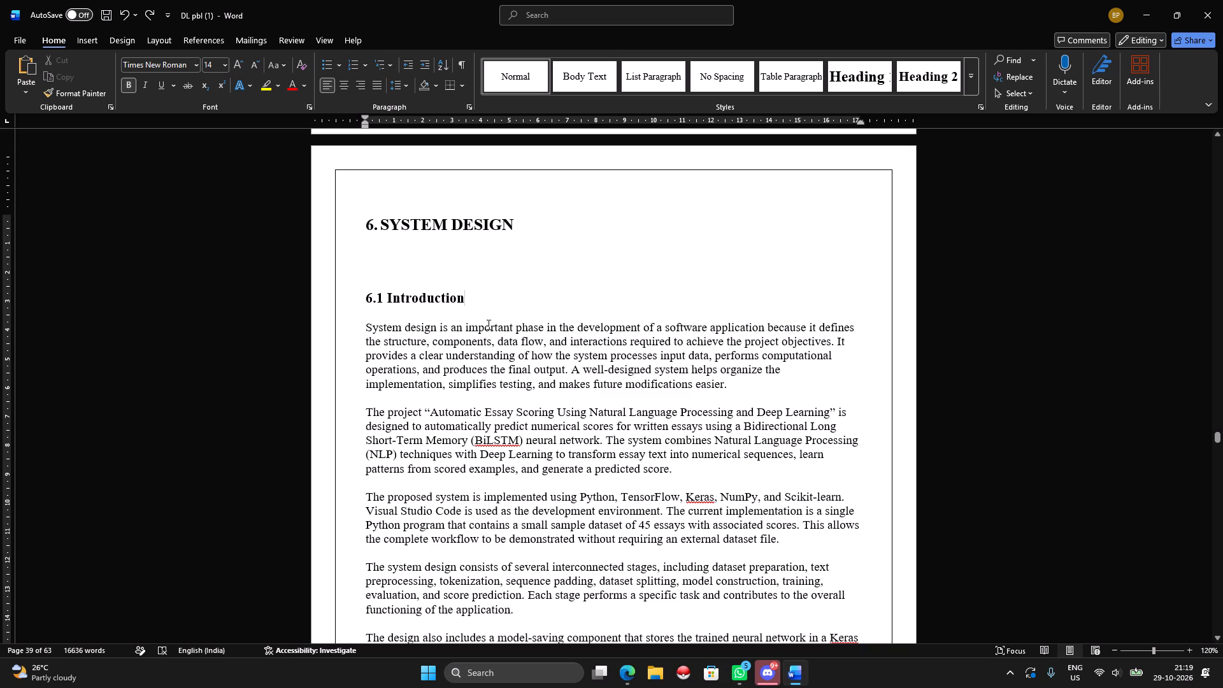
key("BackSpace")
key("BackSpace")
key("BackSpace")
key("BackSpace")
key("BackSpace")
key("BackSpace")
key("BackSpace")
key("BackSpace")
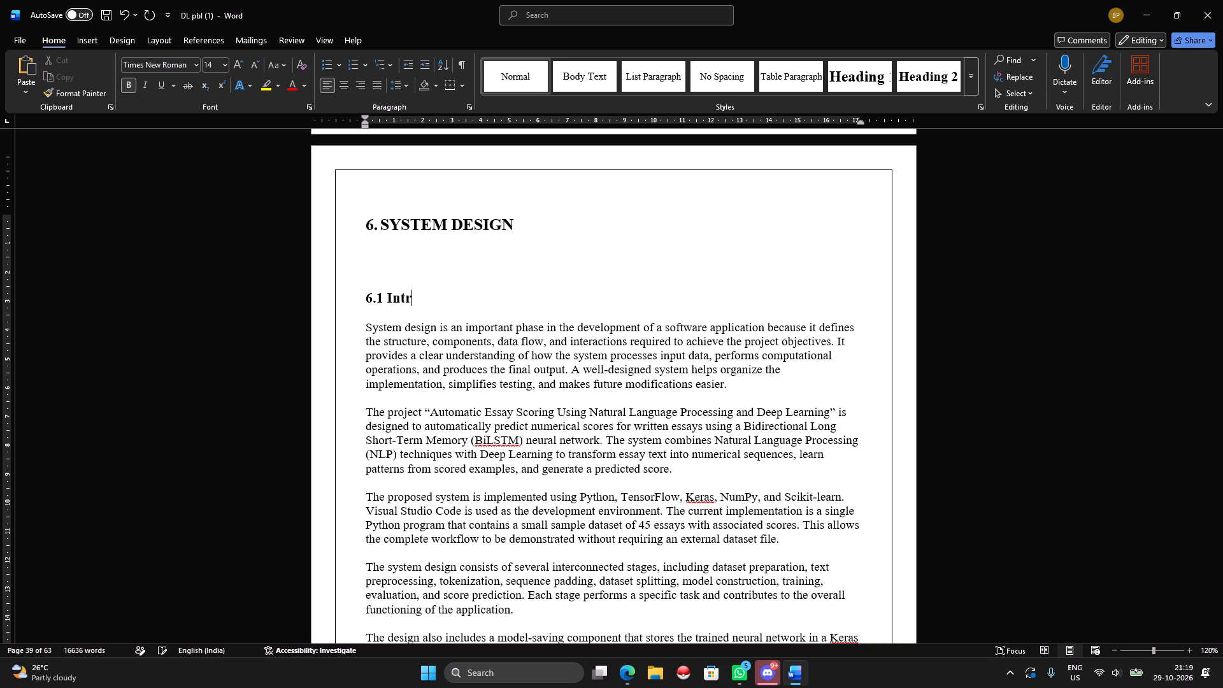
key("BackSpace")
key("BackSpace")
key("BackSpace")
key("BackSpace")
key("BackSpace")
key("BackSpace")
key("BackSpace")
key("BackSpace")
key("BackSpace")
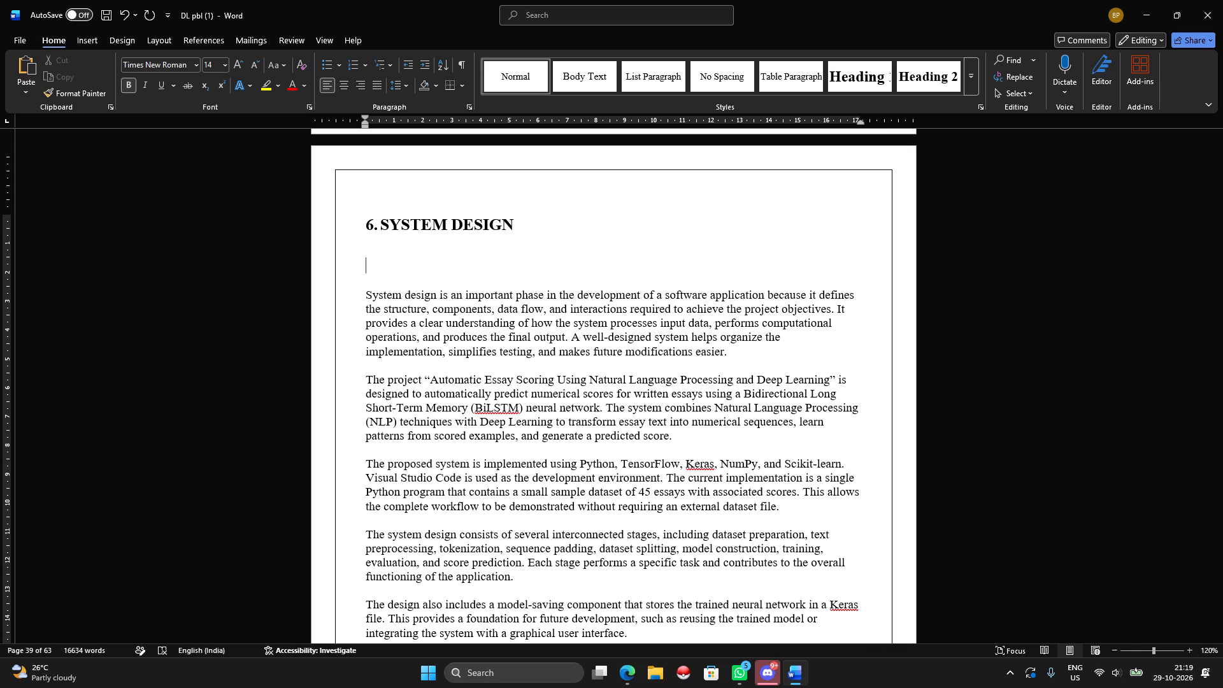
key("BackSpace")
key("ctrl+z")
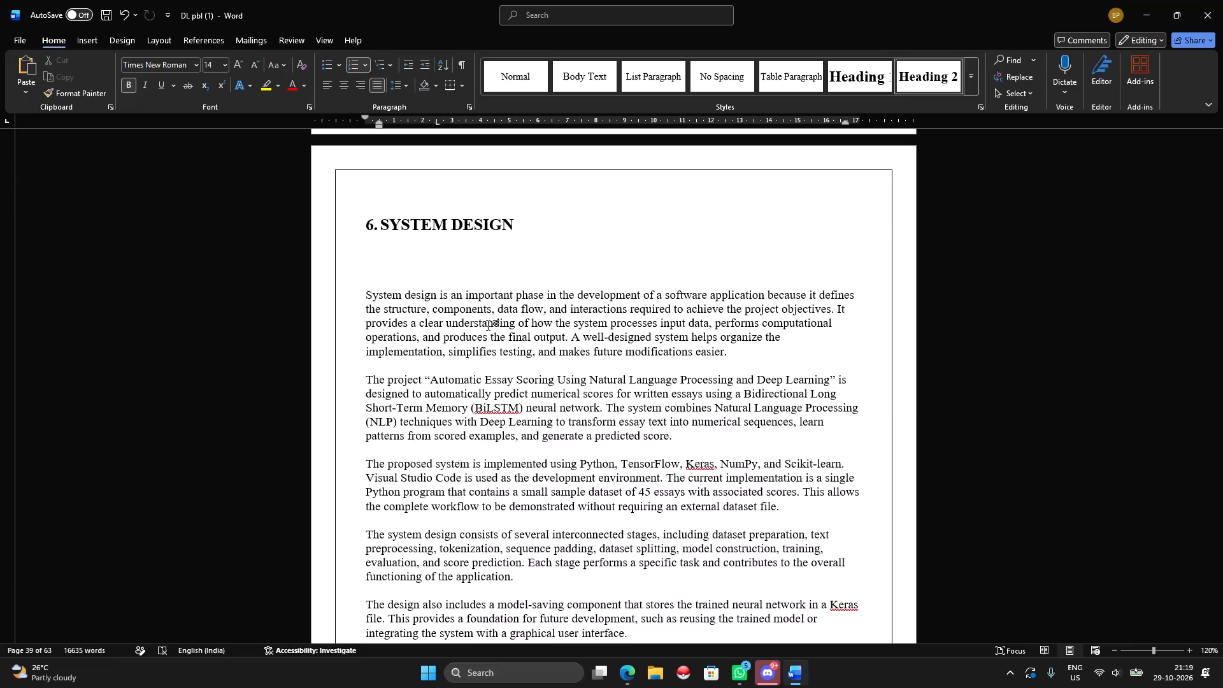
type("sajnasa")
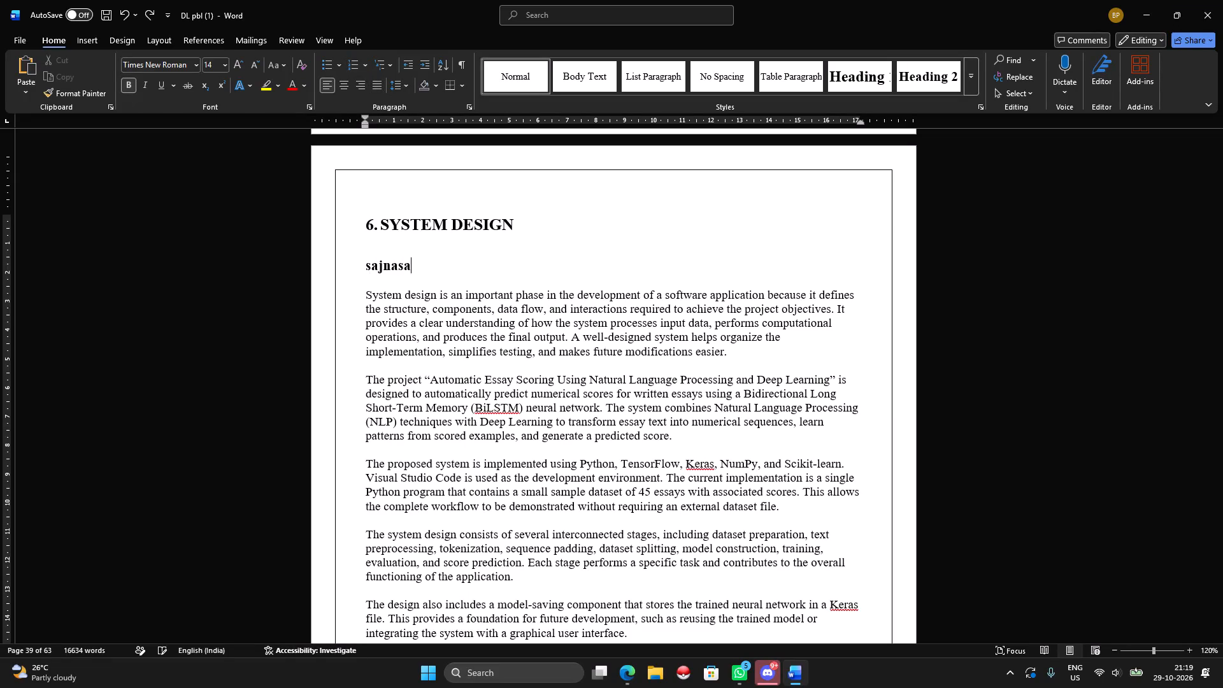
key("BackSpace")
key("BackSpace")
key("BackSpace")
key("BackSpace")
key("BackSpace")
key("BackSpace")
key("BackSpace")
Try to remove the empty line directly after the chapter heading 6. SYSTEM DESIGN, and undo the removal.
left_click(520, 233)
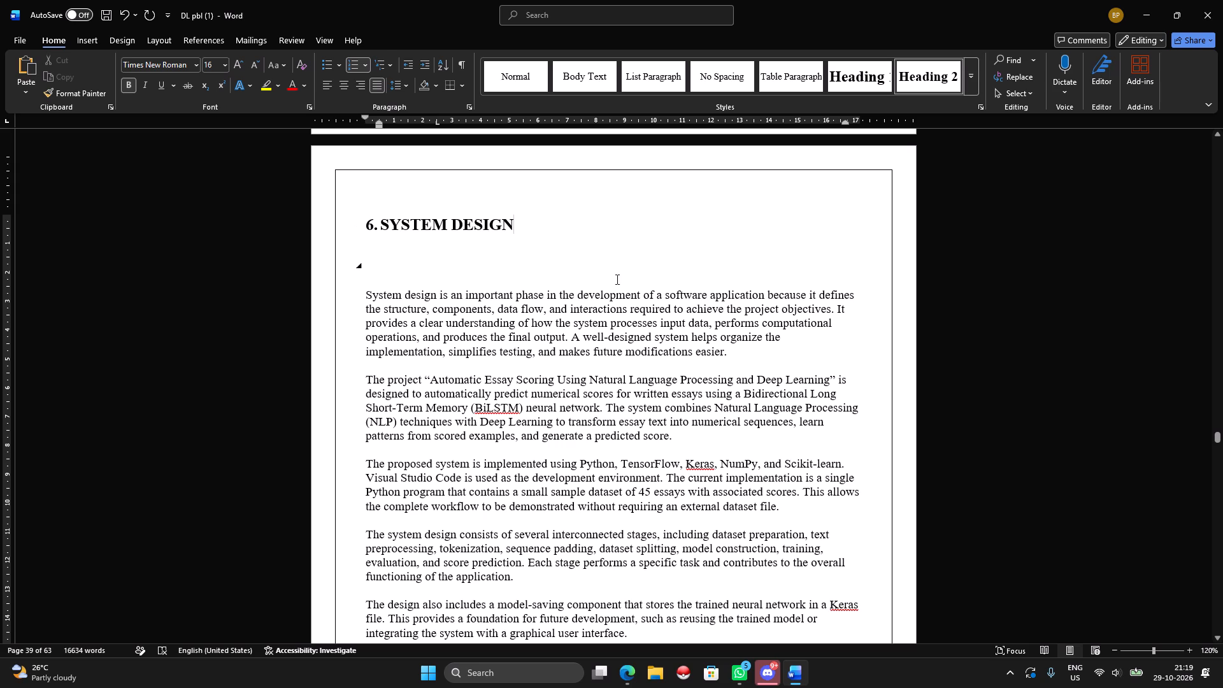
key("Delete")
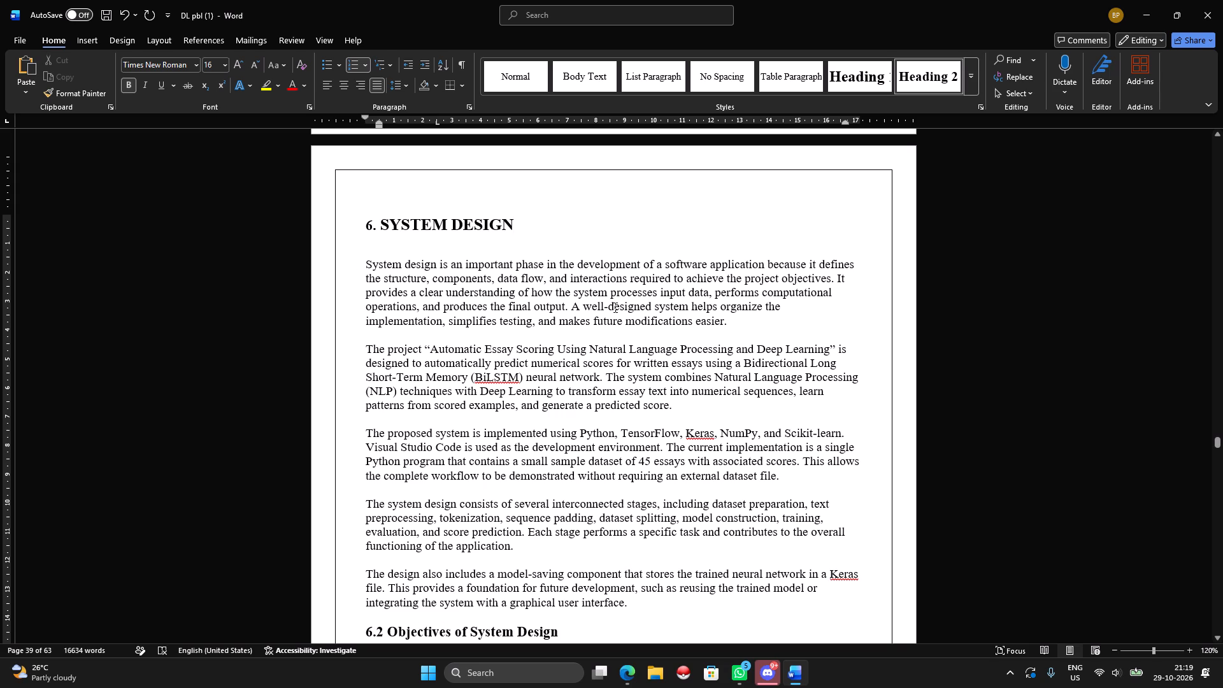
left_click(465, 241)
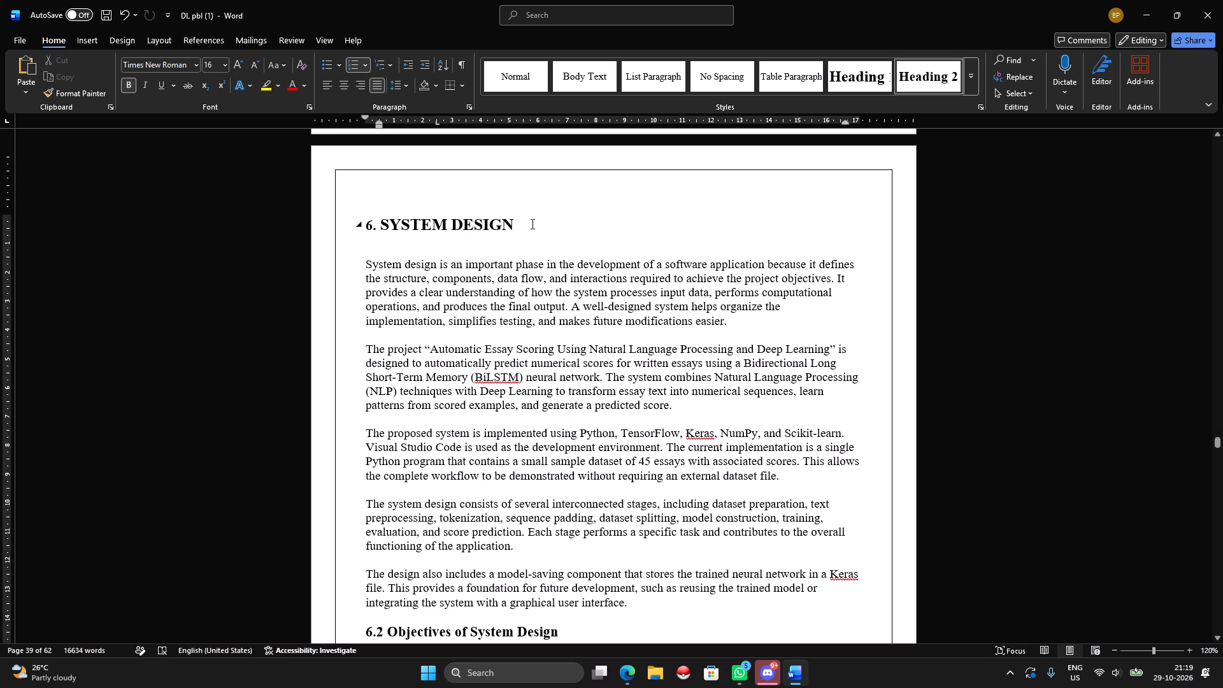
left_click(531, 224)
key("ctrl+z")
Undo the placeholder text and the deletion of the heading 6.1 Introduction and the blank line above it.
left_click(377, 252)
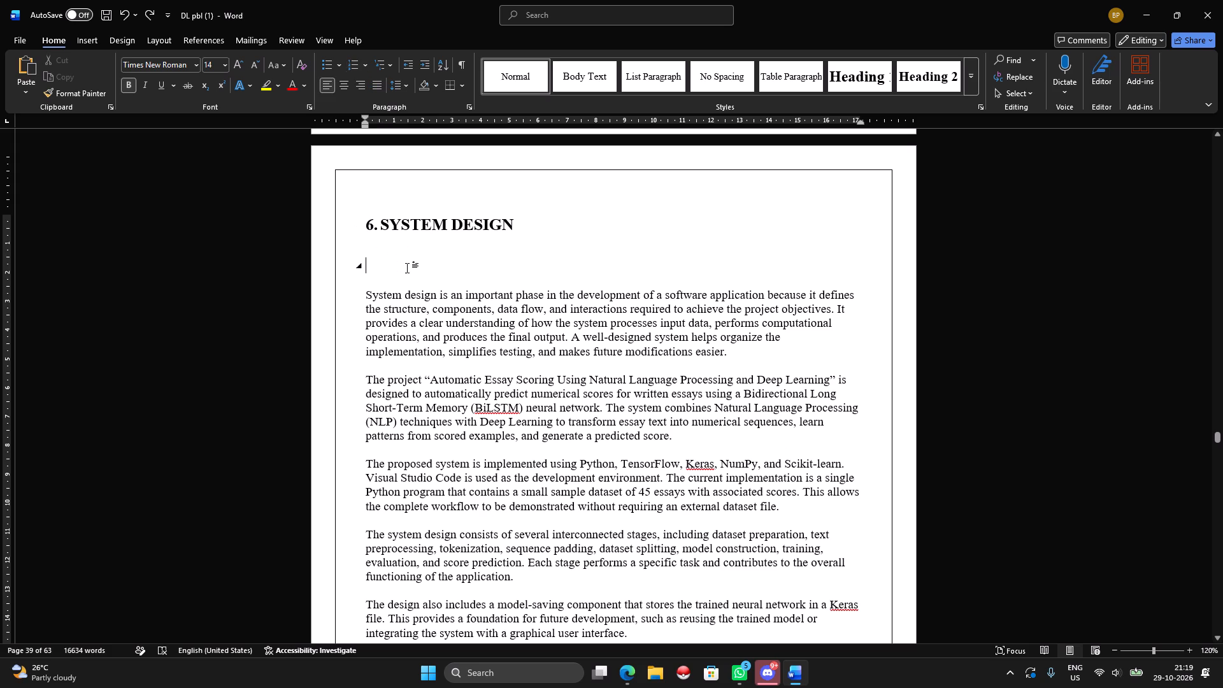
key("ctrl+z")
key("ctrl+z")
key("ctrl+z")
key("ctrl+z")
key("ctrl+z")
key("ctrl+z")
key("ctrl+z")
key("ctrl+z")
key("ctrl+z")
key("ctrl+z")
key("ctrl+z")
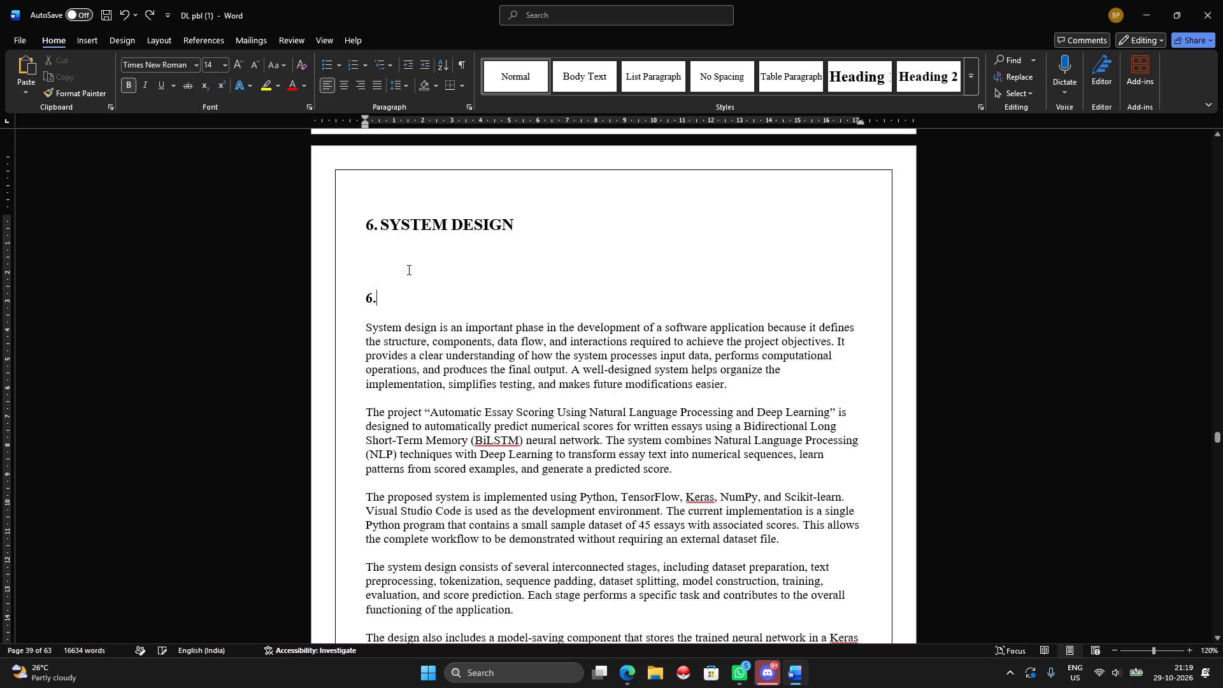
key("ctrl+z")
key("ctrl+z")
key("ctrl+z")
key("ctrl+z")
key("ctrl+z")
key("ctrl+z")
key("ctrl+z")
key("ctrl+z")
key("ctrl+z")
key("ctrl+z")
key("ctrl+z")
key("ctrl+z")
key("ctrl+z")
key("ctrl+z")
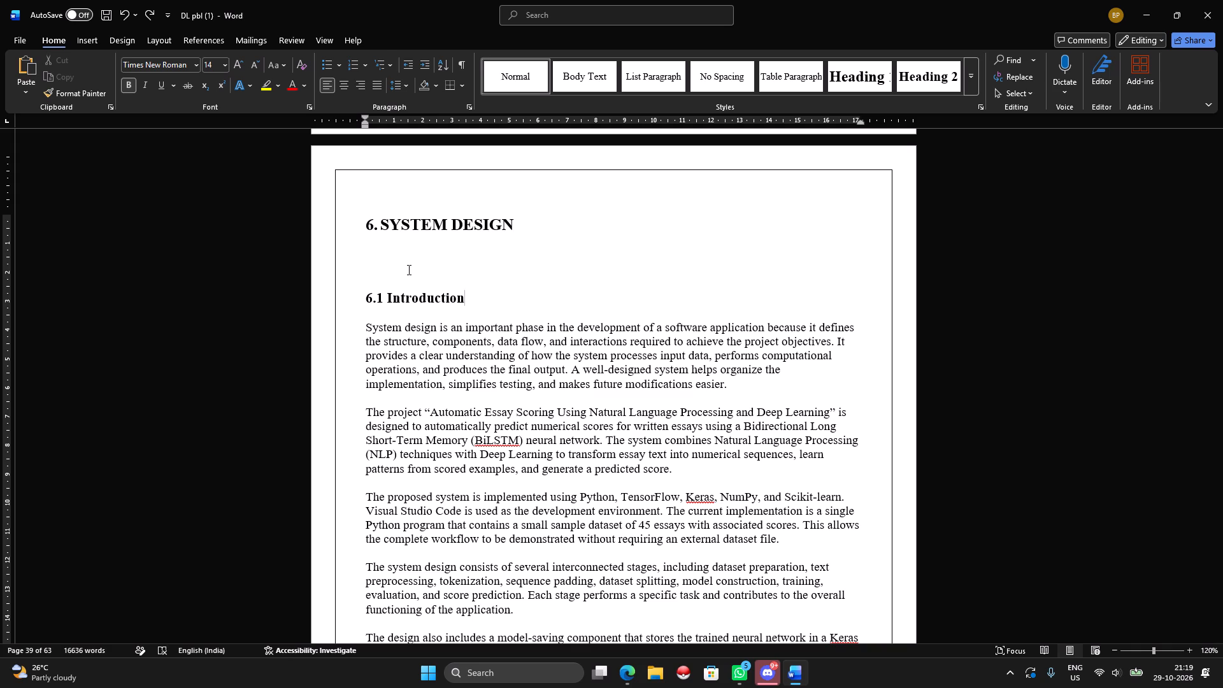
Remove the blank line between the chapter heading 6. SYSTEM DESIGN and the heading 6.1 Introduction.
left_click(510, 217)
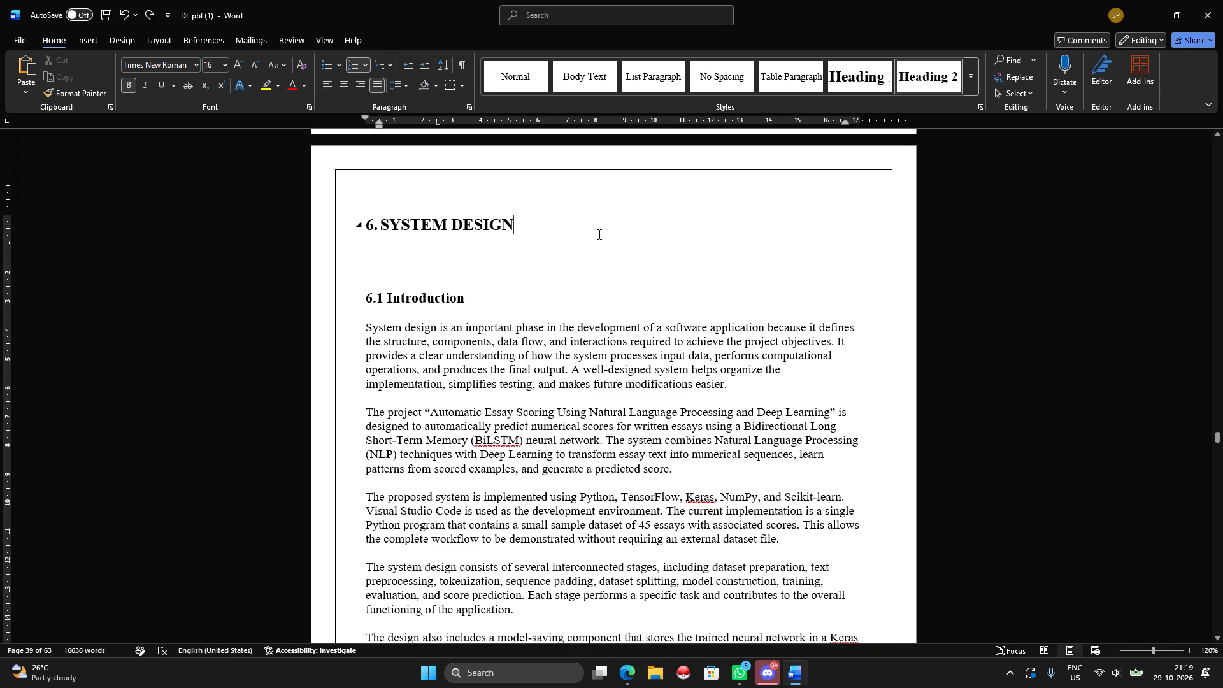
key("Delete")
left_click(473, 264)
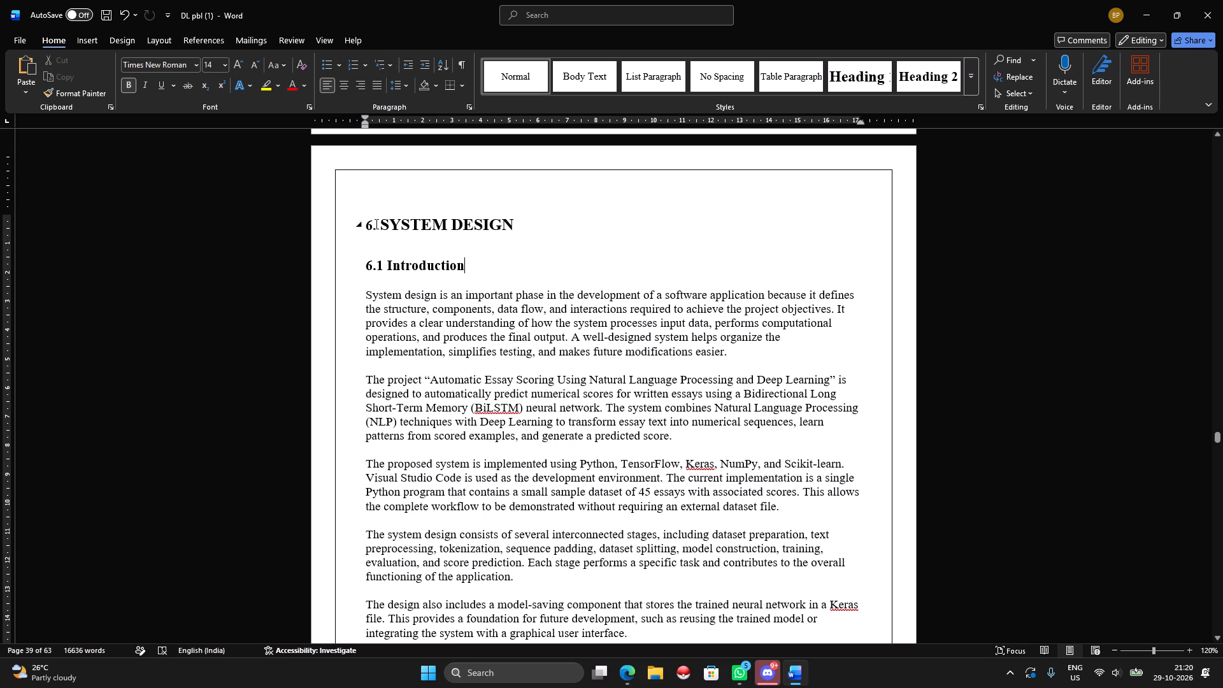
Increase the chapter number 6. in front of SYSTEM DESIGN to font size 16.
left_click_drag(522, 222, 366, 217)
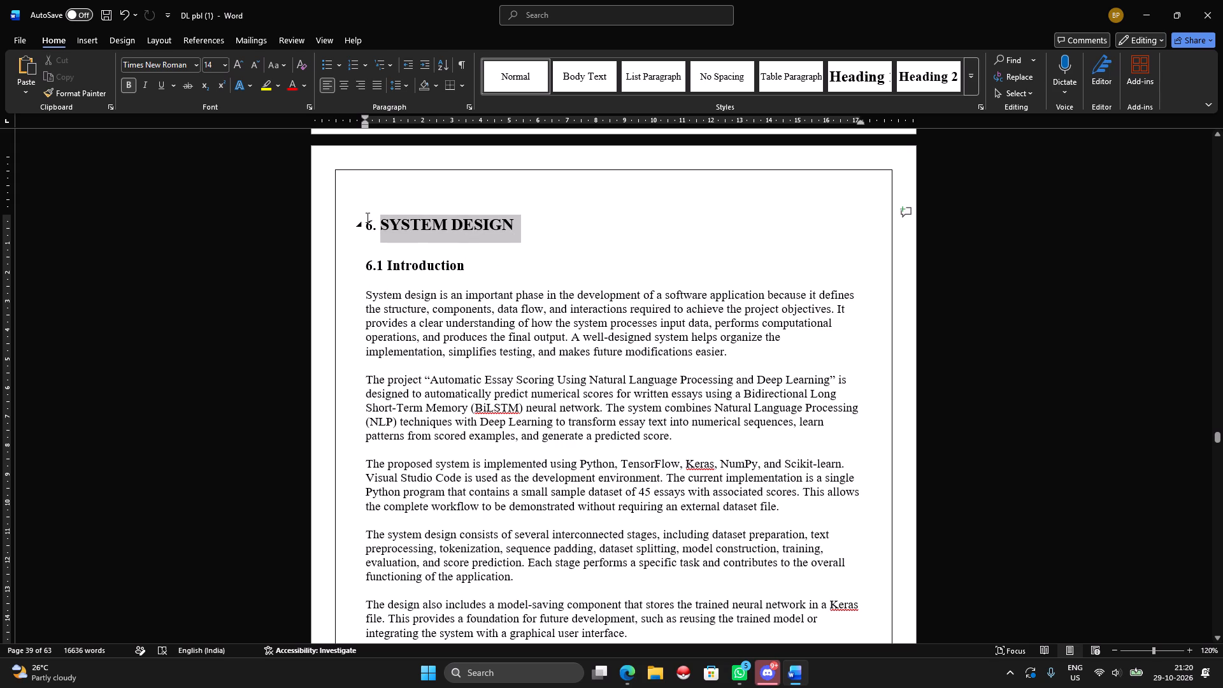
left_click_drag(366, 217, 355, 224)
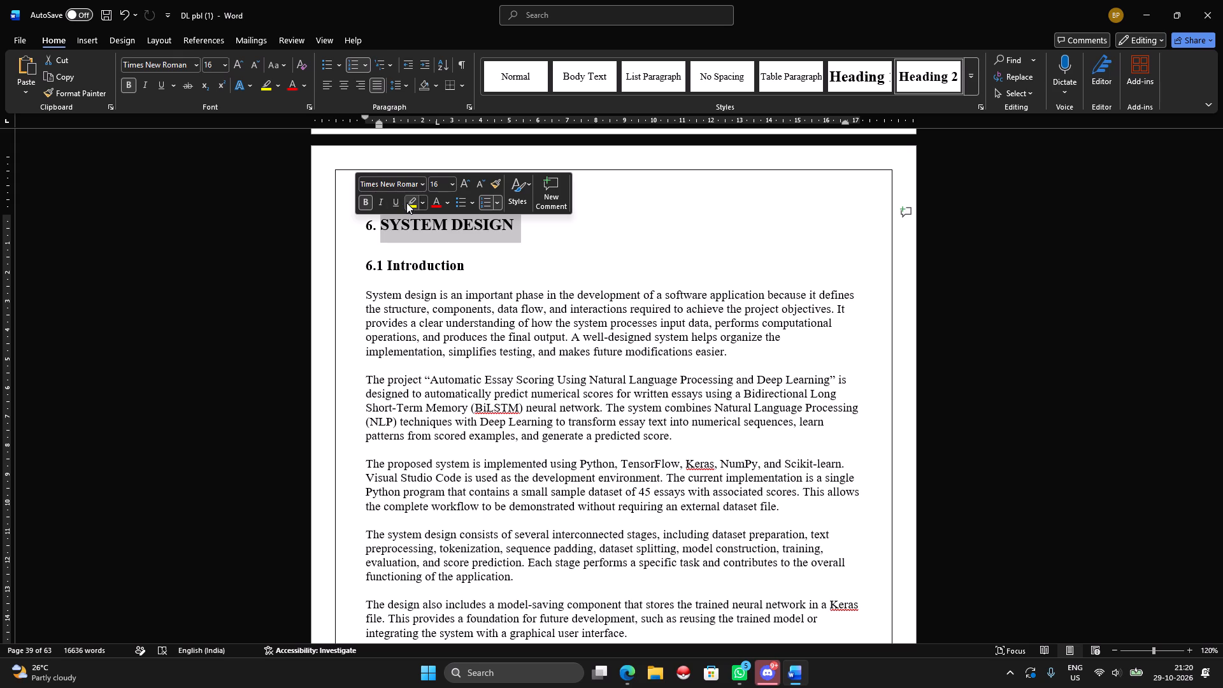
left_click(375, 227)
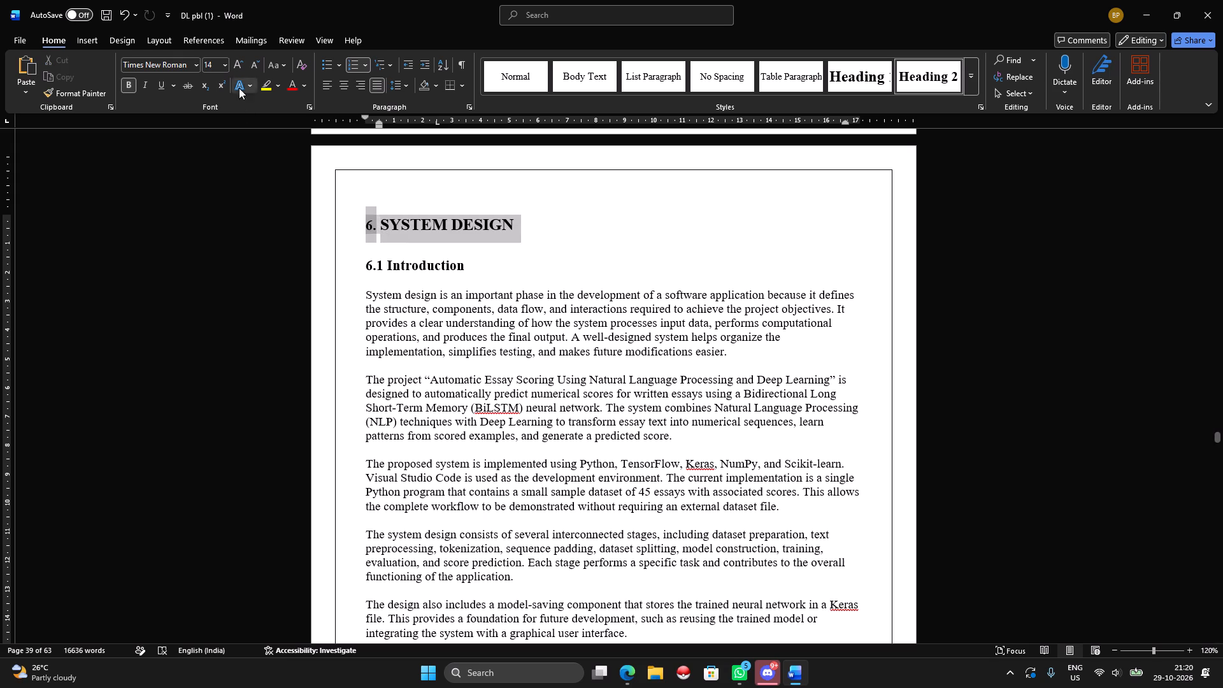
left_click(236, 62)
left_click(540, 210)
Center the chapter heading 6. SYSTEM DESIGN on the page.
left_click_drag(531, 219, 385, 219)
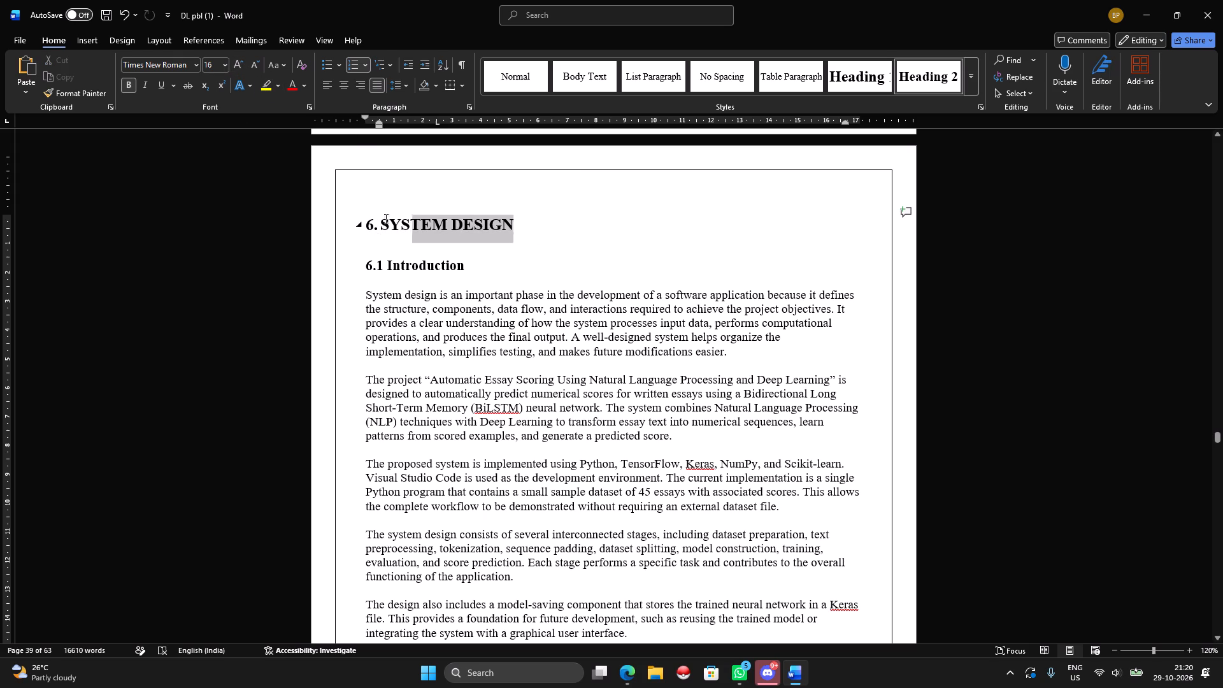
left_click_drag(385, 219, 359, 219)
left_click(347, 85)
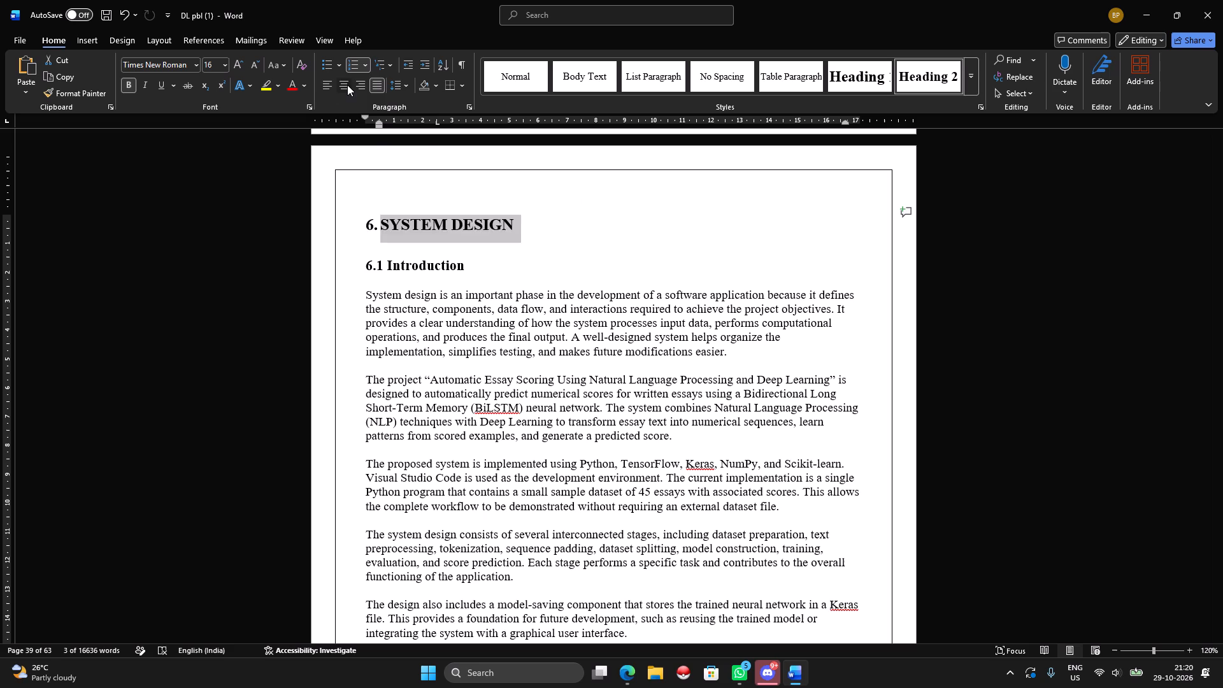
left_click(687, 222)
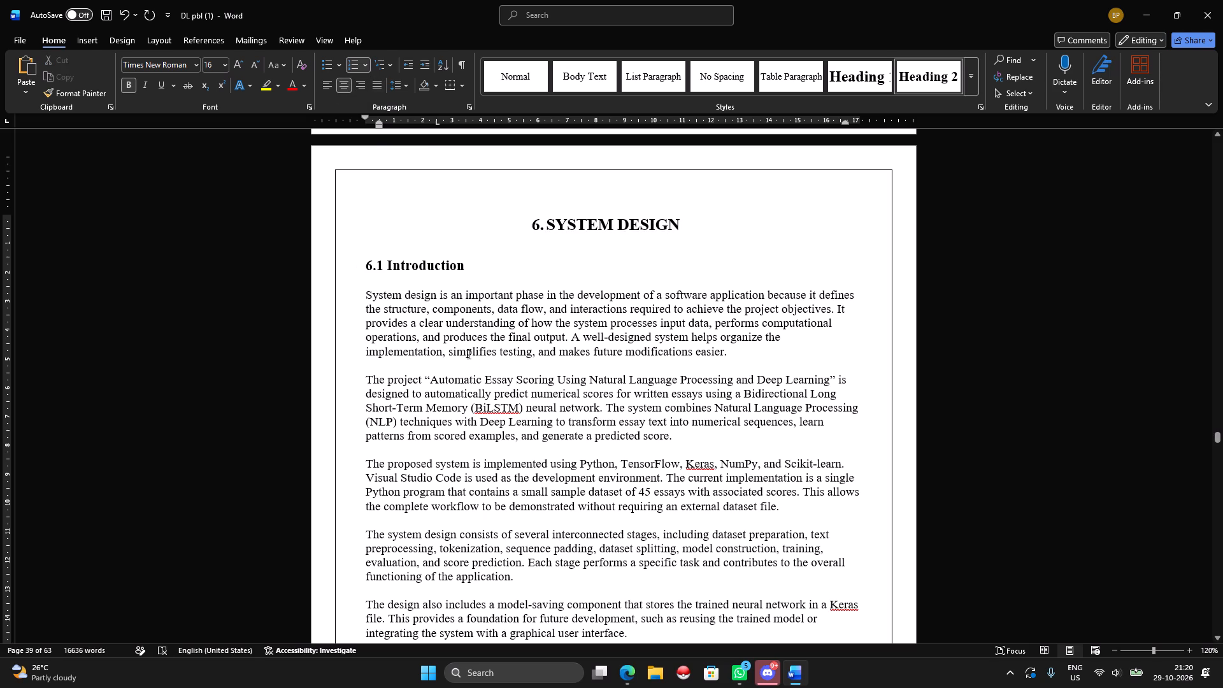
Left-align the chapter heading 6. SYSTEM DESIGN.
left_click_drag(683, 228, 551, 224)
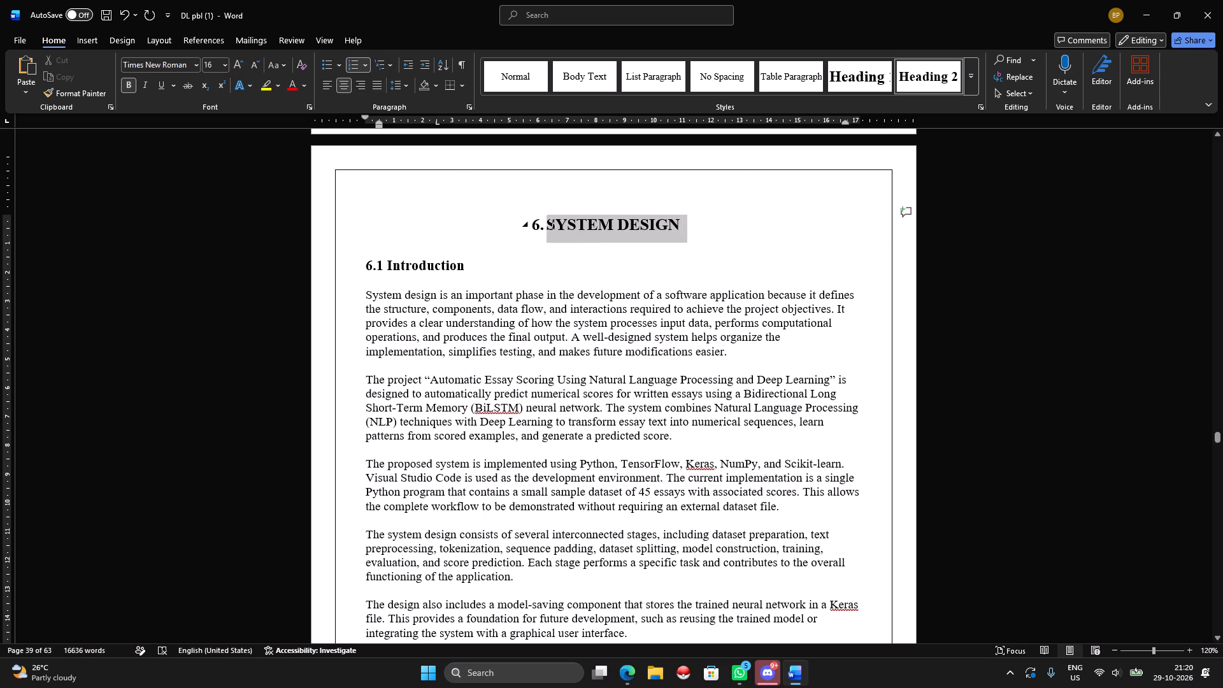
left_click_drag(551, 224, 527, 221)
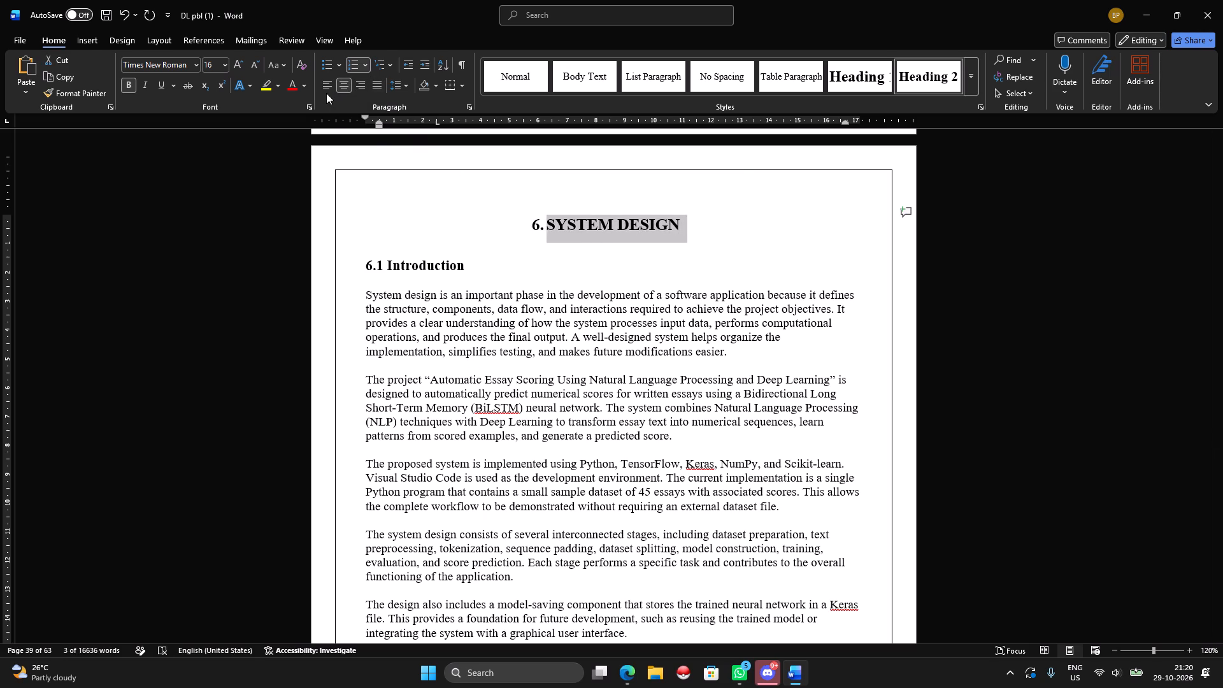
left_click(321, 85)
Left-align the chapter heading 5. SOFTWARE AND HARDWARE REQUIREMENTS.
scroll(411, 236, "up", 20)
scroll(411, 236, "up", 16)
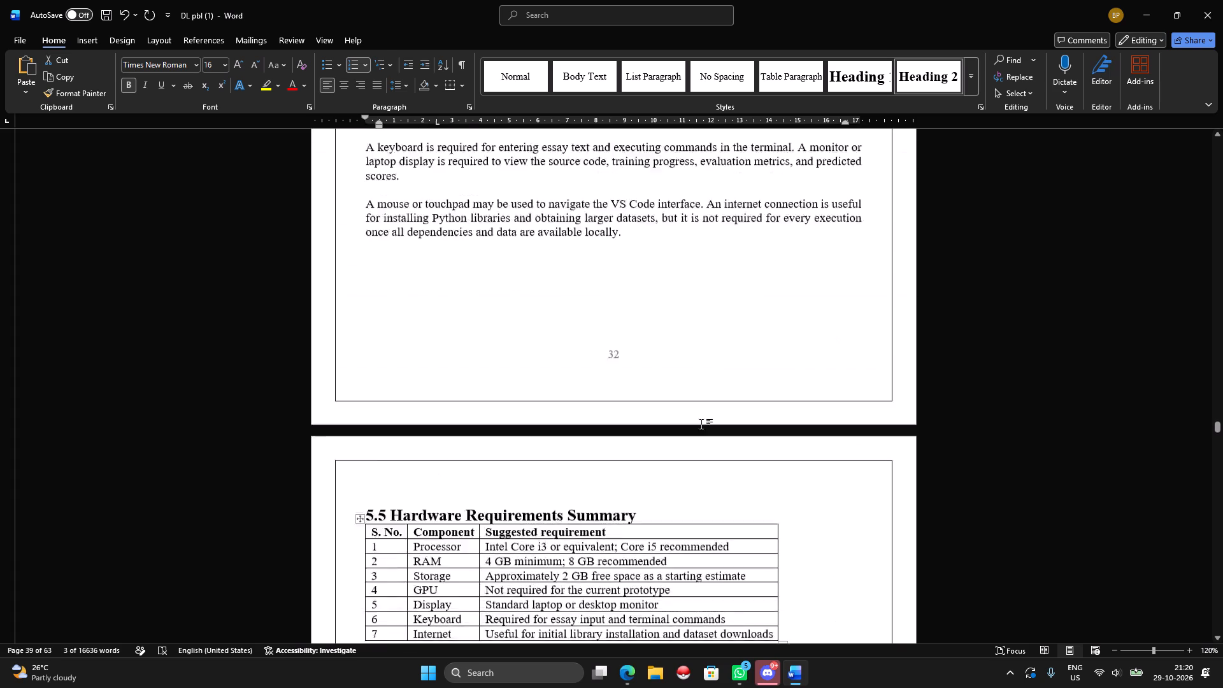
scroll(701, 424, "up", 20)
scroll(701, 424, "up", 6)
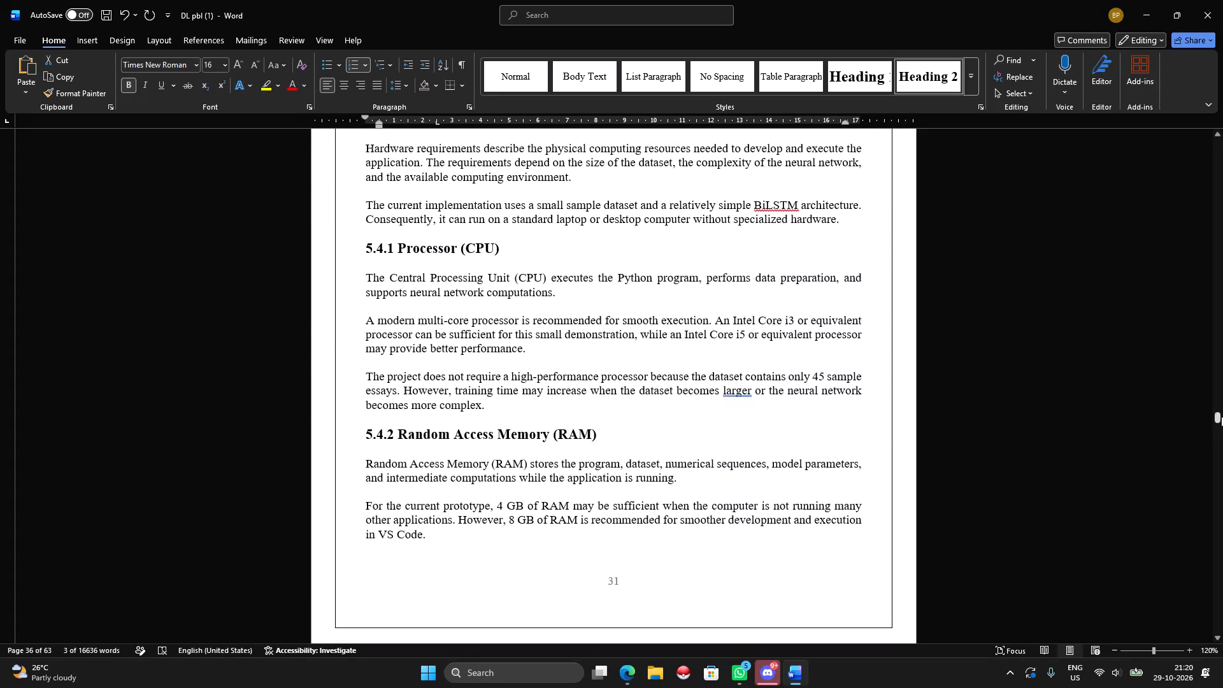
left_click_drag(1216, 415, 1212, 385)
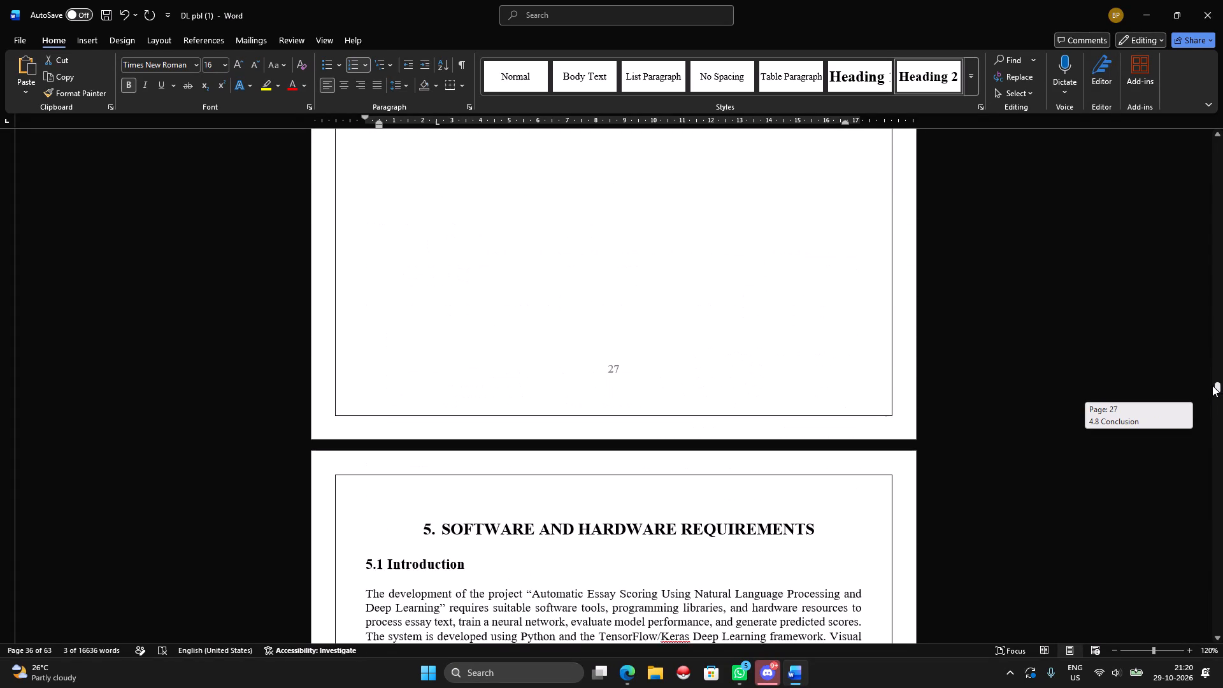
left_click_drag(1212, 385, 1219, 389)
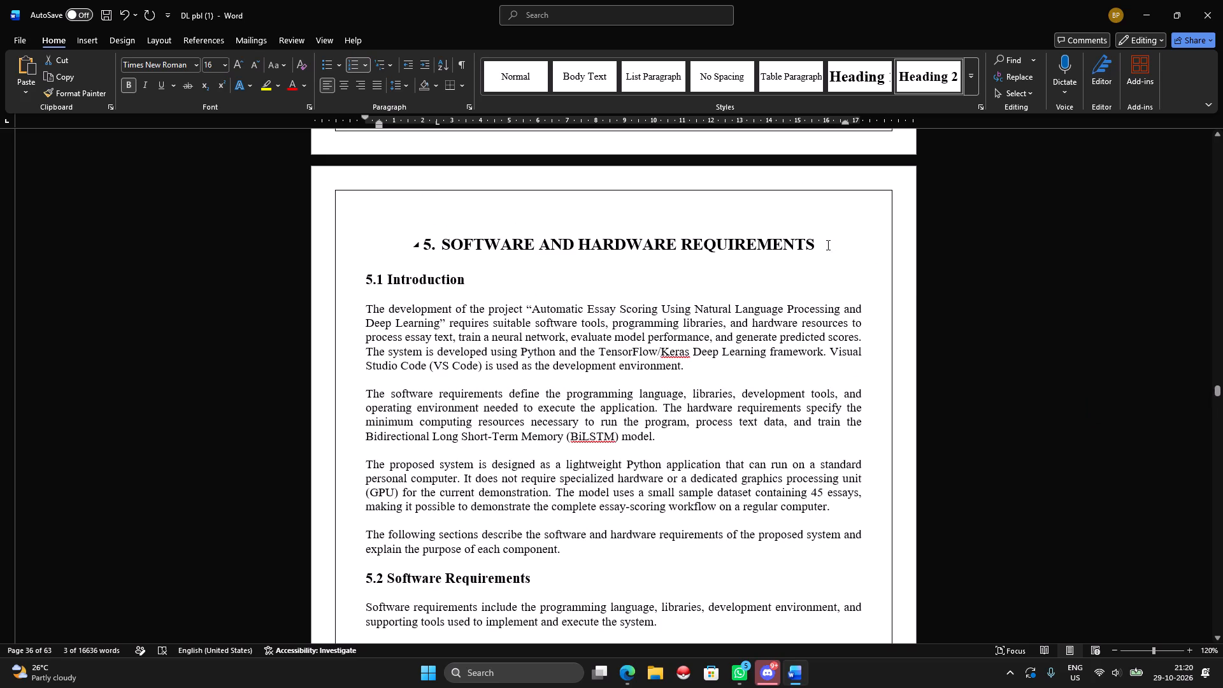
left_click_drag(826, 245, 436, 237)
left_click(328, 86)
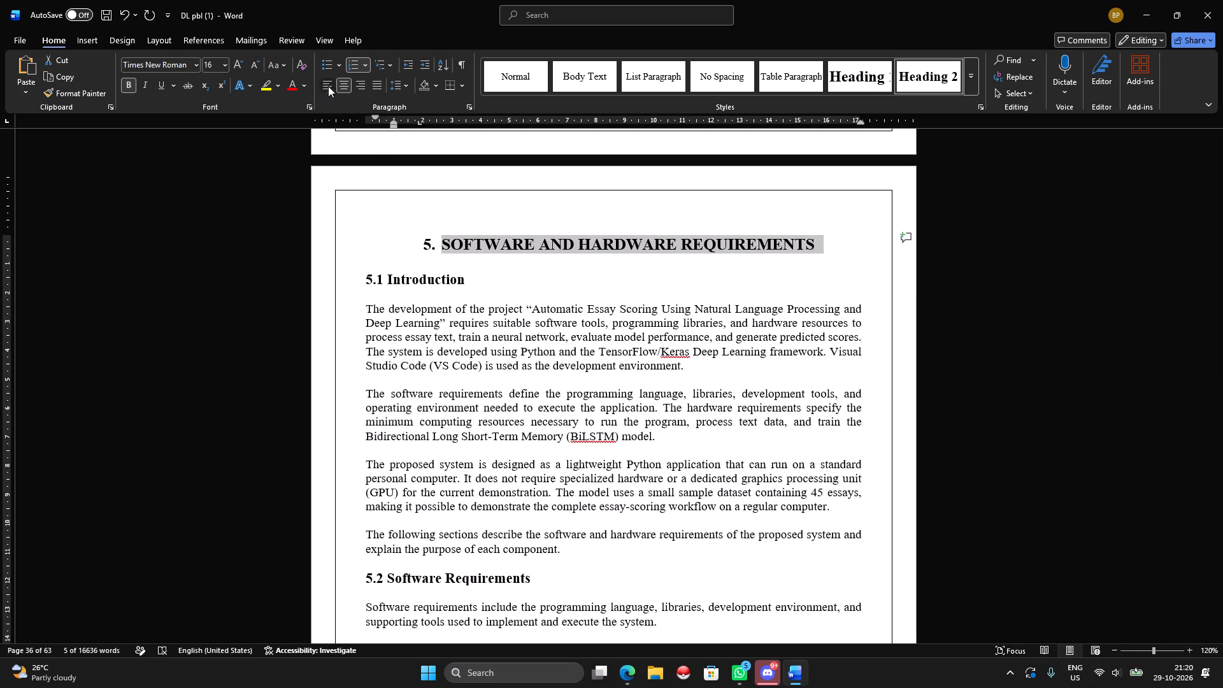
Left-align the chapter heading 3. EXISTING SYSTEM.
scroll(940, 348, "up", 4)
left_click_drag(1216, 392, 1213, 338)
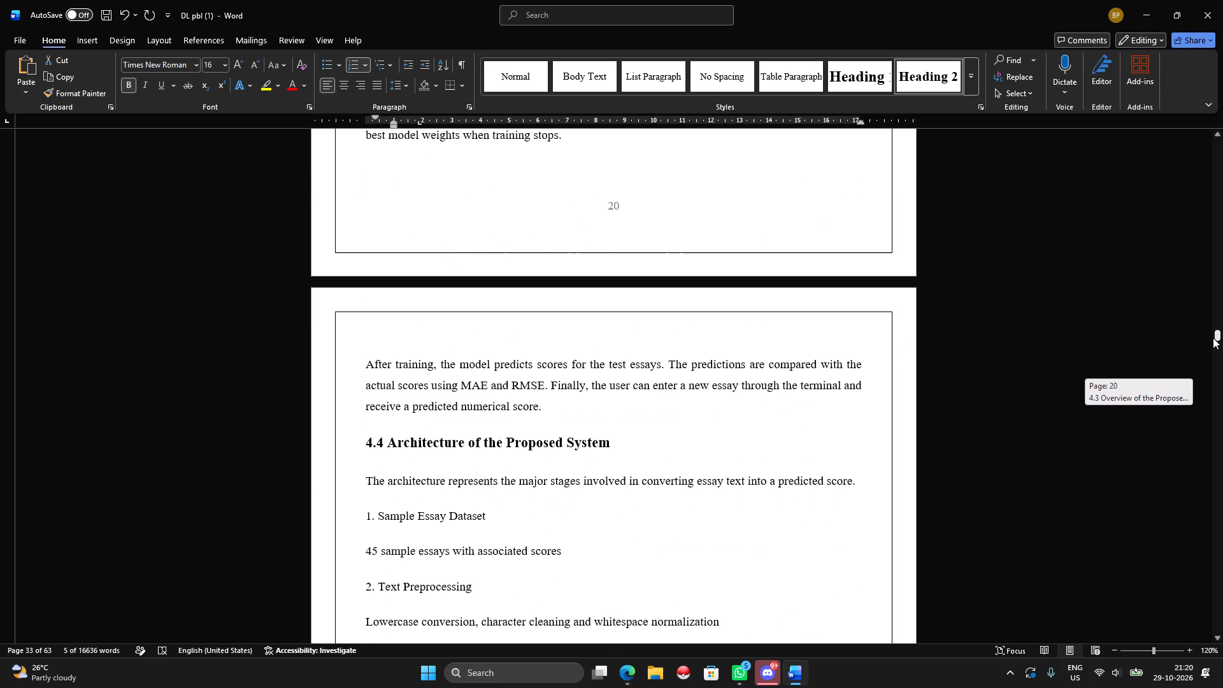
left_click_drag(1213, 338, 1213, 326)
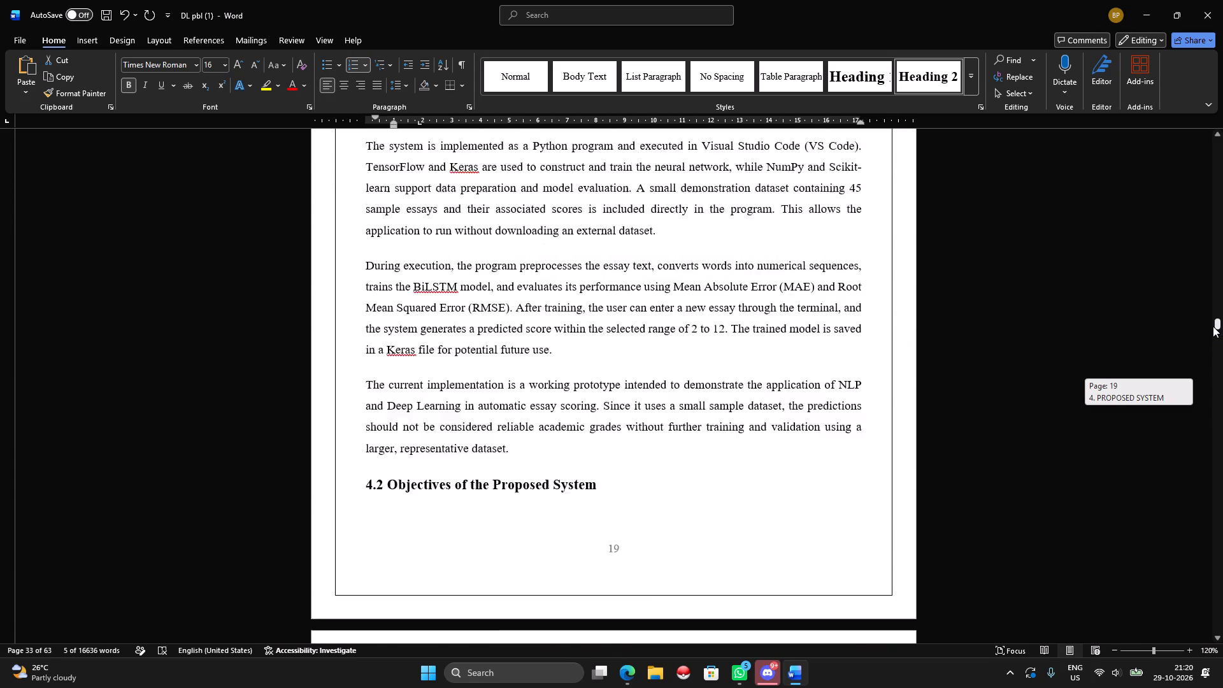
left_click_drag(1213, 326, 1214, 324)
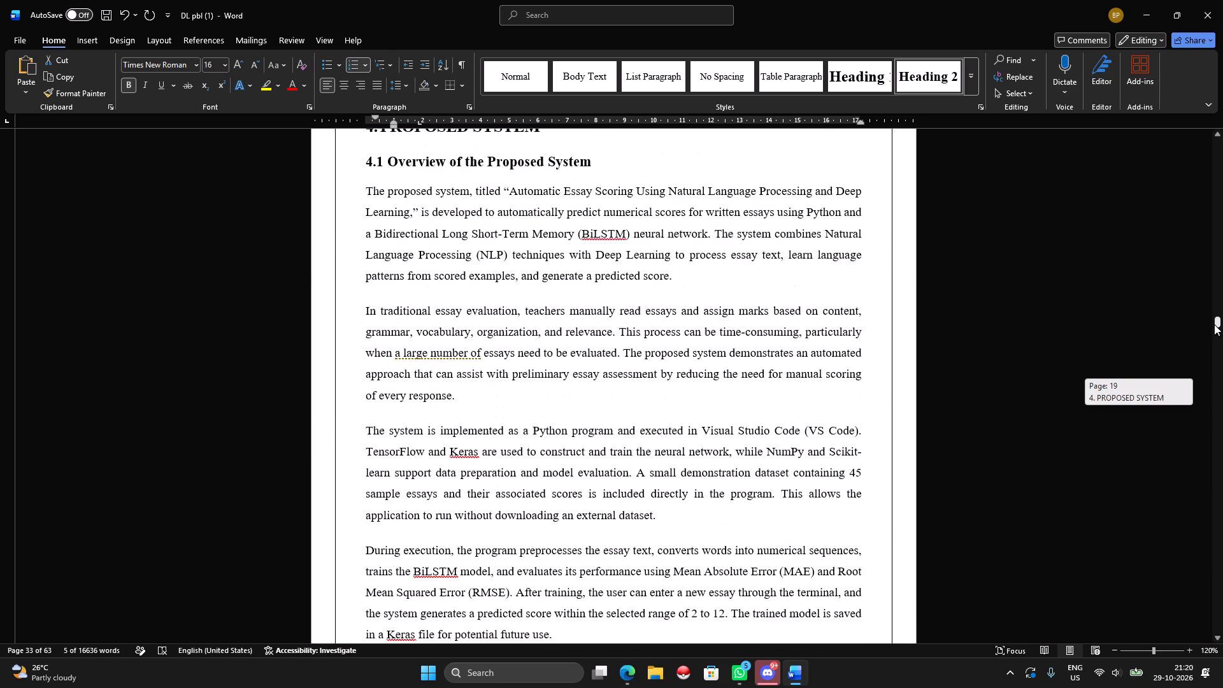
left_click_drag(1214, 324, 1214, 324)
scroll(608, 456, "up", 18)
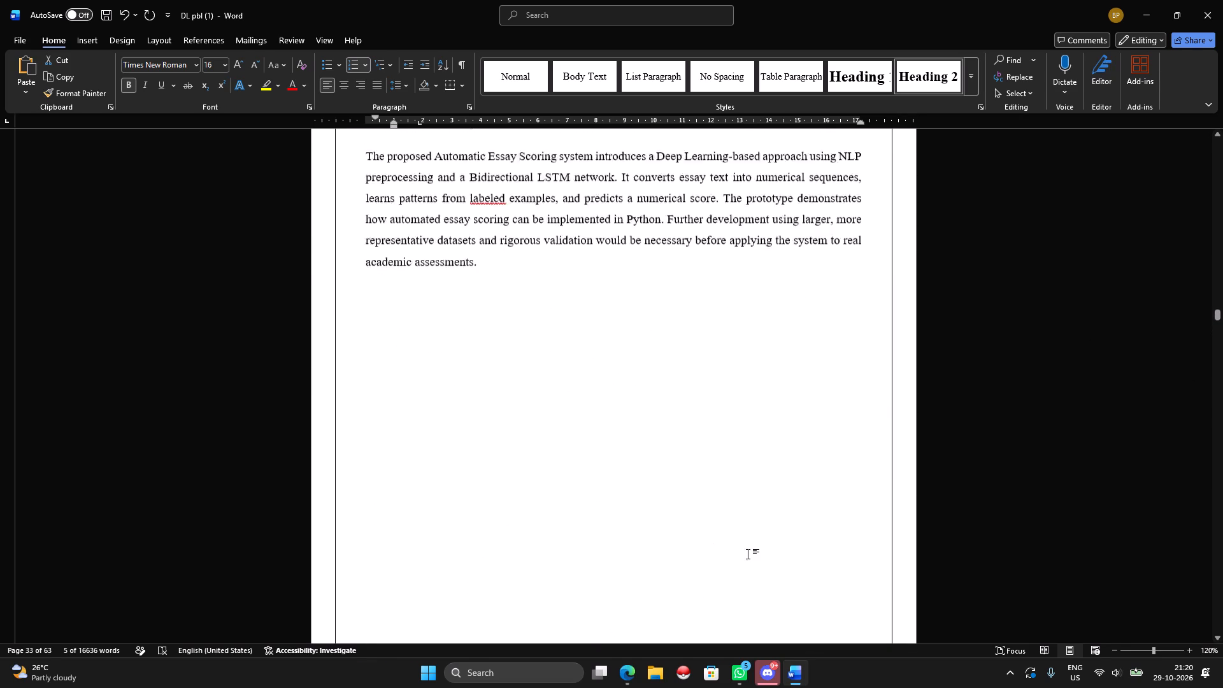
scroll(748, 554, "up", 20)
scroll(748, 554, "up", 20)
scroll(748, 554, "up", 3)
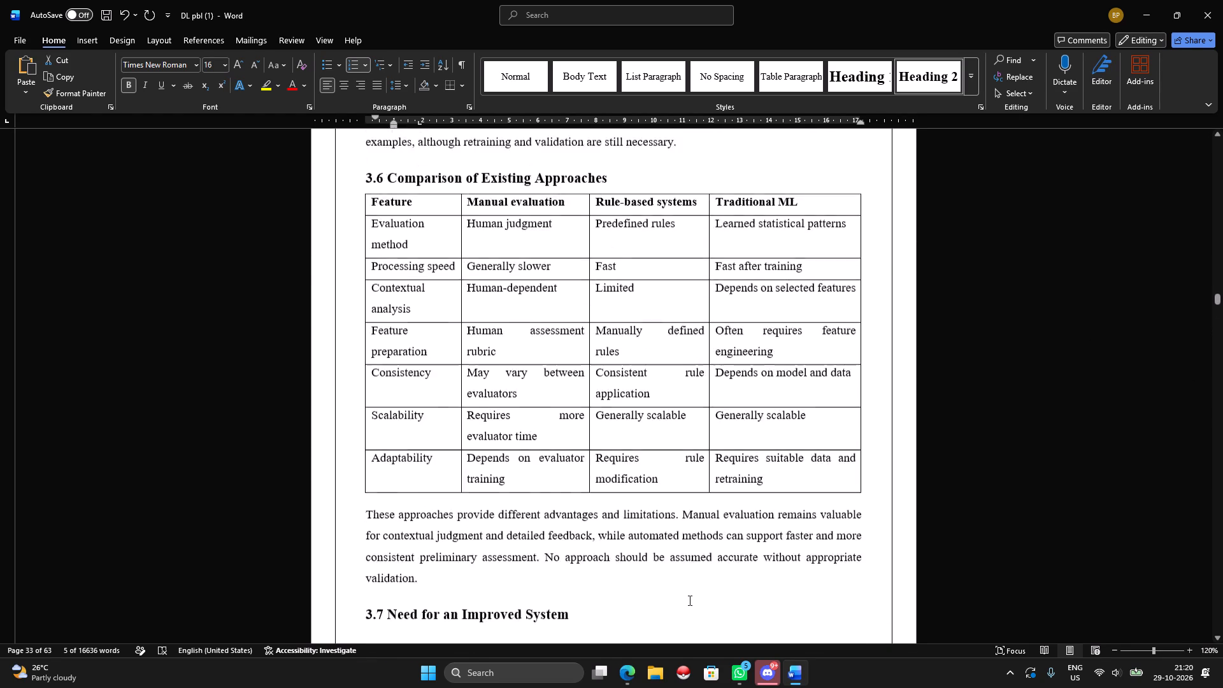
scroll(689, 600, "up", 20)
scroll(689, 600, "up", 20)
scroll(689, 600, "up", 3)
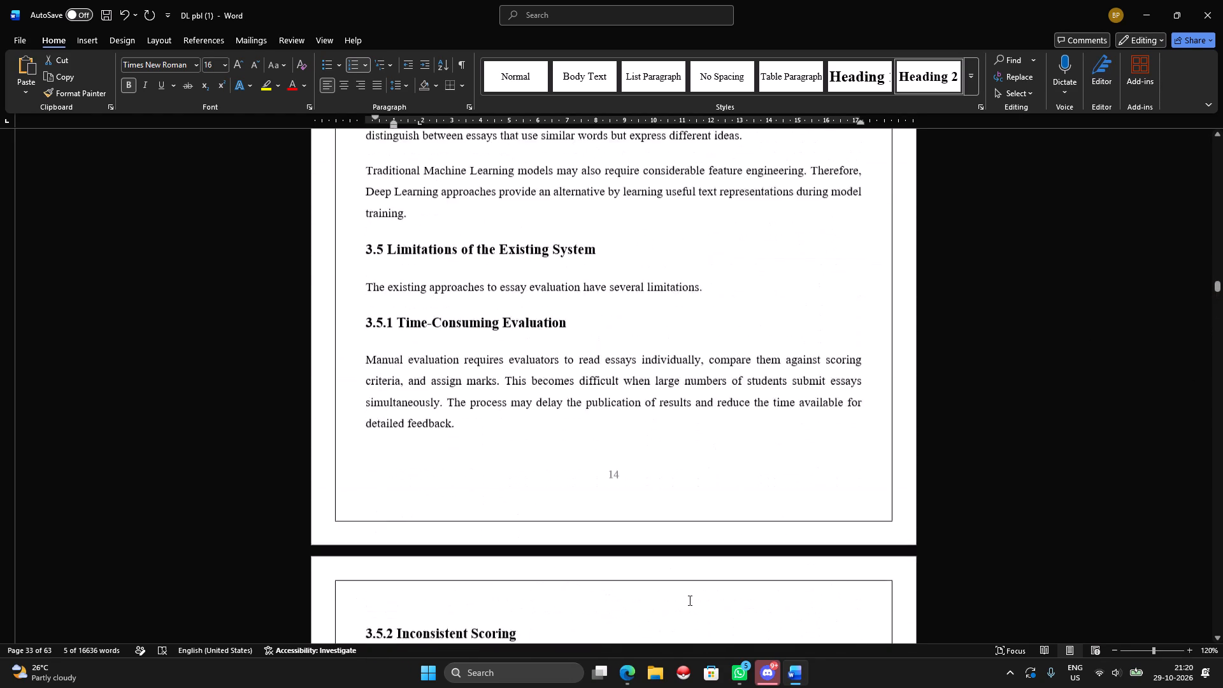
scroll(689, 600, "up", 20)
scroll(689, 600, "up", 20)
scroll(689, 600, "up", 2)
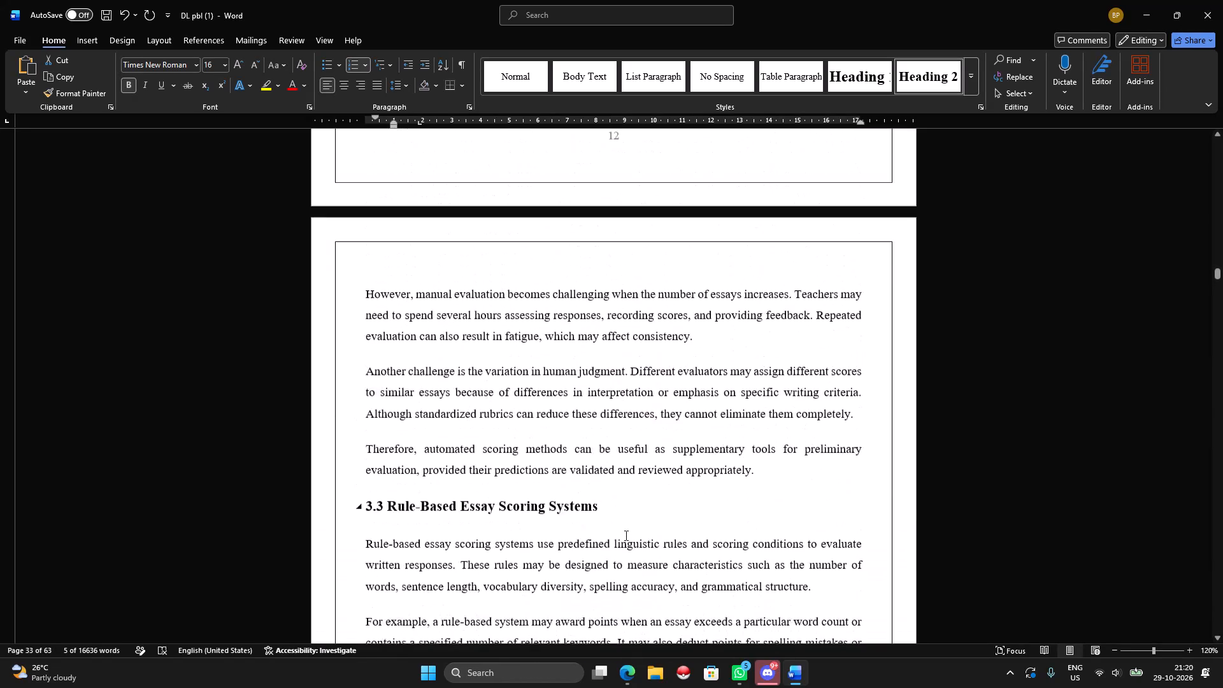
scroll(625, 535, "up", 20)
scroll(625, 535, "up", 9)
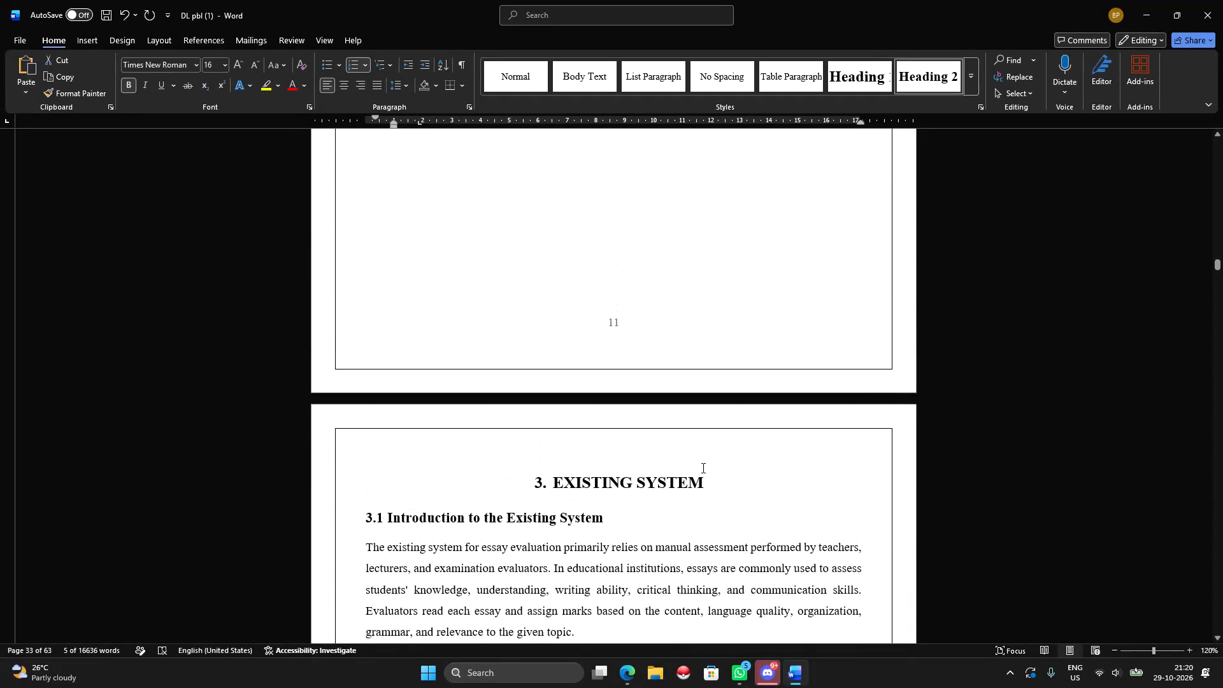
left_click_drag(706, 480, 529, 476)
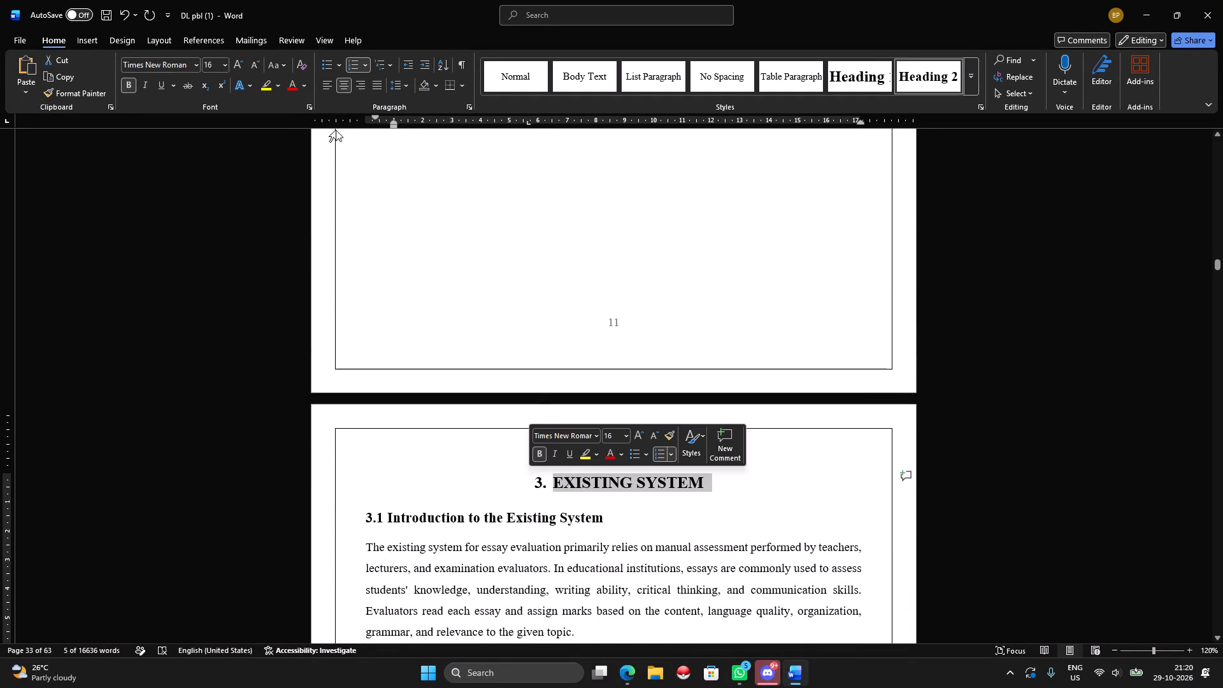
left_click(325, 87)
Left-align the chapter heading 2. INTRODUCTION.
scroll(484, 336, "up", 20)
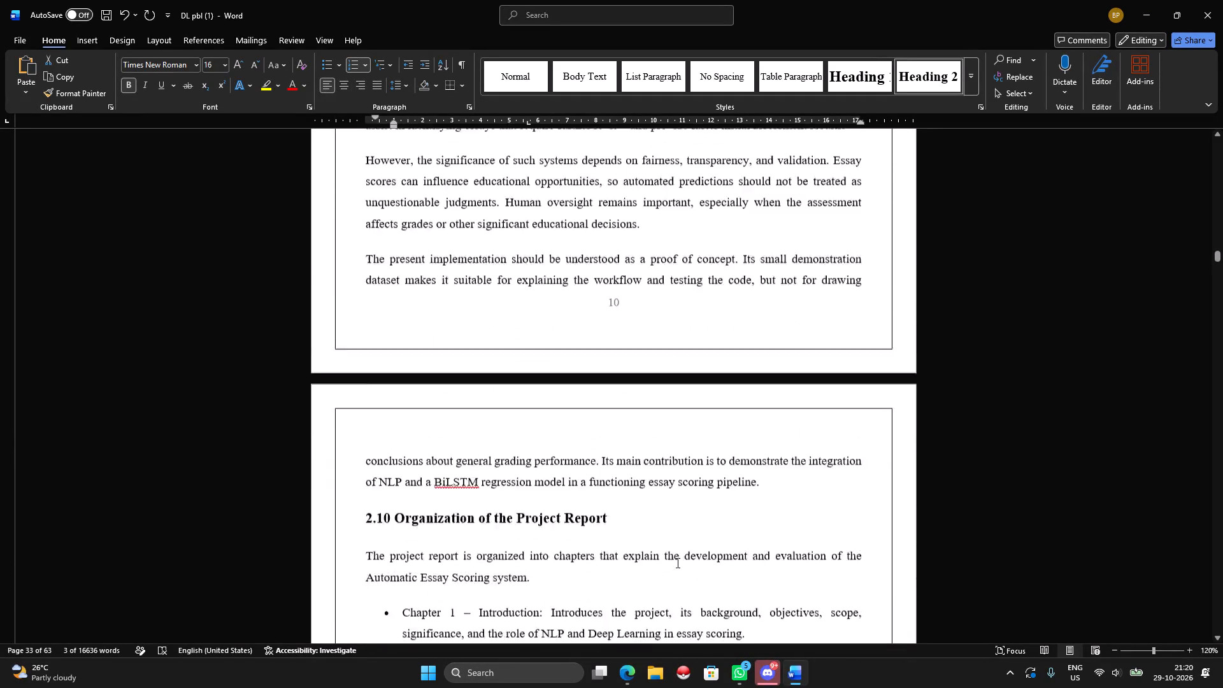
scroll(676, 563, "up", 20)
scroll(676, 563, "up", 13)
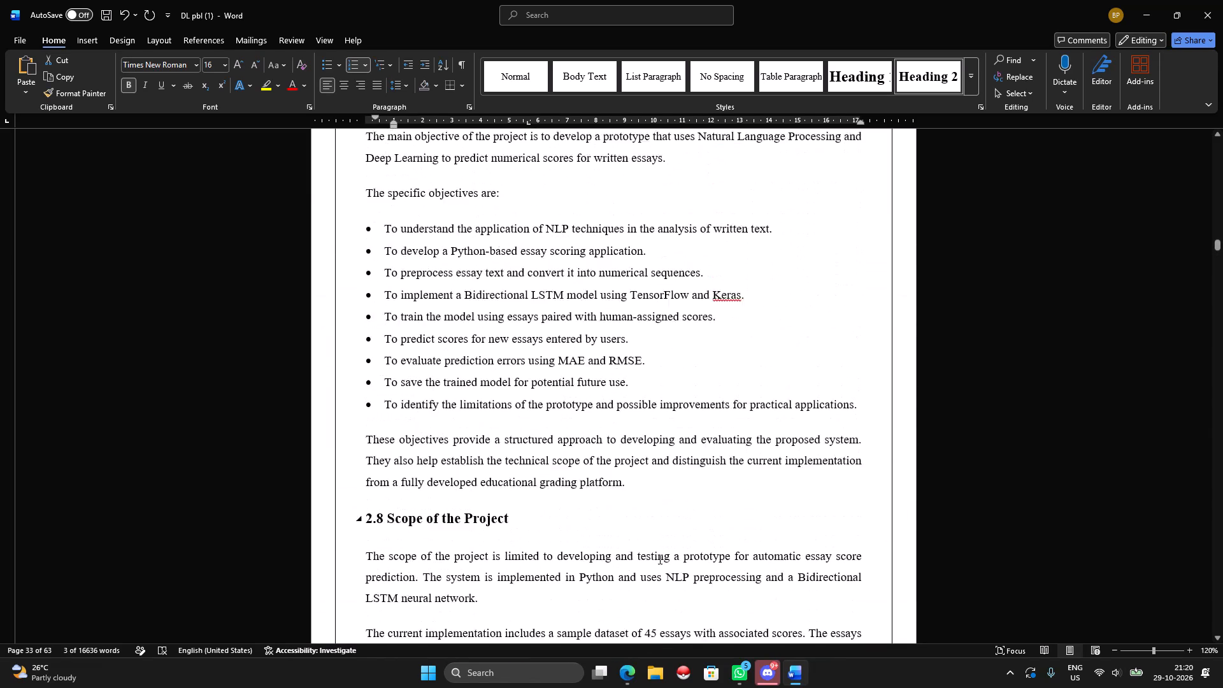
scroll(659, 559, "up", 20)
scroll(659, 559, "up", 13)
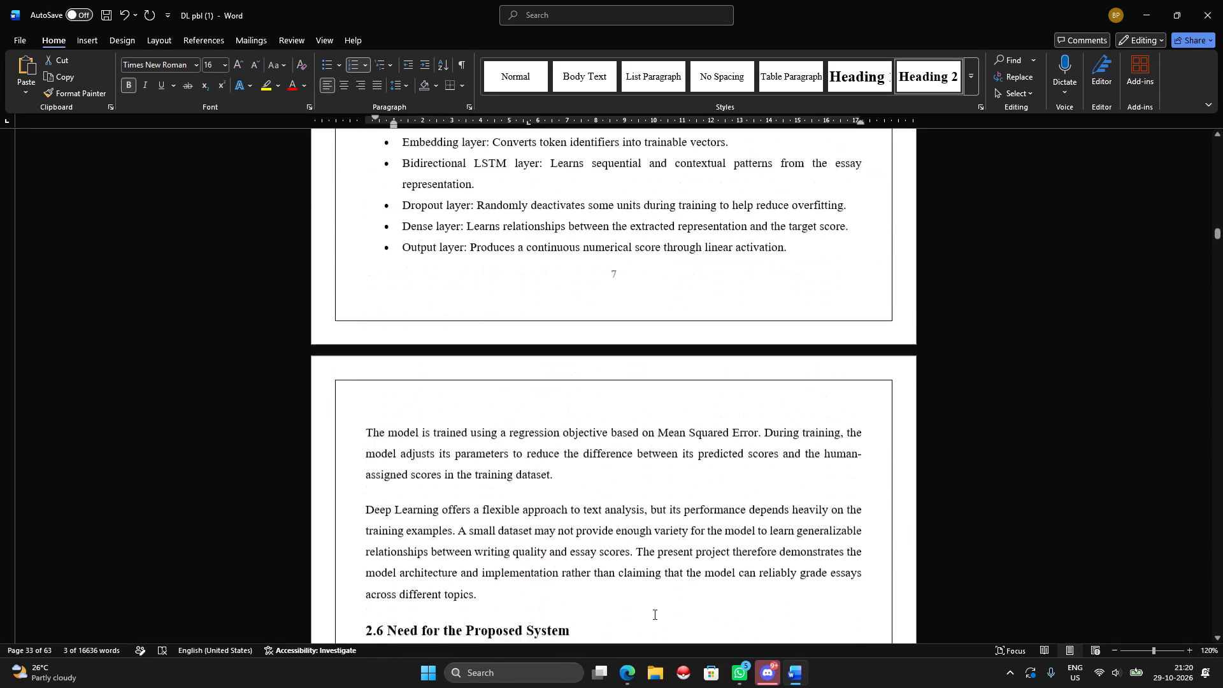
scroll(654, 614, "up", 20)
scroll(654, 614, "up", 13)
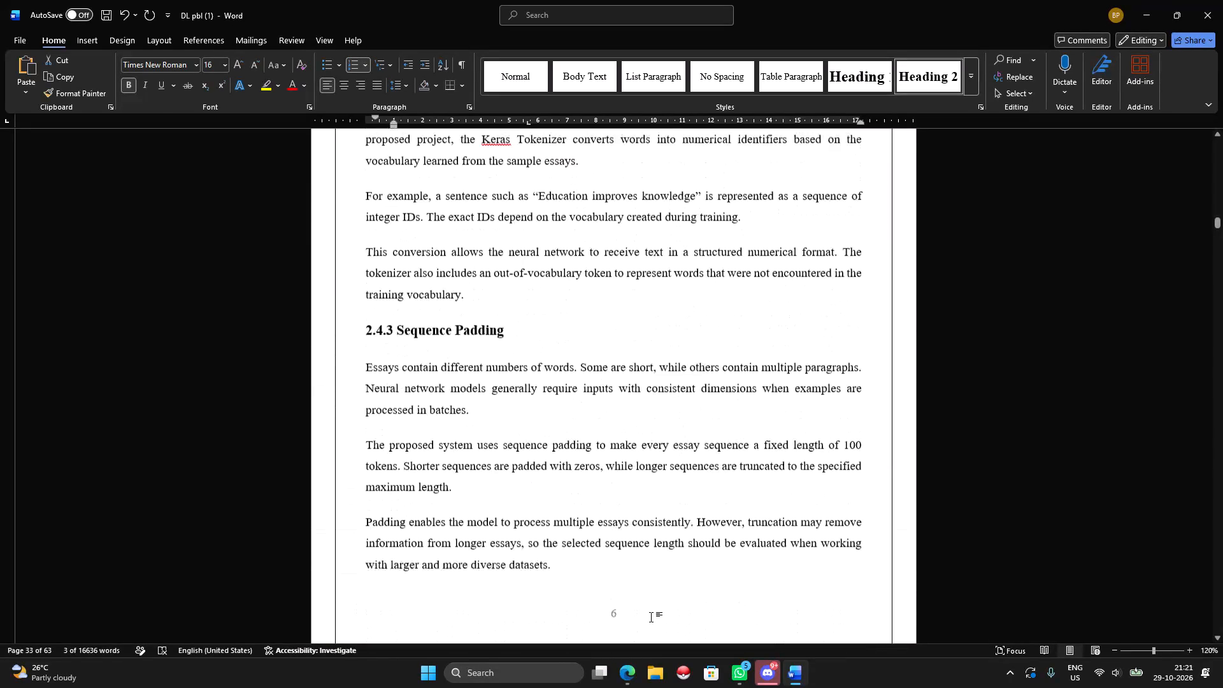
scroll(651, 617, "up", 20)
scroll(651, 617, "up", 13)
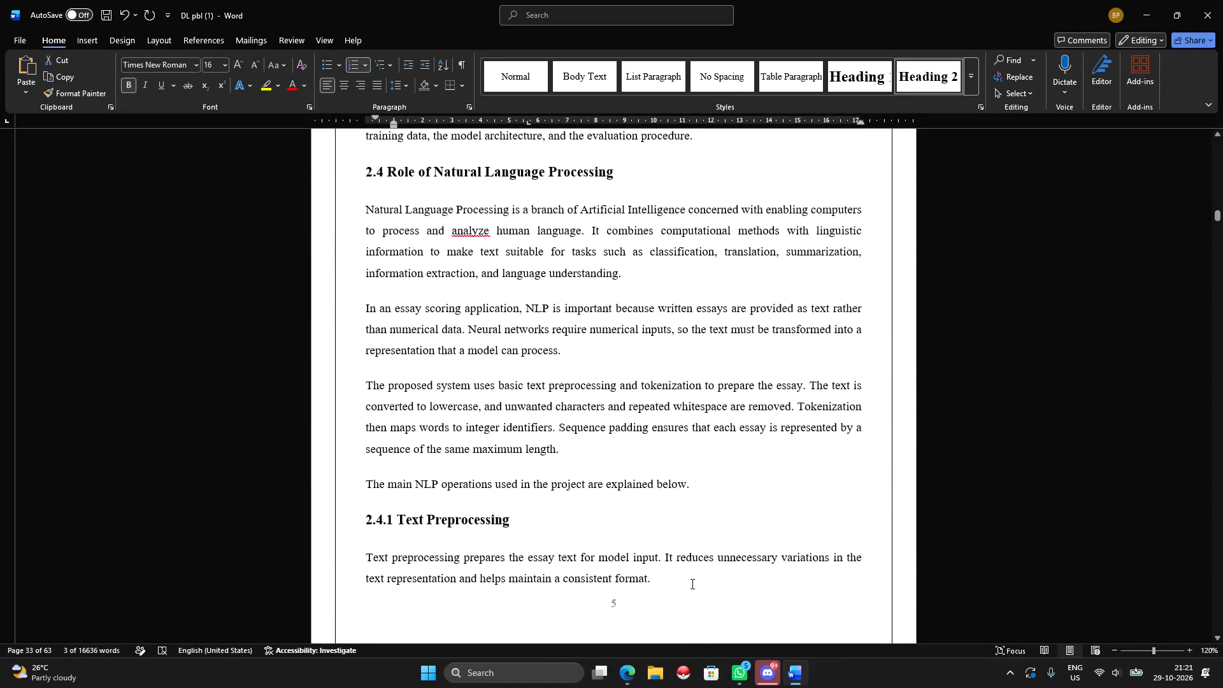
scroll(691, 584, "up", 20)
scroll(691, 584, "up", 13)
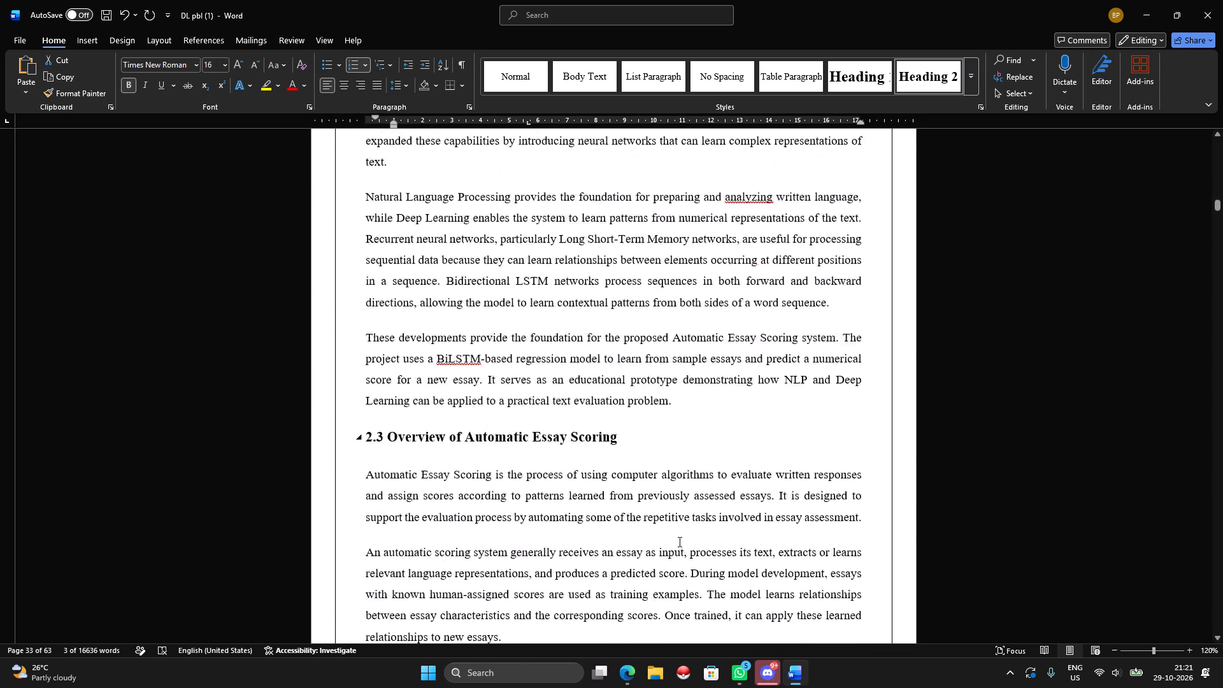
scroll(678, 541, "up", 20)
scroll(678, 541, "up", 12)
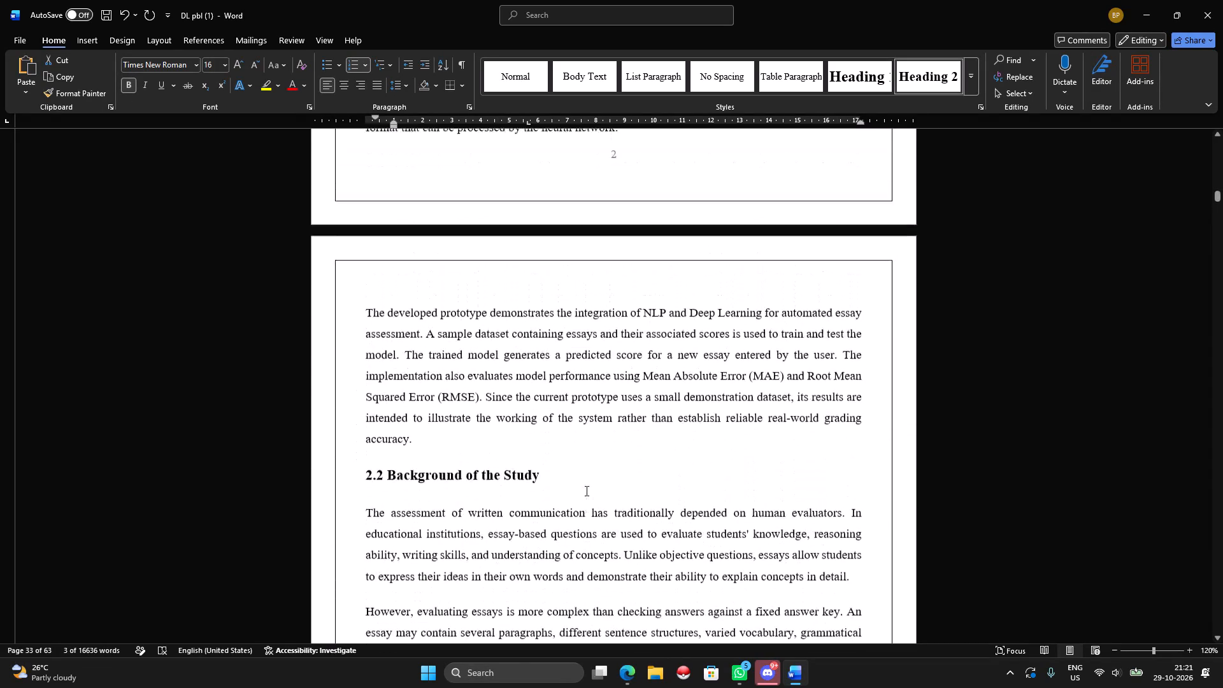
scroll(585, 491, "up", 20)
scroll(585, 491, "up", 7)
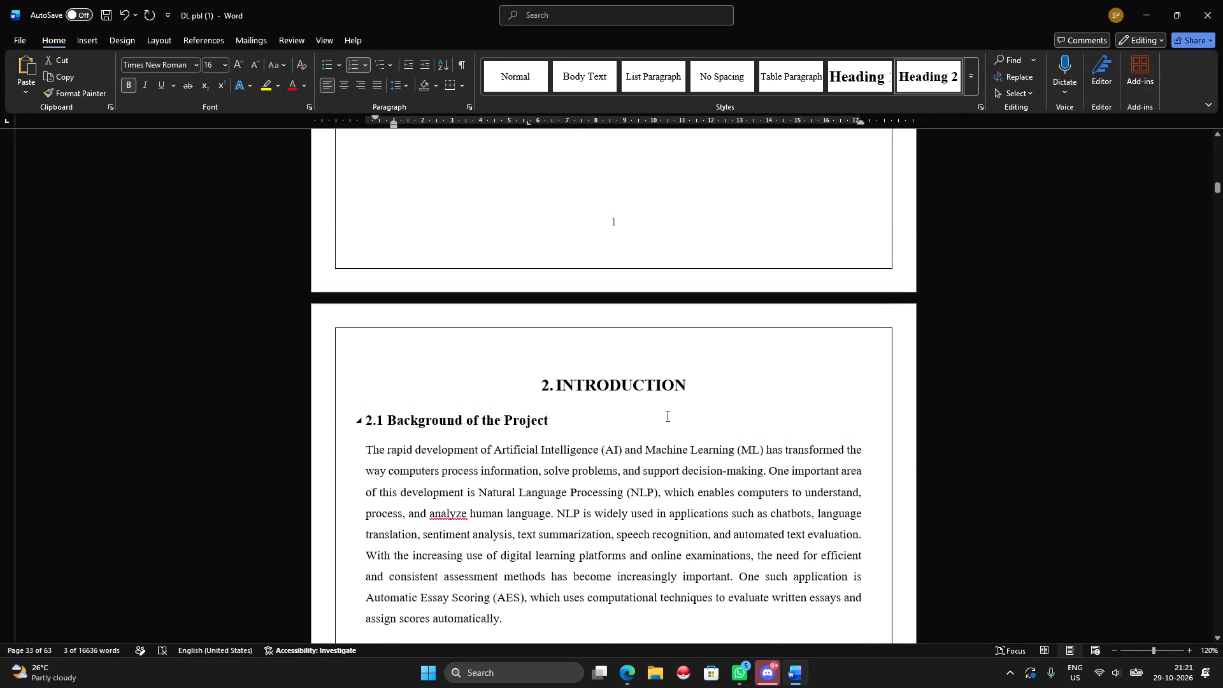
left_click_drag(697, 387, 528, 369)
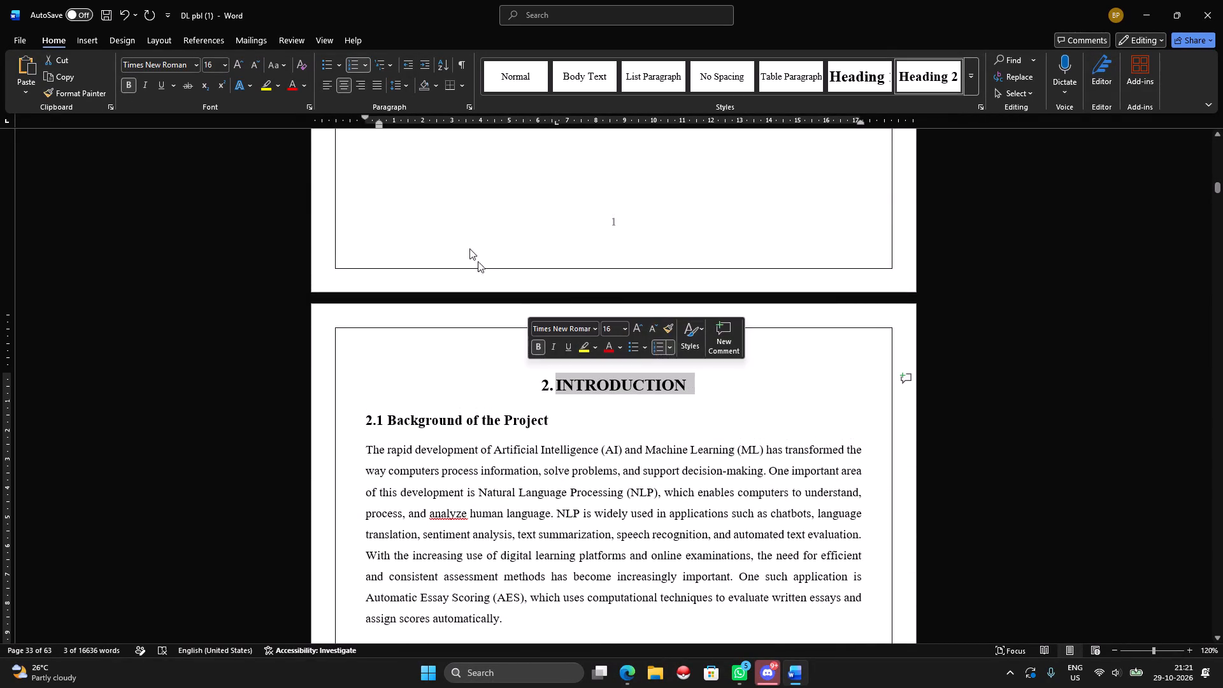
left_click(315, 83)
left_click(320, 83)
Set the chapter heading 3. EXISTING SYSTEM to start at the left margin with a hanging indent of about 0.5 cm.
scroll(481, 240, "up", 12)
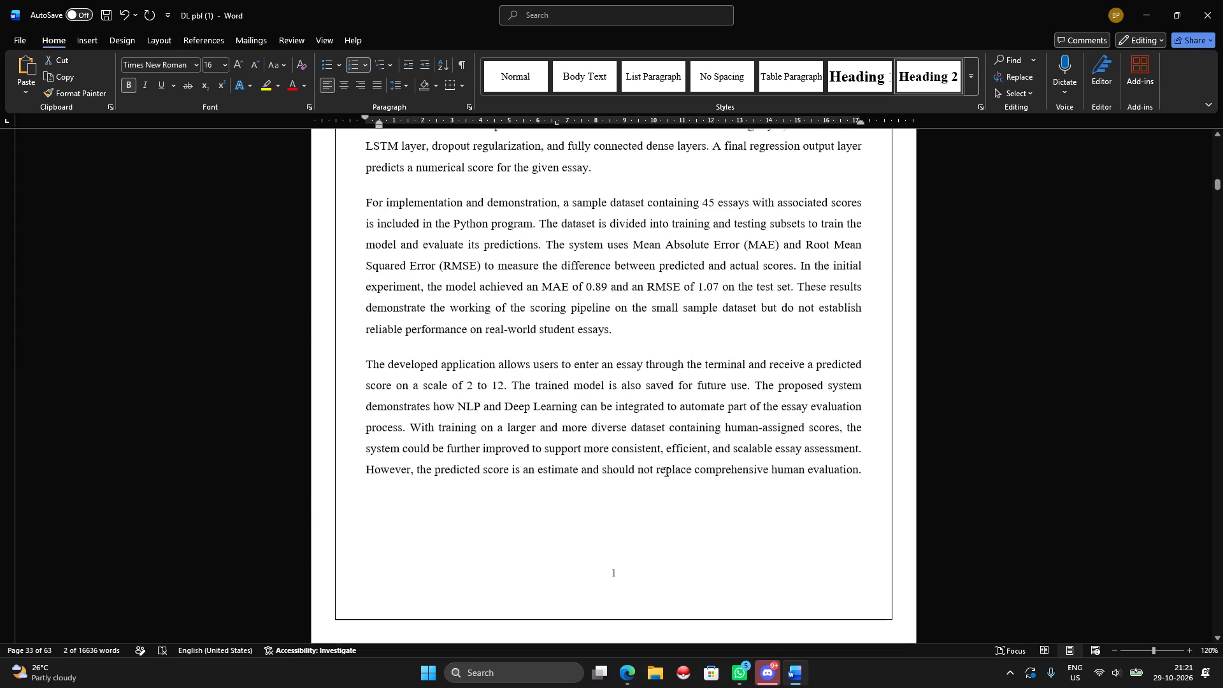
scroll(665, 471, "up", 15)
scroll(744, 555, "down", 3)
scroll(859, 457, "down", 5)
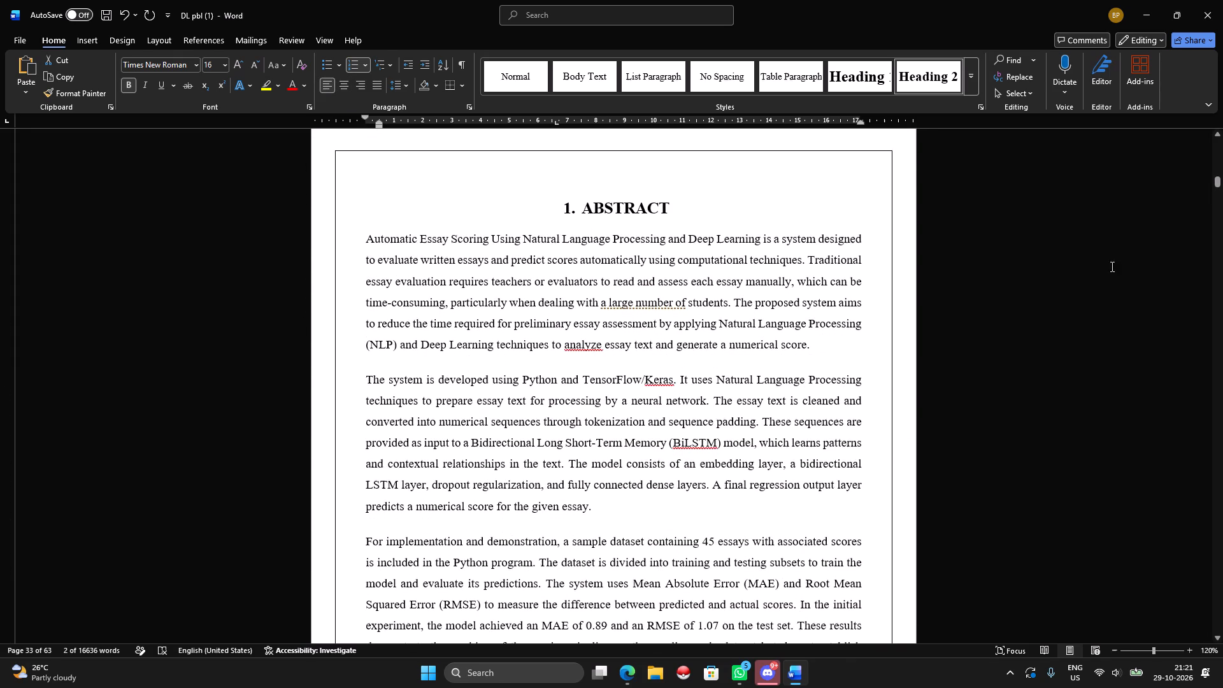
left_click_drag(1218, 185, 1221, 237)
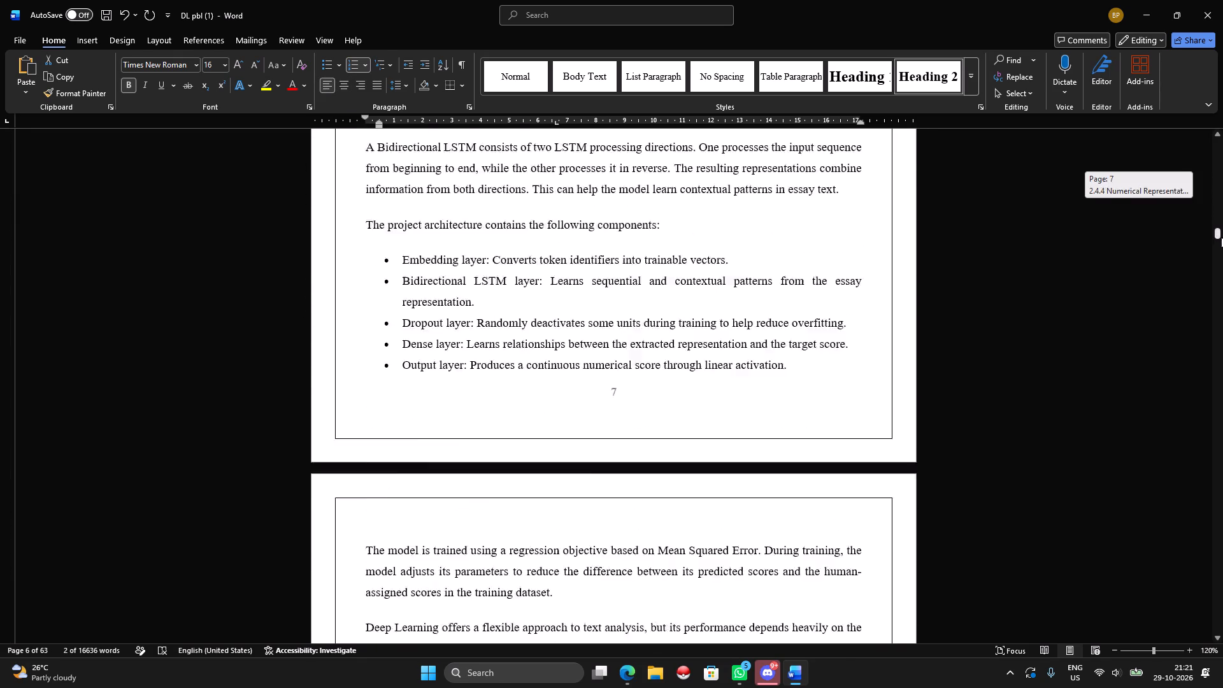
left_click_drag(1221, 237, 1222, 283)
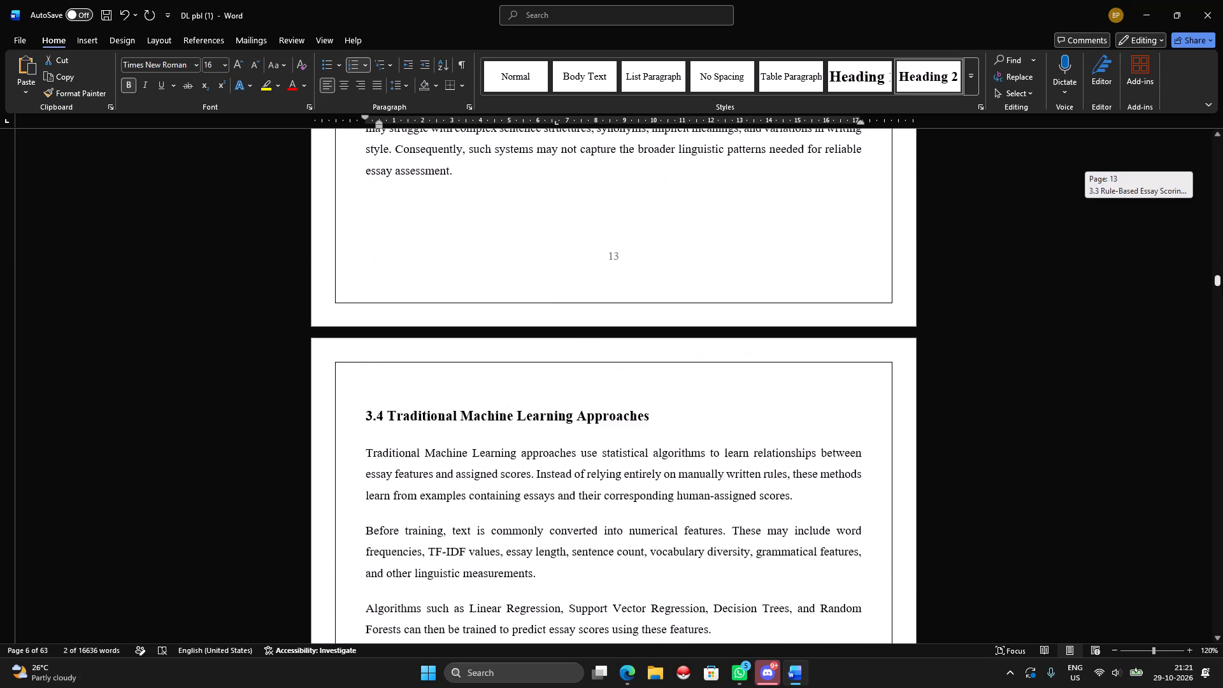
left_click_drag(1222, 283, 1219, 273)
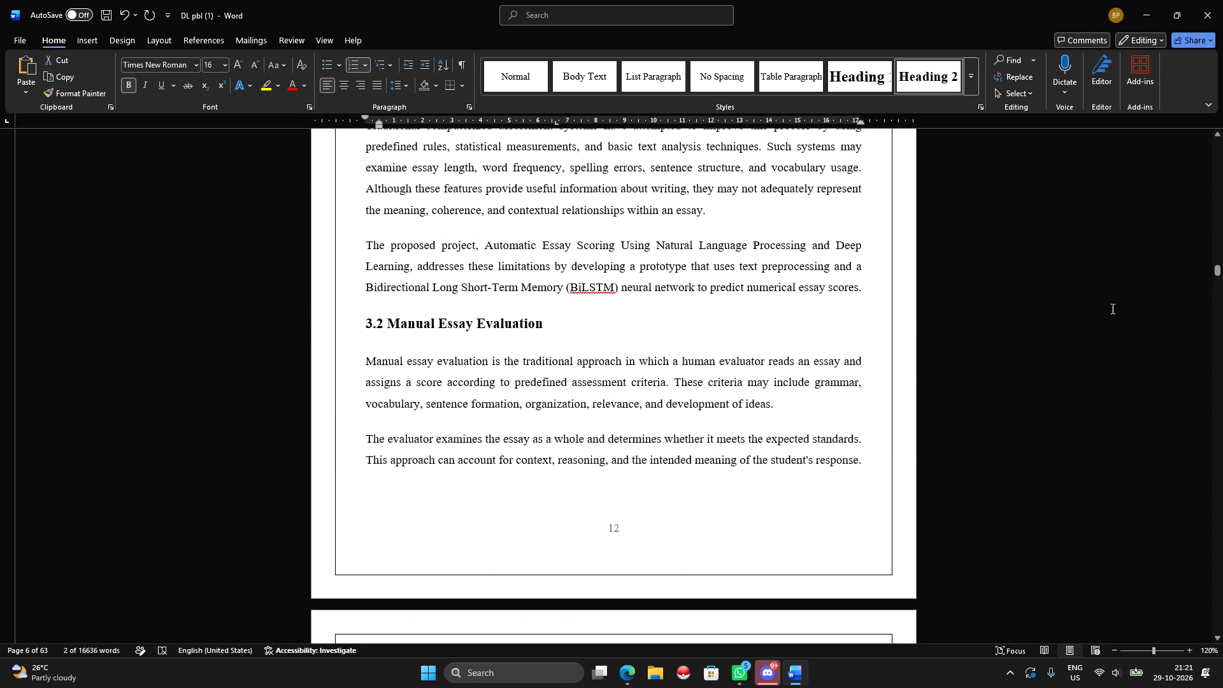
scroll(632, 494, "up", 15)
left_click(383, 366)
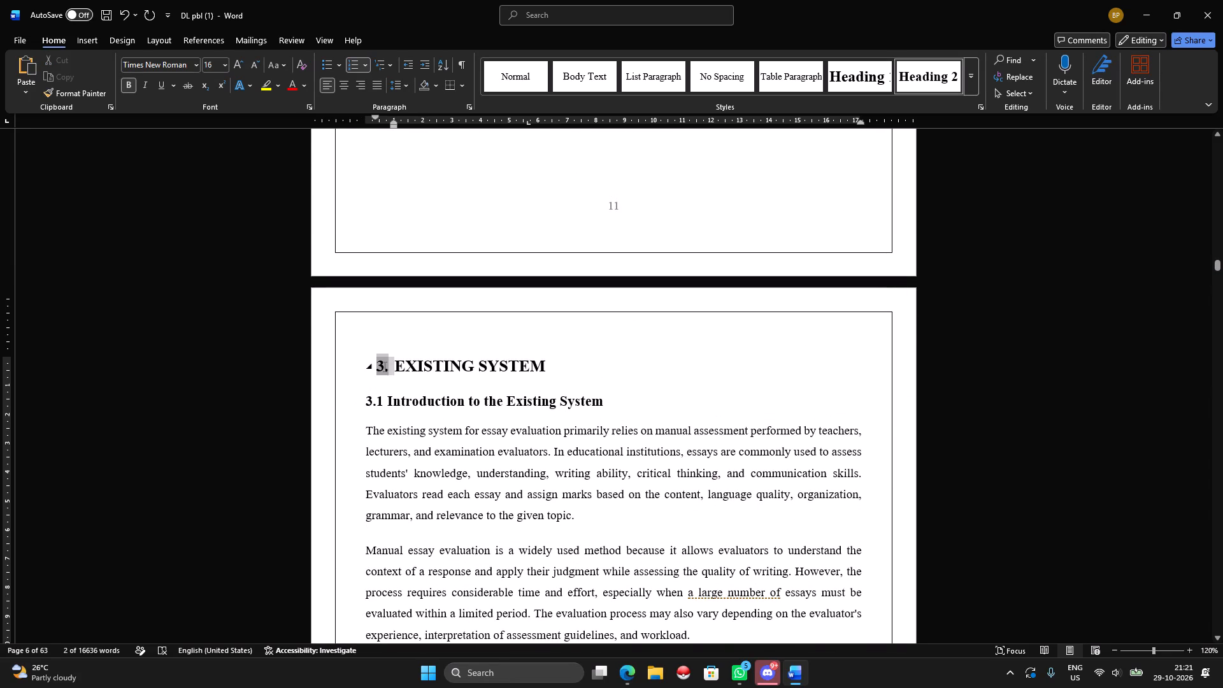
left_click(399, 363)
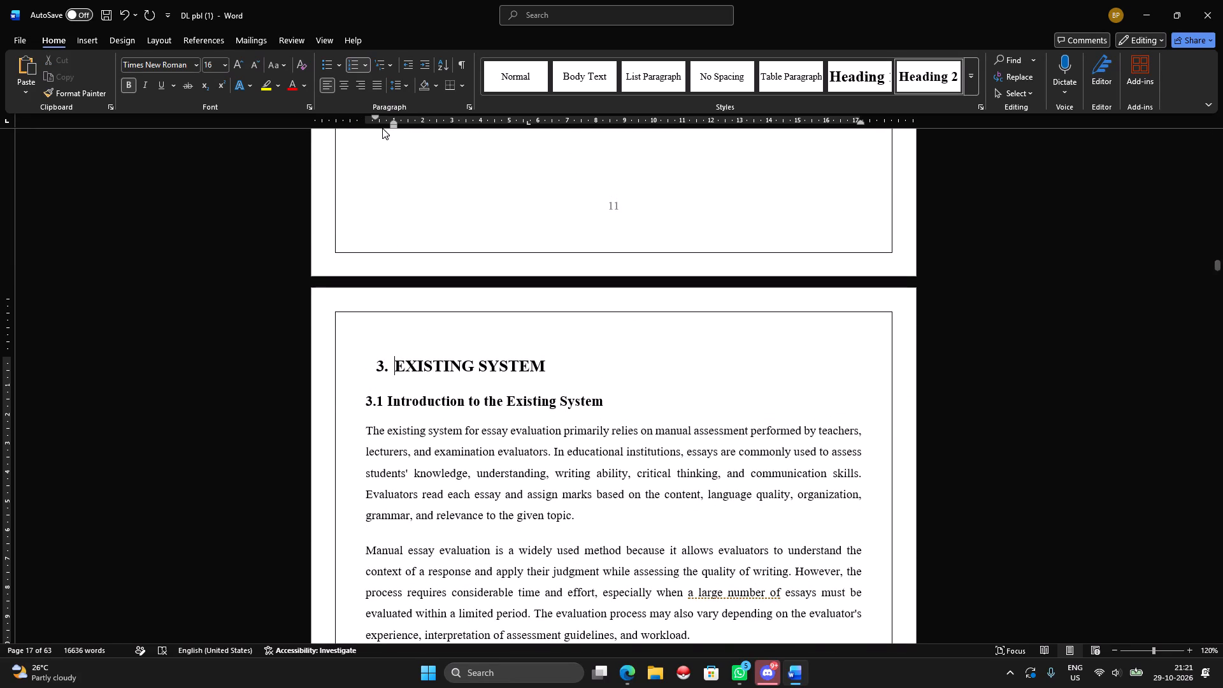
left_click_drag(377, 117, 366, 116)
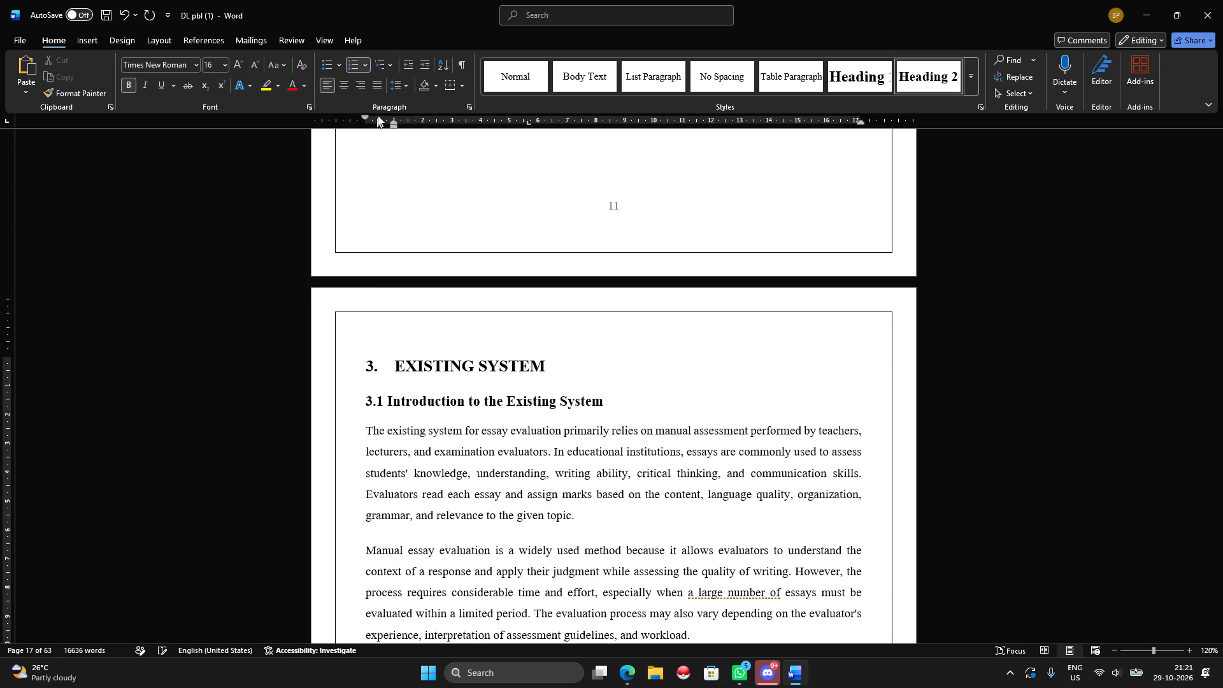
left_click_drag(392, 122, 378, 122)
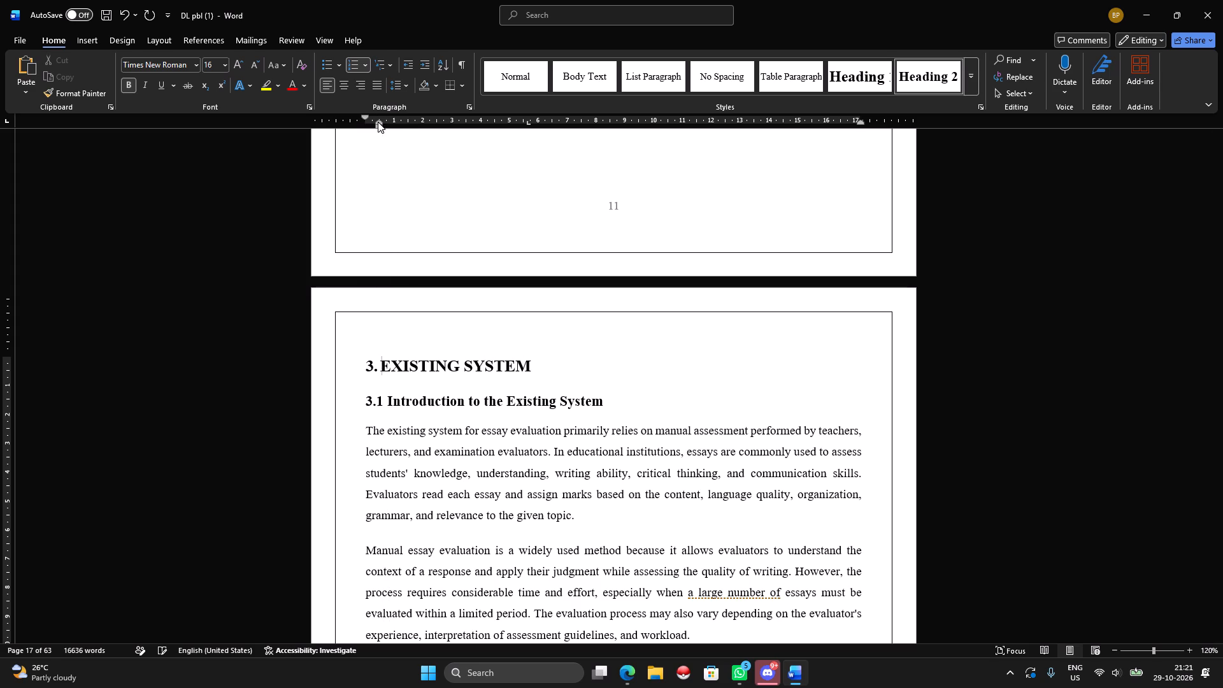
Look through chapters 3 to 6 of the report, checking the headings, text alignment and line spacing.
scroll(724, 527, "down", 6)
scroll(726, 532, "down", 20)
scroll(726, 532, "down", 5)
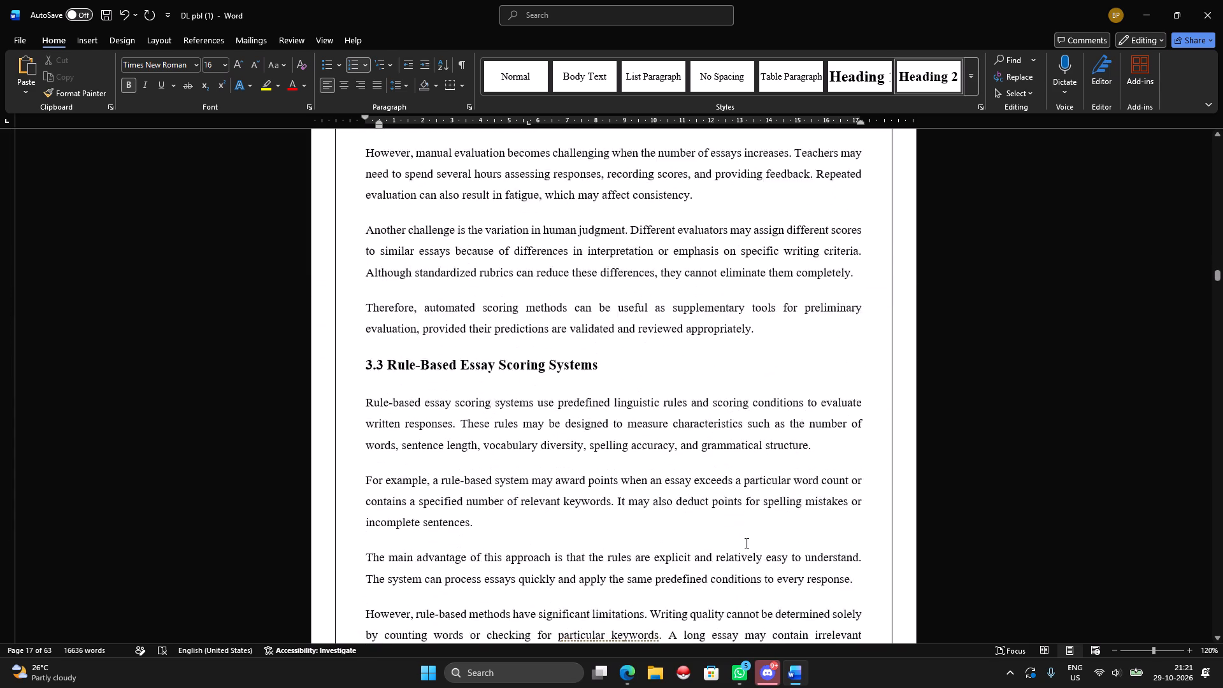
scroll(745, 543, "down", 20)
scroll(745, 543, "down", 20)
scroll(745, 543, "down", 17)
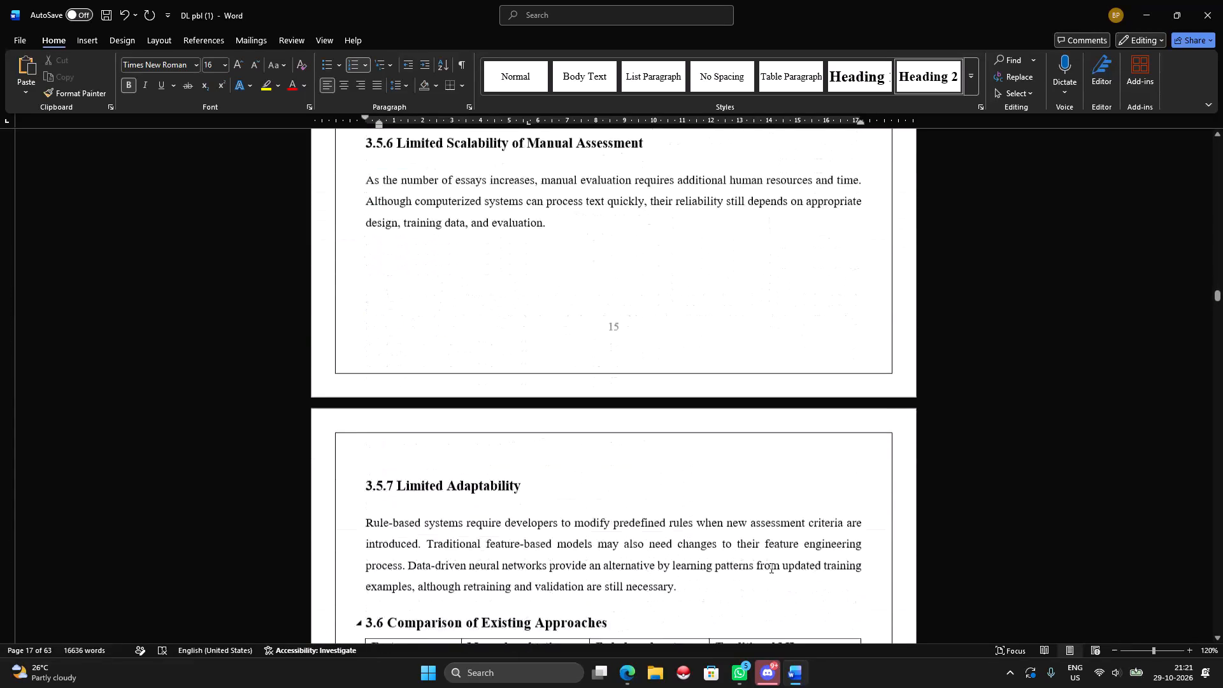
scroll(770, 568, "down", 20)
scroll(770, 568, "down", 20)
scroll(770, 568, "down", 17)
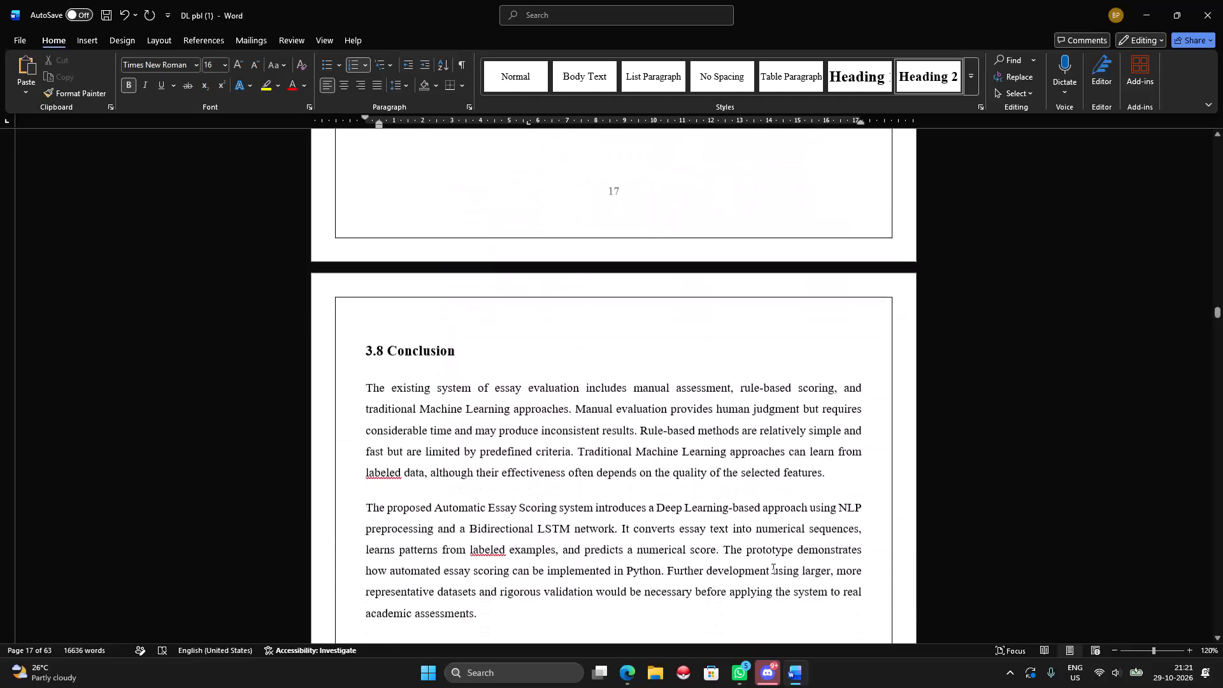
scroll(772, 568, "down", 20)
scroll(772, 568, "down", 14)
scroll(775, 566, "down", 8)
scroll(783, 571, "down", 20)
scroll(783, 571, "down", 10)
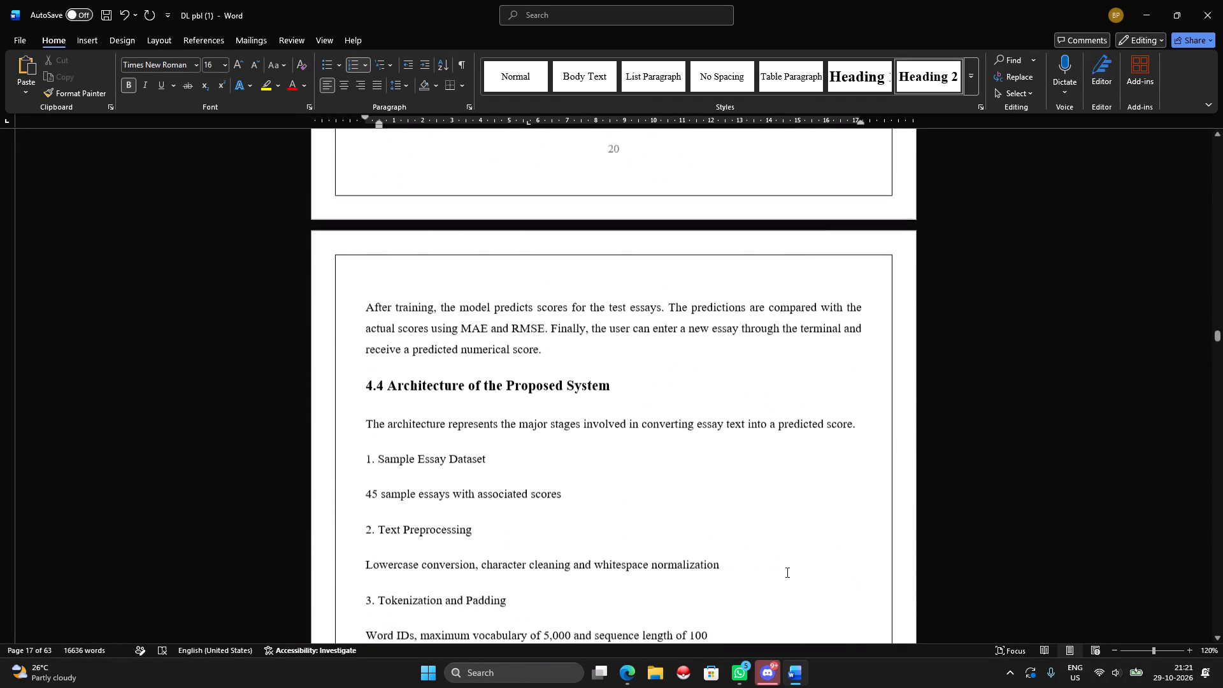
scroll(786, 572, "down", 18)
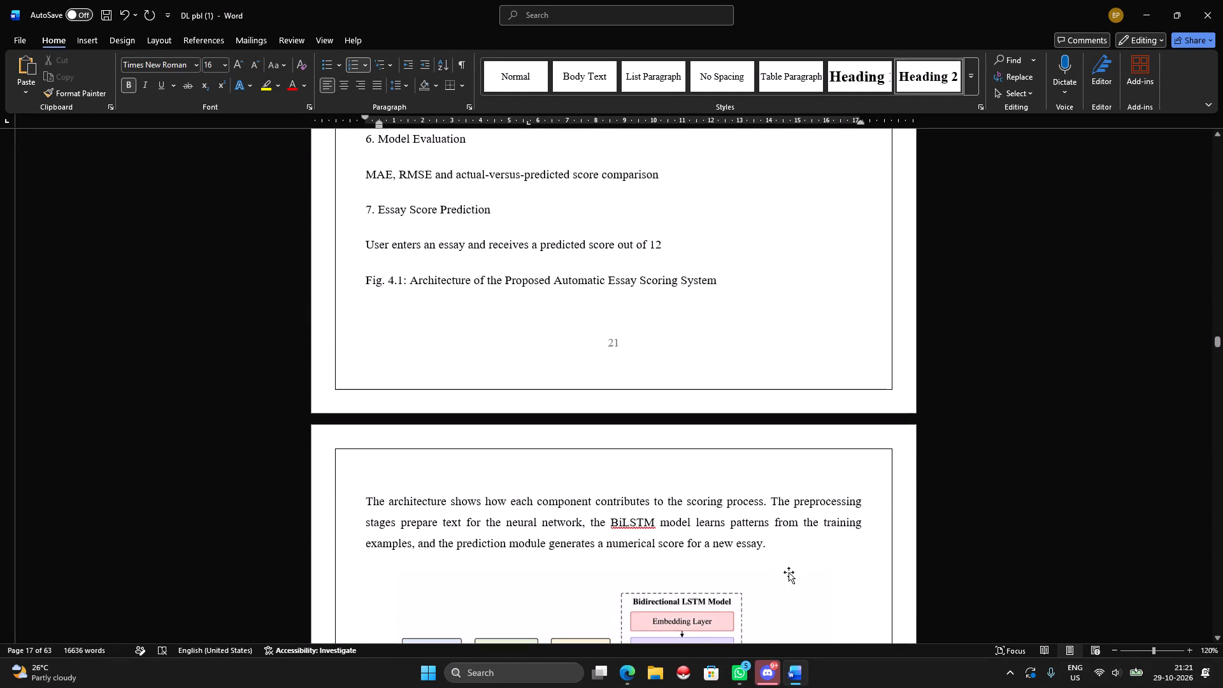
scroll(740, 505, "down", 8)
scroll(669, 482, "down", 4)
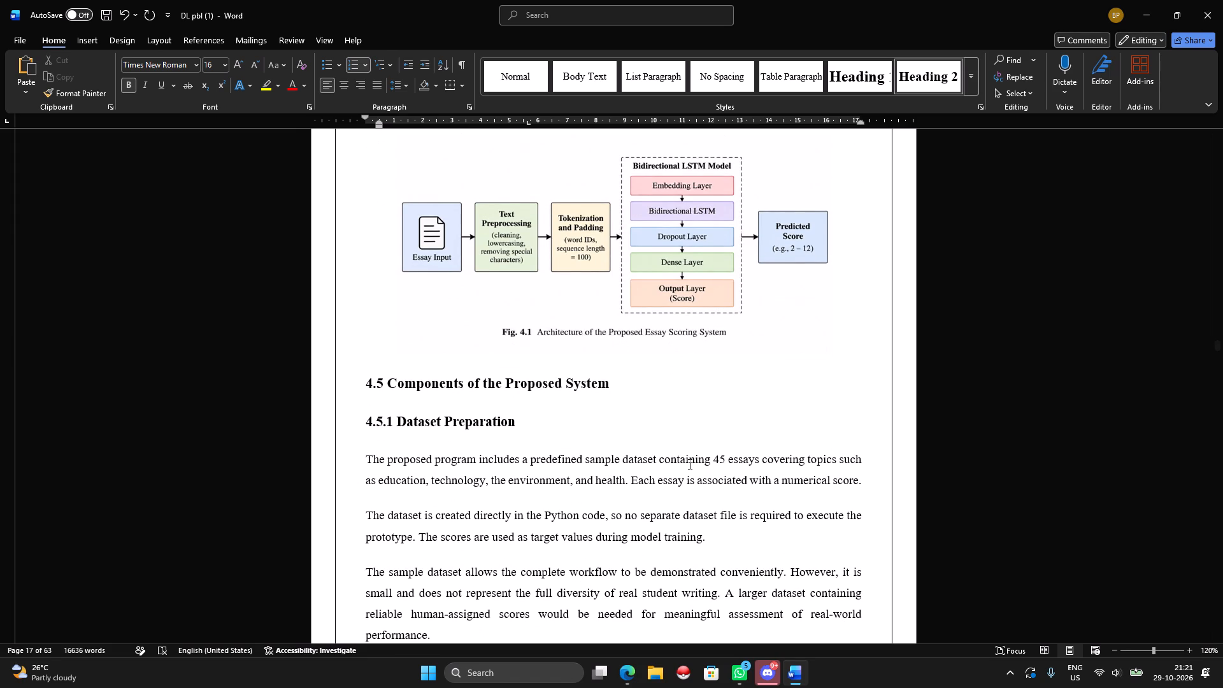
scroll(348, 450, "down", 3)
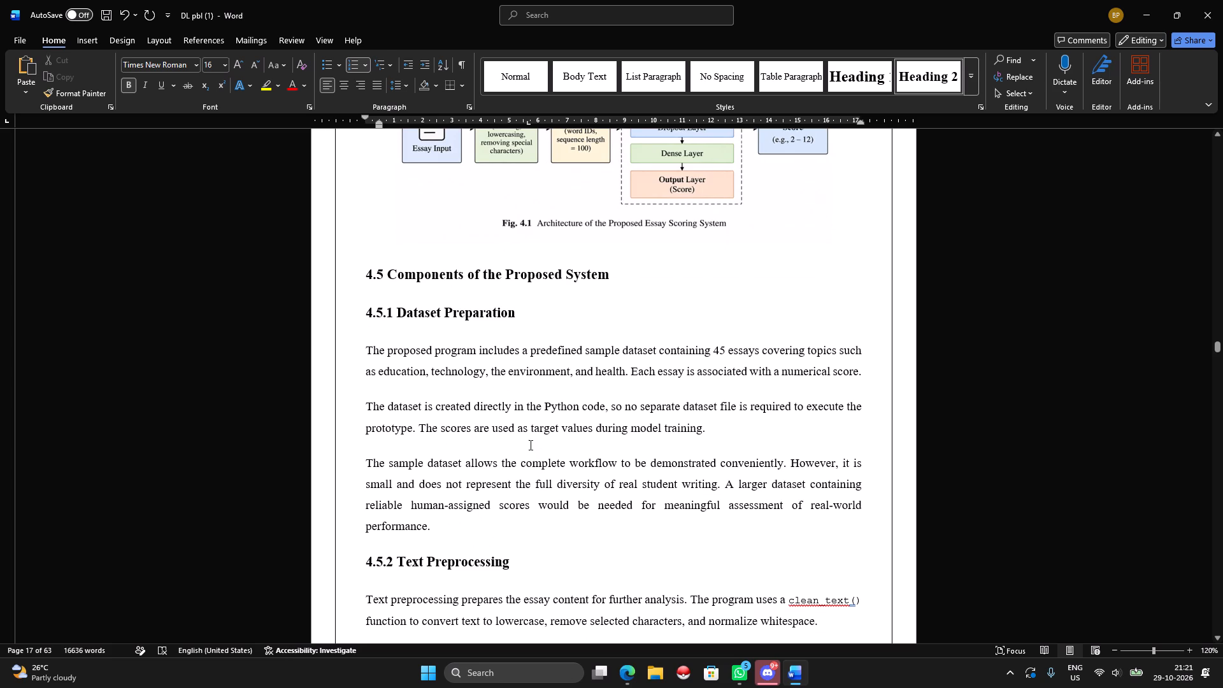
scroll(617, 398, "down", 3)
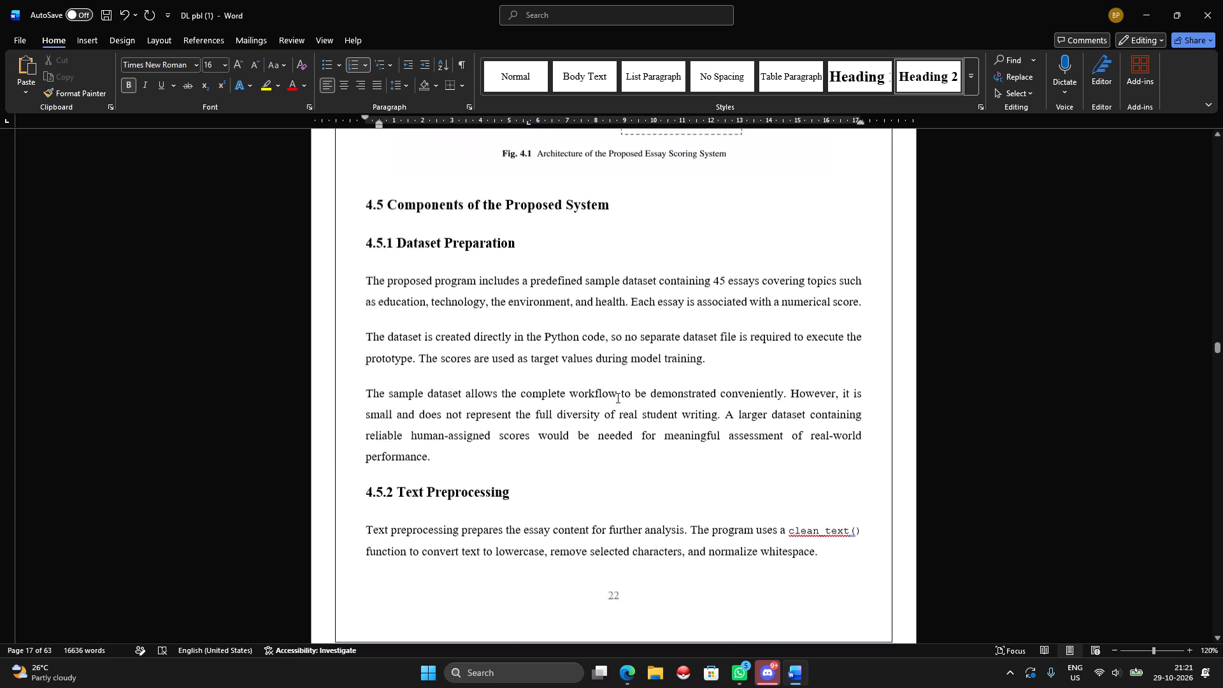
scroll(617, 398, "down", 16)
scroll(586, 408, "down", 20)
scroll(586, 408, "down", 5)
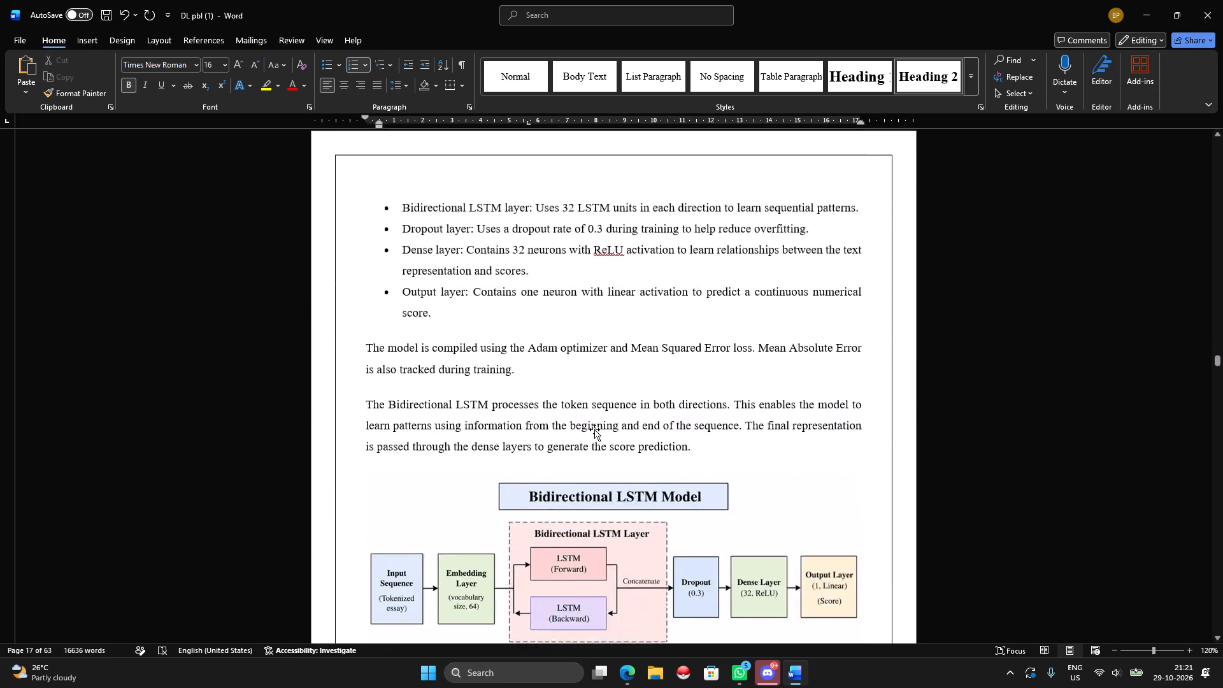
scroll(594, 427, "down", 7)
scroll(600, 426, "down", 20)
scroll(600, 426, "down", 7)
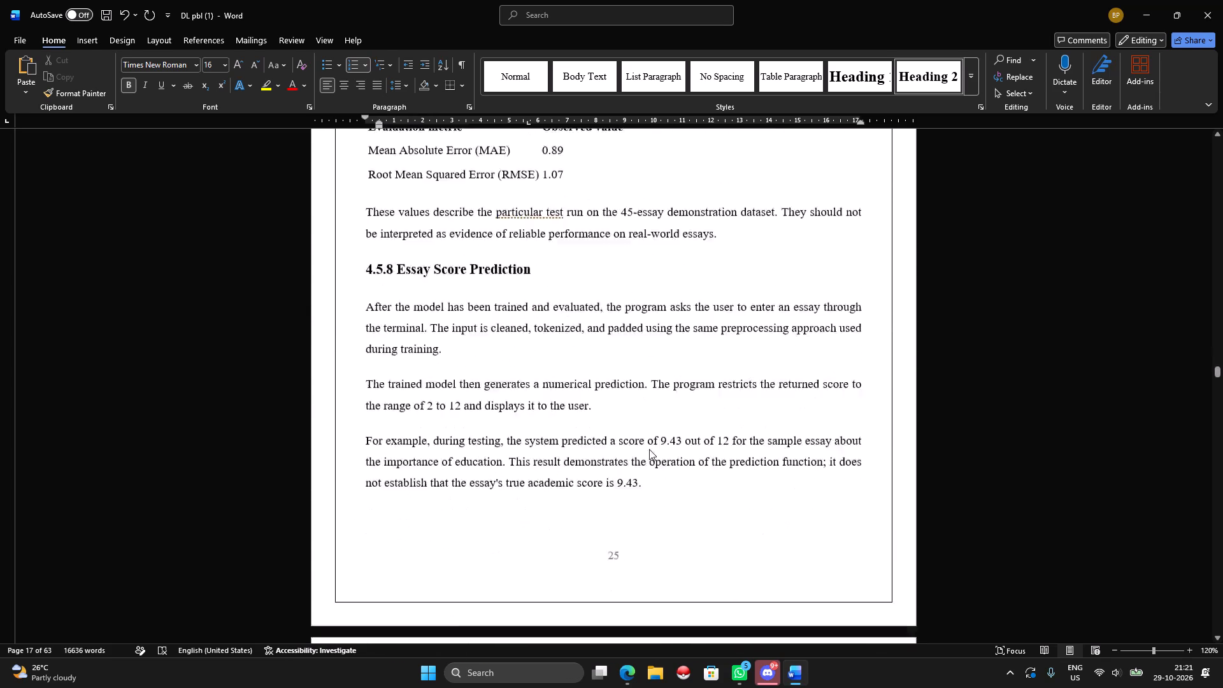
scroll(649, 449, "down", 20)
scroll(649, 449, "down", 20)
scroll(649, 449, "down", 10)
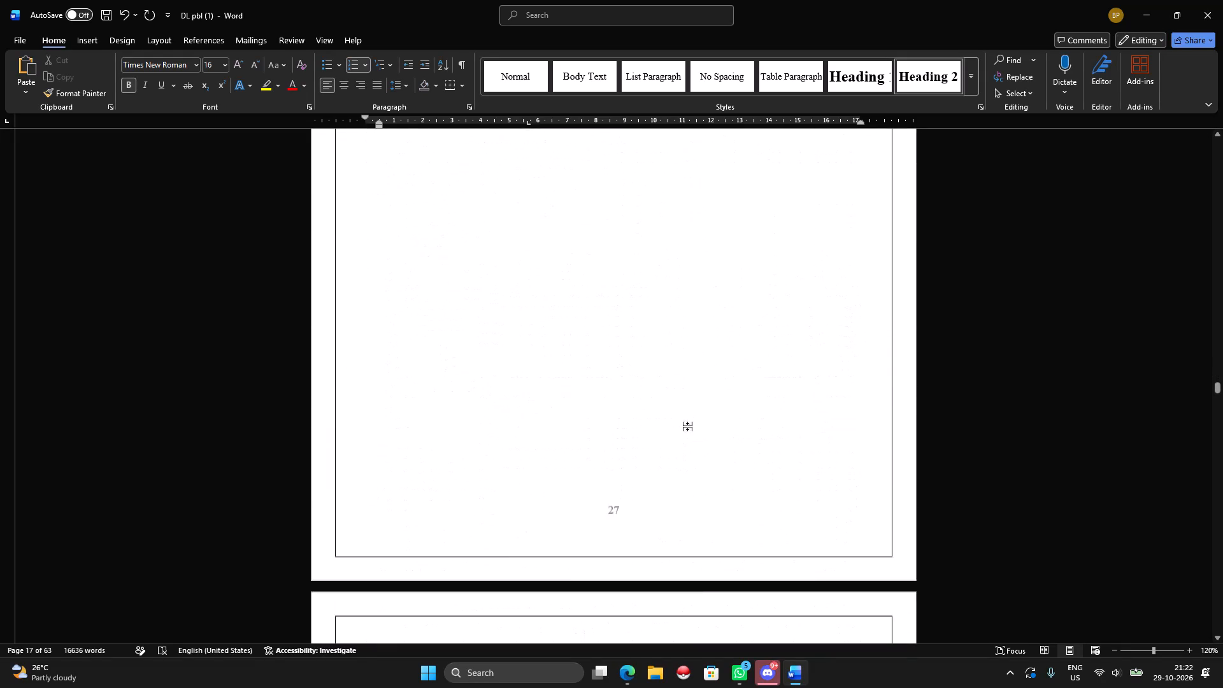
scroll(687, 426, "down", 9)
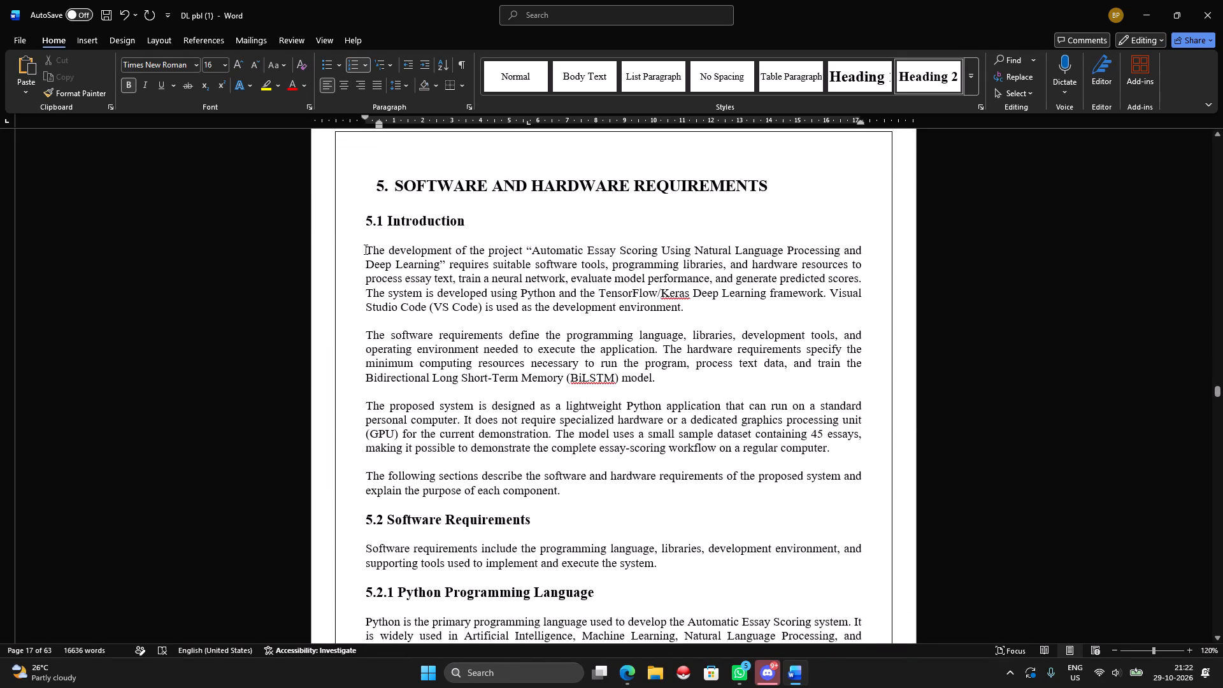
scroll(567, 414, "down", 18)
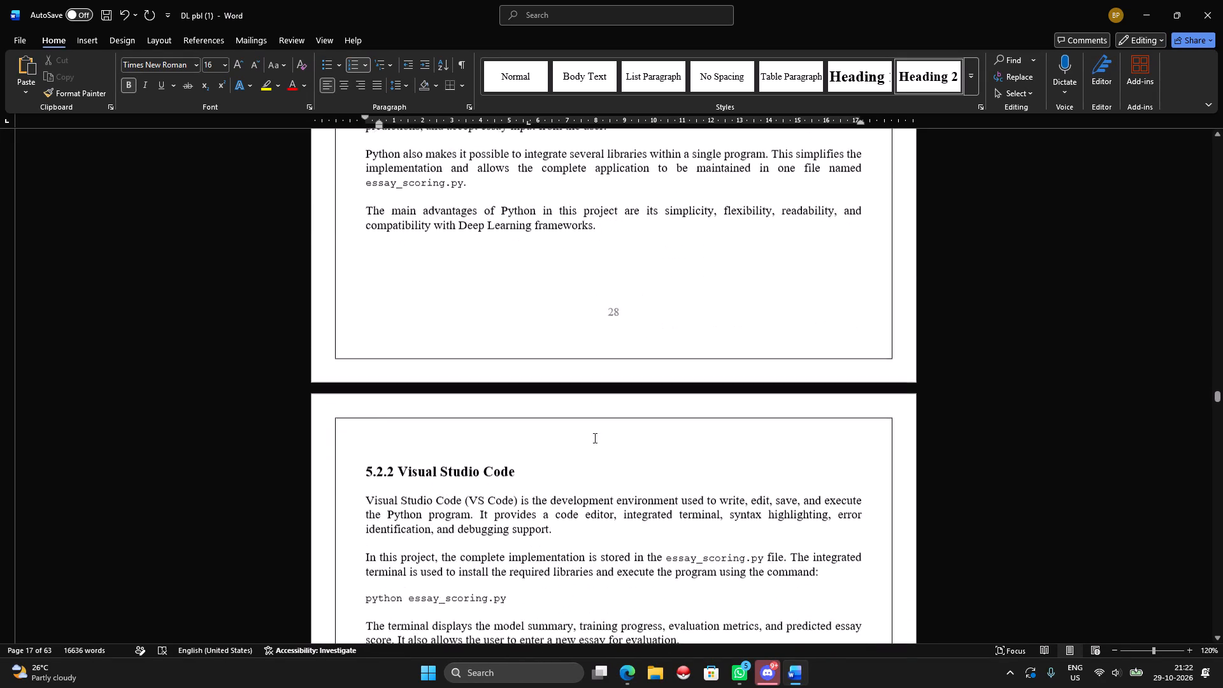
scroll(594, 438, "down", 20)
scroll(594, 438, "down", 20)
scroll(594, 438, "down", 3)
scroll(637, 438, "up", 1)
scroll(637, 439, "down", 7)
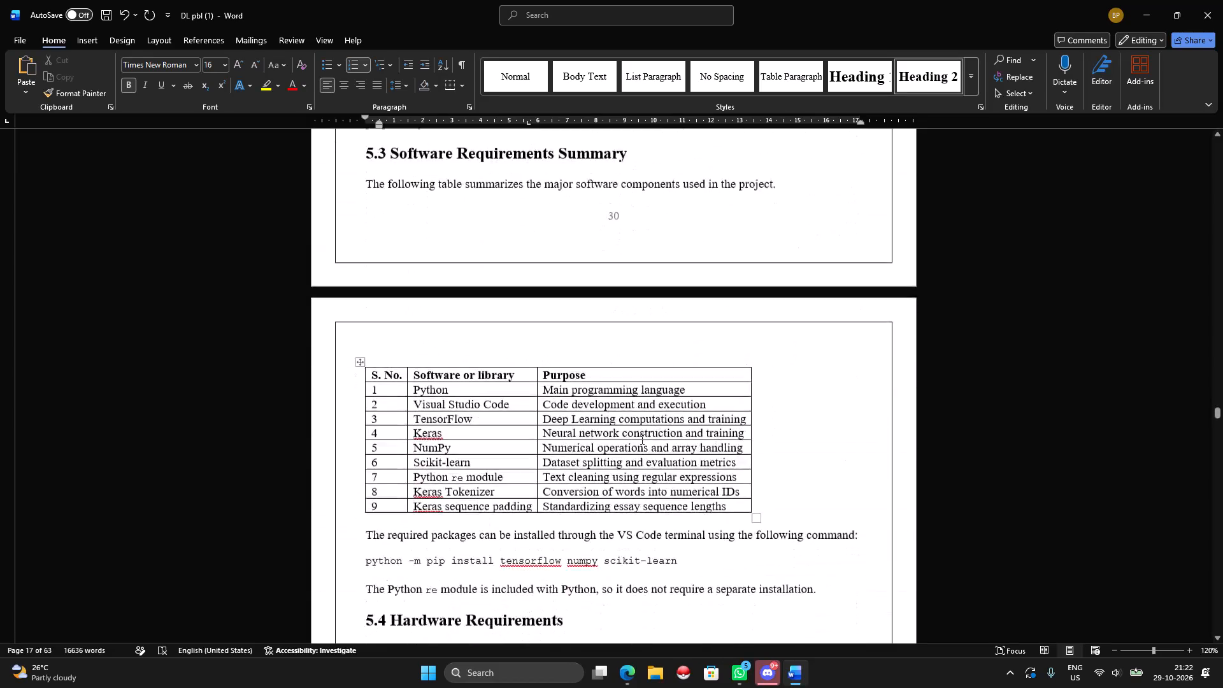
scroll(641, 439, "down", 15)
scroll(638, 443, "down", 18)
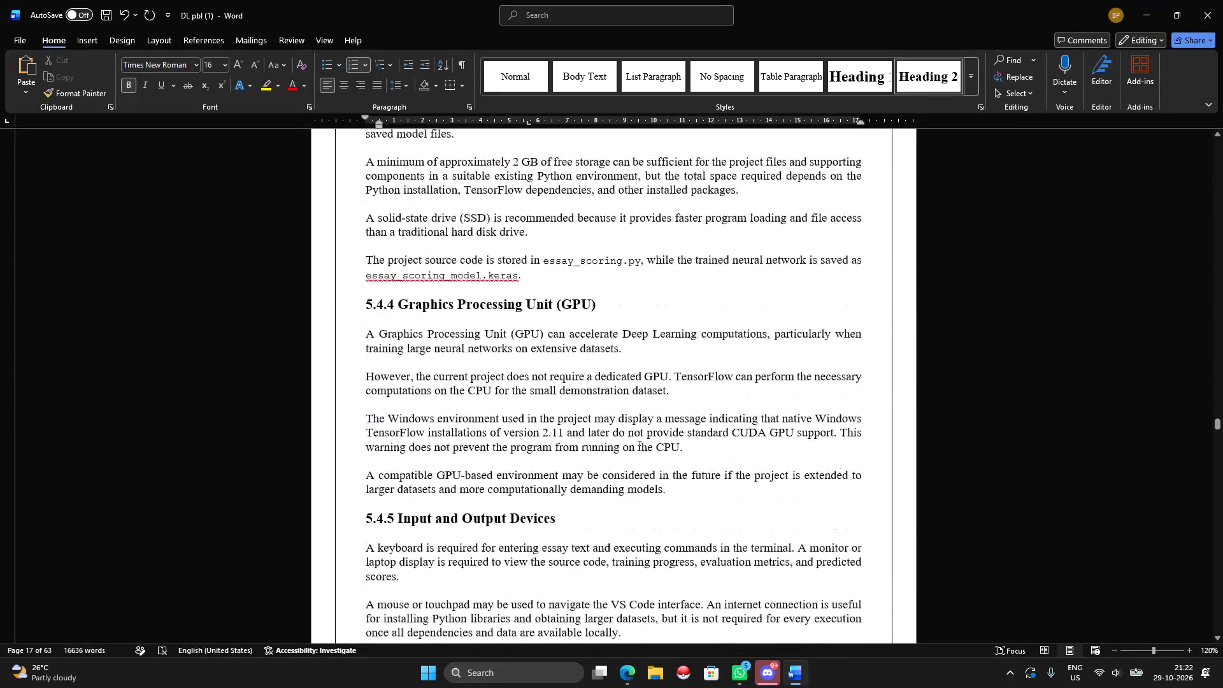
scroll(638, 445, "down", 16)
scroll(647, 437, "down", 16)
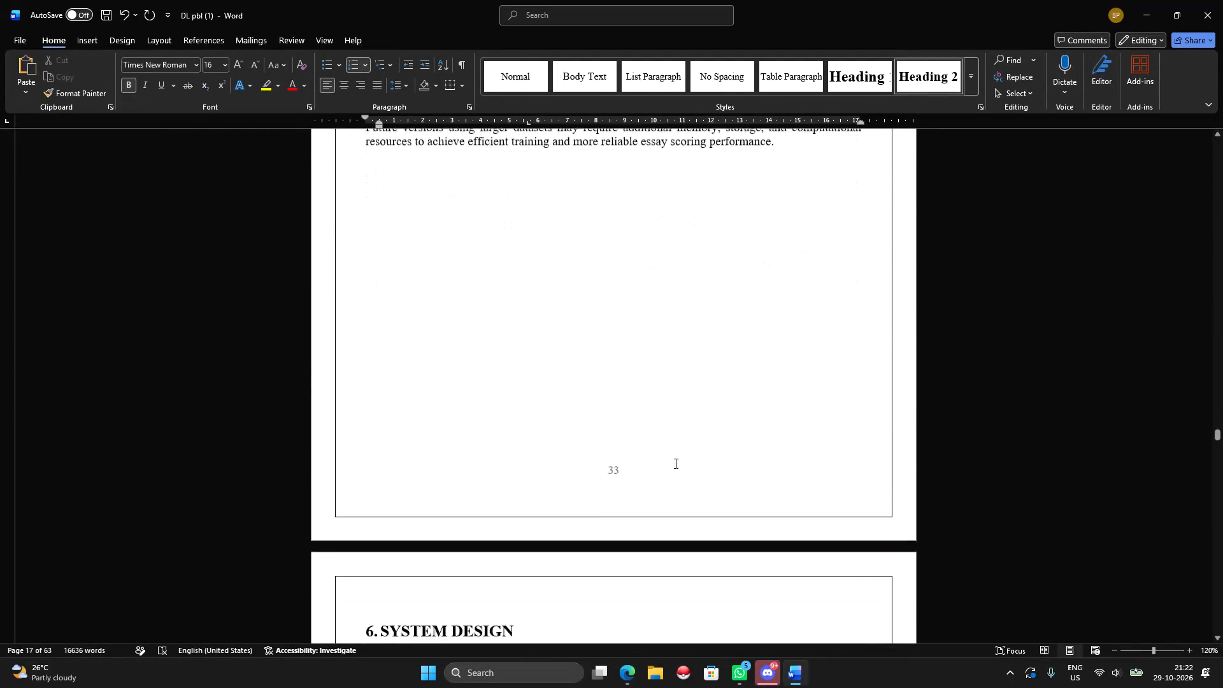
scroll(675, 463, "down", 8)
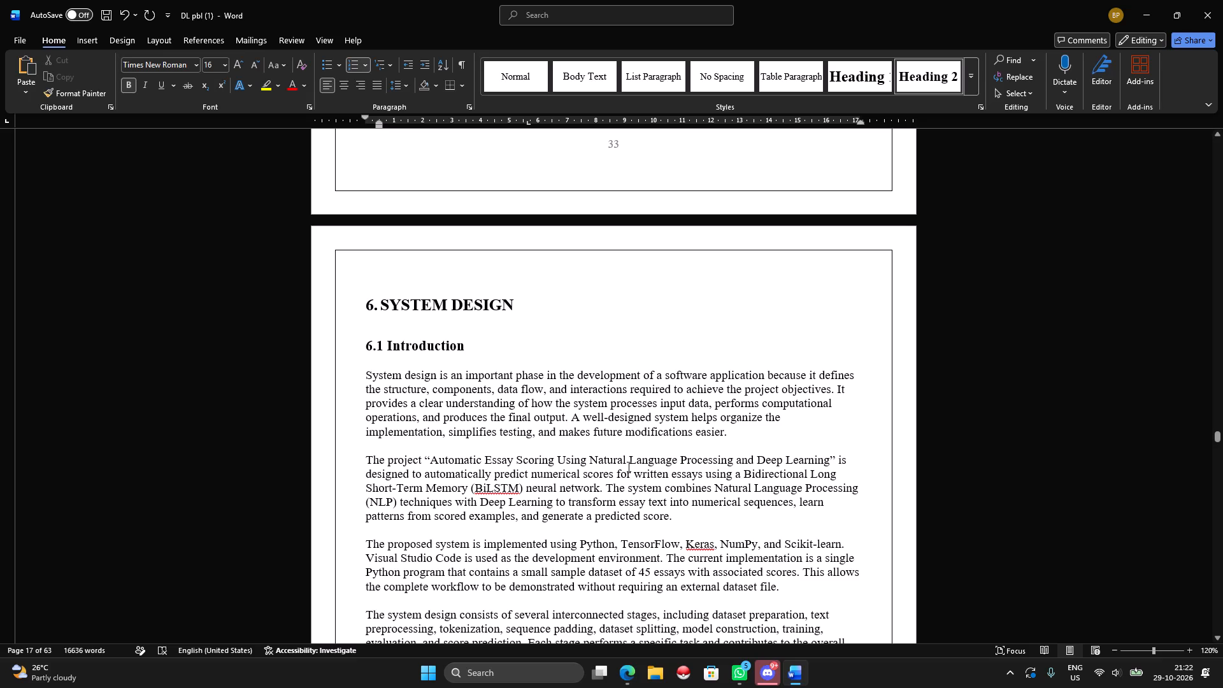
Justify the text of chapter 6, SYSTEM DESIGN, from the first paragraph under 6.1 Introduction to the chapter's last paragraph.
scroll(627, 466, "down", 2)
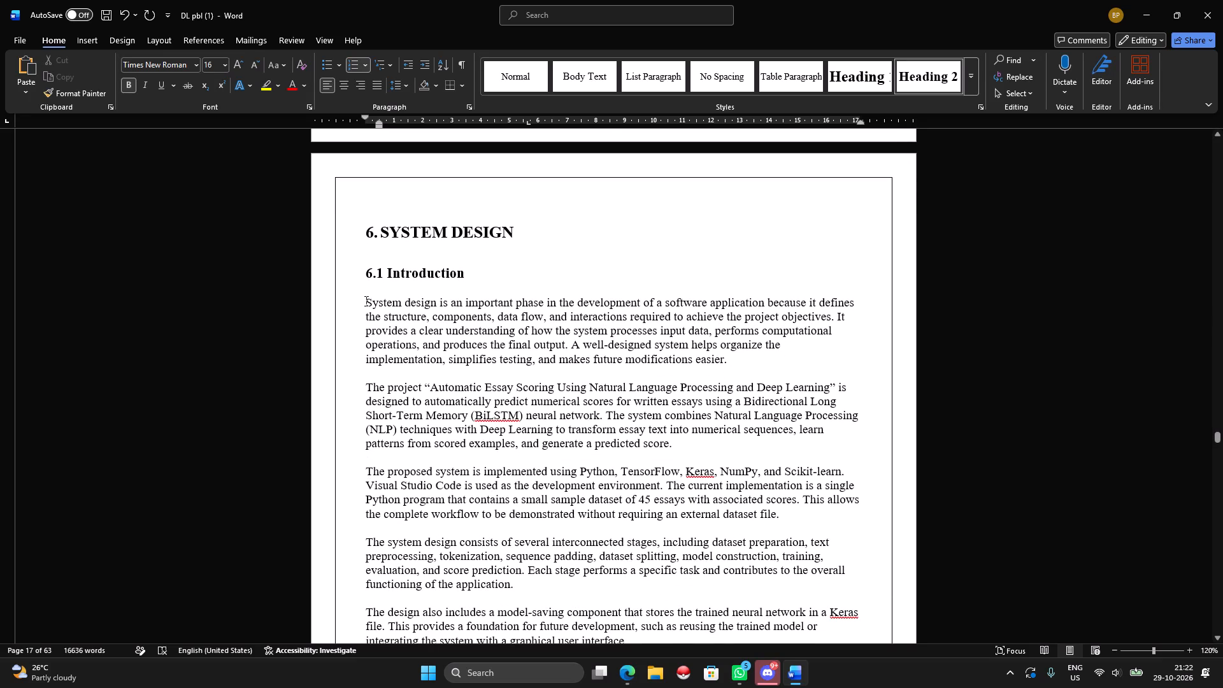
left_click_drag(365, 302, 633, 687)
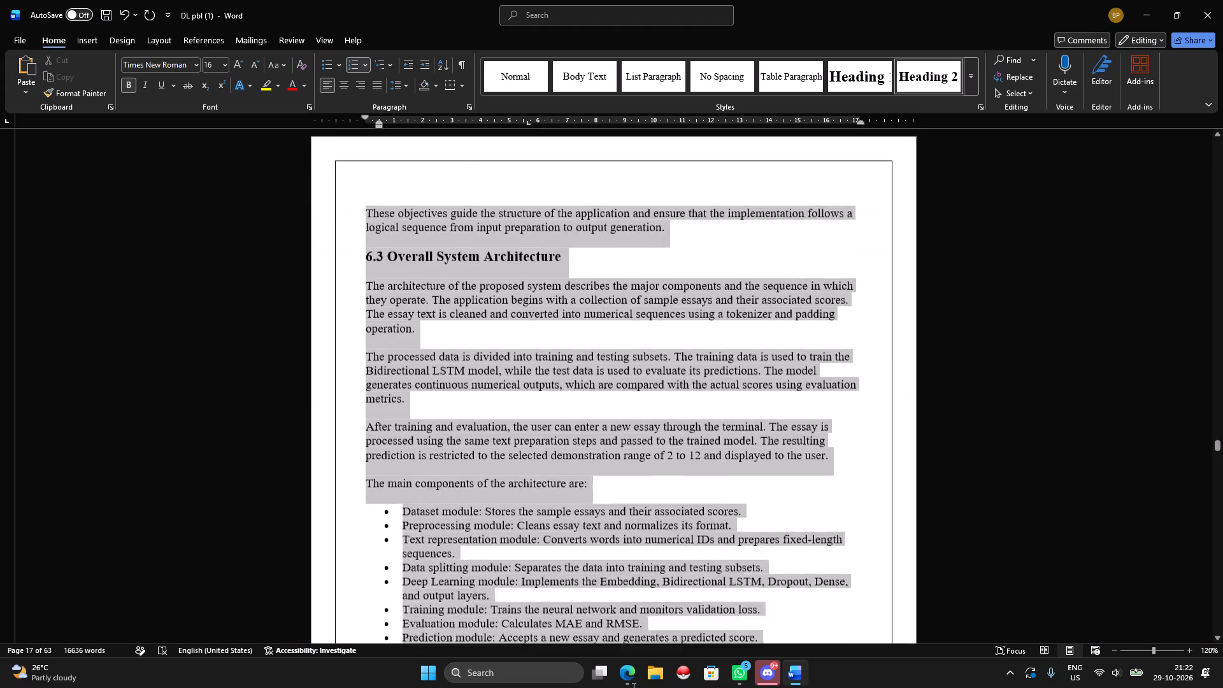
left_click_drag(633, 687, 687, 687)
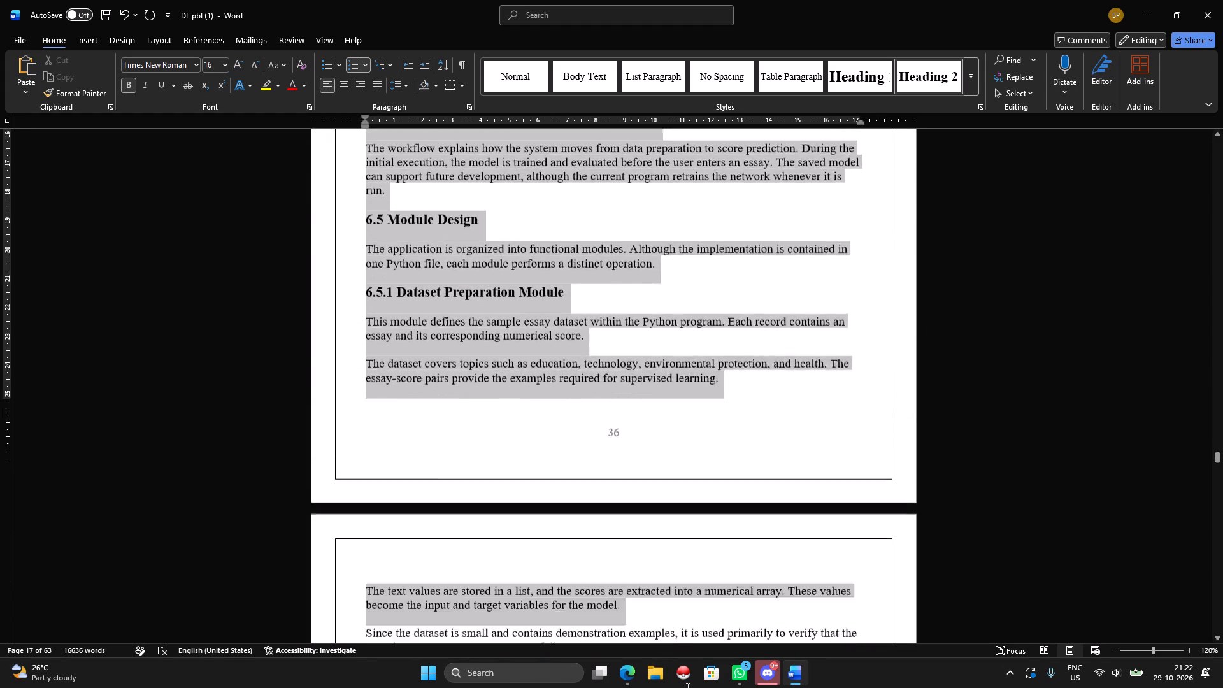
left_click_drag(687, 687, 739, 643)
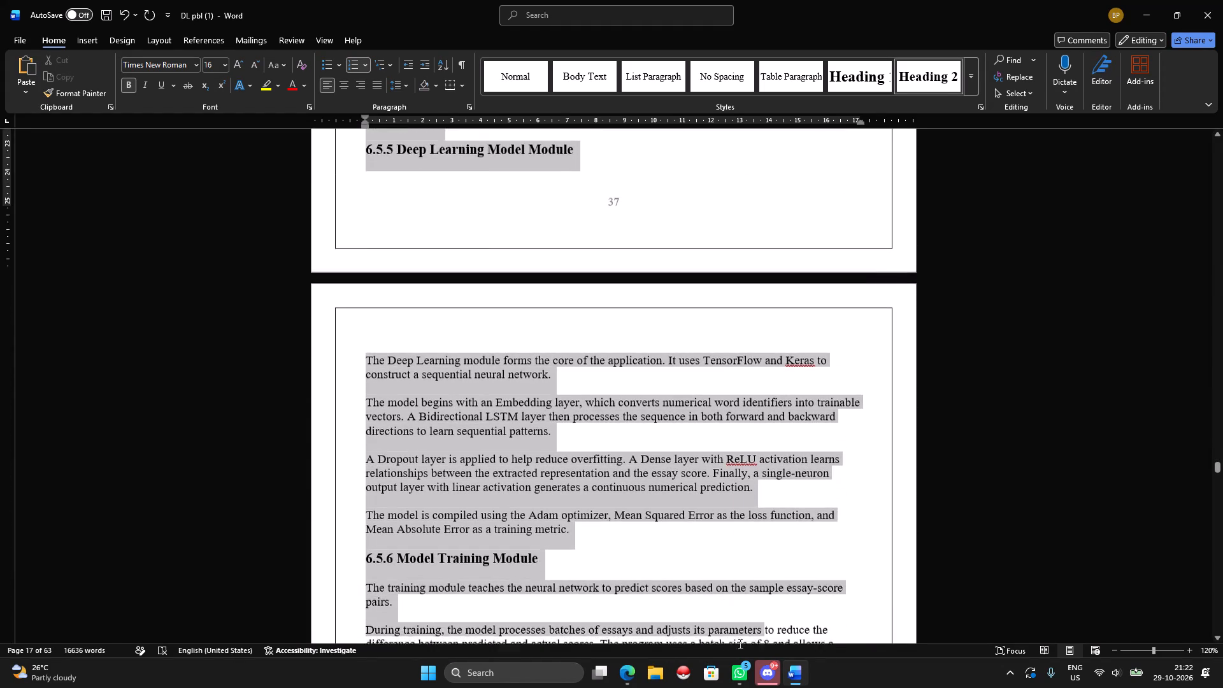
left_click_drag(739, 643, 760, 676)
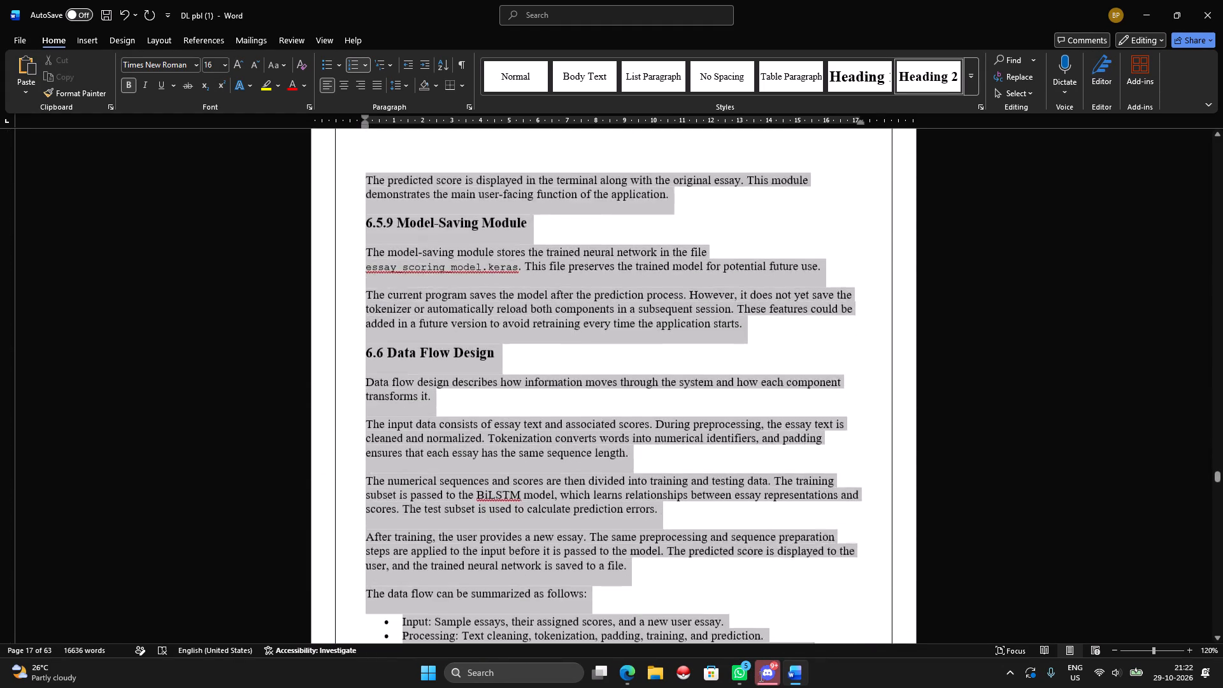
left_click_drag(760, 676, 956, 313)
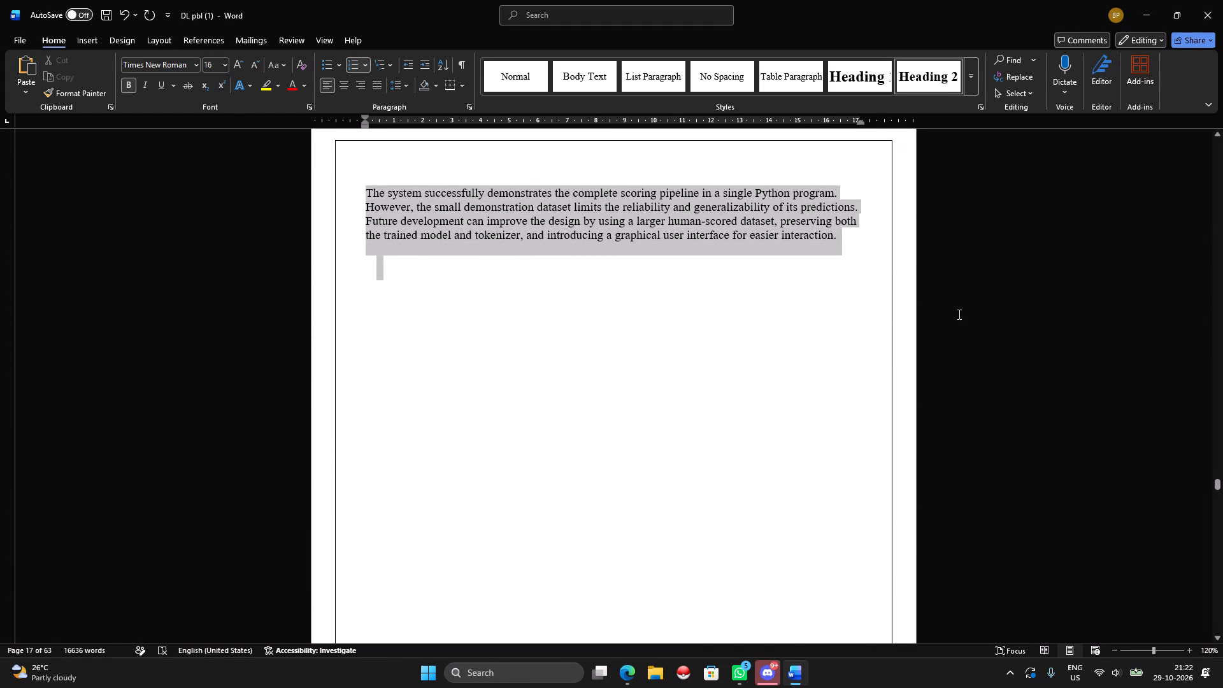
left_click_drag(956, 313, 843, 232)
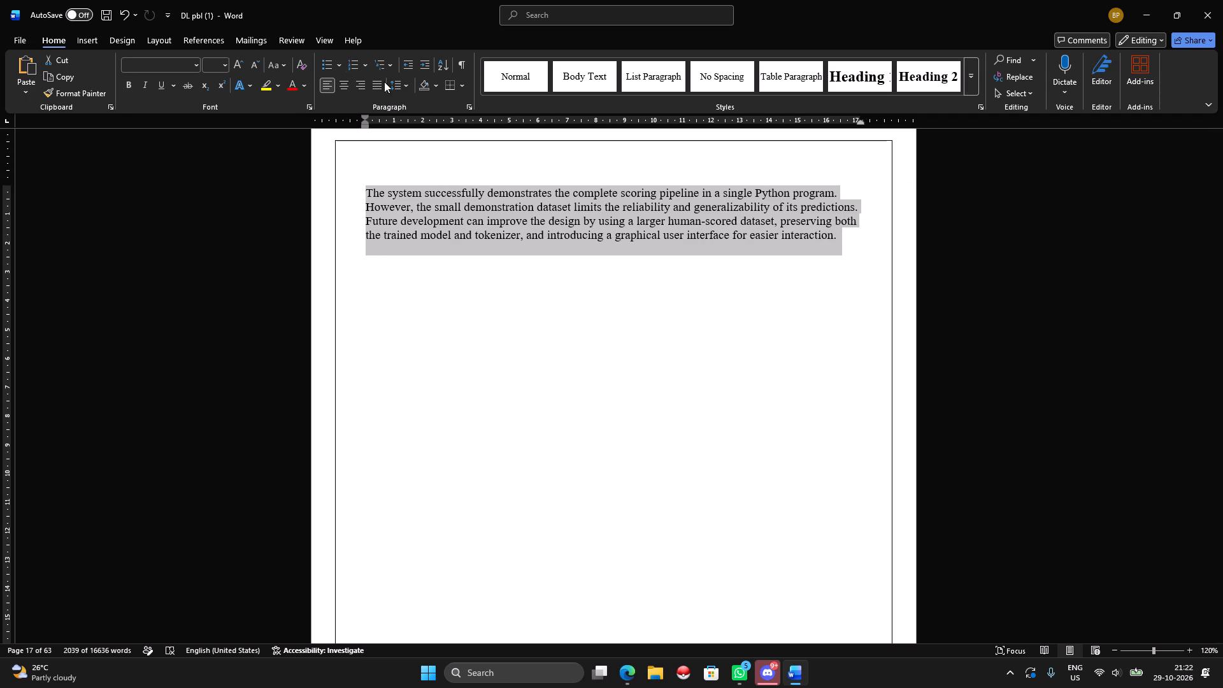
left_click(378, 80)
Set the line spacing of the selected chapter 6 text to 1.5.
scroll(492, 368, "up", 20)
scroll(492, 368, "up", 6)
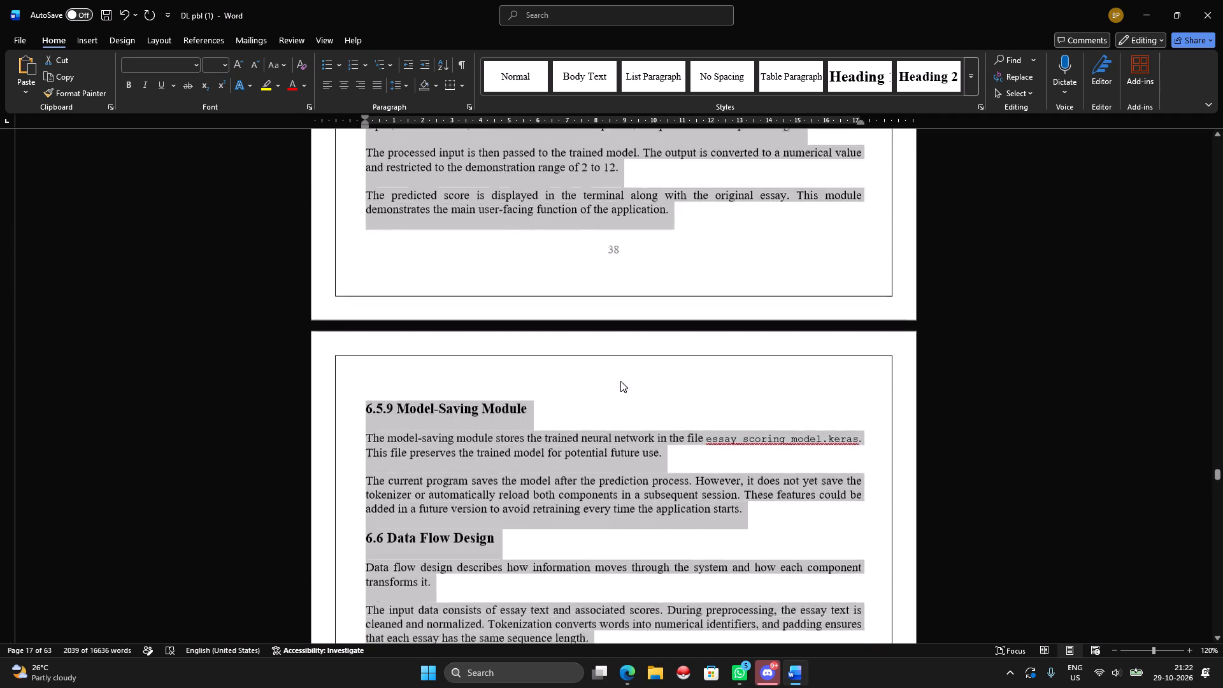
scroll(620, 381, "up", 14)
left_click(410, 89)
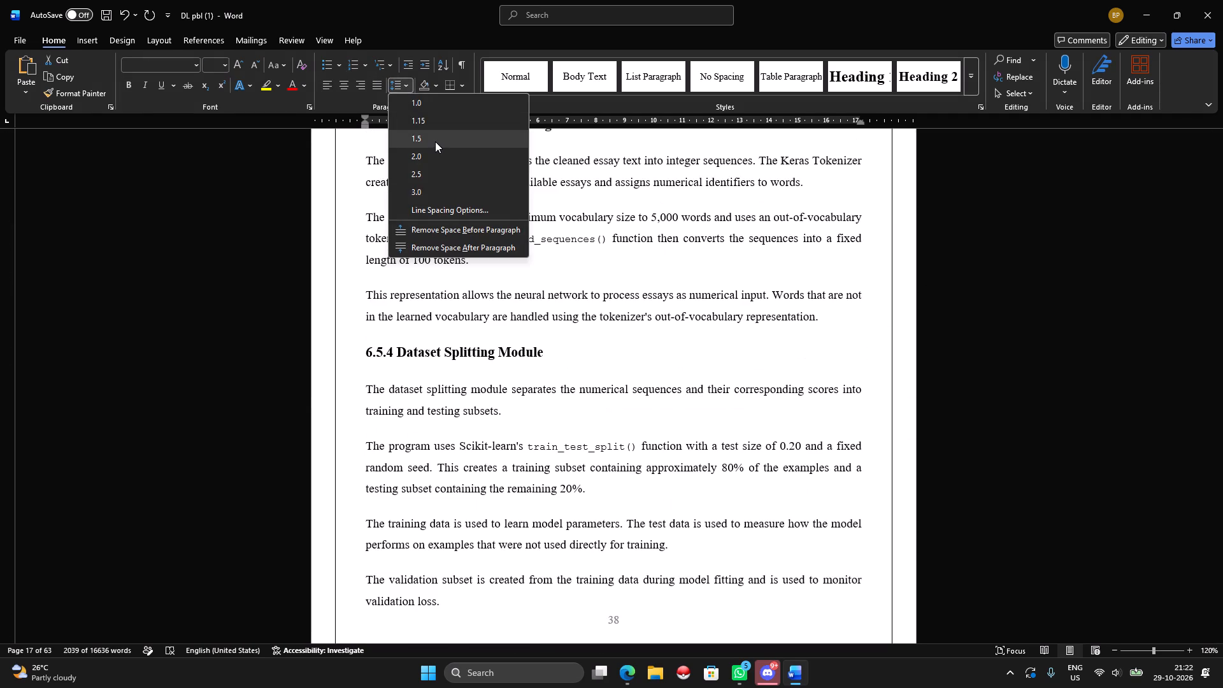
left_click(435, 138)
Set the line spacing of chapter 5 to 1.5, from the first paragraph under 5.1 Introduction through the end of 5.6 Conclusion.
scroll(479, 282, "up", 20)
scroll(479, 282, "up", 11)
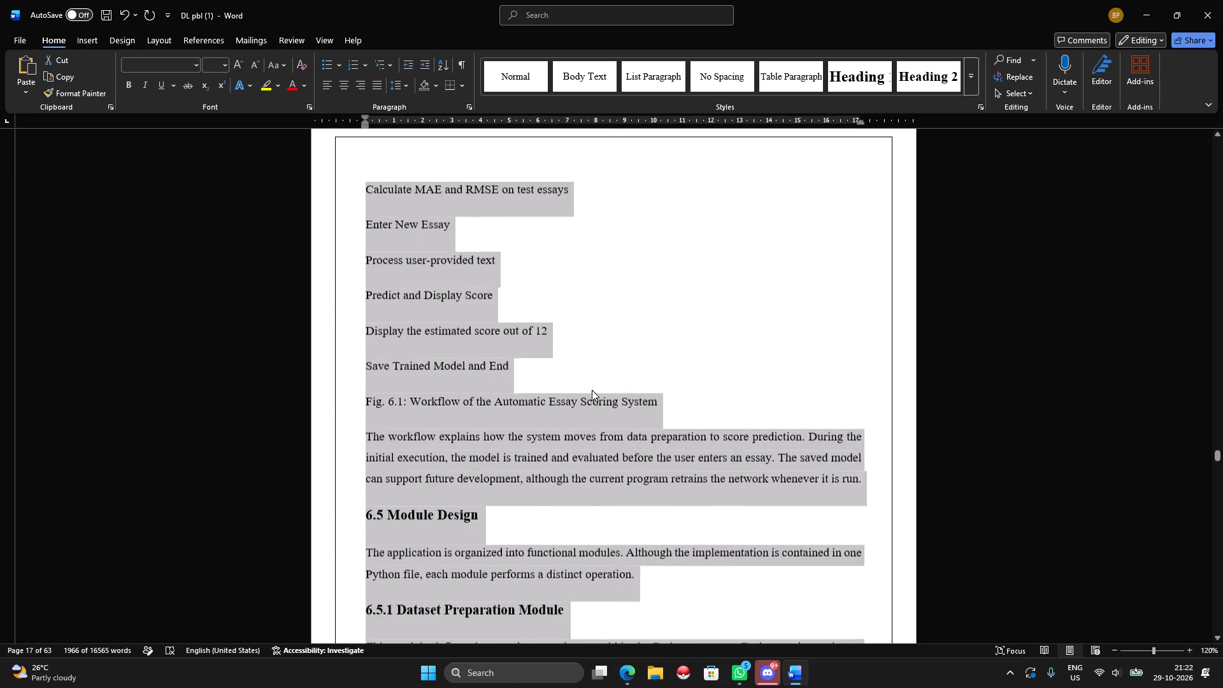
scroll(592, 390, "up", 20)
scroll(592, 390, "up", 20)
scroll(592, 390, "up", 5)
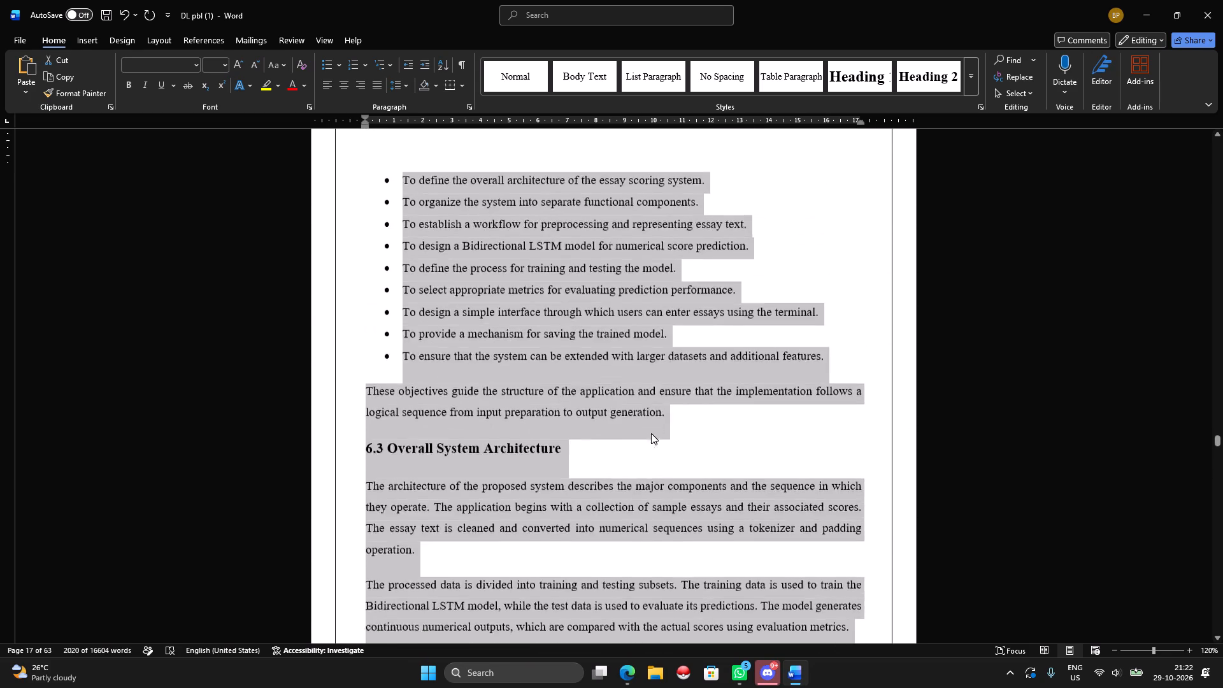
scroll(651, 433, "up", 20)
scroll(651, 433, "up", 20)
scroll(651, 433, "up", 5)
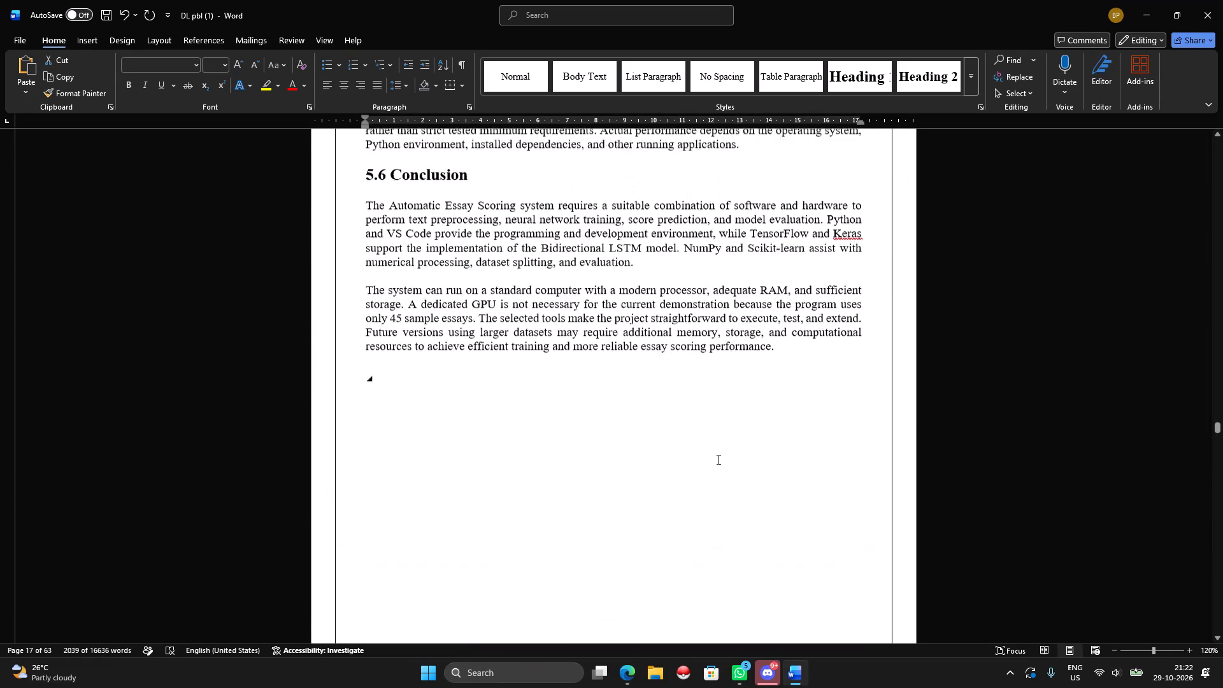
scroll(717, 459, "up", 9)
scroll(724, 456, "down", 6)
left_click_drag(768, 467, 768, 467)
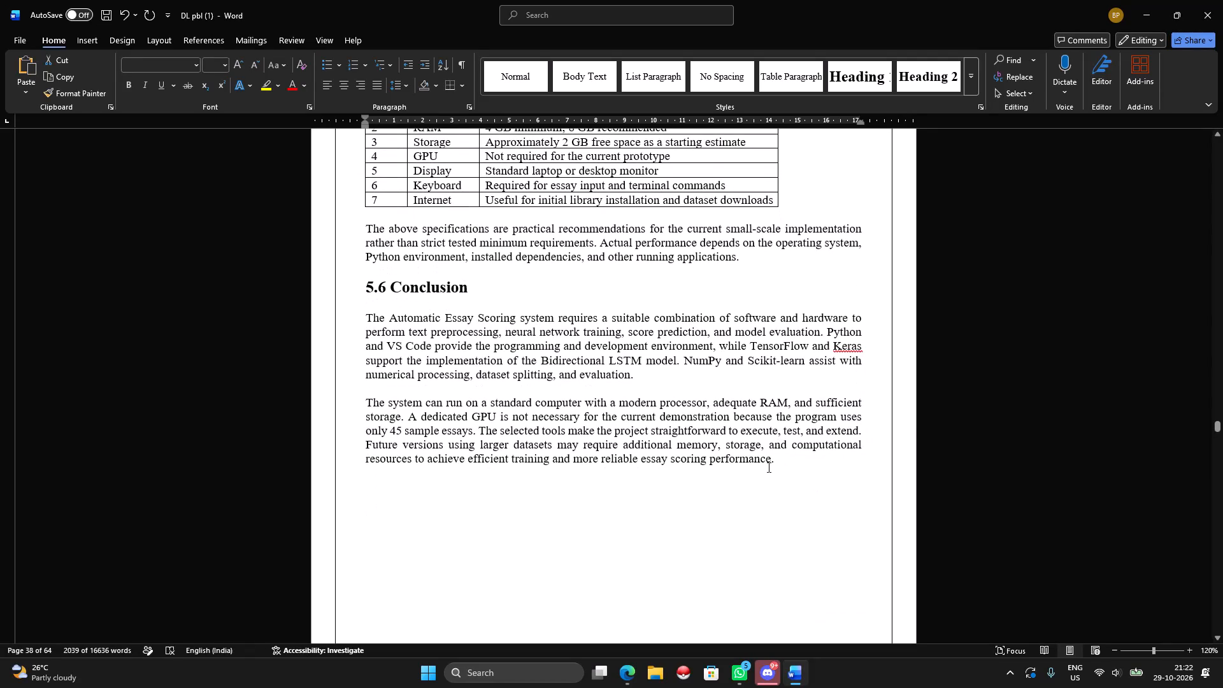
left_click_drag(768, 467, 729, 433)
left_click(792, 464)
left_click_drag(791, 464, 375, 6)
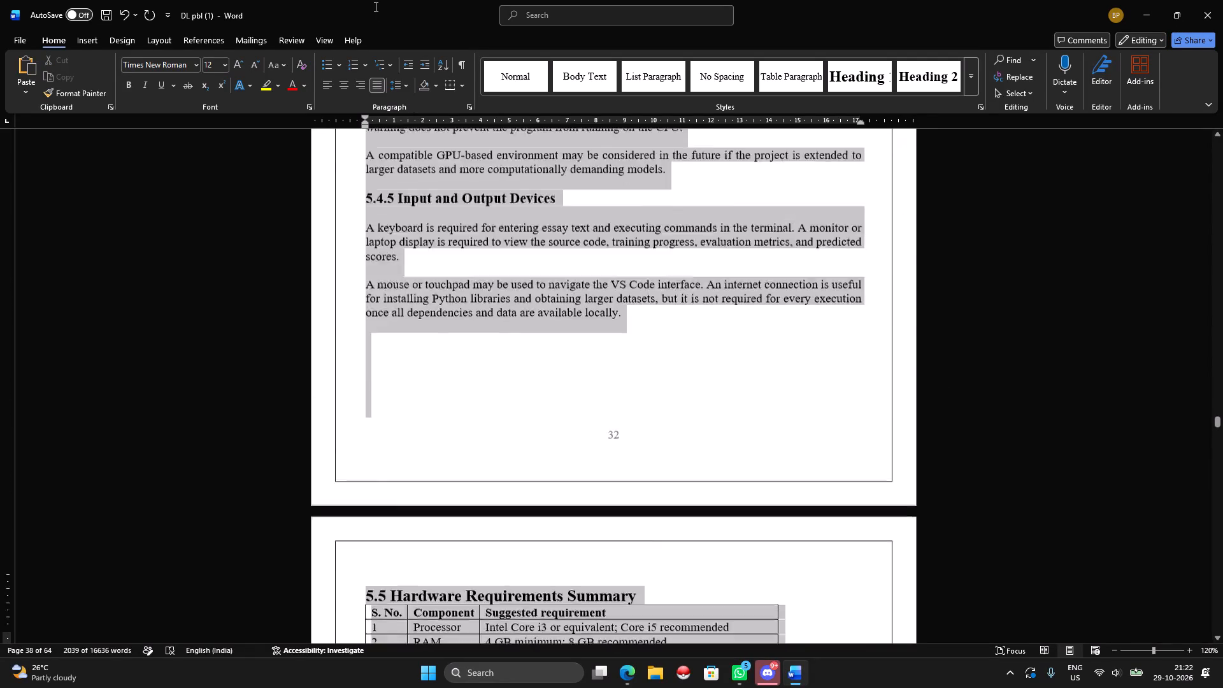
left_click_drag(375, 6, 377, 10)
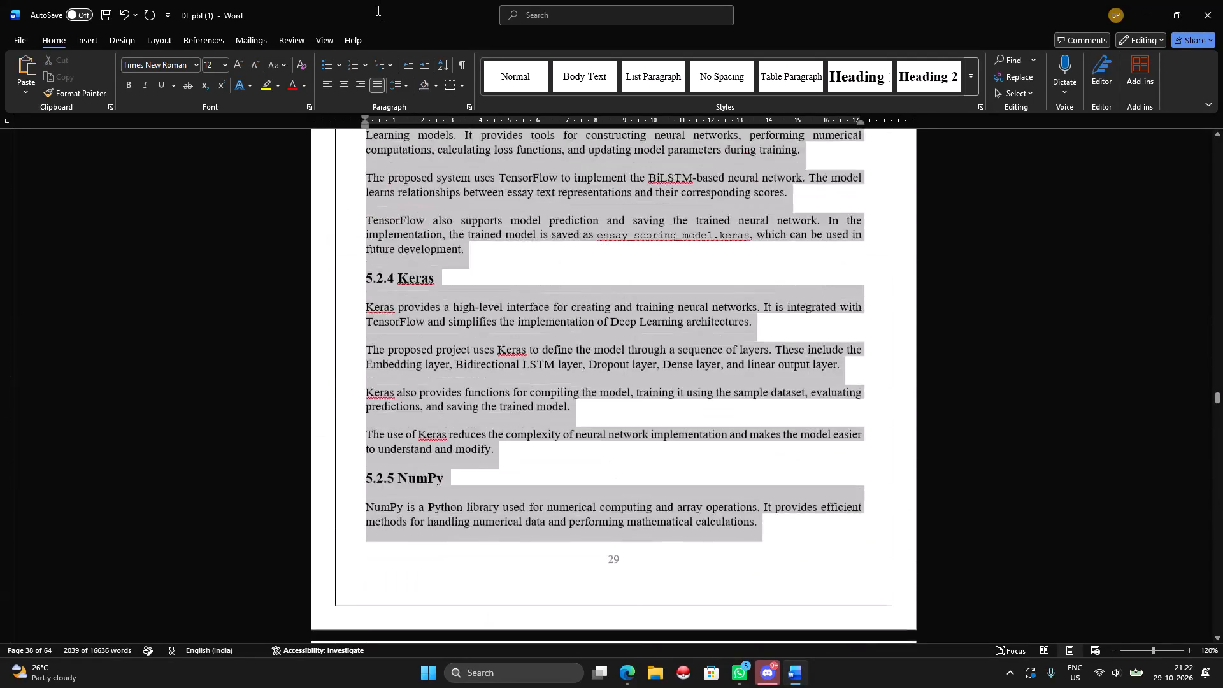
left_click_drag(377, 10, 430, 433)
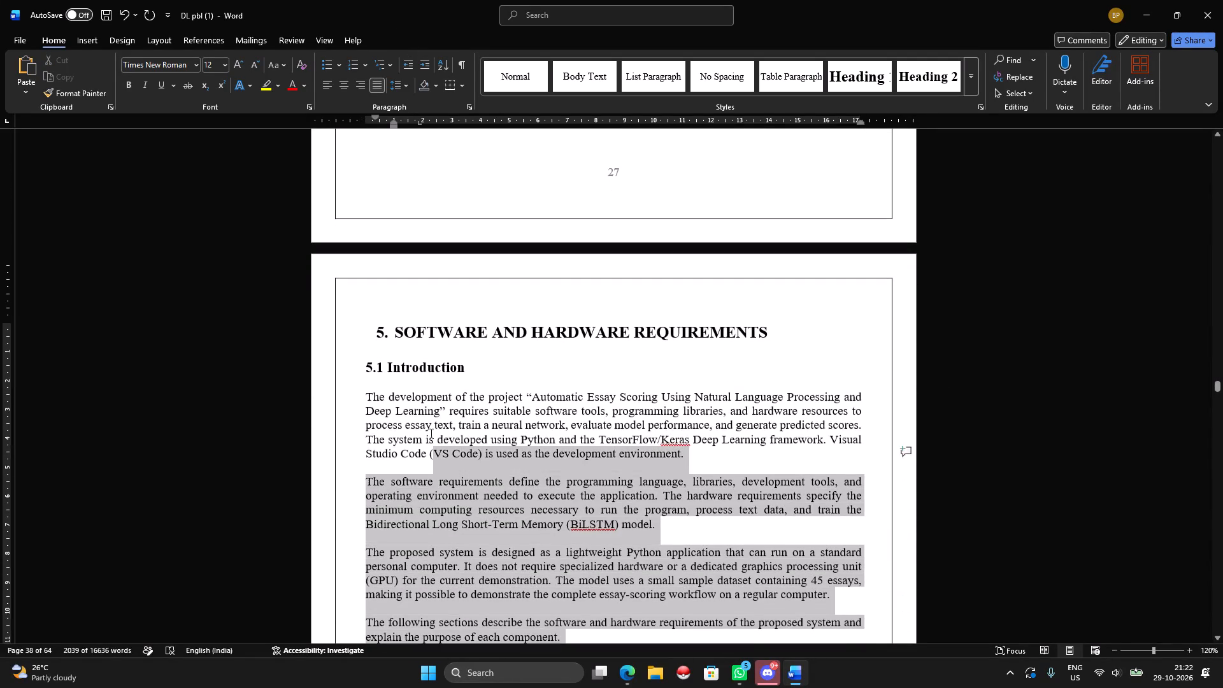
left_click_drag(430, 433, 364, 401)
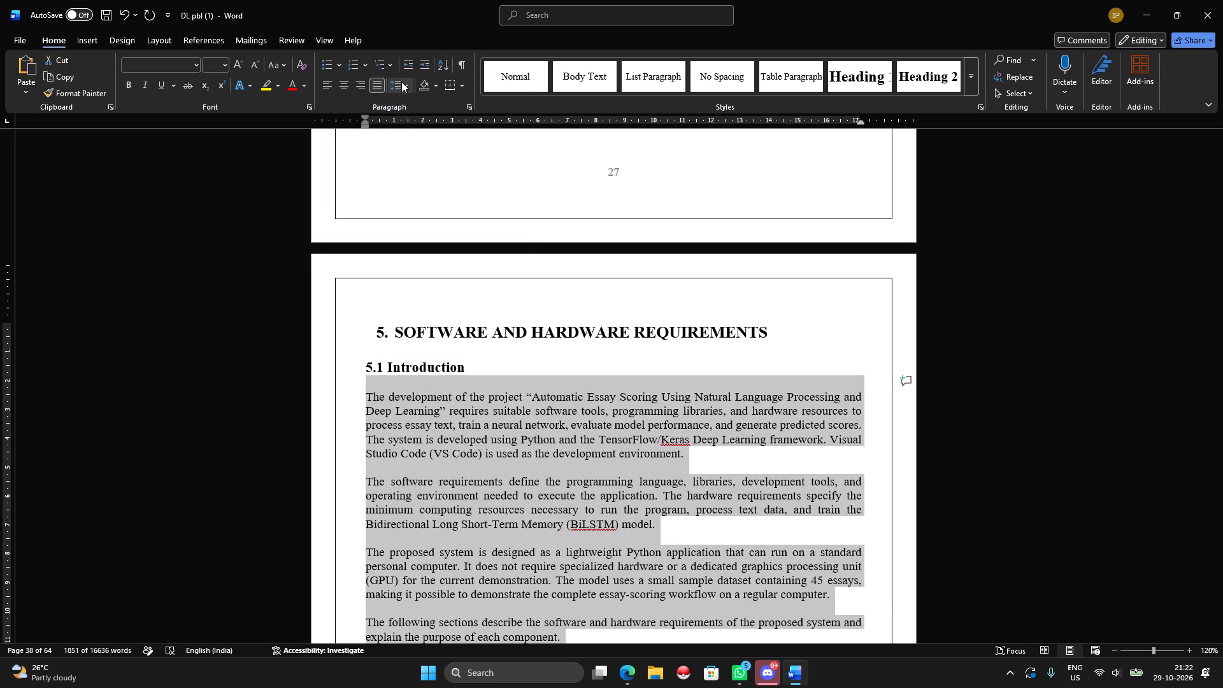
left_click(403, 81)
left_click(426, 131)
scroll(533, 352, "up", 5)
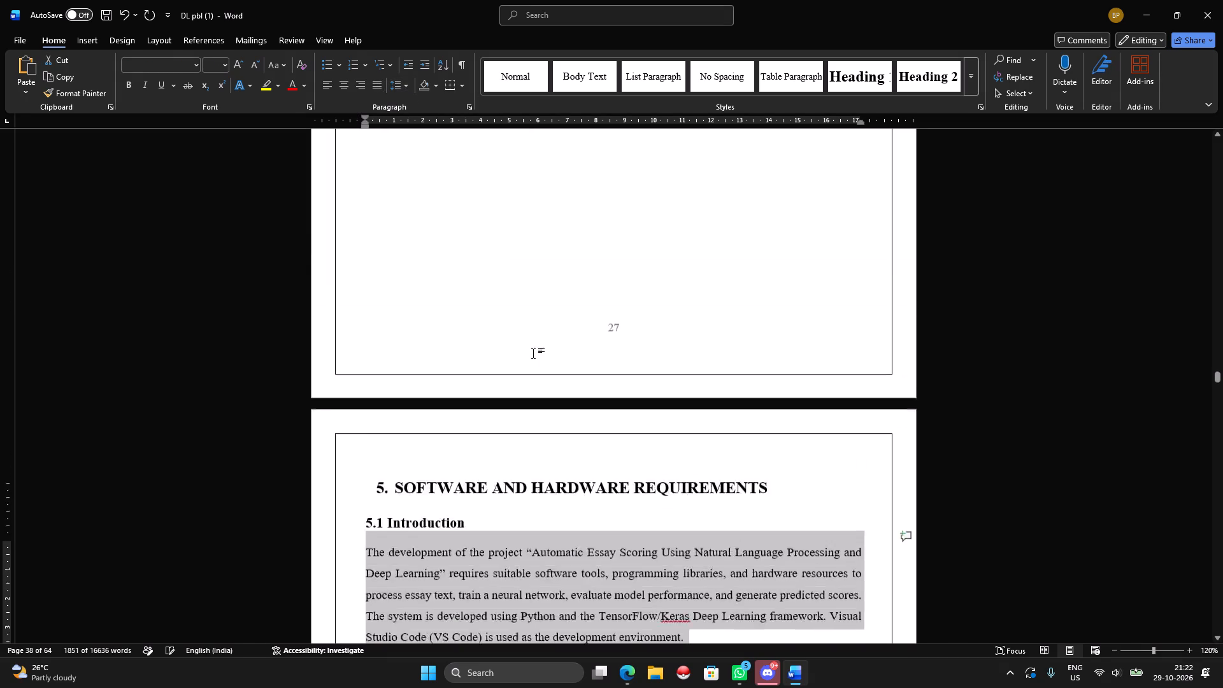
Delete the two empty lines above the 5.2.2 Visual Studio Code heading in chapter 5.
scroll(533, 353, "up", 20)
scroll(713, 323, "down", 5)
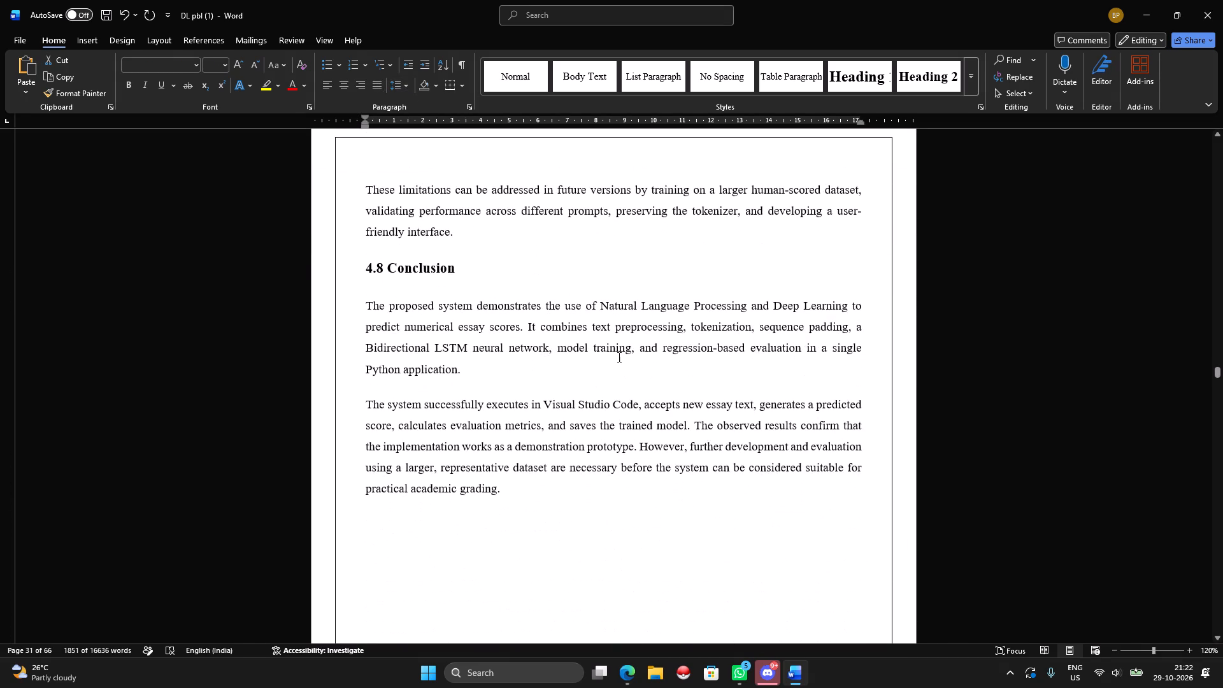
scroll(616, 359, "down", 20)
scroll(616, 359, "down", 6)
scroll(627, 359, "down", 20)
scroll(627, 359, "down", 8)
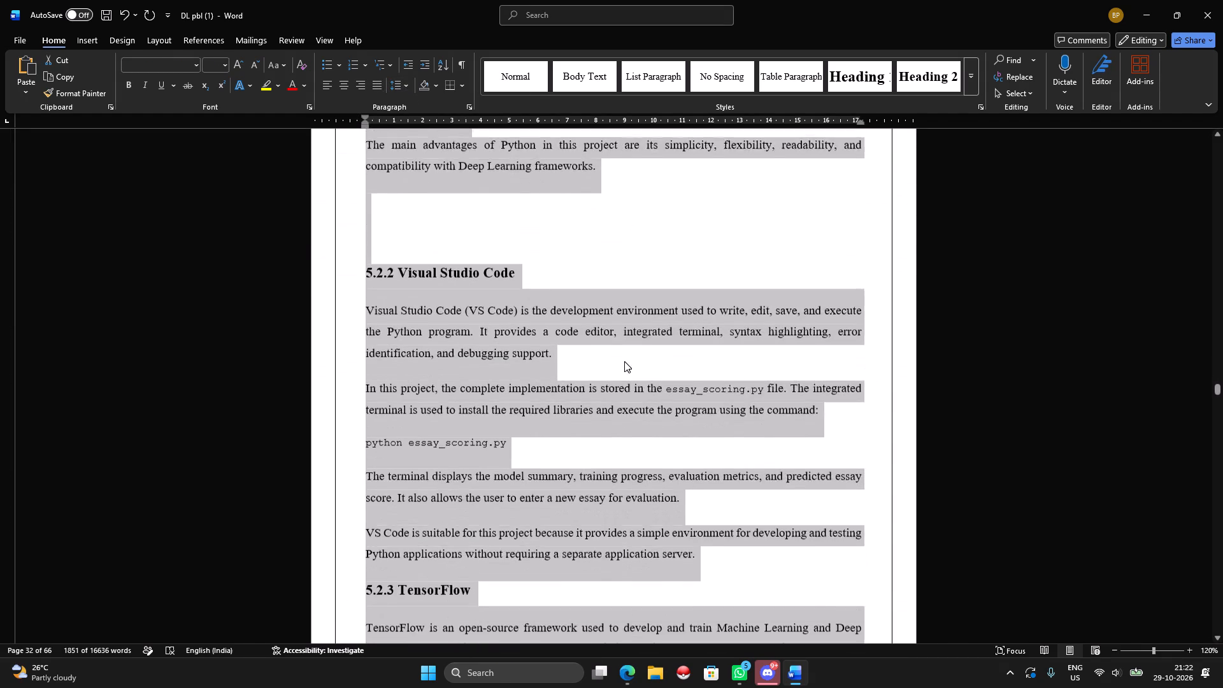
scroll(624, 361, "up", 5)
left_click(418, 314)
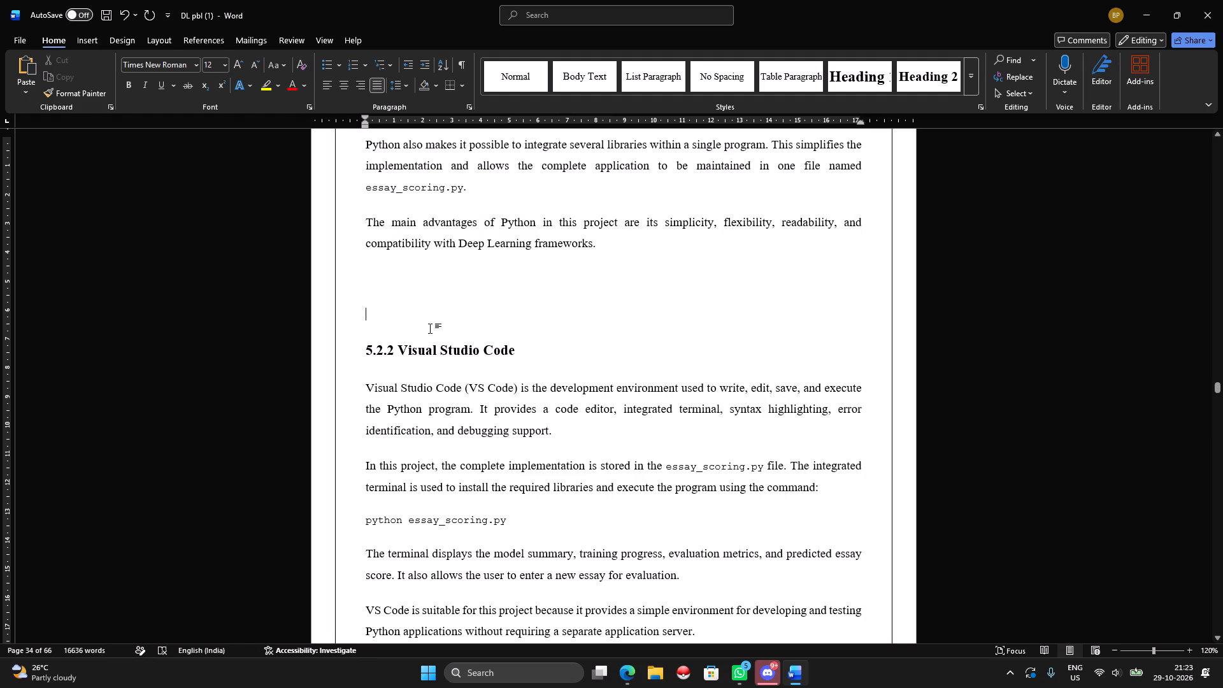
key("BackSpace")
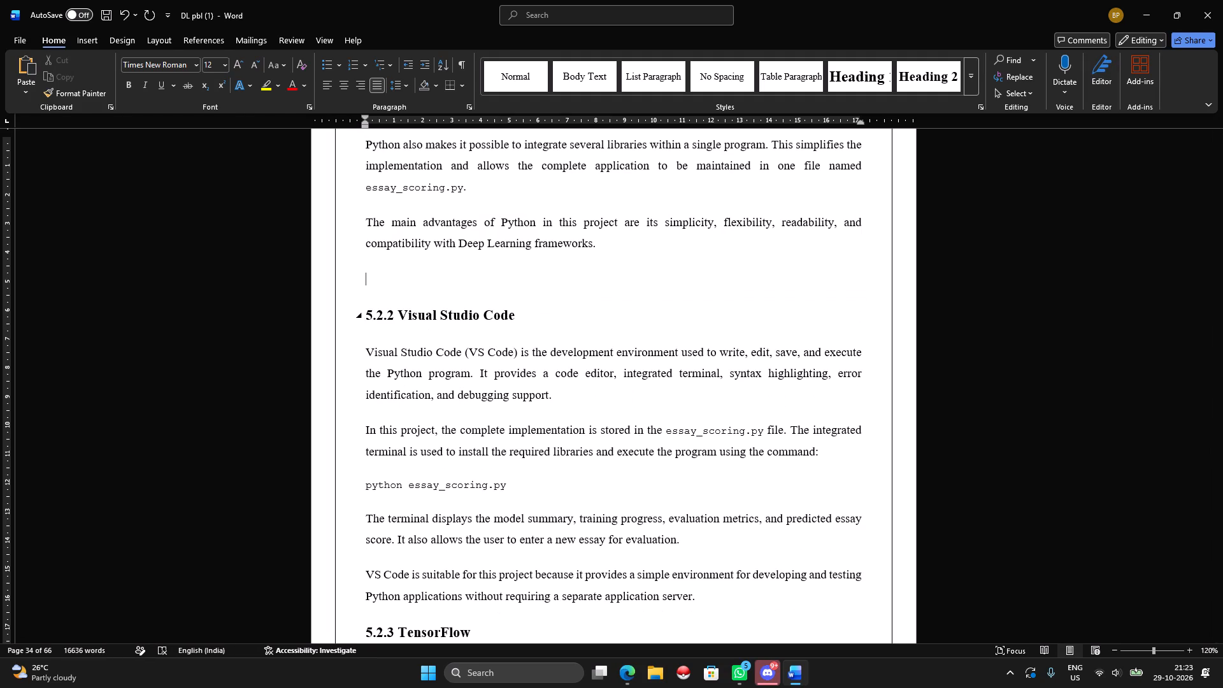
scroll(447, 354, "up", 11)
scroll(462, 357, "down", 5)
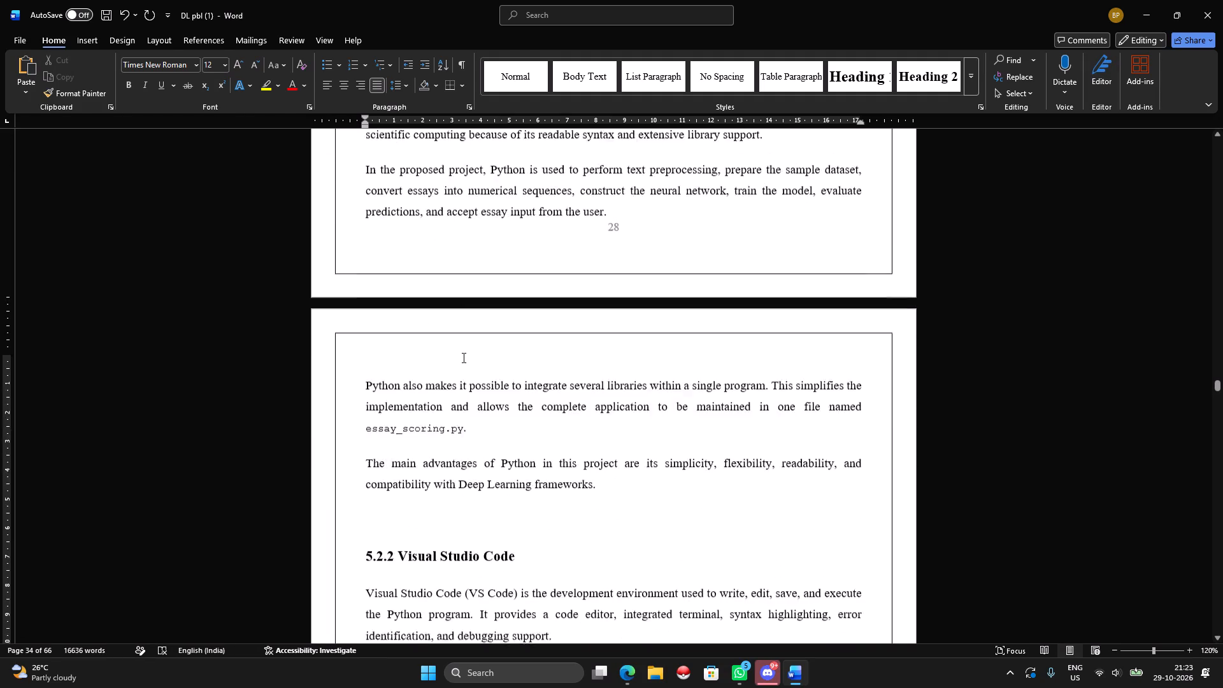
scroll(462, 357, "down", 3)
key("BackSpace")
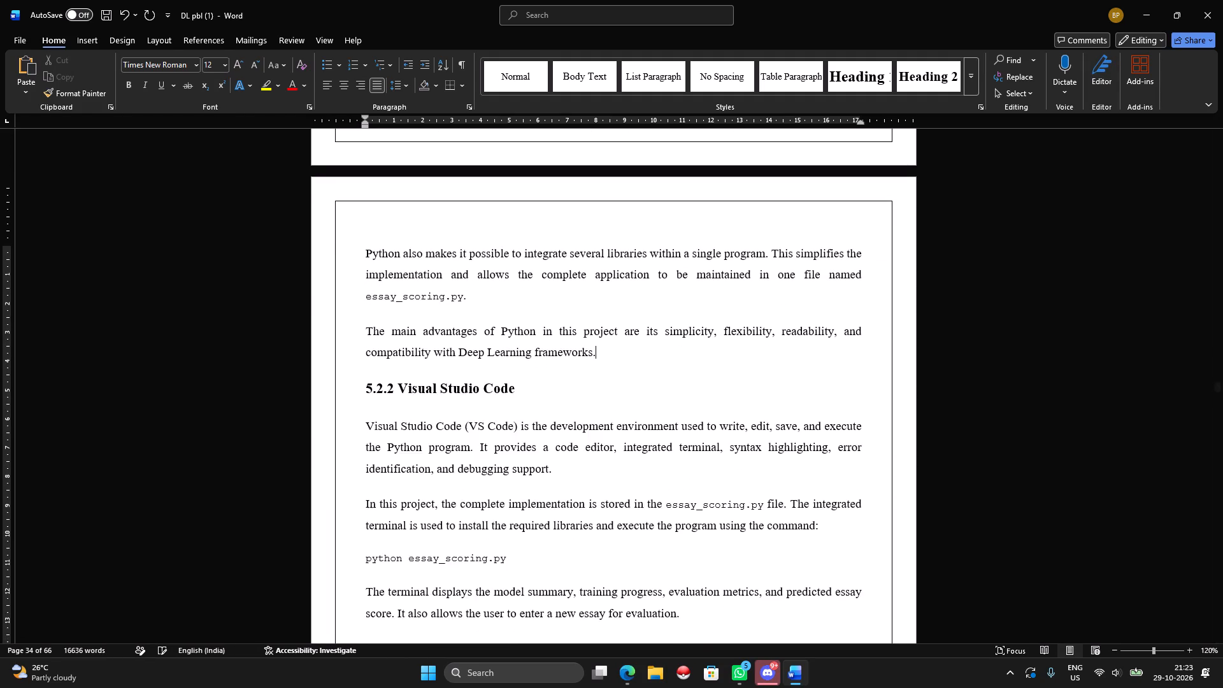
Delete the three empty lines between the last 5.4.5 paragraph and the 5.5 Hardware Requirements Summary heading.
scroll(473, 361, "down", 17)
scroll(511, 409, "down", 20)
scroll(511, 409, "down", 6)
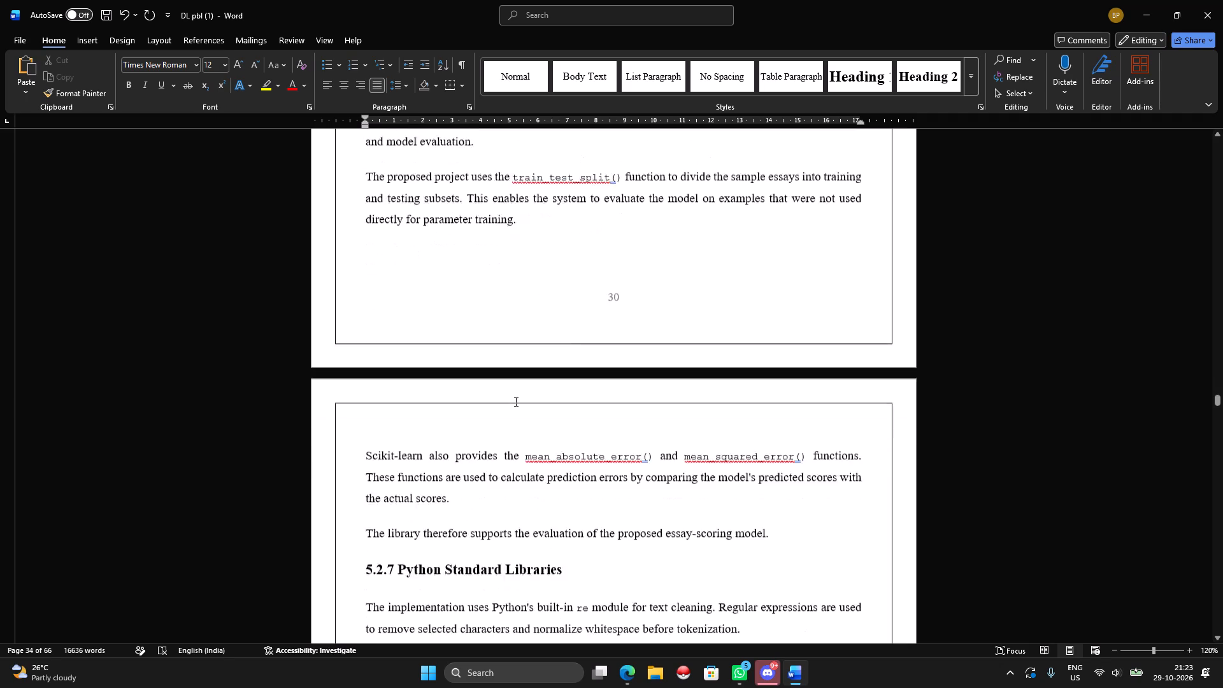
scroll(515, 401, "down", 20)
scroll(515, 401, "down", 19)
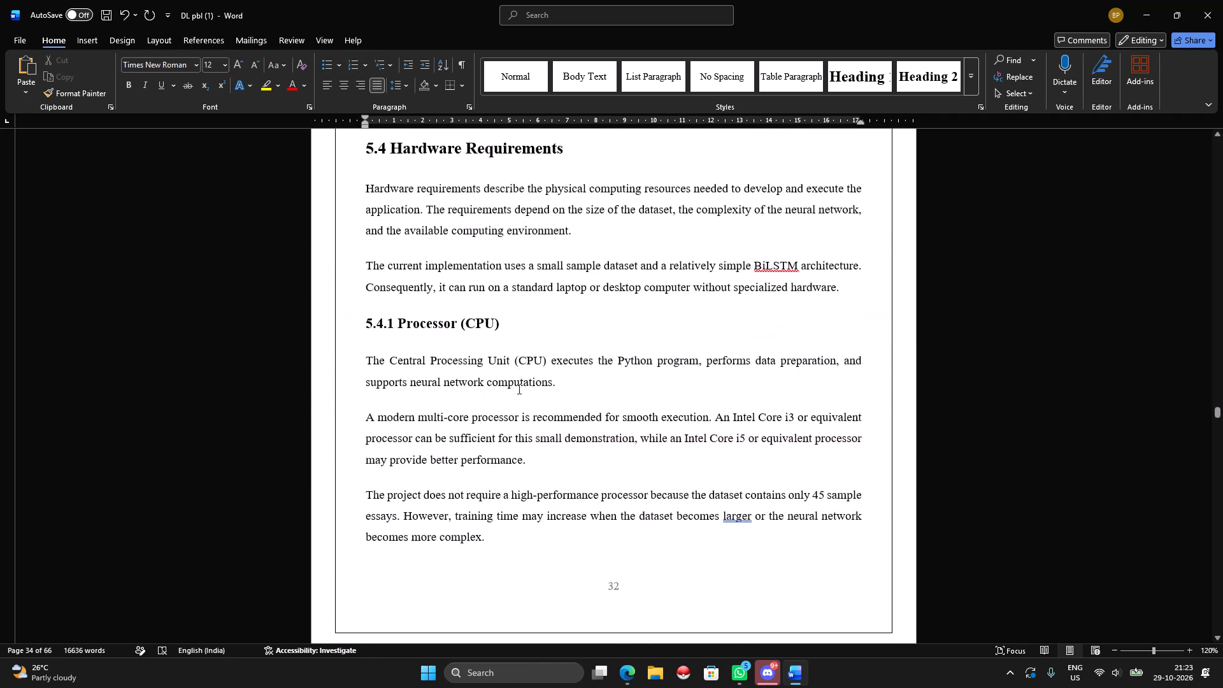
scroll(518, 389, "down", 9)
scroll(522, 387, "up", 1)
scroll(522, 386, "down", 8)
scroll(523, 387, "down", 18)
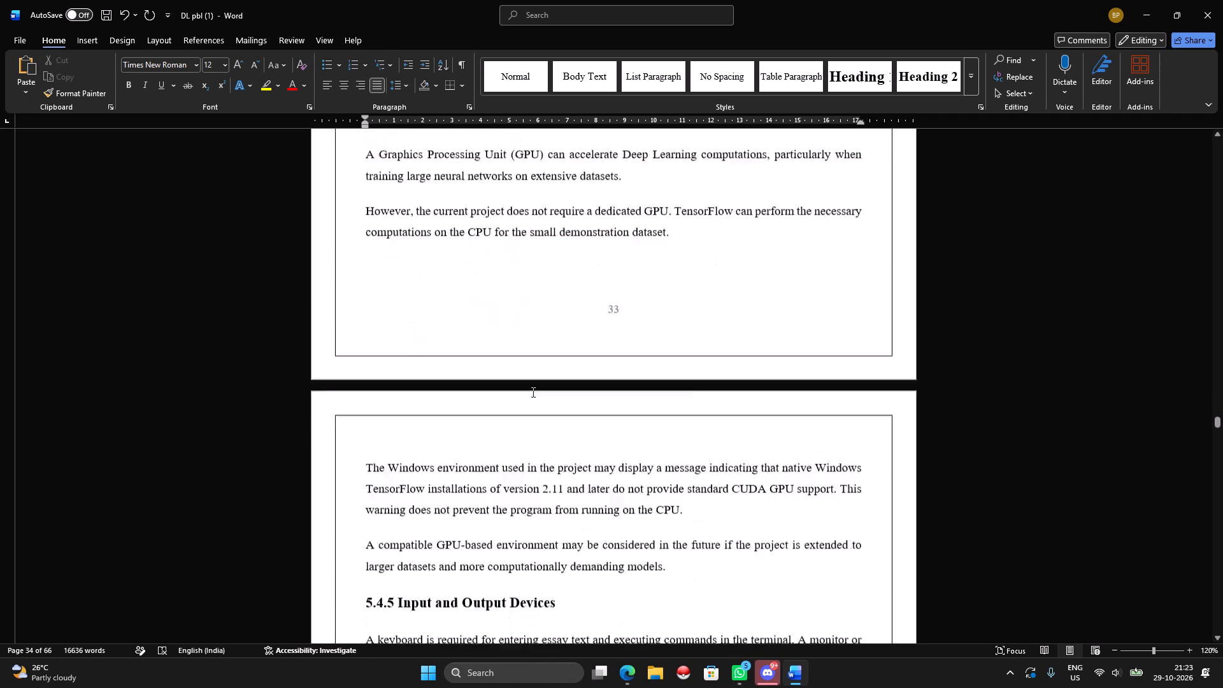
scroll(532, 392, "down", 20)
scroll(532, 392, "down", 1)
scroll(541, 389, "up", 11)
left_click(401, 417)
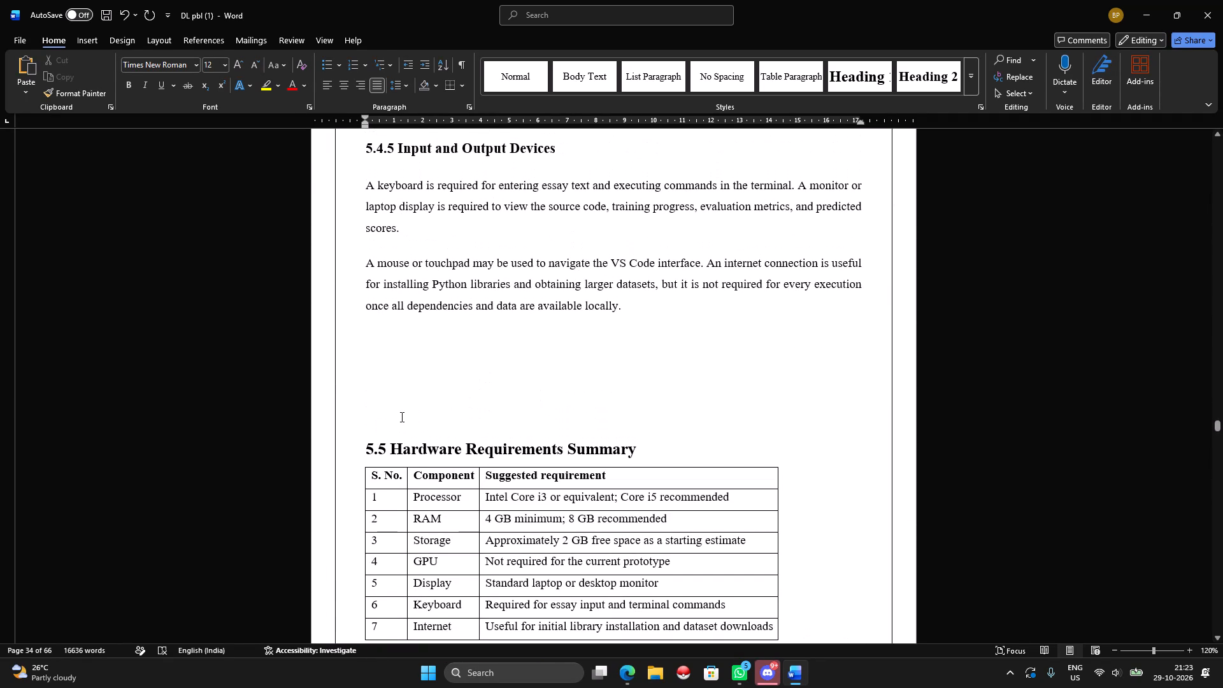
key("BackSpace")
key("BackSpace")
key("BackSpace")
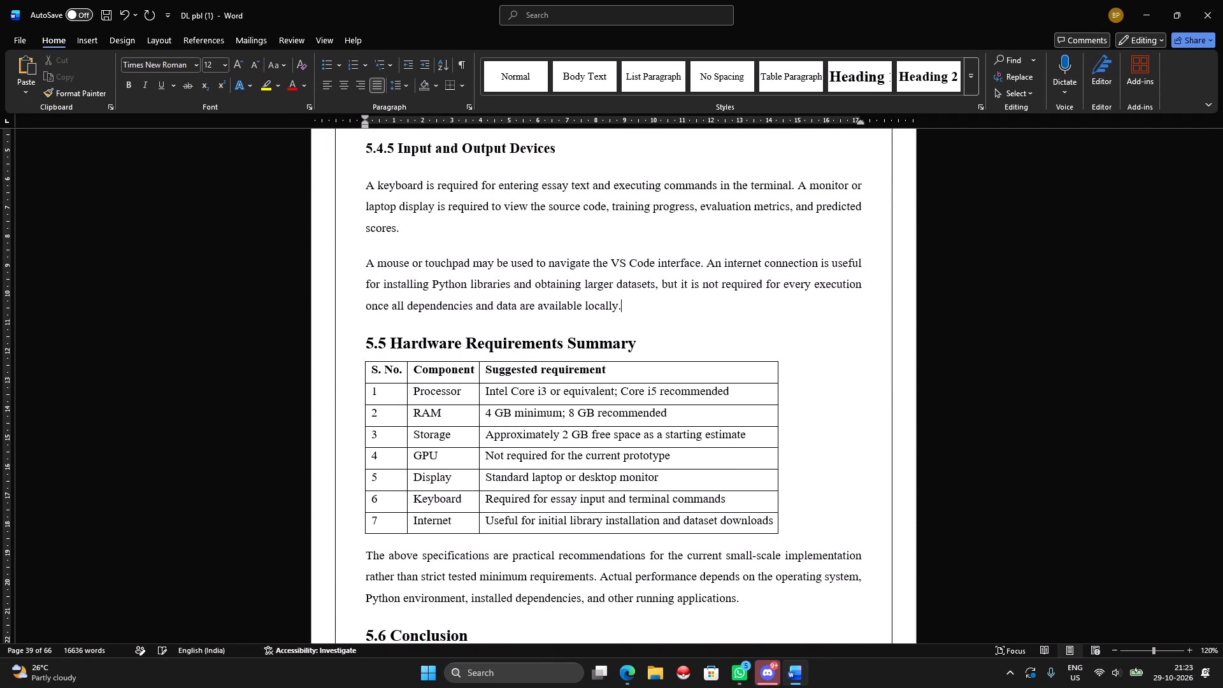
Move the 5.6 Conclusion heading to a new page by adding three empty lines after the last paragraph of section 5.5.
scroll(452, 424, "down", 14)
scroll(459, 424, "down", 7)
scroll(459, 424, "up", 3)
scroll(464, 424, "down", 2)
scroll(464, 424, "up", 11)
left_click(753, 279)
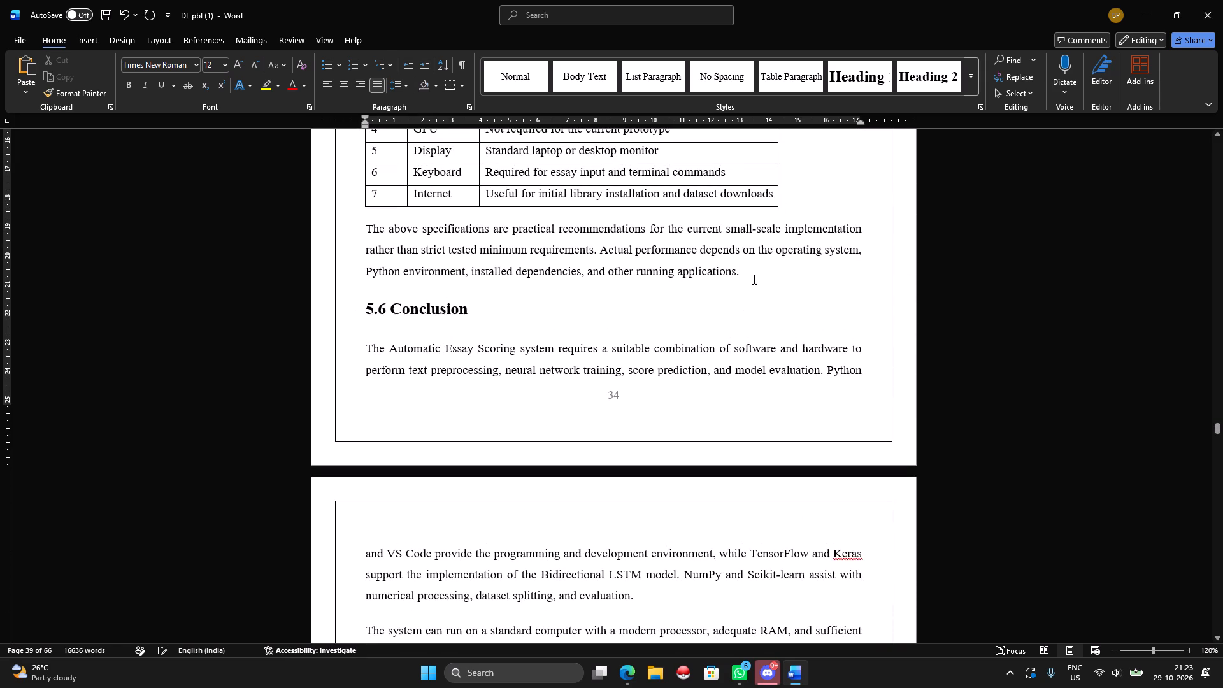
key("Return")
key("Return")
key("Return")
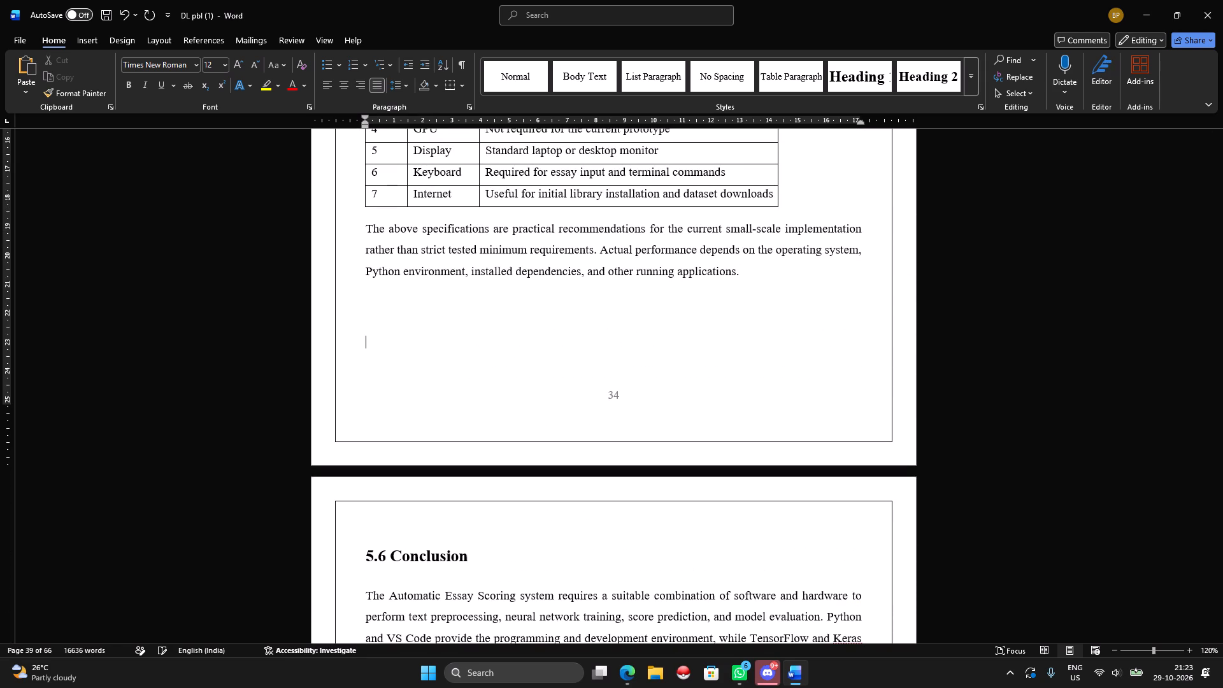
Look through the report from 5.6 Conclusion through chapter 6 to the start of chapter 7, checking layout and spacing.
scroll(720, 329, "down", 11)
scroll(534, 373, "down", 15)
scroll(506, 404, "down", 13)
scroll(506, 401, "down", 8)
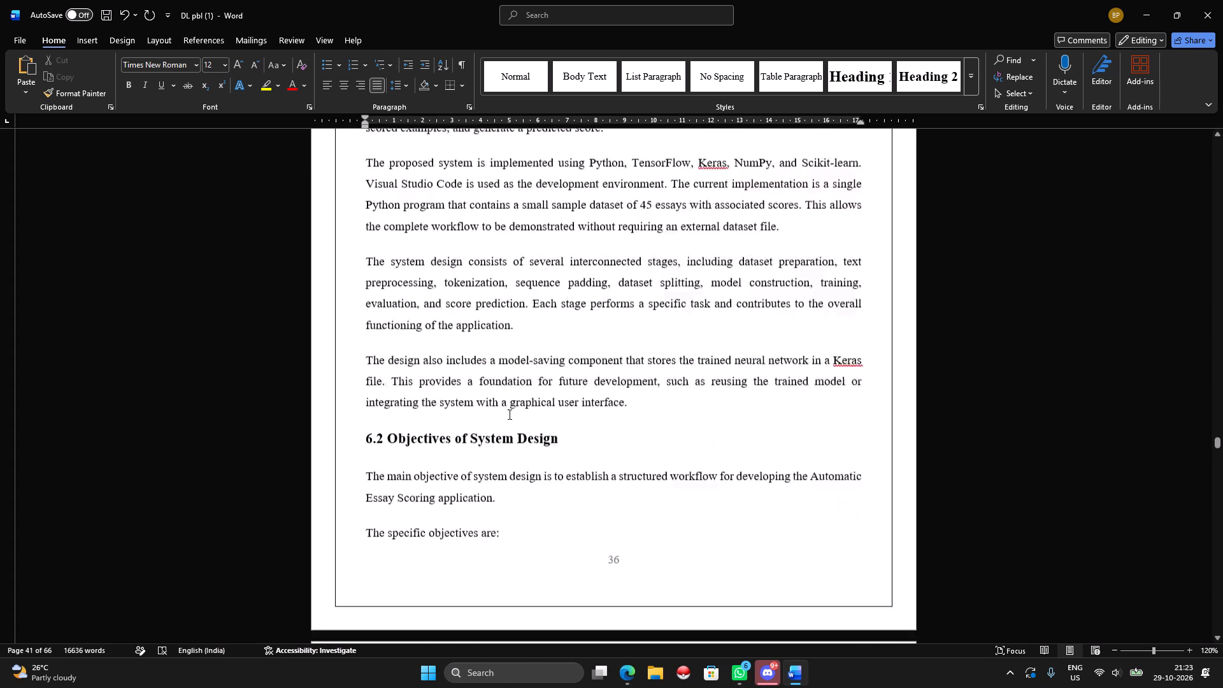
scroll(510, 415, "down", 9)
scroll(510, 416, "up", 1)
scroll(512, 415, "down", 9)
scroll(514, 411, "up", 1)
scroll(514, 411, "down", 16)
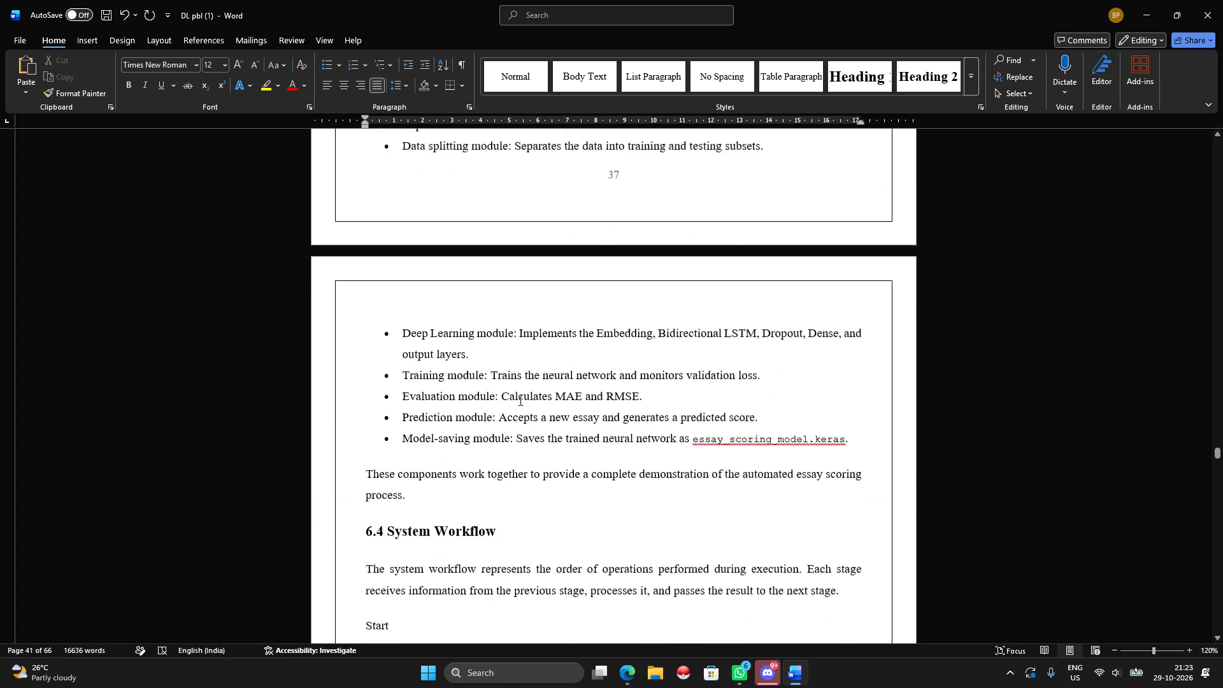
scroll(519, 400, "down", 9)
scroll(521, 399, "down", 20)
scroll(521, 399, "down", 4)
scroll(531, 396, "up", 1)
scroll(531, 396, "down", 5)
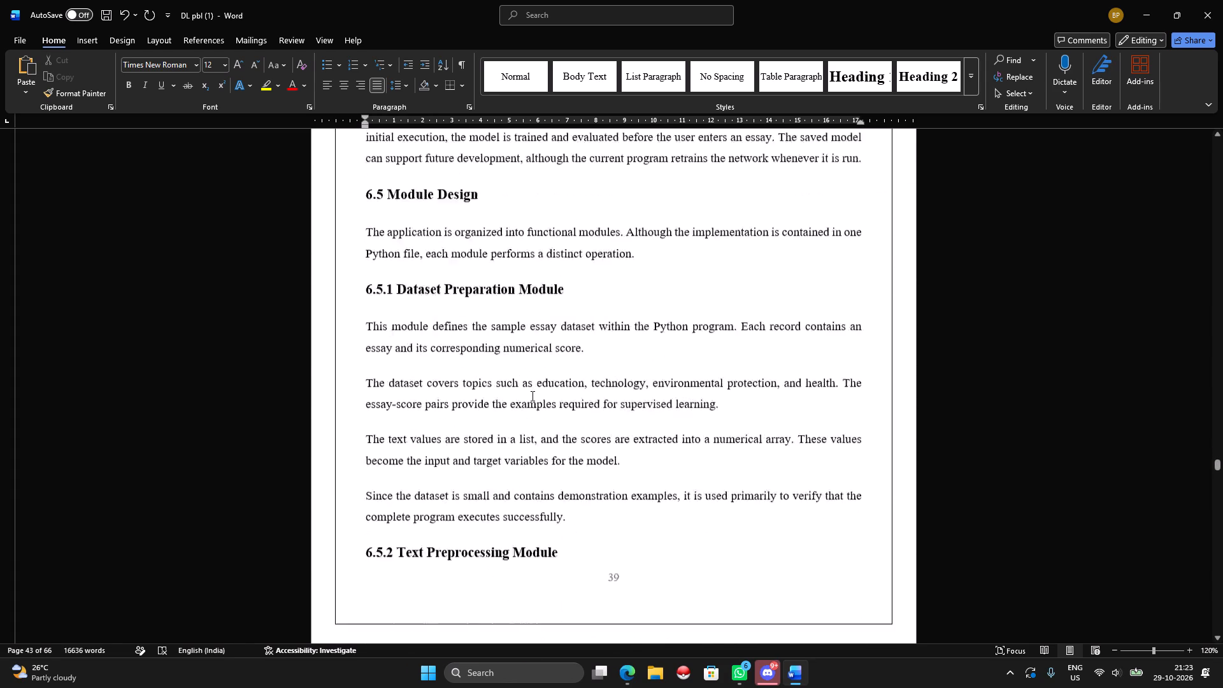
scroll(531, 396, "down", 20)
scroll(531, 392, "down", 18)
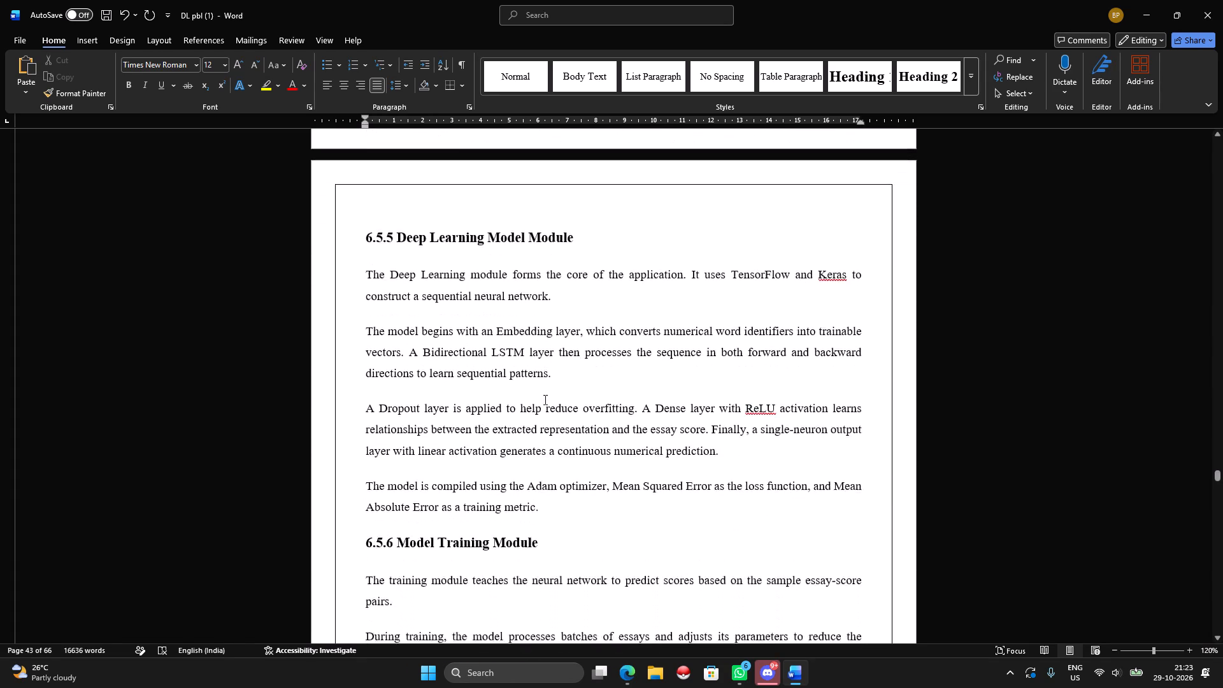
scroll(544, 399, "down", 18)
scroll(568, 401, "up", 1)
scroll(569, 400, "down", 20)
scroll(569, 400, "down", 6)
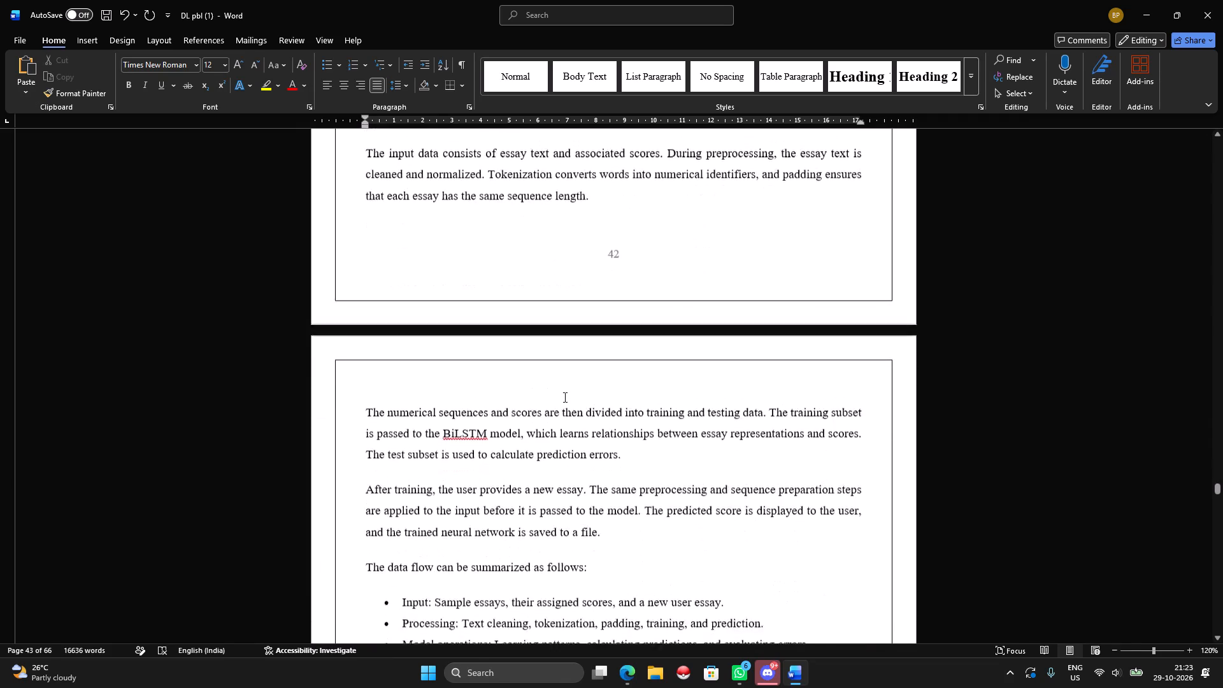
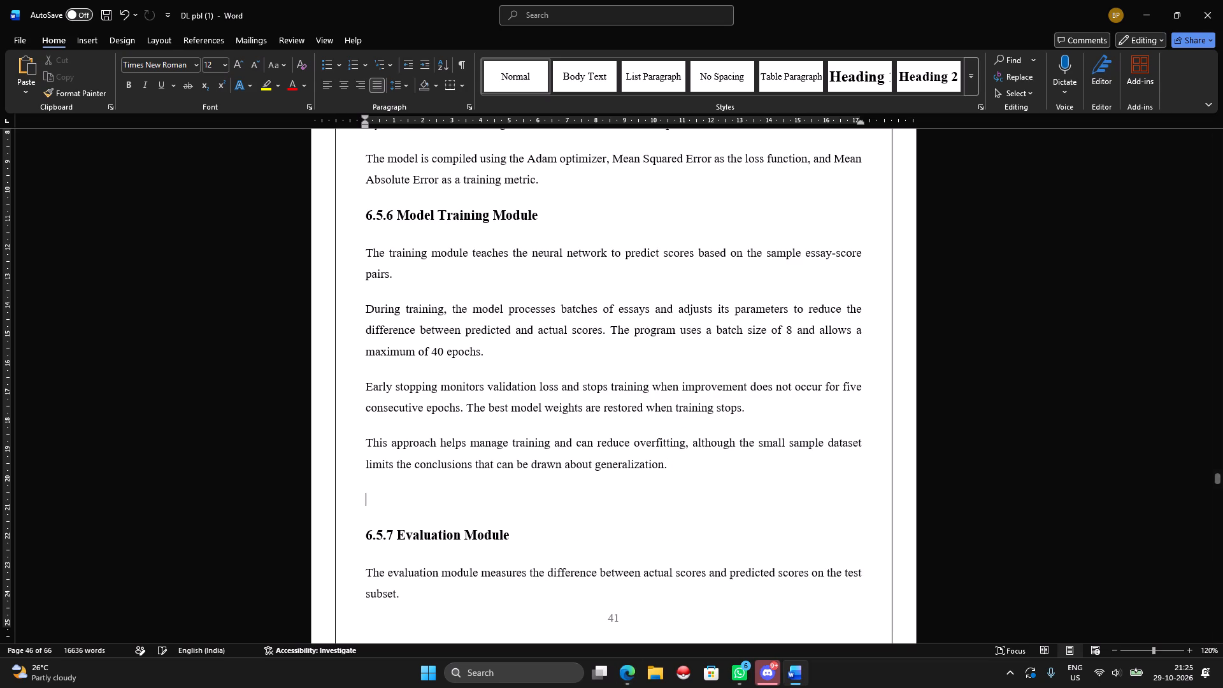
right_click(399, 495)
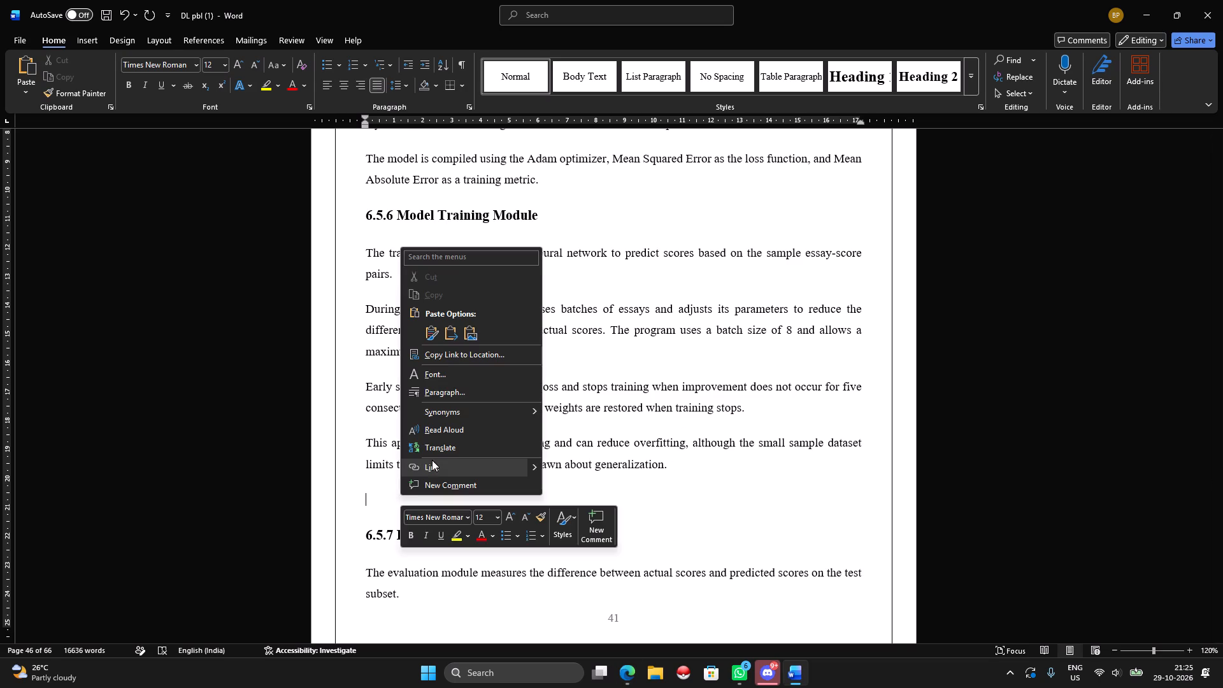
left_click(470, 333)
Proportionally shrink the oversized Model Training Module diagram.
scroll(538, 492, "down", 20)
scroll(538, 492, "down", 7)
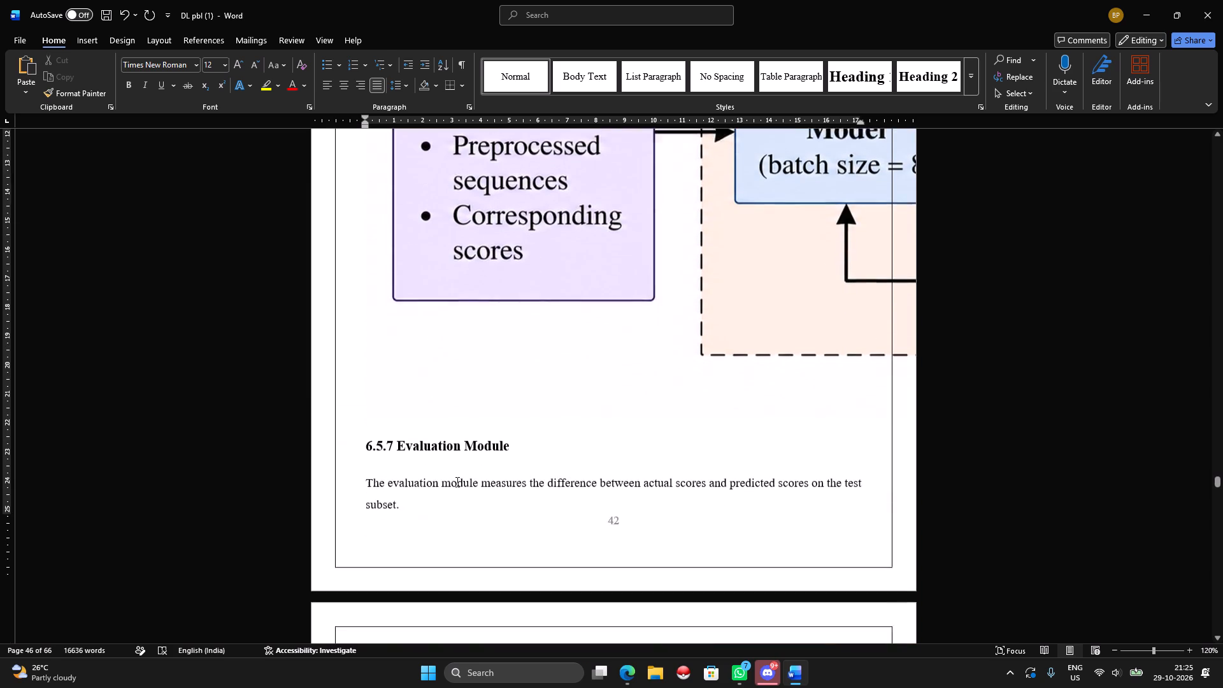
left_click(410, 310)
left_click_drag(366, 402, 448, 254)
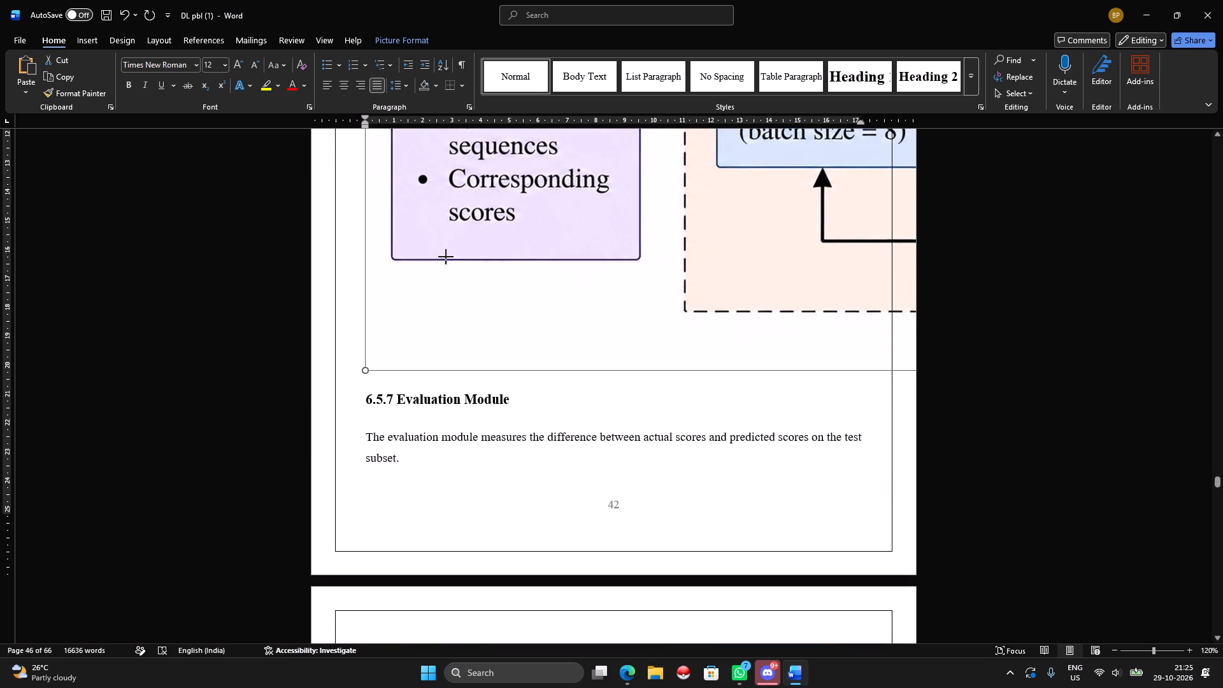
left_click_drag(448, 254, 823, 0)
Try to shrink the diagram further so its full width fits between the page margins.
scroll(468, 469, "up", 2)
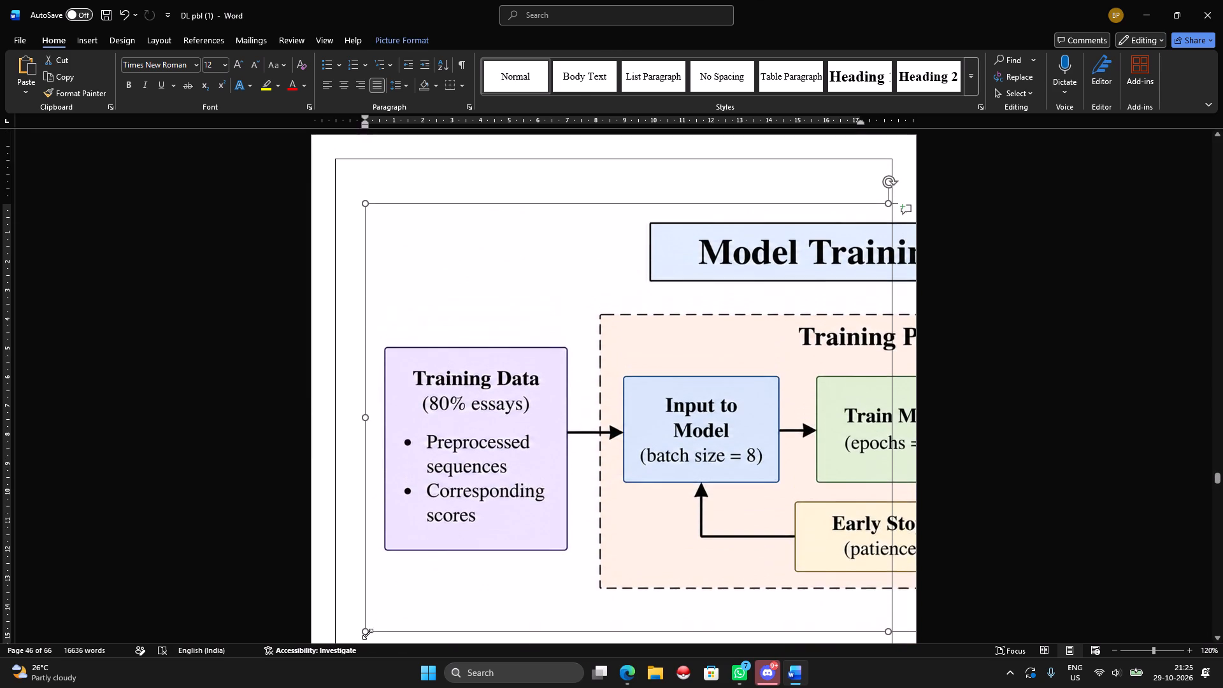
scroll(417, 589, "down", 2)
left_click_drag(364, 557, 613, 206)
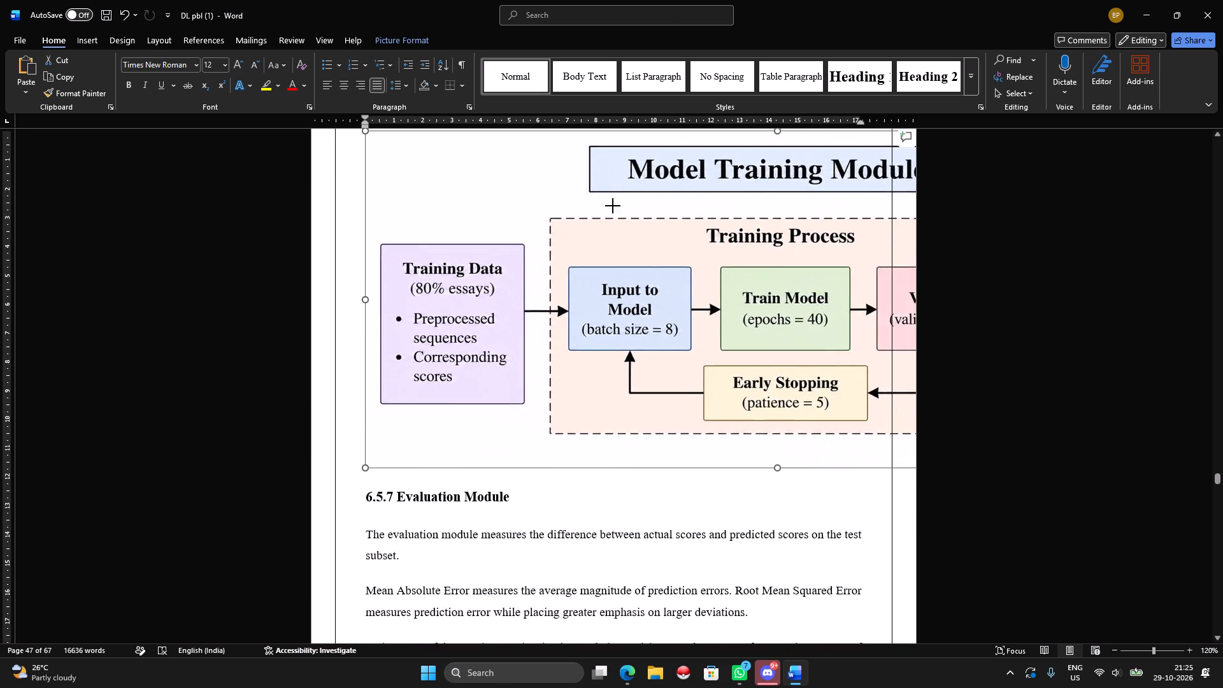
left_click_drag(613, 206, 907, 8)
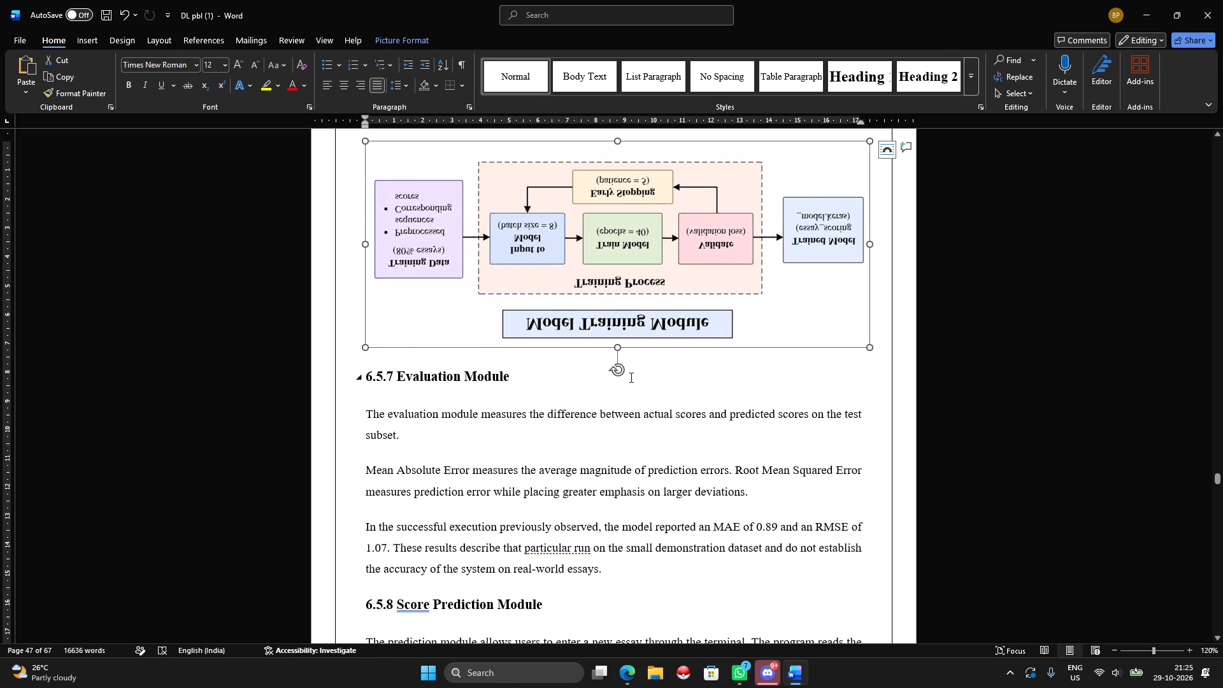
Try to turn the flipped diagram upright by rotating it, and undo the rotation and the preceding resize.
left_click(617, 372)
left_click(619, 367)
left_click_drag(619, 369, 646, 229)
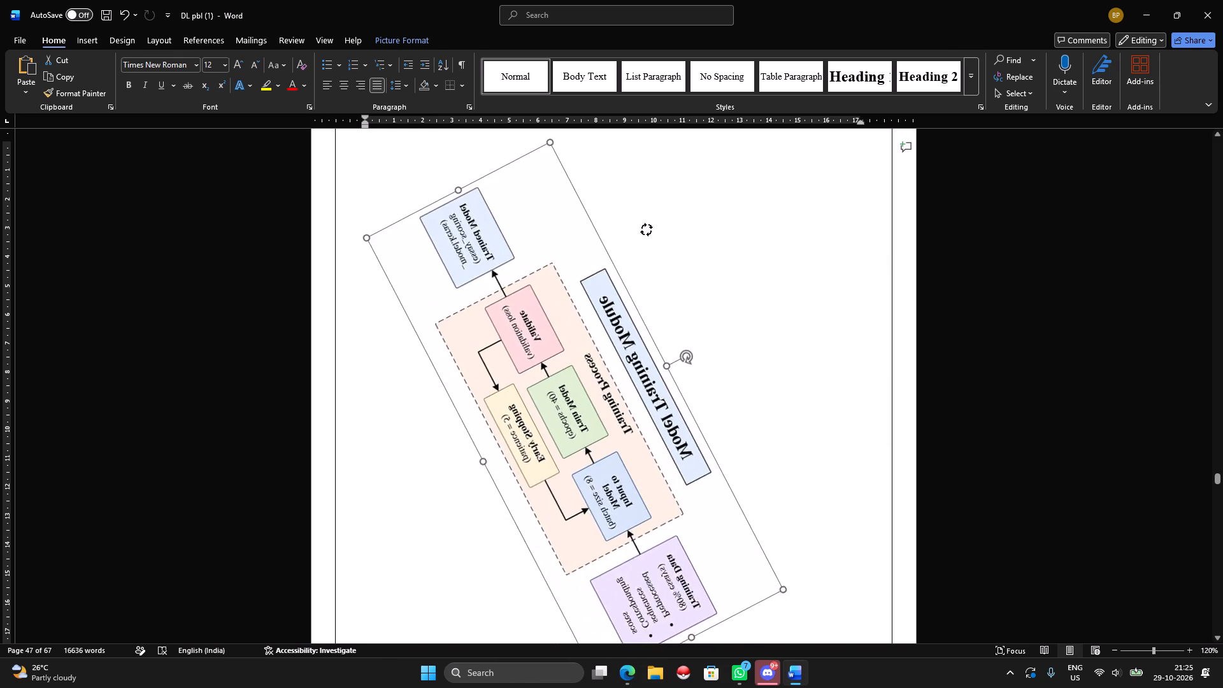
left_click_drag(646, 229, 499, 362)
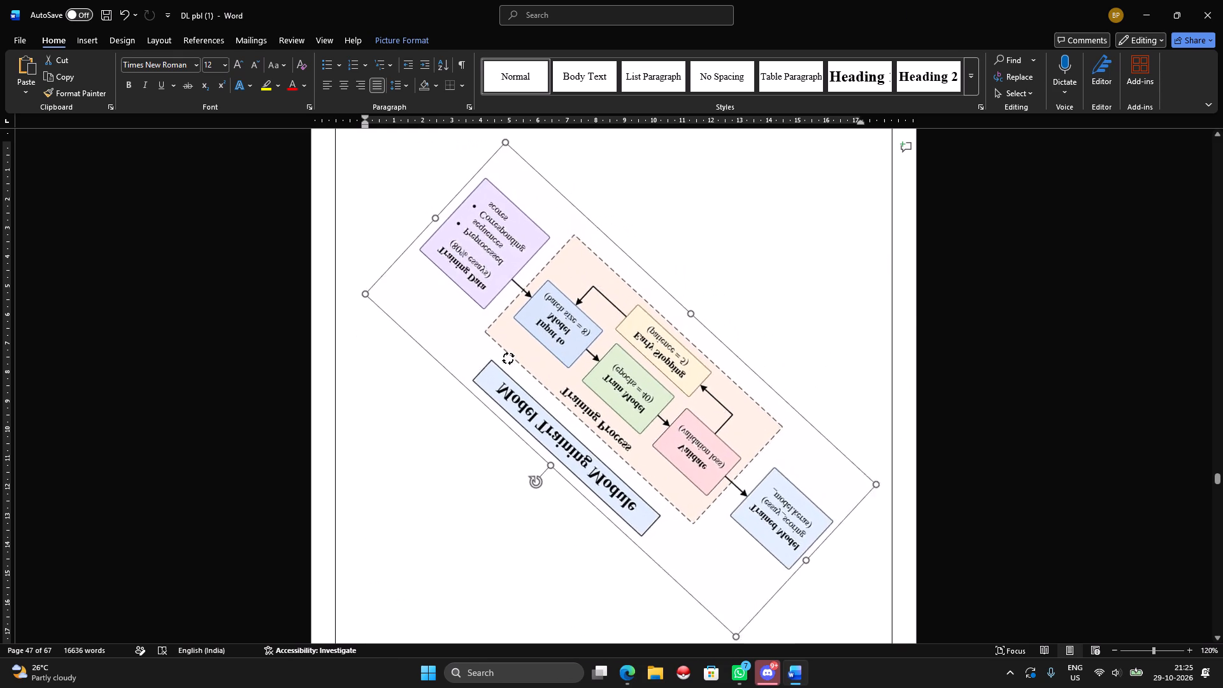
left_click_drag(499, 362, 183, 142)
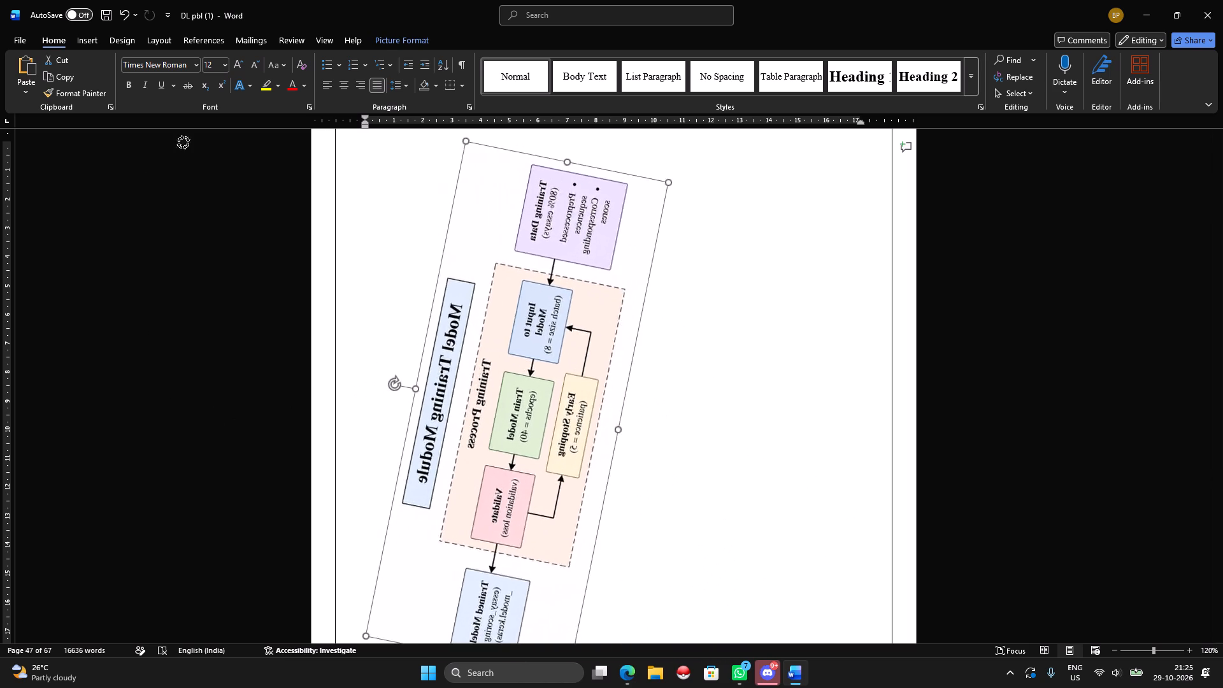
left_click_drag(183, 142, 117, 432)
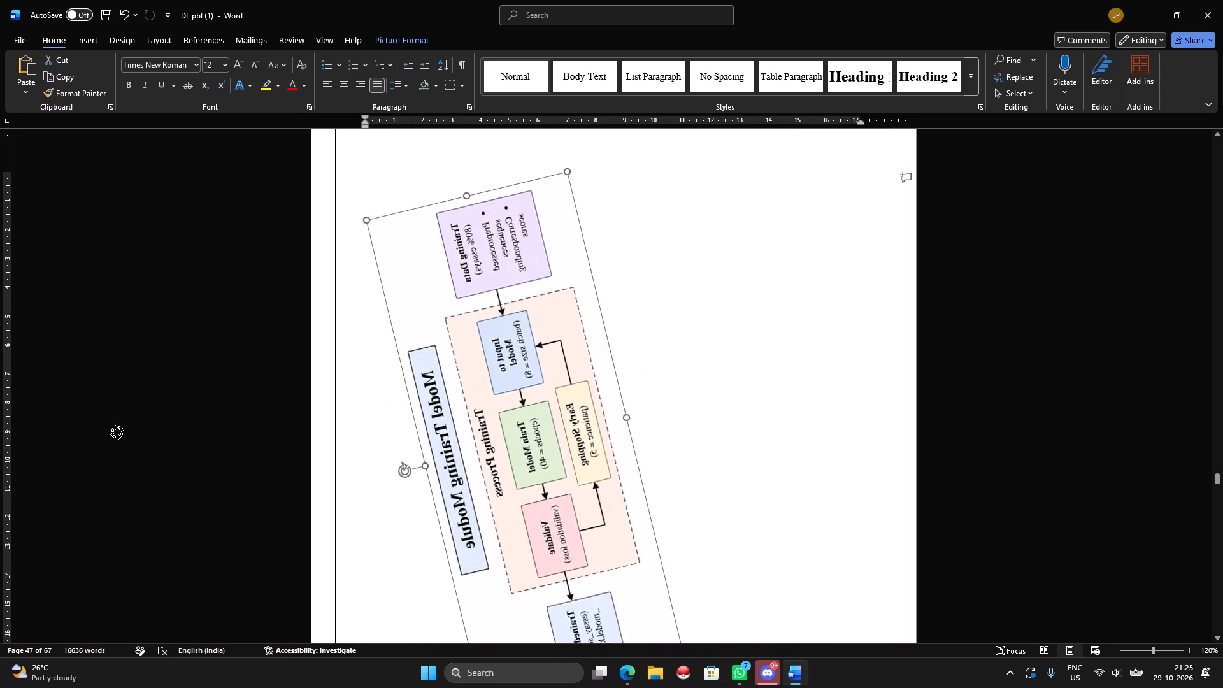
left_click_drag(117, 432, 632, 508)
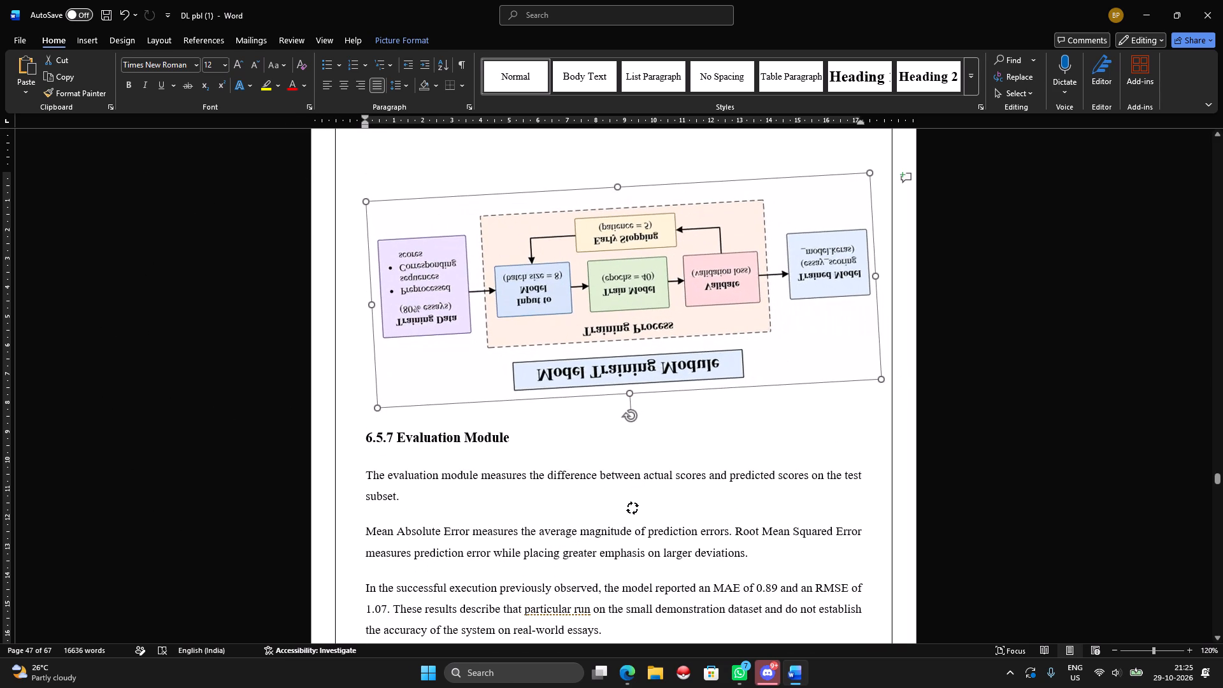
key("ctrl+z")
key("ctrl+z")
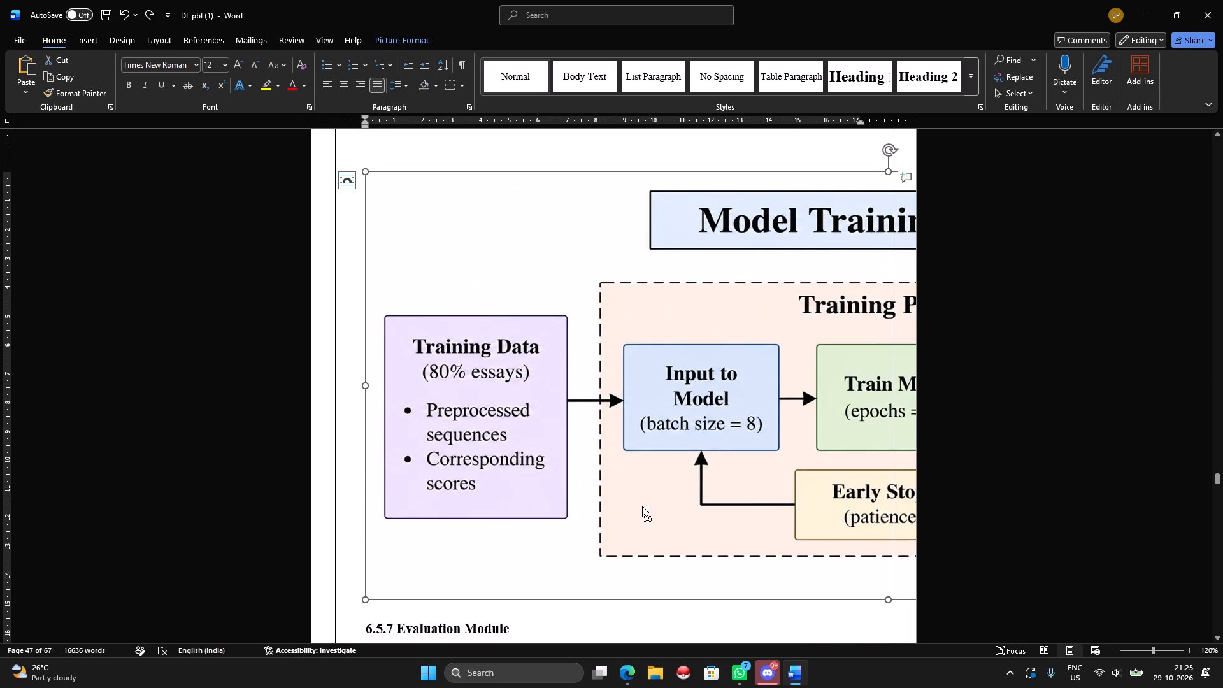
Shrink the Model Training Module diagram proportionally to about the width of the body text, keeping it upright, and deselect it.
left_click_drag(366, 600, 450, 541)
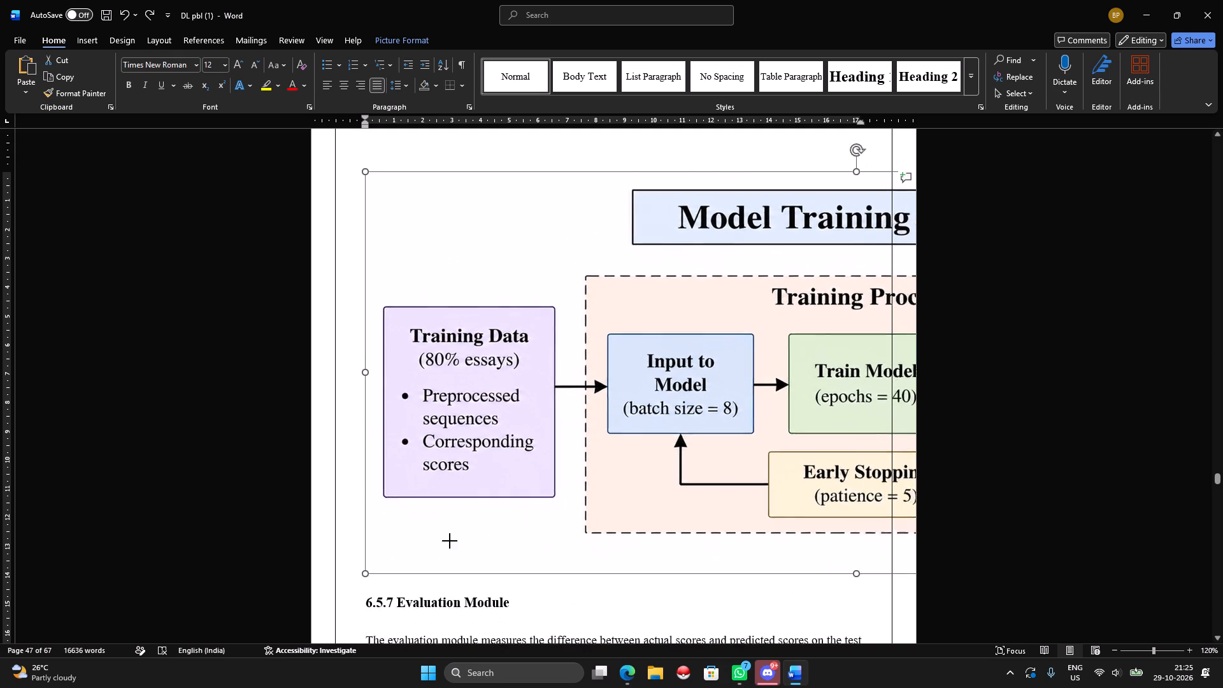
left_click_drag(450, 541, 912, 344)
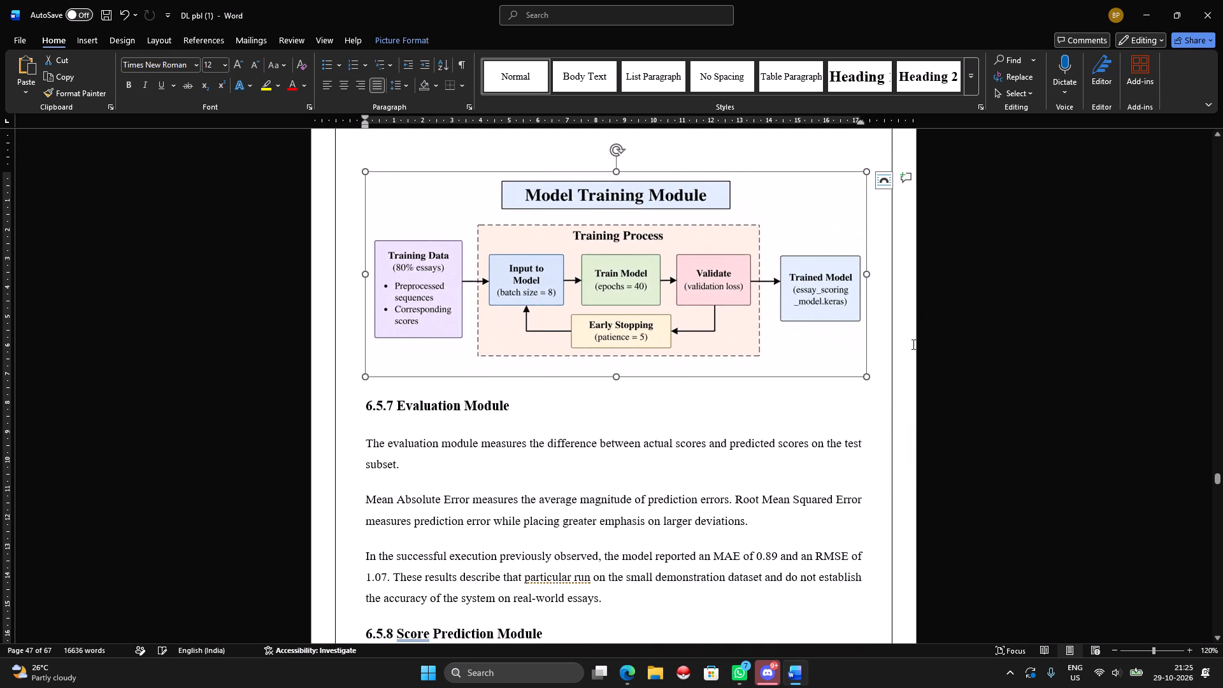
scroll(740, 606, "up", 20)
scroll(783, 546, "down", 19)
left_click(1075, 375)
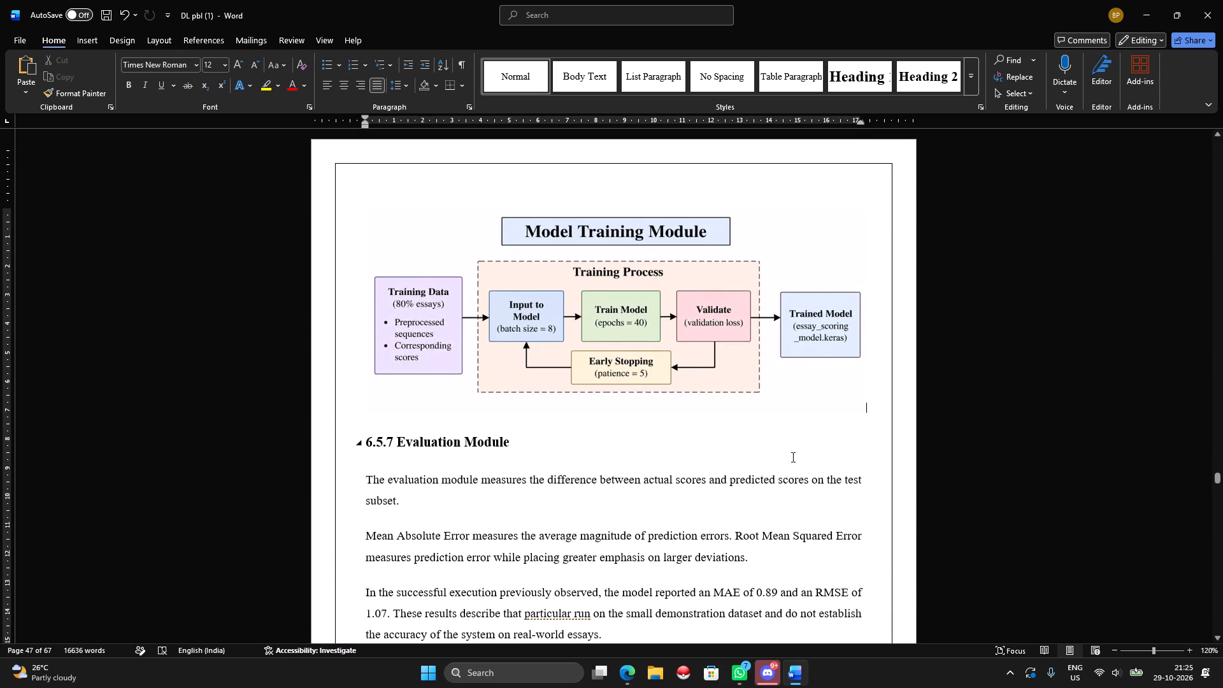
Review the diagram's placement and the surrounding module sections from 6.5.3 to 6.5.9.
scroll(659, 424, "down", 10)
scroll(607, 414, "down", 2)
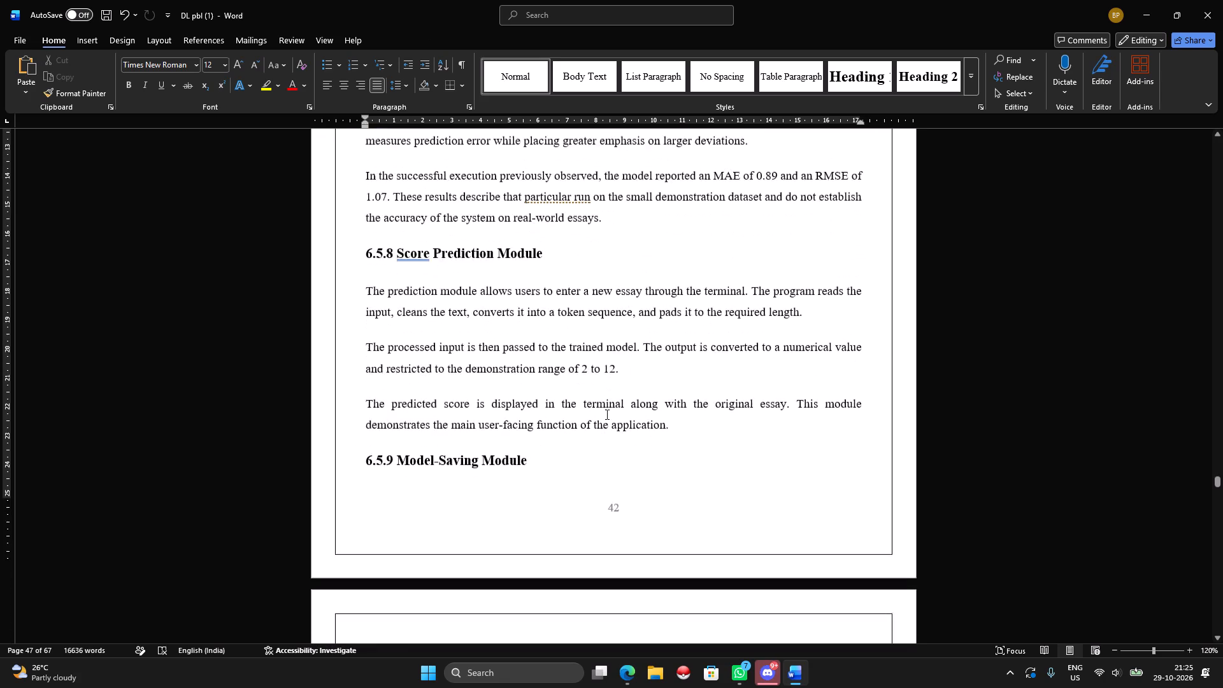
scroll(606, 414, "up", 20)
scroll(606, 414, "up", 7)
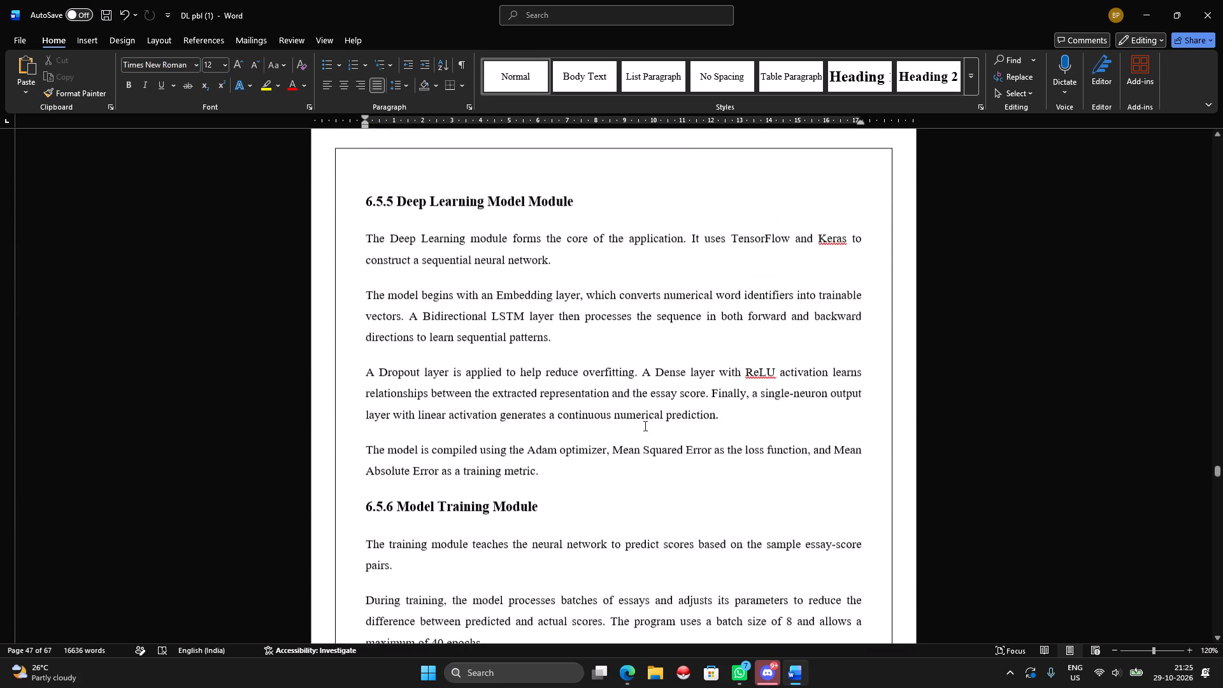
scroll(644, 426, "up", 20)
scroll(644, 426, "up", 6)
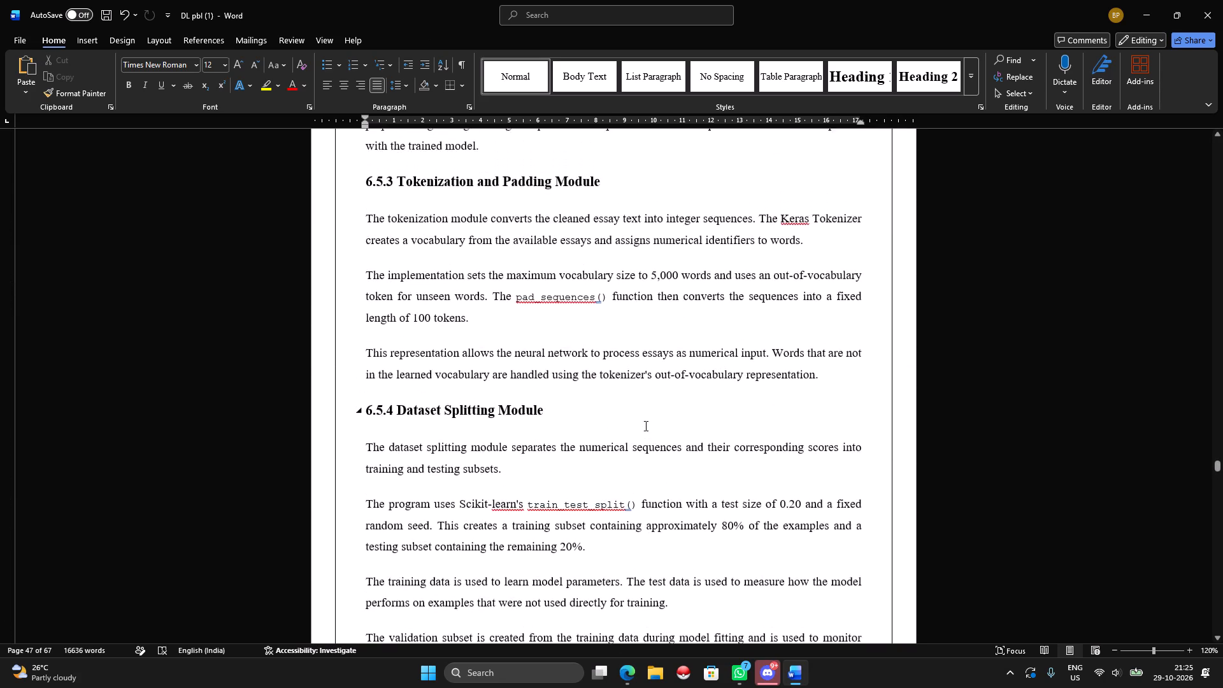
scroll(645, 426, "up", 2)
scroll(645, 426, "down", 14)
scroll(648, 425, "up", 1)
scroll(648, 425, "down", 20)
scroll(648, 425, "down", 8)
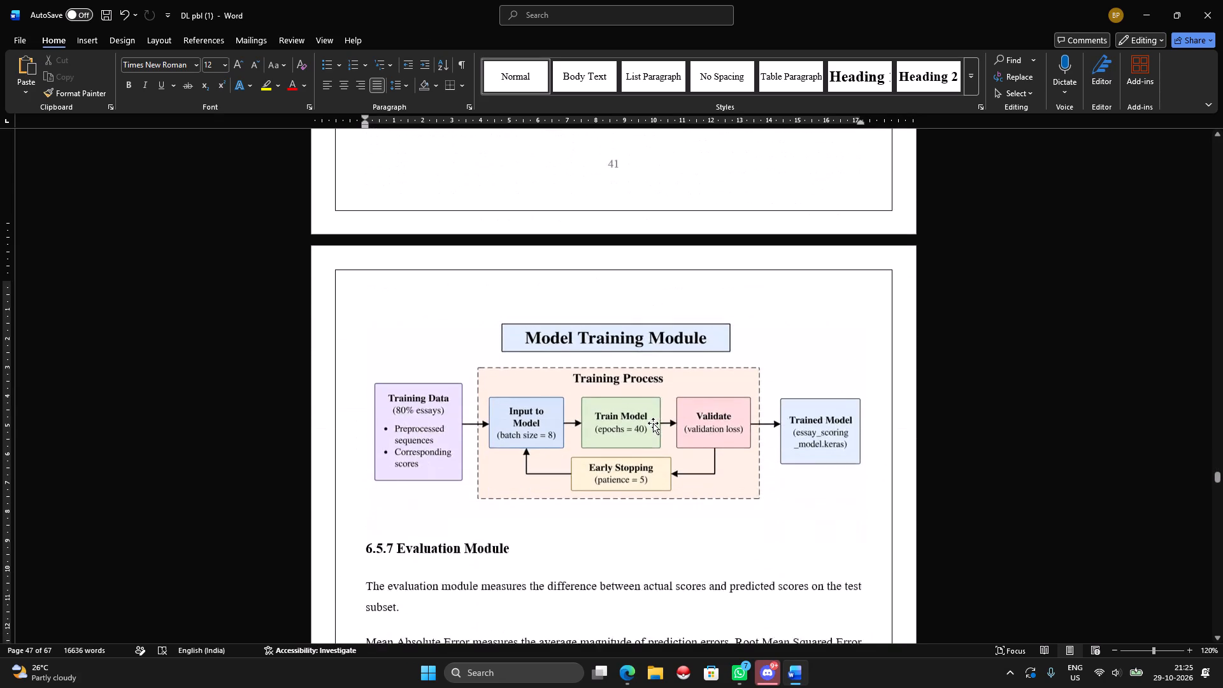
scroll(607, 437, "up", 4)
scroll(607, 437, "down", 5)
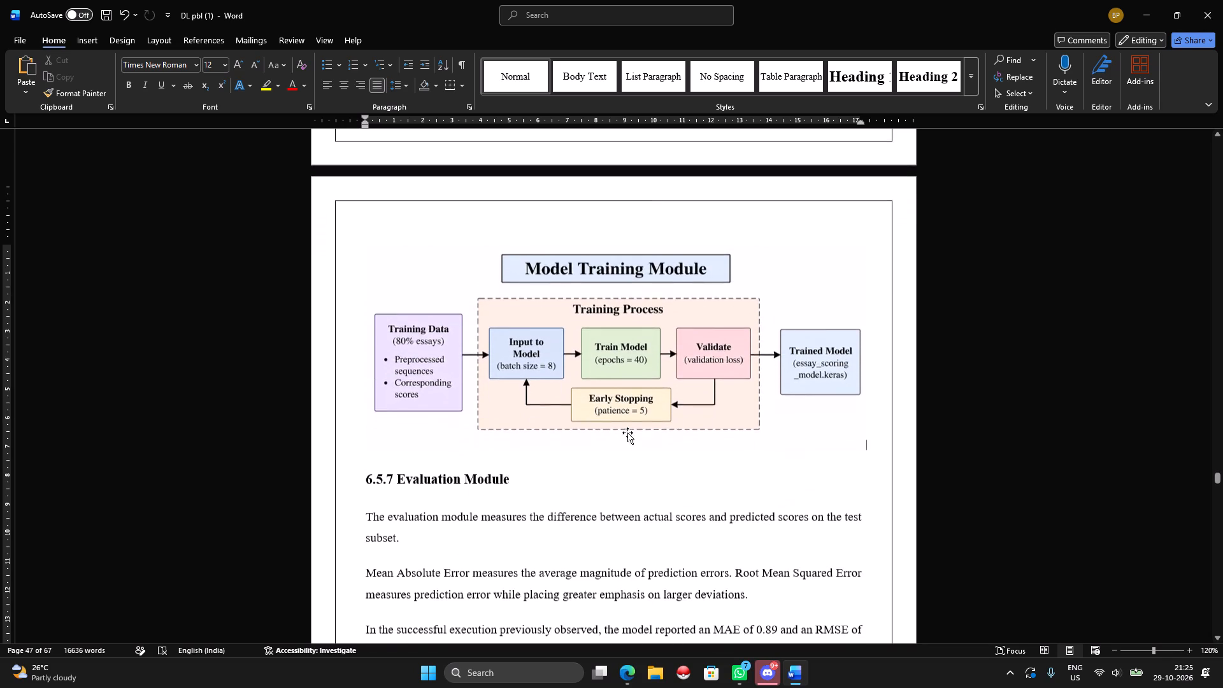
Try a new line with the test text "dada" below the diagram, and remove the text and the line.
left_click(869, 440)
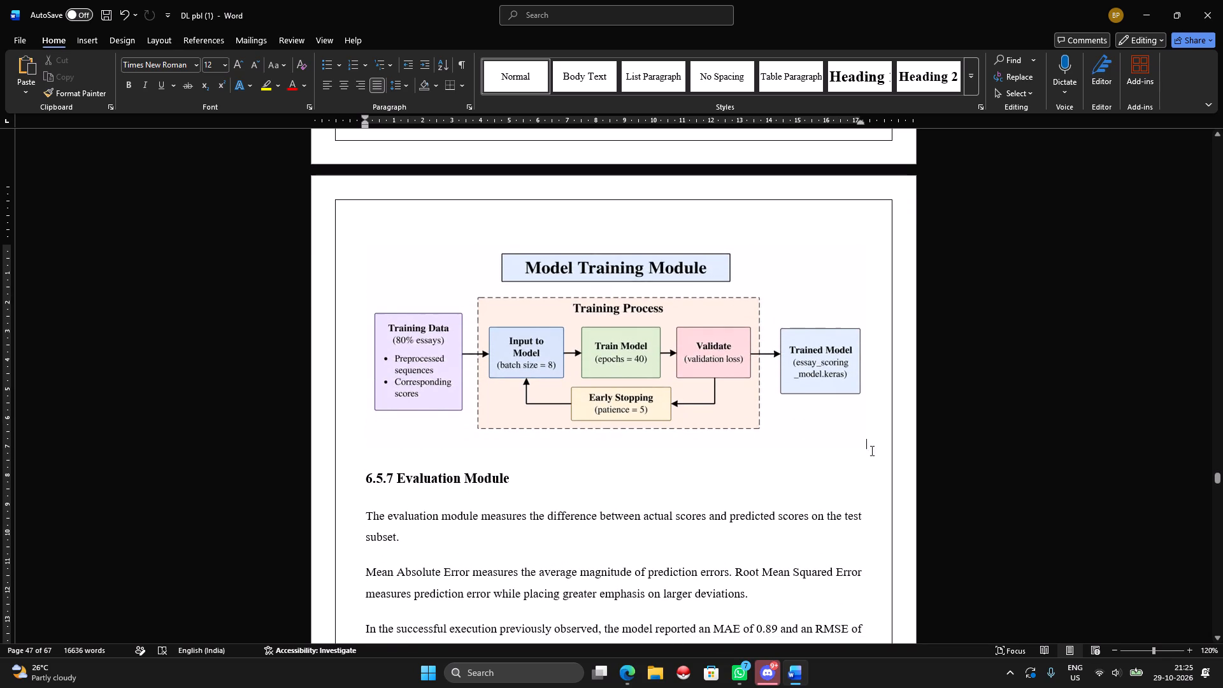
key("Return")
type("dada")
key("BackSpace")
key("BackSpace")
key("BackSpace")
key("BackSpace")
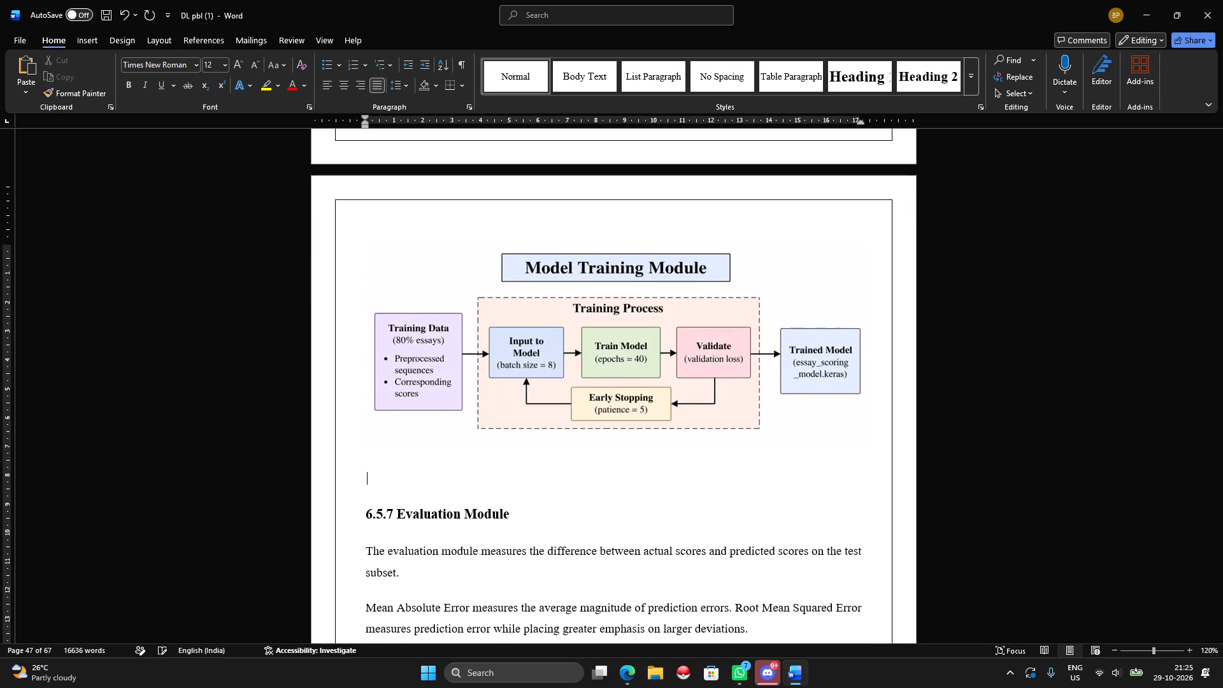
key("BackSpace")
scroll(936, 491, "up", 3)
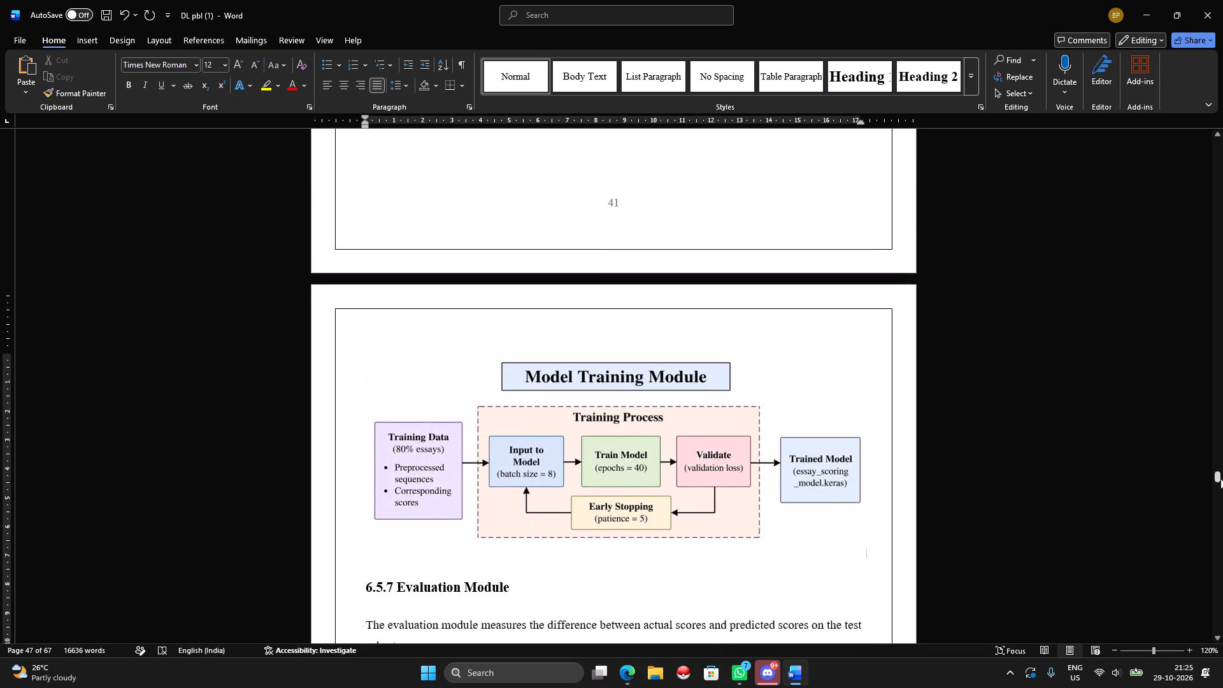
left_click_drag(1217, 478, 1222, 315)
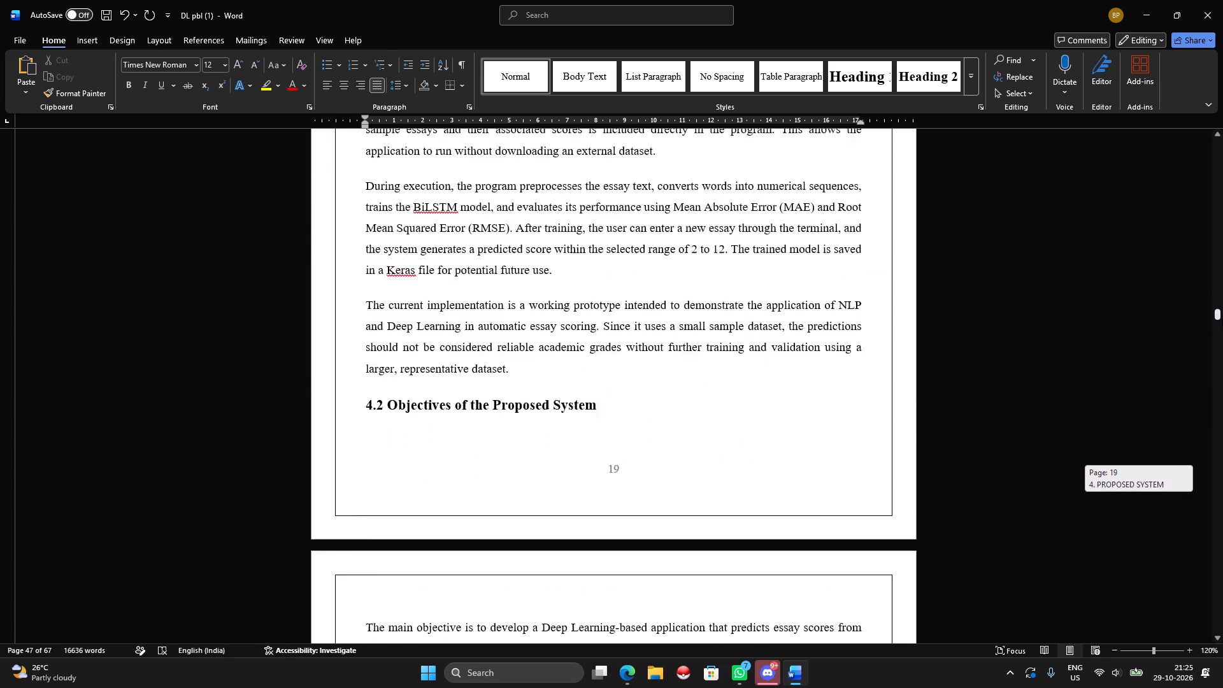
left_click_drag(1222, 315, 1213, 215)
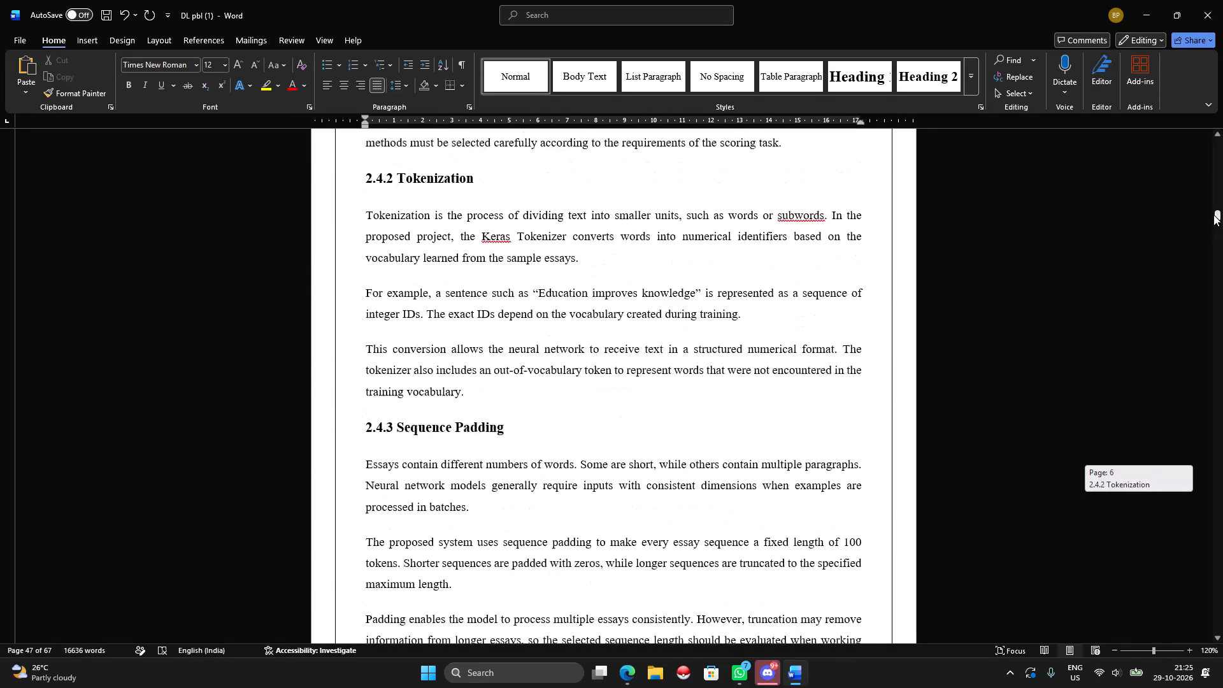
left_click_drag(1213, 215, 1220, 178)
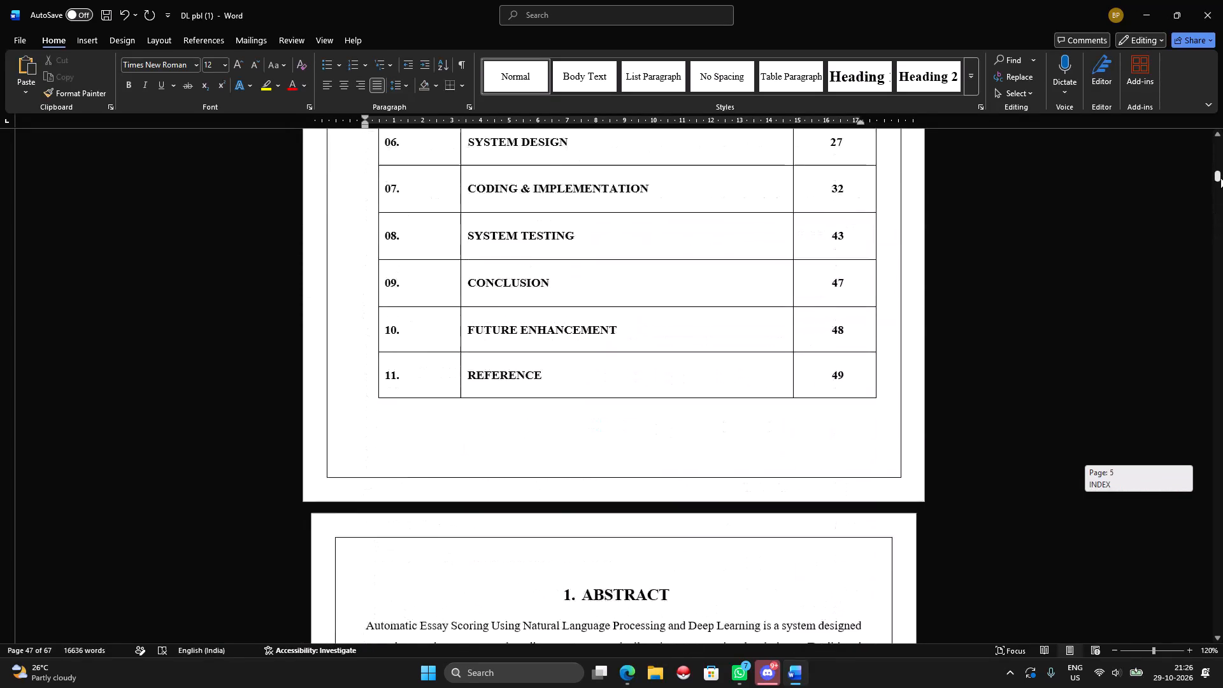
left_click_drag(1220, 178, 1222, 305)
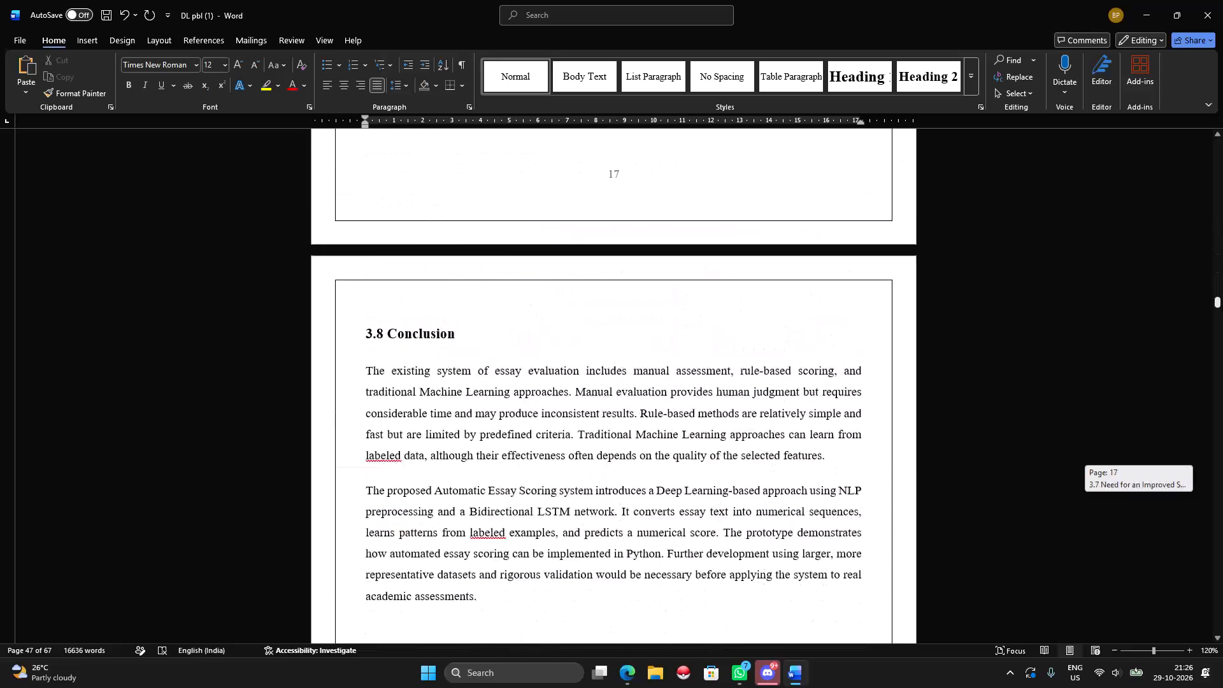
left_click_drag(1222, 305, 1222, 356)
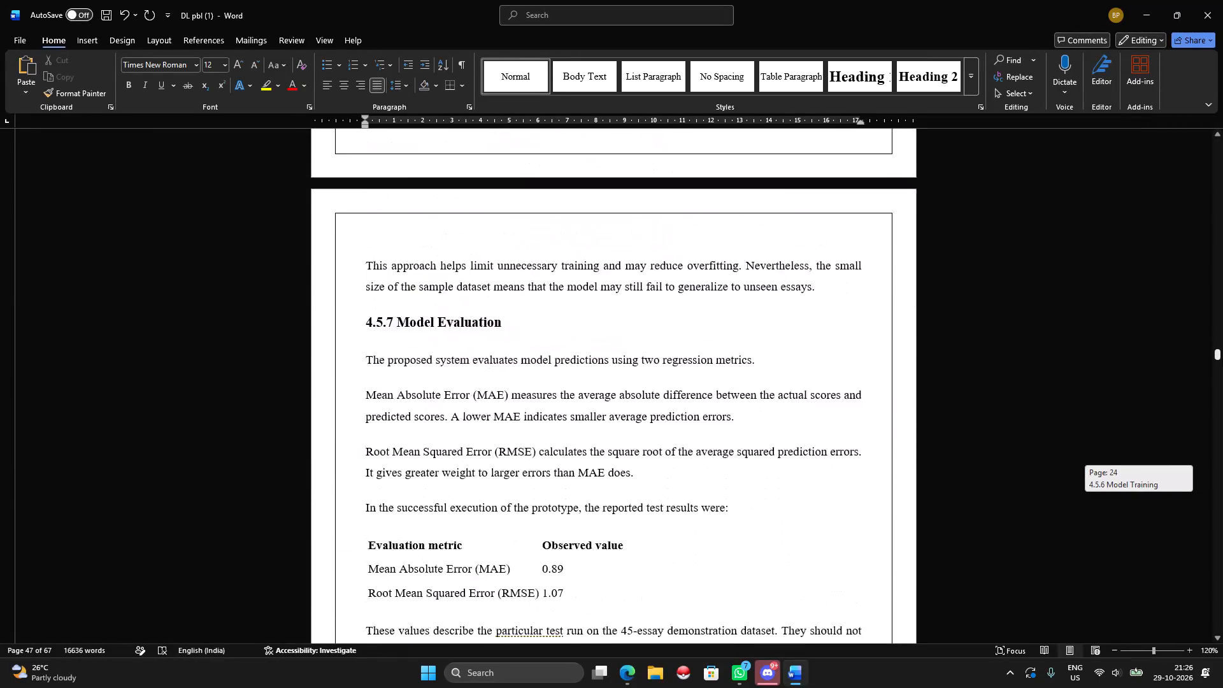
left_click_drag(1222, 356, 1222, 413)
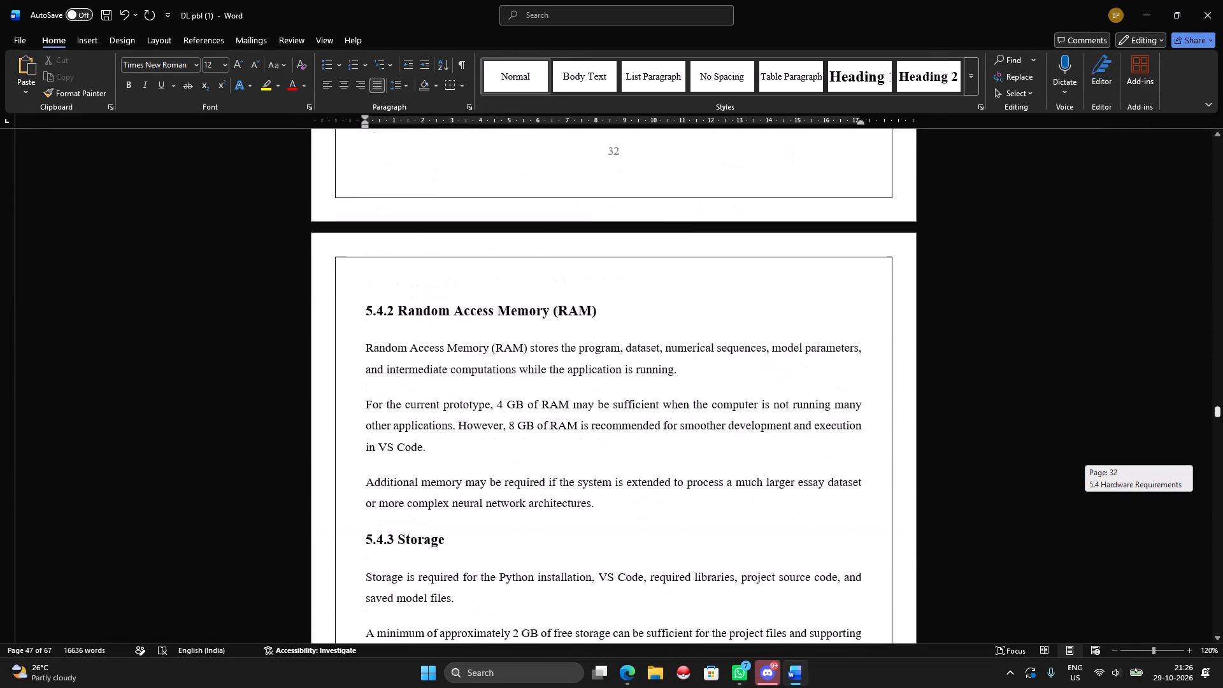
left_click_drag(1222, 413, 1222, 440)
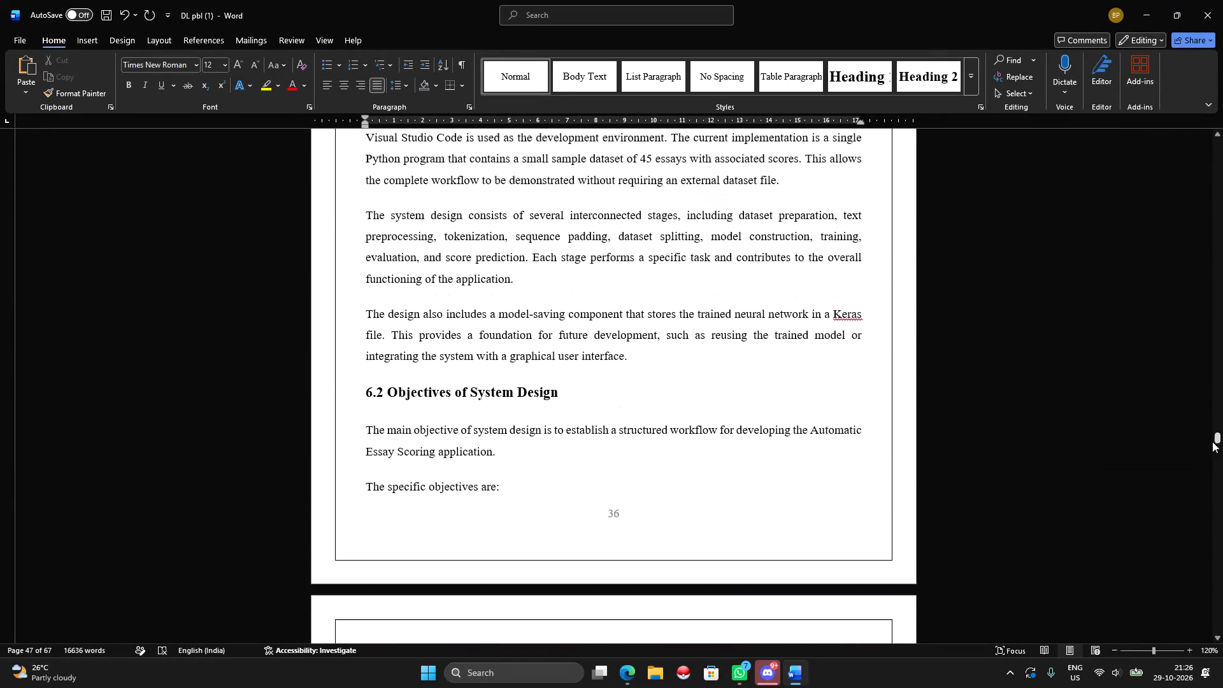
scroll(543, 536, "down", 20)
scroll(562, 547, "down", 7)
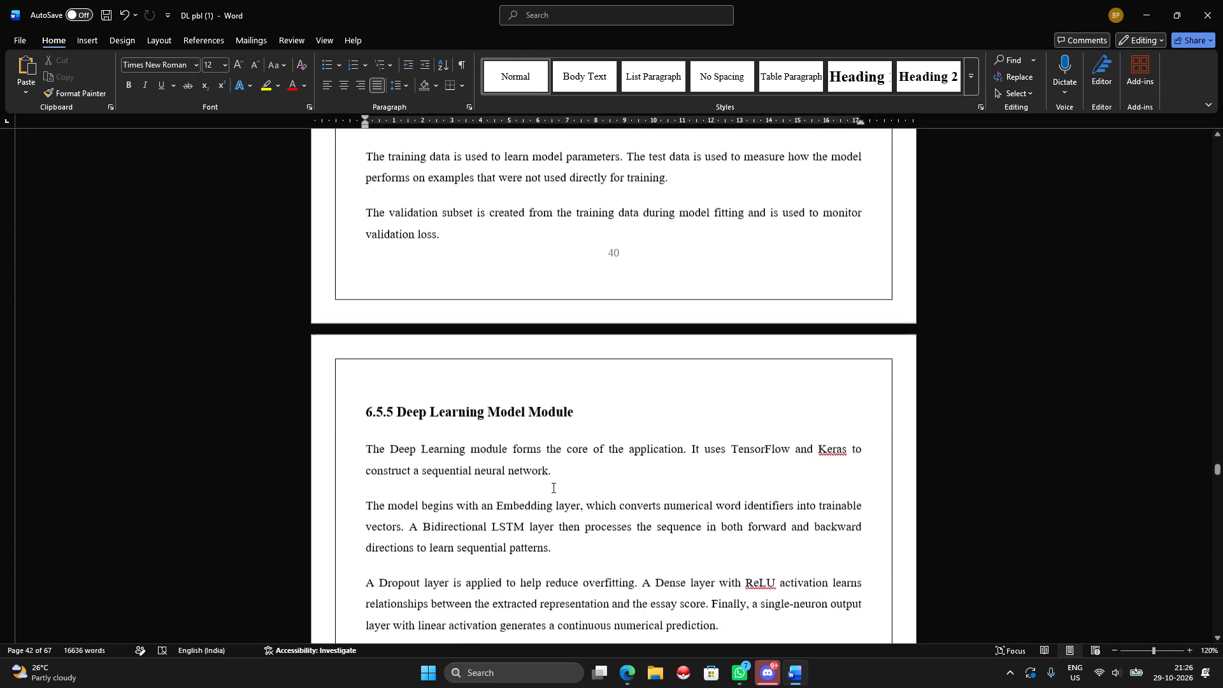
scroll(552, 487, "down", 20)
scroll(552, 487, "down", 12)
scroll(554, 491, "down", 12)
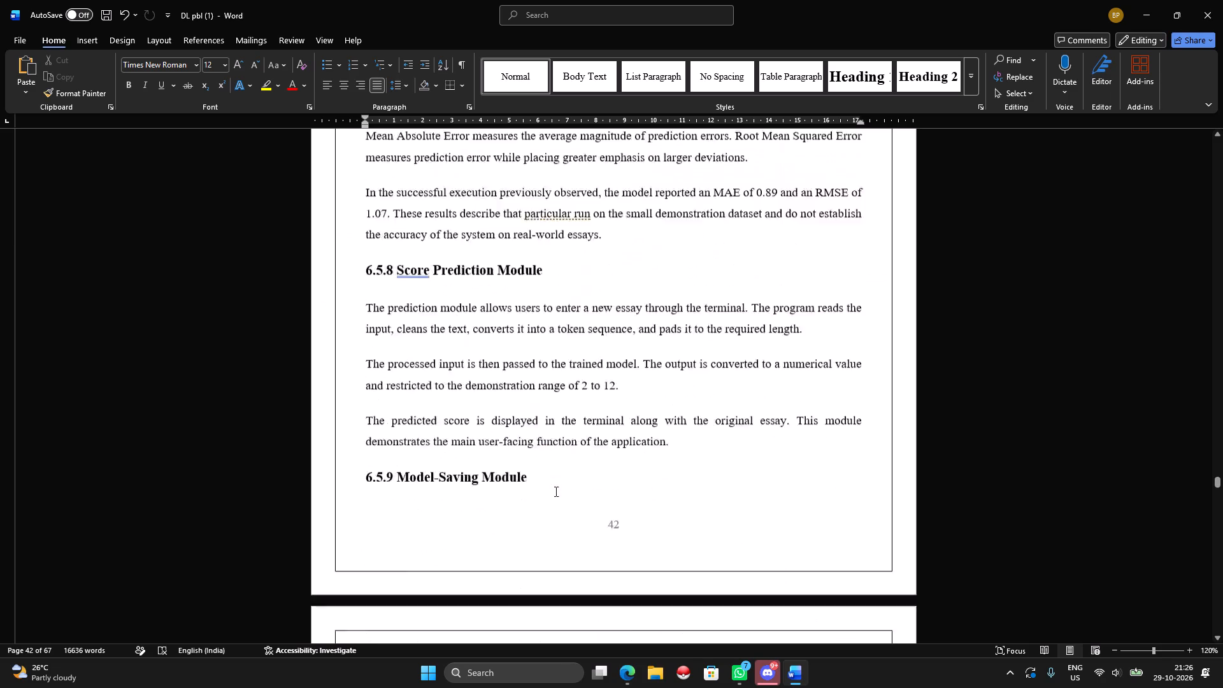
scroll(555, 491, "down", 17)
scroll(555, 491, "down", 13)
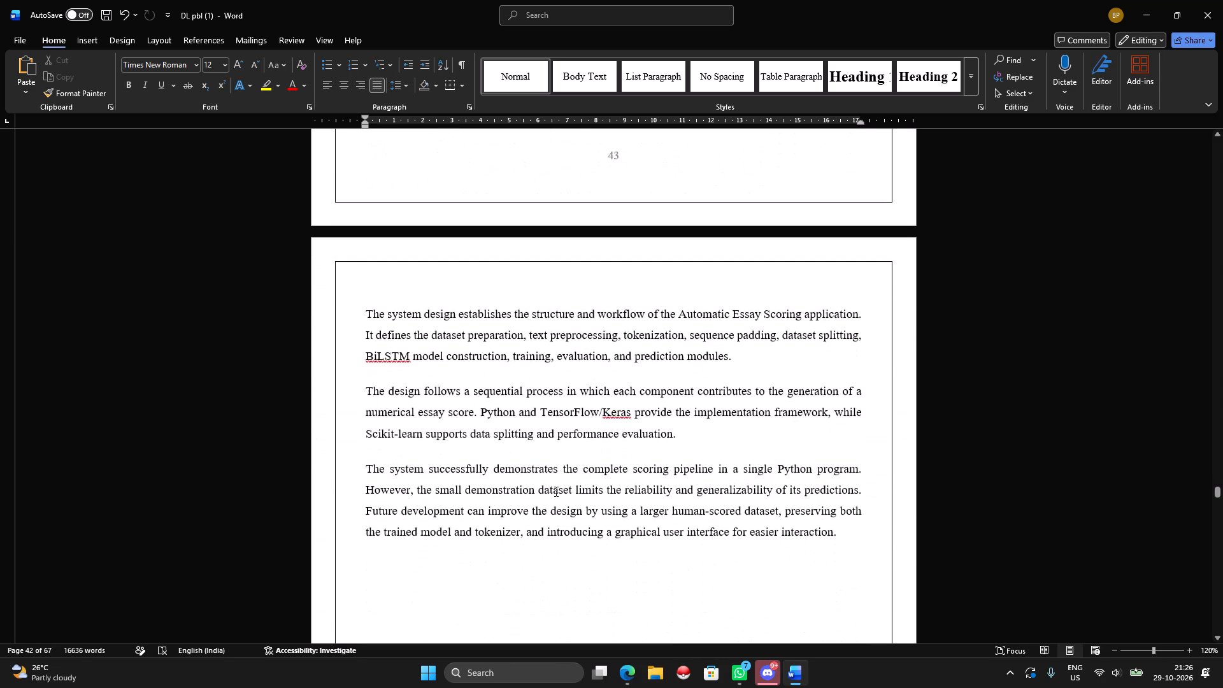
scroll(555, 491, "up", 8)
Insert two new paragraphs after the text ending "used by the model during training.", directly before the 6.7 Conclusion heading.
left_click(657, 360)
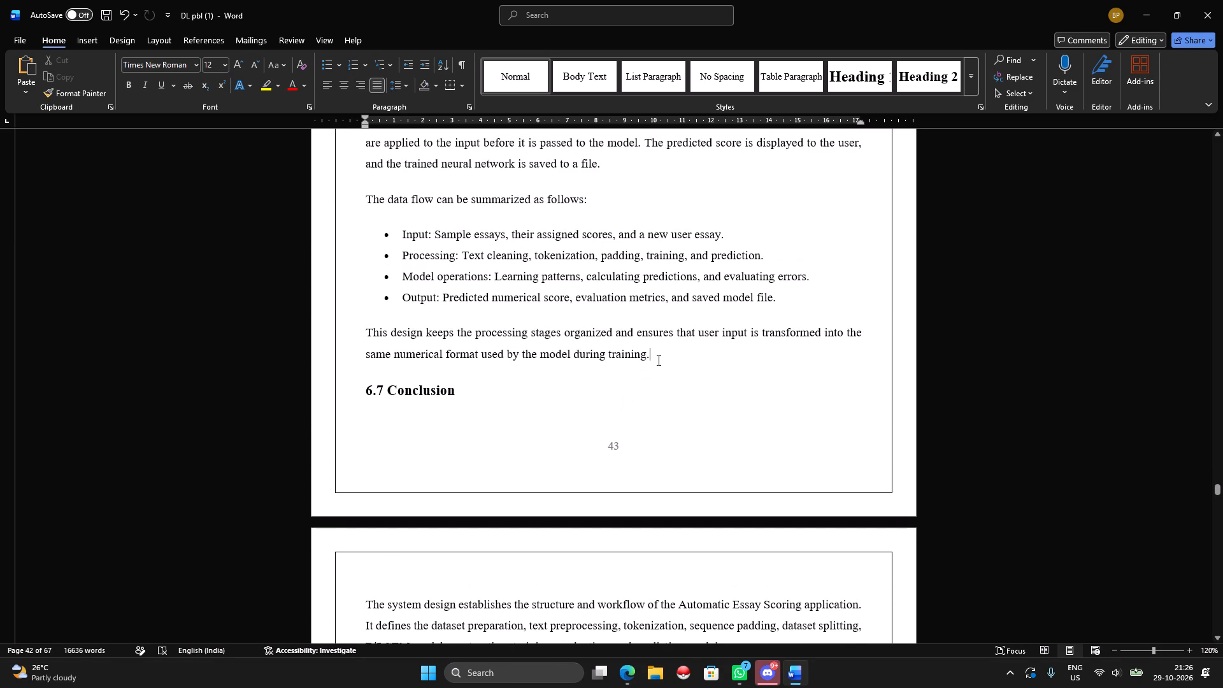
key("Return")
key("Return")
Delete the old chapter 7 content from the first paragraph under heading 7.1 through the Fig 5.2 caption, stopping before chapter 8.
scroll(657, 360, "down", 17)
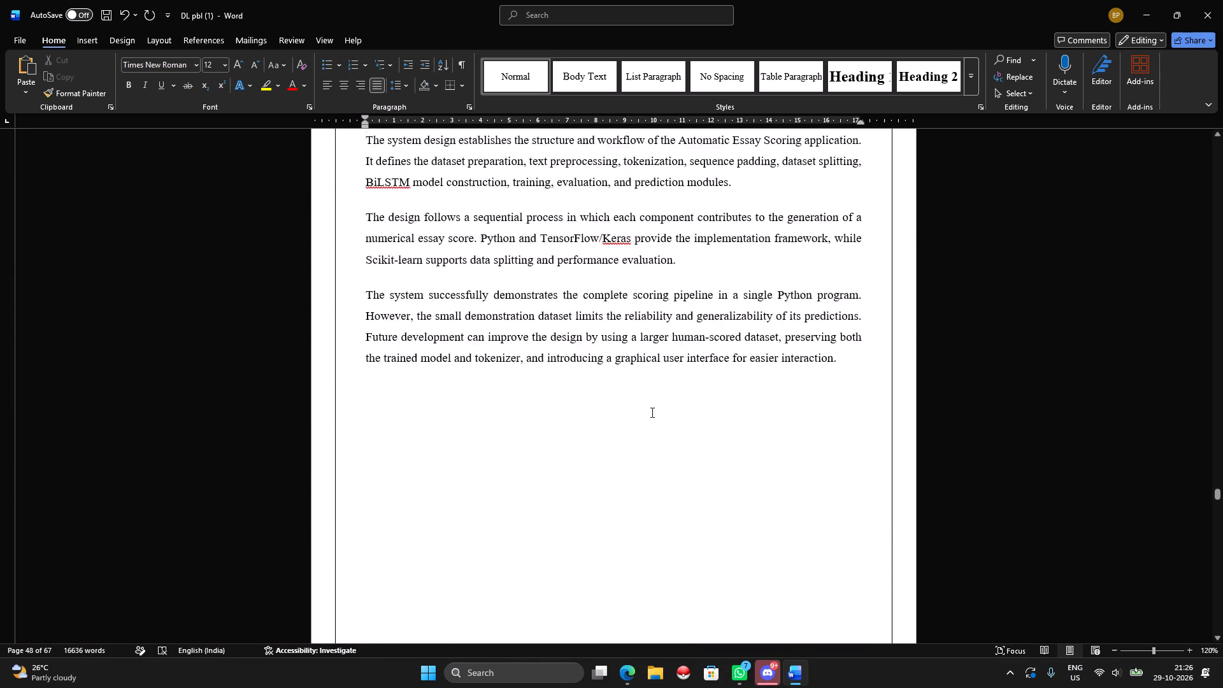
scroll(651, 412, "down", 17)
scroll(655, 430, "up", 2)
scroll(637, 426, "down", 1)
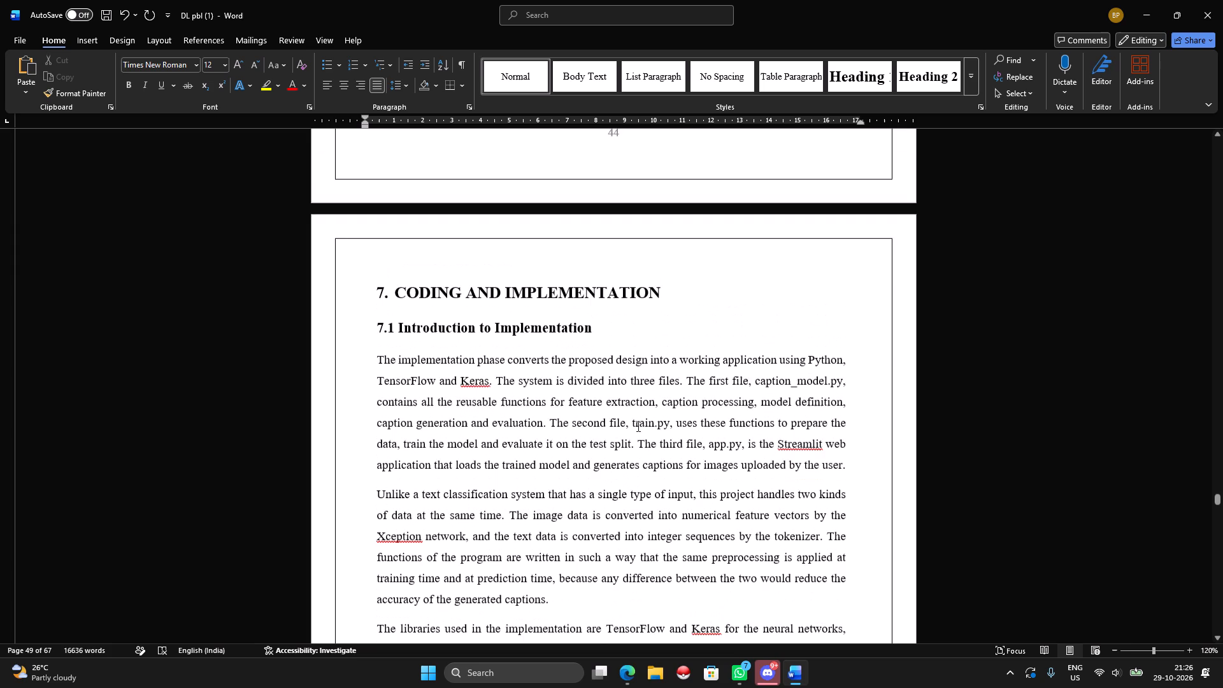
scroll(573, 441, "down", 1)
scroll(538, 431, "up", 1)
scroll(419, 423, "down", 2)
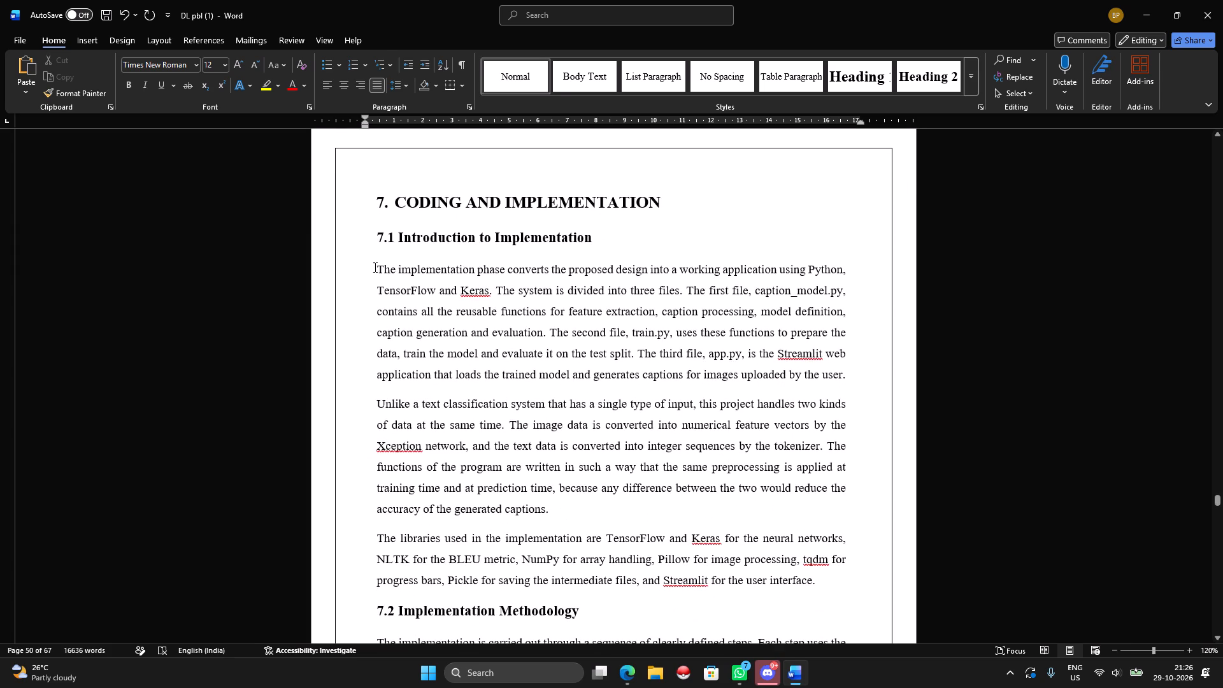
left_click_drag(374, 267, 760, 687)
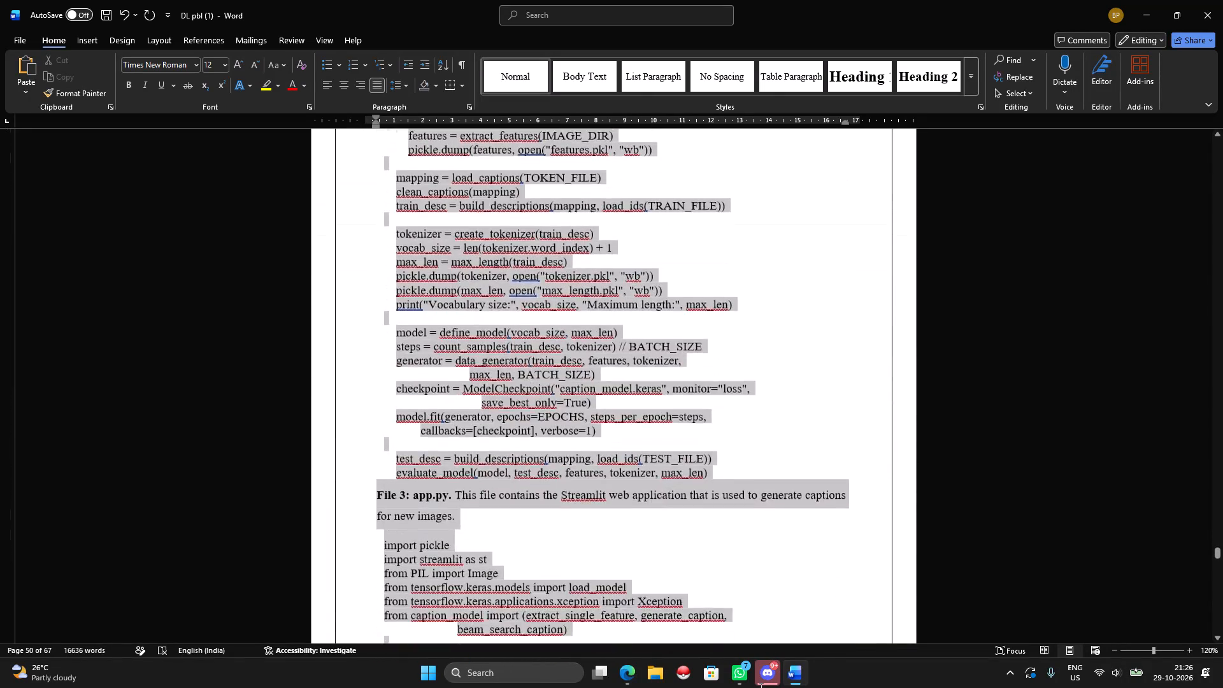
left_click_drag(760, 687, 765, 664)
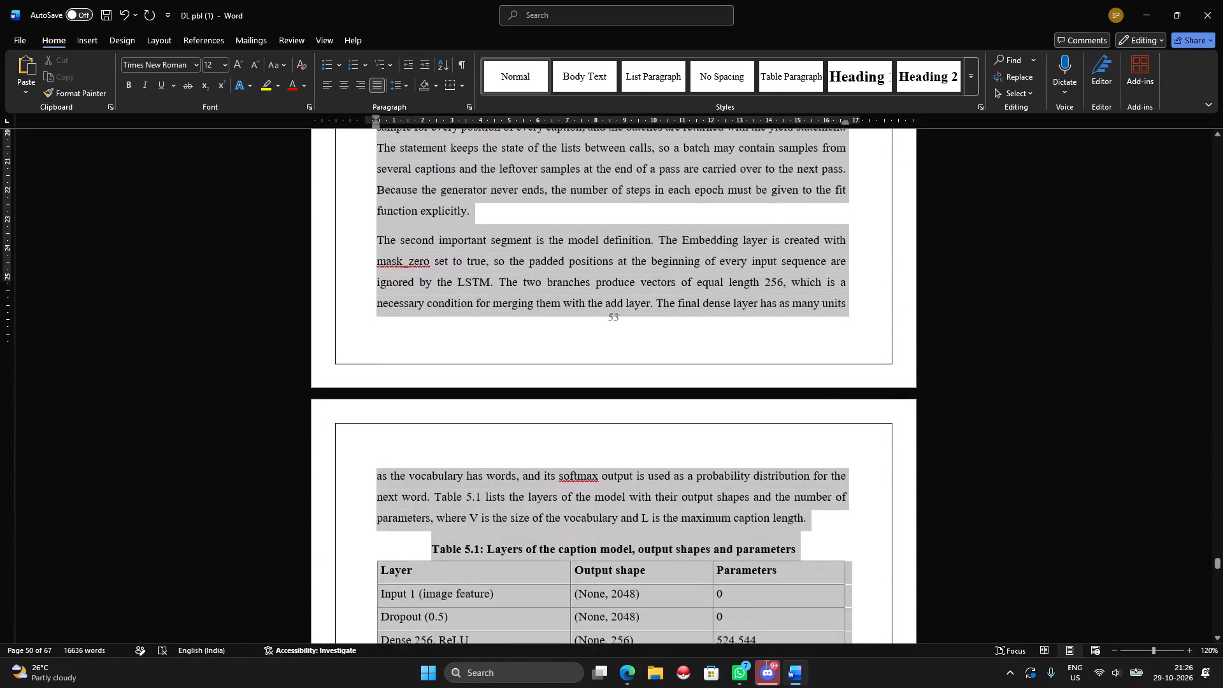
left_click_drag(765, 664, 762, 687)
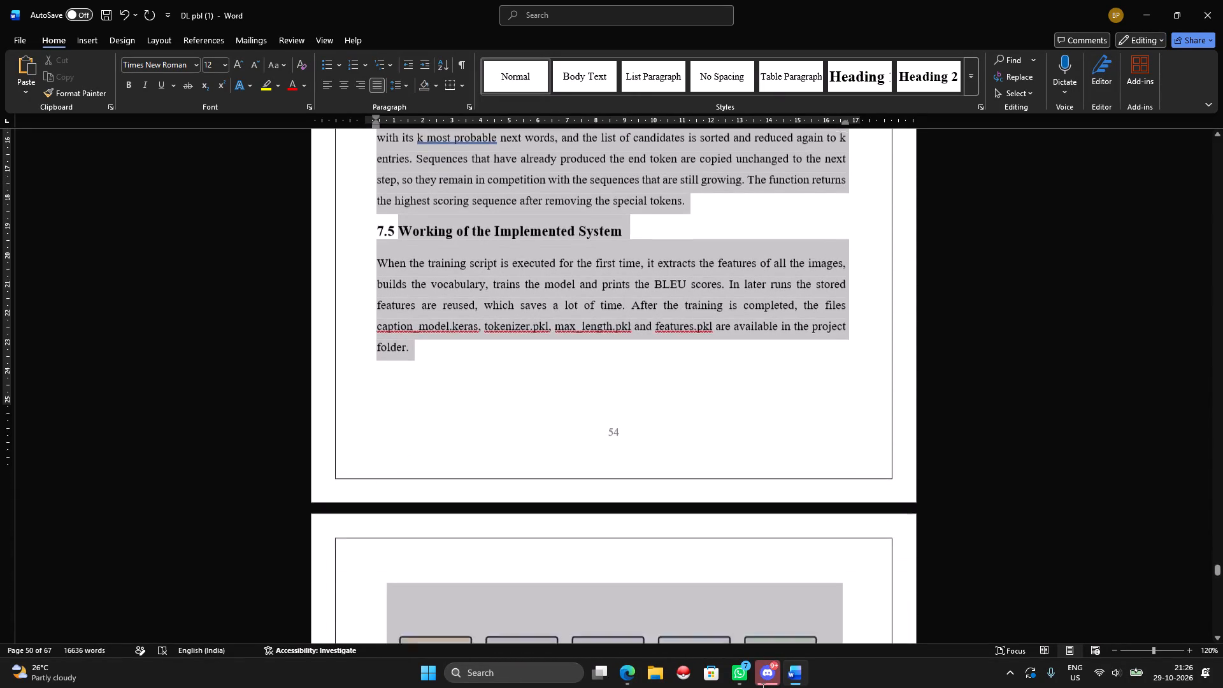
left_click_drag(762, 687, 770, 635)
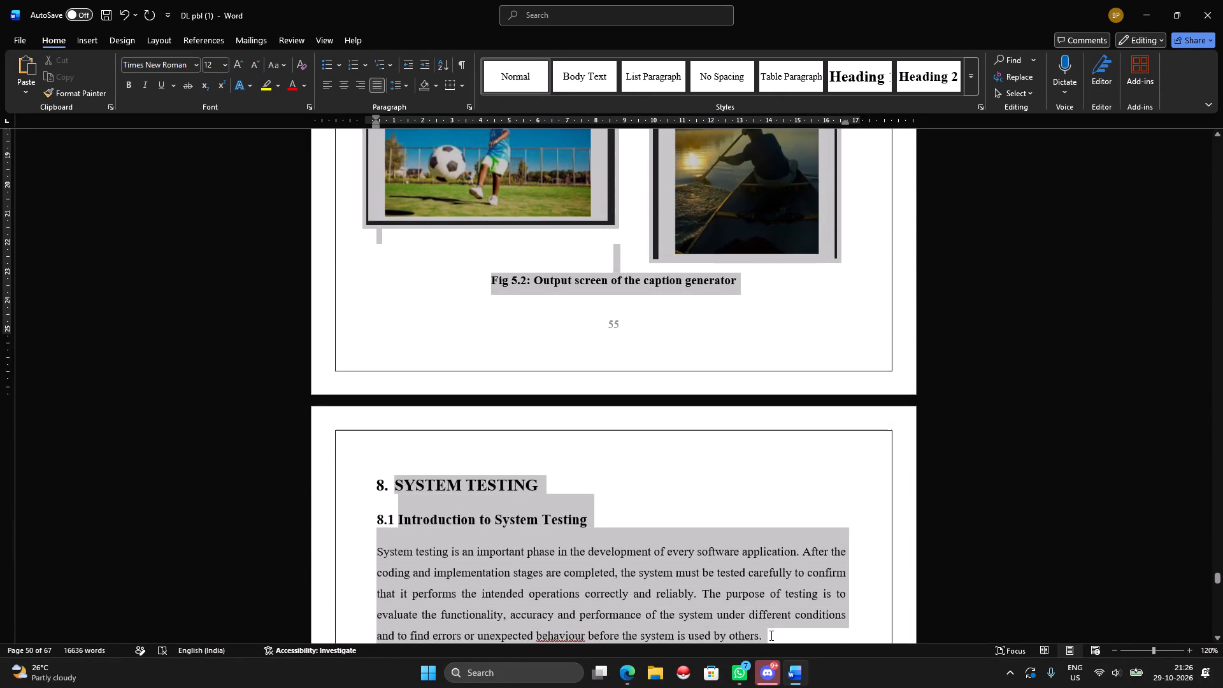
left_click_drag(770, 635, 775, 283)
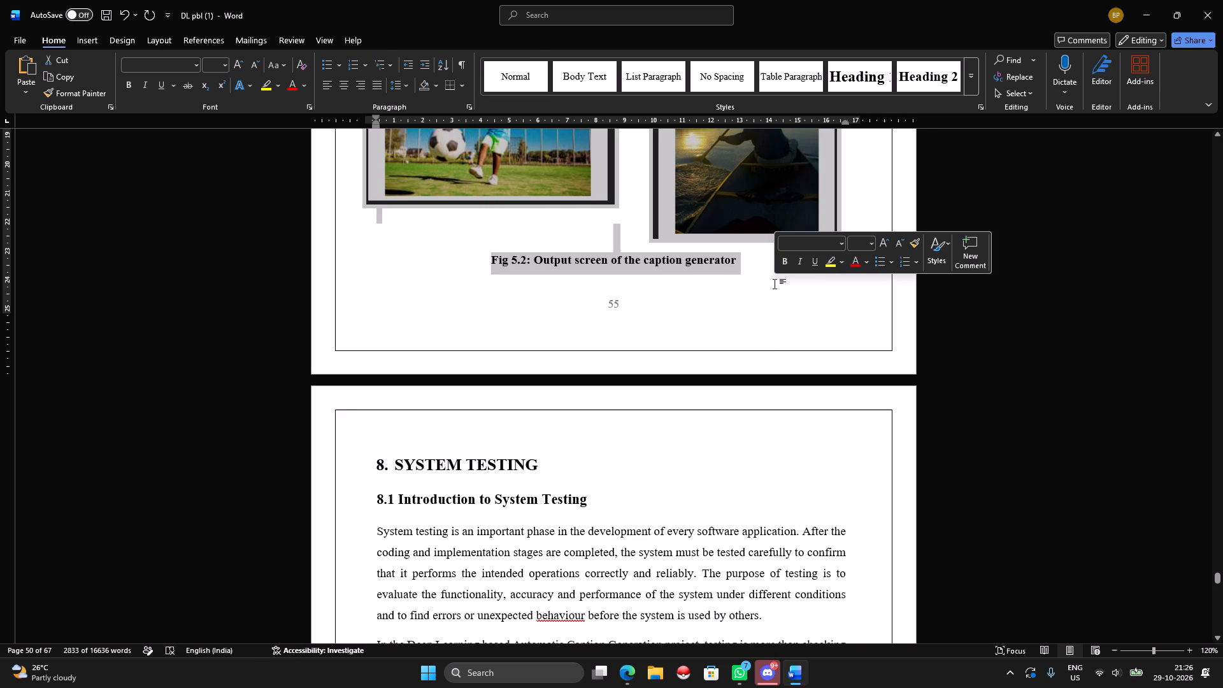
key("BackSpace")
Place the insertion point at the end of the 7.1 Introduction to Implementation heading.
scroll(706, 313, "up", 20)
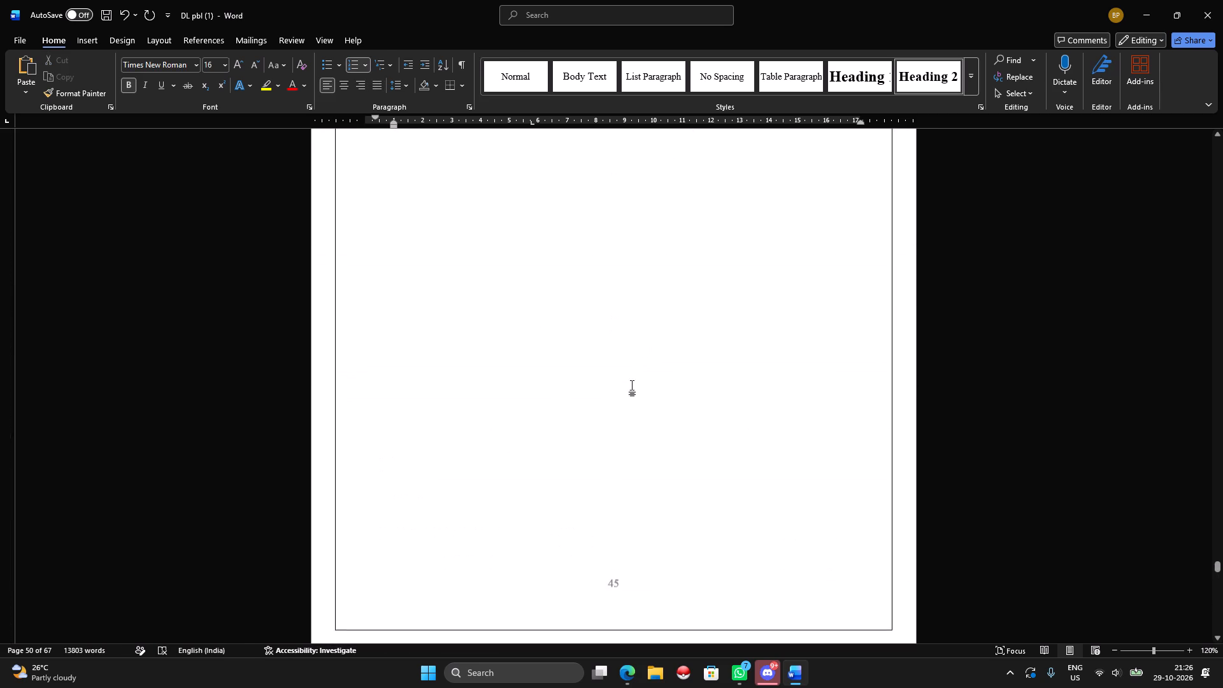
scroll(632, 385, "up", 13)
left_click(597, 514)
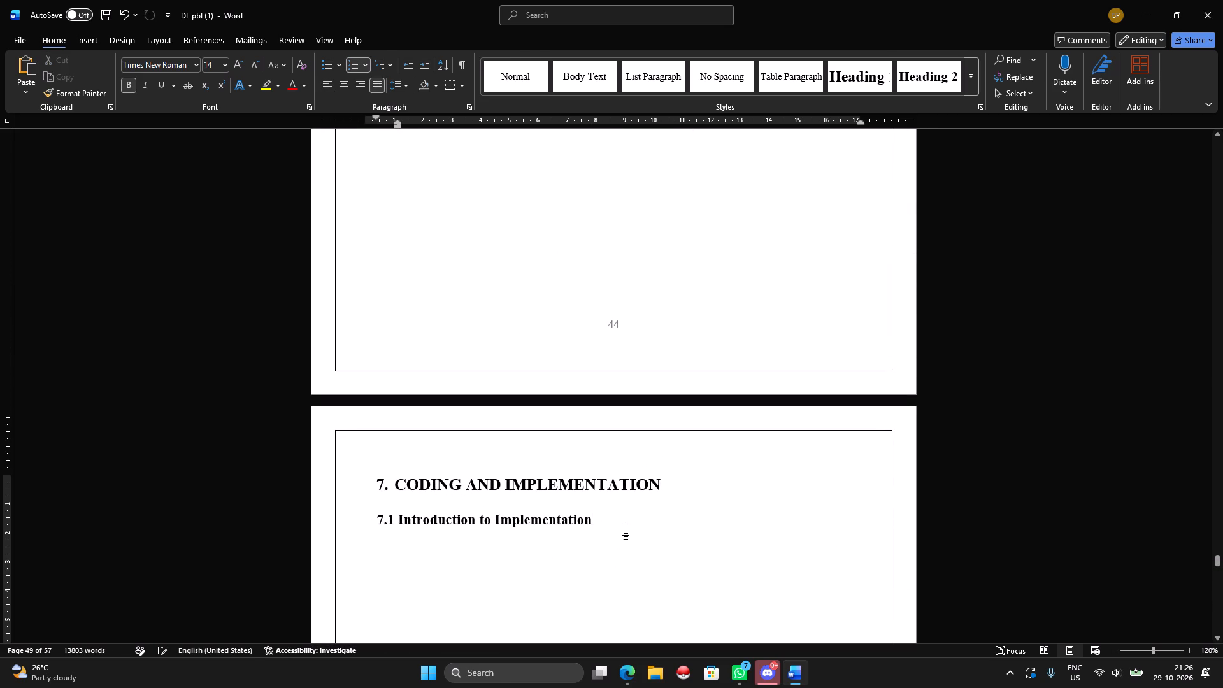
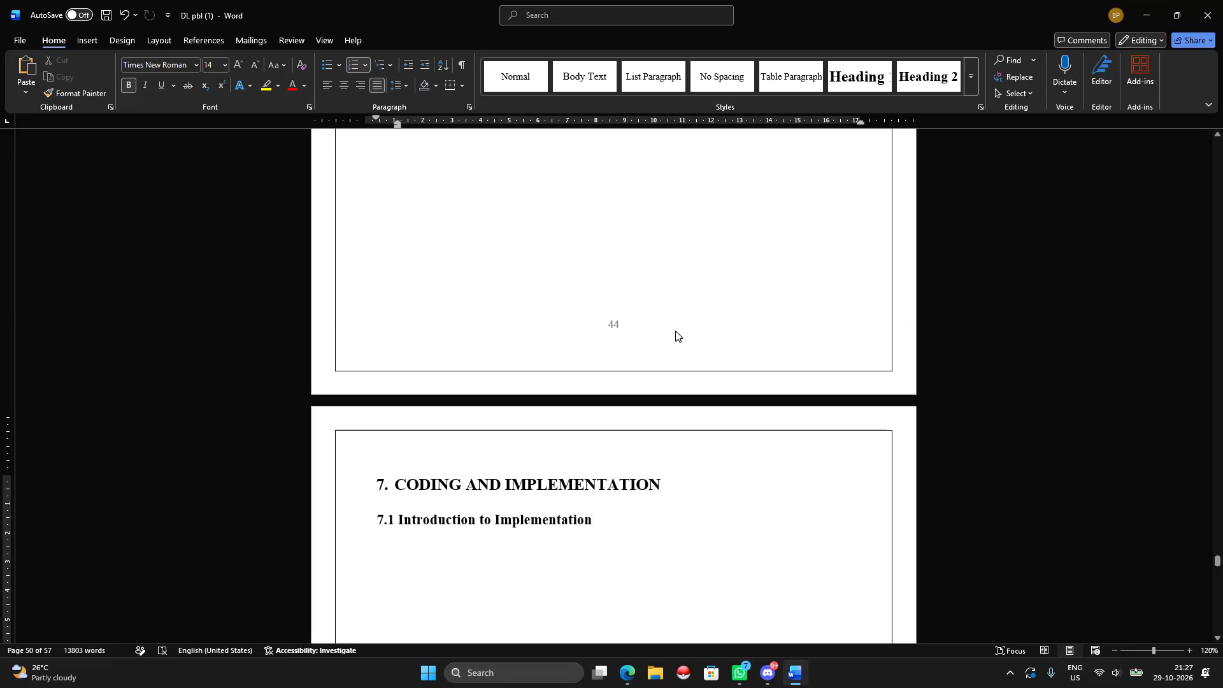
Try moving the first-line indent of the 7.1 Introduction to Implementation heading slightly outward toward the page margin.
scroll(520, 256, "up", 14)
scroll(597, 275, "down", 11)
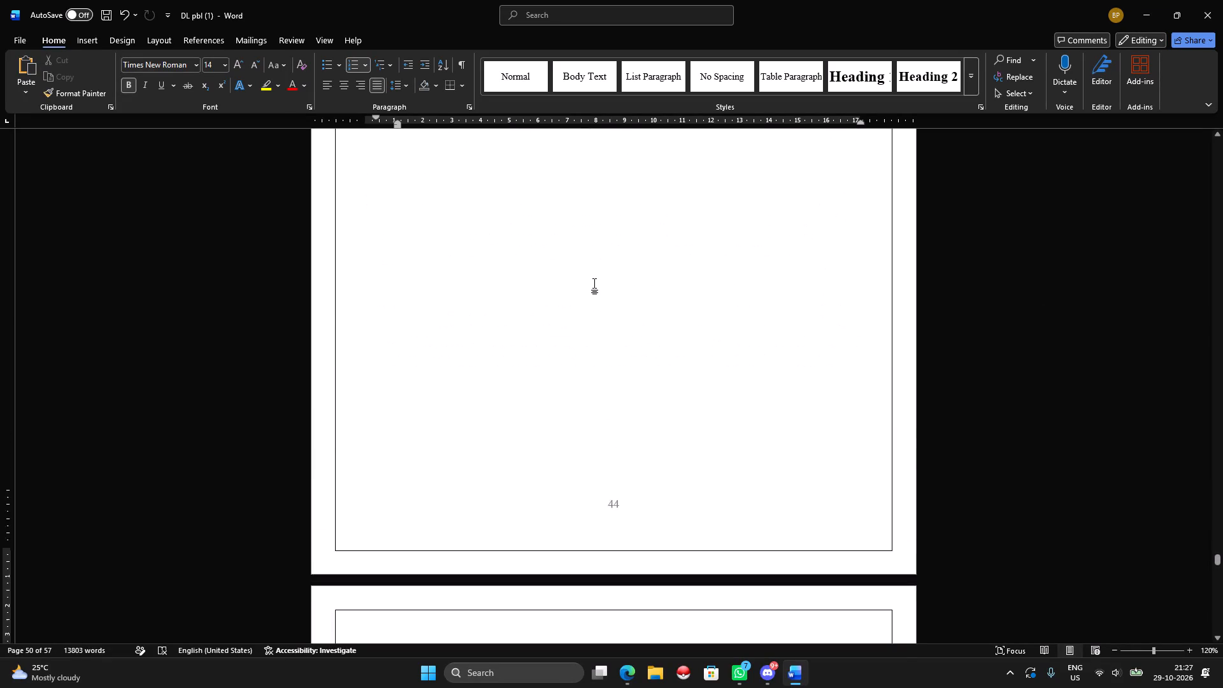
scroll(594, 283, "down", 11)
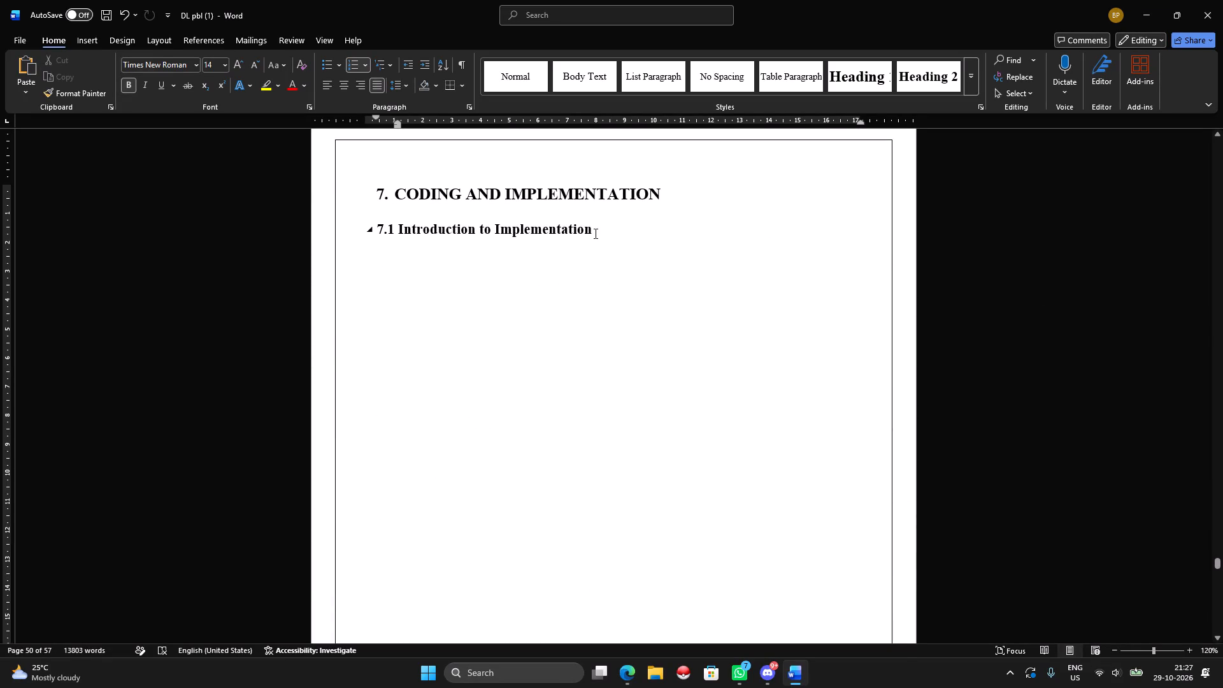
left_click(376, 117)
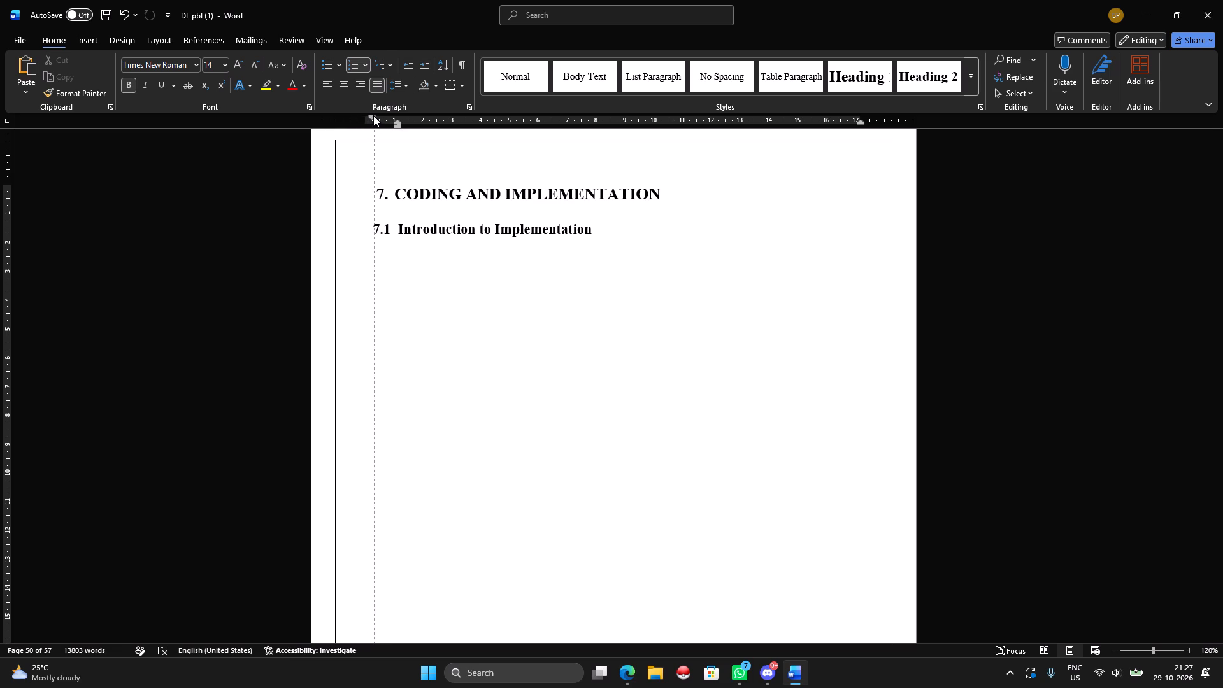
Compare the numbering and indentation of the chapter 7 headings with those of chapter 8, System Testing.
scroll(341, 441, "up", 12)
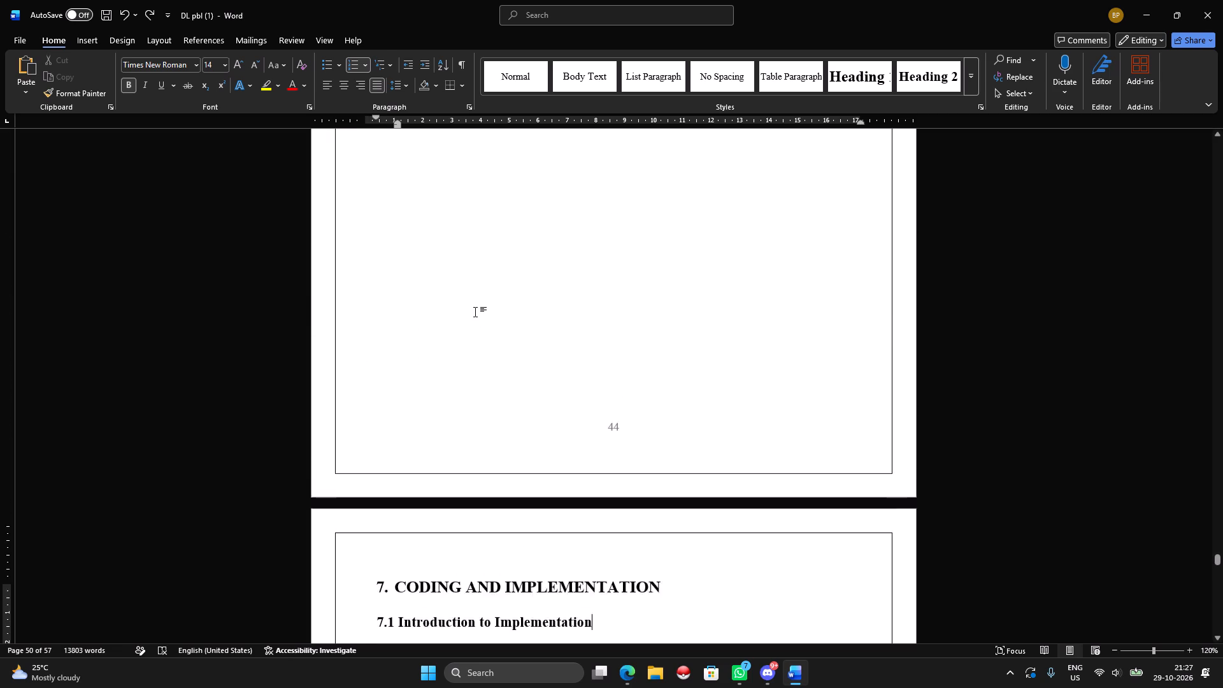
scroll(475, 312, "up", 9)
scroll(478, 312, "down", 15)
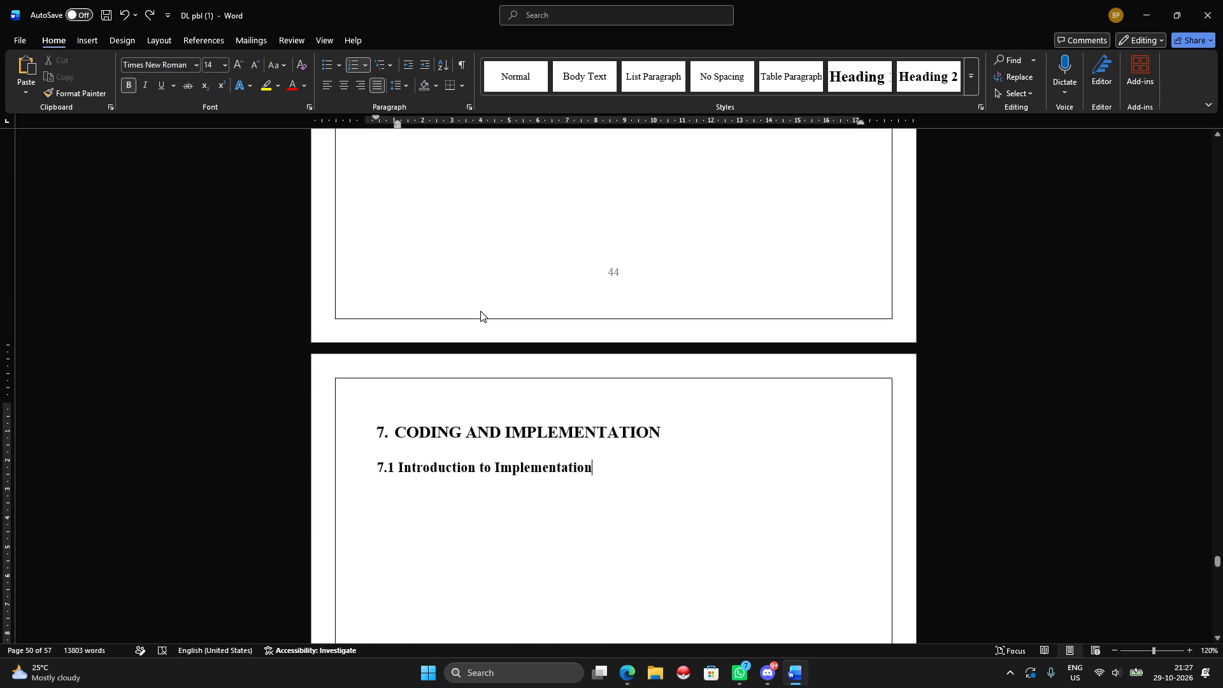
scroll(456, 326, "down", 13)
scroll(457, 327, "up", 1)
scroll(457, 327, "down", 9)
scroll(451, 348, "up", 6)
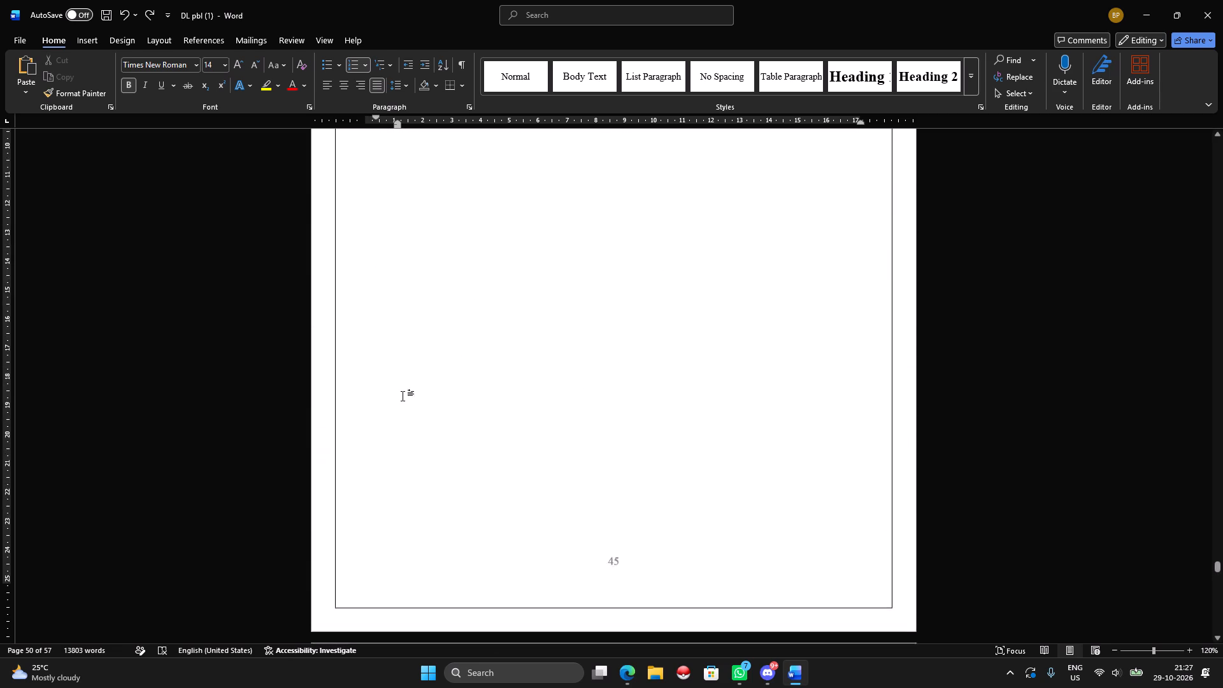
scroll(399, 392, "down", 8)
left_click(389, 471)
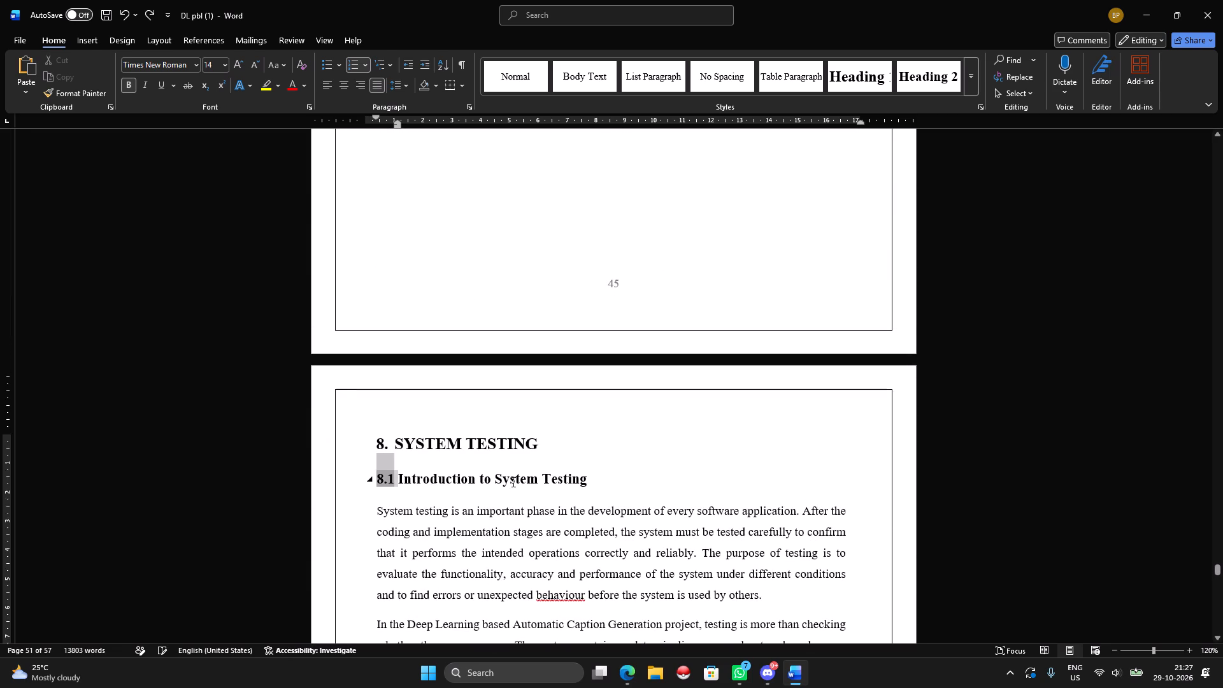
scroll(512, 481, "up", 16)
left_click(478, 315)
scroll(475, 315, "up", 5)
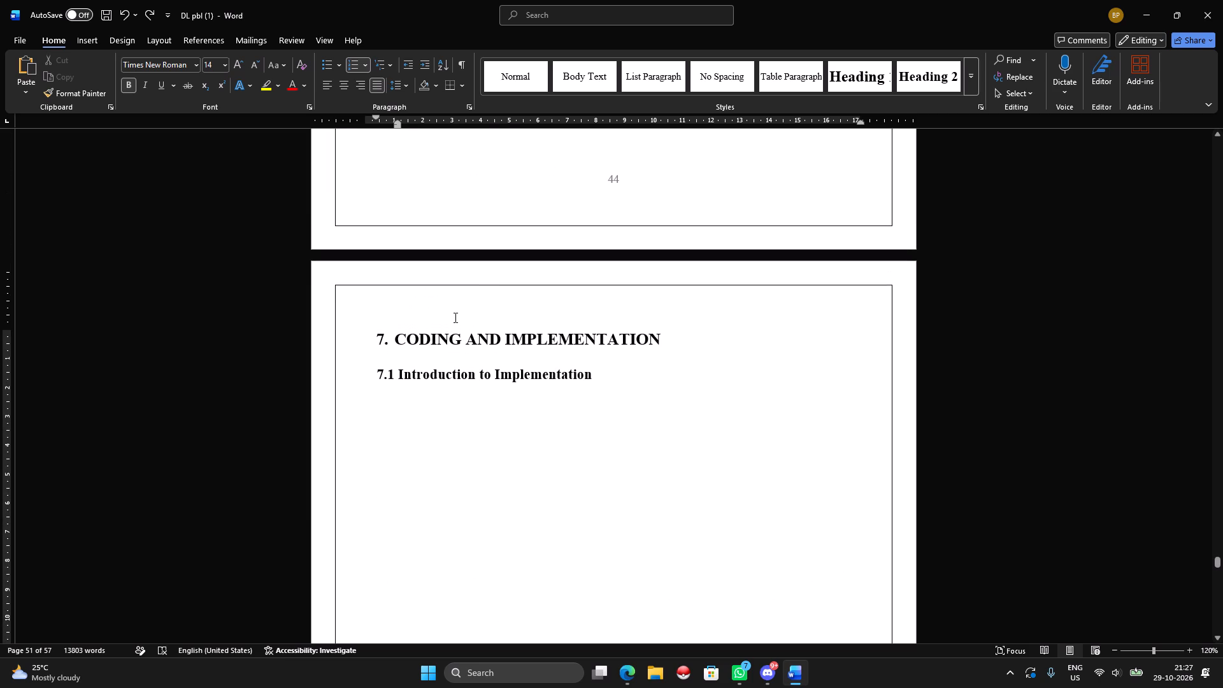
left_click(376, 313)
scroll(397, 368, "down", 6)
scroll(403, 374, "up", 9)
Switch to the ChatGPT conversation in Edge and copy the Overall System Architecture diagram image.
key("alt+Tab")
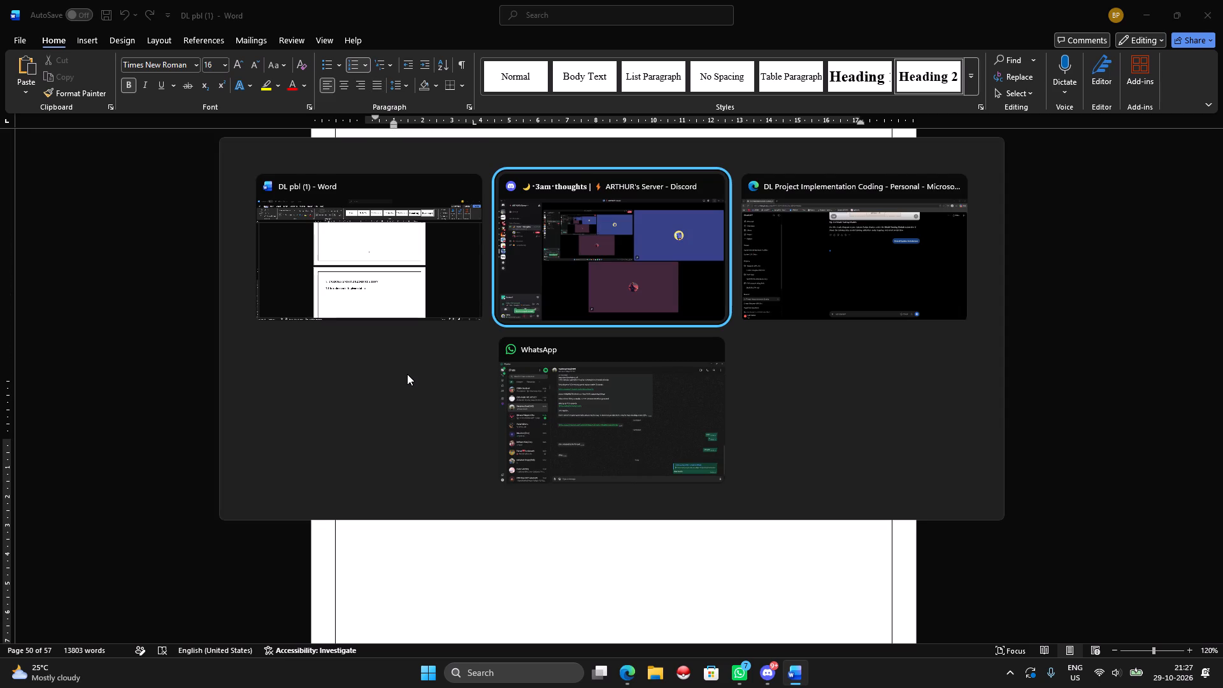
key("alt+Tab")
scroll(523, 453, "up", 1)
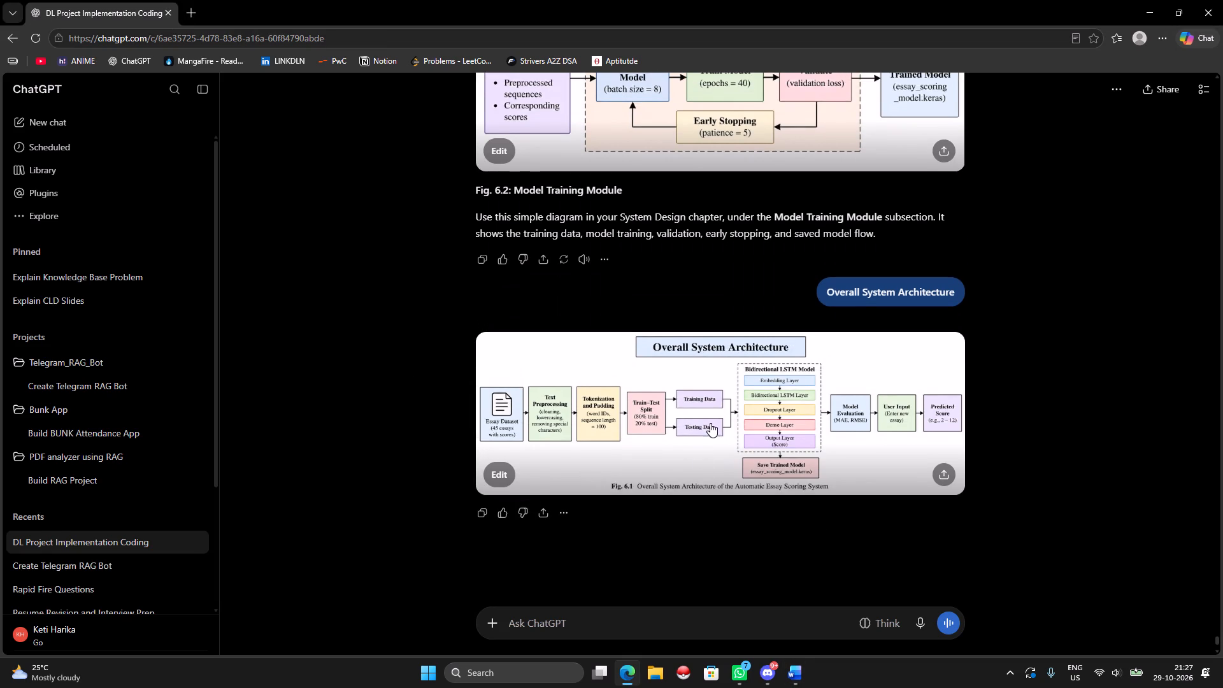
left_click(691, 346)
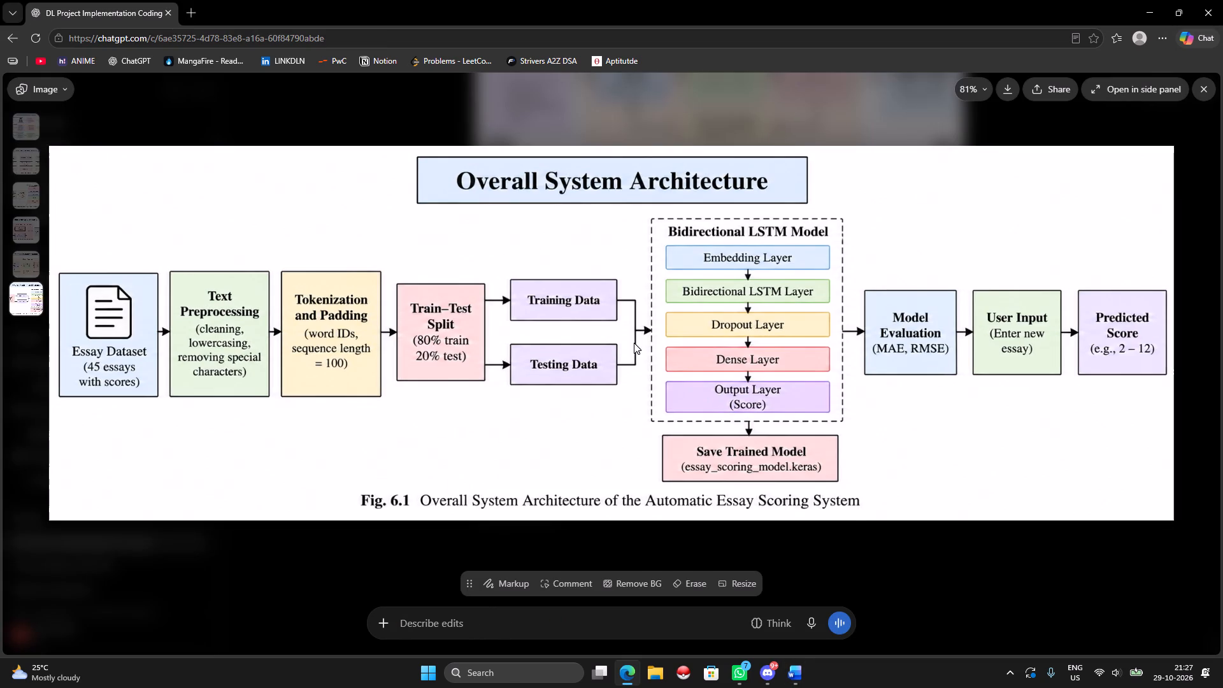
right_click(634, 343)
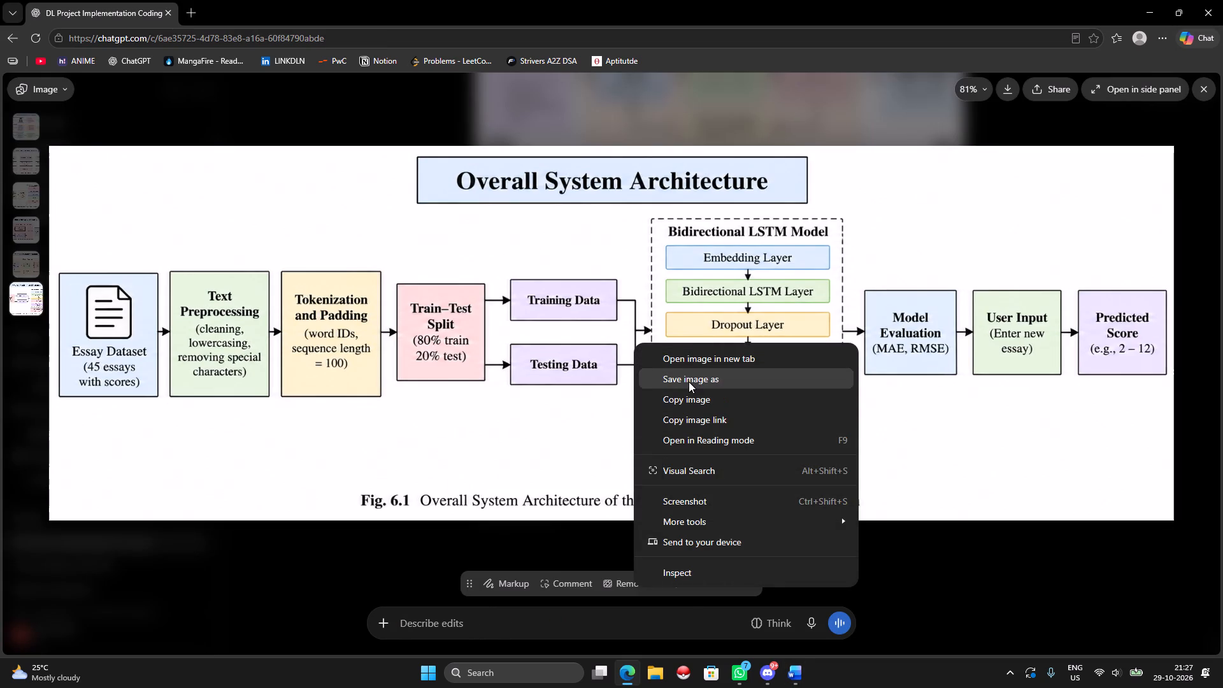
left_click(702, 400)
left_click(817, 103)
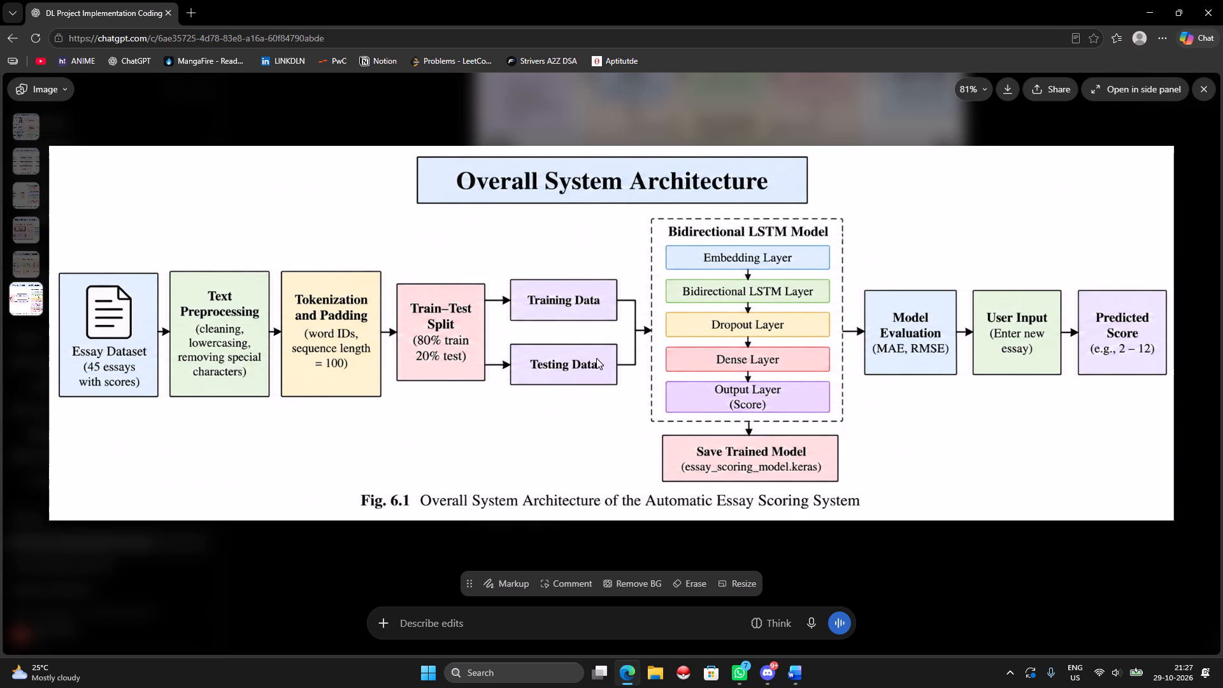
Return to the Word report and look back through chapter 6 to section 6.2 for where the architecture diagram belongs.
key("alt+Tab")
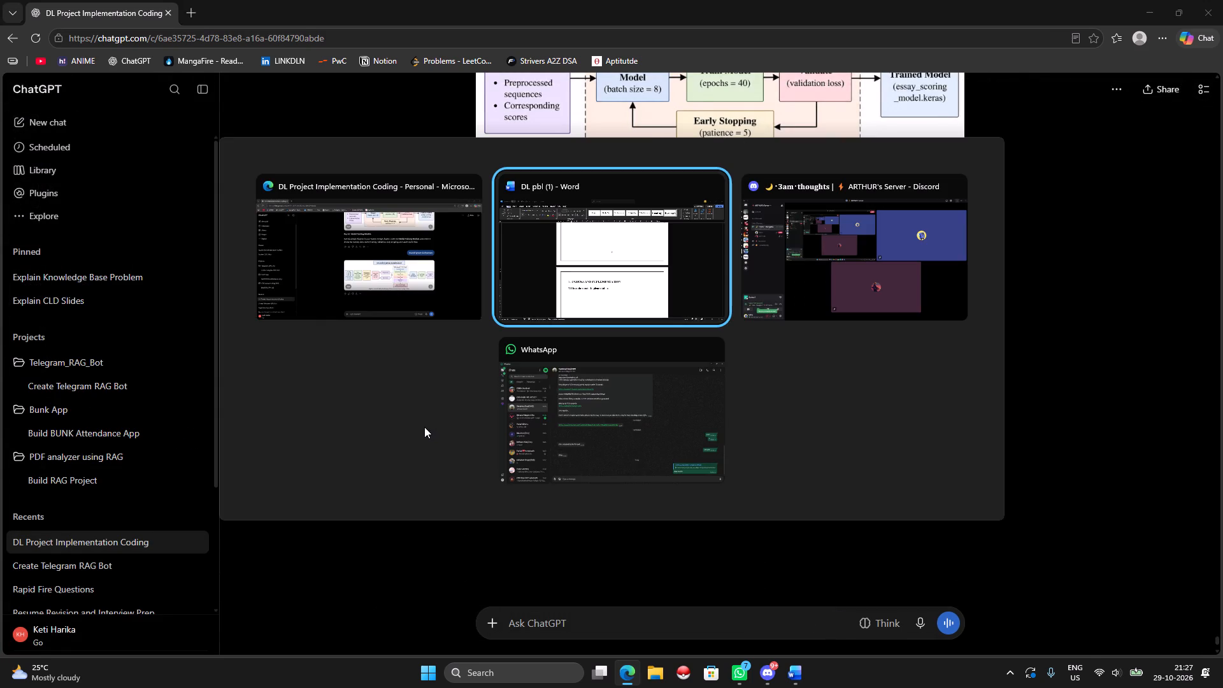
scroll(456, 421, "up", 11)
scroll(480, 415, "down", 3)
scroll(518, 408, "up", 20)
scroll(518, 408, "up", 6)
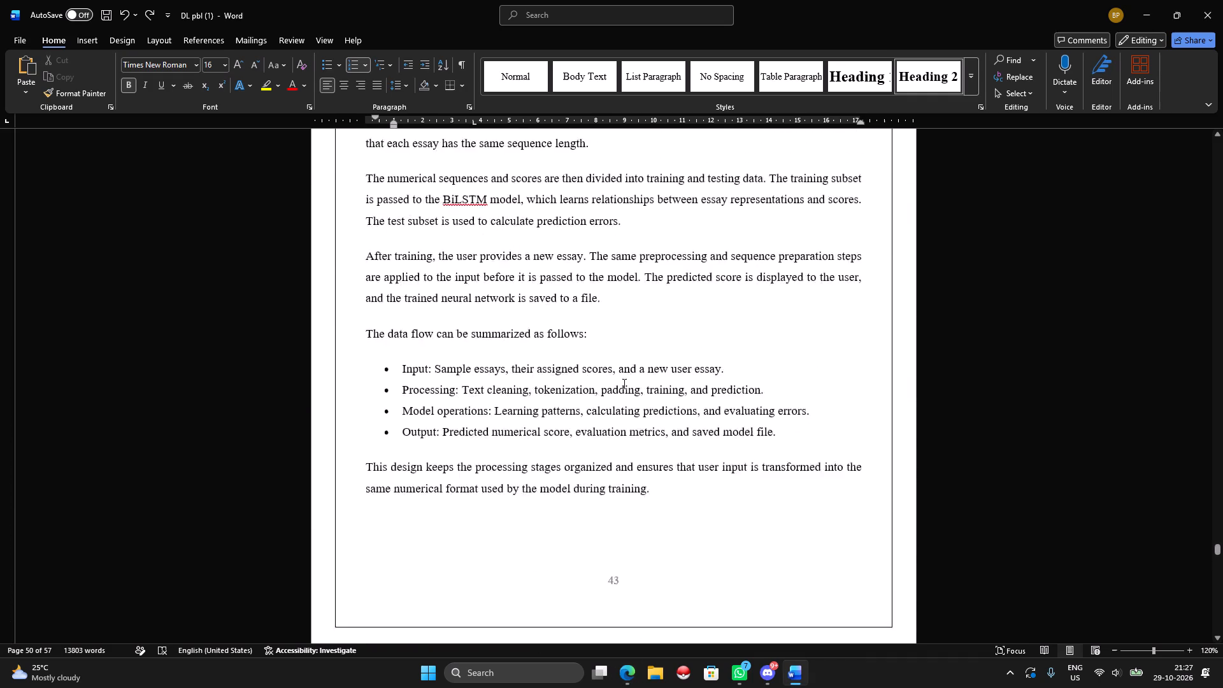
scroll(623, 383, "up", 20)
scroll(623, 383, "up", 20)
scroll(623, 383, "up", 7)
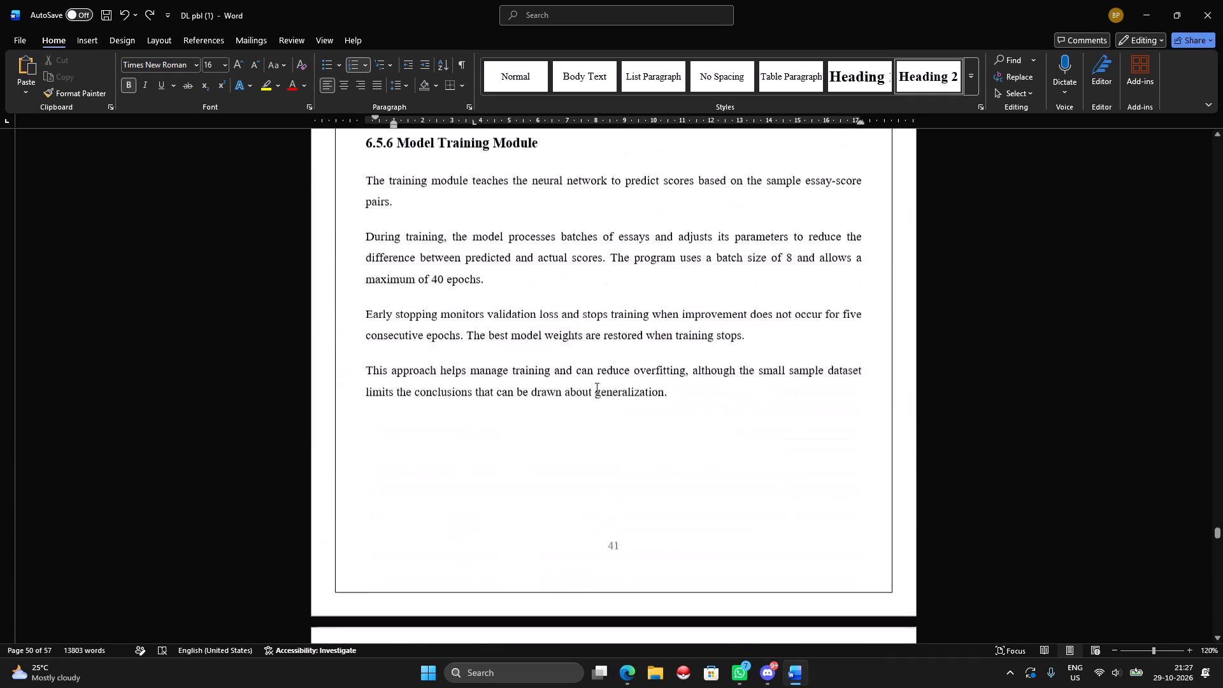
scroll(596, 387, "up", 20)
scroll(596, 387, "up", 20)
scroll(596, 387, "up", 6)
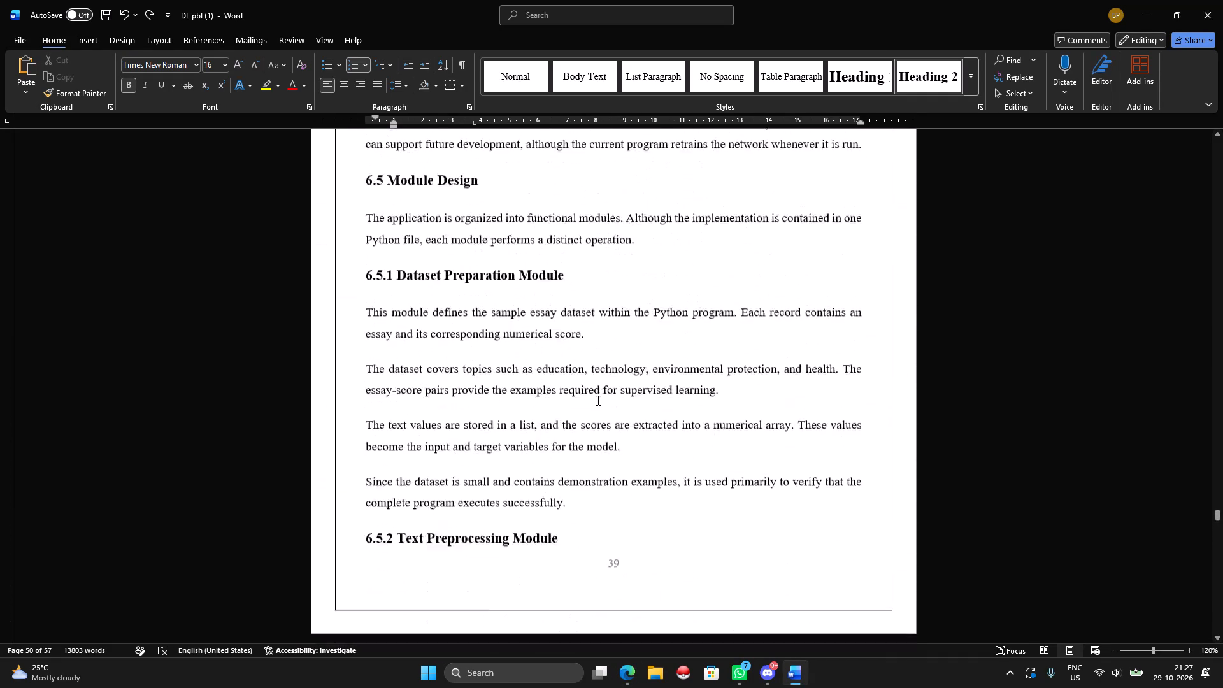
scroll(597, 400, "up", 12)
scroll(596, 401, "down", 19)
scroll(648, 399, "up", 6)
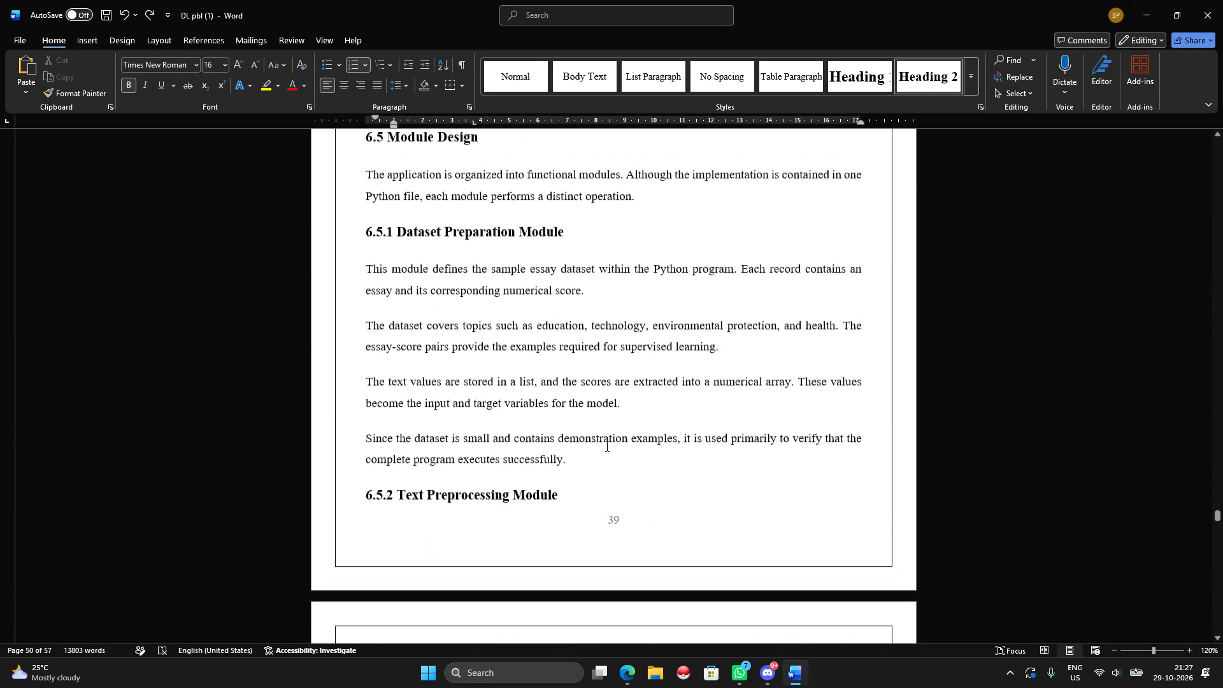
scroll(606, 446, "up", 20)
scroll(606, 446, "up", 20)
scroll(606, 446, "up", 1)
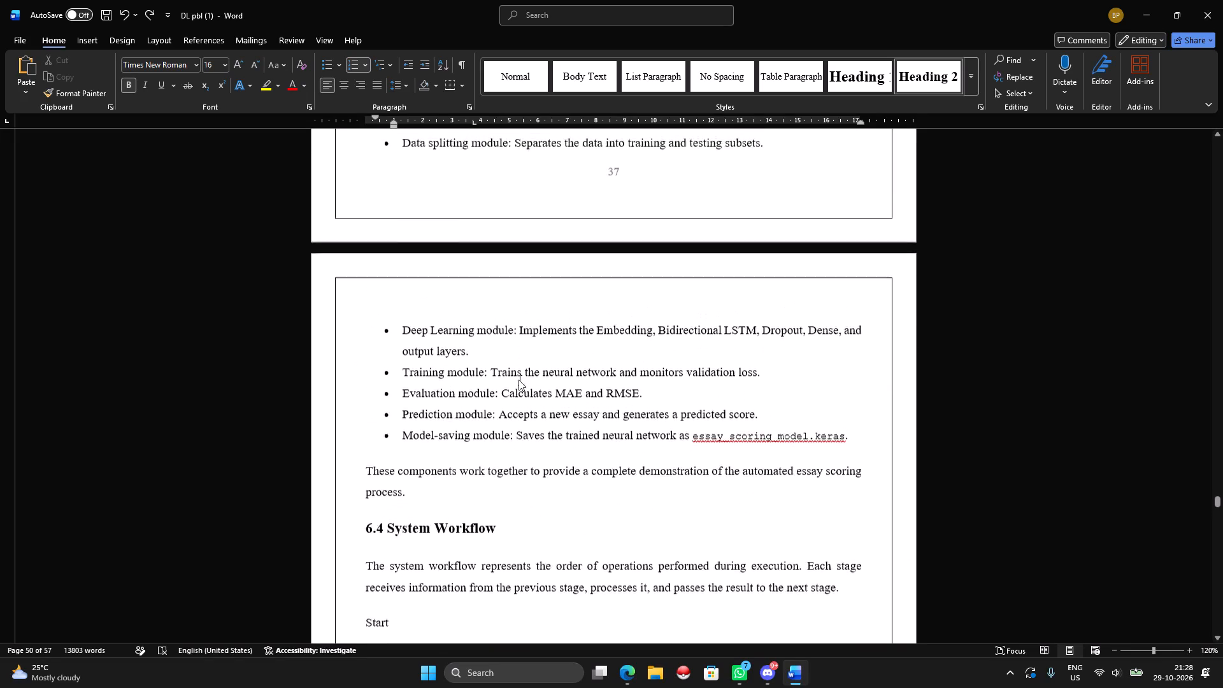
scroll(519, 380, "up", 12)
scroll(509, 374, "down", 1)
scroll(509, 375, "up", 20)
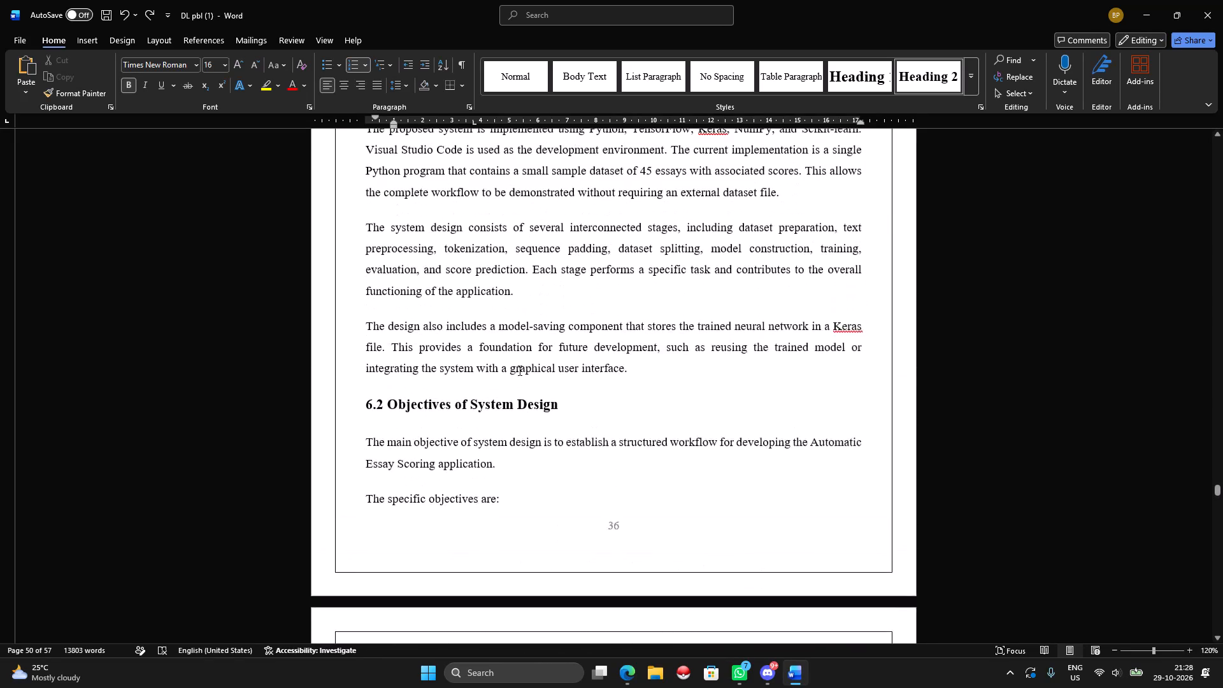
scroll(519, 370, "up", 6)
Switch back to the ChatGPT conversation in Edge.
key("alt+Tab")
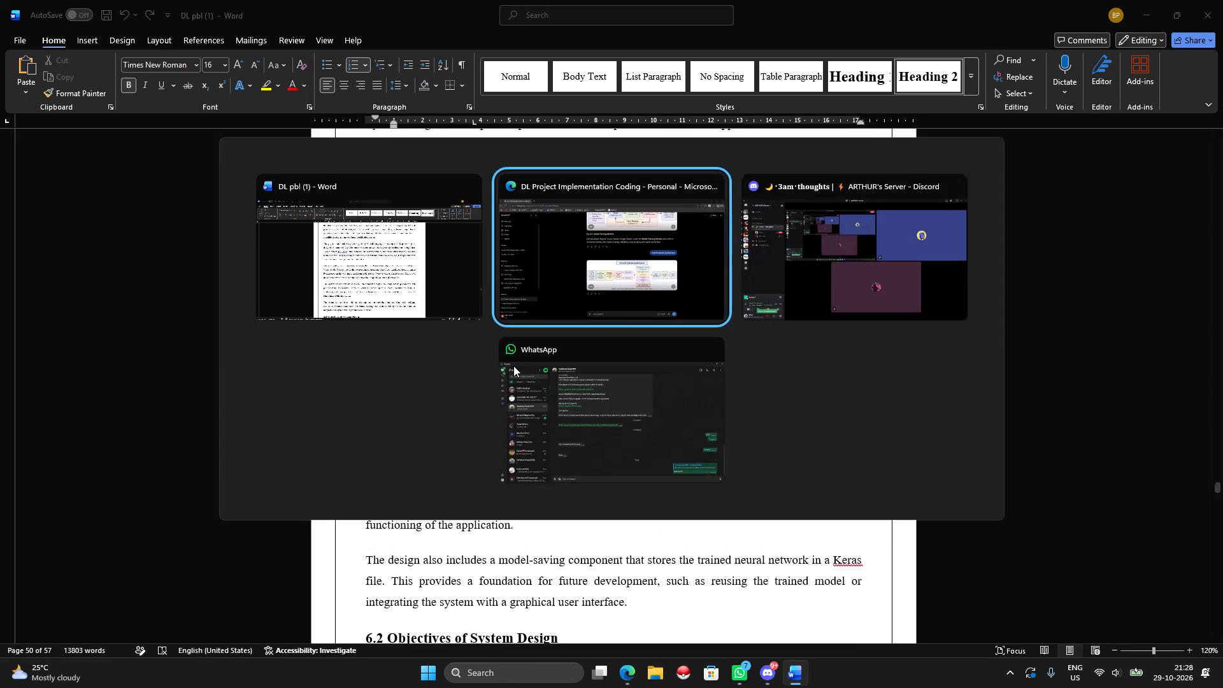
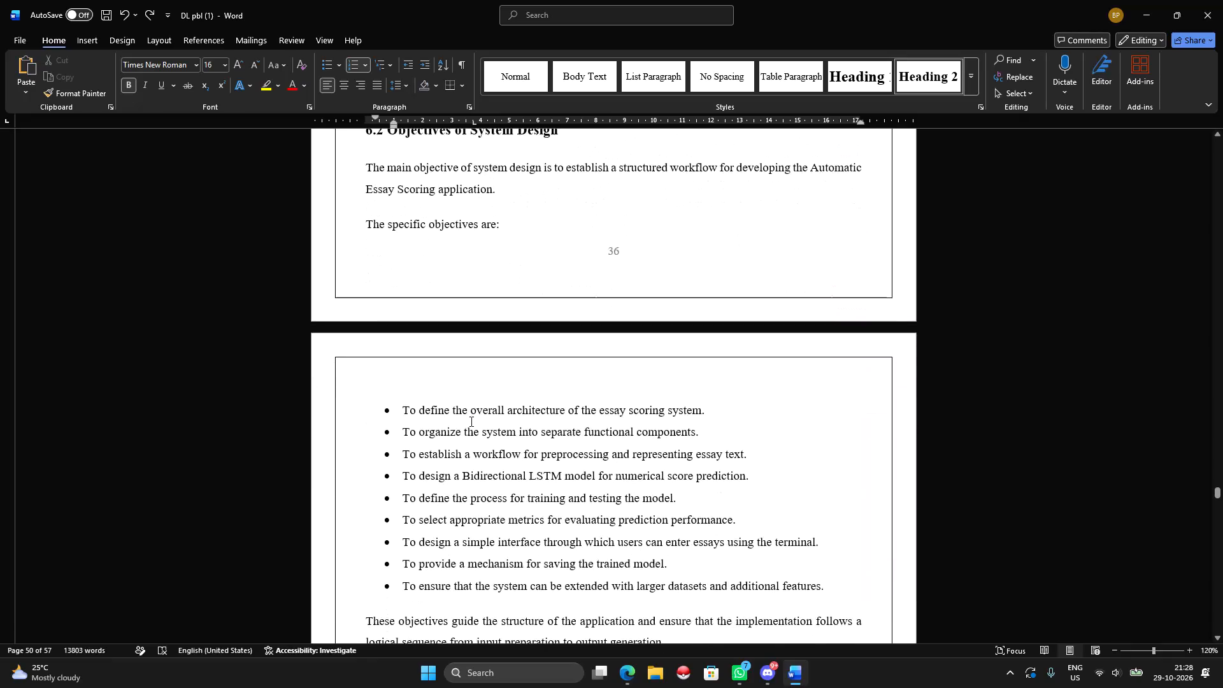
Paste the copied Overall System Architecture diagram into a new paragraph at the end of section 6.3, above heading 6.4.
scroll(457, 418, "down", 1)
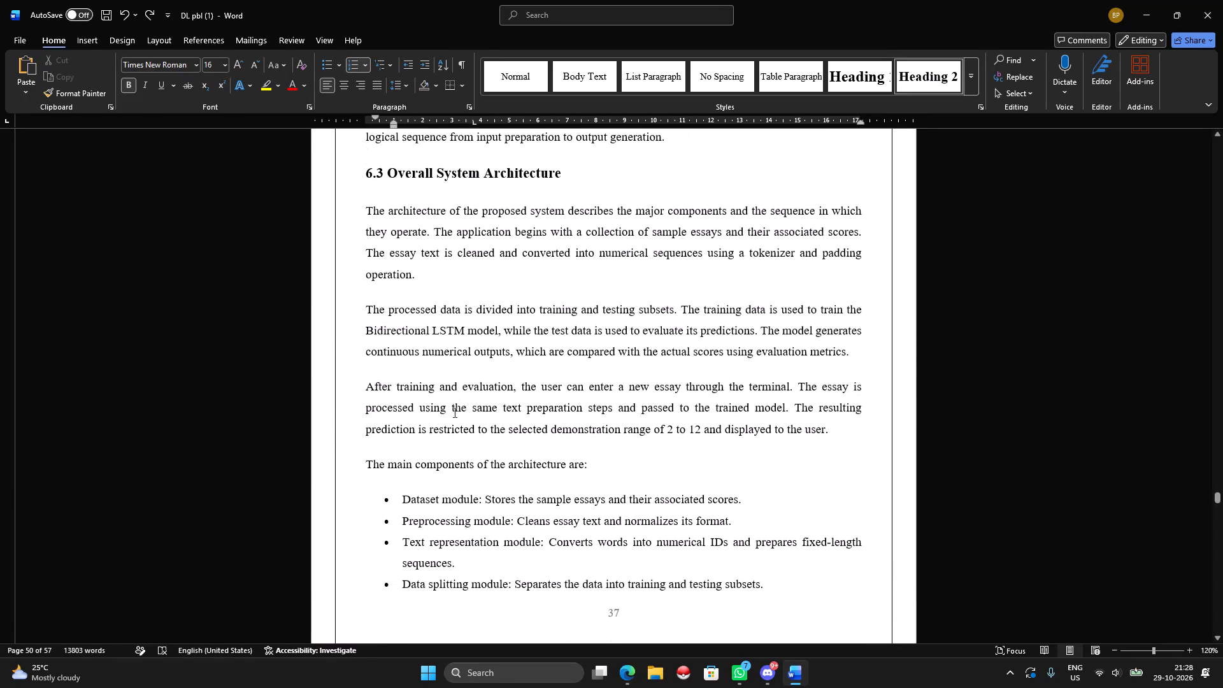
scroll(480, 382, "down", 10)
scroll(441, 418, "down", 5)
left_click(411, 390)
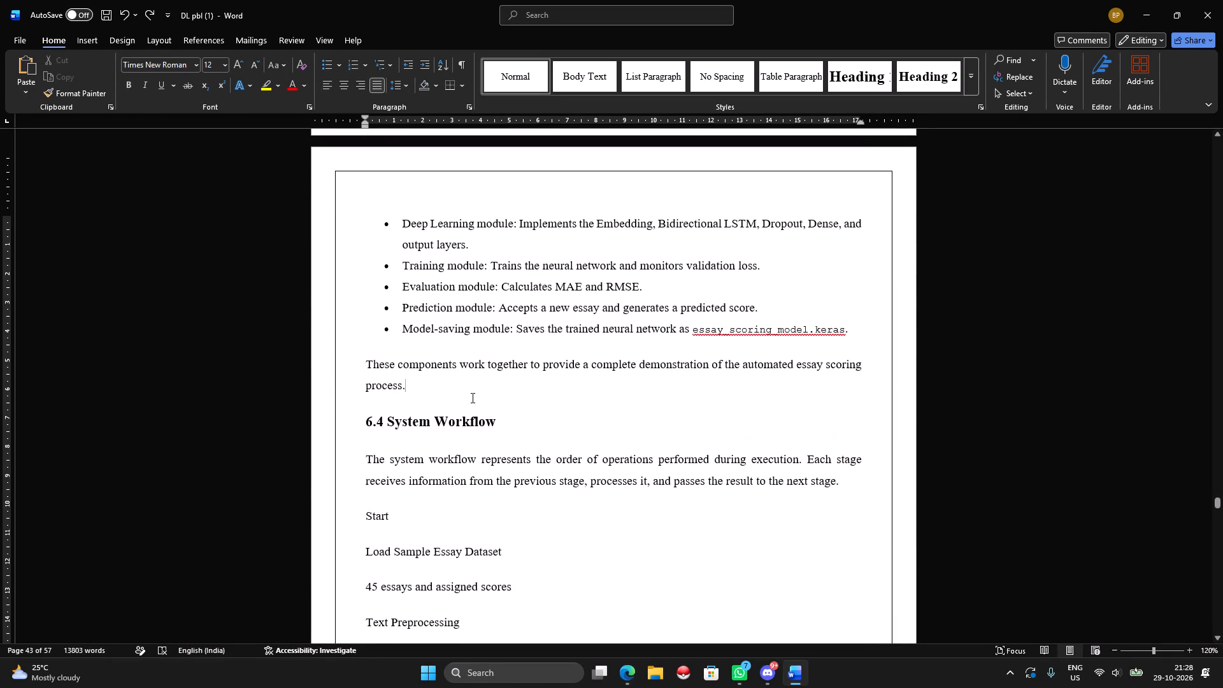
key("Return")
right_click(372, 419)
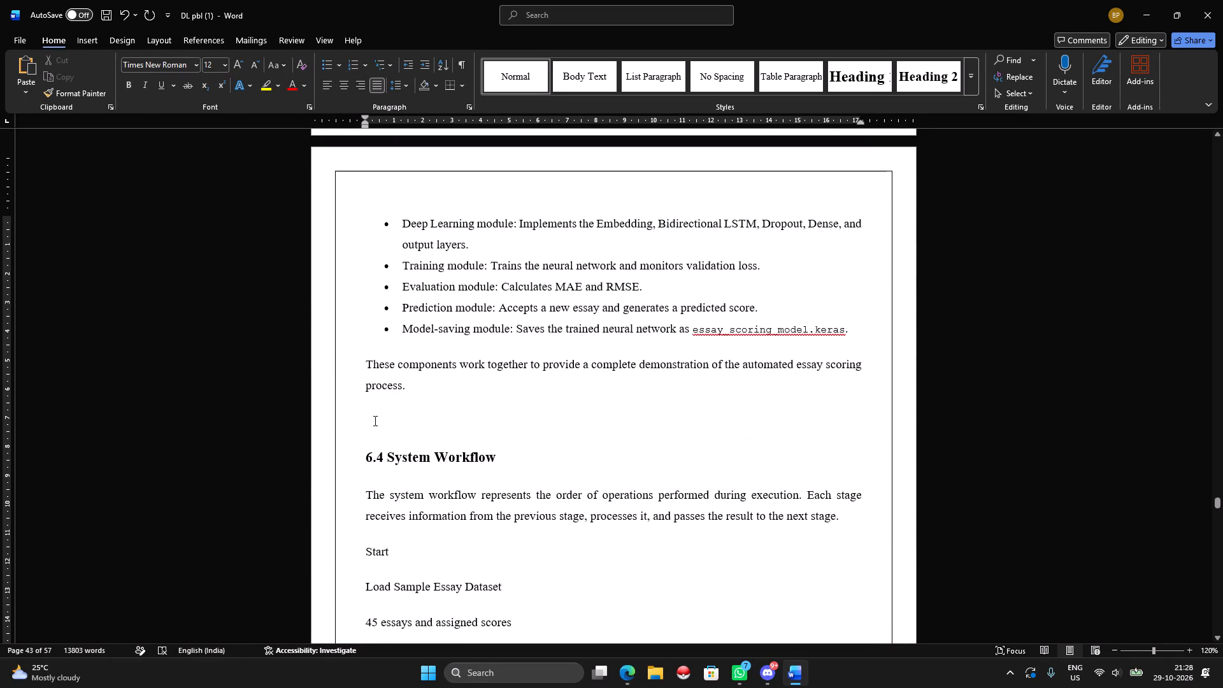
left_click(445, 257)
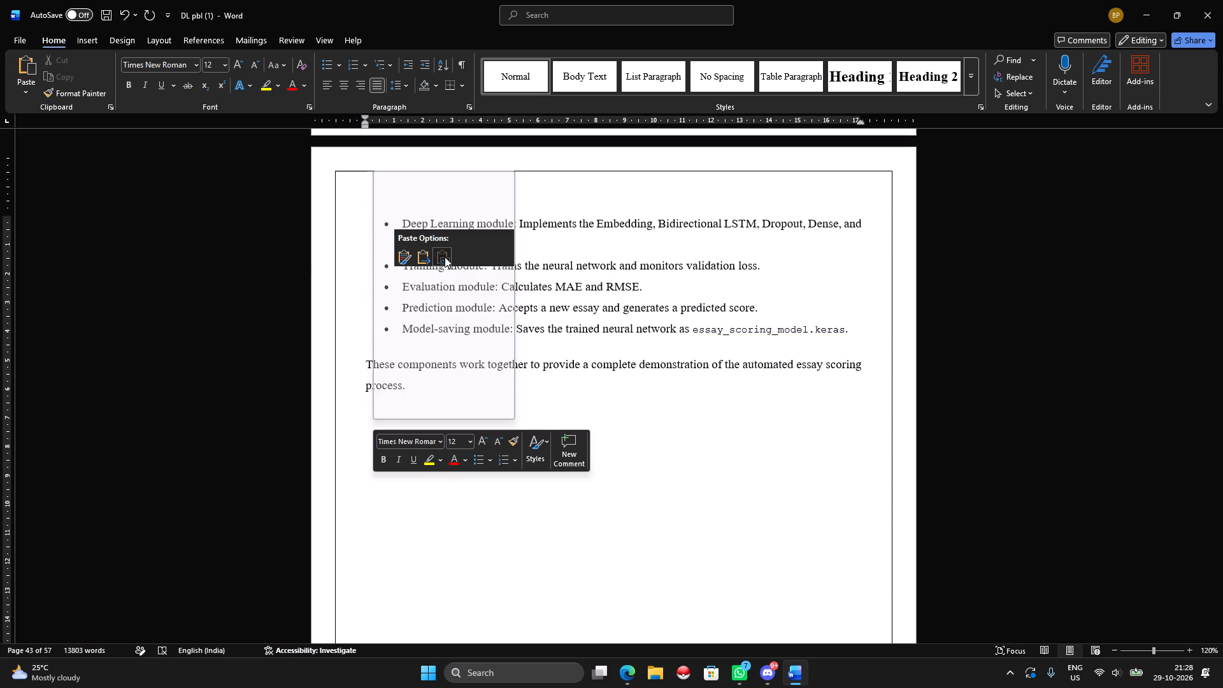
Scale down the oversized architecture diagram proportionally, keeping it upright.
scroll(411, 526, "down", 20)
scroll(411, 526, "down", 15)
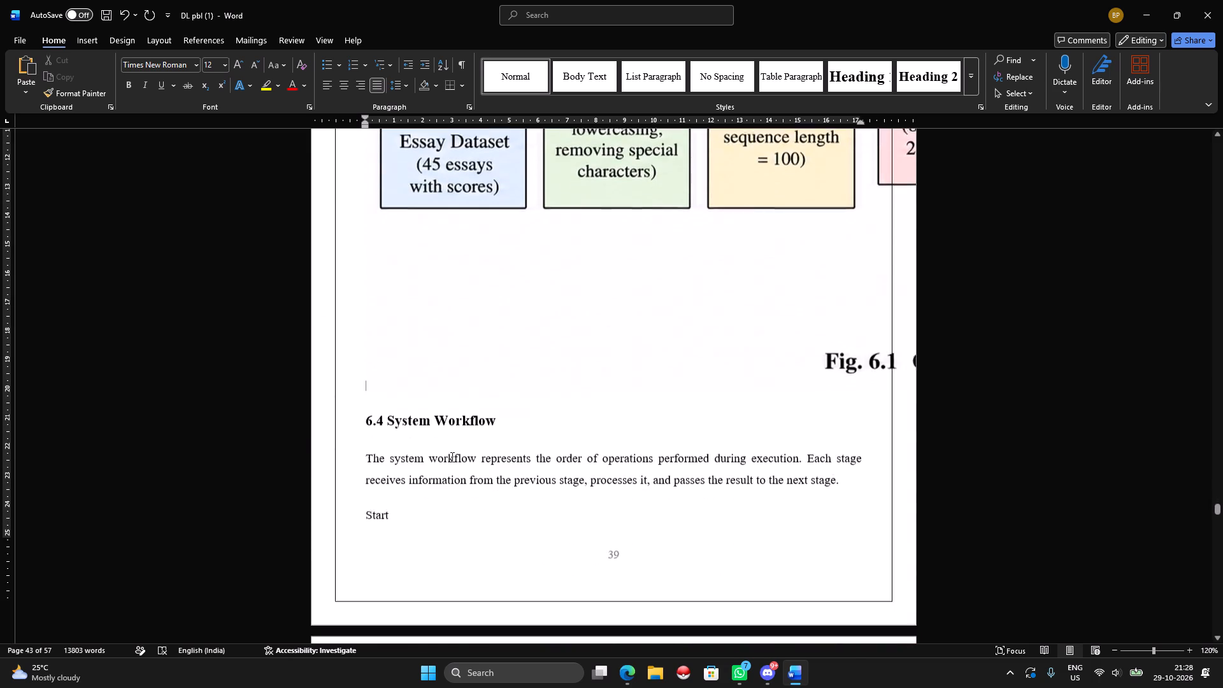
left_click(429, 241)
scroll(440, 250, "up", 4)
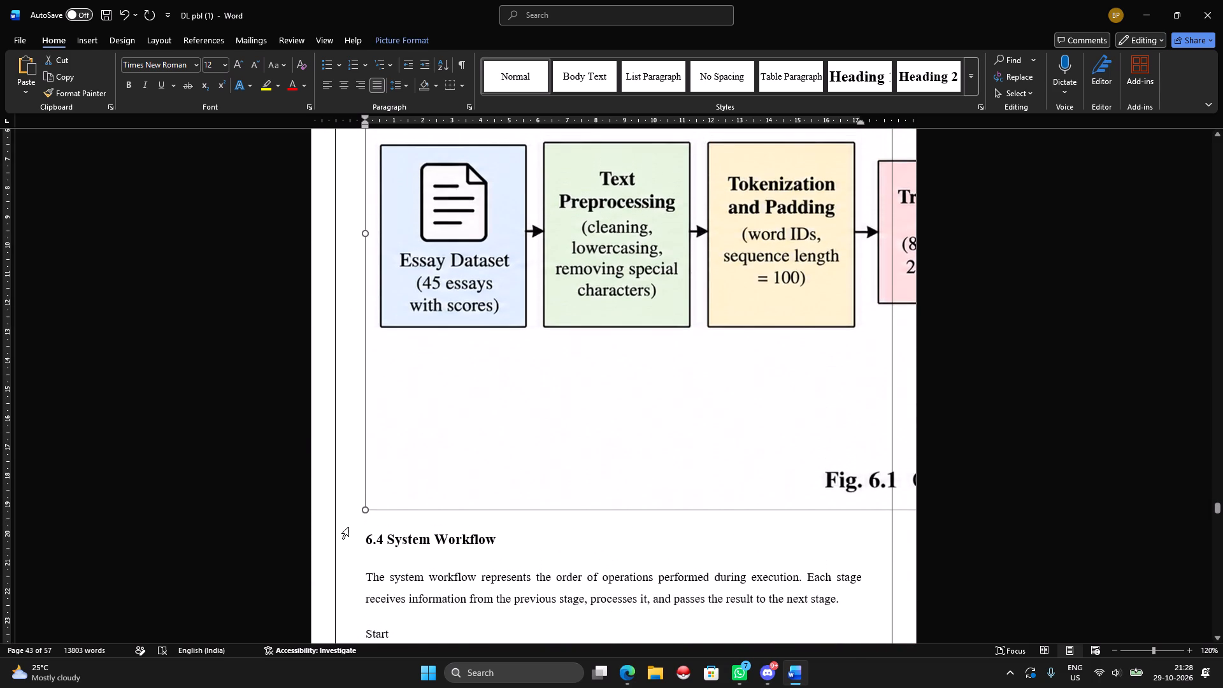
left_click_drag(367, 512, 753, 10)
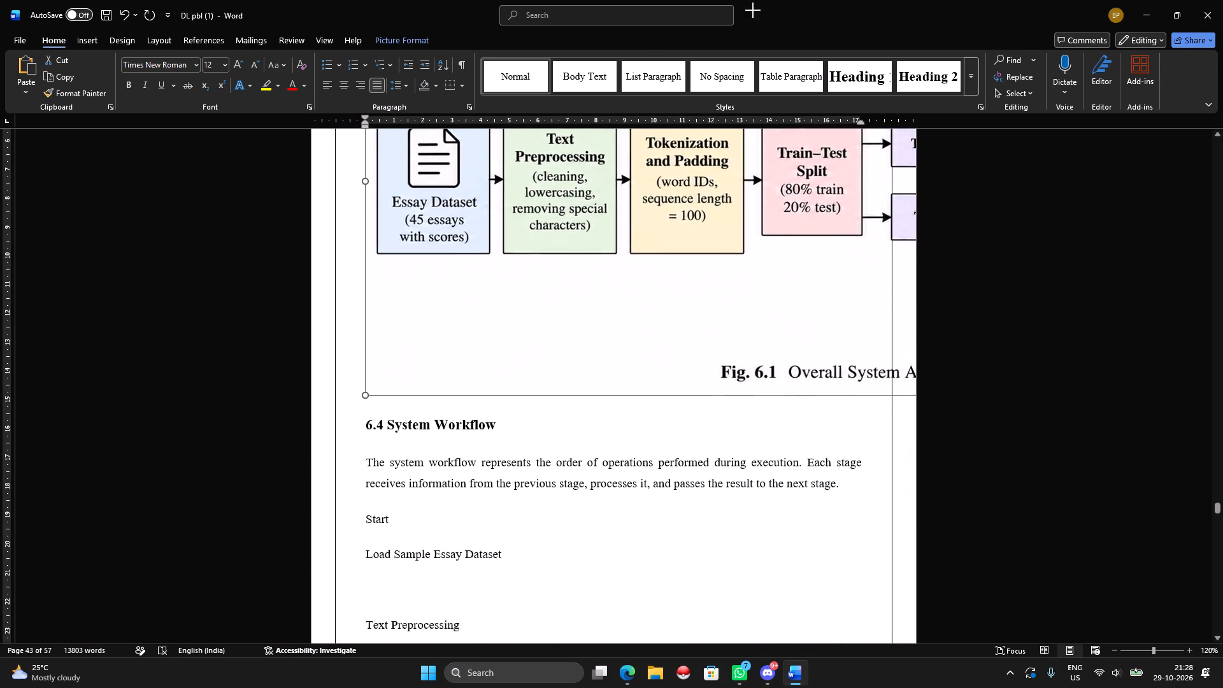
left_click_drag(753, 10, 833, 0)
scroll(362, 456, "up", 1)
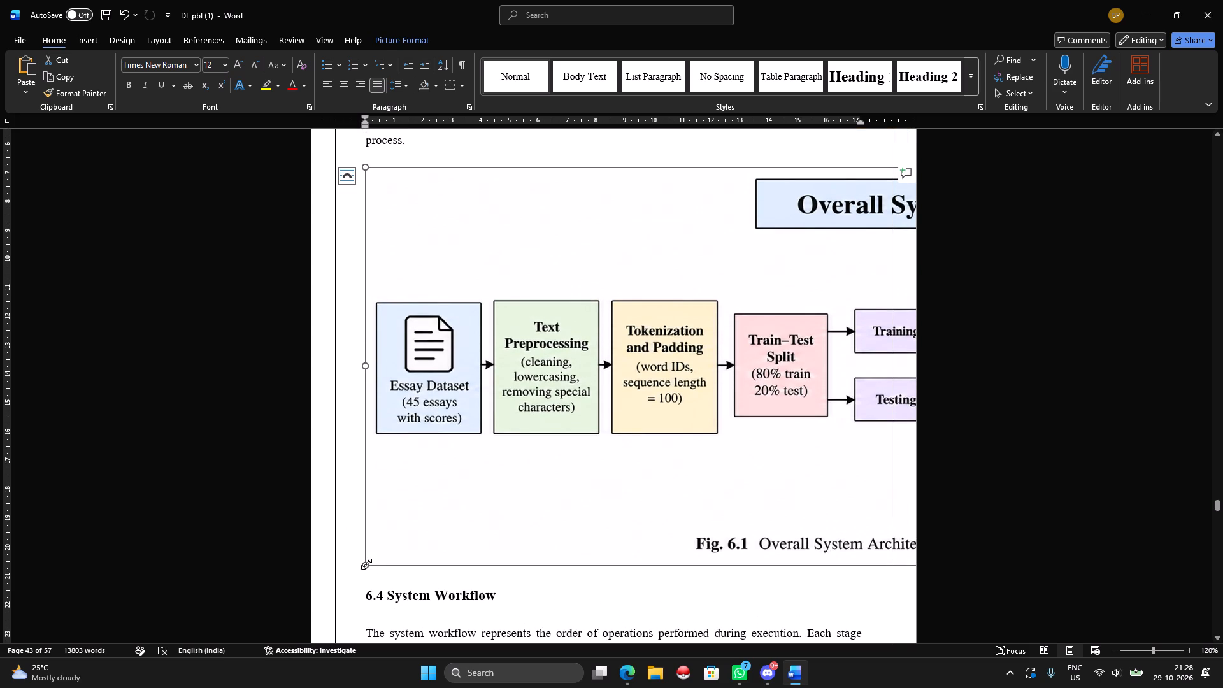
left_click_drag(366, 564, 802, 29)
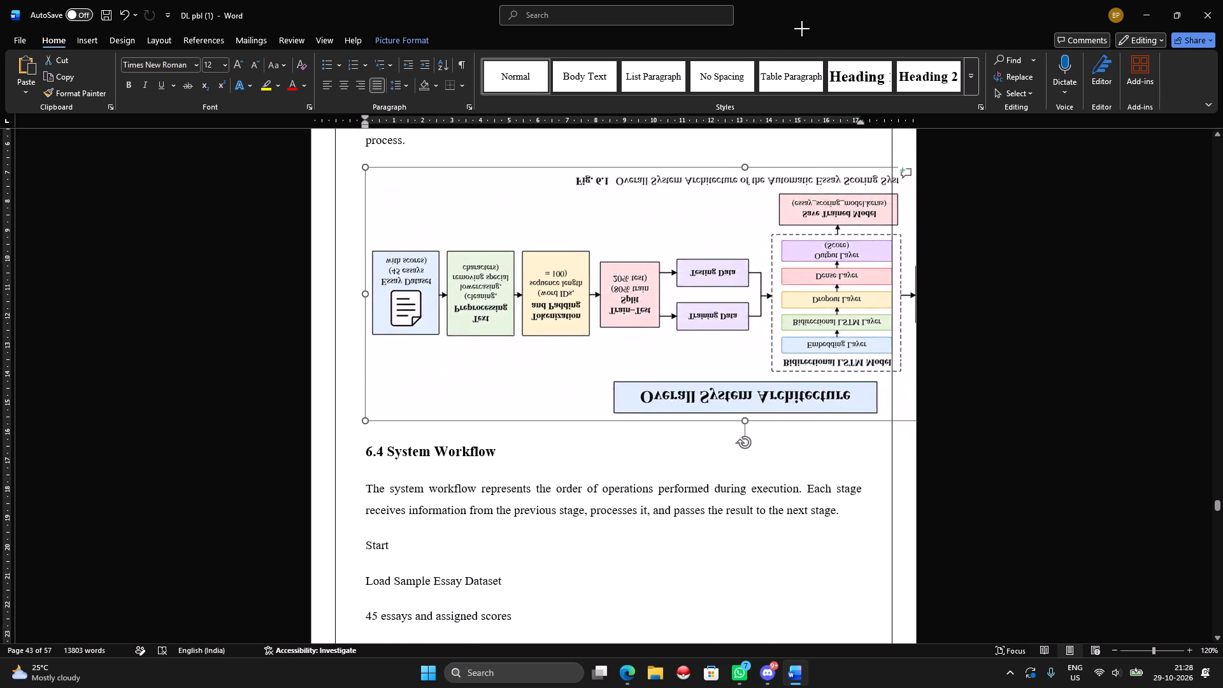
left_click_drag(802, 29, 660, 138)
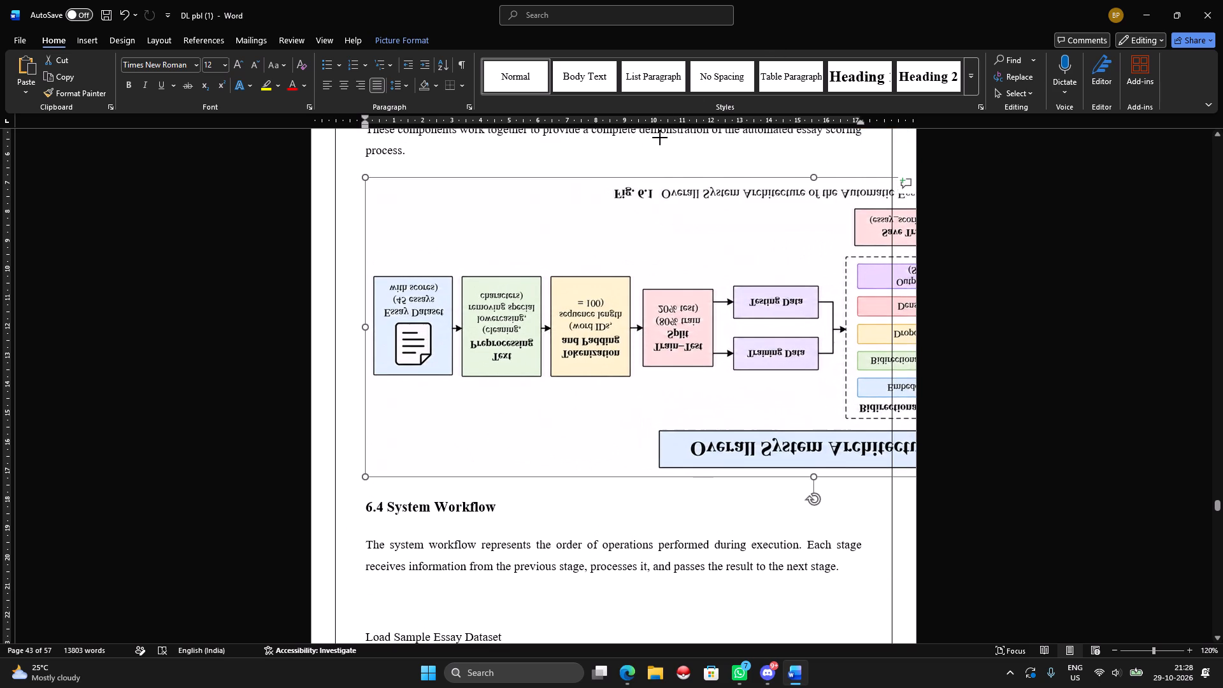
left_click_drag(660, 138, 671, 108)
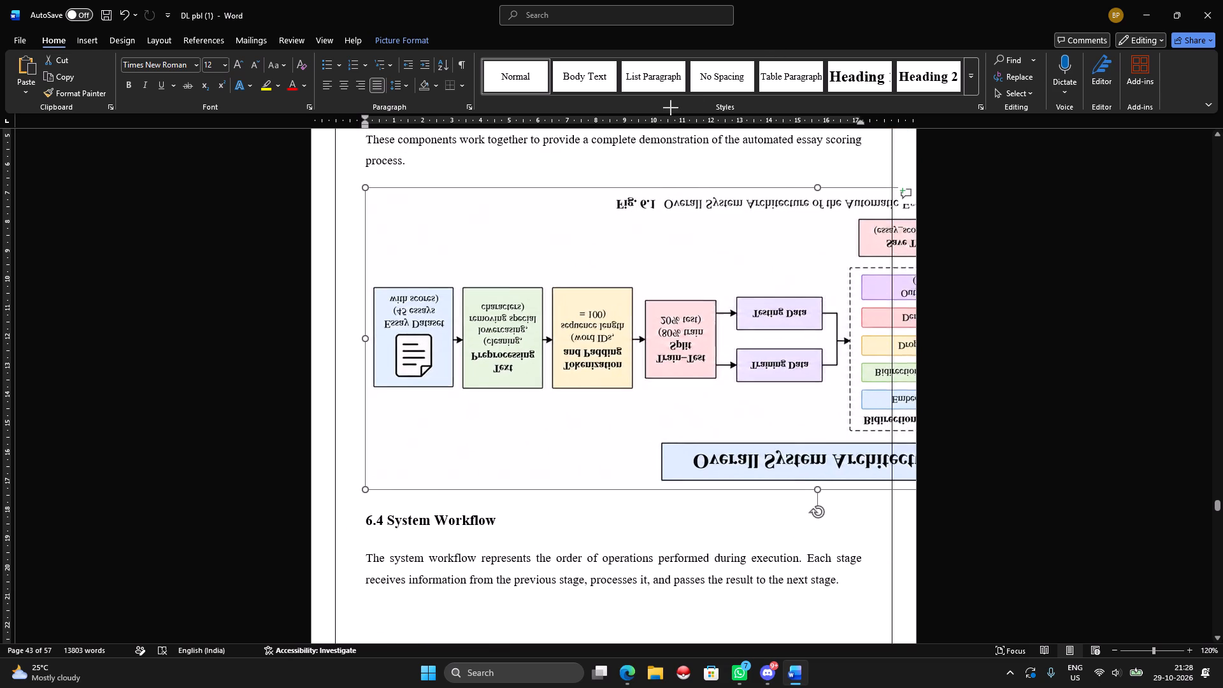
left_click_drag(671, 108, 594, 307)
left_click(547, 344)
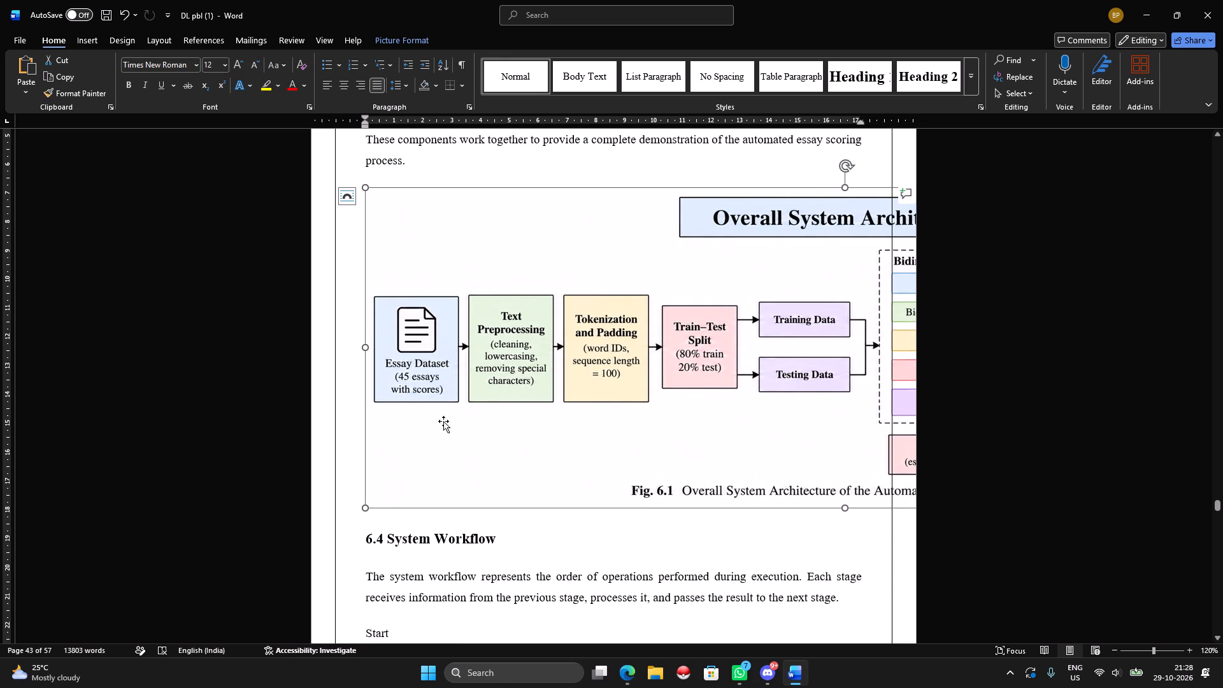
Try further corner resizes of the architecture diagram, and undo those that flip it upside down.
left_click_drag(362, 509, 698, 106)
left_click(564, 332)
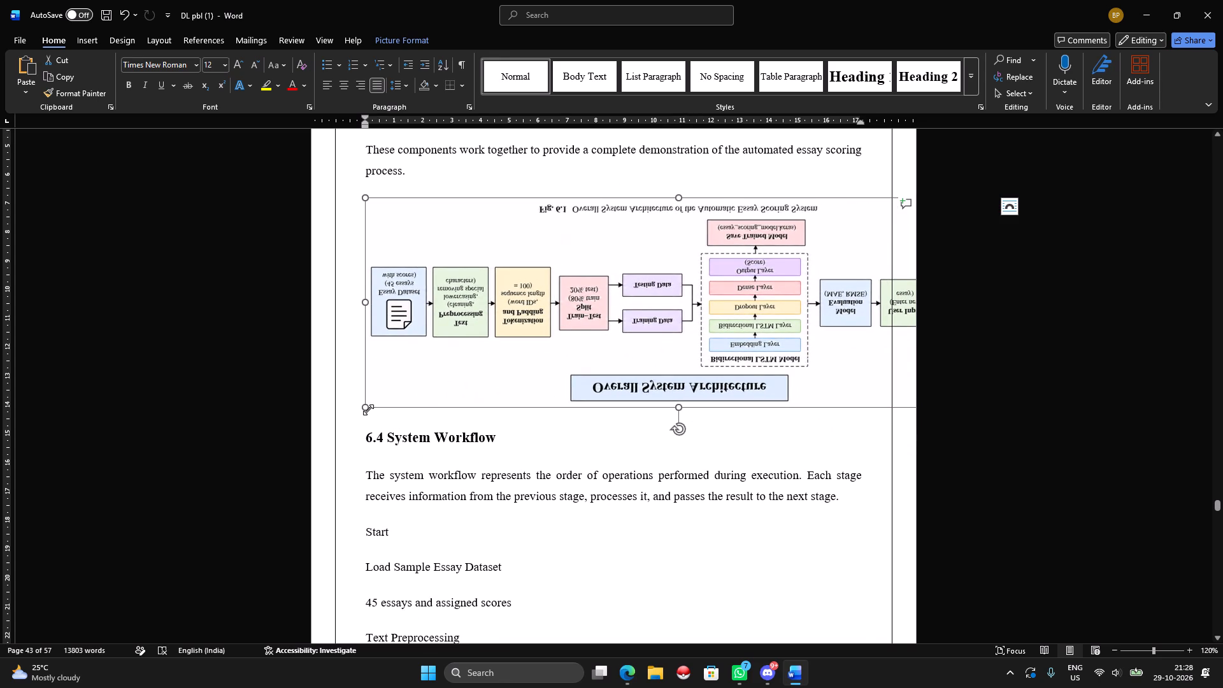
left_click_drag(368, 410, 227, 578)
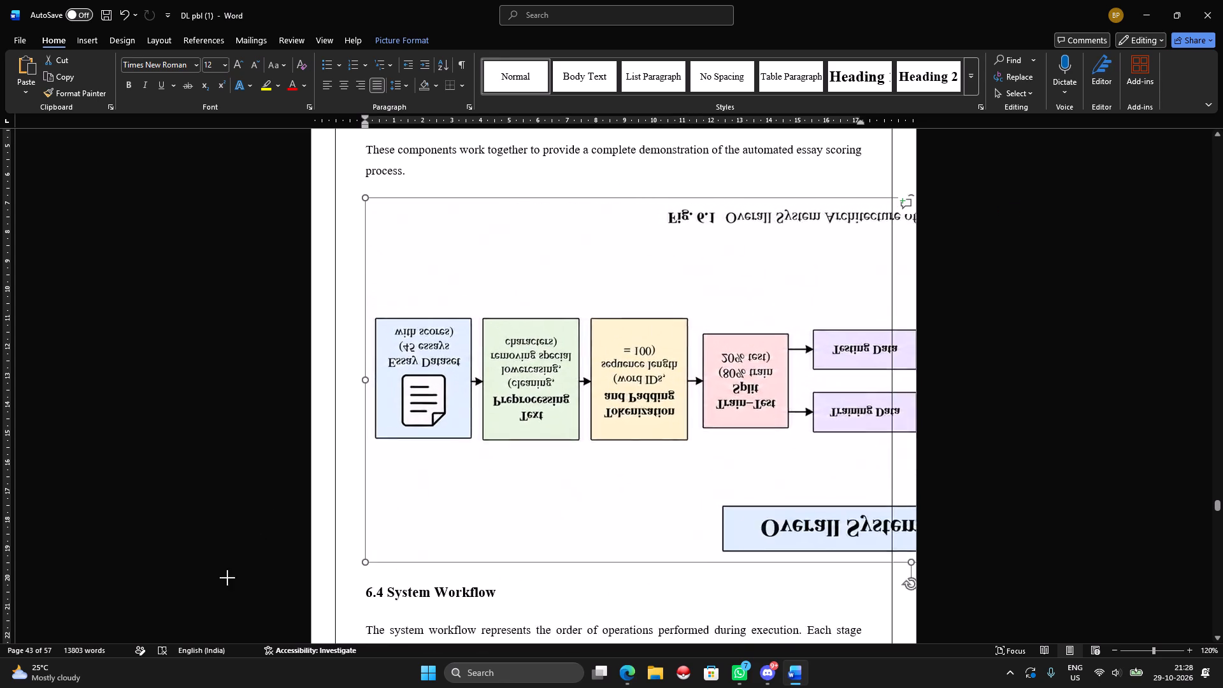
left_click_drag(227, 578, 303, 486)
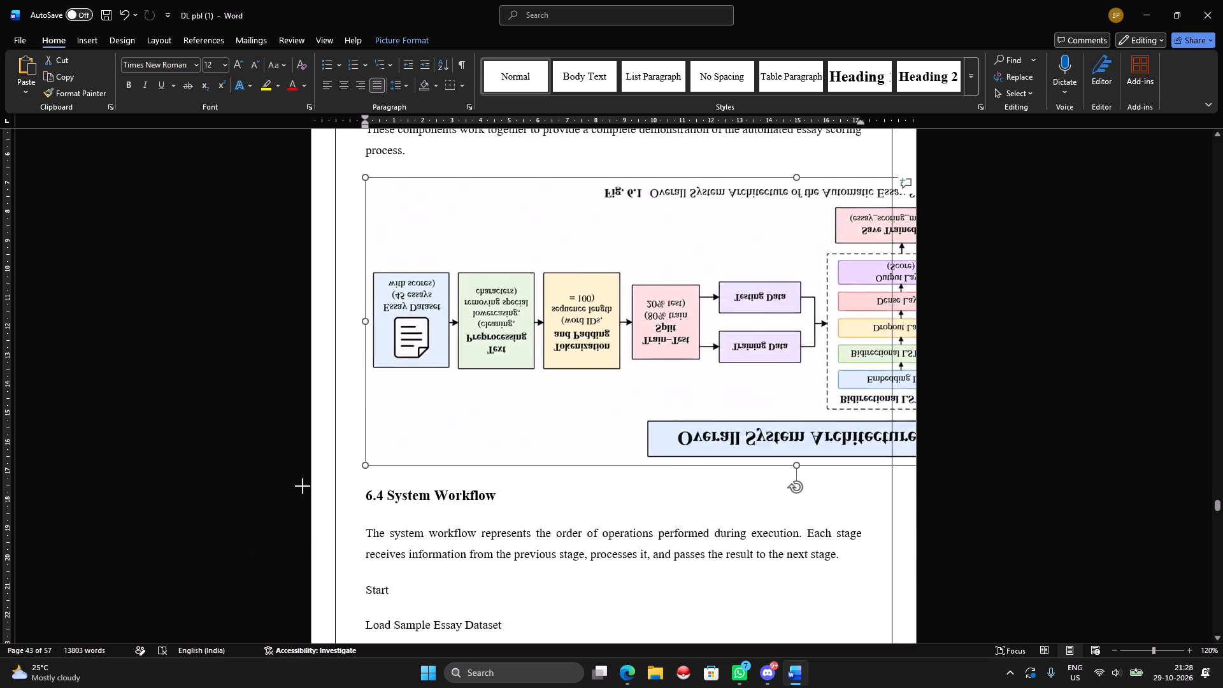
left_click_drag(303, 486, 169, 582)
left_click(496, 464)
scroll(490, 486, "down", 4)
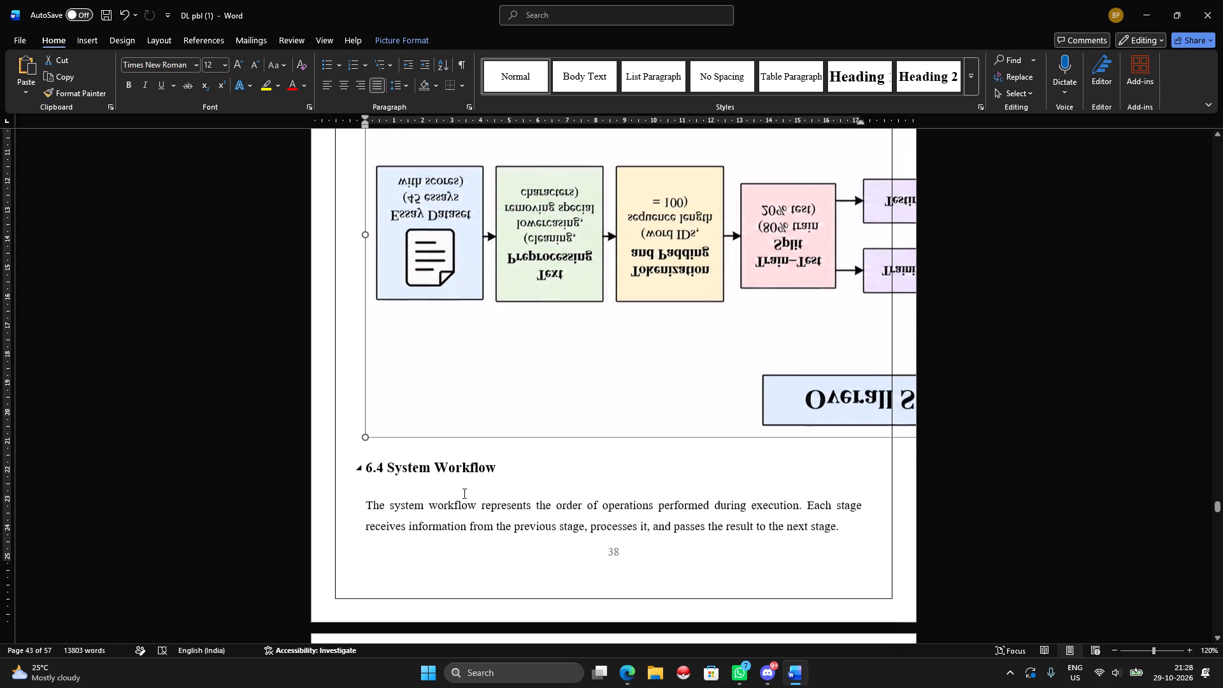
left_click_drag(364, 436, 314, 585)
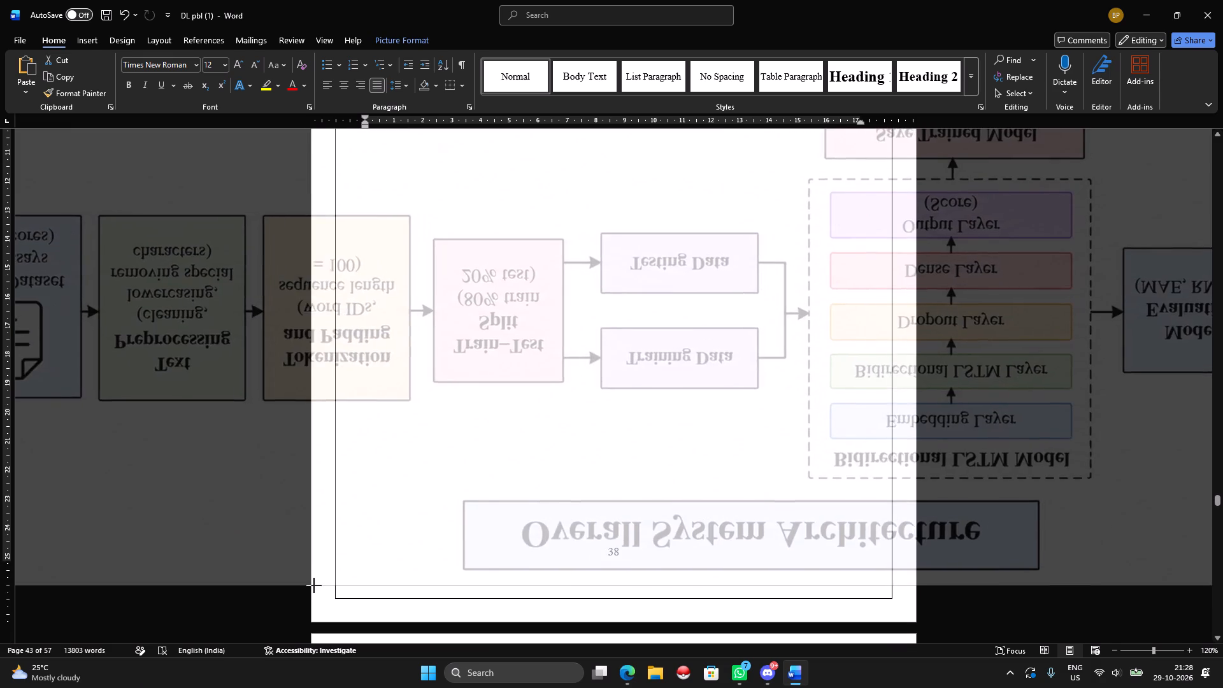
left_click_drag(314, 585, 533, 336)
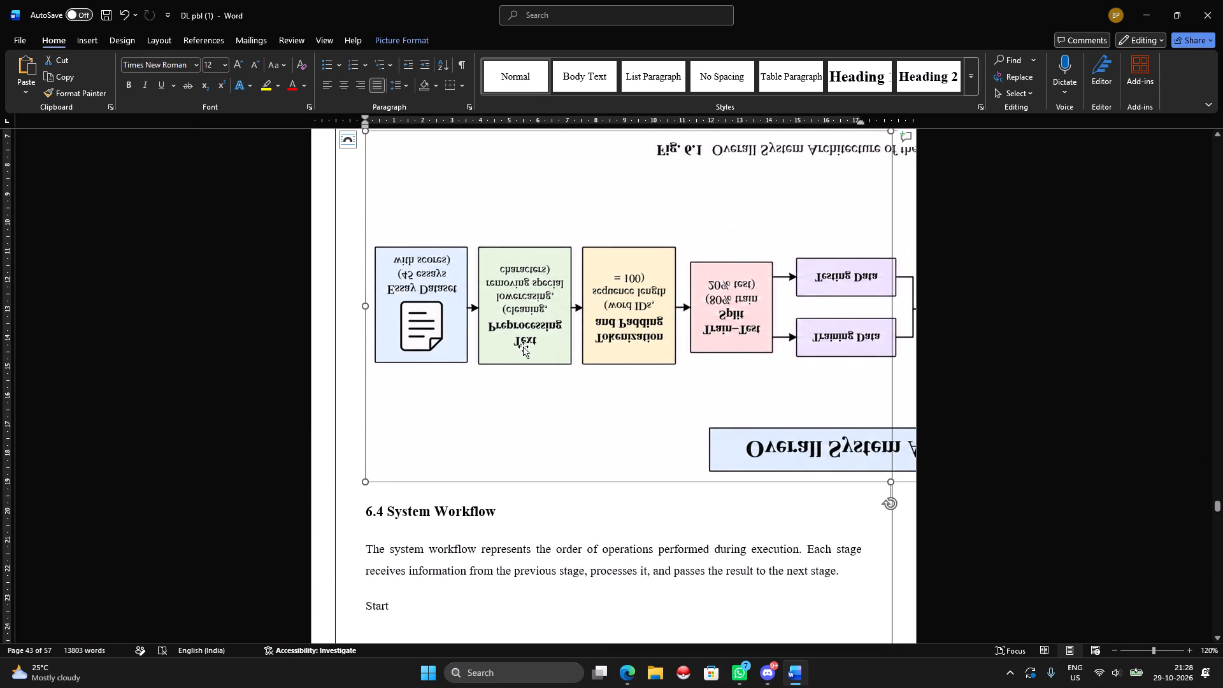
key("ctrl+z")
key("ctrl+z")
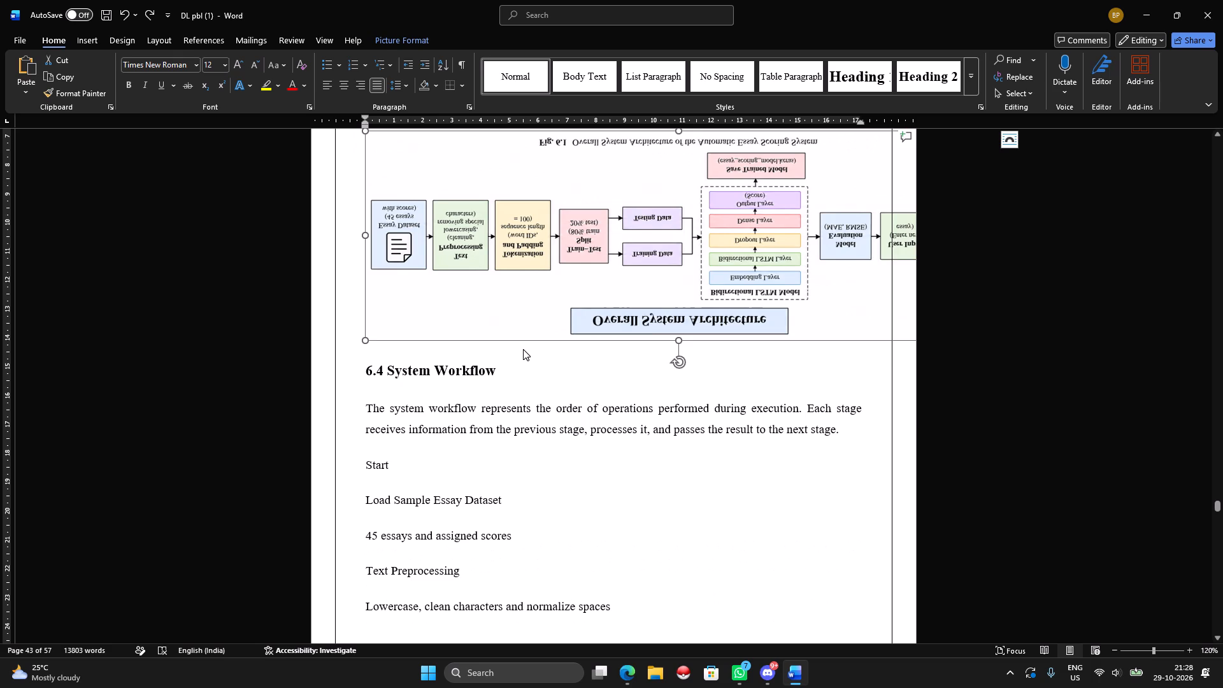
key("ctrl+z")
Shrink the upright architecture diagram to about the width of the body text, inside the page border.
left_click_drag(364, 451, 434, 359)
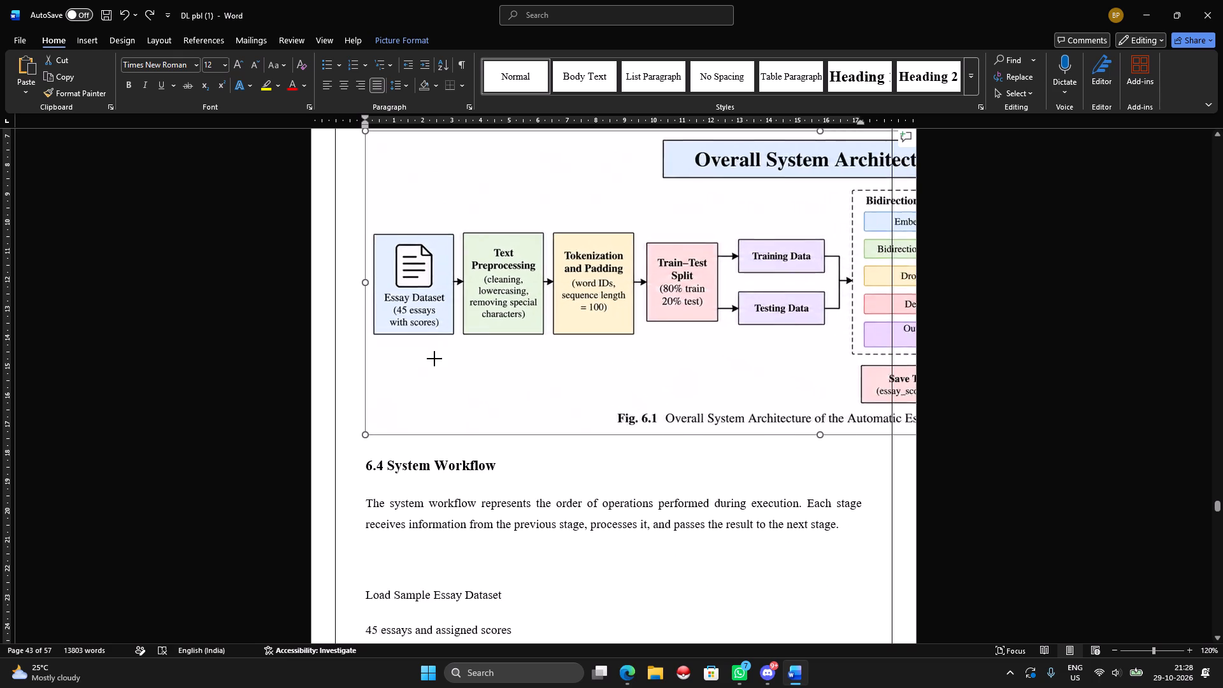
left_click_drag(434, 359, 824, 173)
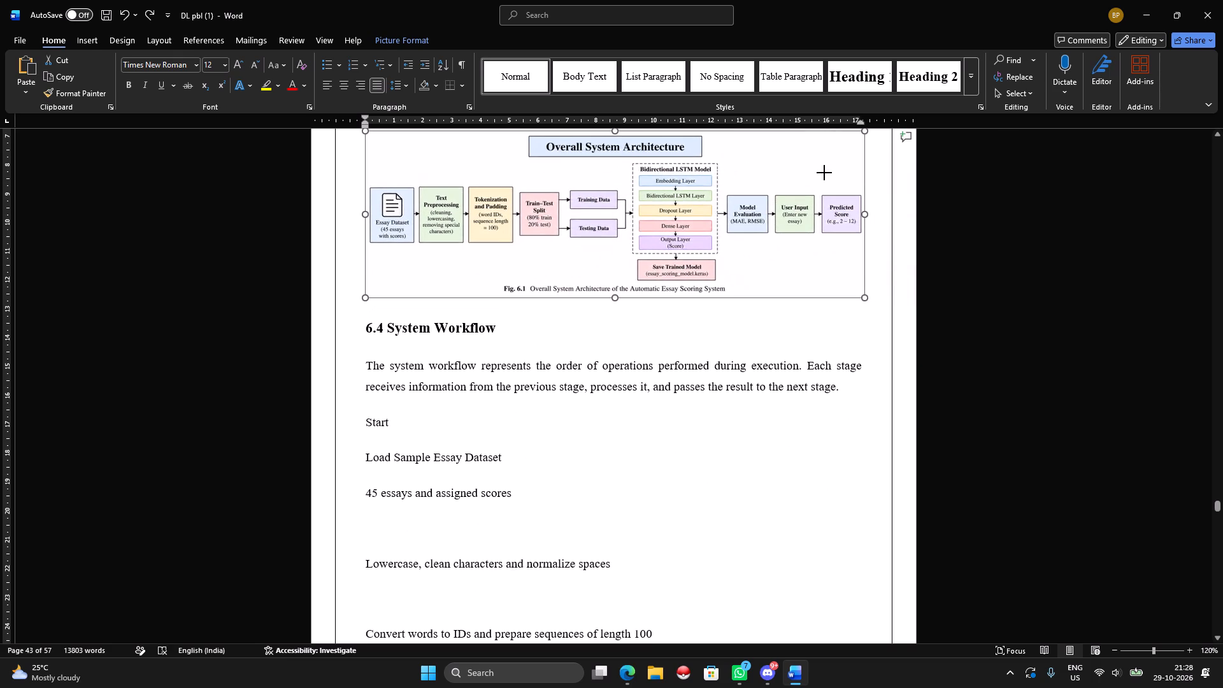
left_click_drag(824, 173, 820, 178)
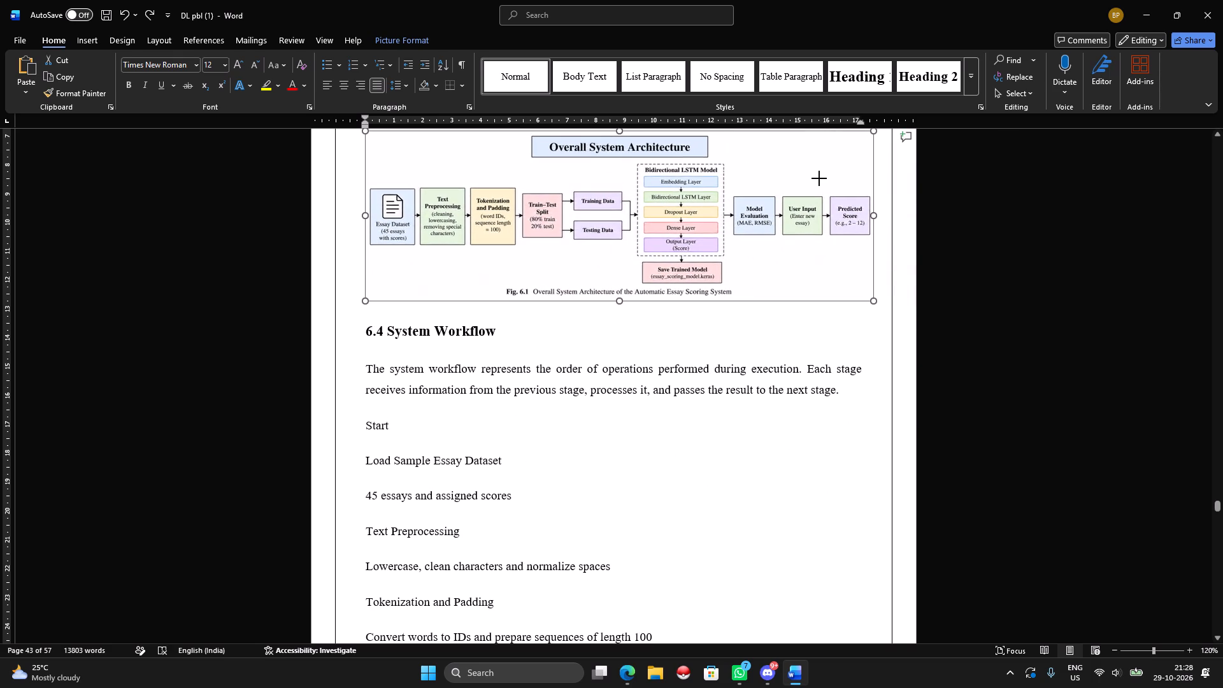
left_click_drag(820, 178, 820, 178)
left_click(967, 287)
Review chapter 6 from section 6.3 to the conclusion, checking the diagrams, module sections and page layout.
scroll(508, 438, "up", 10)
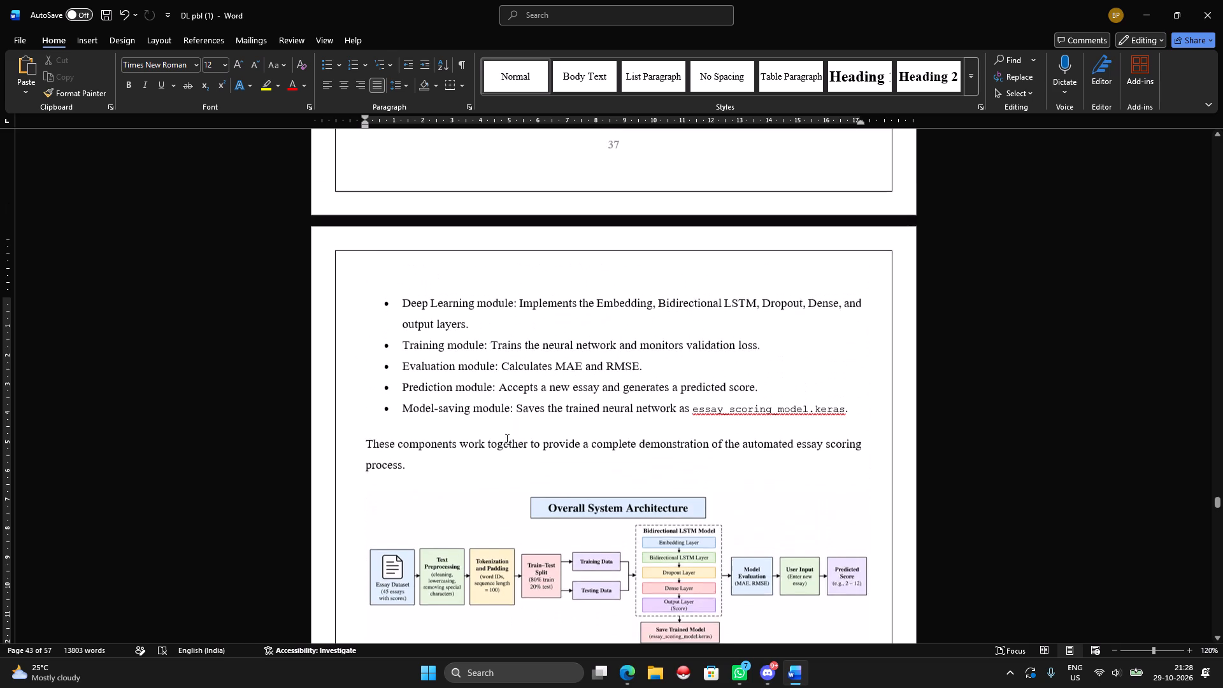
scroll(506, 439, "down", 3)
scroll(506, 439, "up", 19)
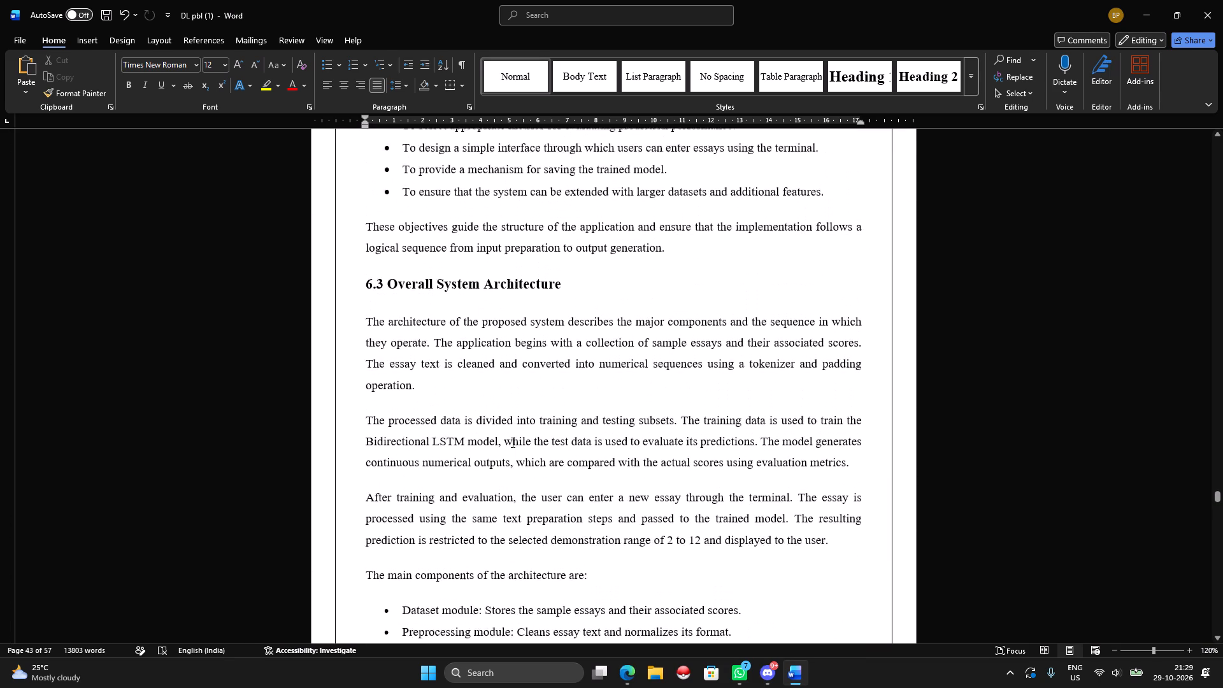
scroll(511, 442, "down", 8)
scroll(515, 446, "up", 8)
scroll(548, 430, "down", 13)
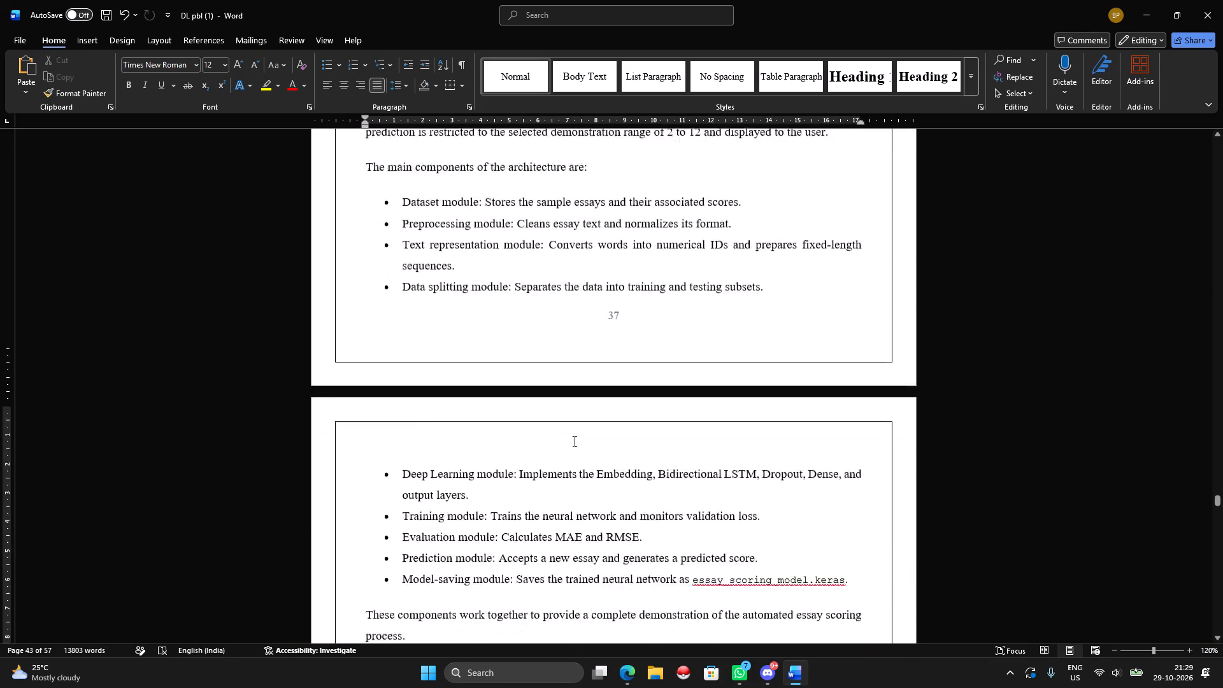
scroll(573, 441, "down", 11)
scroll(616, 410, "down", 13)
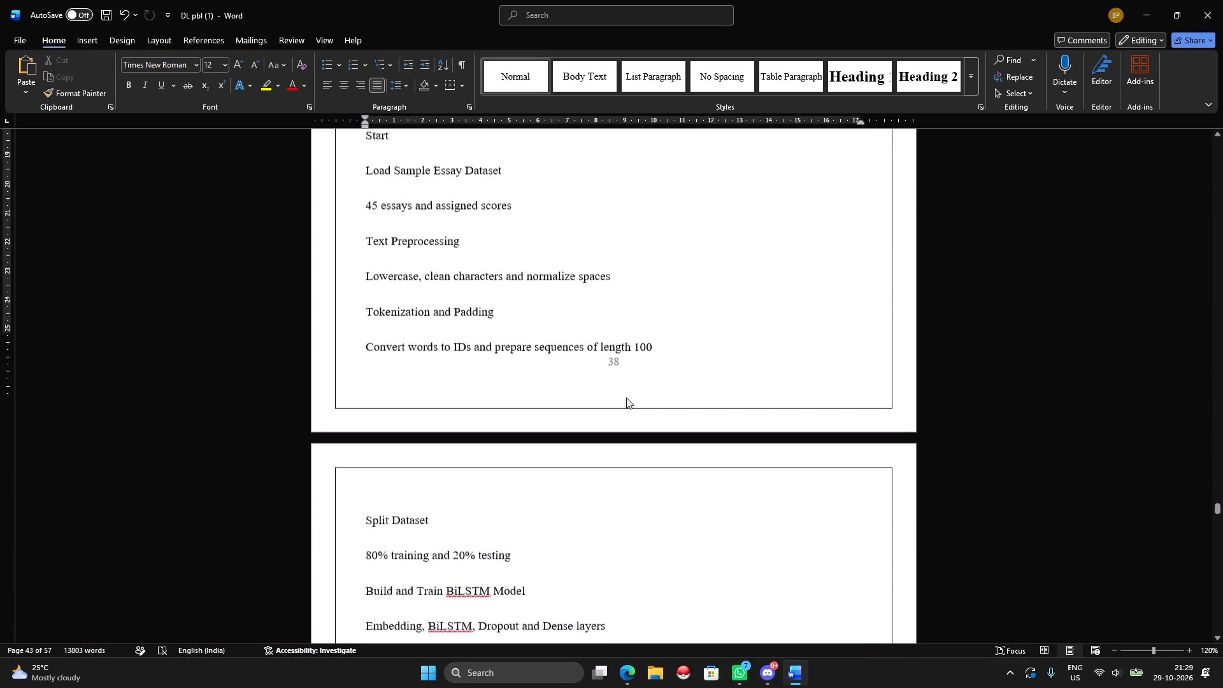
scroll(626, 398, "down", 20)
scroll(626, 398, "down", 17)
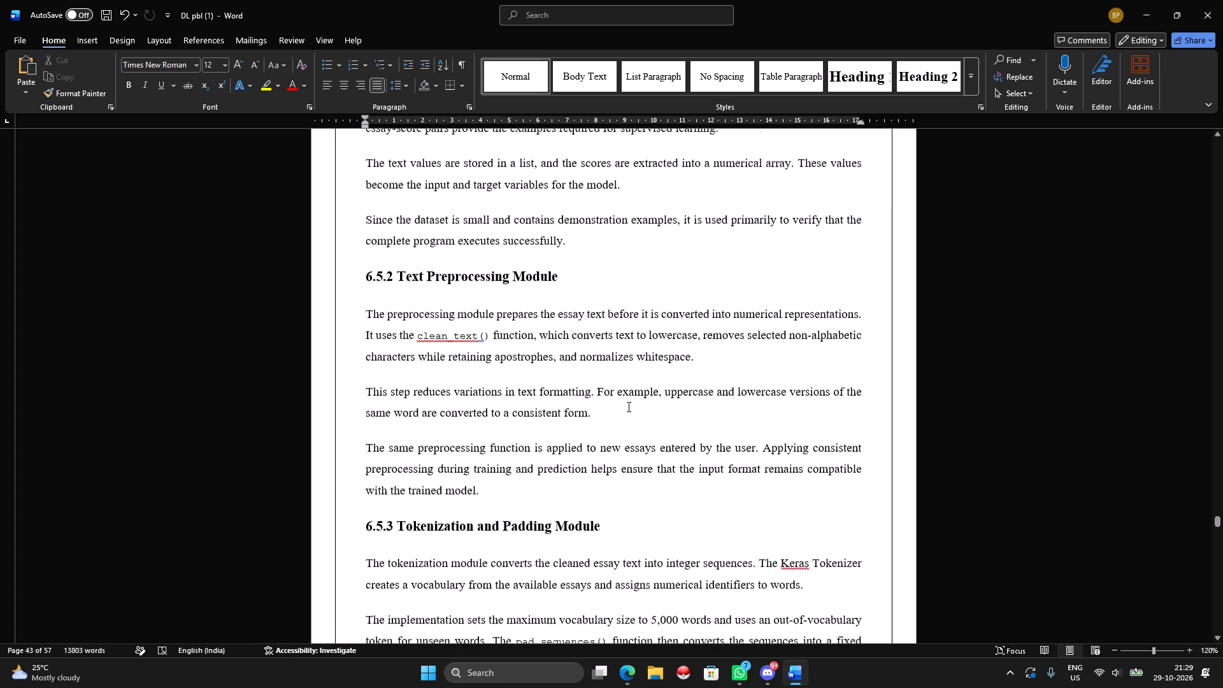
scroll(627, 406, "down", 2)
scroll(624, 408, "up", 1)
scroll(624, 408, "down", 6)
scroll(637, 420, "down", 18)
scroll(641, 429, "down", 13)
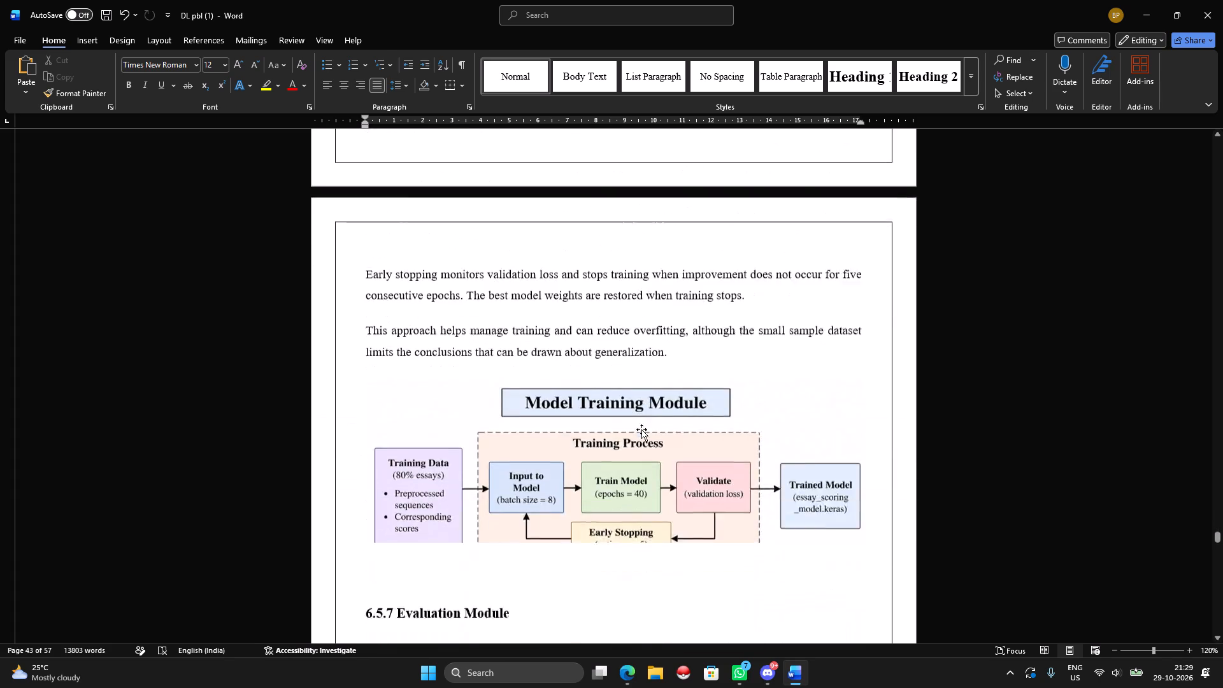
scroll(641, 429, "down", 8)
scroll(647, 426, "down", 20)
scroll(647, 426, "down", 10)
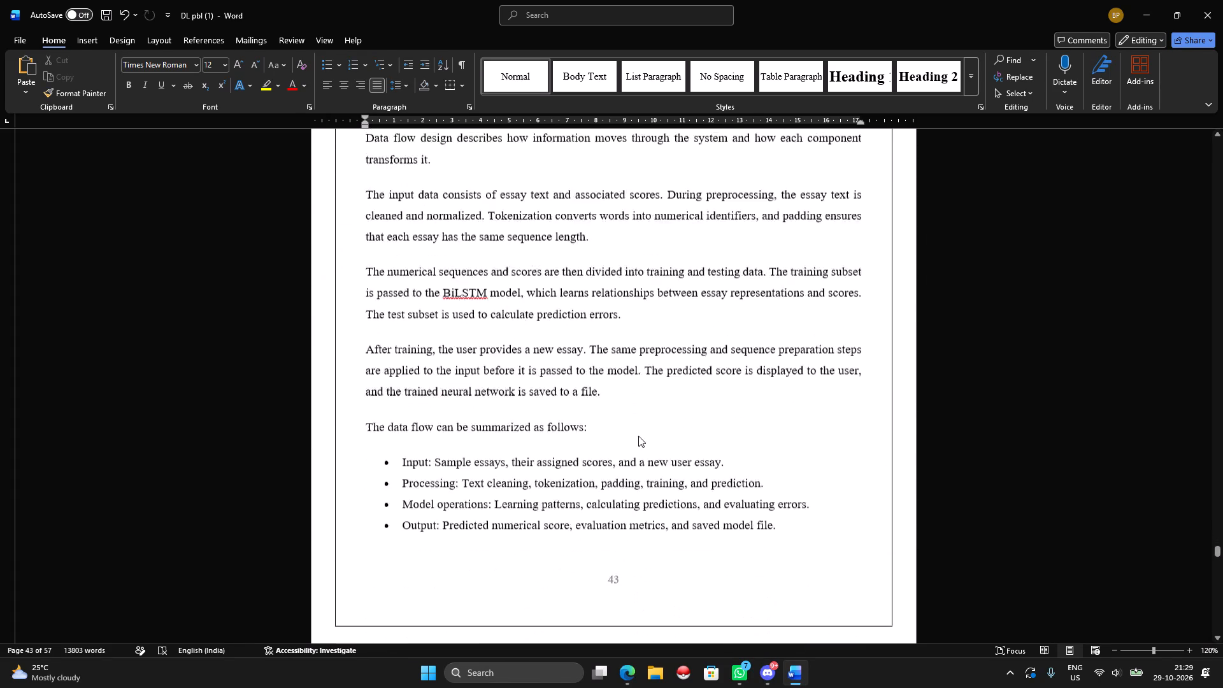
scroll(638, 436, "down", 15)
Delete the two empty paragraphs above the 6.7 Conclusion heading.
scroll(633, 436, "up", 5)
left_click(427, 371)
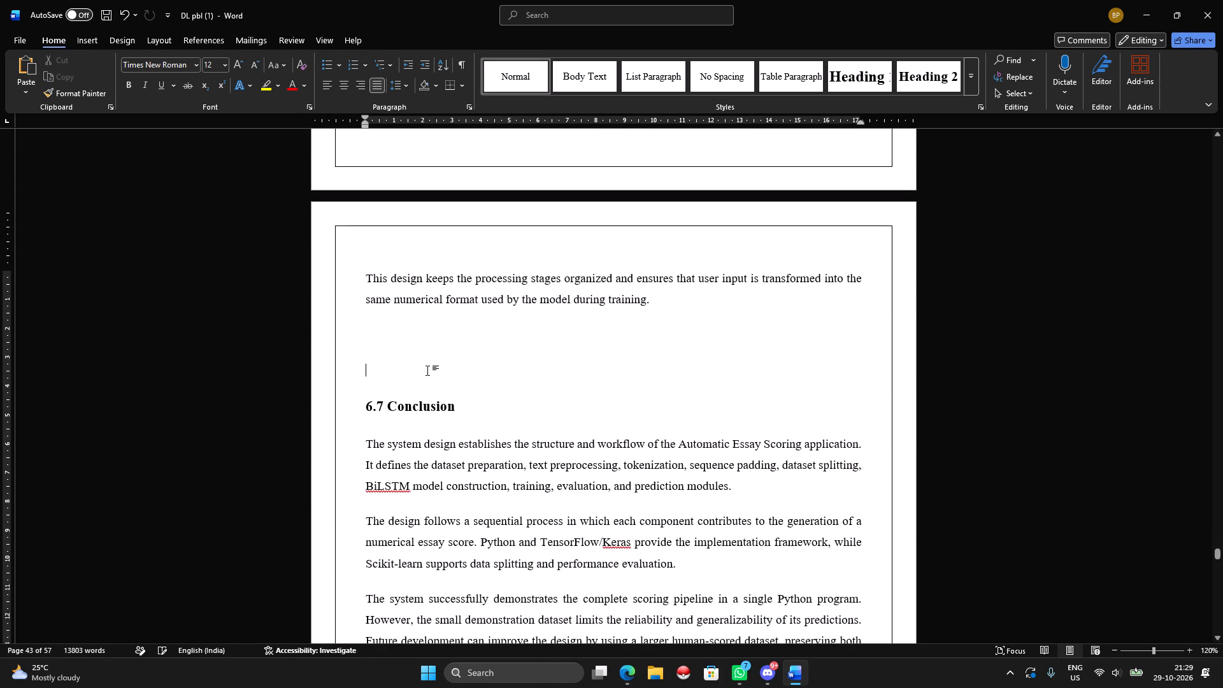
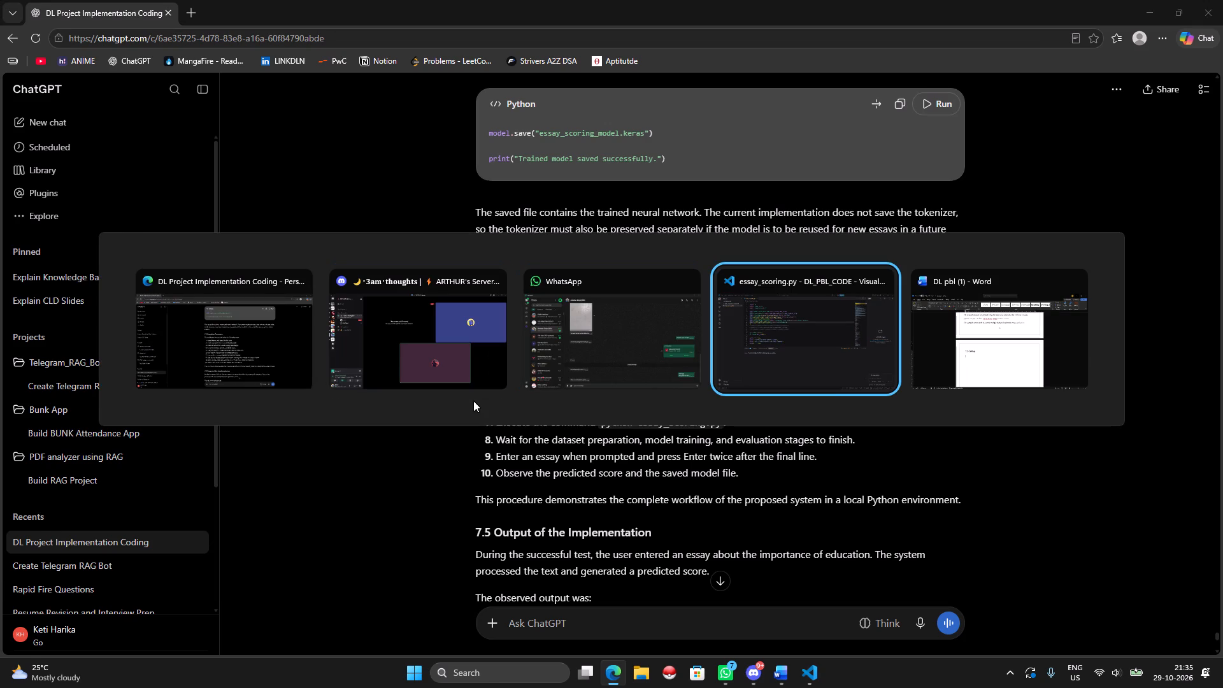
left_click(404, 233)
key("ctrl+a")
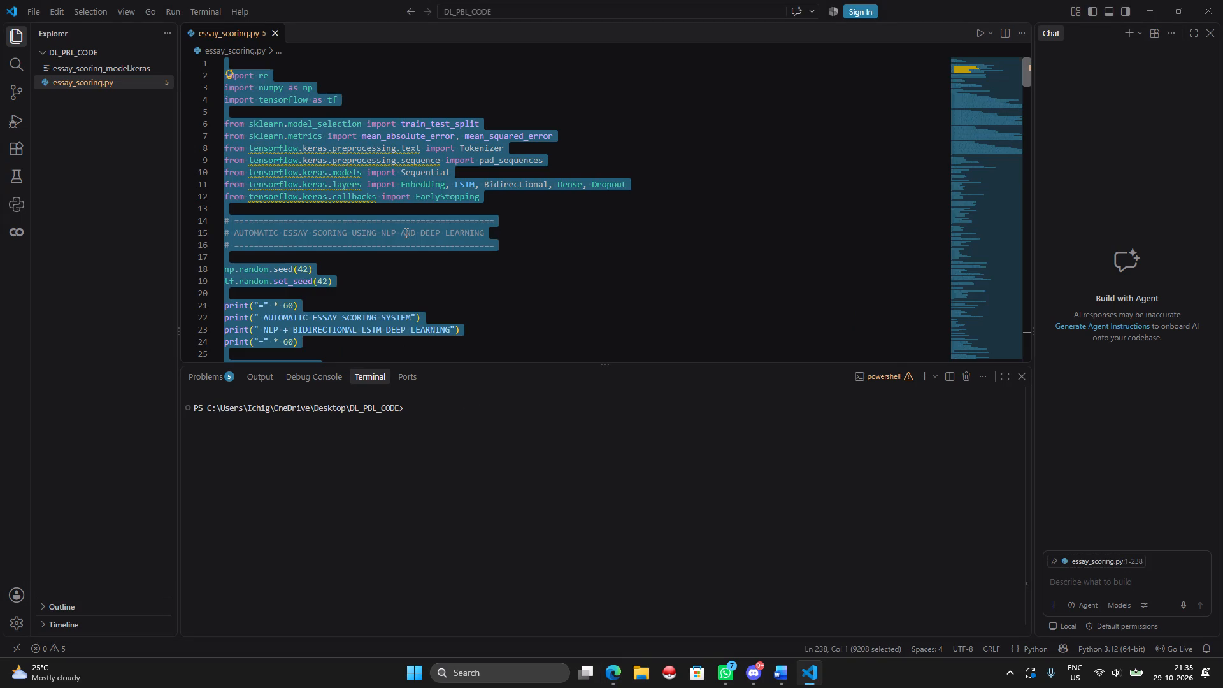
key("ctrl+c")
key("alt+Tab")
key("alt+Tab")
key("alt+Tab")
key("alt+Tab")
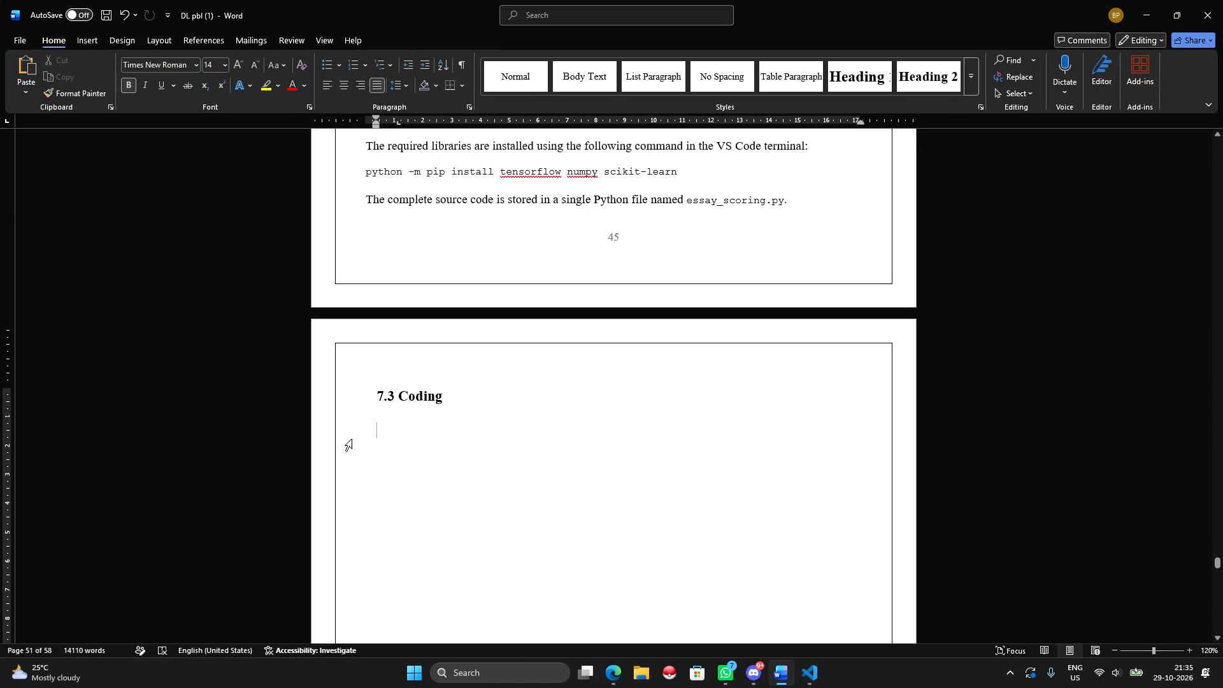
right_click(391, 425)
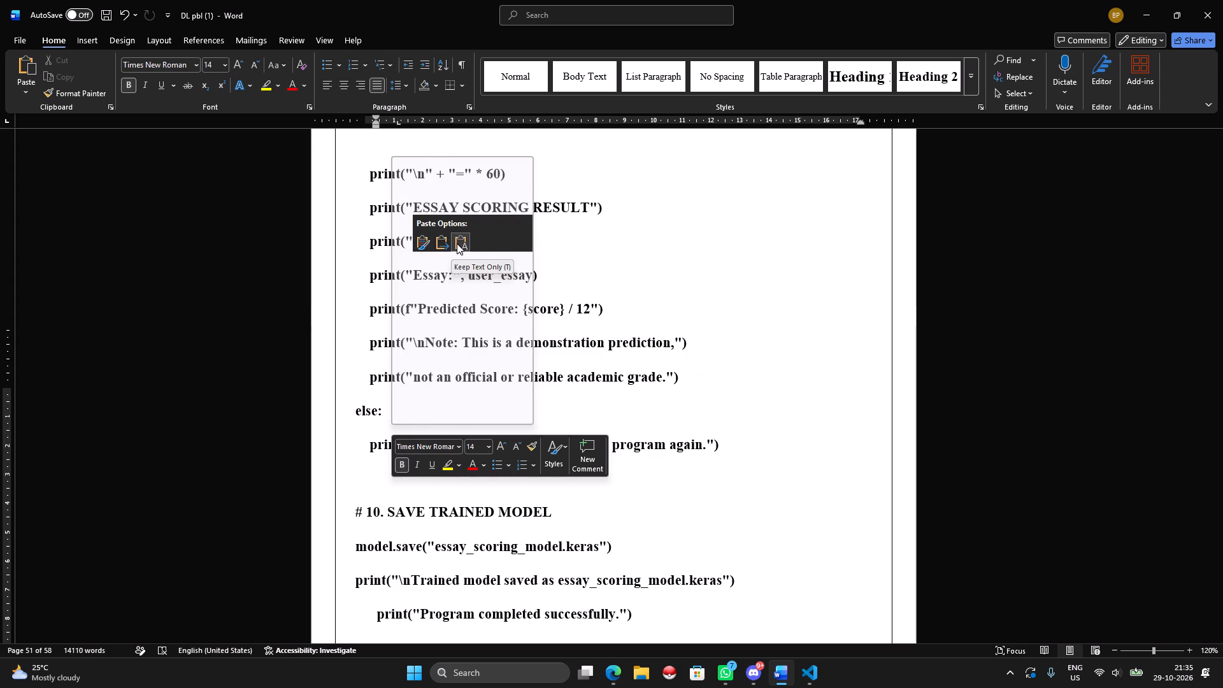
left_click(457, 243)
Set all the pasted code, from "import re" to the last print line before chapter 8, to Times New Roman, size 12.
scroll(480, 377, "up", 10)
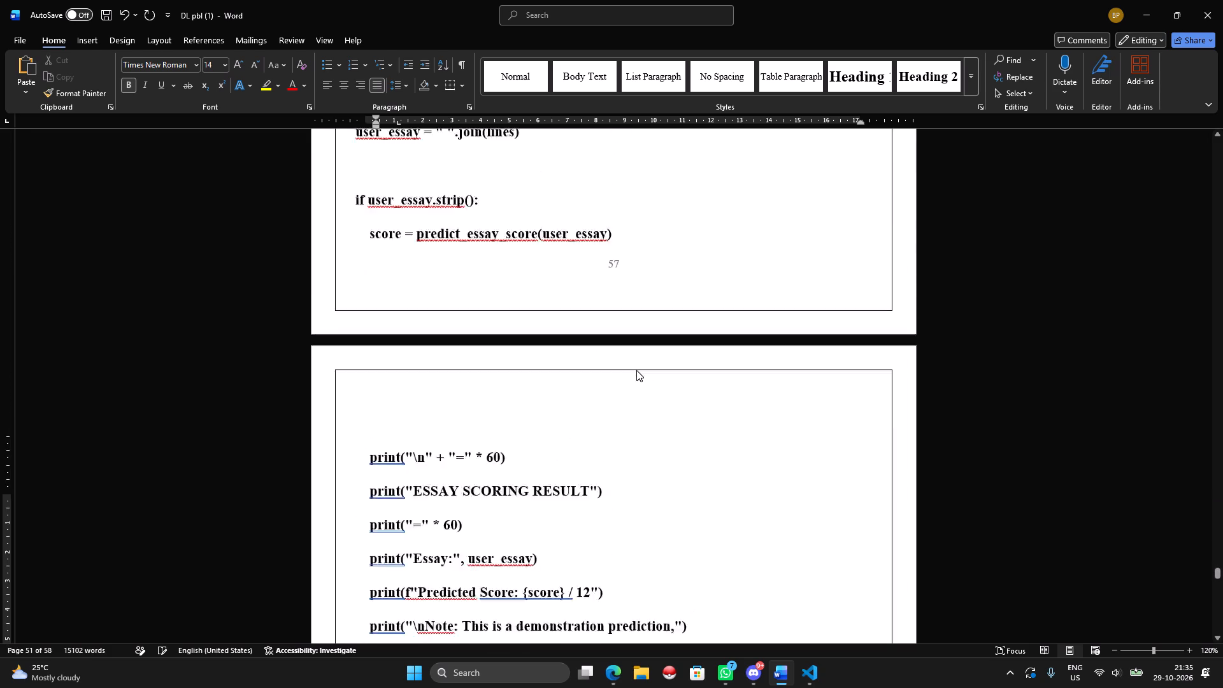
scroll(636, 370, "down", 3)
scroll(636, 370, "up", 20)
scroll(636, 370, "up", 20)
scroll(636, 370, "up", 3)
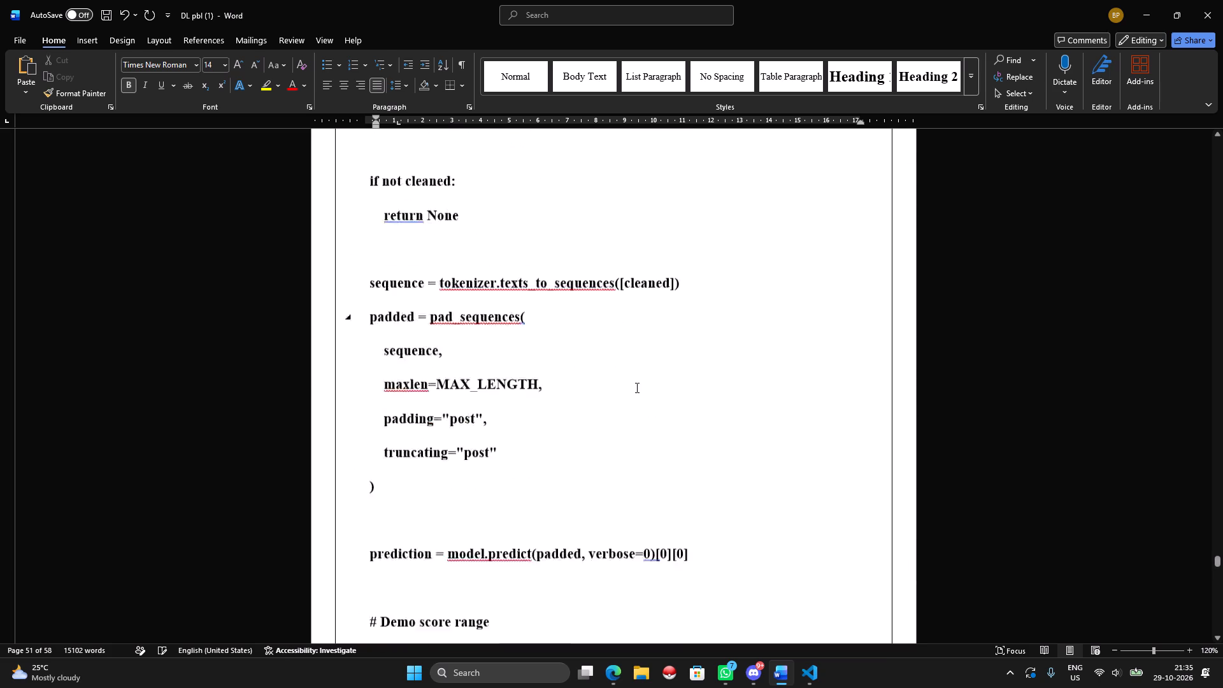
scroll(636, 387, "up", 20)
scroll(636, 387, "up", 5)
scroll(785, 428, "down", 6)
scroll(760, 415, "up", 20)
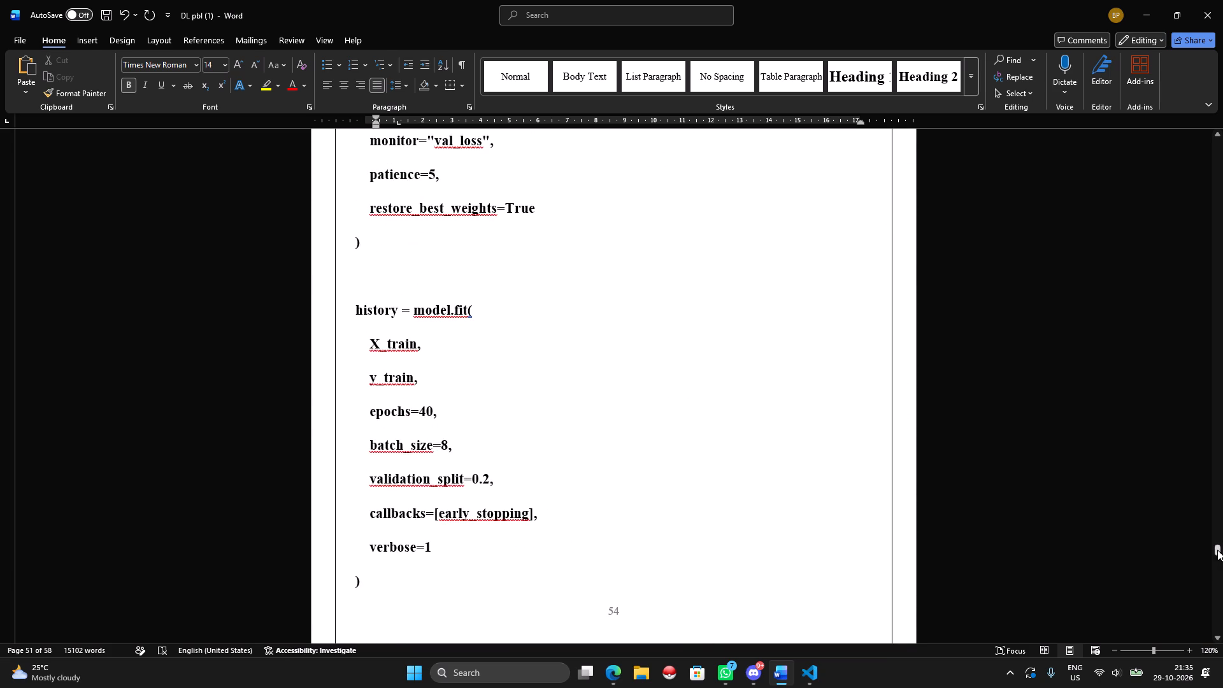
left_click_drag(1217, 550, 1215, 504)
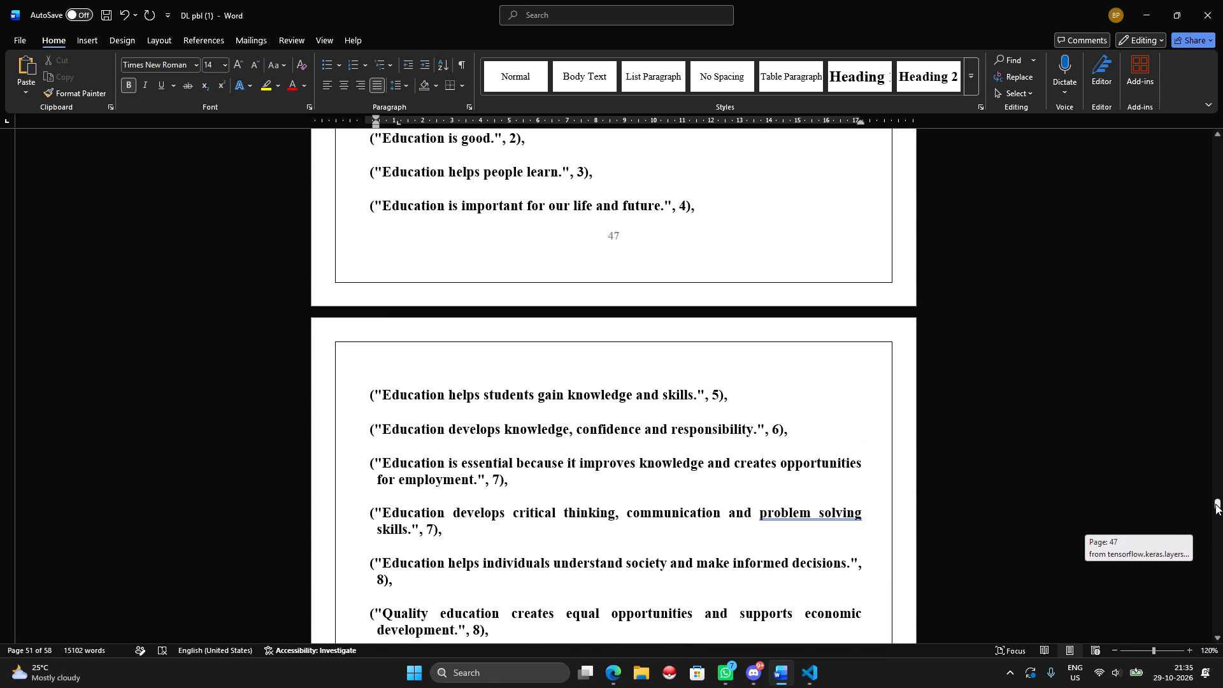
left_click_drag(1215, 504, 1213, 491)
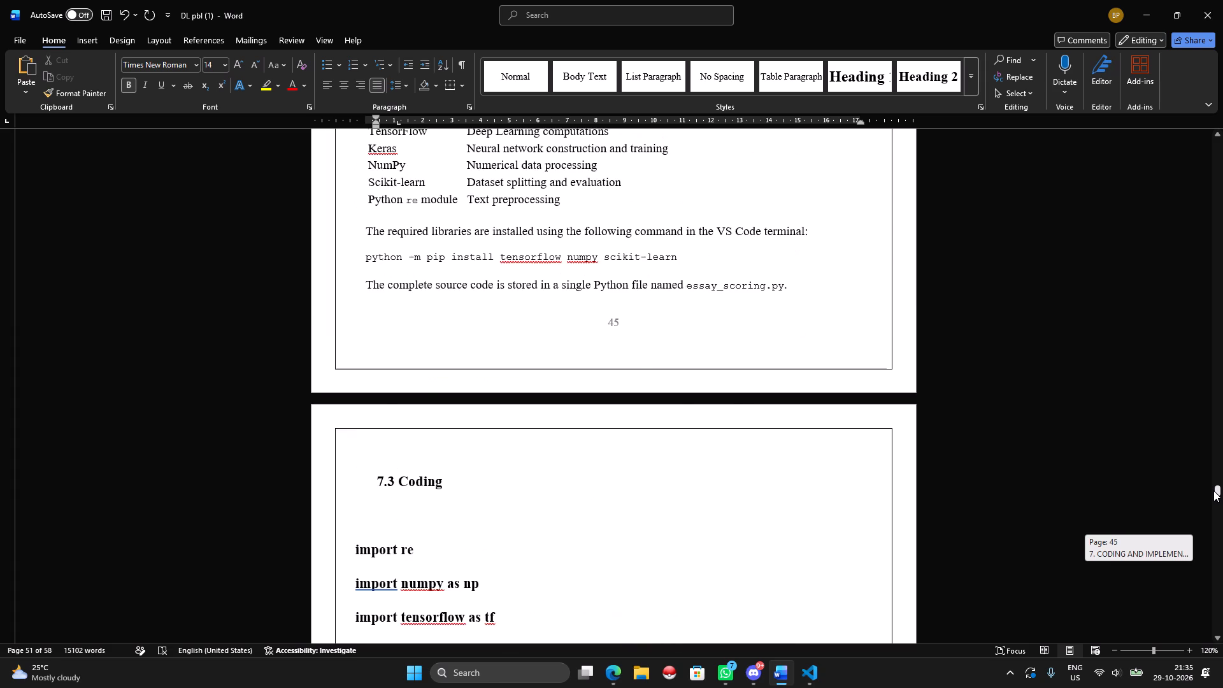
left_click_drag(1213, 491, 1215, 491)
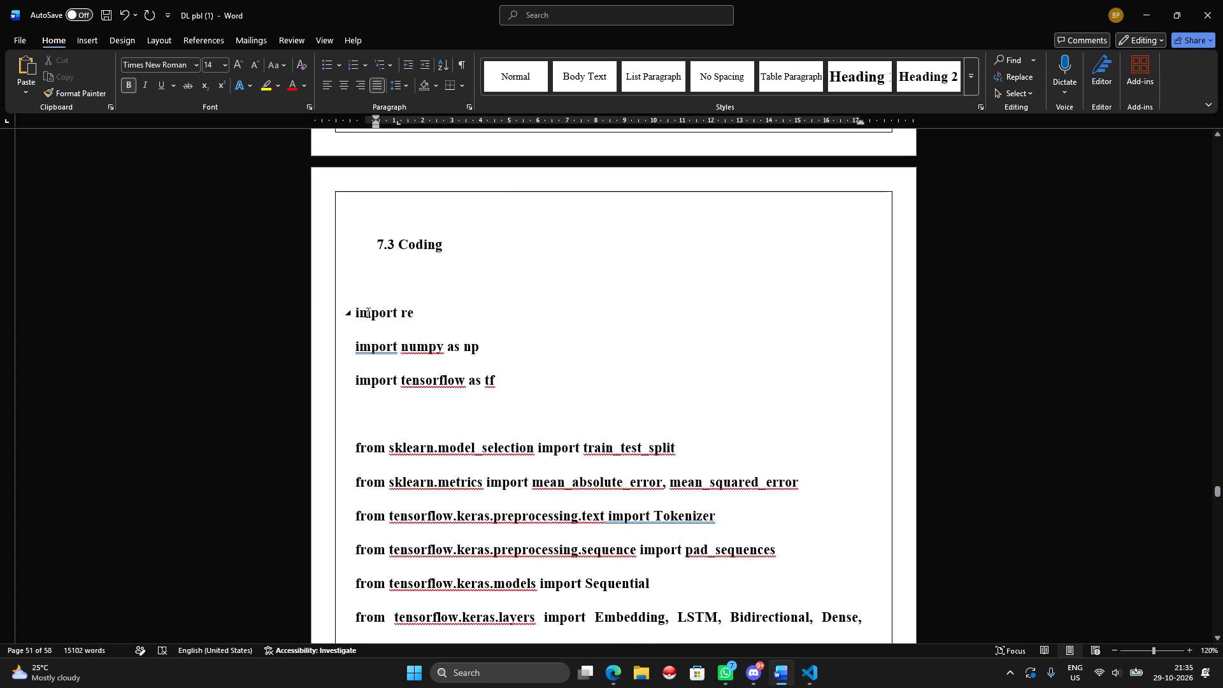
left_click_drag(354, 310, 774, 687)
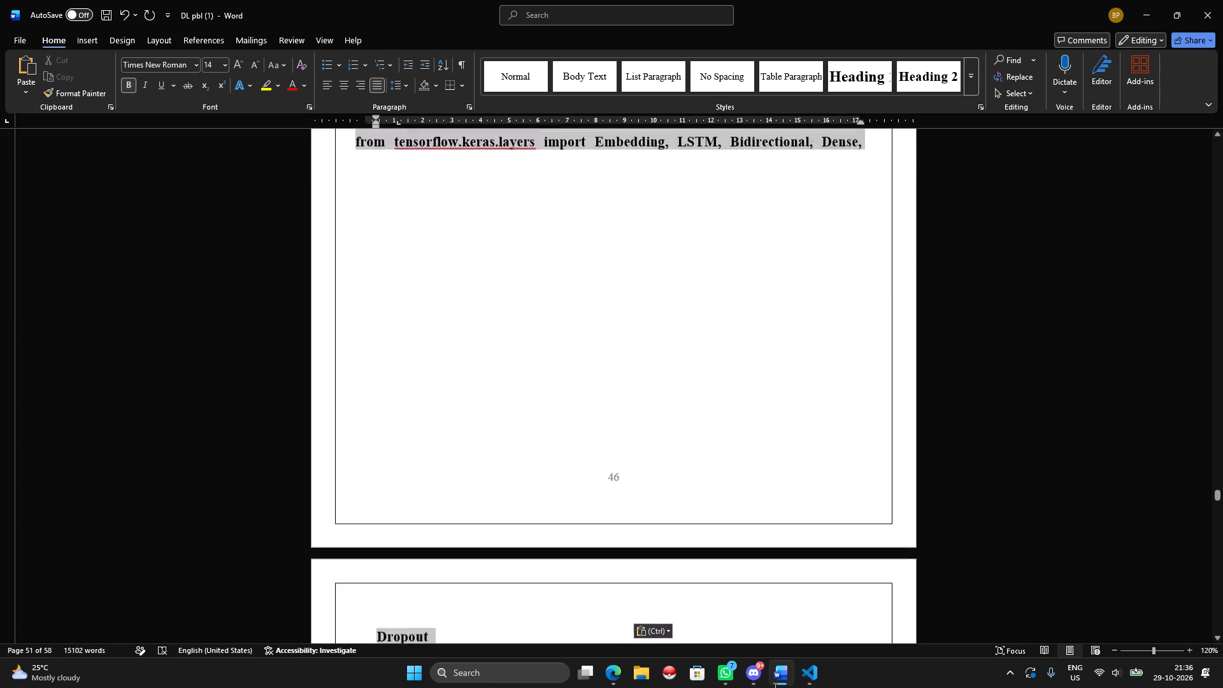
left_click_drag(774, 687, 785, 687)
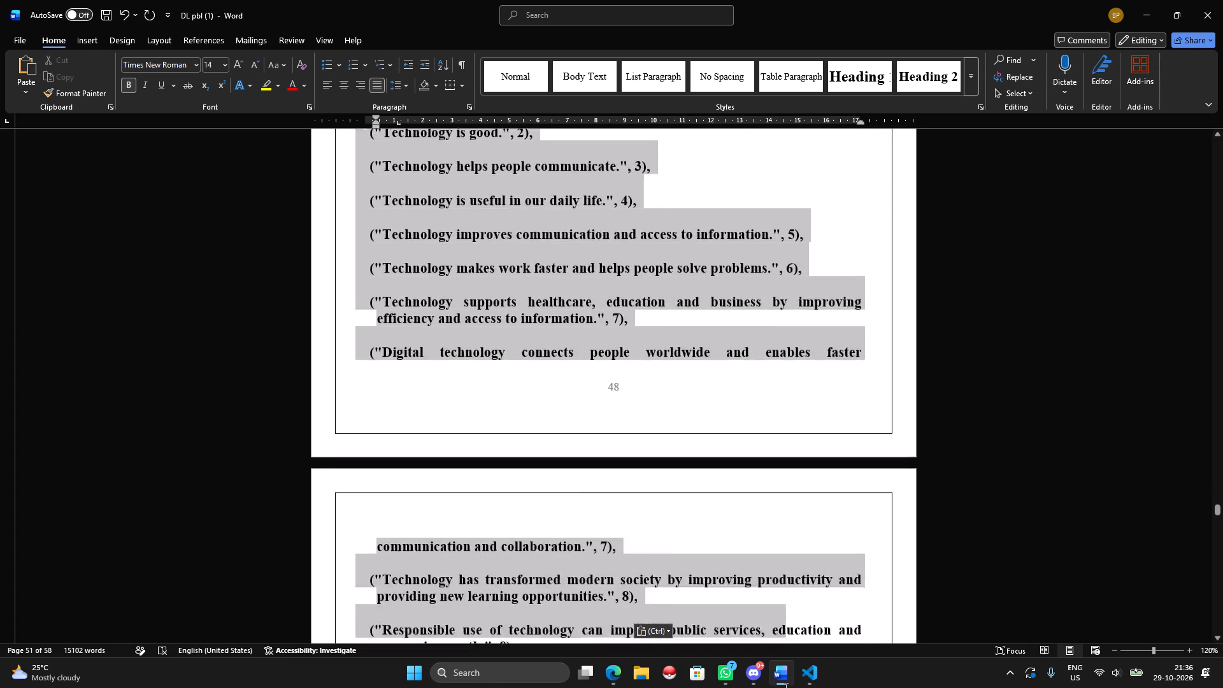
left_click_drag(785, 687, 809, 687)
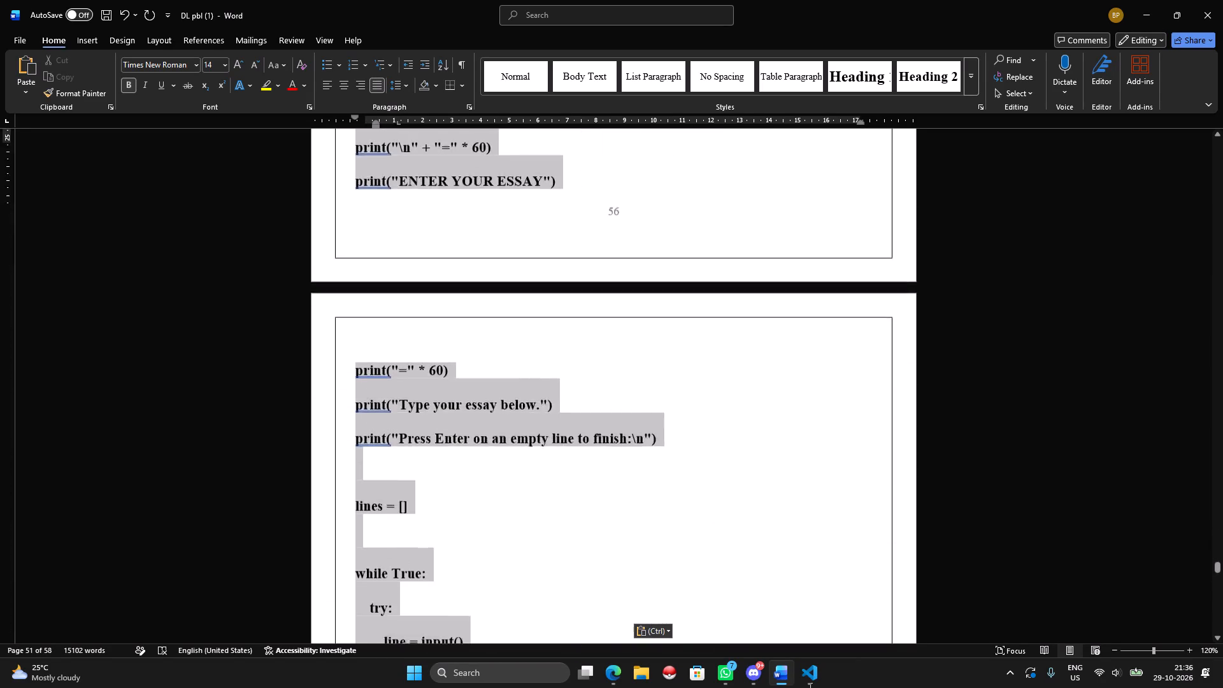
left_click_drag(809, 687, 810, 583)
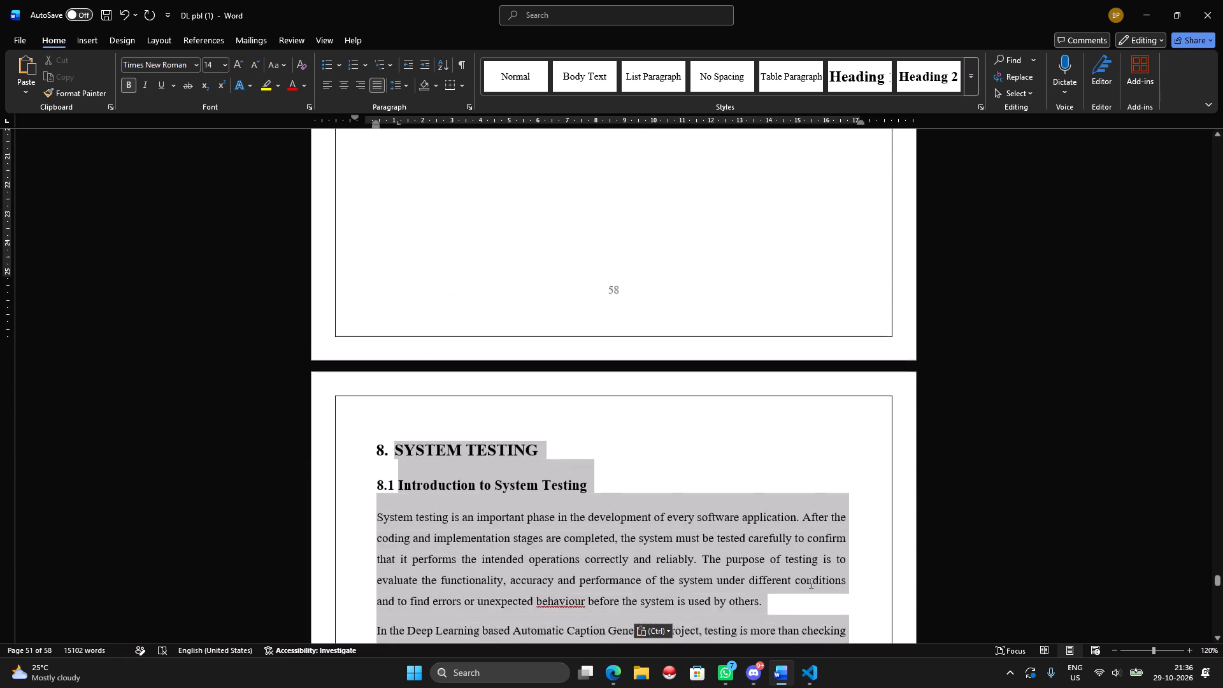
left_click_drag(810, 583, 708, 357)
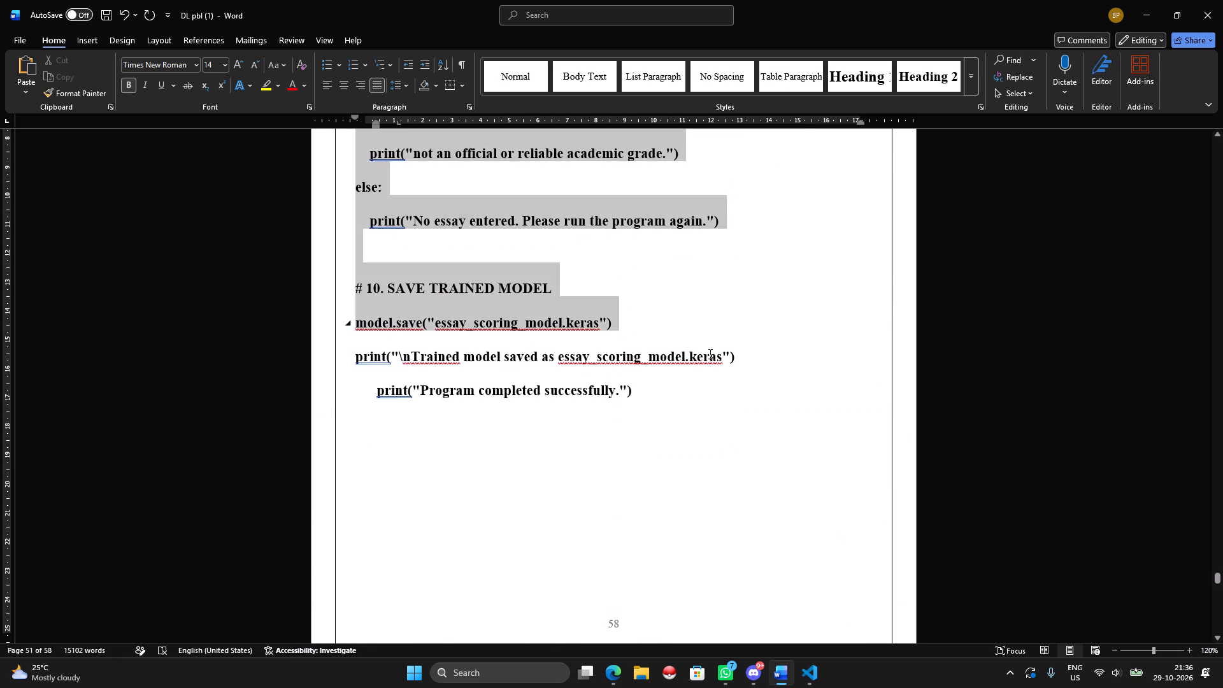
left_click_drag(708, 357, 699, 403)
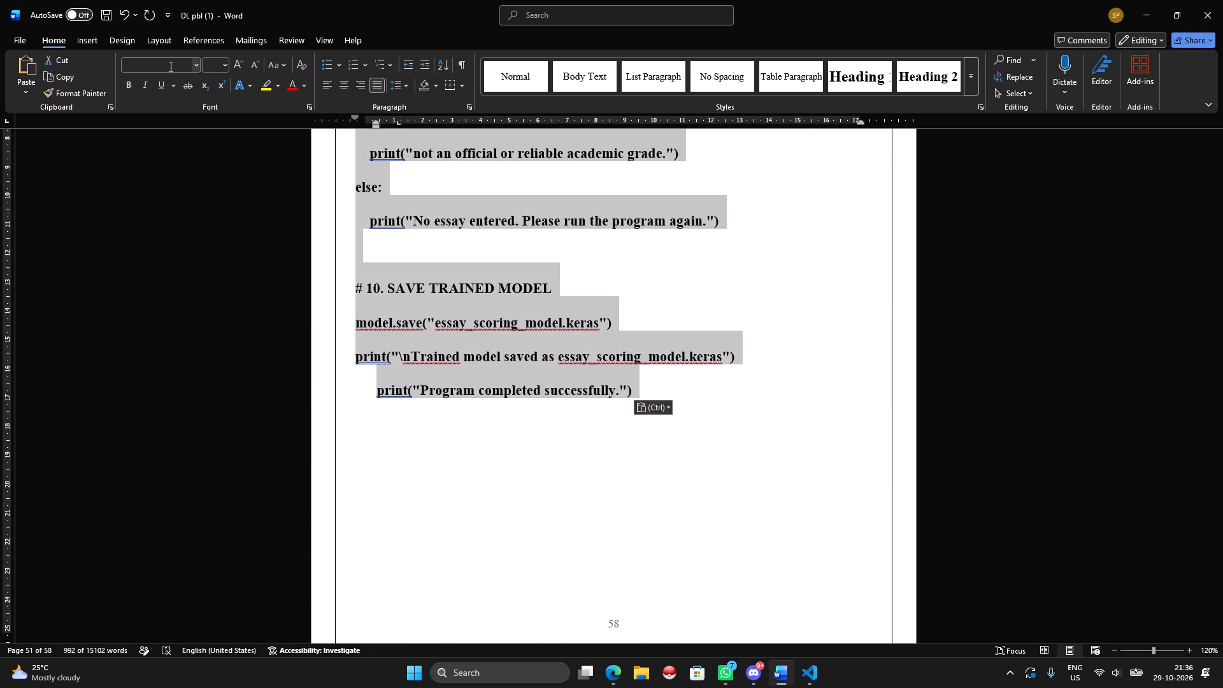
left_click(169, 66)
type("tim")
key("Return")
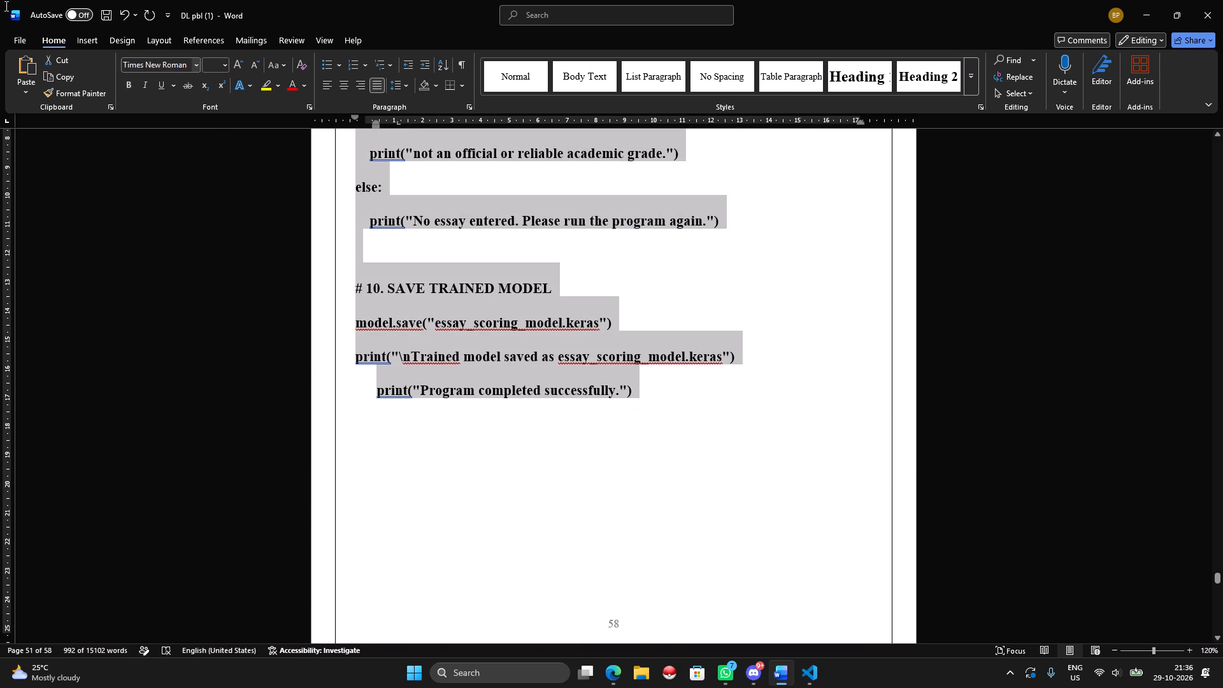
left_click(213, 61)
type("12")
key("Return")
Remove the bold formatting from all the pasted code in section 7.3.
scroll(508, 296, "up", 6)
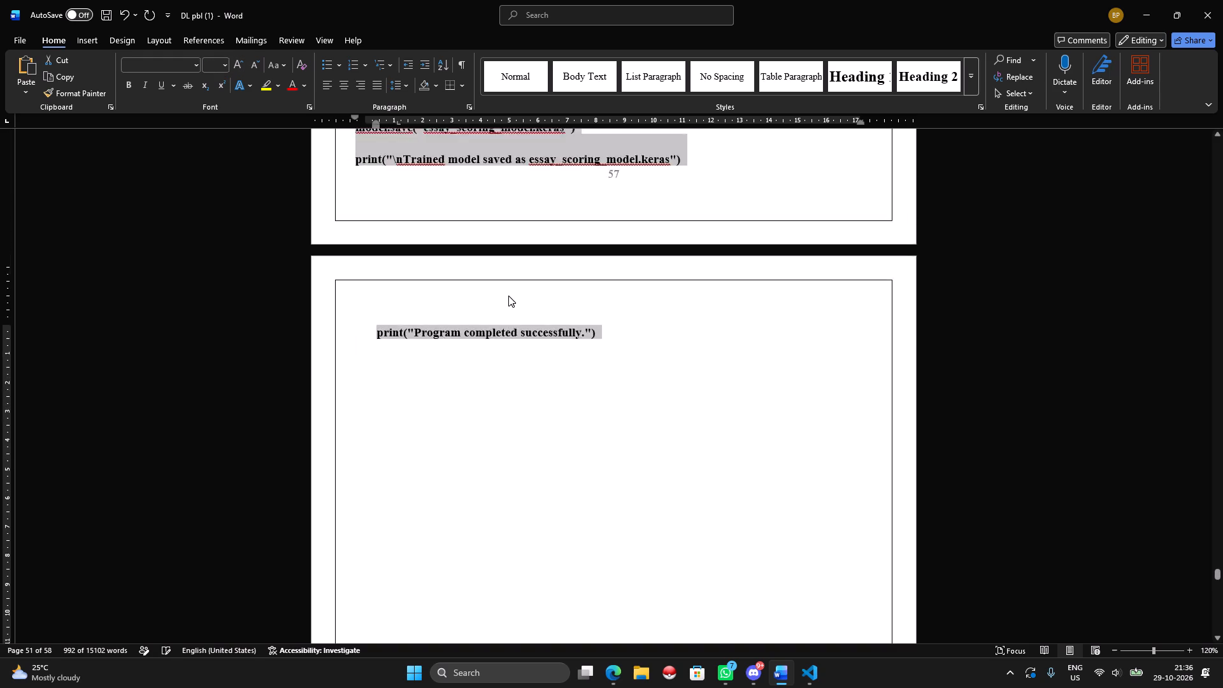
scroll(508, 296, "up", 6)
left_click(127, 81)
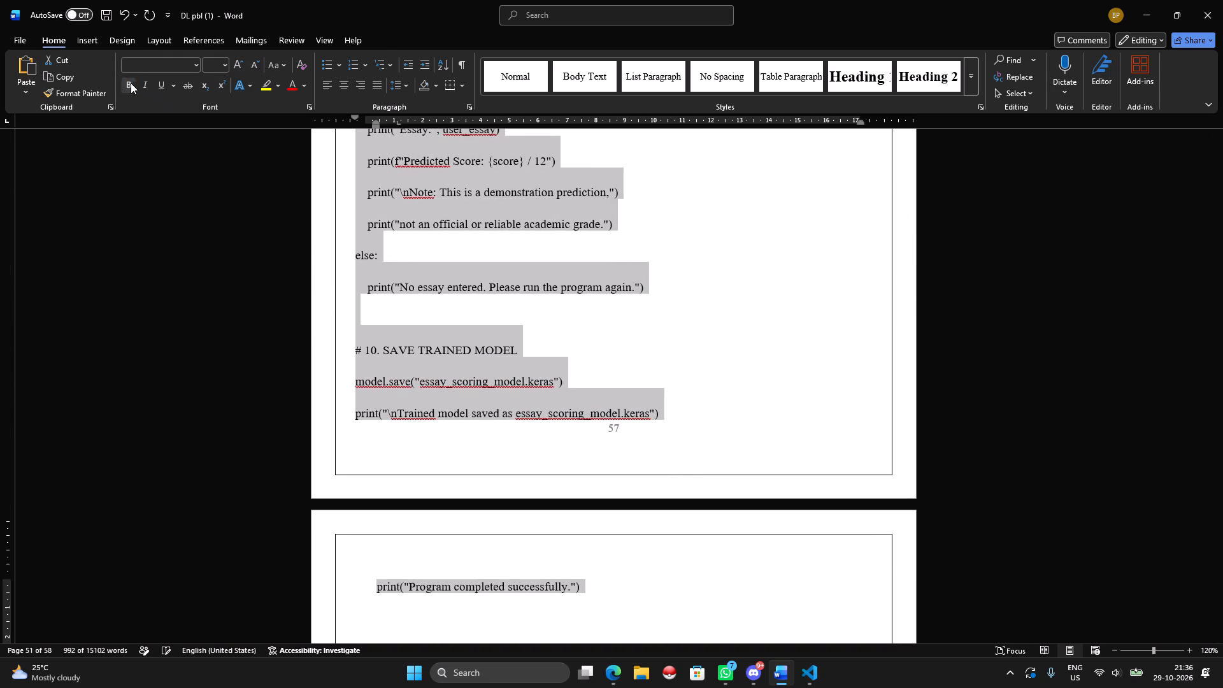
left_click(131, 83)
left_click(131, 83)
scroll(599, 377, "up", 5)
left_click(657, 341)
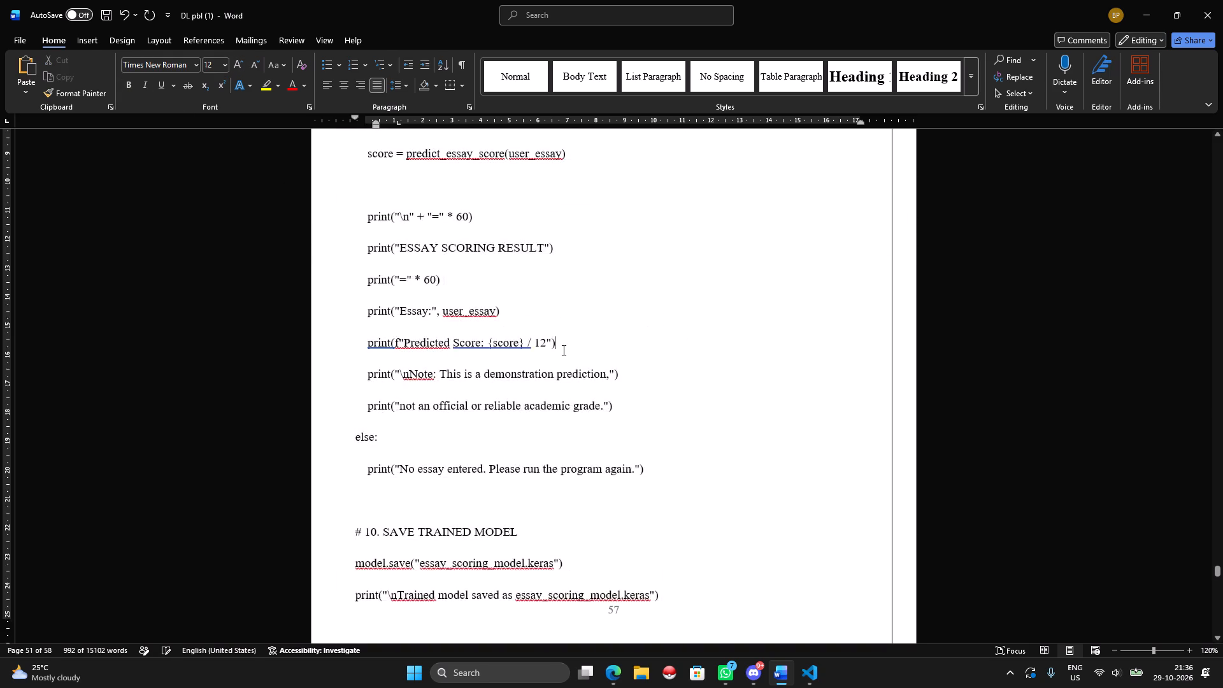
Review the layout of the reformatted code pages, going back from the result printing code to the sample essay dataset.
scroll(560, 350, "up", 12)
scroll(558, 352, "up", 14)
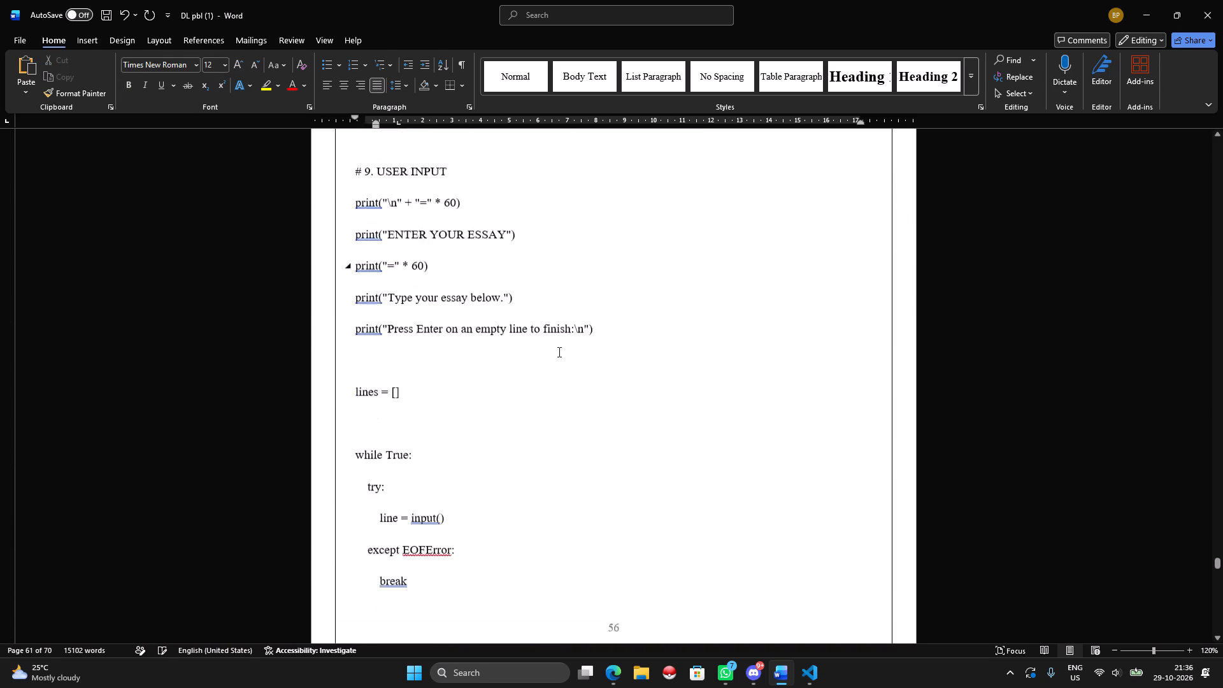
scroll(558, 352, "up", 20)
scroll(558, 352, "up", 17)
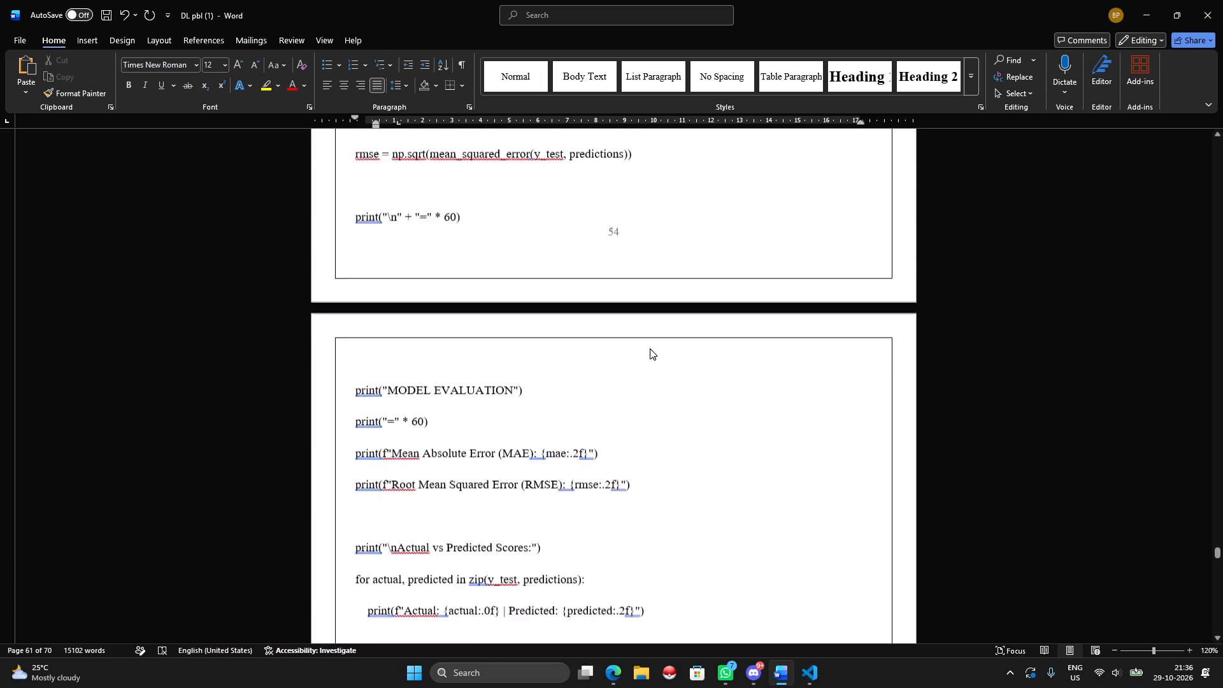
scroll(650, 348, "up", 20)
scroll(650, 348, "up", 17)
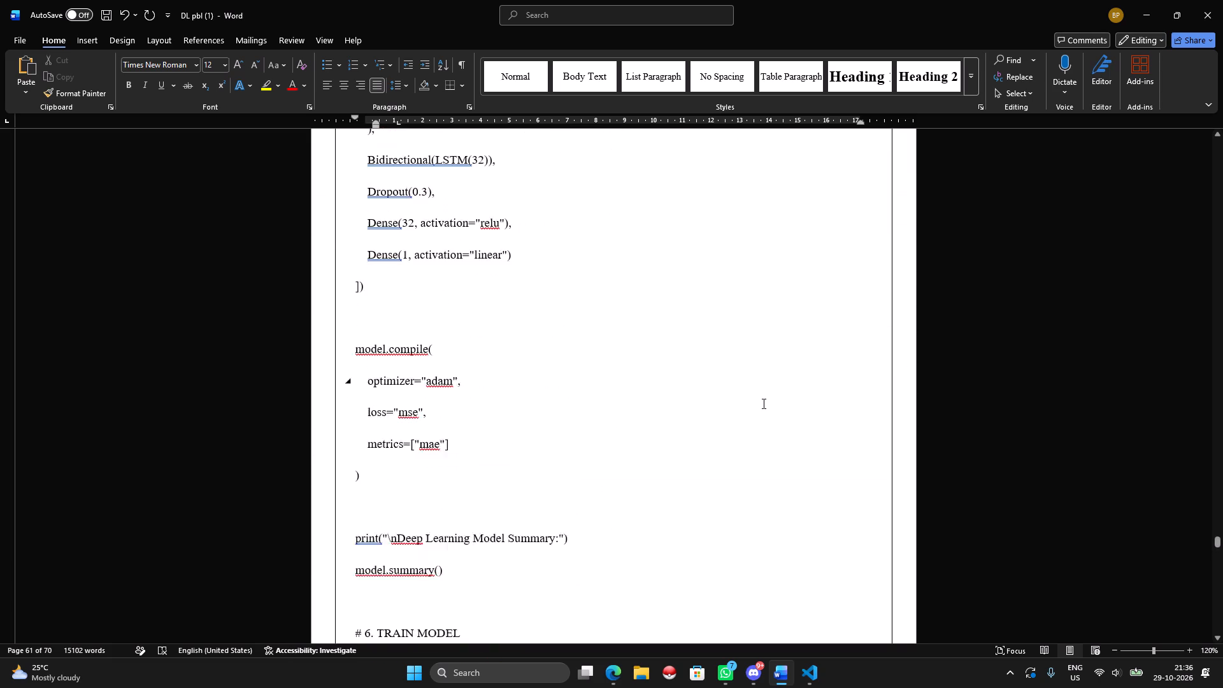
scroll(762, 404, "up", 20)
scroll(762, 404, "up", 17)
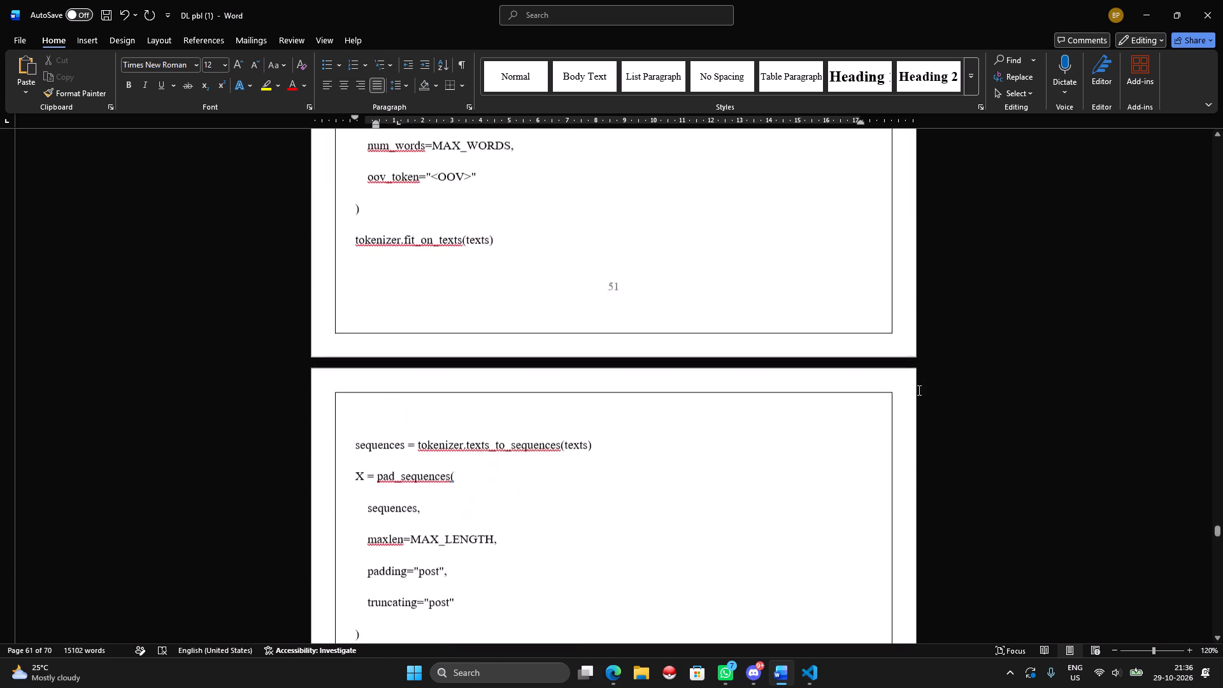
scroll(918, 390, "up", 20)
scroll(918, 390, "up", 15)
scroll(550, 366, "down", 1)
scroll(550, 366, "up", 15)
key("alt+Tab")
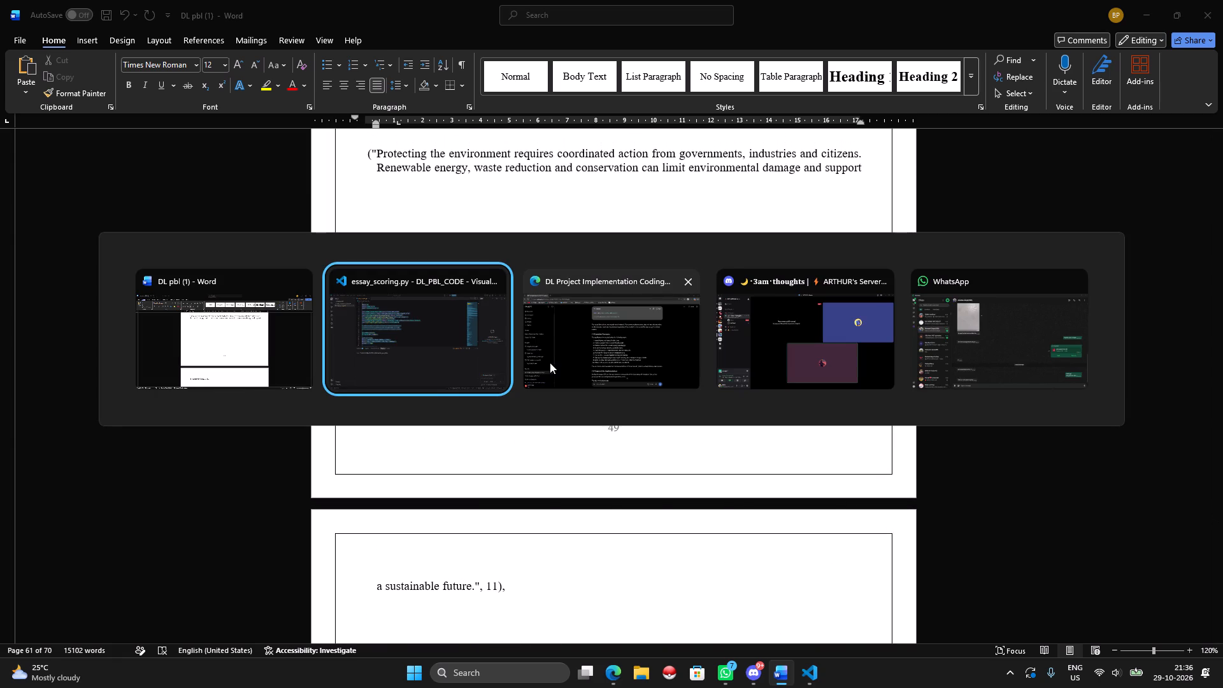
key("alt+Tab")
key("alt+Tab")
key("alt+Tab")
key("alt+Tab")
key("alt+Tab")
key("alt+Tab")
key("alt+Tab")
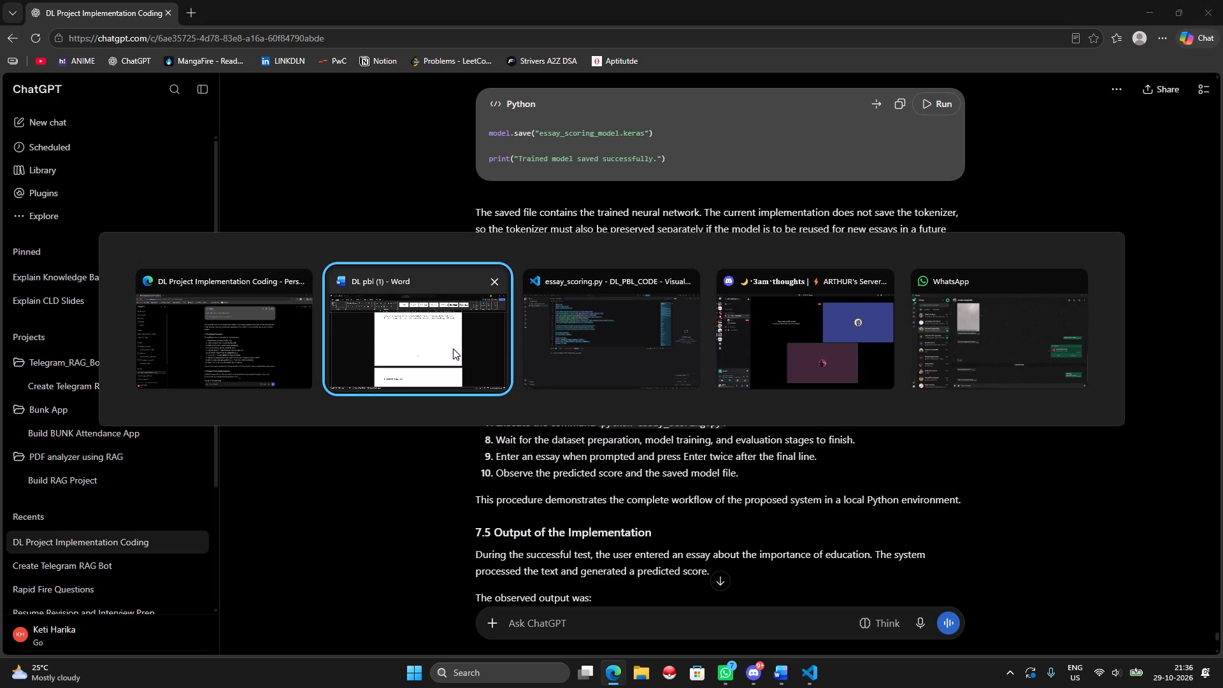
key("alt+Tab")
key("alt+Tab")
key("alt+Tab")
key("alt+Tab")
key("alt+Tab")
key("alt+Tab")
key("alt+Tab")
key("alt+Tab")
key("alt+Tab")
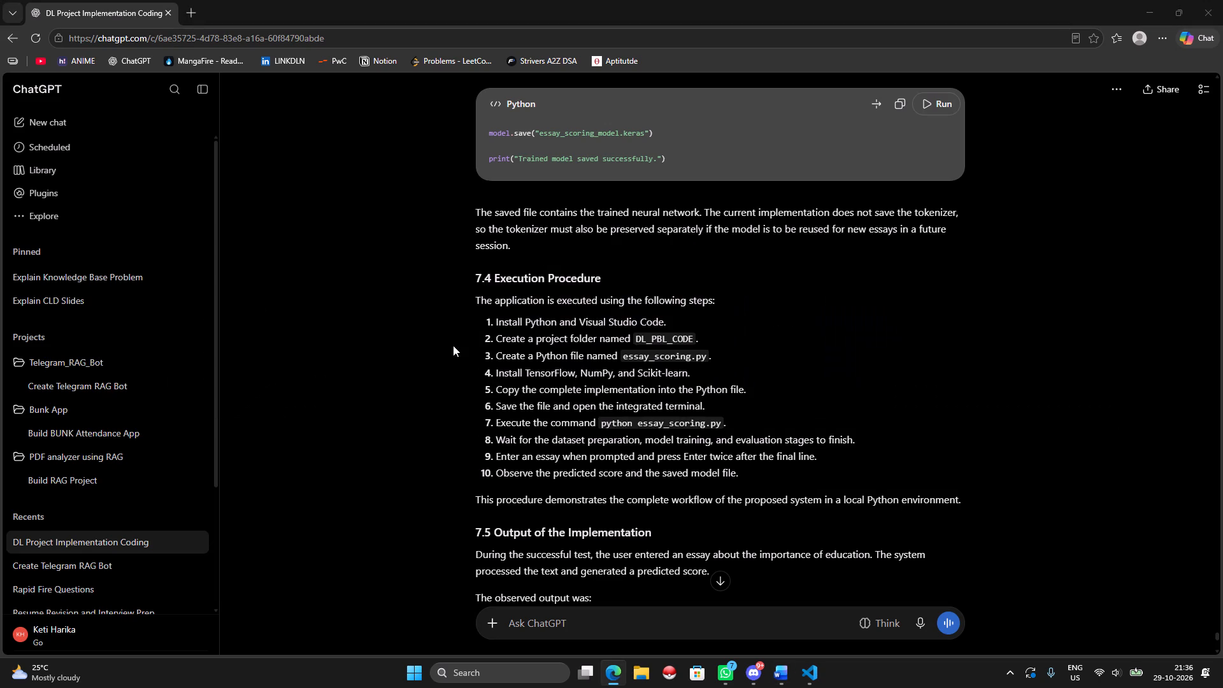
Look back through the ChatGPT conversation, from the Chapter 7 implementation answer towards the Introduction request, for the original project code.
key("alt+Tab")
key("alt+Tab")
key("alt+Tab")
key("alt+Tab")
key("alt+Tab")
scroll(585, 330, "up", 5)
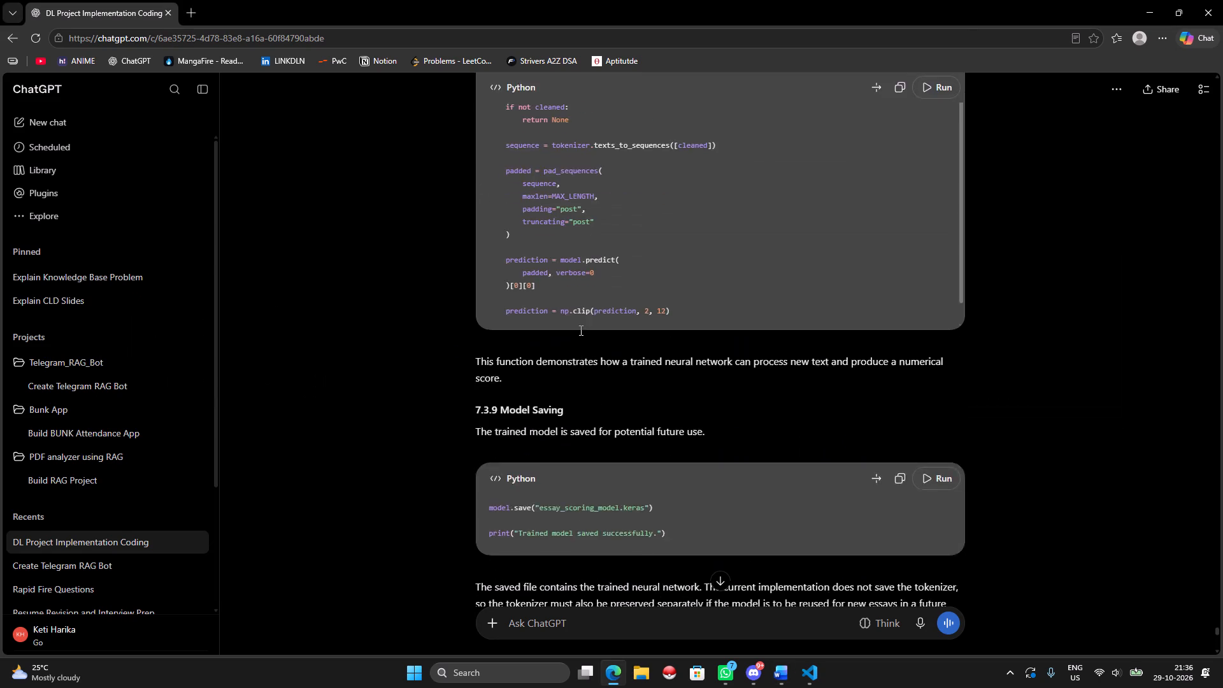
scroll(580, 330, "up", 5)
left_click_drag(1217, 627, 1222, 243)
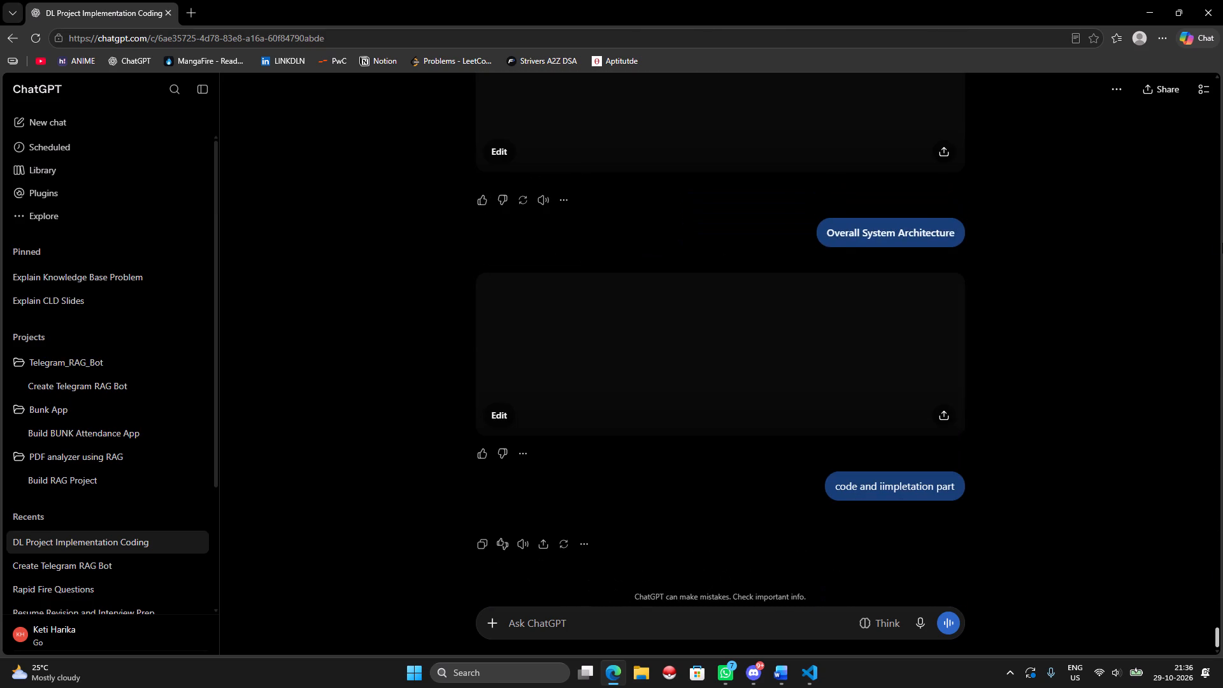
left_click_drag(1222, 243, 1216, 308)
left_click_drag(1218, 638, 1215, 567)
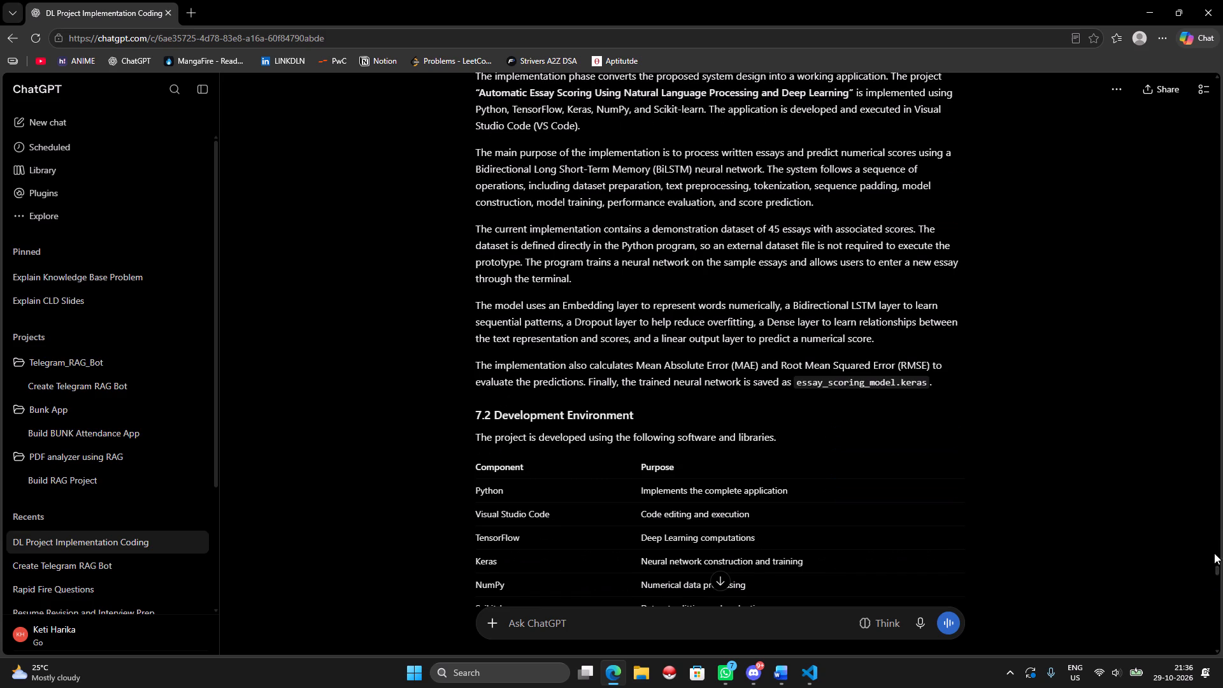
left_click_drag(1219, 571, 1222, 196)
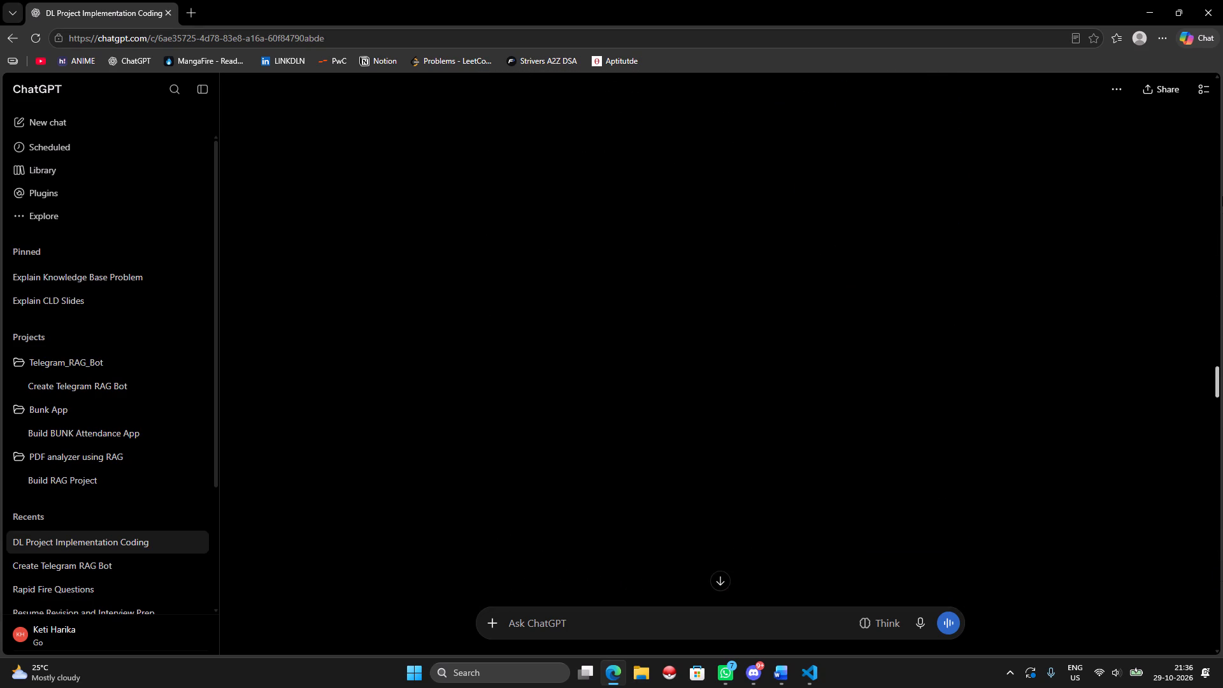
left_click_drag(1222, 196, 1222, 154)
key("alt+Tab")
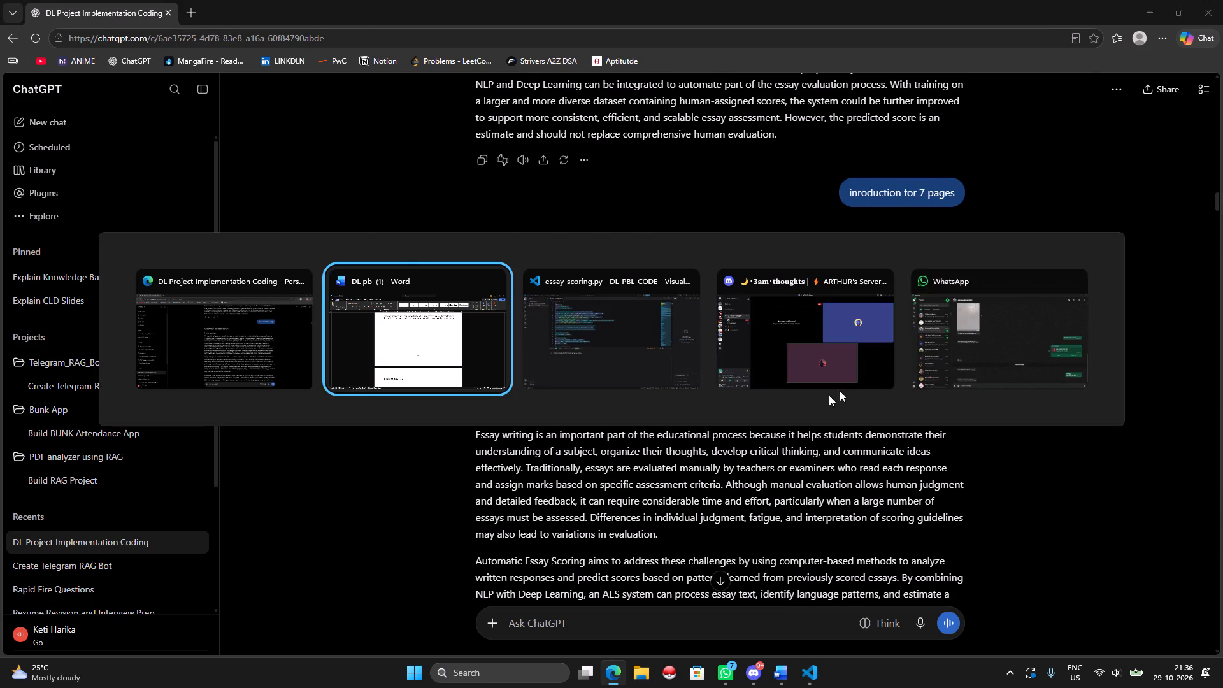
scroll(445, 481, "down", 11)
scroll(463, 478, "up", 12)
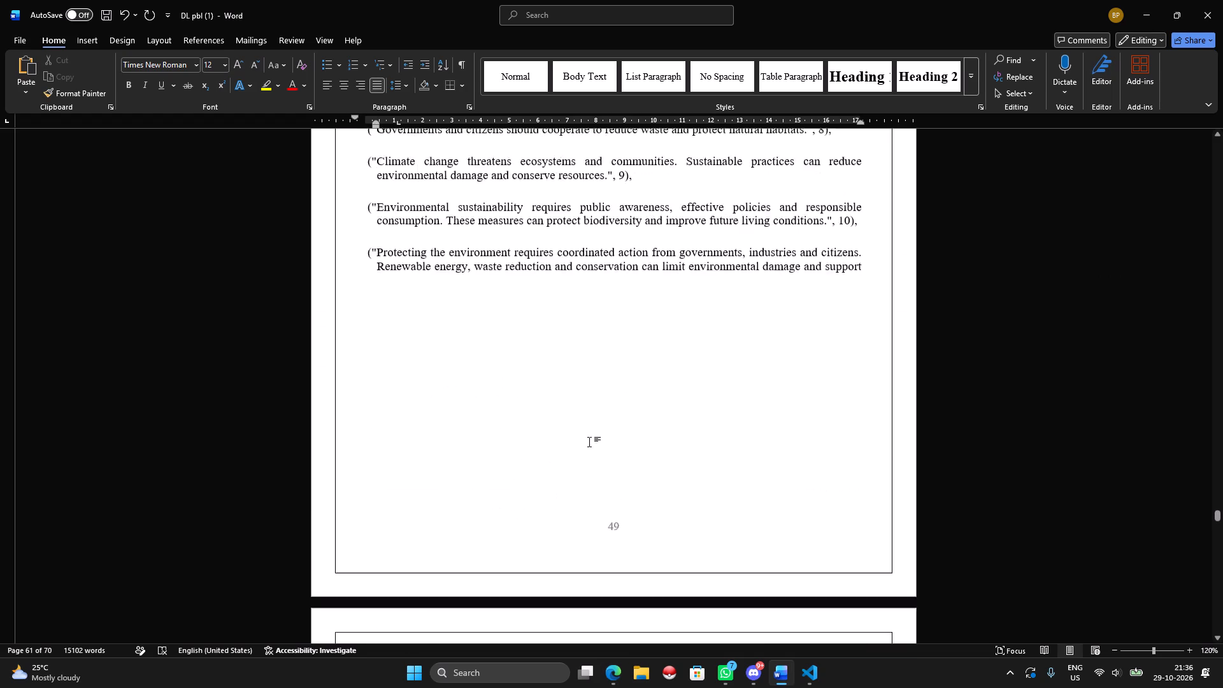
scroll(602, 436, "up", 20)
scroll(602, 436, "up", 20)
scroll(602, 436, "up", 2)
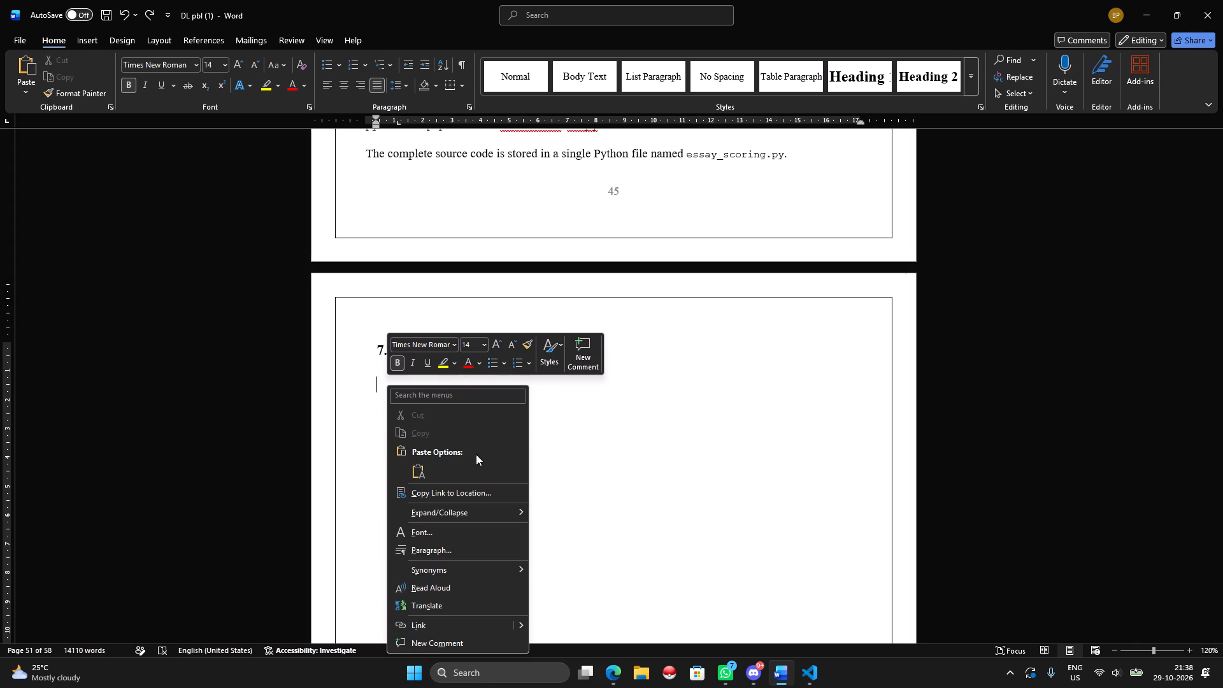
left_click(399, 363)
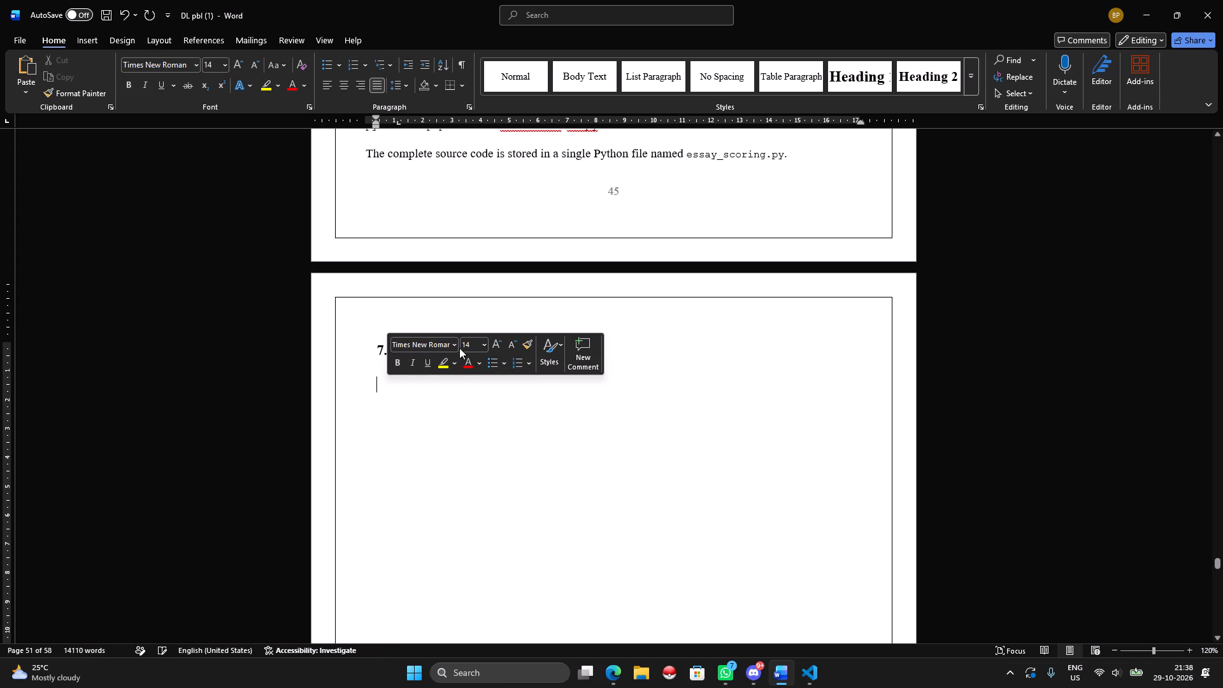
left_click(471, 347)
type("12")
key("Return")
key("Return")
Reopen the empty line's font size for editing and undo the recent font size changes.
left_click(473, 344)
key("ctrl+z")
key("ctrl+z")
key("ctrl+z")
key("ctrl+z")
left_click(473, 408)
Copy the still-selected ChatGPT code again, and set the empty line below the 7.3 Coding heading to font size 12 in Word.
key("alt+Tab")
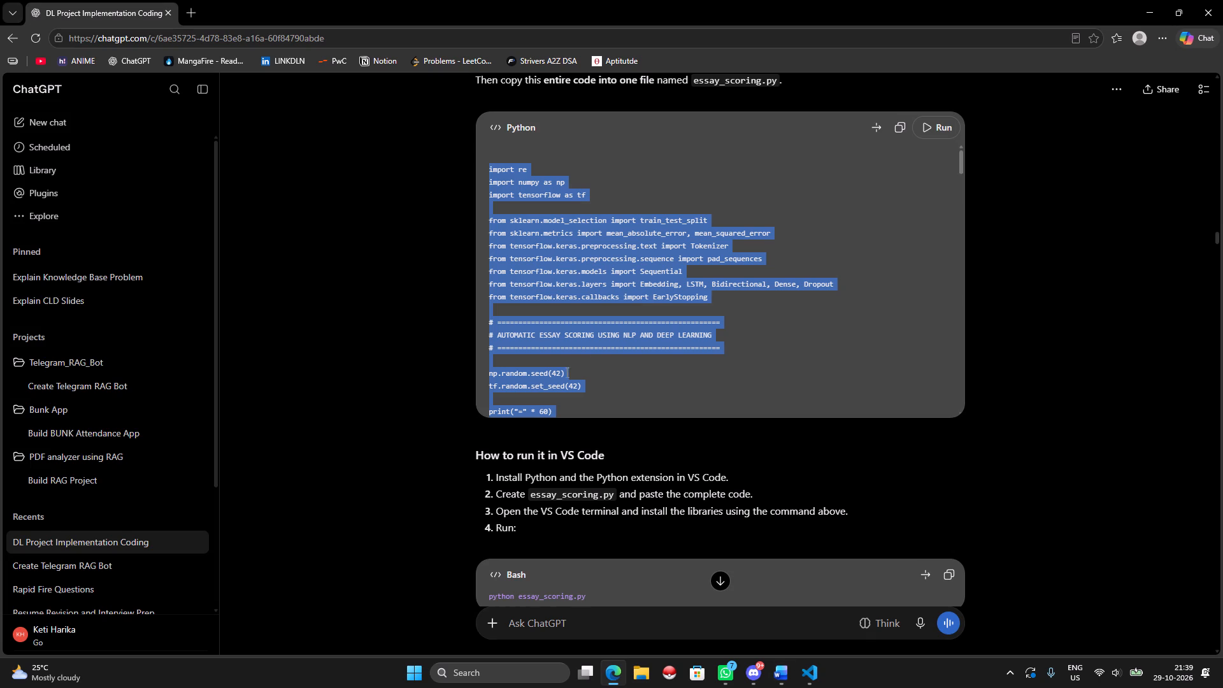
key("ctrl+c")
key("alt+Tab")
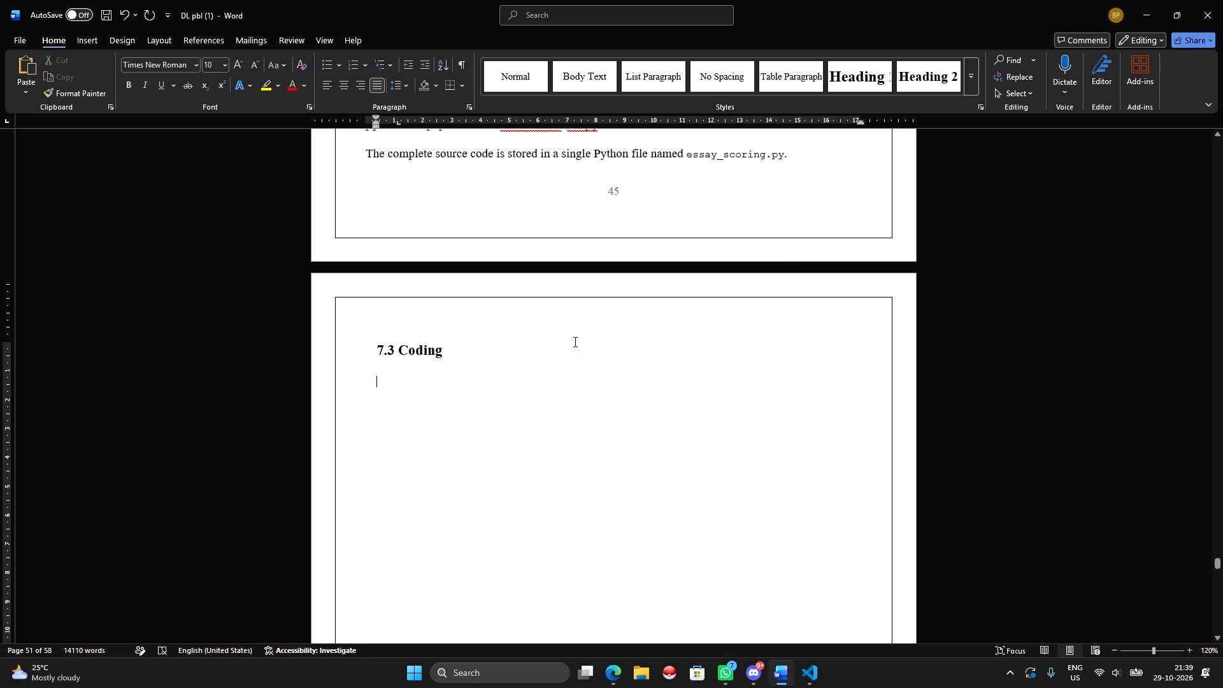
right_click(390, 380)
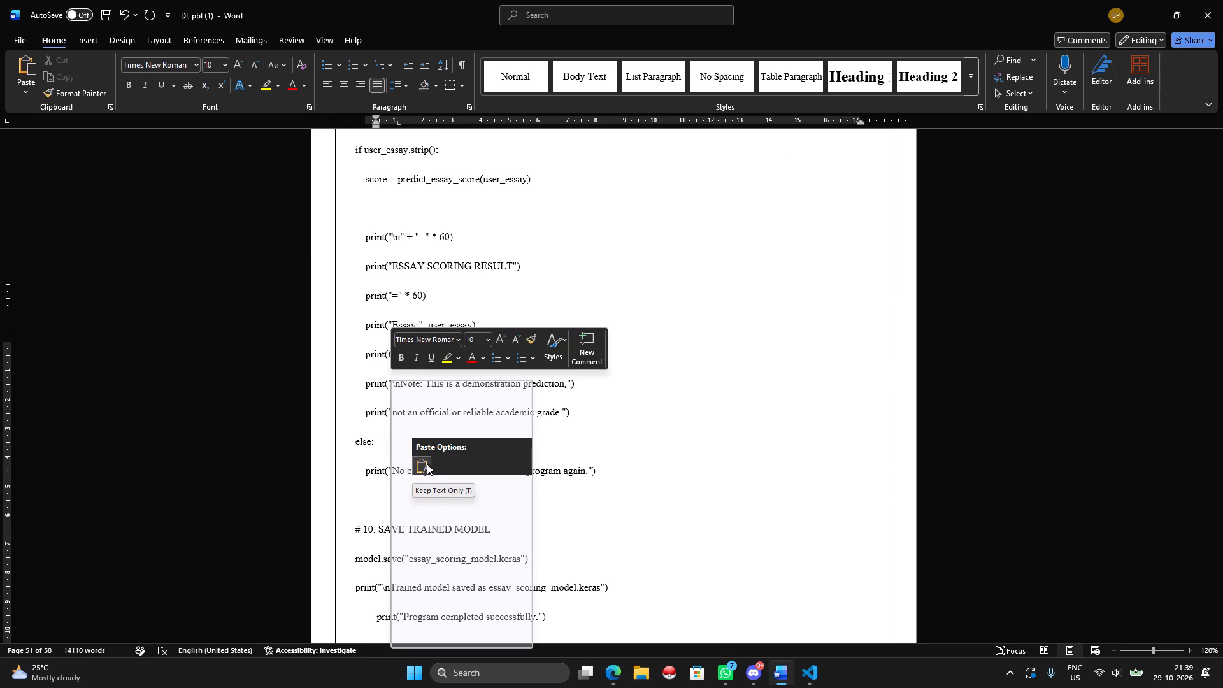
left_click(478, 341)
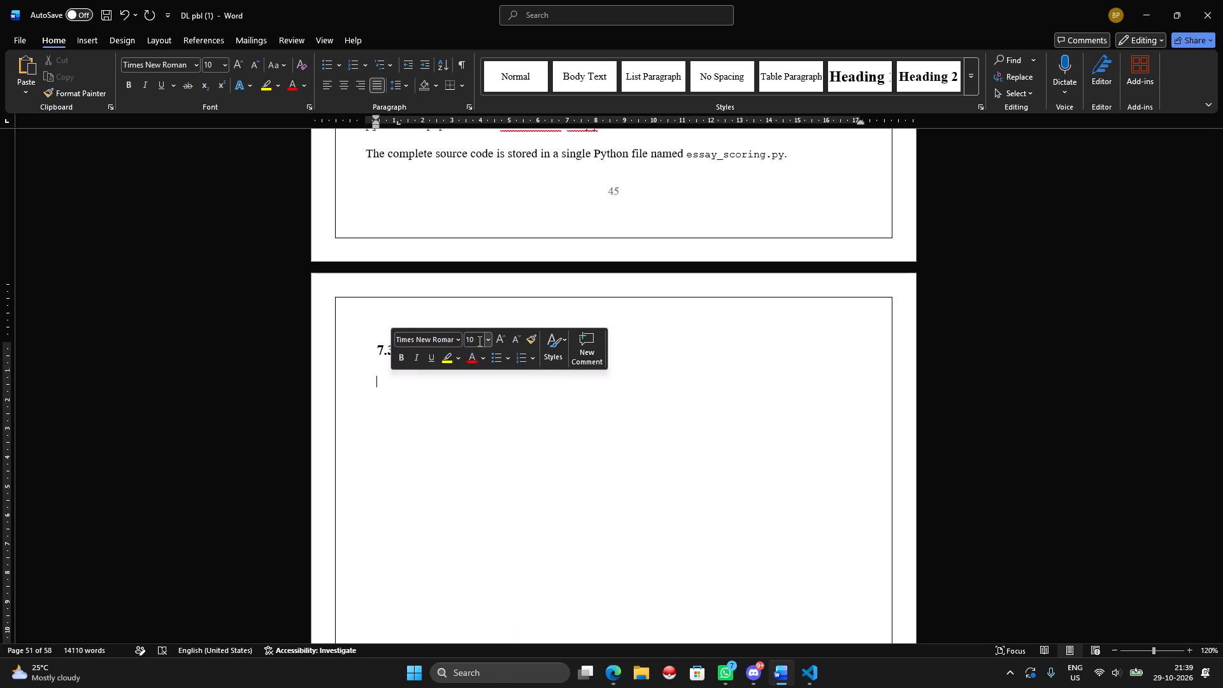
type("12")
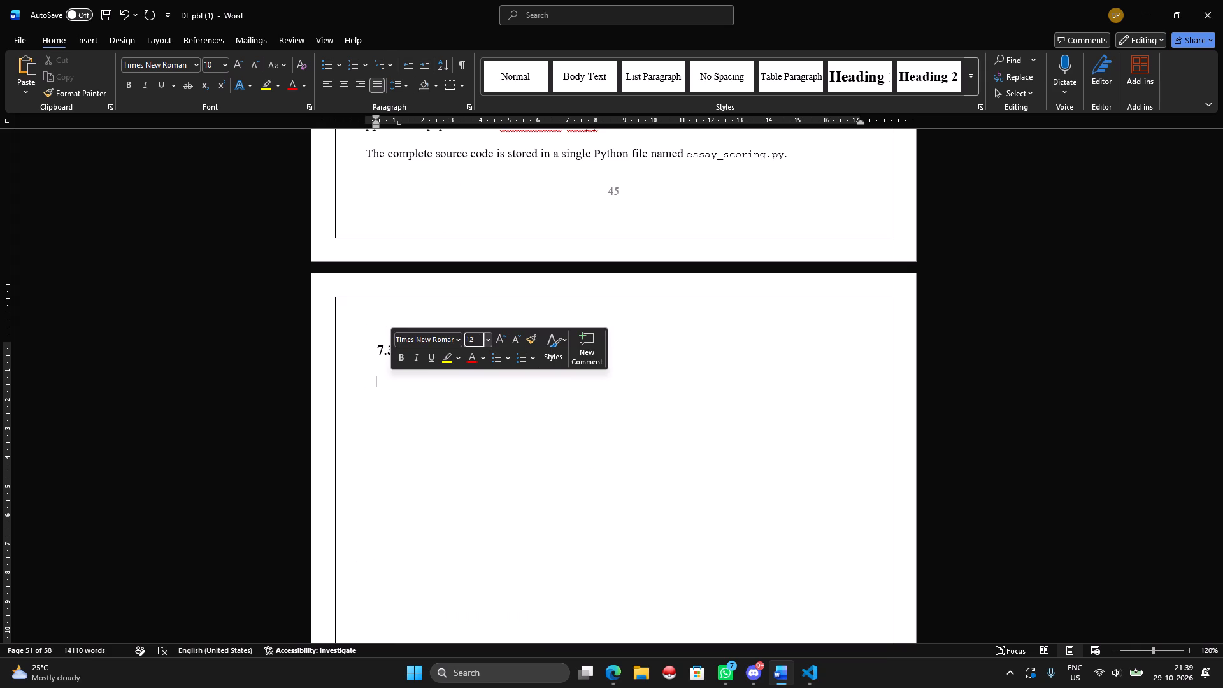
left_click(441, 405)
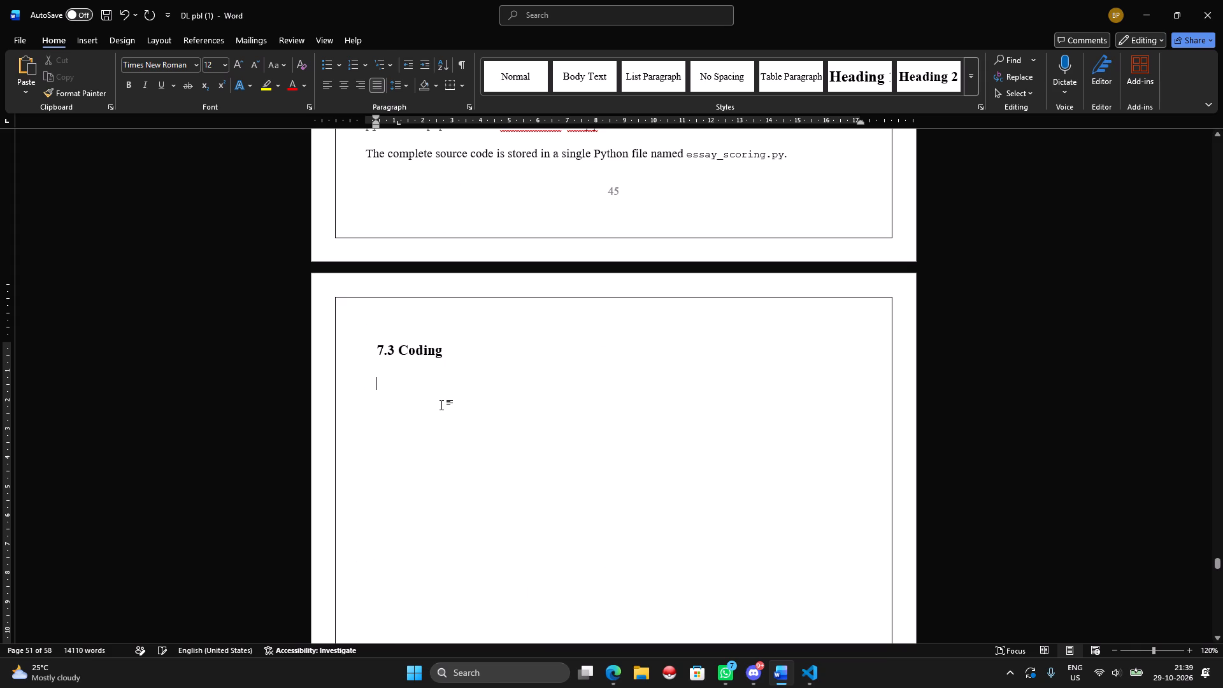
Recopy the selected code from ChatGPT and paste it as text only on the empty line below the 7.3 Coding heading.
key("alt+Tab")
key("ctrl+c")
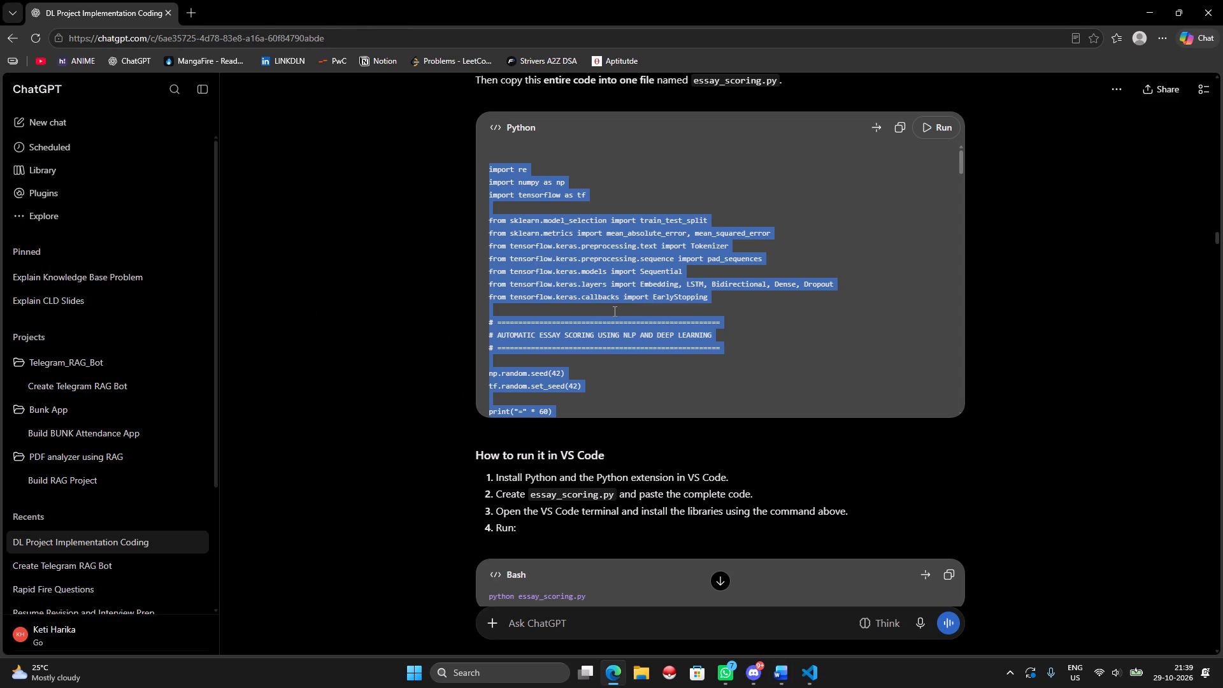
key("alt+Tab")
right_click(390, 380)
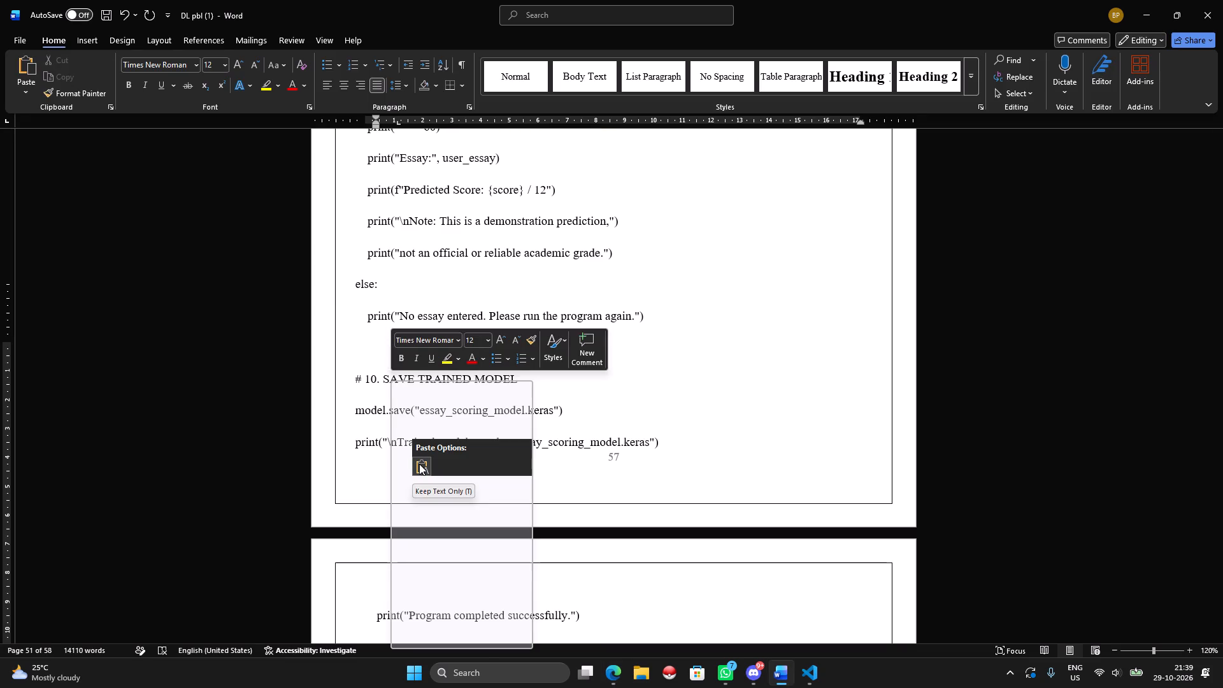
left_click(419, 464)
Review the pasted code's layout from the save-model section back through the training, tokenization and sample essay sections.
scroll(479, 382, "up", 2)
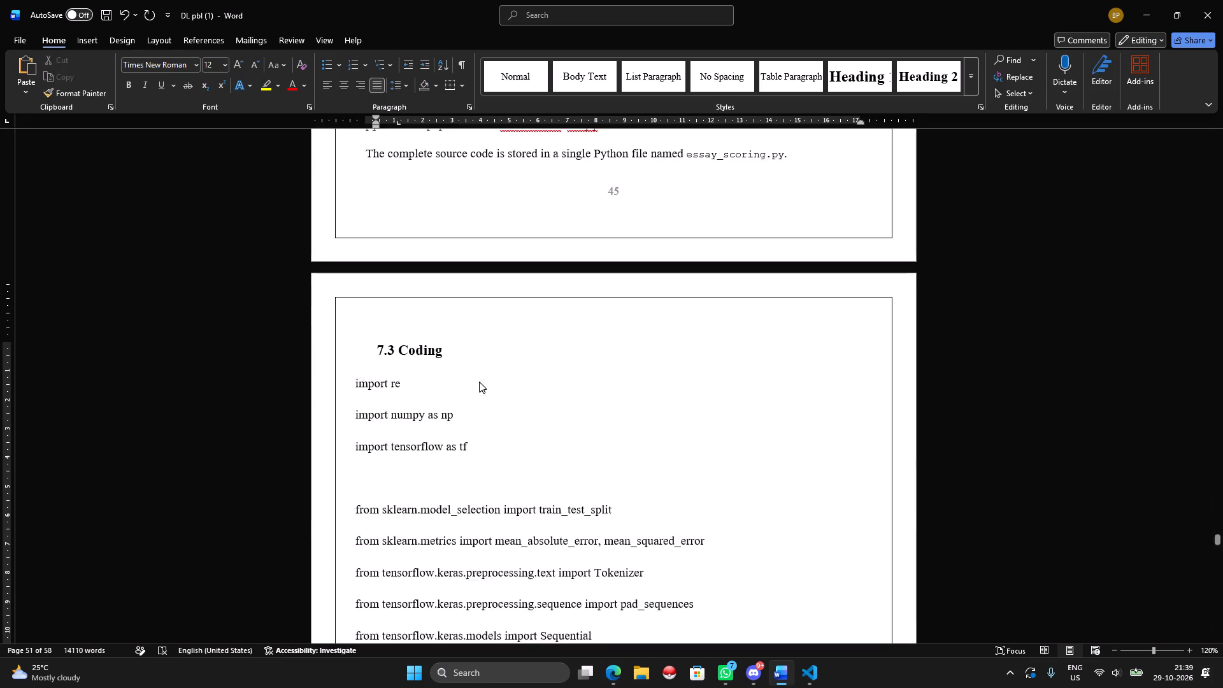
scroll(479, 382, "up", 8)
scroll(479, 382, "down", 14)
scroll(483, 380, "up", 12)
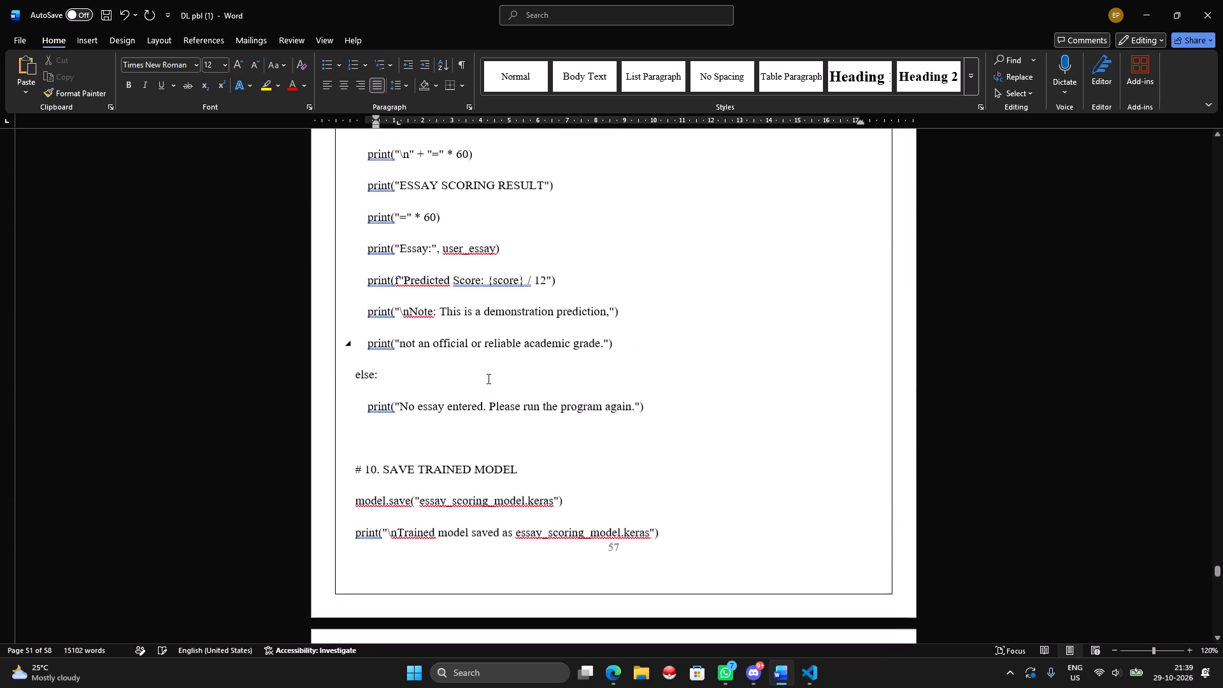
scroll(487, 378, "up", 20)
scroll(487, 378, "up", 20)
scroll(487, 378, "up", 5)
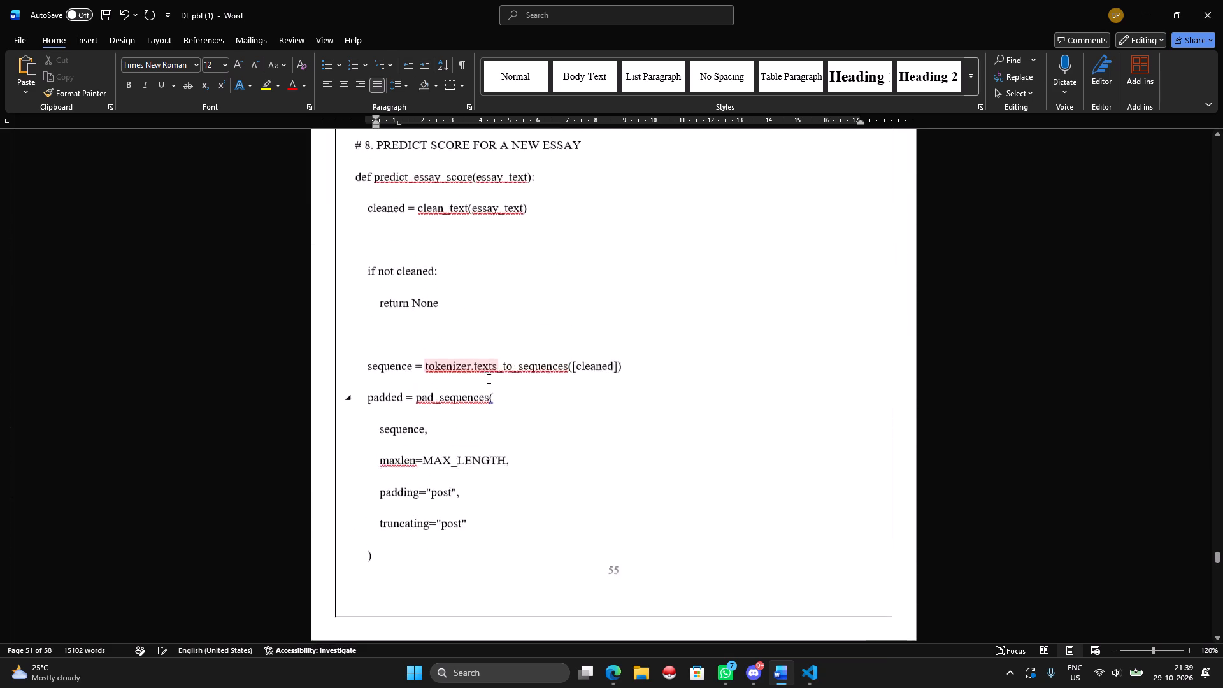
scroll(487, 378, "up", 20)
scroll(487, 378, "up", 20)
scroll(487, 378, "up", 5)
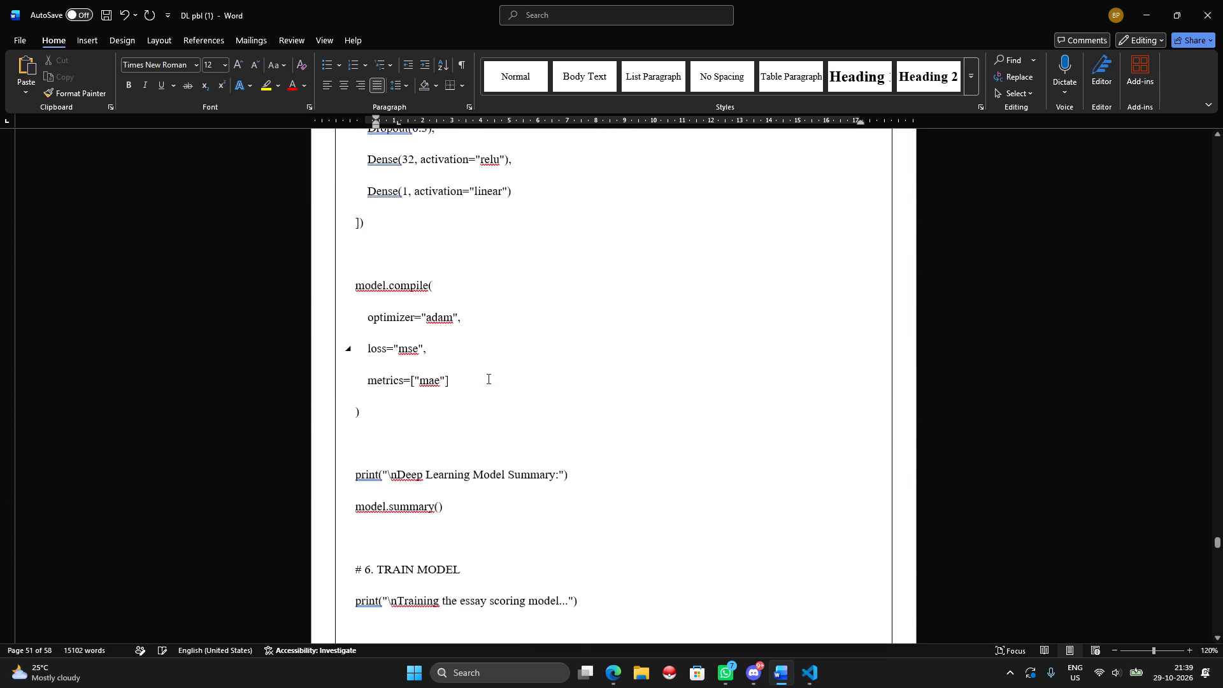
scroll(487, 378, "up", 20)
scroll(487, 378, "up", 20)
scroll(487, 378, "up", 4)
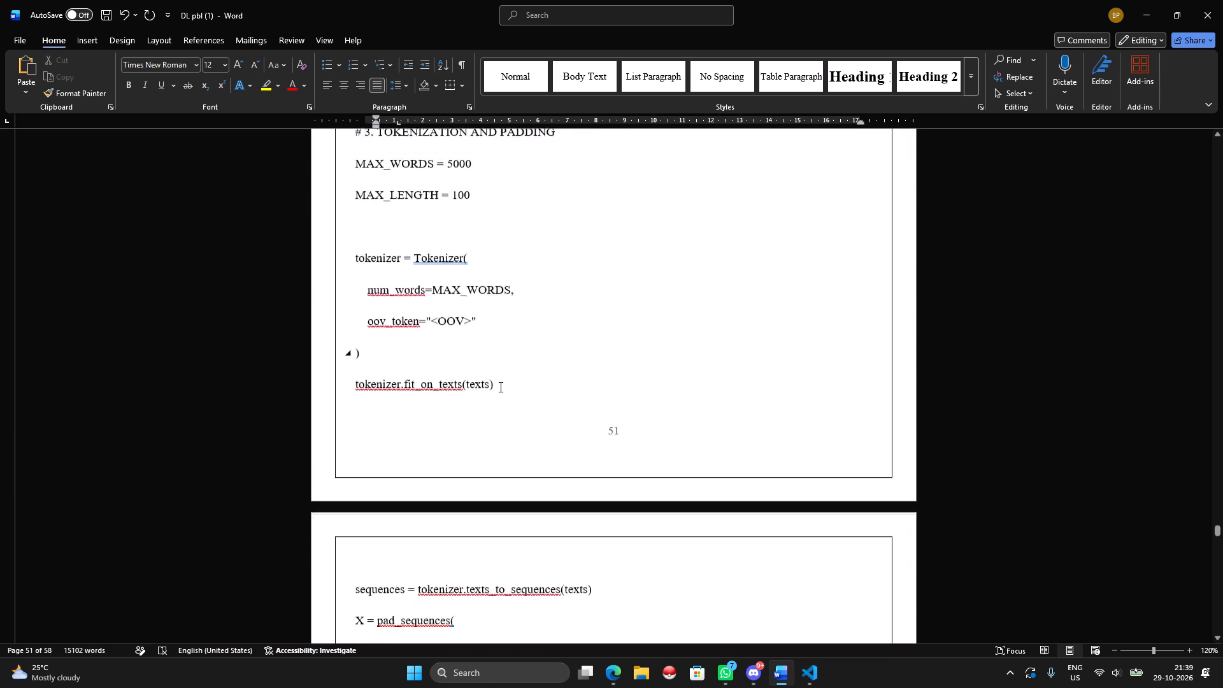
scroll(499, 387, "up", 20)
scroll(499, 387, "up", 20)
scroll(499, 387, "up", 4)
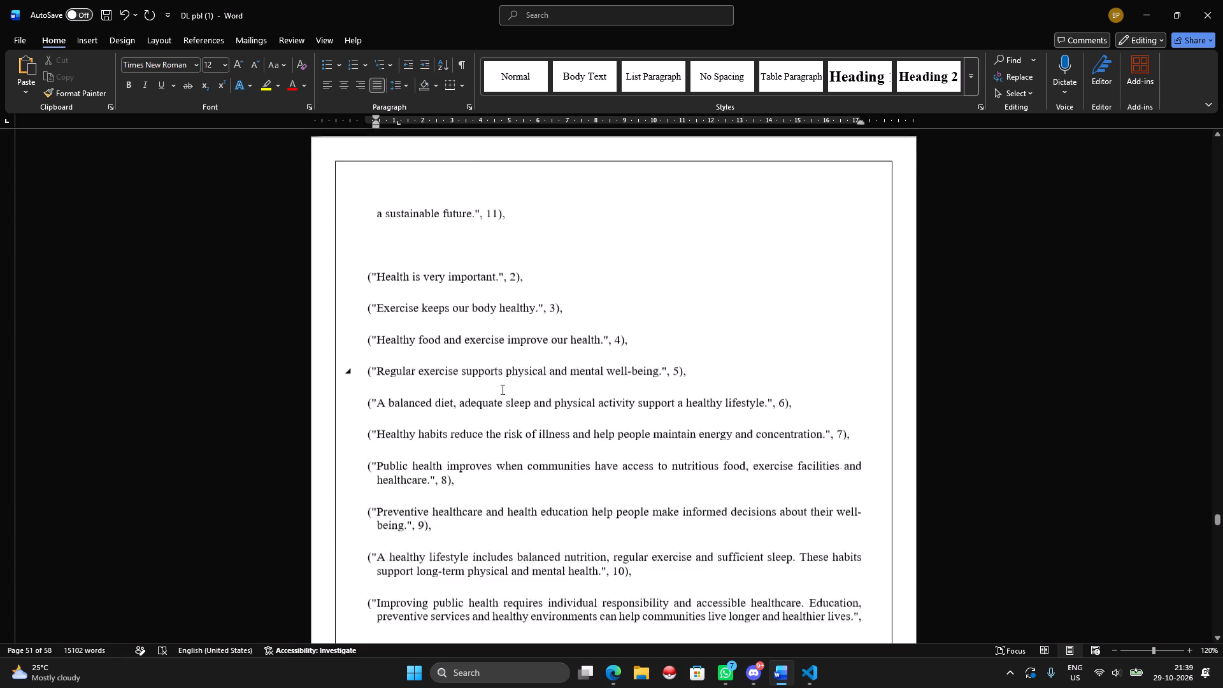
scroll(501, 389, "up", 20)
scroll(501, 389, "up", 20)
scroll(501, 389, "up", 4)
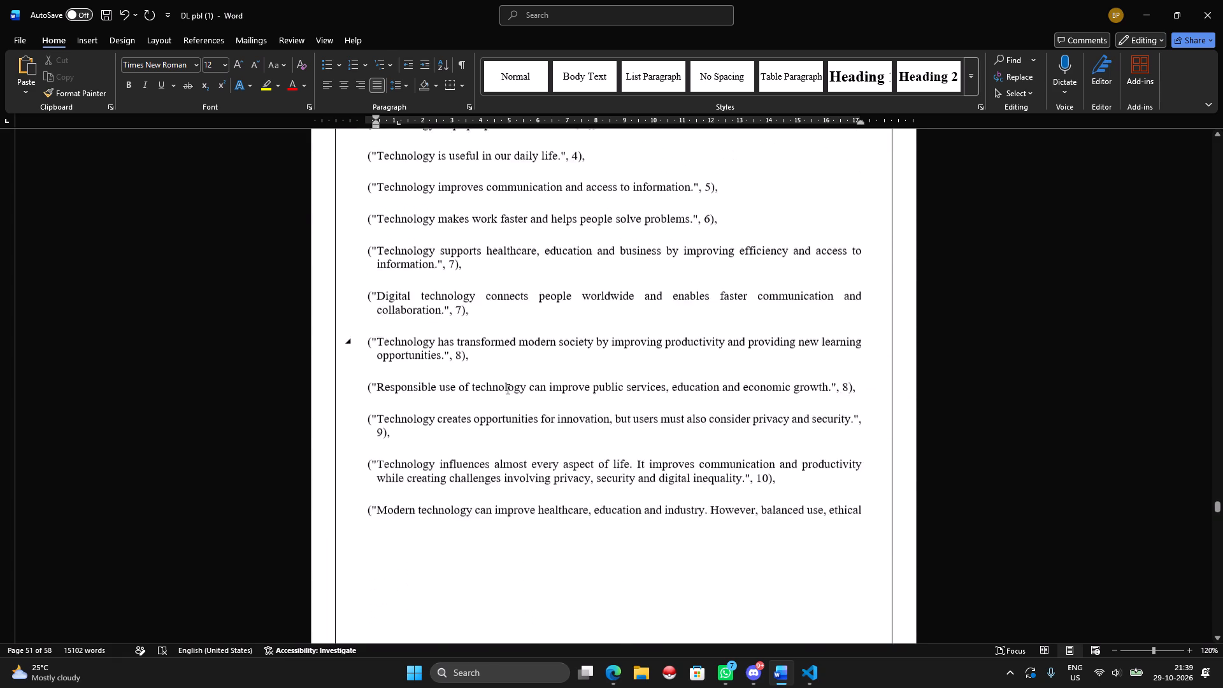
scroll(506, 389, "up", 4)
scroll(506, 389, "down", 14)
Examine the page break after the "Modern technology" sample essay line and the code pages before it, back to the imports.
left_click(499, 371)
left_click(499, 380)
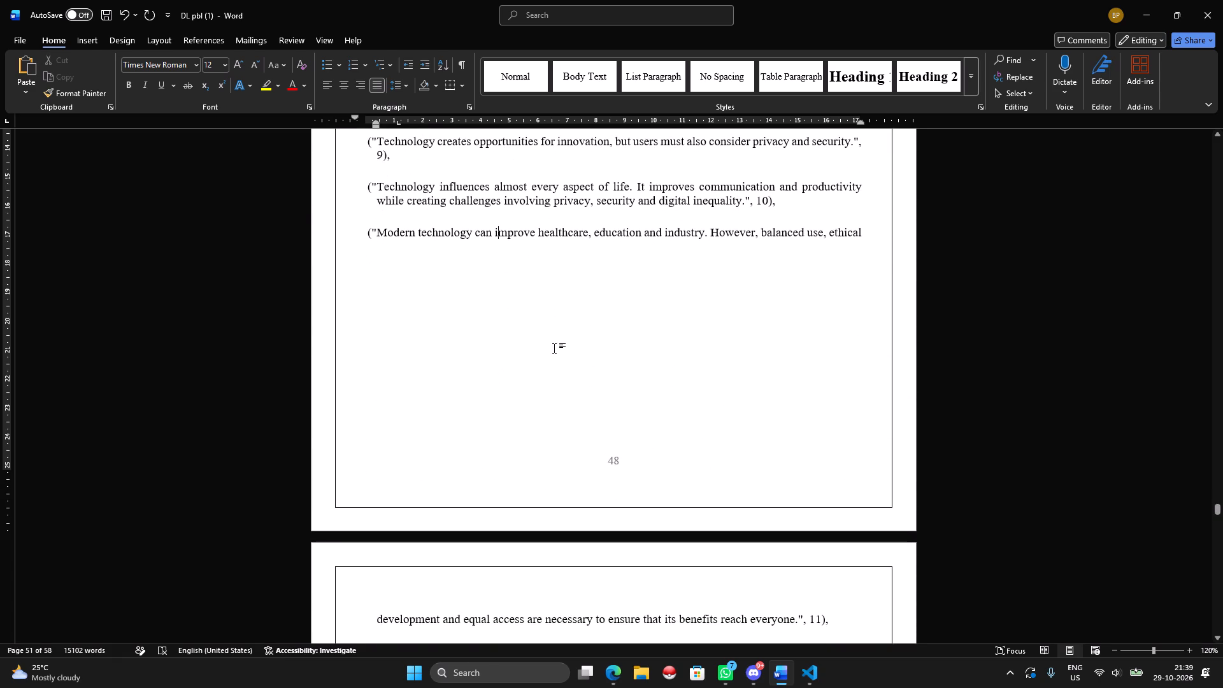
left_click(882, 240)
left_click(827, 315)
left_click(879, 236)
scroll(634, 415, "up", 2)
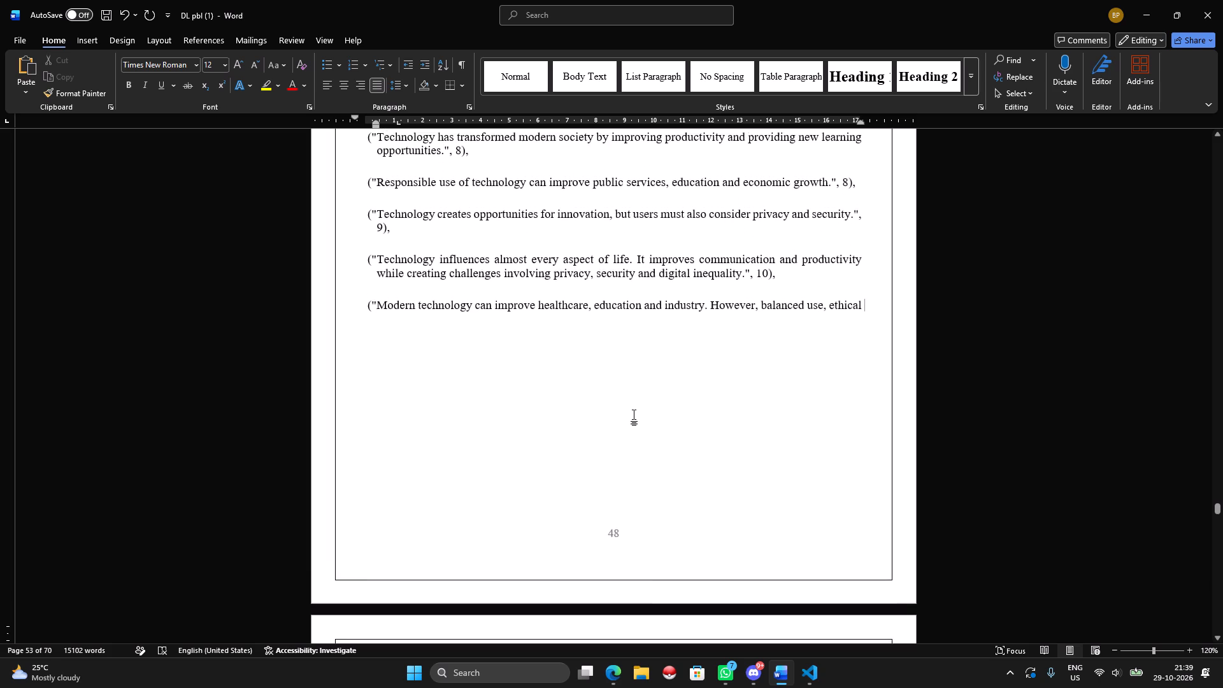
scroll(634, 415, "up", 3)
scroll(625, 421, "down", 2)
scroll(592, 422, "up", 20)
scroll(592, 422, "up", 3)
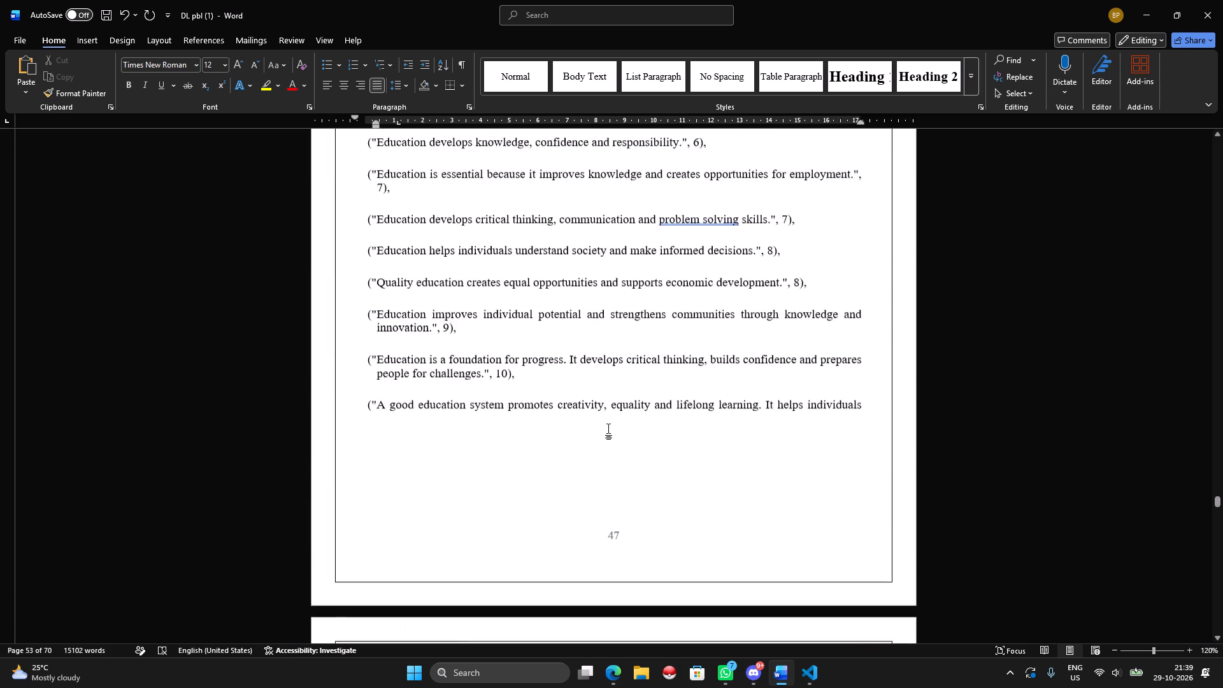
scroll(608, 429, "up", 15)
scroll(612, 438, "down", 1)
scroll(613, 438, "up", 3)
scroll(613, 441, "down", 5)
scroll(613, 441, "up", 13)
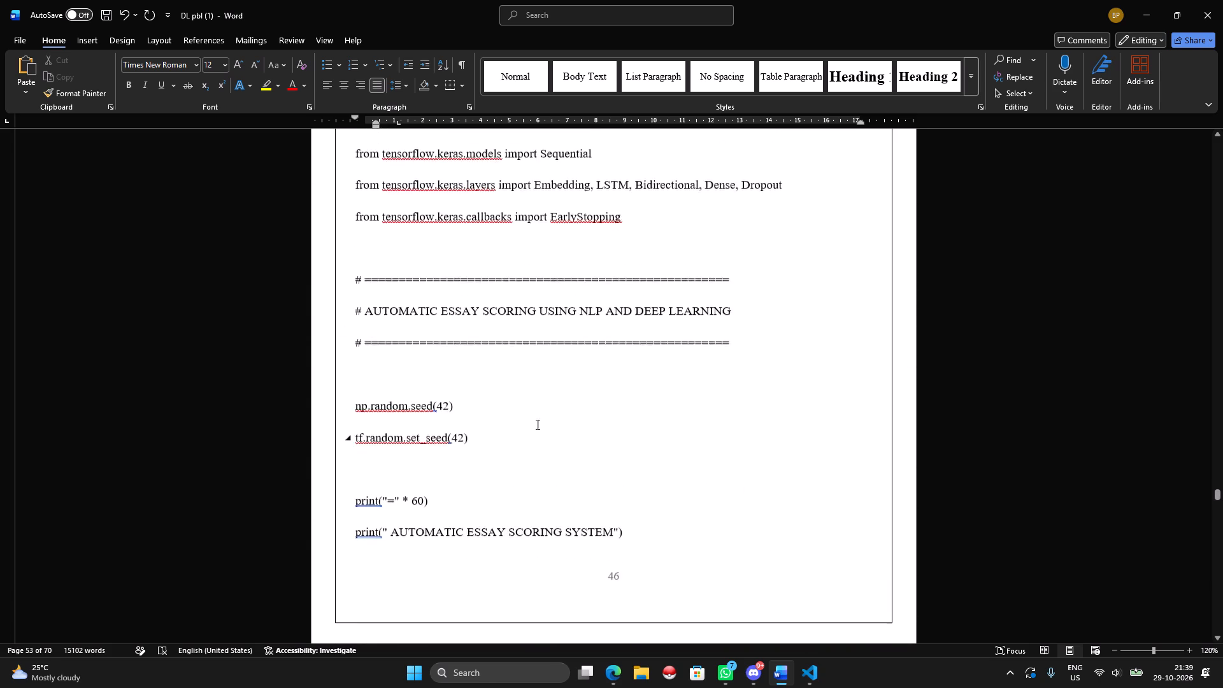
Shift the 7.3 Coding heading's indent slightly outward, closer to the left edge of the code below it.
scroll(536, 424, "up", 19)
scroll(461, 427, "down", 7)
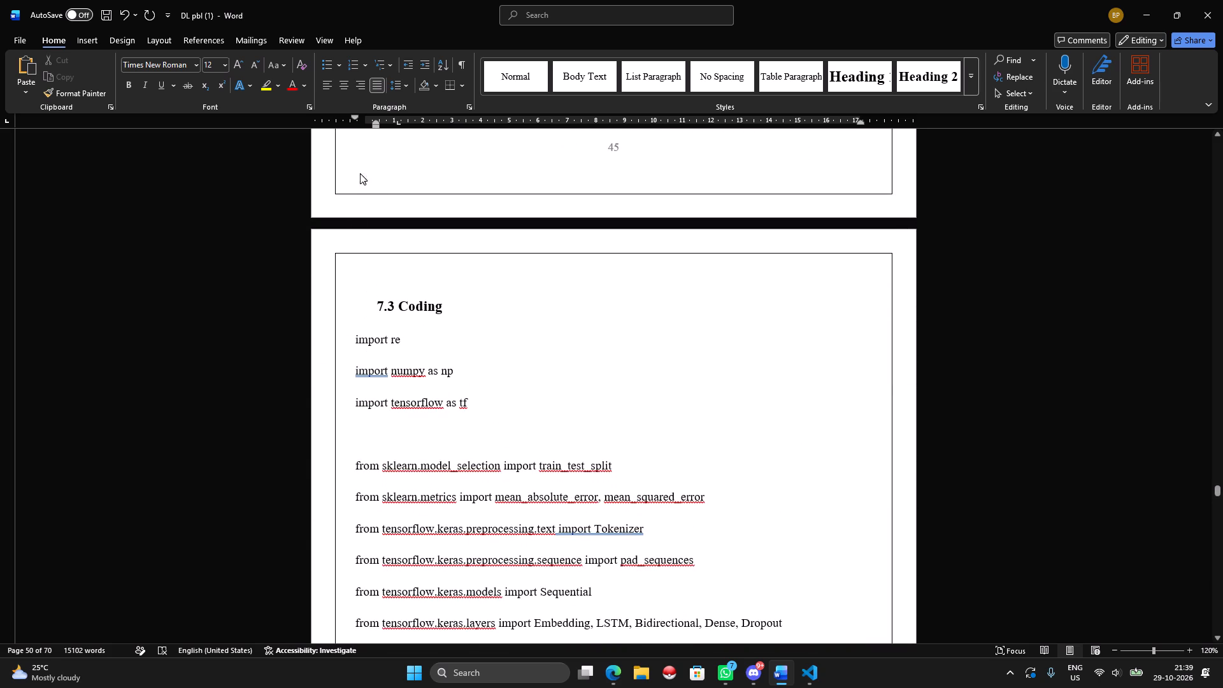
scroll(387, 326, "up", 8)
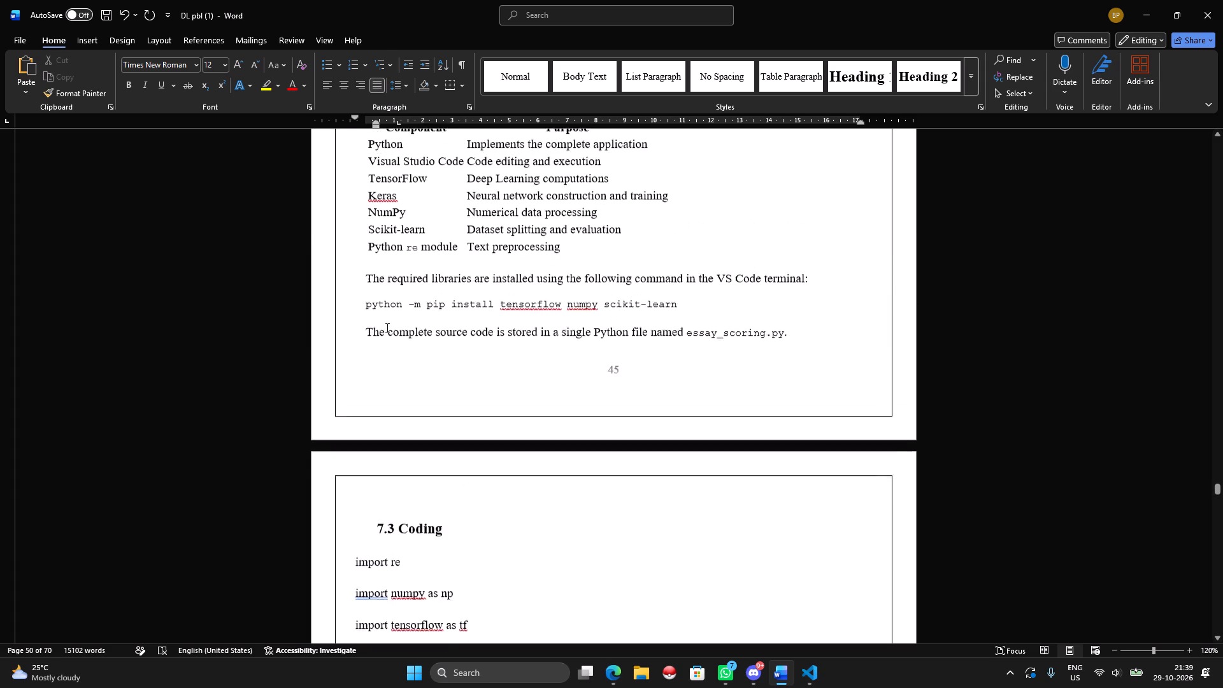
scroll(386, 327, "up", 8)
scroll(386, 327, "down", 7)
scroll(386, 327, "up", 1)
scroll(386, 327, "down", 7)
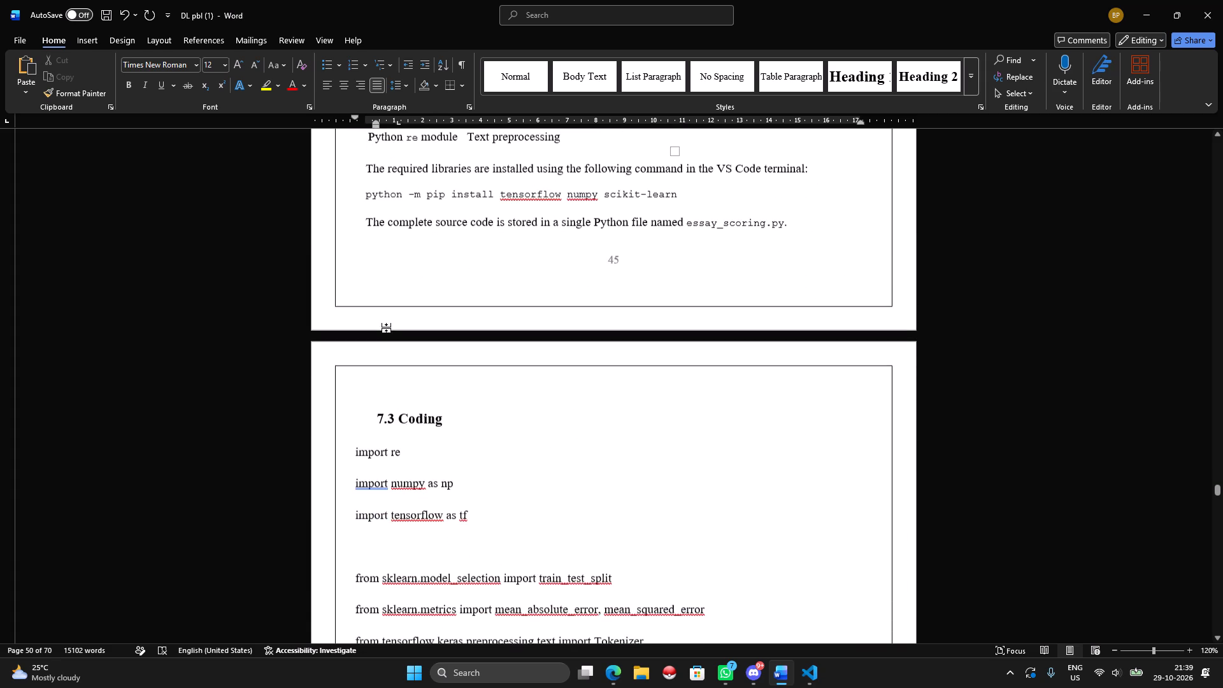
left_click(379, 420)
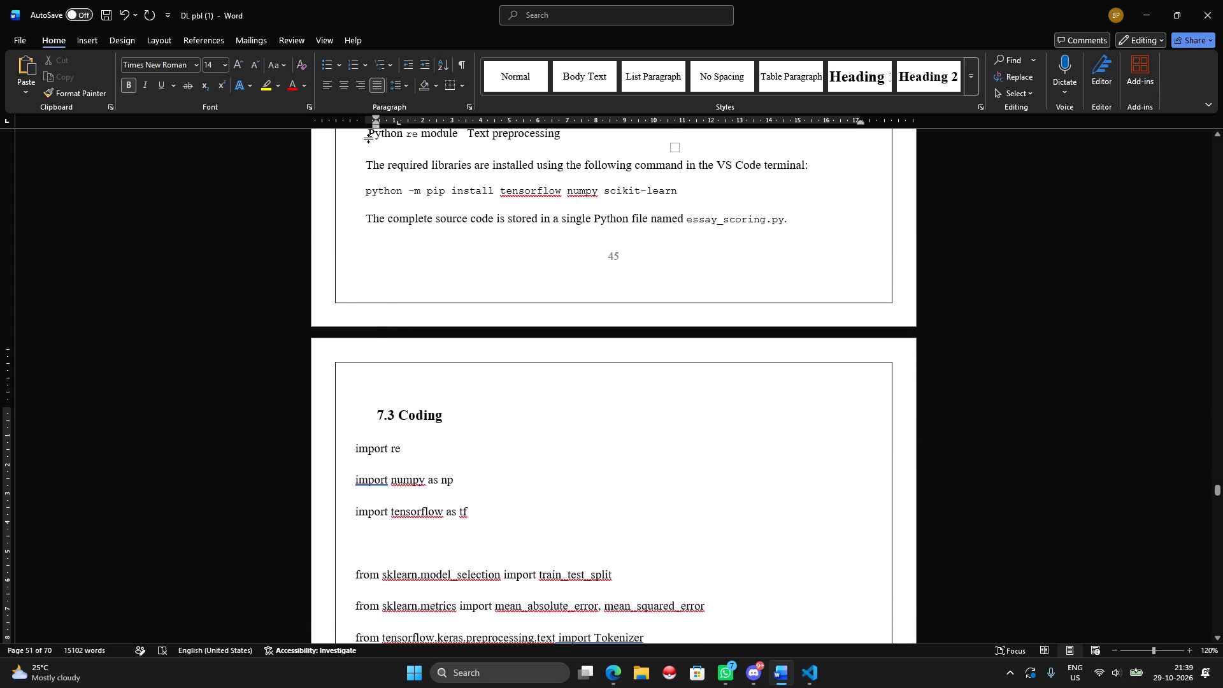
left_click_drag(375, 127, 365, 124)
Select the whole code from "import re" to the final "Program completed successfully." line, and adjust its left margin and first-line indent.
left_click(357, 445)
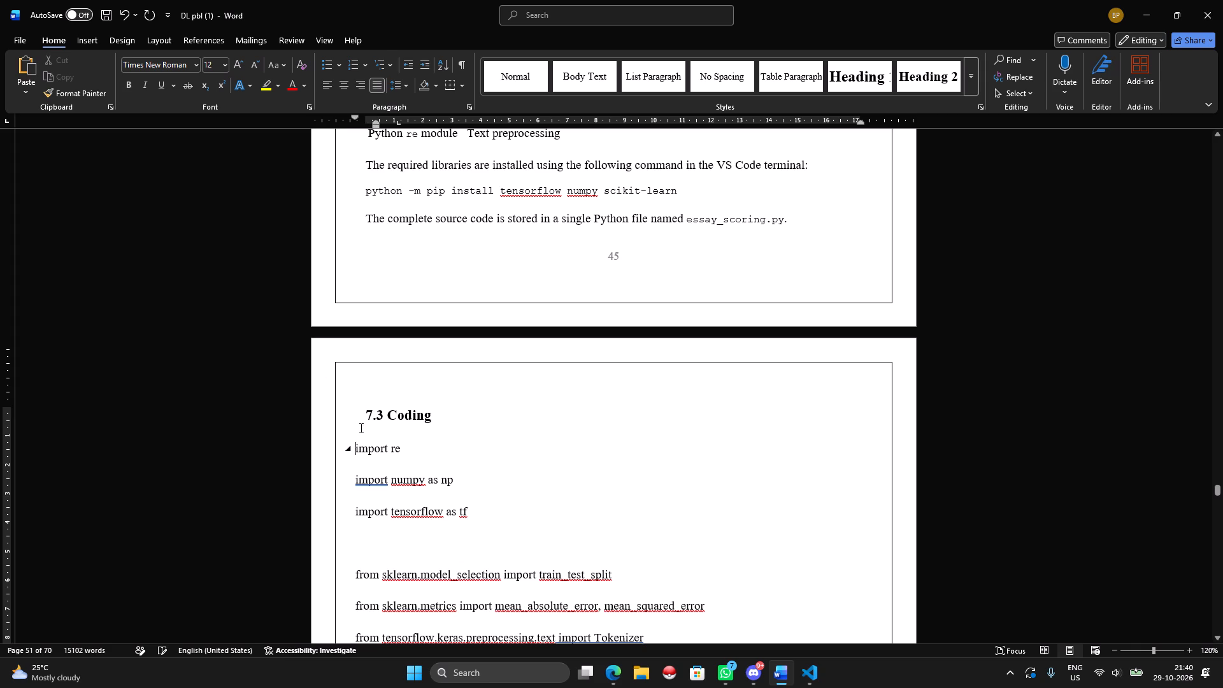
left_click_drag(354, 445, 822, 687)
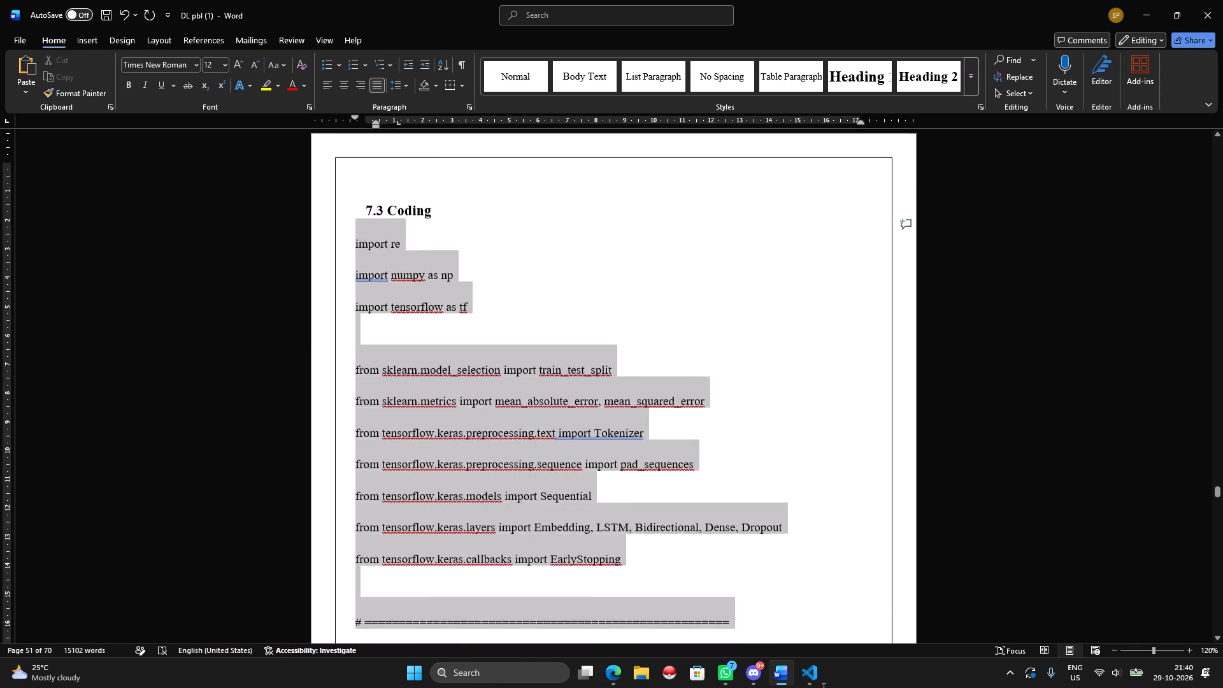
left_click_drag(822, 687, 862, 644)
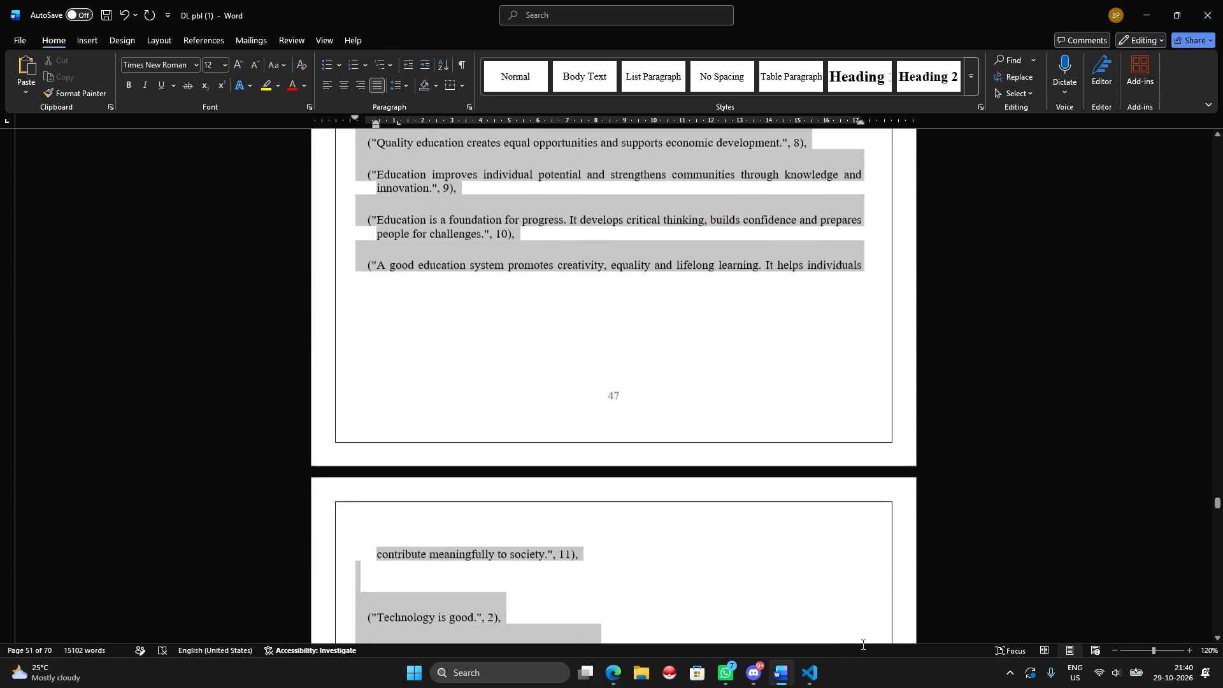
left_click_drag(862, 644, 764, 576)
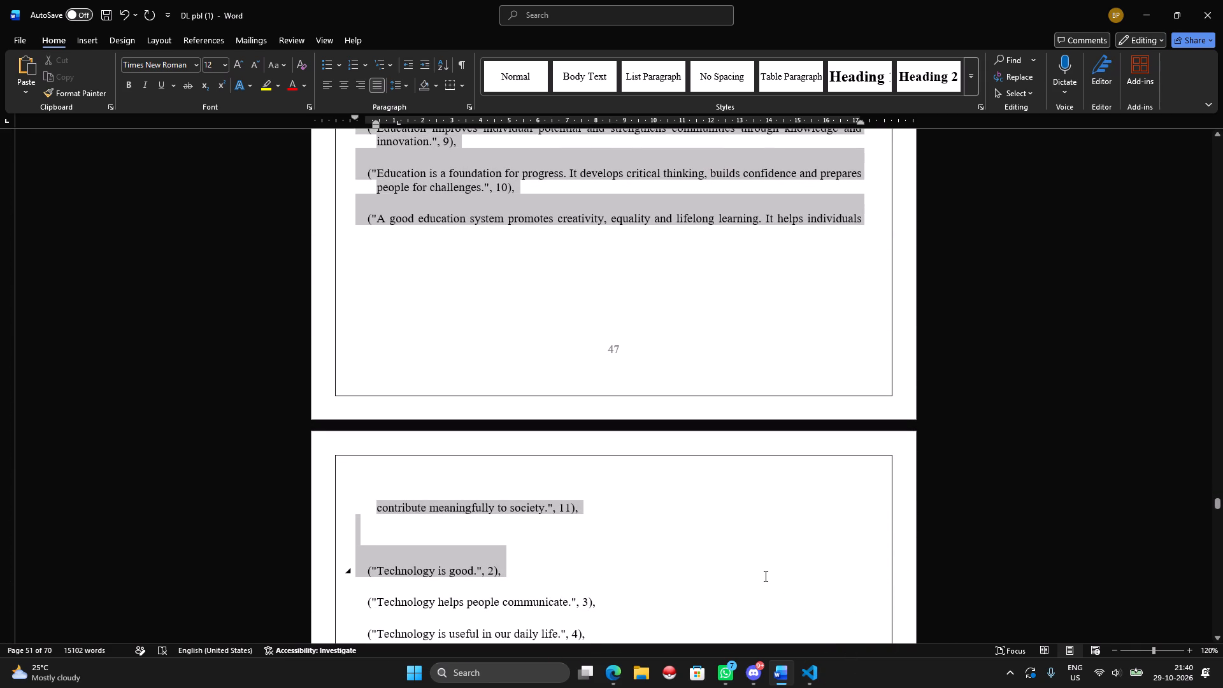
left_click_drag(764, 576, 743, 599)
scroll(755, 580, "down", 5)
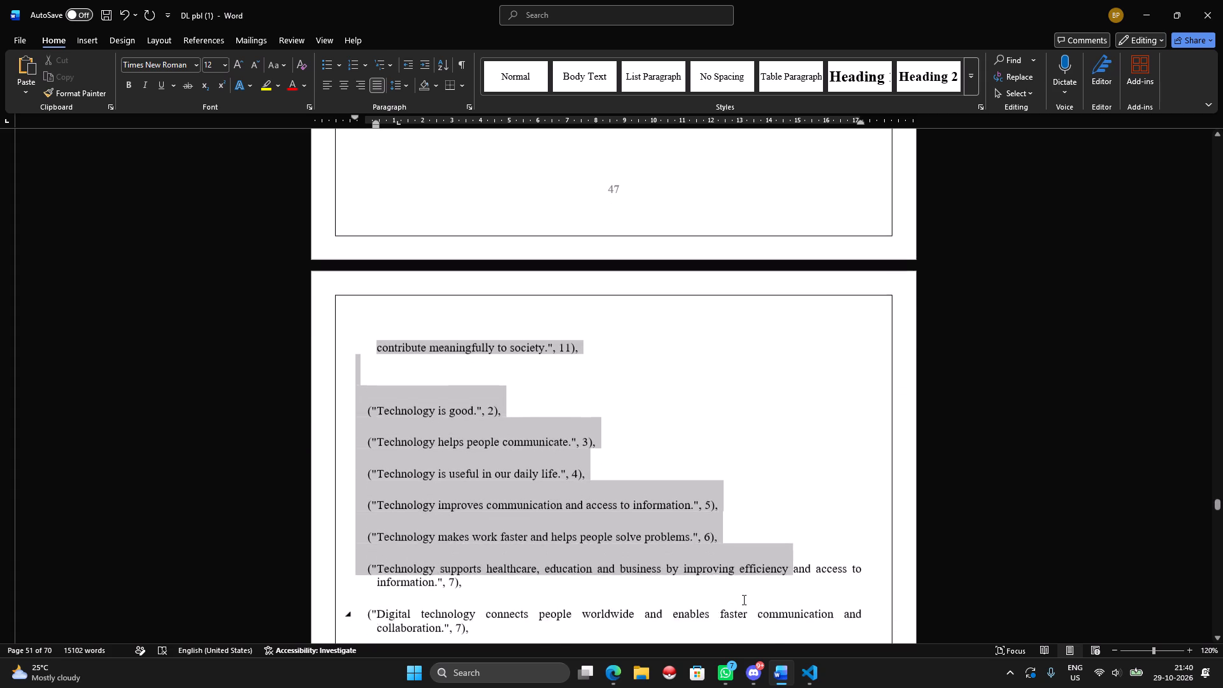
left_click_drag(743, 599, 743, 608)
scroll(743, 601, "down", 13)
scroll(741, 608, "down", 16)
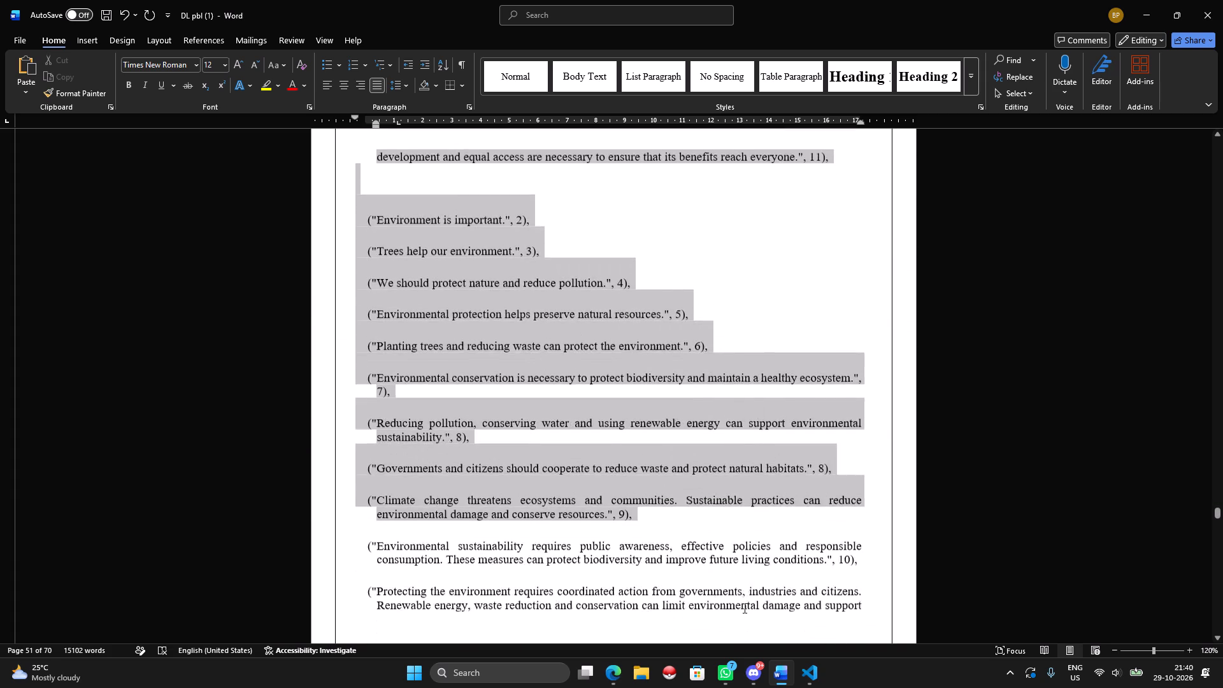
left_click_drag(743, 608, 743, 618)
scroll(743, 608, "down", 9)
scroll(744, 610, "down", 18)
scroll(743, 614, "down", 16)
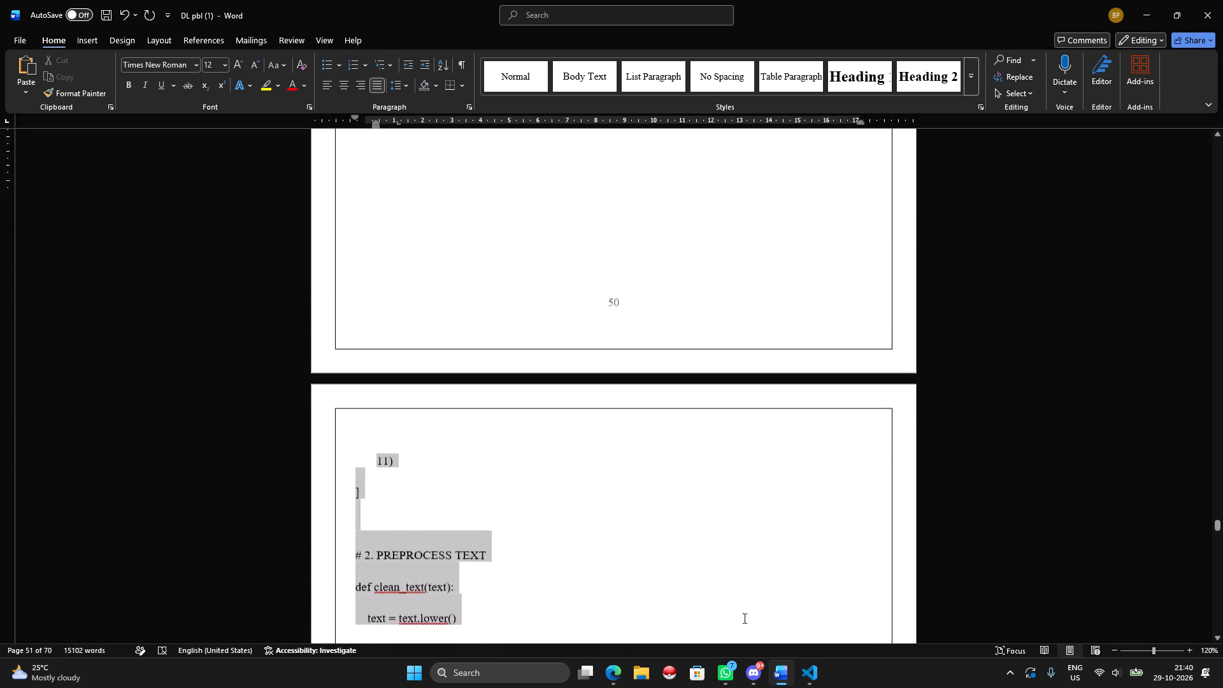
scroll(743, 618, "down", 3)
left_click_drag(743, 618, 754, 619)
scroll(747, 617, "down", 20)
scroll(744, 623, "down", 18)
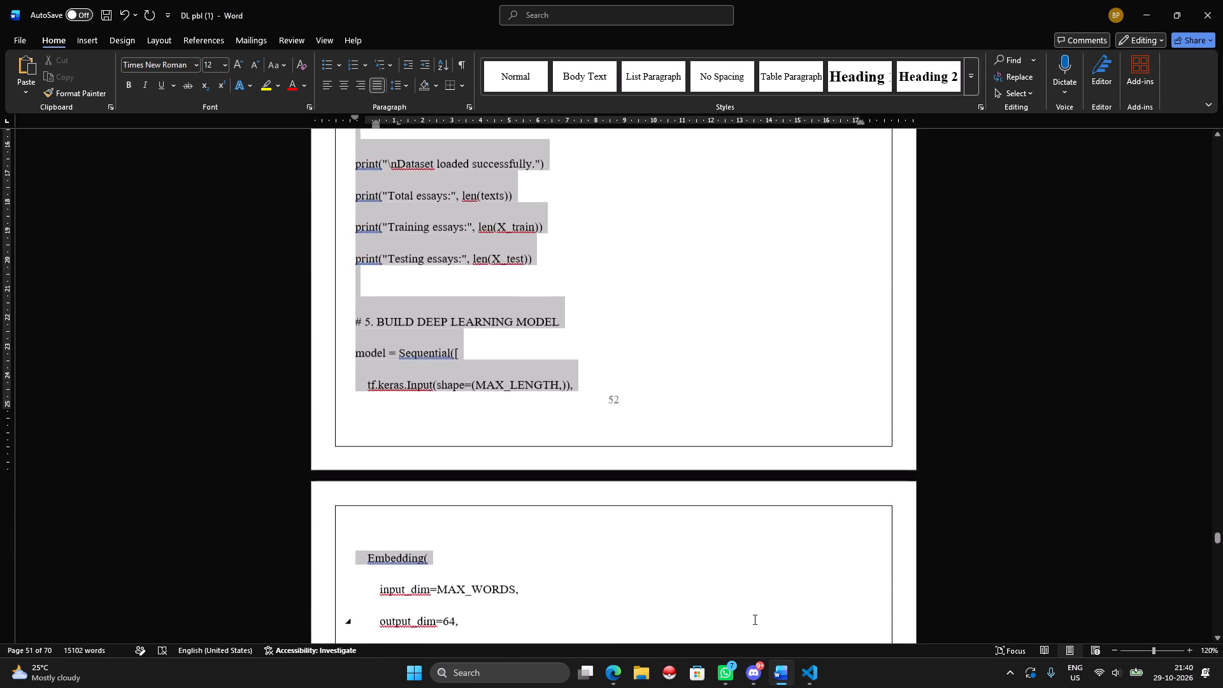
left_click_drag(754, 619, 759, 617)
scroll(754, 619, "down", 20)
scroll(754, 619, "down", 19)
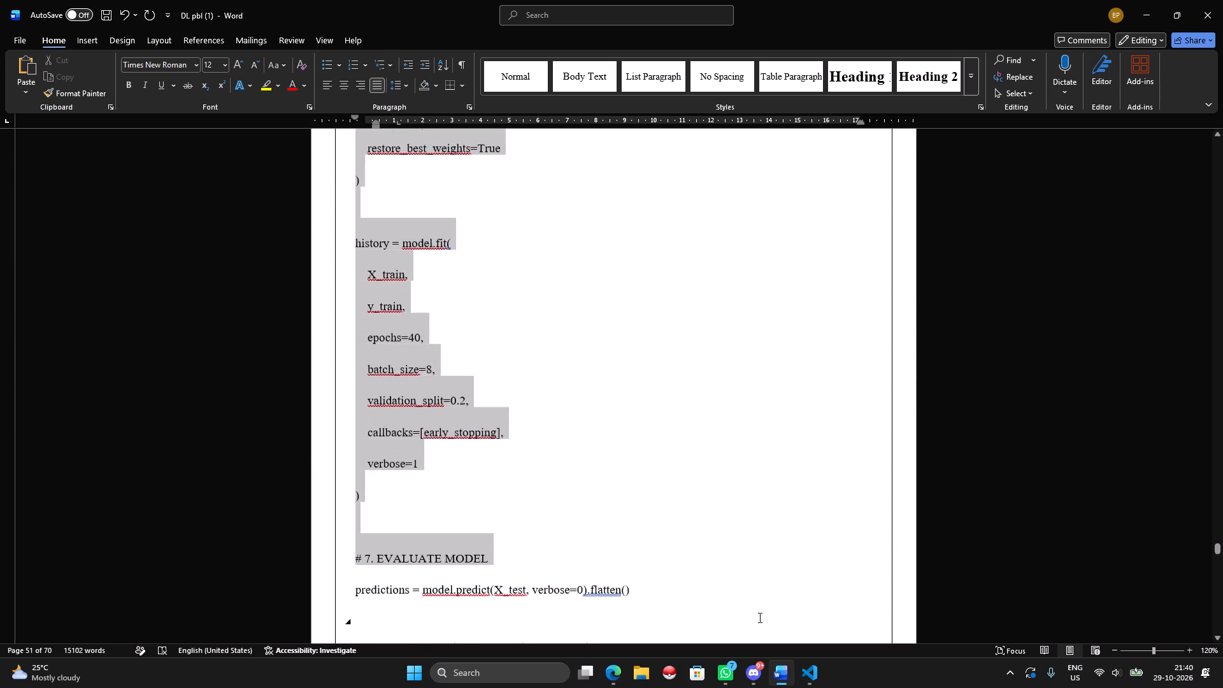
scroll(759, 617, "down", 20)
scroll(759, 617, "down", 17)
left_click_drag(759, 617, 759, 617)
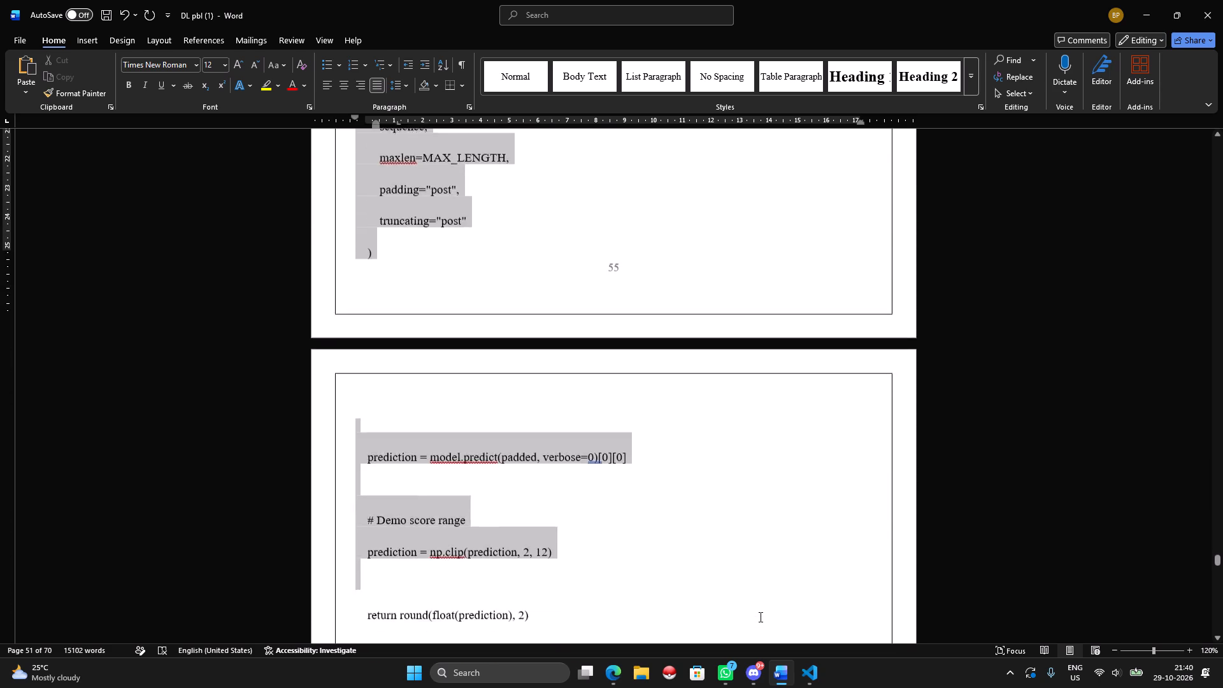
left_click_drag(759, 617, 759, 616)
scroll(759, 617, "down", 16)
scroll(760, 616, "down", 9)
scroll(760, 616, "down", 15)
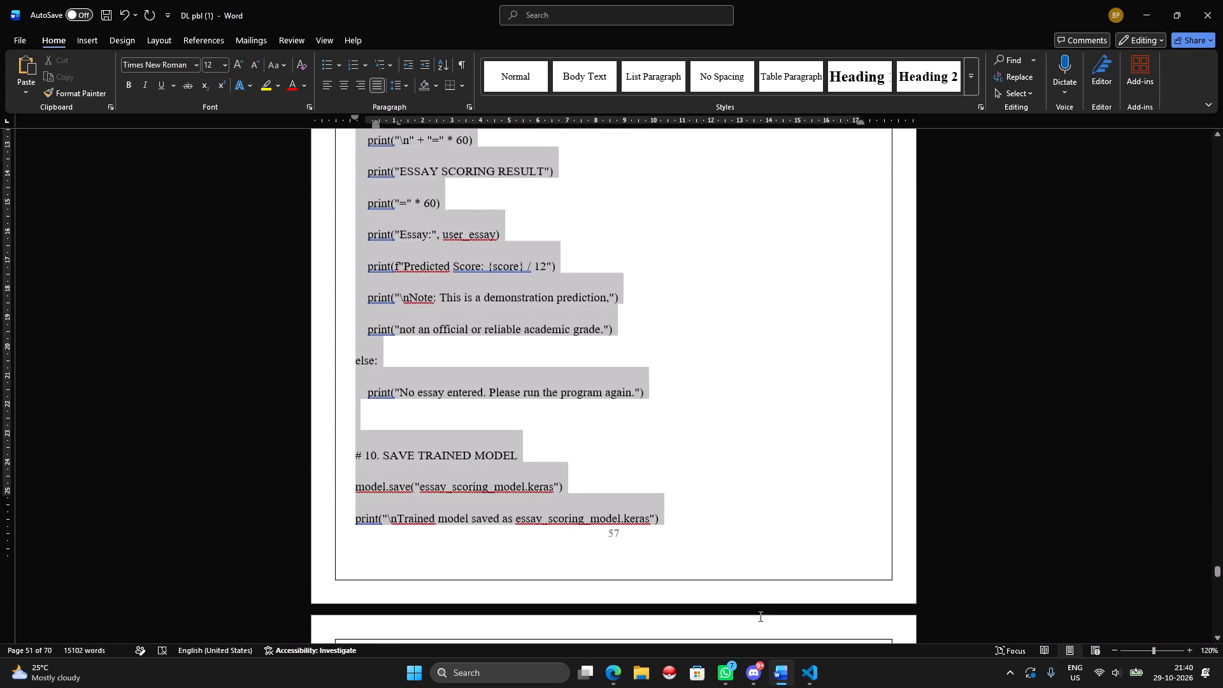
scroll(759, 616, "down", 9)
left_click_drag(759, 616, 760, 613)
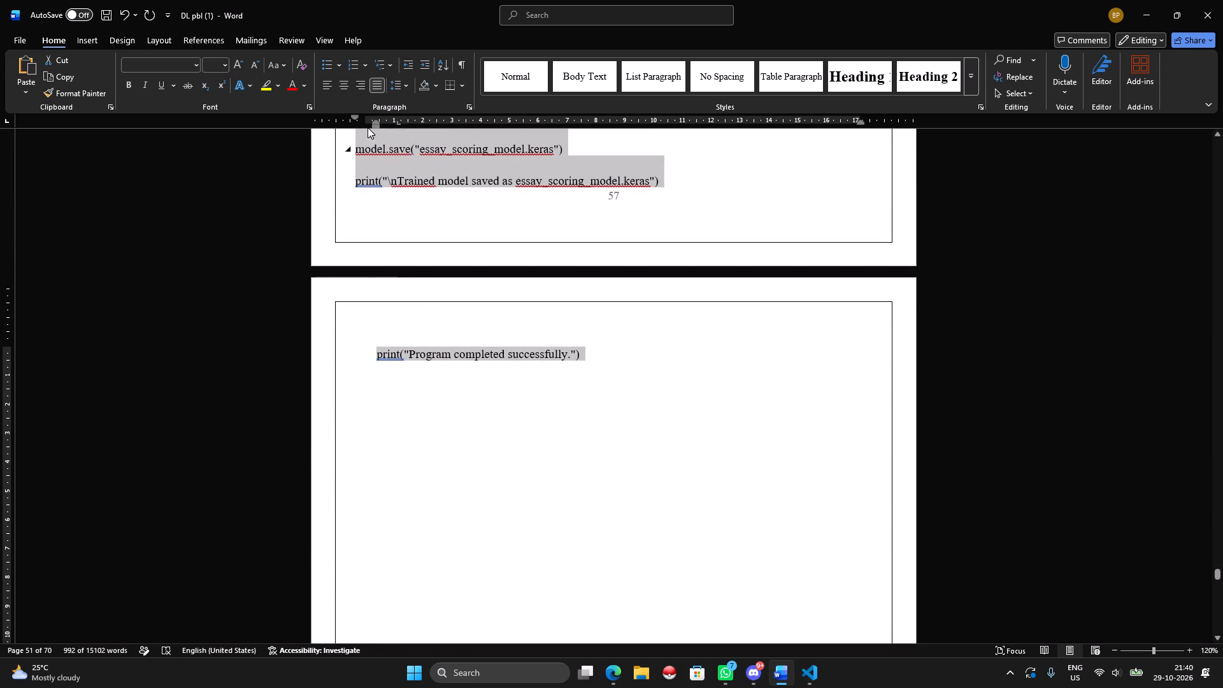
left_click(366, 118)
left_click_drag(352, 118, 352, 117)
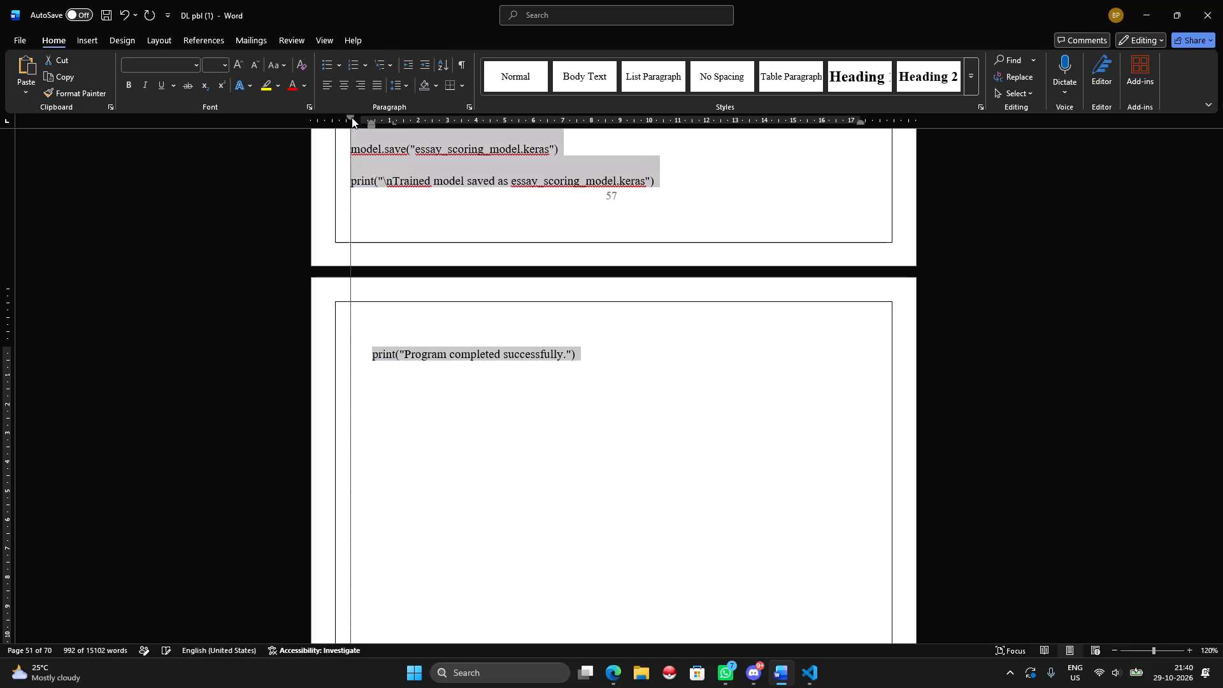
left_click_drag(352, 117, 374, 121)
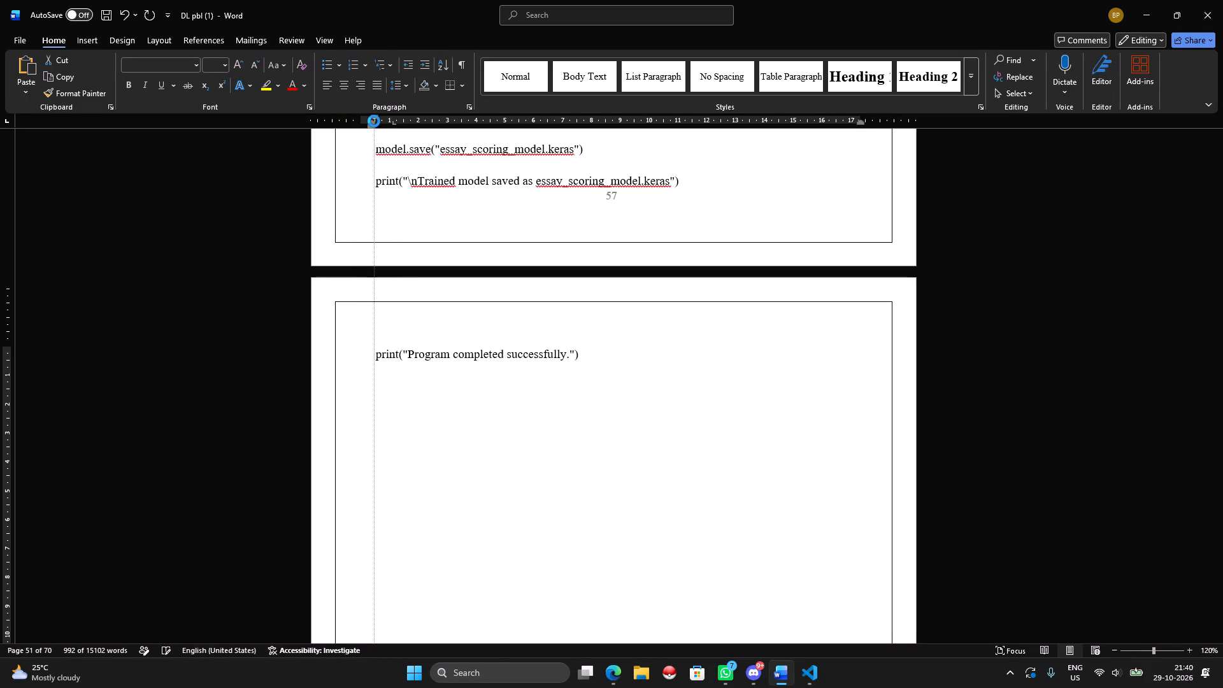
left_click_drag(374, 121, 368, 121)
Move the first-line indent of the selected code outward to line up with the 7.3 Coding heading.
scroll(483, 236, "up", 11)
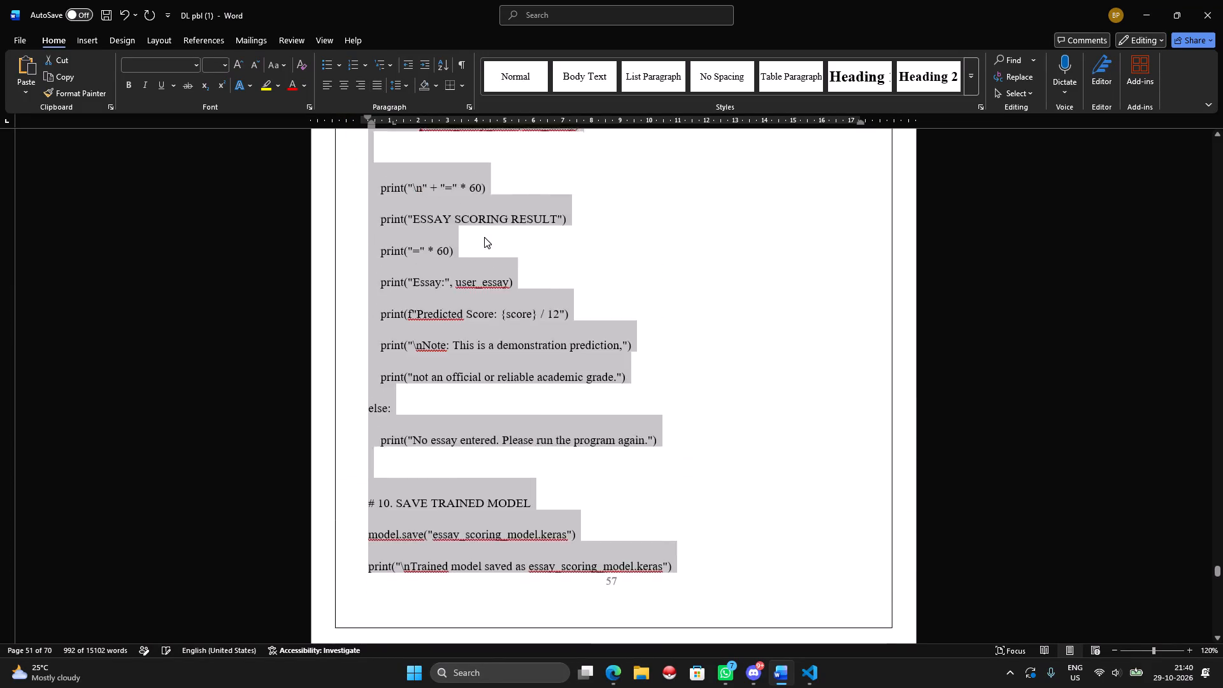
scroll(484, 237, "up", 20)
scroll(484, 237, "up", 20)
scroll(484, 237, "up", 5)
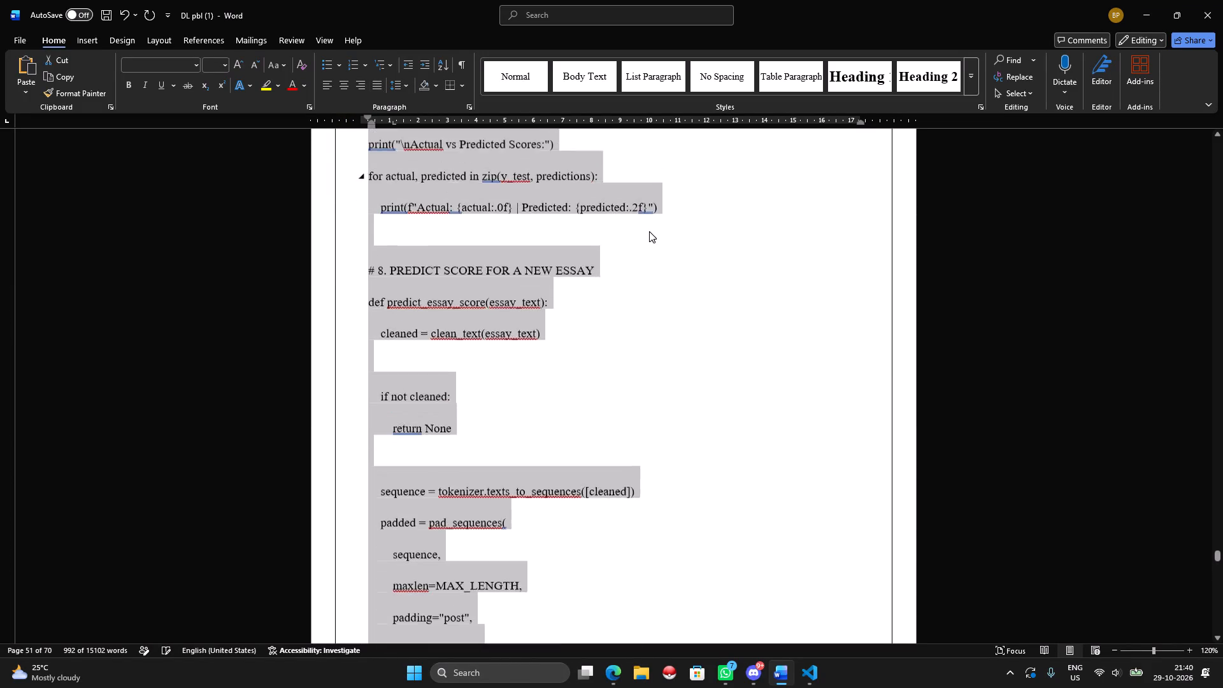
scroll(649, 231, "up", 20)
scroll(649, 231, "up", 20)
scroll(649, 231, "up", 4)
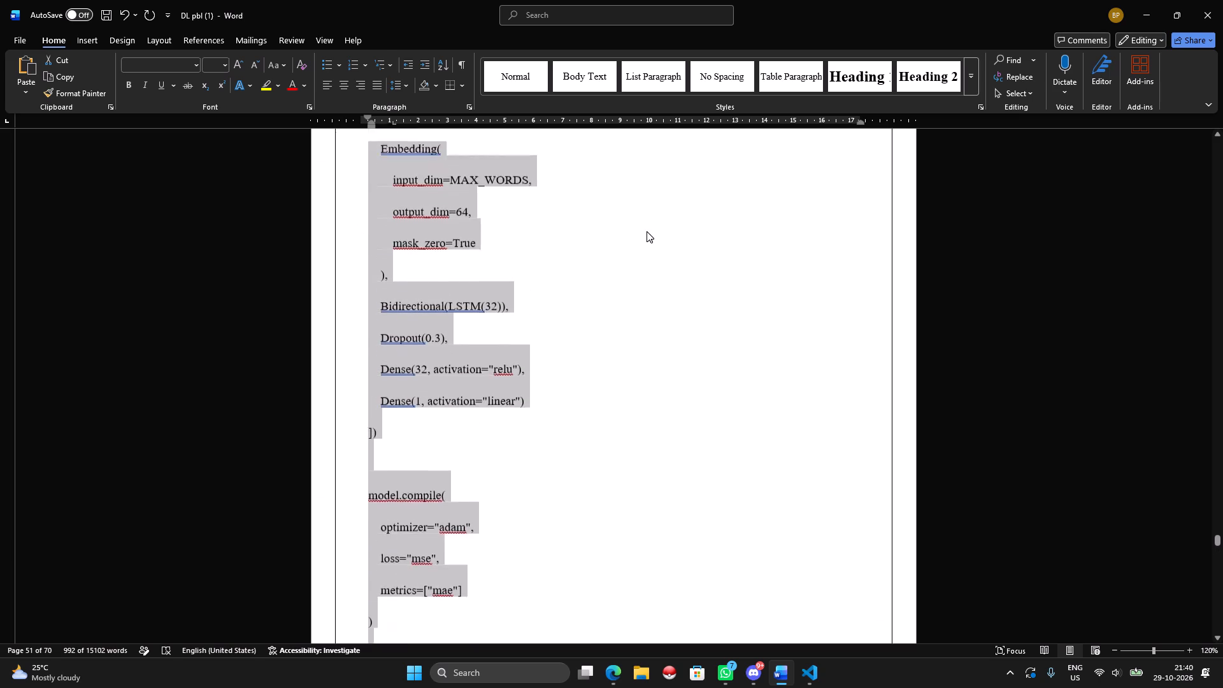
scroll(647, 231, "up", 20)
scroll(647, 231, "up", 20)
scroll(647, 231, "up", 4)
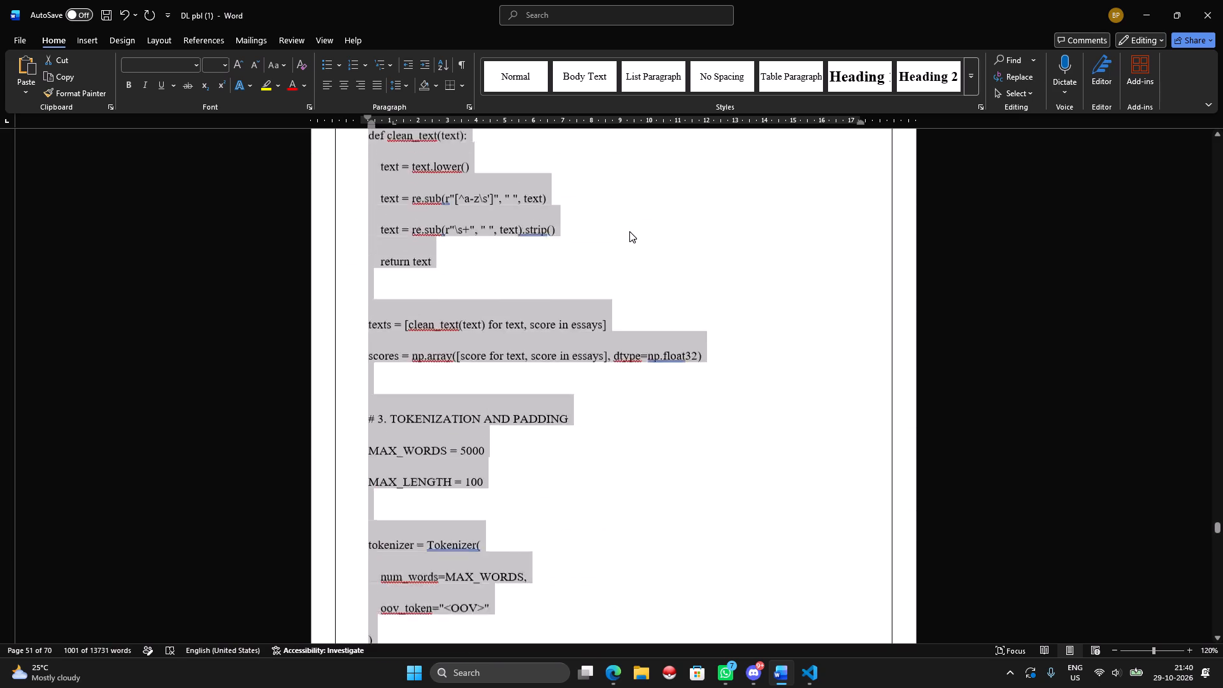
scroll(629, 231, "up", 20)
scroll(629, 231, "up", 20)
scroll(629, 231, "up", 4)
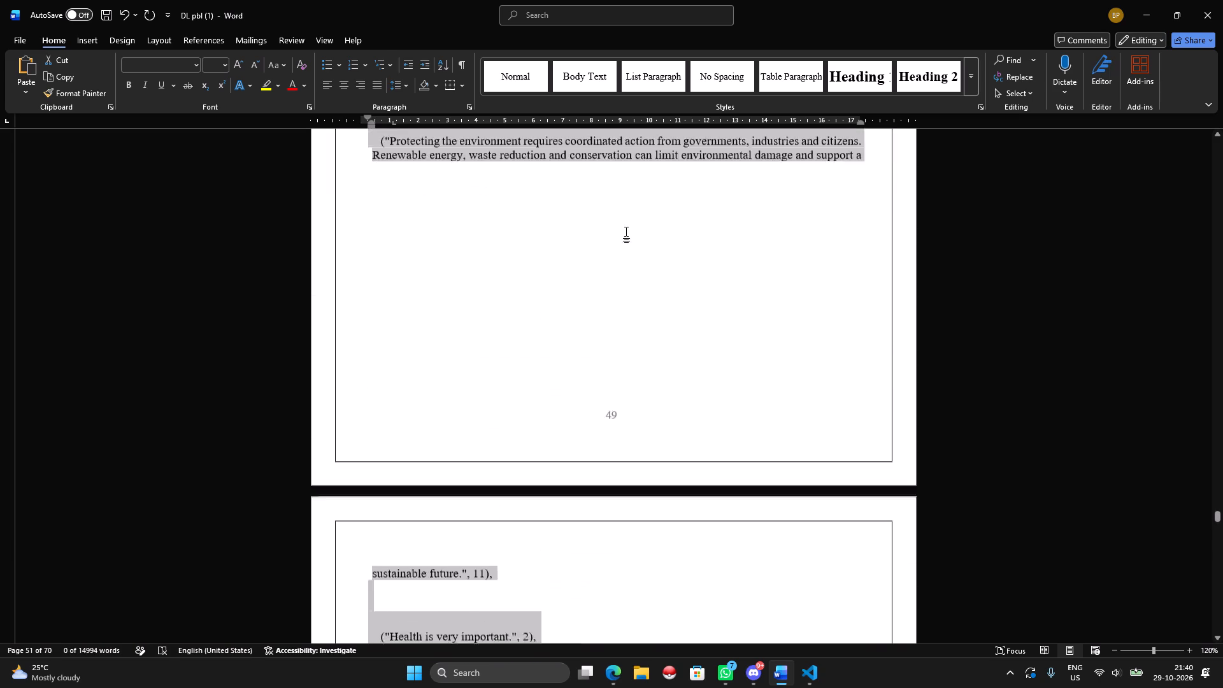
scroll(626, 232, "up", 20)
scroll(626, 232, "up", 20)
scroll(626, 232, "up", 4)
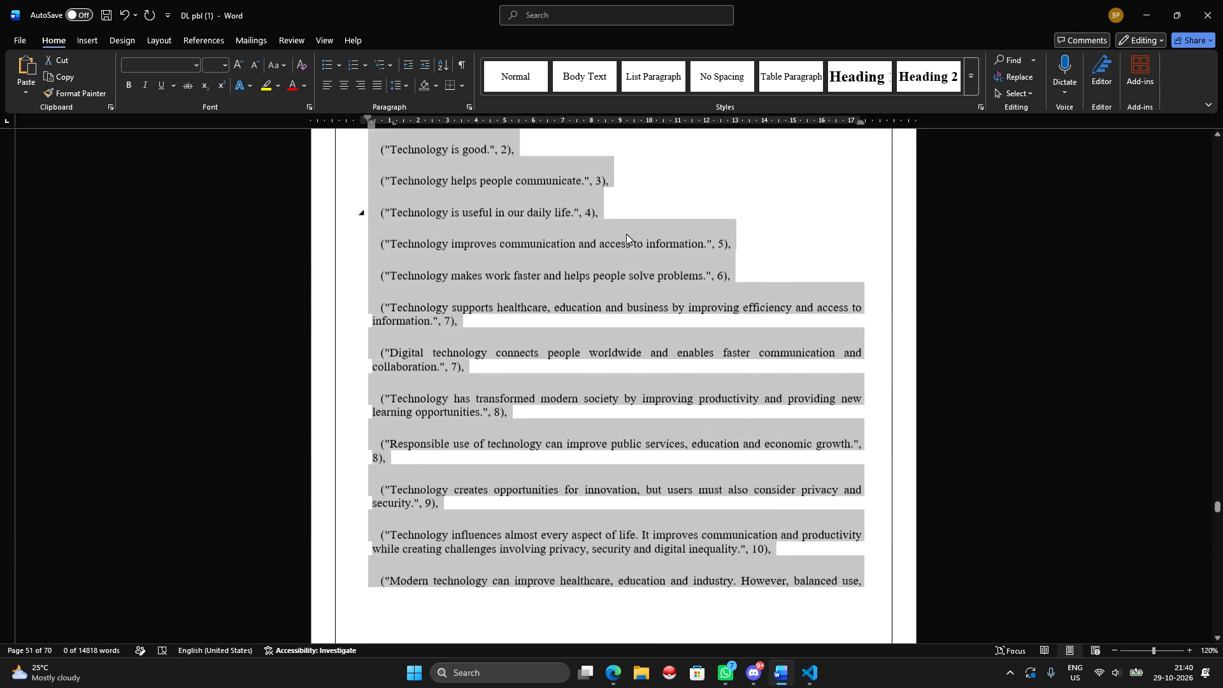
scroll(626, 234, "up", 20)
scroll(626, 234, "up", 20)
scroll(626, 234, "up", 4)
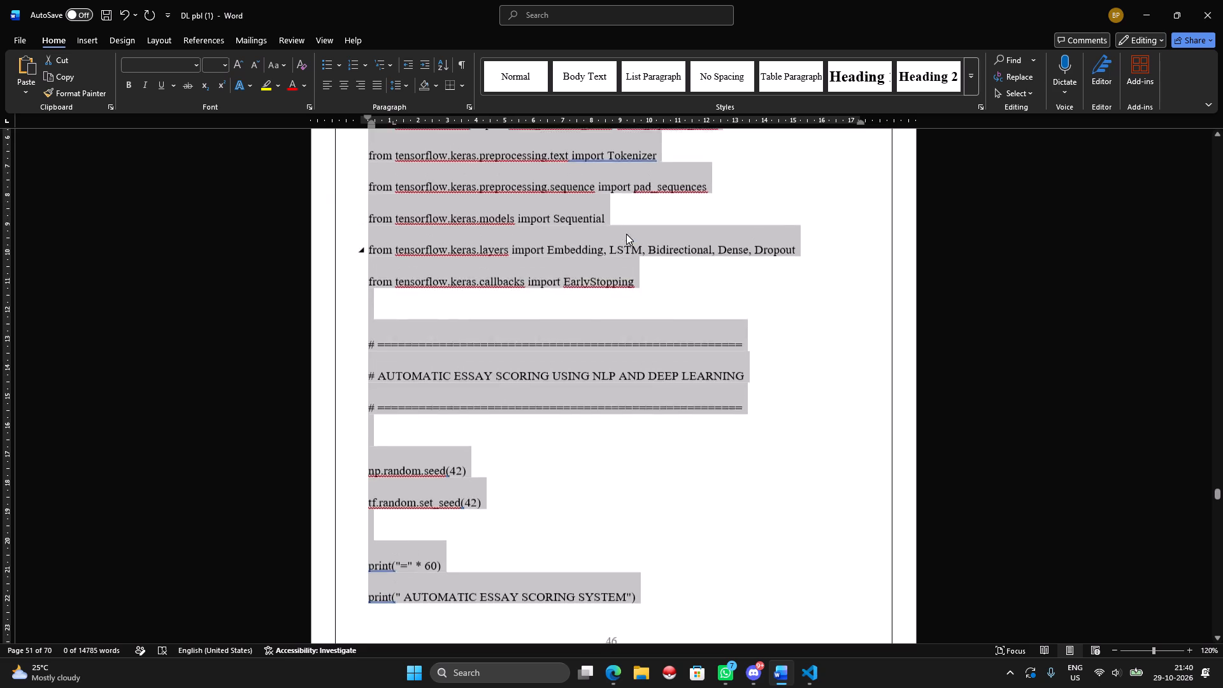
scroll(626, 234, "up", 15)
scroll(627, 235, "down", 8)
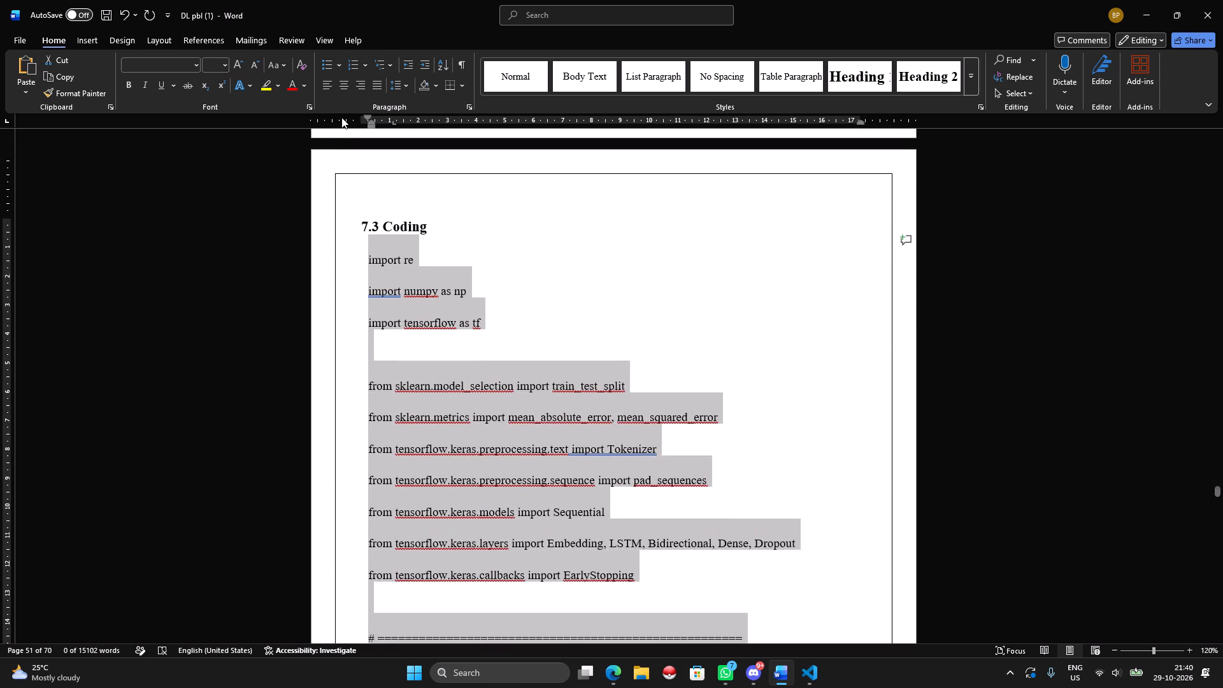
left_click_drag(368, 117, 362, 117)
scroll(516, 371, "down", 6)
left_click(523, 381)
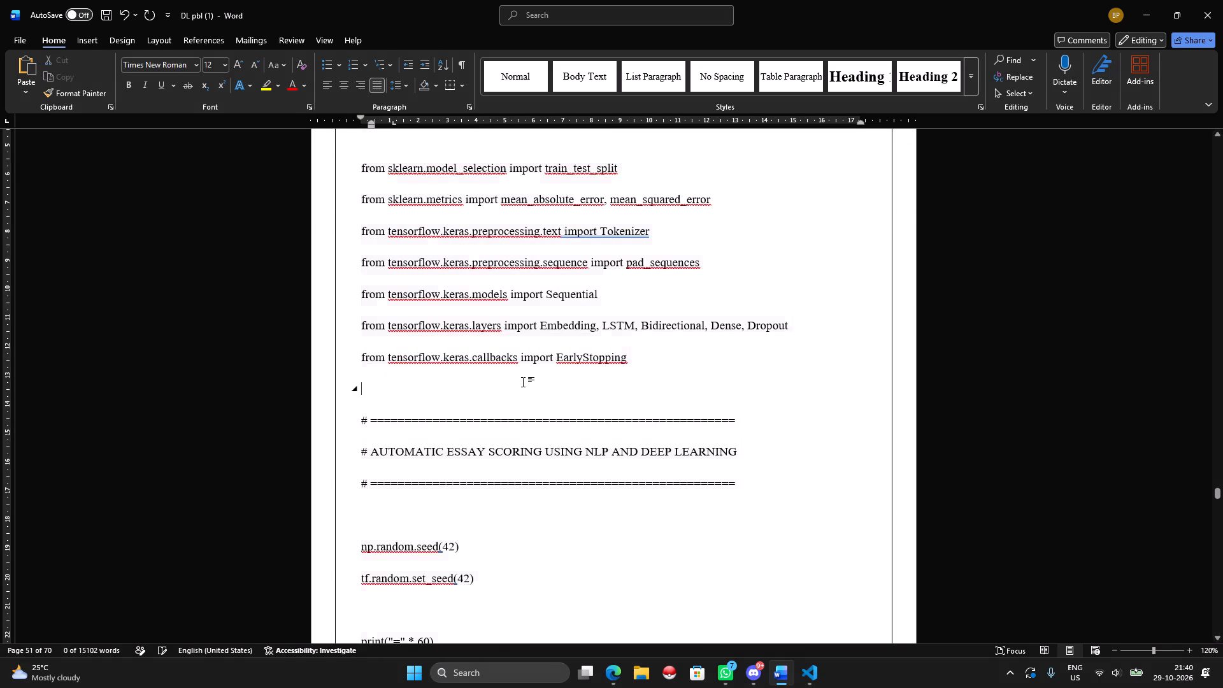
Delete the blank lines above and below the AUTOMATIC ESSAY SCORING comment banner and after the tf.random.set_seed(42) line.
scroll(519, 398, "down", 3)
left_click(393, 410)
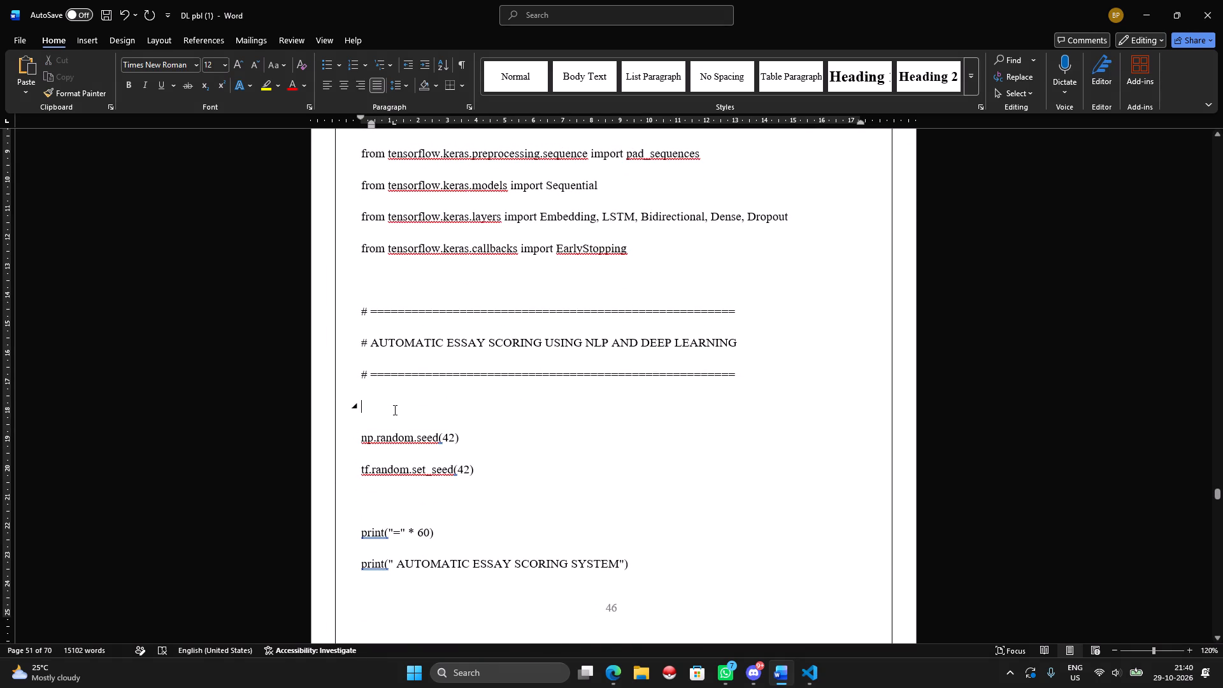
key("BackSpace")
key("BackSpace")
key("BackSpace")
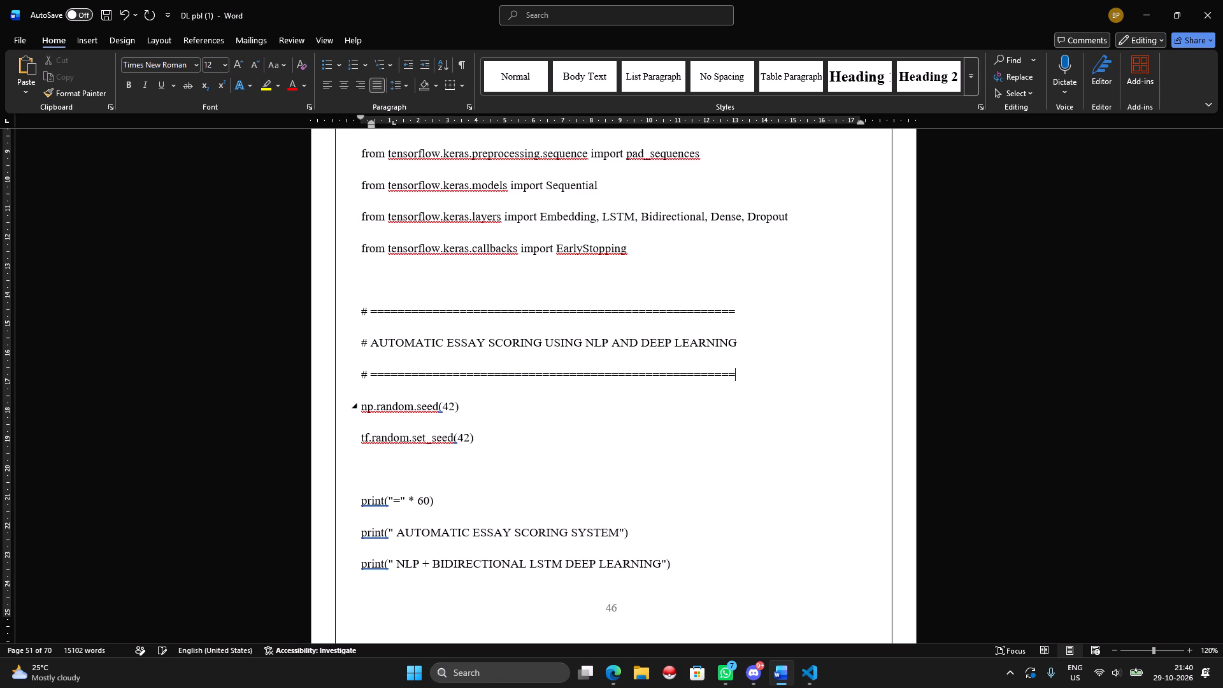
left_click(406, 282)
key("BackSpace")
key("BackSpace")
key("BackSpace")
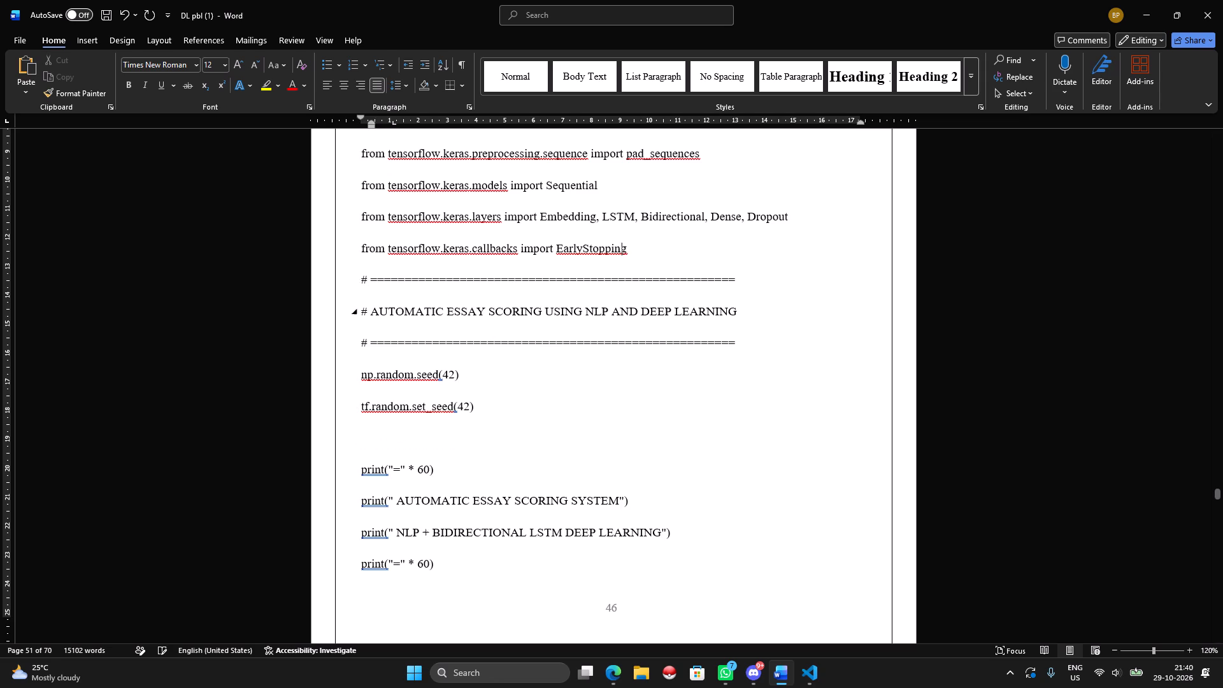
left_click(390, 442)
key("BackSpace")
key("BackSpace")
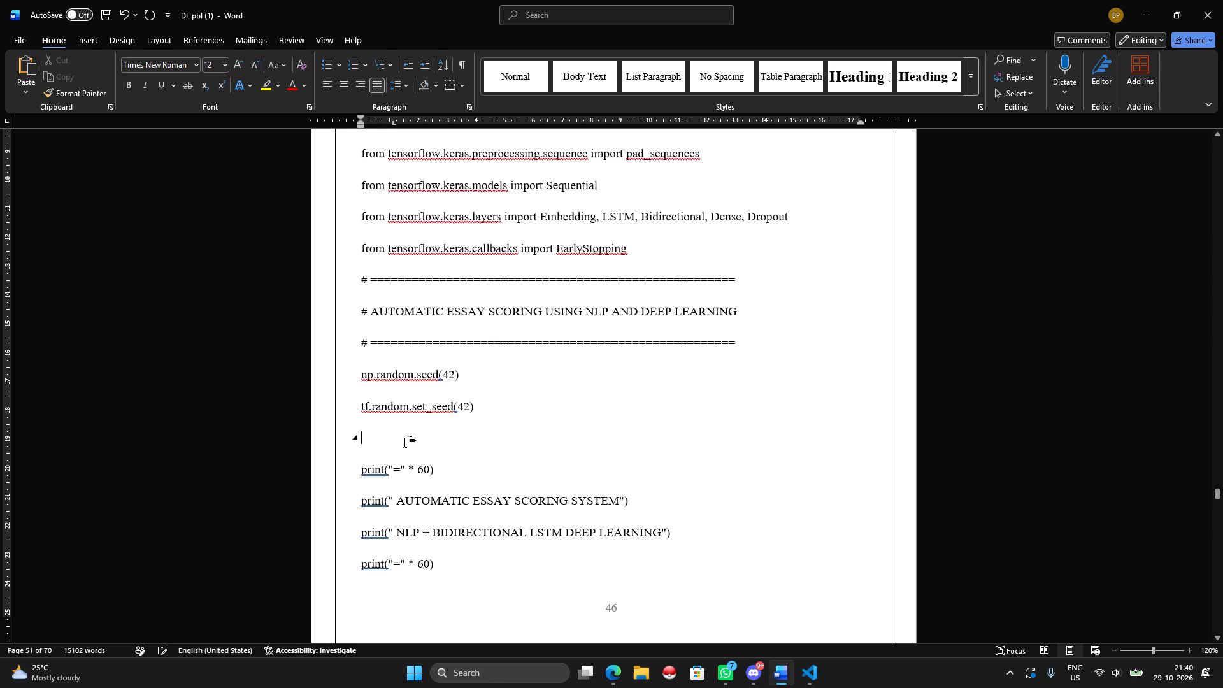
key("BackSpace")
Delete the blank line between "import tensorflow as tf" and the sklearn imports.
scroll(406, 441, "up", 11)
left_click(394, 426)
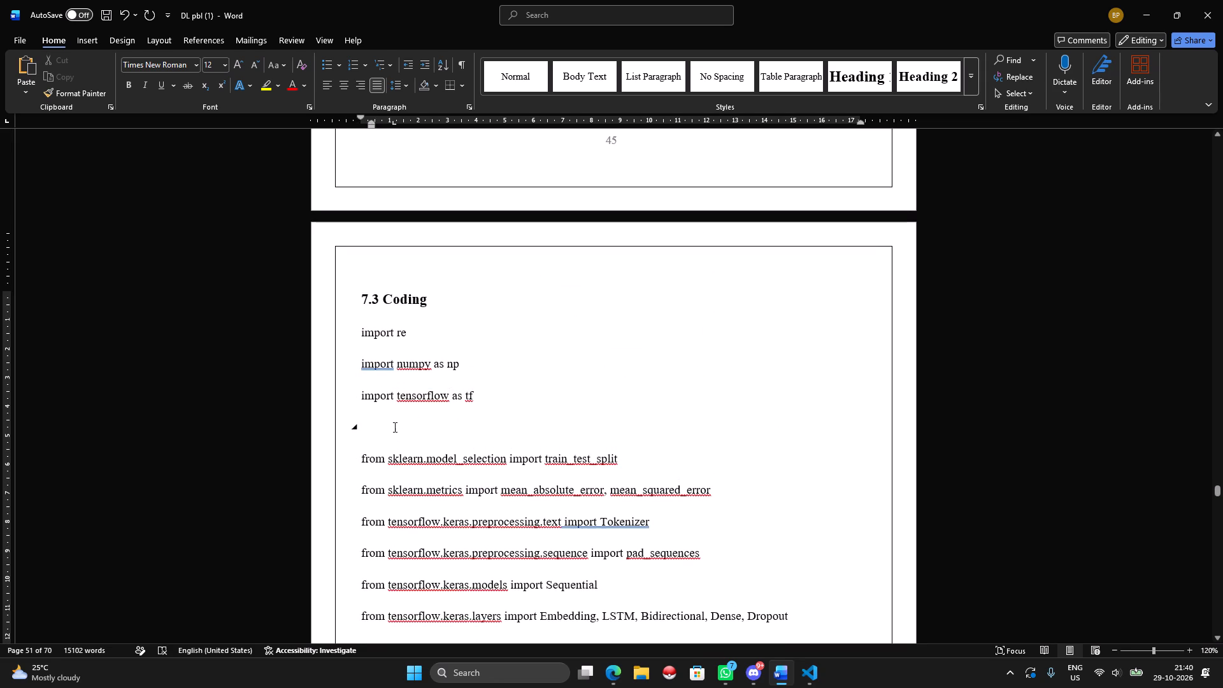
key("BackSpace")
key("BackSpace")
key("BackSpace")
Delete the blank line above the "# 1. SAMPLE DATASET" comment.
scroll(394, 426, "down", 10)
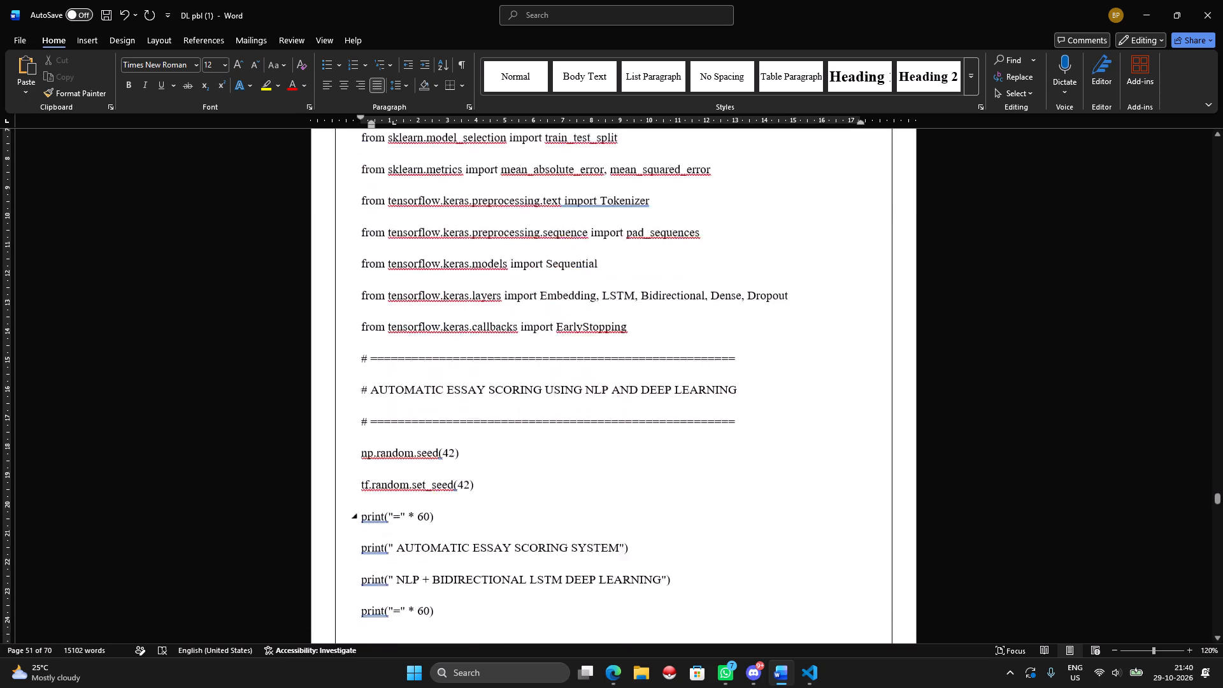
scroll(394, 426, "down", 8)
left_click(377, 278)
key("BackSpace")
key("BackSpace")
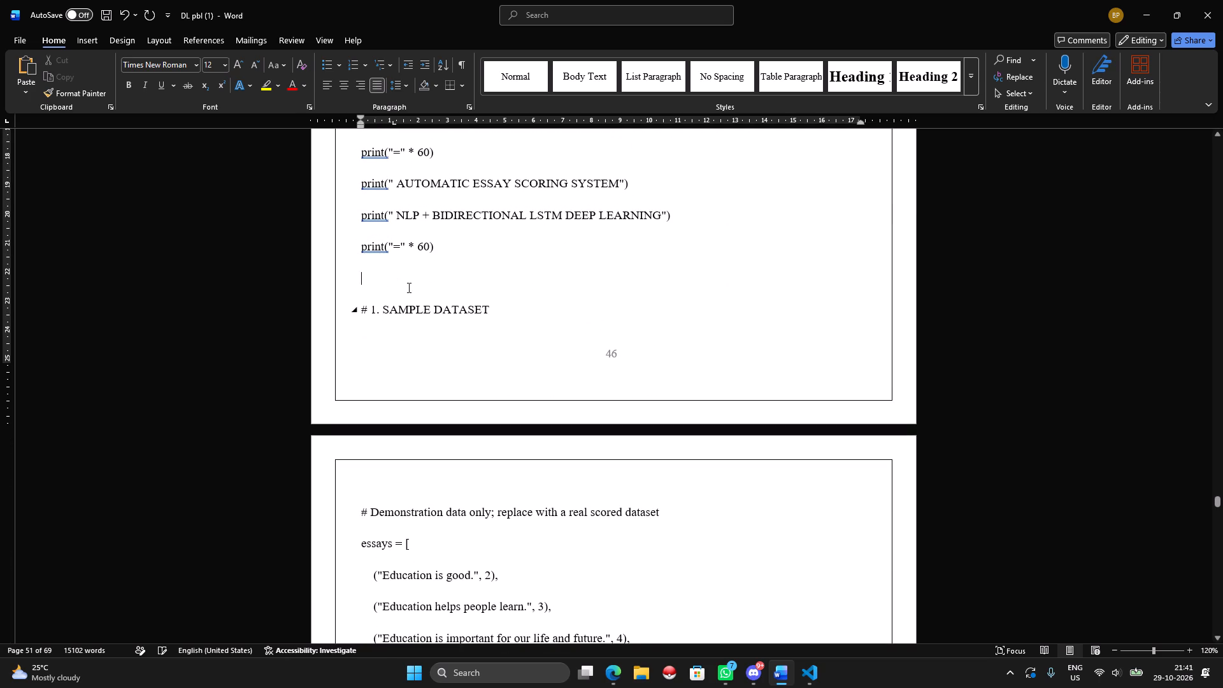
key("BackSpace")
scroll(412, 304, "down", 2)
scroll(386, 304, "up", 2)
scroll(387, 303, "down", 4)
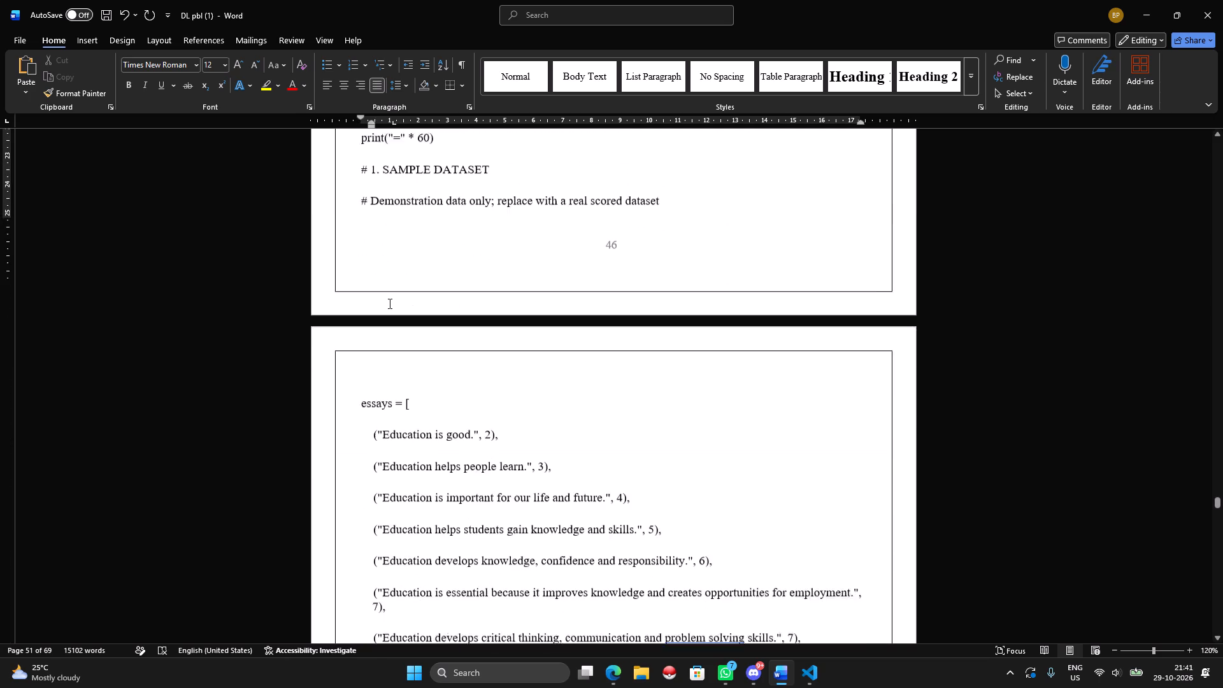
Delete the blank line above the "Technology is good." entry in the essays list.
scroll(389, 303, "down", 15)
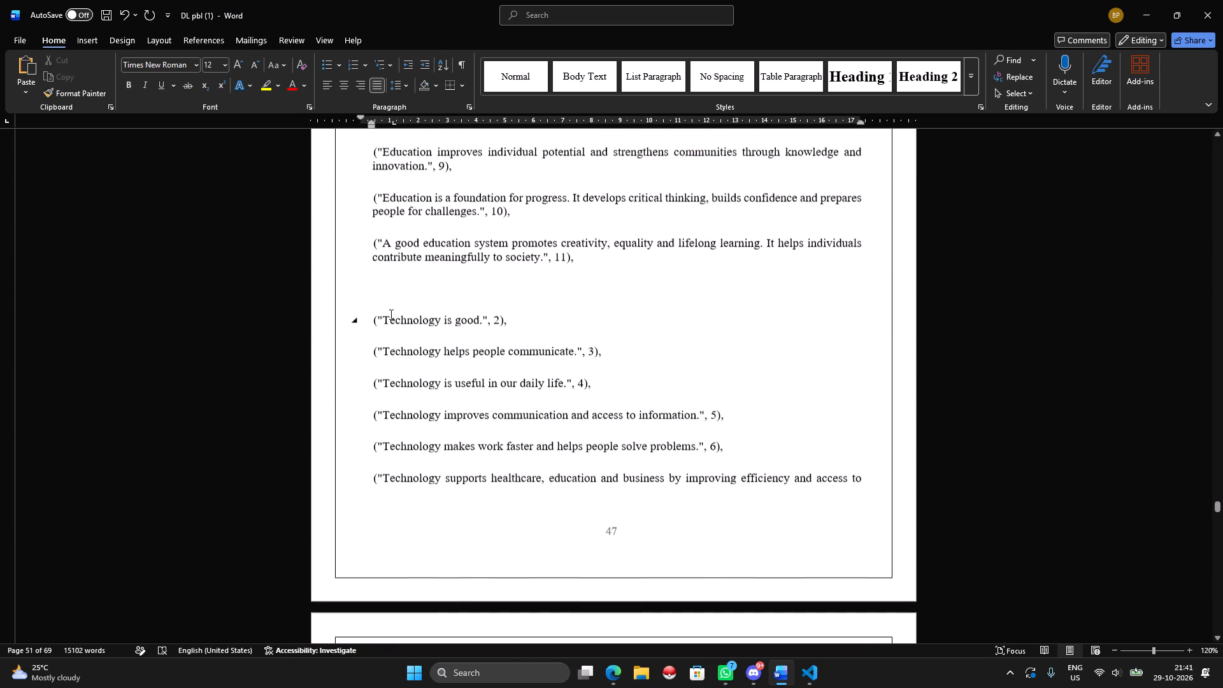
left_click(389, 301)
key("BackSpace")
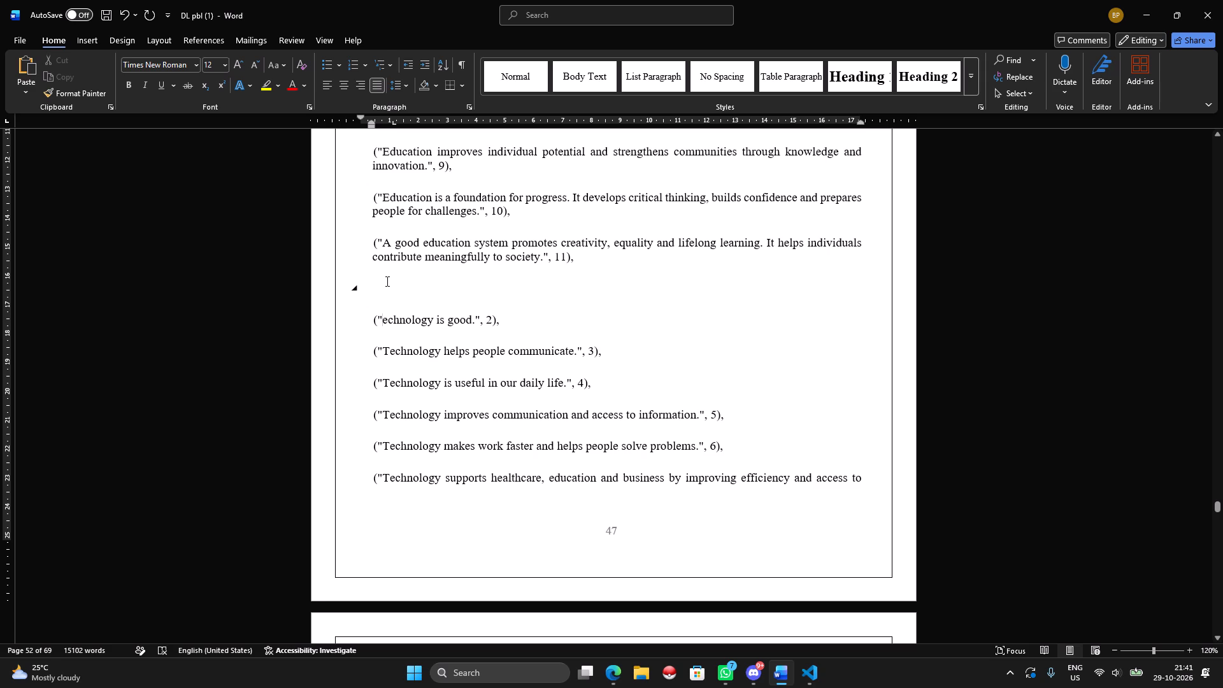
key("ctrl+z")
left_click(387, 275)
key("BackSpace")
key("BackSpace")
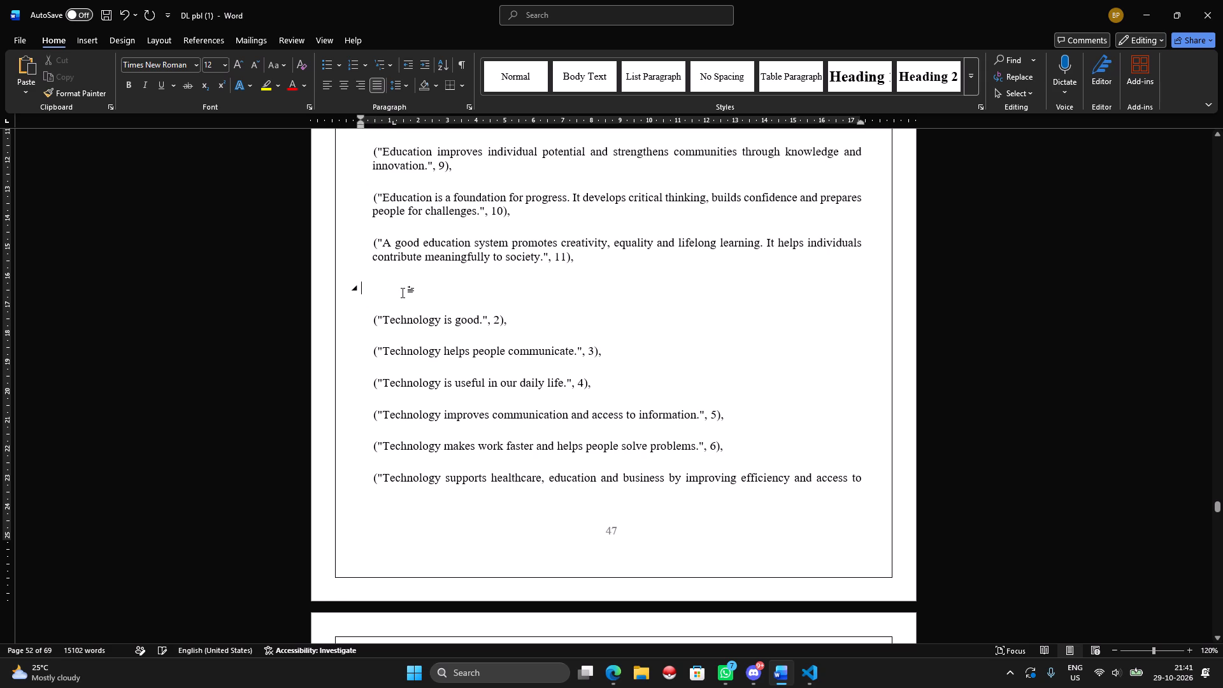
key("BackSpace")
Delete the blank line above the "Environment is important." entry in the essays list.
scroll(403, 294, "down", 12)
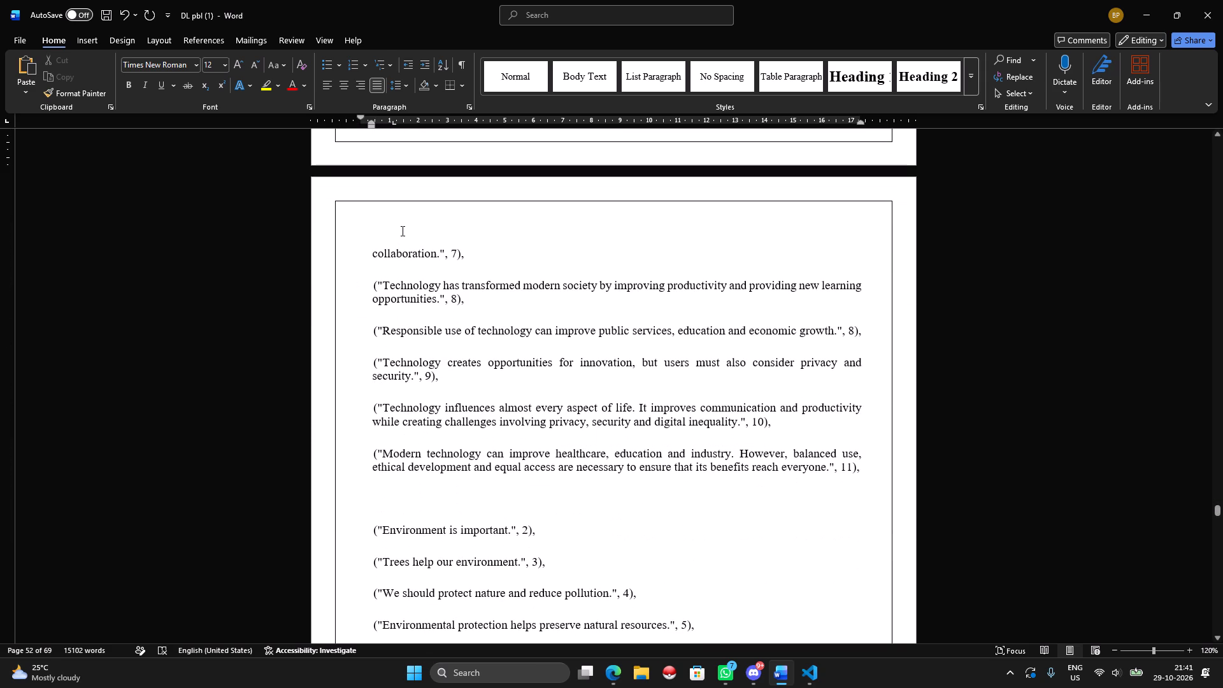
left_click(401, 231)
scroll(414, 269, "down", 8)
left_click(401, 209)
key("BackSpace")
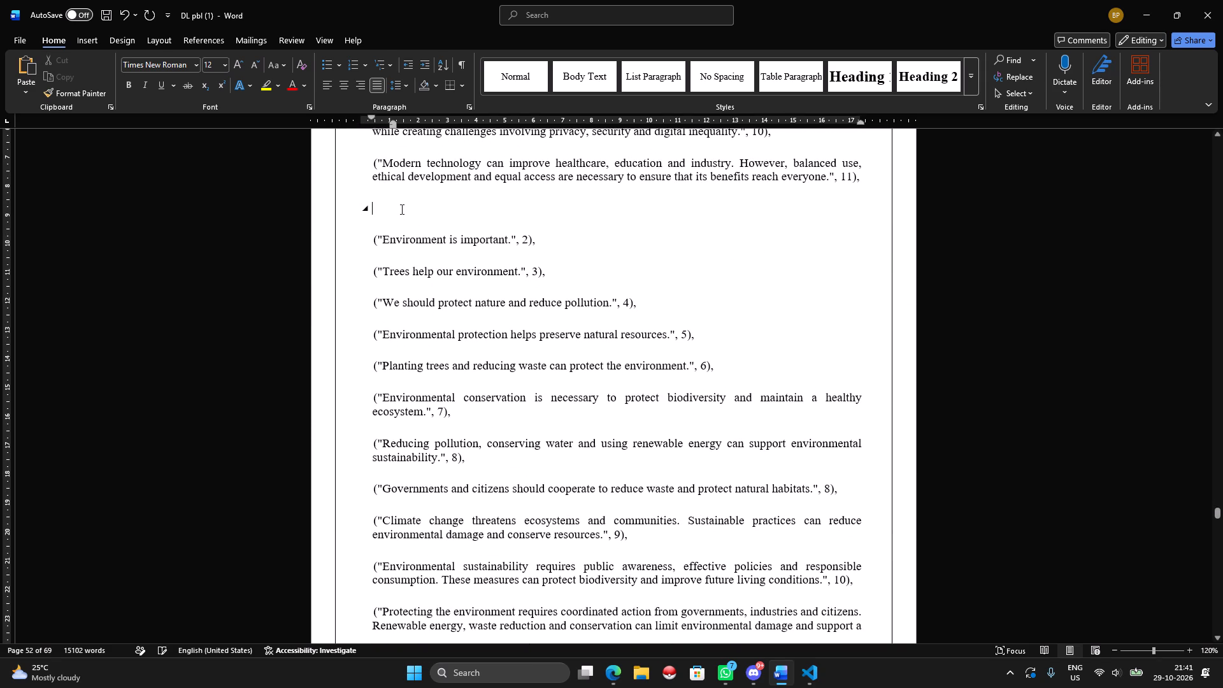
key("BackSpace")
key("BackSpace")
Delete the blank line above the "Health is very important." entry in the essays list.
scroll(401, 240, "down", 14)
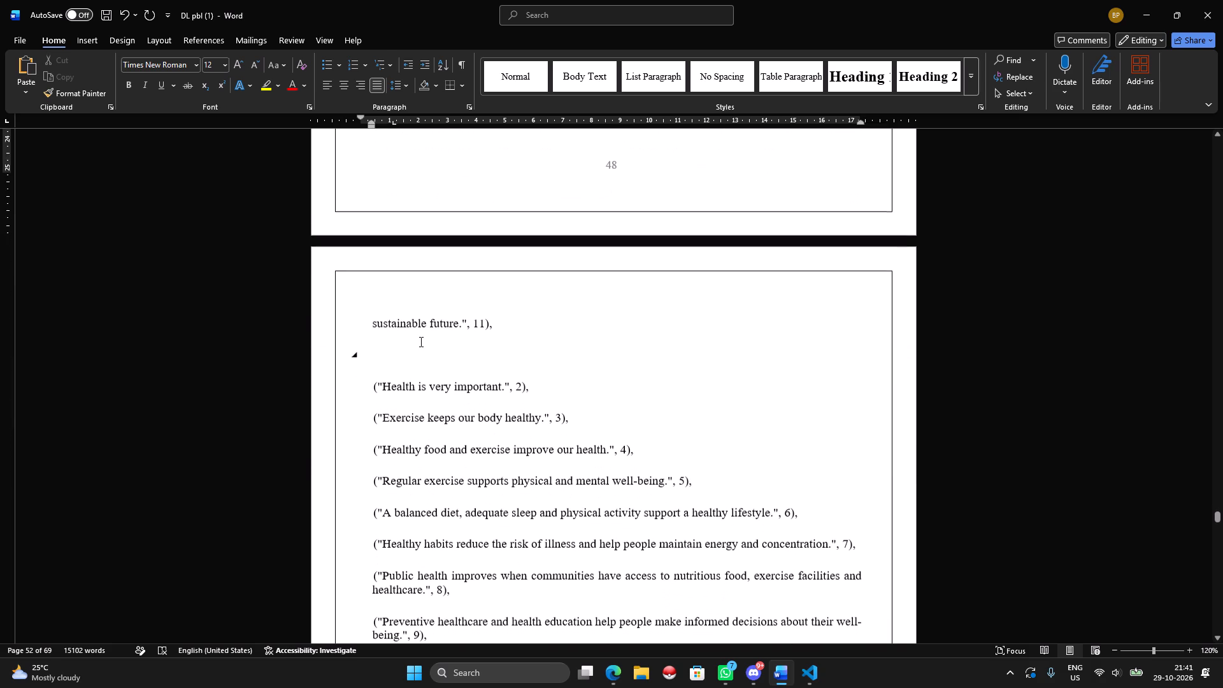
left_click(410, 285)
left_click(400, 373)
left_click(389, 351)
key("BackSpace")
key("BackSpace")
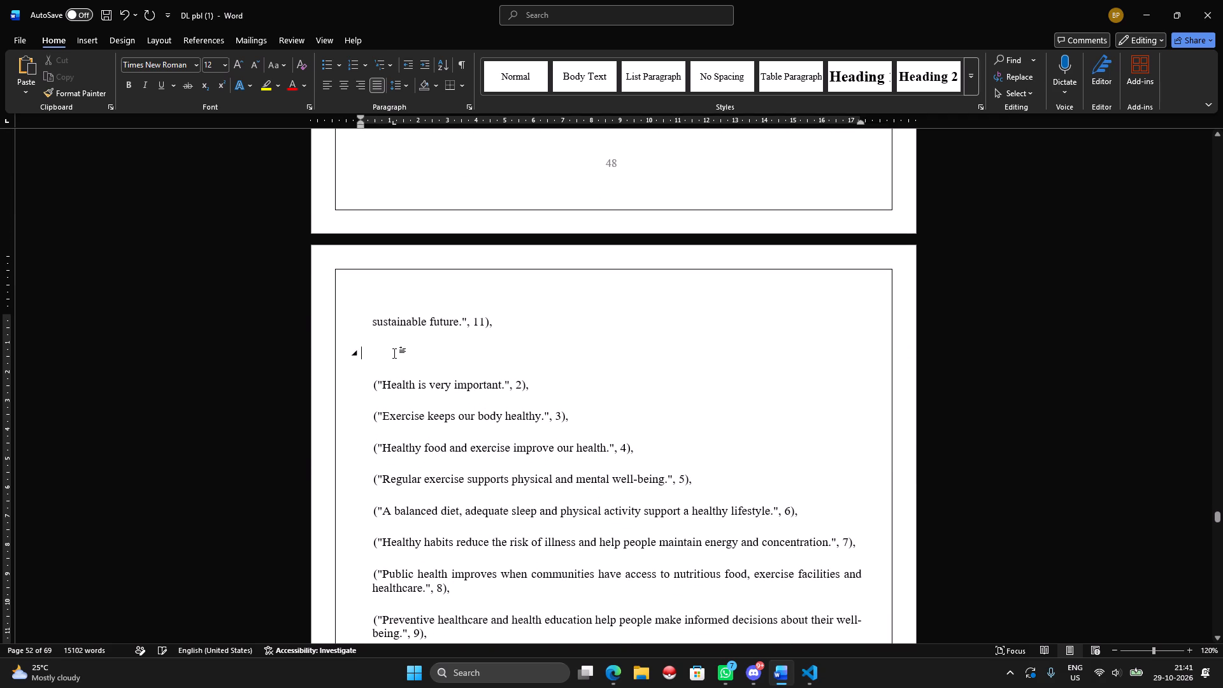
key("BackSpace")
Examine the gap after the last health essay entry, where the essays list breaks onto the following page.
scroll(395, 353, "down", 9)
left_click(380, 412)
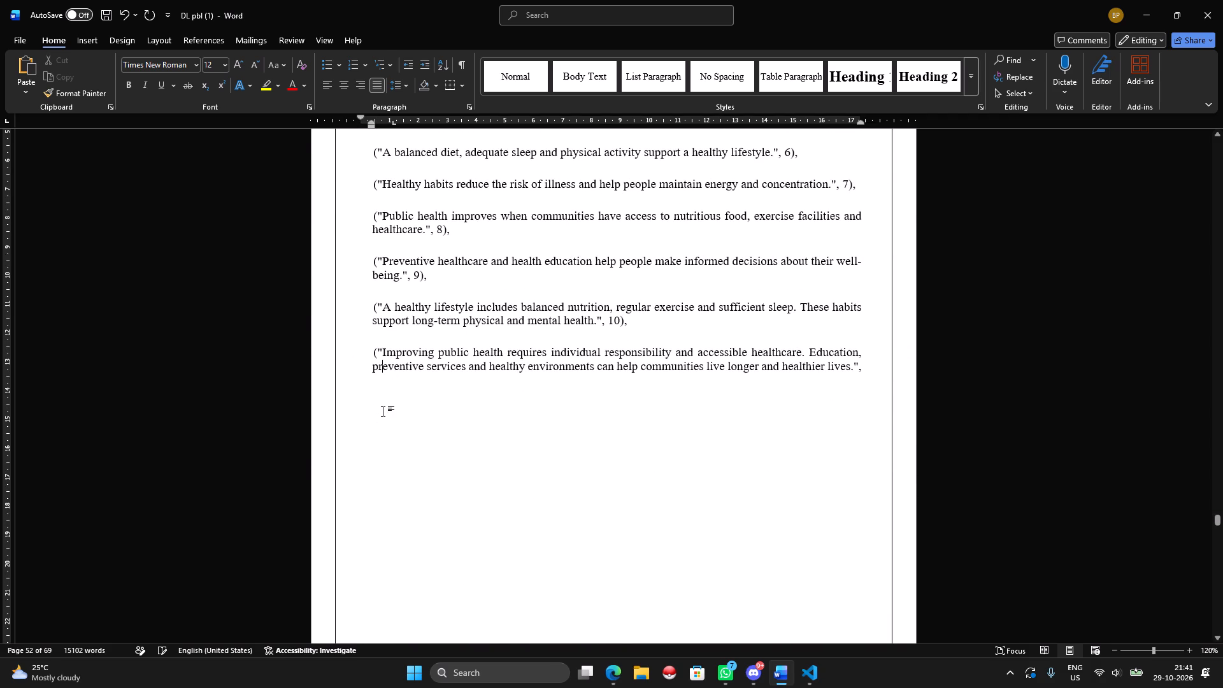
left_click(408, 427)
left_click(889, 378)
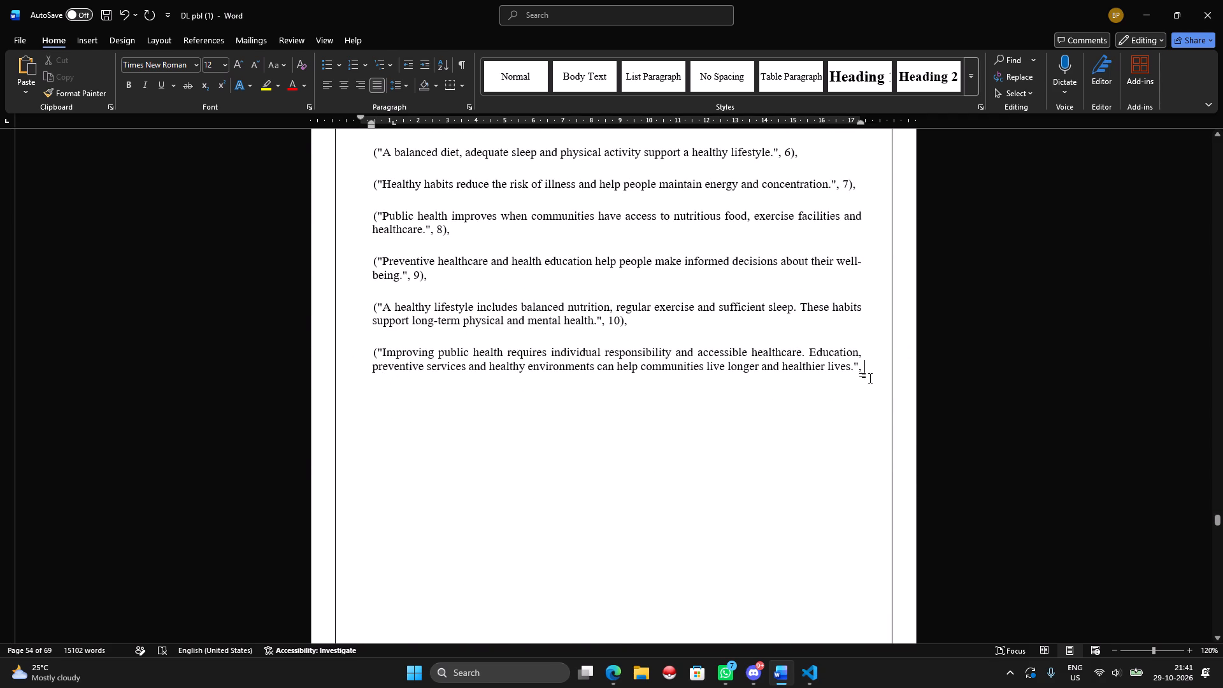
left_click(538, 366)
scroll(436, 462, "down", 15)
scroll(396, 388, "up", 6)
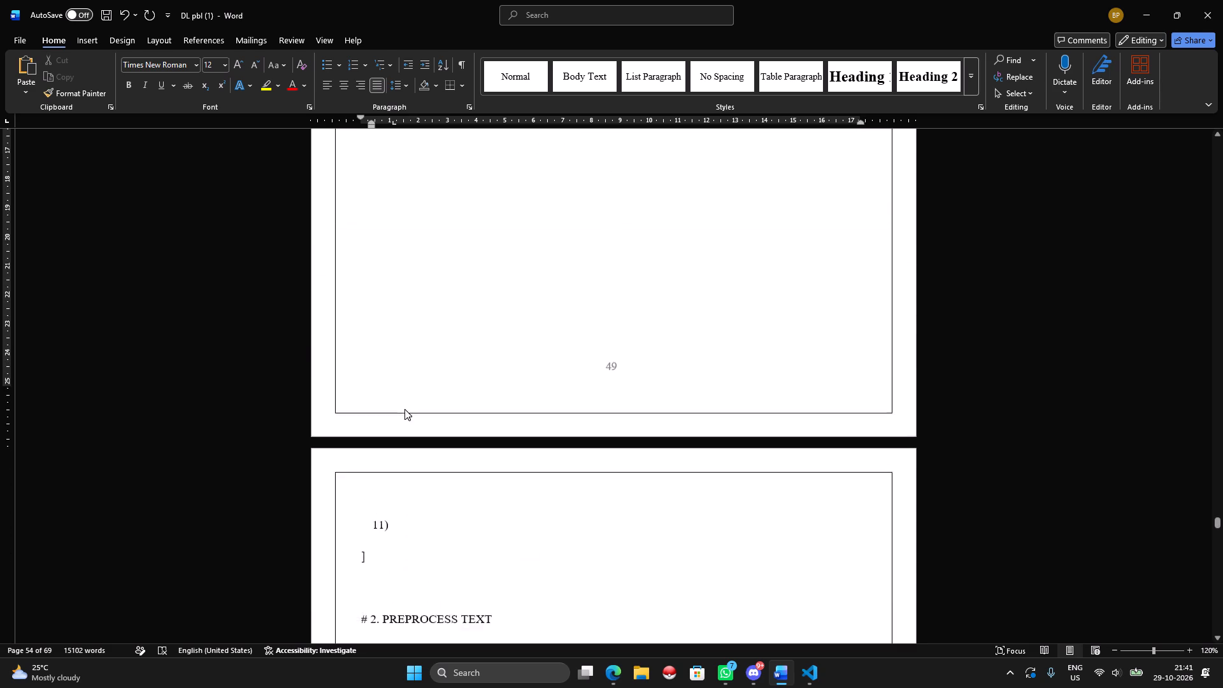
scroll(404, 409, "up", 8)
scroll(415, 409, "down", 9)
left_click(399, 528)
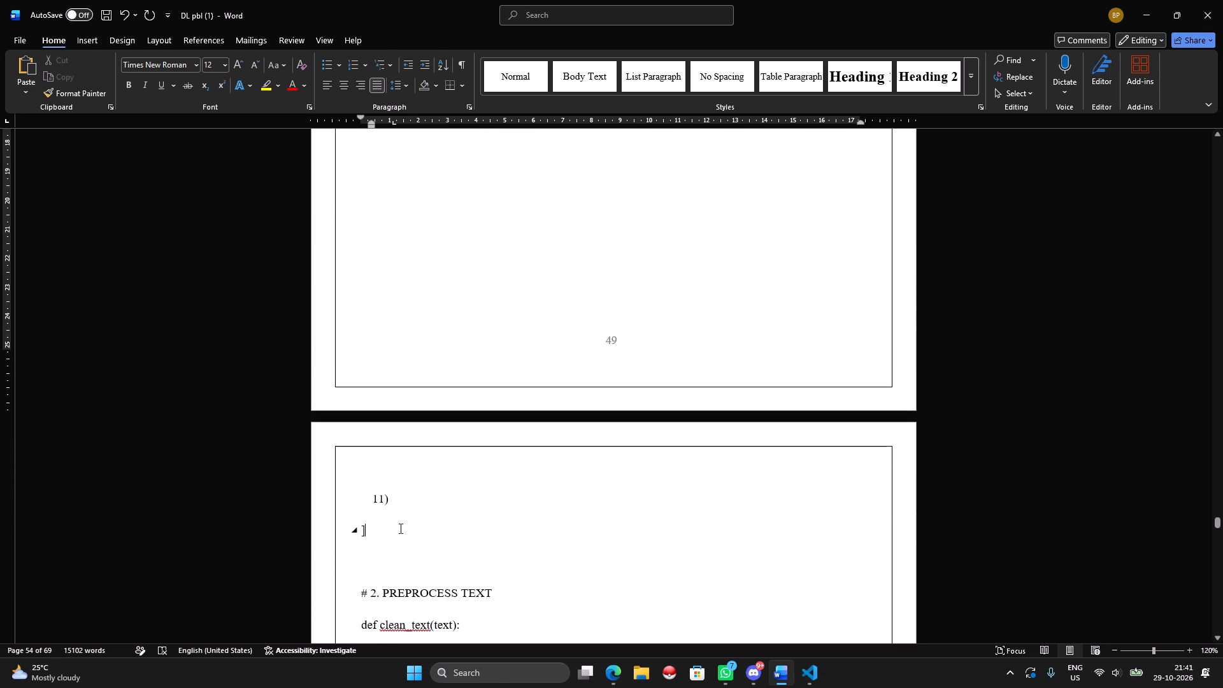
Delete the blank line between "return text" and the "texts = [clean_text(text)..." line in the preprocessing code.
scroll(406, 516, "down", 9)
left_click(408, 445)
key("BackSpace")
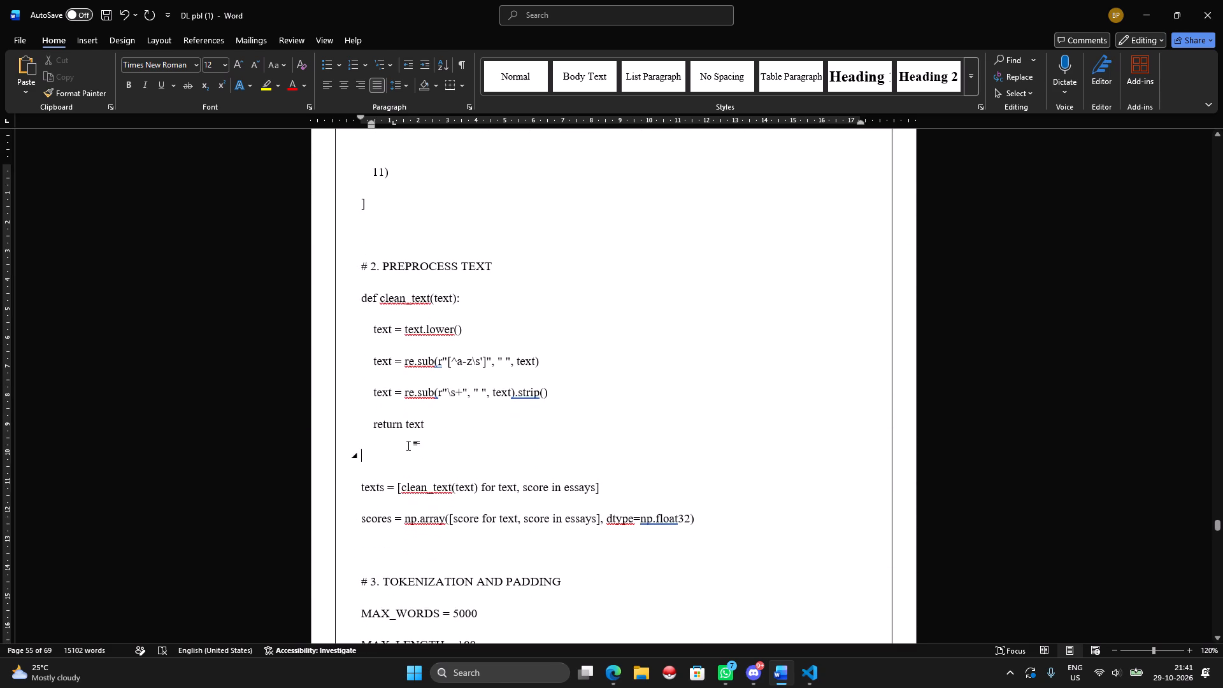
key("BackSpace")
key("BackSpace")
Delete the blank line above the "# 3. TOKENIZATION AND PADDING" comment.
scroll(418, 448, "down", 5)
left_click(397, 337)
key("BackSpace")
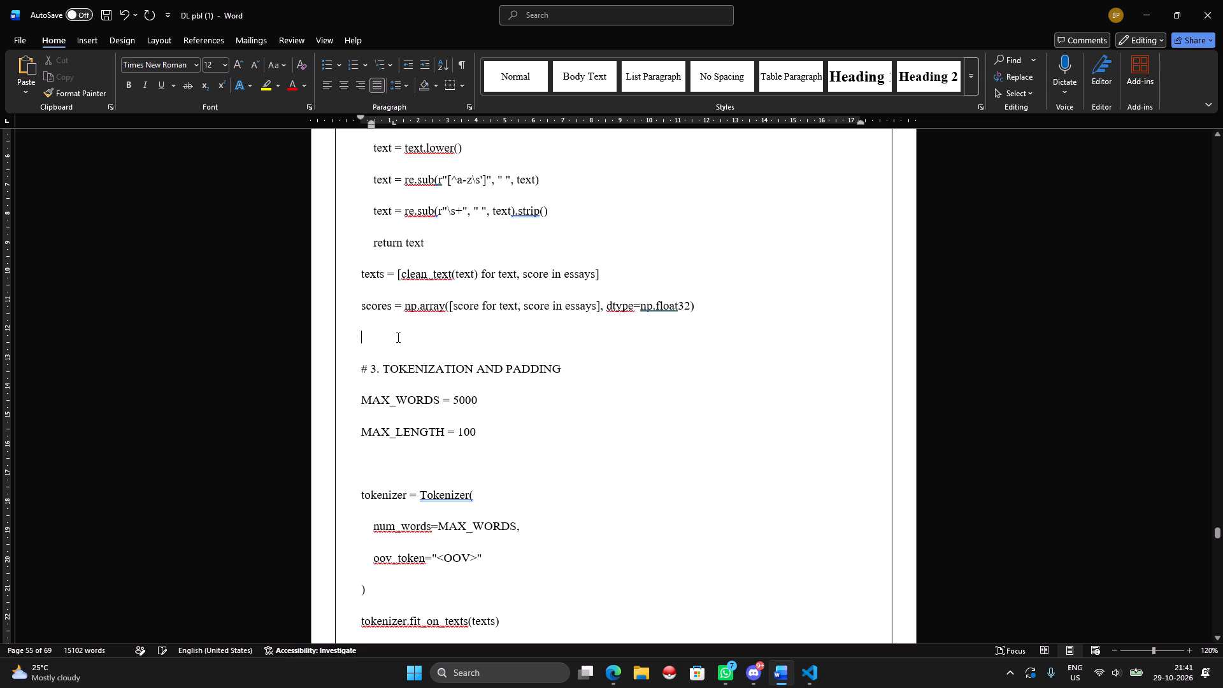
key("BackSpace")
key("BackSpace")
Delete the blank lines above "tokenizer = Tokenizer(" and above "sequences = tokenizer.texts_to_sequences(texts)".
left_click(405, 434)
key("BackSpace")
key("BackSpace")
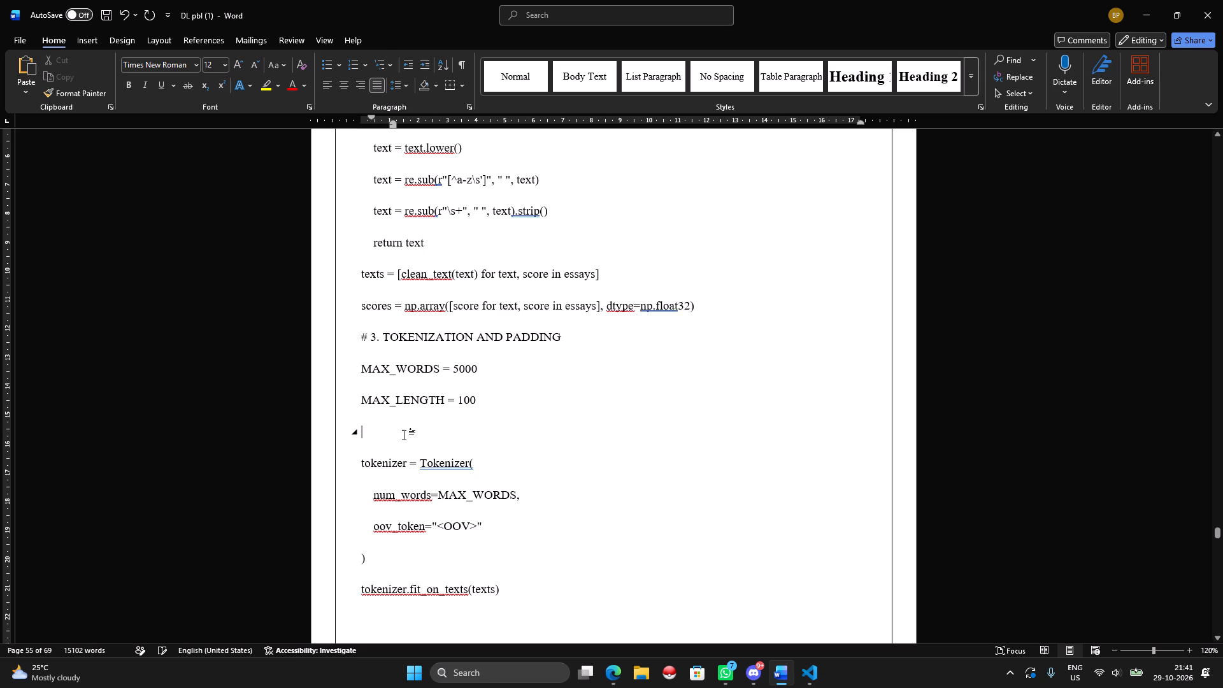
key("BackSpace")
scroll(404, 434, "down", 3)
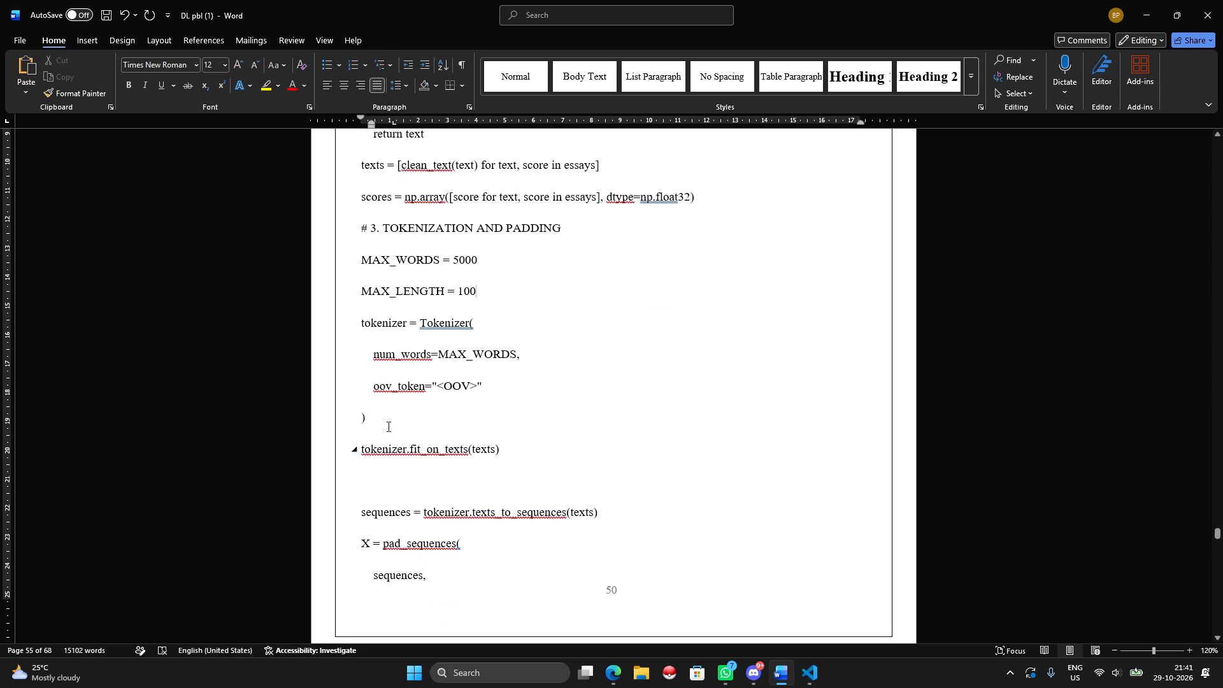
scroll(387, 426, "down", 4)
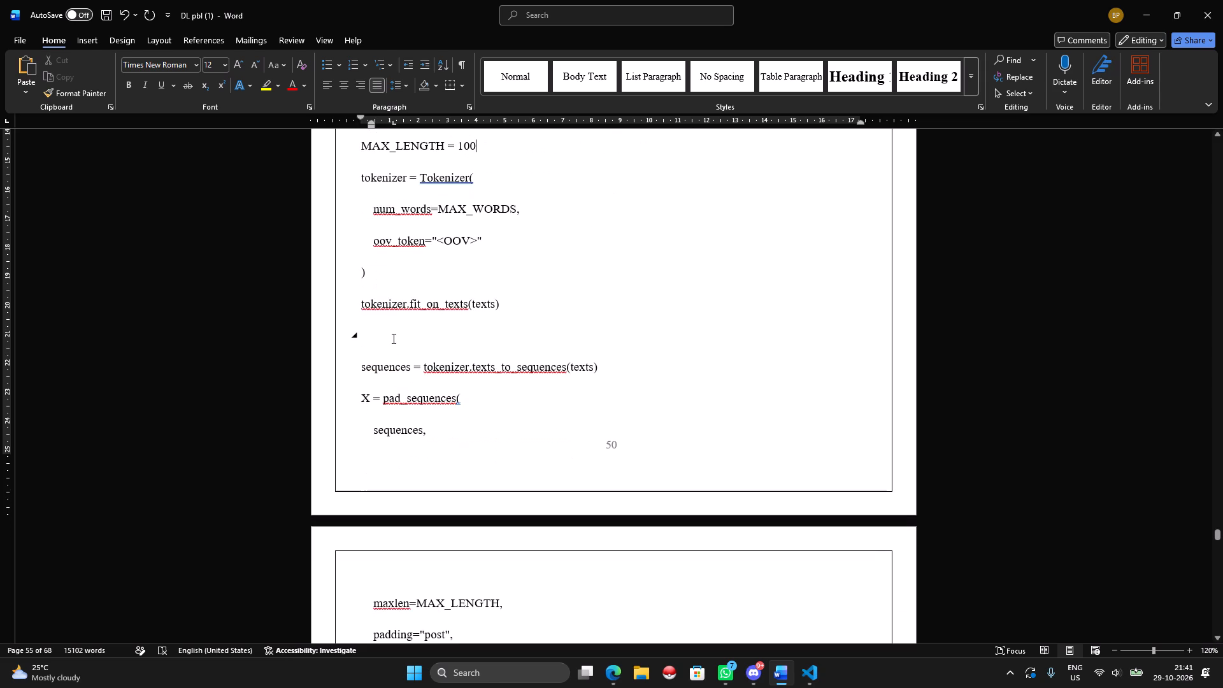
left_click(391, 331)
key("BackSpace")
key("BackSpace")
key("BackSpace")
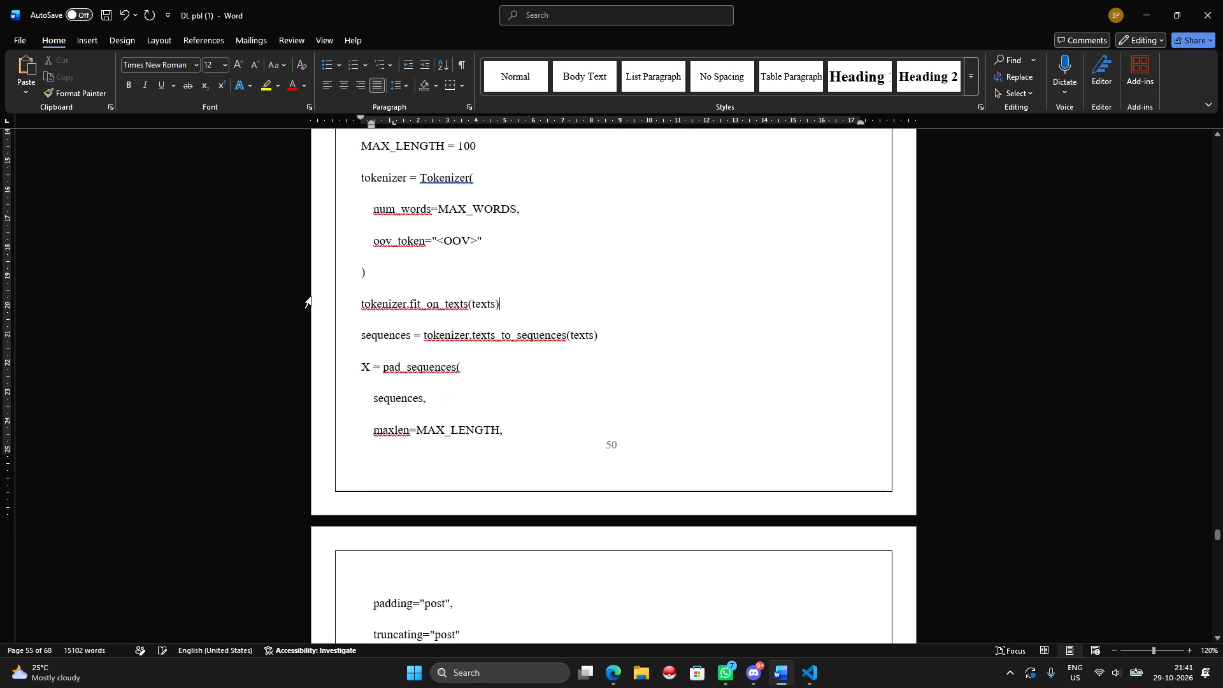
Delete the blank lines above the "# 4. SPLIT DATA" comment and above the "Dataset loaded successfully." print line.
scroll(328, 331, "down", 6)
scroll(423, 390, "down", 3)
left_click(392, 369)
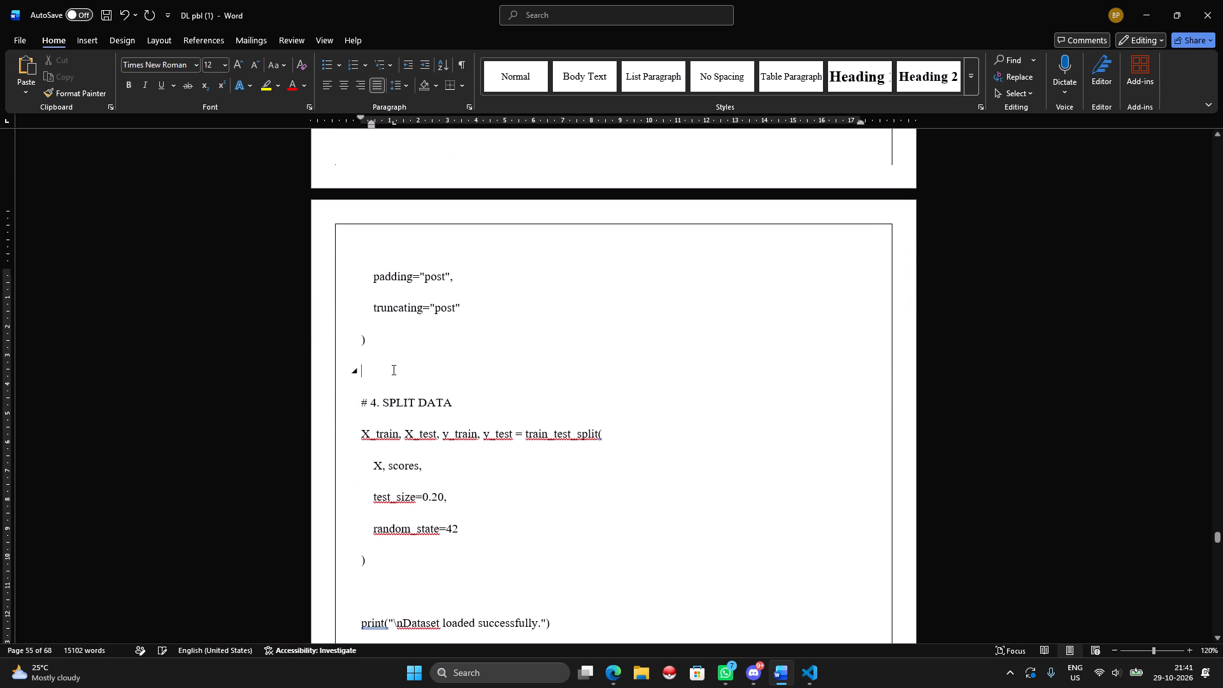
key("BackSpace")
key("BackSpace")
key("BackSpace")
scroll(392, 369, "down", 5)
left_click(388, 378)
key("BackSpace")
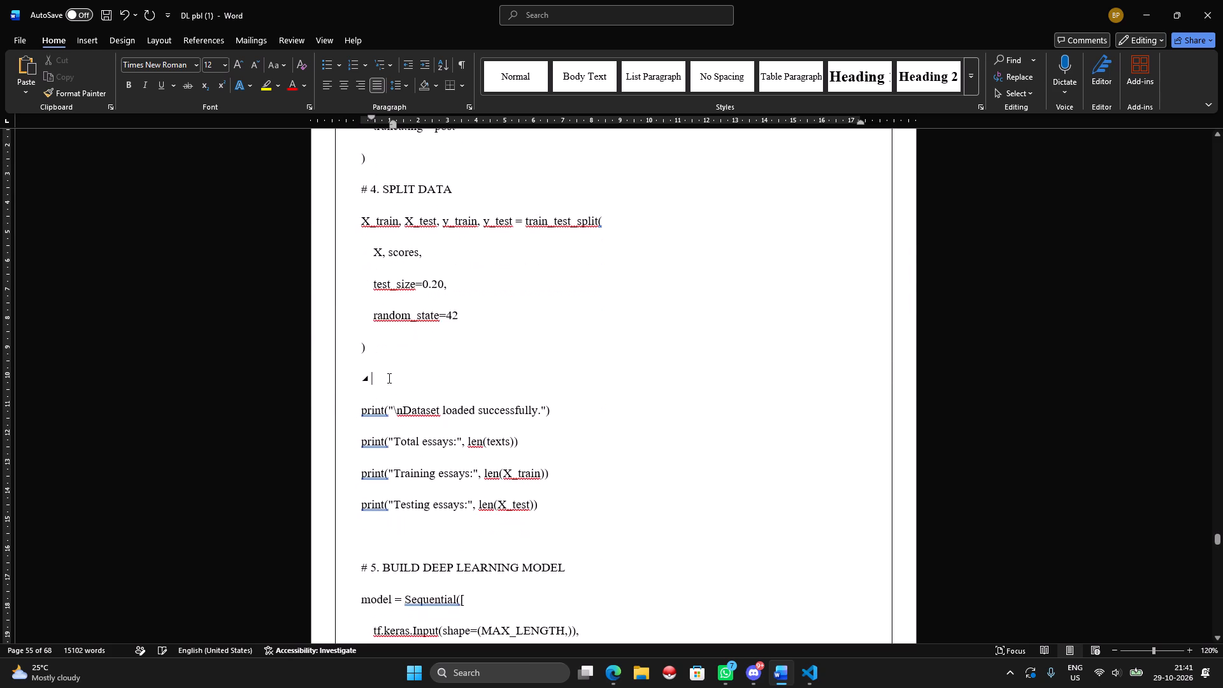
key("BackSpace")
key("BackSpace")
Delete the blank lines above the "# 5. BUILD DEEP LEARNING MODEL" comment and above "model.compile(".
scroll(388, 378, "down", 4)
left_click(385, 355)
key("BackSpace")
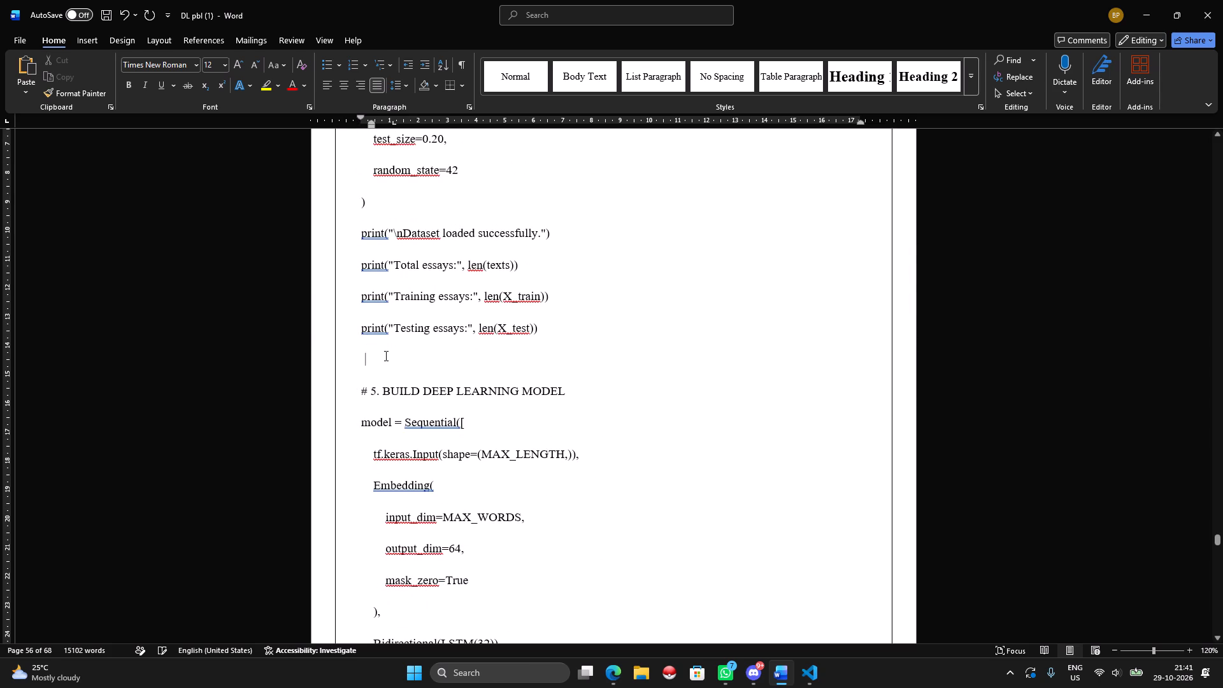
key("BackSpace")
key("BackSpace")
scroll(385, 355, "down", 17)
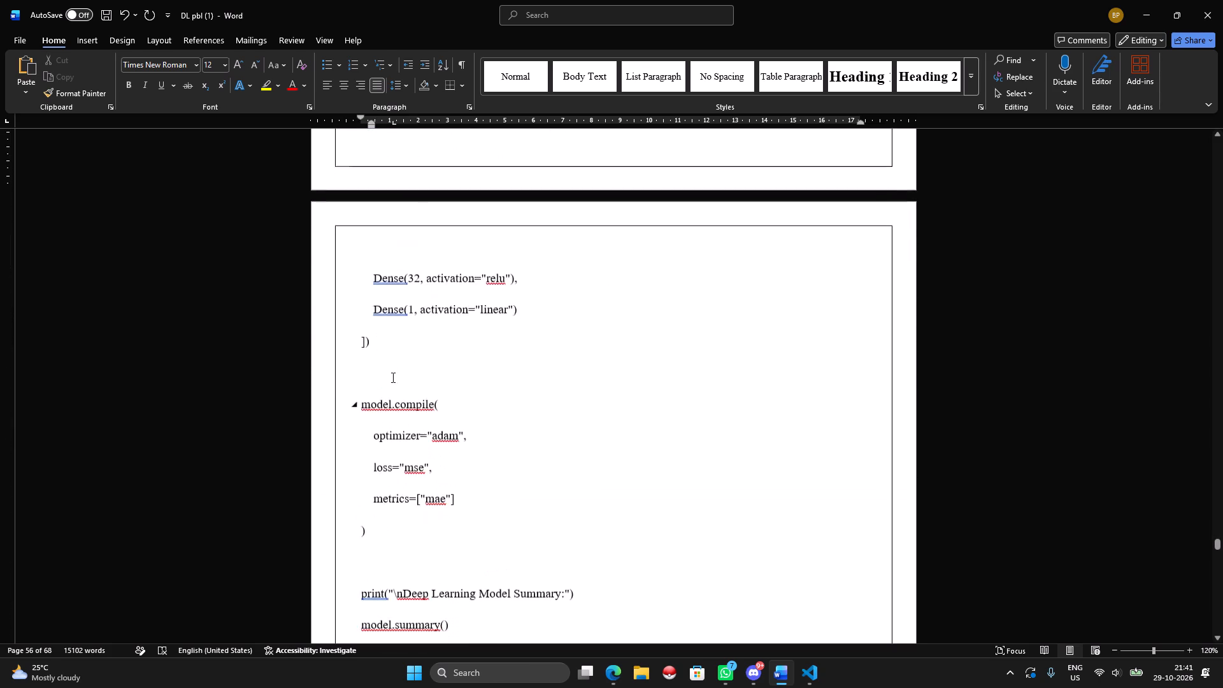
scroll(392, 377, "down", 3)
scroll(392, 377, "up", 3)
left_click(387, 297)
key("BackSpace")
key("BackSpace")
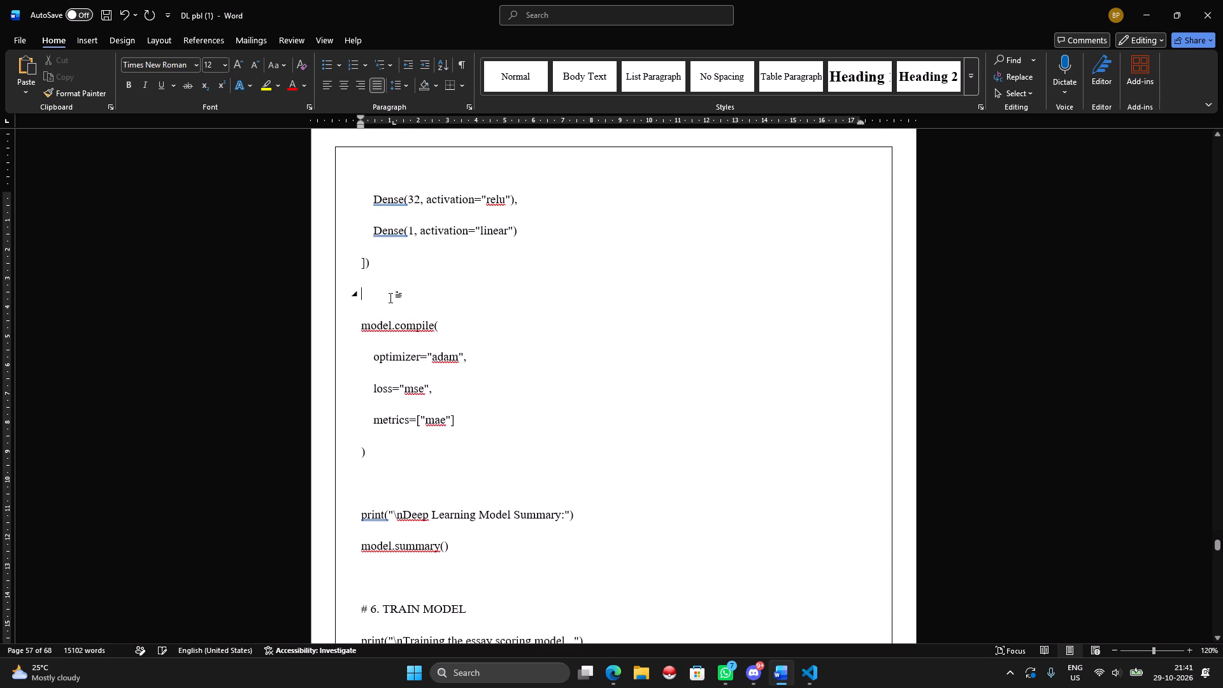
key("BackSpace")
Delete the blank lines above the "Deep Learning Model Summary:" print line and above the "# 6. TRAIN MODEL" comment.
scroll(392, 299, "down", 2)
left_click(389, 379)
key("BackSpace")
key("BackSpace")
key("BackSpace")
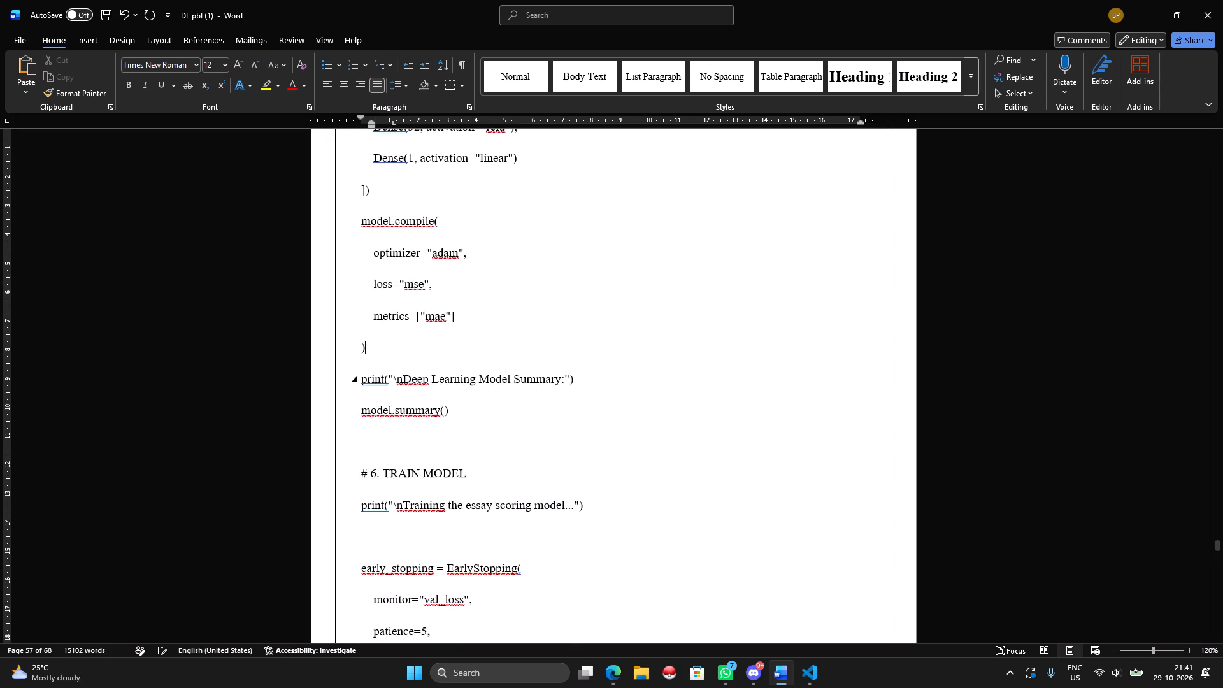
scroll(389, 378, "down", 3)
left_click(383, 336)
key("BackSpace")
key("BackSpace")
key("BackSpace")
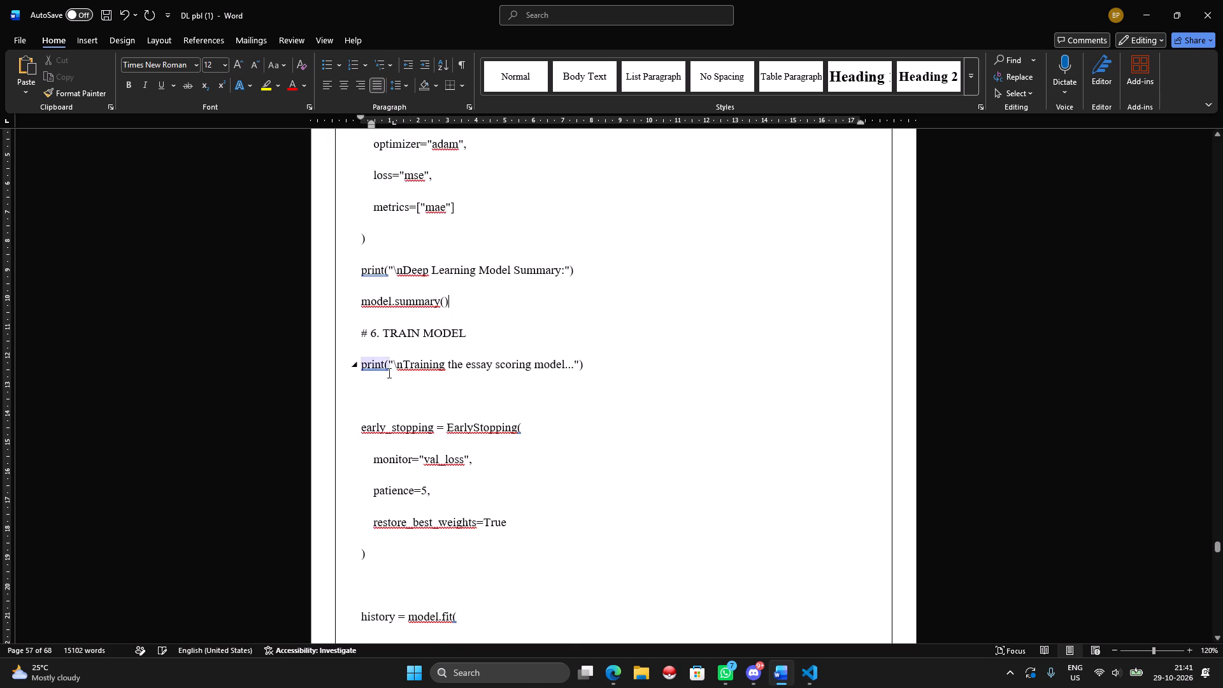
Delete the blank lines above "early_stopping = EarlyStopping(" and above "history = model.fit(" in the training code.
left_click(396, 406)
left_click(392, 389)
key("BackSpace")
key("BackSpace")
key("BackSpace")
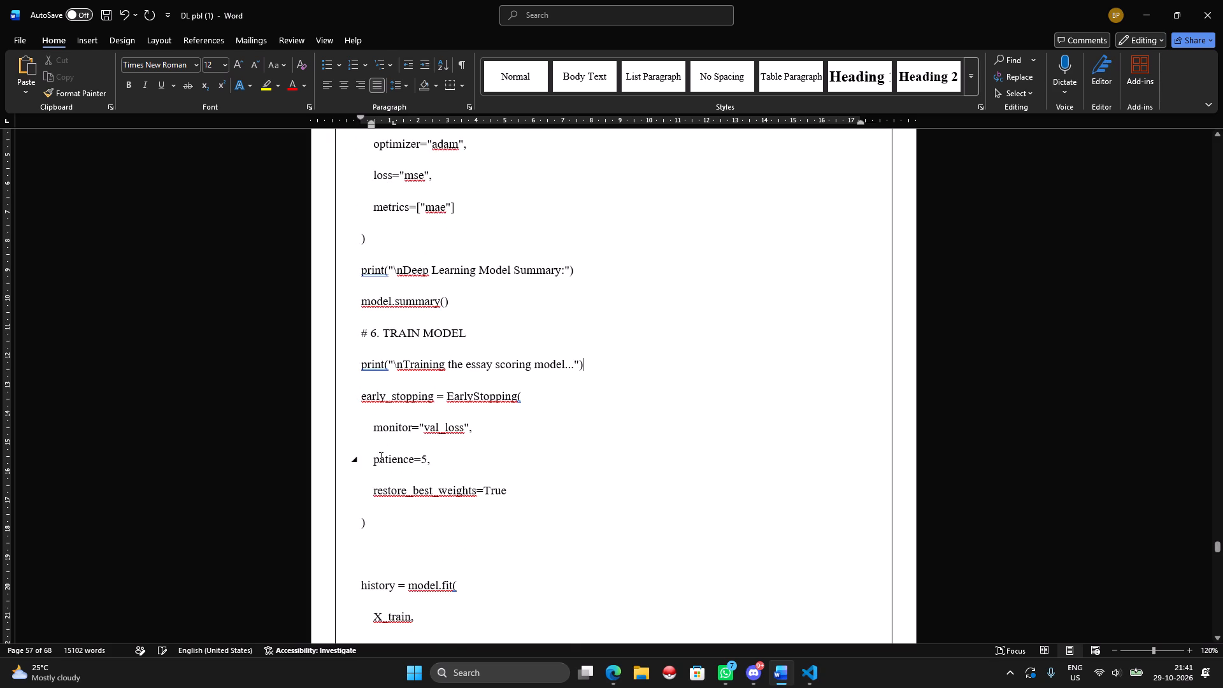
left_click(384, 547)
key("BackSpace")
key("BackSpace")
key("BackSpace")
Delete the blank lines above the "# 7. EVALUATE MODEL" comment and above the "mae = mean_absolute_error" line.
scroll(388, 534, "down", 6)
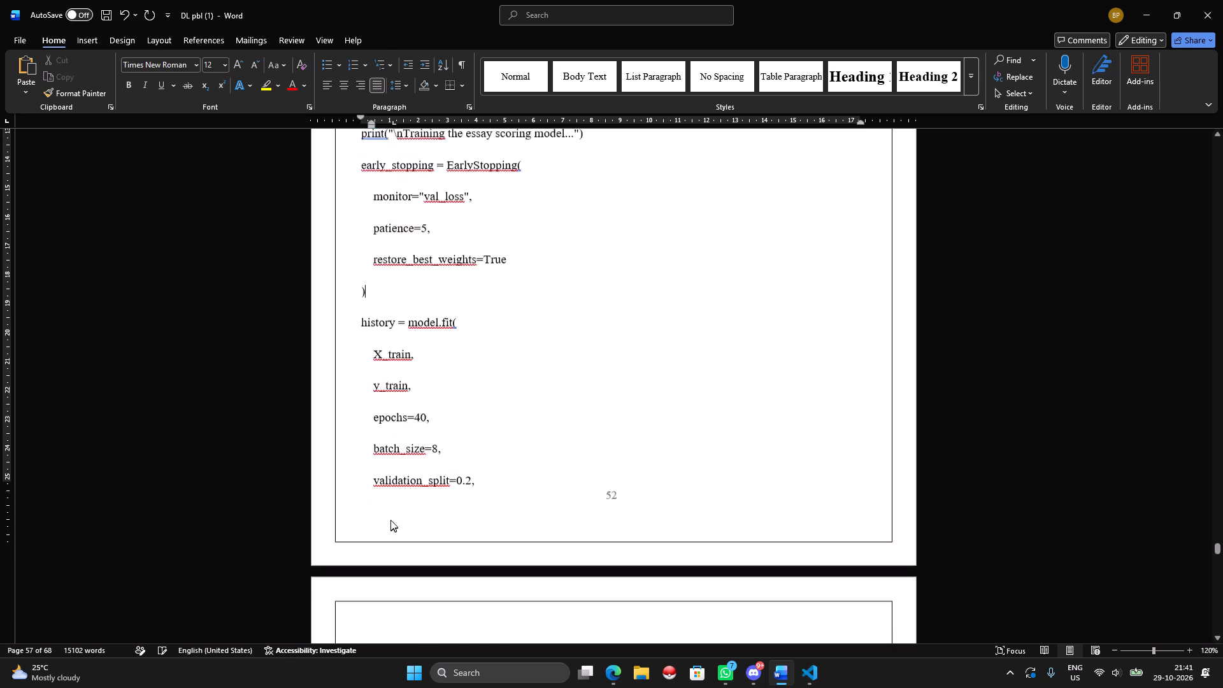
scroll(390, 520, "down", 8)
left_click(394, 470)
key("BackSpace")
key("BackSpace")
key("BackSpace")
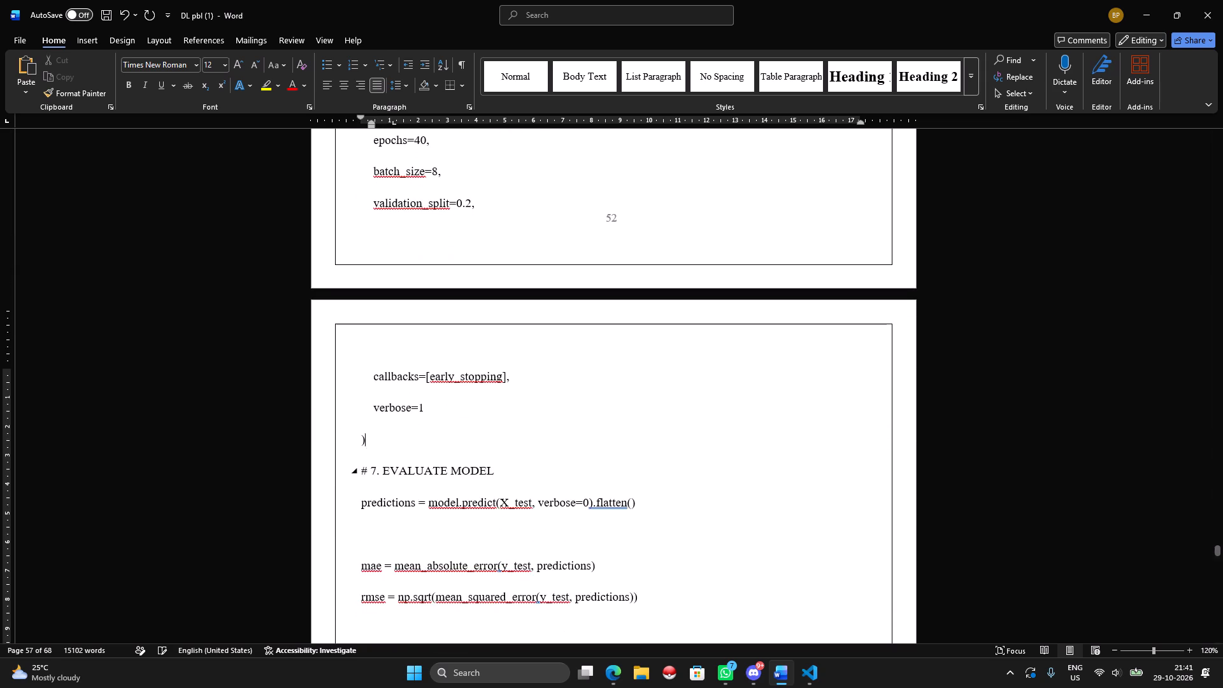
scroll(394, 466, "down", 4)
left_click(397, 387)
key("BackSpace")
key("BackSpace")
key("BackSpace")
Delete the blank lines after the "rmse =" line and above the "Actual vs Predicted Scores:" print line.
scroll(401, 415, "down", 1)
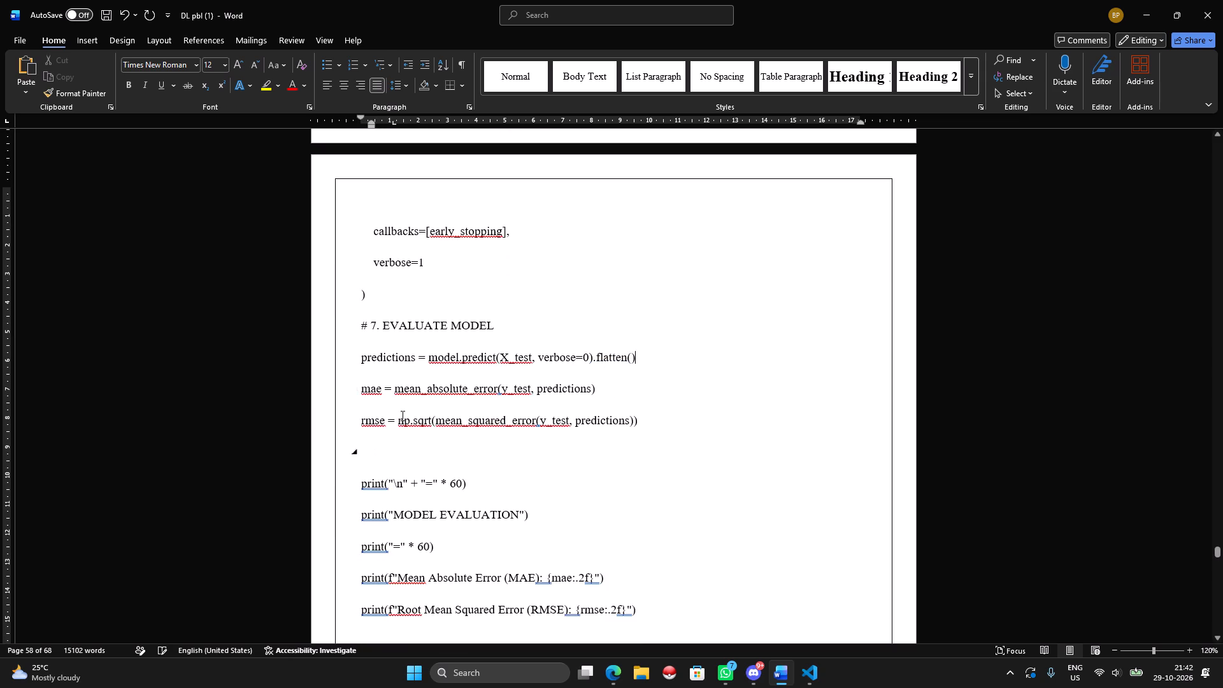
left_click(401, 411)
key("BackSpace")
key("BackSpace")
key("BackSpace")
scroll(401, 411, "down", 5)
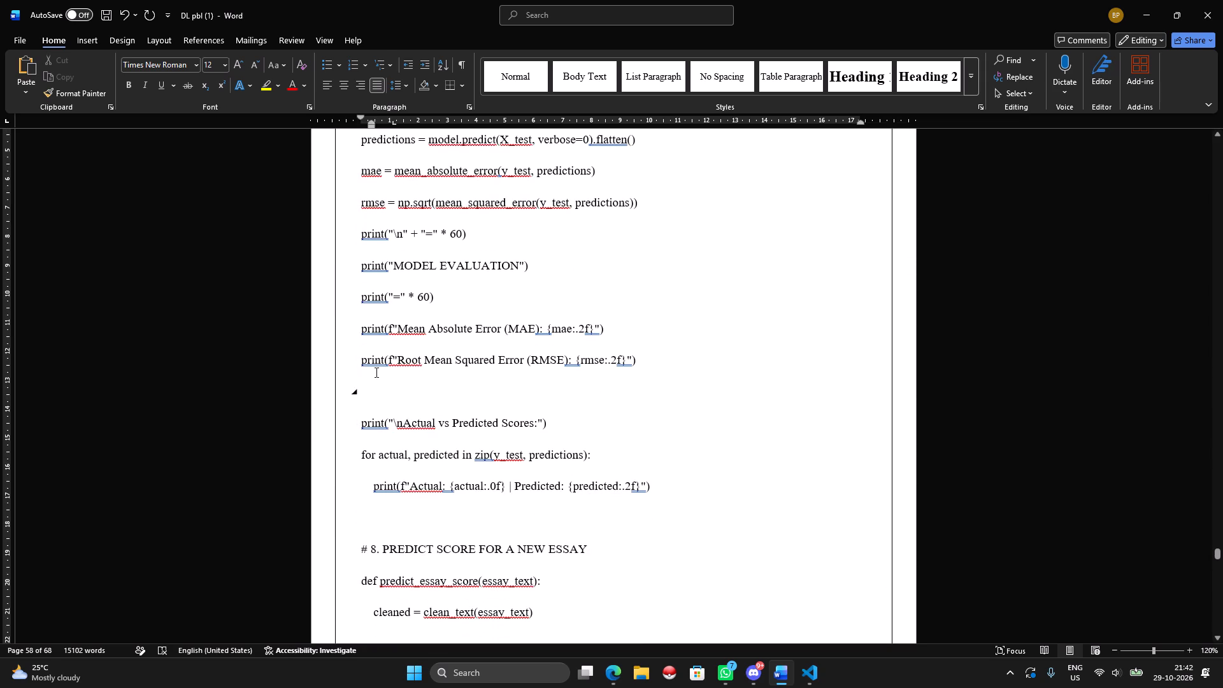
left_click(389, 392)
key("BackSpace")
key("BackSpace")
key("BackSpace")
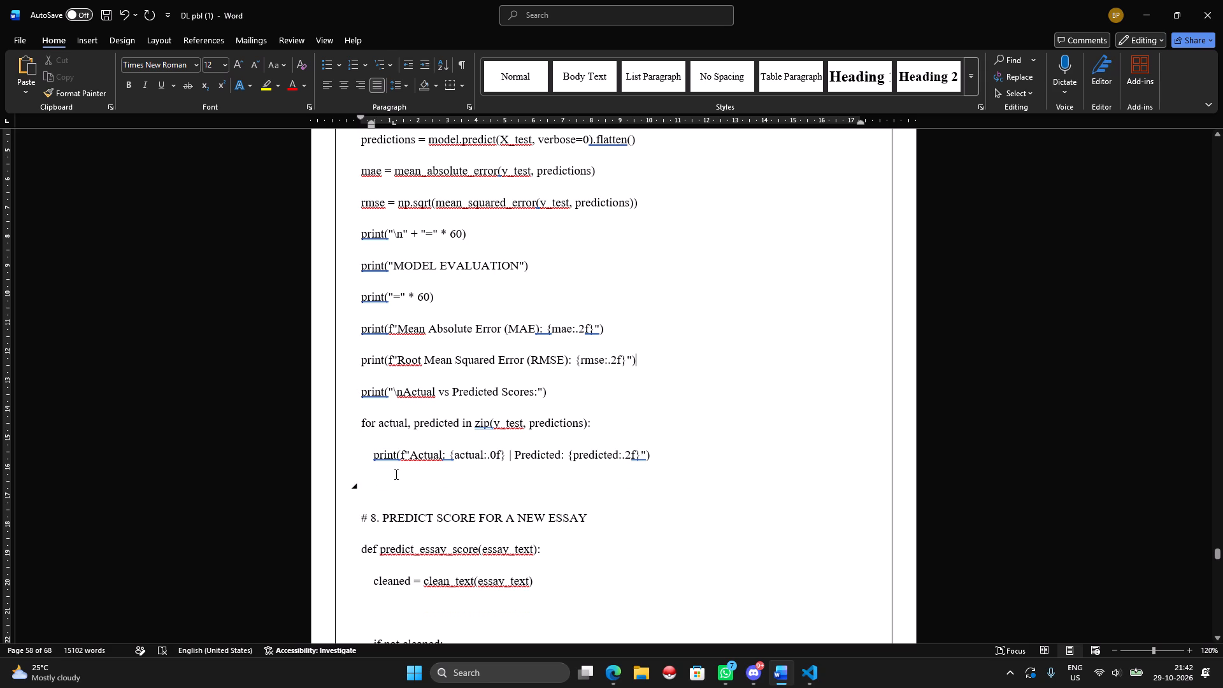
Delete the blank lines above the "# 8. PREDICT SCORE FOR A NEW ESSAY" comment and above "if not cleaned:".
left_click(396, 475)
key("BackSpace")
key("BackSpace")
key("BackSpace")
scroll(396, 477, "down", 3)
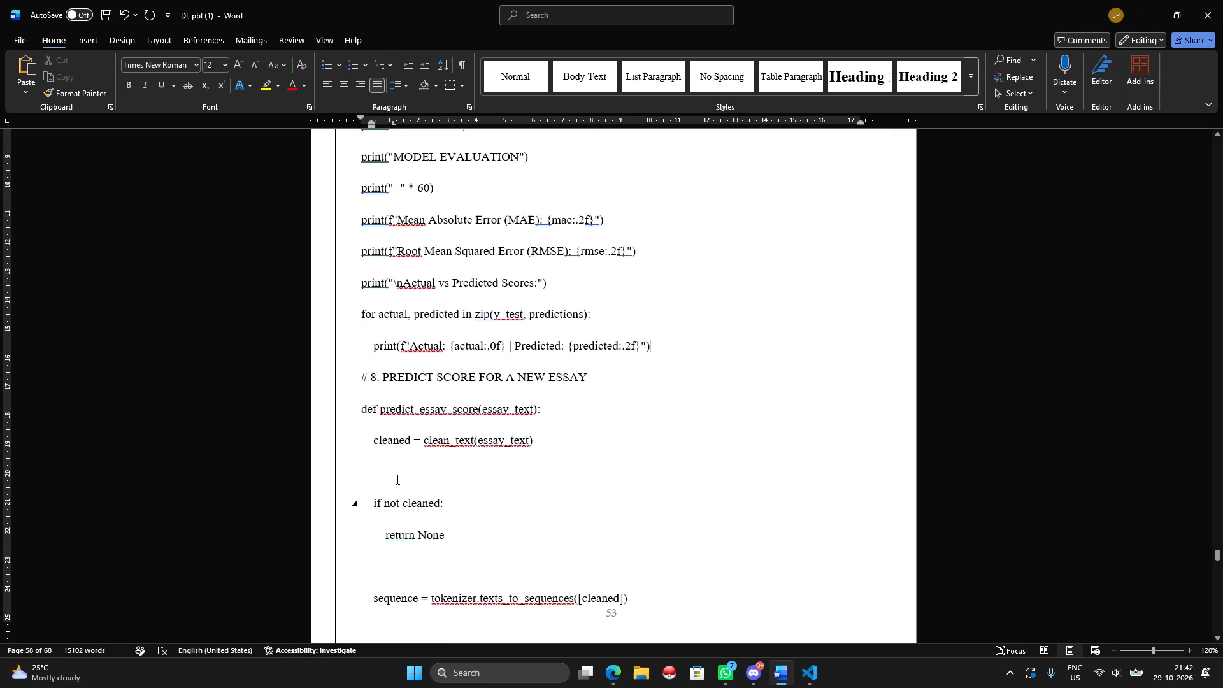
left_click(387, 469)
key("BackSpace")
key("BackSpace")
key("BackSpace")
Delete the blank lines above "sequence = tokenizer.texts_to_sequences([cleaned])" and above the "prediction = model.predict" line.
scroll(387, 465, "down", 1)
left_click(401, 491)
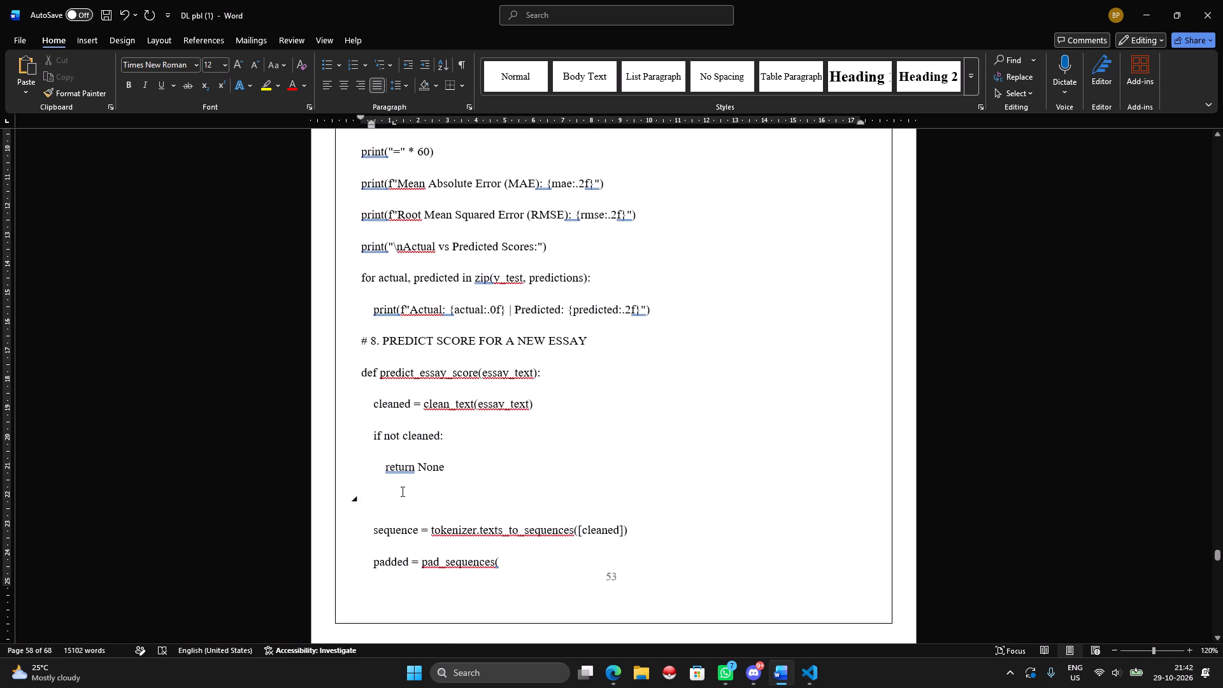
key("BackSpace")
key("BackSpace")
key("BackSpace")
scroll(403, 492, "down", 11)
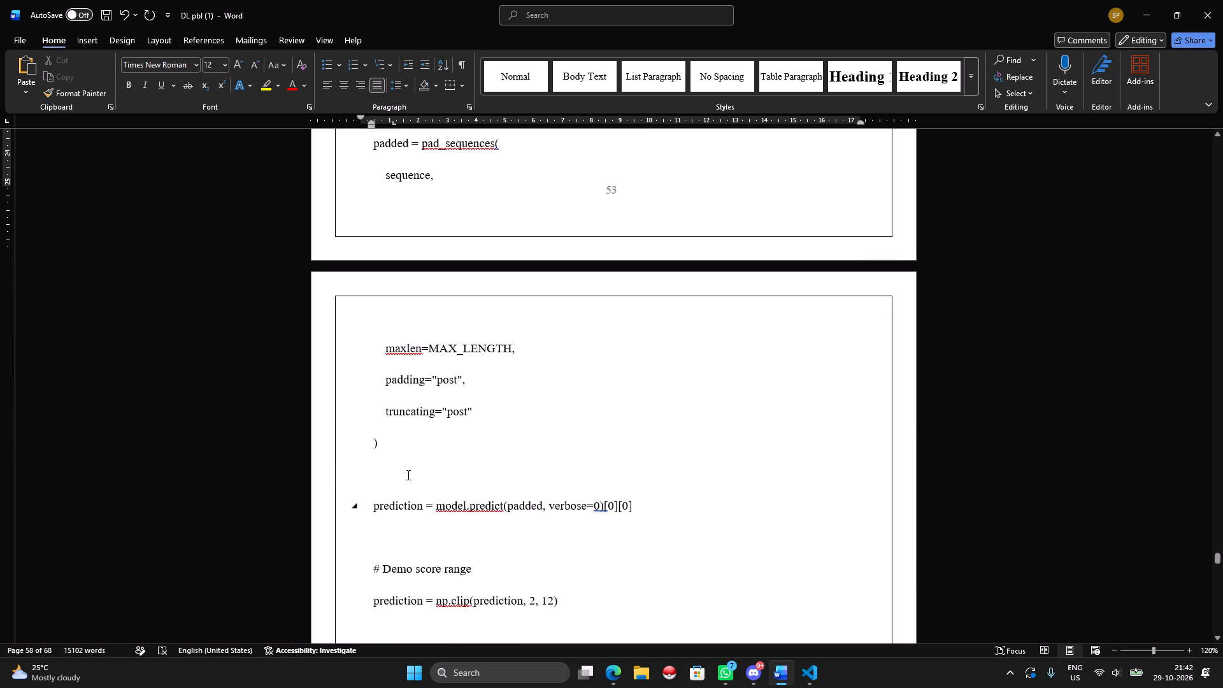
left_click(392, 461)
key("BackSpace")
key("BackSpace")
key("BackSpace")
Delete the blank line above the "# Demo score range" comment.
scroll(392, 461, "down", 4)
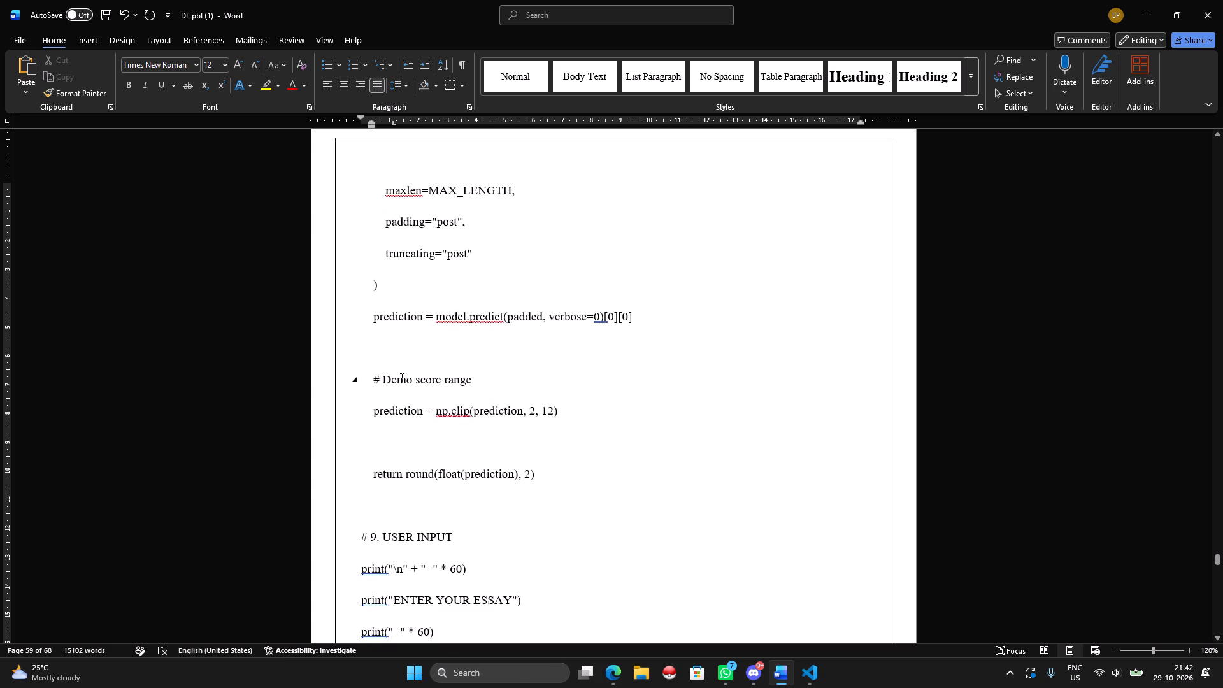
left_click(399, 352)
key("BackSpace")
key("BackSpace")
key("BackSpace")
Delete the blank lines above "return round(float(prediction), 2)" and above the "# 9. USER INPUT" comment.
scroll(410, 404, "down", 2)
left_click(390, 335)
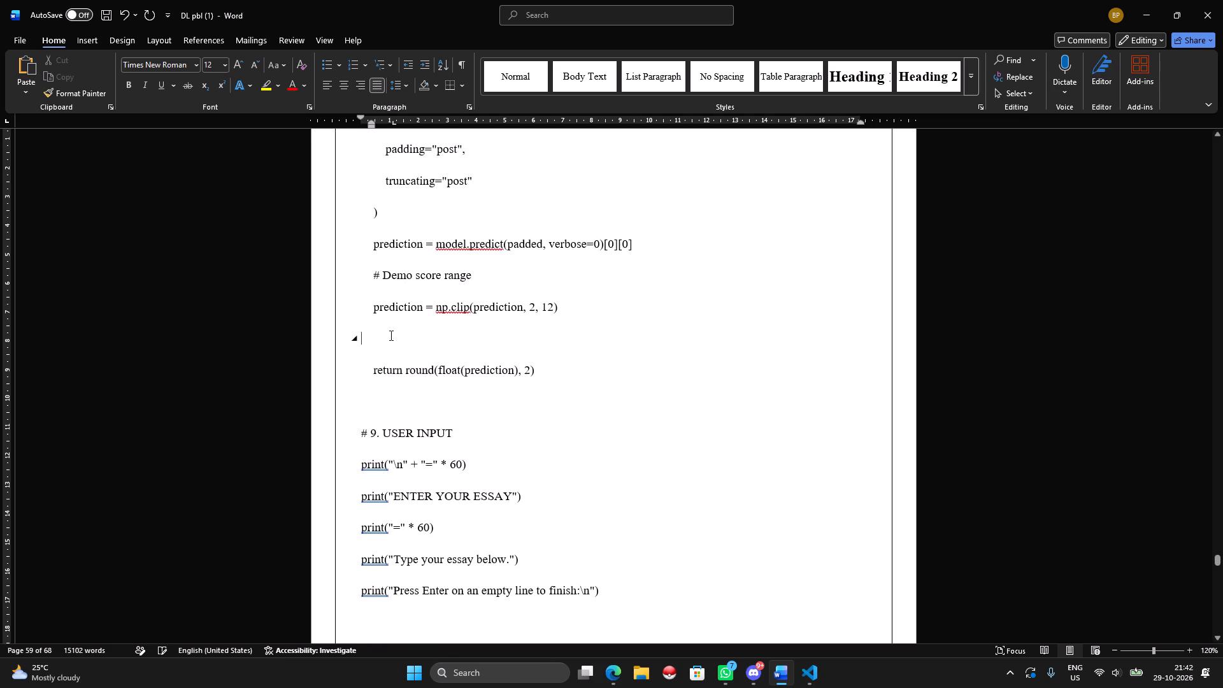
key("BackSpace")
key("BackSpace")
key("BackSpace")
left_click(392, 363)
key("BackSpace")
key("BackSpace")
key("BackSpace")
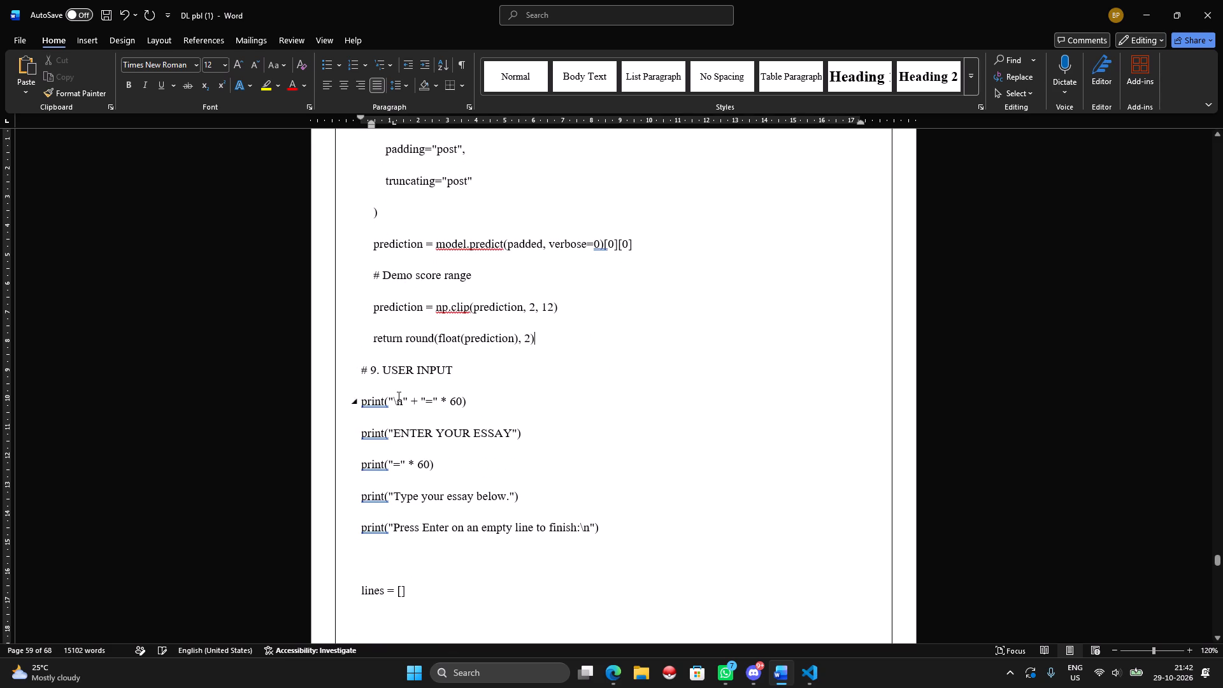
Check the code from the predict_essay_score function through the user input loop for spacing and indentation.
scroll(417, 441, "up", 8)
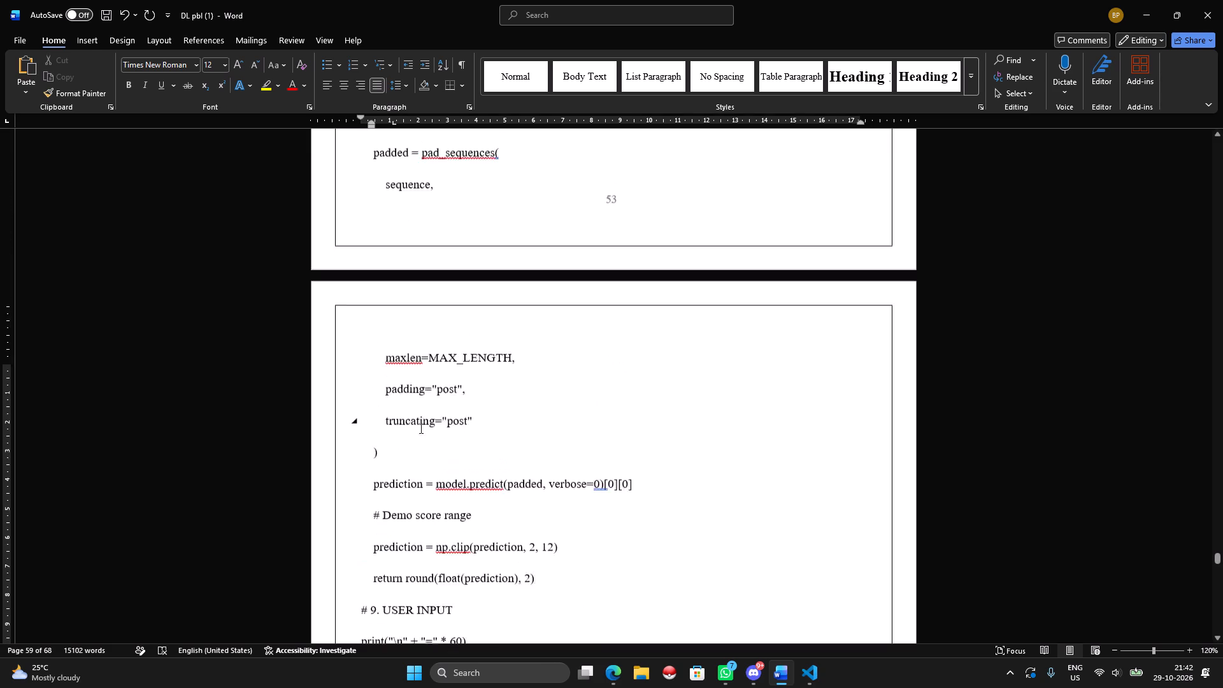
scroll(420, 428, "up", 10)
scroll(429, 413, "down", 10)
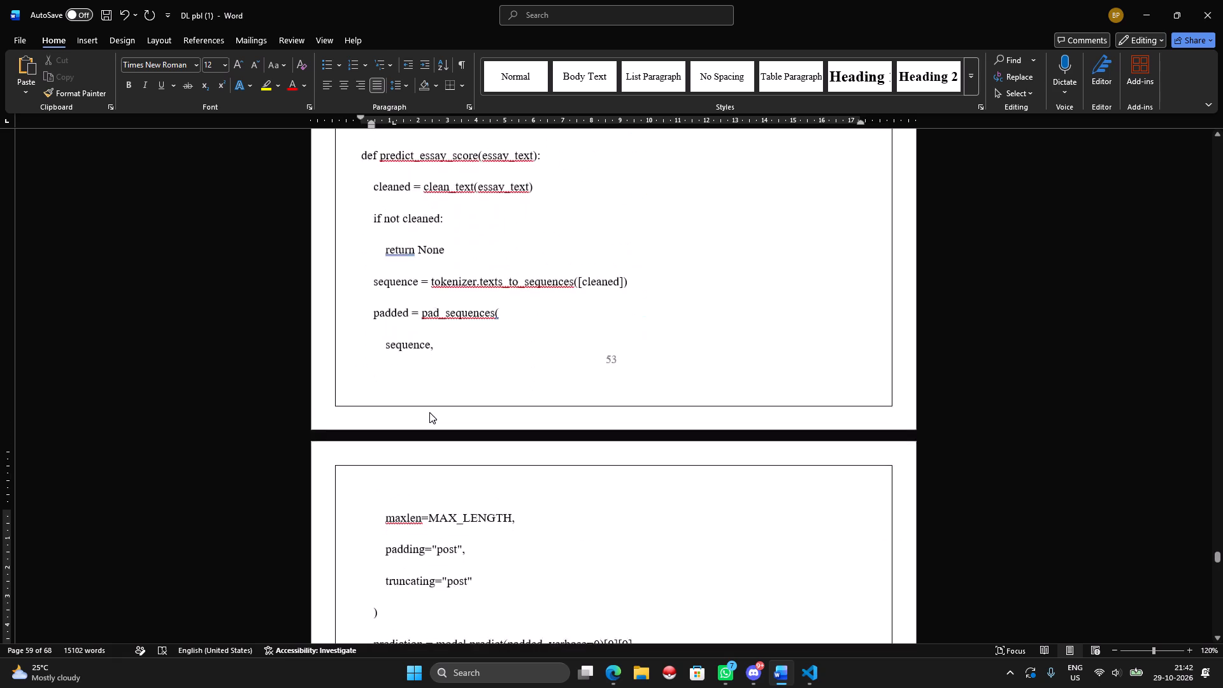
scroll(429, 412, "down", 15)
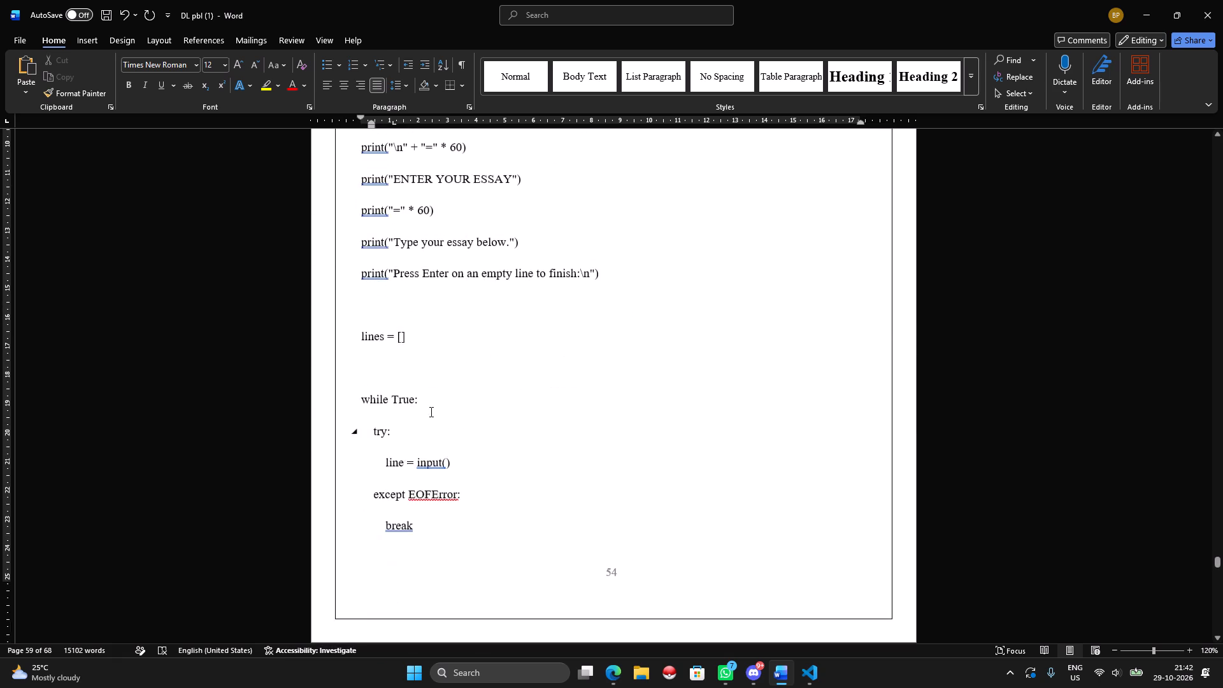
scroll(430, 412, "down", 15)
scroll(429, 412, "up", 8)
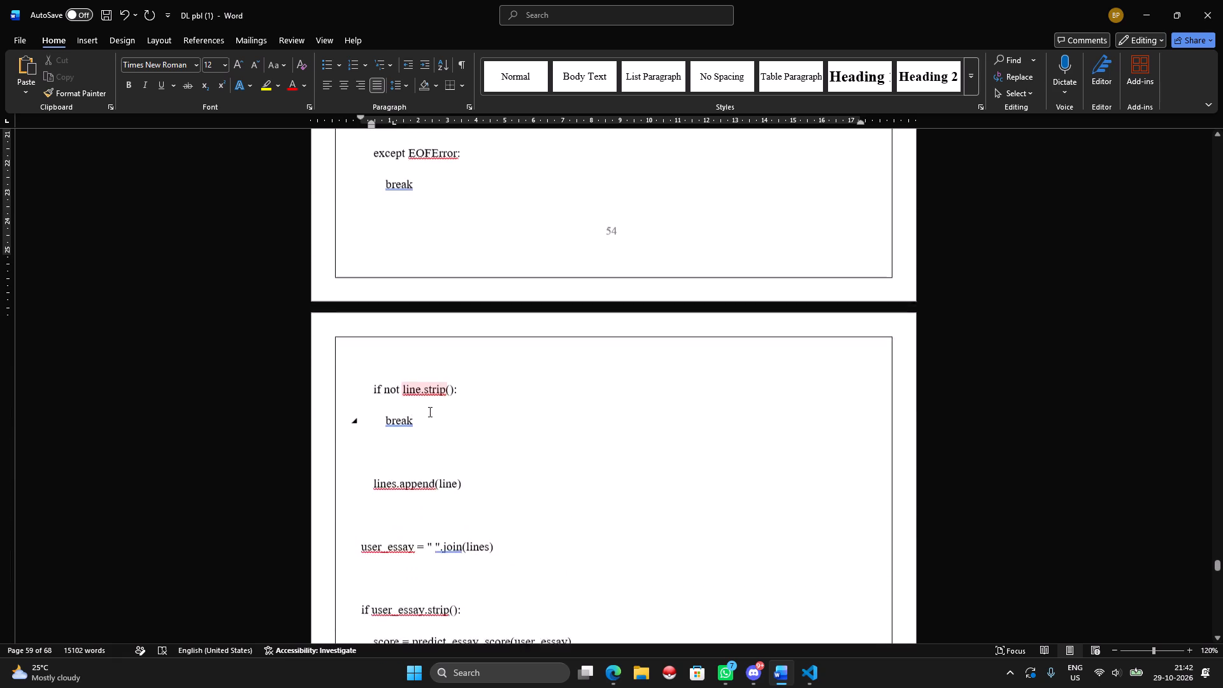
scroll(429, 412, "up", 10)
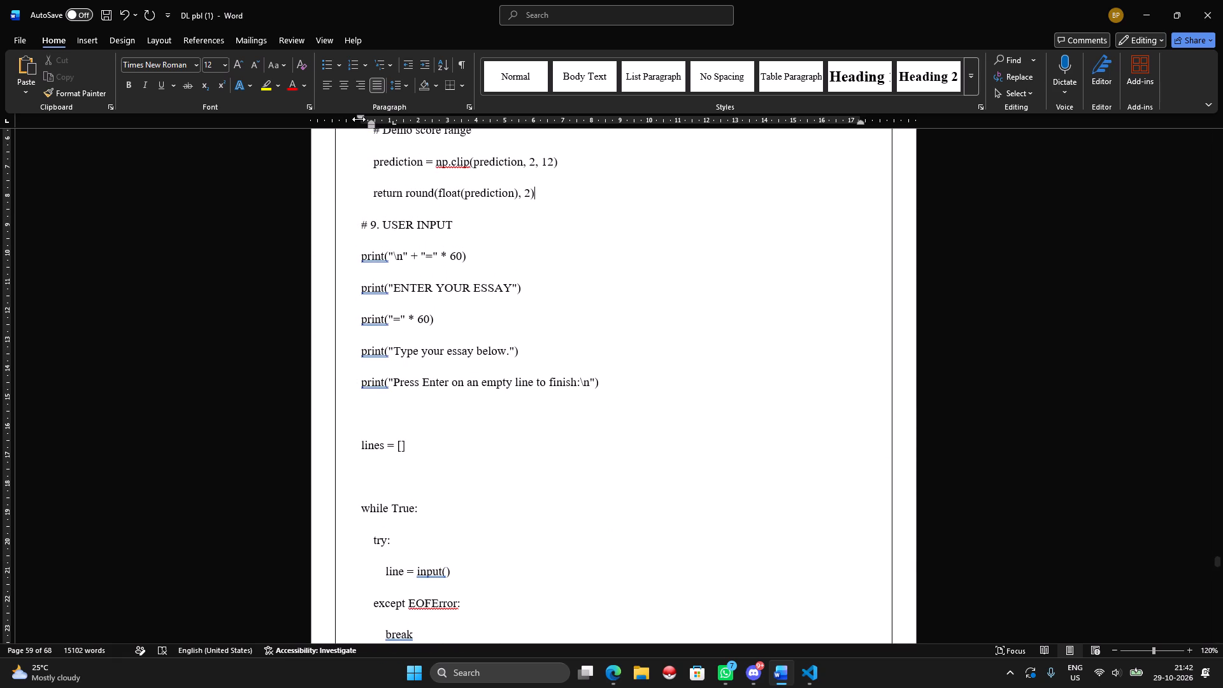
Slightly increase the first-line indent of the "return round(float(prediction), 2)" line.
left_click_drag(362, 117, 367, 117)
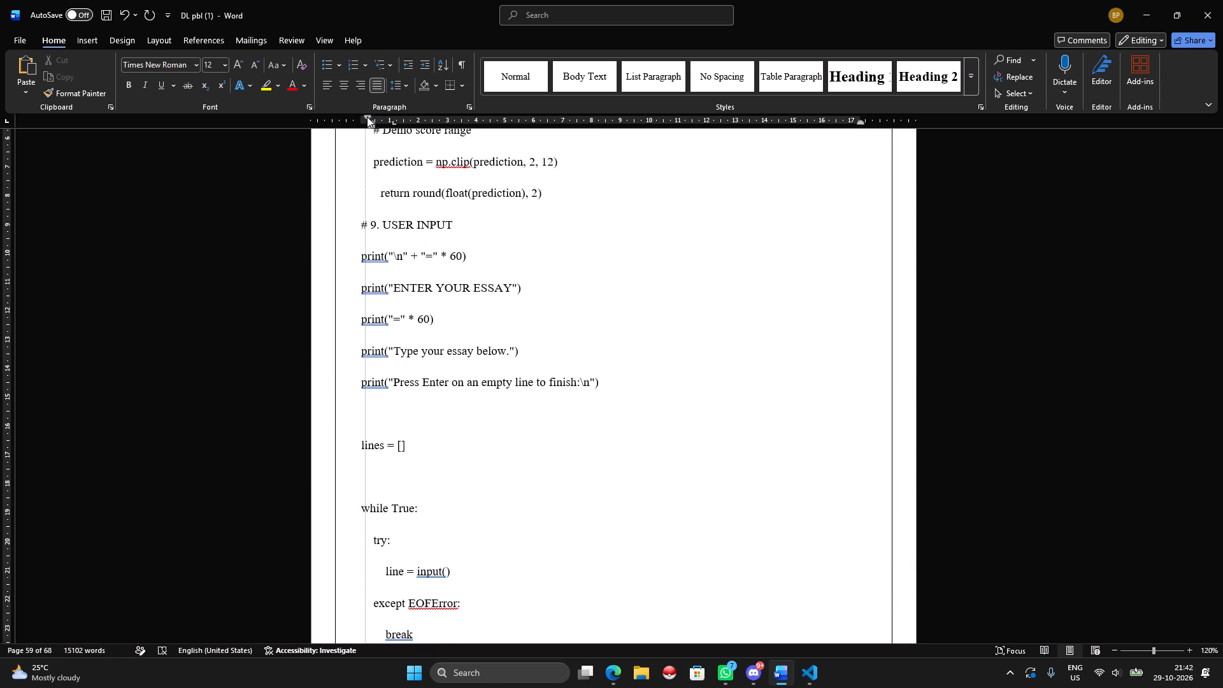
left_click_drag(367, 117, 368, 117)
left_click_drag(368, 117, 368, 115)
left_click(407, 234)
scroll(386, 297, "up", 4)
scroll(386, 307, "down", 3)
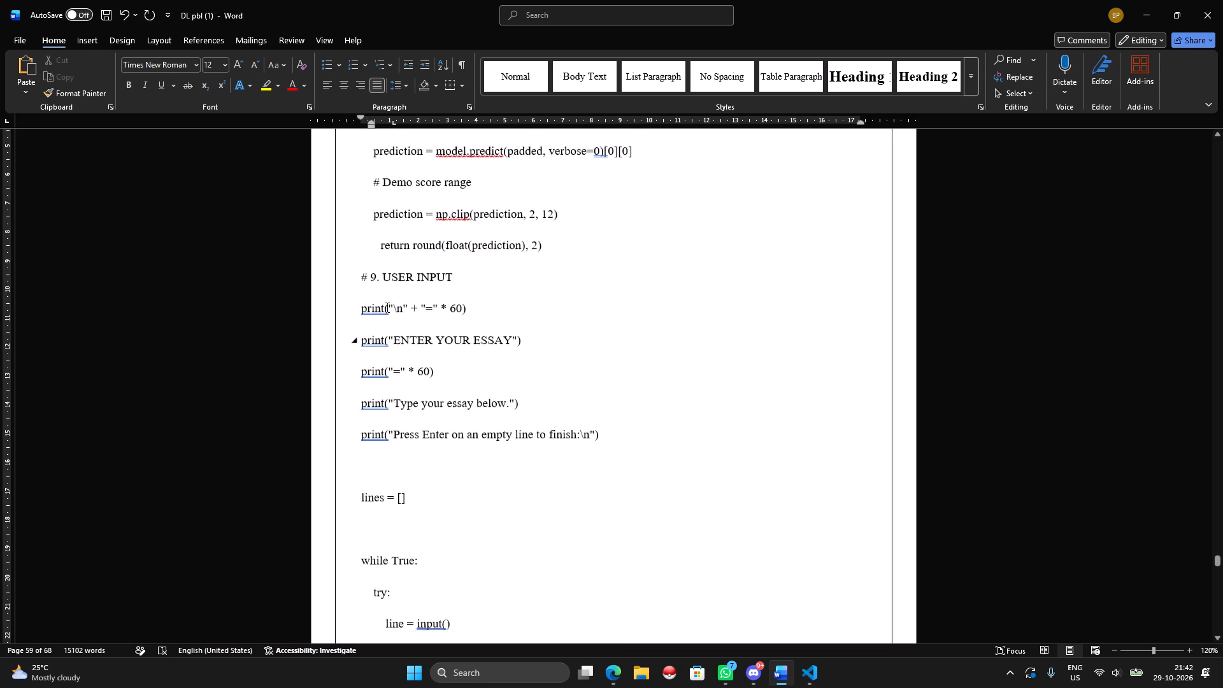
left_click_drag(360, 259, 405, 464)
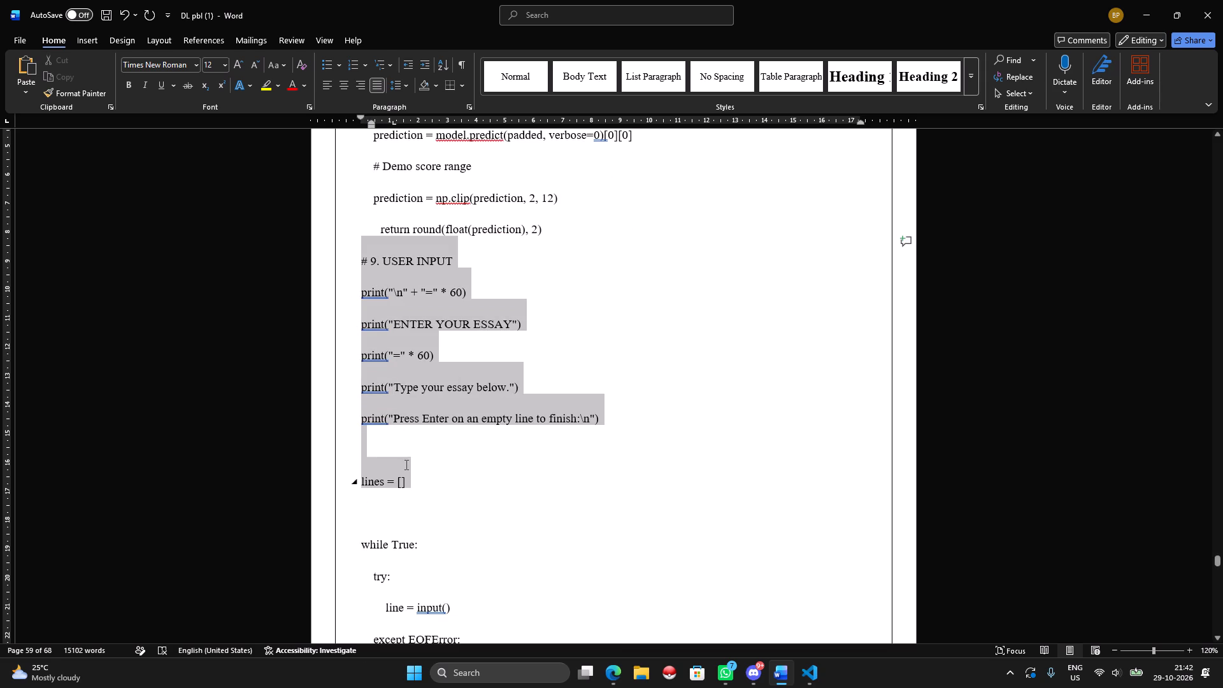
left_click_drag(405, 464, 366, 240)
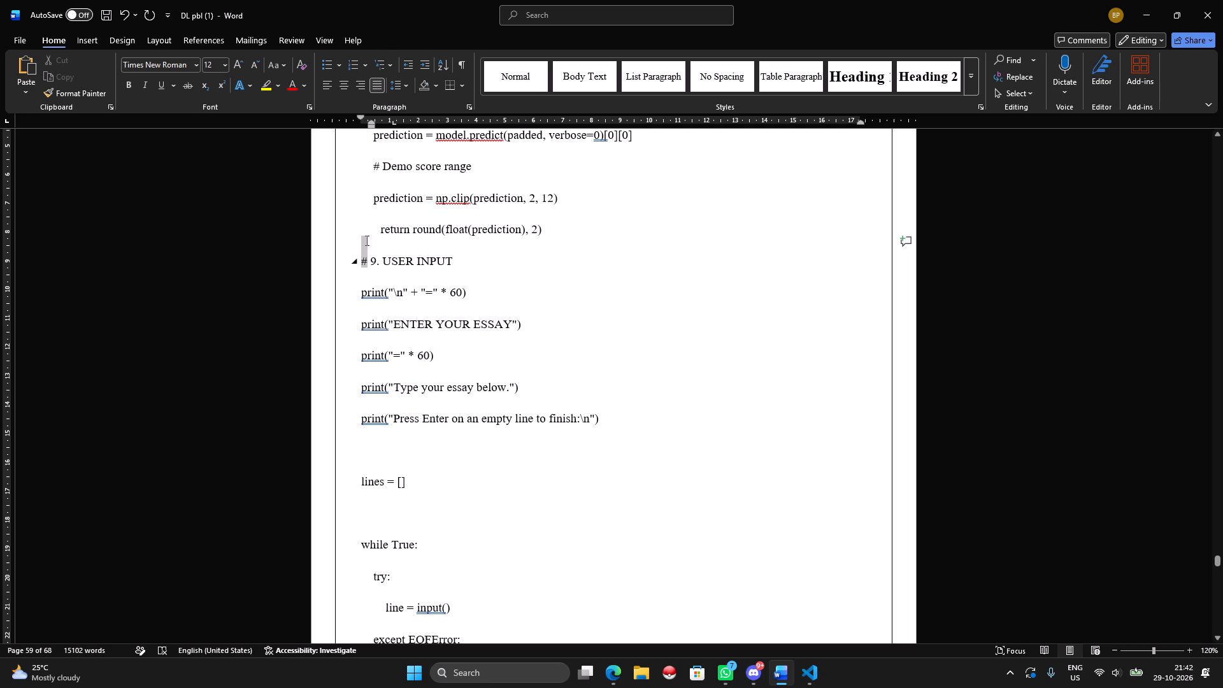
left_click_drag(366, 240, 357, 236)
Compare the indentation of the model evaluation and score prediction code with the lines around it.
scroll(396, 296, "up", 10)
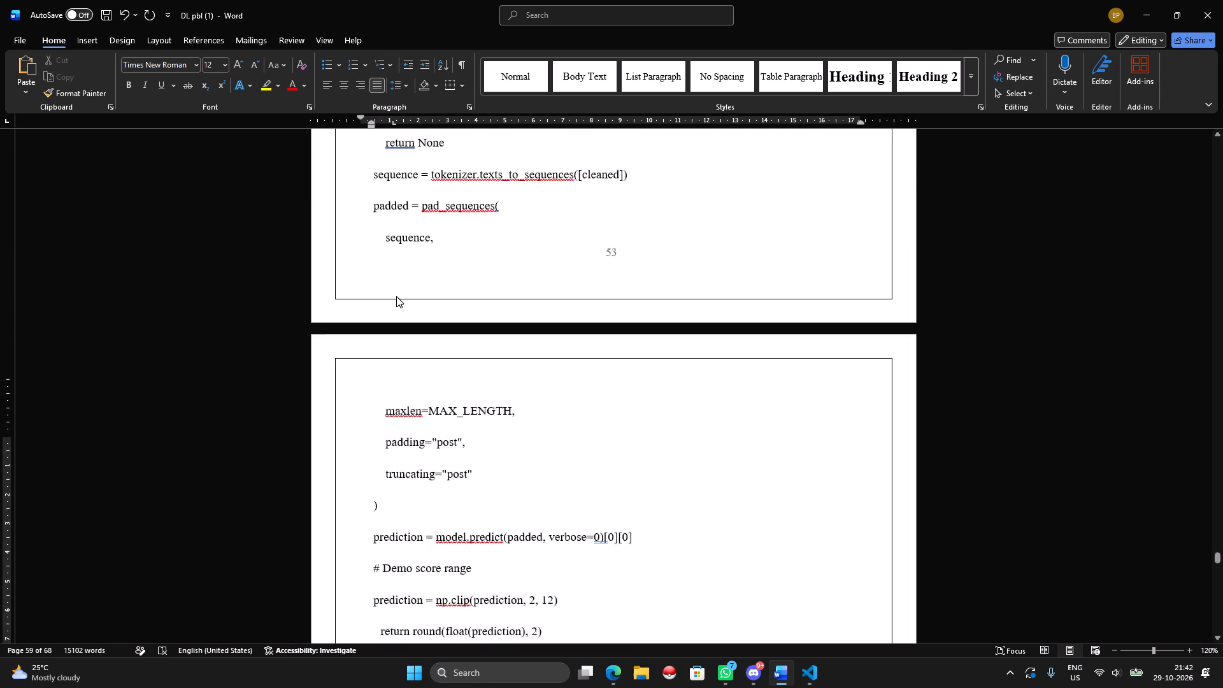
scroll(396, 296, "up", 14)
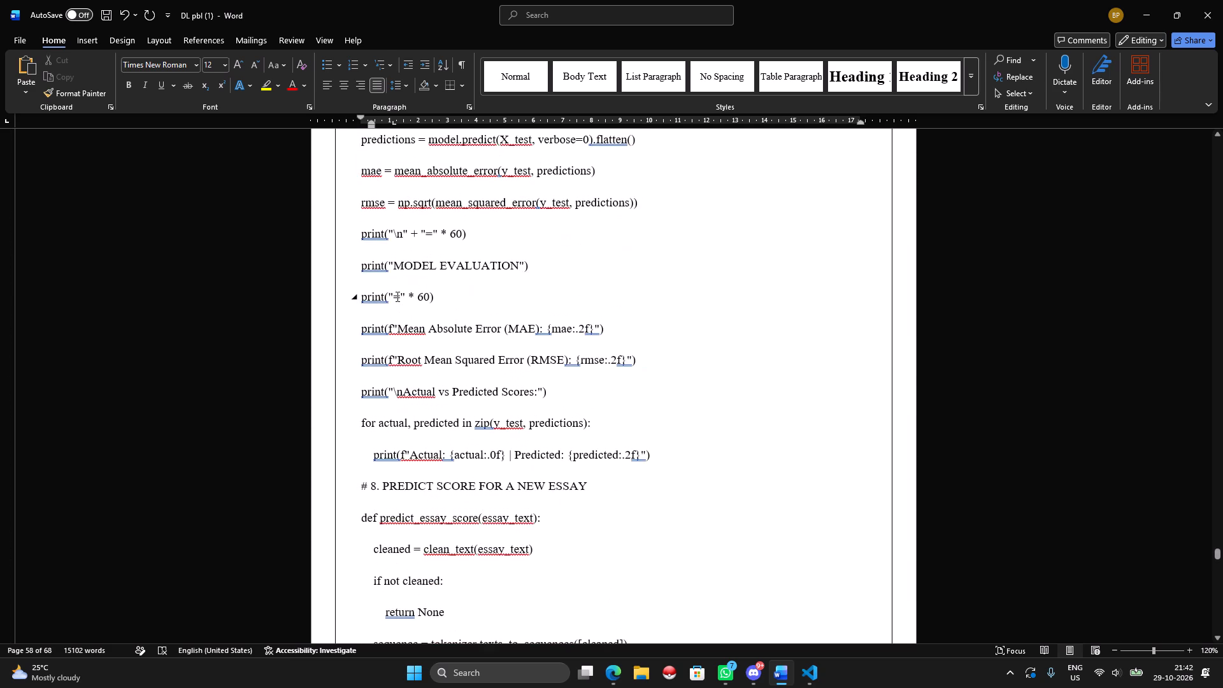
scroll(396, 297, "down", 19)
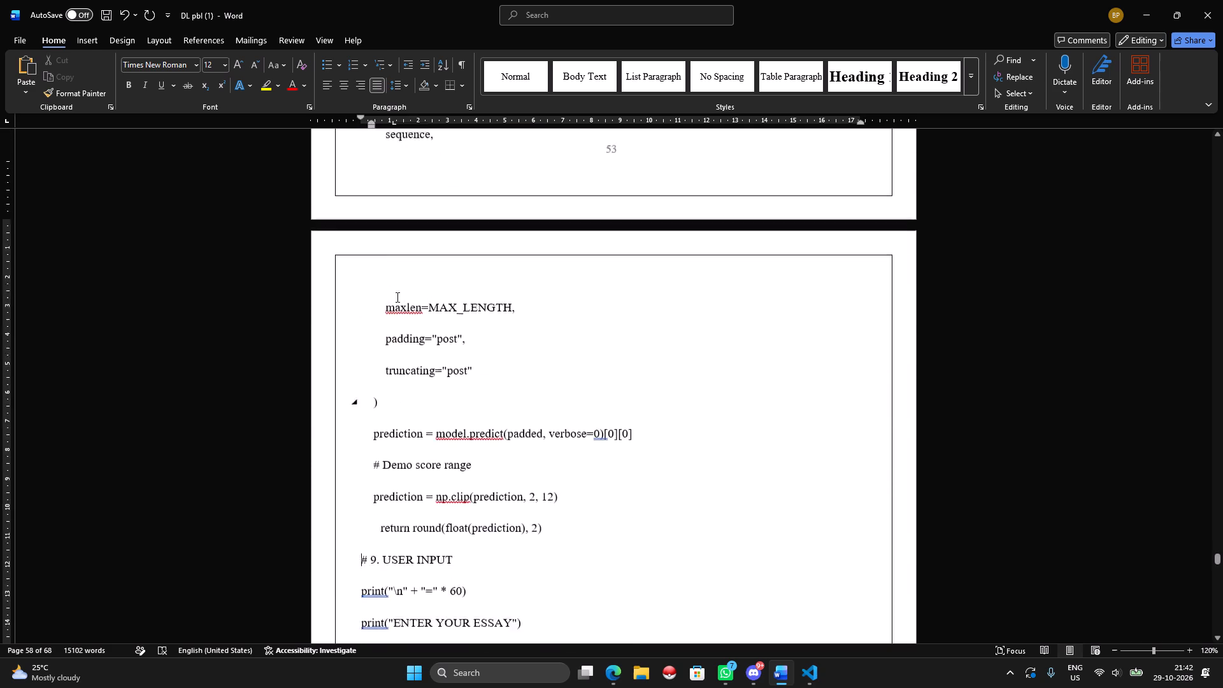
Delete the blank lines above "lines = []" and above "while True:" in the user input code.
scroll(396, 297, "down", 14)
scroll(396, 305, "up", 4)
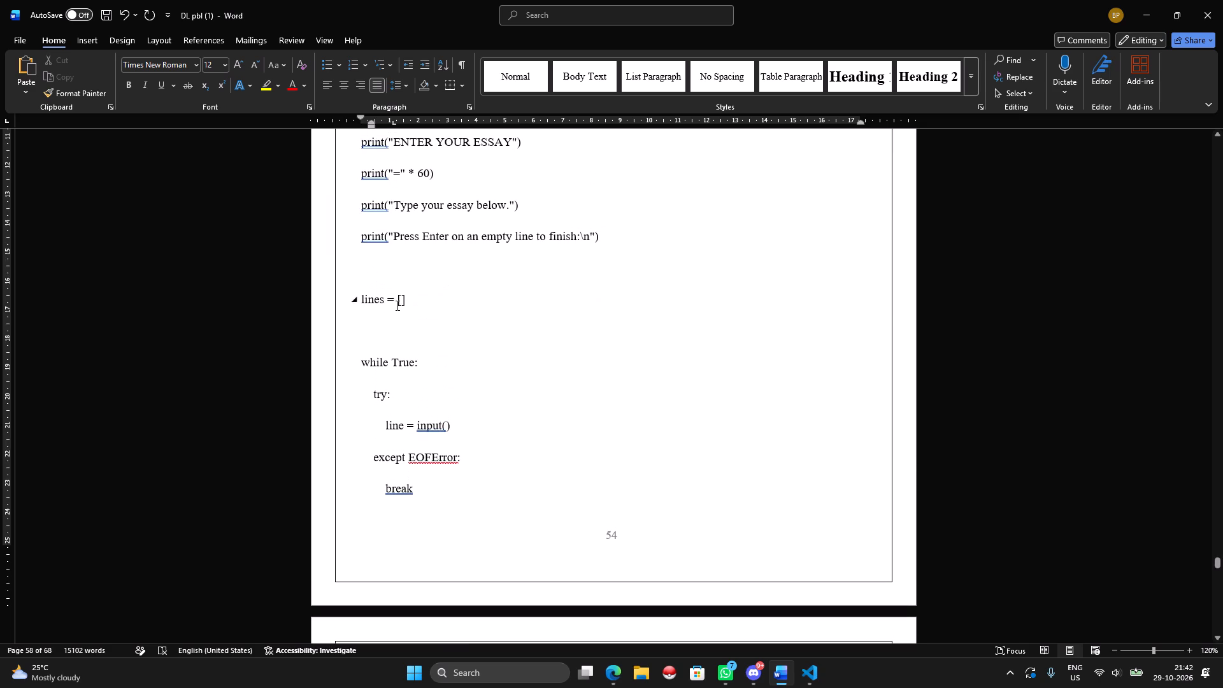
left_click(376, 267)
key("BackSpace")
key("BackSpace")
key("BackSpace")
left_click(383, 299)
key("BackSpace")
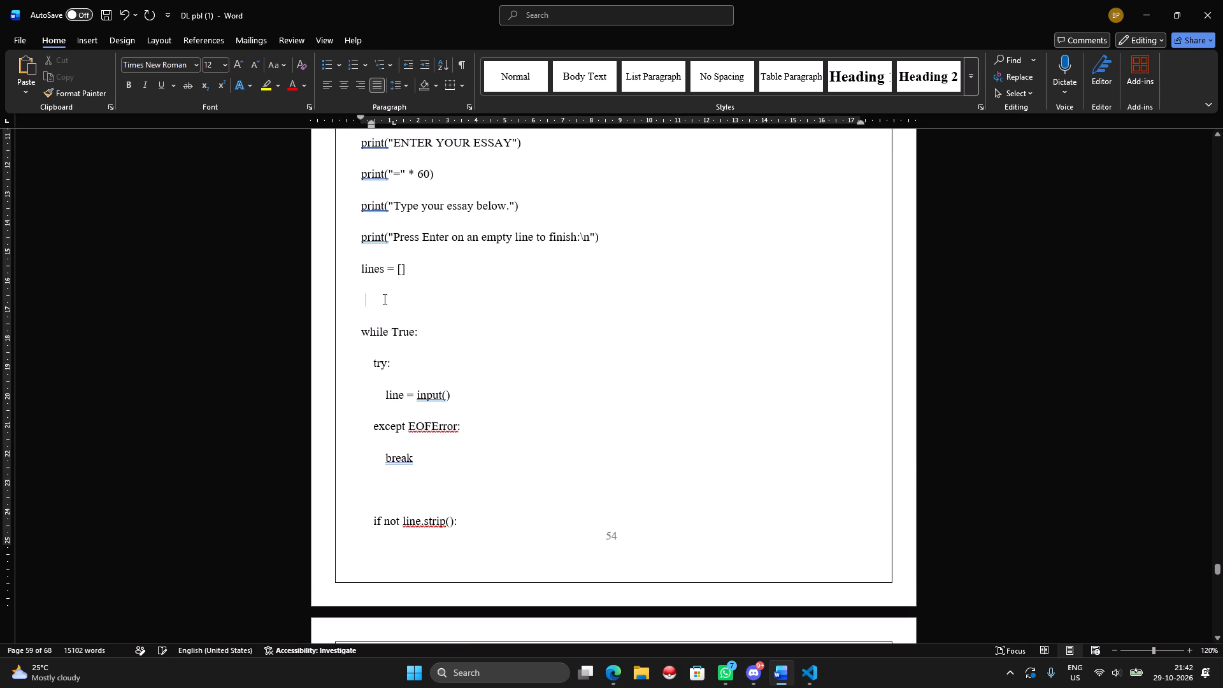
key("BackSpace")
key("BackSpace")
Delete the blank lines above "if not line.strip():" and above the line that joins the lines into user_essay.
scroll(406, 372, "down", 2)
left_click(389, 384)
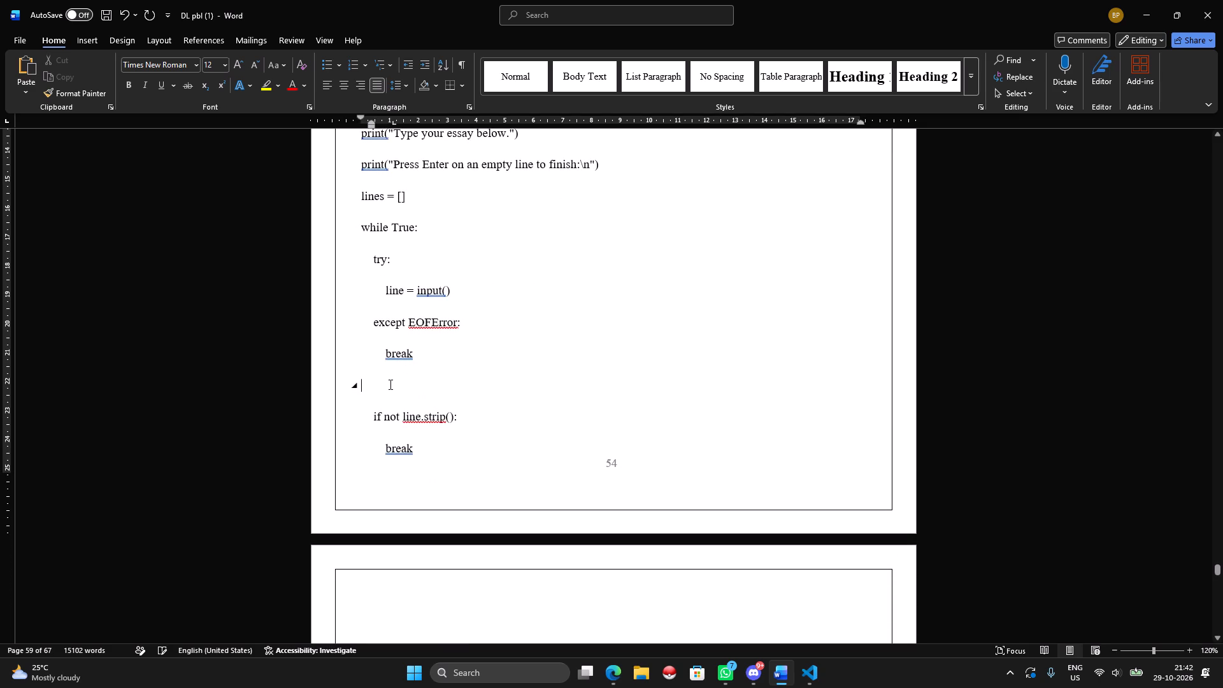
key("BackSpace")
key("BackSpace")
key("BackSpace")
scroll(389, 387, "down", 6)
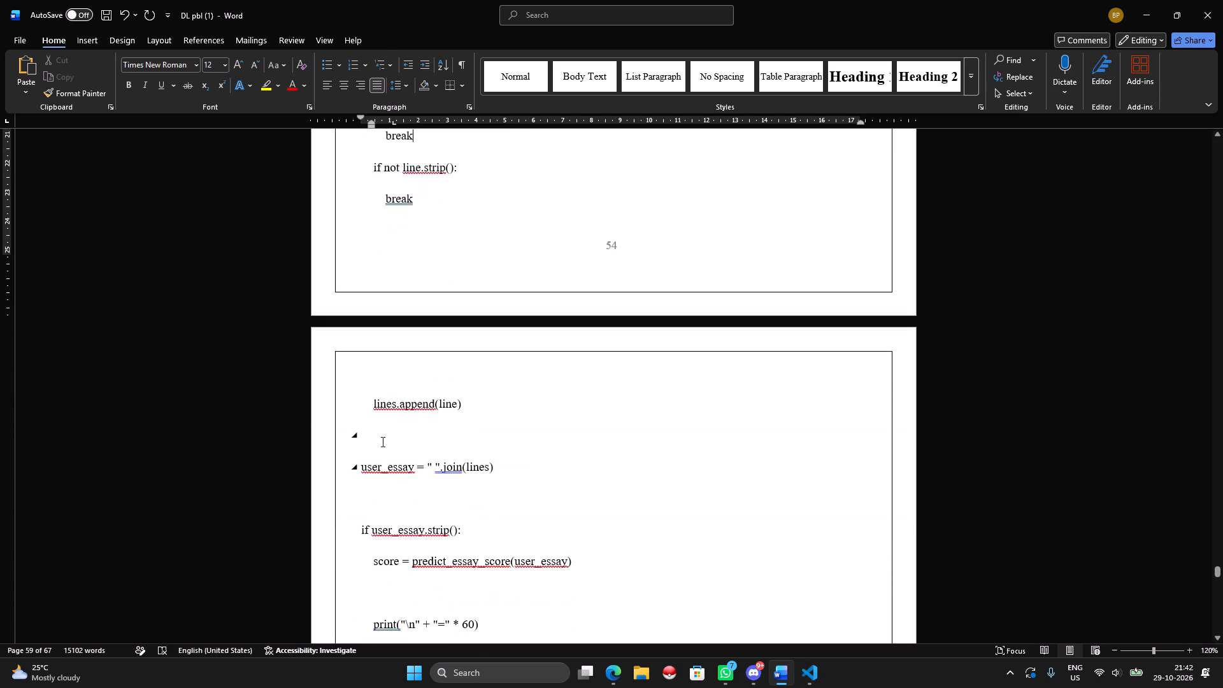
left_click(383, 443)
key("BackSpace")
left_click(389, 433)
key("BackSpace")
key("BackSpace")
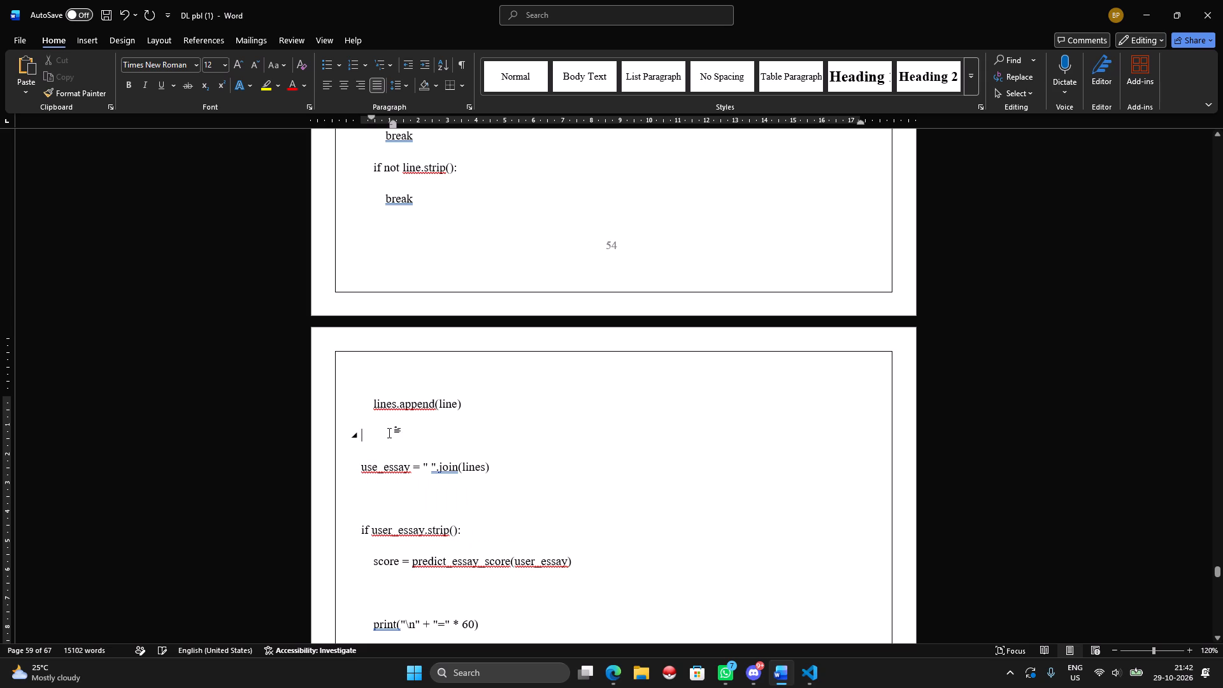
key("BackSpace")
Delete the blank lines above "if user_essay.strip():" and below the "score = predict_essay_score(user_essay)" line.
scroll(389, 433, "down", 2)
left_click(385, 392)
key("BackSpace")
key("BackSpace")
key("BackSpace")
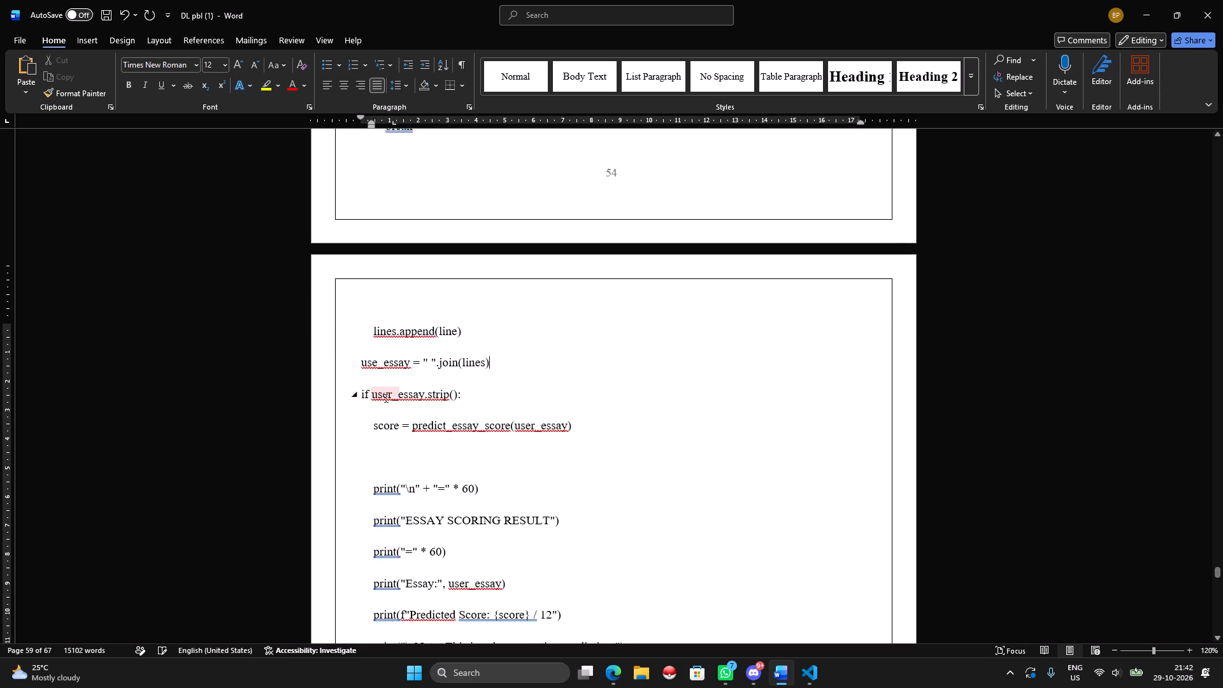
scroll(385, 405, "down", 2)
left_click(388, 387)
key("BackSpace")
key("BackSpace")
key("BackSpace")
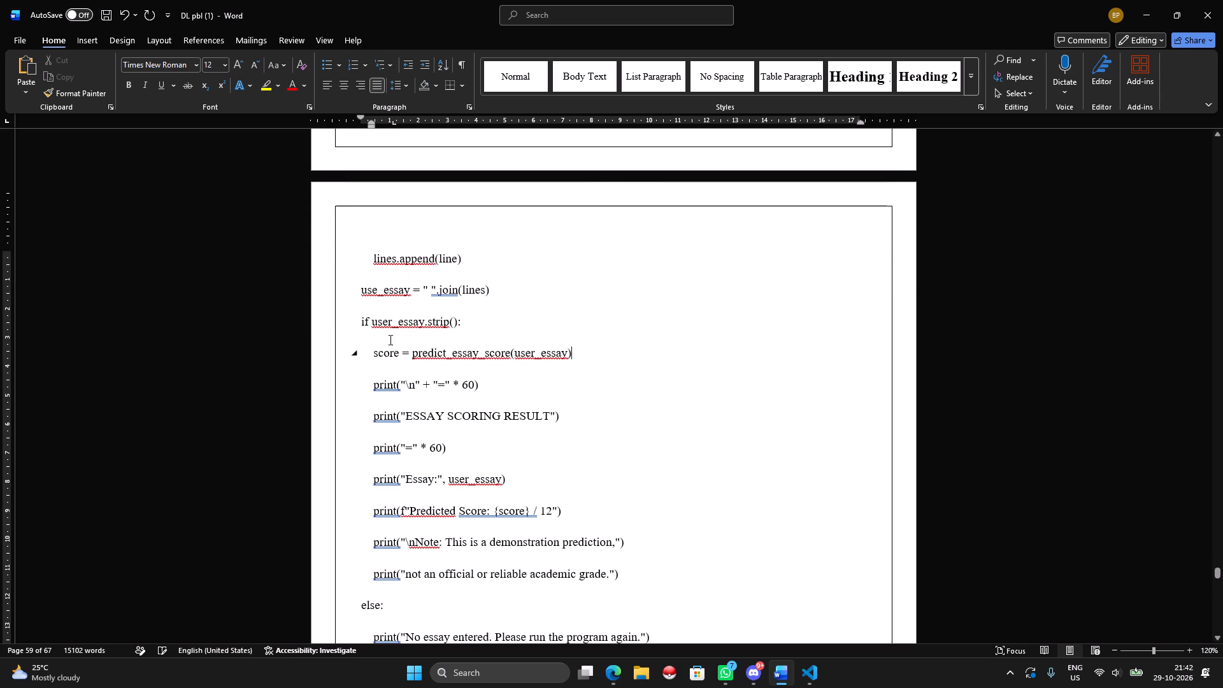
Restore the missing "r" so the variable in the join line reads user_essay.
left_click(376, 292)
key("r")
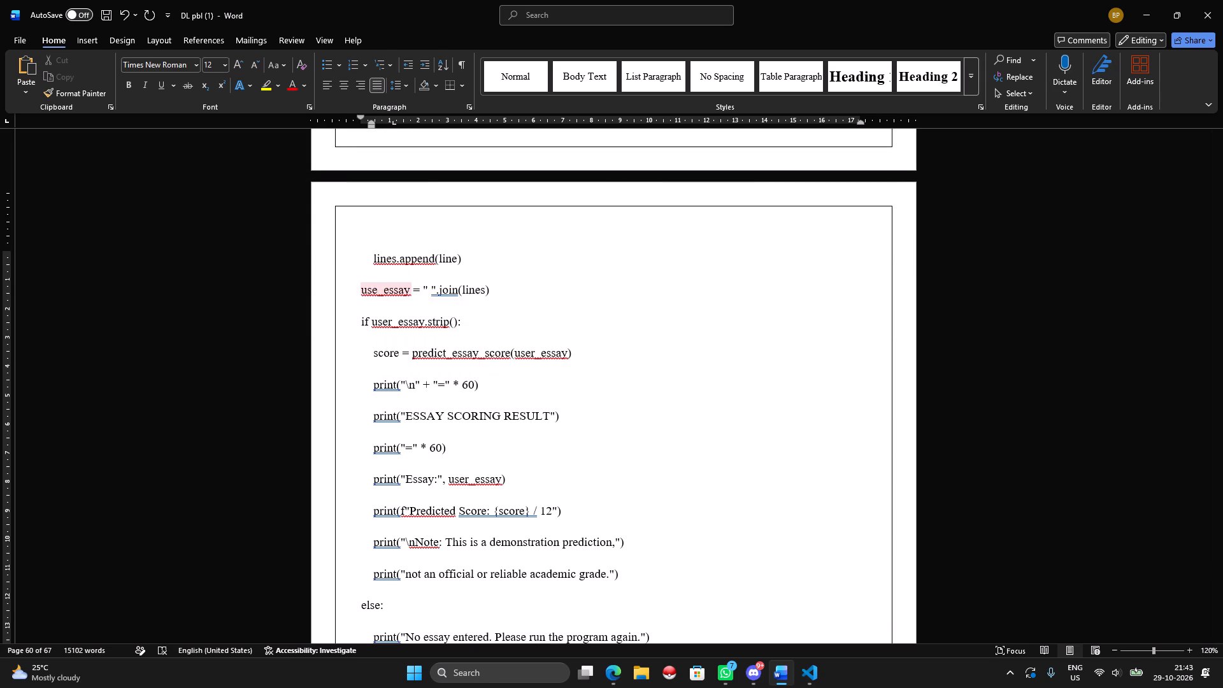
Delete the blank line above the "# 10. SAVE TRAINED MODEL" comment.
scroll(416, 399, "down", 7)
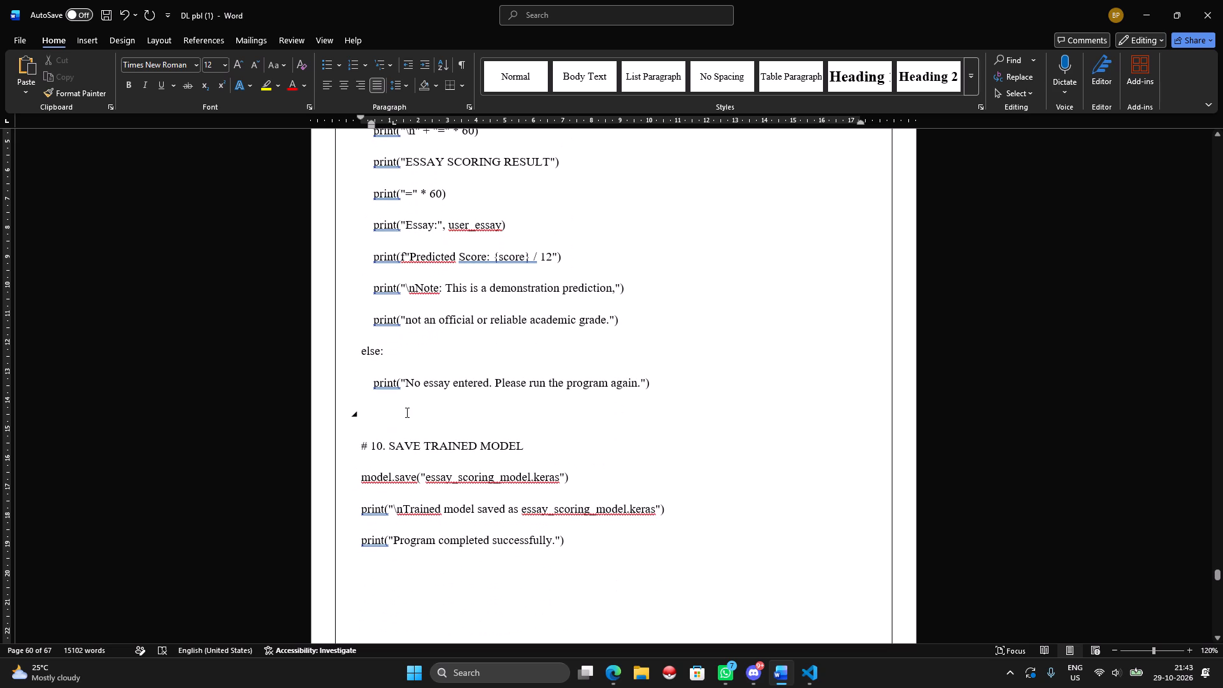
left_click(405, 412)
key("BackSpace")
key("BackSpace")
key("BackSpace")
Review the section 7.3 code from its last line back up to the start of chapter 7.
scroll(407, 385, "down", 6)
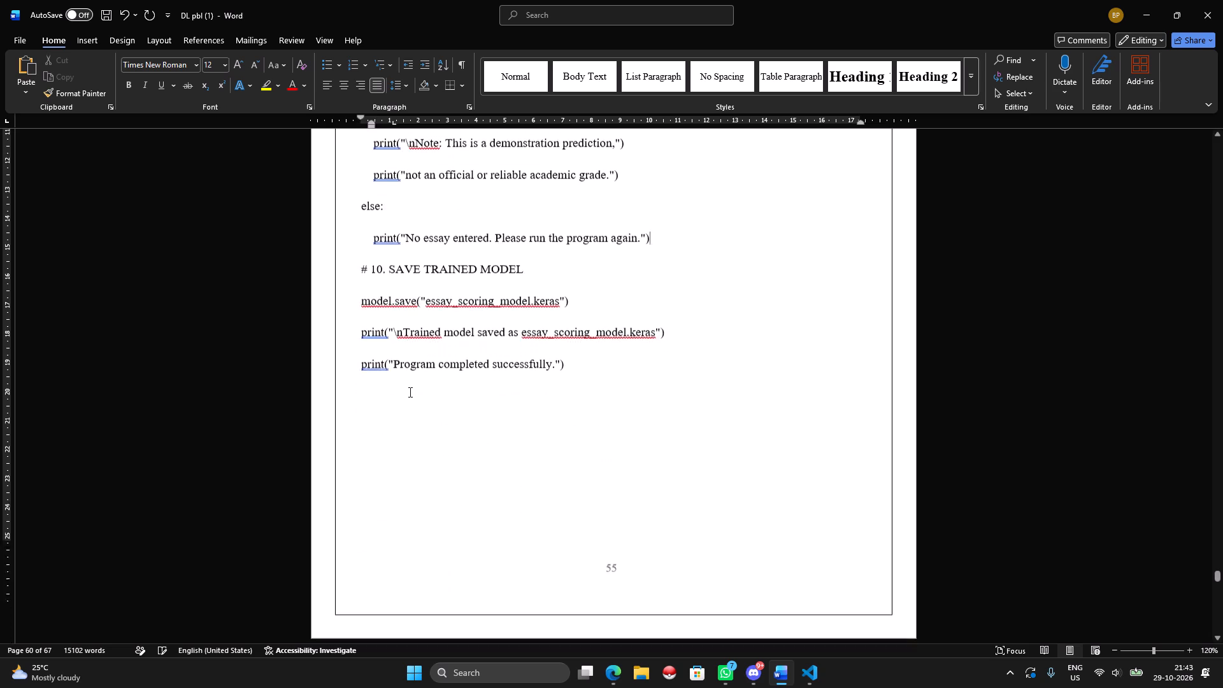
scroll(409, 392, "down", 6)
scroll(408, 392, "up", 9)
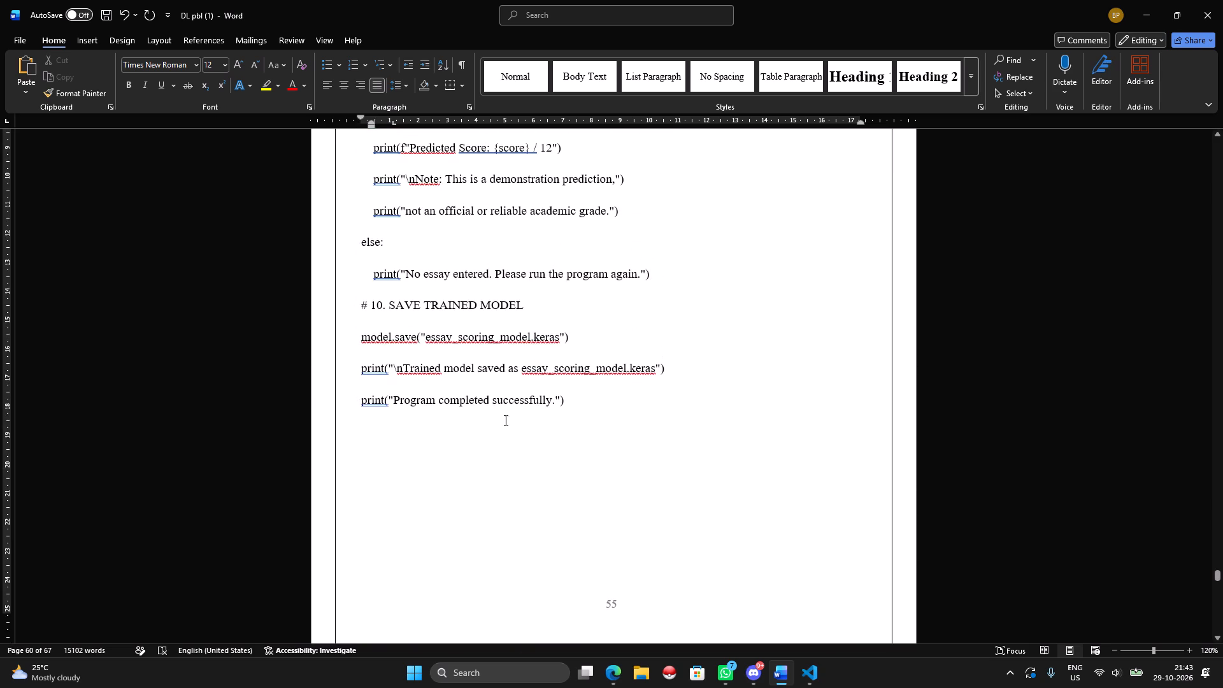
scroll(508, 424, "up", 20)
scroll(508, 424, "up", 18)
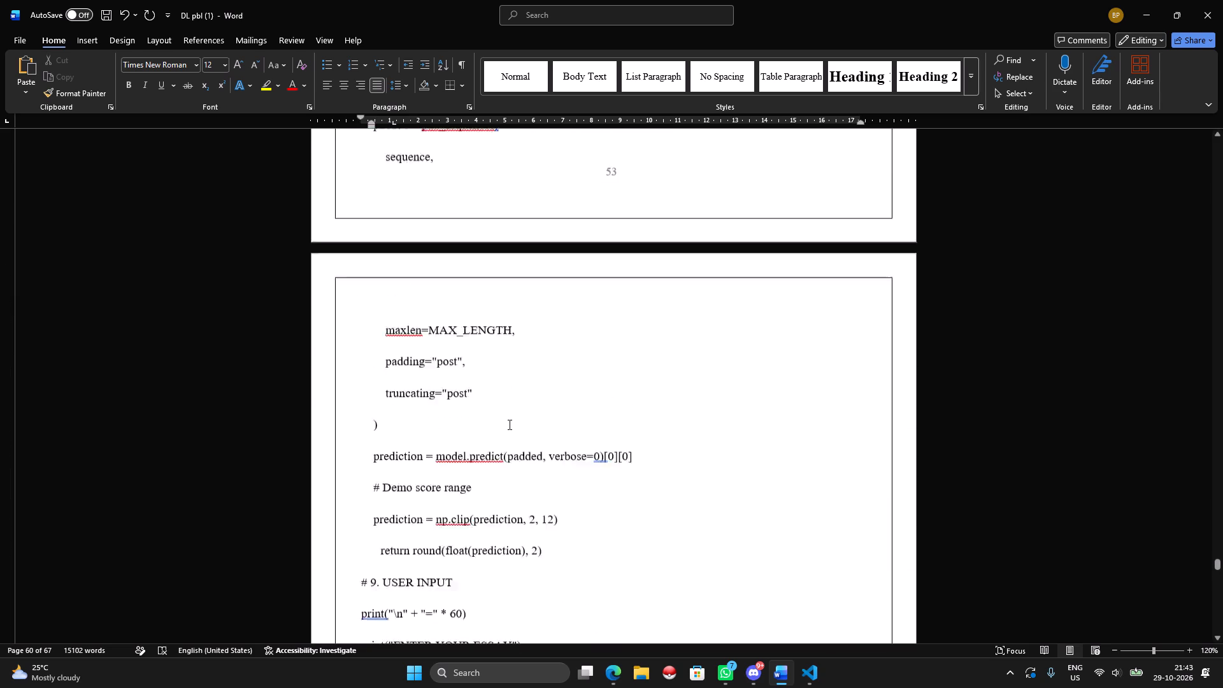
scroll(508, 424, "up", 13)
scroll(508, 424, "down", 3)
scroll(508, 424, "up", 20)
scroll(508, 424, "up", 9)
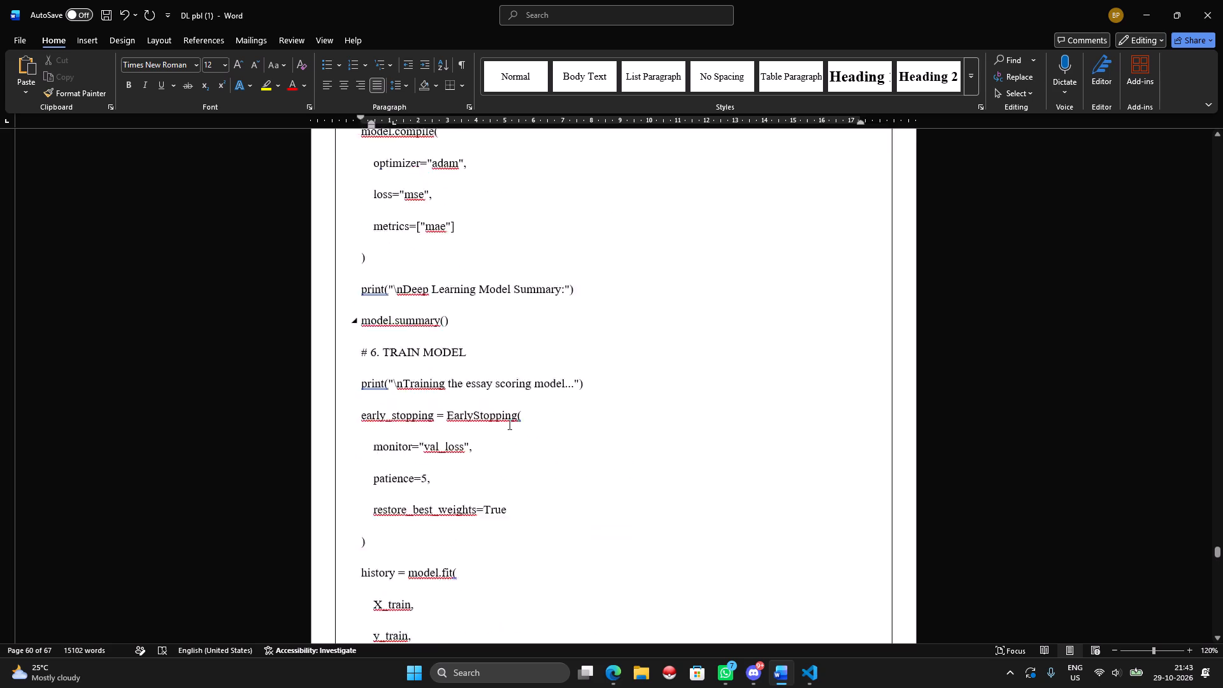
scroll(508, 424, "up", 20)
scroll(508, 424, "up", 20)
scroll(508, 424, "up", 8)
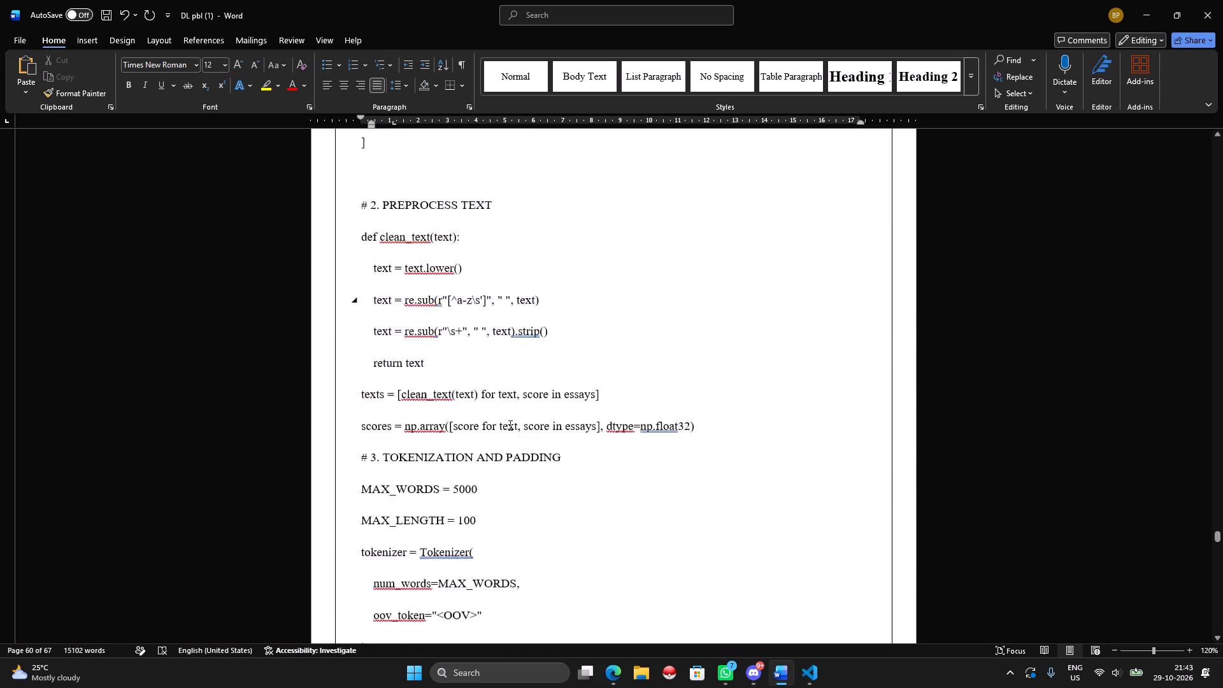
scroll(509, 425, "up", 20)
scroll(509, 425, "up", 13)
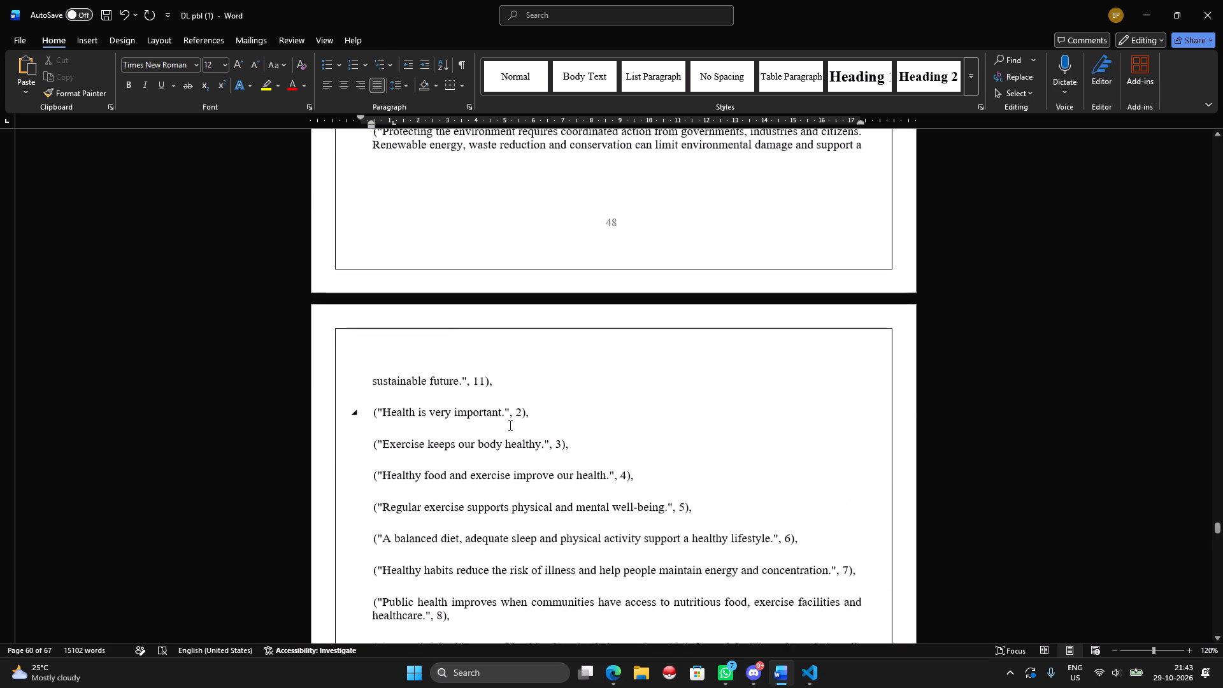
scroll(509, 425, "up", 20)
scroll(509, 425, "up", 7)
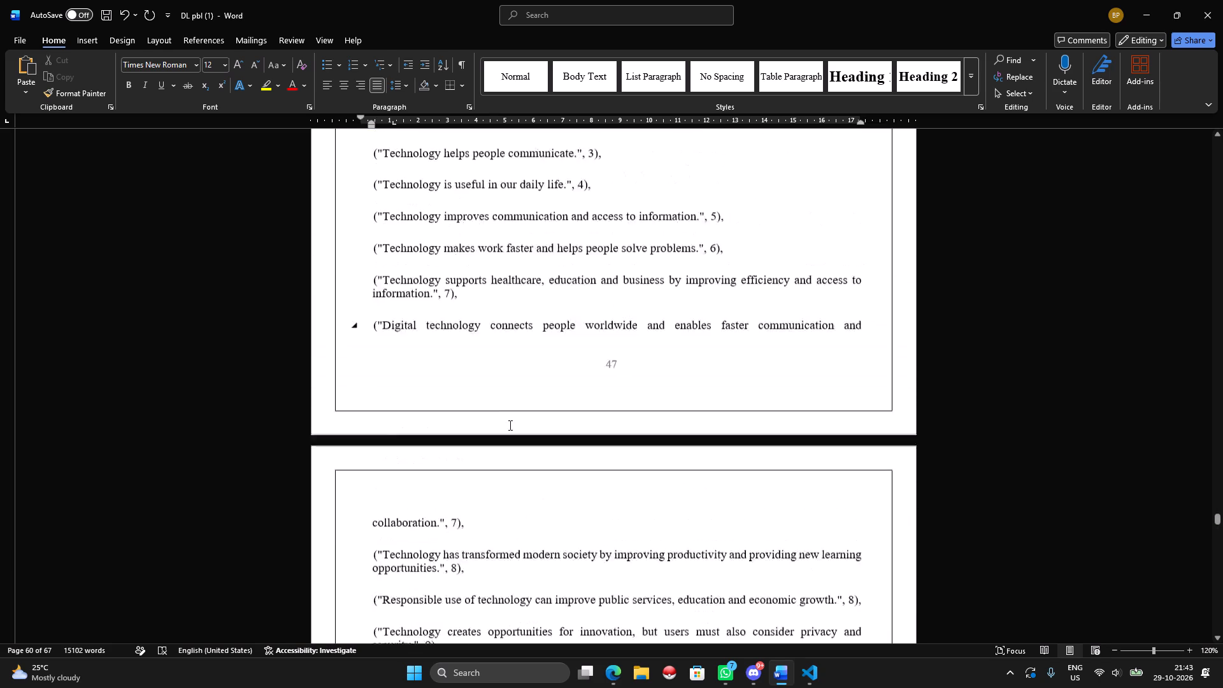
scroll(509, 425, "up", 20)
scroll(509, 425, "up", 13)
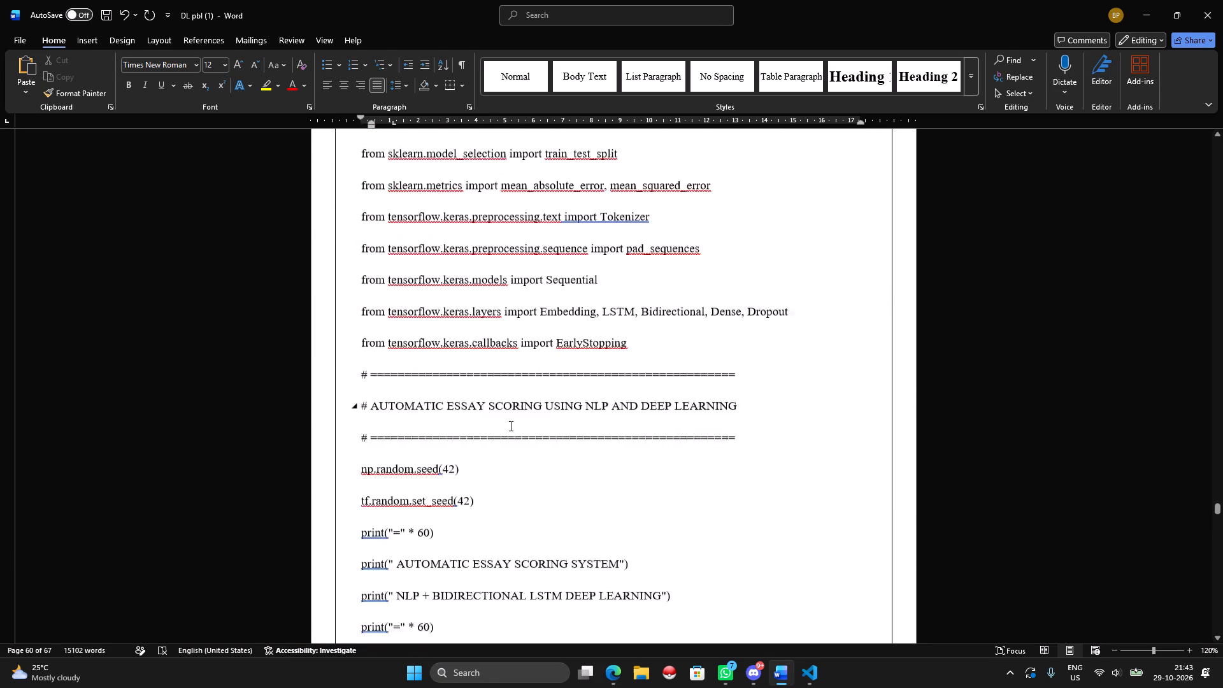
scroll(510, 426, "up", 20)
scroll(510, 426, "up", 12)
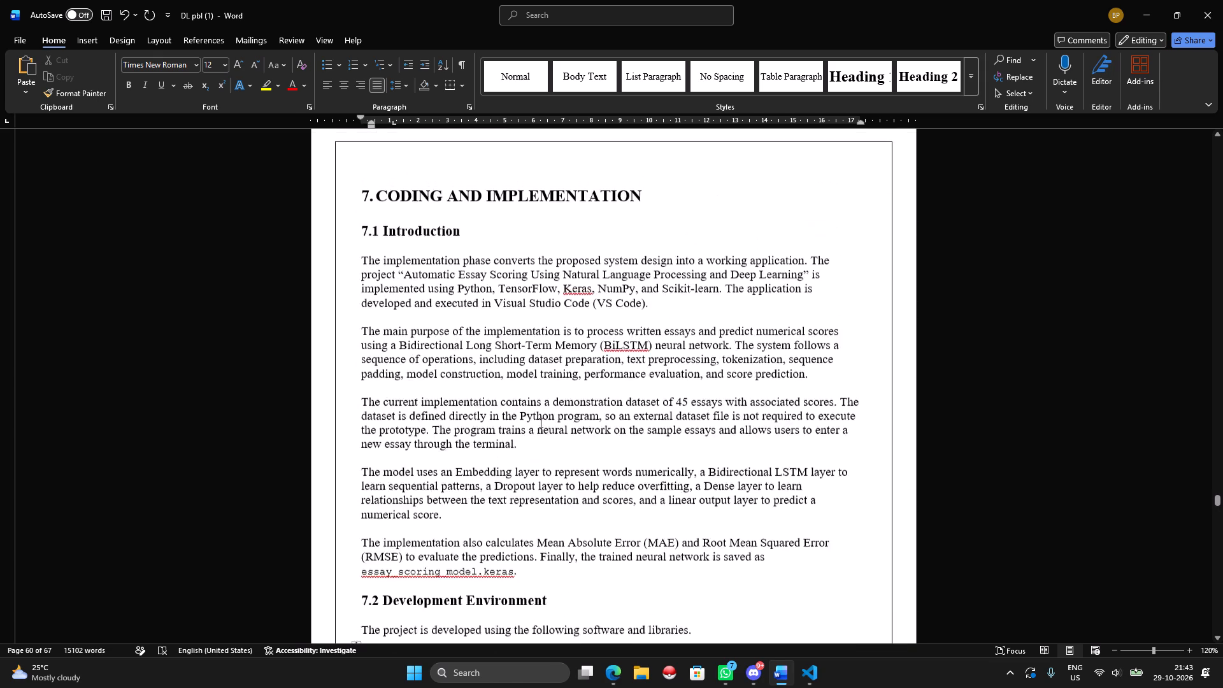
Justify all the text of sections 7.1 and 7.2, including the software table and the closing source-file sentence.
scroll(540, 422, "up", 2)
scroll(540, 422, "down", 6)
left_click_drag(360, 227, 403, 259)
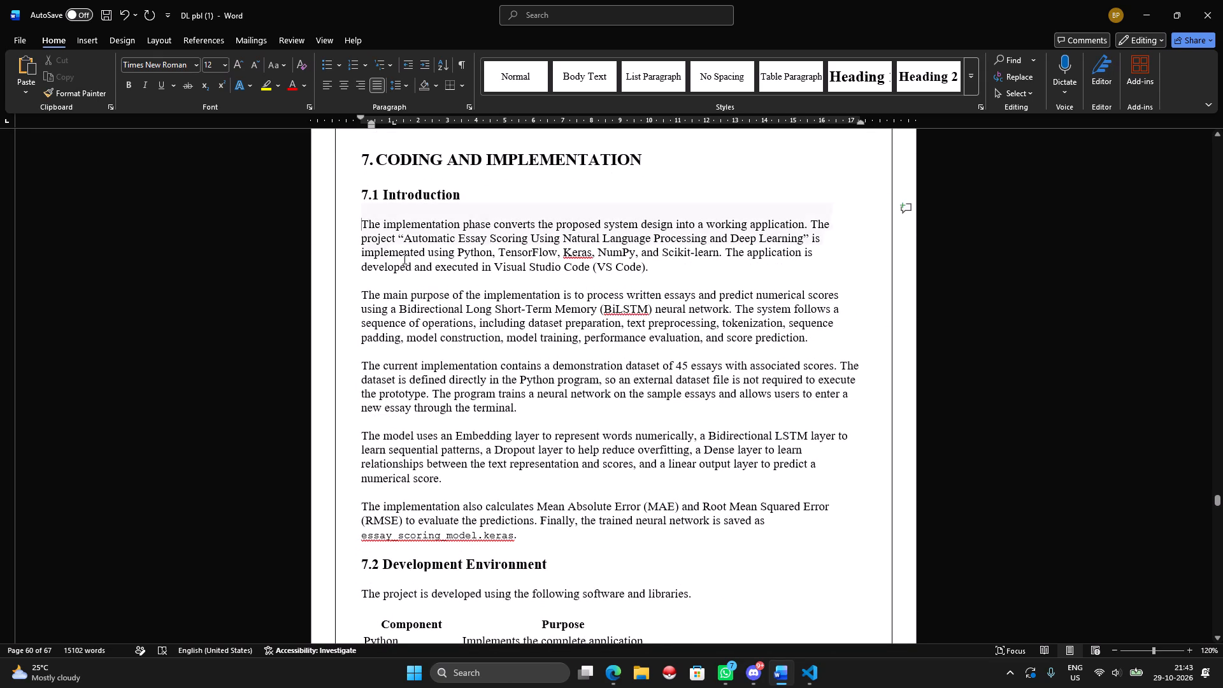
left_click_drag(403, 259, 727, 562)
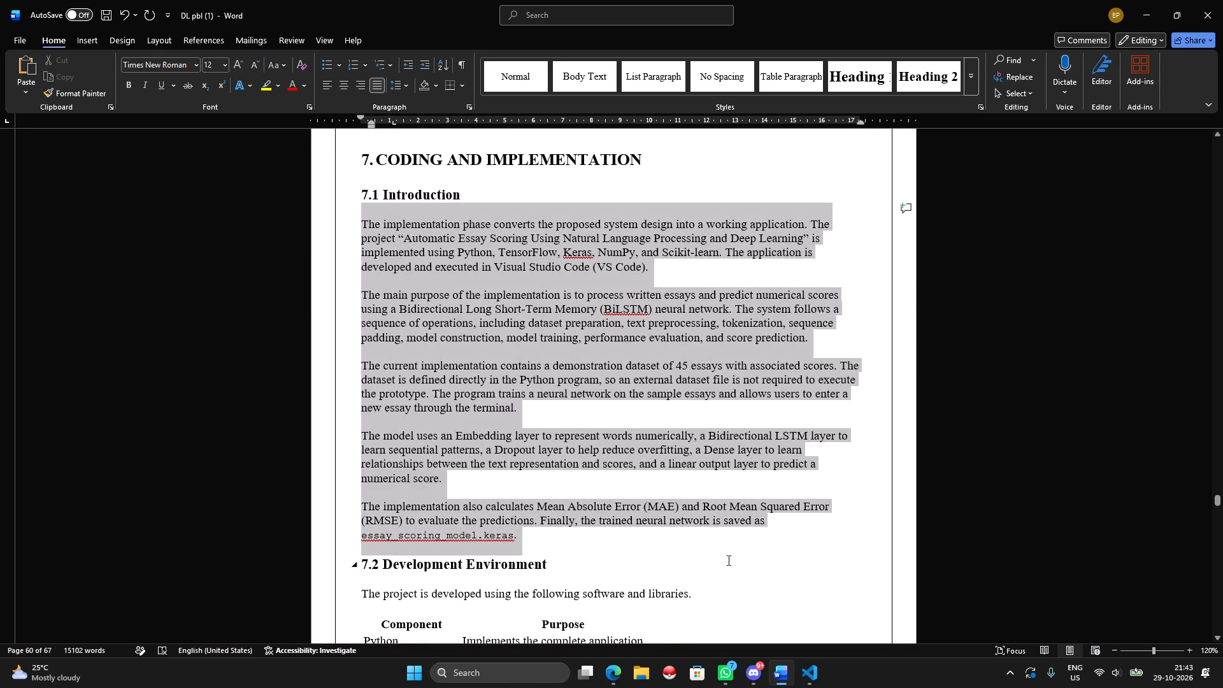
left_click_drag(727, 562, 780, 401)
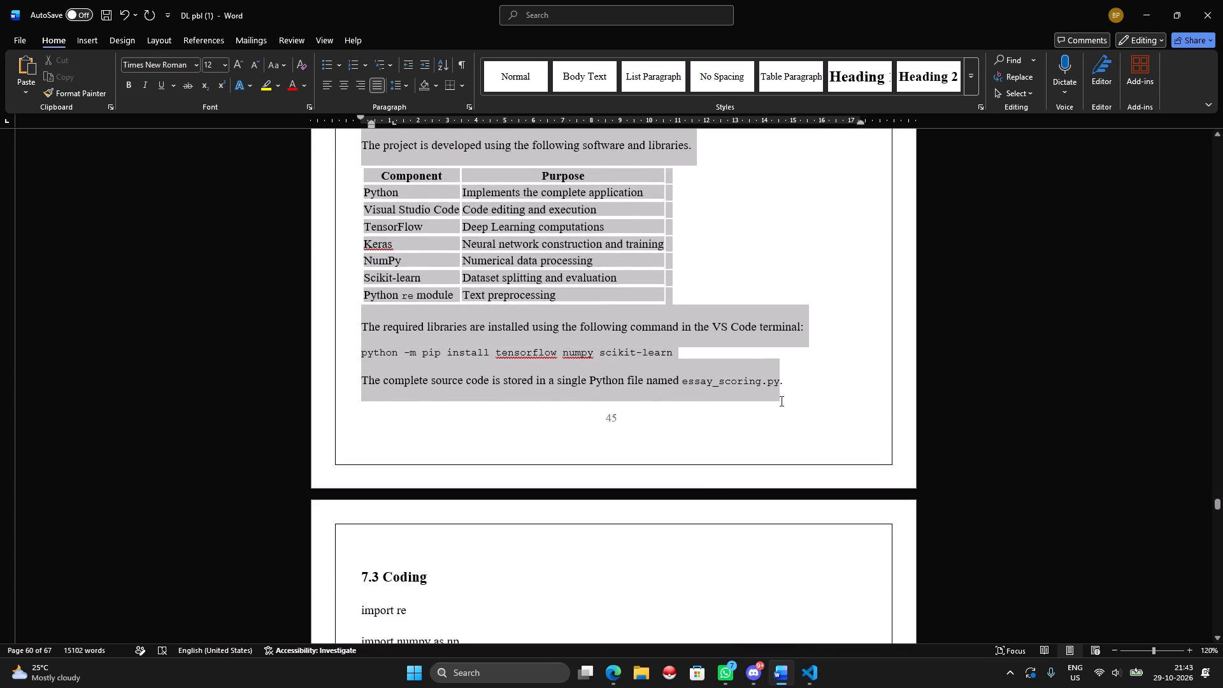
left_click_drag(780, 401, 785, 401)
left_click(376, 90)
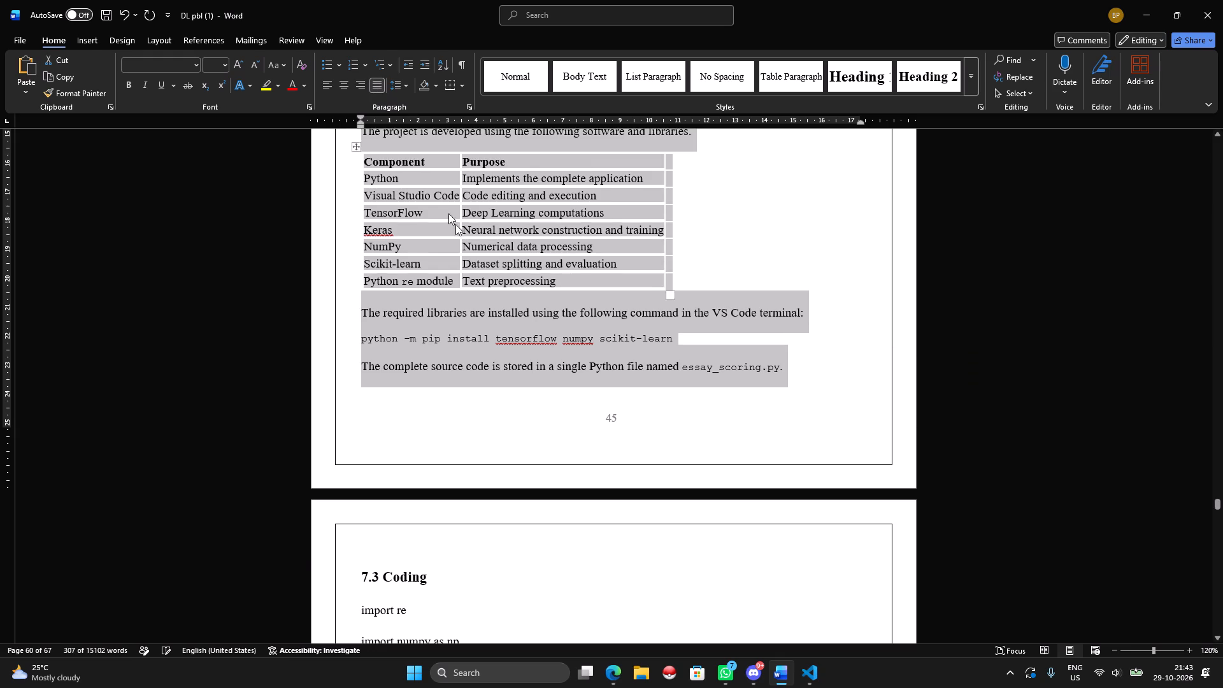
scroll(480, 265, "up", 15)
left_click(603, 383)
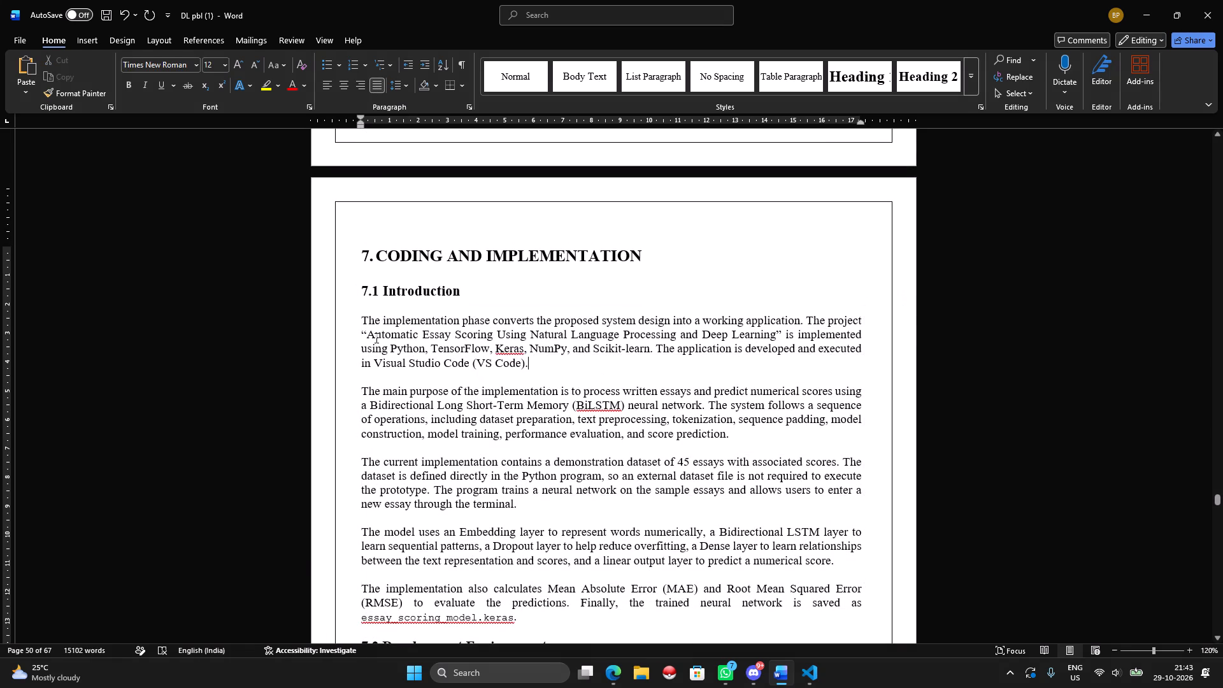
Set the line spacing of sections 7.1 and 7.2, from the first introduction paragraph to the source-file sentence, to 1.5.
left_click_drag(364, 318, 807, 470)
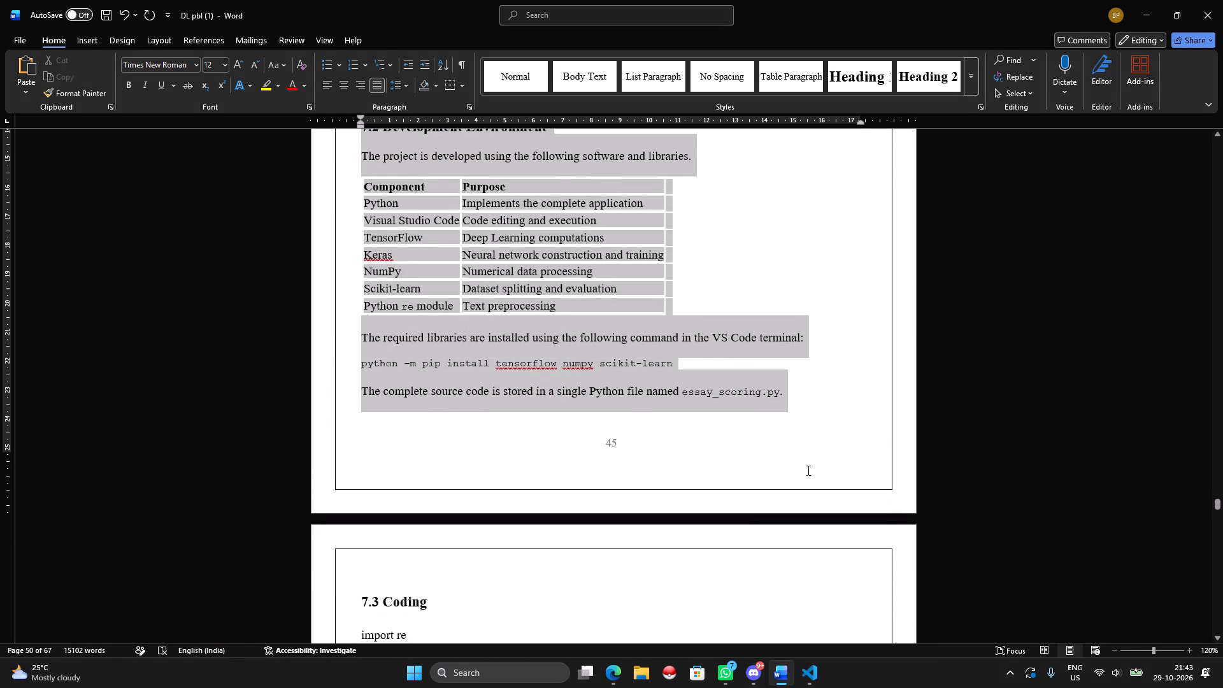
left_click_drag(807, 470, 818, 470)
left_click(408, 85)
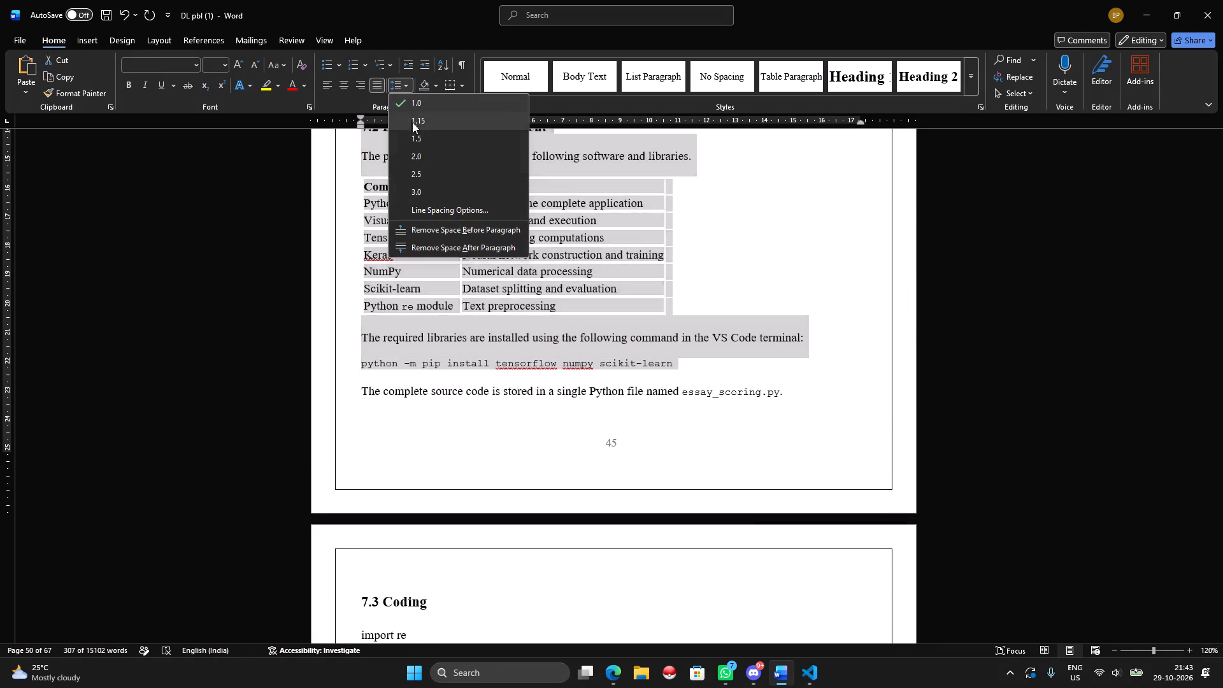
left_click(427, 134)
left_click(696, 354)
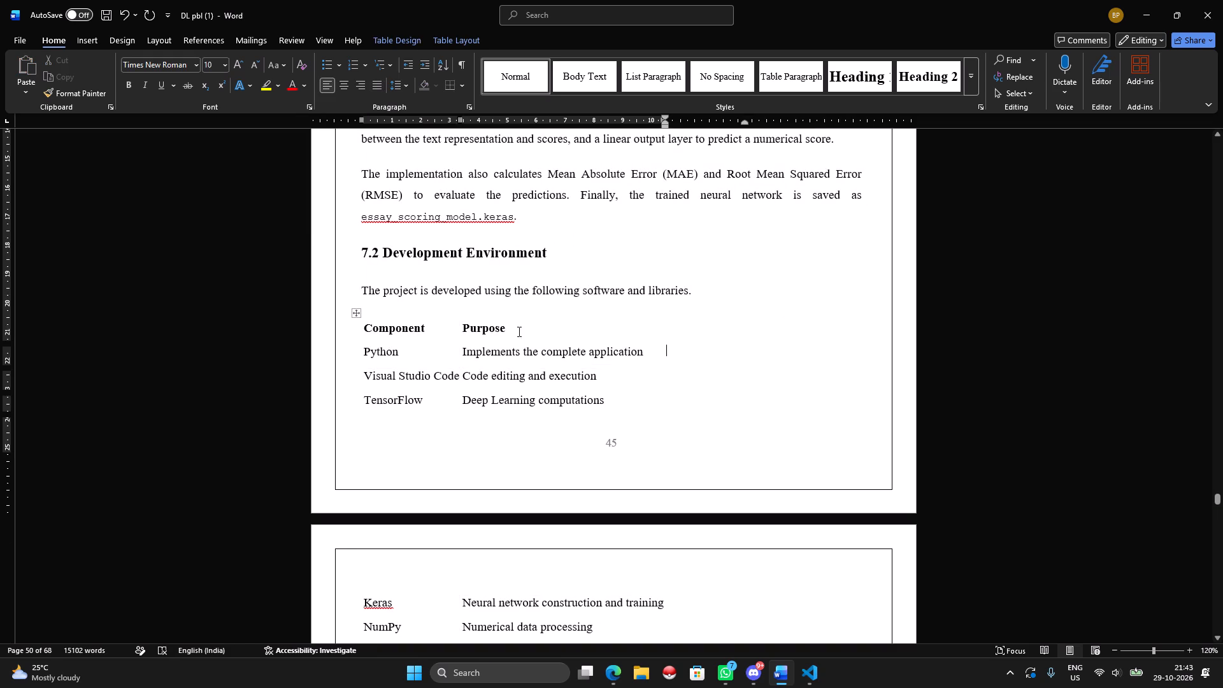
Apply the plain Table Grid style with full borders to the Component and Purpose table in section 7.2.
left_click(352, 315)
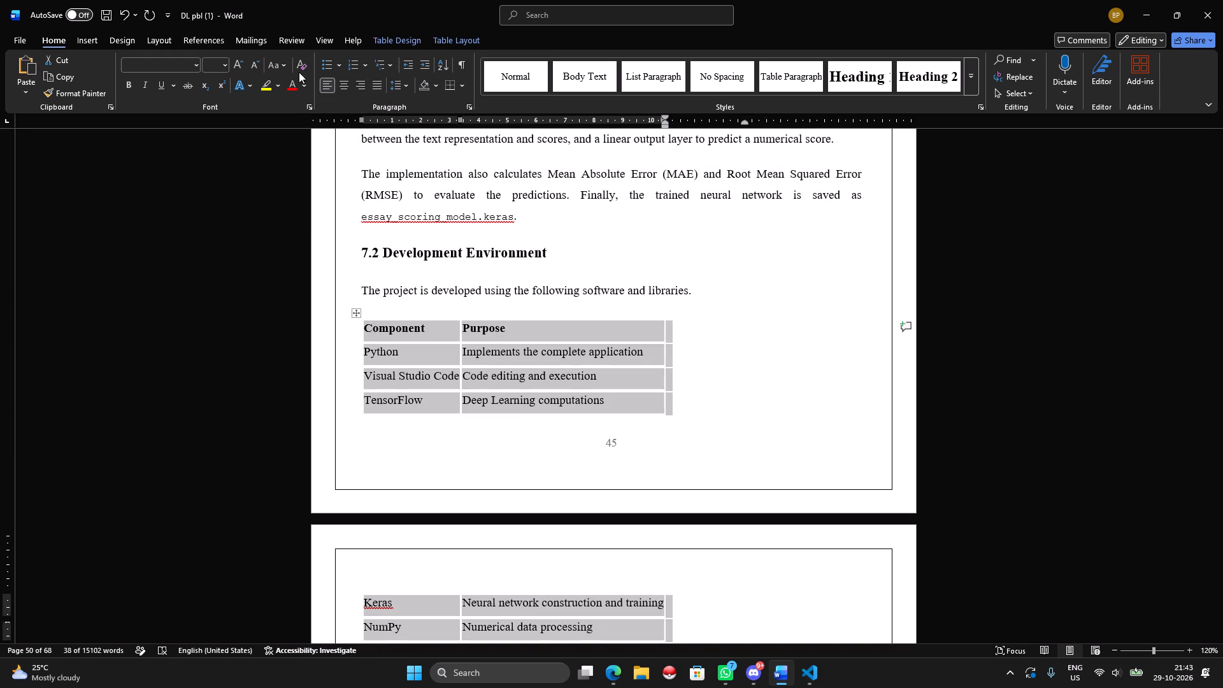
left_click(415, 35)
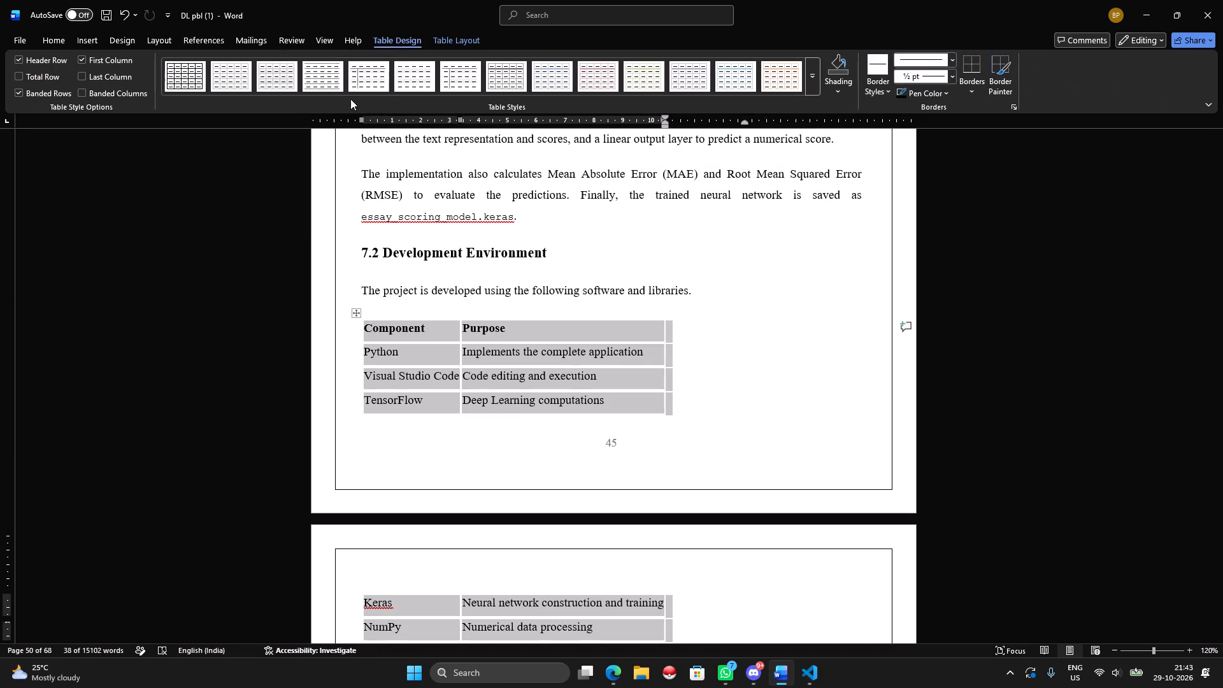
left_click(197, 80)
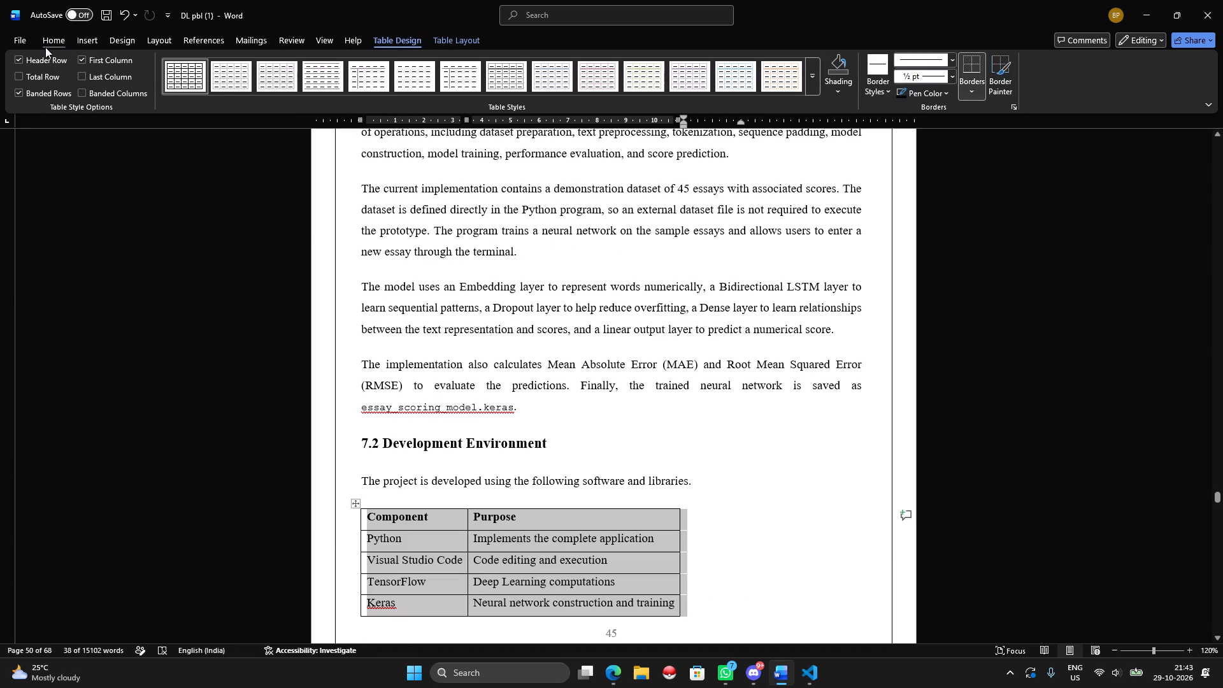
left_click(46, 47)
left_click(603, 433)
scroll(594, 438, "down", 9)
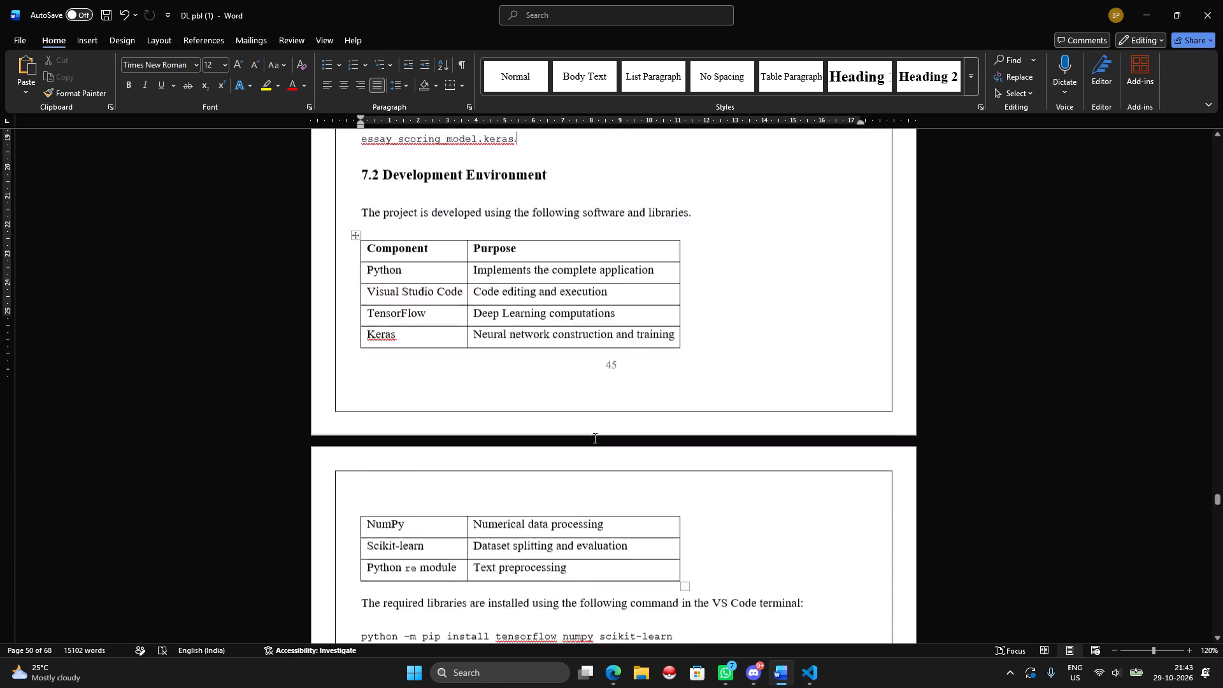
scroll(594, 438, "down", 19)
scroll(555, 420, "down", 6)
scroll(554, 420, "up", 11)
scroll(547, 420, "up", 10)
scroll(547, 420, "down", 15)
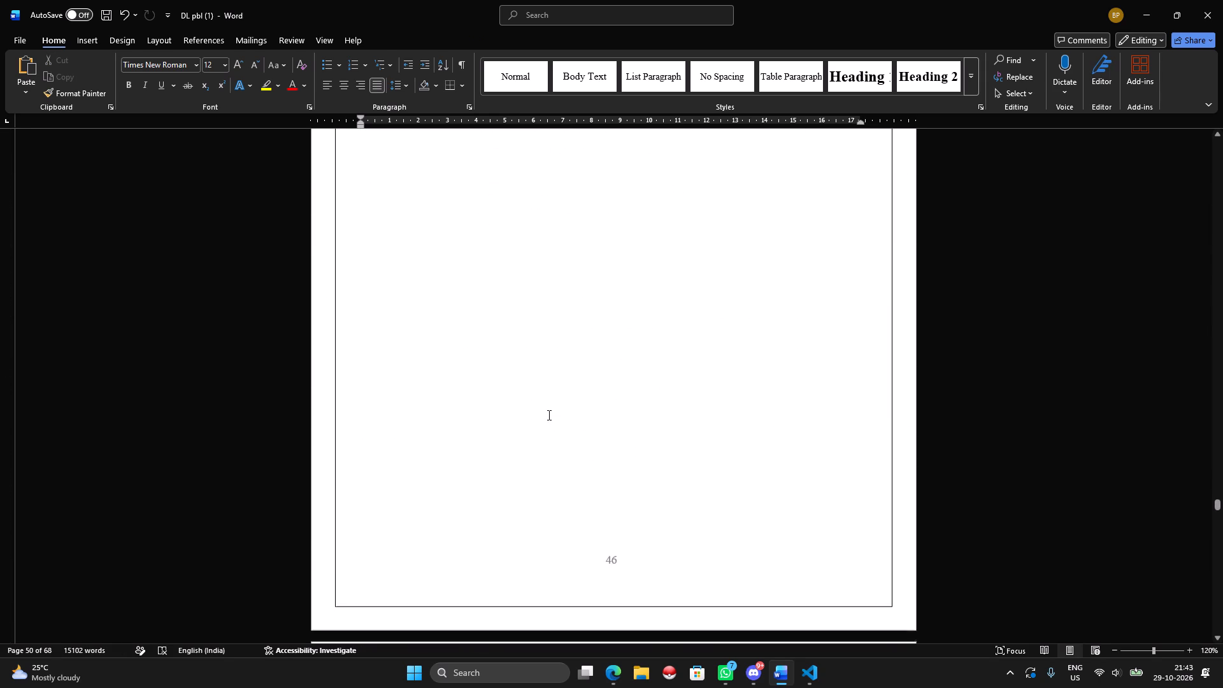
scroll(548, 415, "down", 3)
left_click(399, 355)
scroll(420, 369, "up", 1)
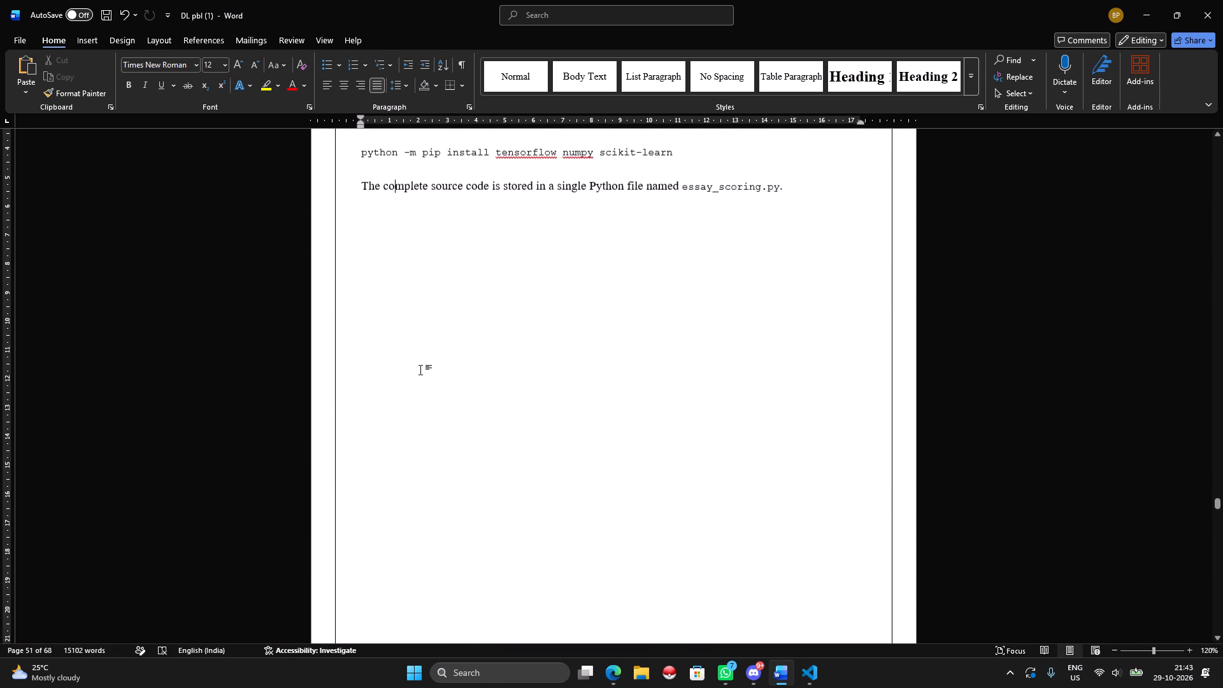
left_click(797, 194)
scroll(711, 322, "down", 12)
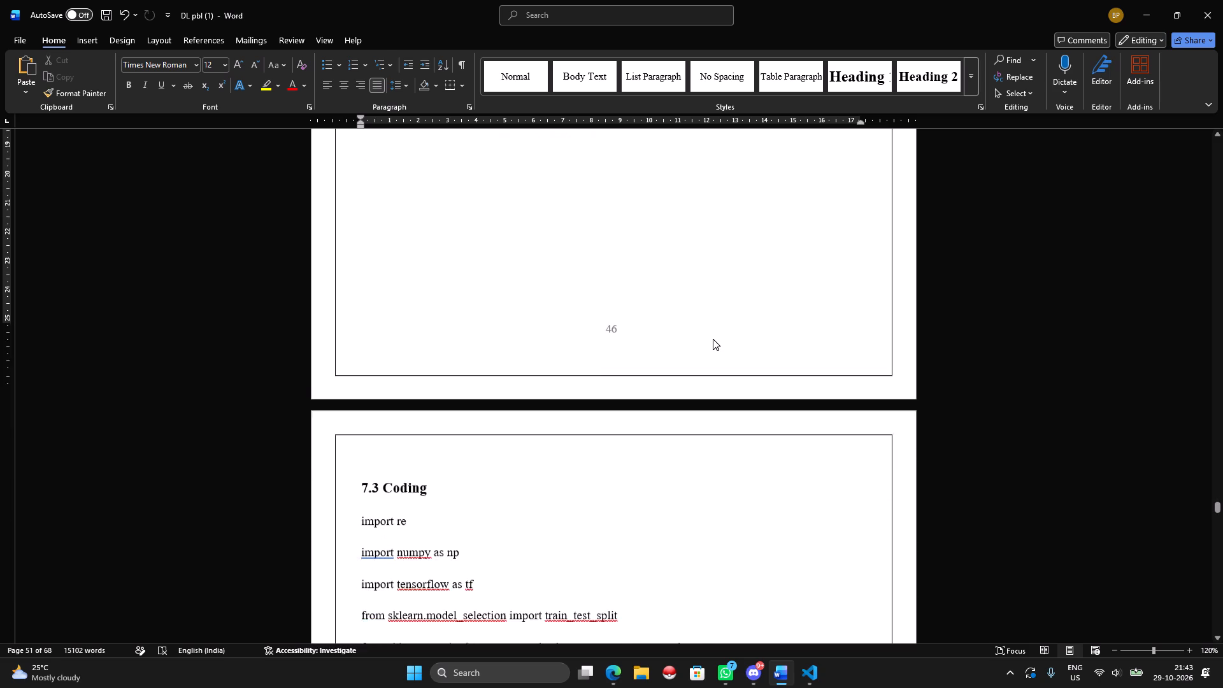
scroll(713, 339, "up", 1)
scroll(713, 339, "down", 7)
scroll(713, 347, "down", 20)
scroll(713, 347, "down", 5)
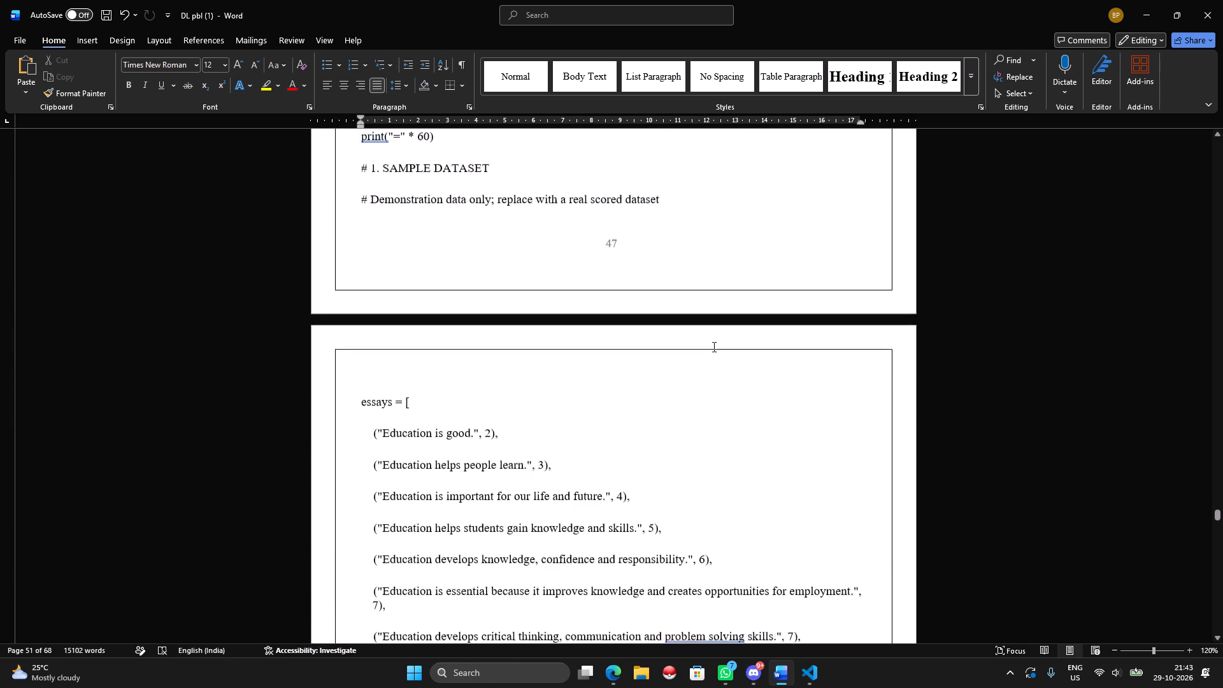
scroll(713, 347, "down", 20)
scroll(713, 345, "down", 20)
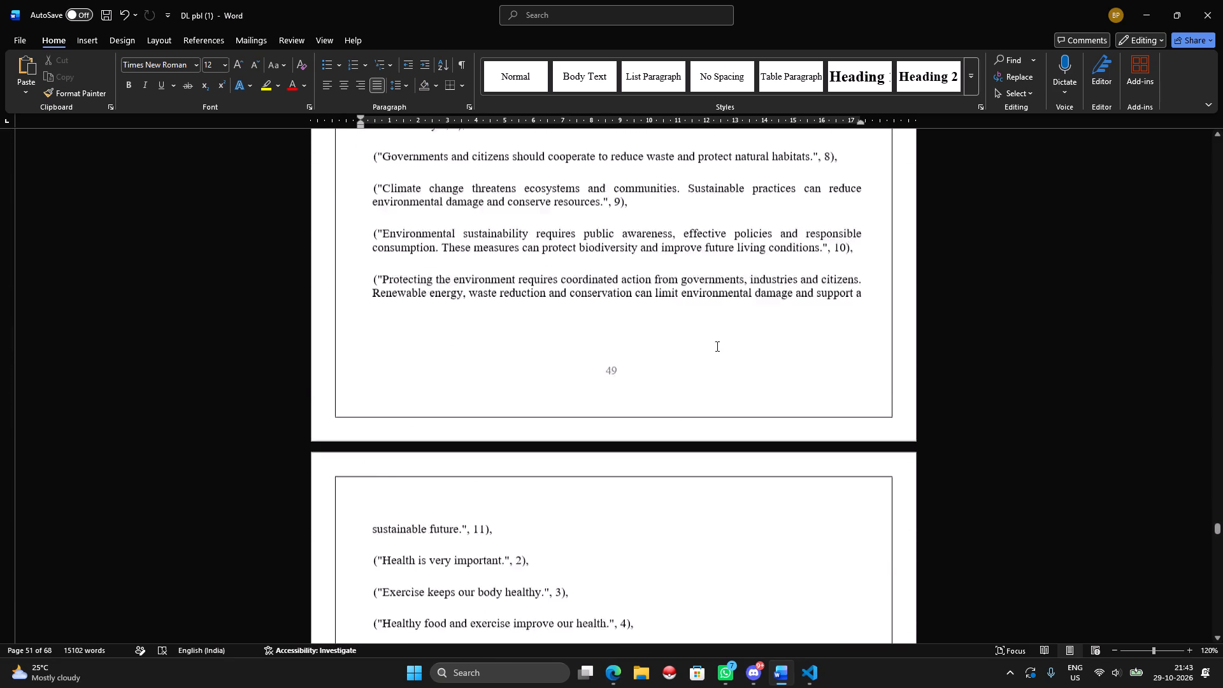
scroll(716, 346, "down", 19)
scroll(717, 345, "down", 15)
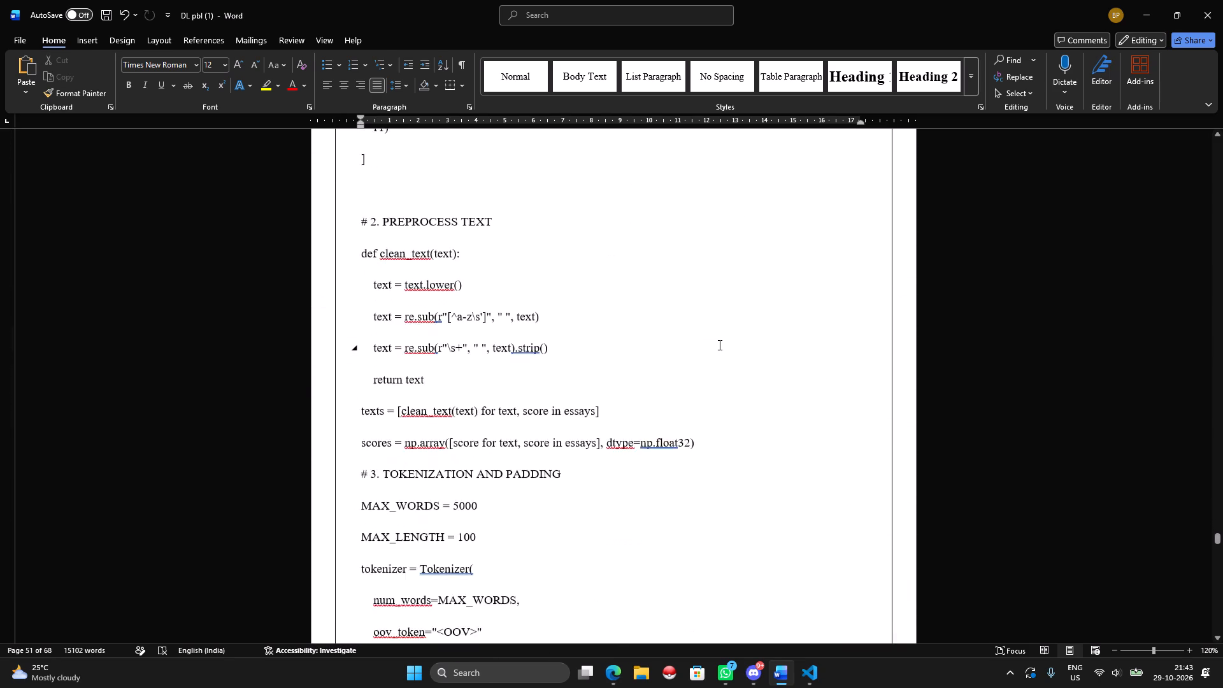
scroll(719, 345, "down", 4)
scroll(719, 345, "down", 20)
scroll(719, 345, "down", 16)
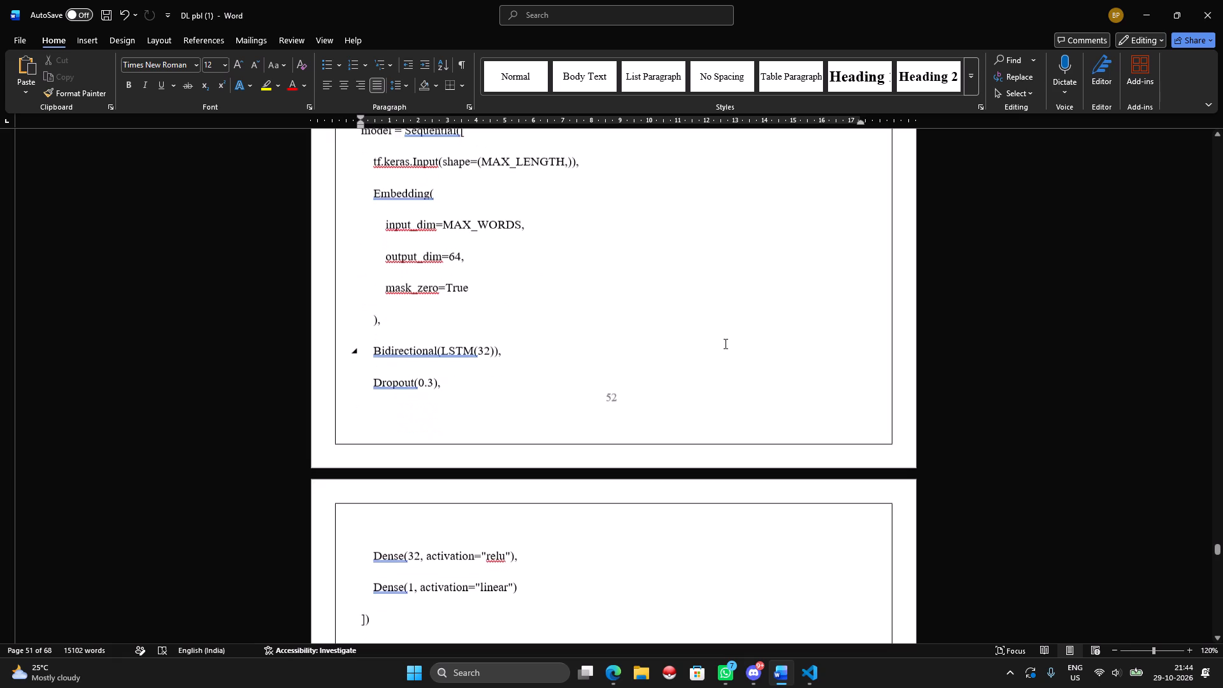
scroll(724, 343, "down", 20)
scroll(724, 343, "down", 20)
scroll(724, 343, "down", 10)
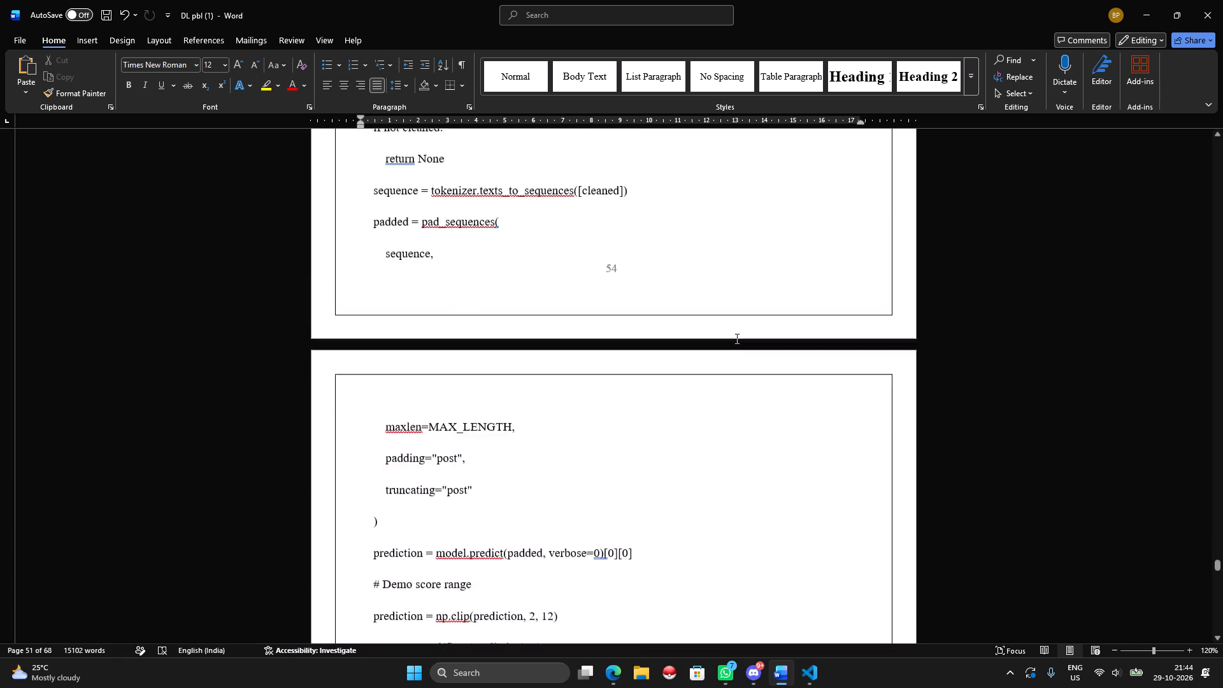
scroll(736, 338, "down", 20)
scroll(736, 338, "down", 20)
scroll(736, 338, "down", 10)
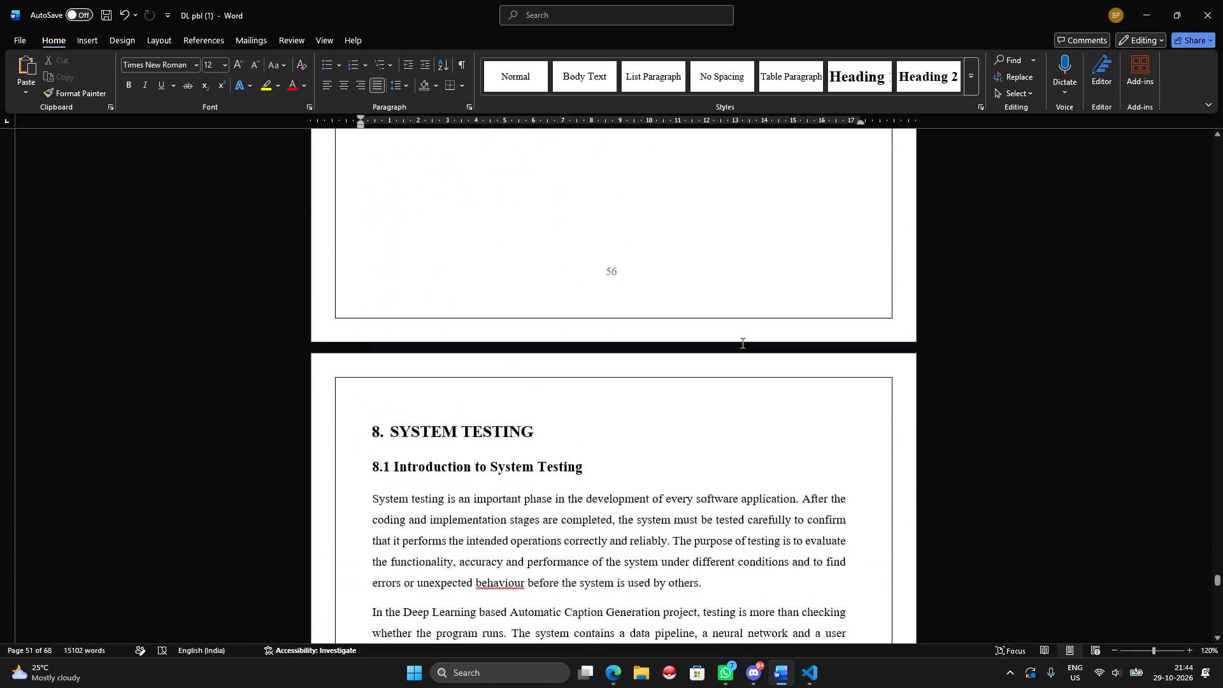
scroll(732, 342, "up", 2)
scroll(732, 342, "down", 4)
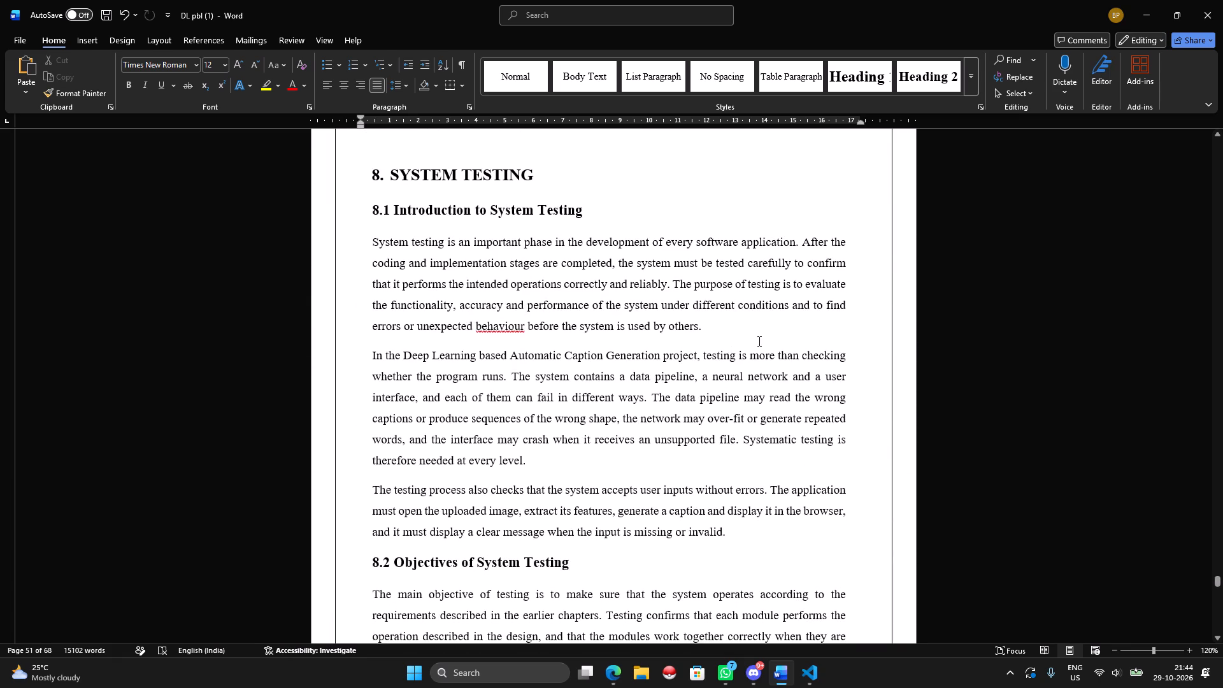
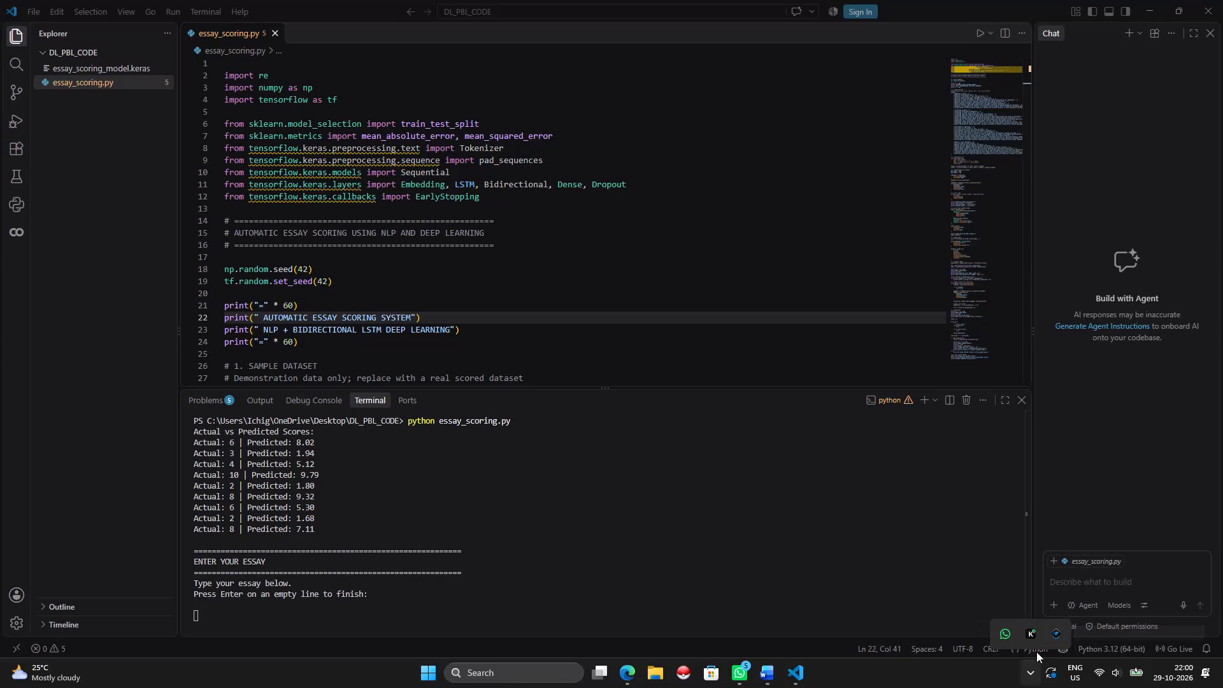
Enter the copied paragraph on the importance of education at the script's essay prompt in the terminal.
left_click(986, 681)
scroll(383, 494, "down", 3)
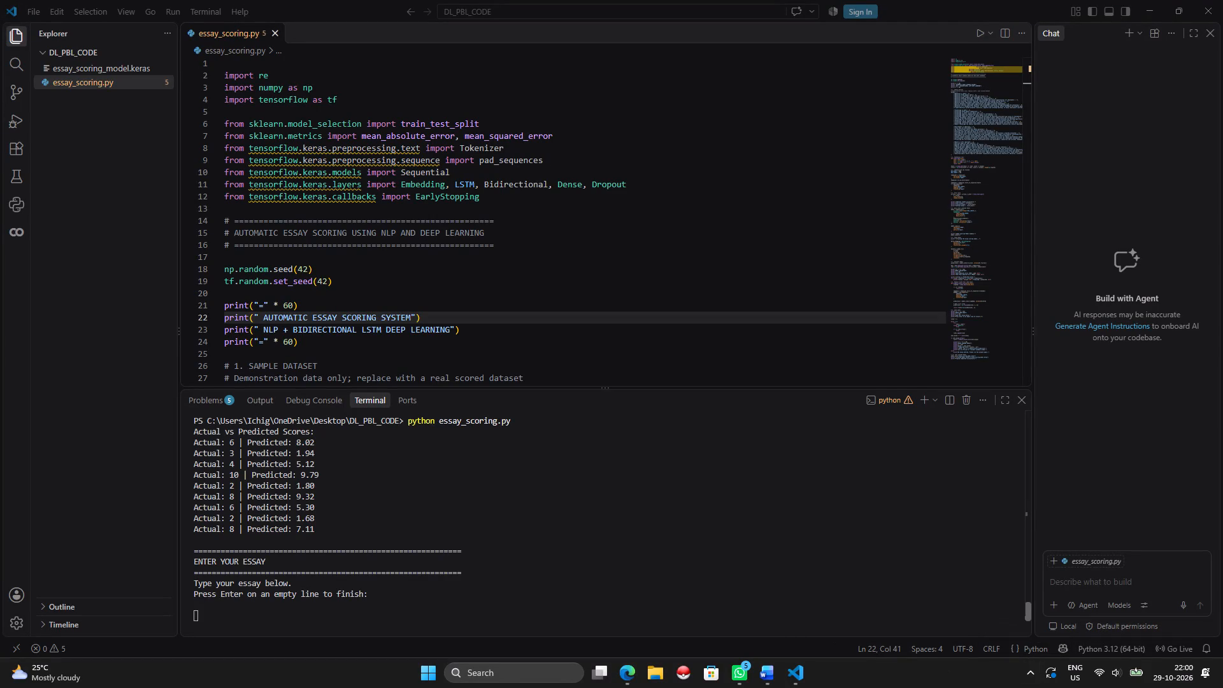
key("ctrl+v")
left_click(211, 617)
key("ctrl+v")
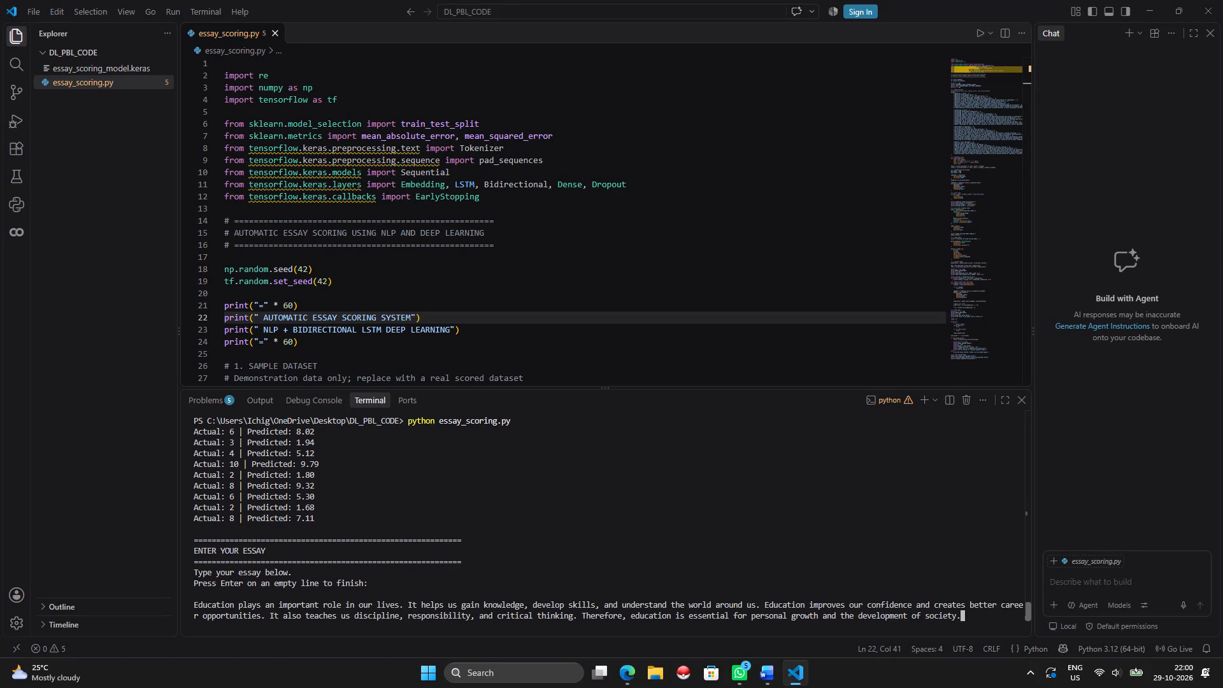
scroll(290, 596, "down", 4)
scroll(364, 602, "down", 1)
key("Return")
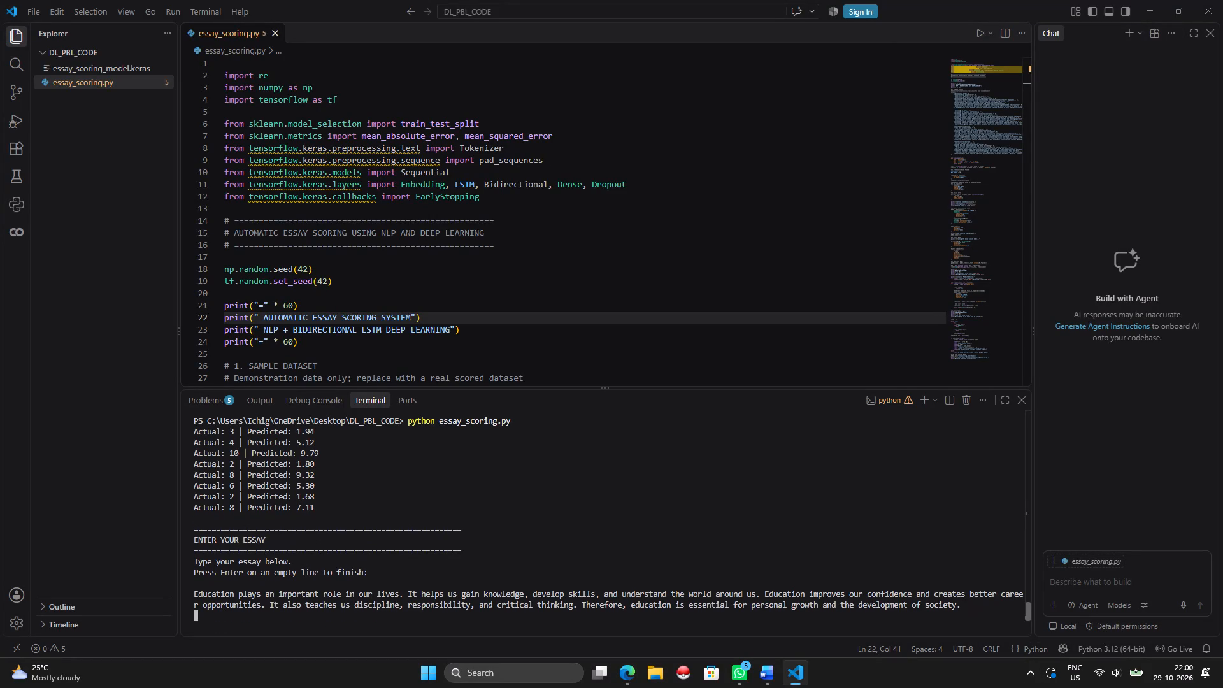
scroll(543, 576, "up", 1)
scroll(543, 576, "down", 4)
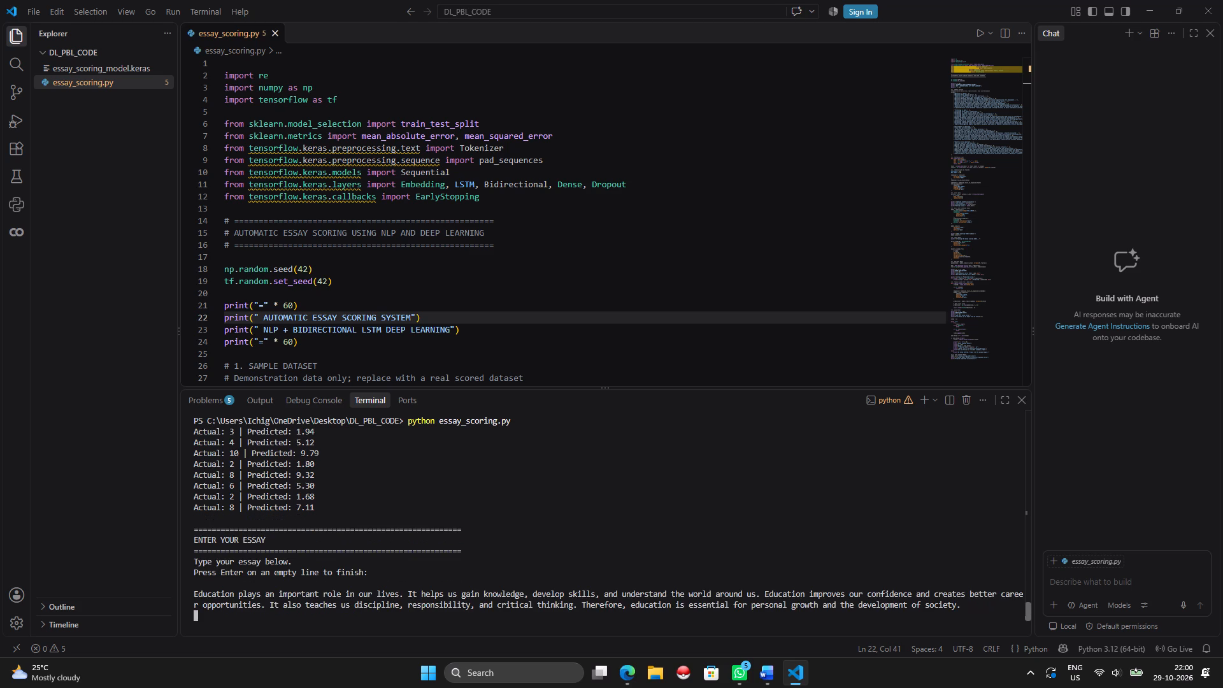
Close the Chat pane and end the essay input with an empty line so the script scores it.
left_click(1214, 37)
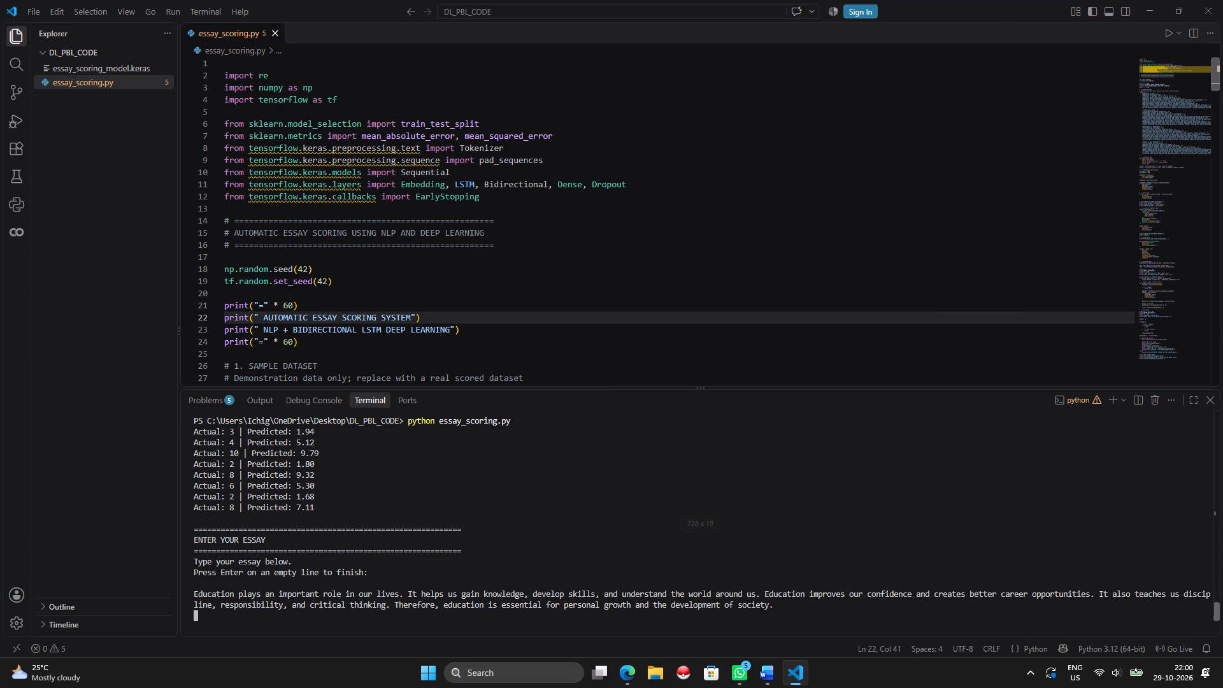
scroll(823, 575, "down", 3)
scroll(741, 573, "up", 1)
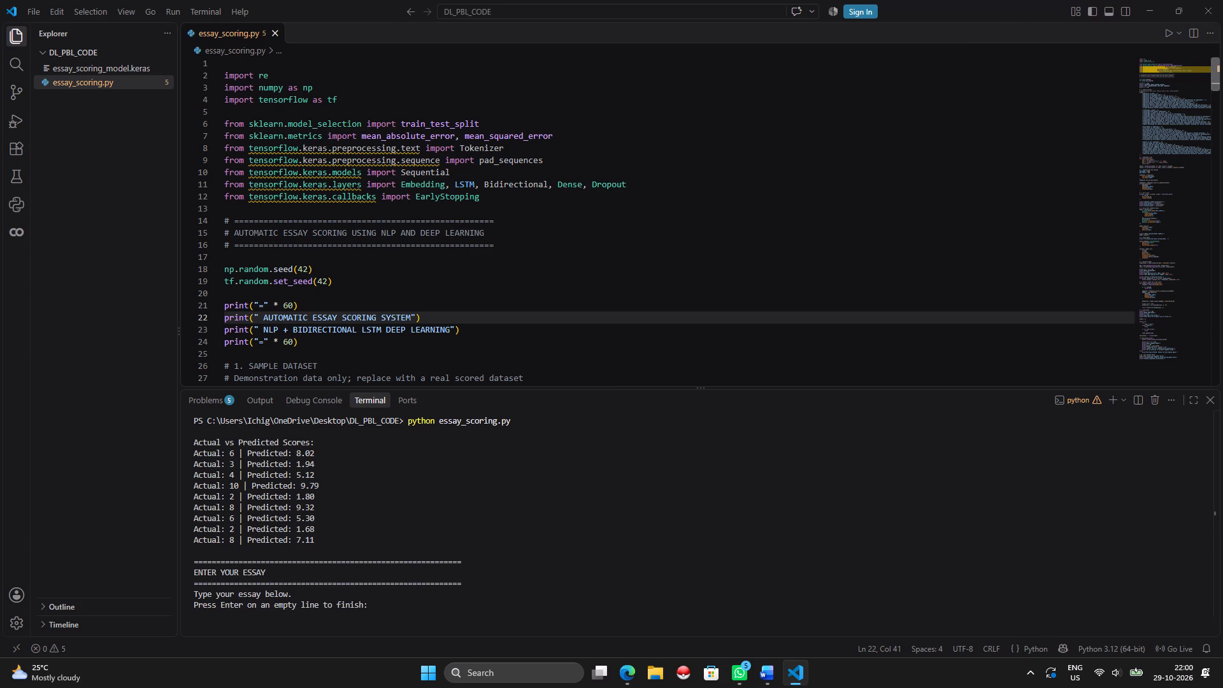
scroll(569, 504, "down", 9)
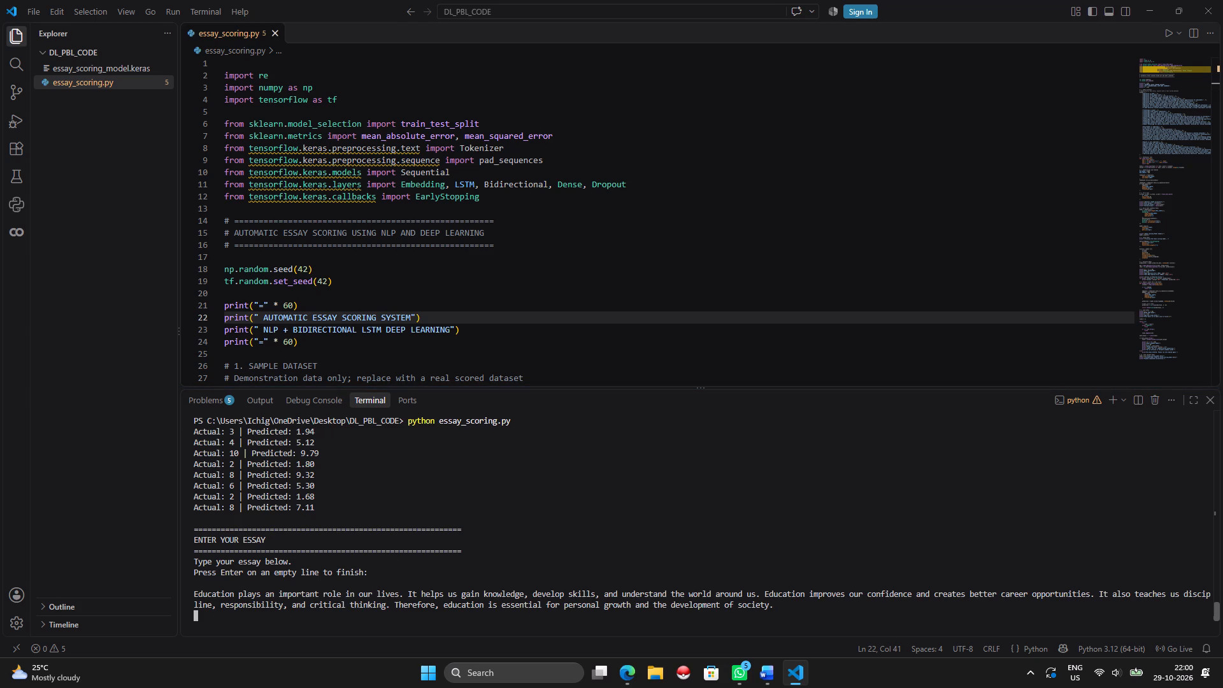
key("Return")
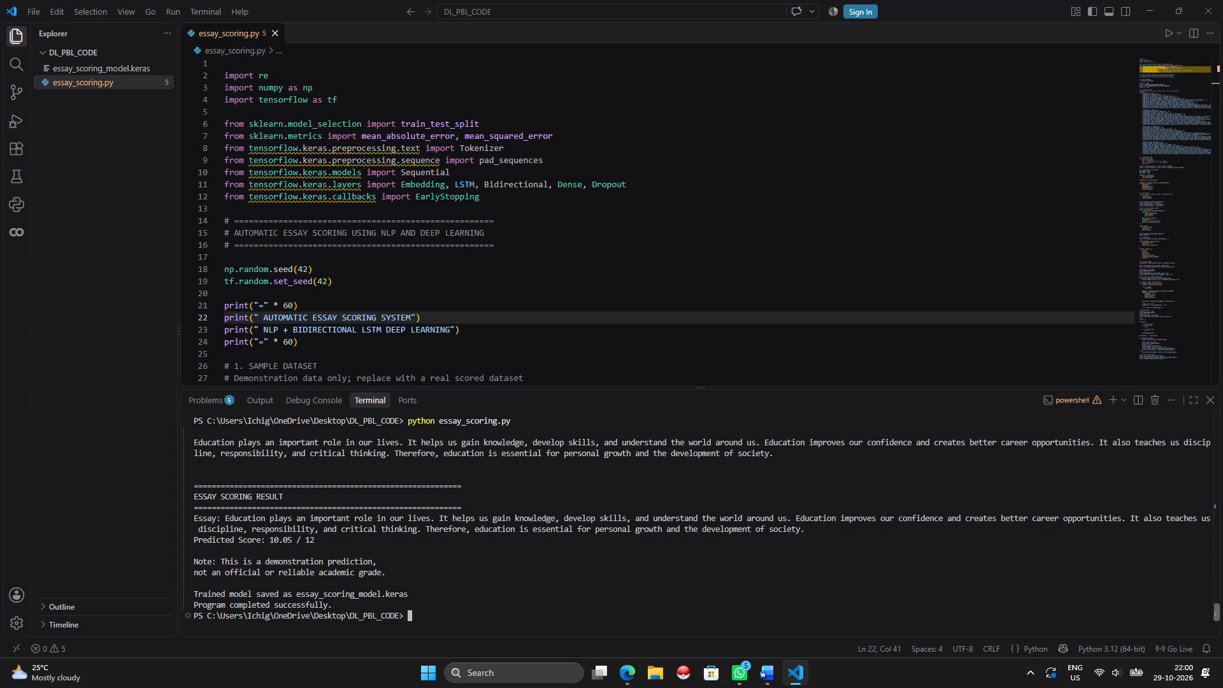
scroll(481, 533, "down", 4)
Enlarge the terminal and examine the run's output, from the model summary and training epochs through the evaluation and essay scoring result.
left_click_drag(641, 388, 700, 140)
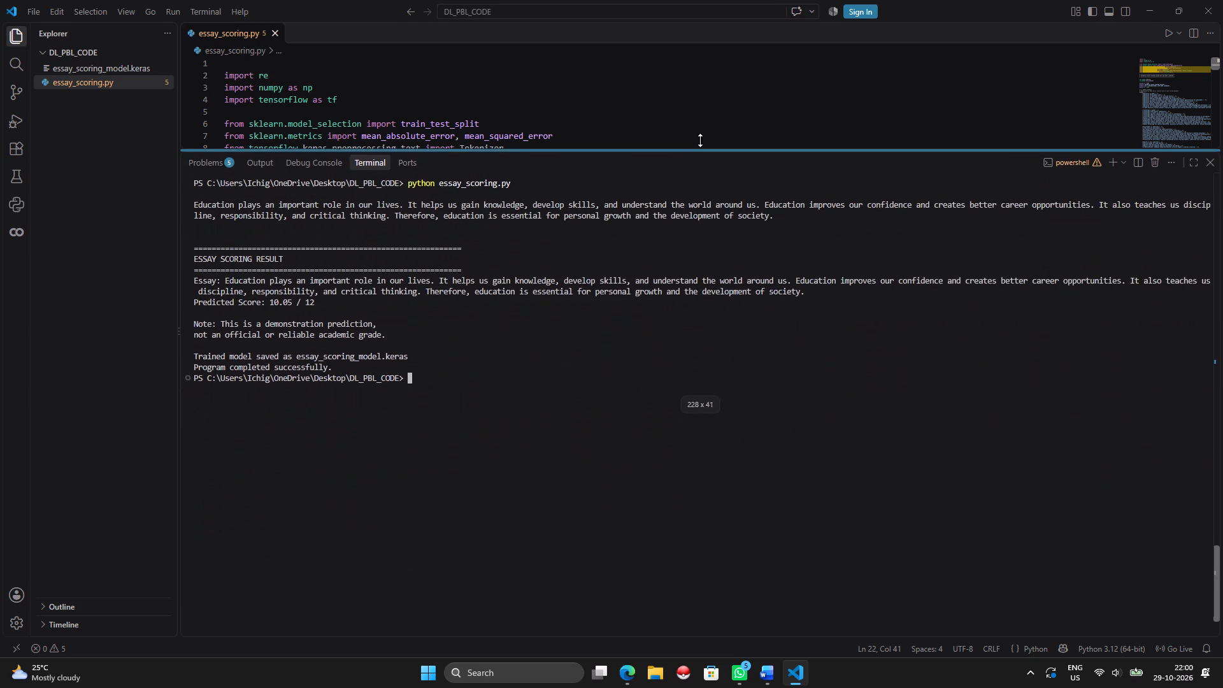
left_click_drag(700, 140, 702, 133)
scroll(407, 431, "up", 10)
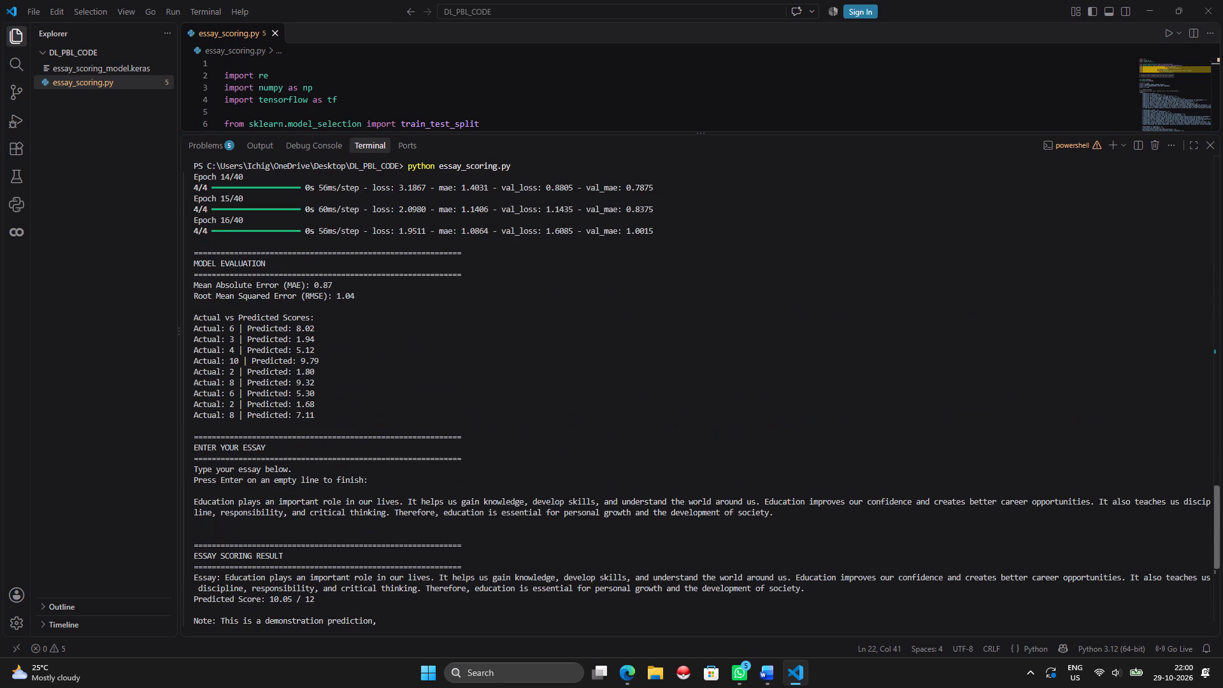
scroll(478, 439, "down", 1)
scroll(549, 441, "down", 1)
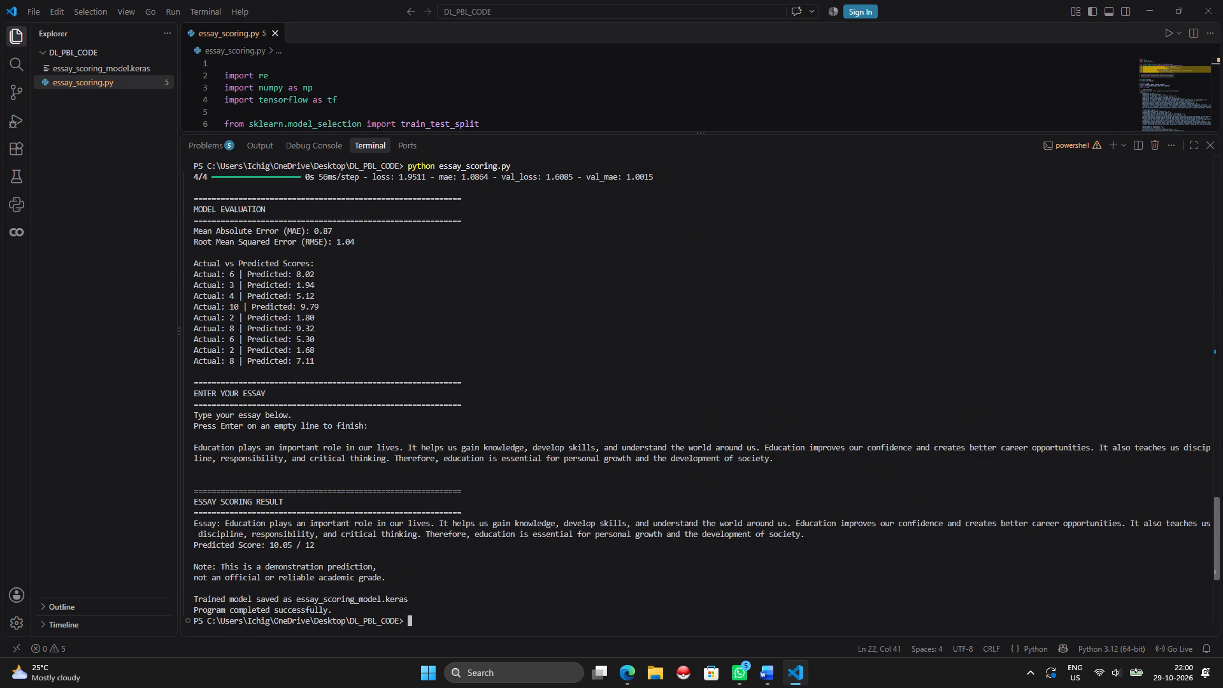
scroll(597, 442, "down", 1)
scroll(596, 440, "up", 4)
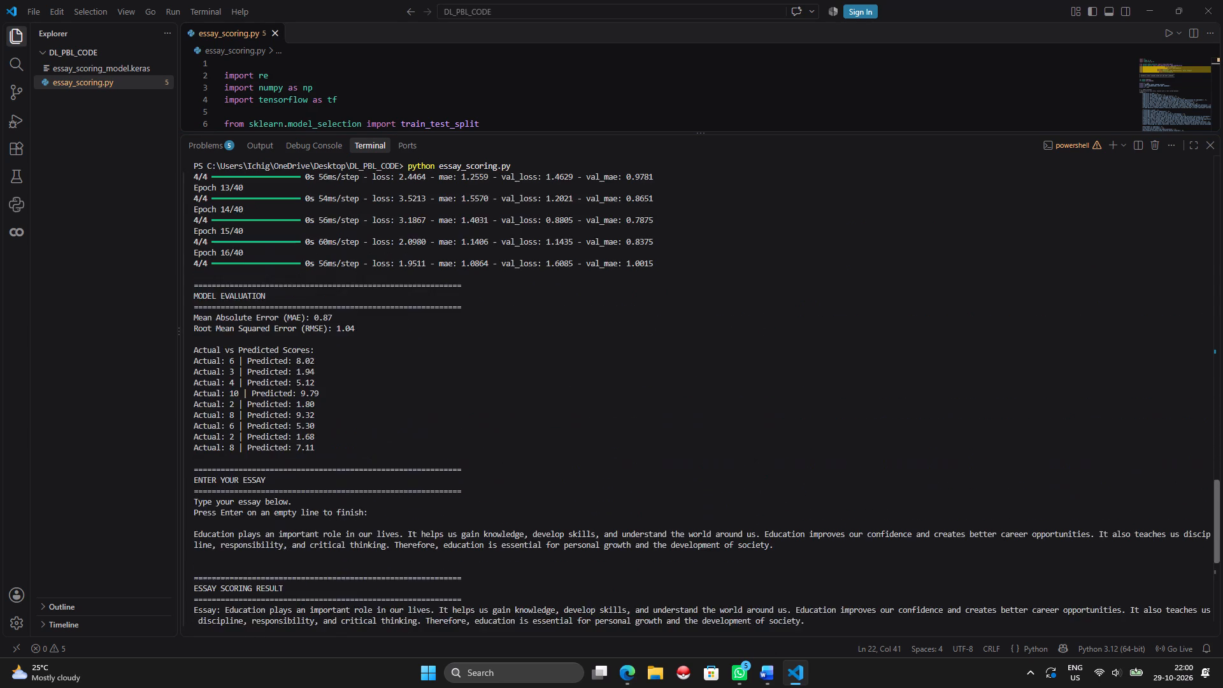
scroll(596, 440, "up", 18)
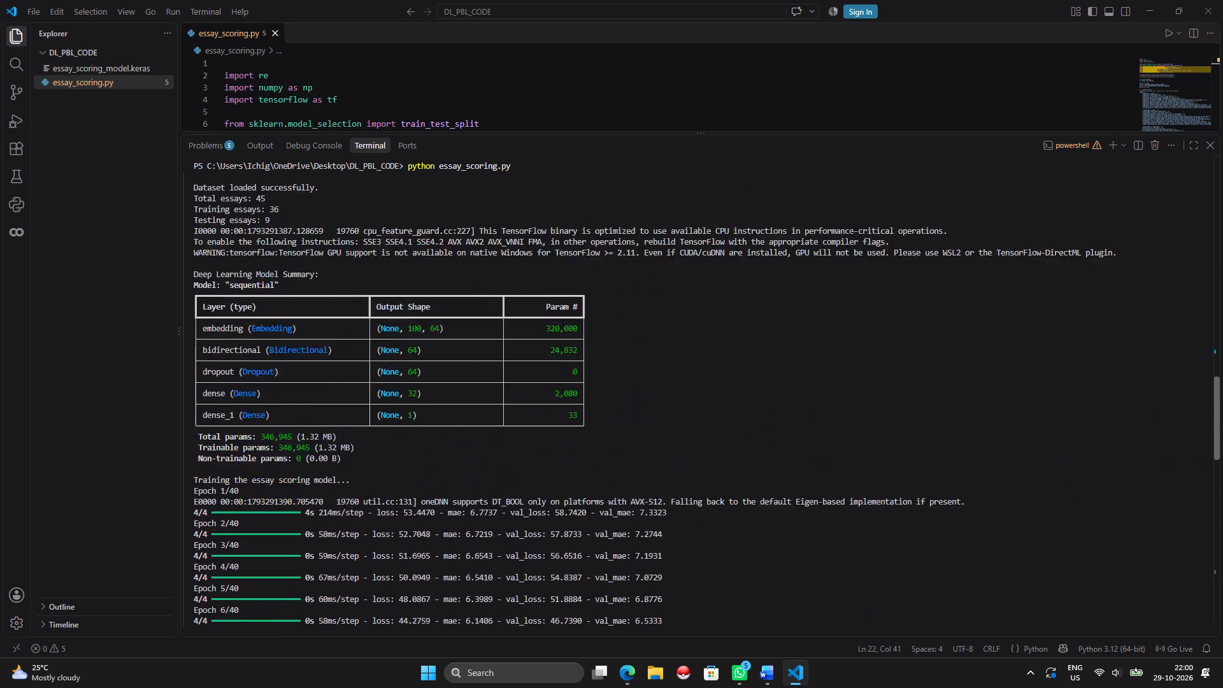
scroll(597, 439, "up", 7)
scroll(597, 439, "down", 4)
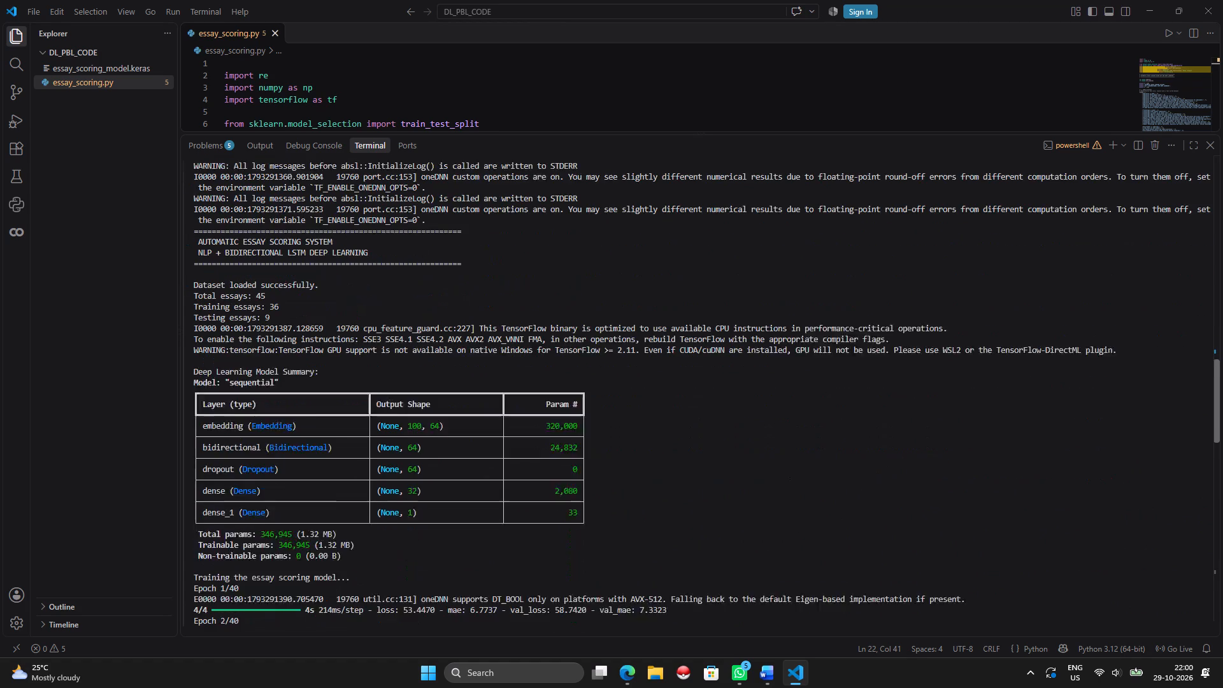
scroll(597, 439, "down", 2)
scroll(597, 439, "up", 1)
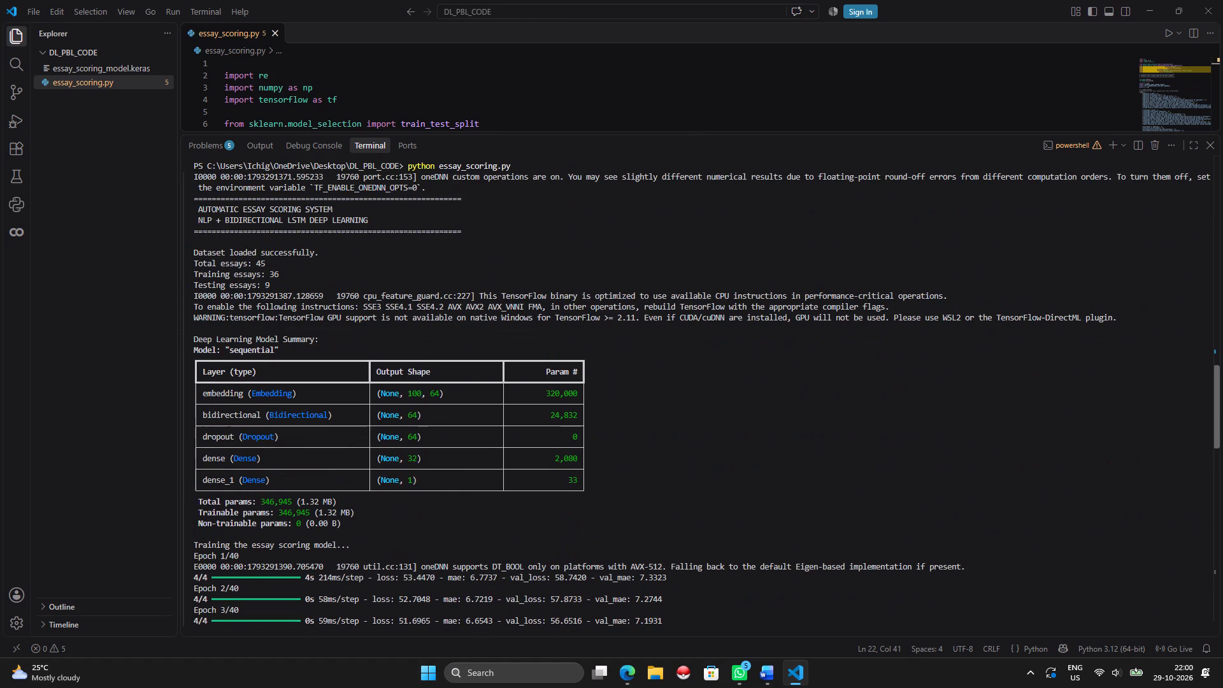
scroll(597, 439, "down", 12)
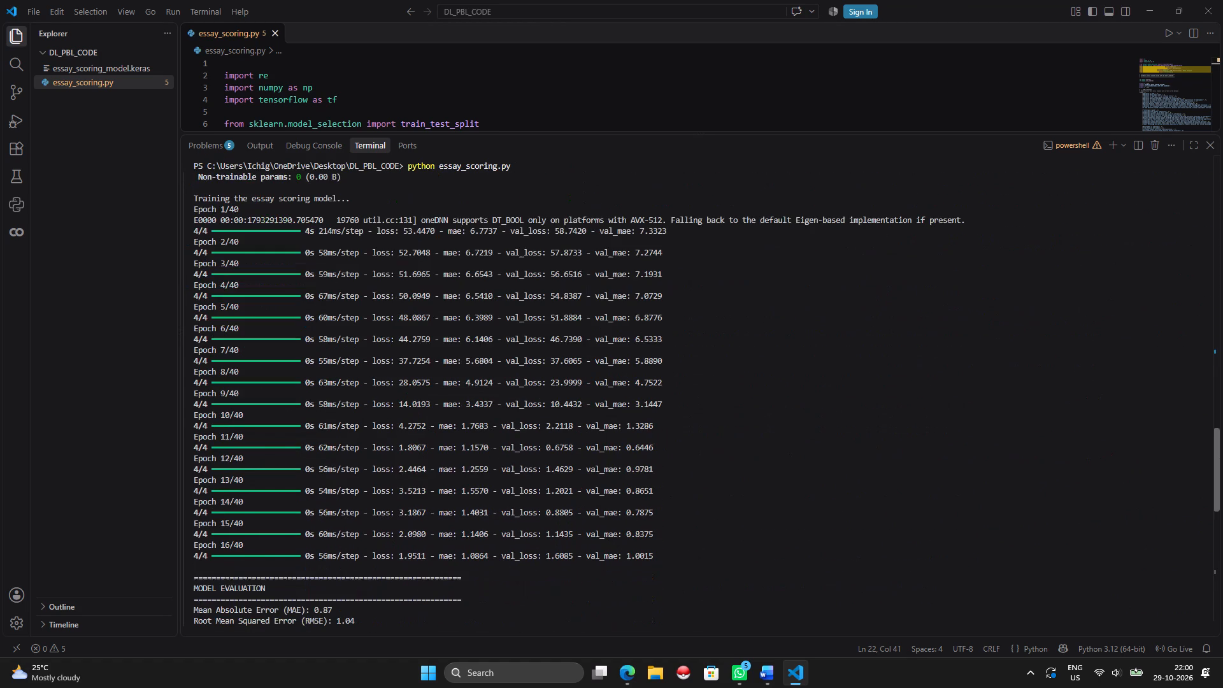
scroll(597, 439, "down", 17)
scroll(597, 439, "up", 5)
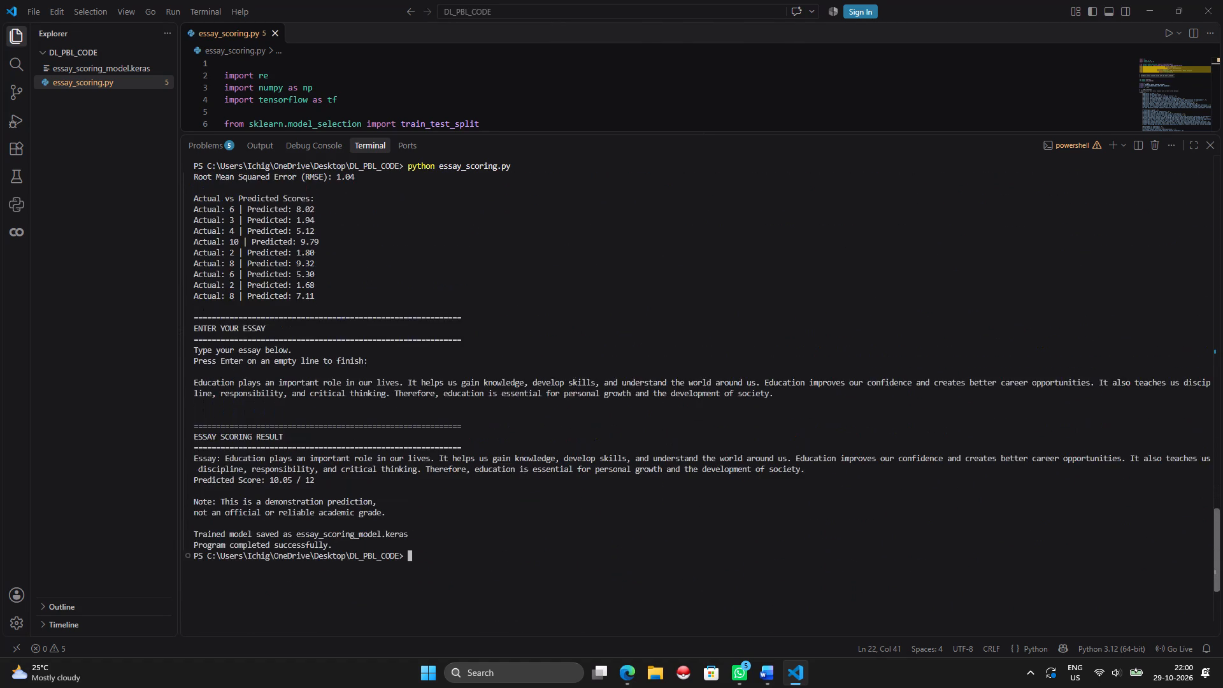
scroll(597, 439, "up", 20)
scroll(597, 439, "up", 1)
scroll(601, 438, "down", 3)
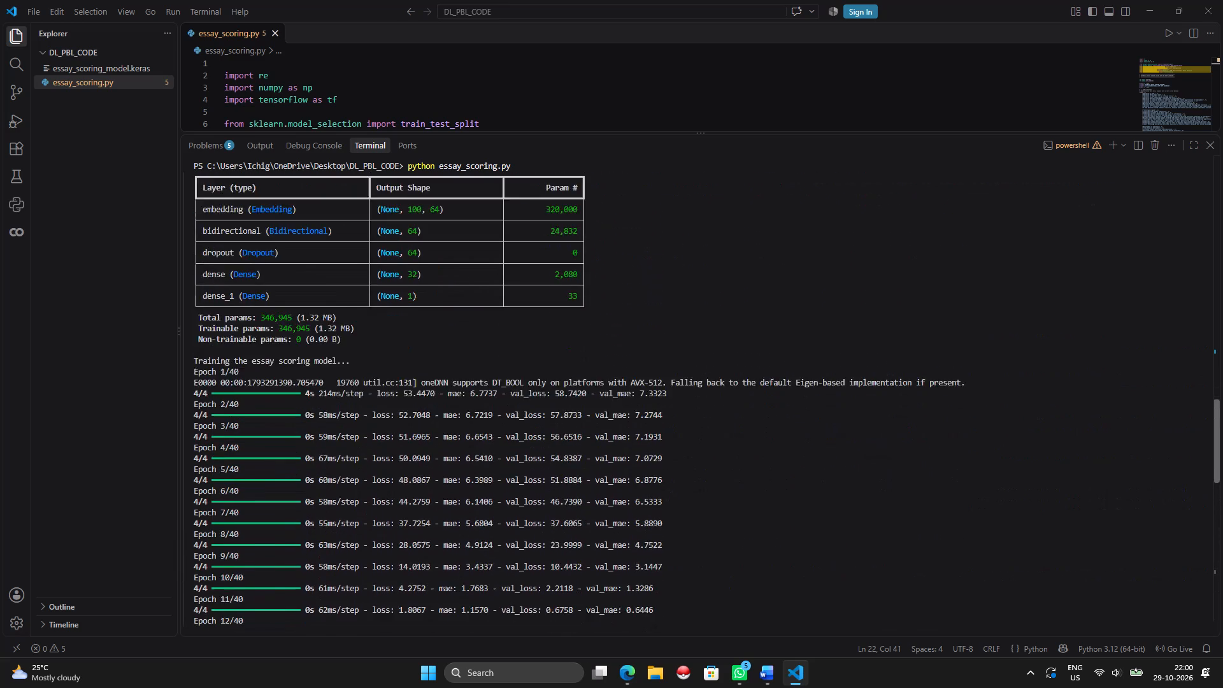
scroll(601, 438, "up", 3)
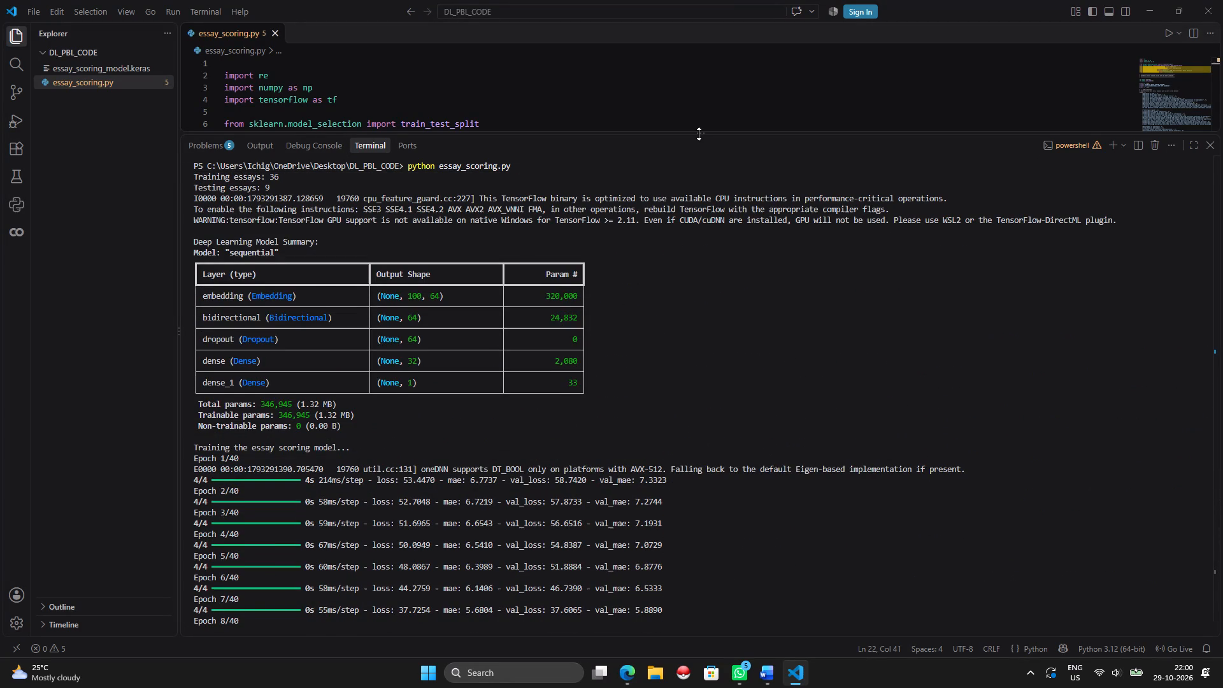
Expand the terminal to full height and review the latest run's output from the dataset details to the essay scoring result.
left_click_drag(699, 134, 720, 0)
scroll(554, 215, "up", 8)
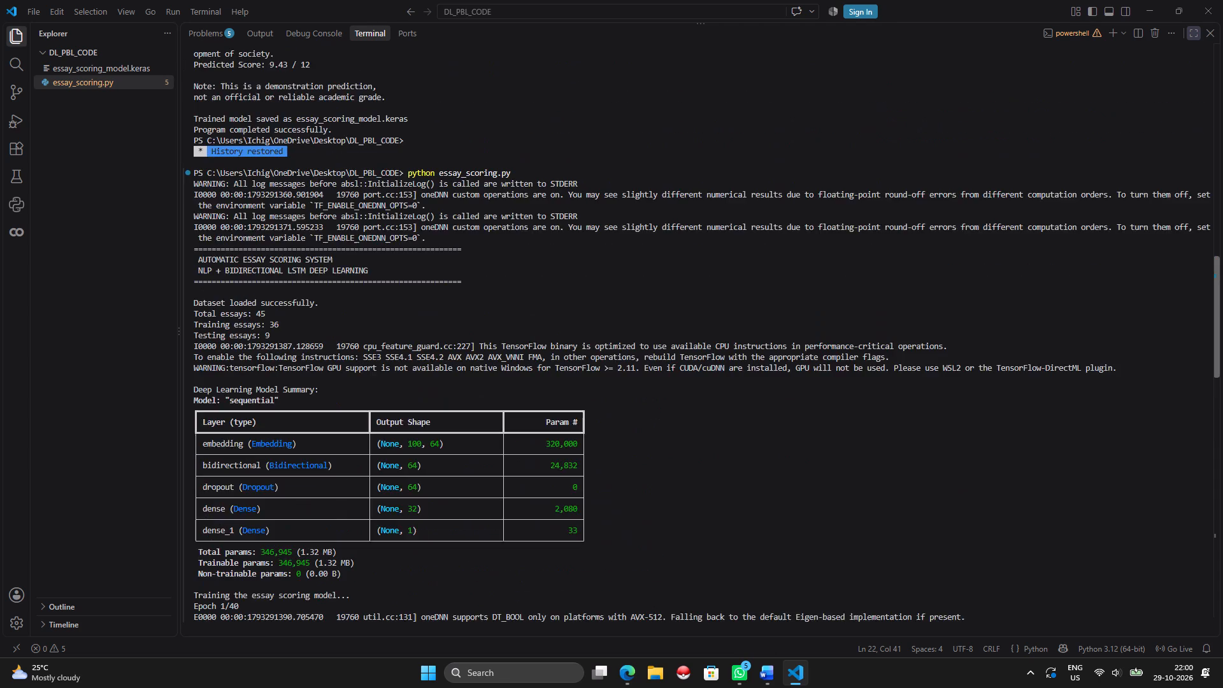
scroll(548, 233, "down", 6)
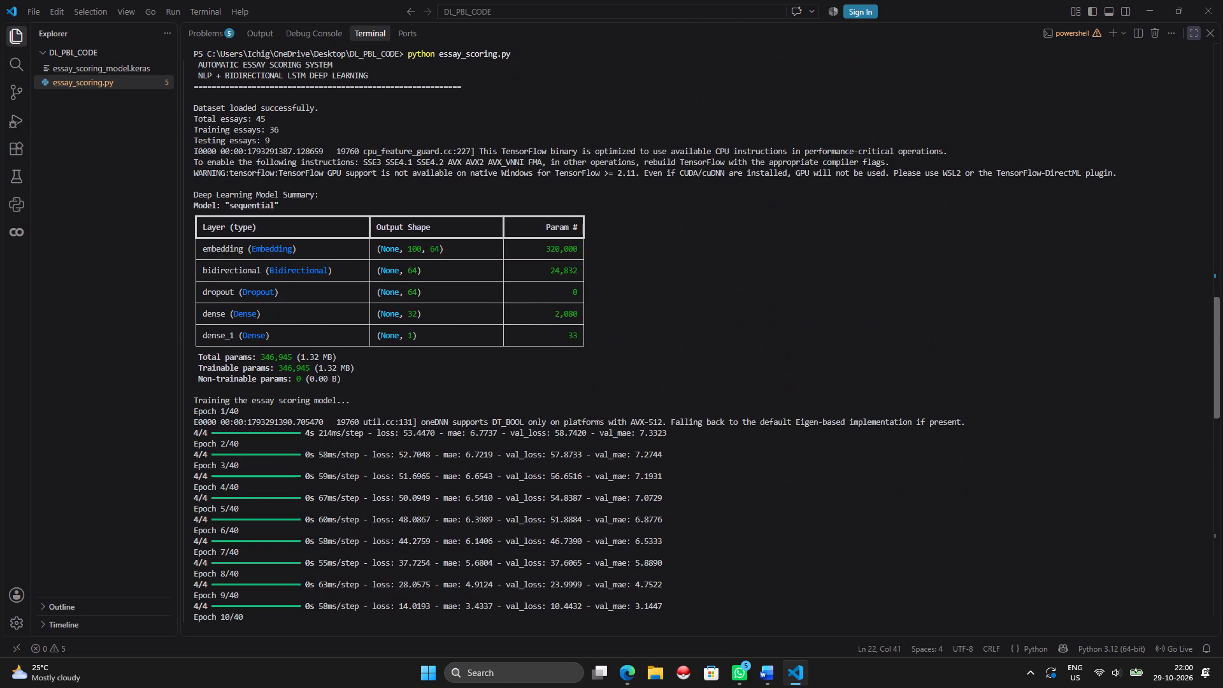
scroll(548, 233, "down", 18)
scroll(548, 233, "down", 3)
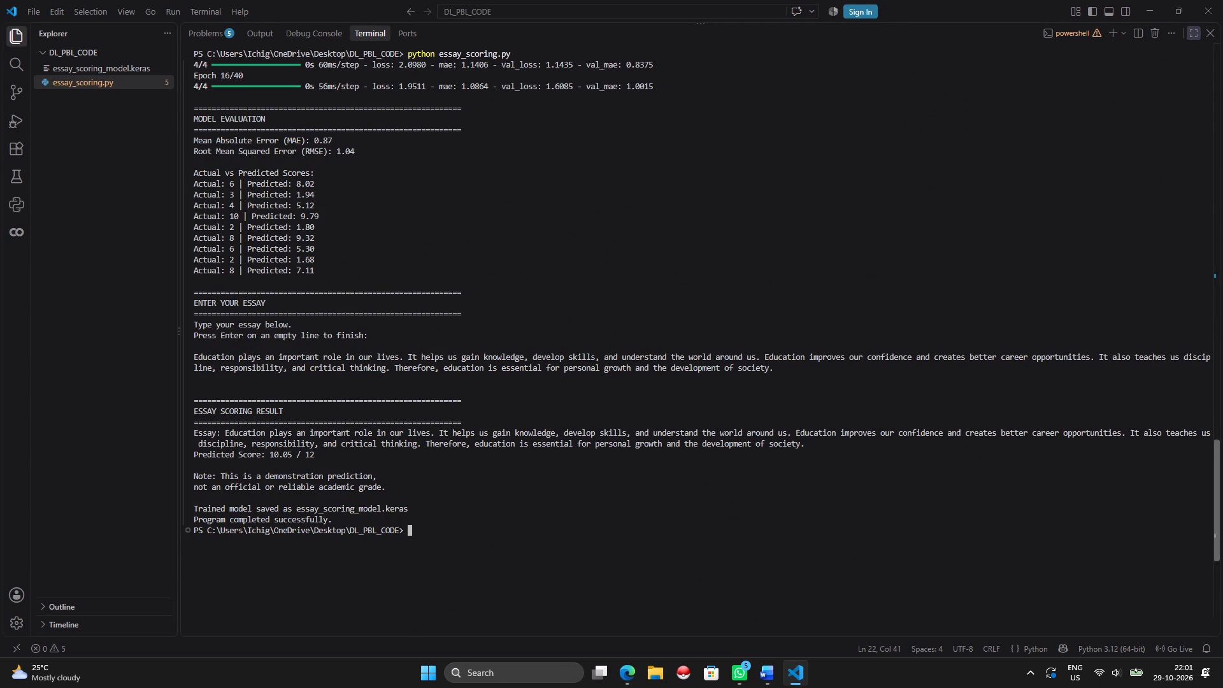
scroll(556, 320, "up", 9)
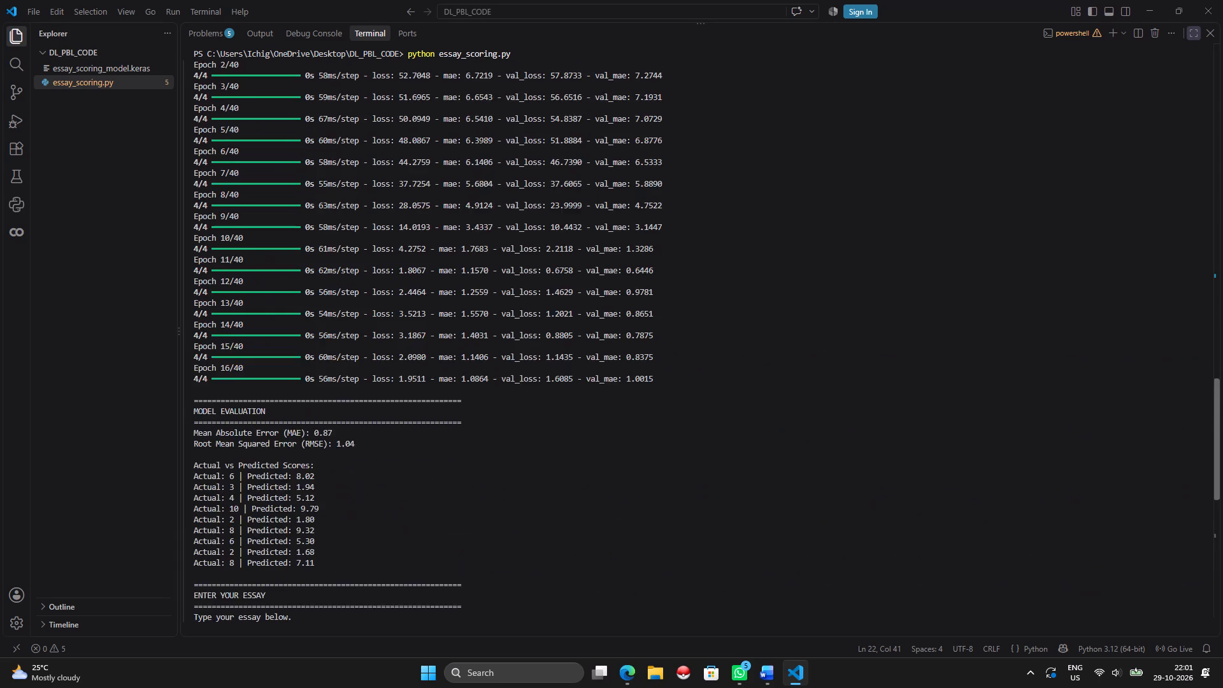
scroll(596, 308, "up", 13)
scroll(606, 308, "down", 1)
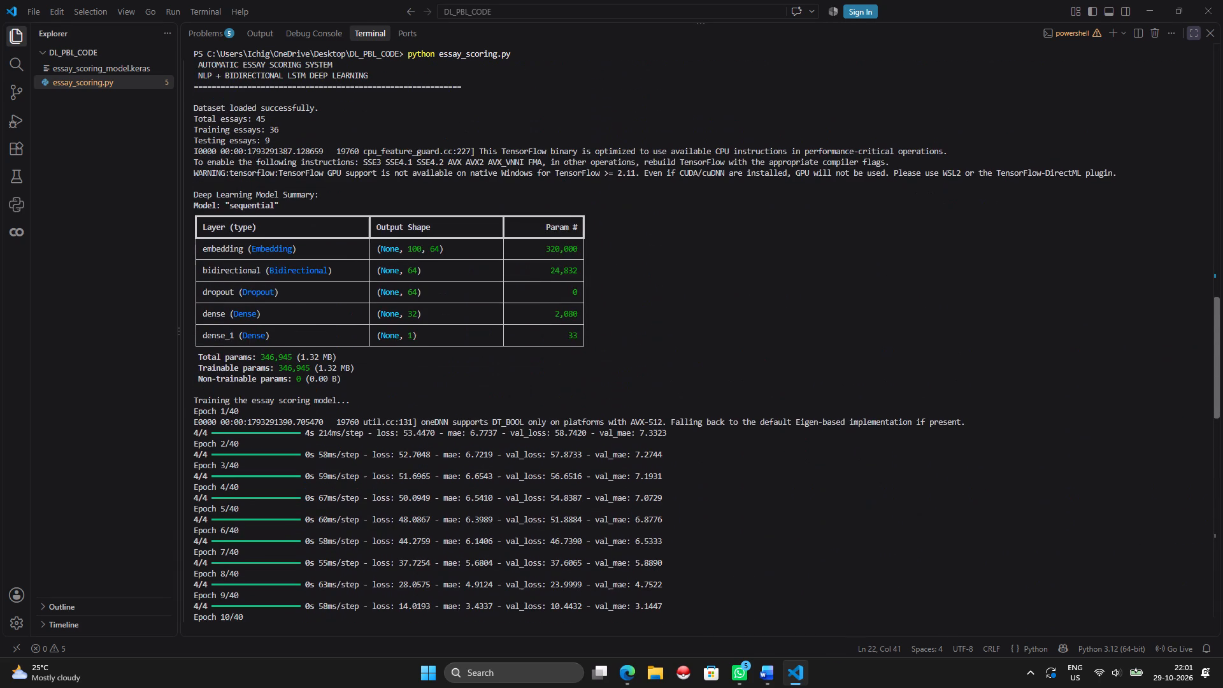
Capture a screenshot of the file explorer and terminal showing the model summary and first training epochs, and copy the image.
key("Print")
key("Print")
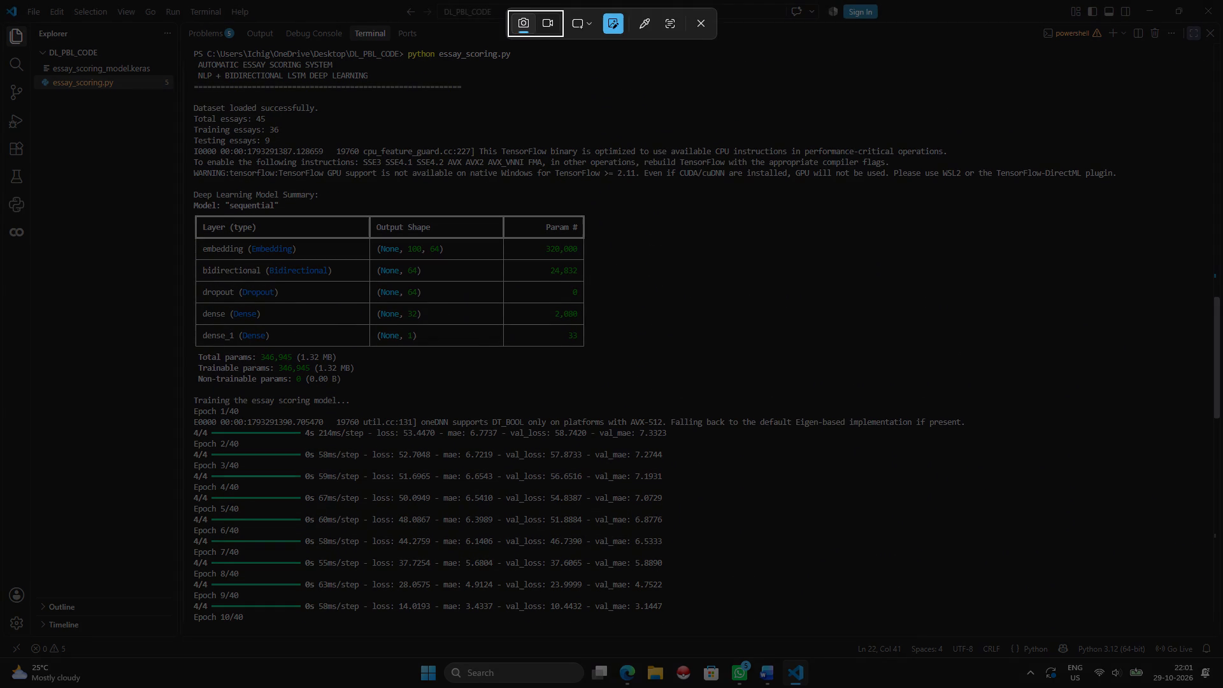
left_click_drag(50, 35, 548, 238)
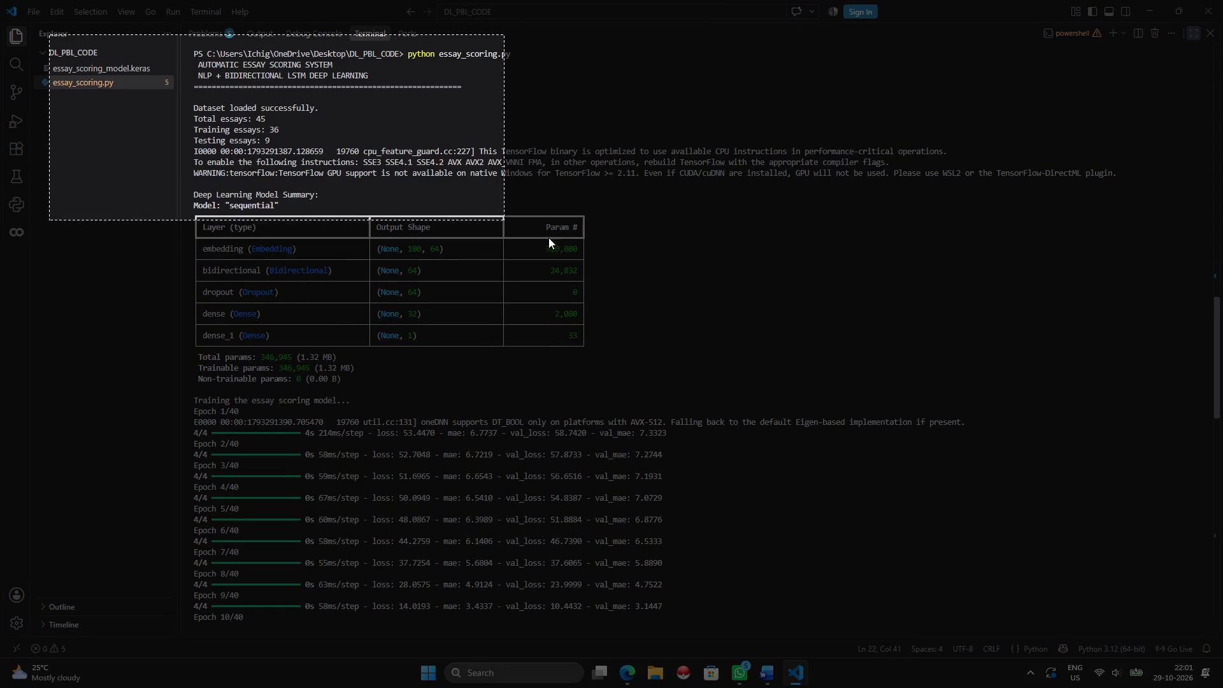
left_click_drag(548, 238, 1222, 644)
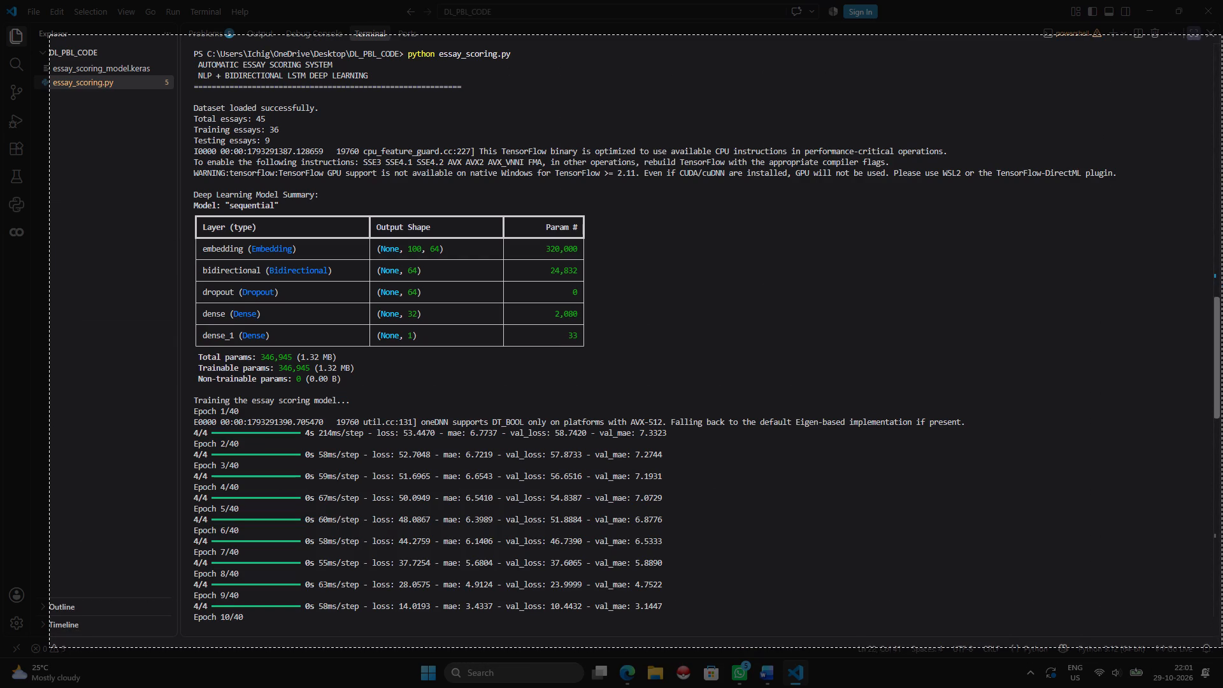
left_click_drag(1222, 644, 1213, 640)
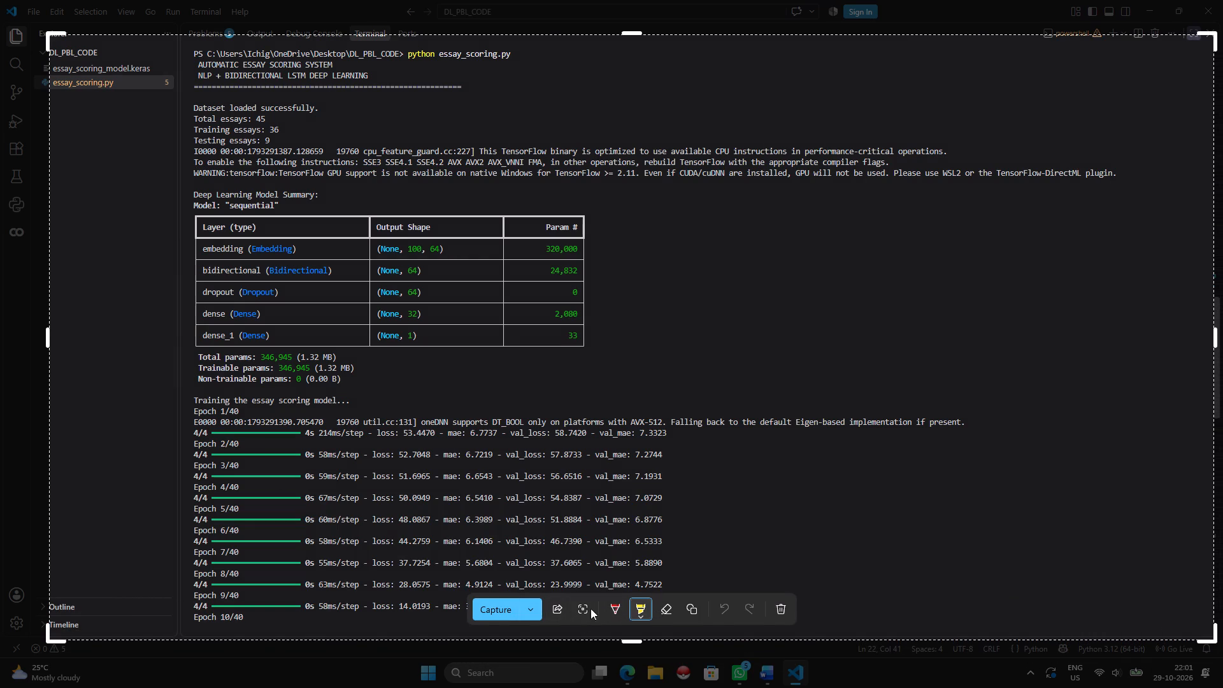
left_click(560, 608)
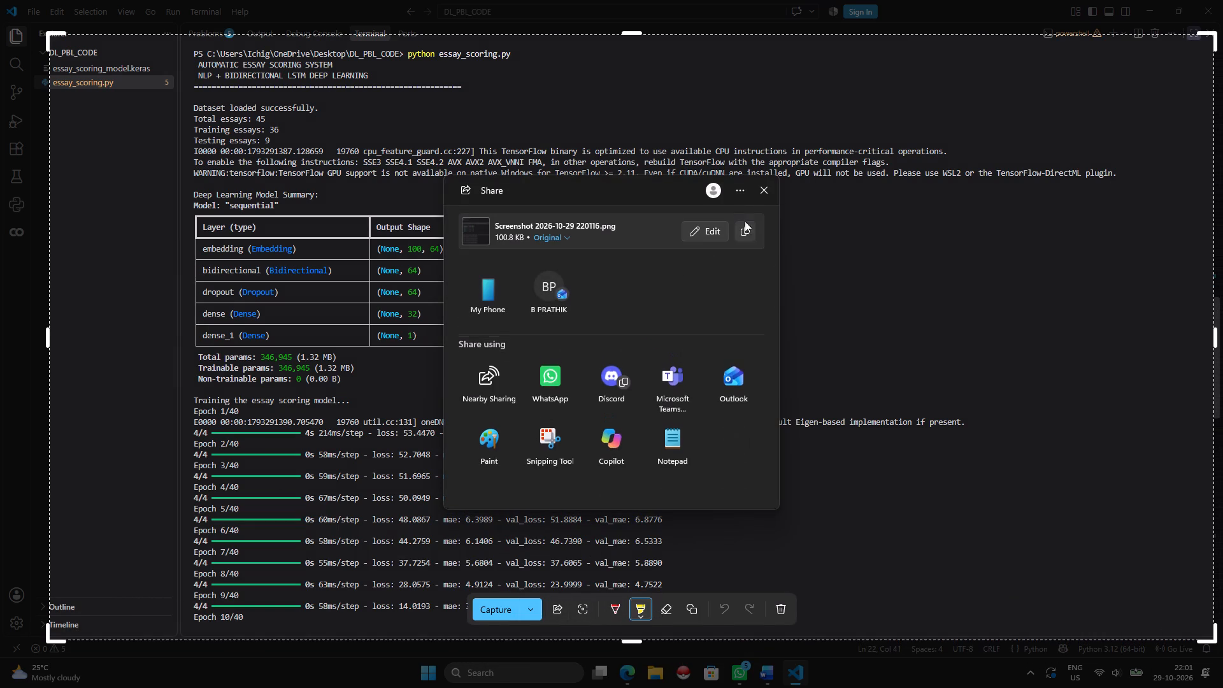
left_click(745, 236)
Switch to the Word report, dismiss the Share window and paste the terminal screenshot below the heading 7.4 Output of the Implementation.
key("alt+Tab")
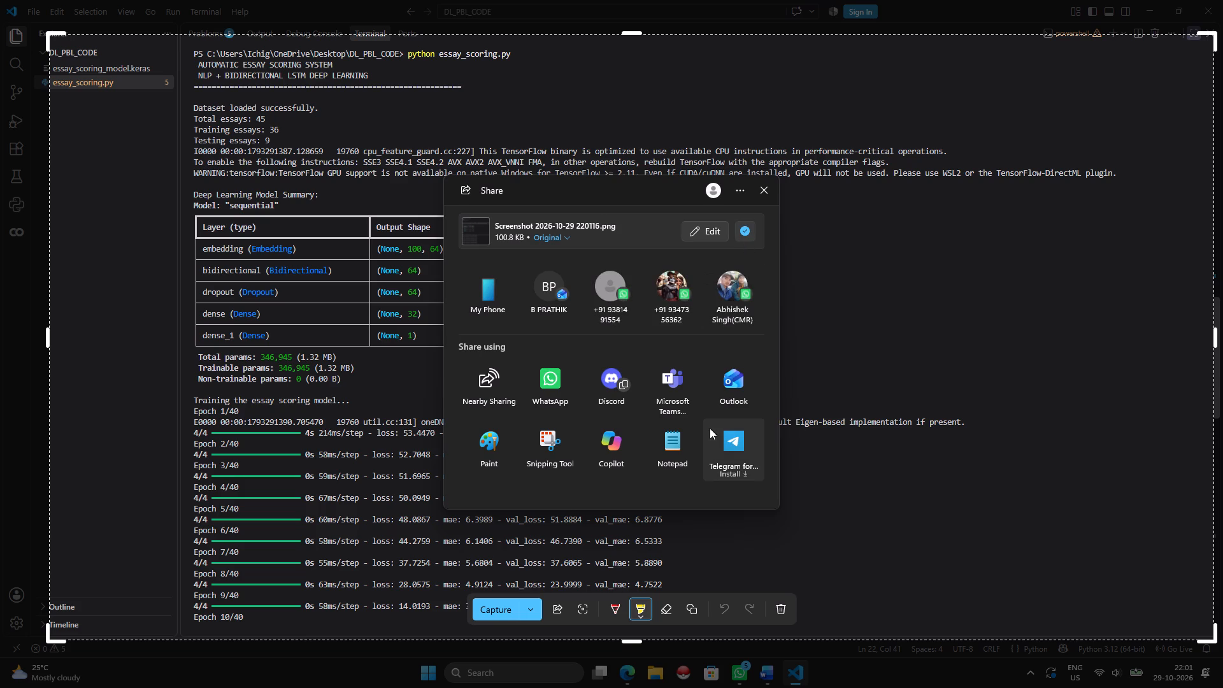
key("alt+Tab")
key("alt+Tab")
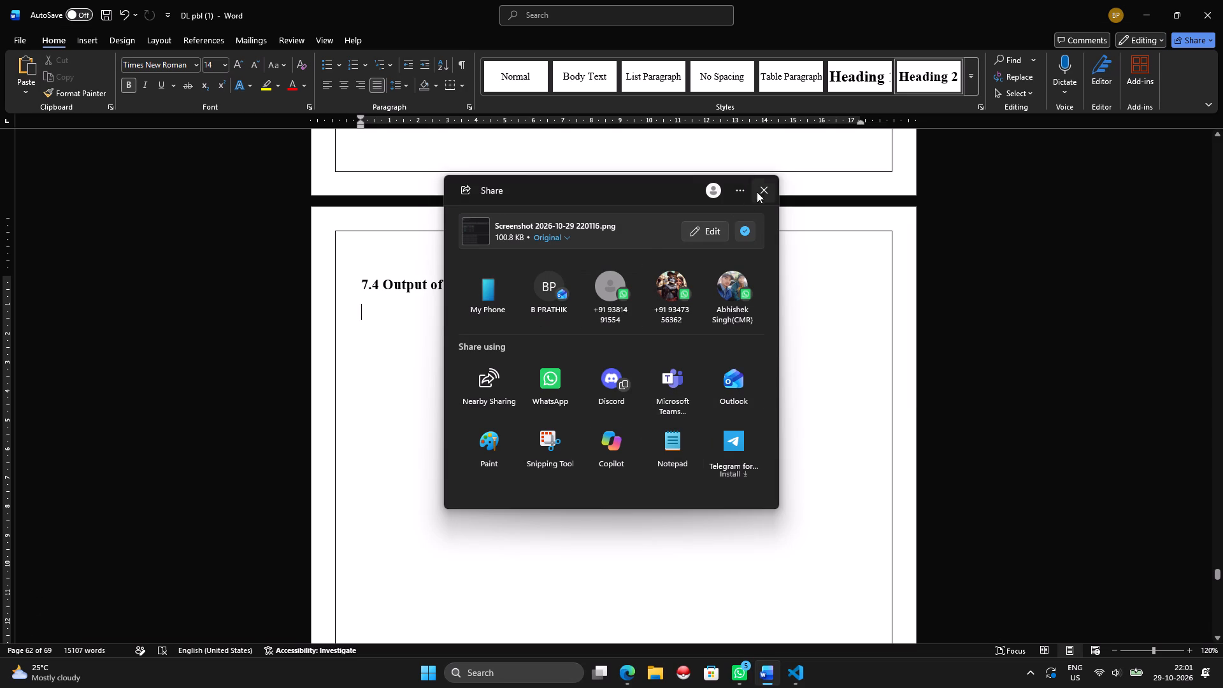
left_click(766, 190)
right_click(455, 329)
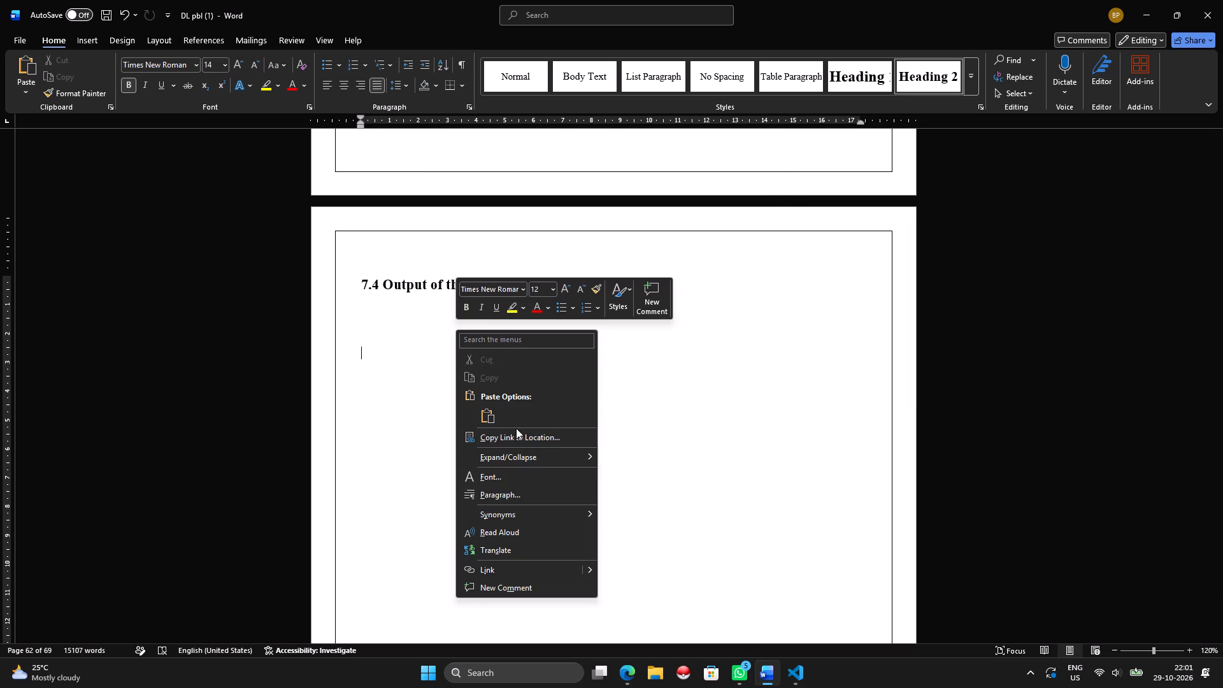
left_click(492, 417)
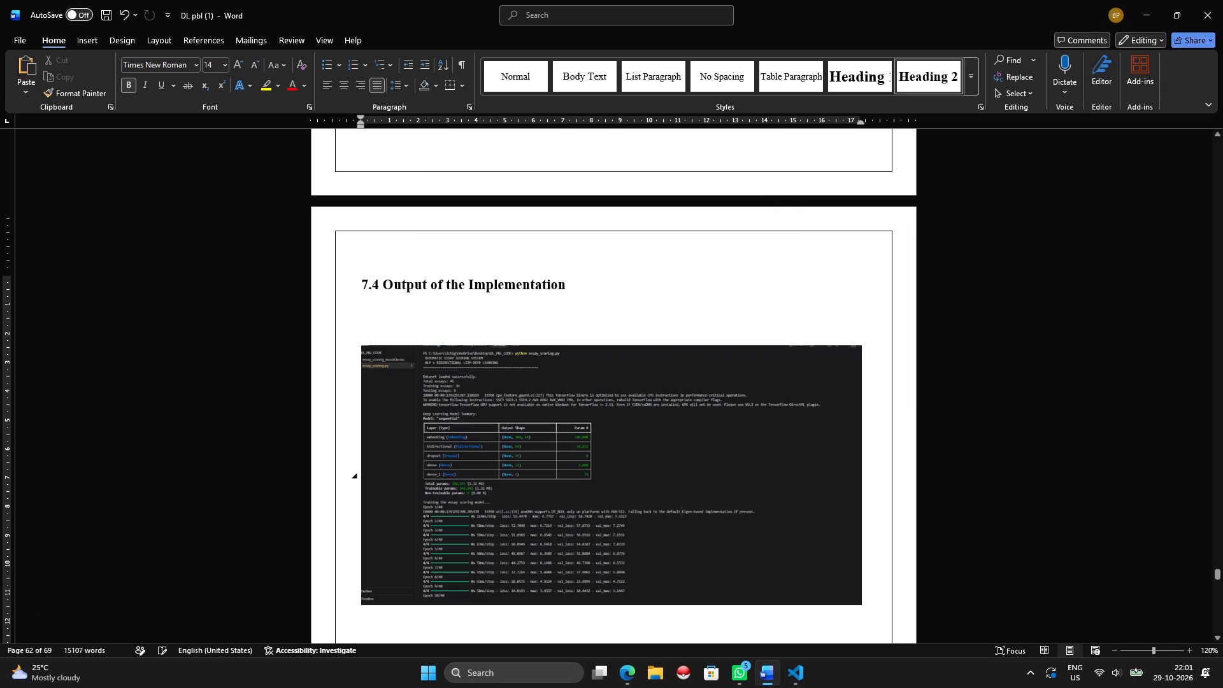
scroll(510, 433, "down", 2)
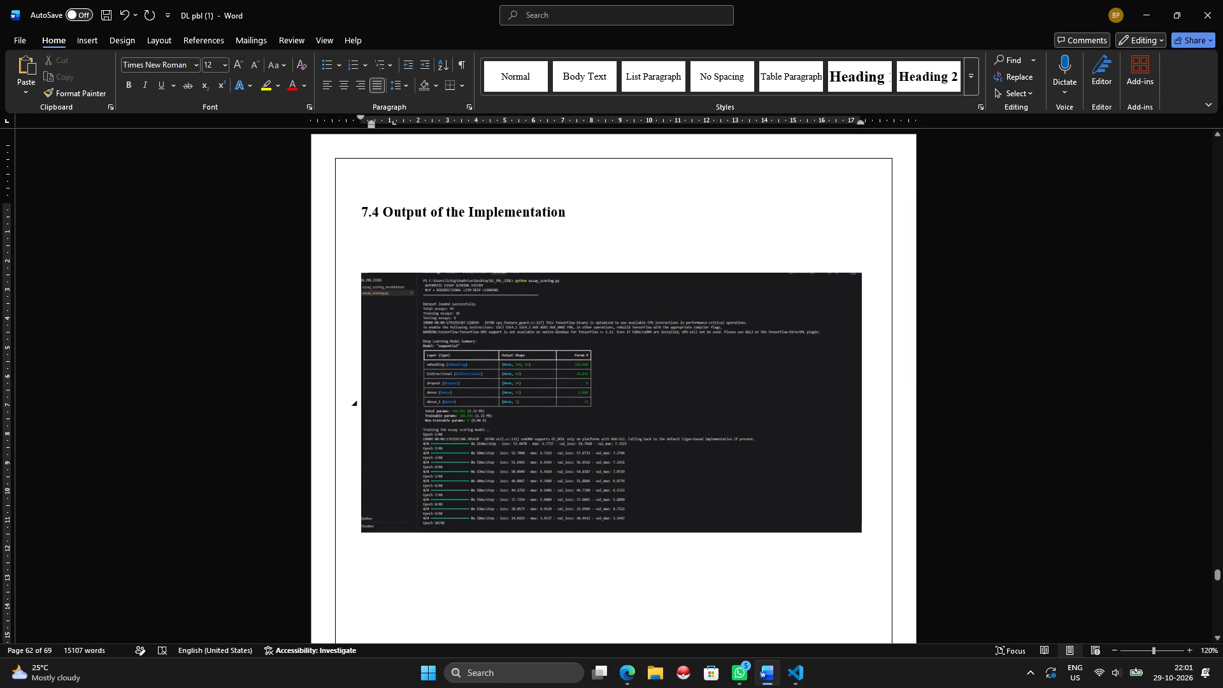
scroll(792, 505, "down", 6)
scroll(717, 498, "up", 4)
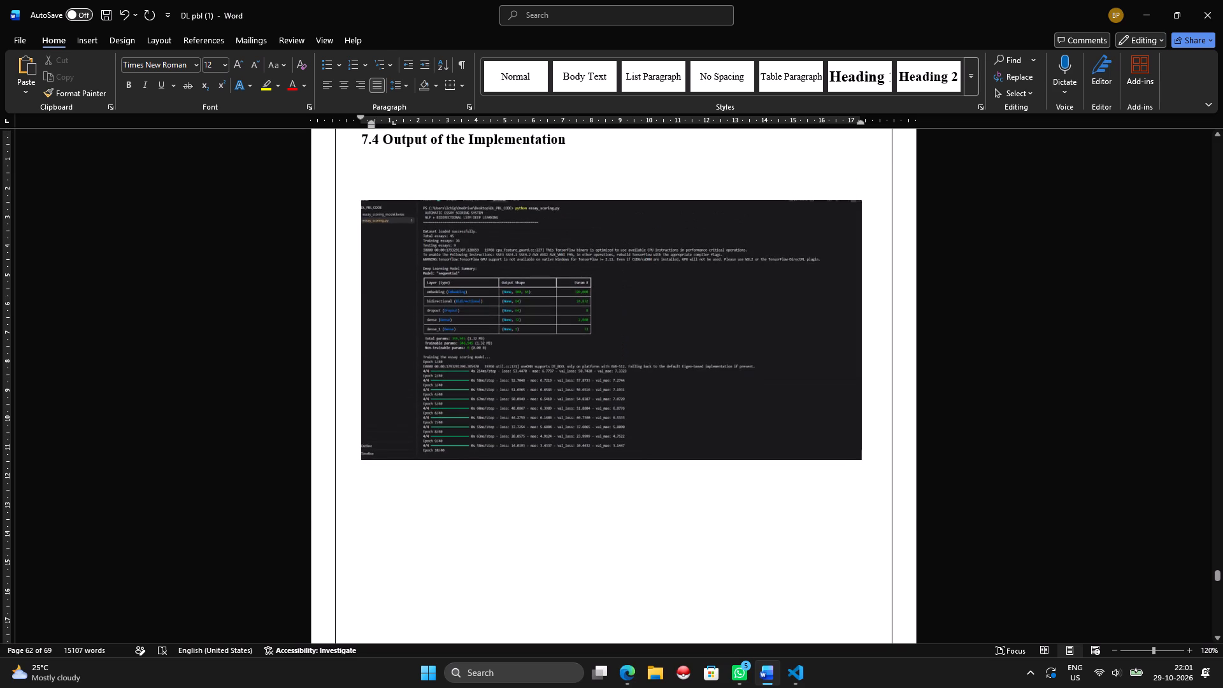
Back in Visual Studio Code, capture and copy the terminal output from epoch 11 through the essay scoring result, and minimise the window.
key("alt+Tab")
scroll(455, 509, "down", 19)
scroll(455, 509, "up", 1)
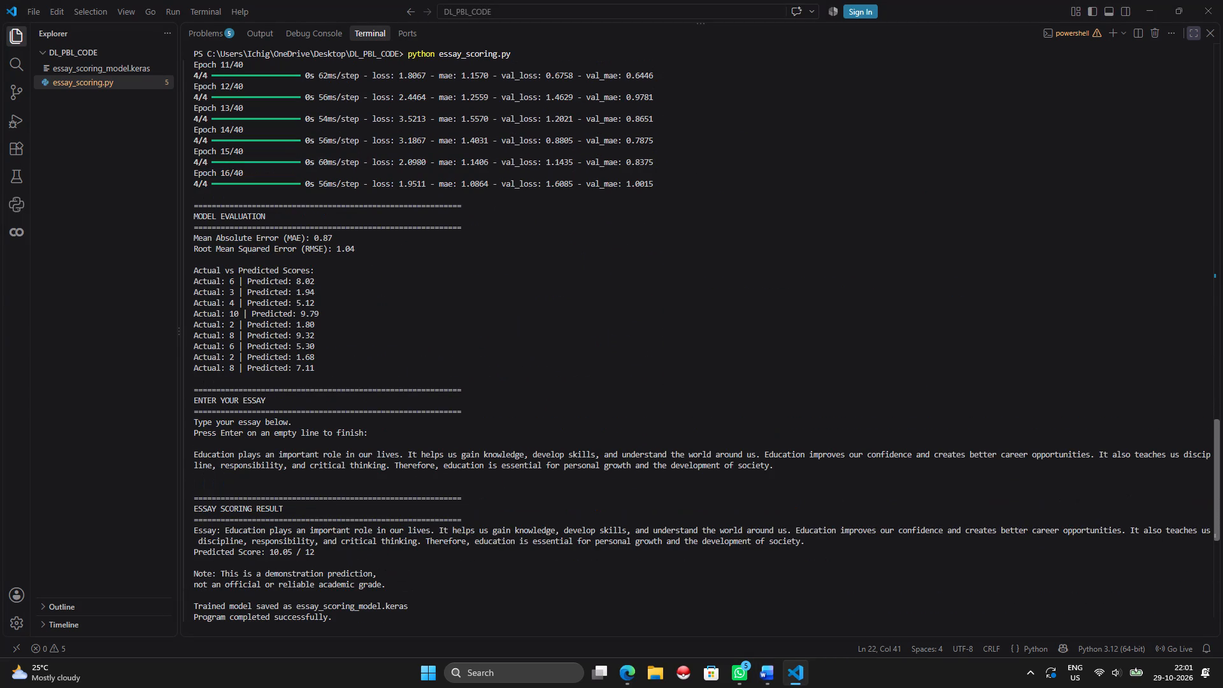
key("Print")
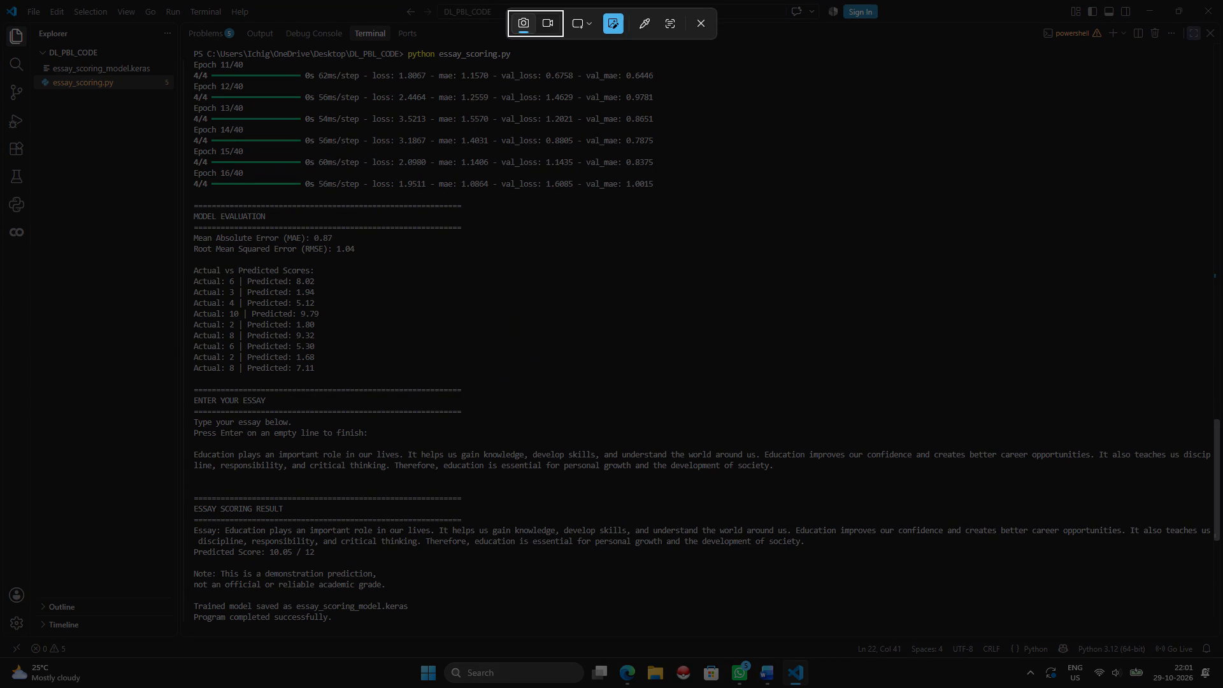
left_click_drag(13, 20, 1222, 643)
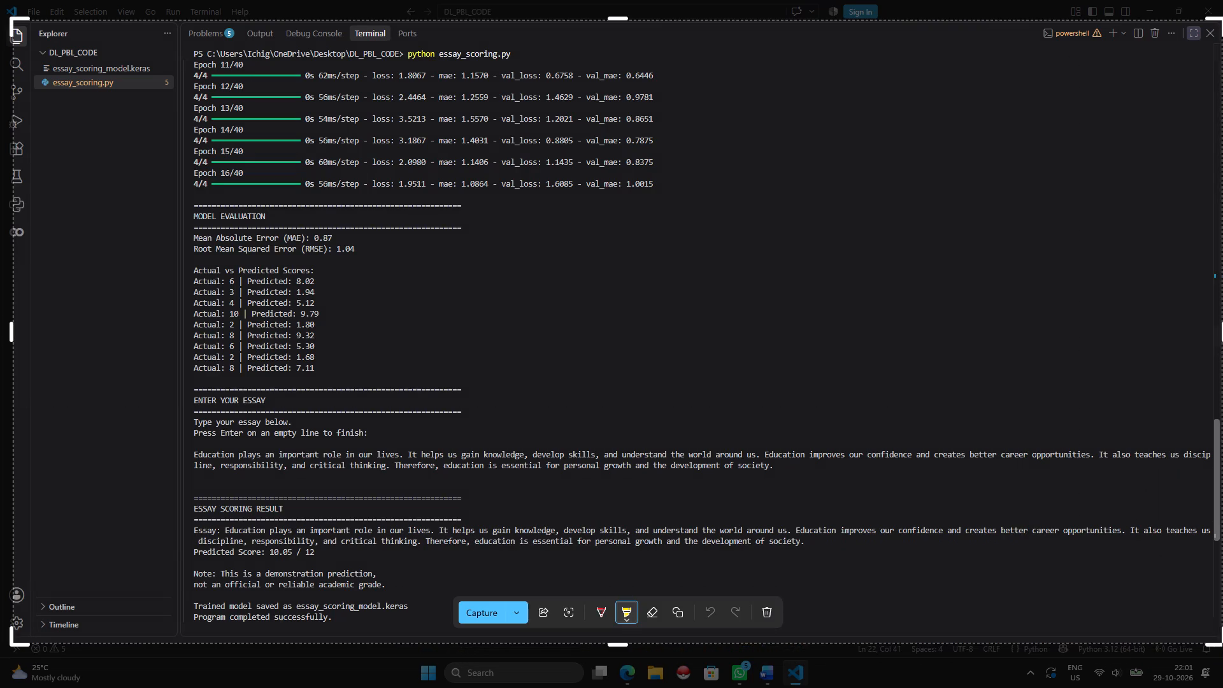
left_click(547, 608)
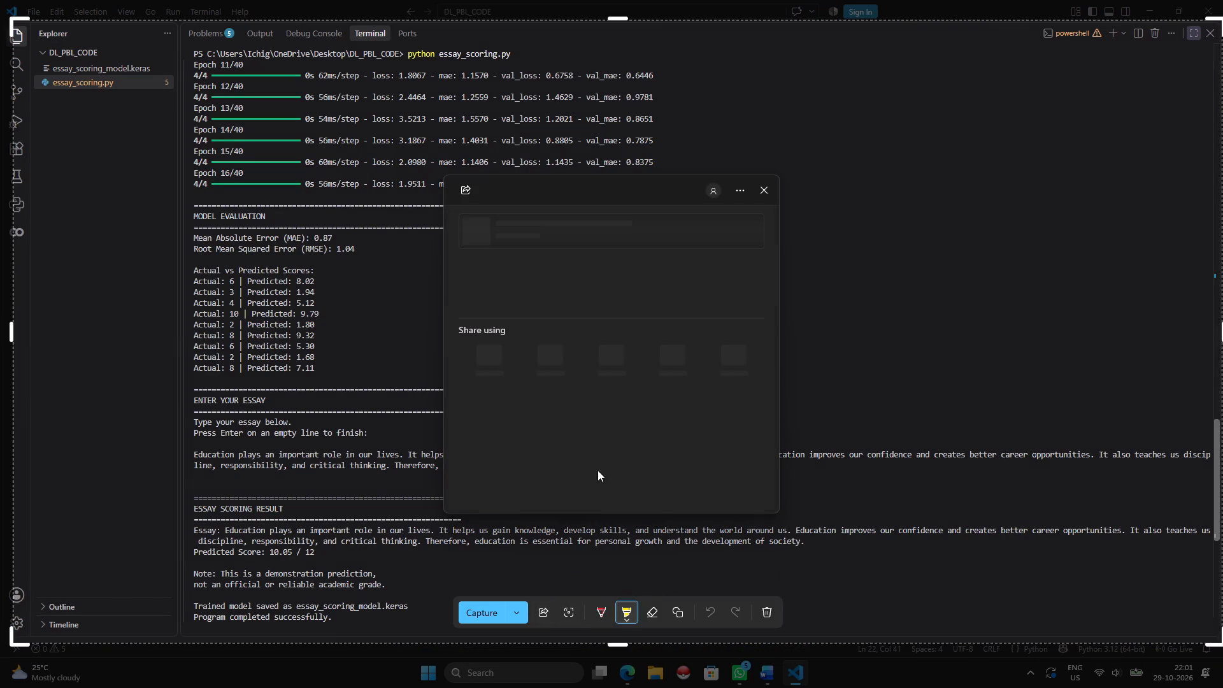
left_click(736, 233)
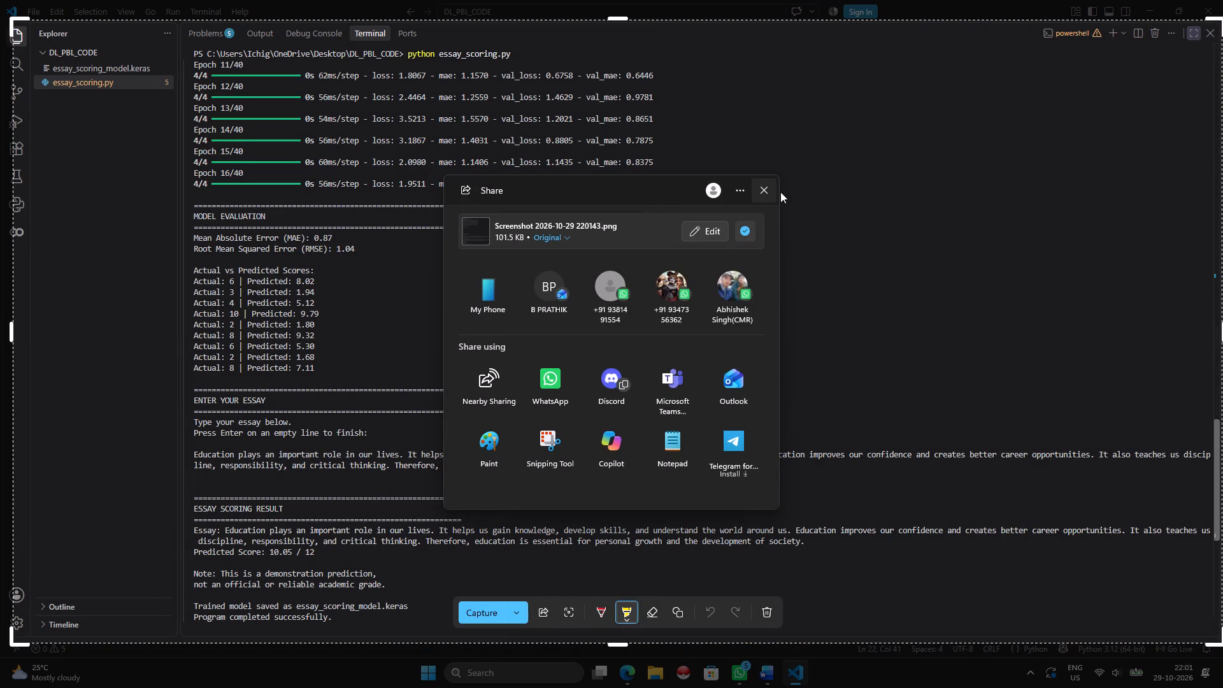
left_click(764, 185)
left_click(1155, 9)
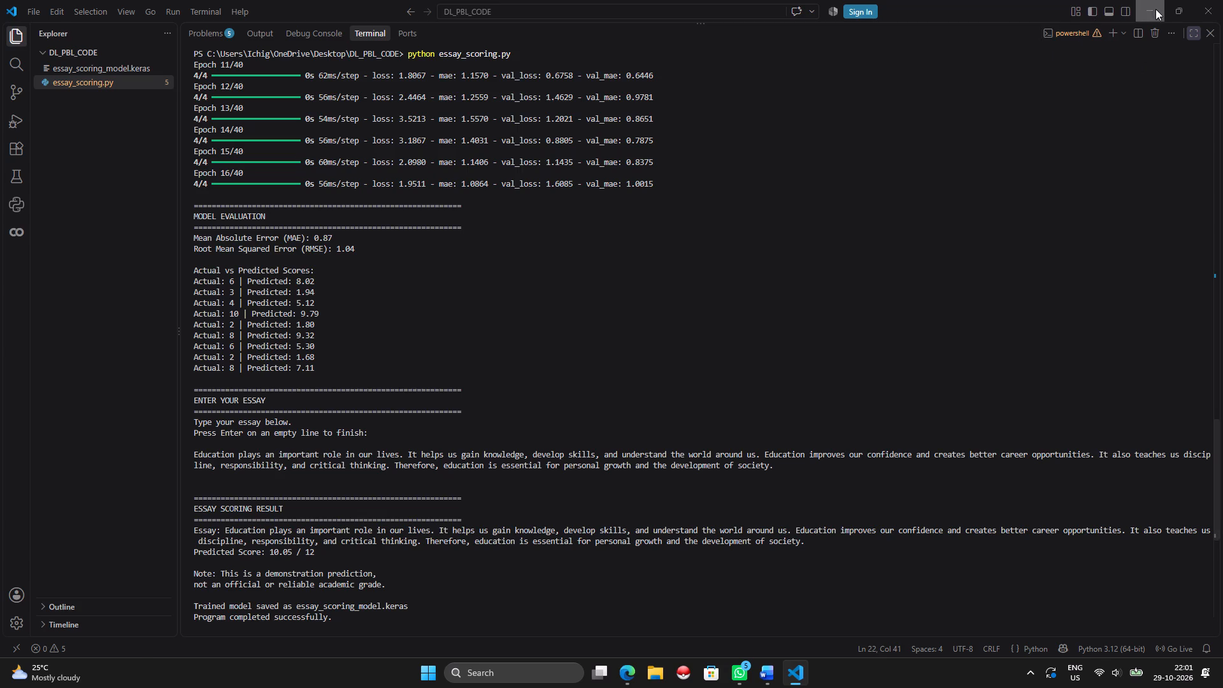
In Word, paste the copied terminal screenshot on the 7.4 output page and separate the two screenshots with a blank line.
scroll(562, 504, "down", 4)
right_click(497, 411)
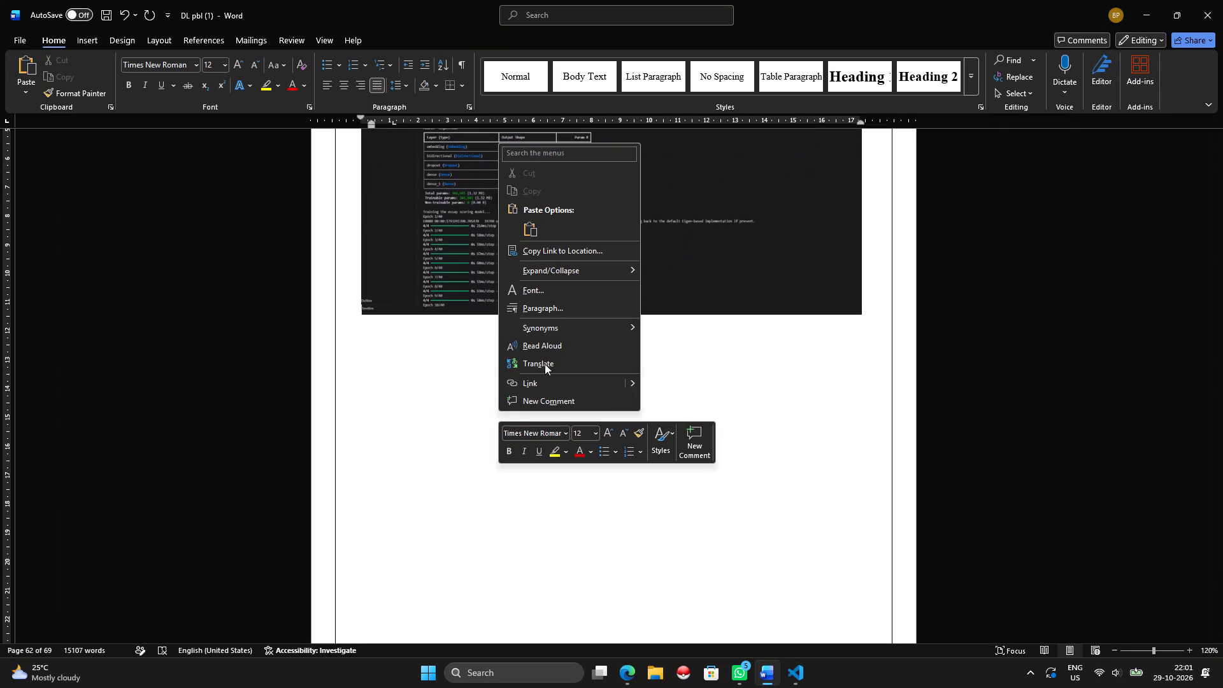
left_click(534, 228)
scroll(540, 457, "up", 1)
left_click_drag(634, 440, 636, 484)
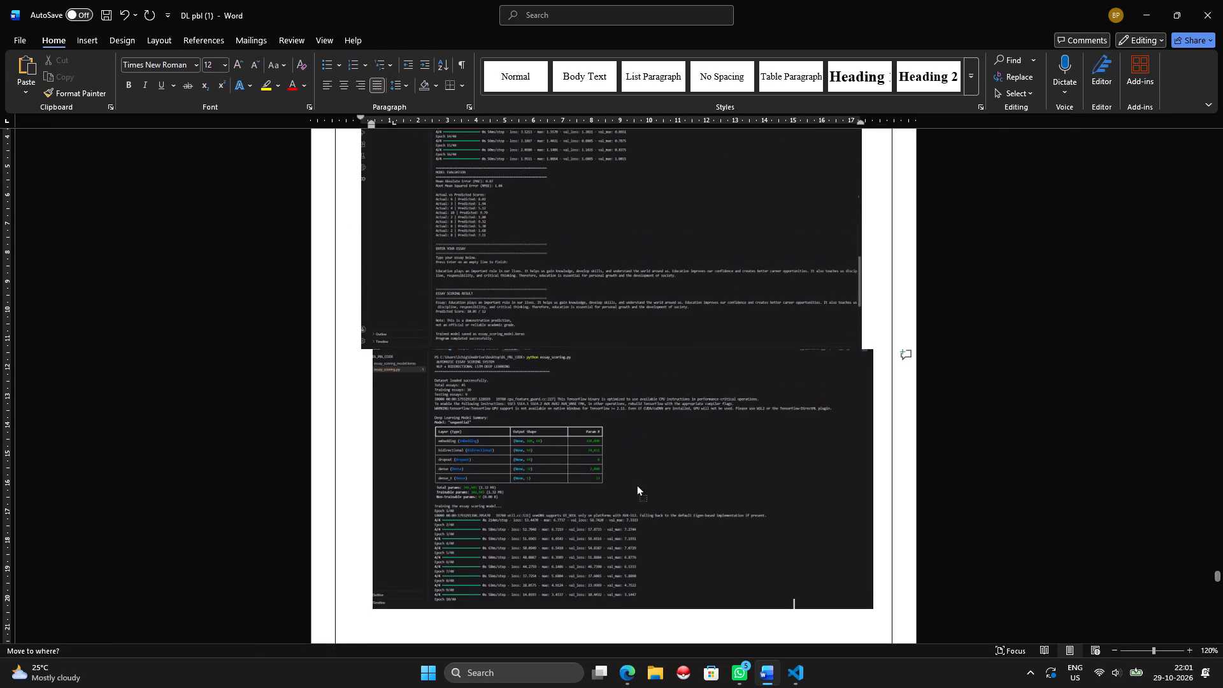
left_click_drag(636, 484, 626, 527)
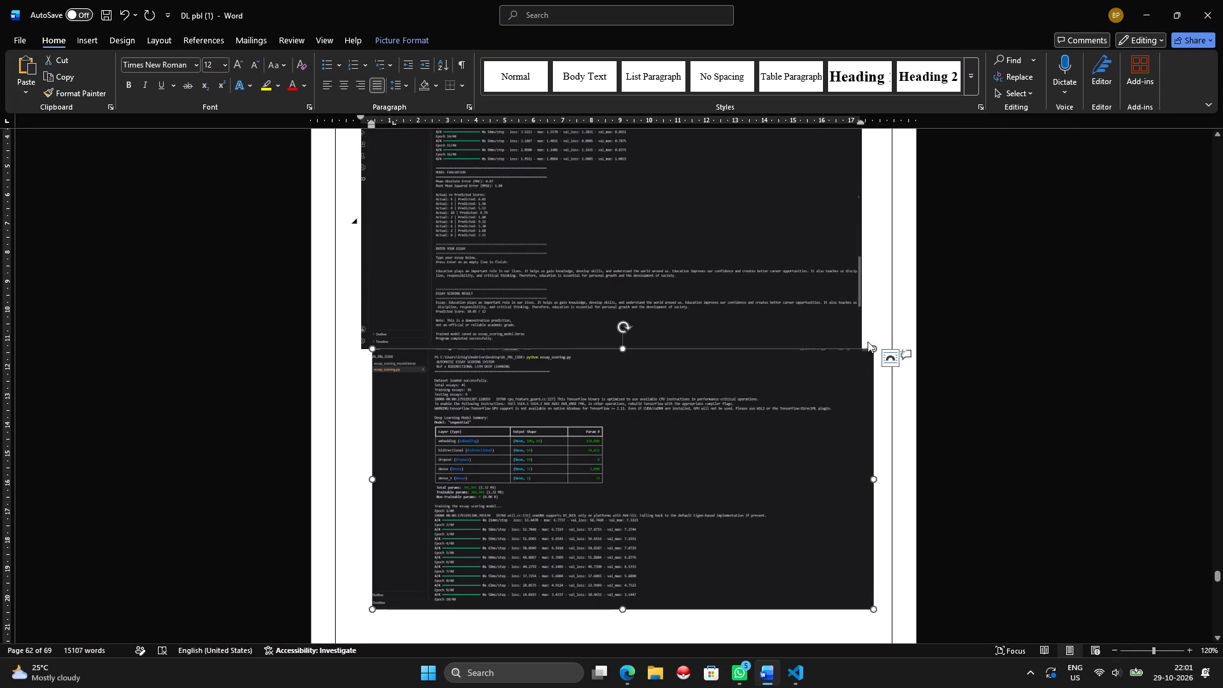
left_click(864, 335)
left_click(868, 336)
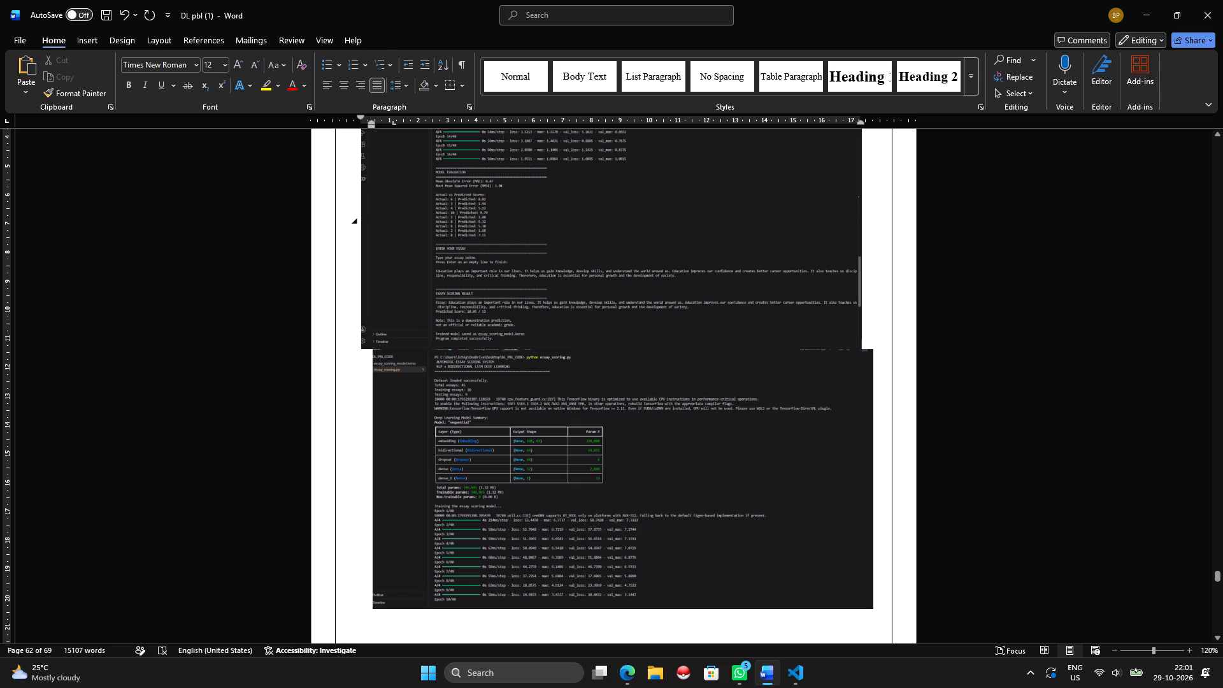
key("Return")
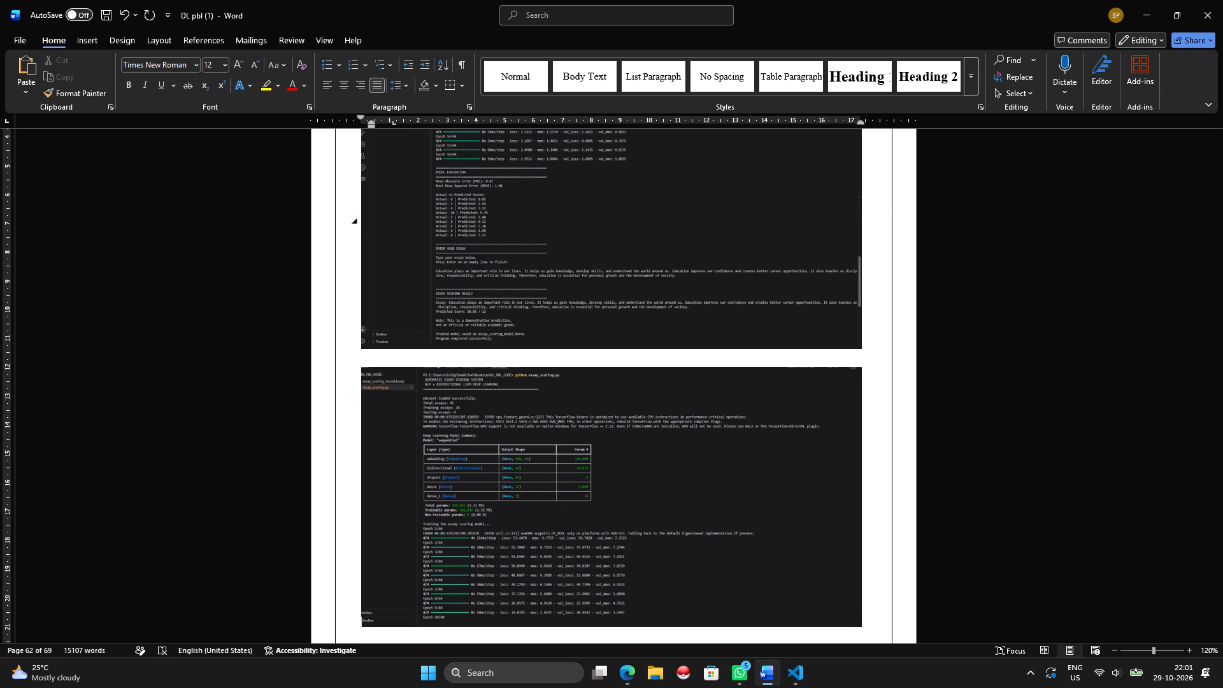
scroll(987, 376, "up", 5)
scroll(579, 408, "up", 2)
scroll(578, 408, "down", 11)
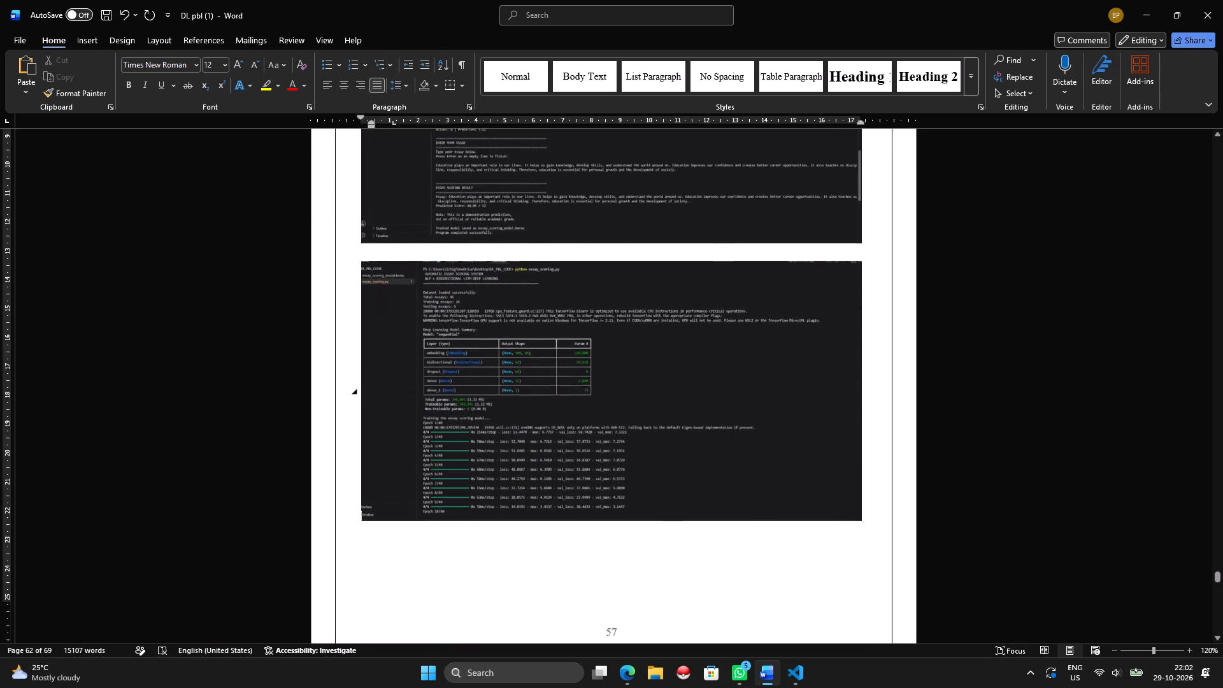
scroll(584, 405, "down", 15)
scroll(619, 441, "down", 11)
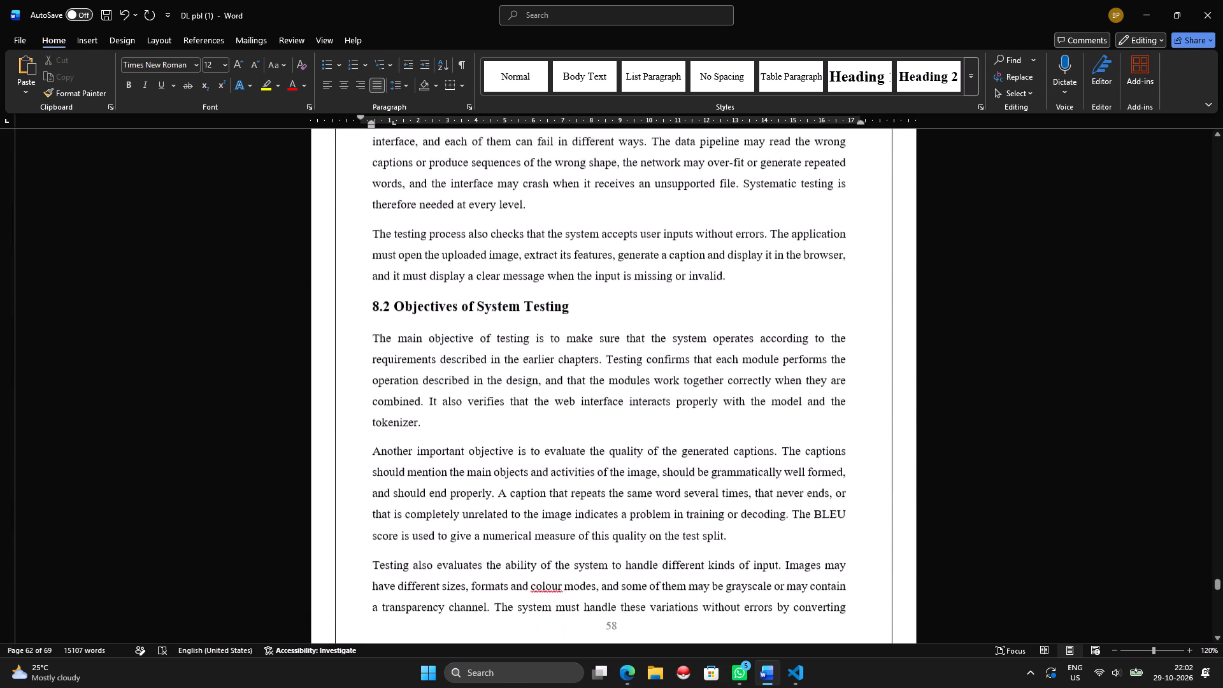
scroll(619, 446, "down", 17)
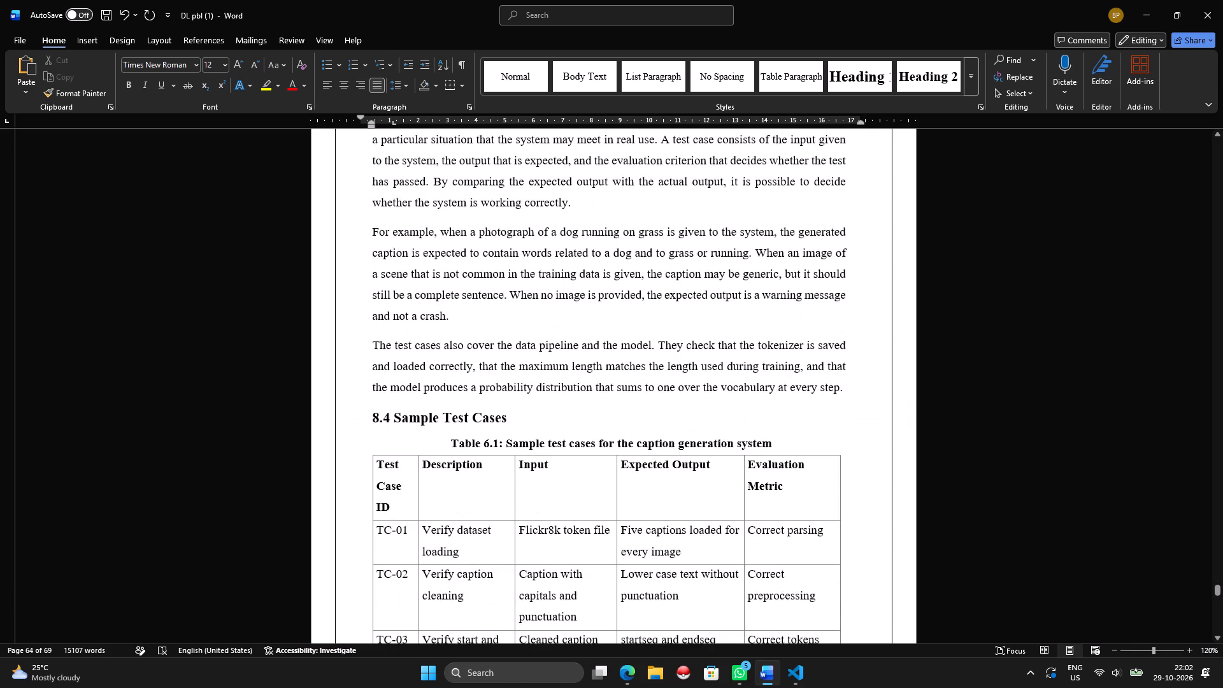
scroll(629, 437, "up", 20)
scroll(629, 437, "up", 9)
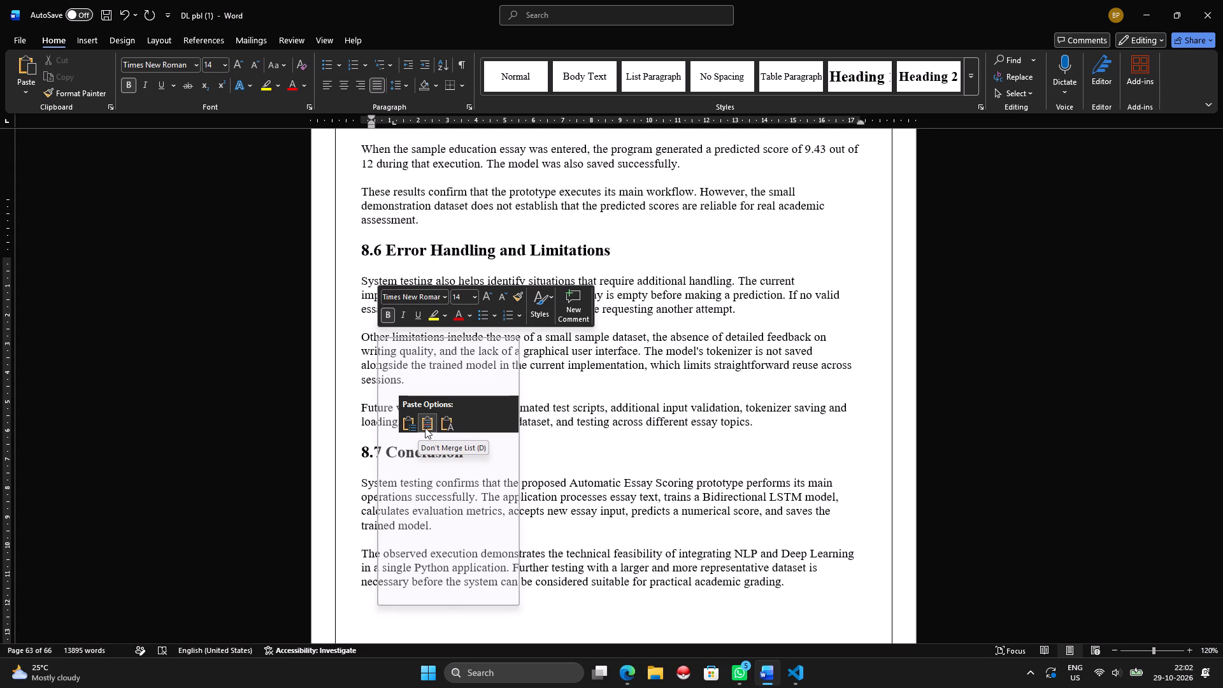
left_click(423, 427)
Review the pasted chapter 8, its headings, tables and paragraph layout, along with the preceding code and output screenshot pages.
scroll(455, 412, "up", 9)
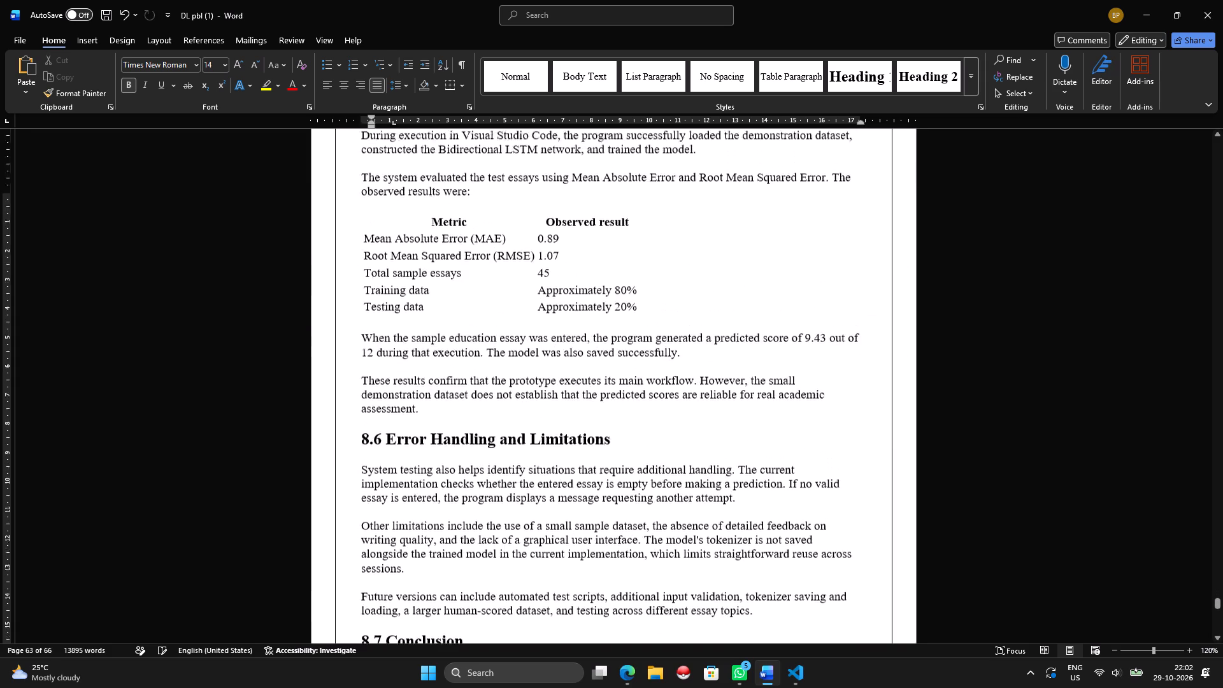
scroll(519, 406, "up", 19)
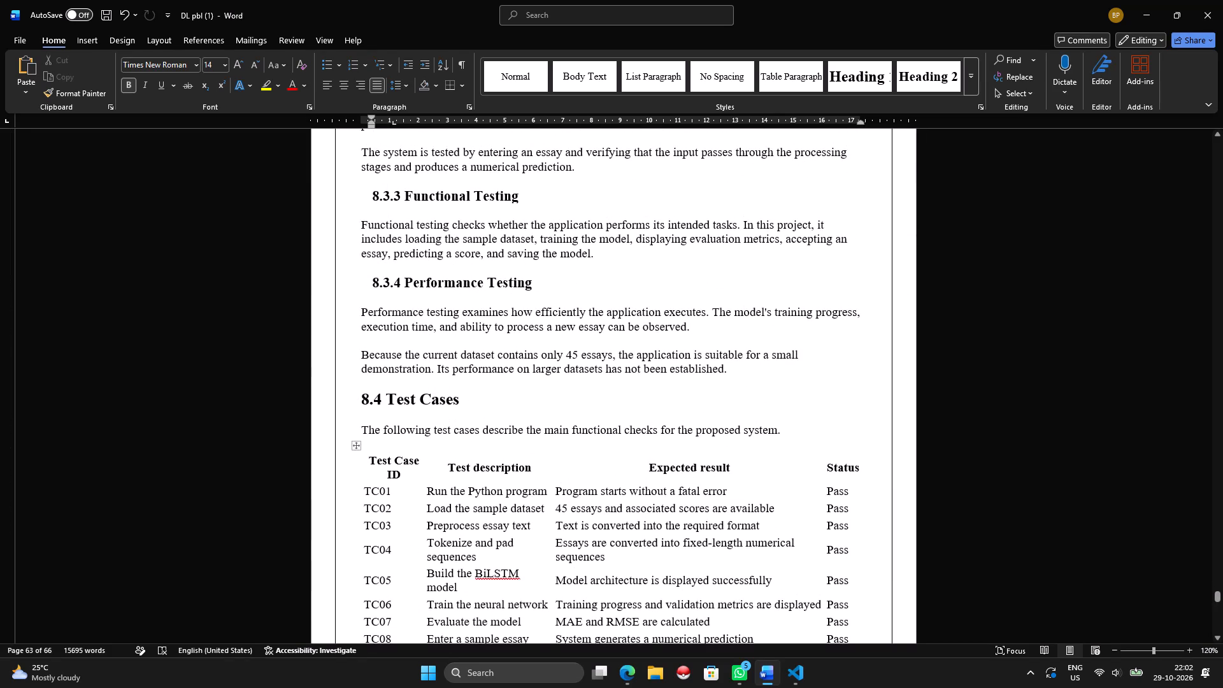
scroll(519, 461, "up", 20)
scroll(519, 461, "up", 16)
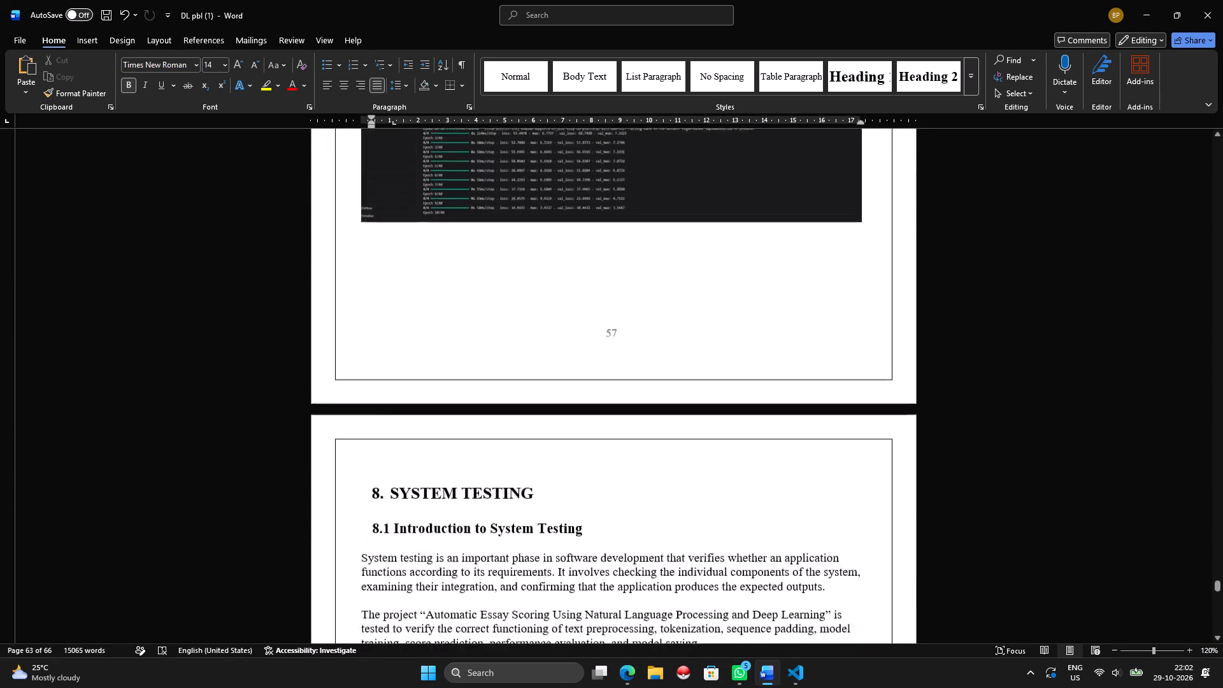
scroll(589, 434, "down", 10)
scroll(534, 350, "up", 1)
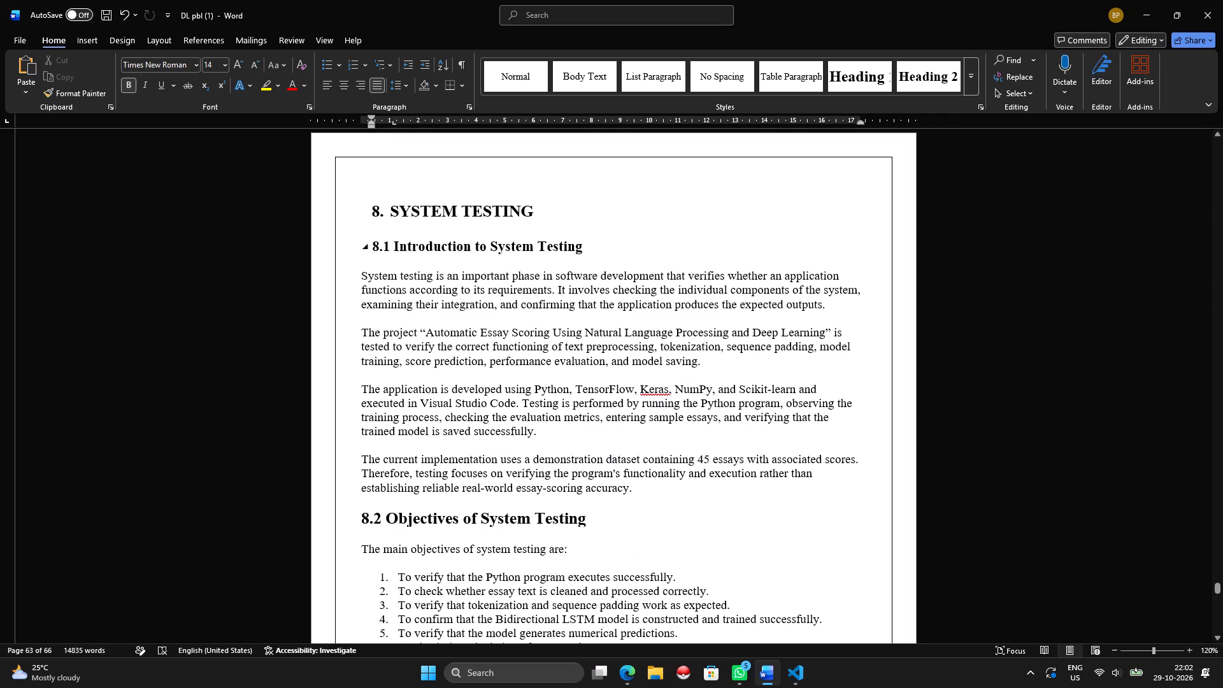
scroll(368, 282, "up", 9)
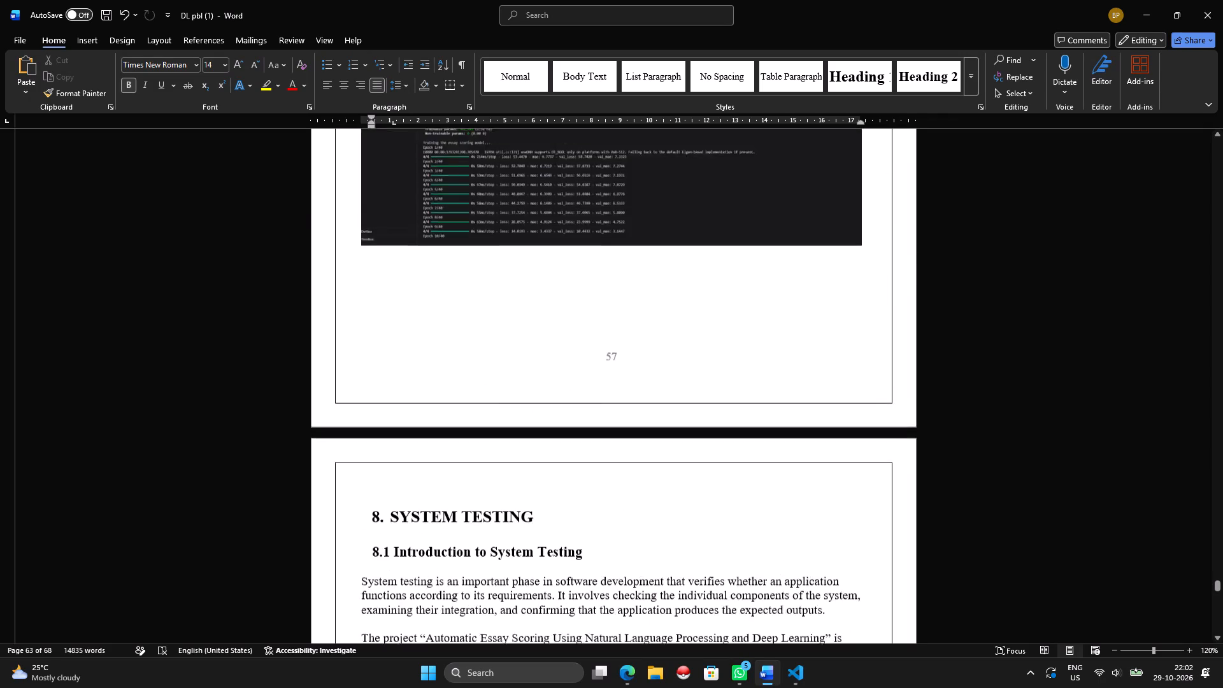
scroll(368, 290, "up", 20)
scroll(368, 290, "up", 11)
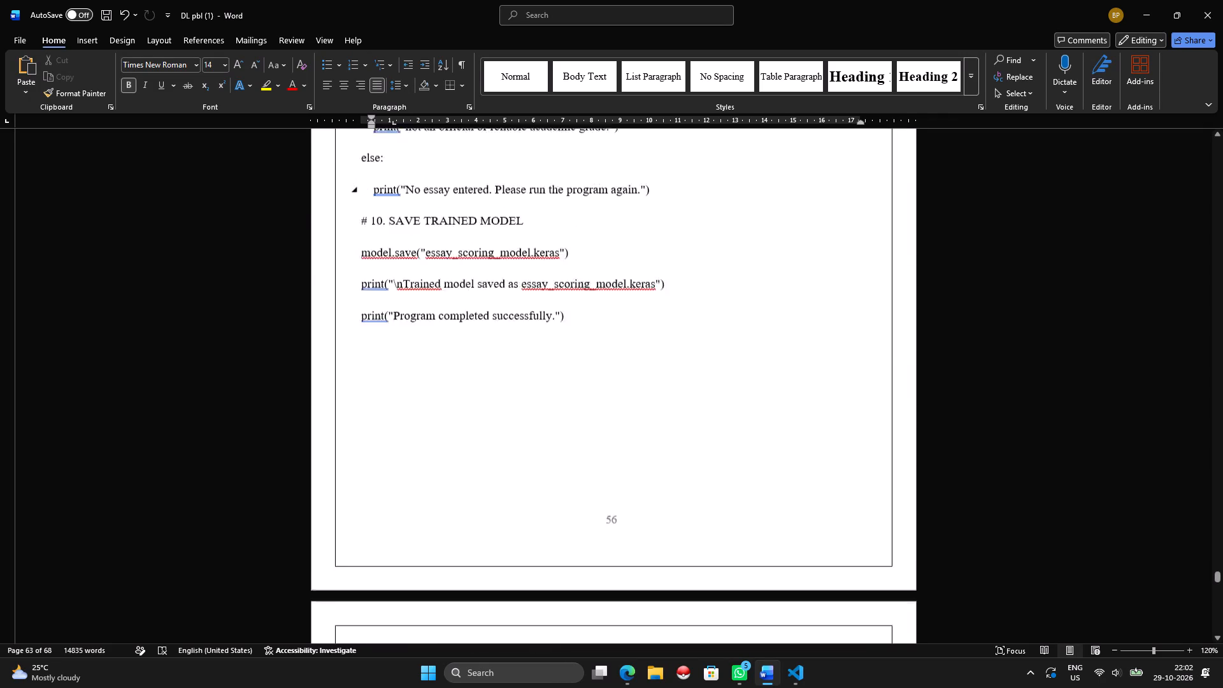
scroll(450, 291, "up", 5)
scroll(450, 292, "down", 20)
scroll(450, 292, "down", 7)
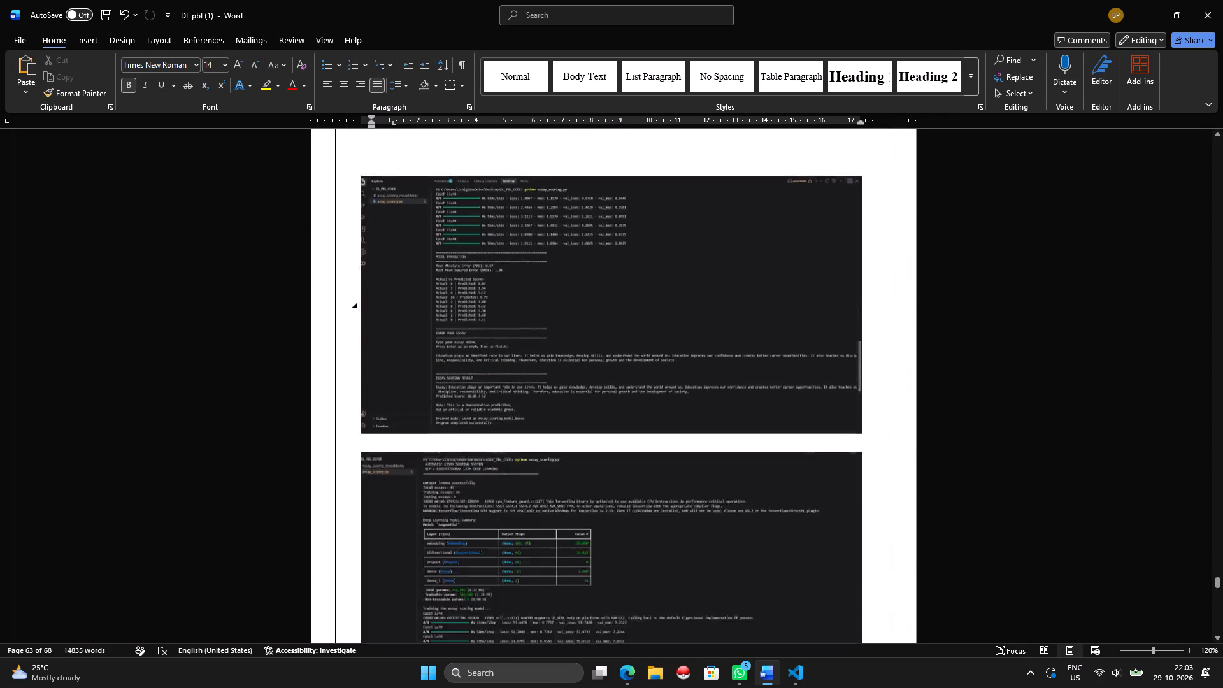
scroll(450, 297, "down", 20)
left_click(462, 316)
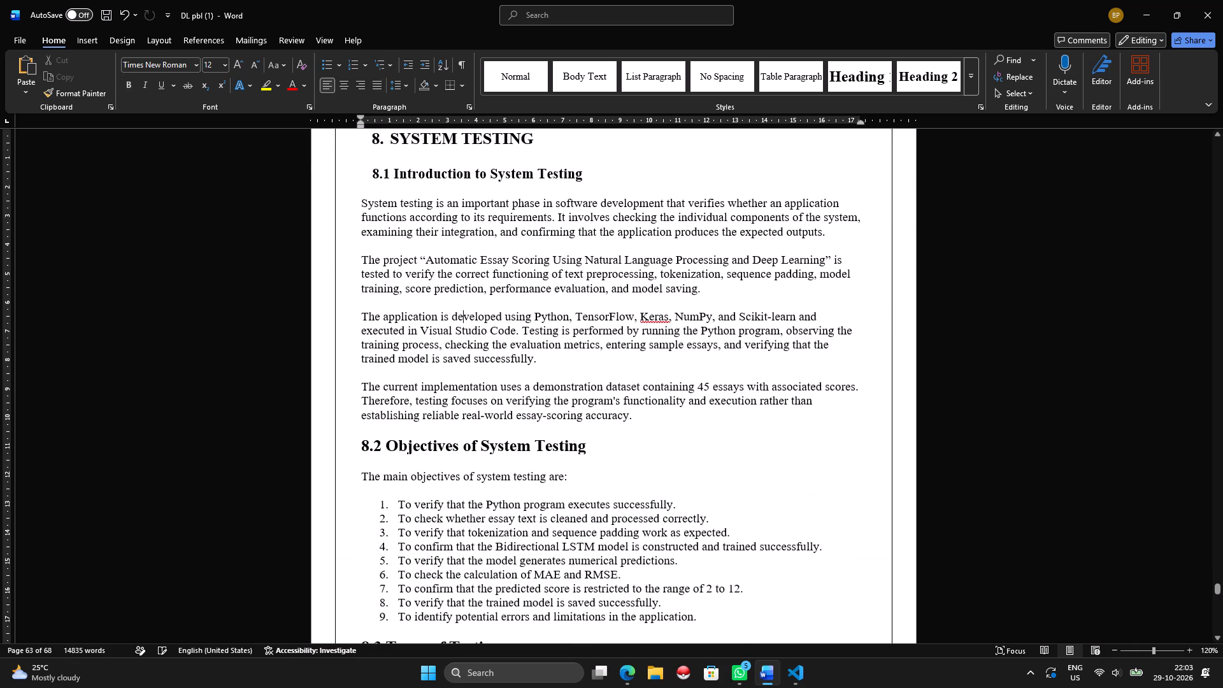
scroll(418, 329, "up", 2)
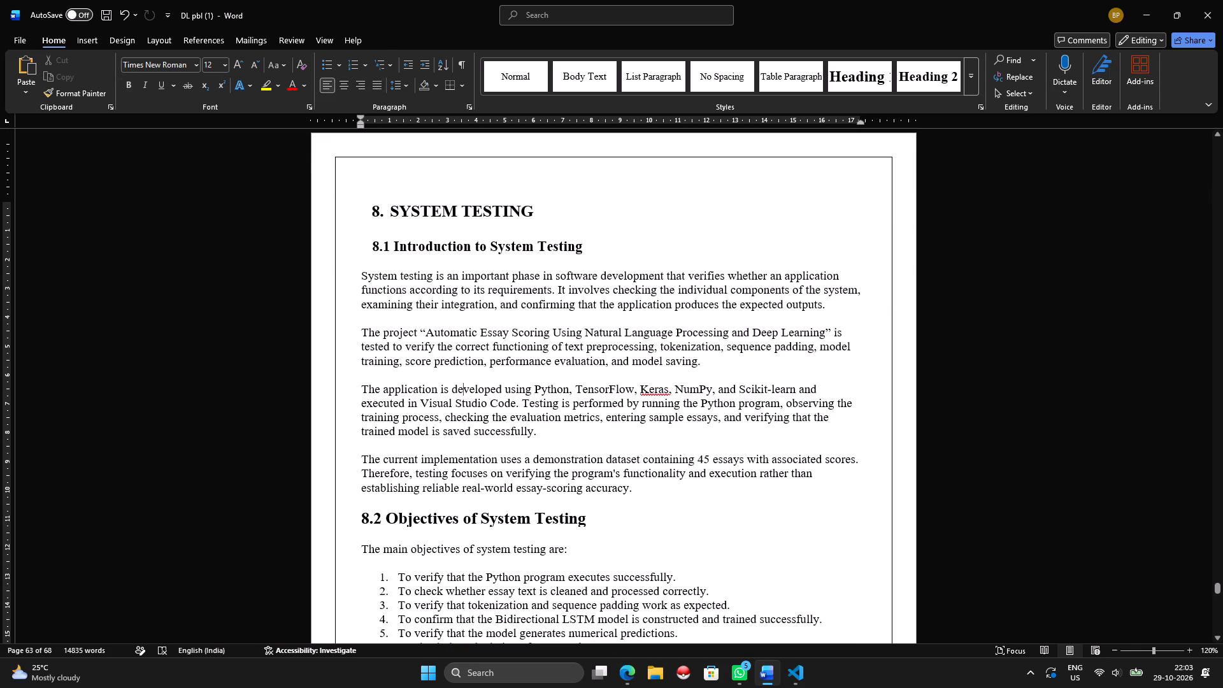
scroll(409, 365, "down", 3)
scroll(409, 365, "up", 3)
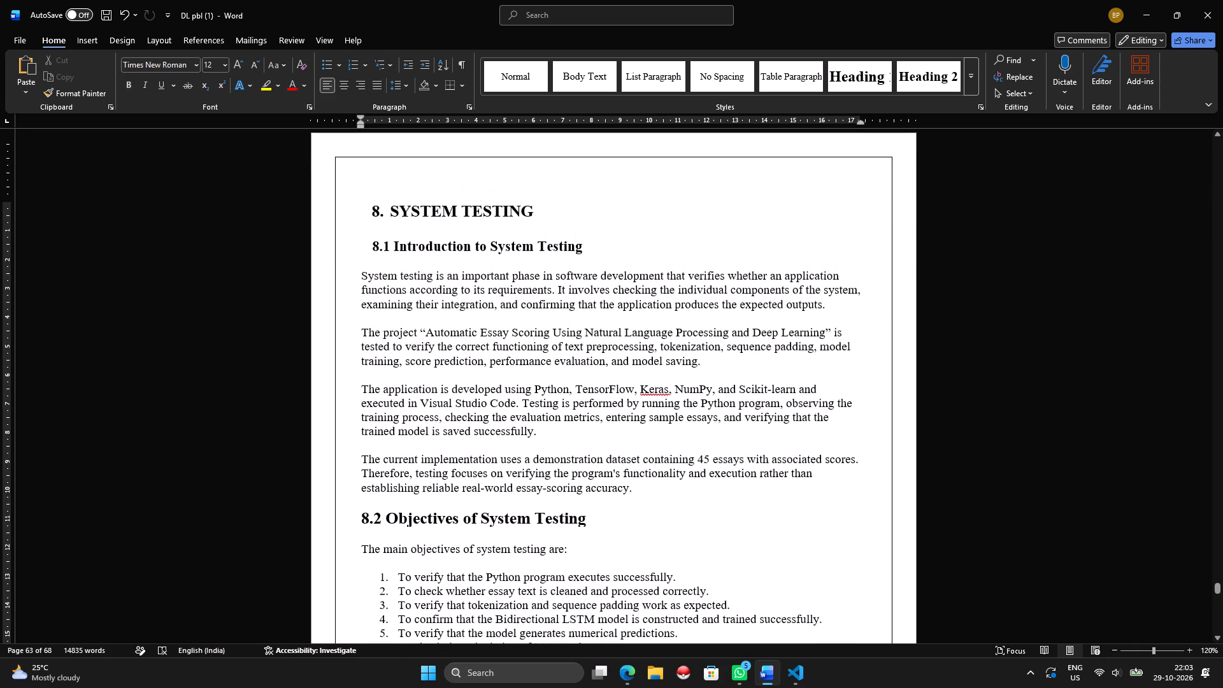
Align the pasted chapter 8 content, from the 8.1 introduction text through 8.7 Conclusion, to the zero left indent, including subheadings and numbered lists.
left_click_drag(362, 273, 538, 687)
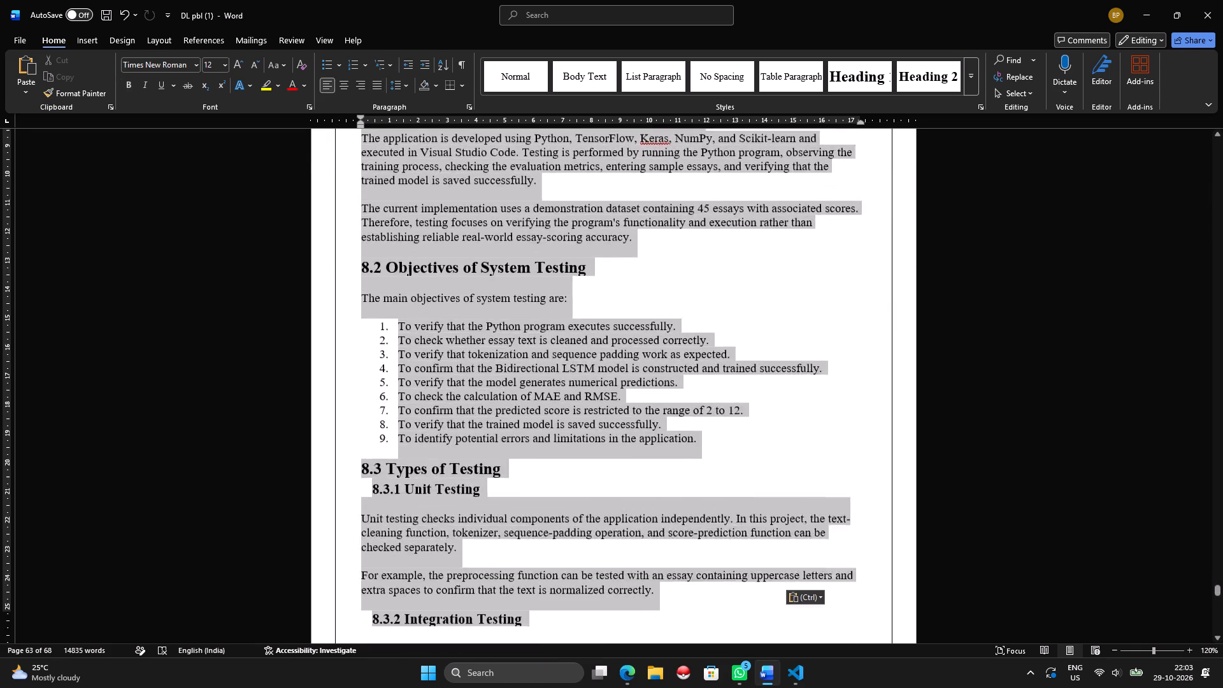
left_click_drag(538, 687, 531, 685)
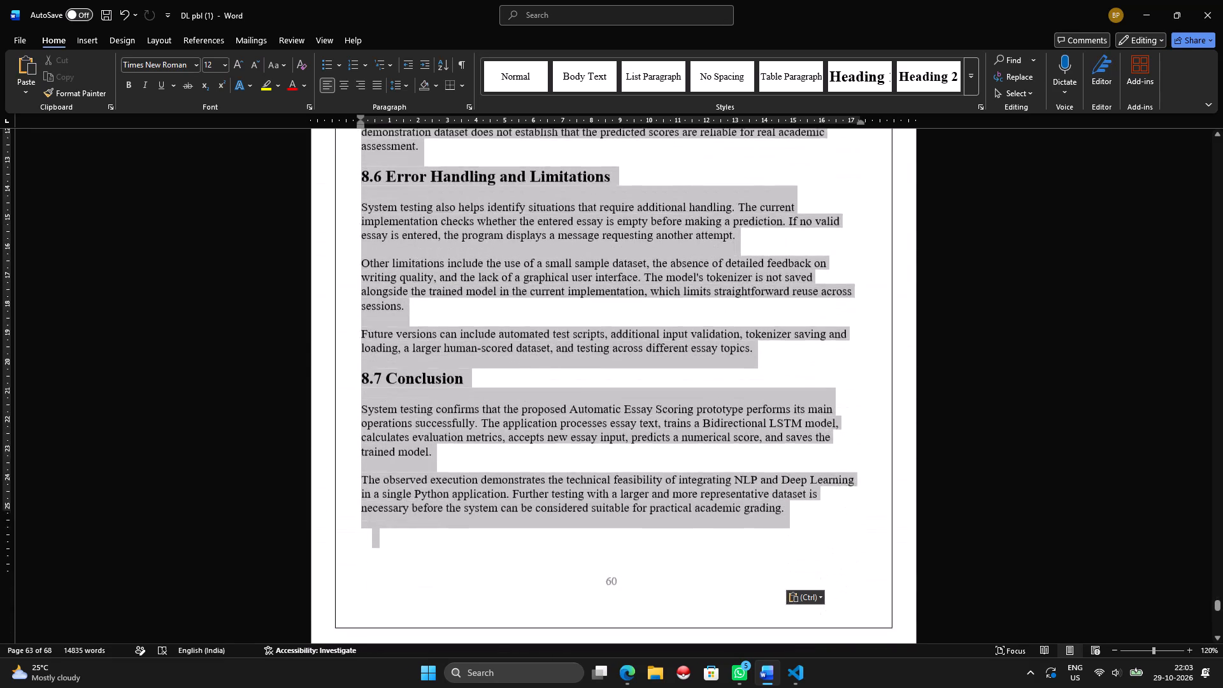
left_click_drag(531, 685, 637, 131)
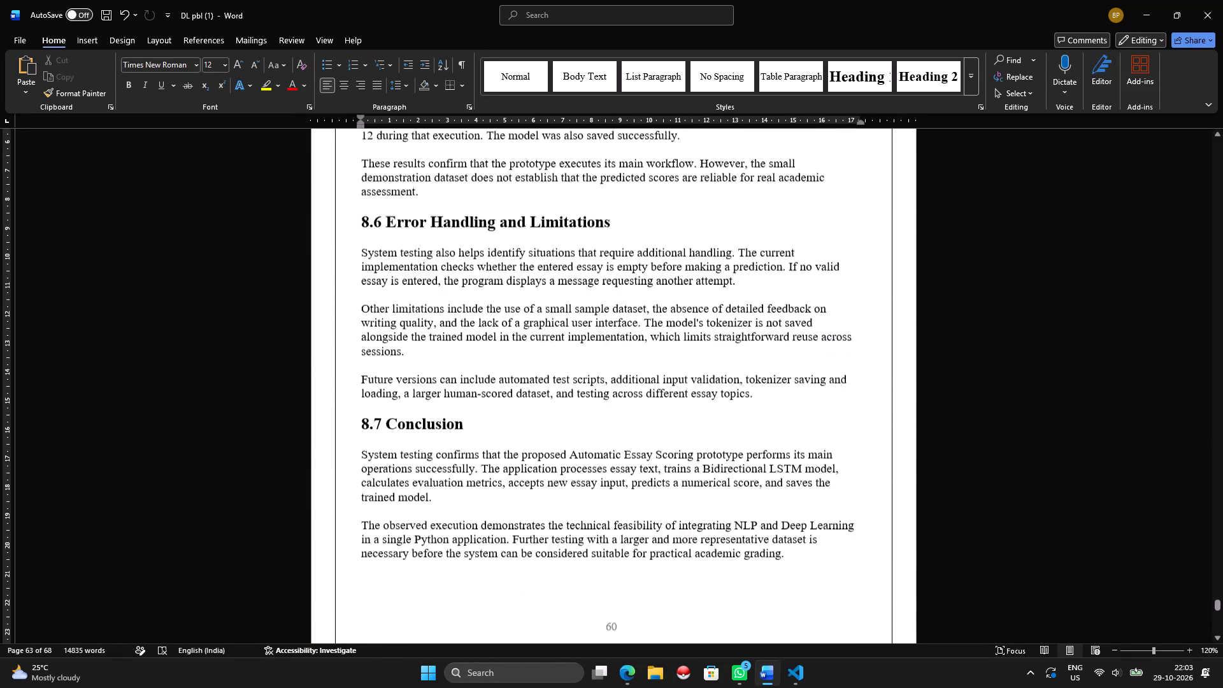
left_click_drag(637, 131, 613, 678)
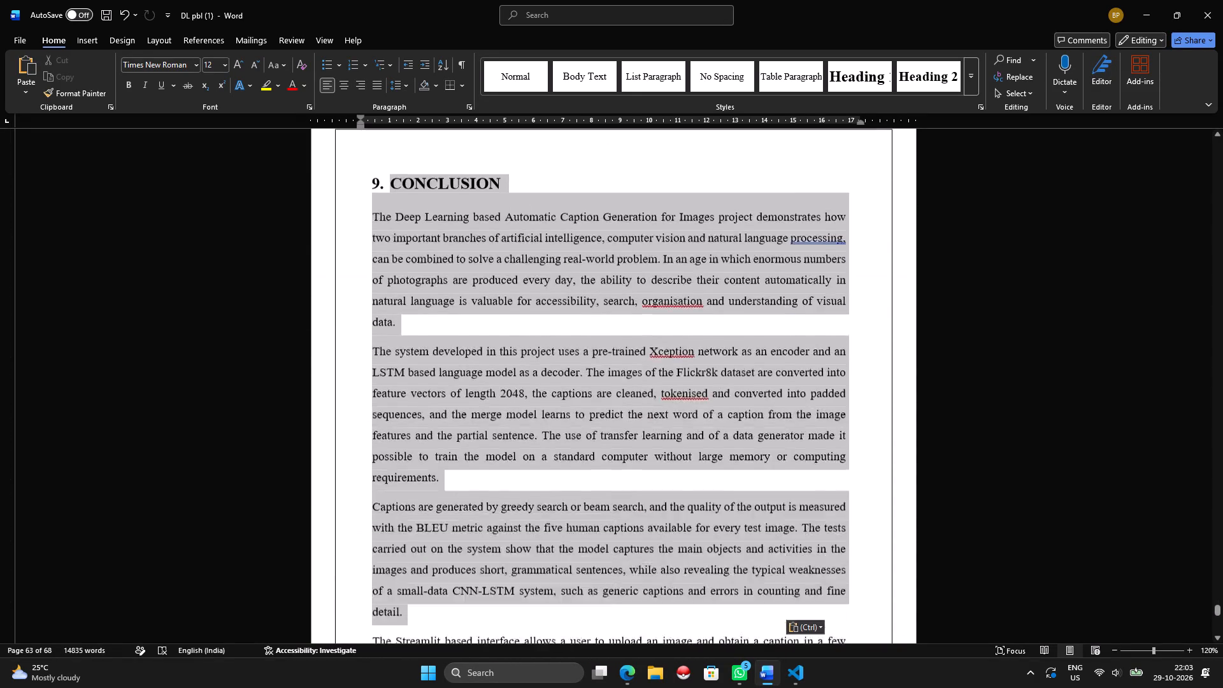
left_click_drag(613, 678, 691, 391)
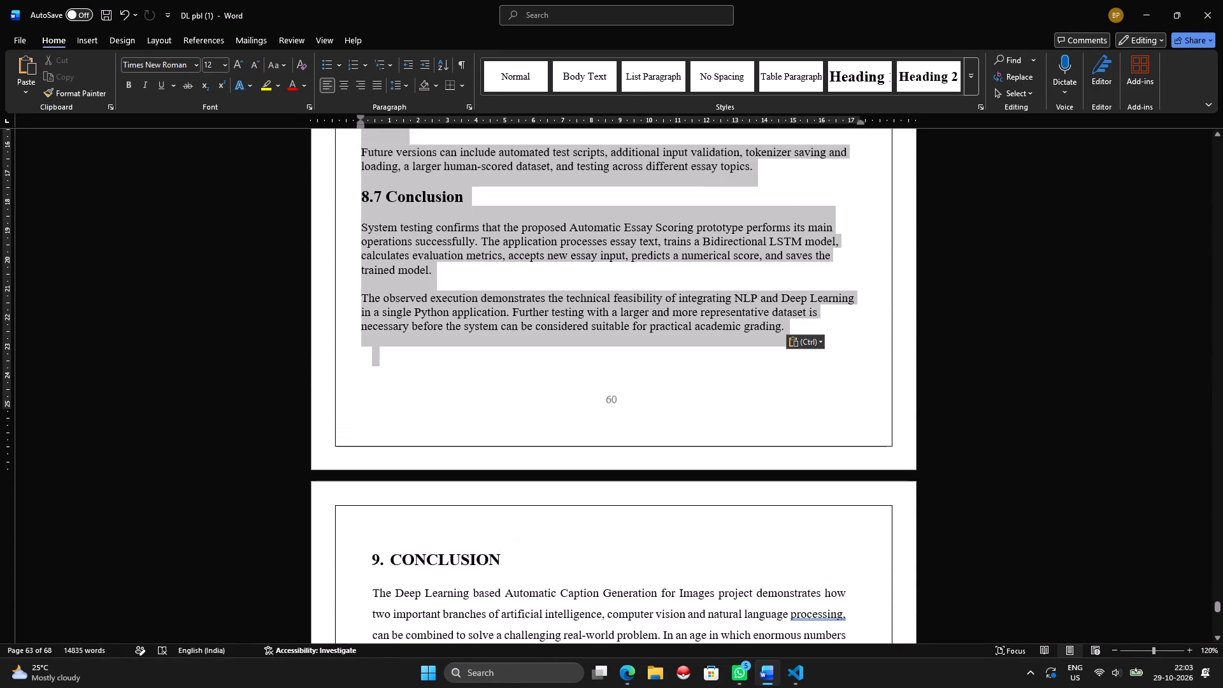
left_click_drag(691, 391, 703, 327)
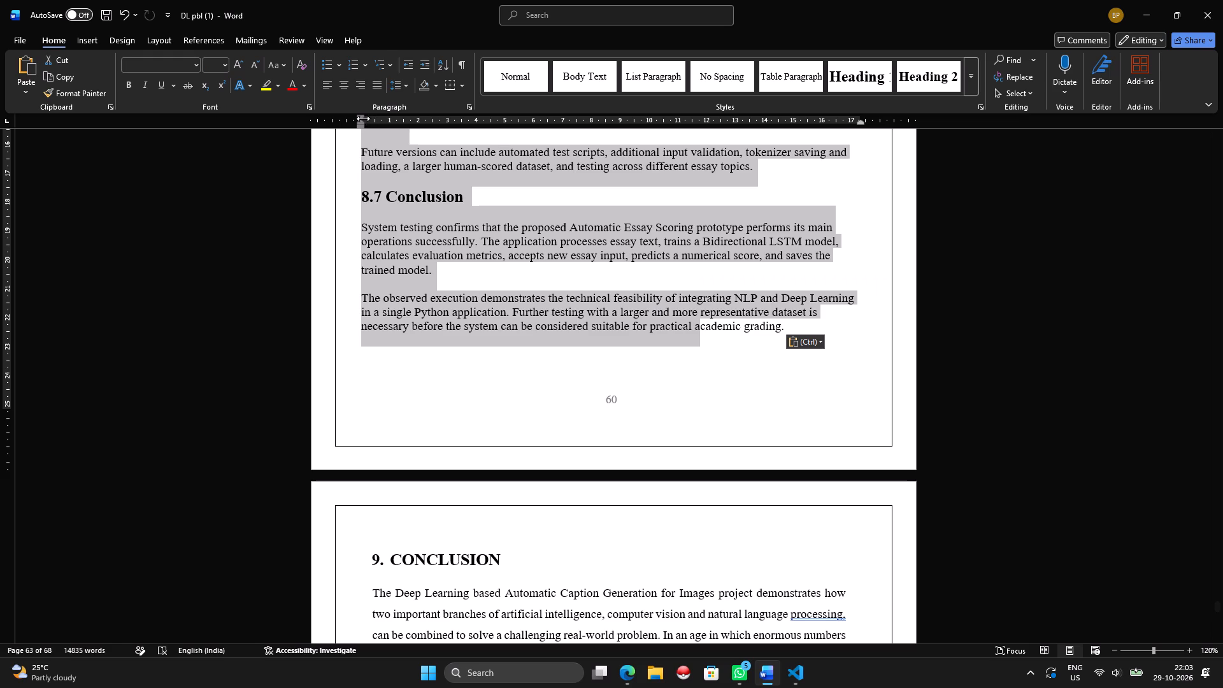
left_click(361, 122)
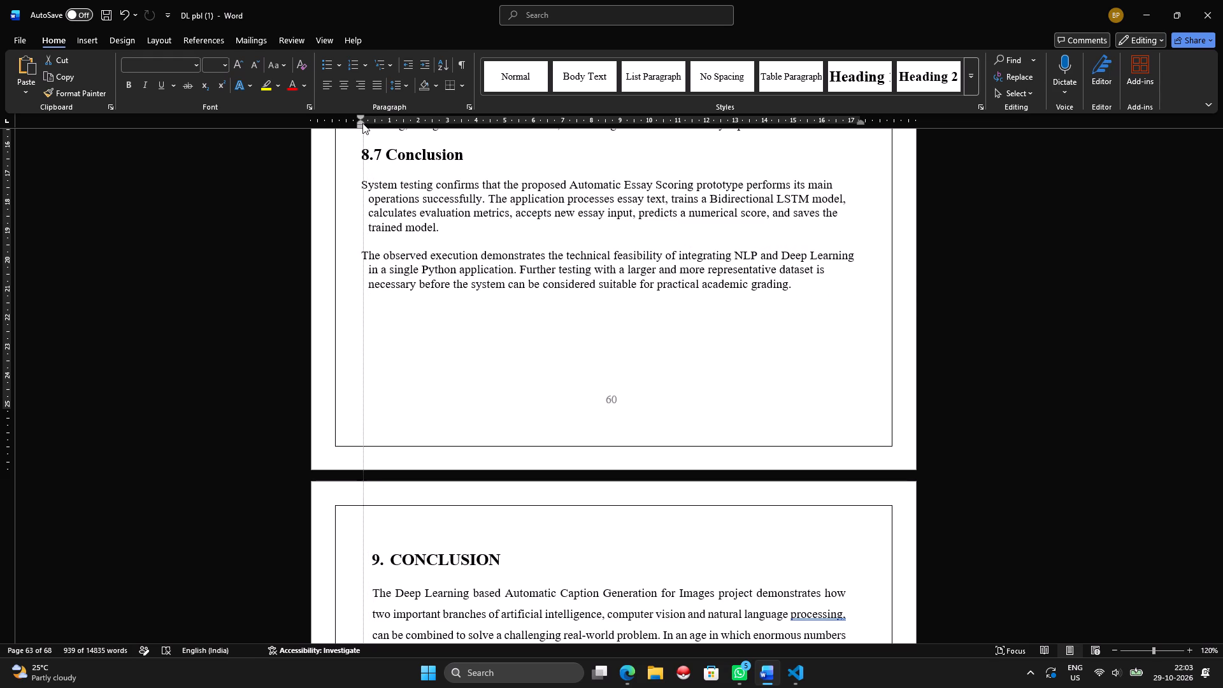
left_click(361, 116)
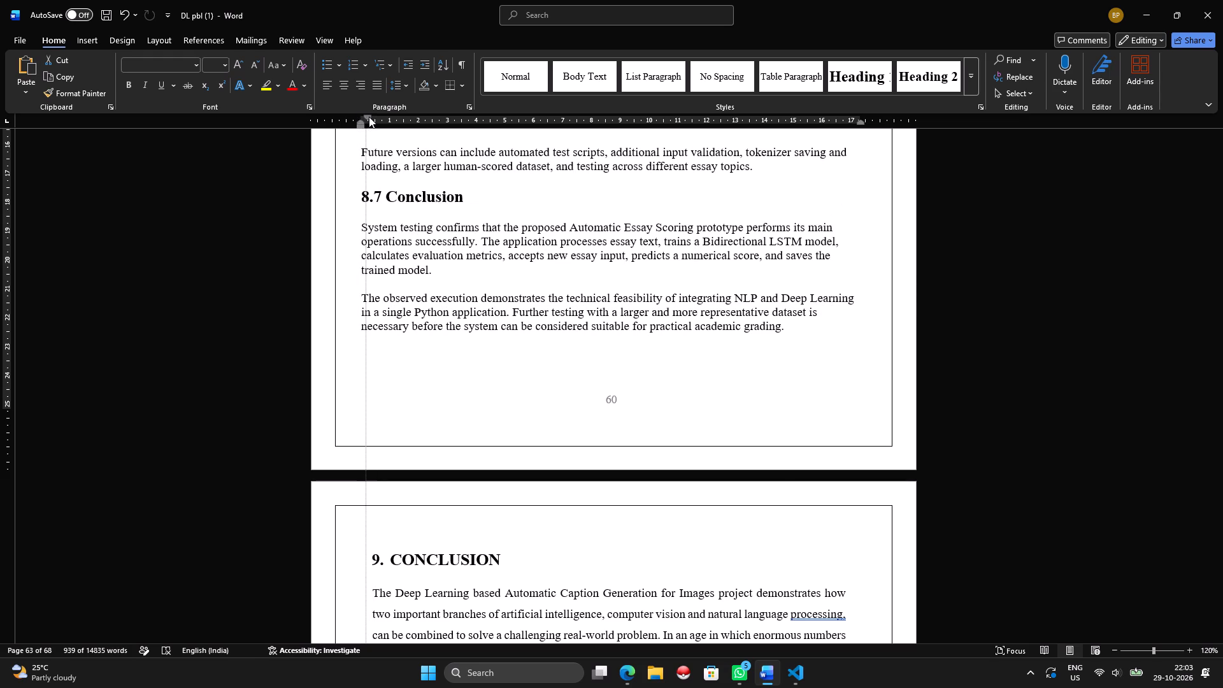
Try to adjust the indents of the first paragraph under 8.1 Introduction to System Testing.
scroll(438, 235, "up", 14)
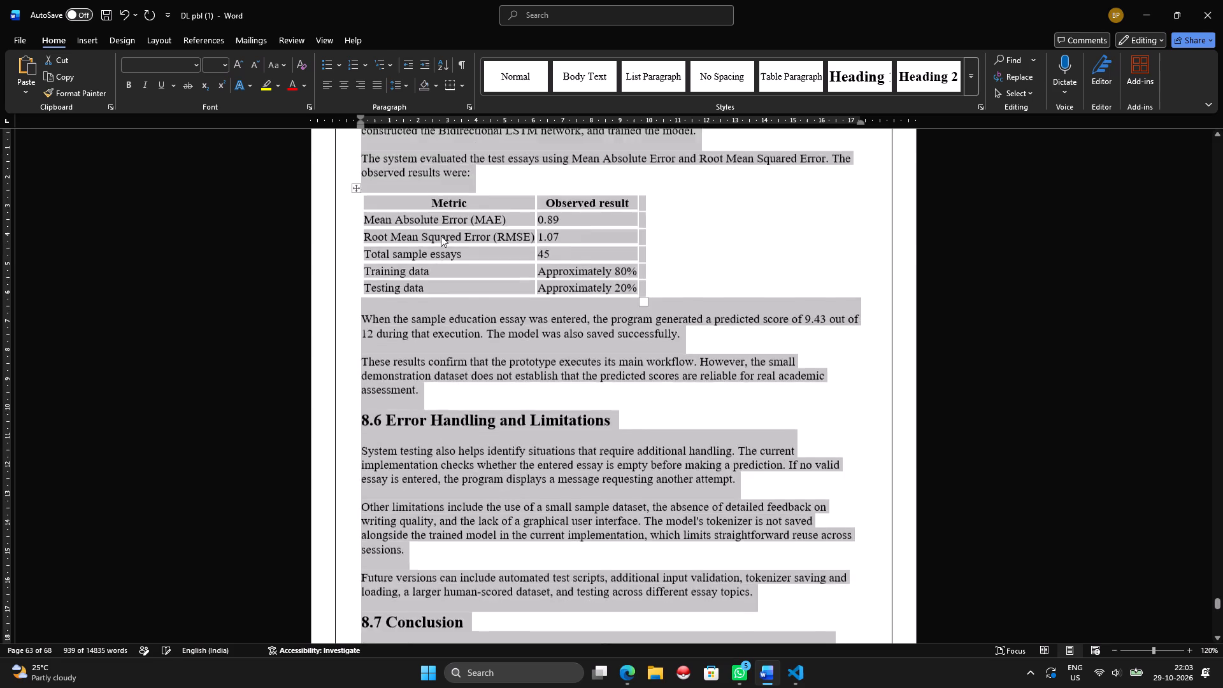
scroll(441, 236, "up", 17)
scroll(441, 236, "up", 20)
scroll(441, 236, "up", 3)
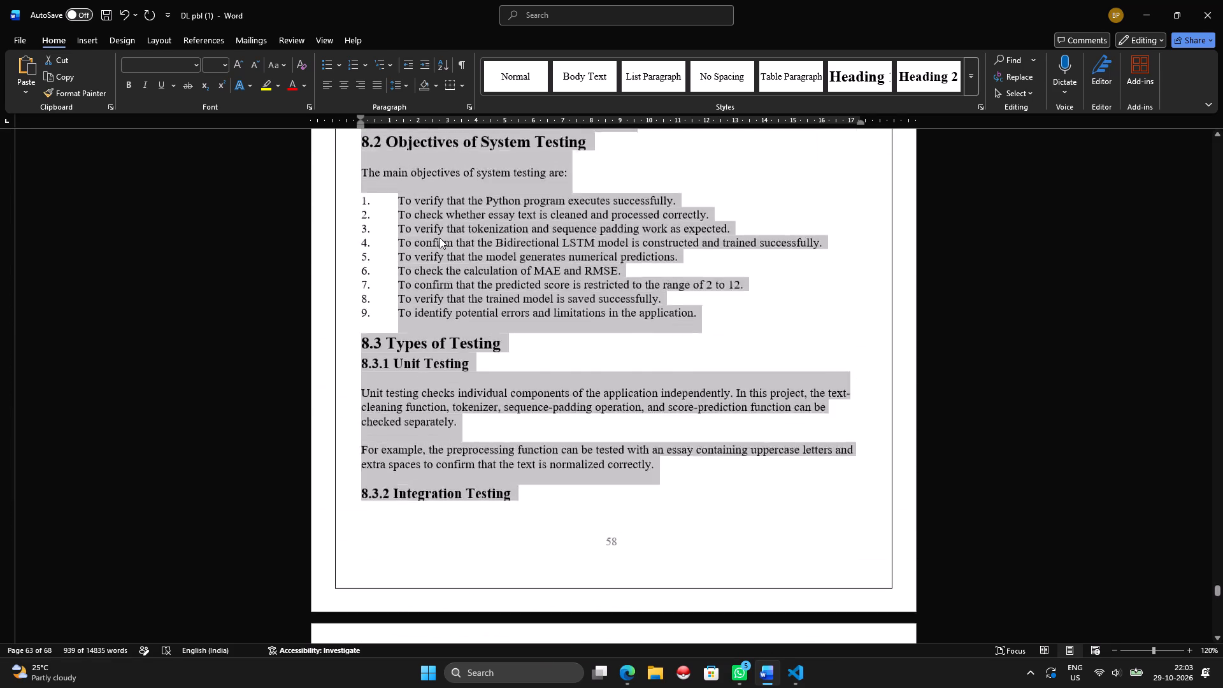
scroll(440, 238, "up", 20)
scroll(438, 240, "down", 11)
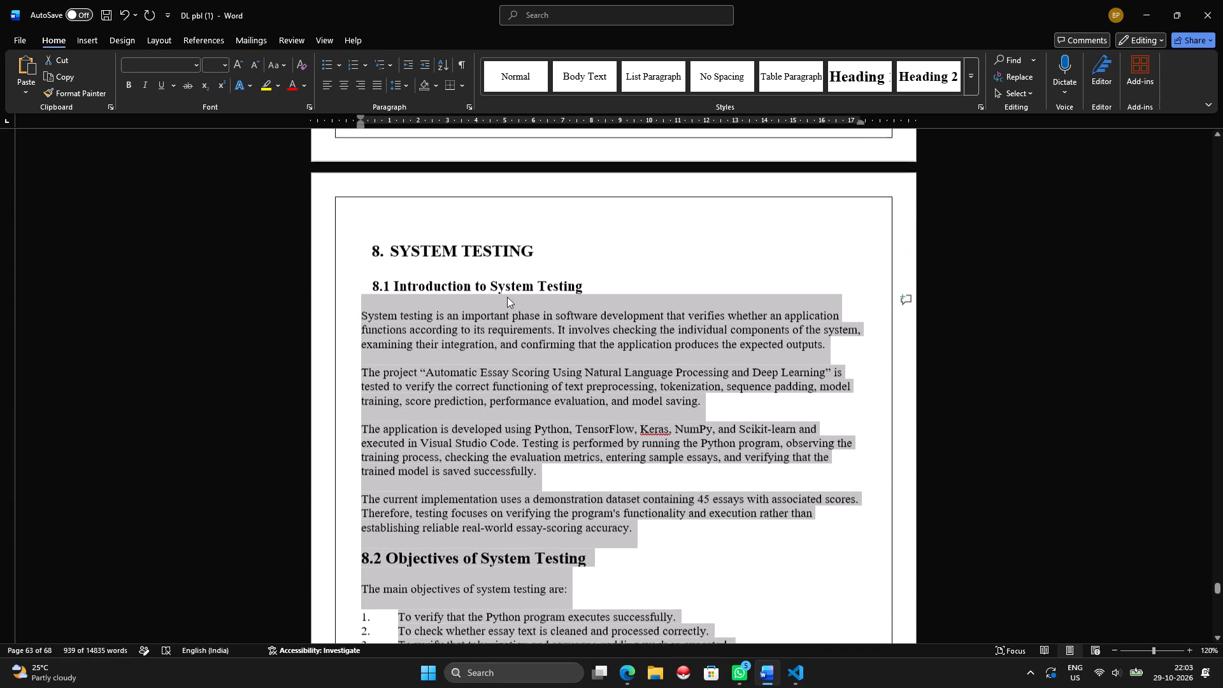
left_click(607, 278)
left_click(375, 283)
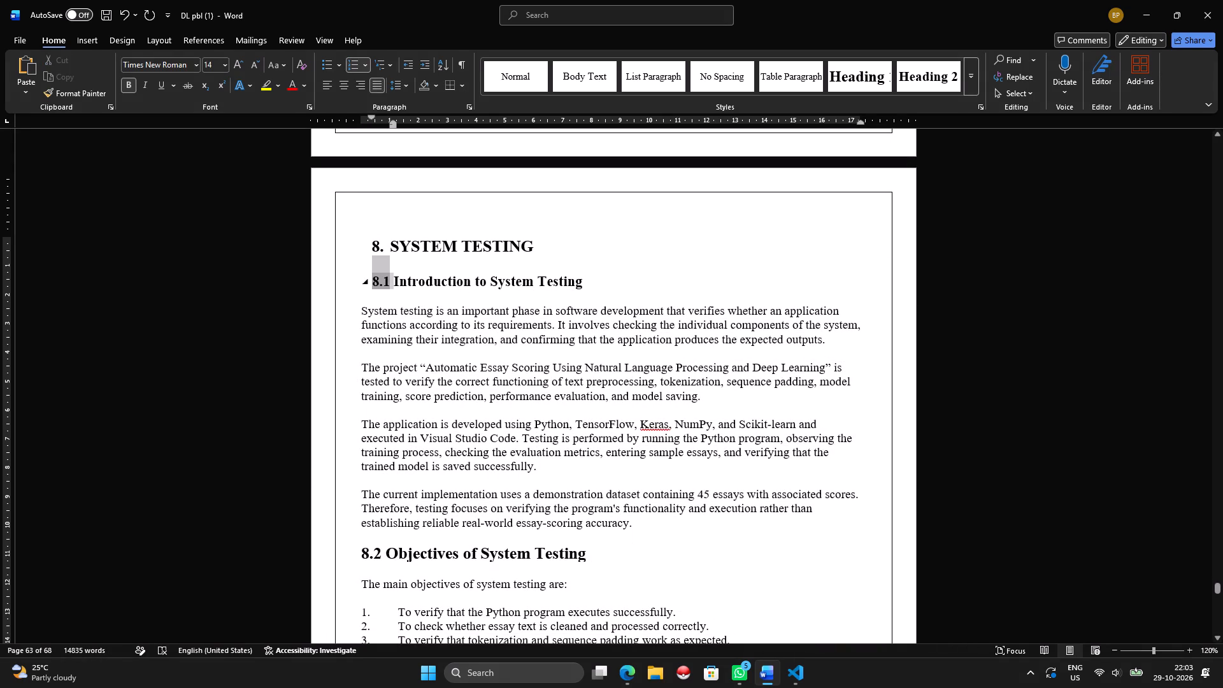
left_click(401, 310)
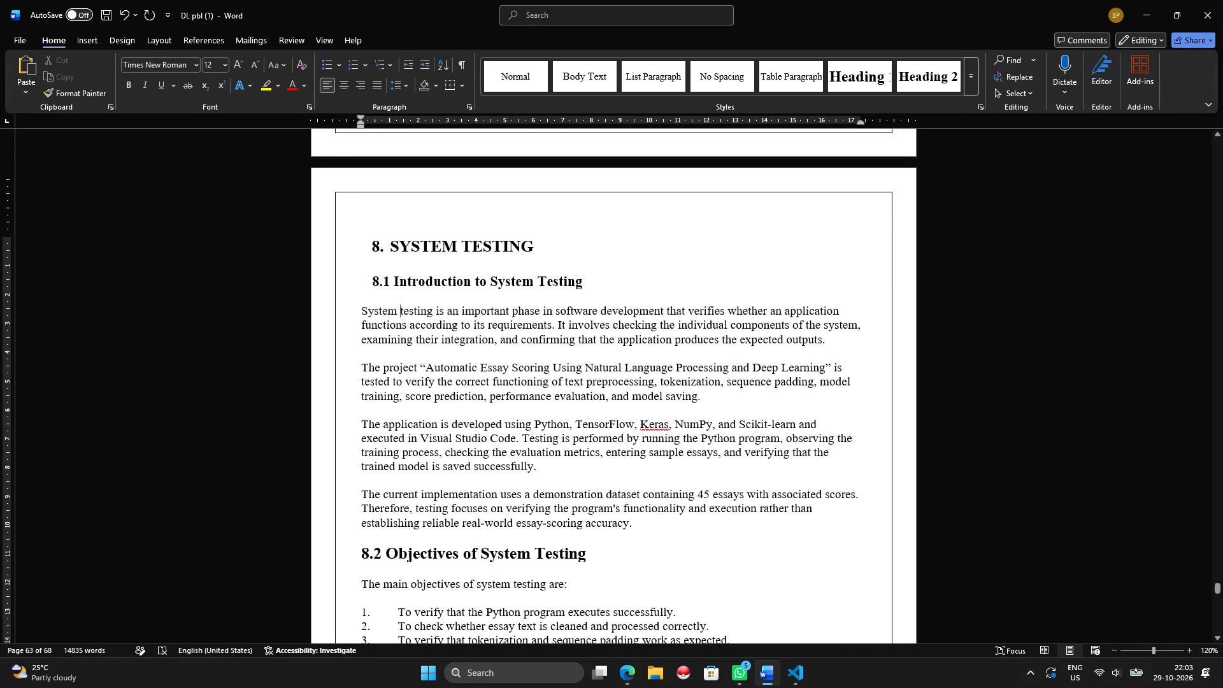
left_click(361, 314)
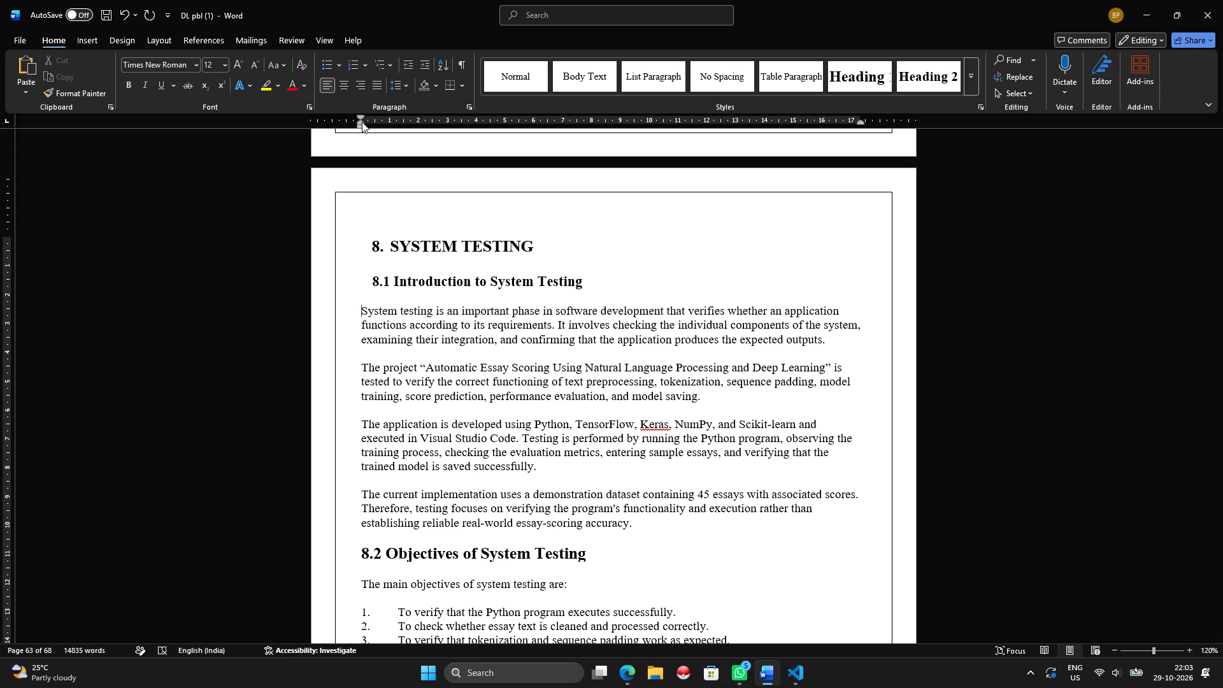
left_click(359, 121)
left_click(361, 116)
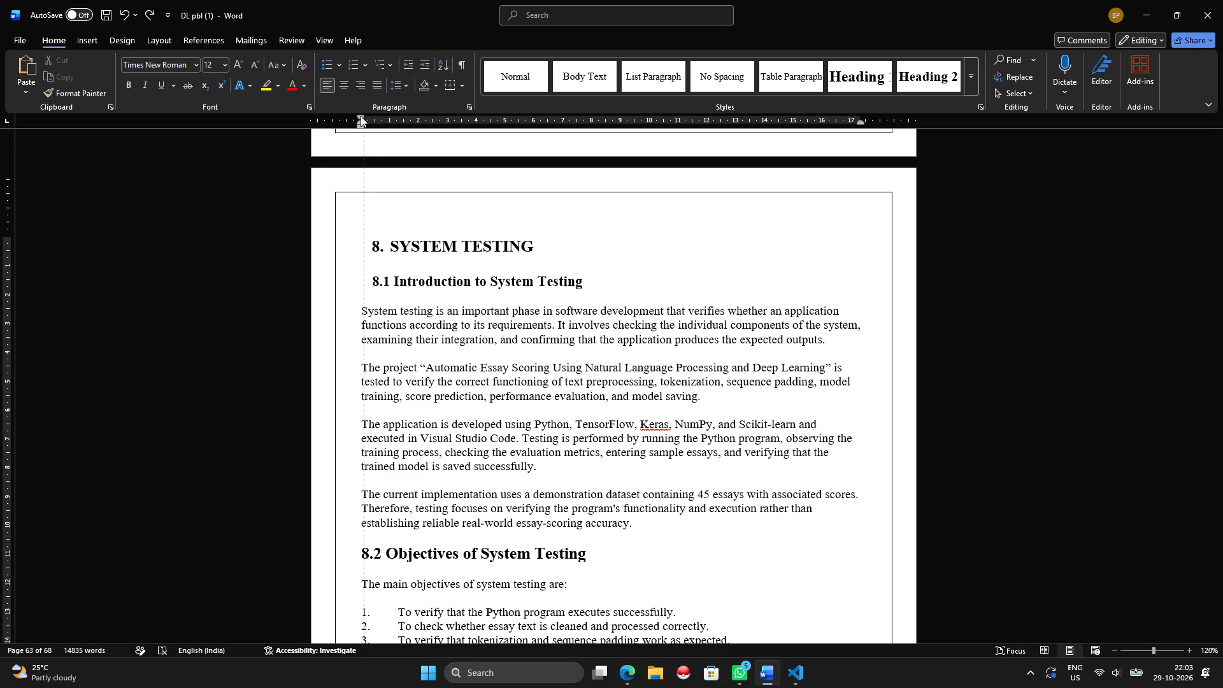
Move the number of heading 8.1 Introduction to System Testing out to the zero indent, in line with the body text.
left_click(373, 278)
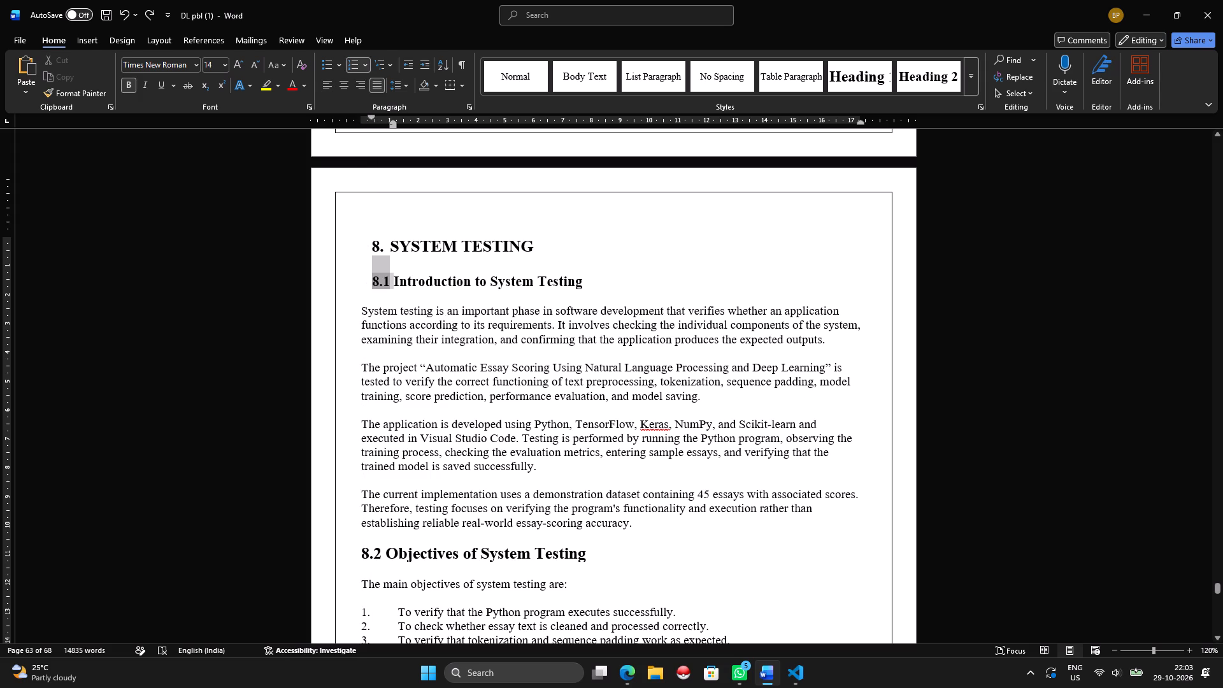
left_click_drag(392, 124, 371, 124)
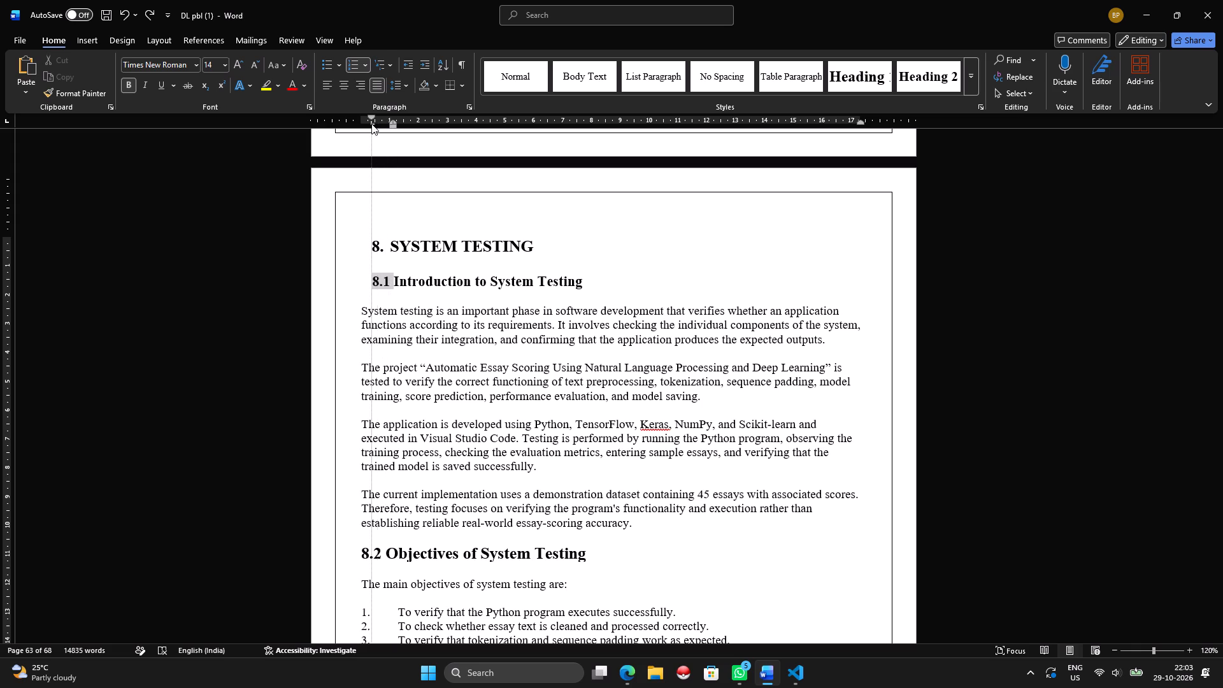
left_click_drag(371, 124, 367, 124)
left_click(397, 276)
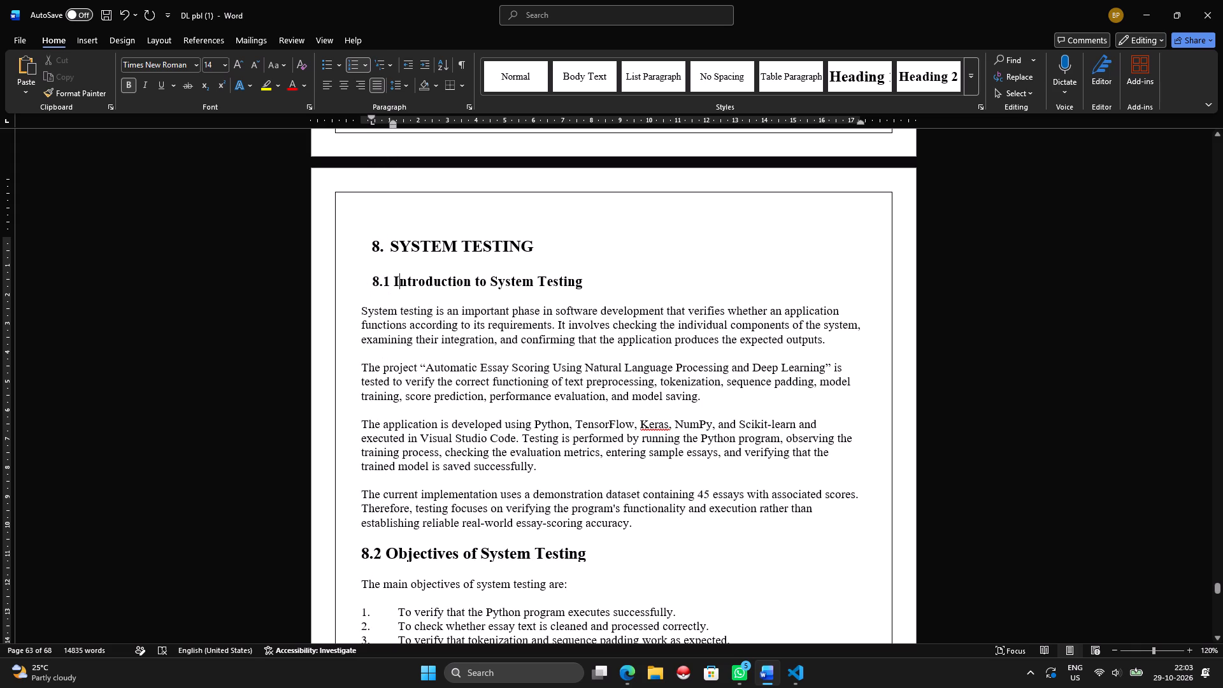
left_click(394, 282)
left_click_drag(371, 118, 359, 117)
Move the number of heading 8. SYSTEM TESTING to the zero indent and reduce the hanging indent so the title sits close to it.
left_click(372, 243)
left_click_drag(370, 116, 361, 115)
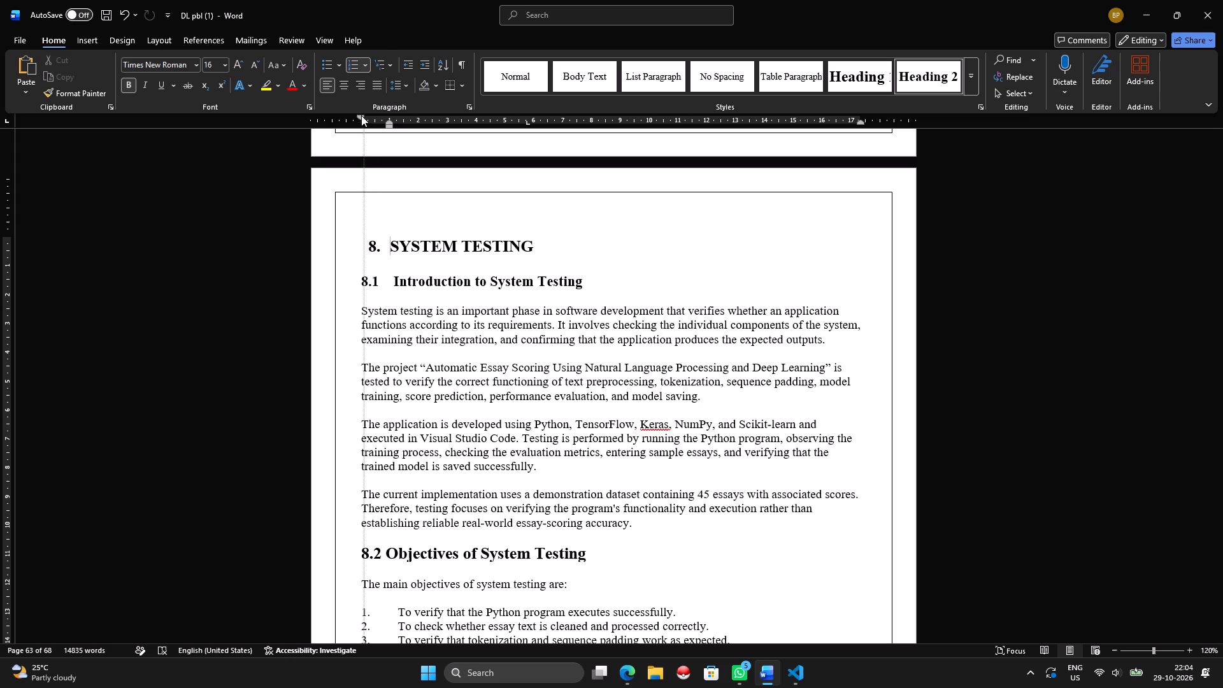
left_click_drag(361, 115, 357, 115)
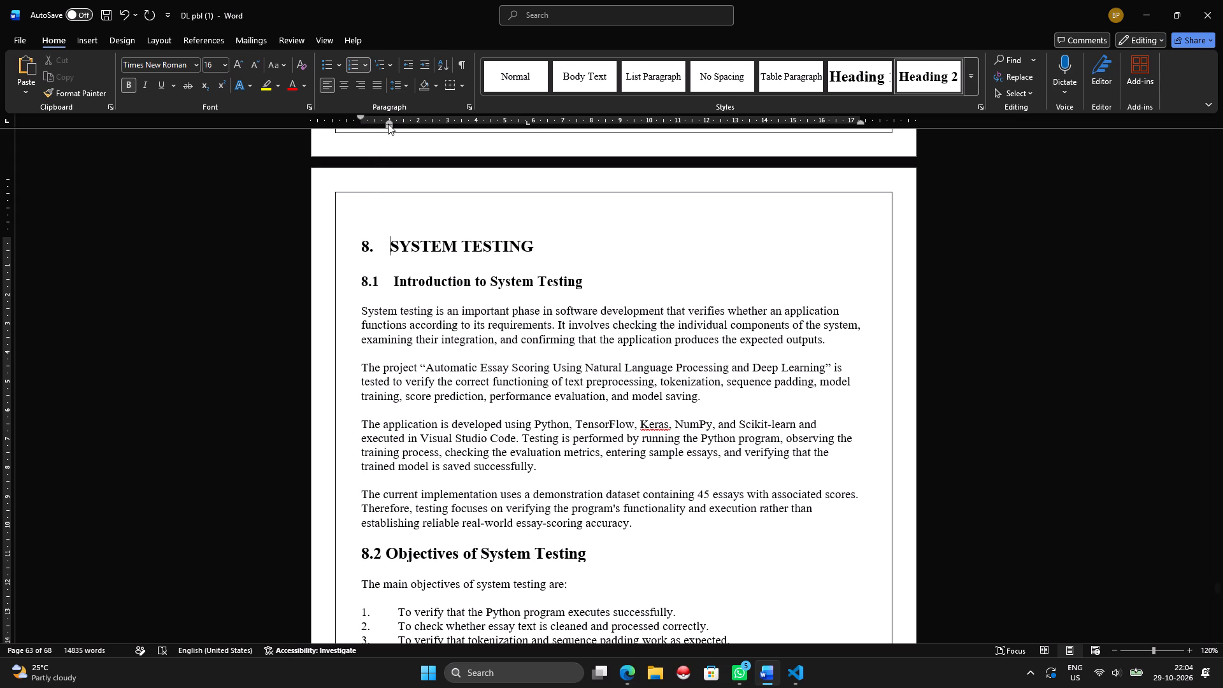
left_click(388, 124)
left_click_drag(388, 121, 379, 122)
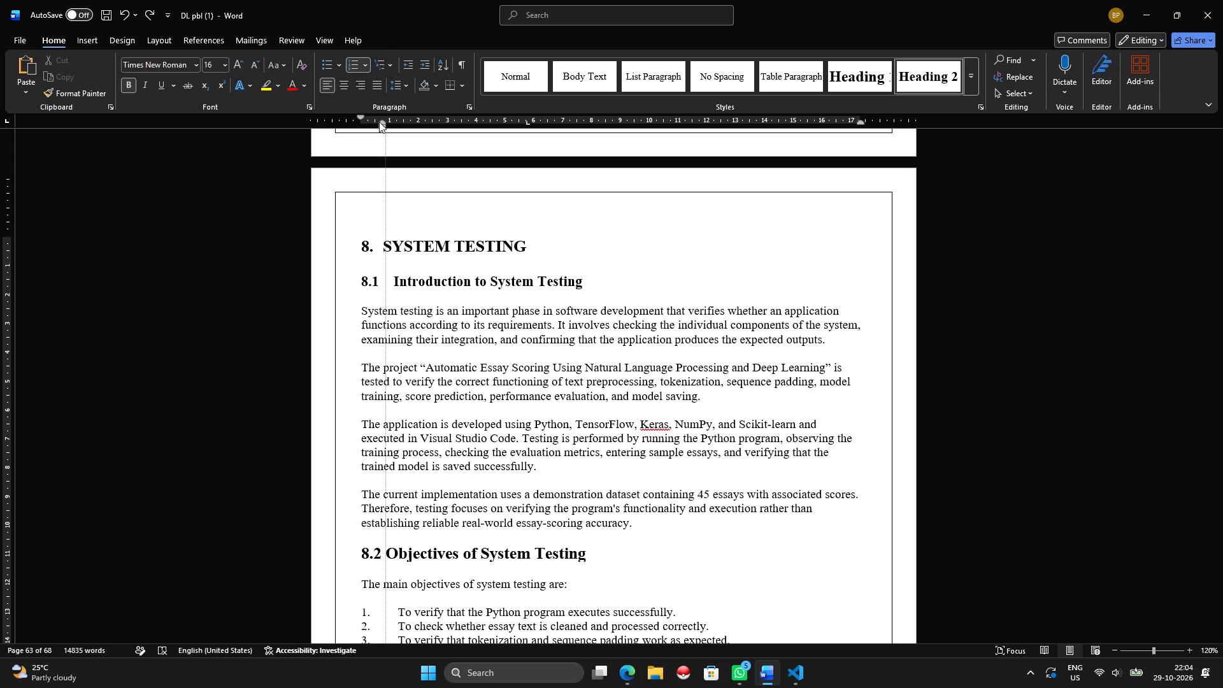
left_click_drag(379, 122, 378, 122)
Reduce the hanging indent of heading 8.1 so its title sits close to the number.
left_click(396, 276)
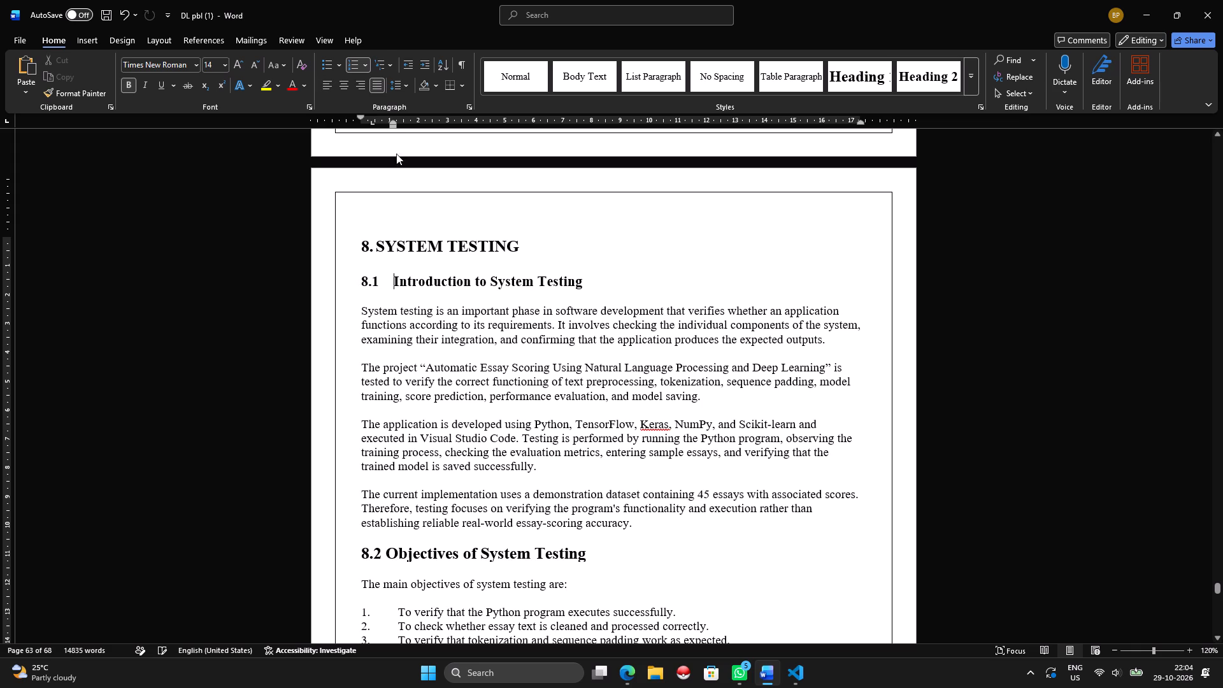
left_click_drag(394, 123, 380, 123)
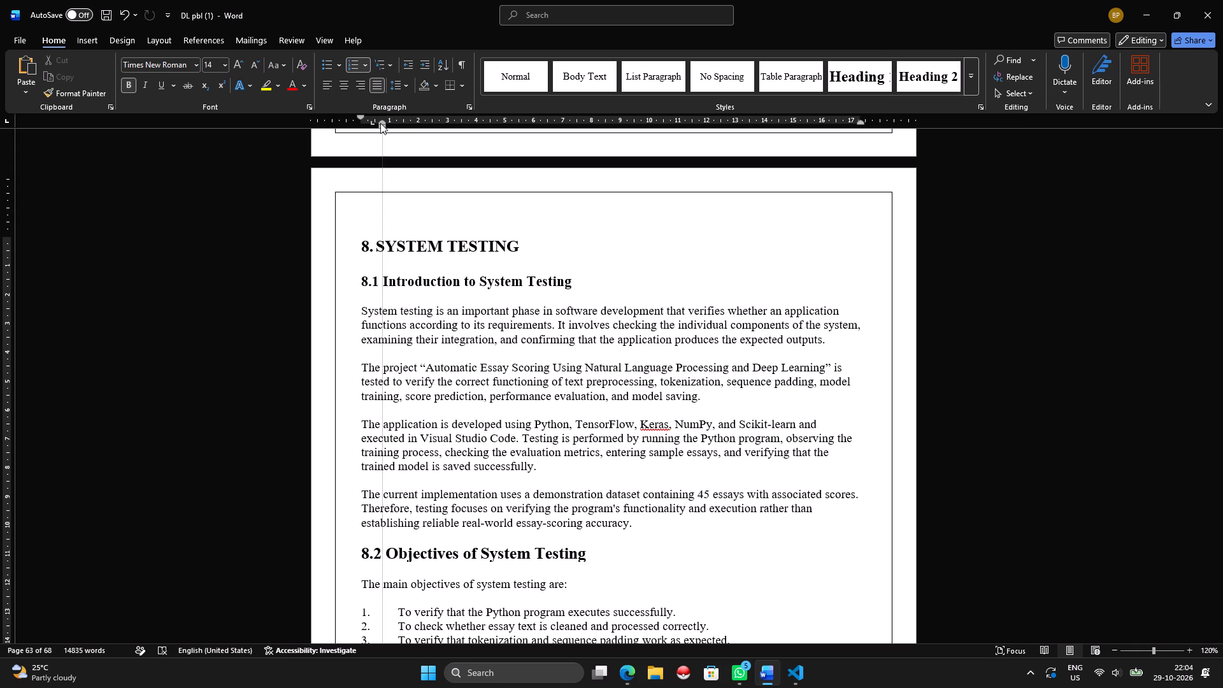
left_click_drag(380, 123, 379, 123)
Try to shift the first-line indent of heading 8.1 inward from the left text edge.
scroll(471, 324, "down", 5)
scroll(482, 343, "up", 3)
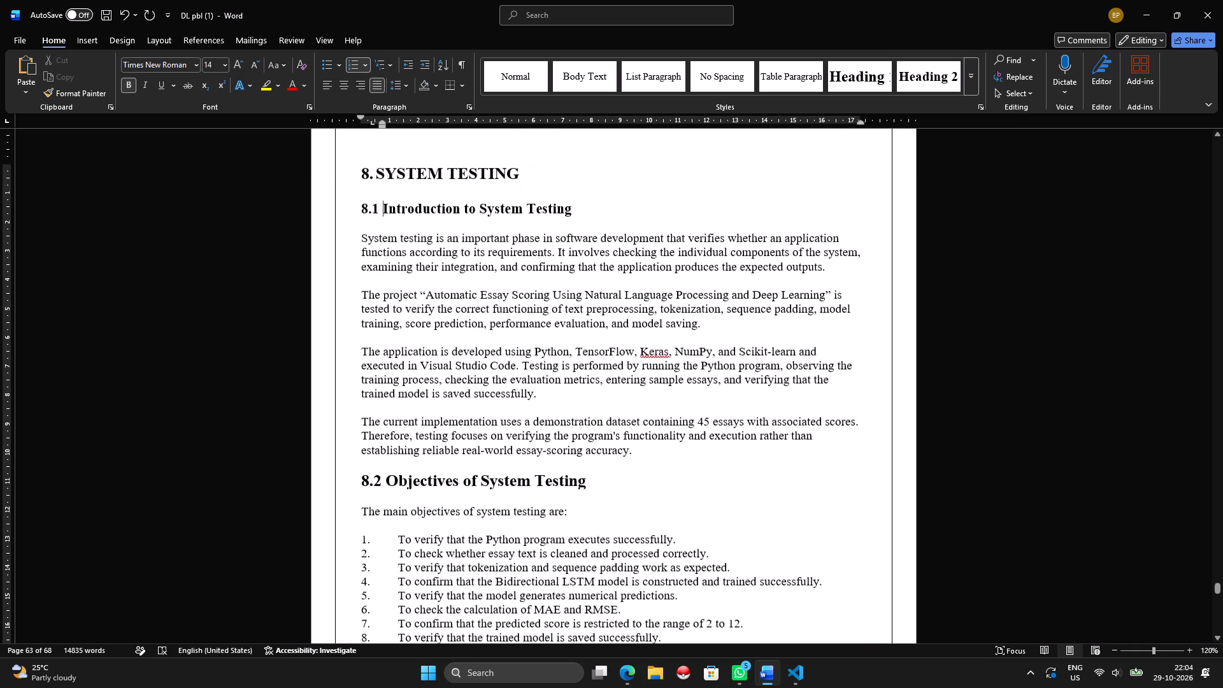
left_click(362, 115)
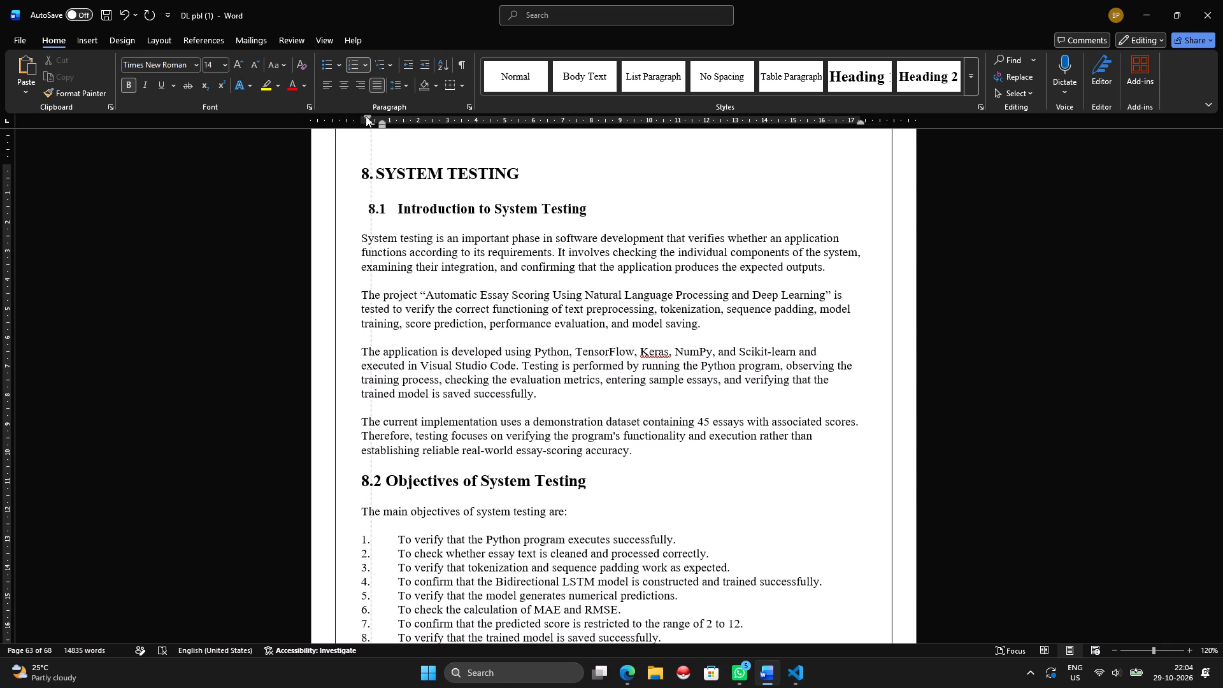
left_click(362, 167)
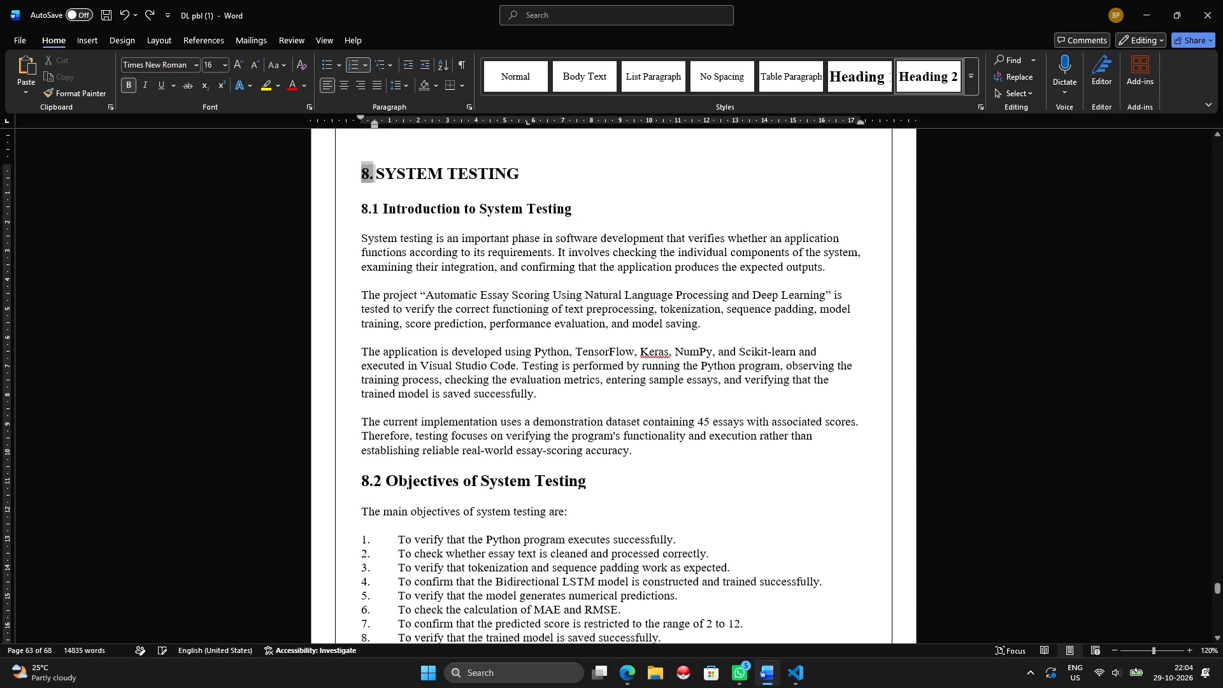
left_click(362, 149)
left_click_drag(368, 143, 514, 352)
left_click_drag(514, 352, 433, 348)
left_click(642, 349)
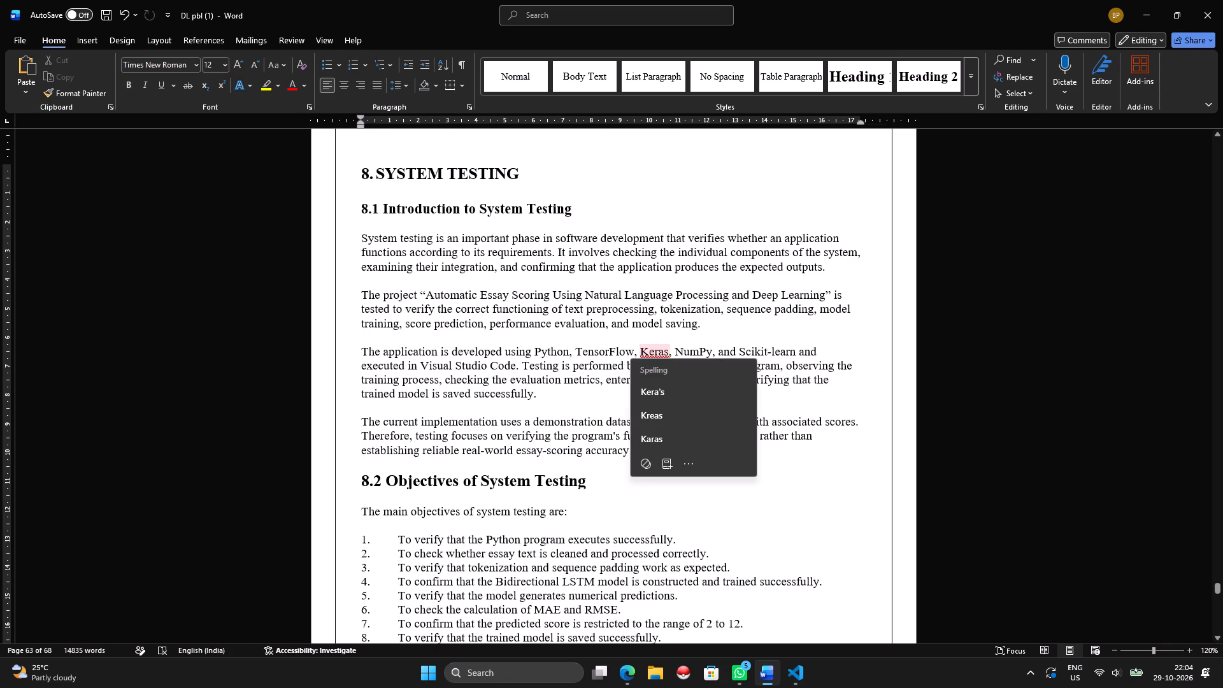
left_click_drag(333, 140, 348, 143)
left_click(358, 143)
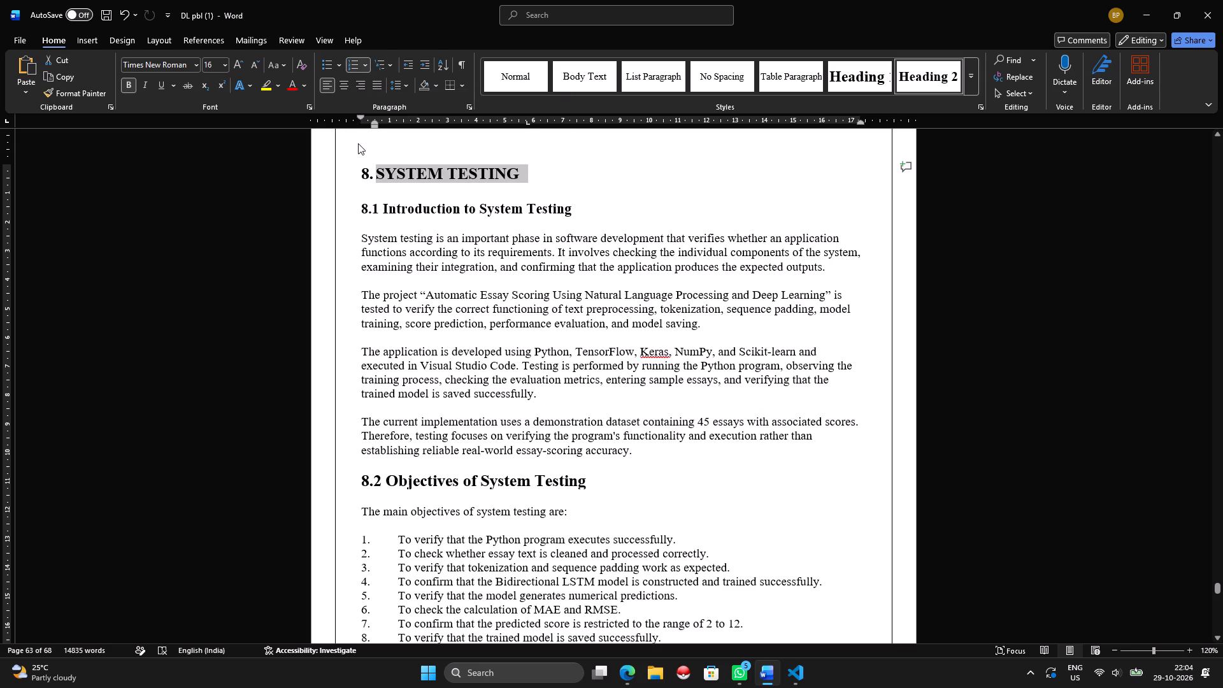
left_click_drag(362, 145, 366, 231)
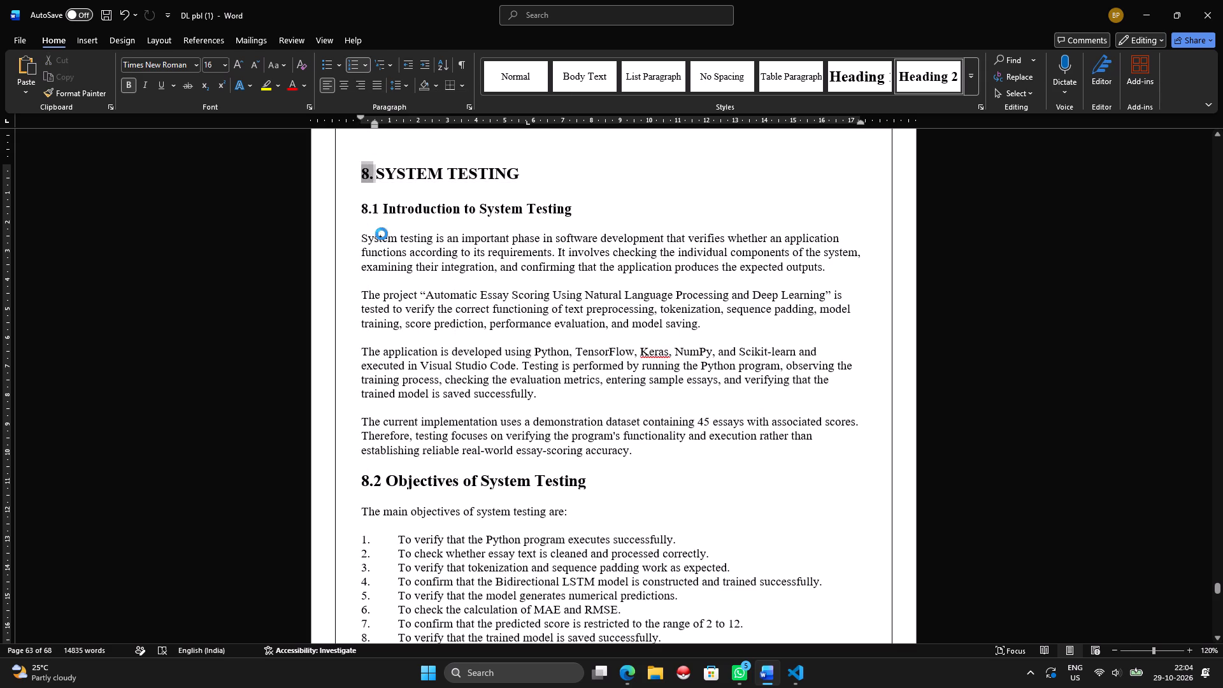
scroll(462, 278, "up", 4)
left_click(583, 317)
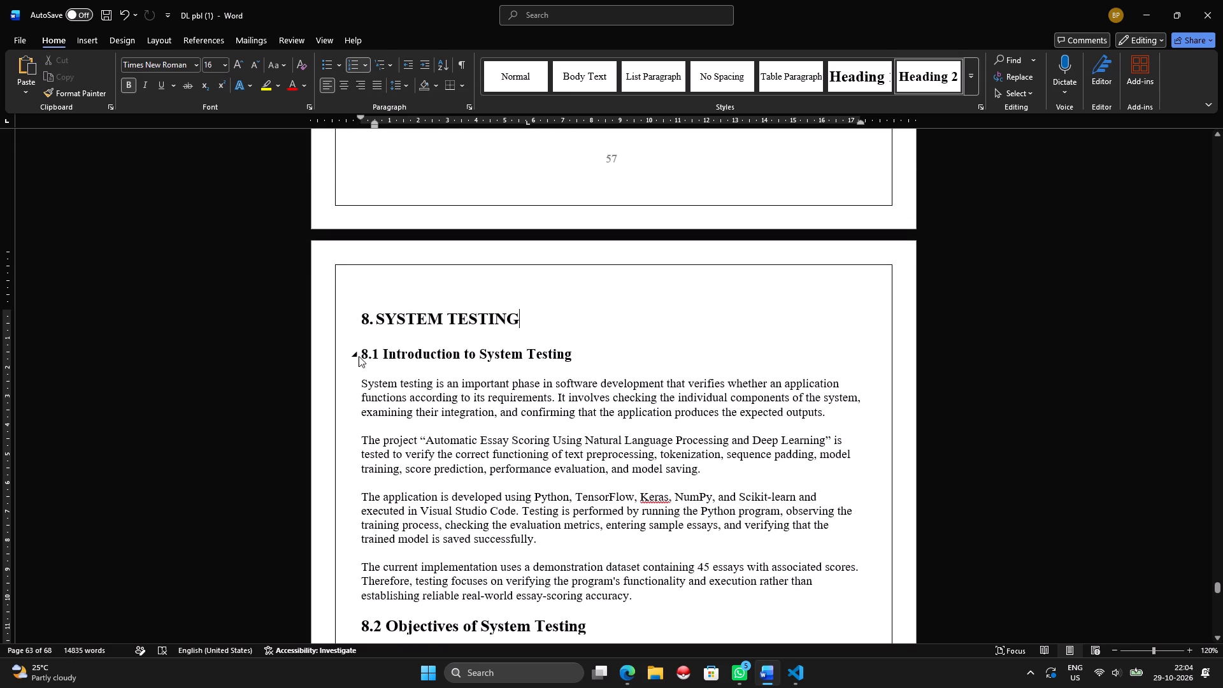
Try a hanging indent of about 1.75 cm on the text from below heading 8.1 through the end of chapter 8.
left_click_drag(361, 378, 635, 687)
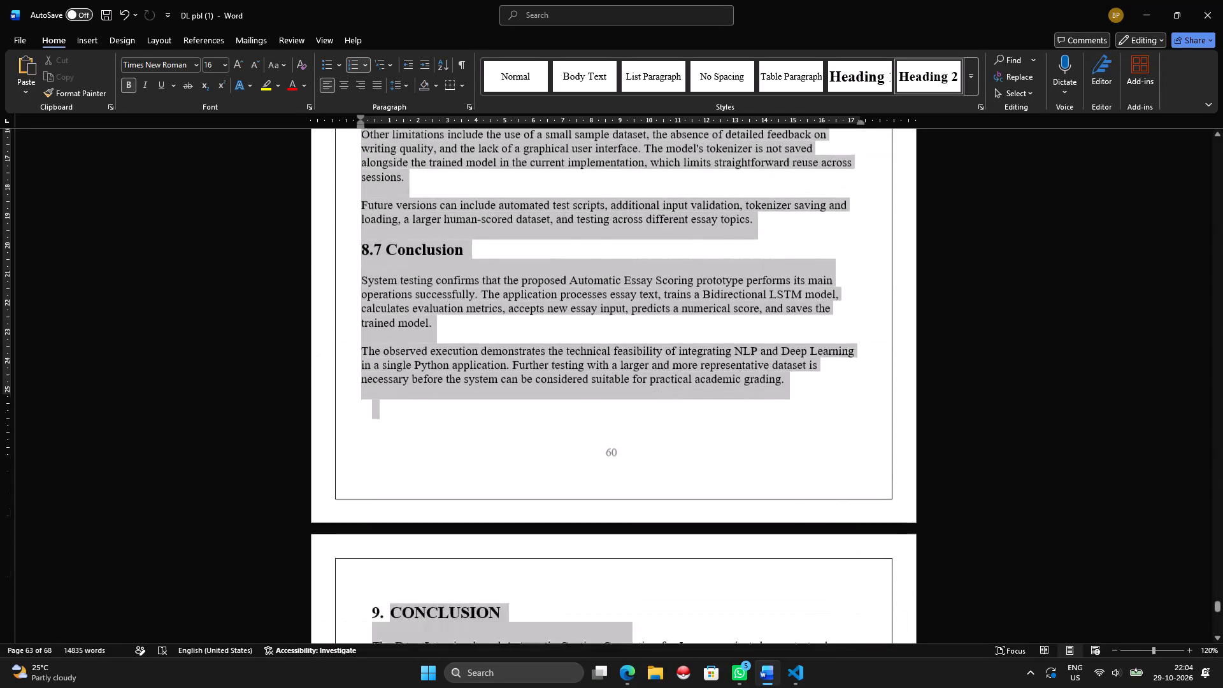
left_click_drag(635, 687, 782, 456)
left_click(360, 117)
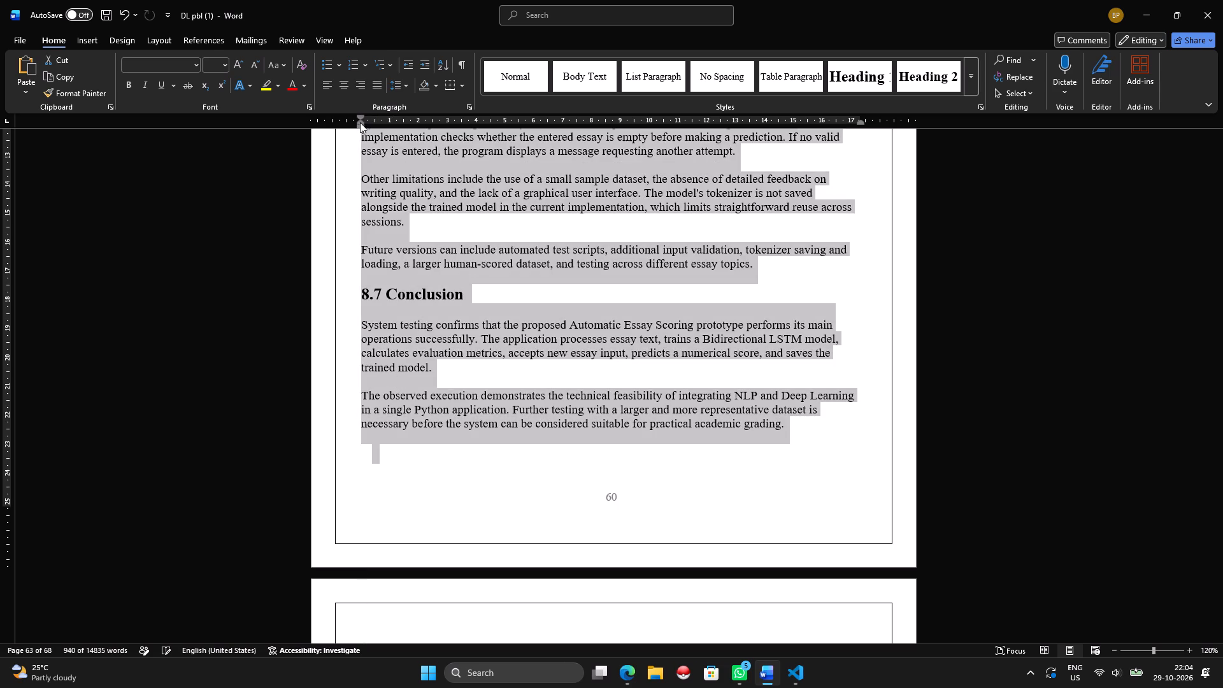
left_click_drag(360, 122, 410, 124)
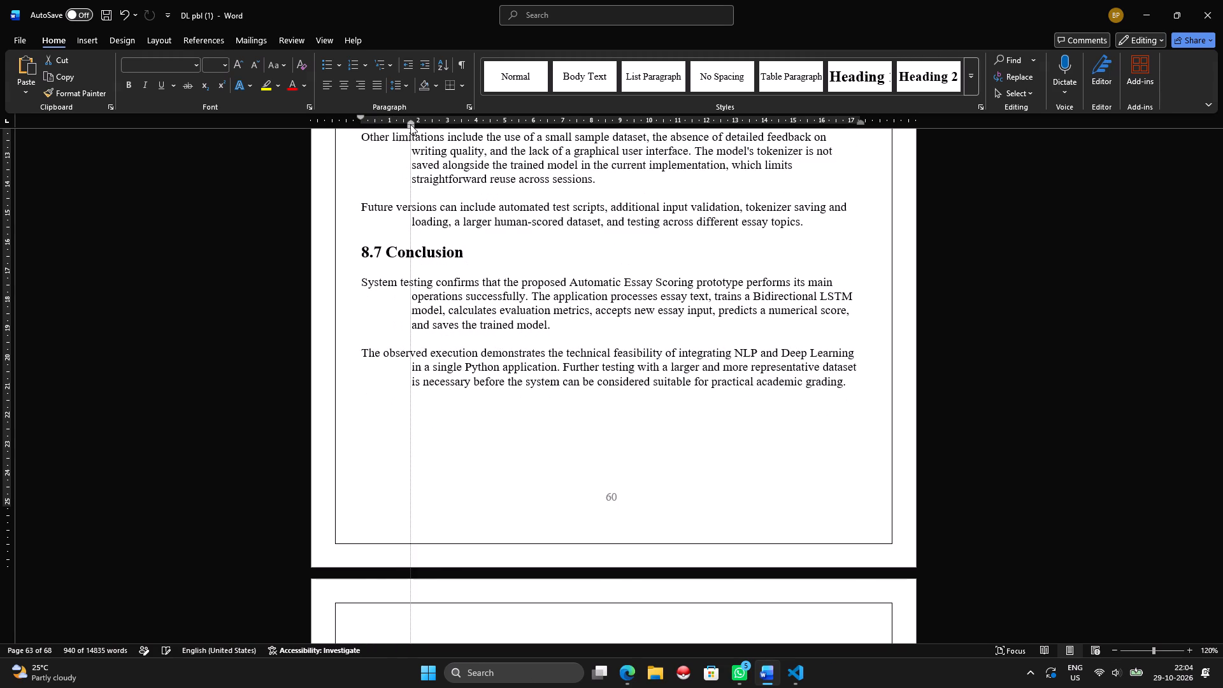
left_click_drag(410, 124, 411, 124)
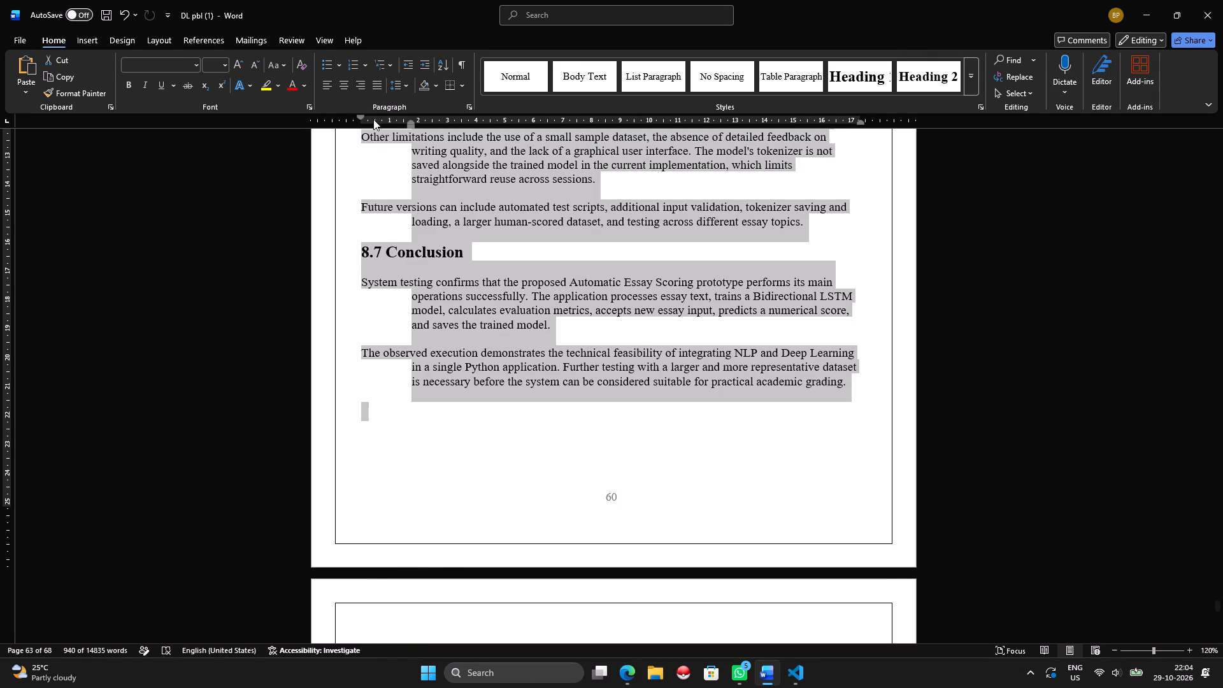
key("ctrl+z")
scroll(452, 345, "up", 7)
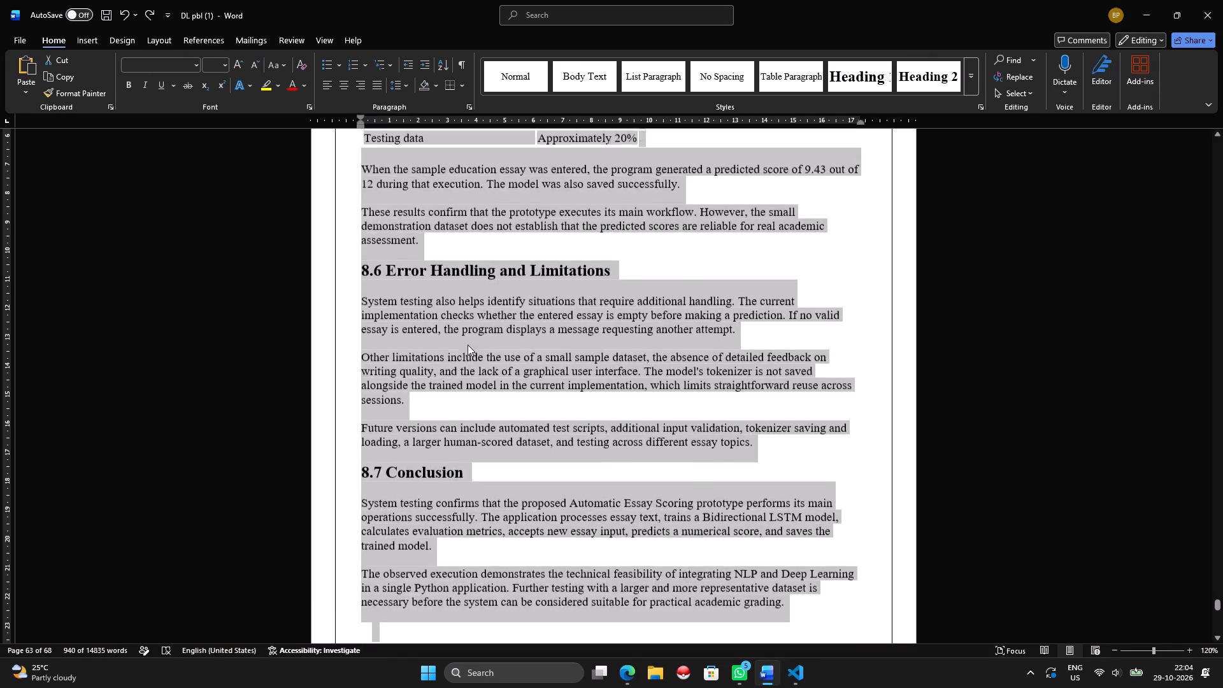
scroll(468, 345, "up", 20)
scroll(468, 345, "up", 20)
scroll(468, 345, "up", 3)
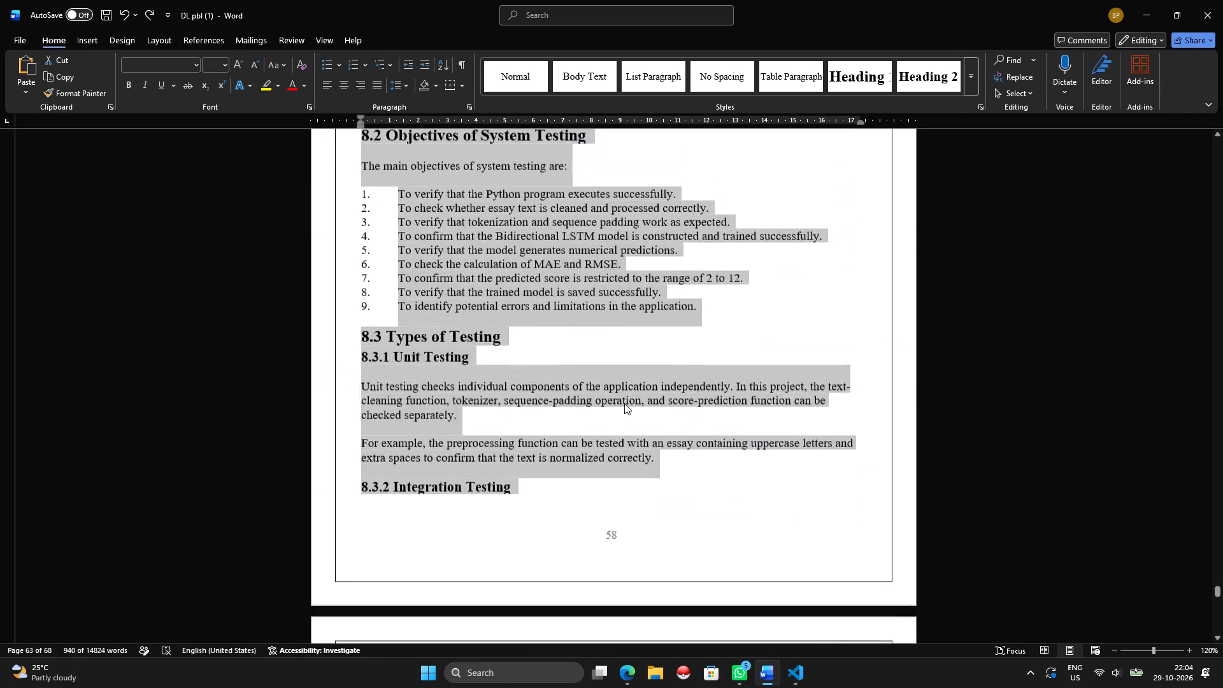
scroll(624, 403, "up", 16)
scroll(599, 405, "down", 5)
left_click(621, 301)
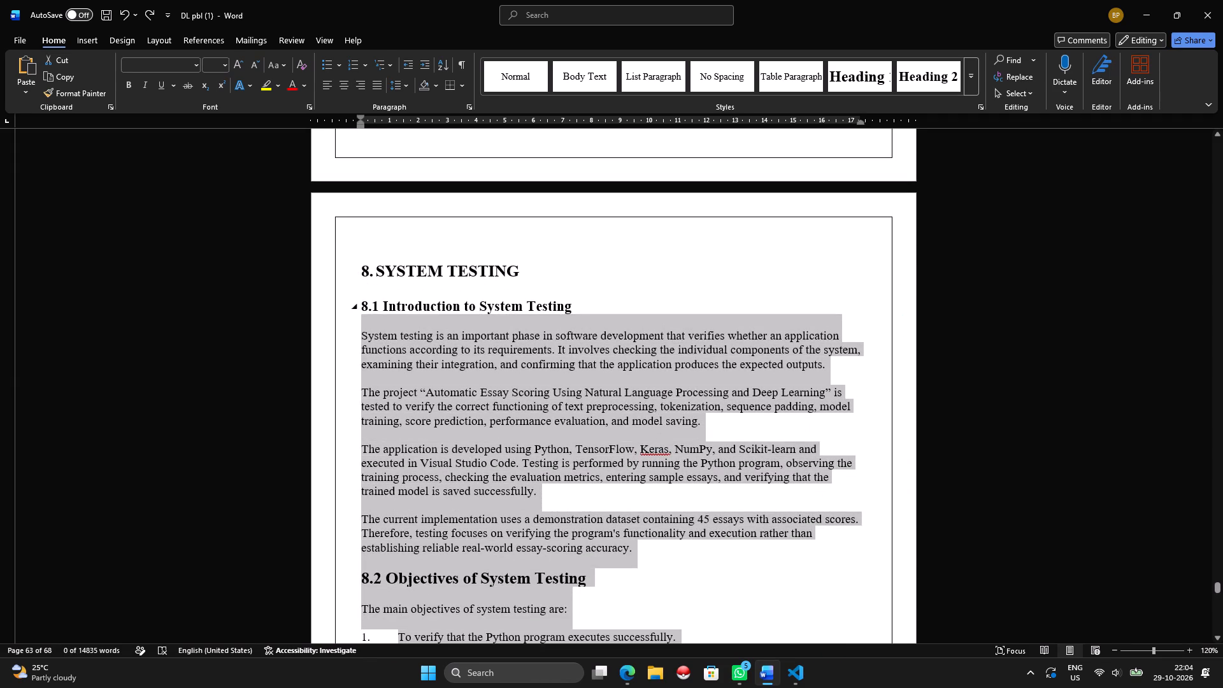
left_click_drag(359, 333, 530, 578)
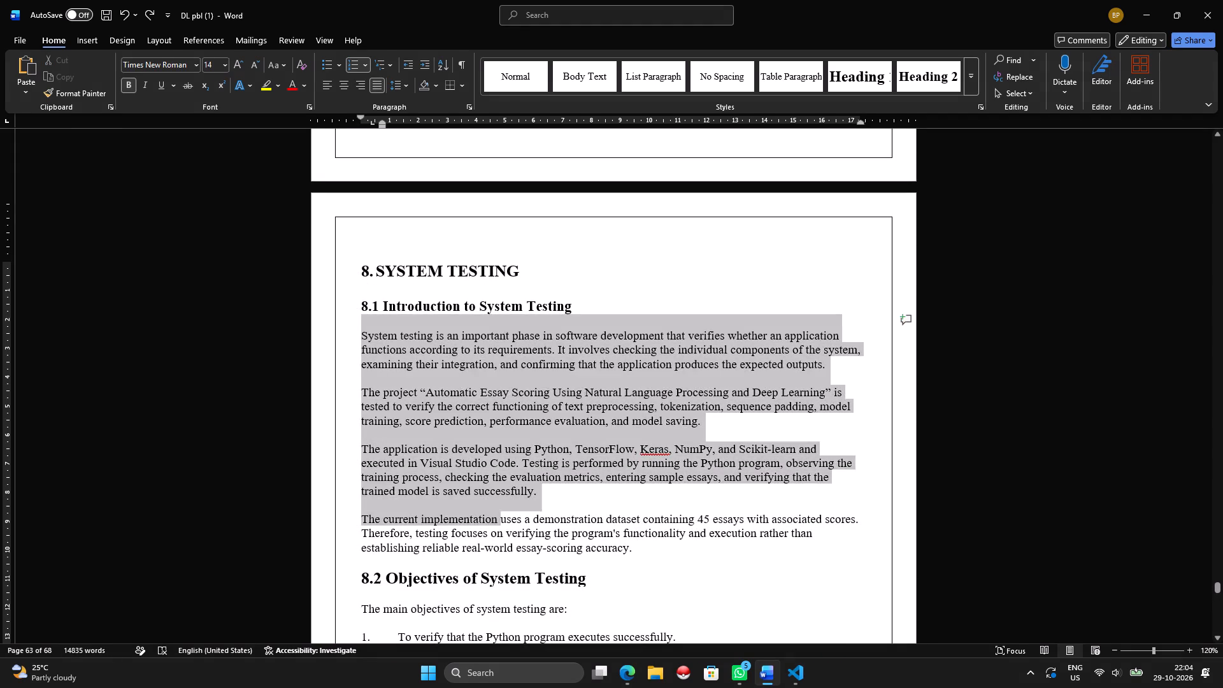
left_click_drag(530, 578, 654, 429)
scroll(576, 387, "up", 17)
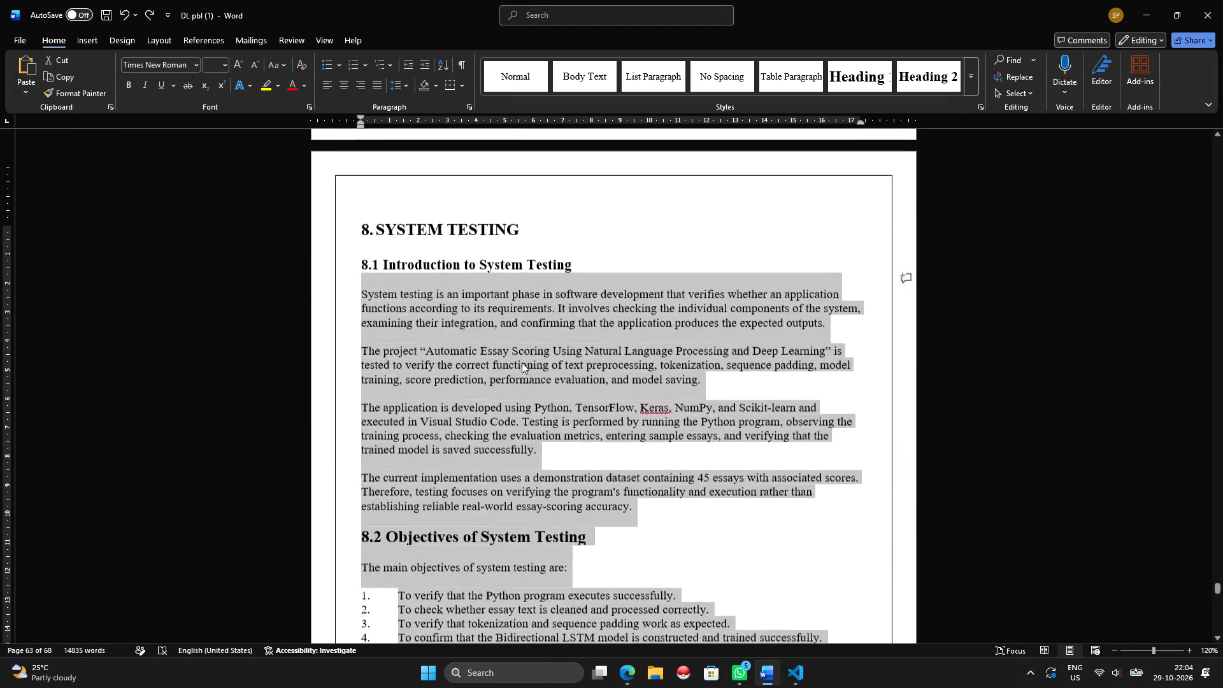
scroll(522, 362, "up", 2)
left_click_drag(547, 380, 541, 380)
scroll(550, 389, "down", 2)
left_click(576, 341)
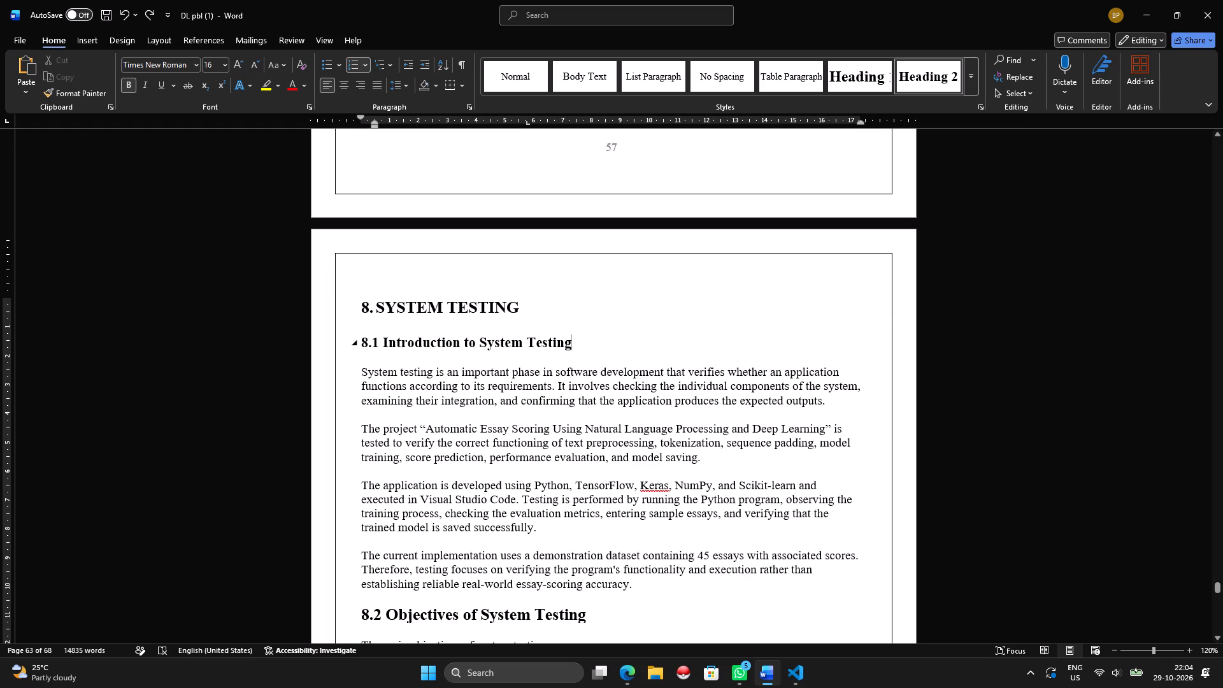
Reduce the font size of heading 8.2 Objectives of System Testing to 14.
scroll(582, 341, "down", 8)
left_click(585, 329)
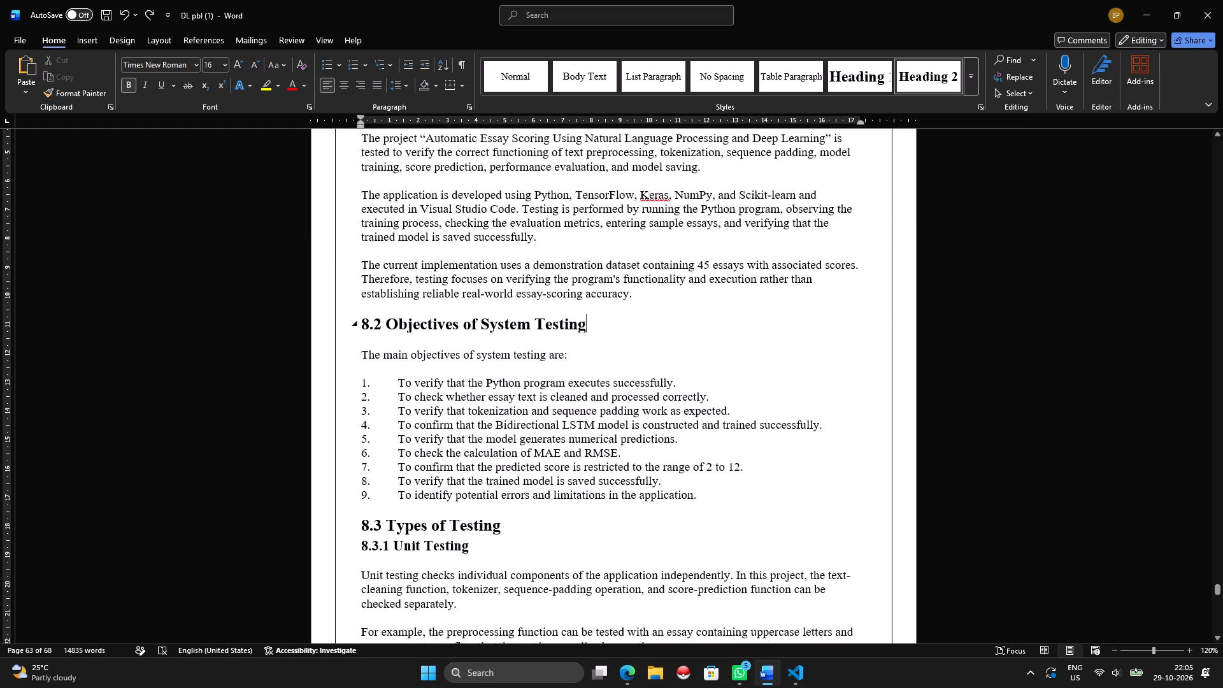
left_click_drag(585, 329, 359, 329)
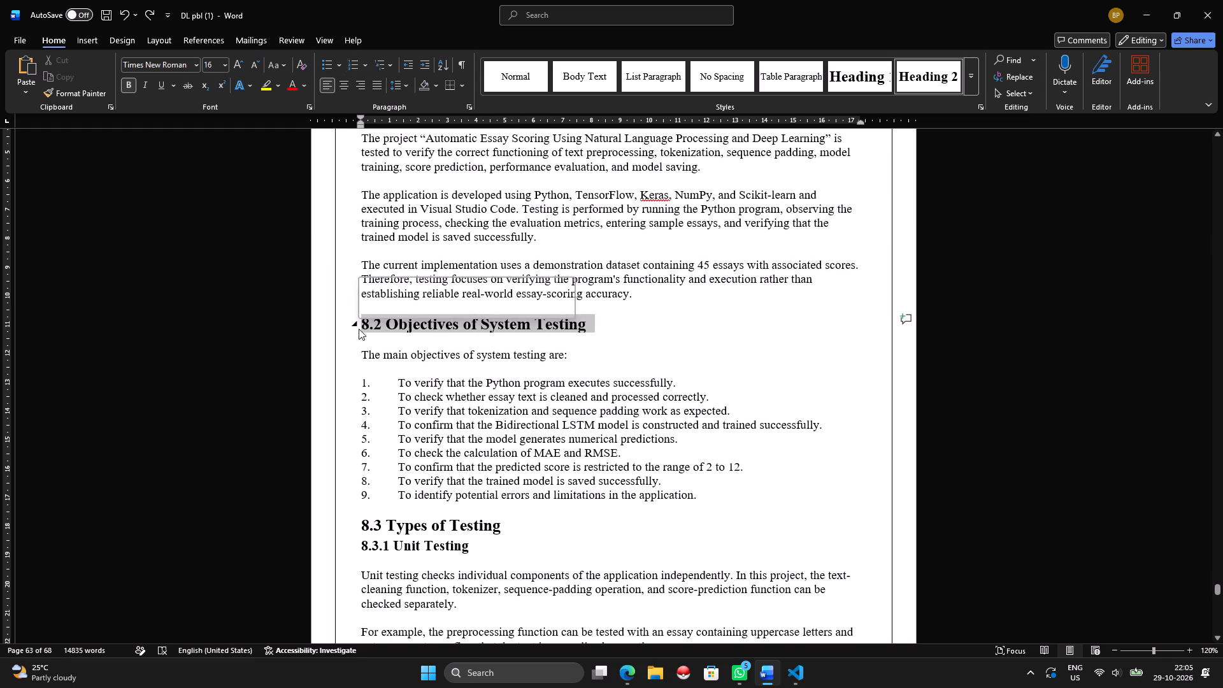
left_click(485, 285)
Convert the numbered list of system testing objectives under heading 8.2 into a bulleted list.
scroll(456, 323, "down", 3)
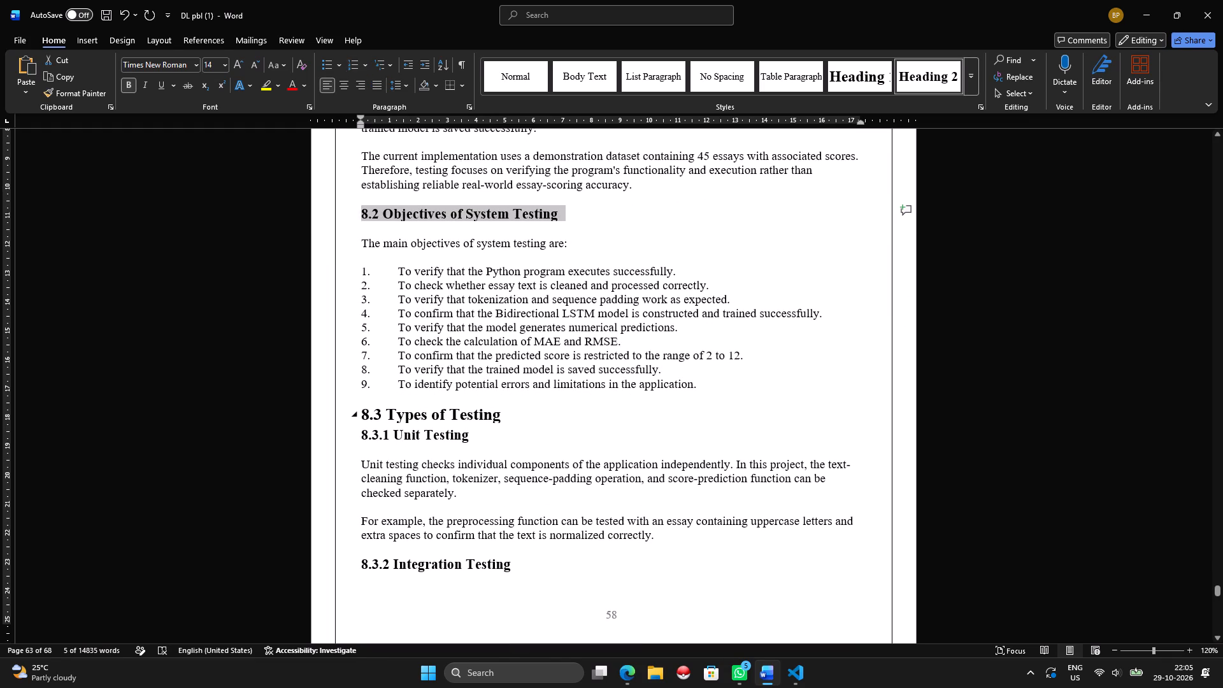
left_click_drag(713, 387, 390, 272)
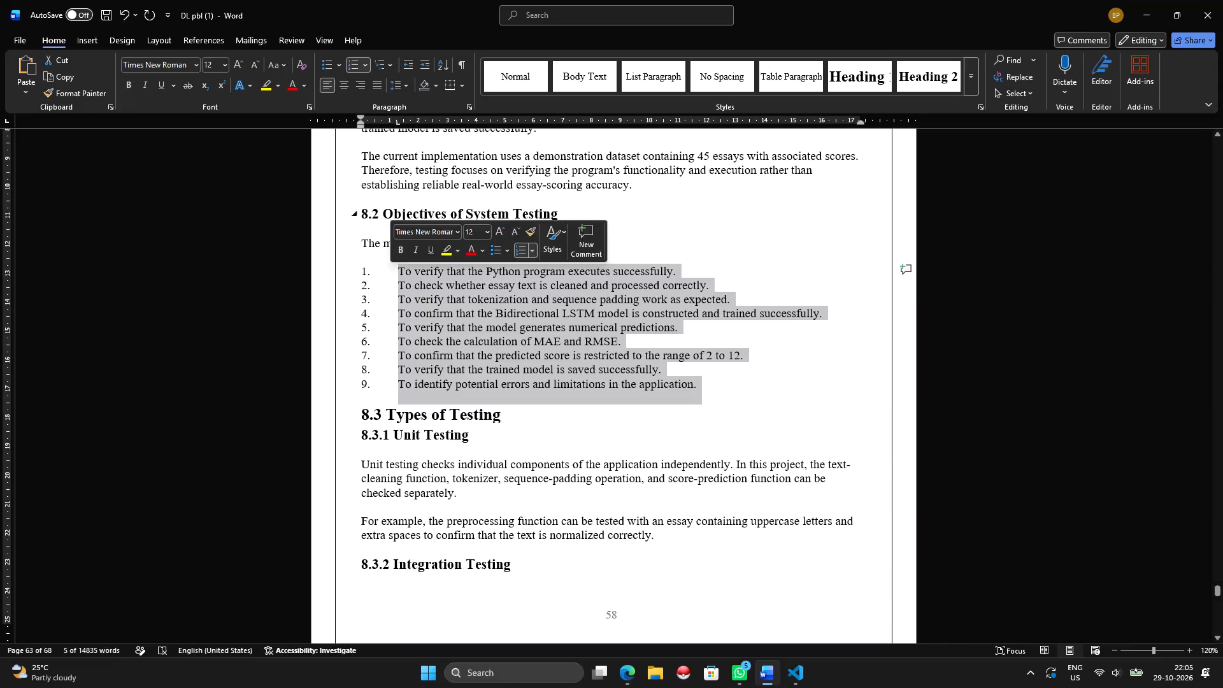
left_click(325, 62)
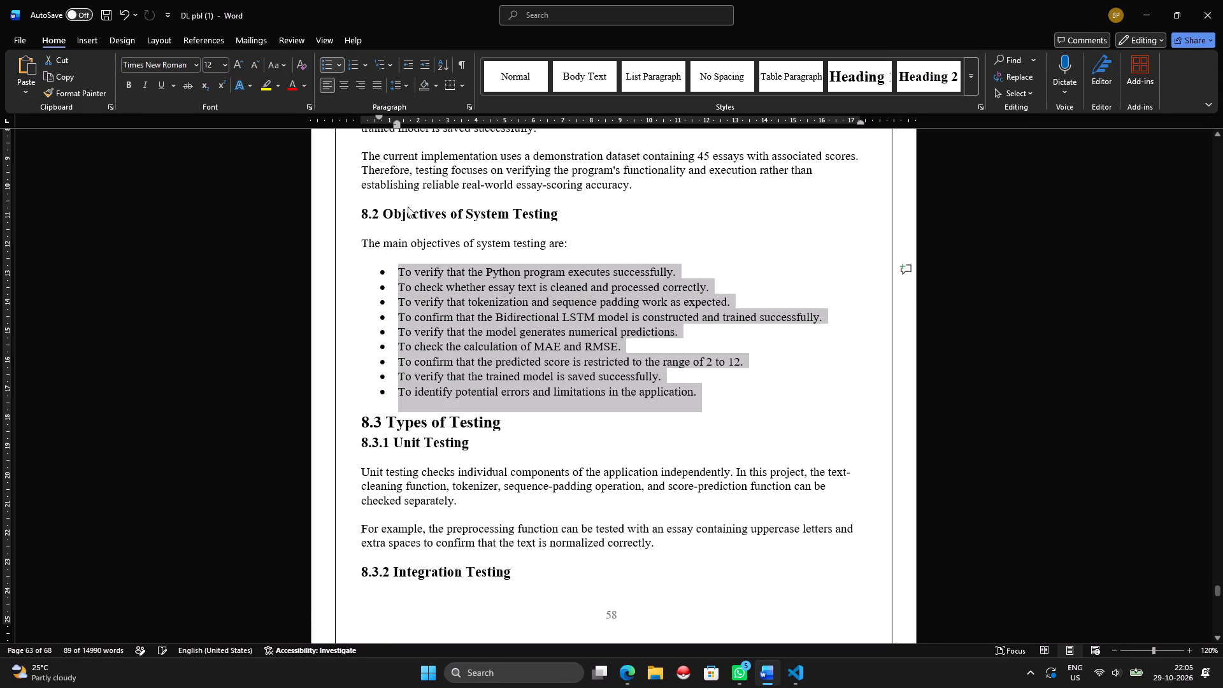
Reduce the font size of heading 8.3 Types of Testing to 14.
scroll(448, 305, "down", 3)
left_click(499, 307)
left_click_drag(506, 313, 393, 306)
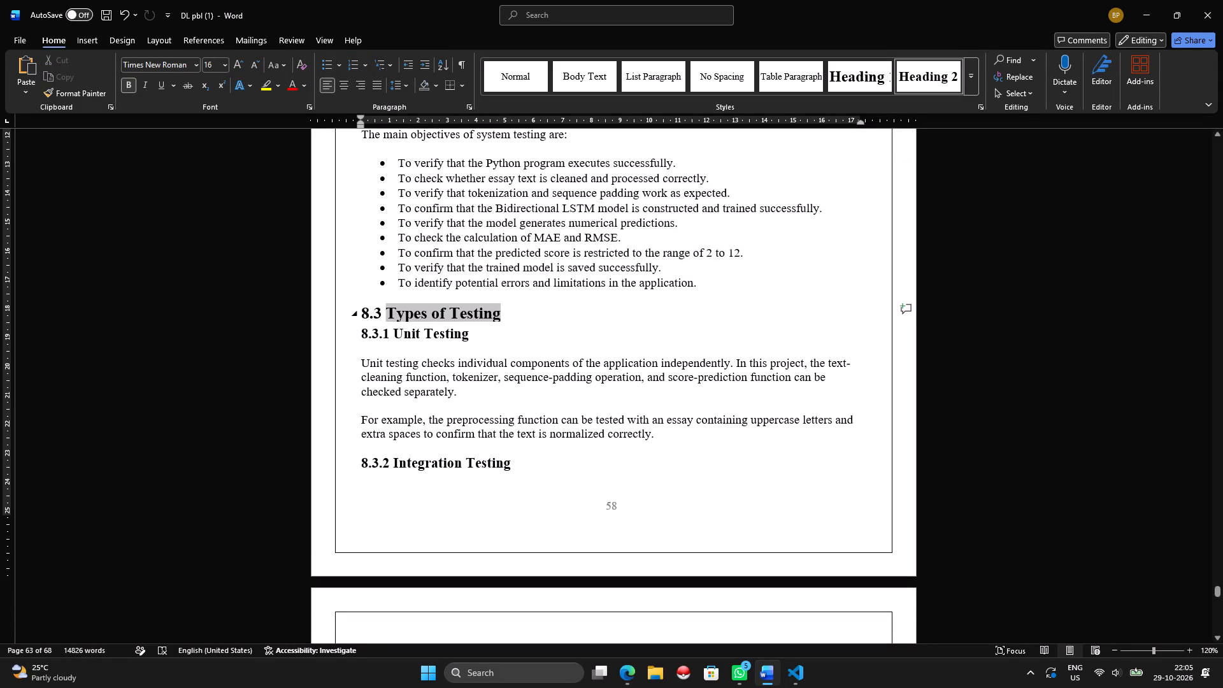
left_click_drag(393, 306, 359, 304)
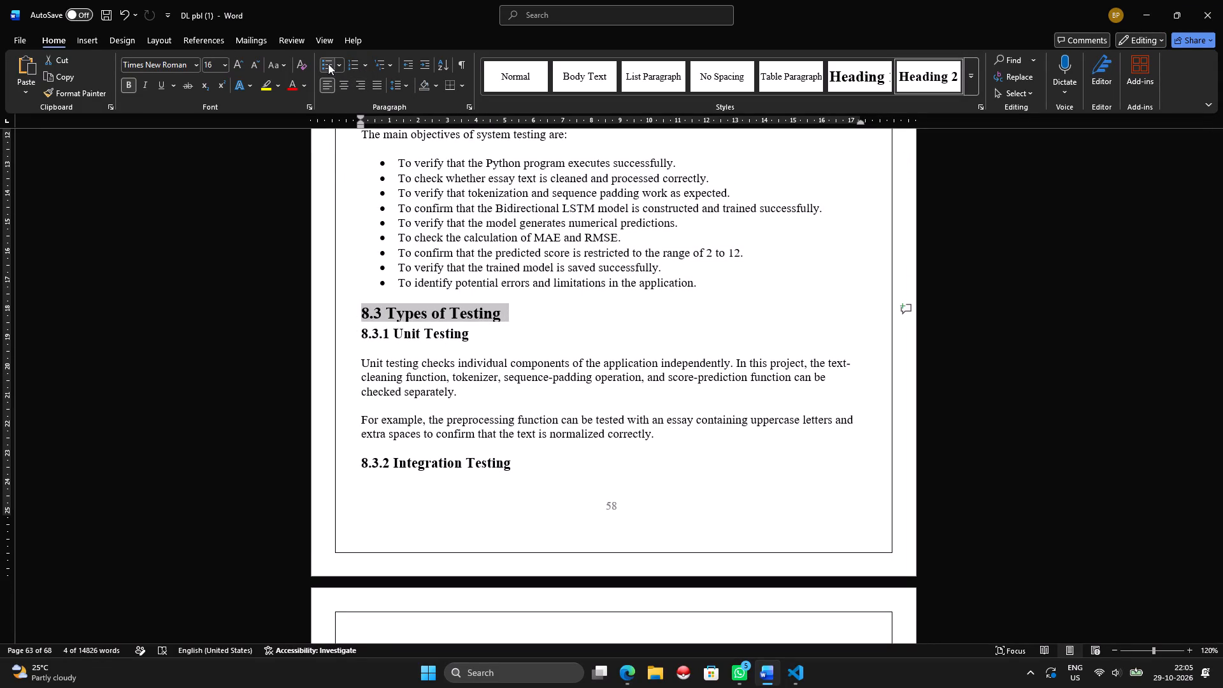
left_click(252, 62)
left_click_drag(496, 314, 487, 314)
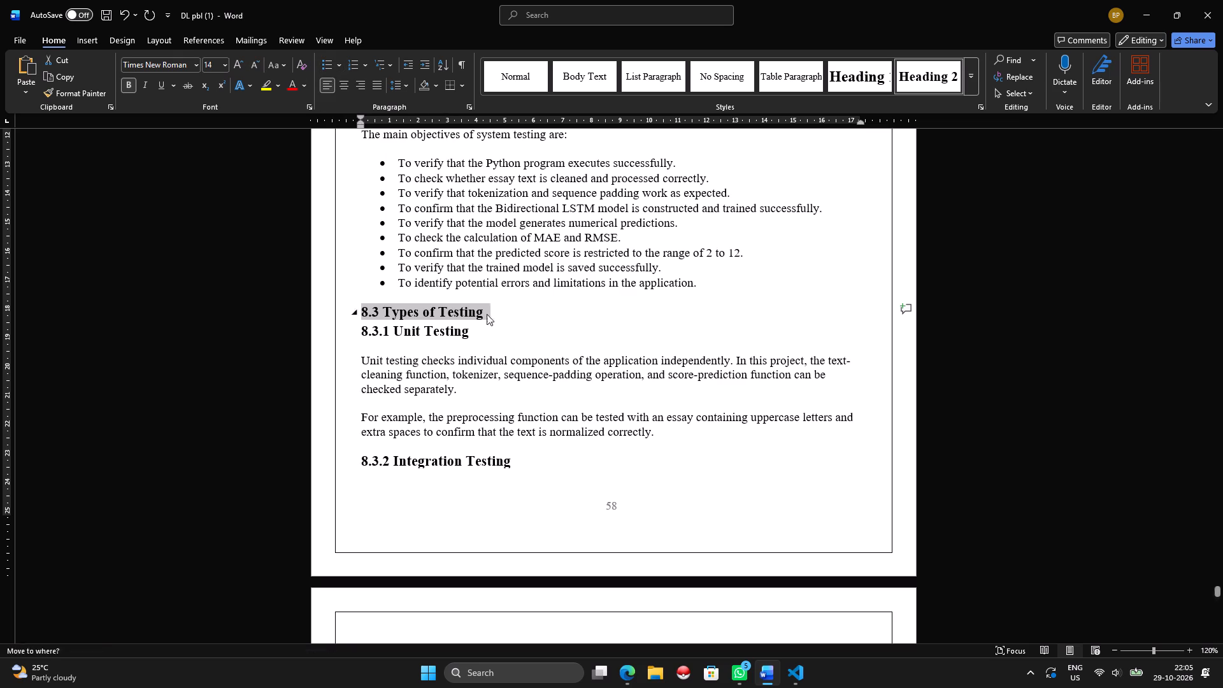
left_click_drag(487, 314, 489, 314)
Set the font size of heading 8.3.1 Unit Testing to 13.5.
left_click(473, 330)
left_click_drag(484, 341, 399, 329)
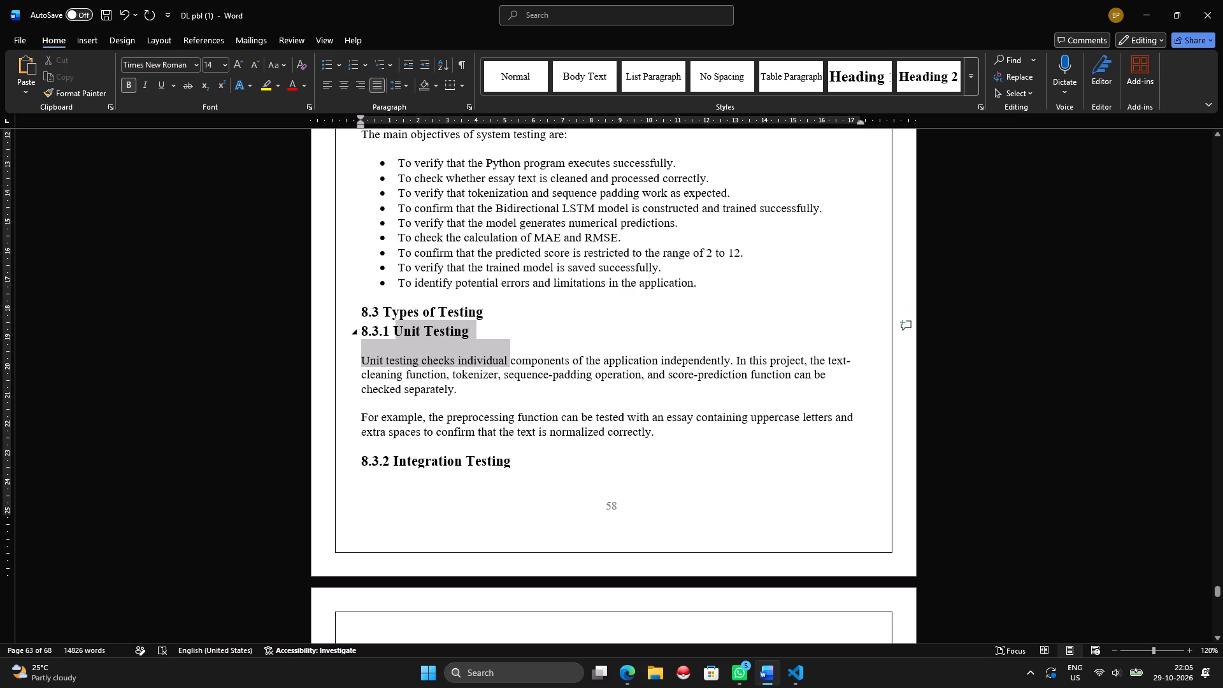
left_click_drag(399, 329, 360, 330)
left_click(501, 329)
left_click_drag(480, 324, 382, 335)
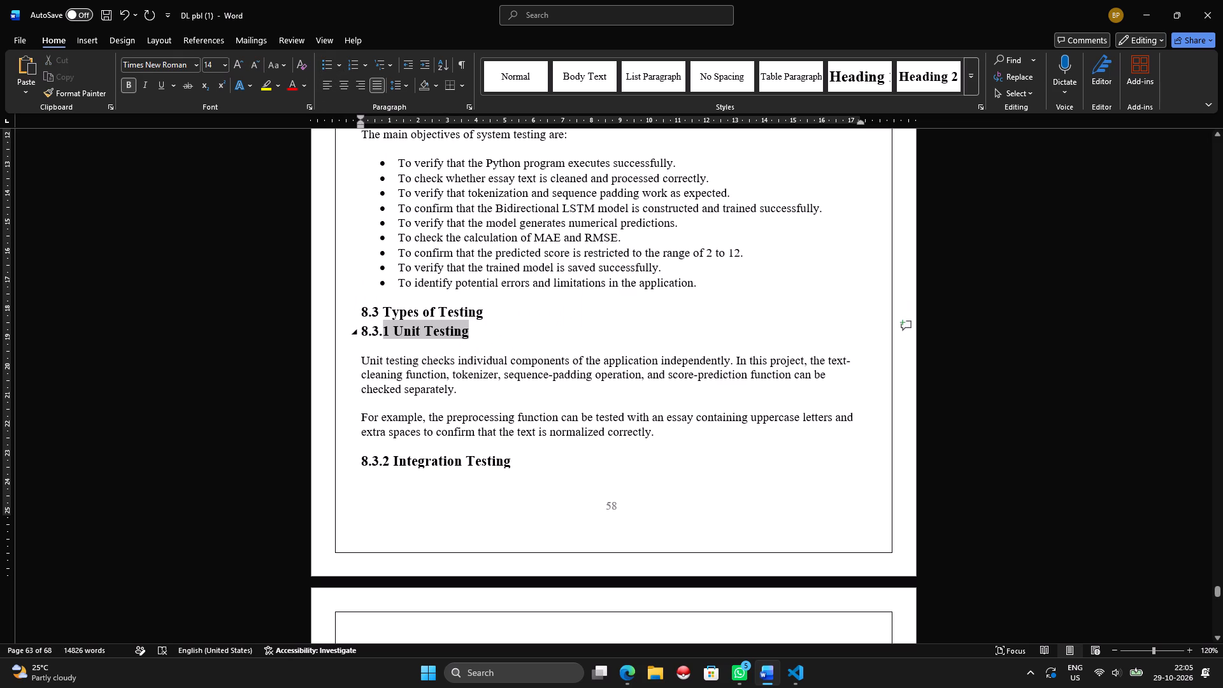
left_click_drag(382, 335, 361, 334)
left_click(449, 292)
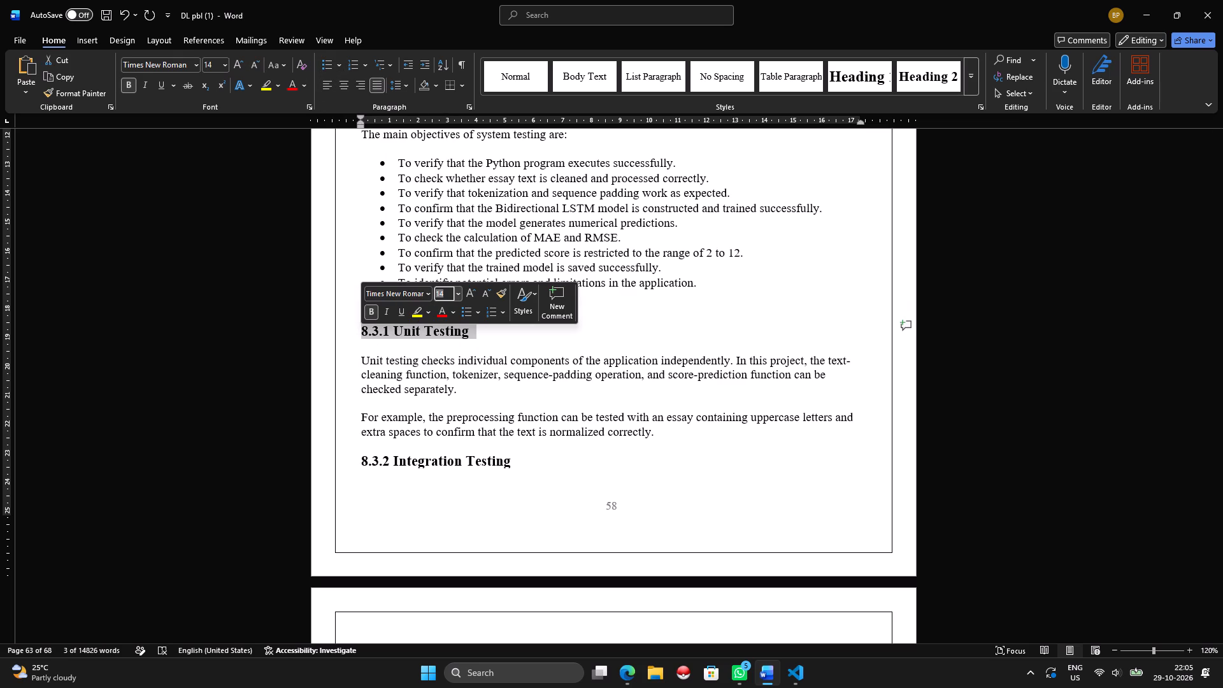
type("13.5")
key("Return")
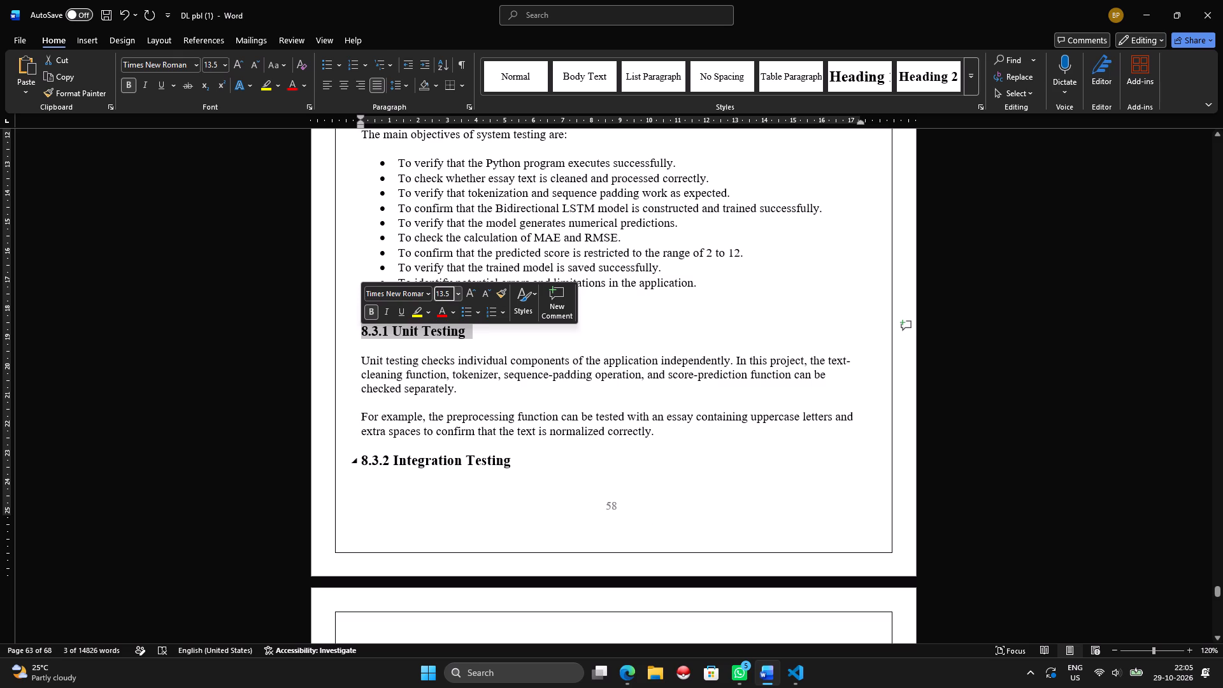
Set the font size of headings 8.3.2 Integration Testing, 8.3.3 Functional Testing and 8.3.4 Performance Testing to 13.5.
left_click(513, 458)
left_click_drag(513, 458, 362, 454)
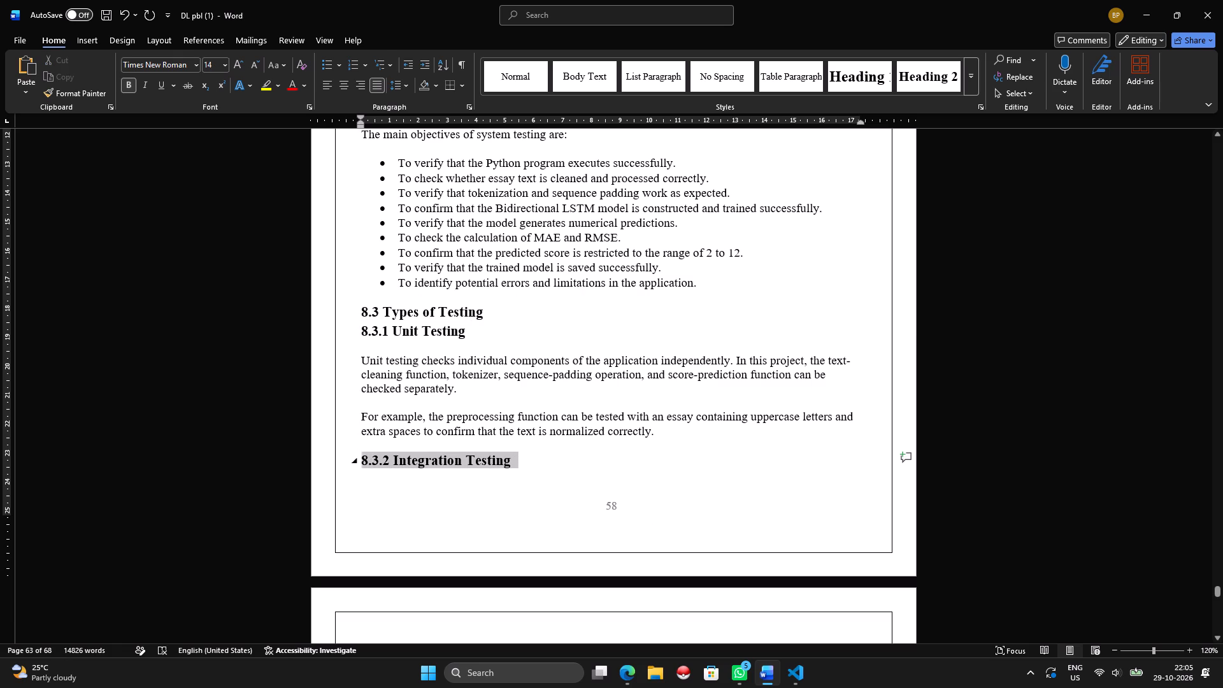
left_click_drag(362, 454, 361, 454)
scroll(457, 499, "down", 3, "ctrl")
scroll(458, 500, "up", 2, "ctrl")
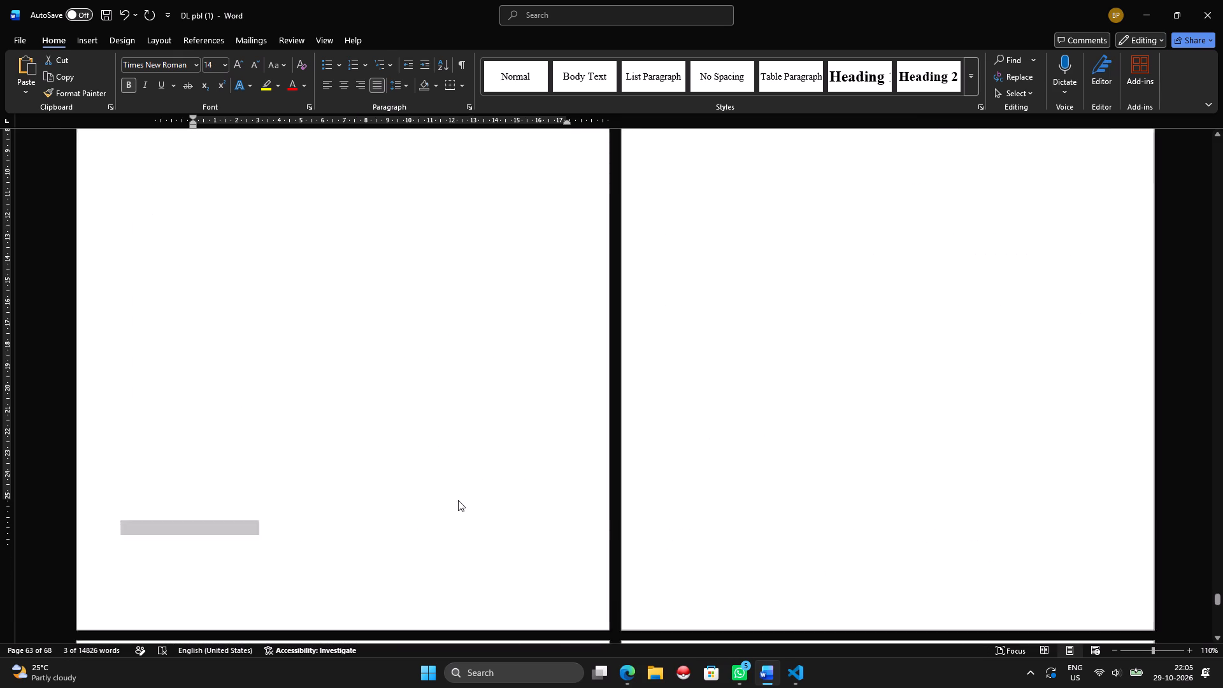
scroll(458, 500, "up", 1, "ctrl")
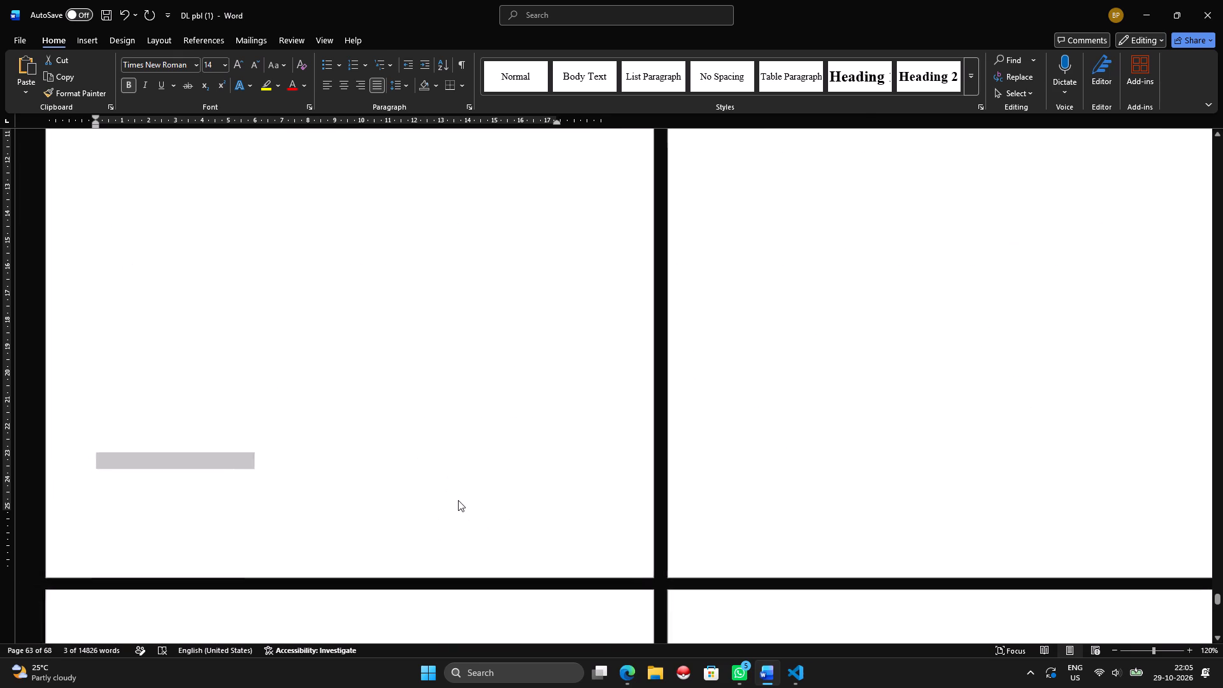
scroll(478, 507, "down", 5, "alt")
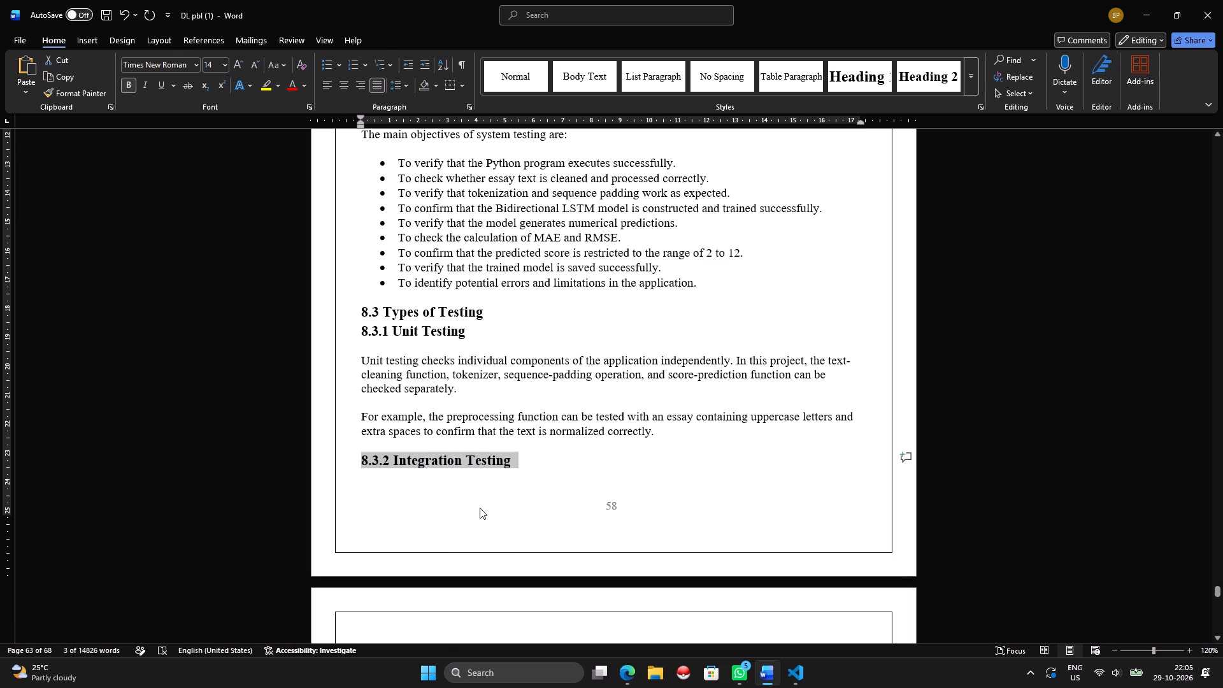
scroll(758, 522, "down", 10)
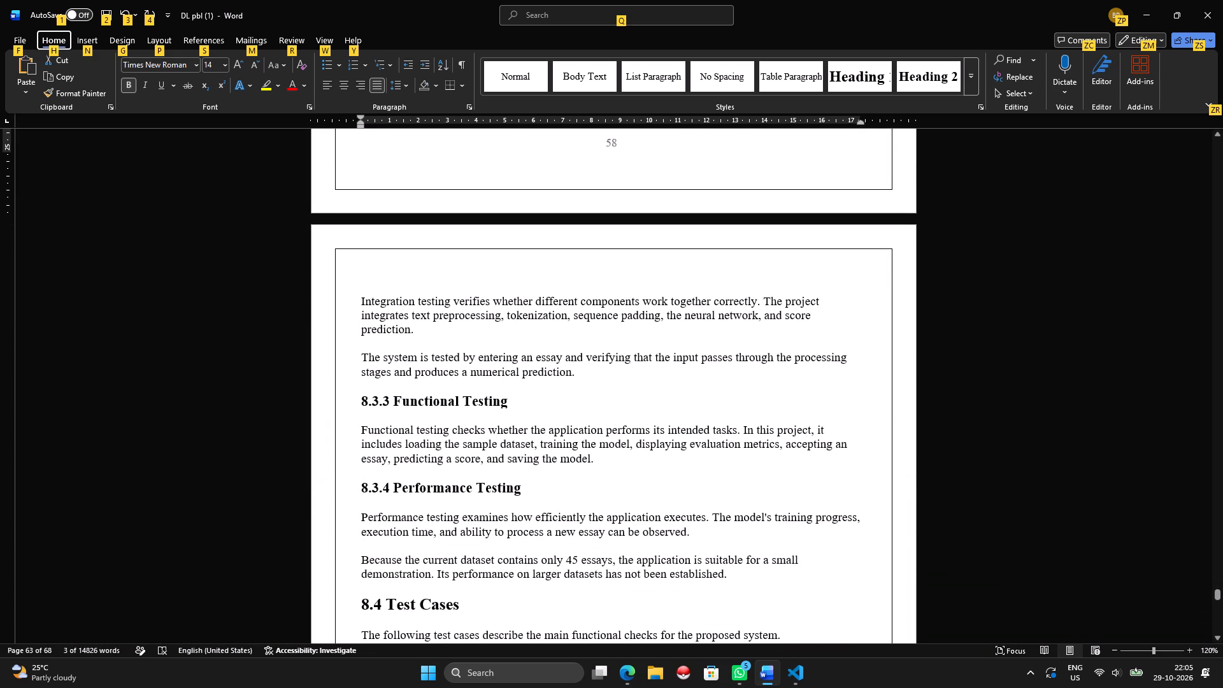
left_click_drag(516, 401, 358, 399, "ctrl")
scroll(413, 408, "up", 6)
scroll(432, 419, "down", 8)
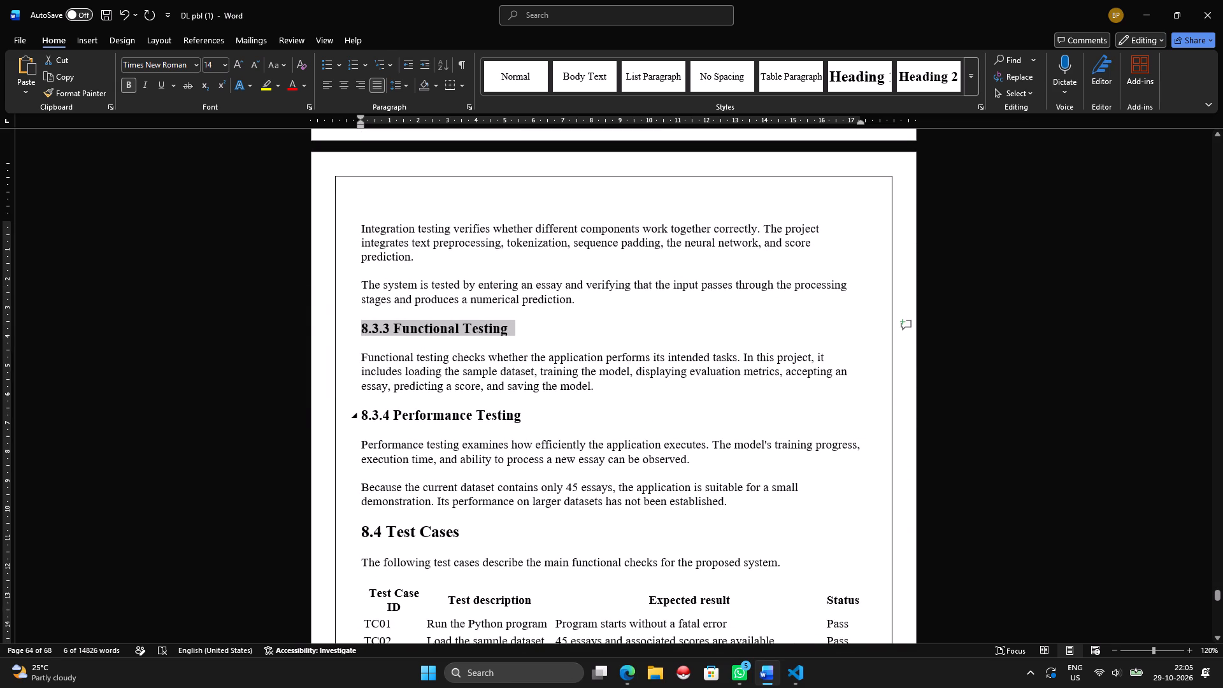
left_click_drag(517, 418, 363, 413, "ctrl")
scroll(396, 437, "down", 3)
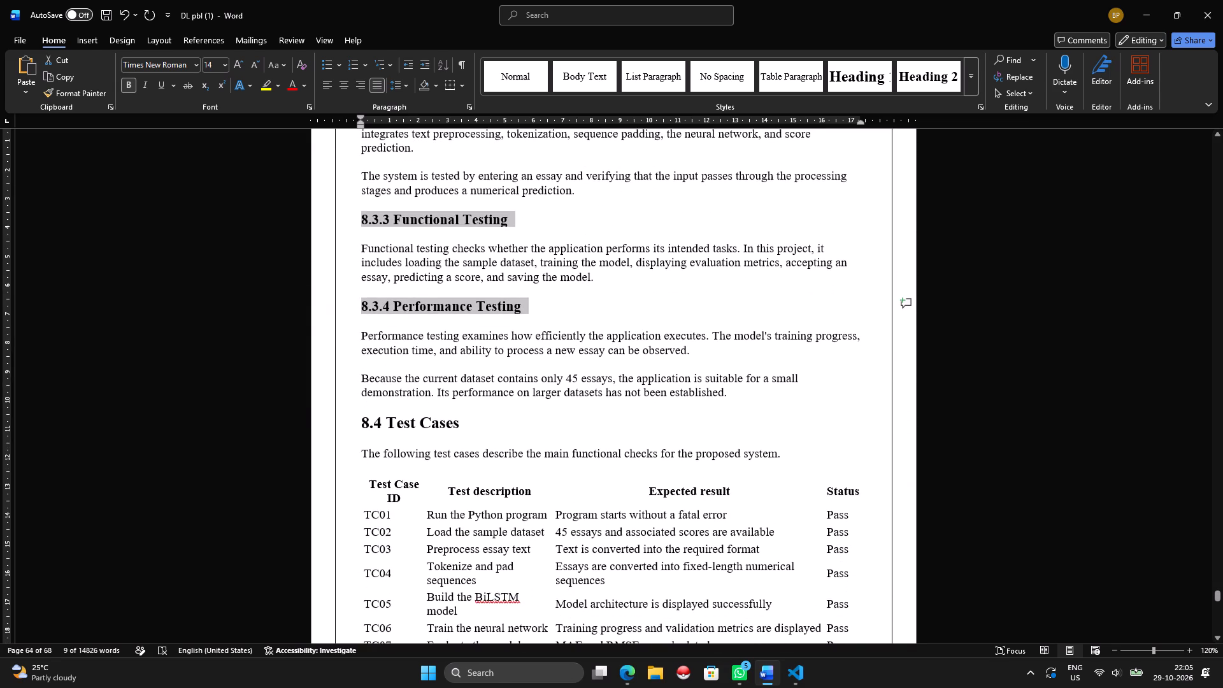
left_click(215, 68)
type("13.5")
key("Return")
Reduce the font size of heading 8.4 Test Cases to 14.
left_click(491, 428)
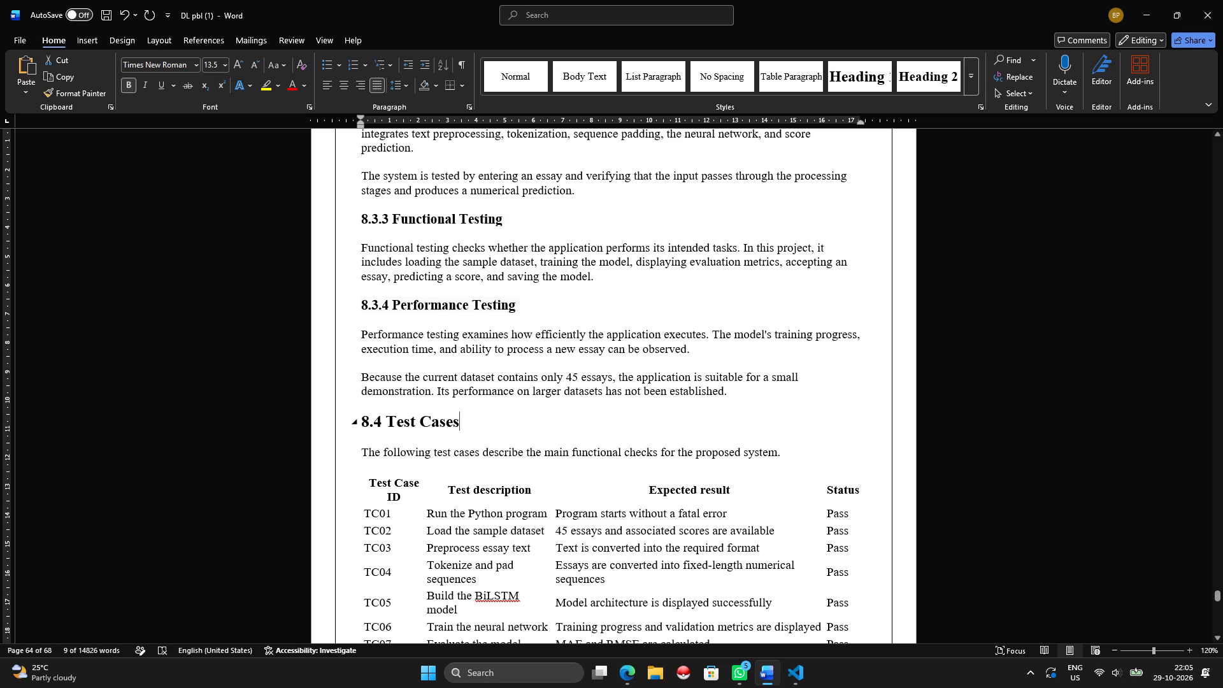
left_click_drag(475, 421, 347, 420)
left_click(473, 382)
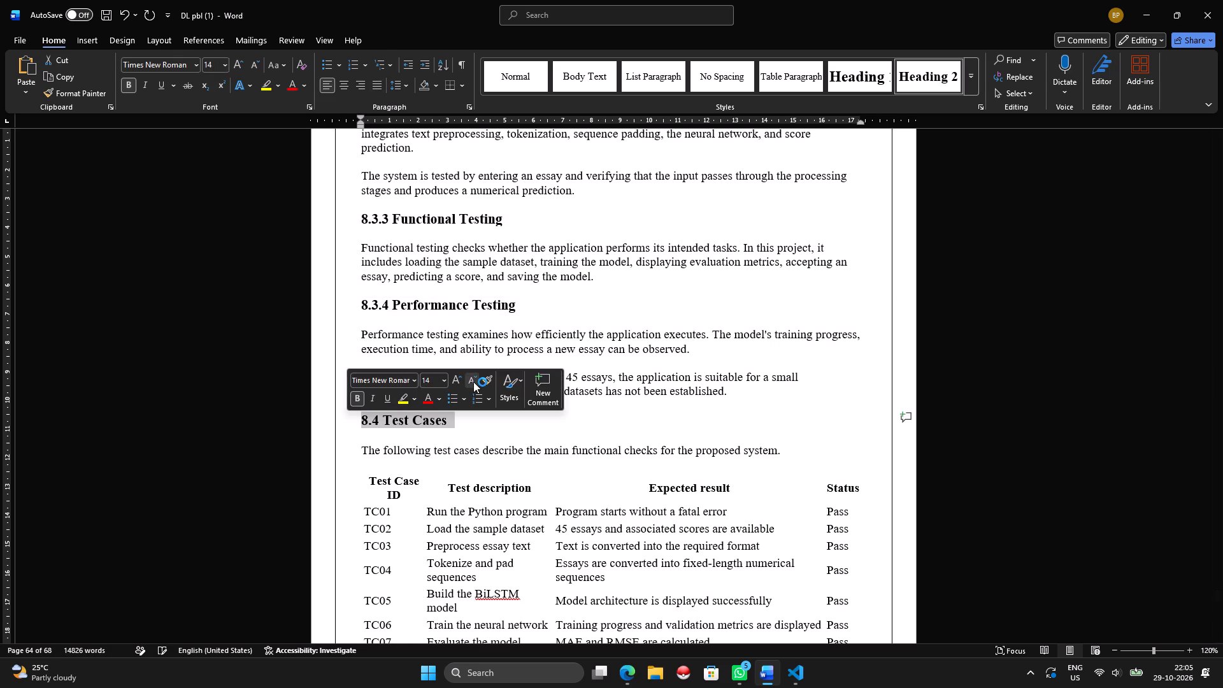
Reduce the font size of heading 8.5 Testing Results to 14.
scroll(476, 431, "down", 12)
left_click_drag(487, 347, 485, 347)
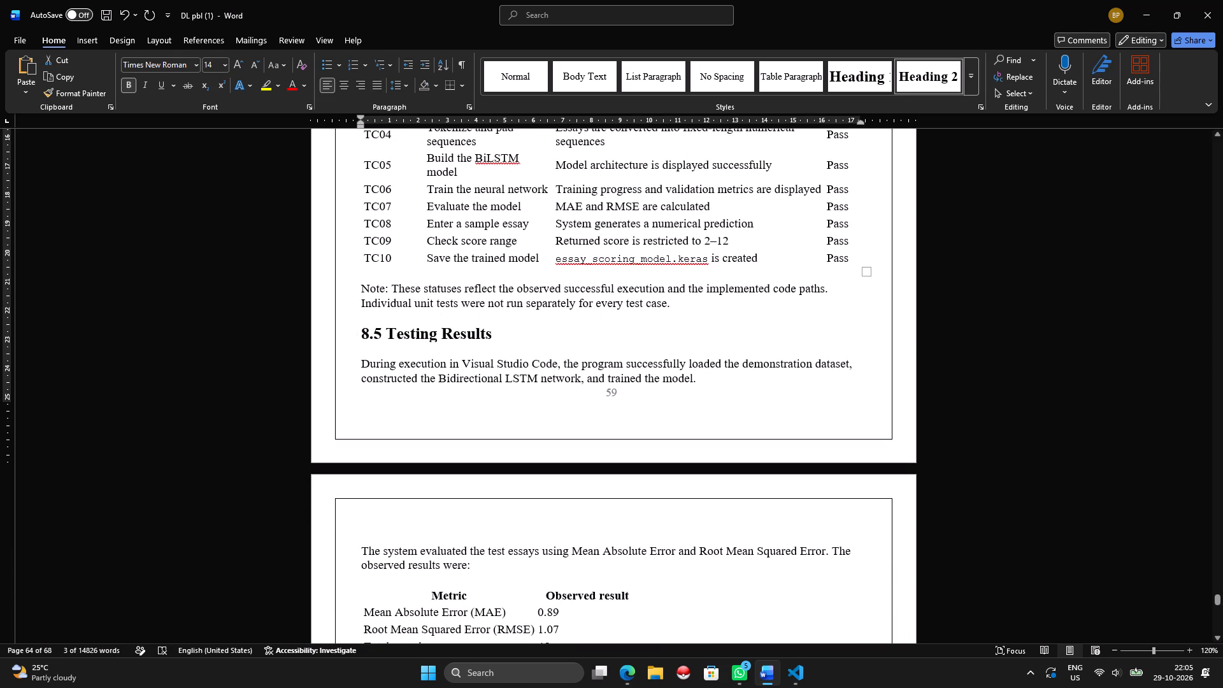
left_click_drag(485, 347, 395, 347)
left_click(528, 338)
left_click_drag(505, 339, 359, 335)
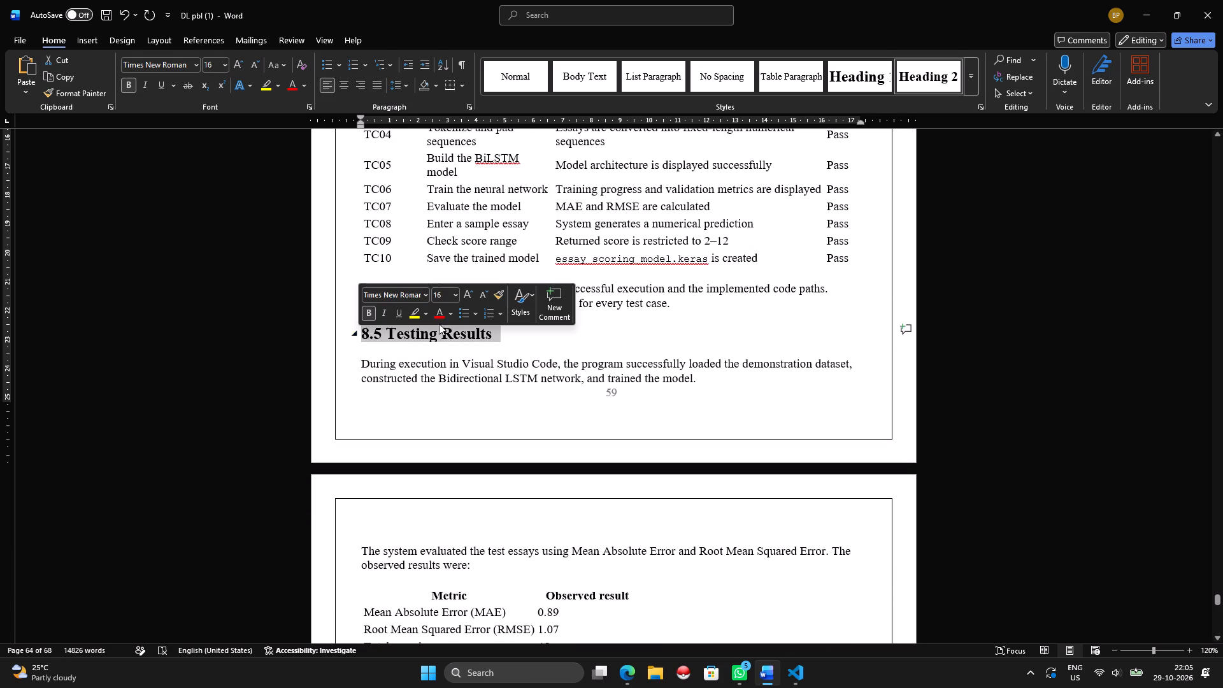
left_click(485, 294)
Reduce the font size of heading 8.6 Error Handling and Limitations to 14.
scroll(487, 378, "down", 9)
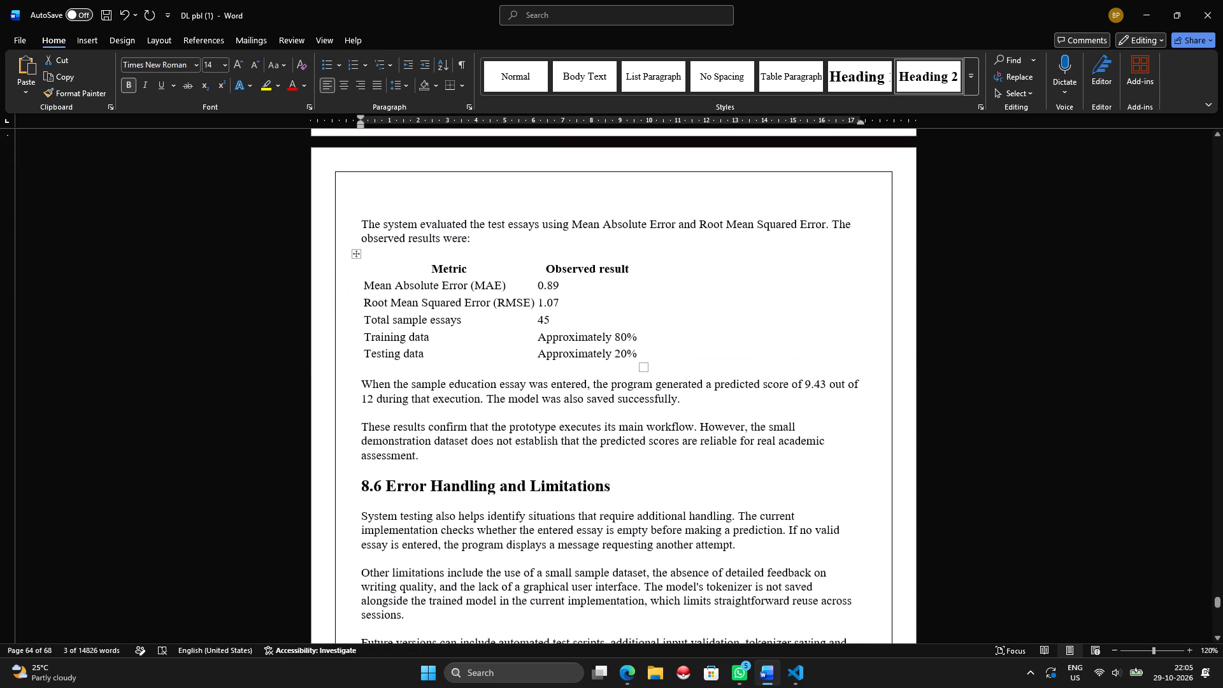
scroll(479, 352, "down", 5)
left_click_drag(620, 303, 348, 319)
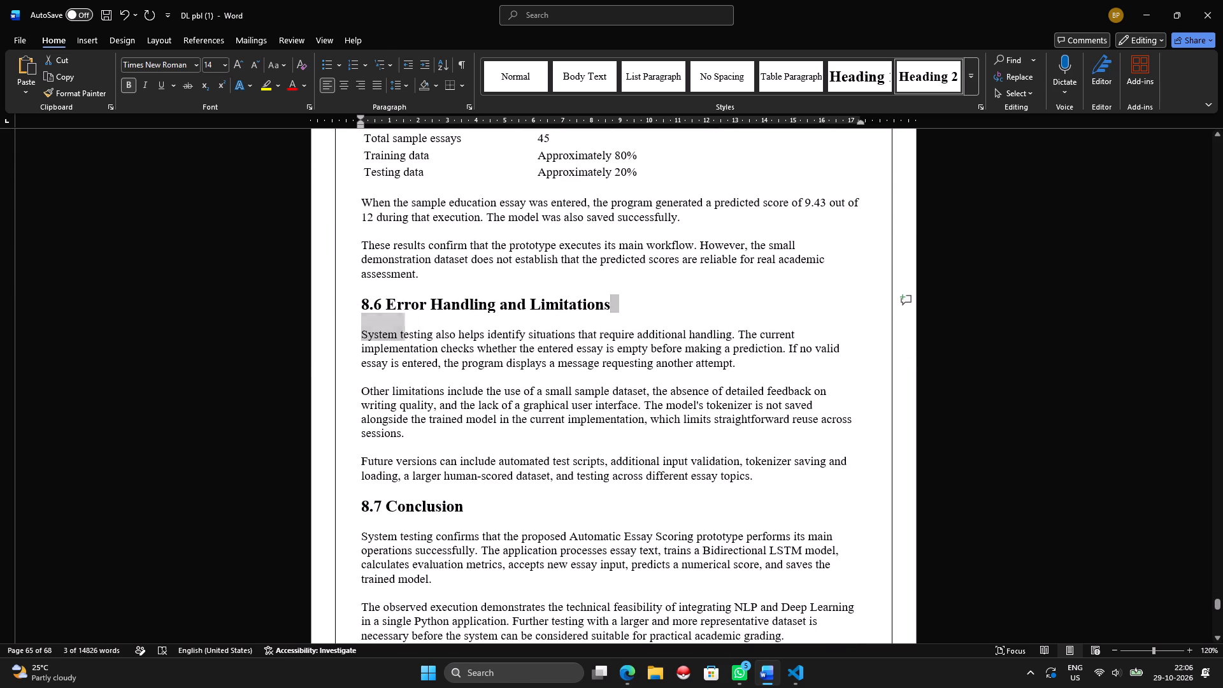
left_click_drag(348, 319, 361, 297)
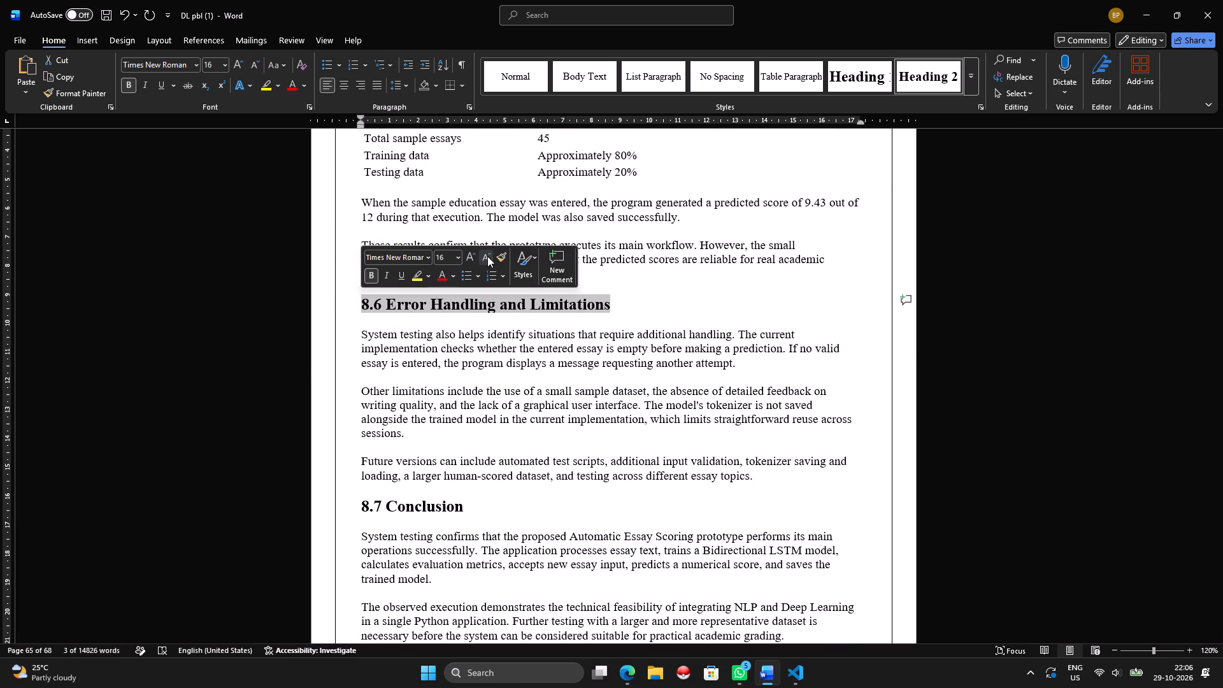
left_click(487, 256)
Reduce the font size of heading 8.7 Conclusion to 14.
scroll(471, 291, "down", 2)
left_click_drag(472, 430, 326, 431)
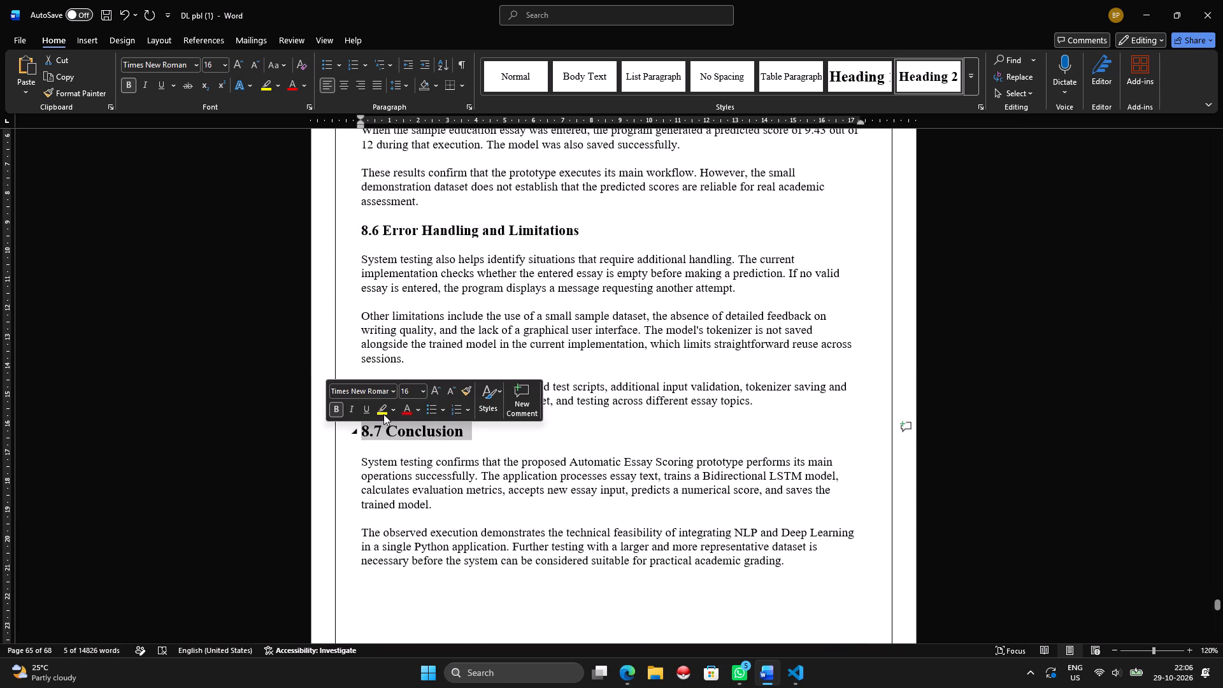
left_click(447, 385)
Review the chapter 8 headings and text from 8.7 Conclusion back up to 8.2 Objectives of System Testing.
scroll(443, 422, "down", 11)
scroll(443, 424, "up", 4)
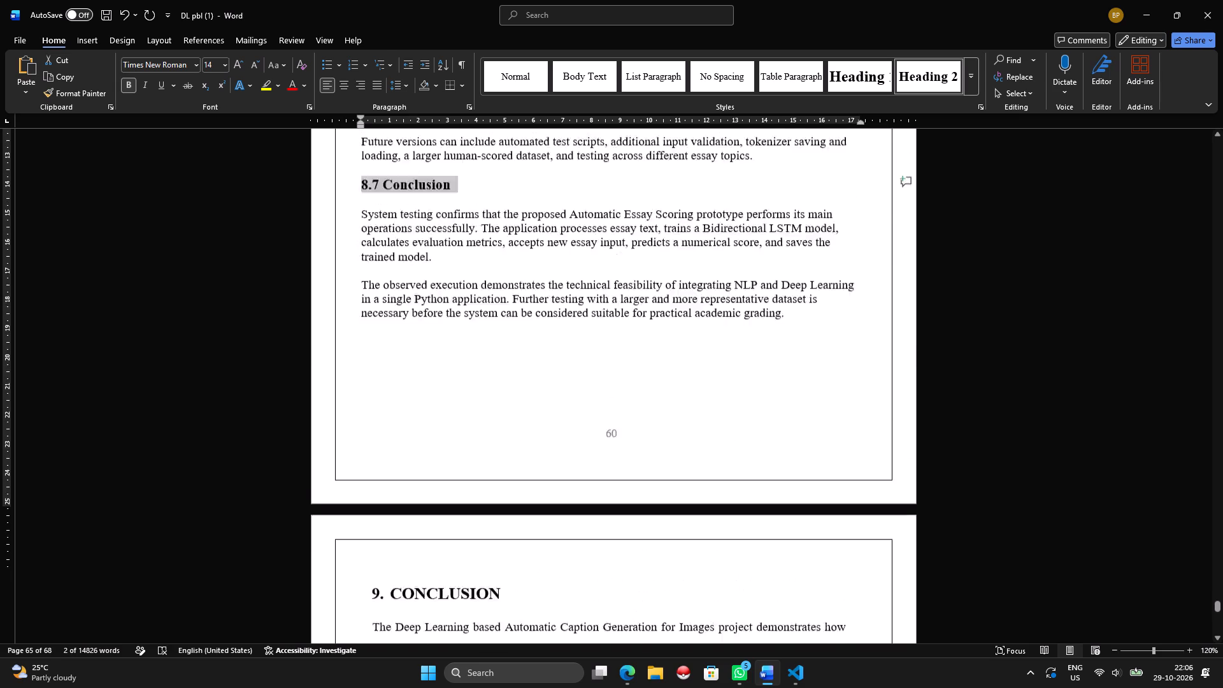
scroll(443, 424, "up", 7)
scroll(447, 425, "down", 1)
scroll(447, 425, "up", 20)
scroll(447, 425, "up", 17)
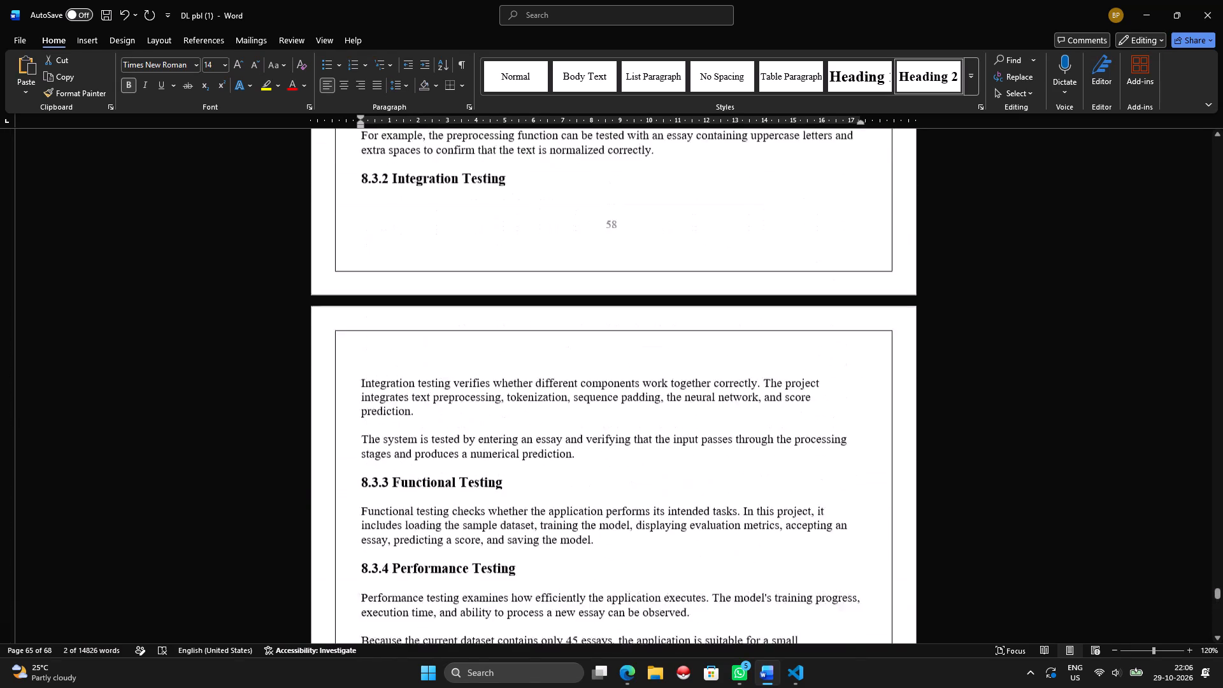
scroll(424, 425, "up", 19)
scroll(447, 422, "up", 4)
scroll(447, 425, "down", 16)
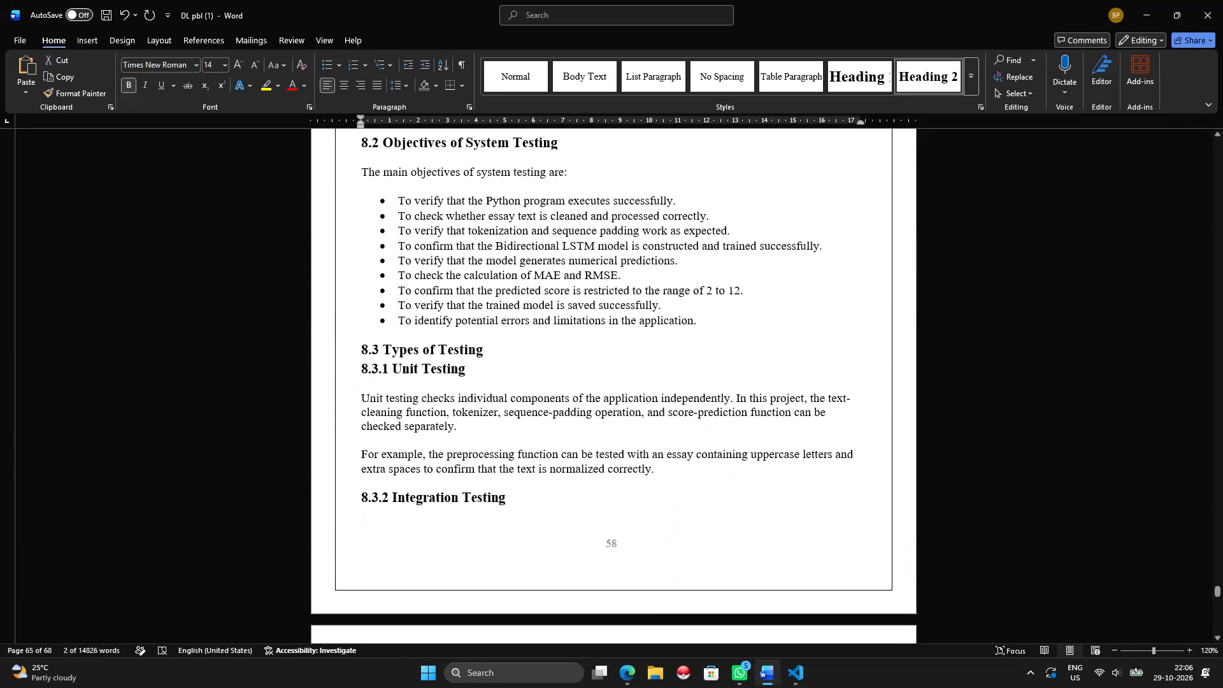
Apply the plain bordered grid table style to the whole test case table under heading 8.4.
scroll(471, 447, "down", 18)
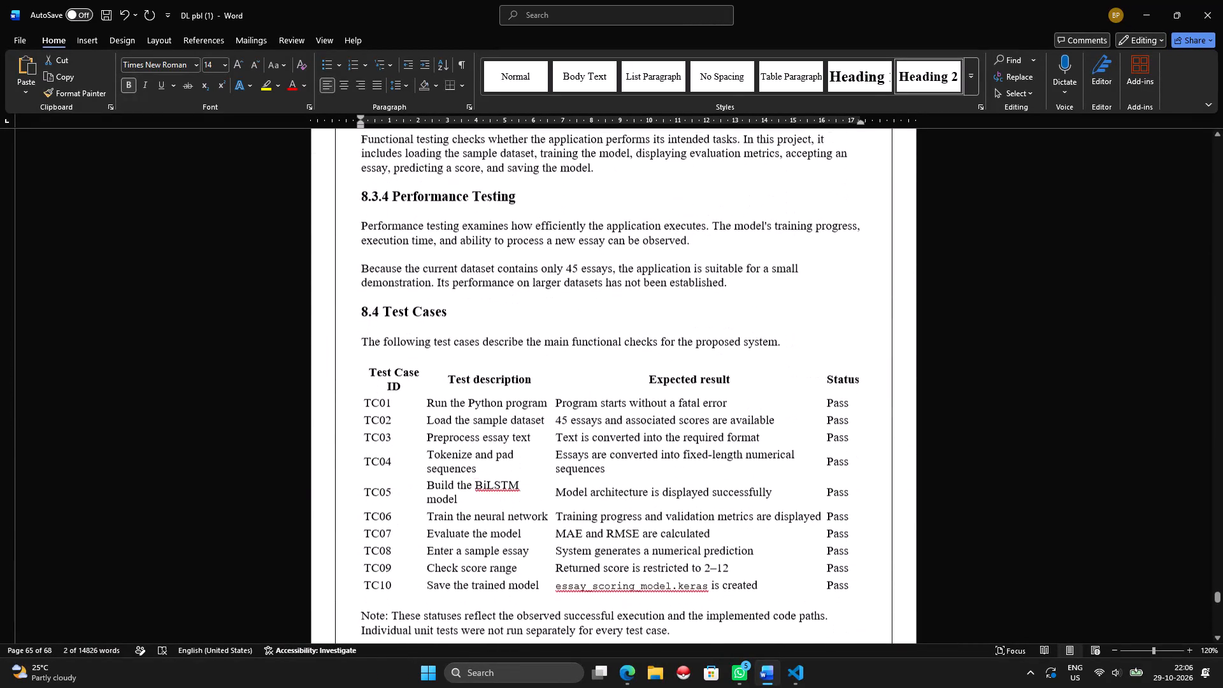
scroll(483, 442, "down", 1)
left_click(422, 389)
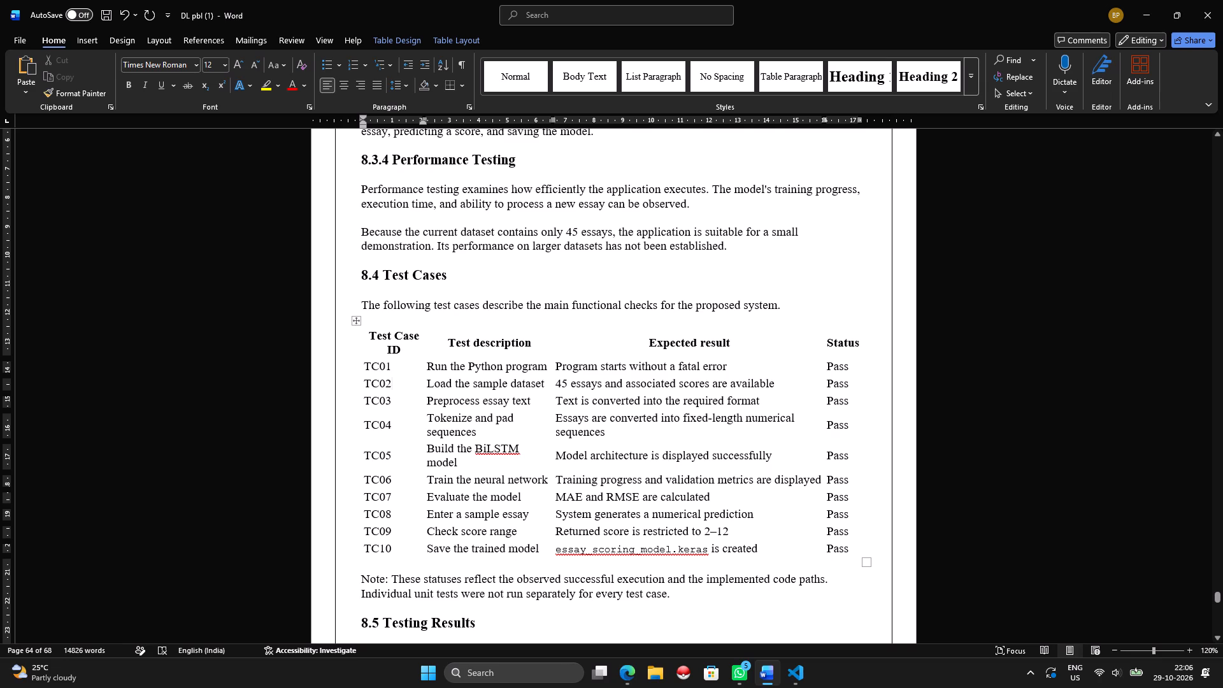
left_click(355, 322)
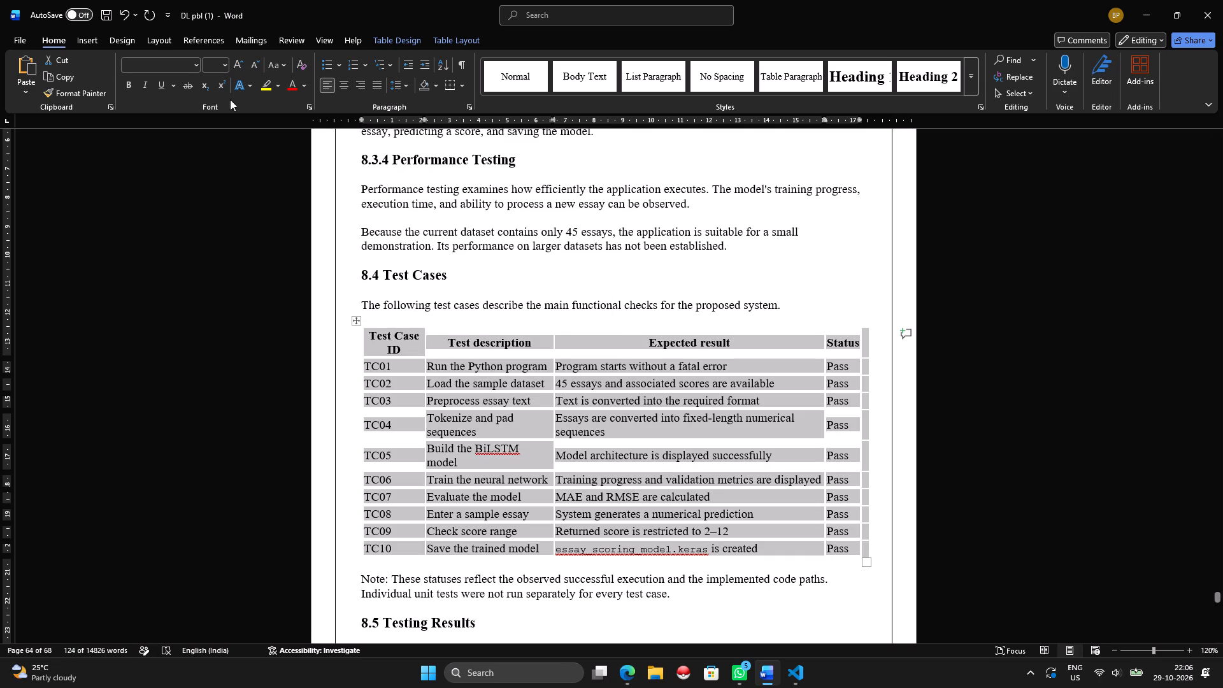
left_click(406, 39)
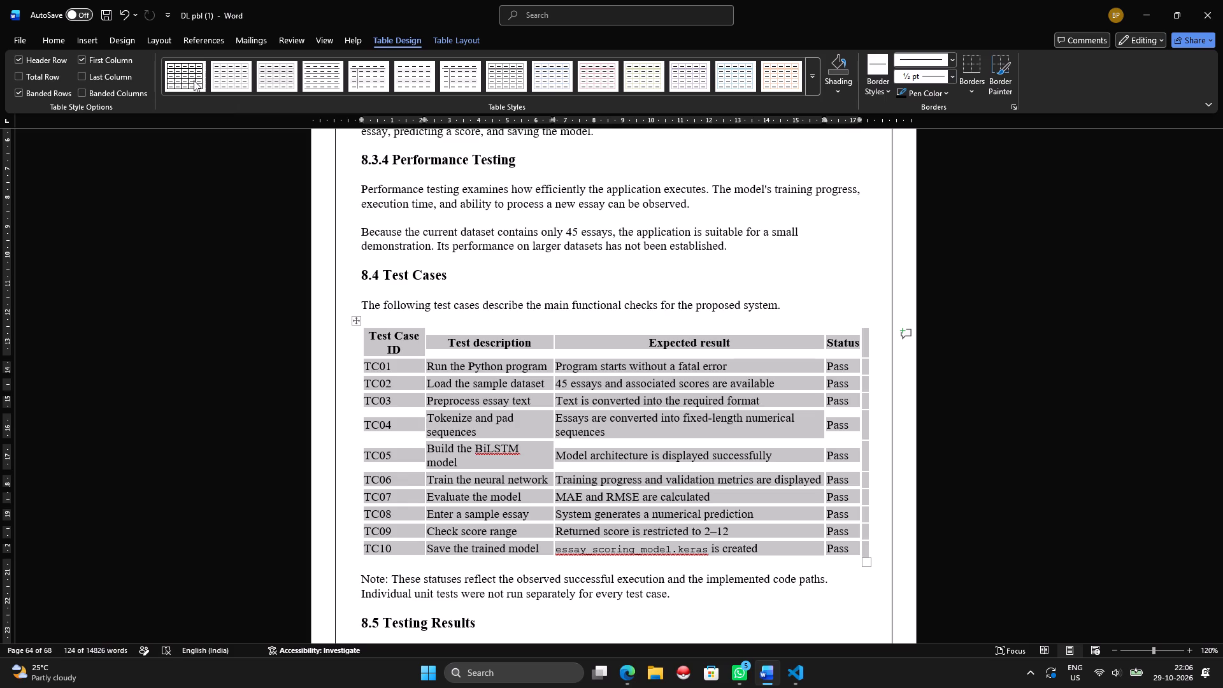
left_click(194, 80)
left_click(50, 41)
scroll(565, 420, "down", 2)
left_click(682, 397)
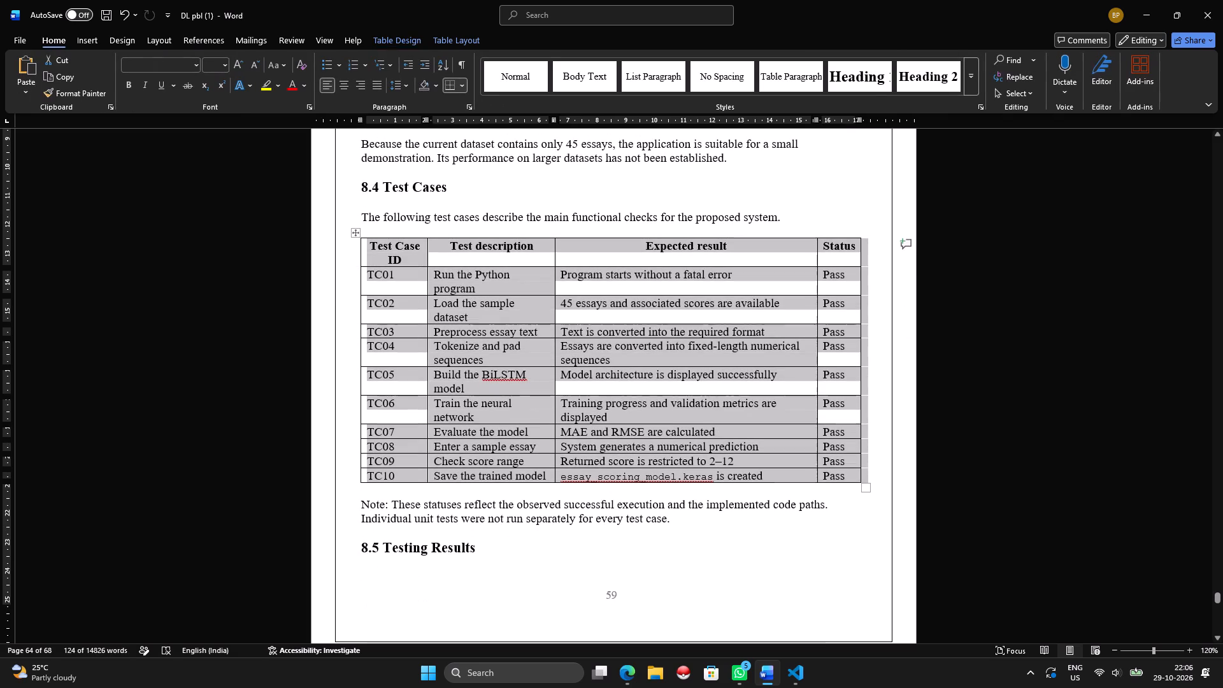
left_click(721, 555)
Apply the same plain bordered grid style to the Metric and Observed result table under heading 8.5.
scroll(569, 492, "down", 6)
scroll(564, 484, "up", 2)
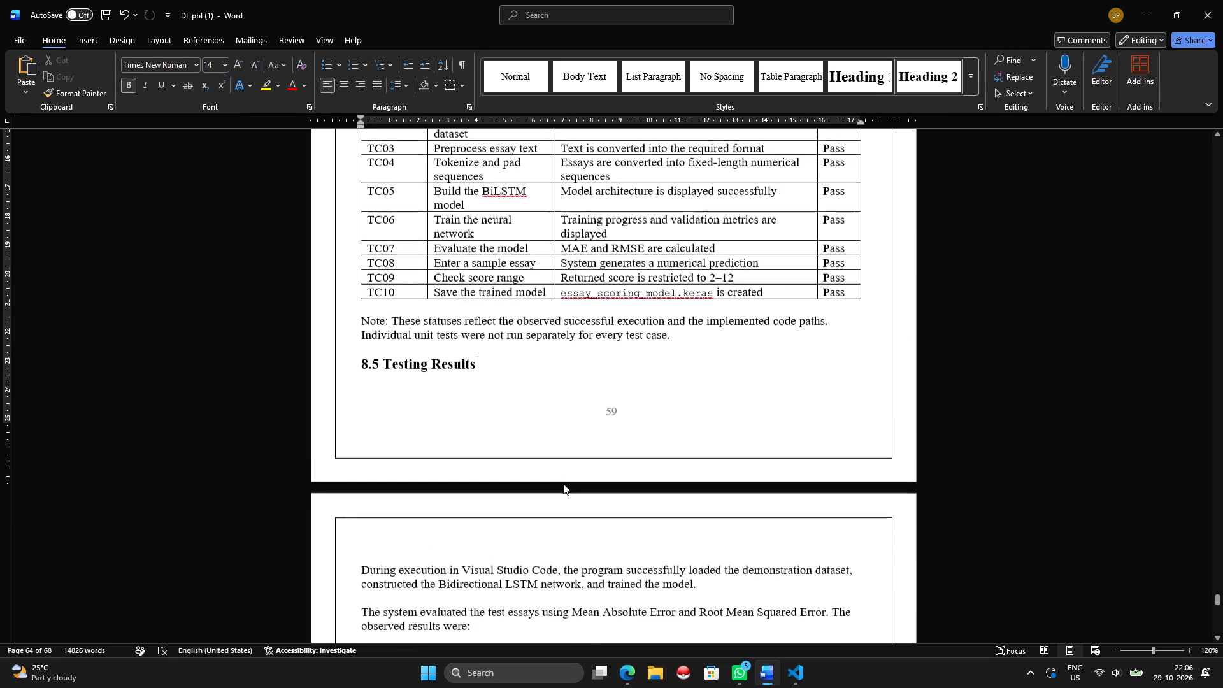
scroll(563, 484, "up", 2)
scroll(563, 483, "down", 13)
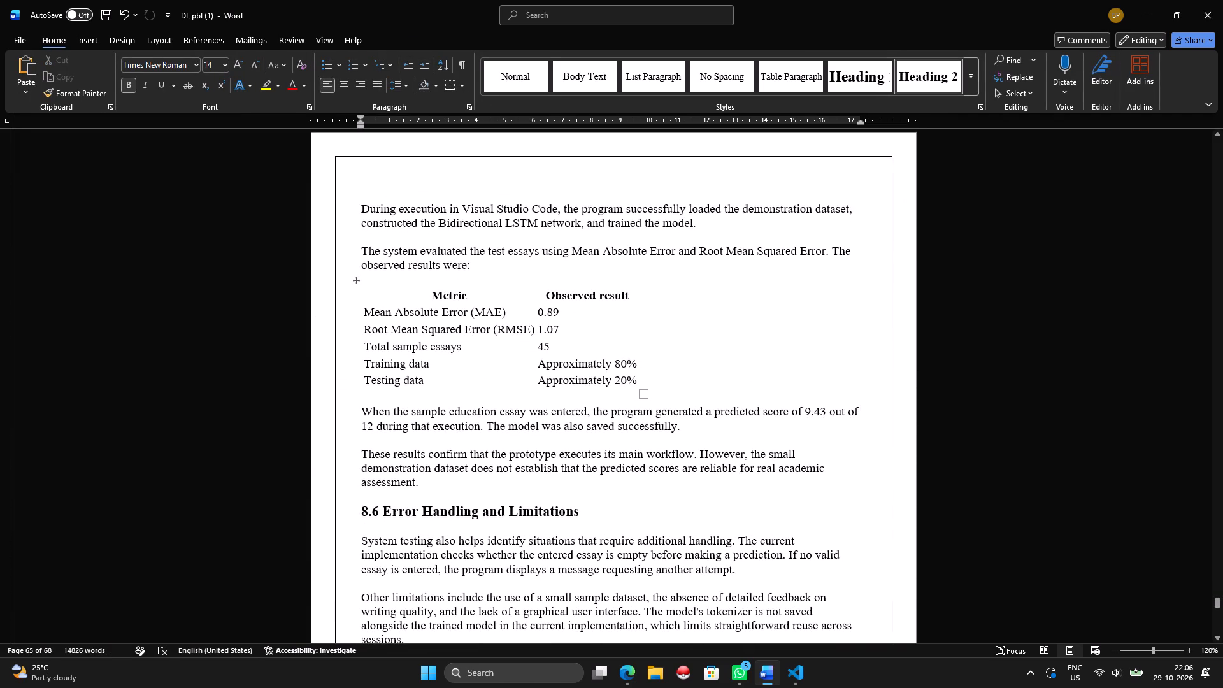
left_click(355, 282)
left_click(400, 36)
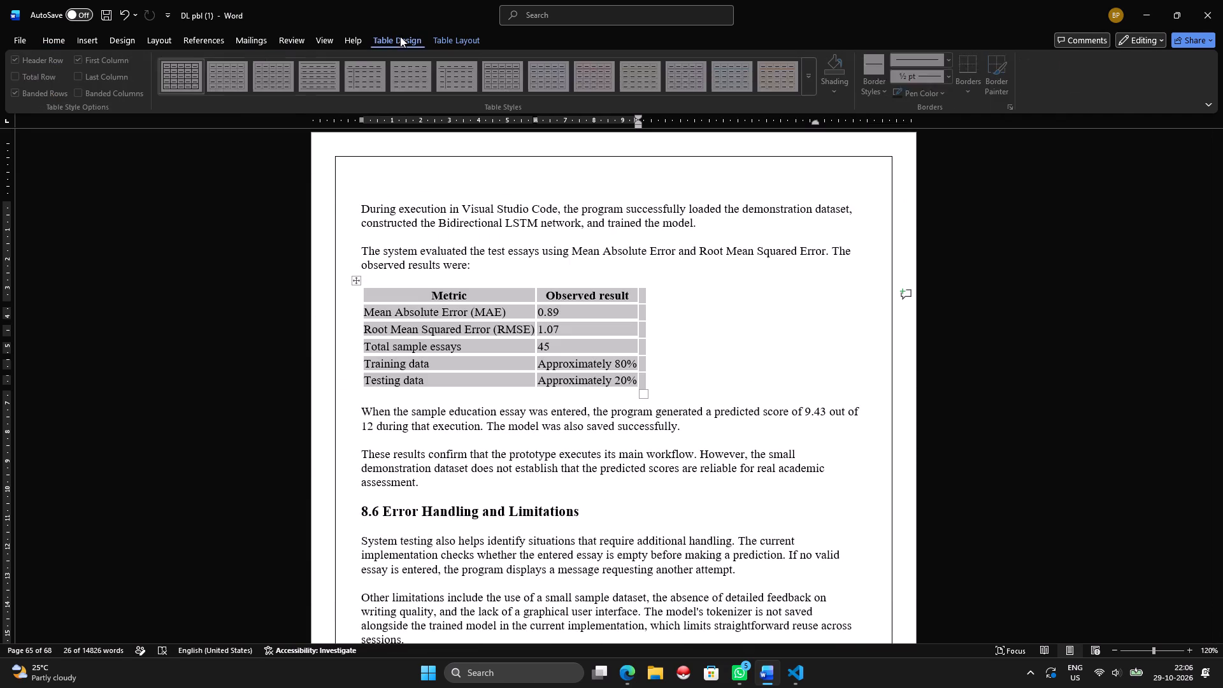
left_click(190, 73)
left_click(51, 39)
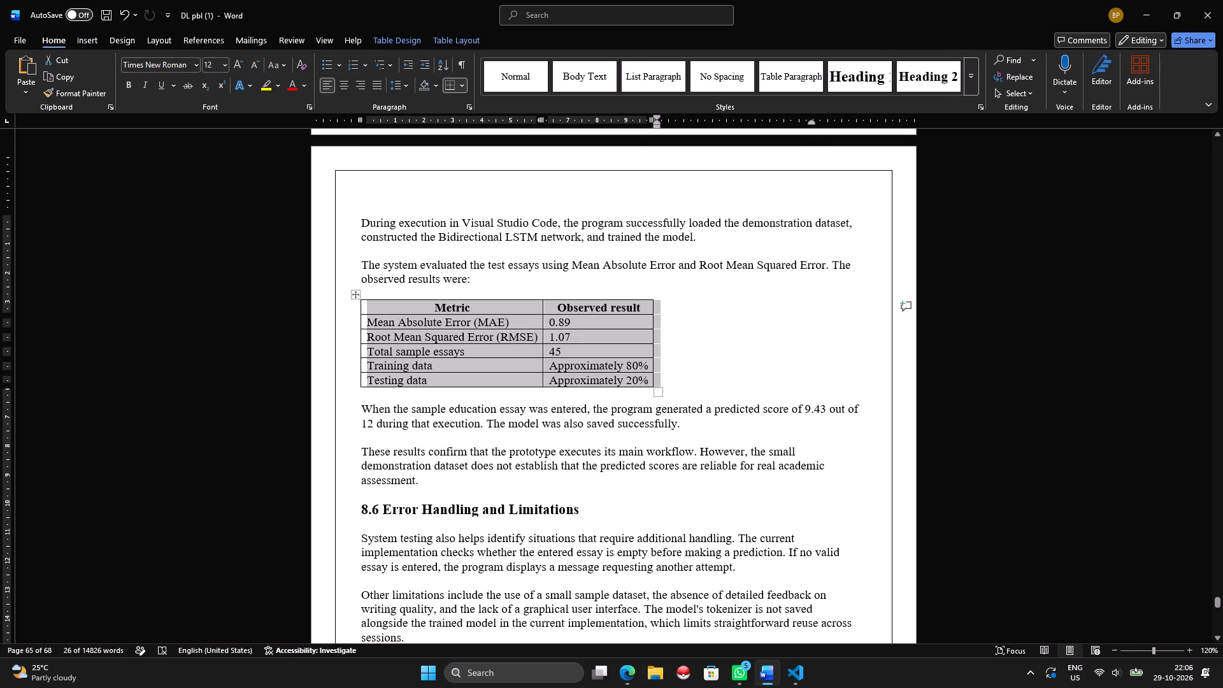
left_click(743, 398)
Set 1.5 line spacing for all chapter 8 content from the first paragraph under 8.1 to the end of 8.7 Conclusion.
scroll(645, 477, "down", 6)
scroll(649, 495, "up", 1)
scroll(649, 495, "down", 6)
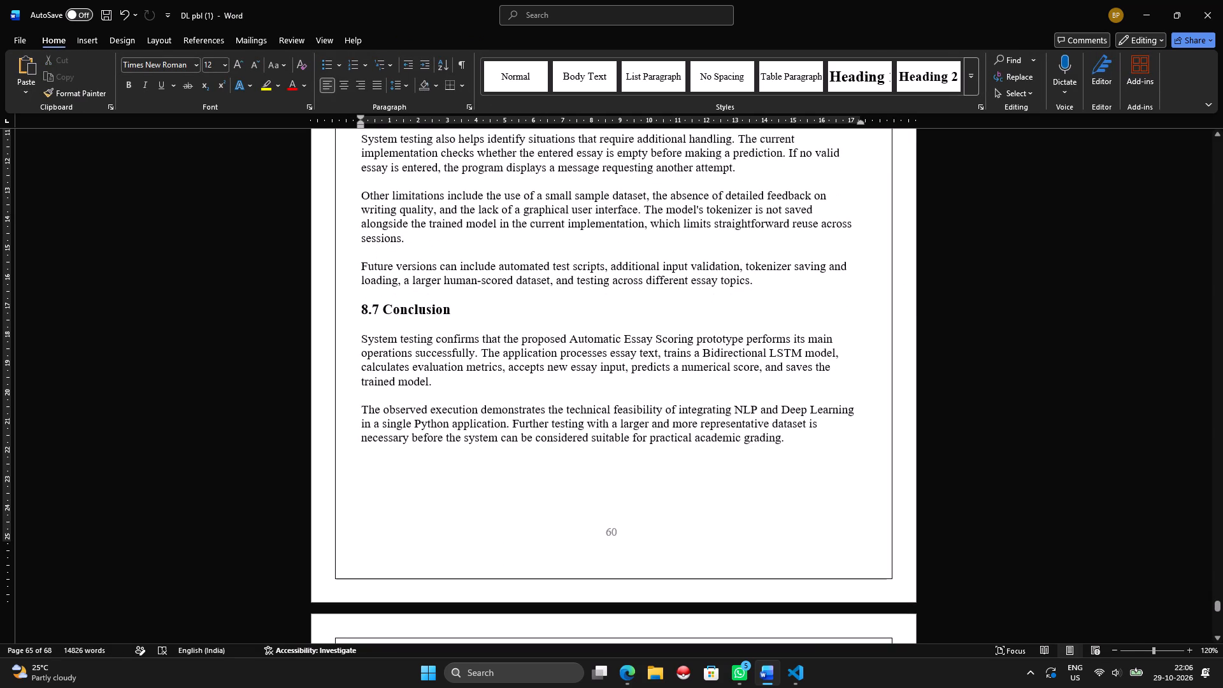
scroll(797, 448, "down", 3)
left_click_drag(801, 338, 536, 97)
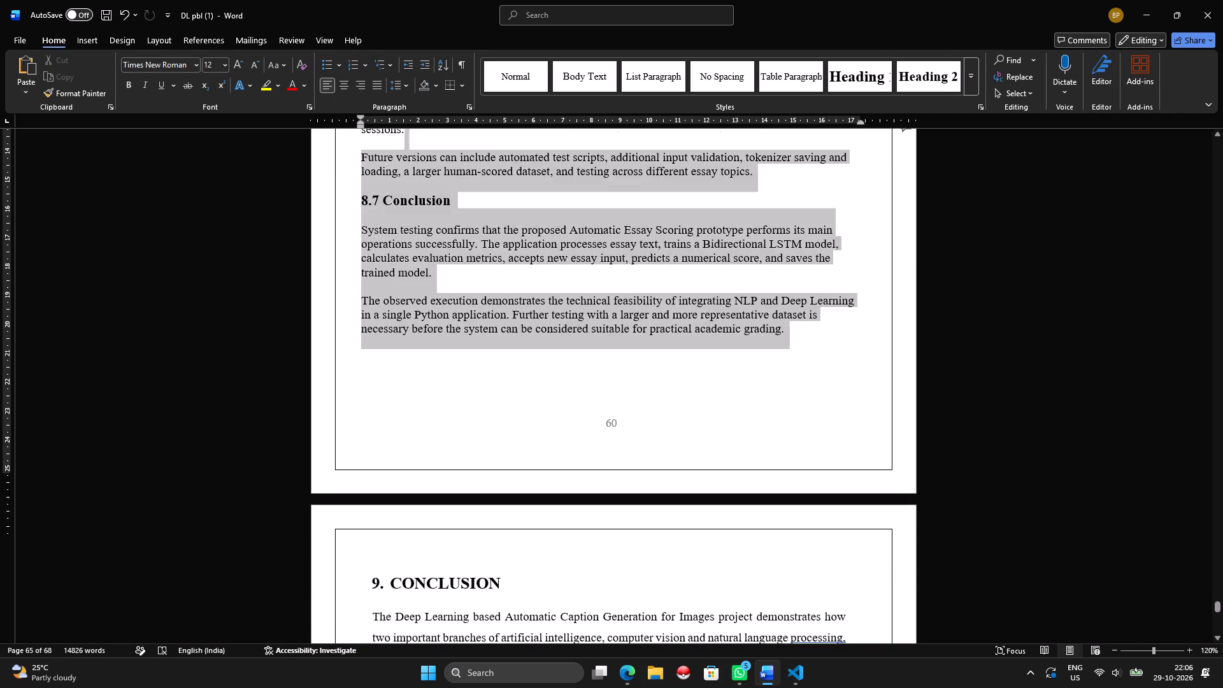
left_click_drag(536, 97, 388, 455)
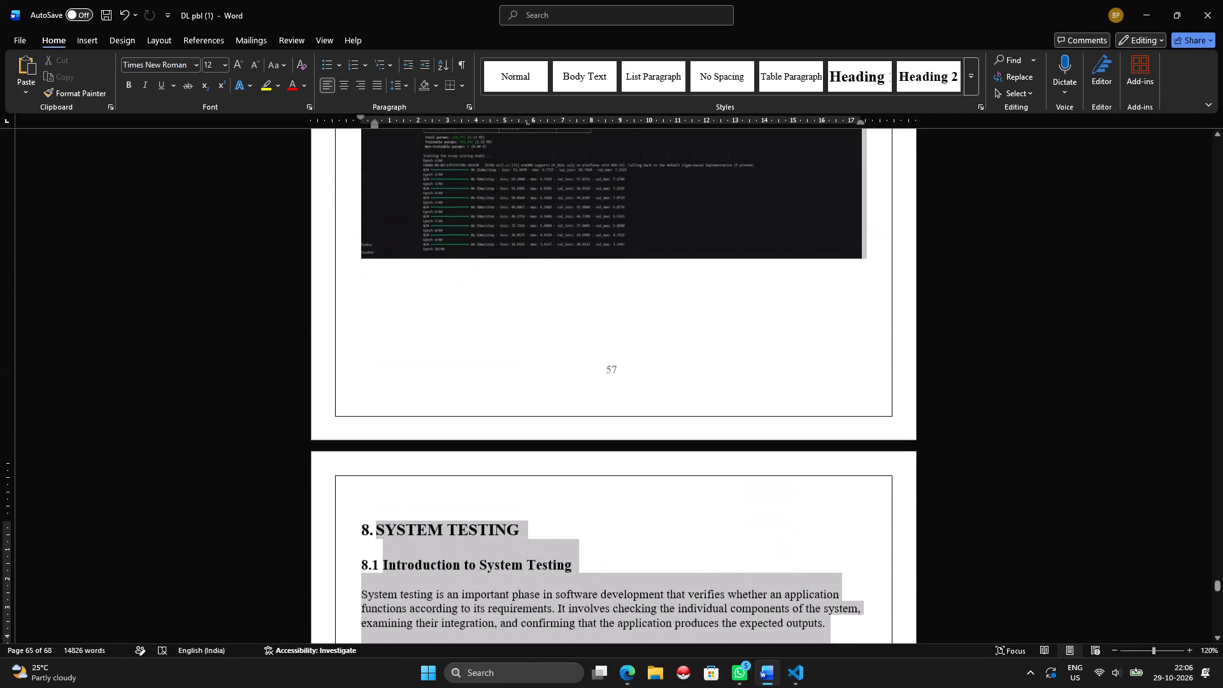
left_click_drag(388, 455, 375, 582)
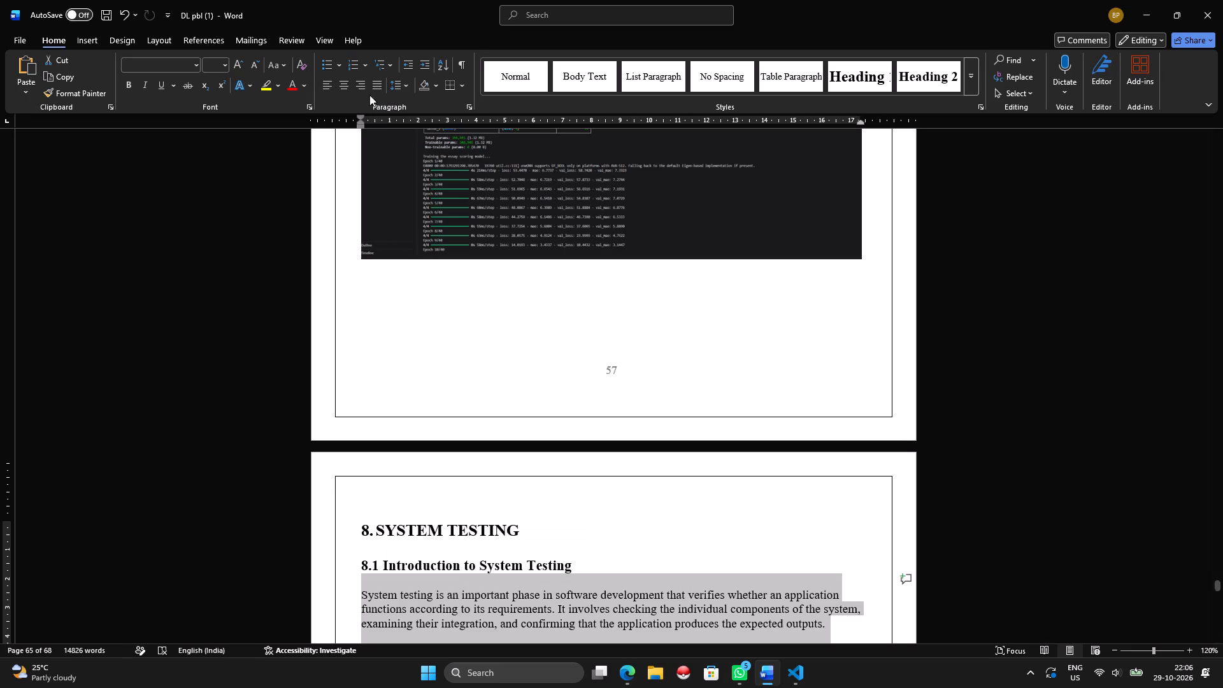
left_click(414, 82)
left_click(406, 83)
left_click(426, 134)
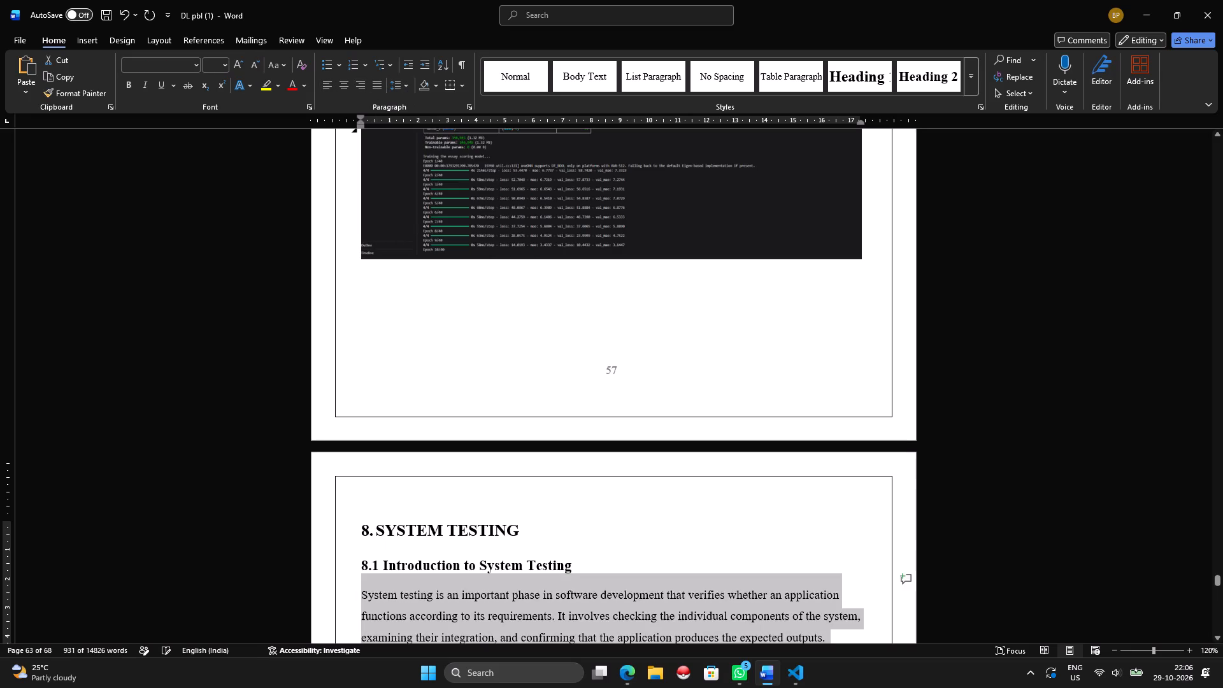
Check the line spacing and page layout of chapter 8 through to the start of 9. CONCLUSION.
scroll(574, 464, "down", 20)
scroll(574, 464, "down", 10)
scroll(577, 469, "down", 20)
scroll(577, 469, "down", 18)
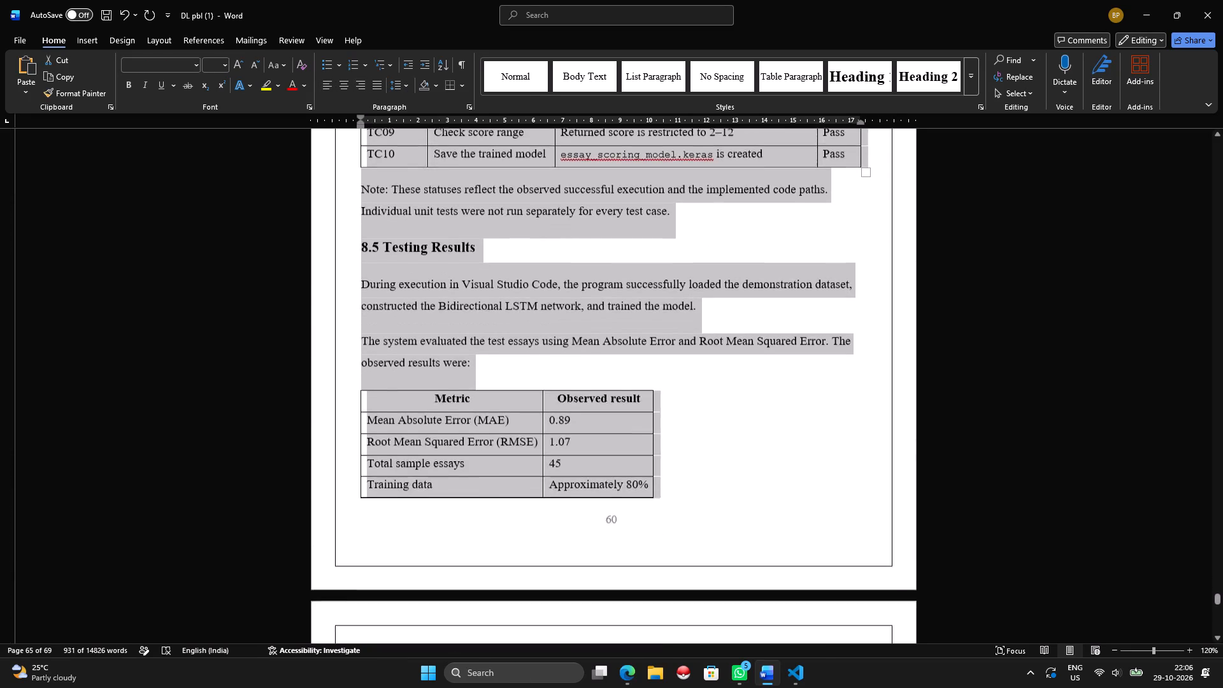
scroll(611, 485, "down", 20)
scroll(611, 485, "down", 11)
scroll(613, 487, "up", 4)
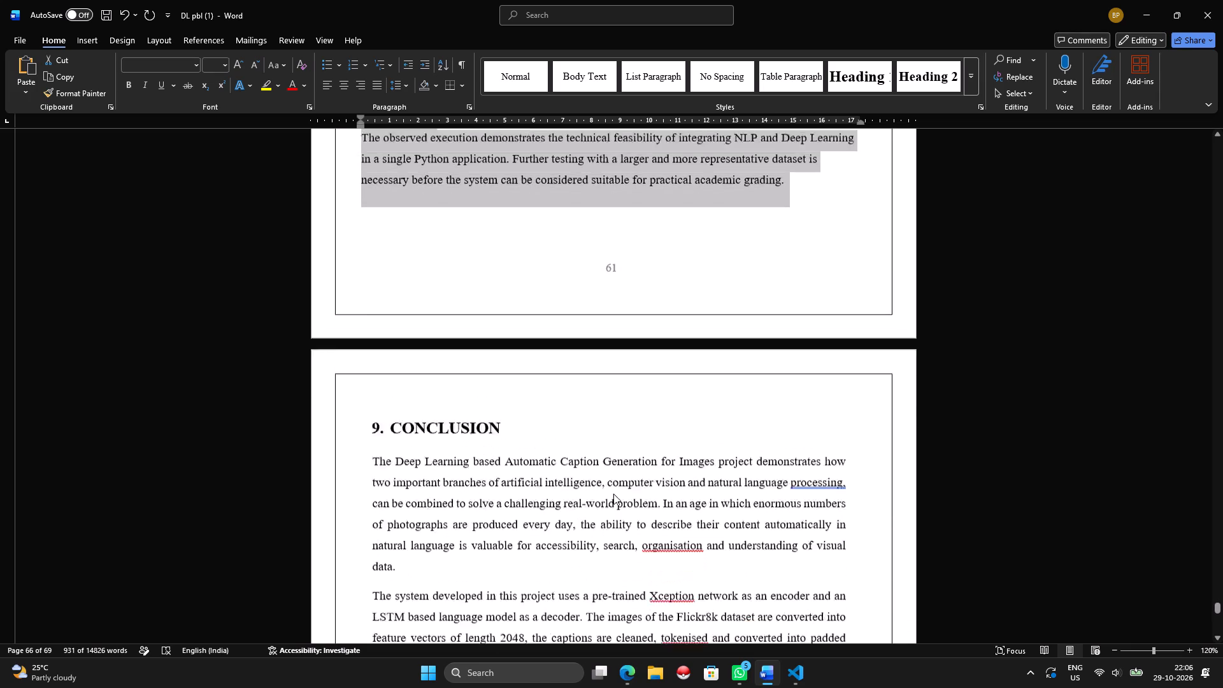
scroll(613, 494, "up", 1)
left_click(711, 381)
scroll(715, 422, "up", 20)
scroll(715, 422, "up", 3)
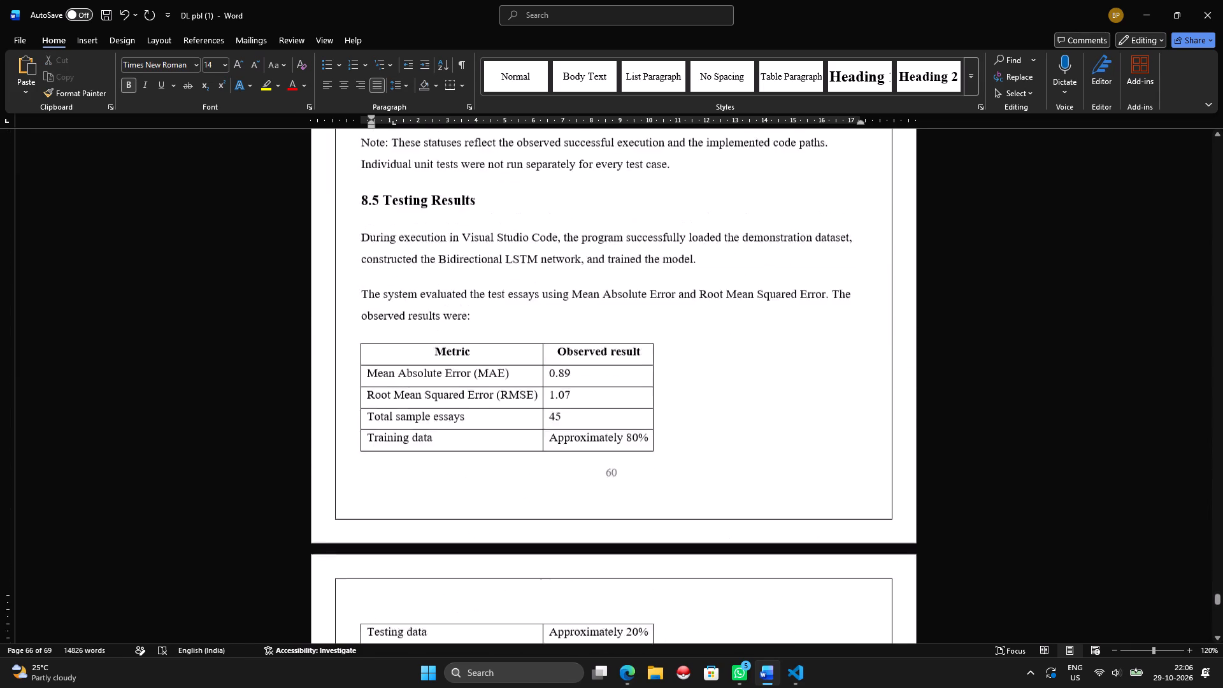
Review the chapter 7 pages from 7.3 Coding through 7.4 Output of the Implementation to the start of chapter 8.
scroll(715, 423, "up", 20)
scroll(715, 423, "up", 20)
scroll(715, 423, "up", 1)
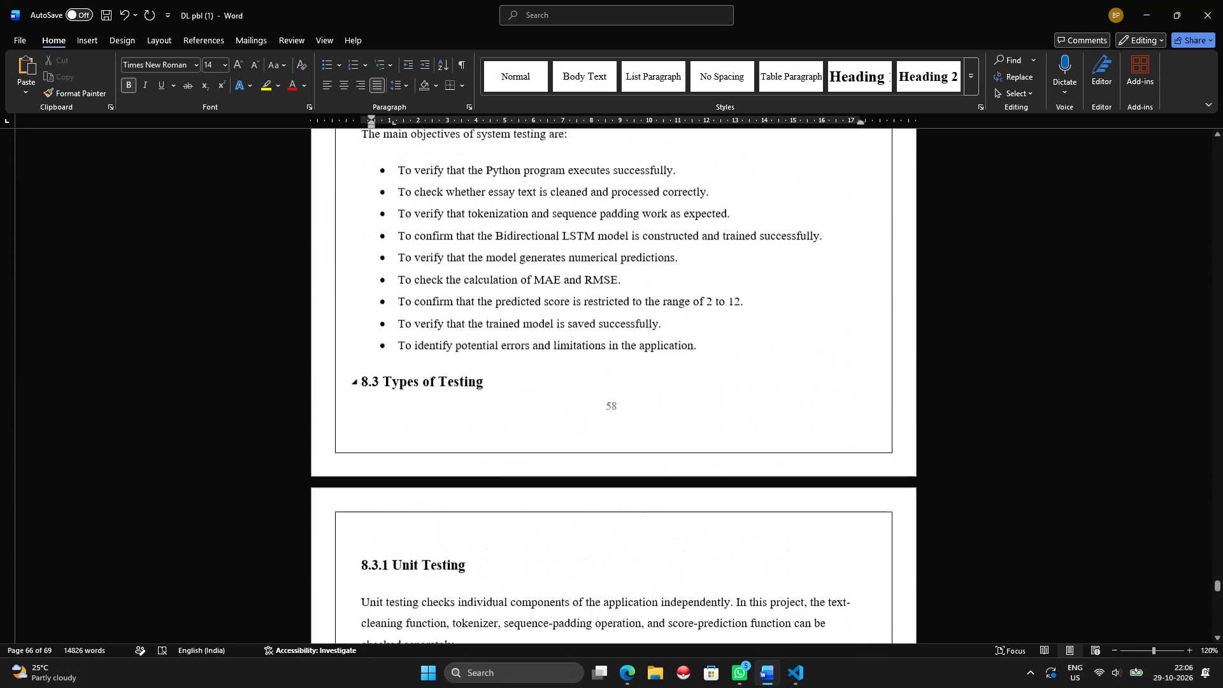
scroll(704, 428, "up", 20)
scroll(704, 428, "up", 20)
scroll(704, 428, "up", 1)
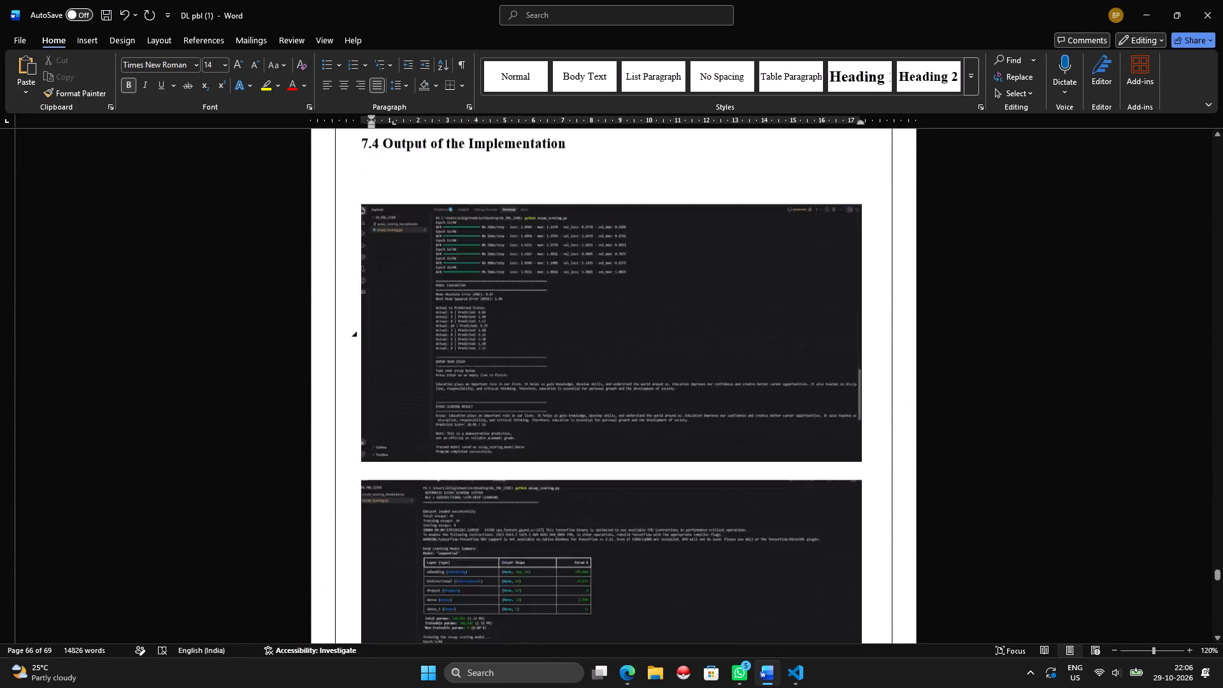
scroll(752, 551, "up", 20)
scroll(752, 551, "up", 20)
scroll(752, 551, "up", 1)
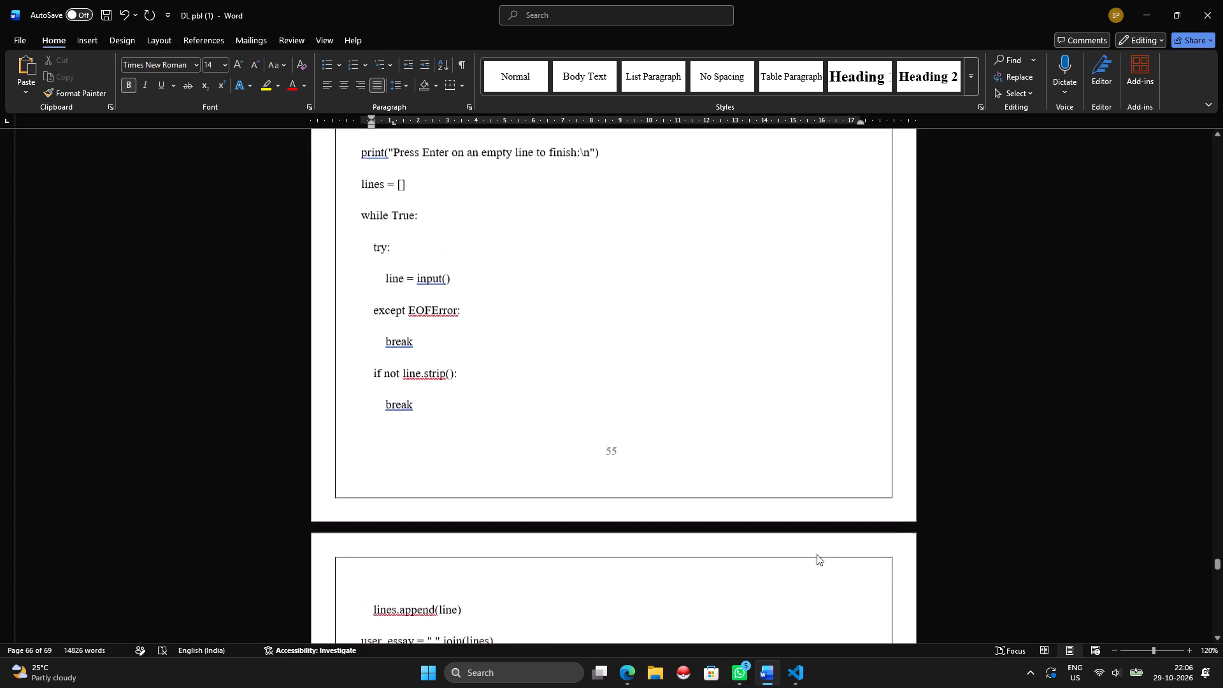
scroll(817, 554, "up", 3)
scroll(815, 556, "down", 20)
scroll(815, 556, "down", 18)
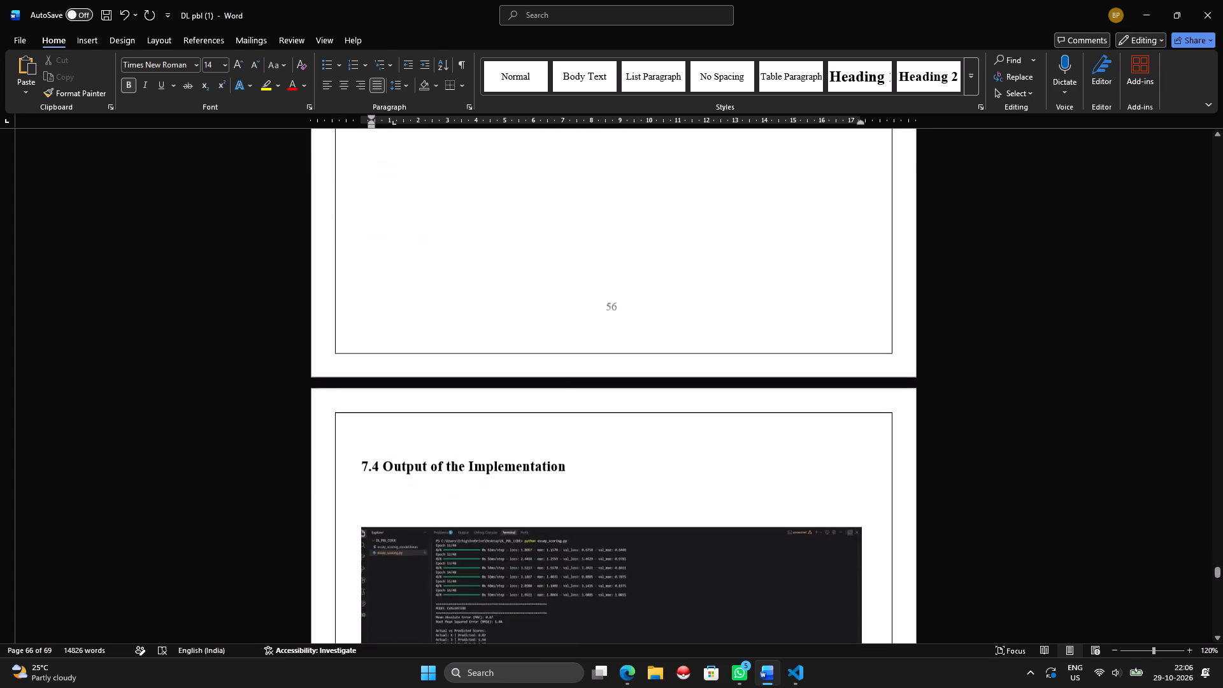
scroll(824, 544, "down", 13)
scroll(833, 547, "up", 1)
scroll(834, 547, "down", 17)
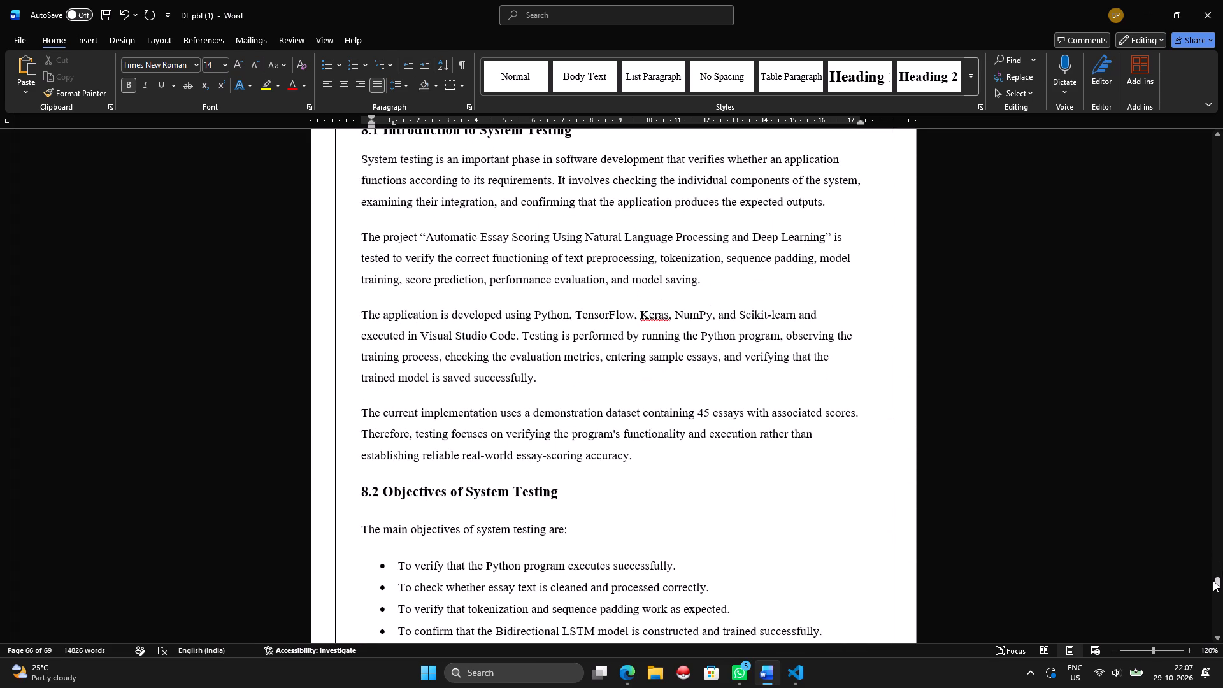
left_click_drag(1217, 580, 1212, 531)
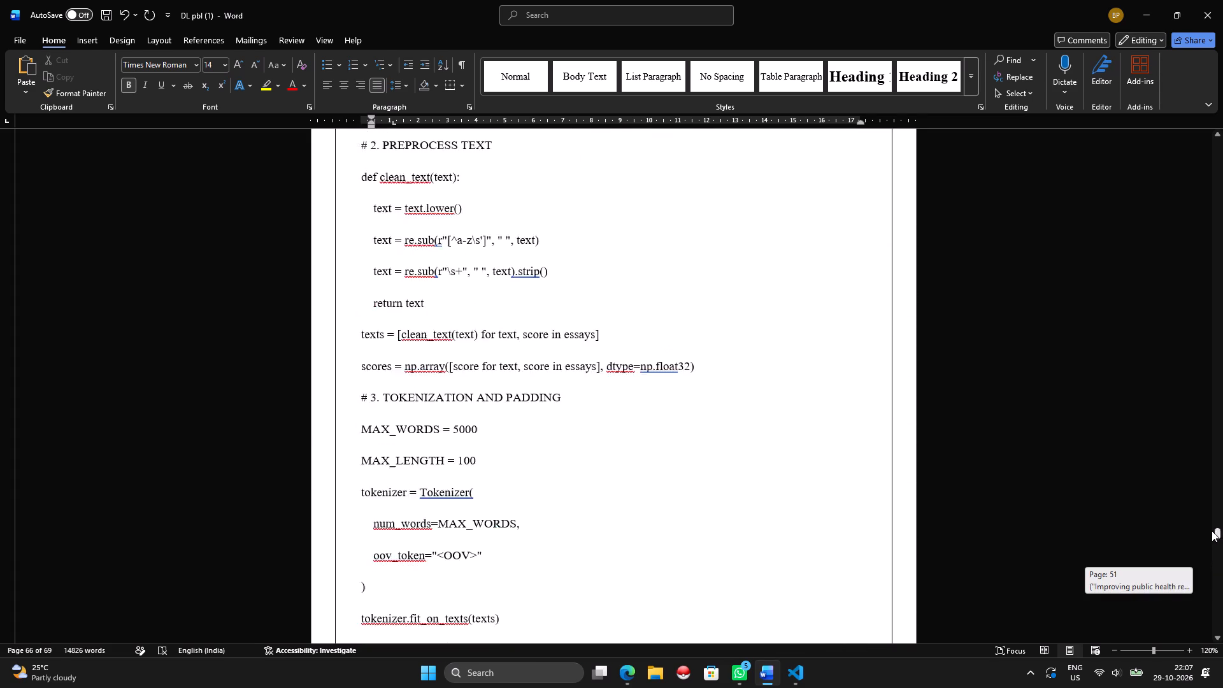
left_click_drag(1212, 531, 1212, 499)
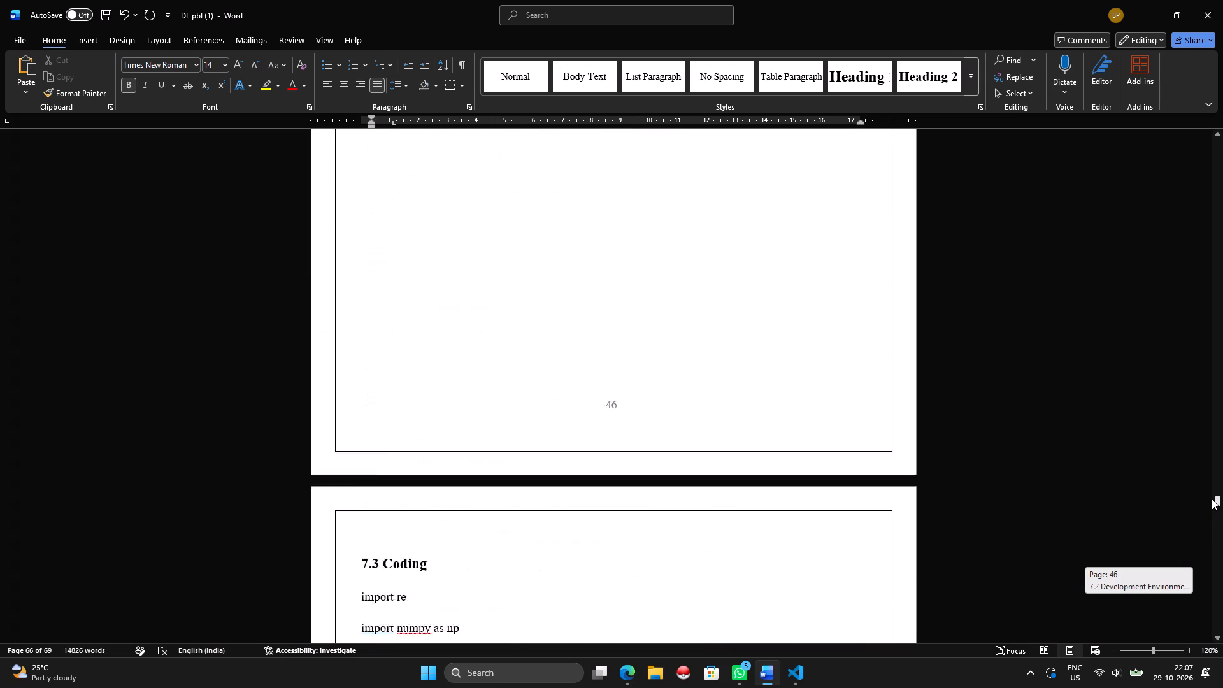
left_click_drag(1212, 499, 1215, 501)
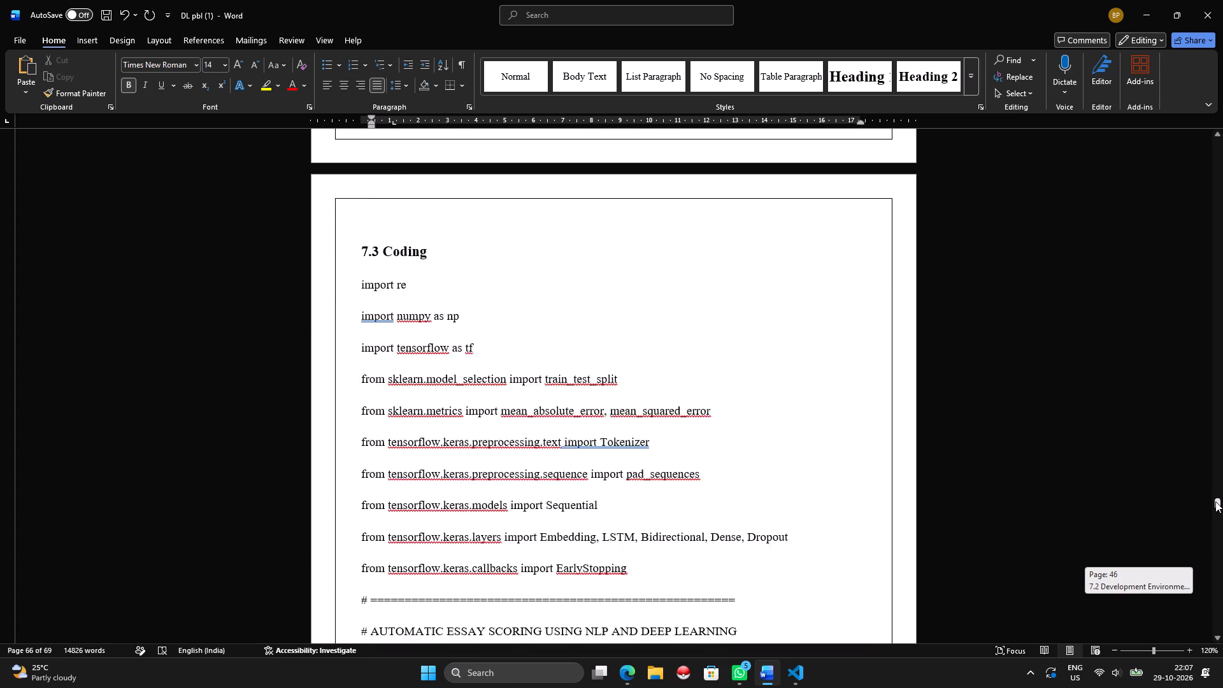
left_click_drag(1215, 501, 1222, 547)
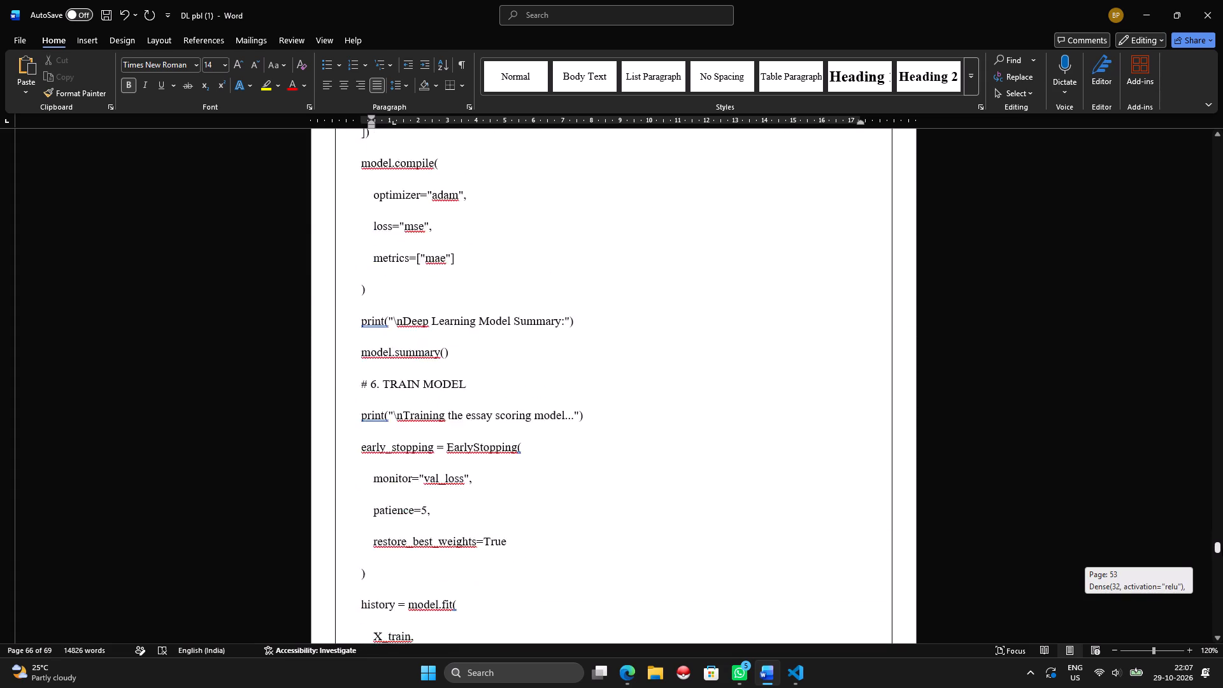
left_click_drag(1222, 547, 1222, 578)
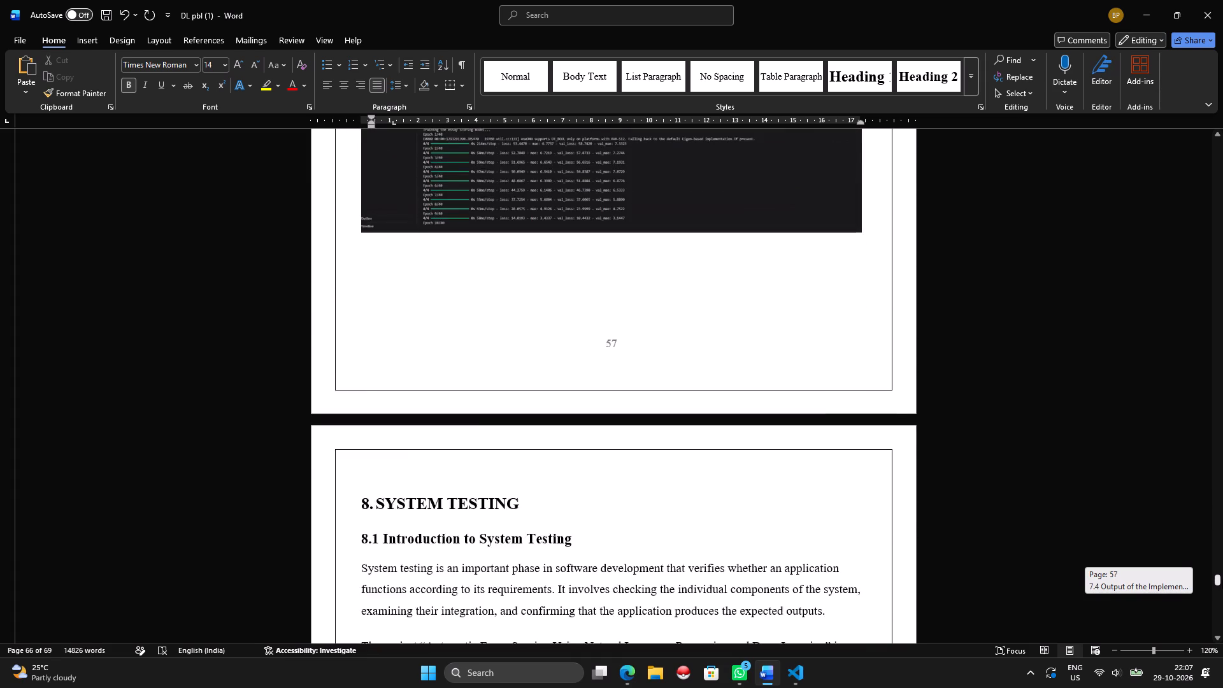
left_click_drag(1222, 578, 1222, 580)
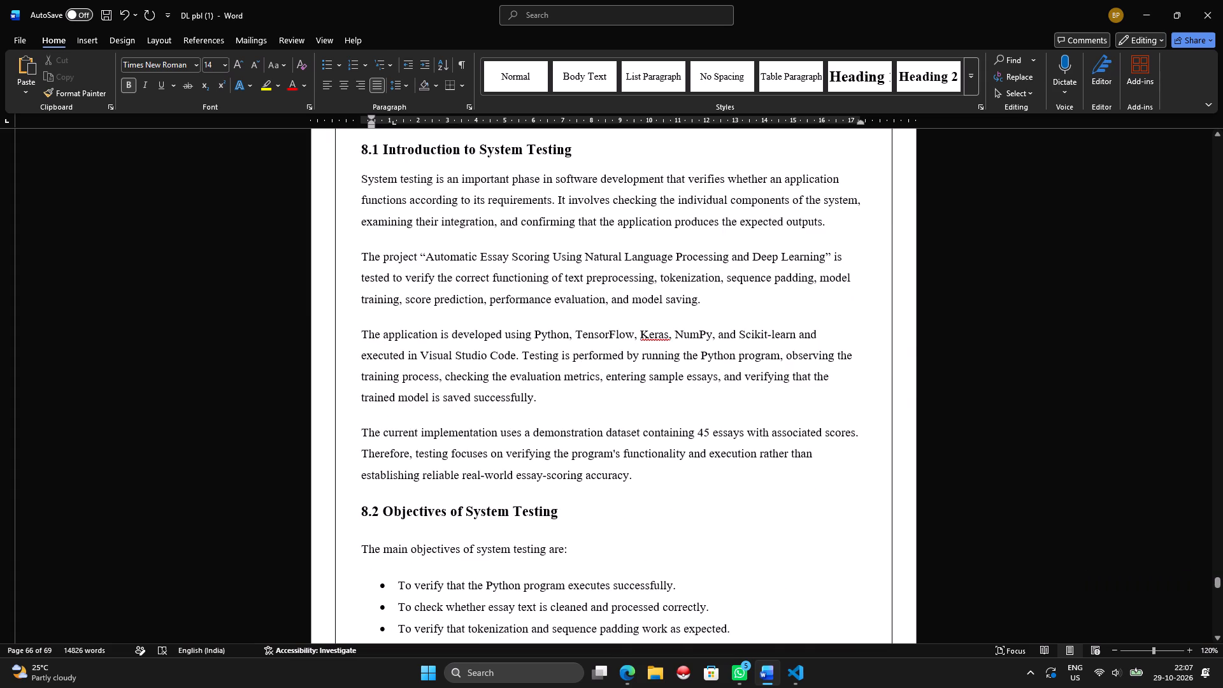
Examine chapter 8 and the remaining Conclusion, Future Enhancement and References chapters for content that still needs replacing.
scroll(666, 593, "down", 2)
scroll(661, 582, "up", 6)
scroll(660, 577, "down", 15)
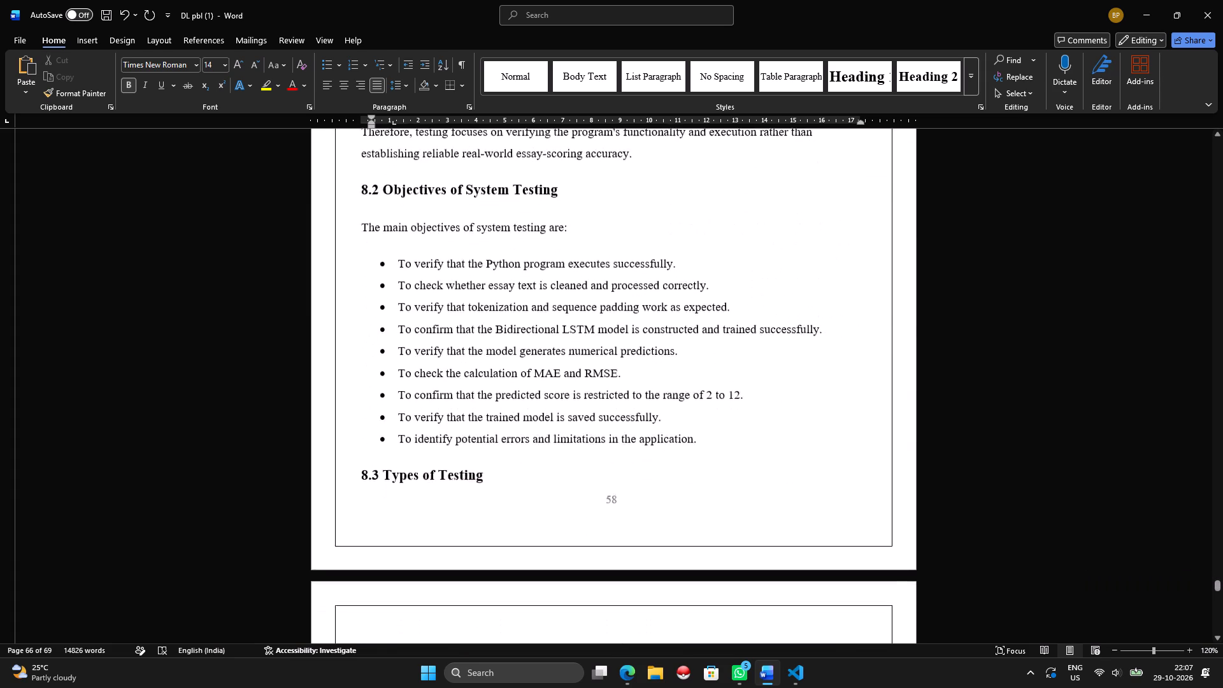
scroll(673, 577, "down", 20)
scroll(673, 577, "down", 14)
scroll(685, 567, "down", 14)
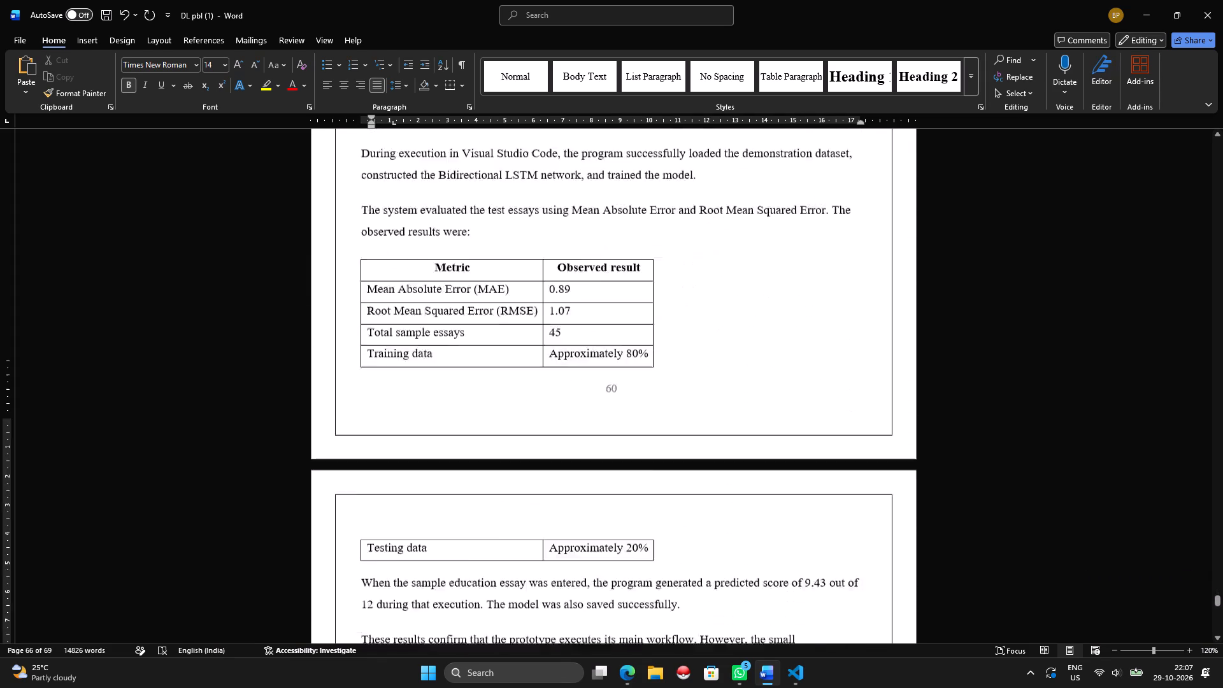
scroll(685, 568, "down", 20)
scroll(685, 568, "down", 11)
scroll(690, 576, "up", 1)
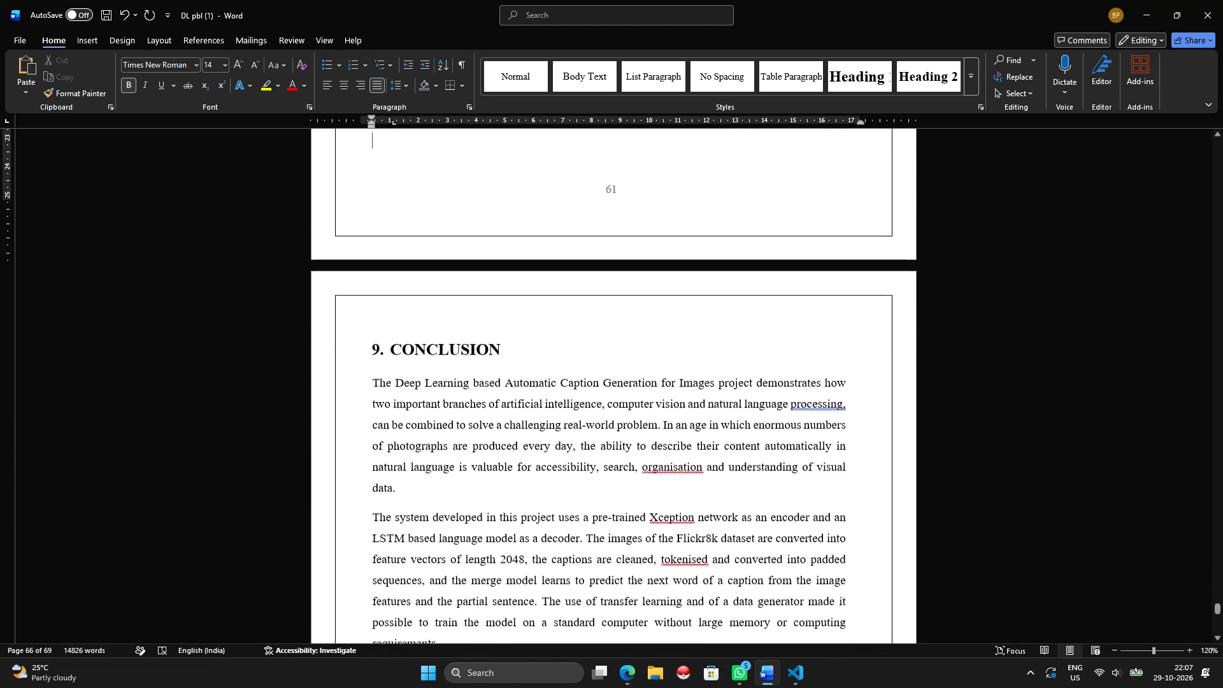
scroll(690, 576, "up", 1)
scroll(690, 576, "down", 6)
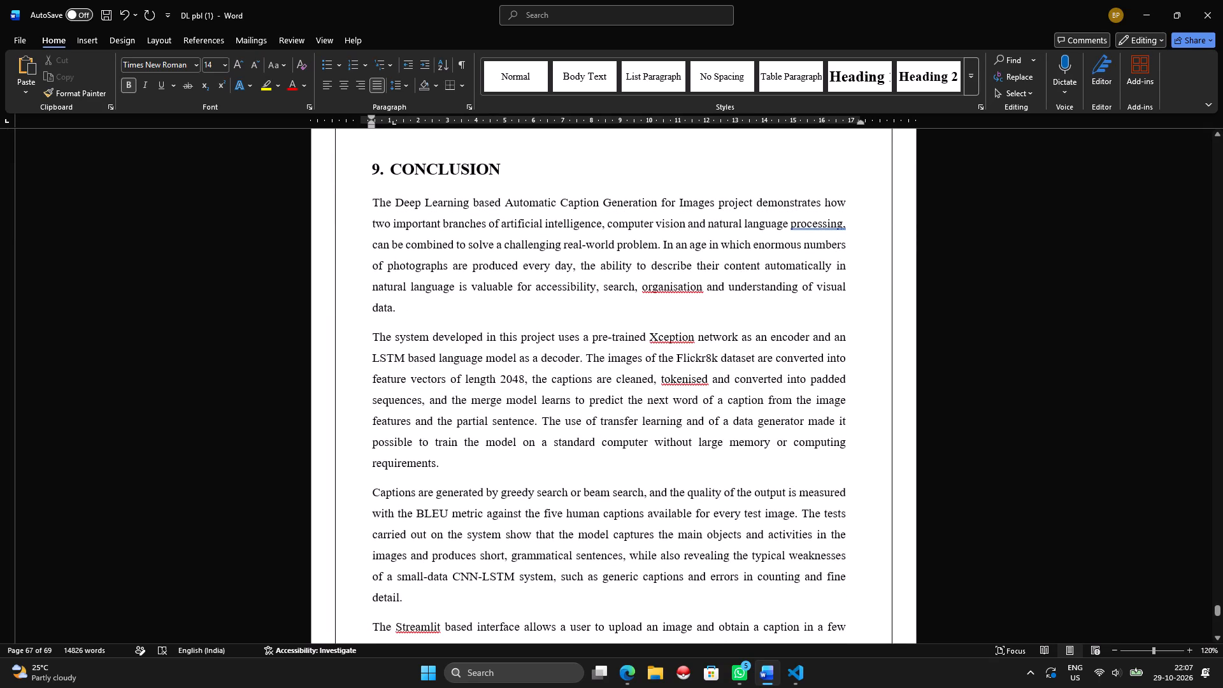
key("alt+Tab")
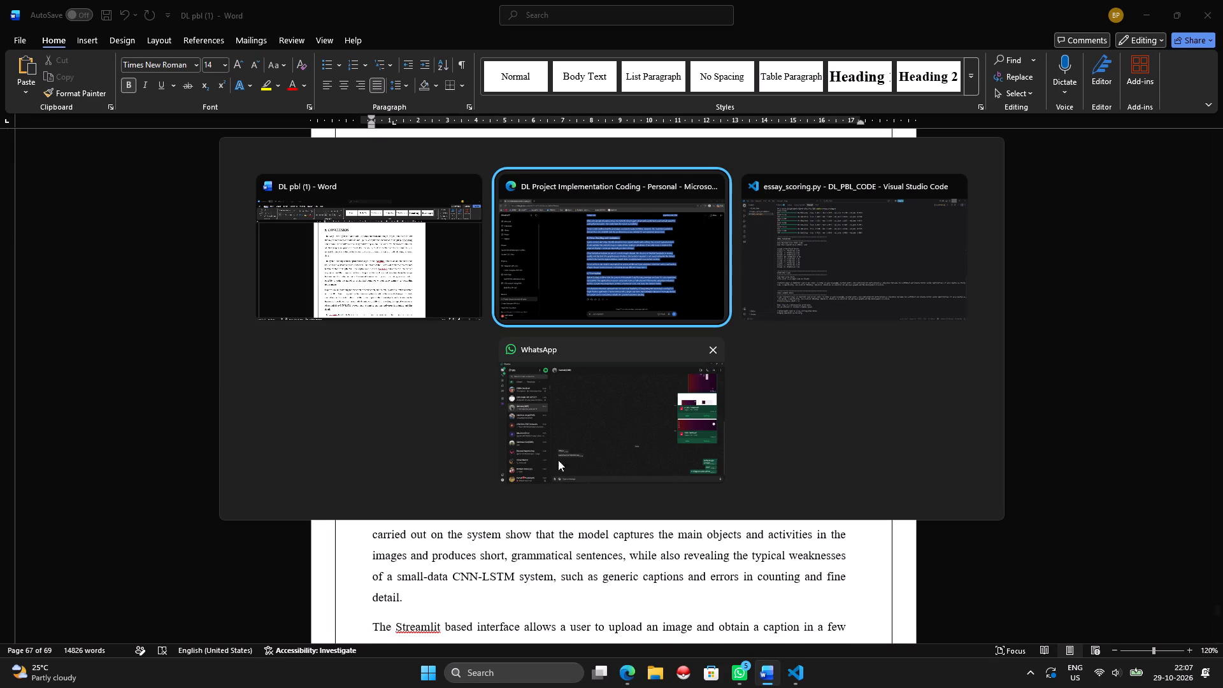
key("alt+Tab")
scroll(603, 455, "down", 16)
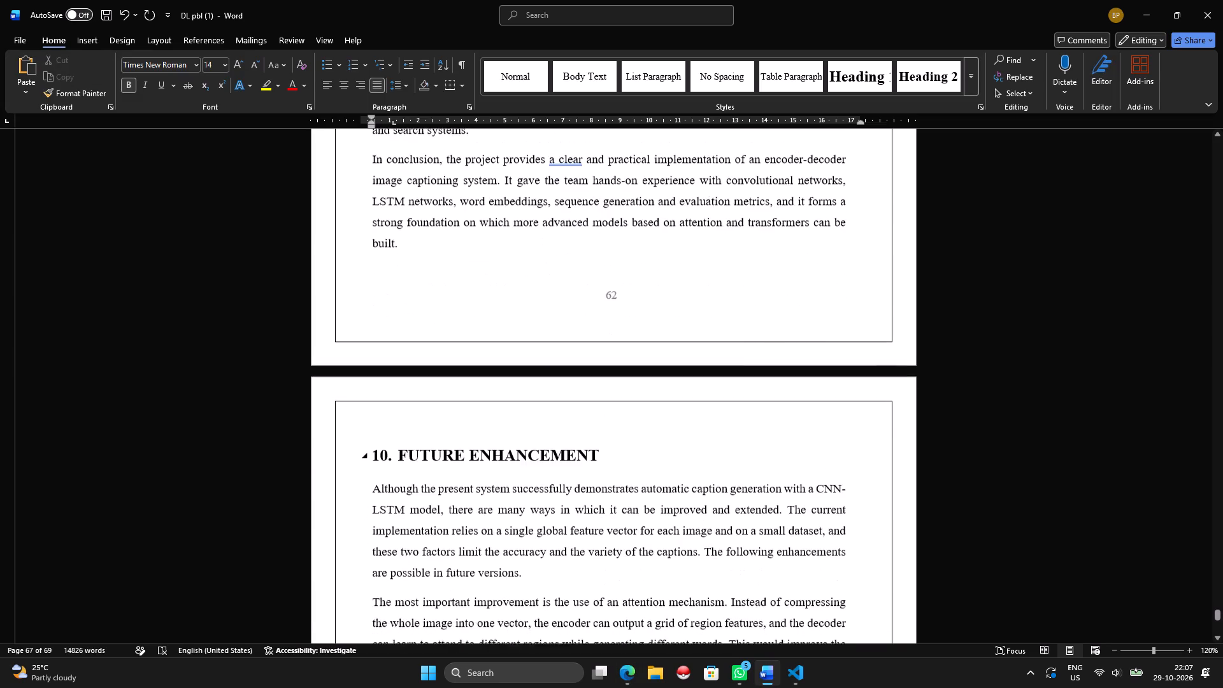
scroll(611, 454, "up", 3)
scroll(611, 454, "down", 15)
scroll(619, 451, "up", 1)
scroll(620, 450, "down", 16)
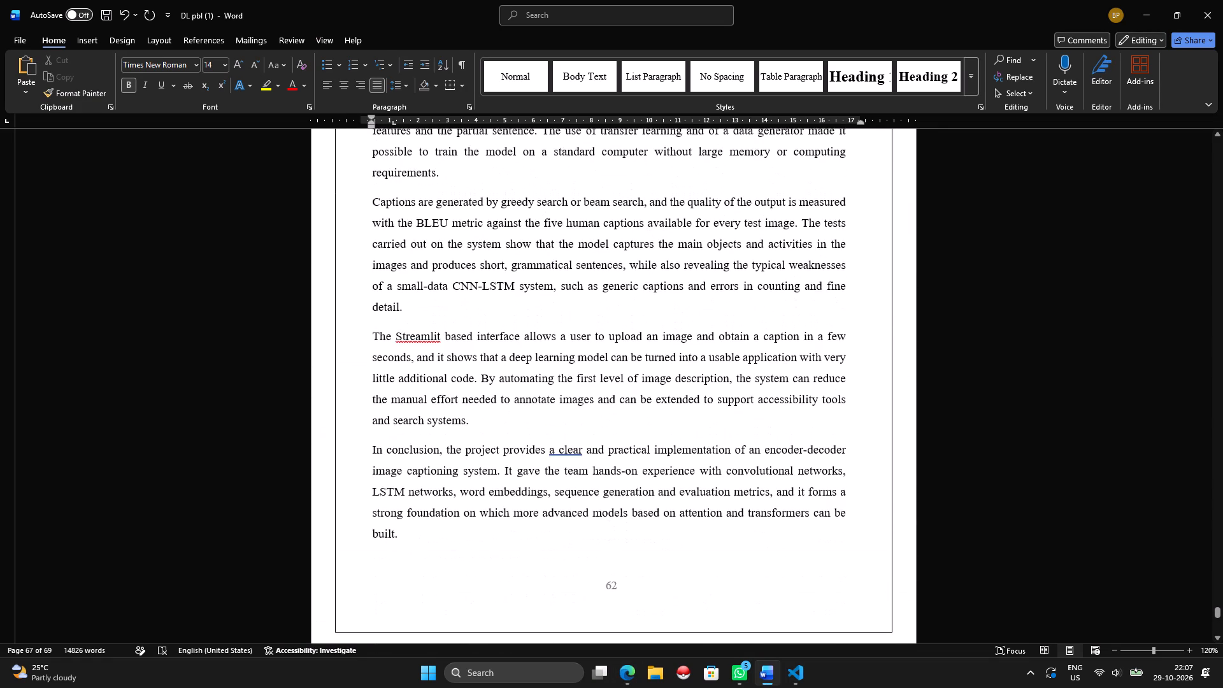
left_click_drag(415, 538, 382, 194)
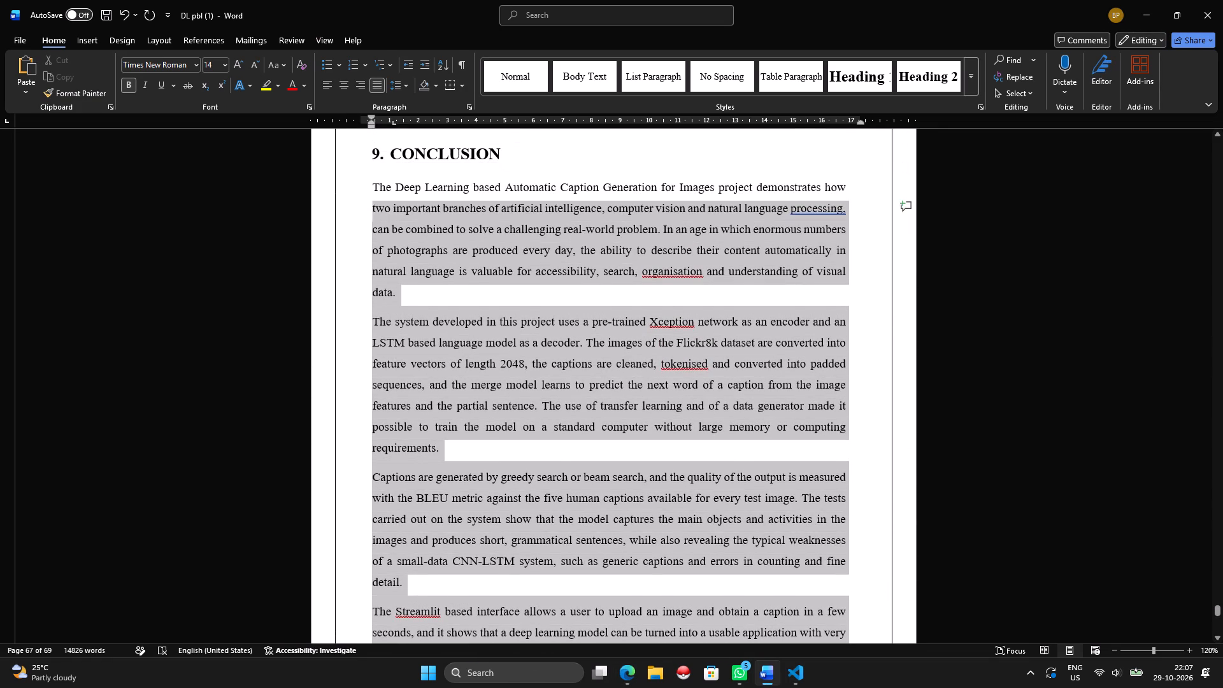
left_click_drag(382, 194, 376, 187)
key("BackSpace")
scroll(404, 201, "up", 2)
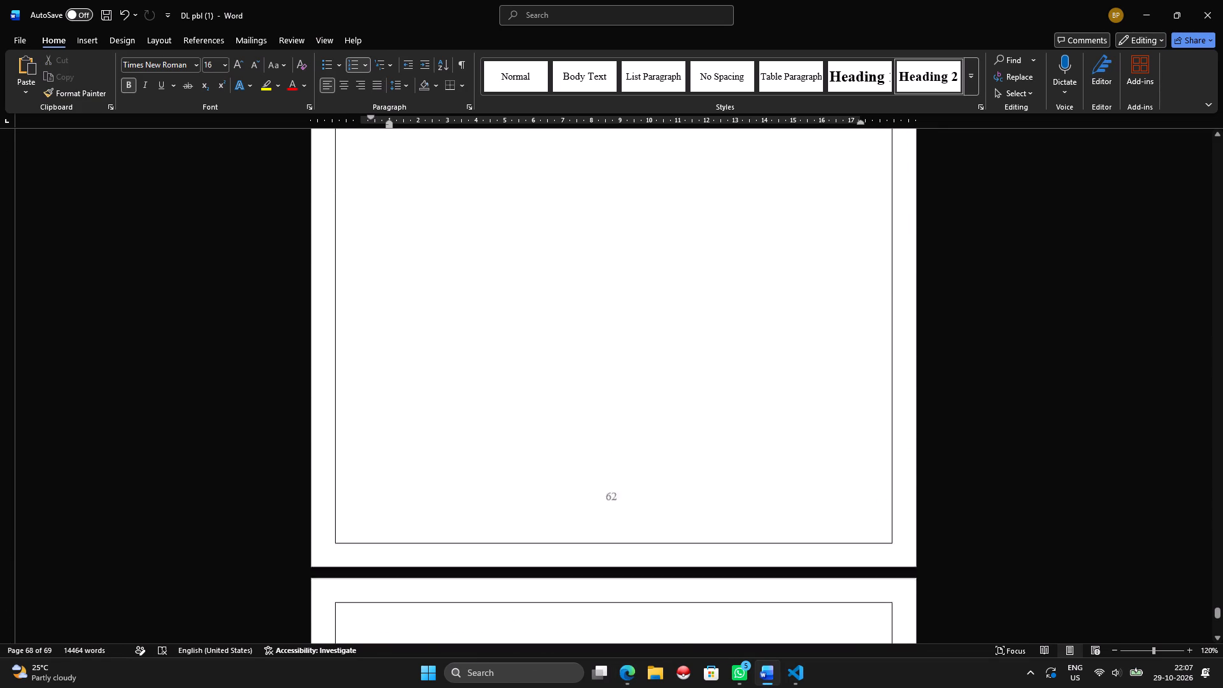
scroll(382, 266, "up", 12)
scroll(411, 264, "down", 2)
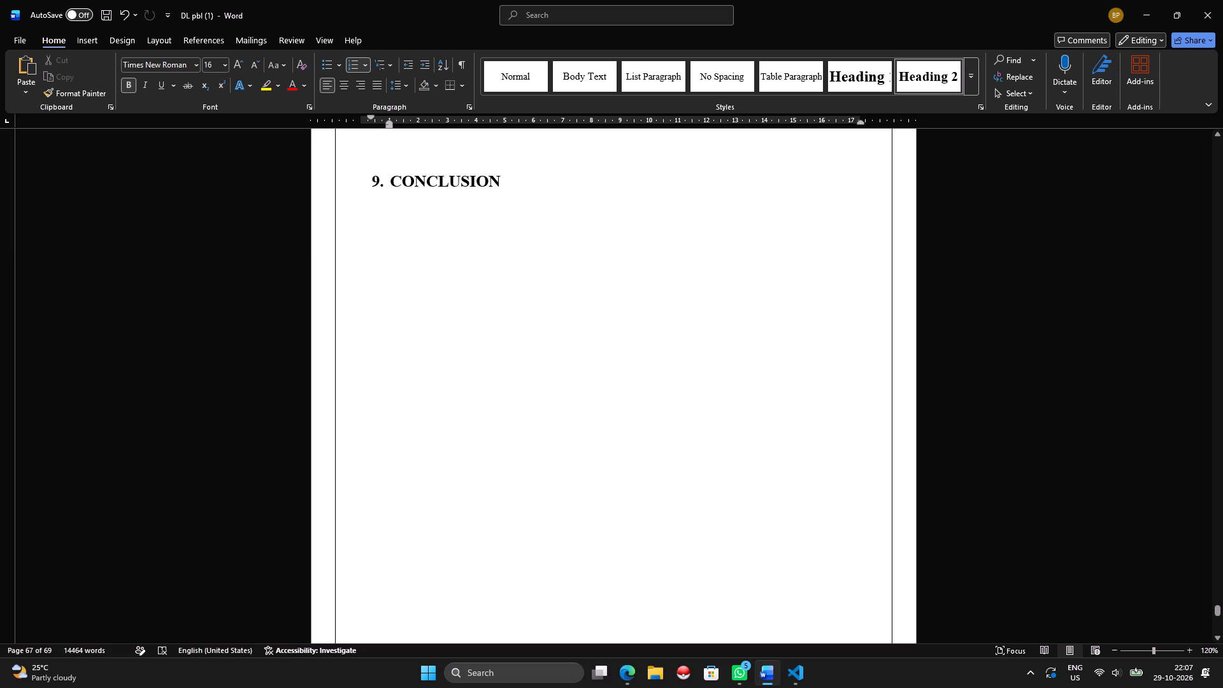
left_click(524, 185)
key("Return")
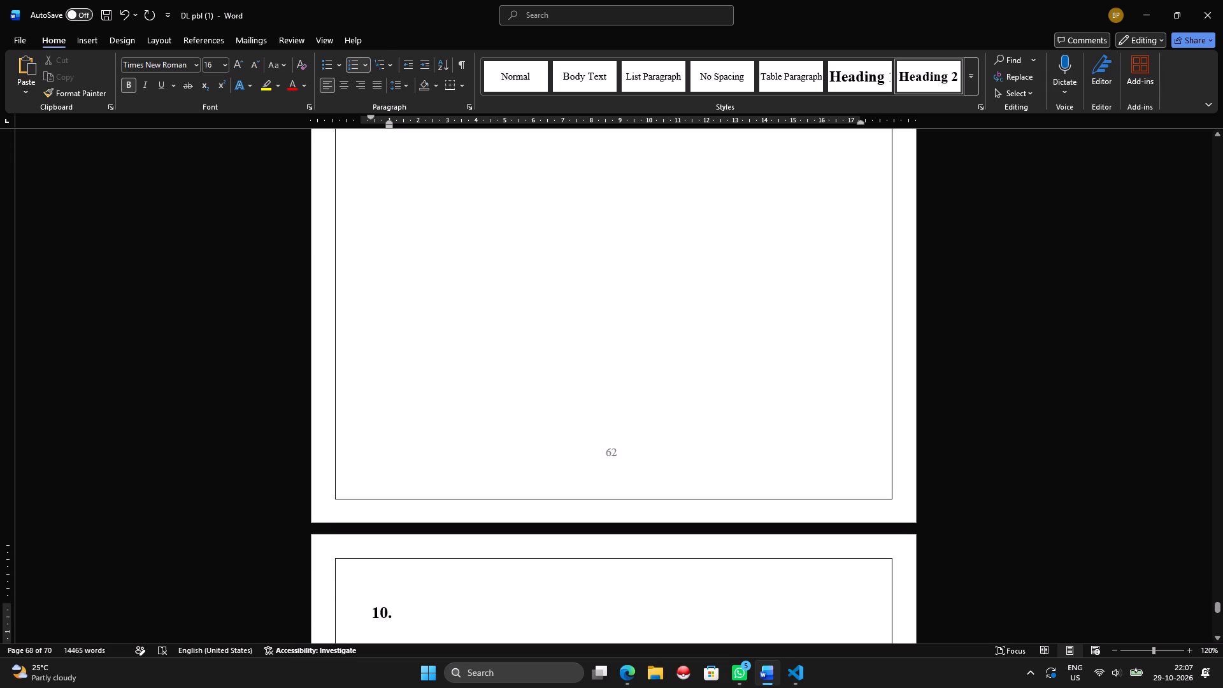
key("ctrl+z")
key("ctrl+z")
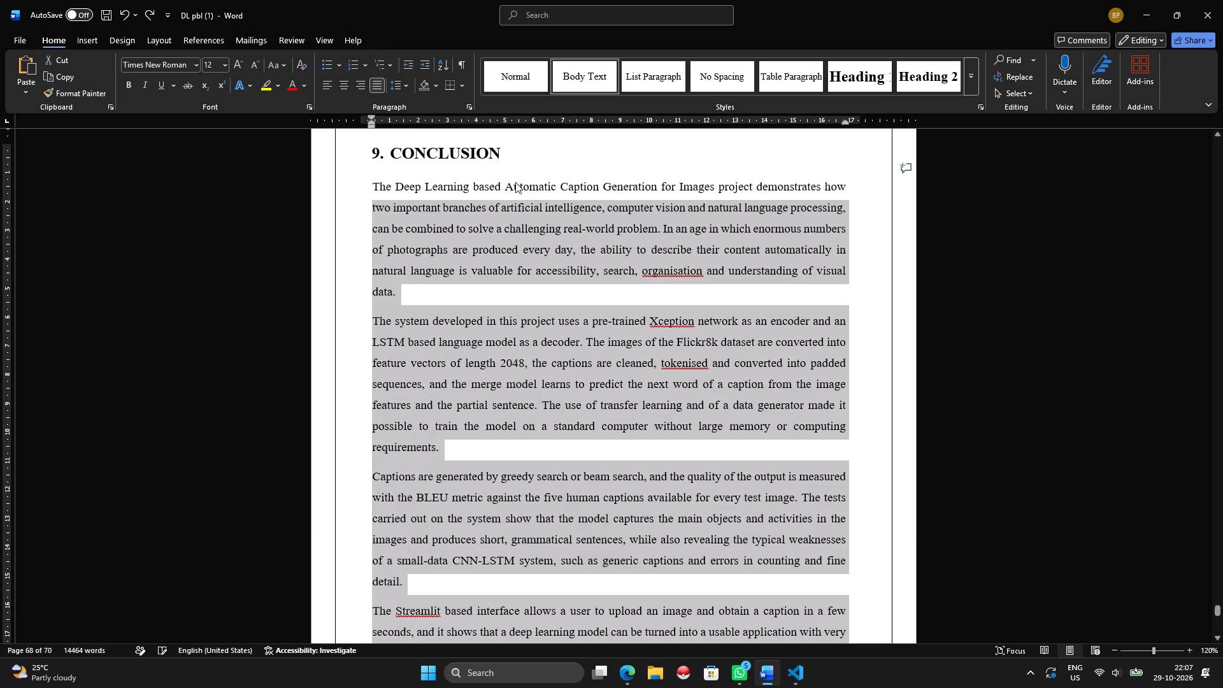
Delete the old conclusion text from "Automatic Caption Generation" to the section's end, keeping the words "The Deep Learning based".
left_click(589, 214)
left_click_drag(503, 185, 771, 687)
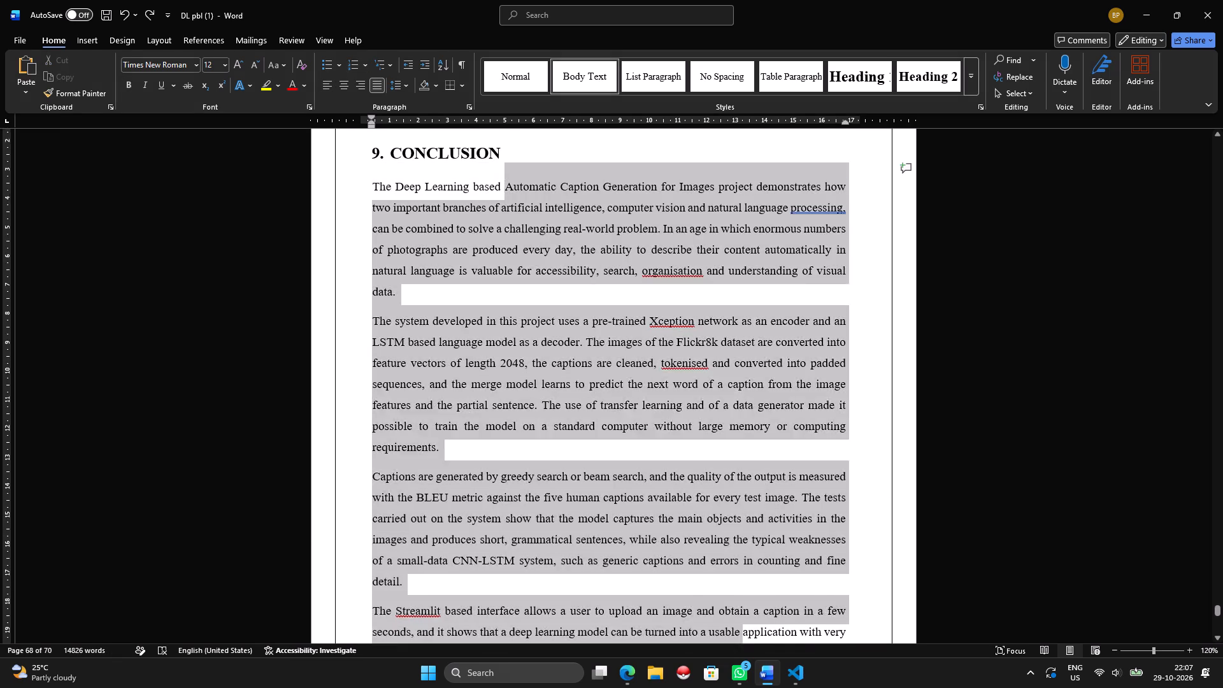
left_click_drag(771, 687, 763, 373)
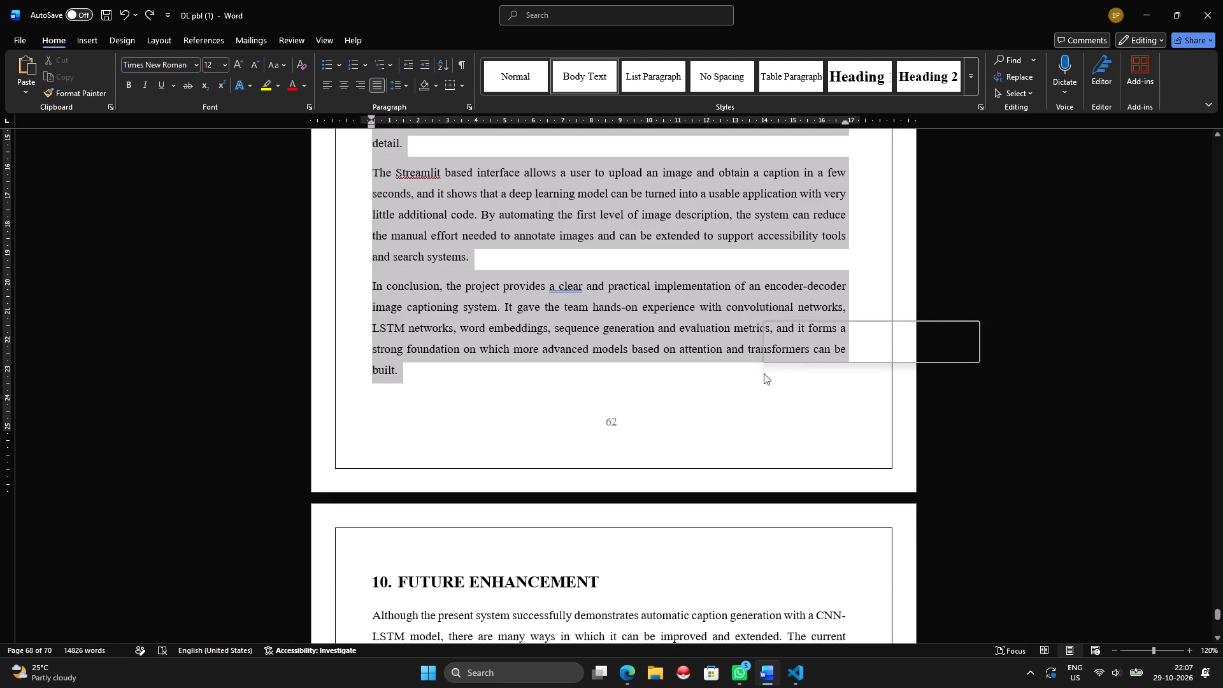
key("BackSpace")
Insert blank paragraphs after "The Deep Learning based" until FUTURE ENHANCEMENT moves onto the following page.
scroll(764, 373, "up", 6)
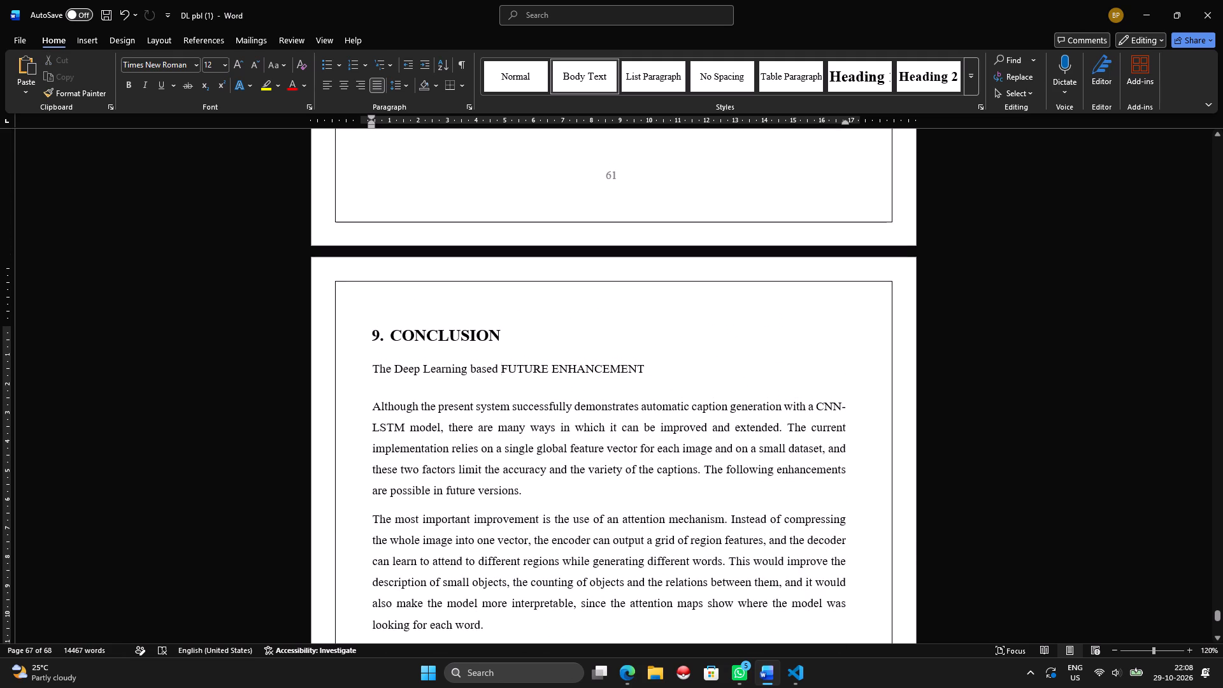
key("Return")
key("Return")
key("Return")
key("Return")
key("Return")
key("Return")
key("Return")
key("Return")
key("Return")
key("Return")
key("Return")
key("Return")
key("Return")
key("Return")
key("Return")
key("Return")
key("Return")
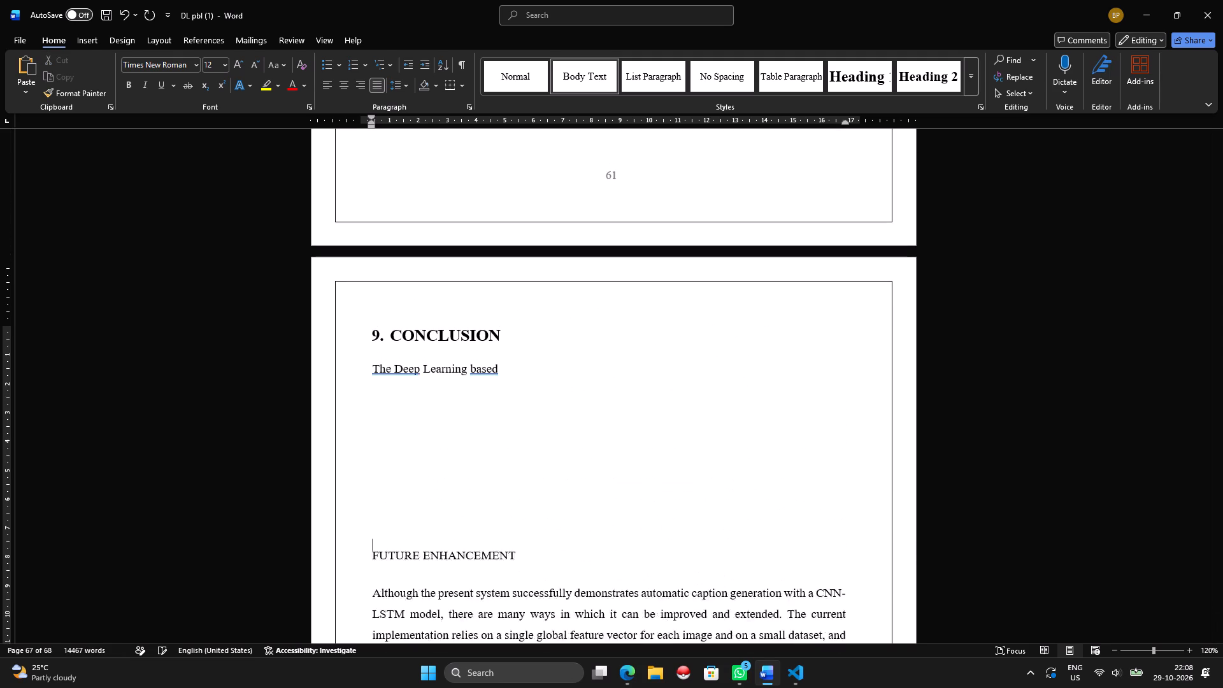
key("Return")
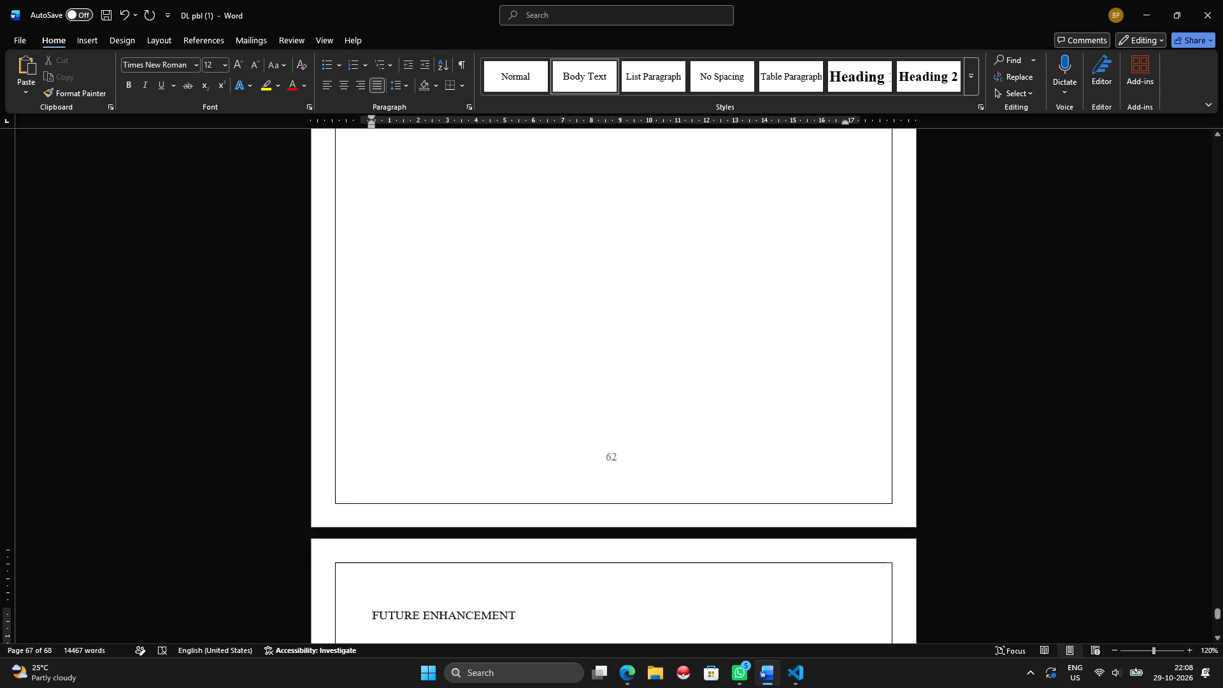
Delete the leftover words "The Deep Learning based" beneath the 9. CONCLUSION heading.
scroll(598, 368, "up", 12)
left_click(517, 215)
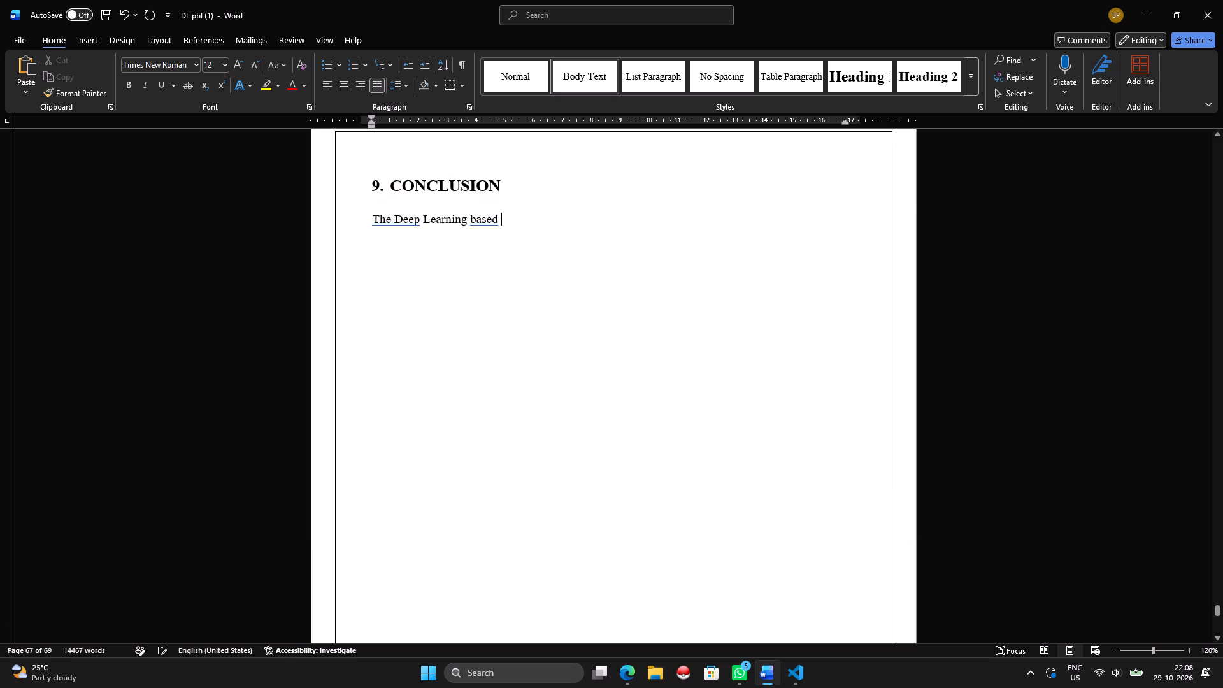
left_click_drag(519, 222, 375, 214)
key("BackSpace")
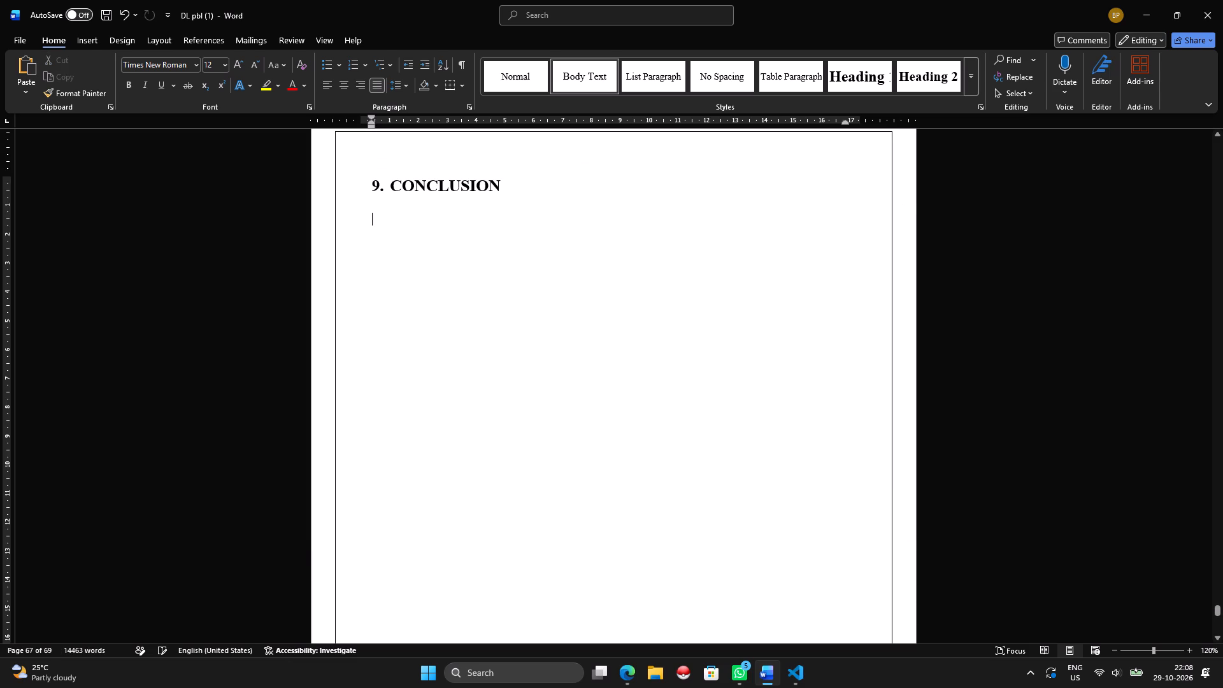
Paste the copied essay-scoring conclusion text beneath the 9. CONCLUSION heading, without merging it into the list.
right_click(375, 214)
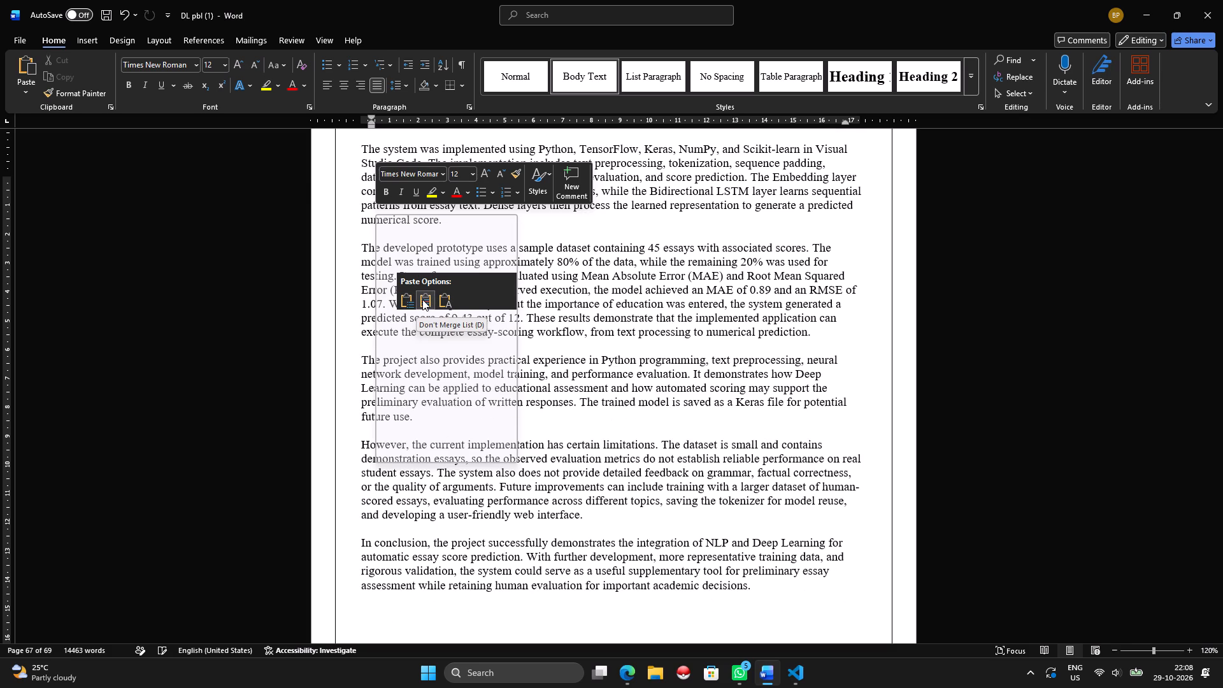
left_click(422, 299)
Justify all the pasted conclusion paragraphs and set their line spacing to 1.5.
scroll(451, 312, "up", 9)
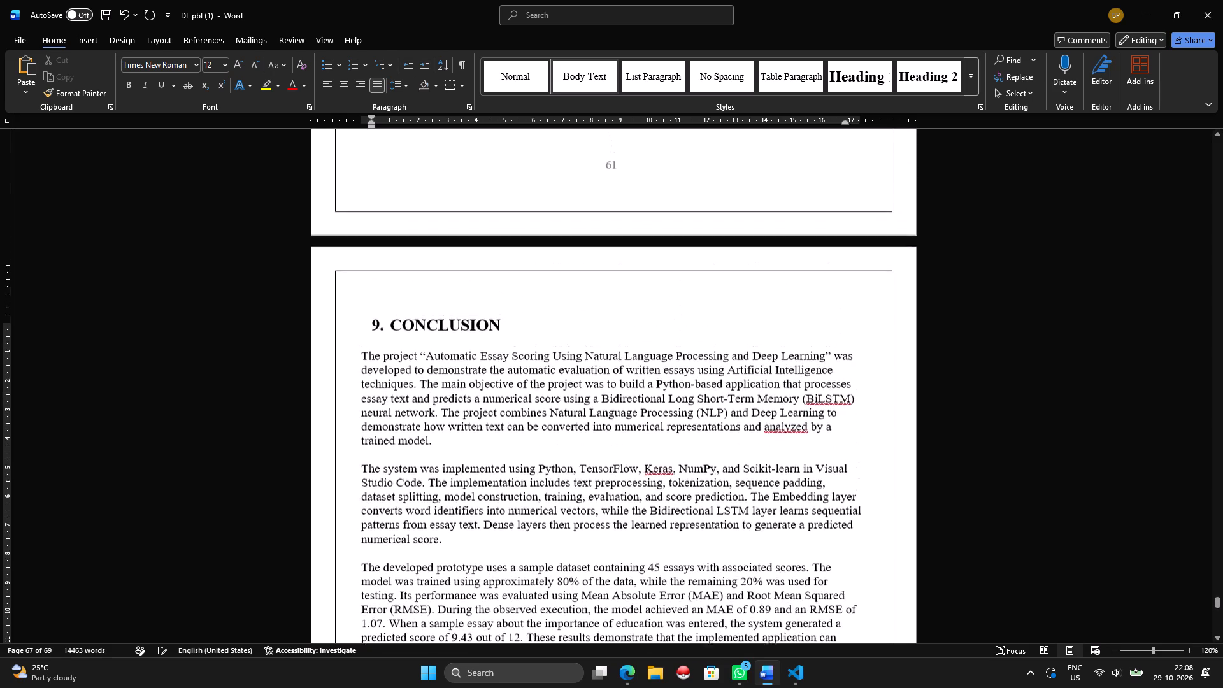
scroll(467, 377, "down", 8)
scroll(826, 573, "down", 3)
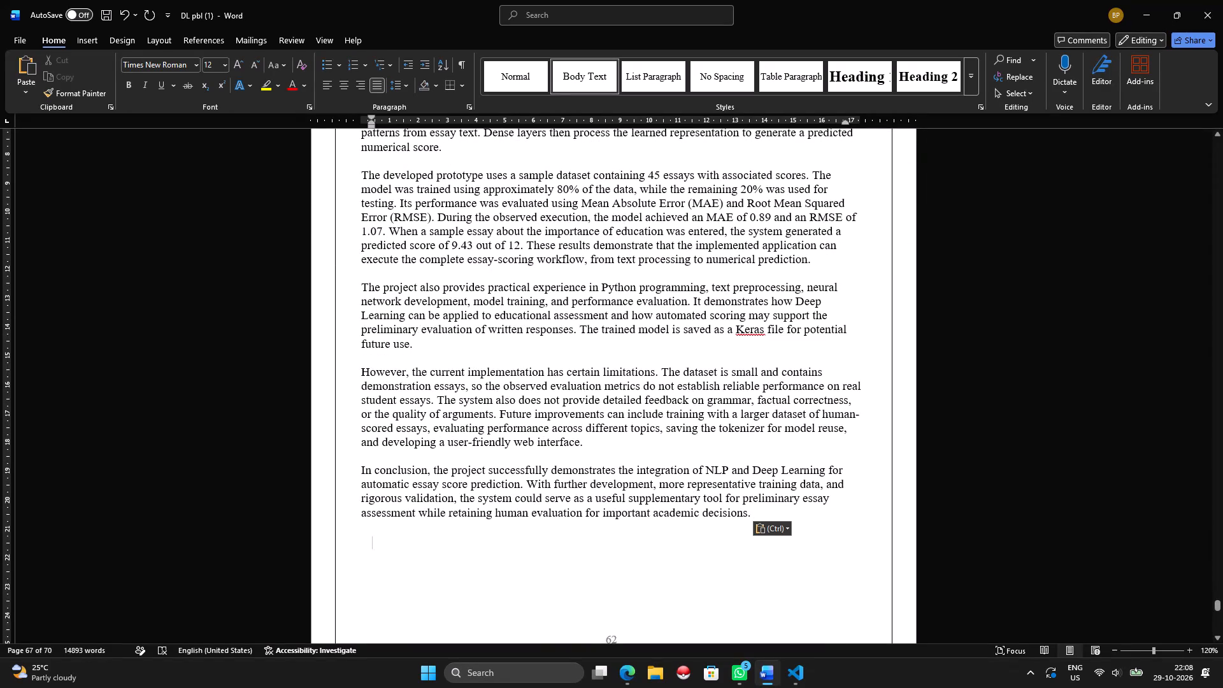
left_click_drag(766, 512, 353, 404)
left_click(375, 88)
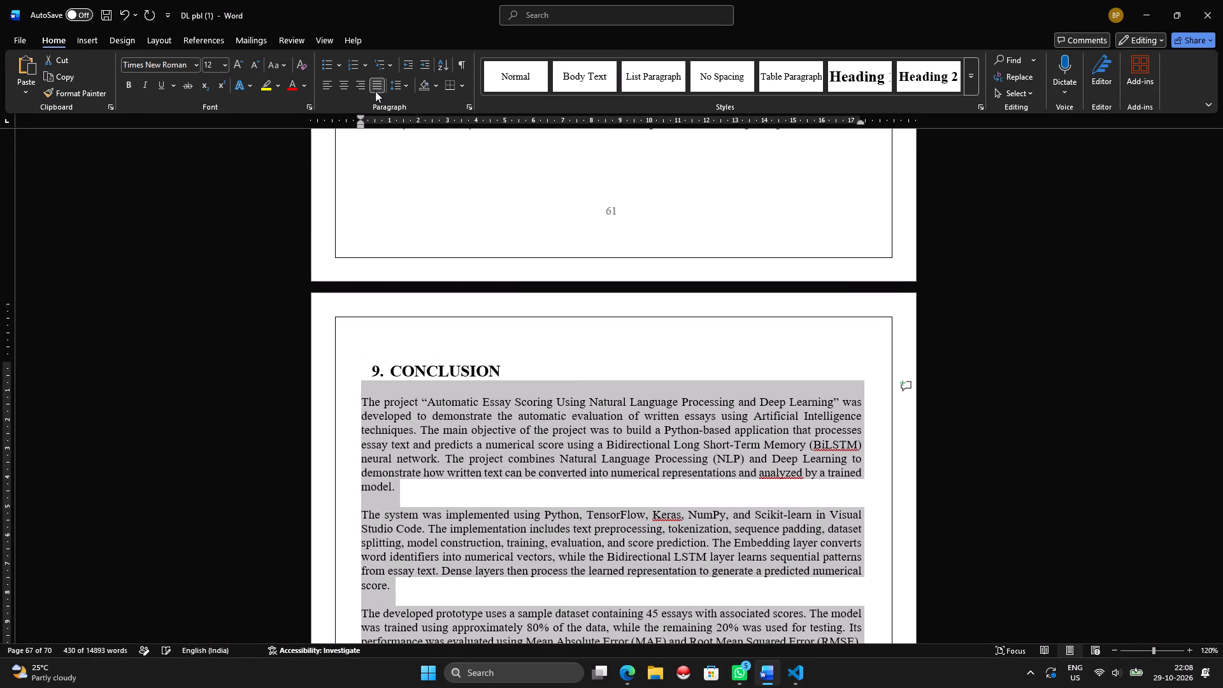
left_click(400, 82)
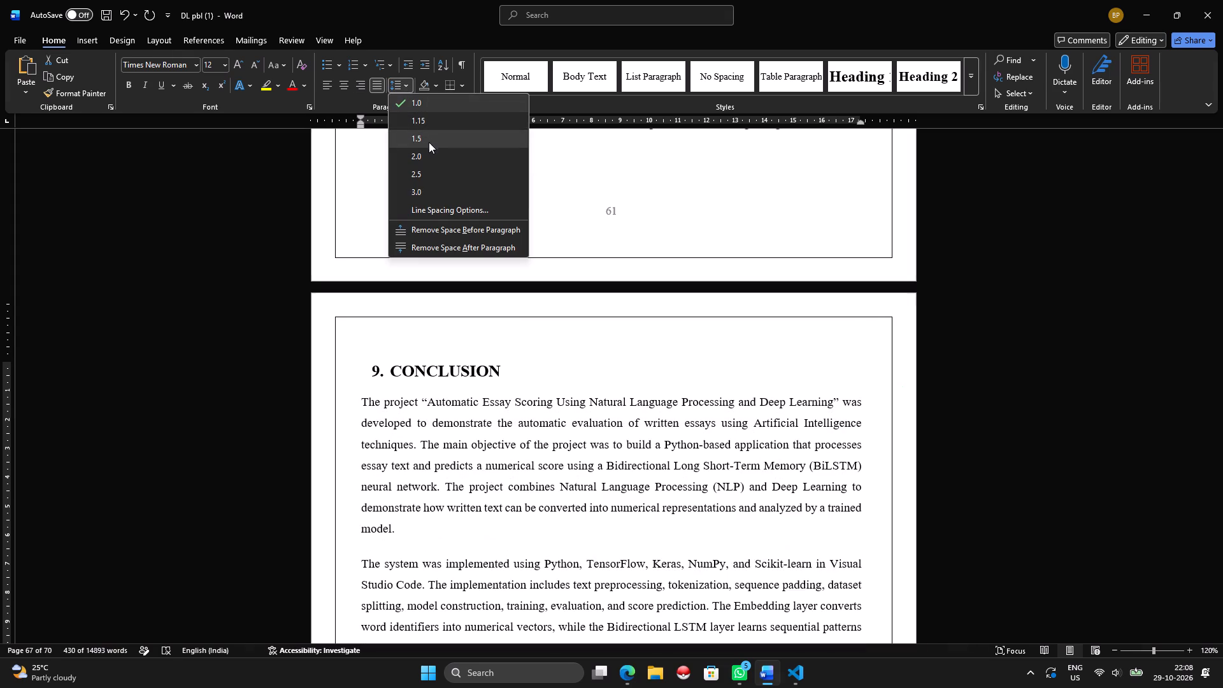
left_click(426, 140)
Delete the conclusion paragraph beginning "The developed prototype uses a sample dataset containing 45 essays".
scroll(557, 434, "down", 19)
scroll(576, 454, "down", 10)
scroll(583, 454, "up", 18)
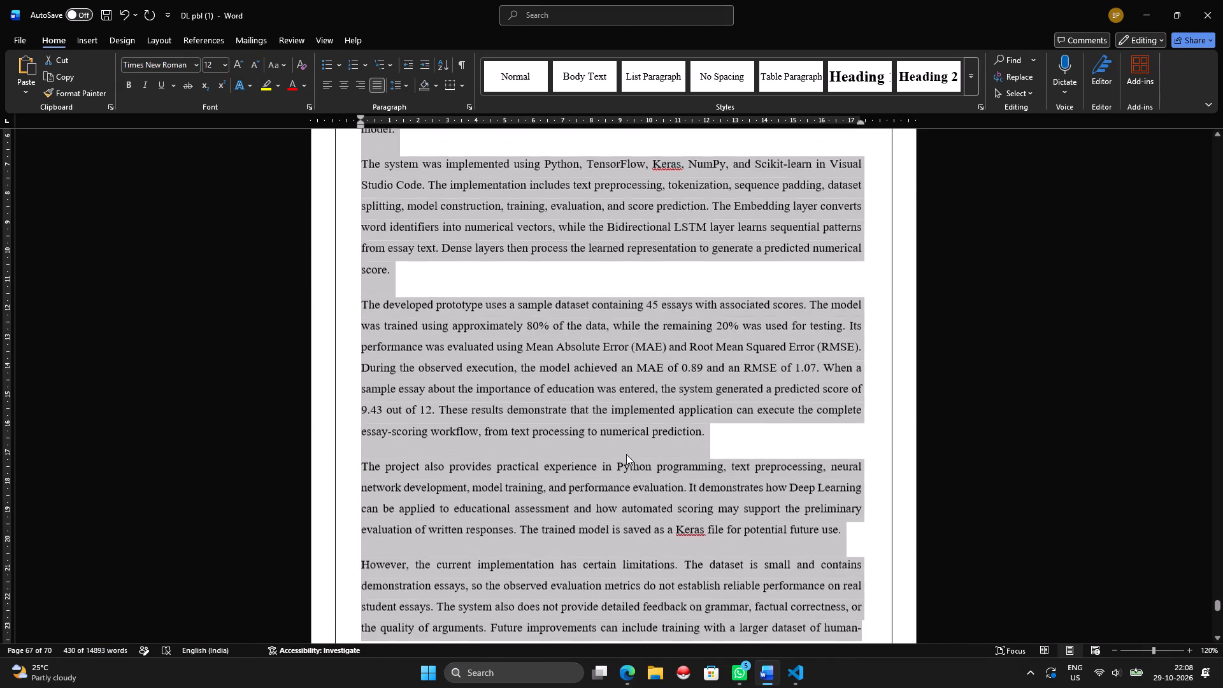
scroll(626, 454, "down", 3)
left_click(712, 317)
left_click_drag(713, 320, 378, 218)
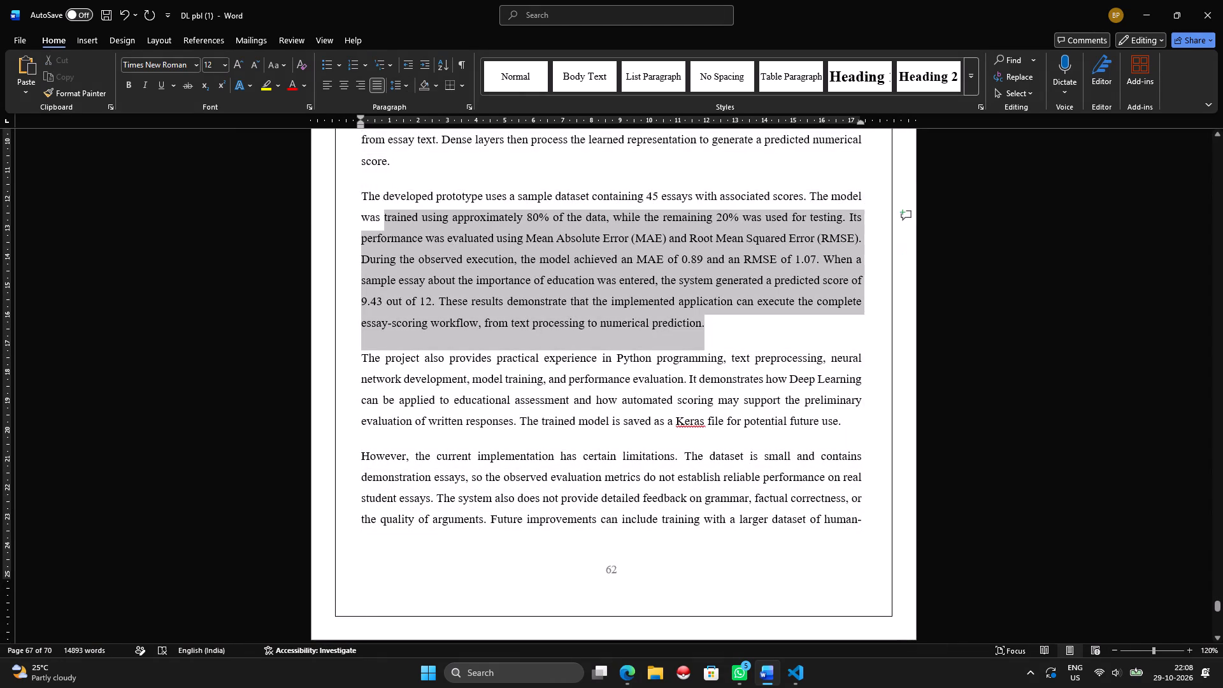
left_click_drag(378, 218, 364, 203)
key("BackSpace")
Examine the layout of the conclusion chapter, the end of chapter 8 and the FUTURE ENHANCEMENT section that follows.
scroll(493, 299, "up", 3)
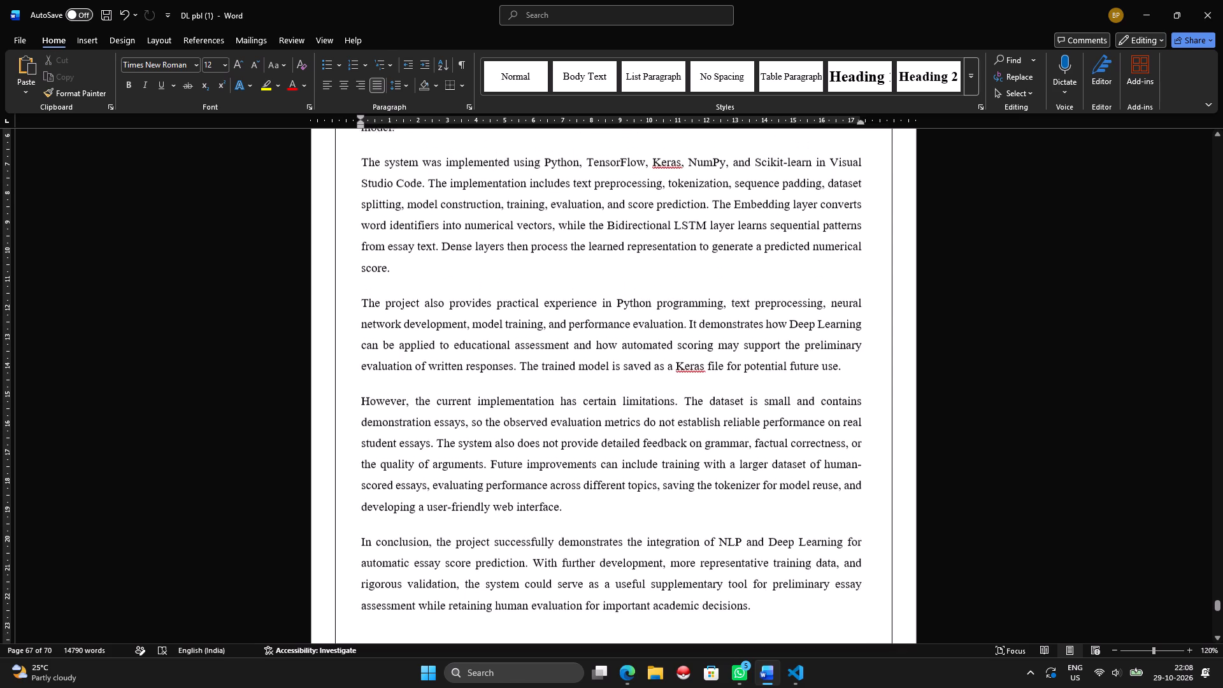
scroll(496, 302, "down", 10)
scroll(497, 303, "up", 12)
scroll(497, 303, "down", 7)
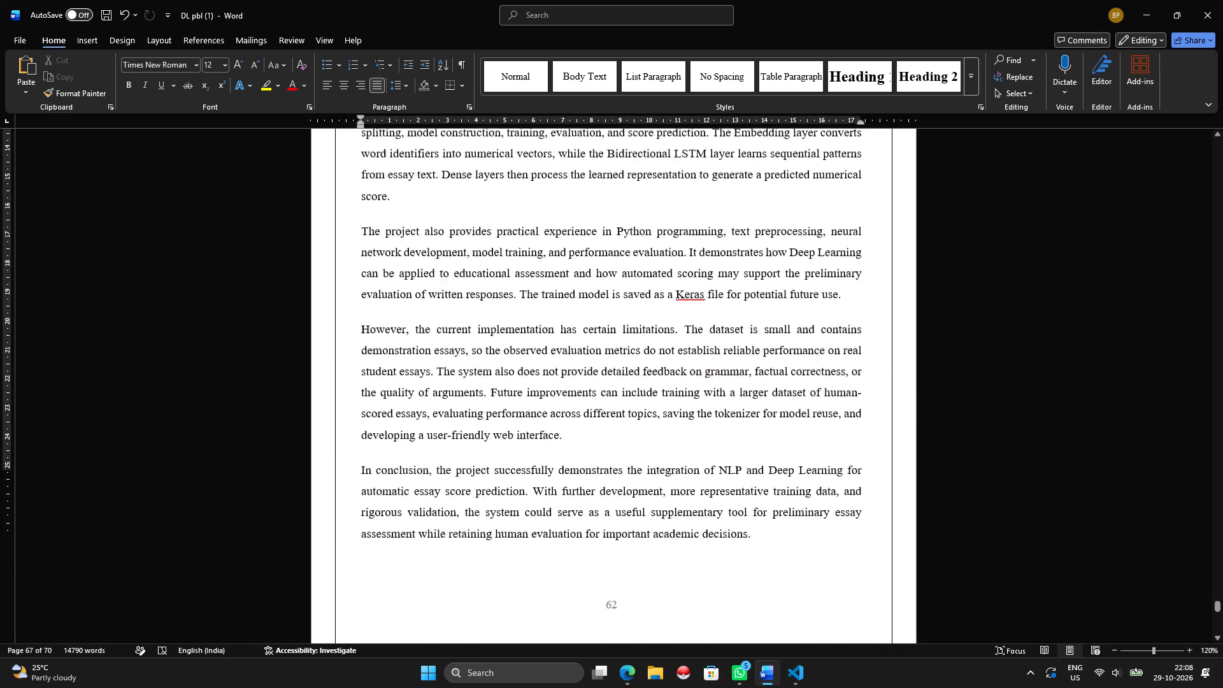
scroll(497, 303, "down", 1)
scroll(494, 316, "up", 20)
scroll(494, 316, "up", 10)
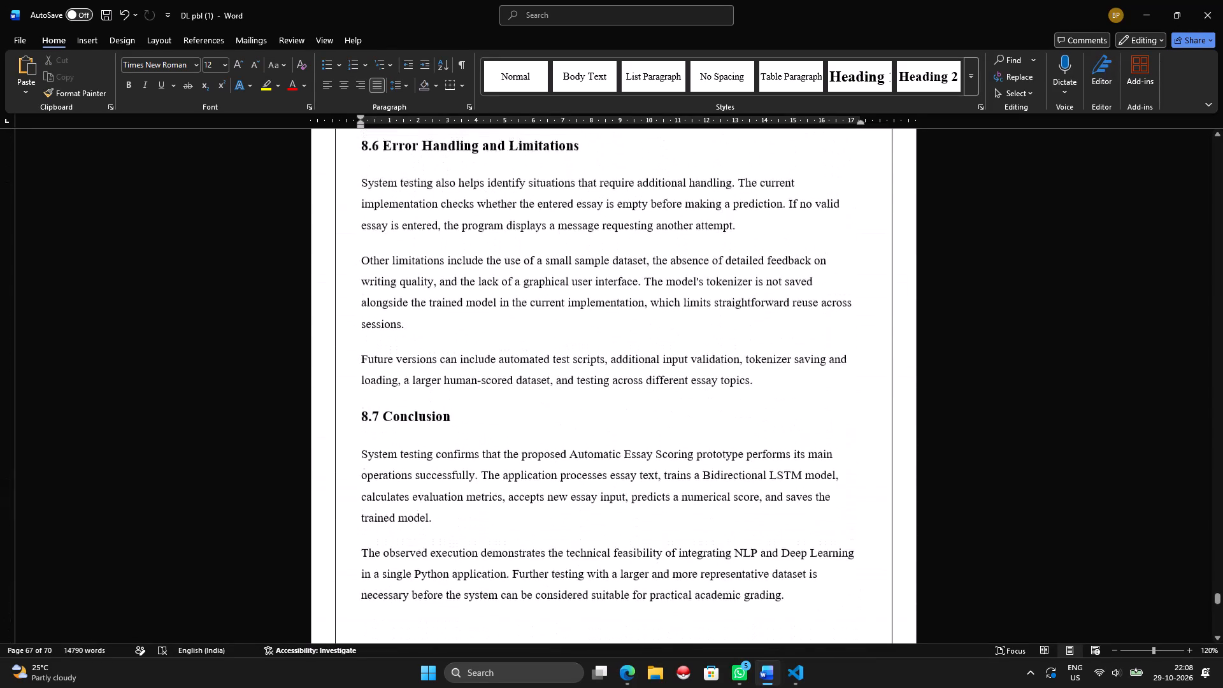
scroll(538, 376, "up", 9)
scroll(543, 380, "down", 20)
scroll(543, 380, "down", 3)
scroll(556, 389, "up", 1)
scroll(556, 389, "down", 9)
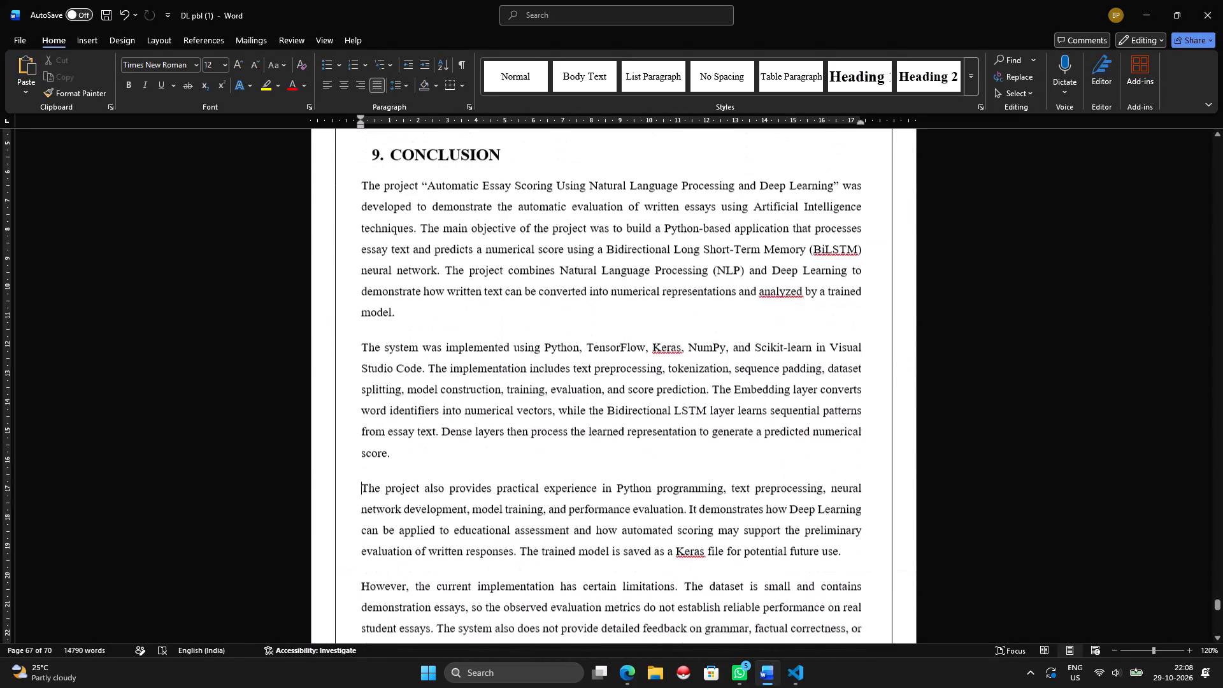
scroll(559, 406, "down", 20)
scroll(559, 406, "down", 15)
scroll(555, 414, "up", 3)
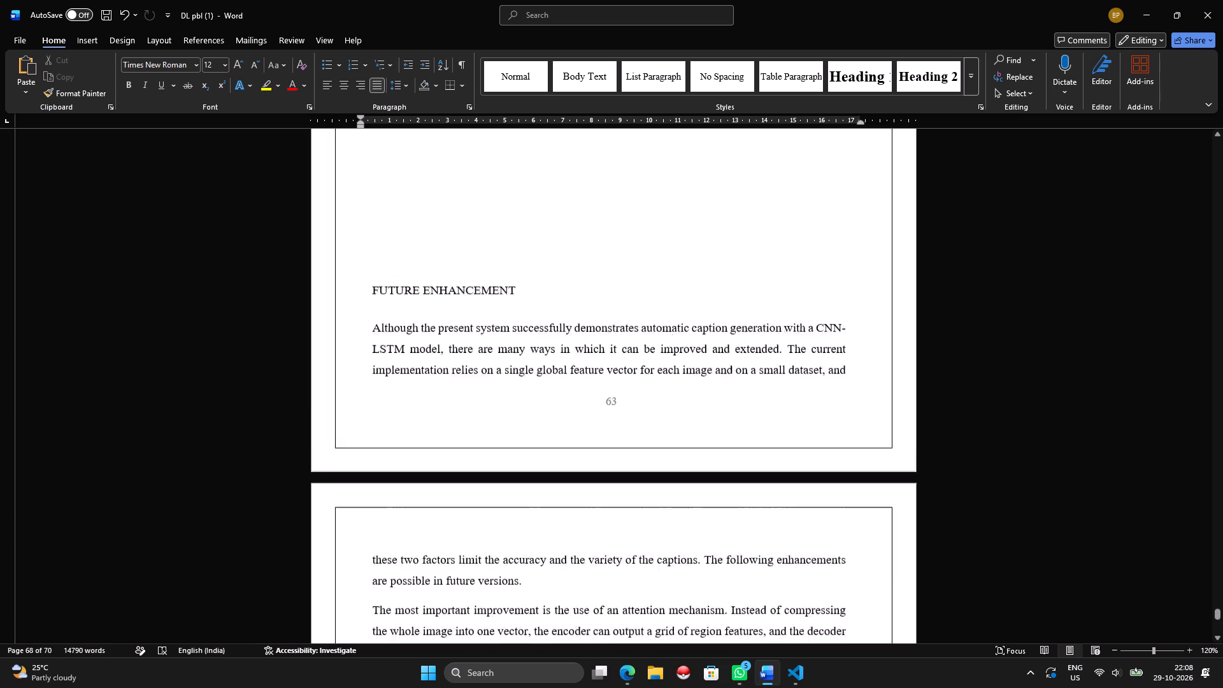
scroll(554, 414, "up", 1)
scroll(546, 423, "down", 5)
scroll(472, 429, "up", 3)
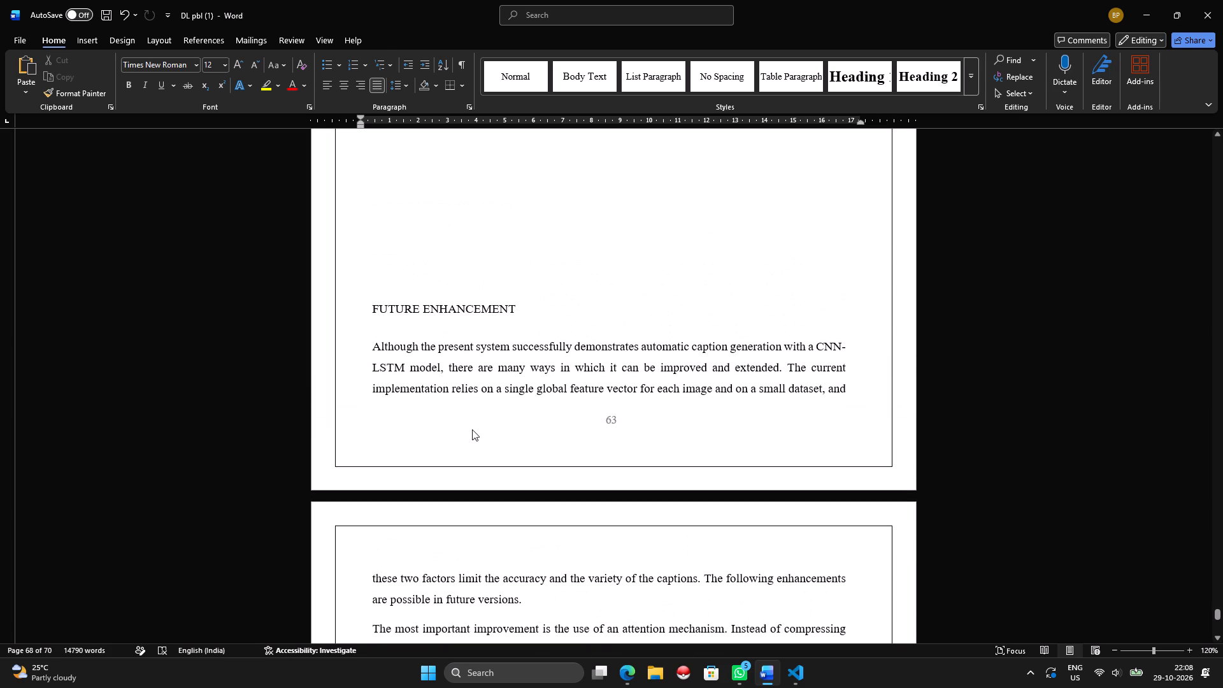
scroll(471, 417, "up", 10)
scroll(469, 449, "down", 8)
scroll(390, 405, "up", 2)
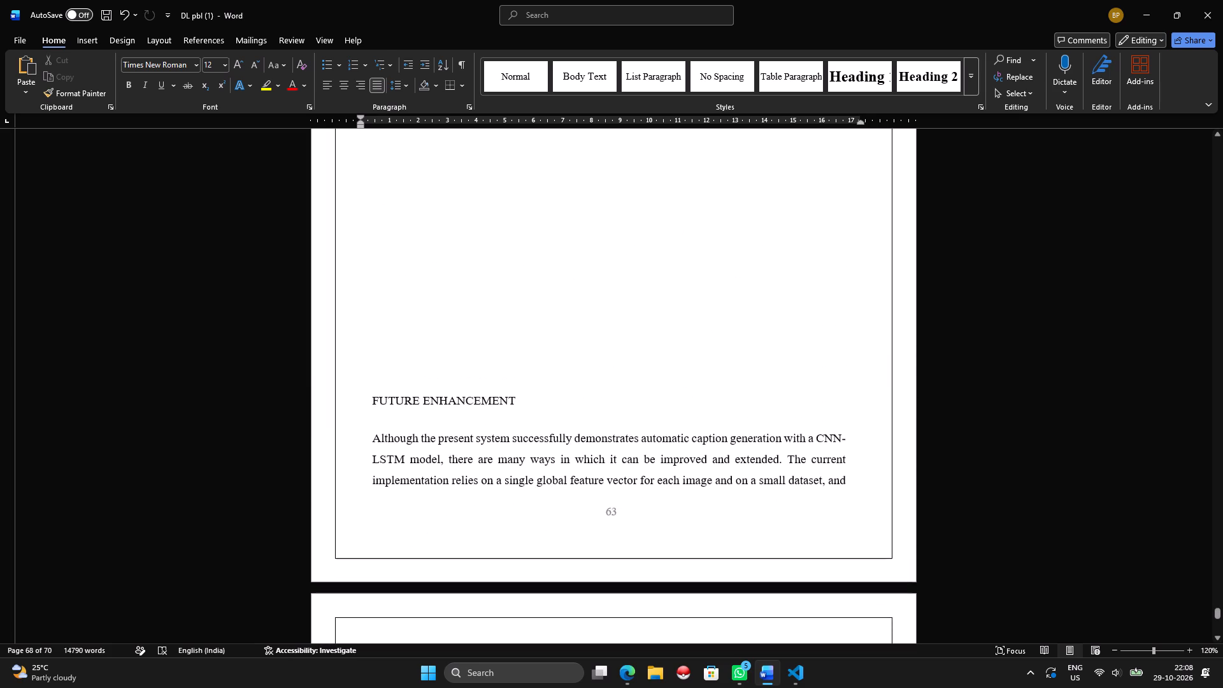
Cut the unformatted FUTURE ENHANCEMENT line above the paragraph beginning "Although the present system".
scroll(443, 420, "down", 2)
left_click(524, 382)
left_click_drag(523, 381, 357, 375)
key("BackSpace")
scroll(357, 373, "up", 3)
scroll(407, 383, "up", 2)
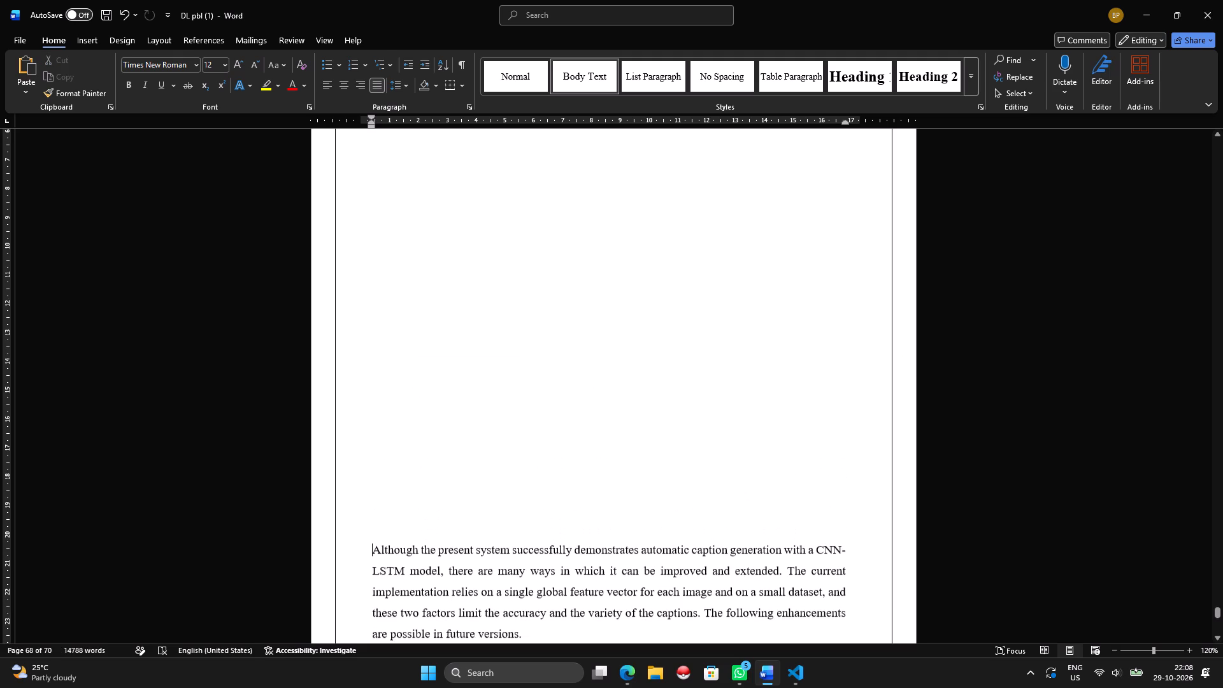
key("ctrl+z")
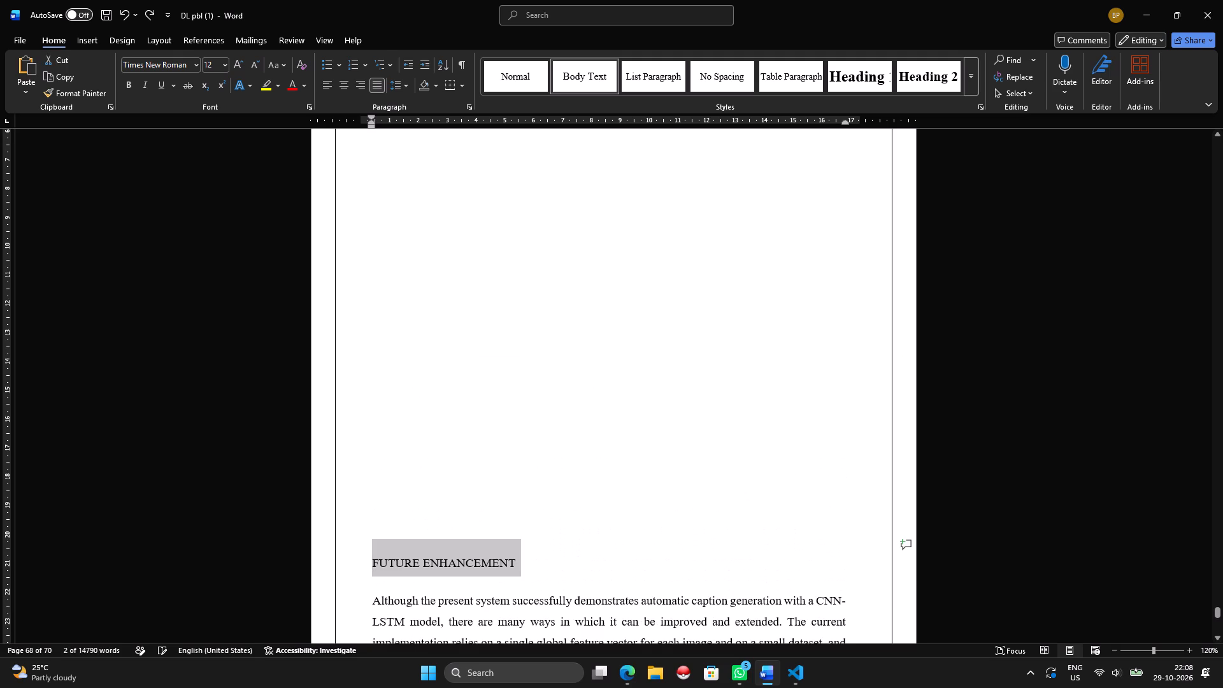
key("ctrl+x")
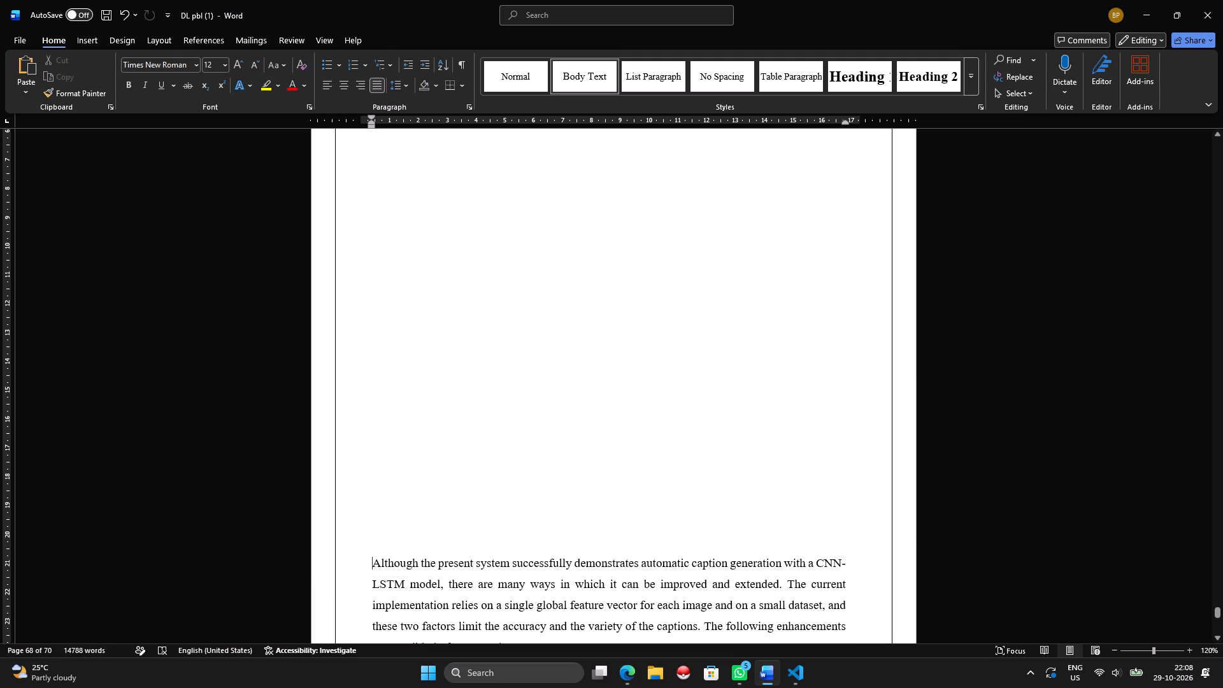
Remove the surplus blank paragraphs before "Although the present system" so that it starts at the top of the page after the conclusion.
key("BackSpace")
key("BackSpace")
key("BackSpace")
key("BackSpace")
key("BackSpace")
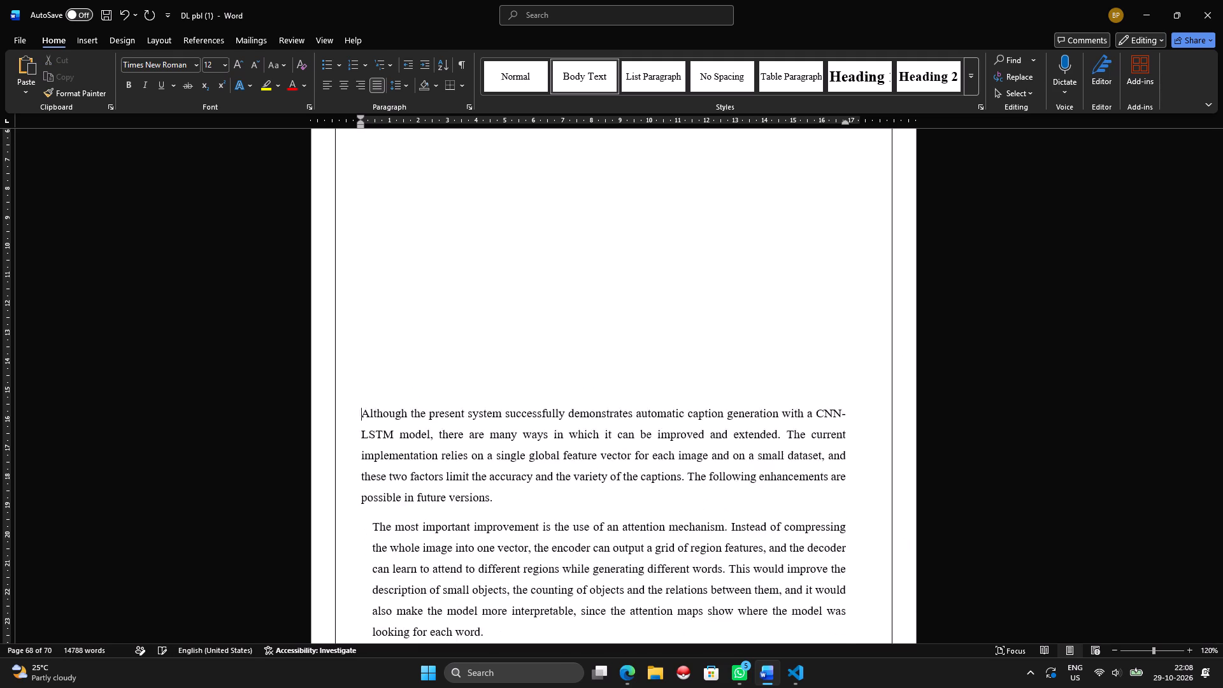
key("BackSpace")
key("BackSpace")
key("BackSpace")
key("BackSpace")
key("BackSpace")
key("BackSpace")
scroll(664, 687, "up", 2)
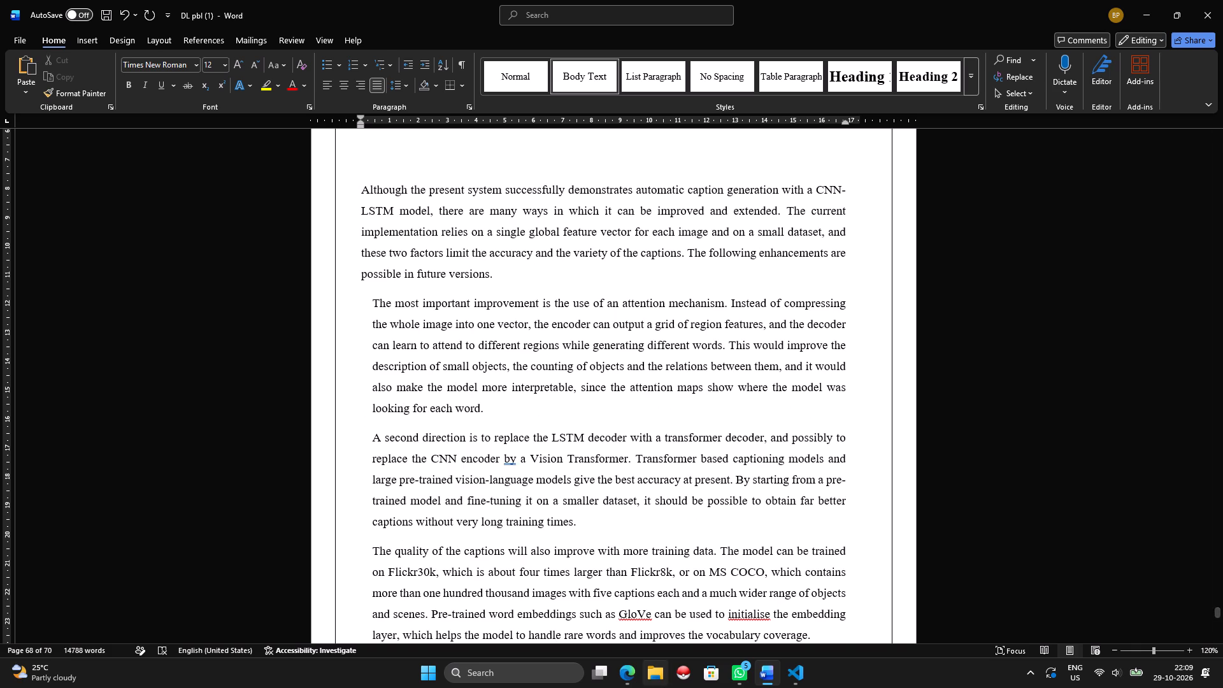
scroll(664, 687, "up", 11)
key("BackSpace")
key("BackSpace")
key("BackSpace")
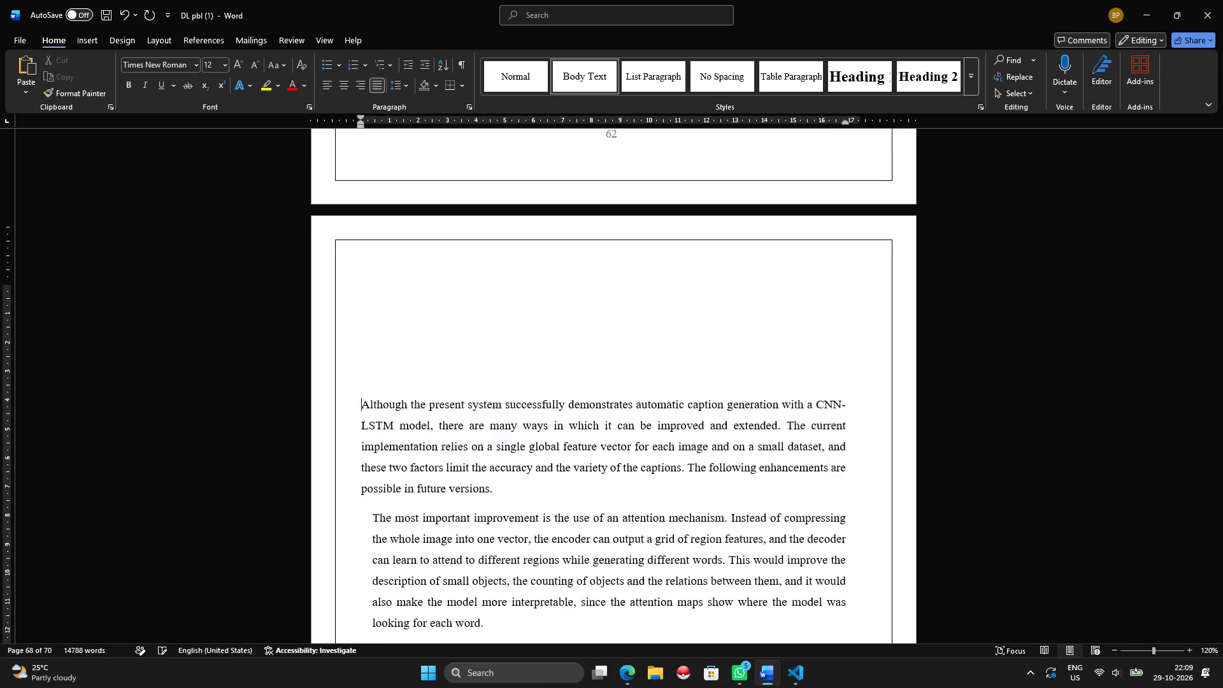
key("BackSpace")
key("BackSpace")
key("BackSpace")
key("BackSpace")
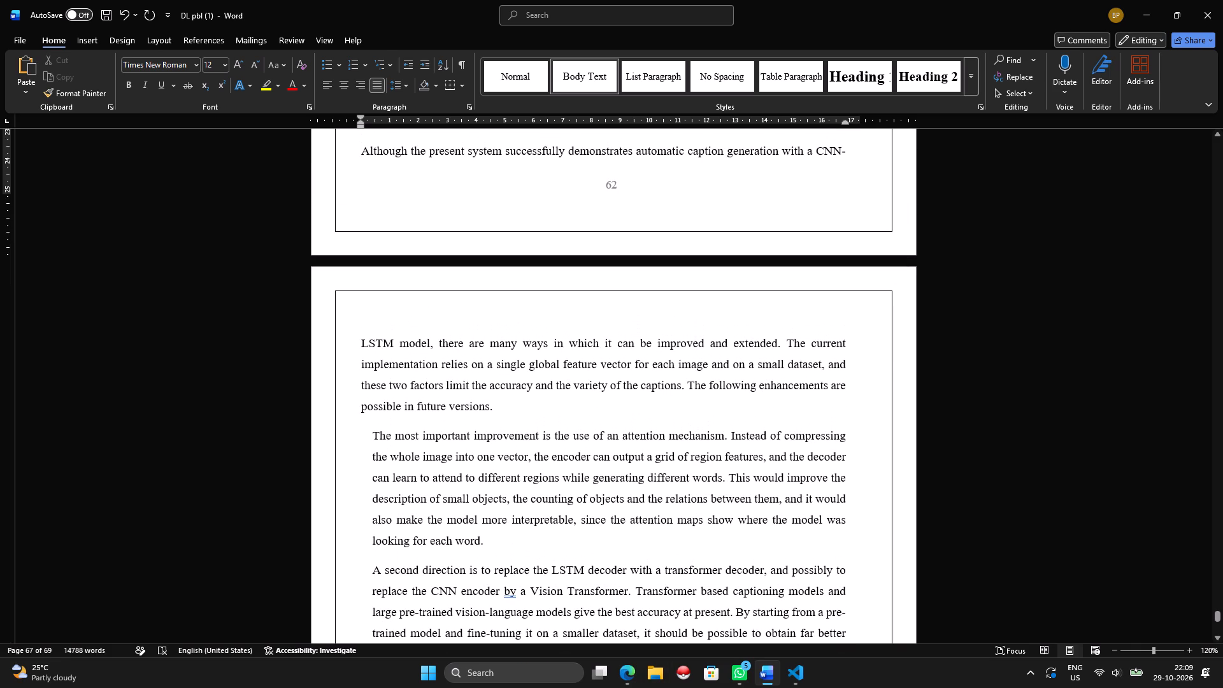
key("Return")
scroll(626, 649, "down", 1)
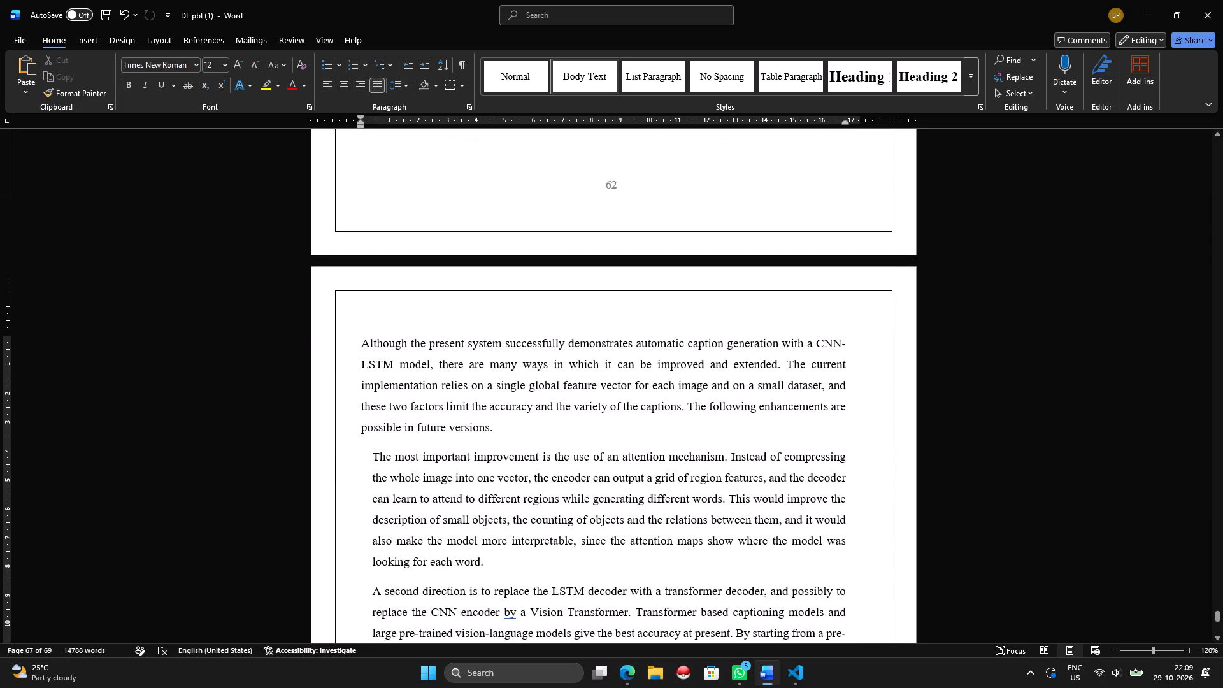
key("Left")
key("Left")
key("Left")
key("Left")
key("Left")
key("Left")
key("Left")
key("Left")
key("Left")
key("Left")
key("Left")
key("Left")
key("Left")
key("Left")
key("Left")
key("Left")
key("Return")
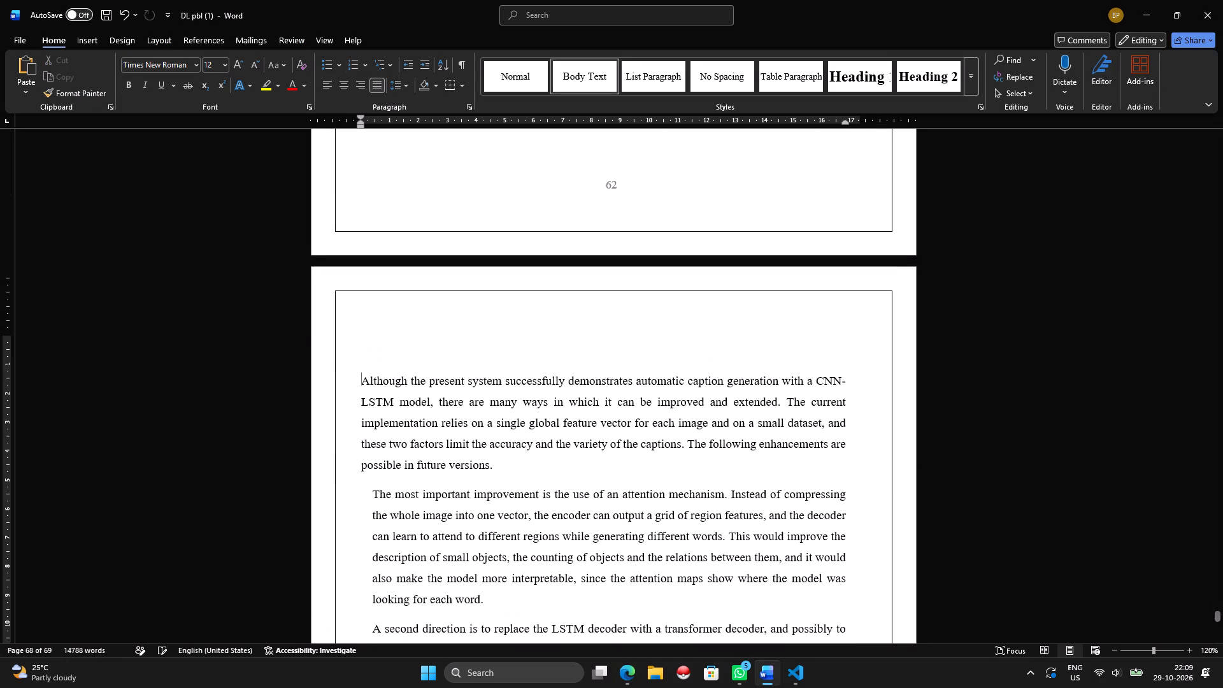
key("Up")
key("ctrl+v")
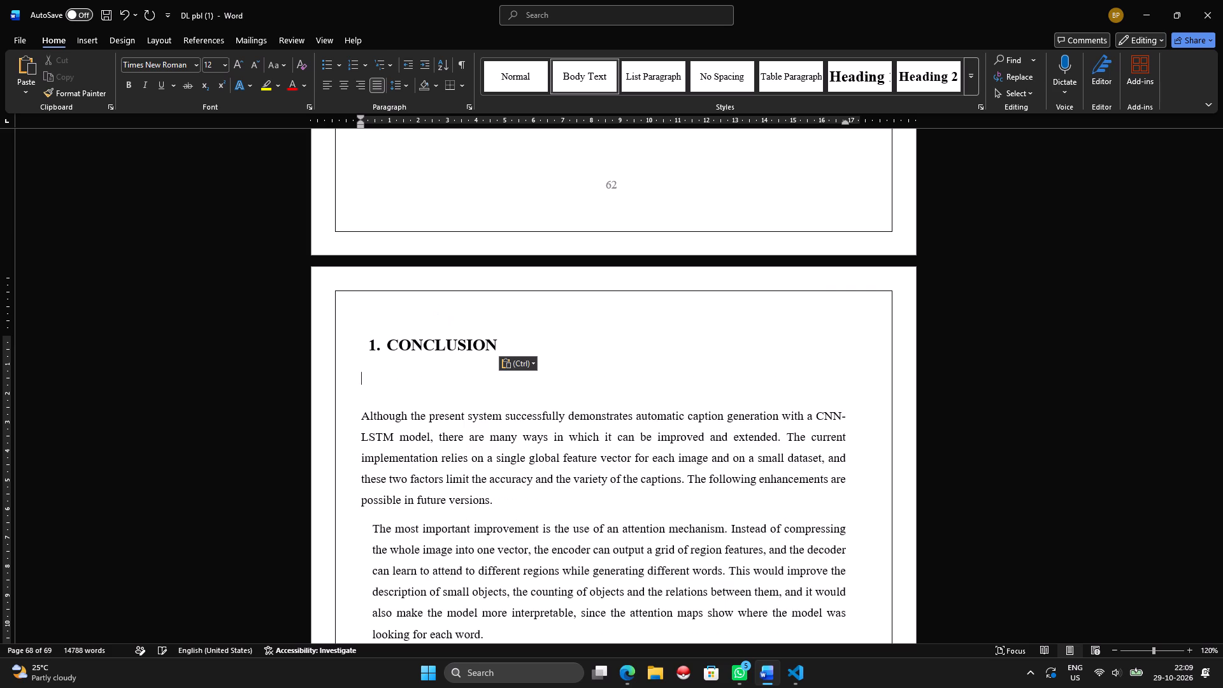
Replace the automatic list number of the pasted CONCLUSION heading with the plain text "9.".
left_click(380, 341)
left_click(387, 344)
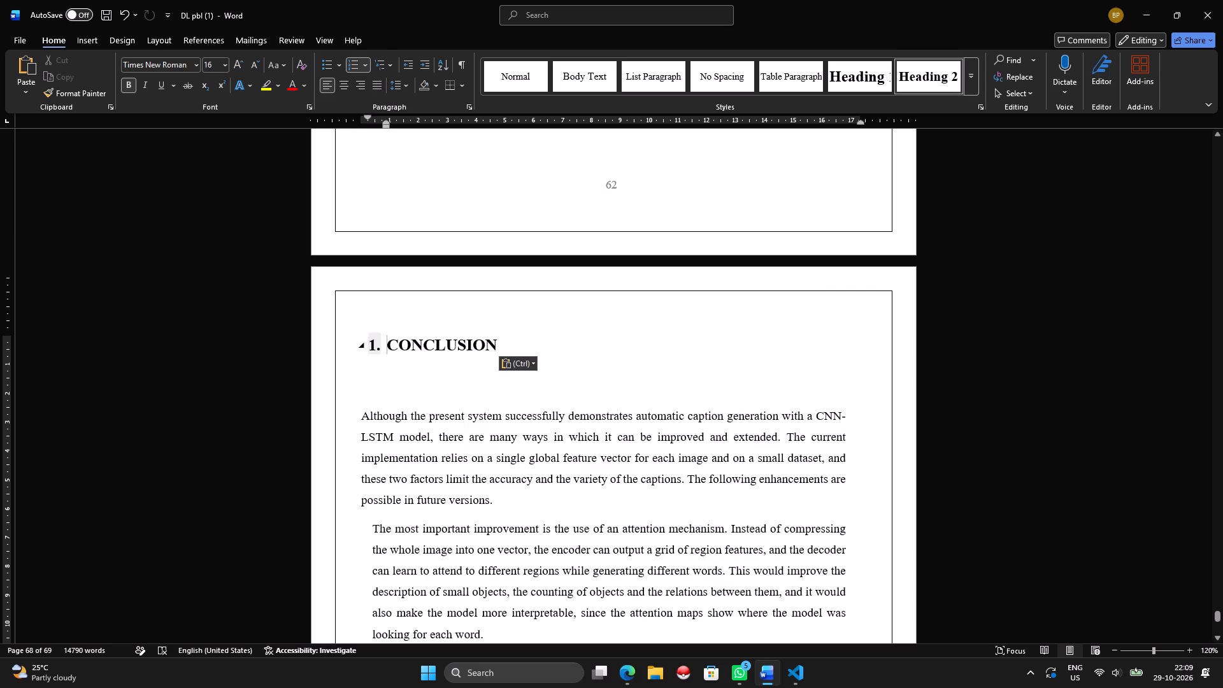
key("BackSpace")
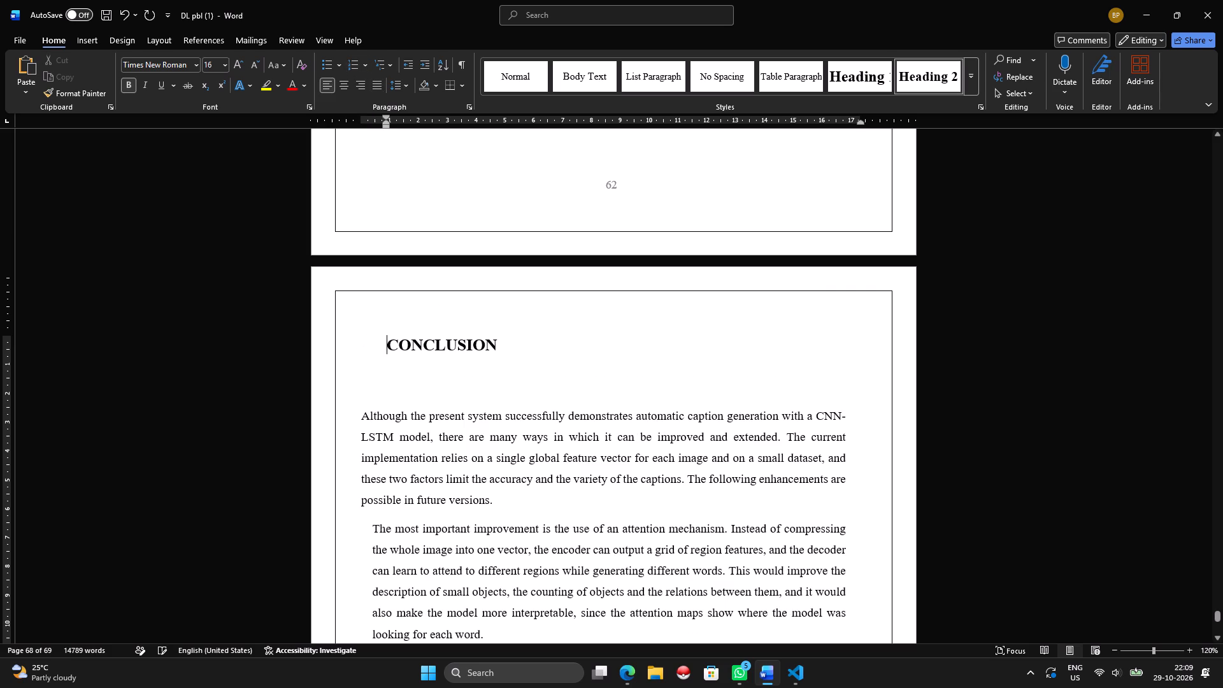
key("1")
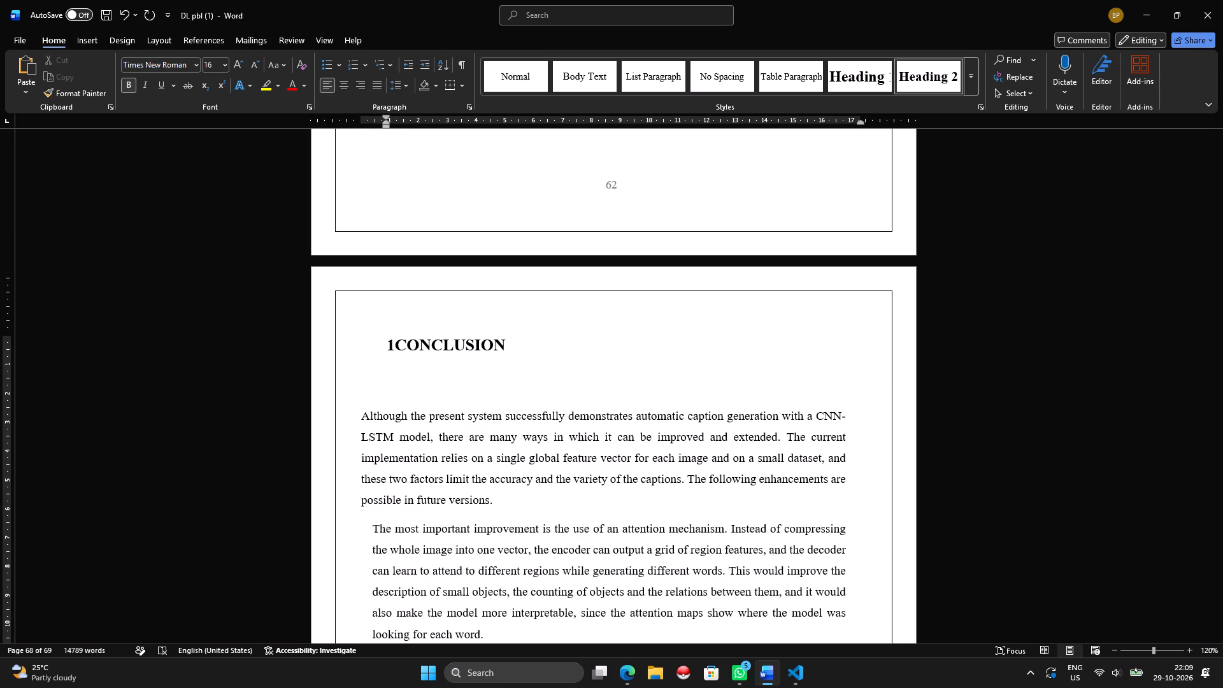
key("BackSpace")
type("9.")
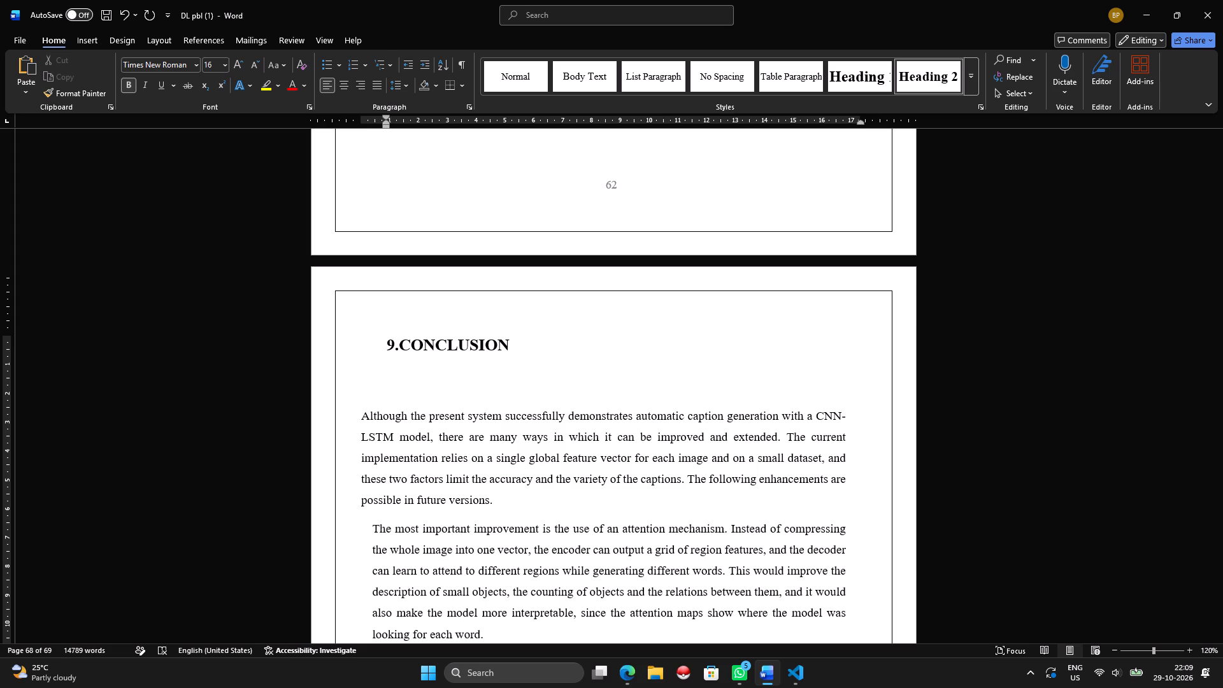
Add a space after "9." in the pasted CONCLUSION heading and align its first line with the body text's left edge.
key("space")
left_click(392, 395)
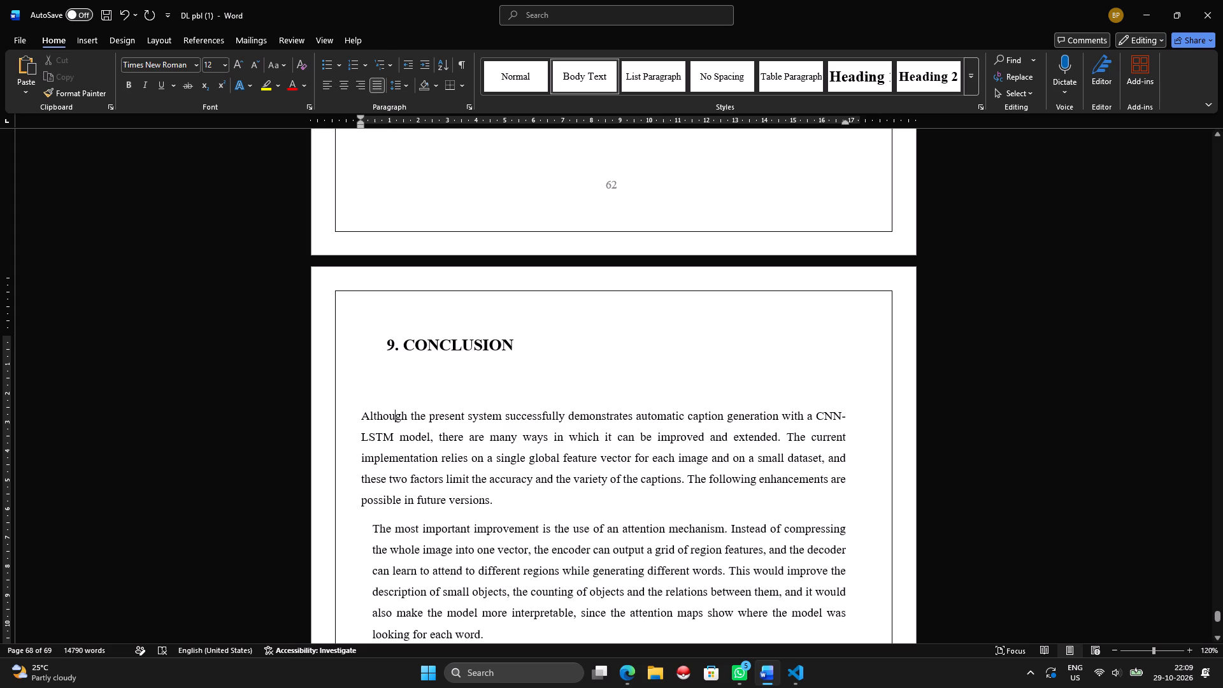
left_click(404, 336)
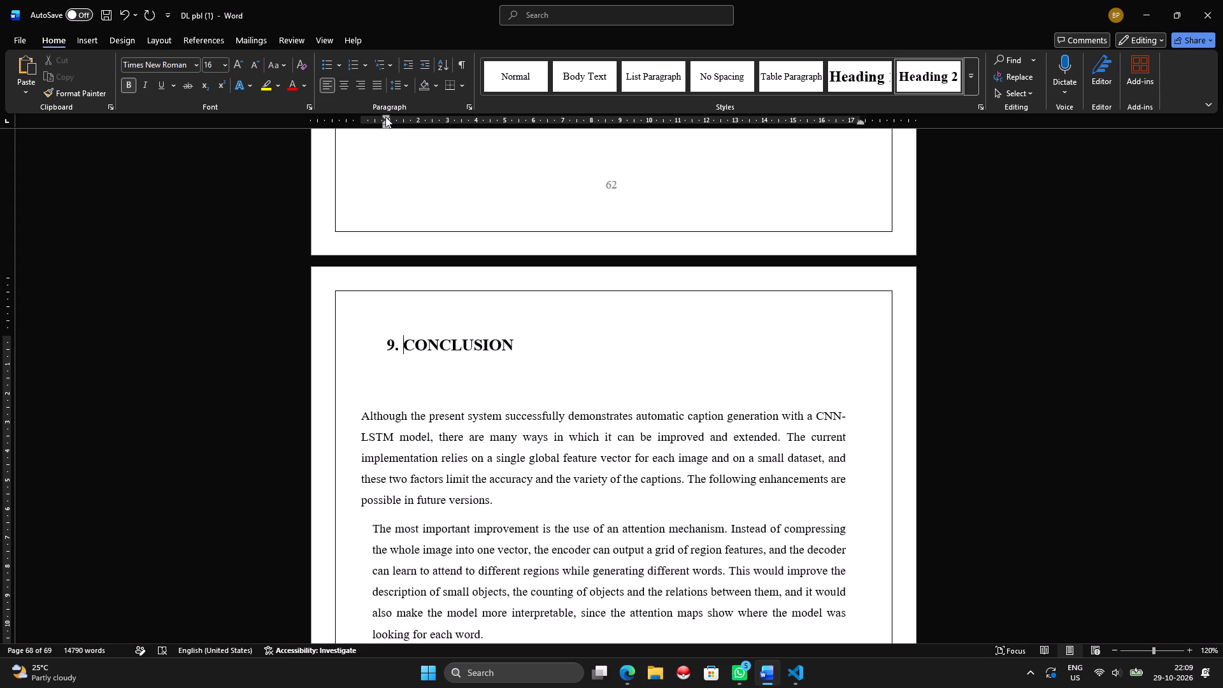
left_click_drag(385, 117, 359, 115)
Delete the blank paragraph between the pasted CONCLUSION heading and "Although the present system".
left_click(422, 376)
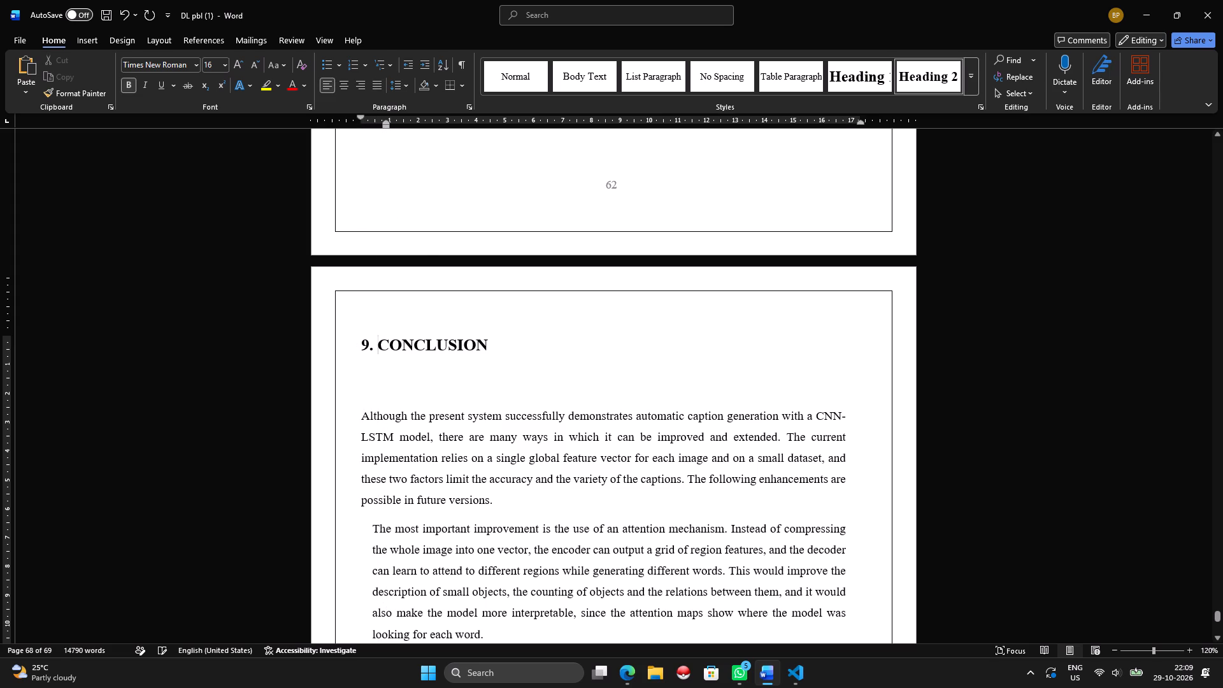
key("BackSpace")
Align the first-line and hanging indents of the paragraphs from "The most important improvement" through "Finally, the system" with the opening paragraph.
scroll(473, 378, "down", 4)
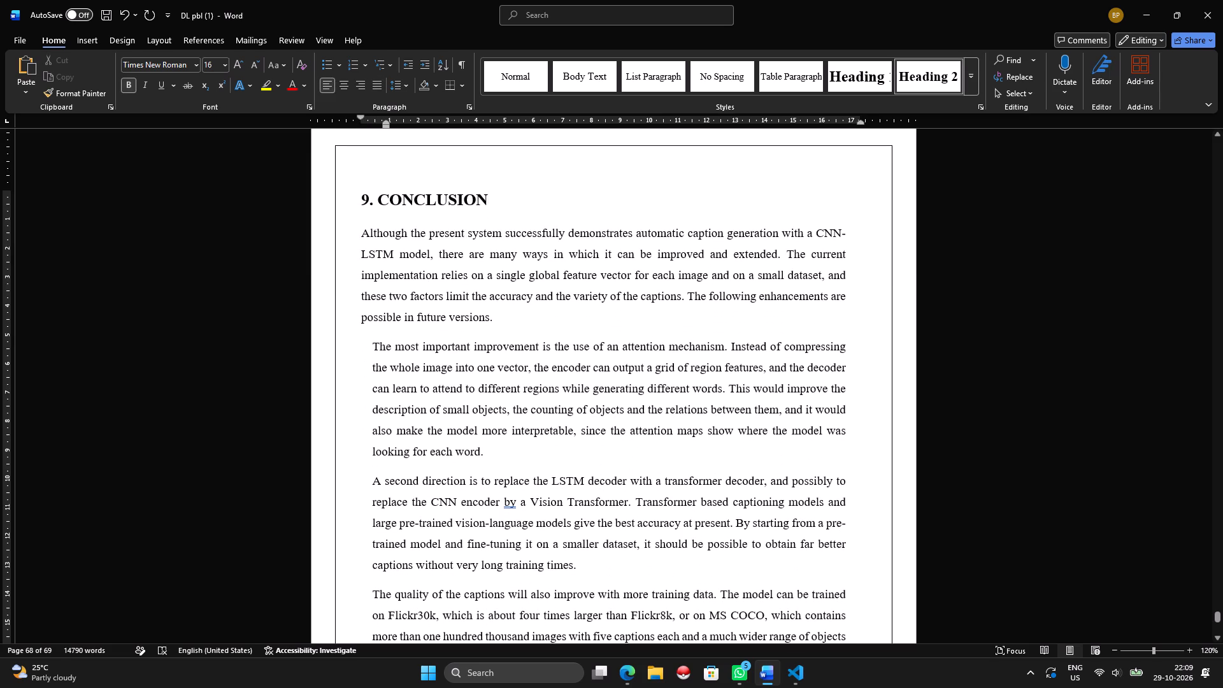
left_click_drag(493, 322, 355, 240)
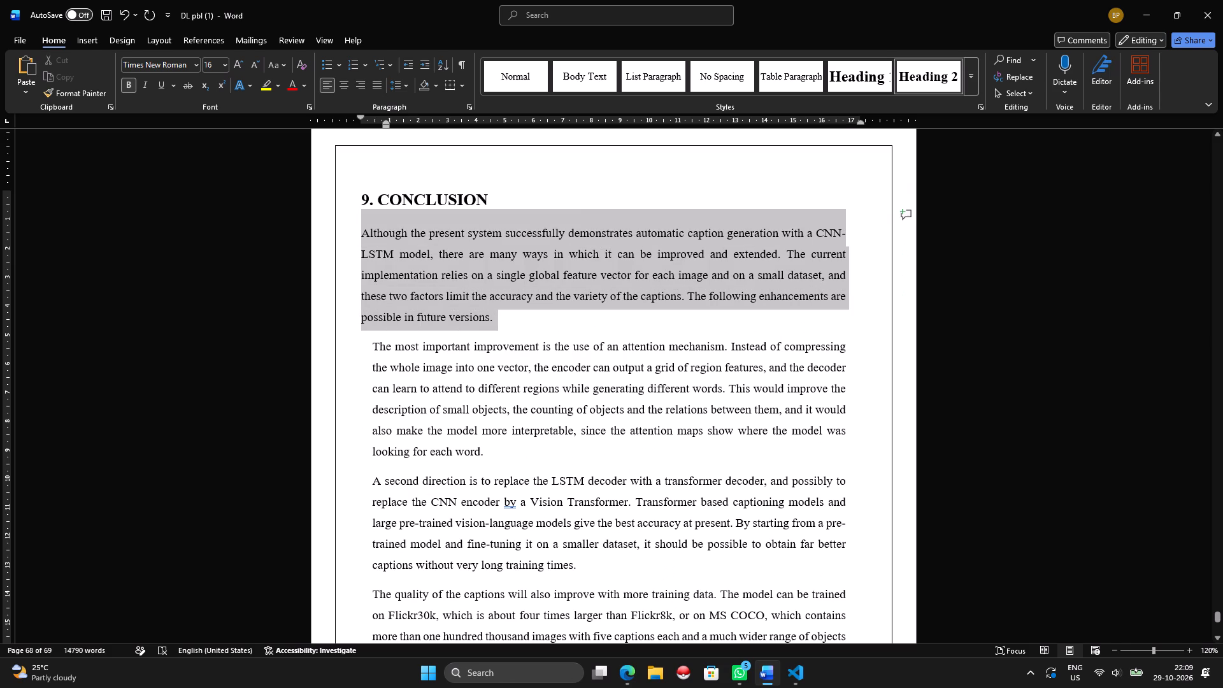
left_click_drag(355, 240, 358, 241)
left_click(375, 355)
left_click_drag(372, 349, 572, 663)
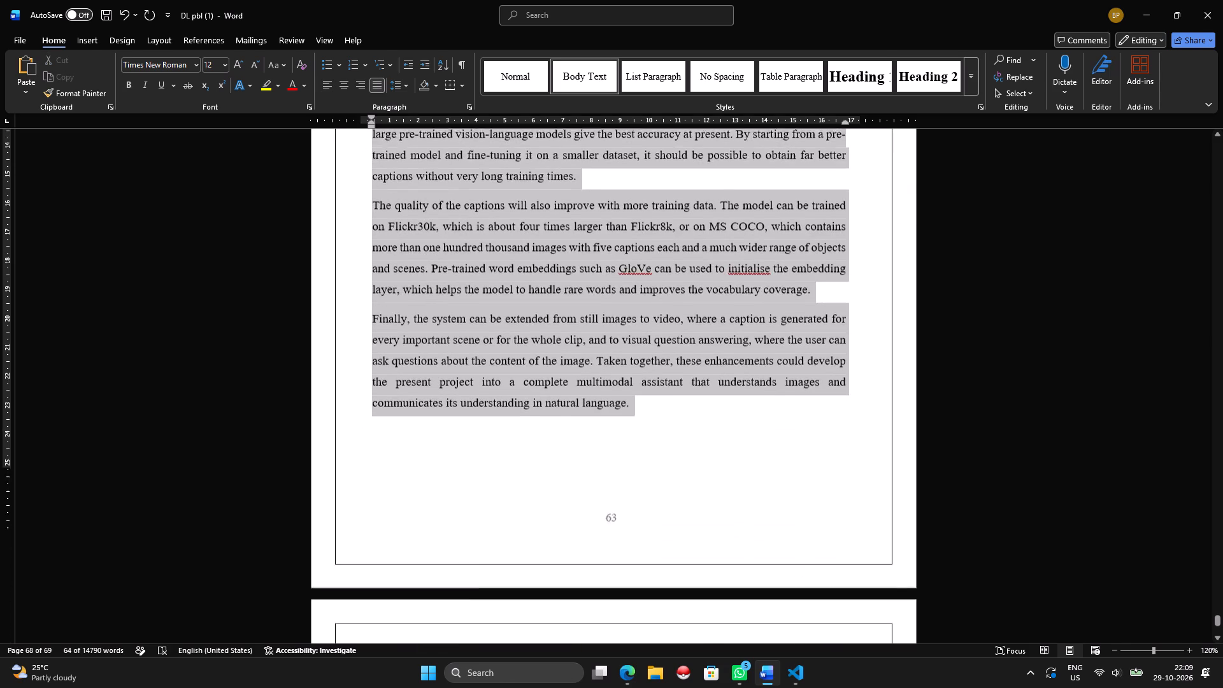
left_click_drag(572, 663, 648, 428)
scroll(476, 426, "up", 14)
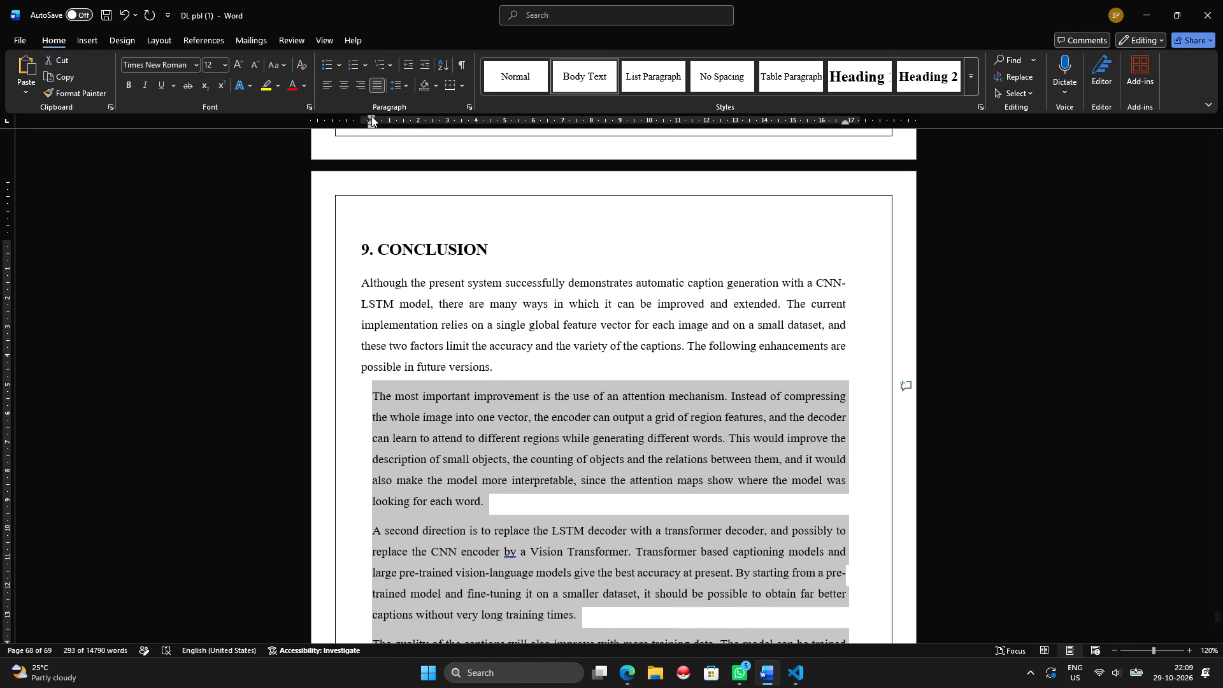
left_click_drag(371, 116, 361, 116)
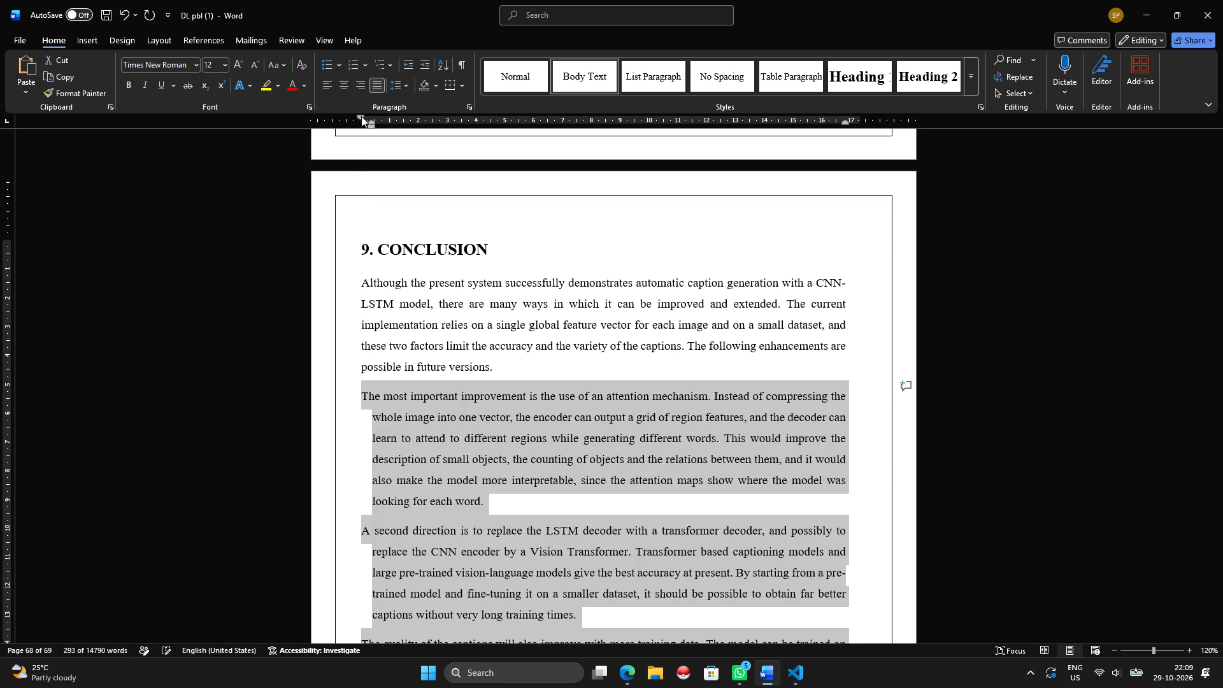
left_click_drag(372, 121, 370, 121)
left_click_drag(370, 121, 361, 121)
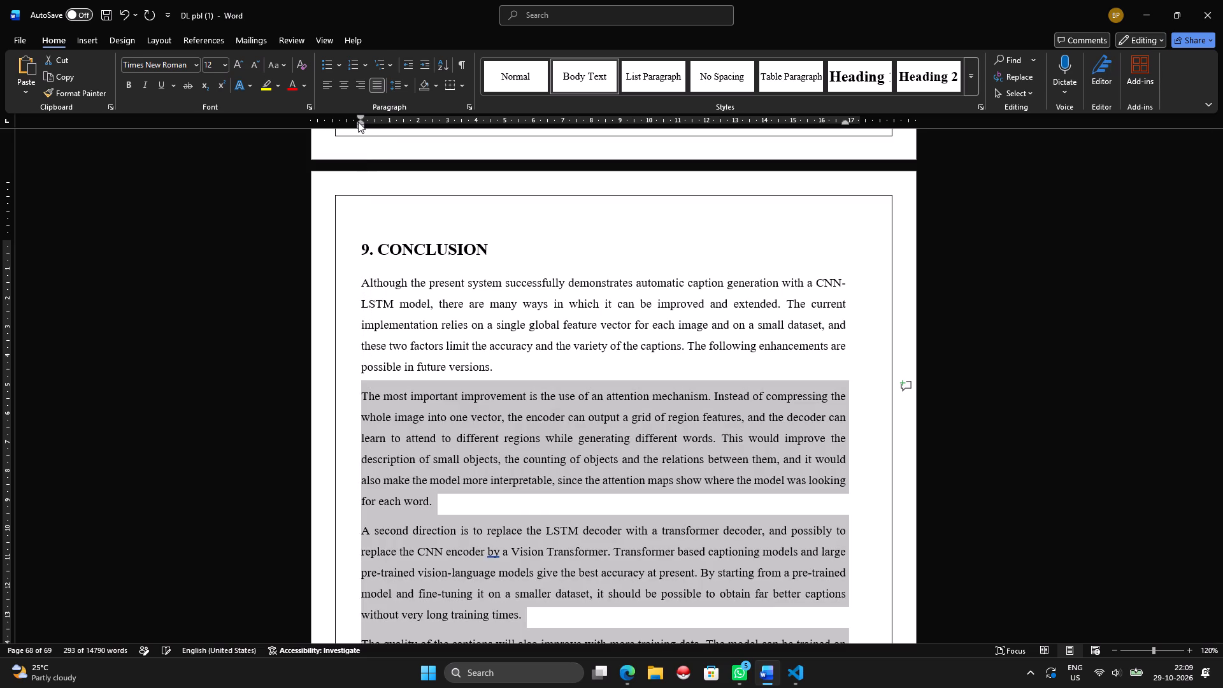
scroll(579, 494, "down", 12)
left_click(549, 414)
Review the layout of the realigned section together with the preceding conclusion page and the REFERENCES page.
scroll(539, 489, "up", 9)
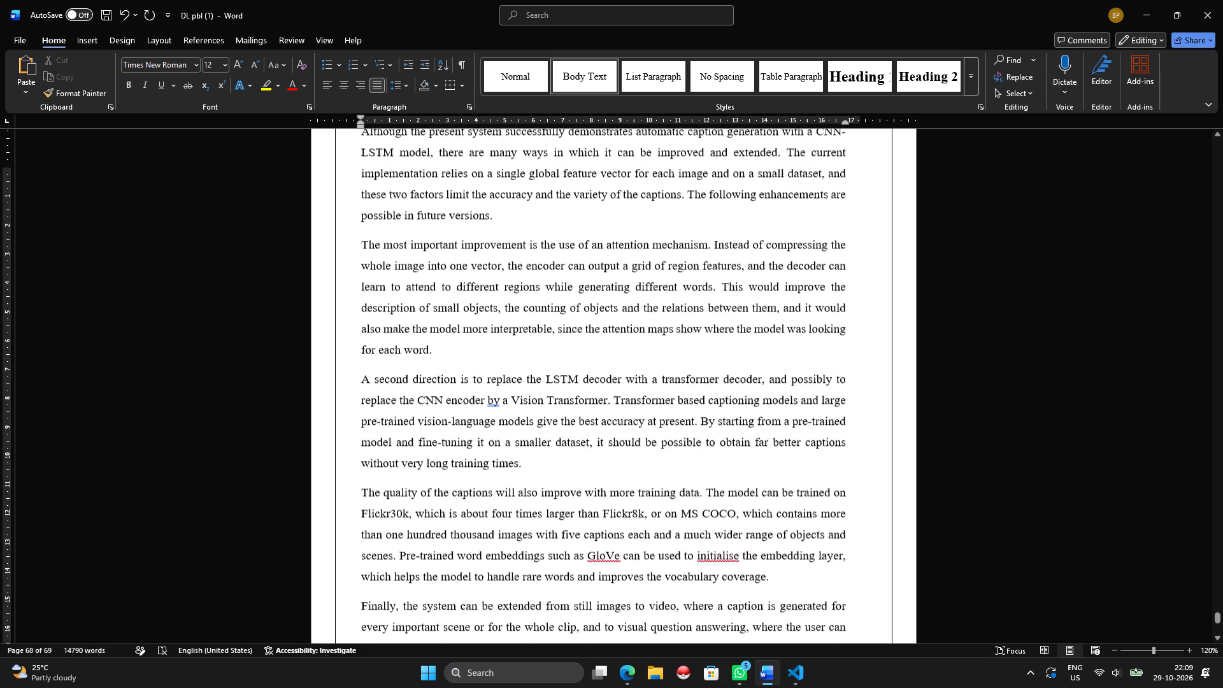
scroll(533, 499, "up", 7)
scroll(533, 499, "down", 8)
scroll(534, 499, "down", 16)
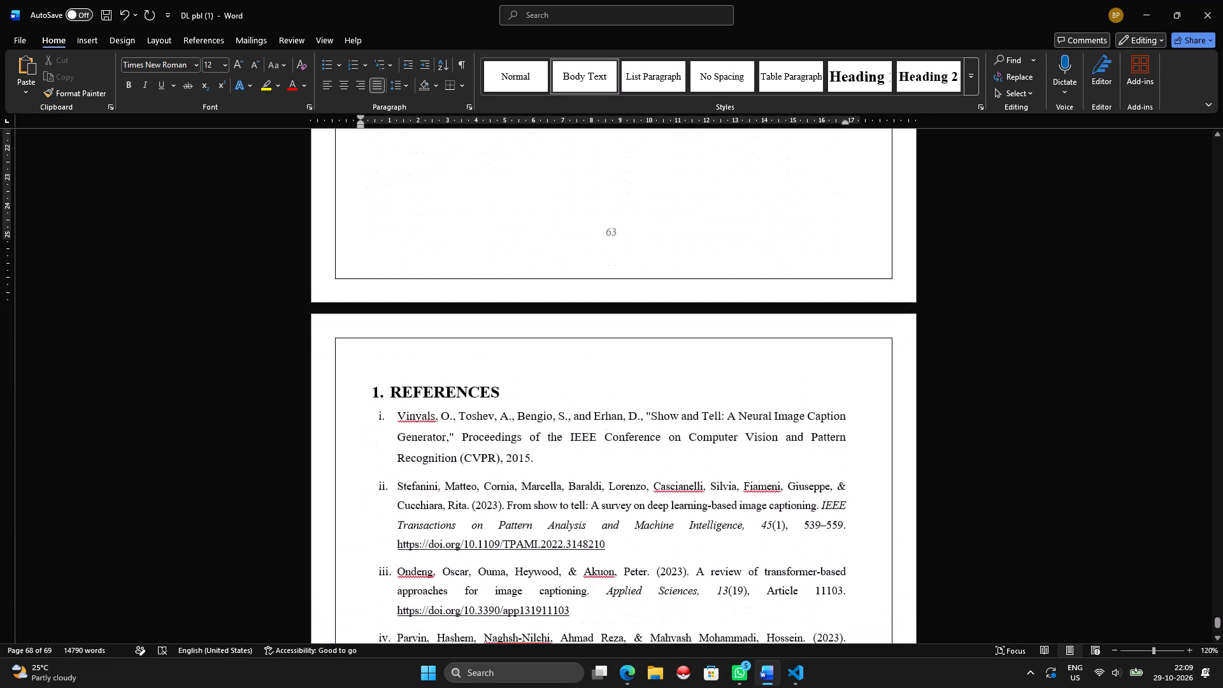
scroll(545, 496, "up", 11)
scroll(547, 495, "down", 15)
scroll(555, 492, "up", 5)
scroll(557, 491, "up", 20)
scroll(557, 491, "up", 3)
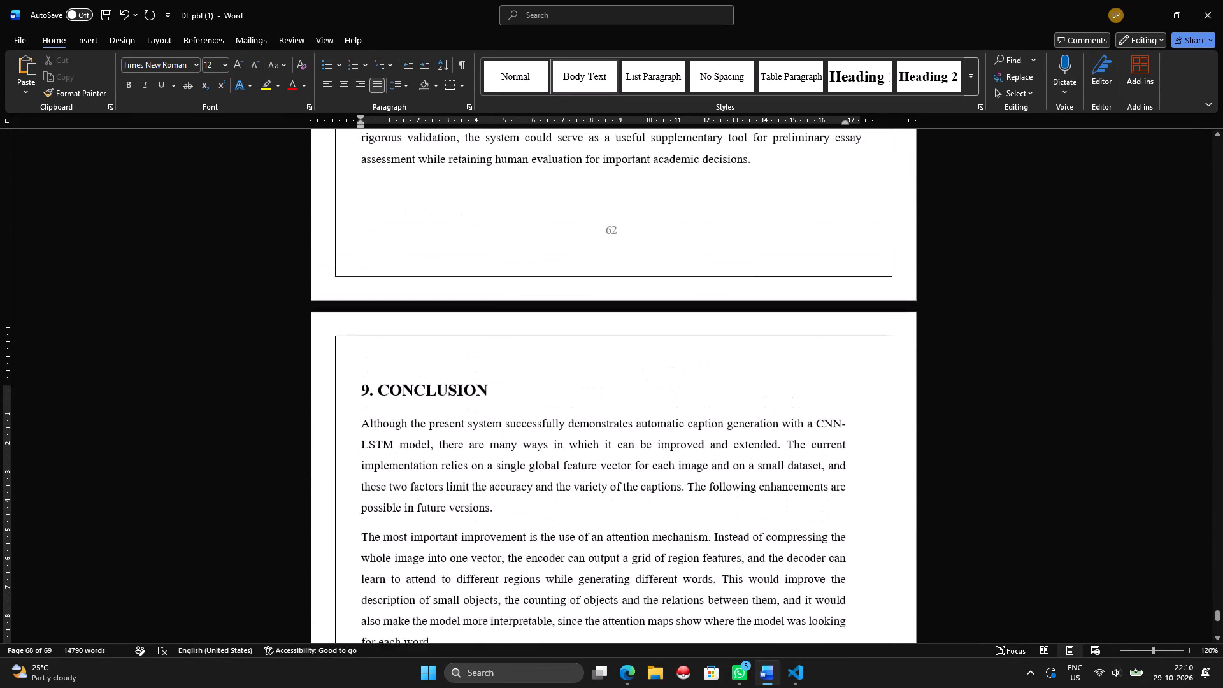
scroll(564, 496, "up", 5)
scroll(542, 508, "down", 4)
Select the word CONCLUSION in the heading above "Although the present system" and compare it with the preceding chapter 9 heading.
double_click(443, 435)
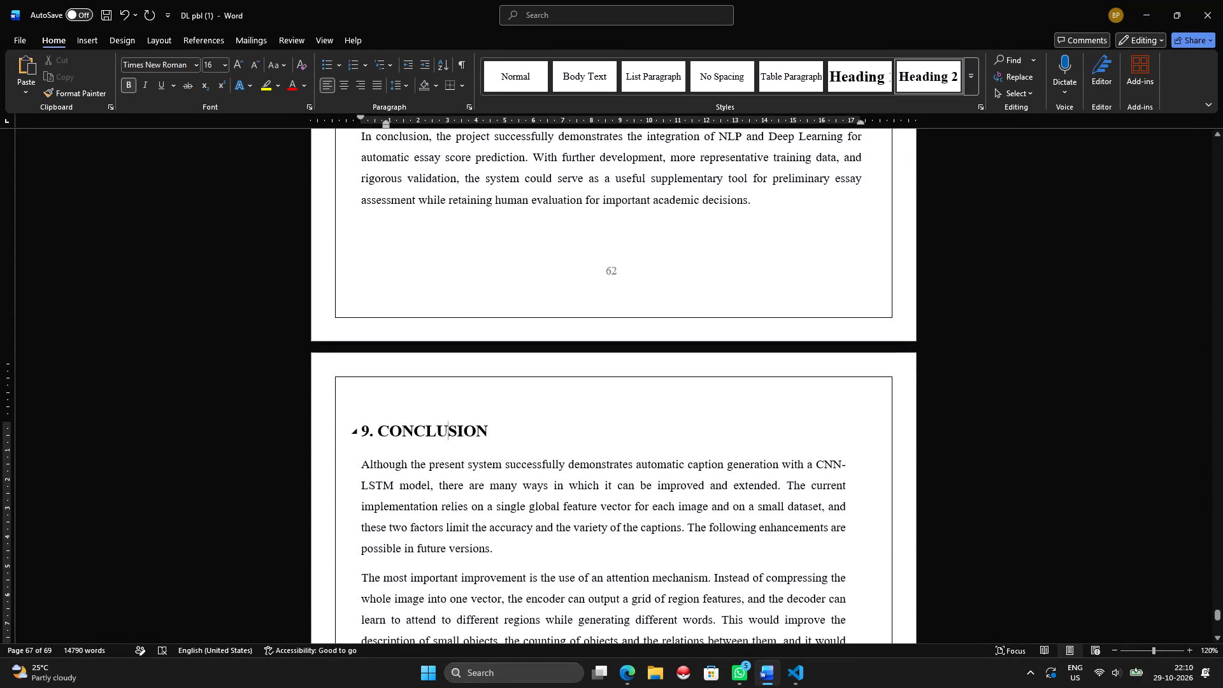
scroll(485, 478, "up", 20)
scroll(485, 478, "up", 1)
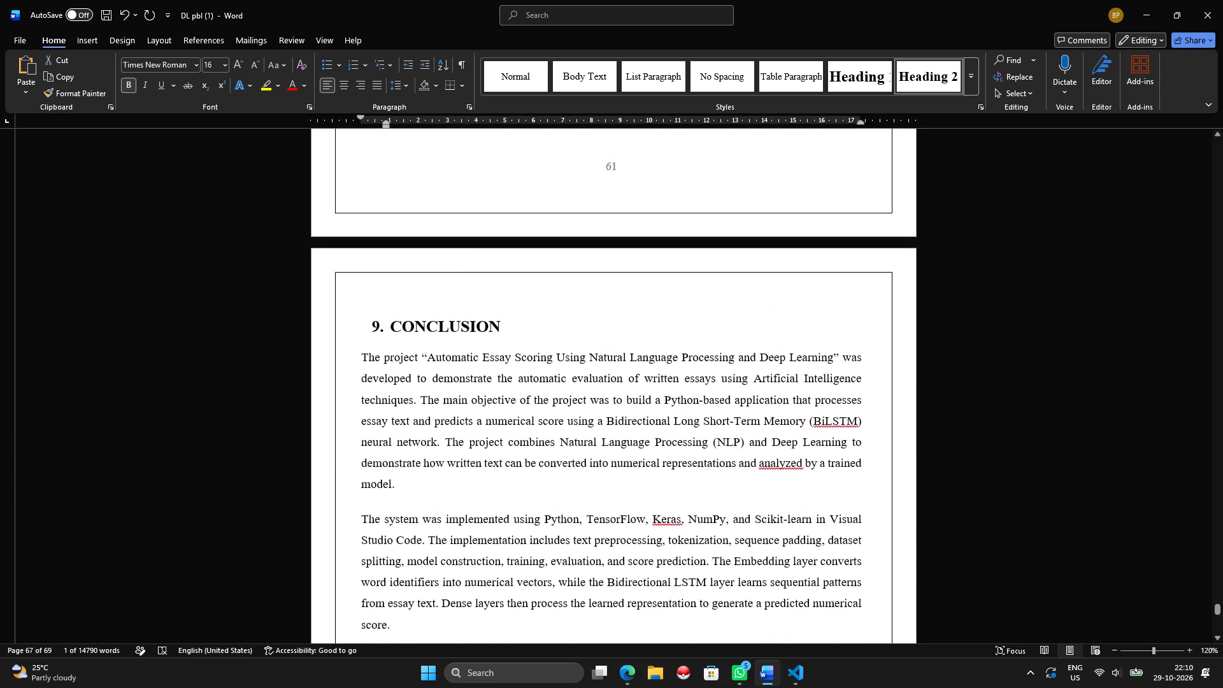
scroll(491, 508, "down", 4)
scroll(492, 508, "up", 3)
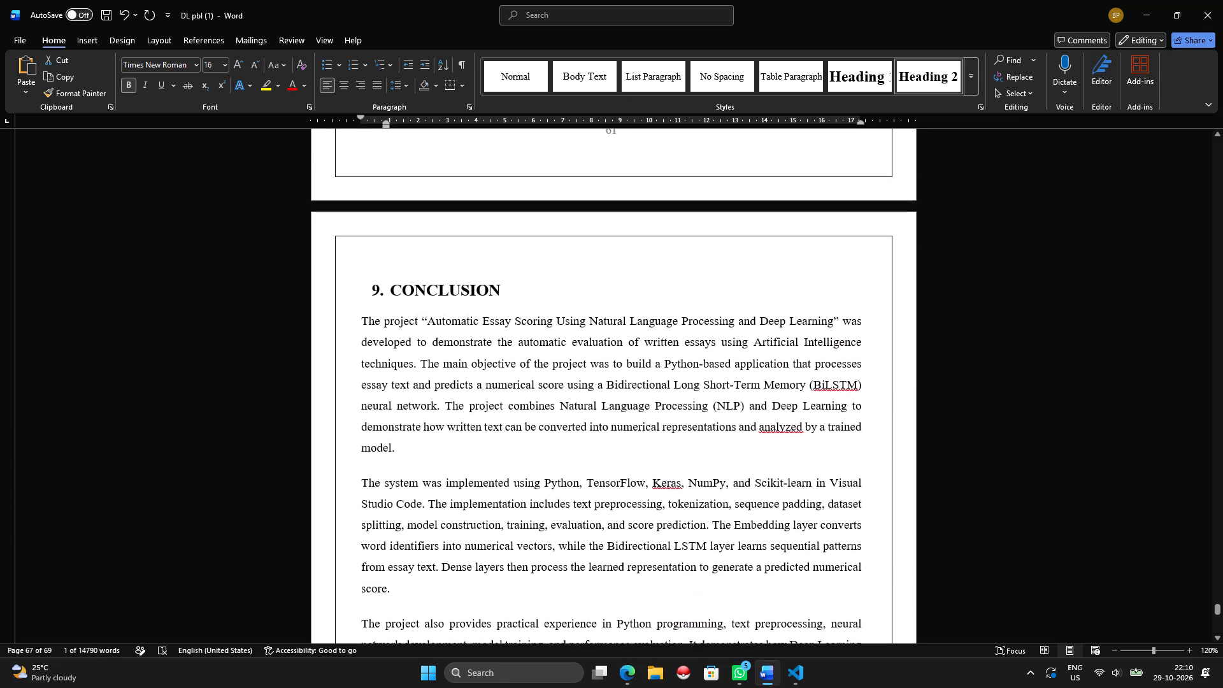